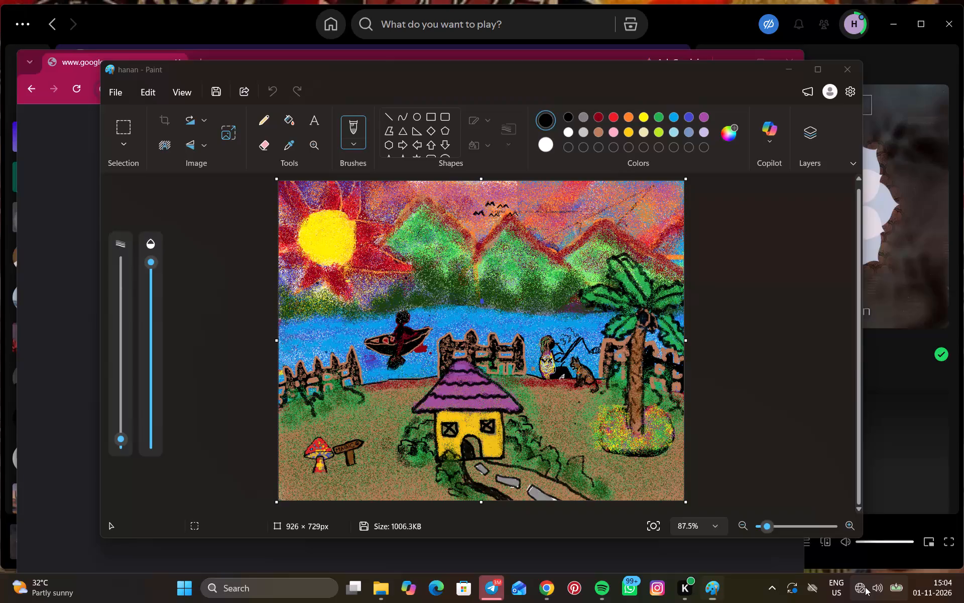
# Open the available Wi-Fi networks and start connecting to the iPhone (2) network.
pyautogui.click(784, 360)
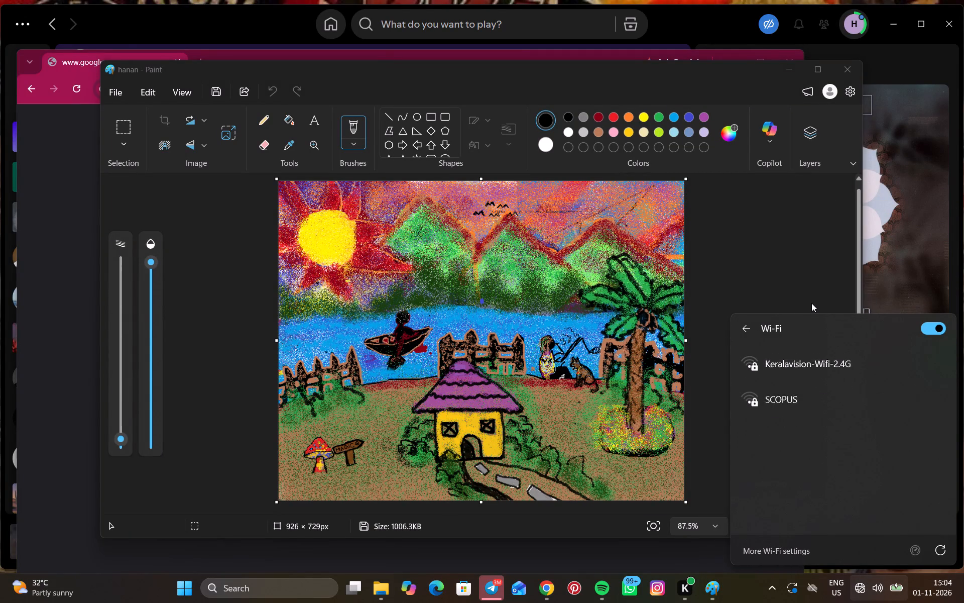
pyautogui.click(787, 361)
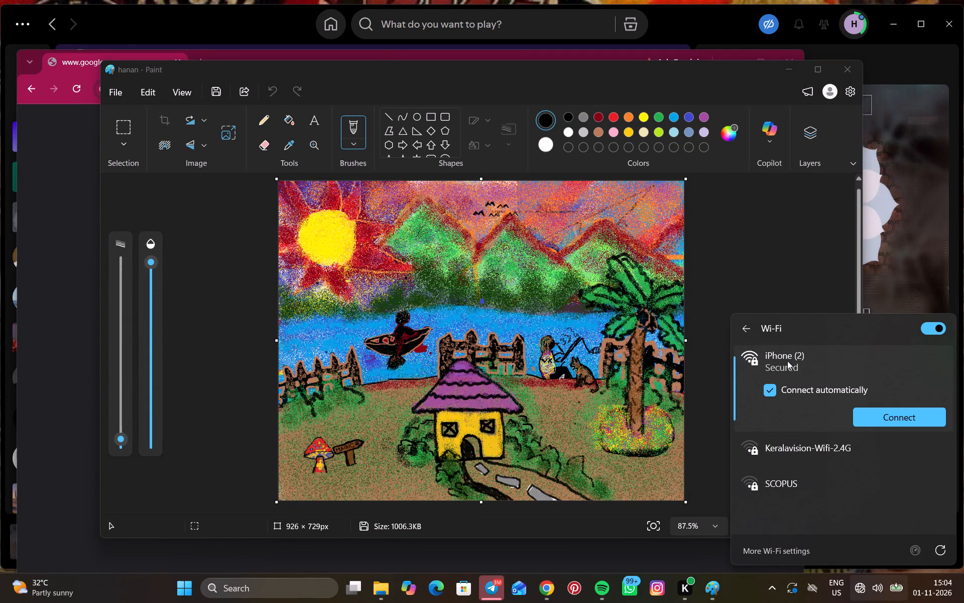
pyautogui.click(867, 425)
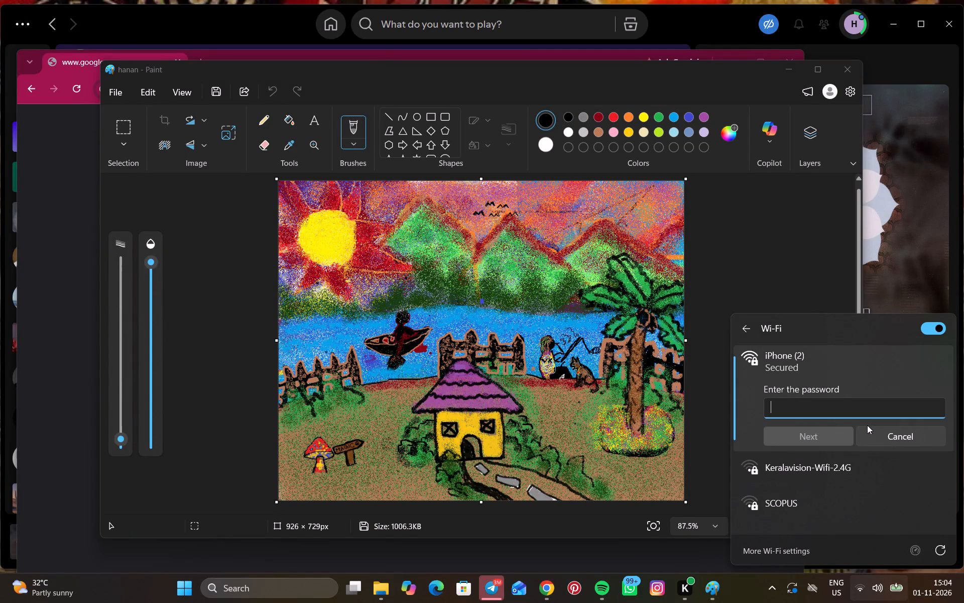
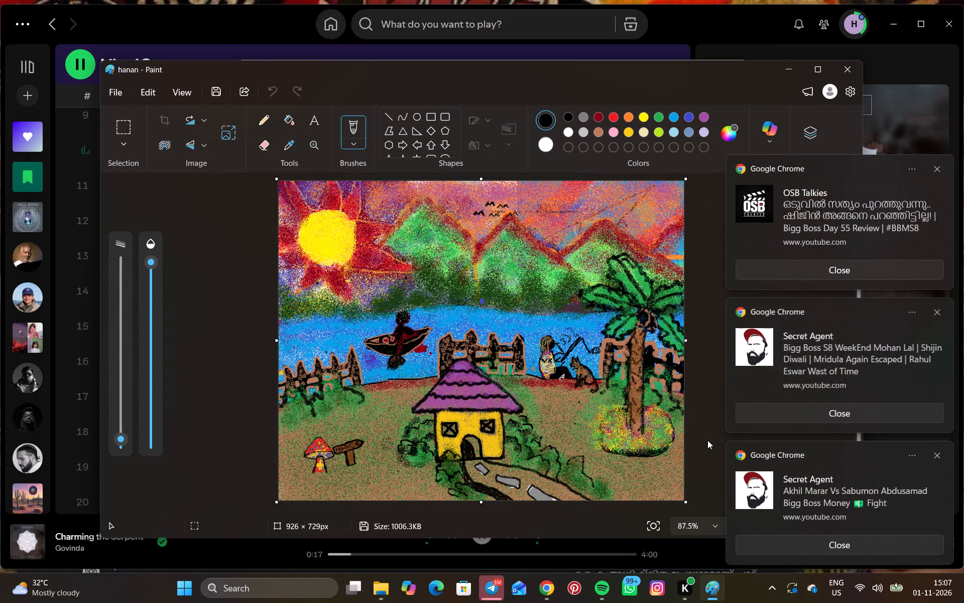
# Maximize the Paint window containing the landscape painting.
pyautogui.scroll(4, 502, 369)
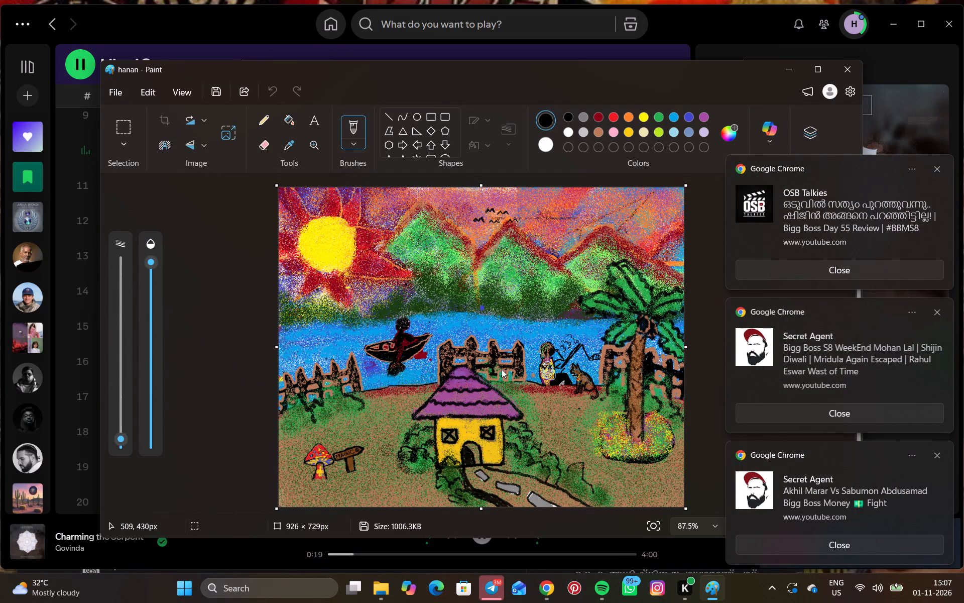
pyautogui.scroll(1, 502, 369)
pyautogui.click(813, 65)
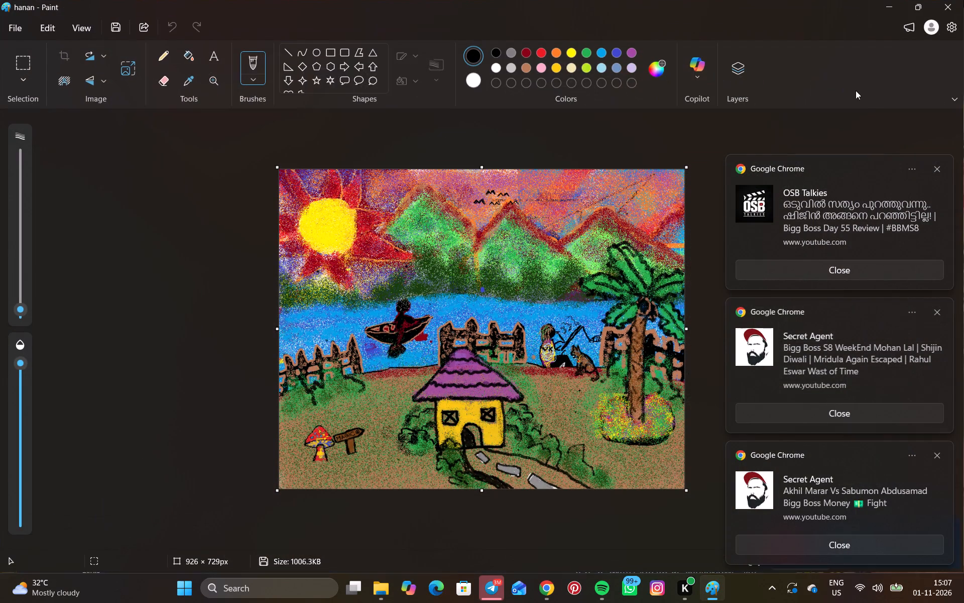
# Dismiss the OSB Talkies notification from Google Chrome that overlaps the Paint window.
pyautogui.click(937, 170)
pyautogui.scroll(2, 427, 319)
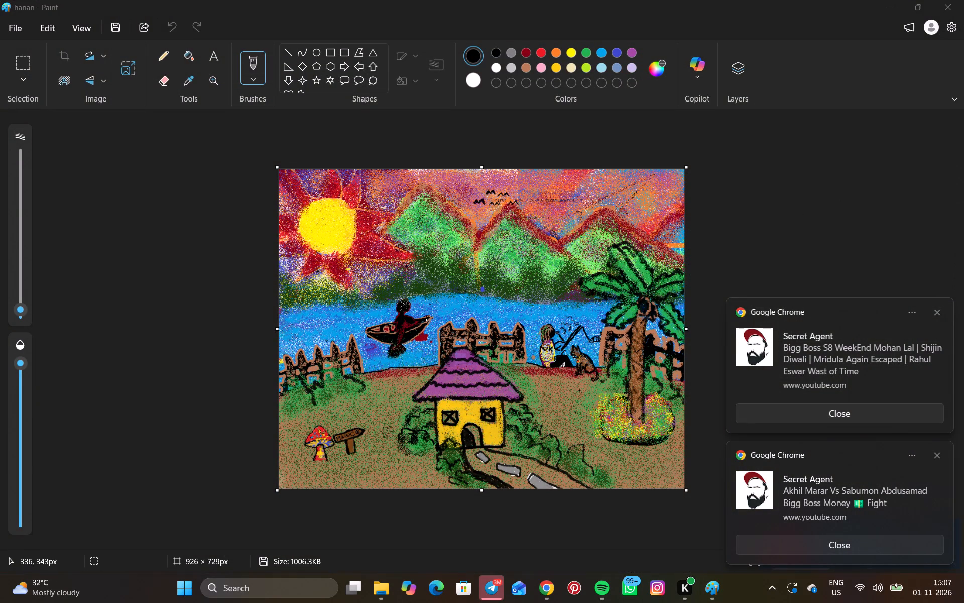
# Dismiss the topmost pop-up notification and turn off all notifications for Google Chrome.
pyautogui.scroll(5, 426, 320)
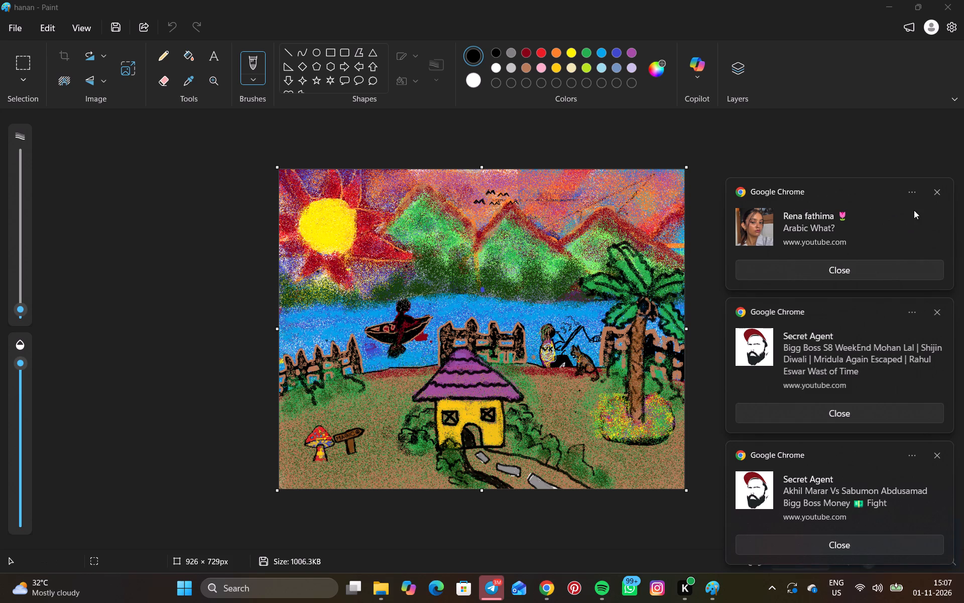
pyautogui.click(937, 188)
pyautogui.click(915, 309)
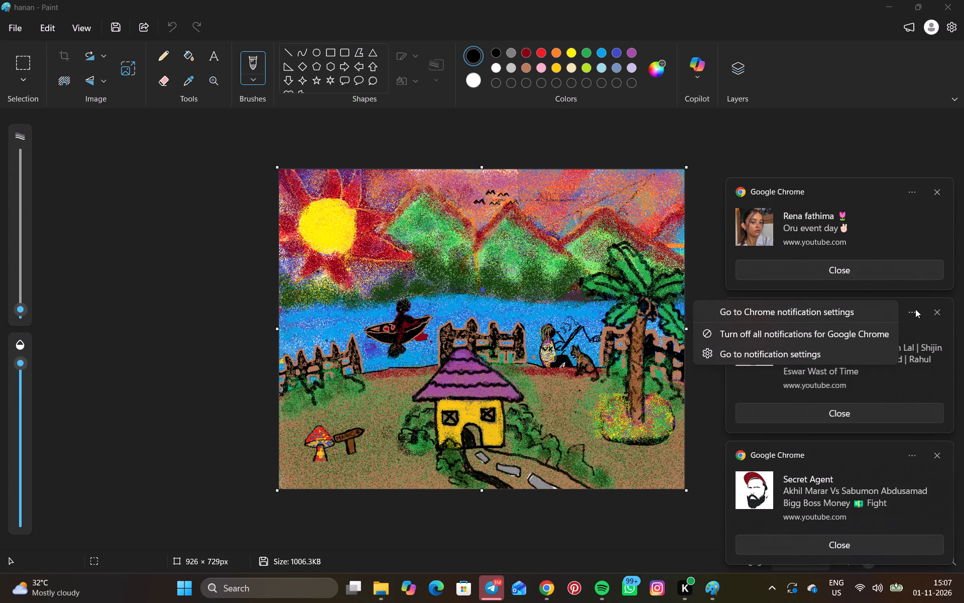
pyautogui.click(823, 336)
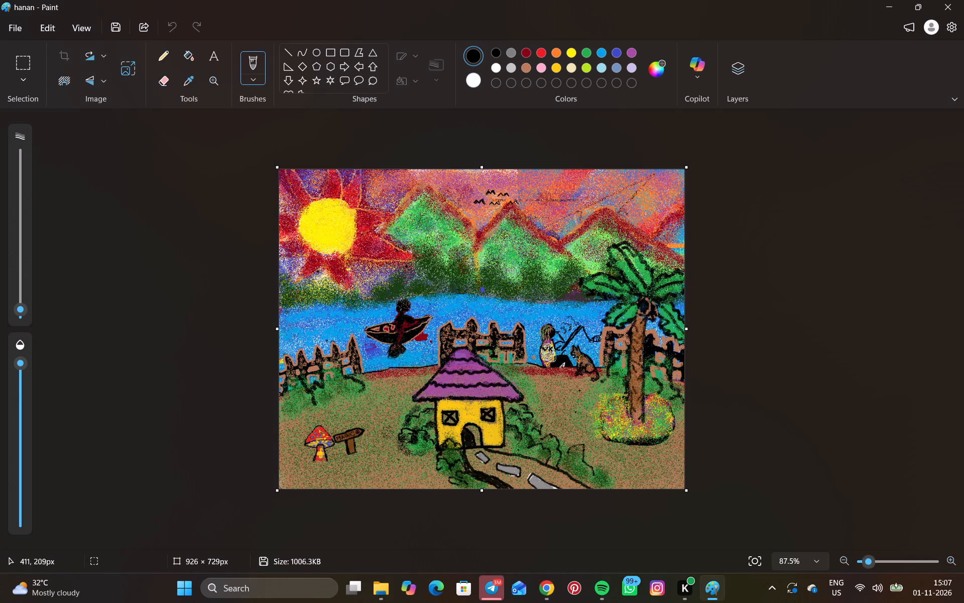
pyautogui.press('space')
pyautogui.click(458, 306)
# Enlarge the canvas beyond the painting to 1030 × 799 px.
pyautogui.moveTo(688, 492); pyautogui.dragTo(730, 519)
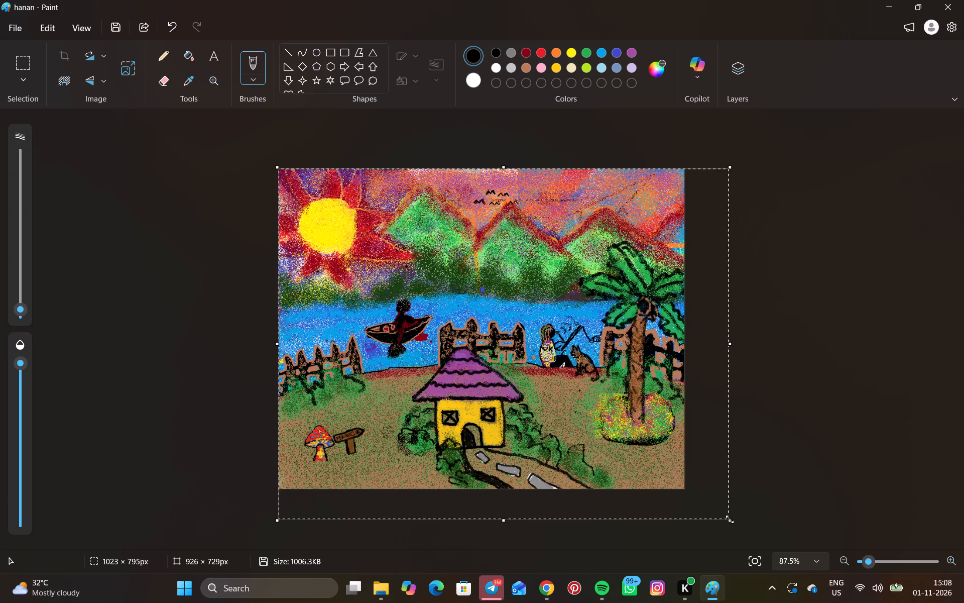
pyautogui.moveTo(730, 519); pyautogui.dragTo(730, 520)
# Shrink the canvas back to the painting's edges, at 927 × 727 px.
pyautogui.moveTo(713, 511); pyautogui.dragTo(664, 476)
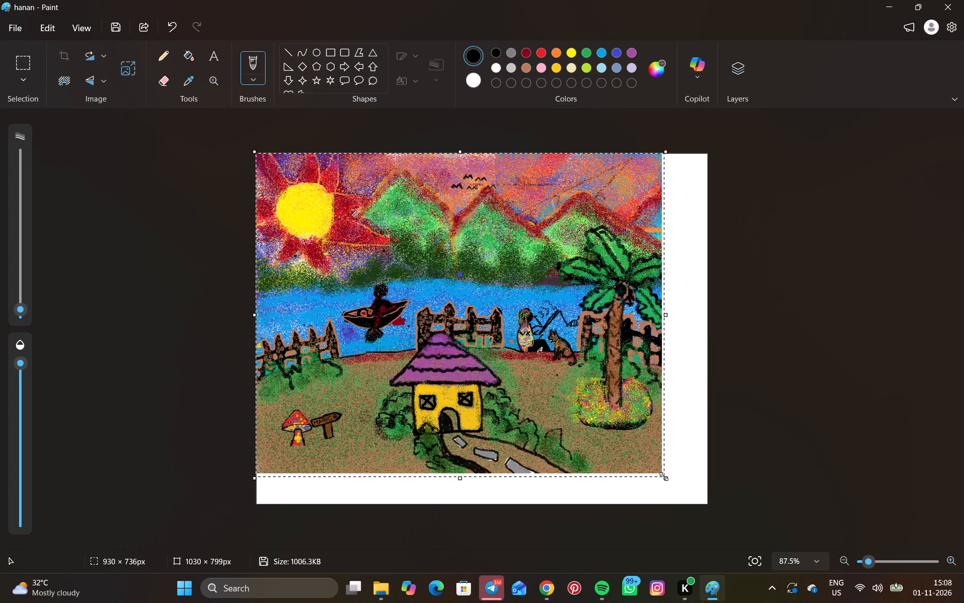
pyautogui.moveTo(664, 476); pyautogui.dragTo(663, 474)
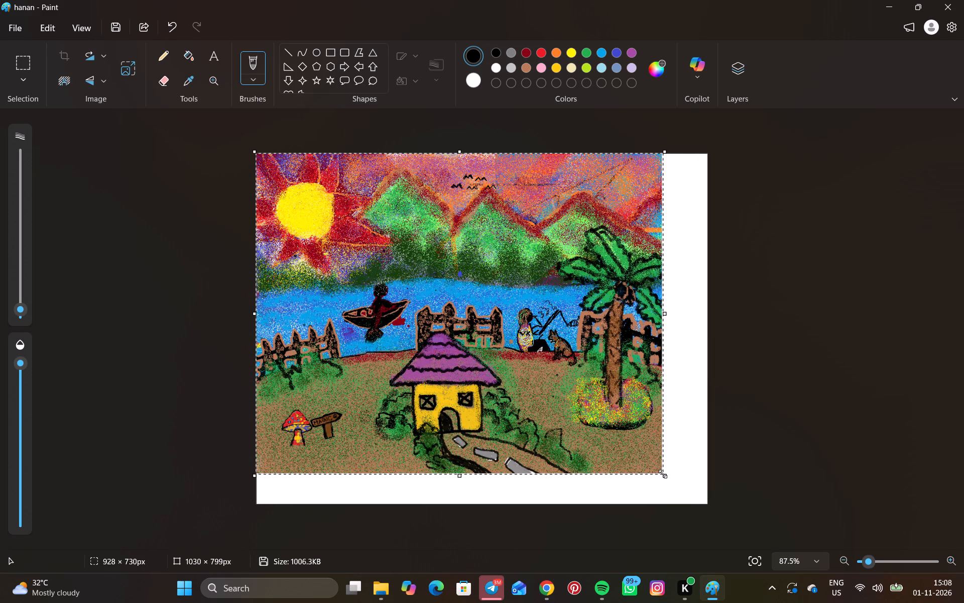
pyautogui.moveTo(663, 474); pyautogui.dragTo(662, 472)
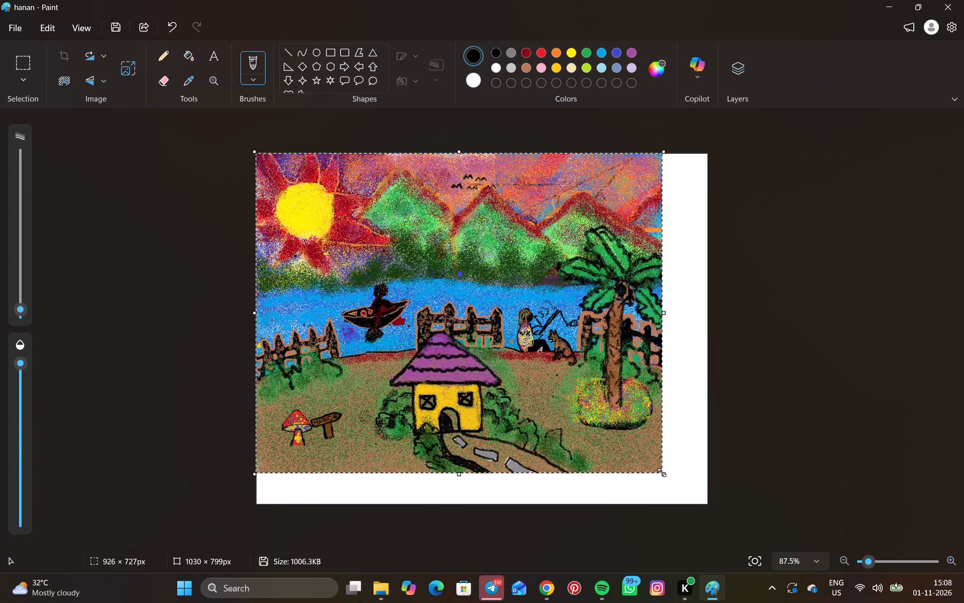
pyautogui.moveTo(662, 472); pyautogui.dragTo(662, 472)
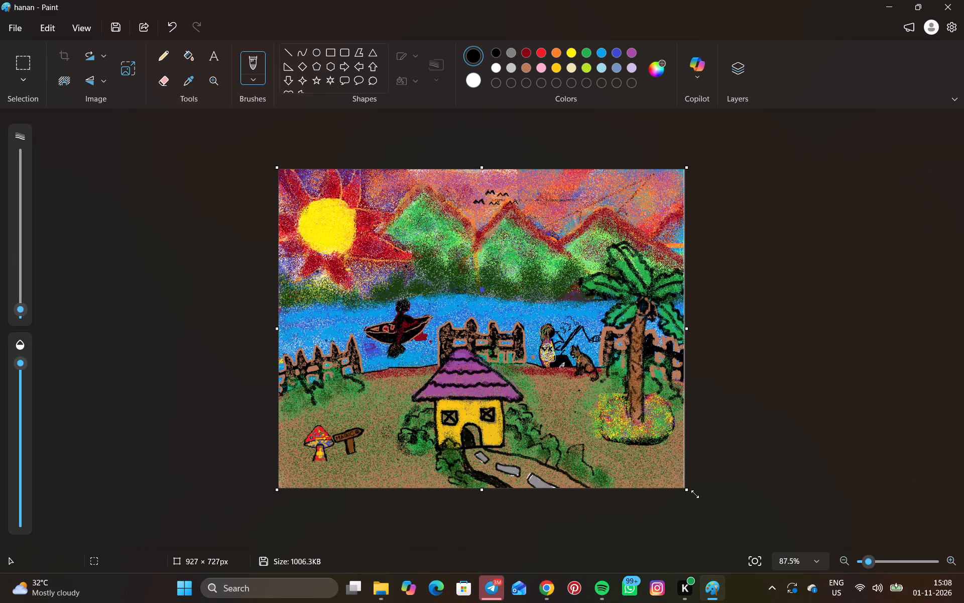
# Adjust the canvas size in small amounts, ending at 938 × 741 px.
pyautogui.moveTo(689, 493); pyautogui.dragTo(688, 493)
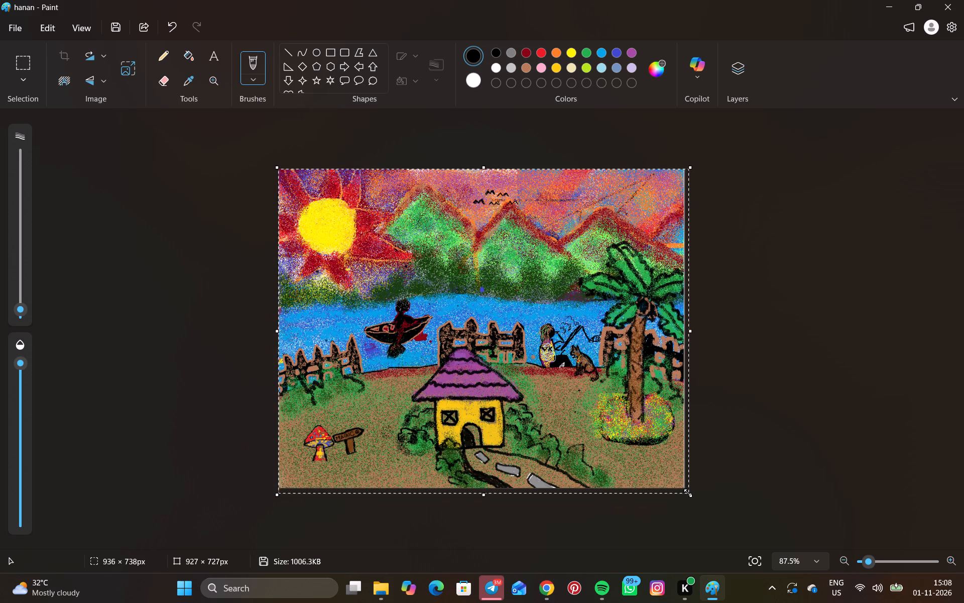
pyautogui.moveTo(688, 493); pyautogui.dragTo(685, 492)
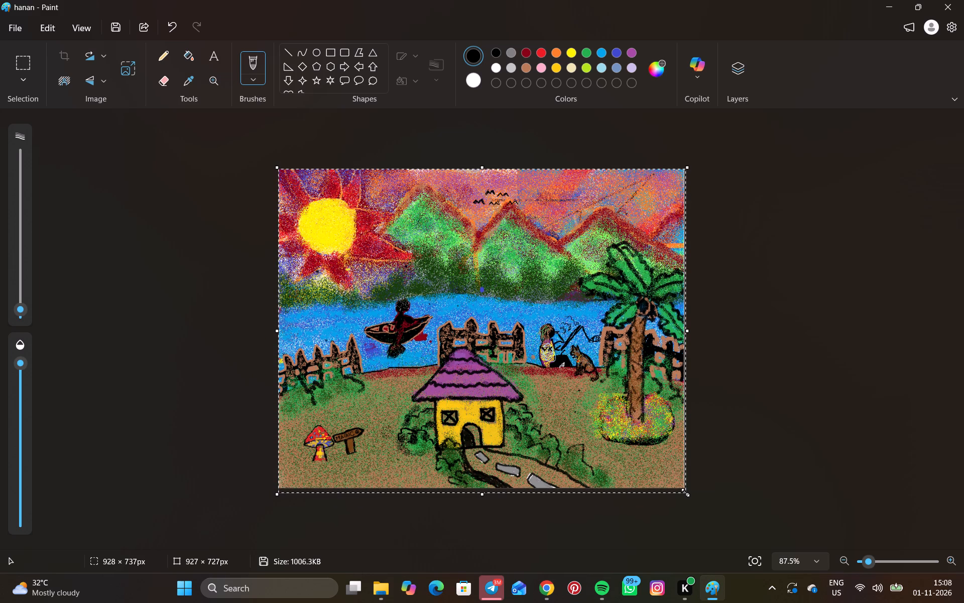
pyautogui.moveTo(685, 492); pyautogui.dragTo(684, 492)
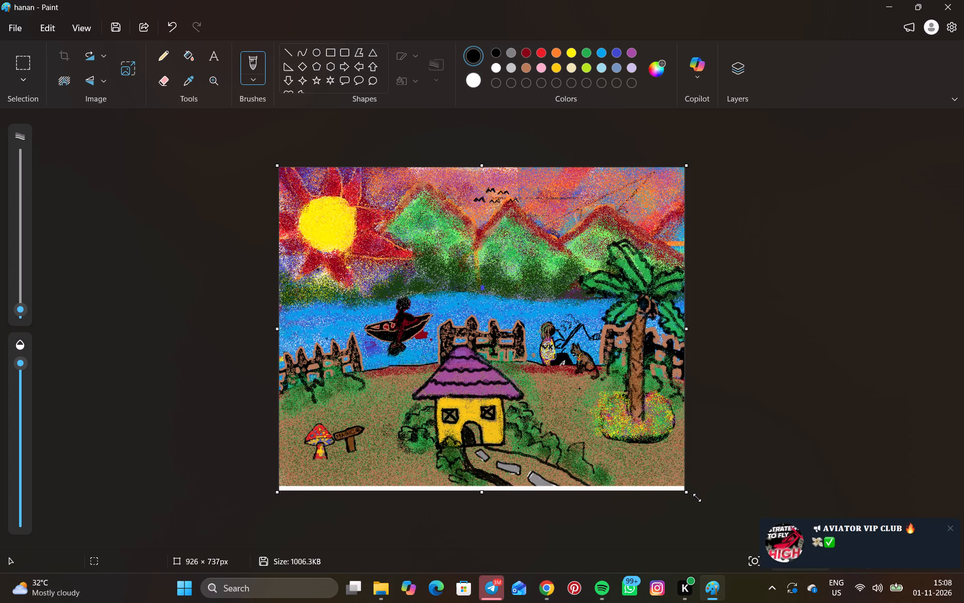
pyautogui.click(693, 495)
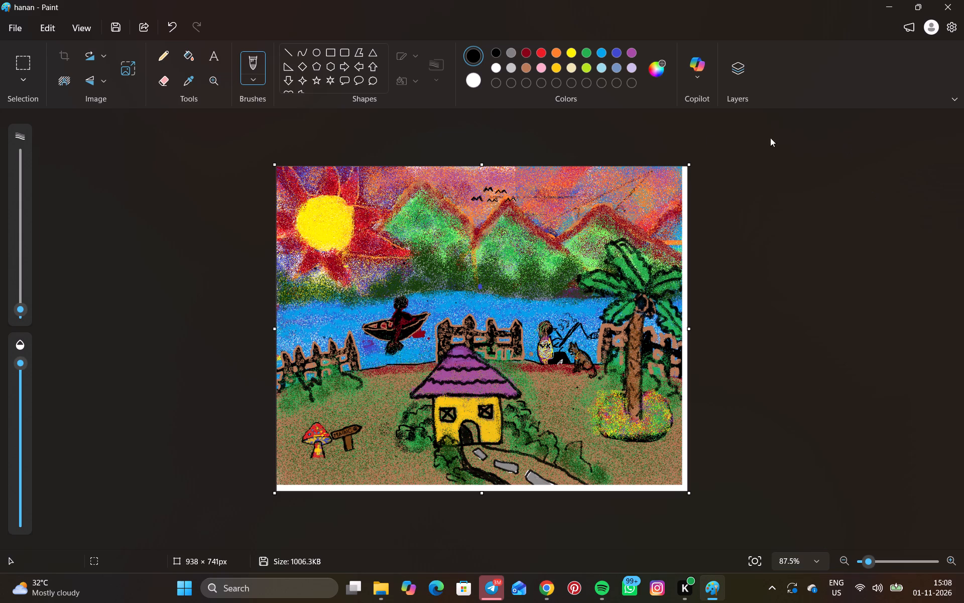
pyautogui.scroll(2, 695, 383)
# Trim the canvas to 924 × 726 px so no white border surrounds the painting.
pyautogui.moveTo(688, 492); pyautogui.dragTo(685, 487)
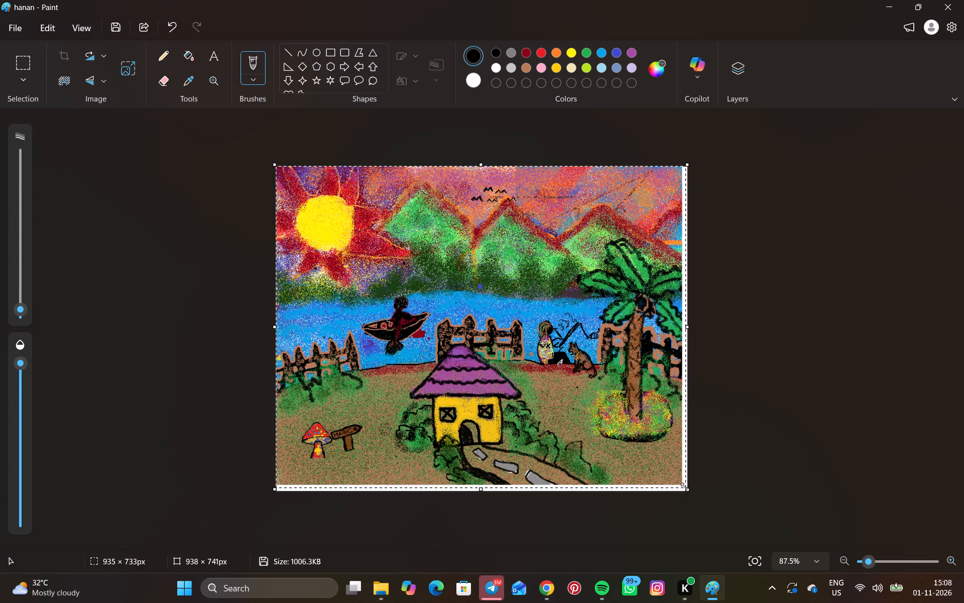
pyautogui.moveTo(685, 487); pyautogui.dragTo(681, 485)
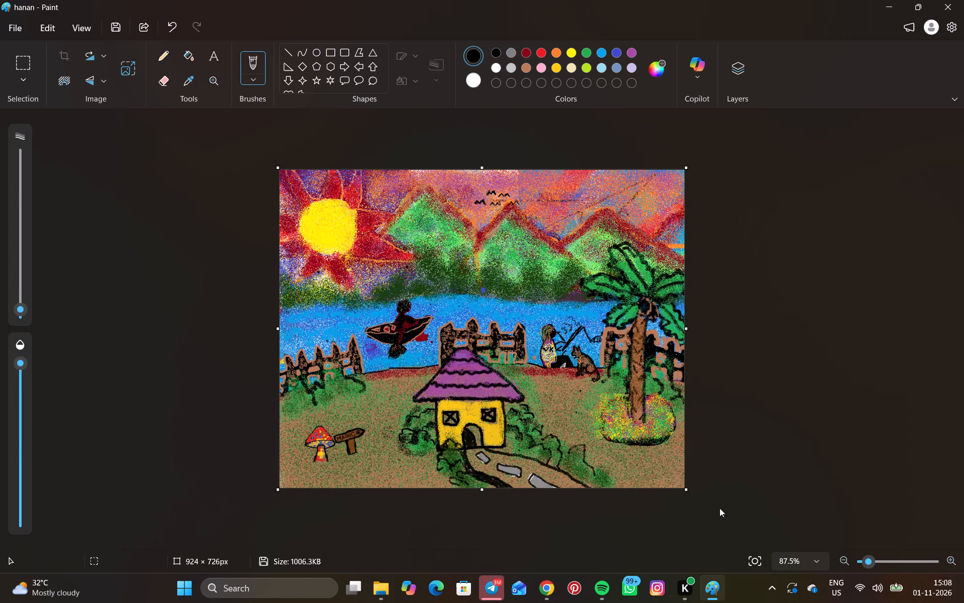
# With a larger green Airbrush, spray foliage along the far shoreline from the painting's left edge to below the sun's lower rays.
pyautogui.scroll(4, 540, 418)
pyautogui.keyDown('ctrl'); pyautogui.scroll(3, 539, 416); pyautogui.keyUp('ctrl')
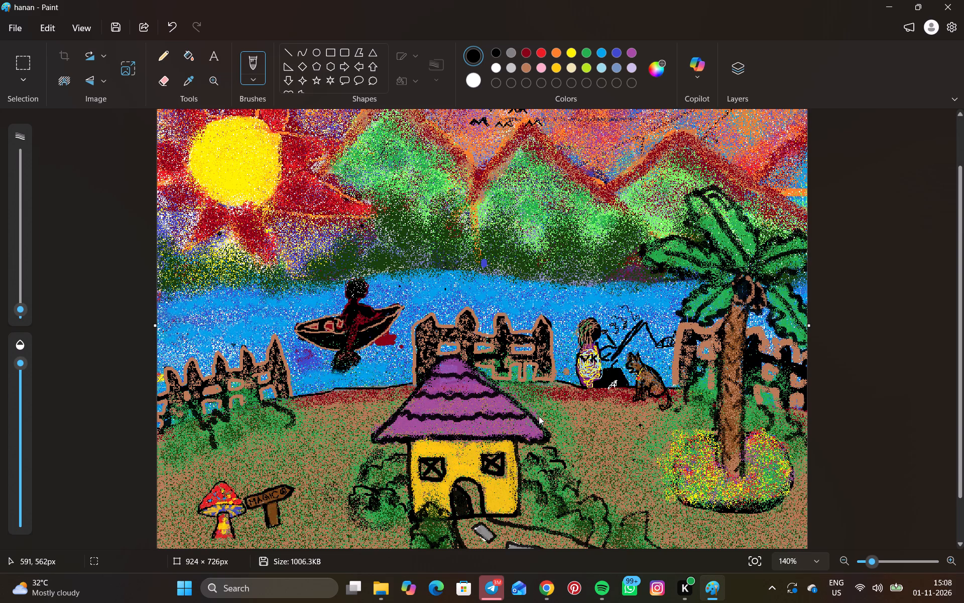
pyautogui.keyDown('ctrl'); pyautogui.scroll(-1, 539, 416); pyautogui.keyUp('ctrl')
pyautogui.keyDown('ctrl'); pyautogui.scroll(1, 539, 416); pyautogui.keyUp('ctrl')
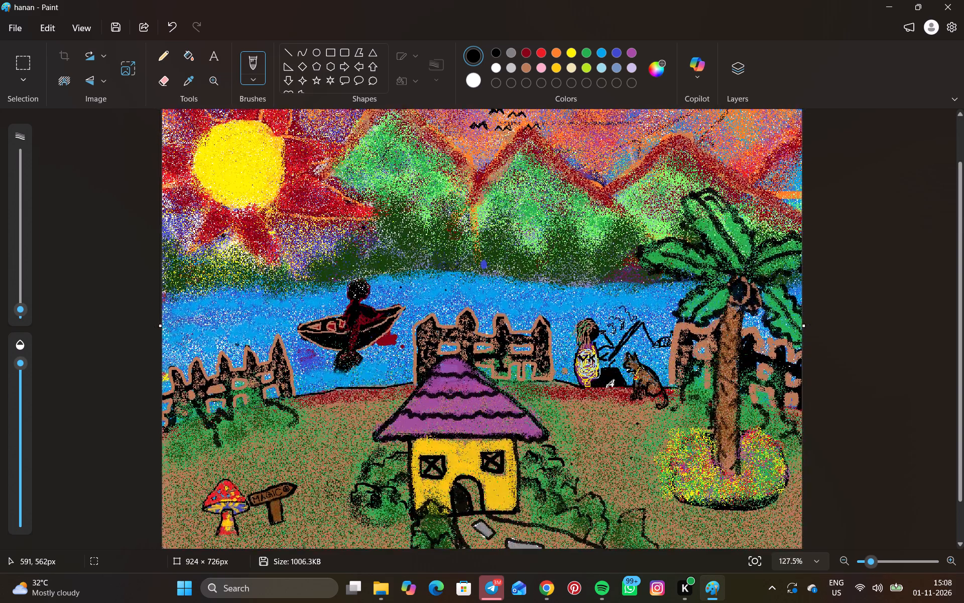
pyautogui.keyDown('ctrl'); pyautogui.scroll(1, 383, 395); pyautogui.keyUp('ctrl')
pyautogui.keyDown('ctrl'); pyautogui.scroll(1, 338, 237); pyautogui.keyUp('ctrl')
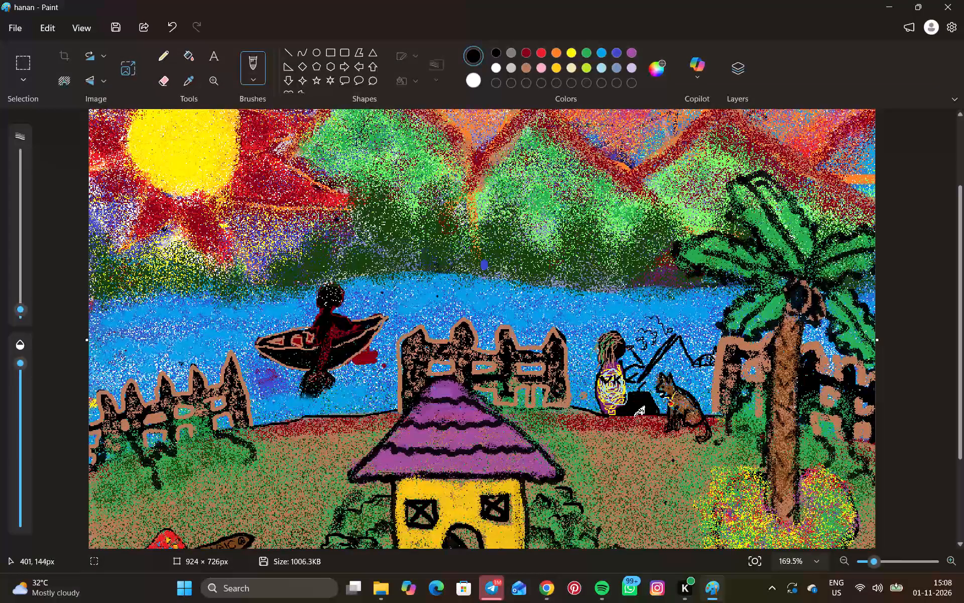
pyautogui.scroll(1, 251, 340)
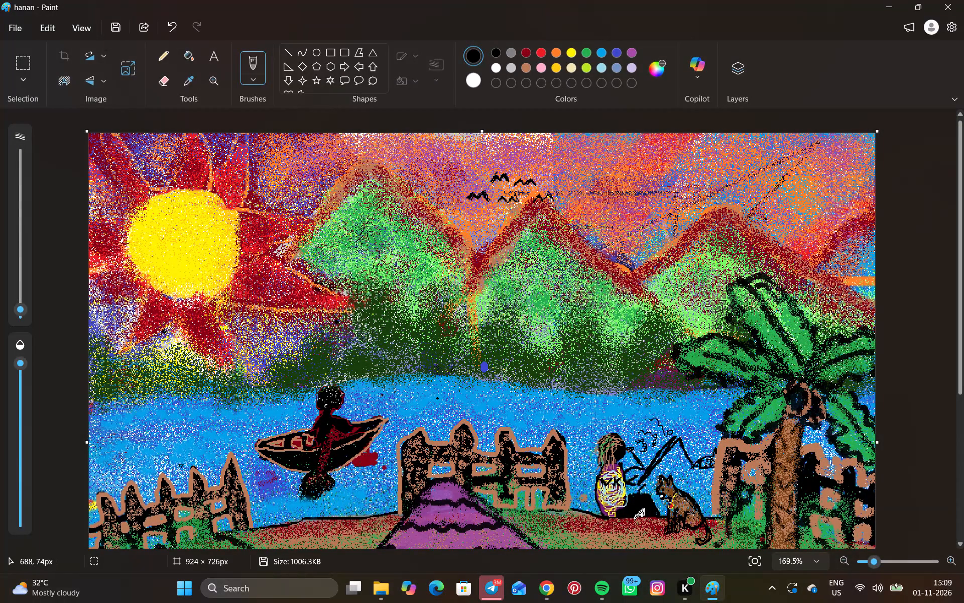
pyautogui.click(586, 52)
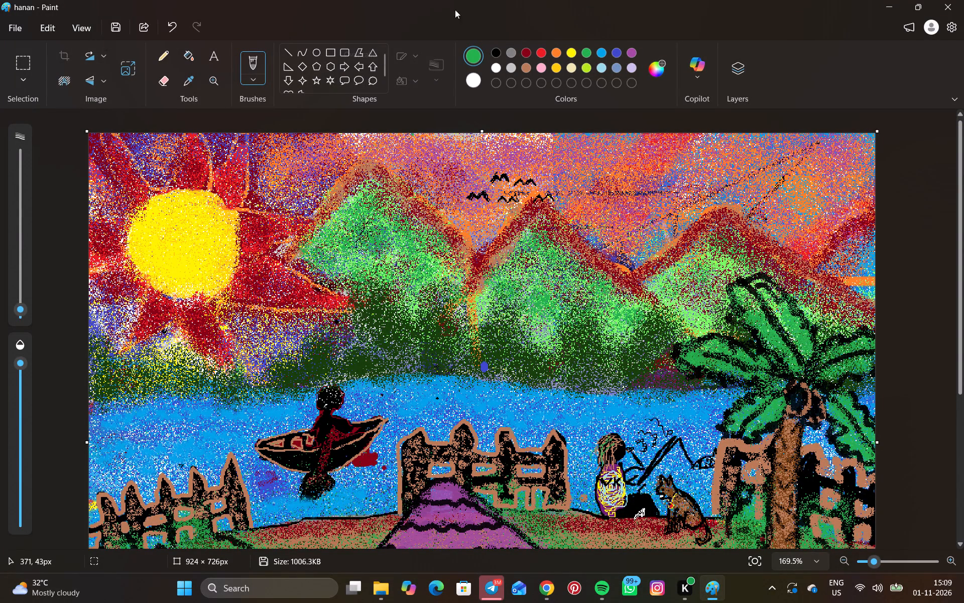
pyautogui.click(247, 77)
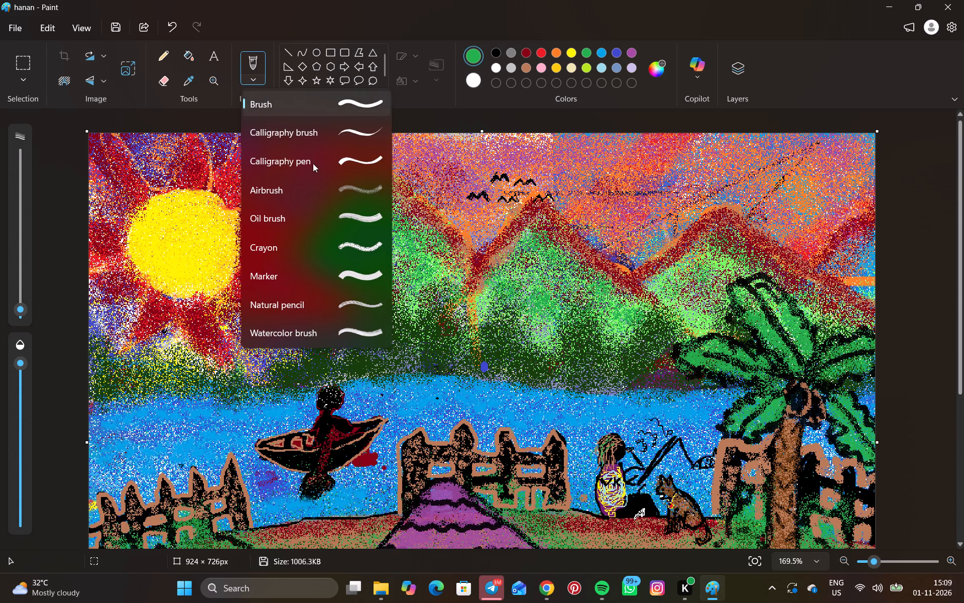
pyautogui.click(323, 186)
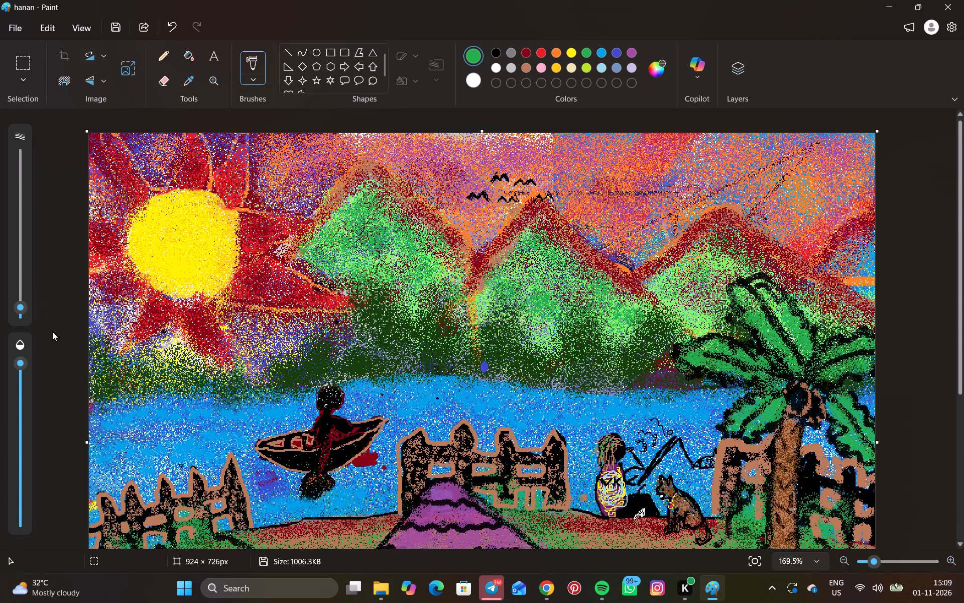
pyautogui.click(1, 277)
pyautogui.doubleClick(22, 284)
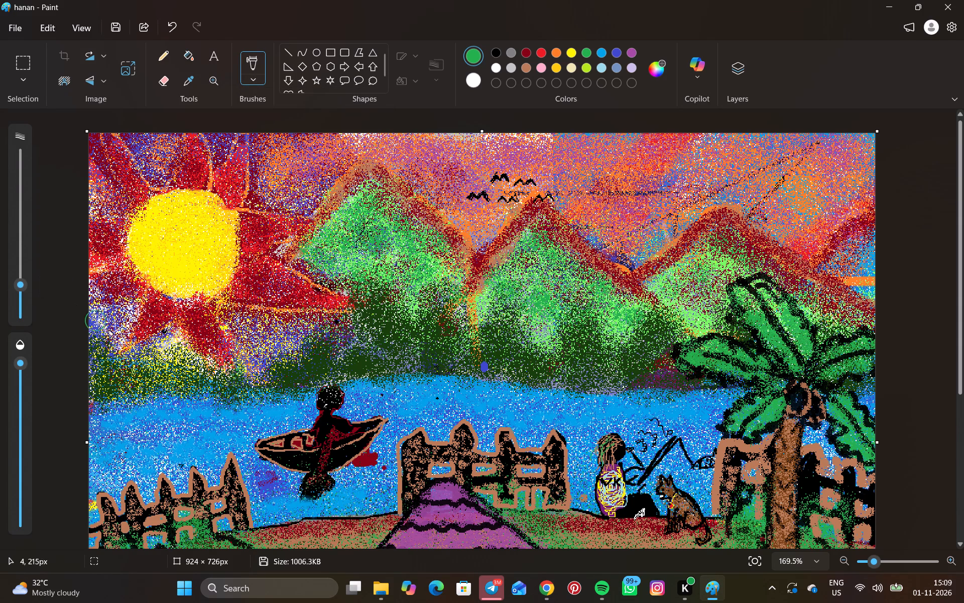
pyautogui.click(109, 401)
pyautogui.moveTo(118, 394); pyautogui.dragTo(129, 389)
pyautogui.doubleClick(131, 387)
pyautogui.click(141, 388)
pyautogui.click(152, 385)
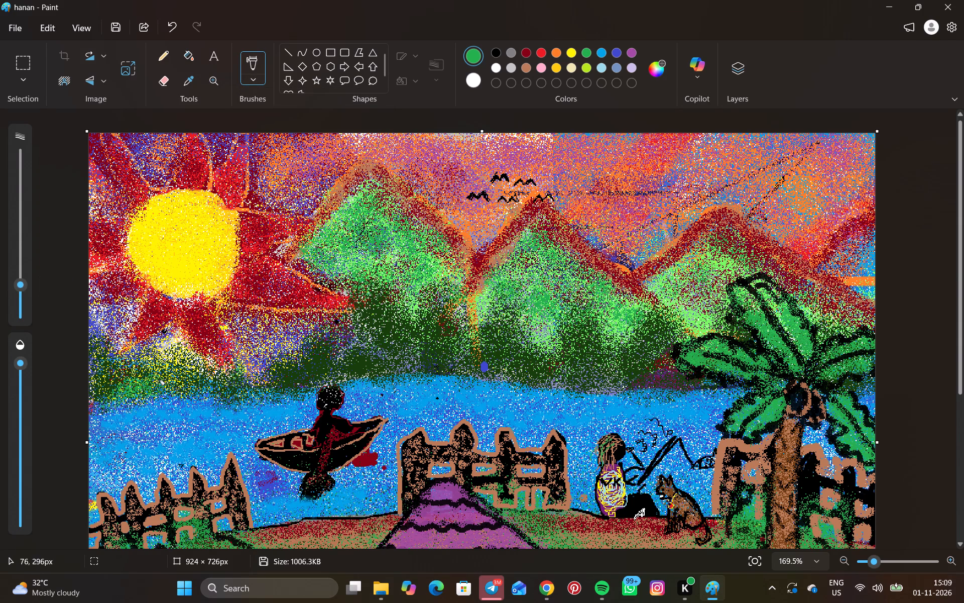
pyautogui.moveTo(165, 385); pyautogui.dragTo(173, 388)
pyautogui.doubleClick(174, 389)
pyautogui.moveTo(187, 389); pyautogui.dragTo(200, 387)
pyautogui.click(202, 385)
pyautogui.moveTo(205, 387); pyautogui.dragTo(216, 394)
pyautogui.click(216, 394)
pyautogui.click(230, 390)
pyautogui.moveTo(231, 389); pyautogui.dragTo(226, 389)
pyautogui.moveTo(221, 387); pyautogui.dragTo(216, 384)
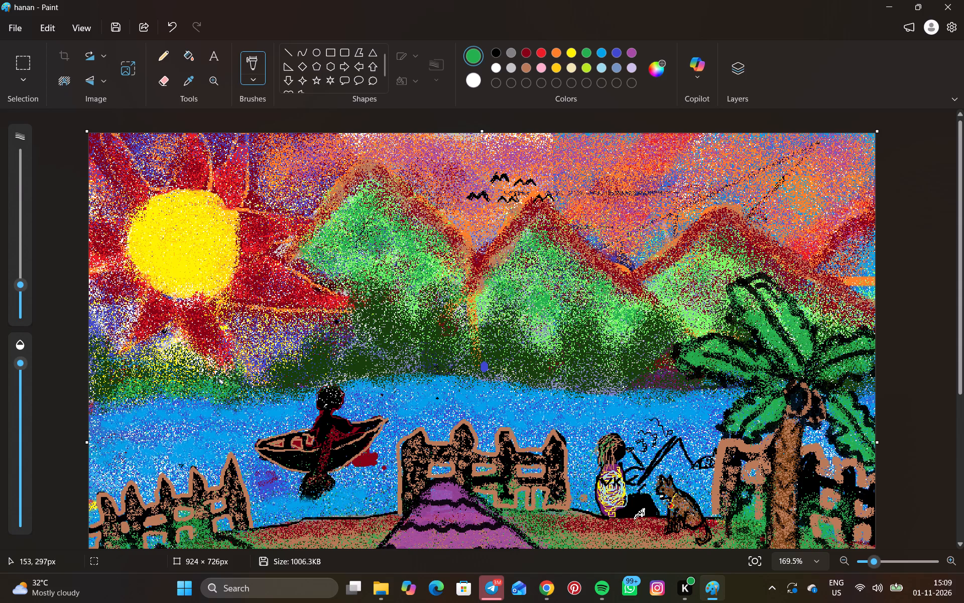
# Spray green foliage on the far bank between the sun's lower rays and the boat.
pyautogui.moveTo(216, 384); pyautogui.dragTo(217, 385)
pyautogui.click(214, 381)
pyautogui.click(222, 368)
pyautogui.doubleClick(232, 366)
pyautogui.click(229, 366)
pyautogui.click(233, 360)
pyautogui.moveTo(241, 360); pyautogui.dragTo(243, 366)
pyautogui.click(243, 380)
pyautogui.click(246, 381)
pyautogui.click(259, 377)
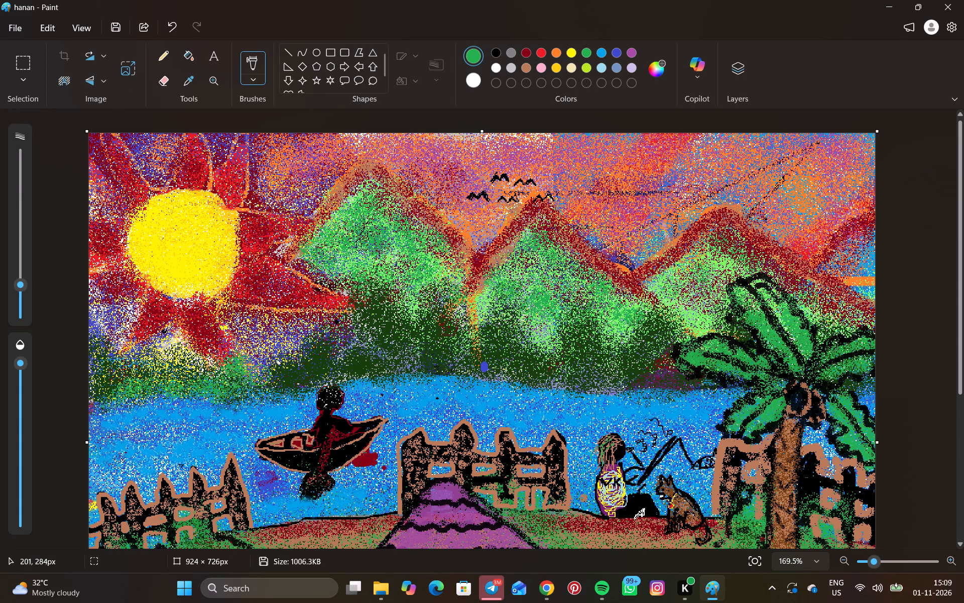
pyautogui.click(274, 365)
pyautogui.click(284, 369)
# Spray green over the yellowish bank below the sun, working back to the painting's left edge.
pyautogui.click(160, 368)
pyautogui.moveTo(159, 363); pyautogui.dragTo(142, 363)
pyautogui.moveTo(131, 364); pyautogui.dragTo(124, 366)
pyautogui.click(124, 366)
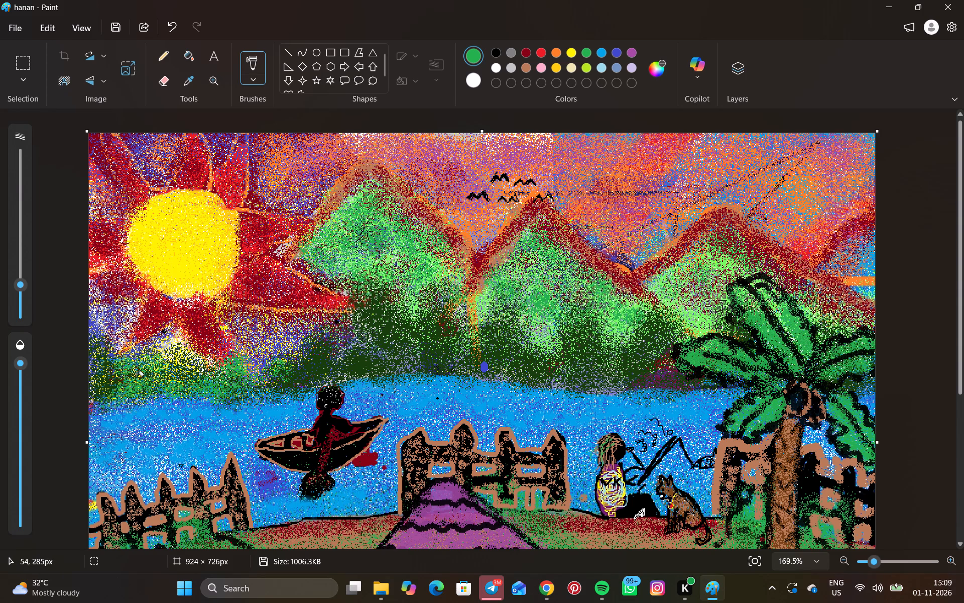
pyautogui.click(136, 376)
pyautogui.moveTo(119, 379); pyautogui.dragTo(114, 383)
pyautogui.moveTo(110, 382); pyautogui.dragTo(110, 377)
pyautogui.click(109, 360)
pyautogui.tripleClick(101, 355)
pyautogui.moveTo(100, 355); pyautogui.dragTo(100, 366)
pyautogui.moveTo(100, 372); pyautogui.dragTo(100, 378)
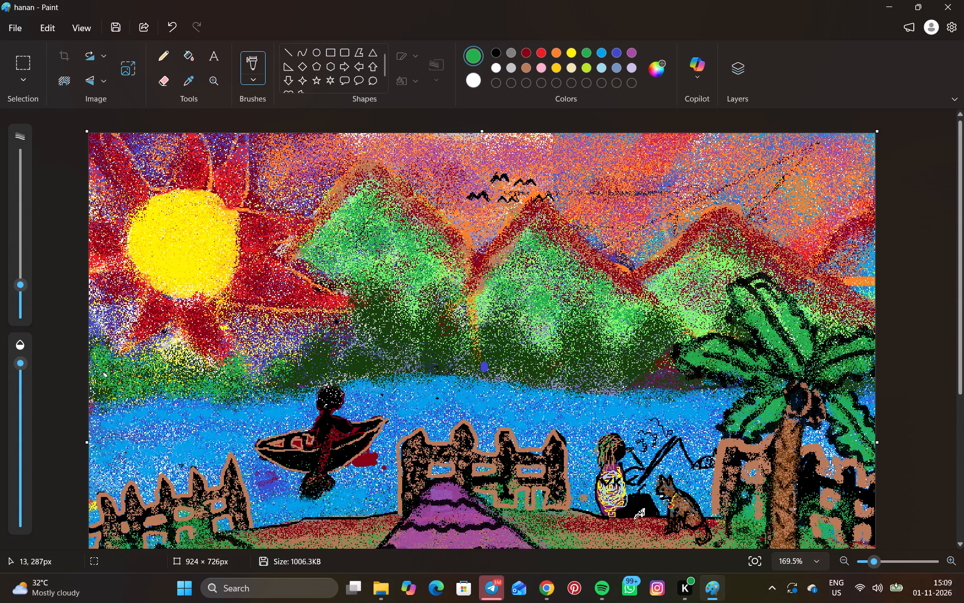
# Spray a second pass of green along the waterline from the painting's left edge towards the boat.
pyautogui.moveTo(97, 382); pyautogui.dragTo(95, 388)
pyautogui.moveTo(90, 395); pyautogui.dragTo(88, 400)
pyautogui.moveTo(95, 399); pyautogui.dragTo(104, 396)
pyautogui.moveTo(110, 392); pyautogui.dragTo(125, 388)
pyautogui.moveTo(130, 384); pyautogui.dragTo(144, 385)
pyautogui.moveTo(155, 383); pyautogui.dragTo(161, 384)
pyautogui.click(173, 382)
pyautogui.moveTo(179, 373); pyautogui.dragTo(202, 376)
pyautogui.click(212, 377)
pyautogui.moveTo(254, 378); pyautogui.dragTo(269, 368)
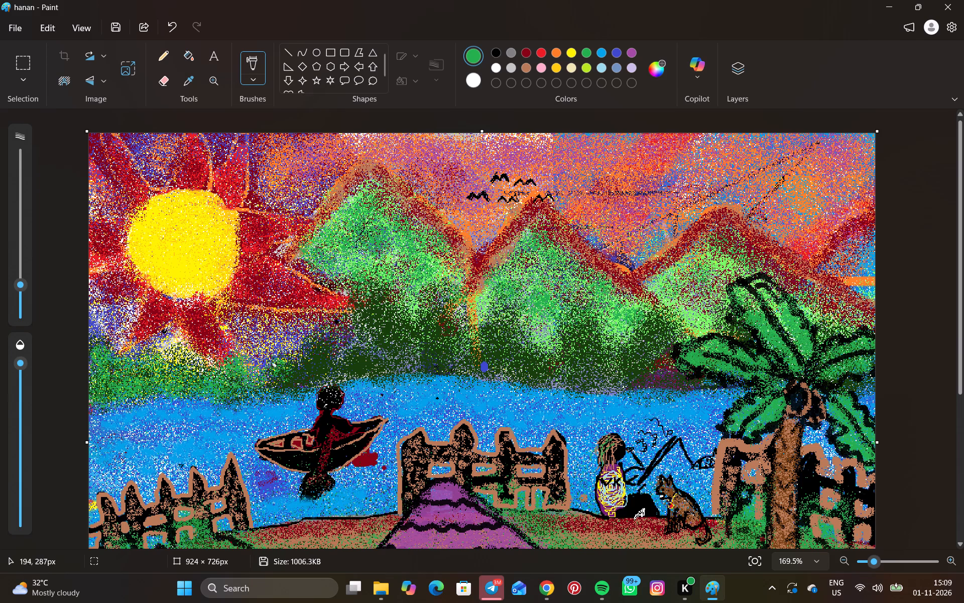
# Spray green foliage over the dark bank just above and beside the boat rower's head.
pyautogui.moveTo(269, 368); pyautogui.dragTo(267, 369)
pyautogui.click(274, 365)
pyautogui.click(294, 363)
pyautogui.moveTo(296, 363); pyautogui.dragTo(307, 370)
pyautogui.click(307, 368)
pyautogui.click(316, 363)
pyautogui.click(311, 352)
pyautogui.moveTo(300, 348); pyautogui.dragTo(295, 348)
pyautogui.click(289, 347)
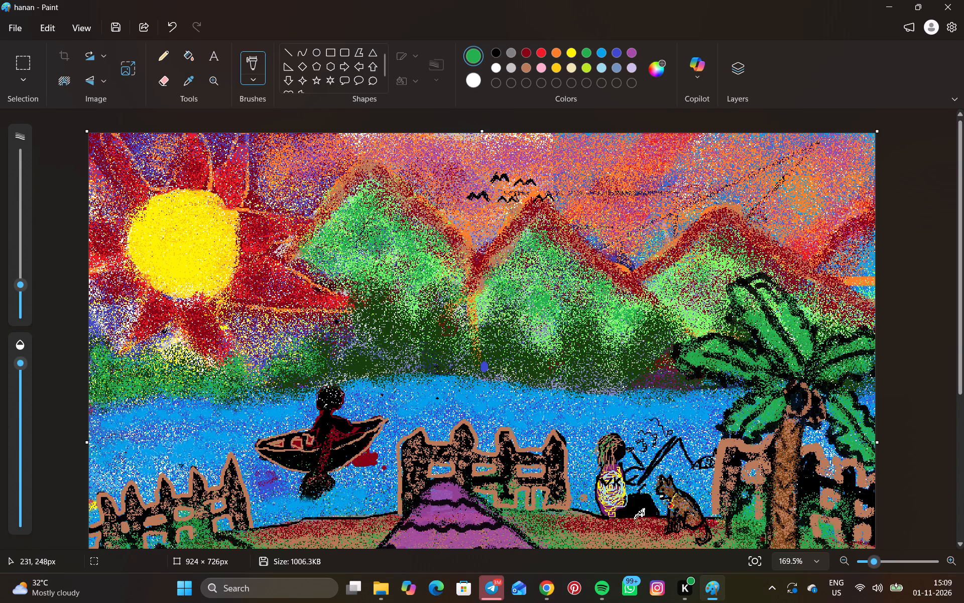
# Extend the green spray up the bank and across the tree line at the first mountain's lower slope.
pyautogui.click(285, 341)
pyautogui.moveTo(298, 329); pyautogui.dragTo(303, 329)
pyautogui.moveTo(312, 331); pyautogui.dragTo(322, 345)
pyautogui.moveTo(322, 347); pyautogui.dragTo(325, 357)
pyautogui.click(328, 359)
pyautogui.moveTo(343, 359); pyautogui.dragTo(352, 365)
pyautogui.click(364, 363)
pyautogui.click(387, 360)
pyautogui.moveTo(383, 355); pyautogui.dragTo(378, 353)
pyautogui.click(377, 351)
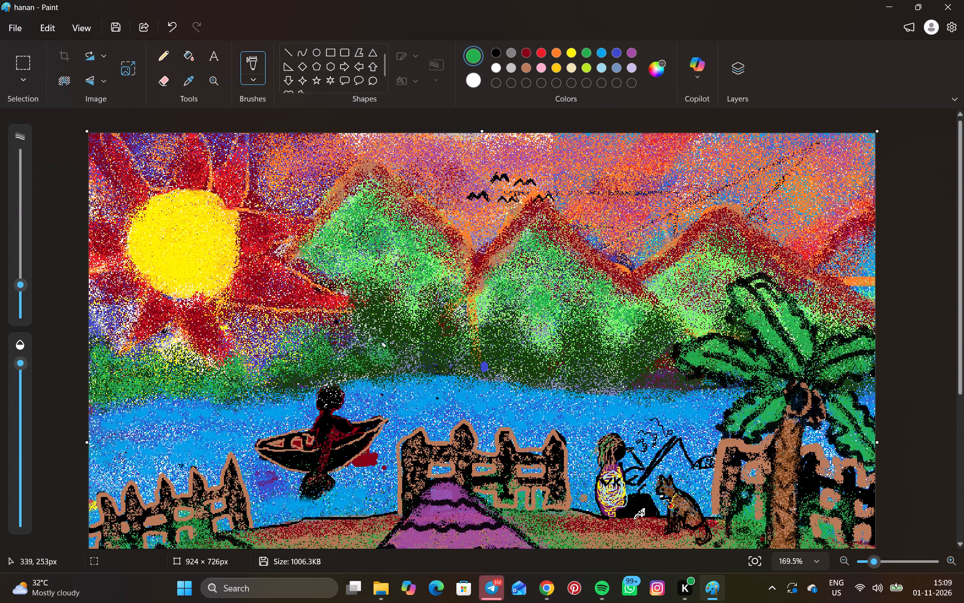
# Spray green bush shapes over the dark trees at the foot of the first mountain.
pyautogui.click(379, 348)
pyautogui.moveTo(376, 341); pyautogui.dragTo(376, 332)
pyautogui.click(379, 324)
pyautogui.moveTo(389, 333); pyautogui.dragTo(398, 347)
pyautogui.click(399, 350)
pyautogui.click(426, 351)
pyautogui.moveTo(434, 353); pyautogui.dragTo(440, 361)
pyautogui.moveTo(440, 360); pyautogui.dragTo(432, 360)
pyautogui.click(424, 352)
pyautogui.click(435, 348)
pyautogui.moveTo(439, 339); pyautogui.dragTo(438, 337)
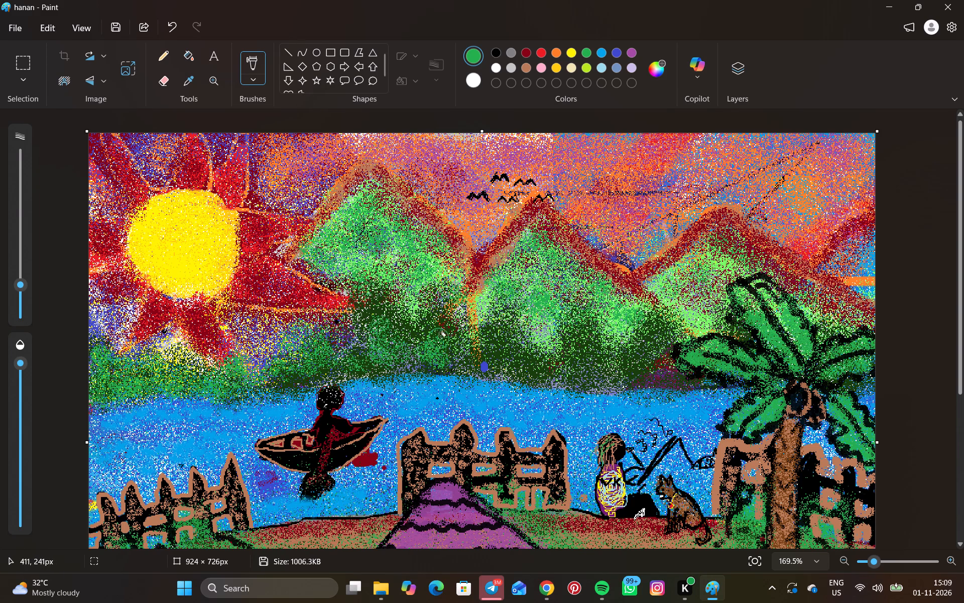
pyautogui.moveTo(438, 337); pyautogui.dragTo(436, 334)
pyautogui.moveTo(435, 328); pyautogui.dragTo(441, 333)
# Spray green foliage over the dark trees between the first and second mountains, just above the waterline.
pyautogui.moveTo(465, 350); pyautogui.dragTo(472, 359)
pyautogui.moveTo(506, 366); pyautogui.dragTo(529, 369)
pyautogui.click(529, 368)
pyautogui.moveTo(511, 355); pyautogui.dragTo(498, 355)
pyautogui.click(488, 352)
pyautogui.moveTo(487, 342); pyautogui.dragTo(498, 335)
pyautogui.moveTo(501, 331); pyautogui.dragTo(510, 336)
pyautogui.moveTo(523, 355); pyautogui.dragTo(525, 359)
pyautogui.click(536, 369)
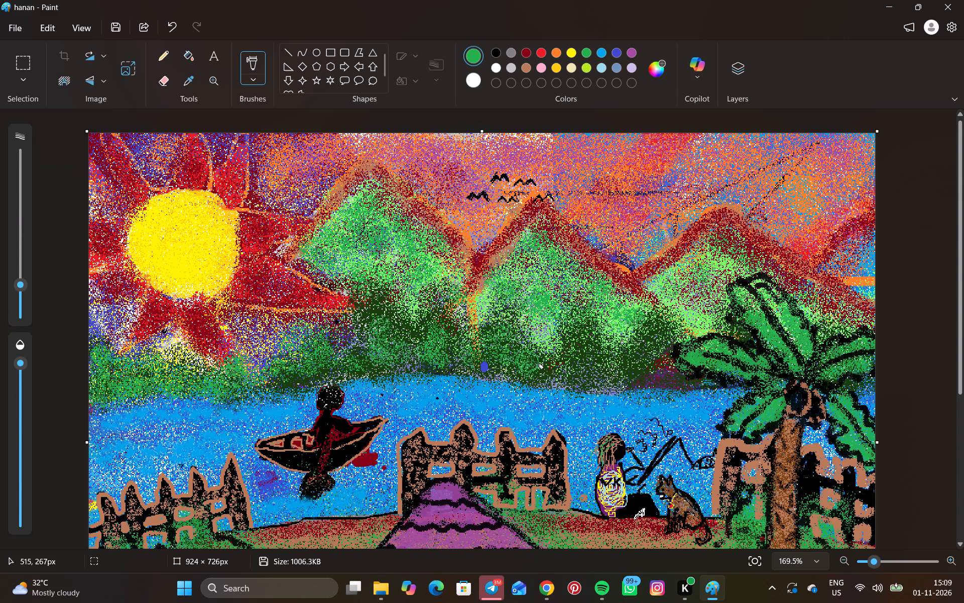
# Continue the green foliage along the far bank from the second mountain's foot to beneath the third mountain.
pyautogui.moveTo(549, 365); pyautogui.dragTo(567, 365)
pyautogui.moveTo(571, 364); pyautogui.dragTo(577, 366)
pyautogui.click(578, 365)
pyautogui.click(573, 349)
pyautogui.click(573, 327)
pyautogui.moveTo(586, 351); pyautogui.dragTo(590, 361)
pyautogui.moveTo(591, 362); pyautogui.dragTo(604, 372)
pyautogui.click(607, 372)
pyautogui.moveTo(621, 370); pyautogui.dragTo(635, 376)
pyautogui.click(638, 373)
pyautogui.click(657, 374)
pyautogui.moveTo(658, 373); pyautogui.dragTo(647, 362)
pyautogui.click(640, 340)
# Spray green grass on the ground around the base of the red mushroom's stem.
pyautogui.scroll(-1, 633, 340)
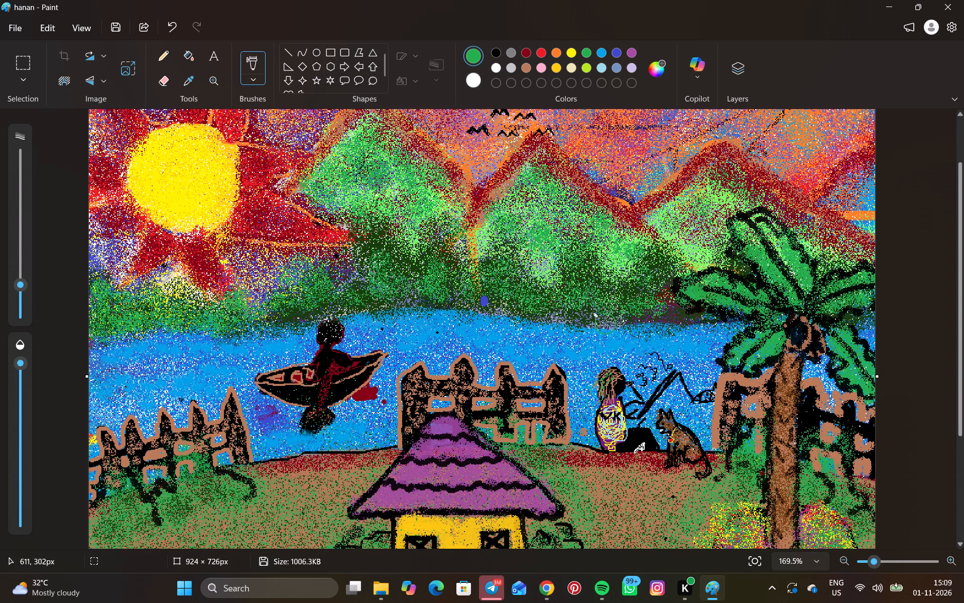
pyautogui.scroll(-3, 555, 298)
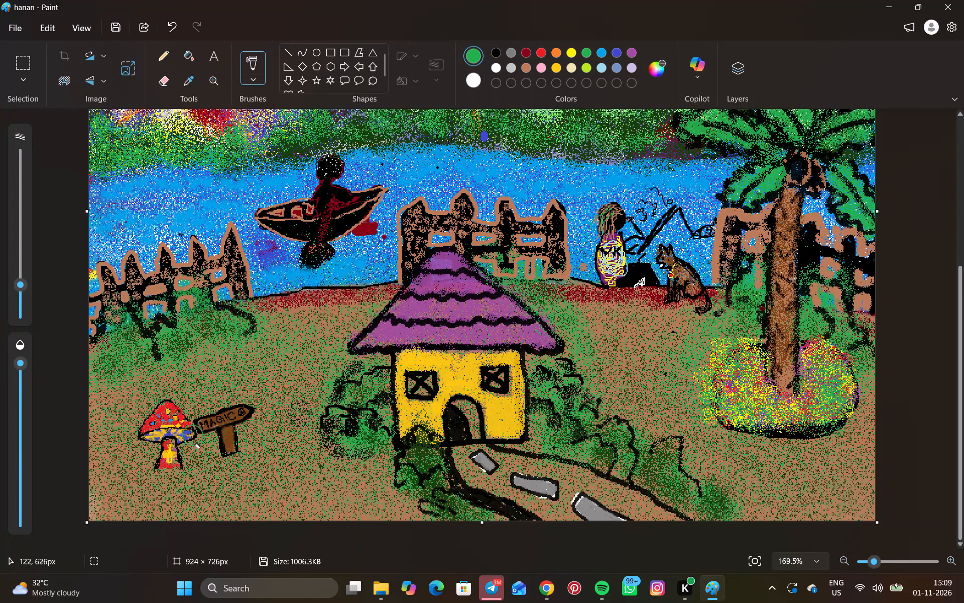
pyautogui.click(148, 480)
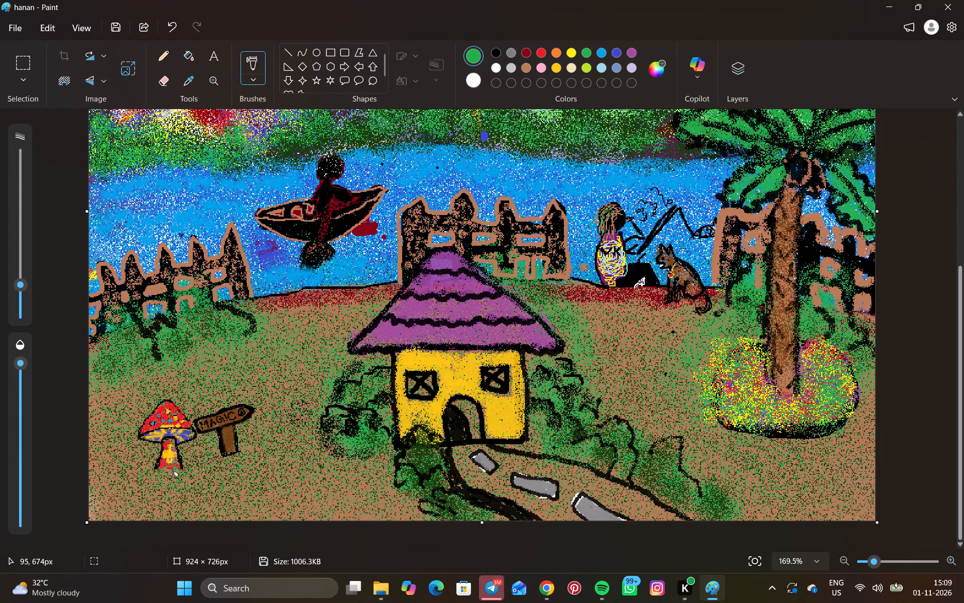
pyautogui.click(171, 477)
pyautogui.click(165, 477)
pyautogui.click(159, 477)
pyautogui.moveTo(163, 477); pyautogui.dragTo(175, 479)
pyautogui.click(178, 479)
pyautogui.click(182, 476)
pyautogui.click(189, 471)
pyautogui.click(197, 468)
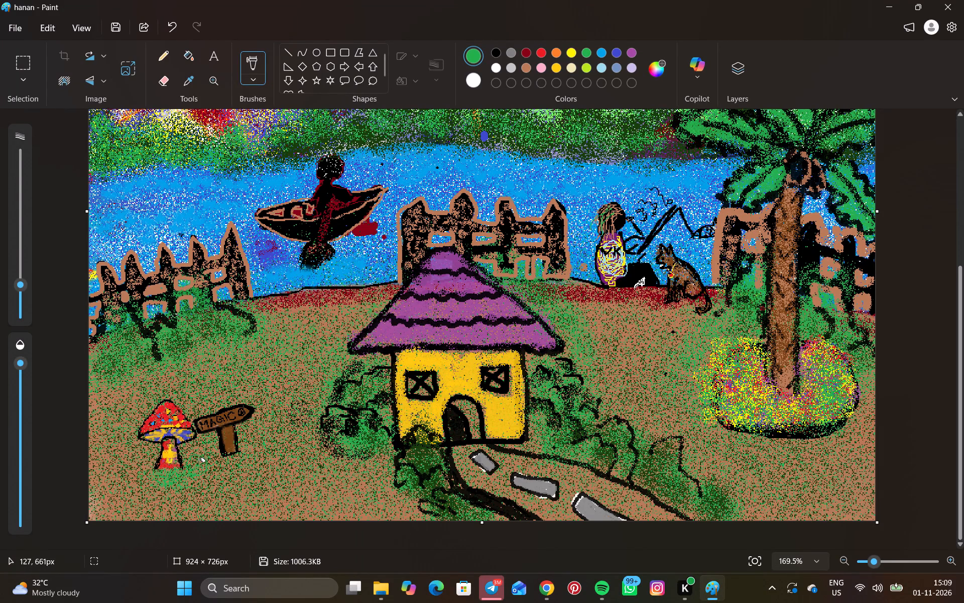
# Thicken the green grass between the mushroom and the MAGIC sign and just beneath the mushroom's stem.
pyautogui.doubleClick(198, 463)
pyautogui.click(190, 457)
pyautogui.click(210, 475)
pyautogui.moveTo(198, 480); pyautogui.dragTo(190, 483)
pyautogui.click(173, 483)
pyautogui.click(153, 484)
pyautogui.click(141, 479)
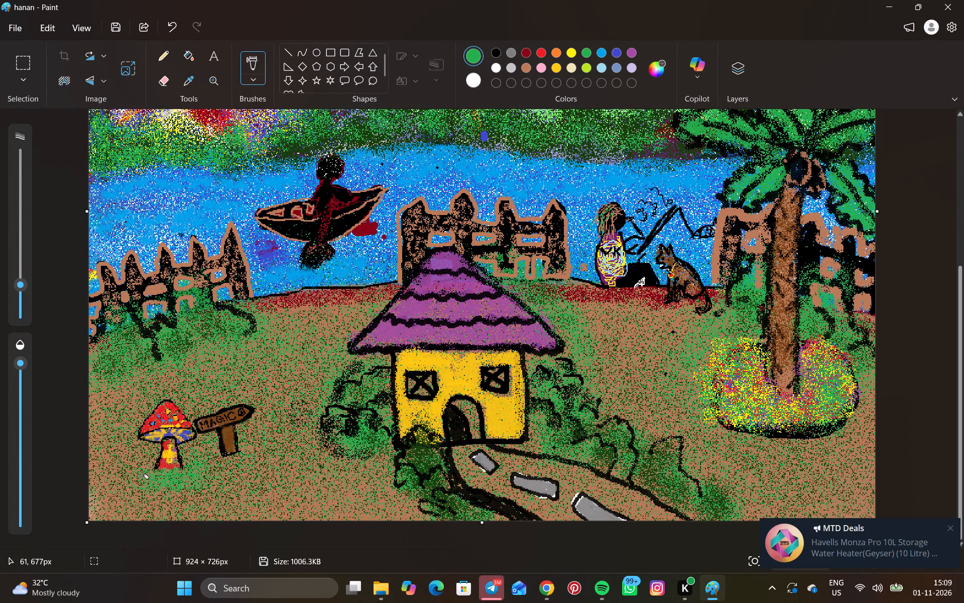
# Spray green grass on the ground at the mushroom's left side, below its cap.
pyautogui.click(141, 471)
pyautogui.click(141, 467)
pyautogui.doubleClick(146, 462)
pyautogui.click(133, 460)
pyautogui.click(120, 456)
pyautogui.moveTo(119, 460); pyautogui.dragTo(119, 473)
pyautogui.moveTo(137, 485); pyautogui.dragTo(141, 490)
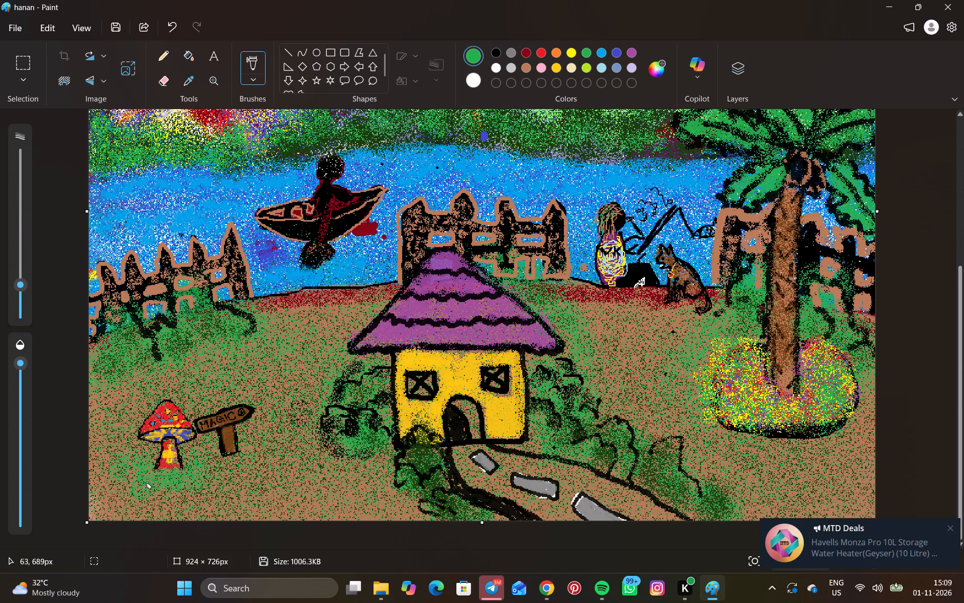
# Spray a lower band of green grass from beneath the mushroom to past the MAGIC signpost's base.
pyautogui.moveTo(144, 489); pyautogui.dragTo(150, 489)
pyautogui.moveTo(178, 491); pyautogui.dragTo(184, 493)
pyautogui.moveTo(198, 487); pyautogui.dragTo(205, 487)
pyautogui.click(216, 483)
pyautogui.click(221, 476)
pyautogui.doubleClick(229, 472)
pyautogui.doubleClick(252, 465)
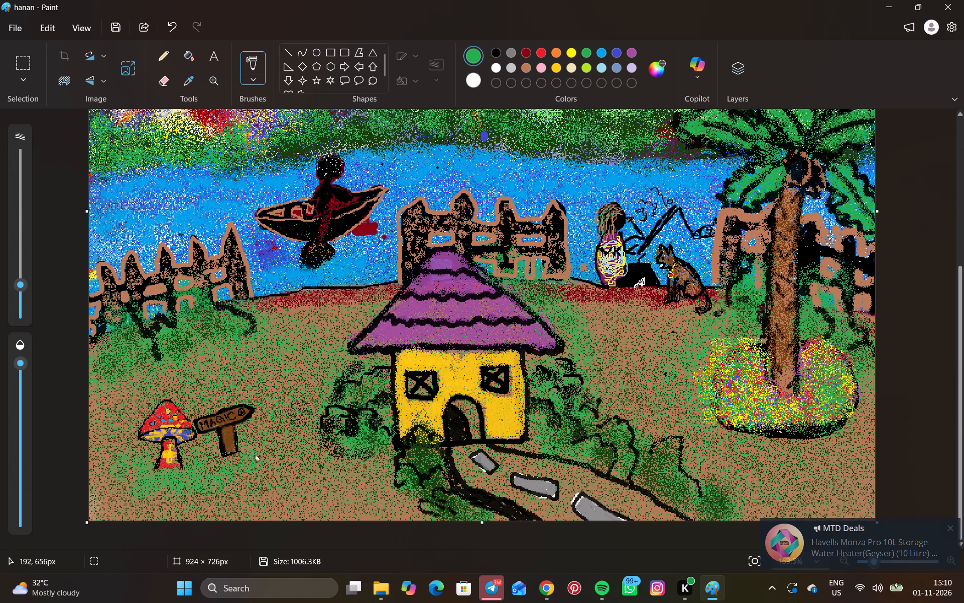
# Spray green grass up the far side of the MAGIC sign and back along its top edge towards the mushroom.
pyautogui.click(250, 456)
pyautogui.doubleClick(251, 442)
pyautogui.click(255, 435)
pyautogui.click(260, 433)
pyautogui.click(264, 427)
pyautogui.click(268, 414)
pyautogui.click(264, 405)
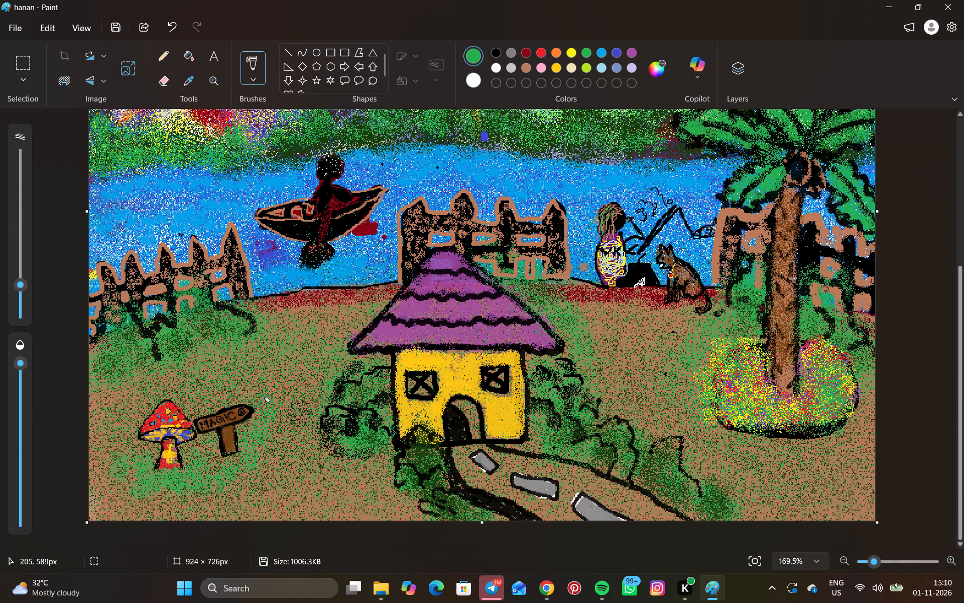
pyautogui.click(258, 397)
pyautogui.click(251, 393)
pyautogui.click(235, 397)
pyautogui.click(213, 402)
pyautogui.click(202, 405)
pyautogui.click(197, 407)
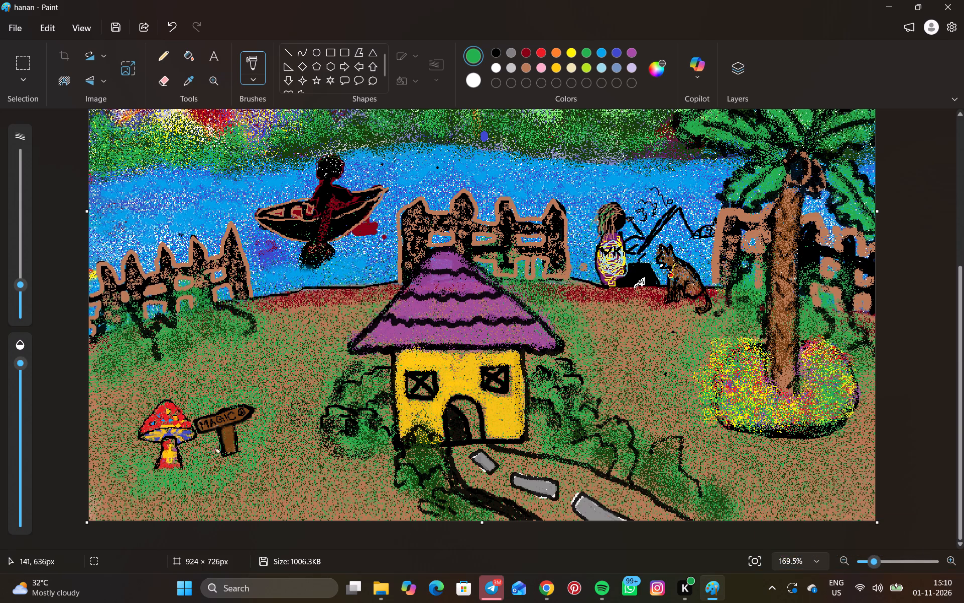
# Fill the ground beside and below the MAGIC signpost's foot with green spray.
pyautogui.click(215, 458)
pyautogui.click(208, 450)
pyautogui.click(209, 444)
pyautogui.click(218, 474)
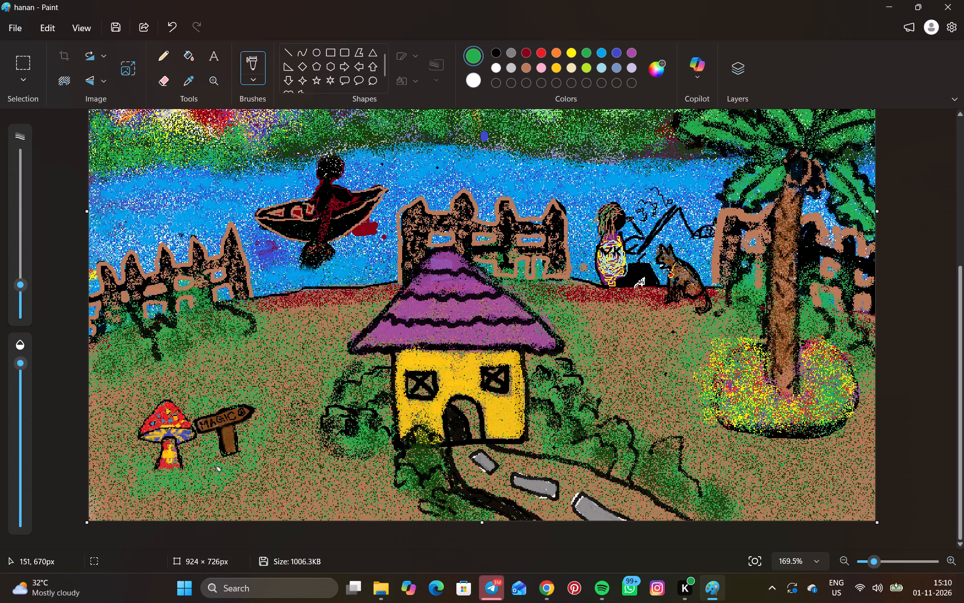
pyautogui.click(209, 467)
pyautogui.click(212, 464)
# Spray green grass up the mushroom's left side and over the top of its red cap.
pyautogui.click(145, 460)
pyautogui.click(138, 459)
pyautogui.click(126, 450)
pyautogui.click(125, 446)
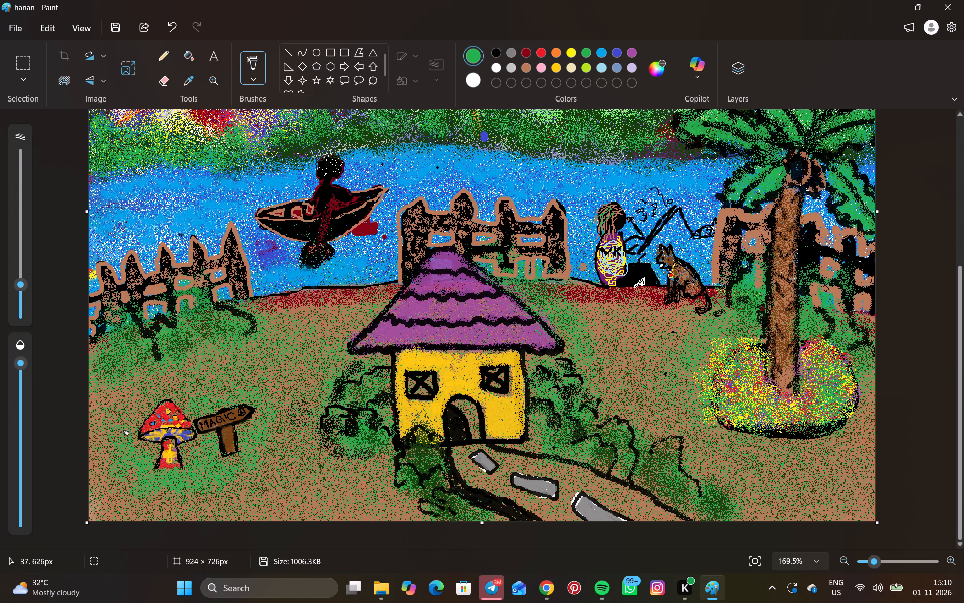
pyautogui.click(121, 436)
pyautogui.click(123, 425)
pyautogui.click(127, 418)
pyautogui.click(132, 412)
pyautogui.click(137, 407)
pyautogui.click(149, 394)
pyautogui.moveTo(168, 385); pyautogui.dragTo(176, 385)
pyautogui.click(194, 397)
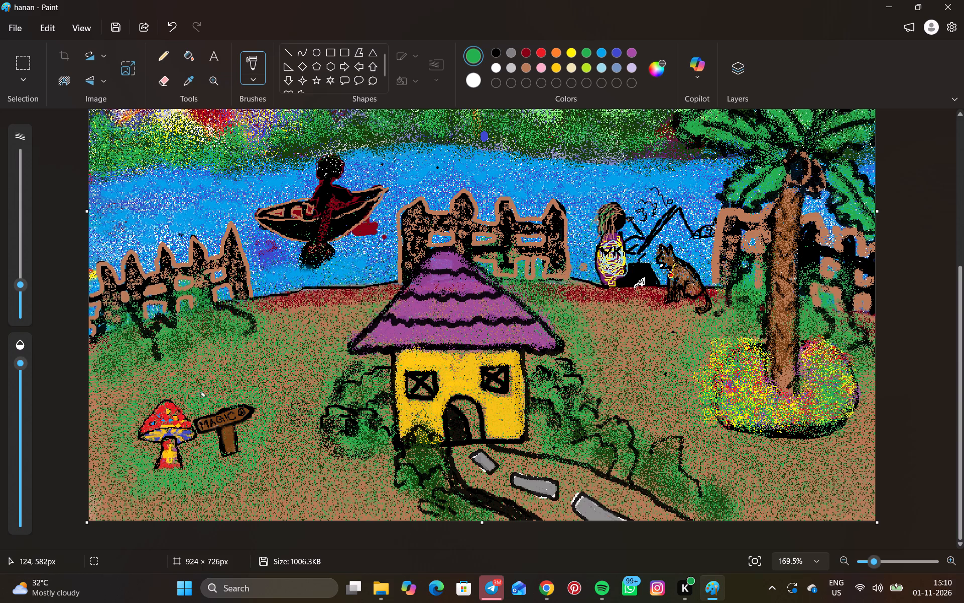
# Extend the green grass across the ground above the MAGIC sign and mushroom, out to the painting's left edge.
pyautogui.click(207, 390)
pyautogui.click(254, 373)
pyautogui.moveTo(211, 383); pyautogui.dragTo(188, 389)
pyautogui.click(98, 406)
pyautogui.click(119, 396)
pyautogui.click(161, 375)
pyautogui.moveTo(136, 390); pyautogui.dragTo(123, 397)
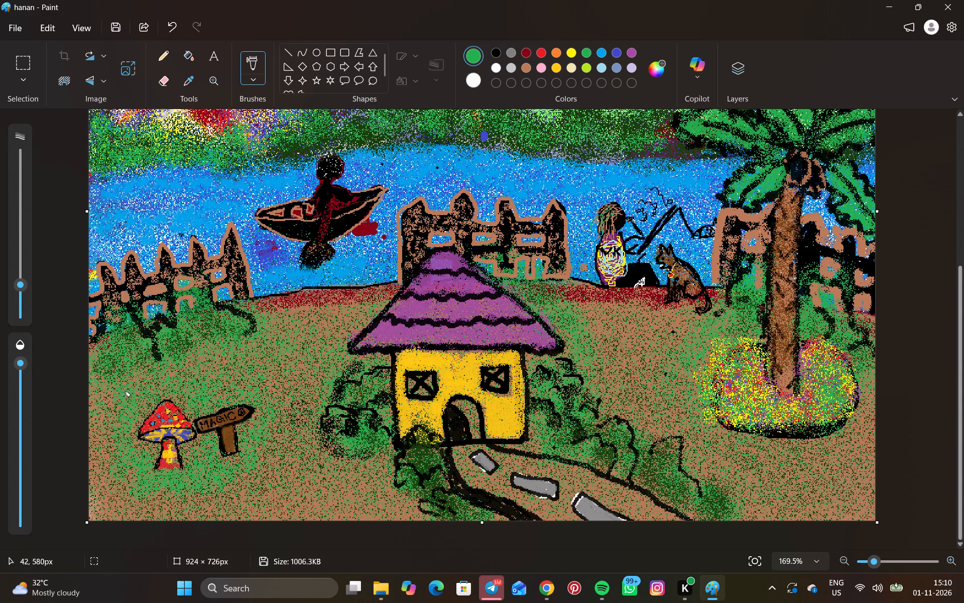
pyautogui.moveTo(123, 397); pyautogui.dragTo(121, 397)
pyautogui.click(113, 401)
# Spray green grass down the painting's left edge from beside the mushroom to near the bottom corner.
pyautogui.moveTo(110, 422); pyautogui.dragTo(110, 427)
pyautogui.click(105, 443)
pyautogui.moveTo(105, 457); pyautogui.dragTo(106, 473)
pyautogui.moveTo(109, 478); pyautogui.dragTo(113, 486)
pyautogui.click(113, 486)
pyautogui.click(106, 493)
pyautogui.click(103, 502)
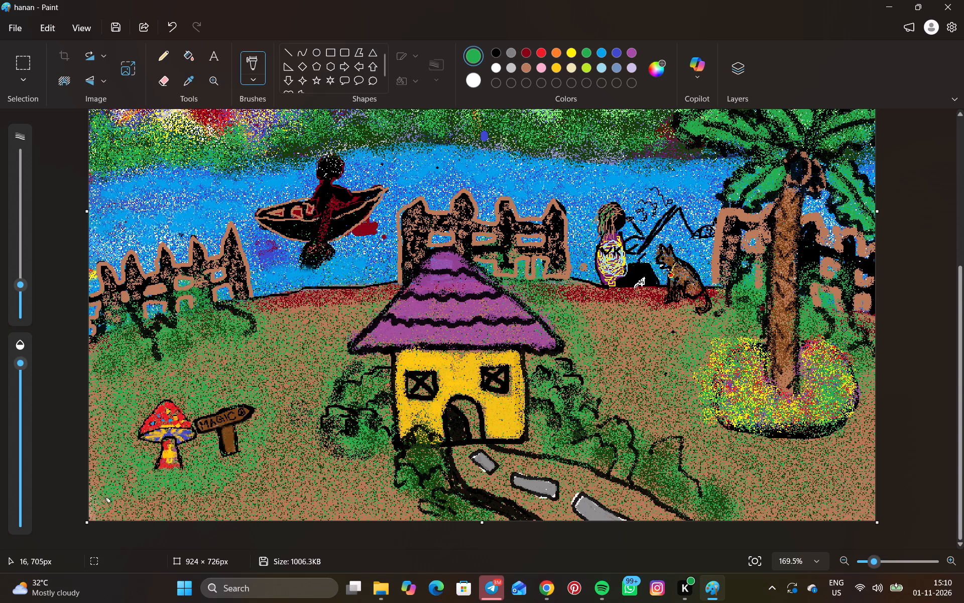
# Fill the bare brown ground along the painting's bottom edge below the mushroom and signpost with green spray.
pyautogui.moveTo(114, 506); pyautogui.dragTo(129, 506)
pyautogui.click(139, 498)
pyautogui.click(132, 487)
pyautogui.moveTo(154, 499); pyautogui.dragTo(166, 501)
pyautogui.moveTo(146, 511); pyautogui.dragTo(137, 513)
pyautogui.moveTo(131, 515); pyautogui.dragTo(139, 517)
pyautogui.click(175, 517)
pyautogui.click(187, 506)
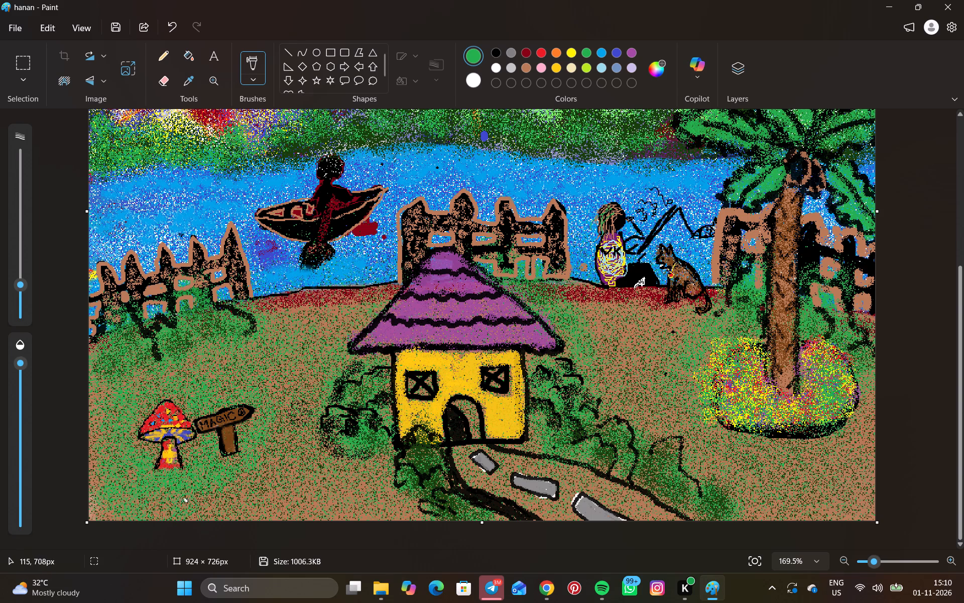
pyautogui.click(167, 501)
pyautogui.moveTo(187, 511); pyautogui.dragTo(225, 515)
pyautogui.click(227, 513)
pyautogui.click(200, 498)
pyautogui.click(218, 495)
pyautogui.click(224, 496)
pyautogui.click(226, 489)
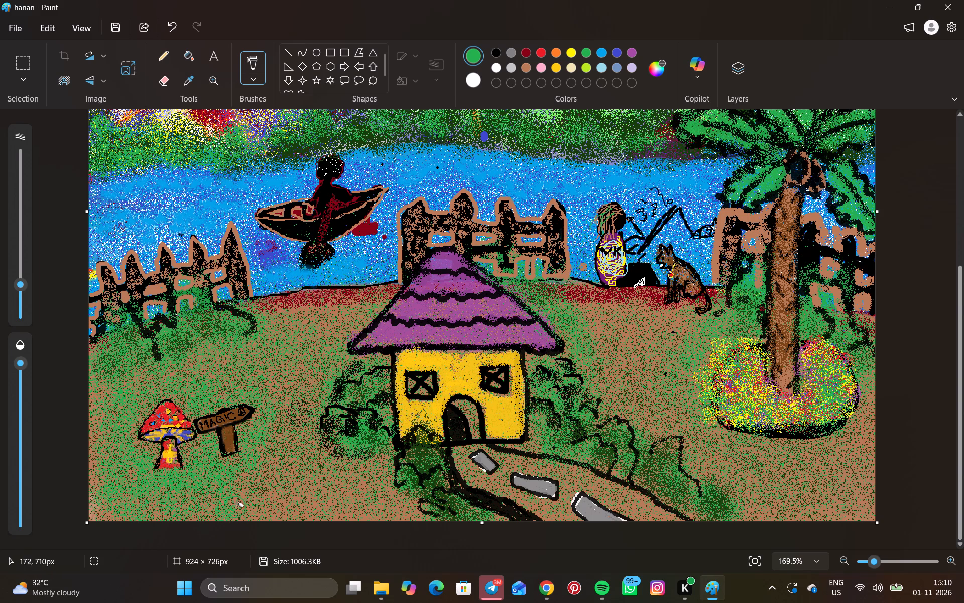
# Extend the green grass along the bottom edge past the signpost and up the ground beside it.
pyautogui.click(236, 509)
pyautogui.click(243, 512)
pyautogui.click(255, 511)
pyautogui.click(263, 508)
pyautogui.moveTo(267, 504); pyautogui.dragTo(261, 497)
pyautogui.click(247, 484)
pyautogui.moveTo(253, 479); pyautogui.dragTo(259, 479)
pyautogui.click(266, 476)
pyautogui.moveTo(266, 471); pyautogui.dragTo(266, 464)
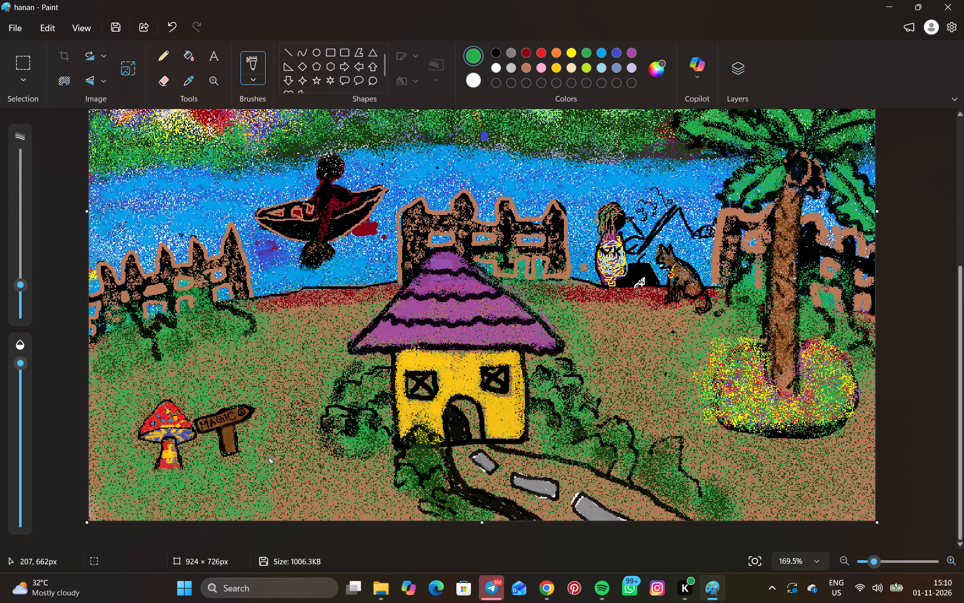
pyautogui.moveTo(266, 464); pyautogui.dragTo(266, 466)
pyautogui.click(268, 458)
# Spray green grass up the ground between the MAGIC sign and the bushes beside the house.
pyautogui.click(286, 443)
pyautogui.moveTo(290, 436); pyautogui.dragTo(289, 432)
pyautogui.click(283, 419)
pyautogui.click(290, 413)
pyautogui.click(293, 402)
pyautogui.click(286, 386)
pyautogui.click(277, 384)
pyautogui.click(262, 380)
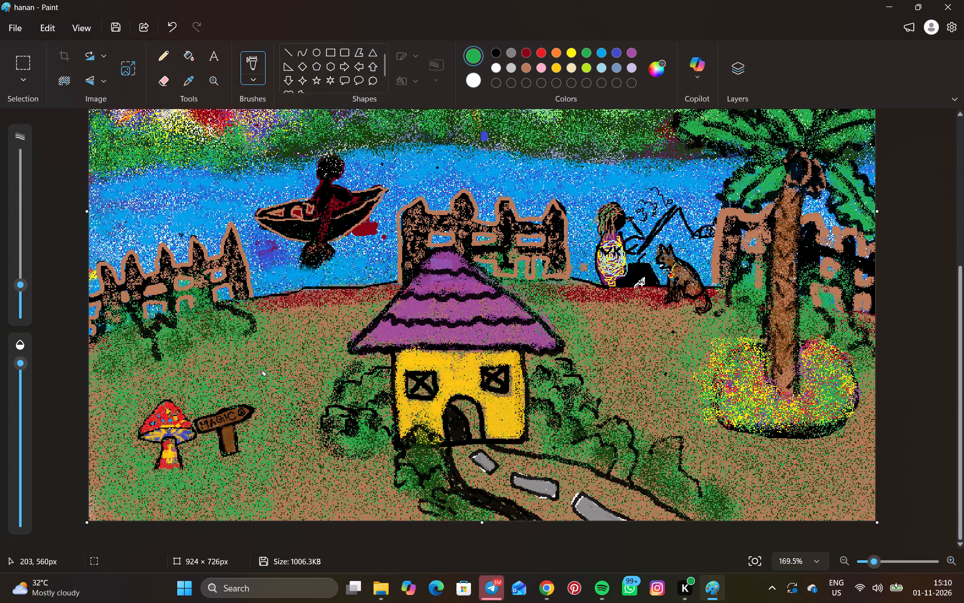
# Enlarge the brush and sweep green over the whole lawn around the mushroom and sign, from the painting's left edge to the house.
pyautogui.click(19, 249)
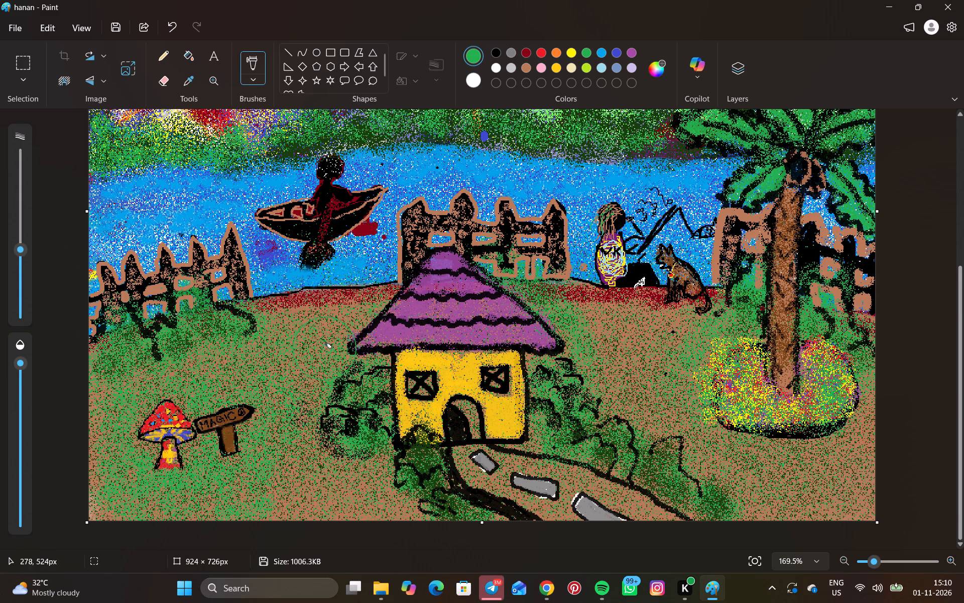
pyautogui.click(306, 348)
pyautogui.moveTo(305, 348); pyautogui.dragTo(235, 362)
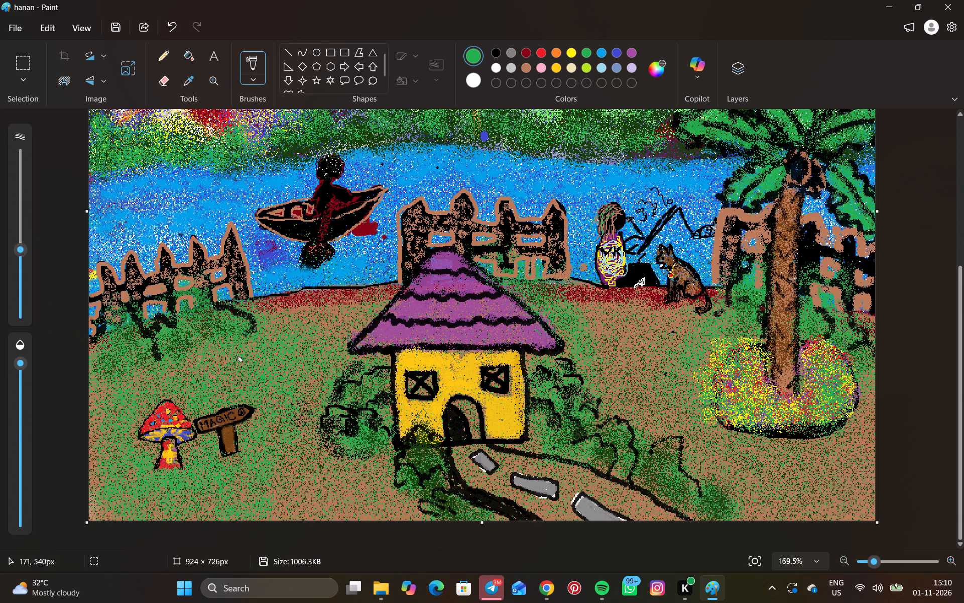
pyautogui.moveTo(235, 362); pyautogui.dragTo(318, 323)
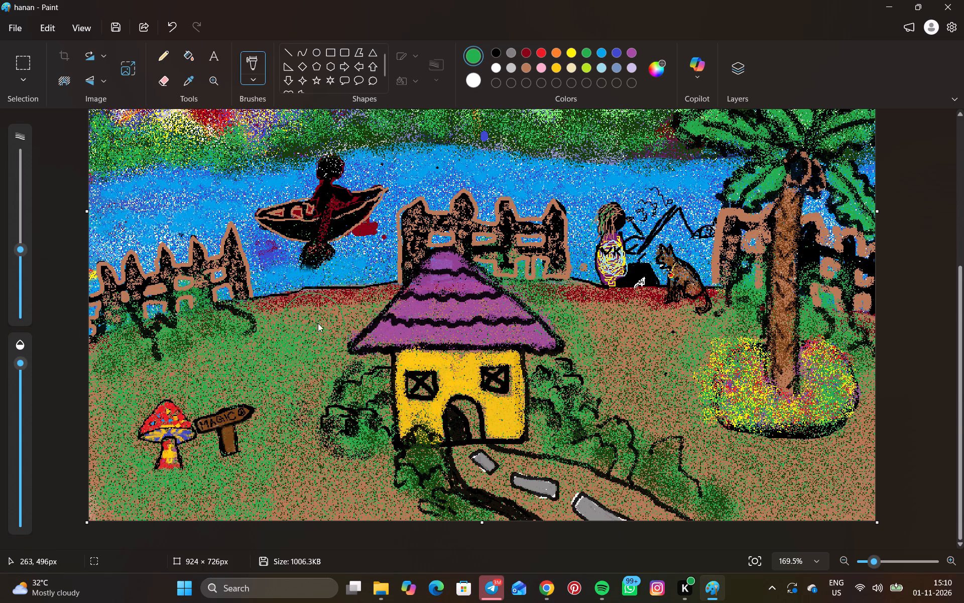
pyautogui.moveTo(318, 323); pyautogui.dragTo(305, 488)
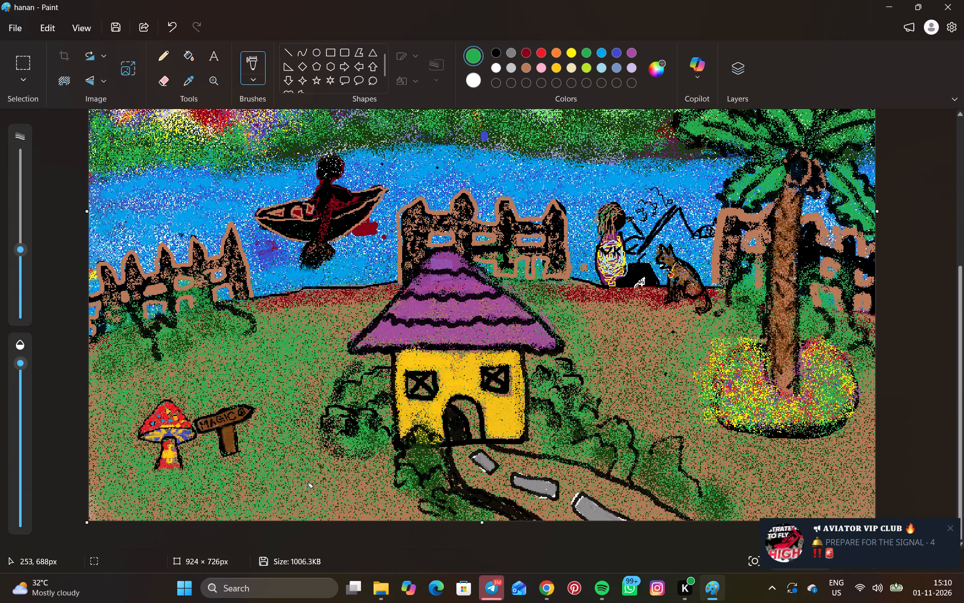
pyautogui.moveTo(305, 488); pyautogui.dragTo(375, 506)
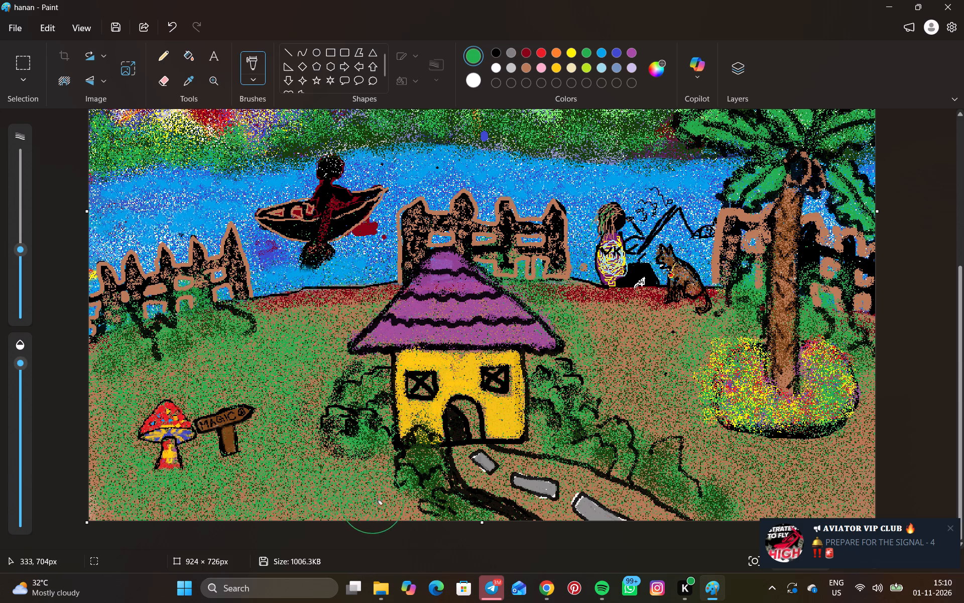
pyautogui.moveTo(375, 506); pyautogui.dragTo(324, 495)
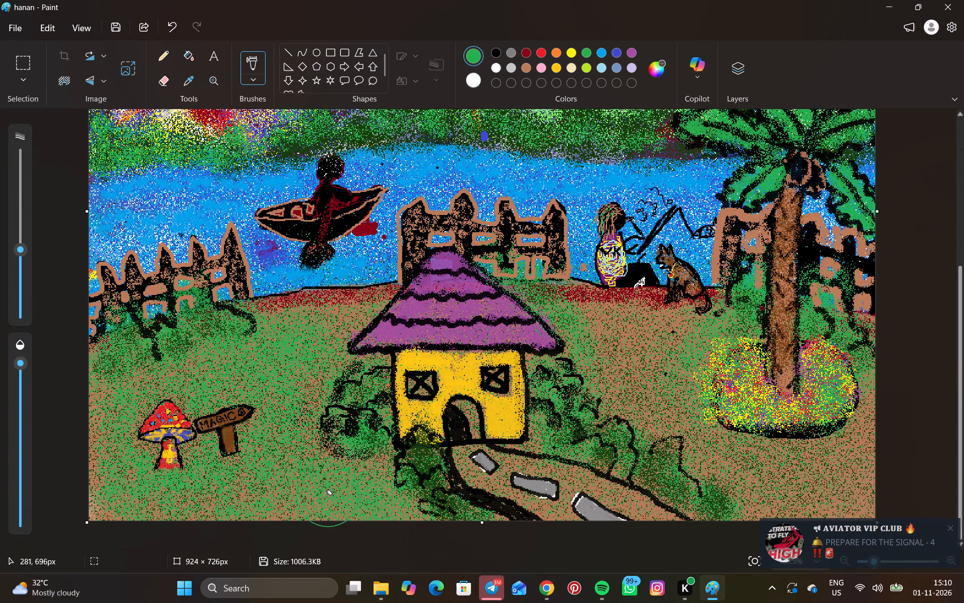
pyautogui.moveTo(324, 495); pyautogui.dragTo(100, 445)
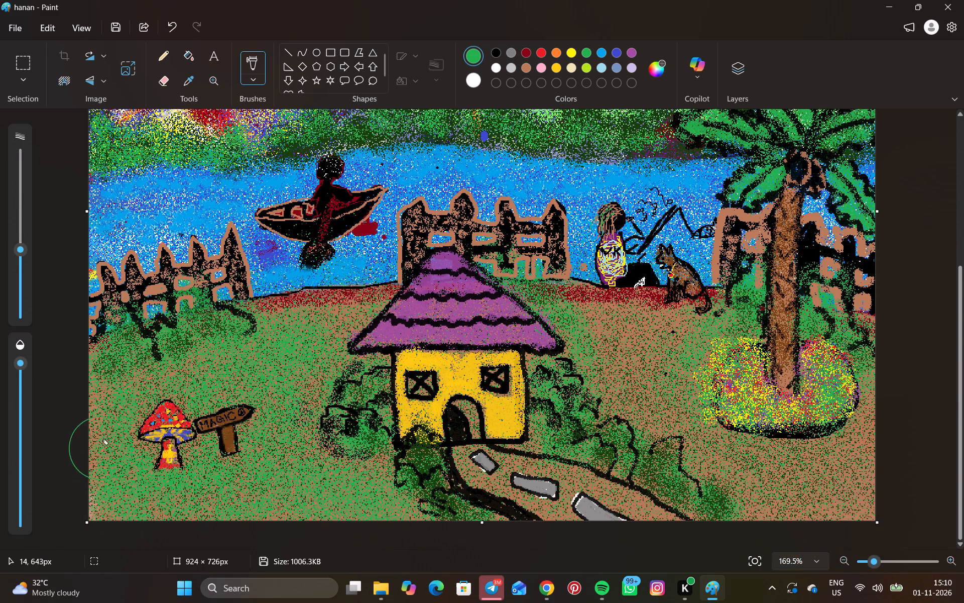
pyautogui.moveTo(100, 445); pyautogui.dragTo(196, 353)
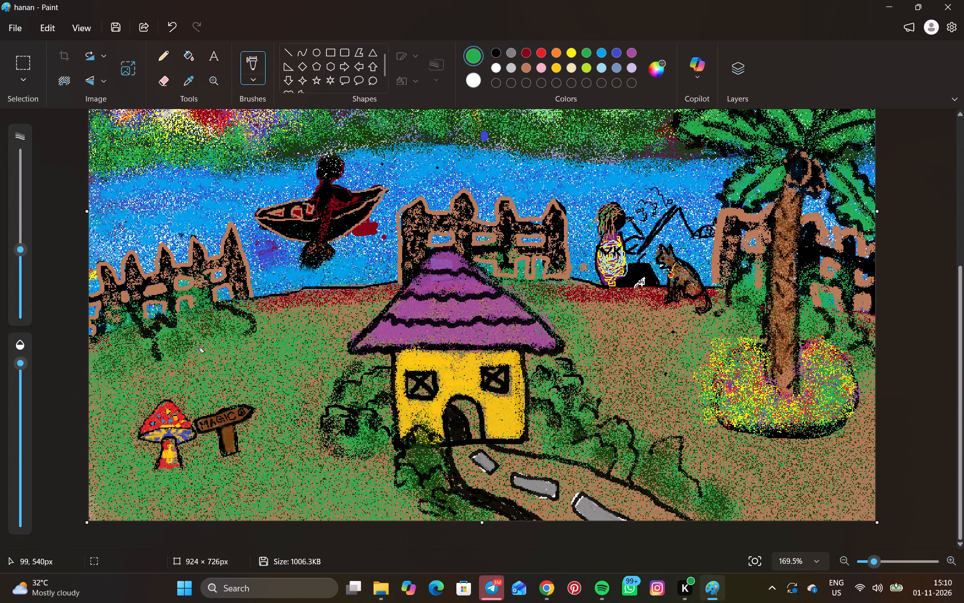
pyautogui.moveTo(196, 353); pyautogui.dragTo(332, 320)
# Sweep green over the lawn between the house and palm tree, down around the flower bed to the painting's lower-right corner.
pyautogui.moveTo(672, 353); pyautogui.dragTo(656, 352)
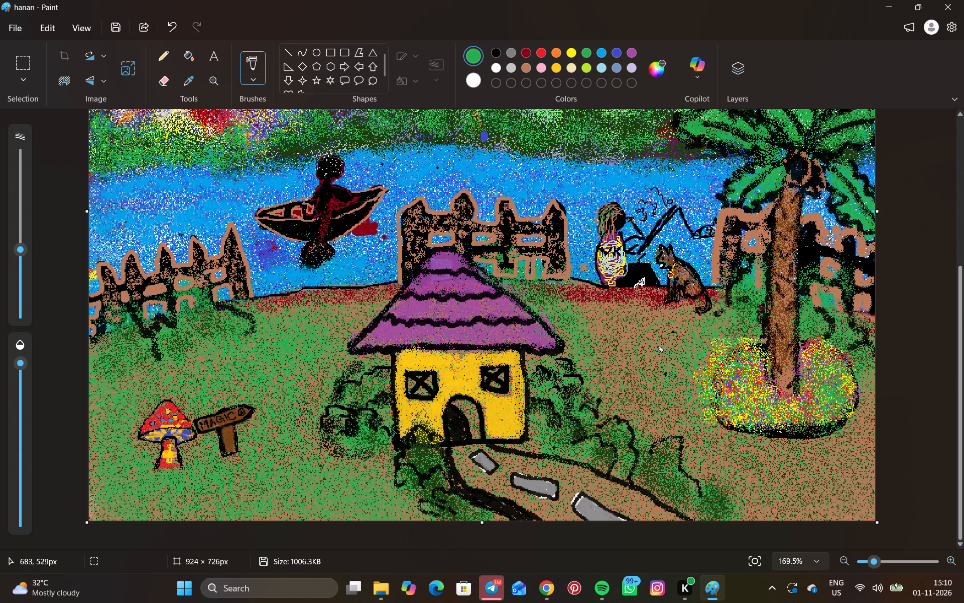
pyautogui.moveTo(656, 352); pyautogui.dragTo(626, 332)
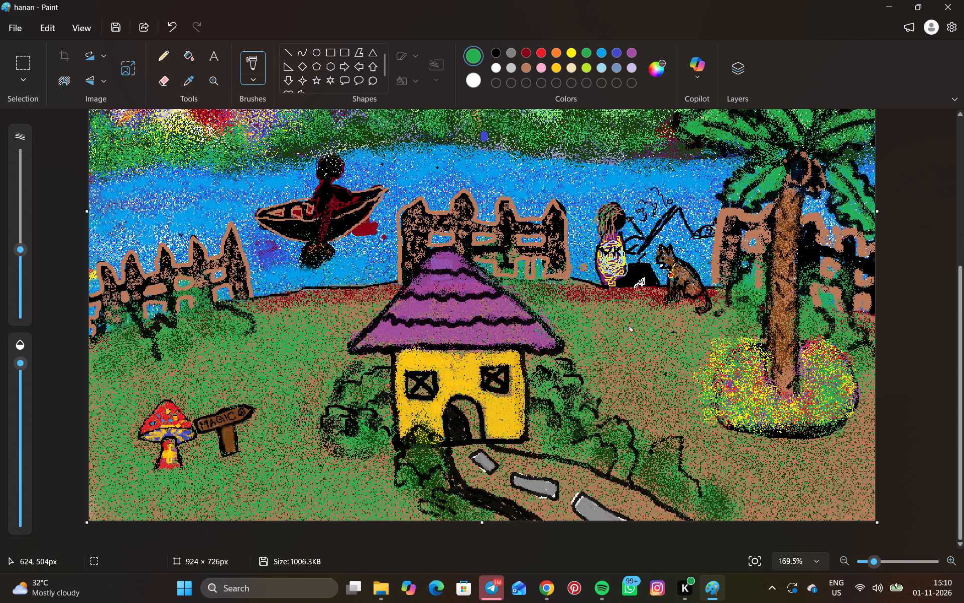
pyautogui.moveTo(626, 332); pyautogui.dragTo(654, 384)
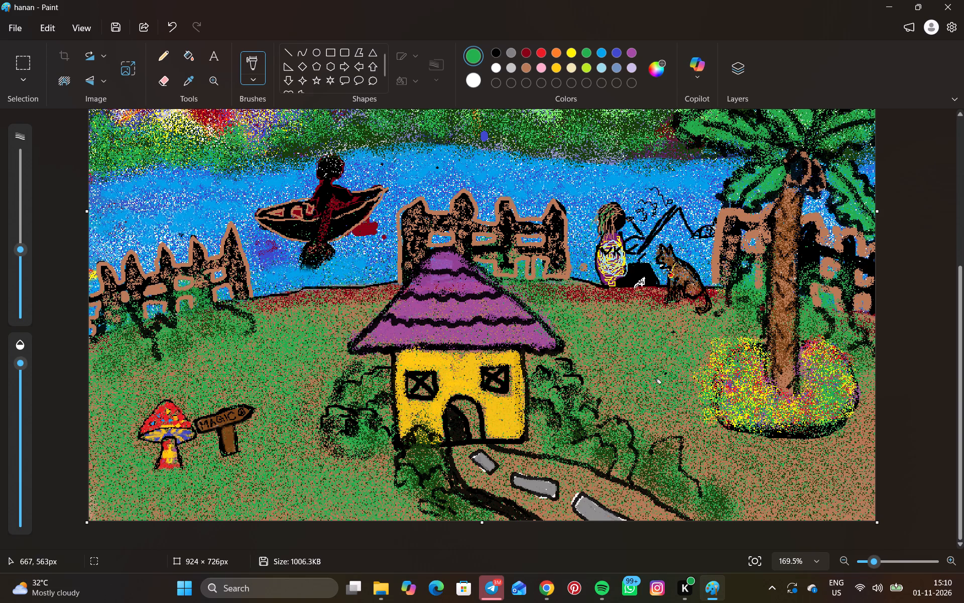
pyautogui.moveTo(654, 384); pyautogui.dragTo(828, 504)
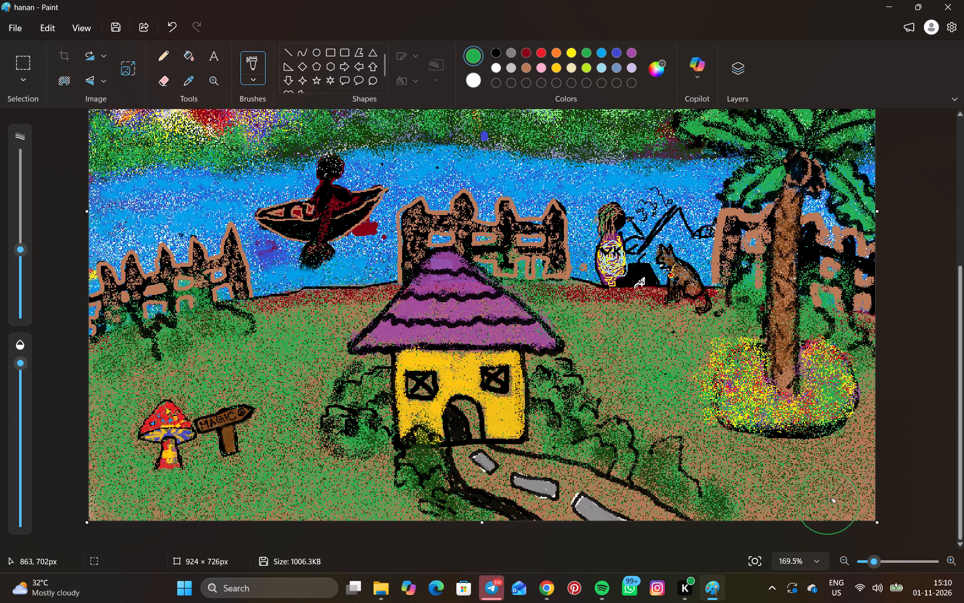
pyautogui.moveTo(828, 504); pyautogui.dragTo(863, 490)
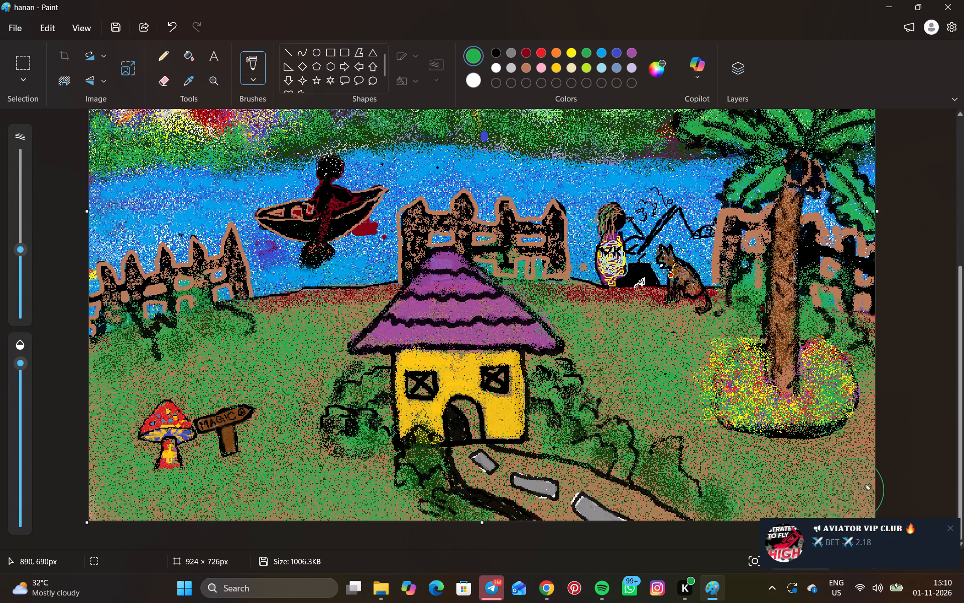
pyautogui.moveTo(863, 490); pyautogui.dragTo(855, 502)
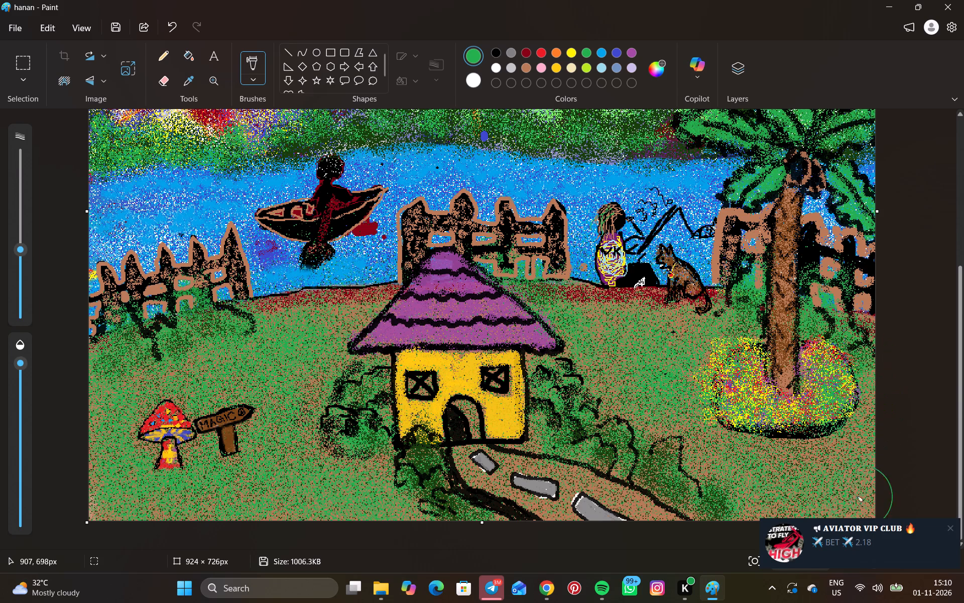
pyautogui.moveTo(855, 502); pyautogui.dragTo(572, 313)
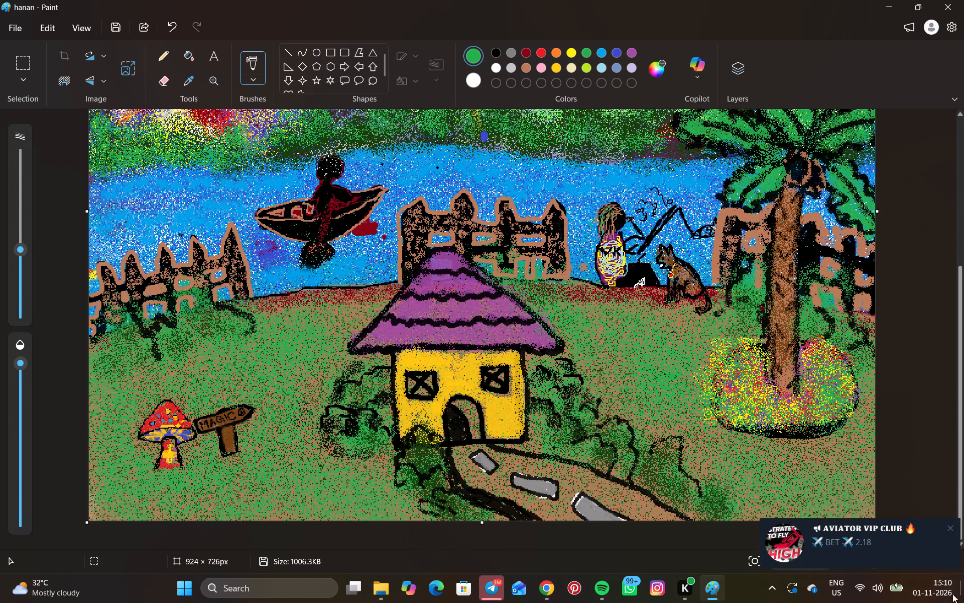
pyautogui.scroll(-2, 260, 223)
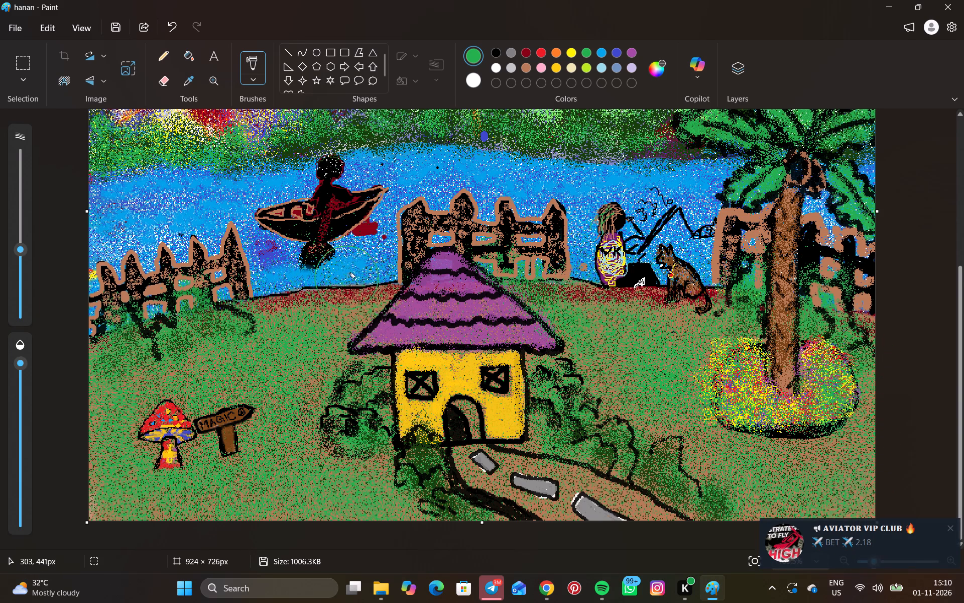
# Spray more green over the lawn from the MAGIC sign down to the bottom edge, and between the house and flower bed.
pyautogui.keyDown('ctrl'); pyautogui.scroll(-7, 347, 278); pyautogui.keyUp('ctrl')
pyautogui.keyDown('ctrl'); pyautogui.scroll(4, 347, 278); pyautogui.keyUp('ctrl')
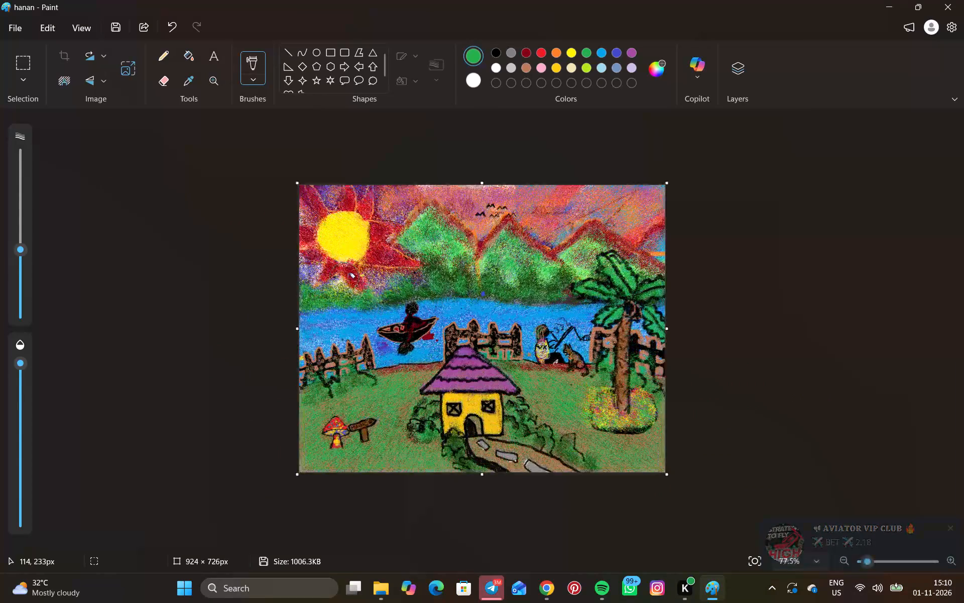
pyautogui.keyDown('ctrl'); pyautogui.scroll(2, 347, 278); pyautogui.keyUp('ctrl')
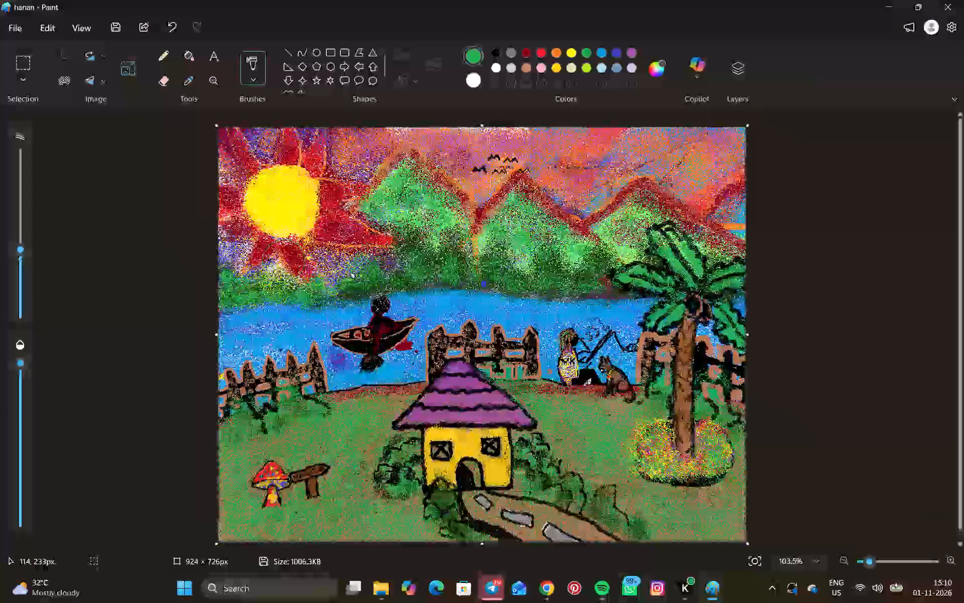
pyautogui.keyDown('ctrl'); pyautogui.scroll(5, 347, 278); pyautogui.keyUp('ctrl')
pyautogui.scroll(-3, 347, 278)
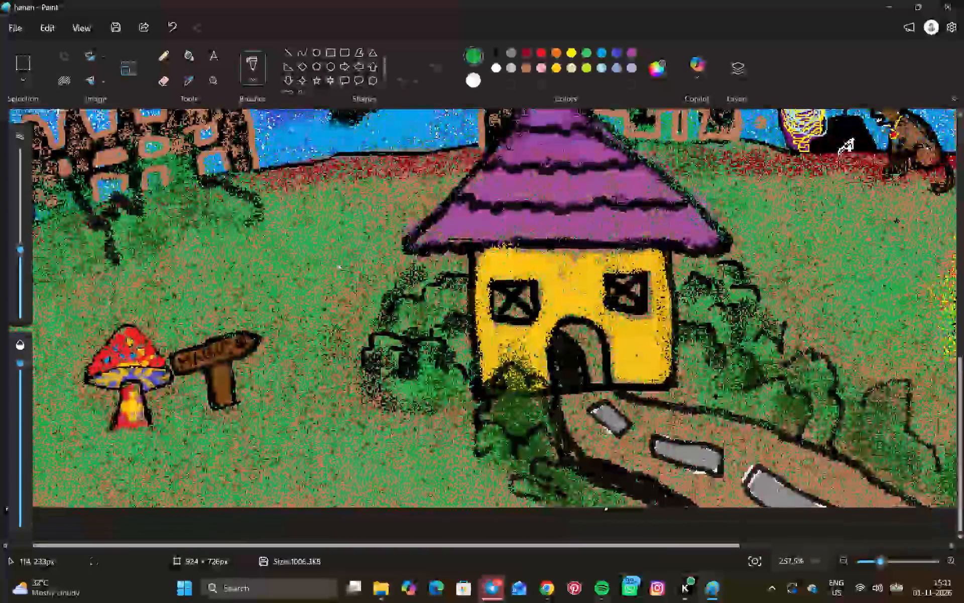
pyautogui.moveTo(323, 257); pyautogui.dragTo(288, 330)
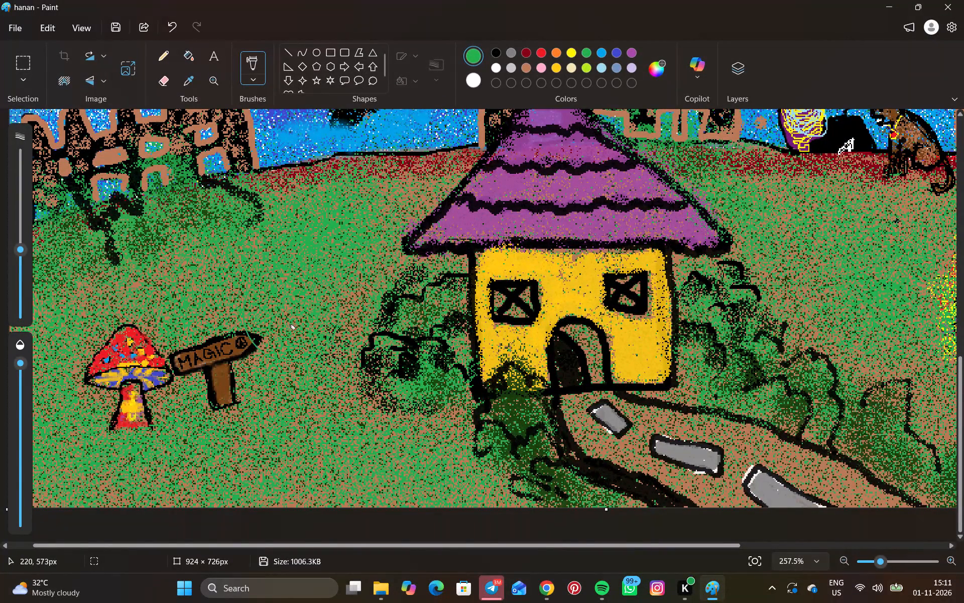
pyautogui.moveTo(288, 330); pyautogui.dragTo(459, 485)
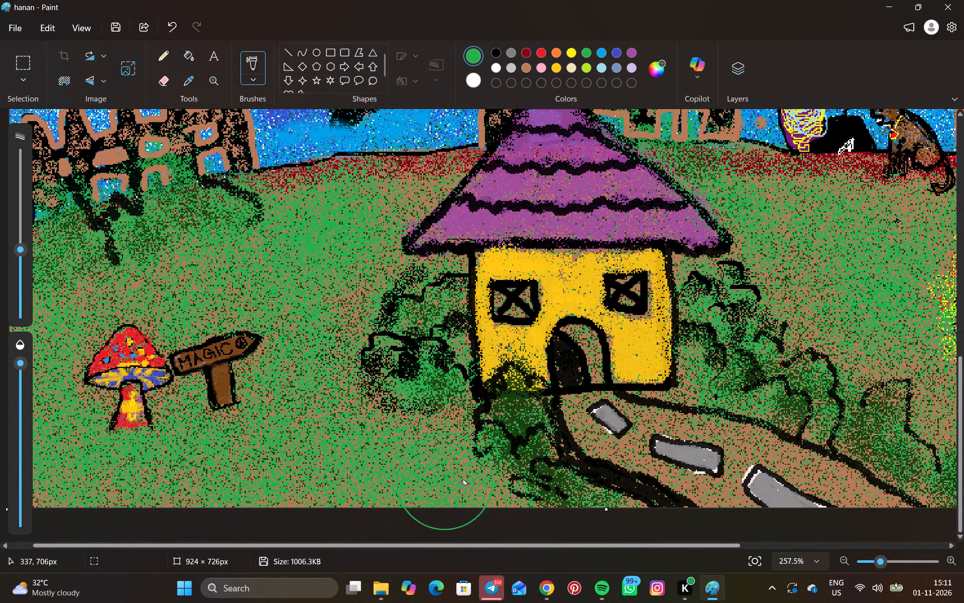
pyautogui.moveTo(459, 485); pyautogui.dragTo(474, 486)
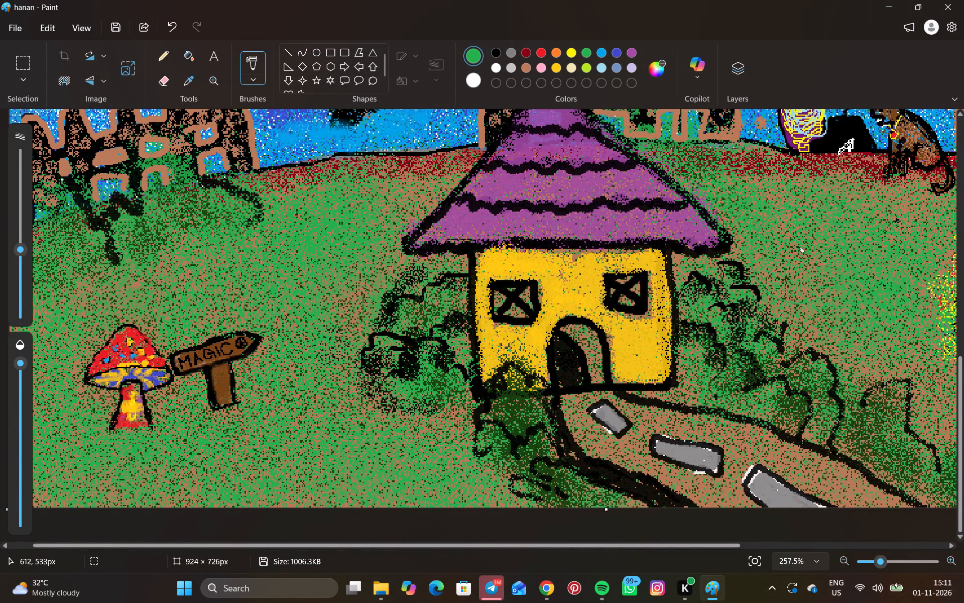
pyautogui.moveTo(782, 215); pyautogui.dragTo(943, 343)
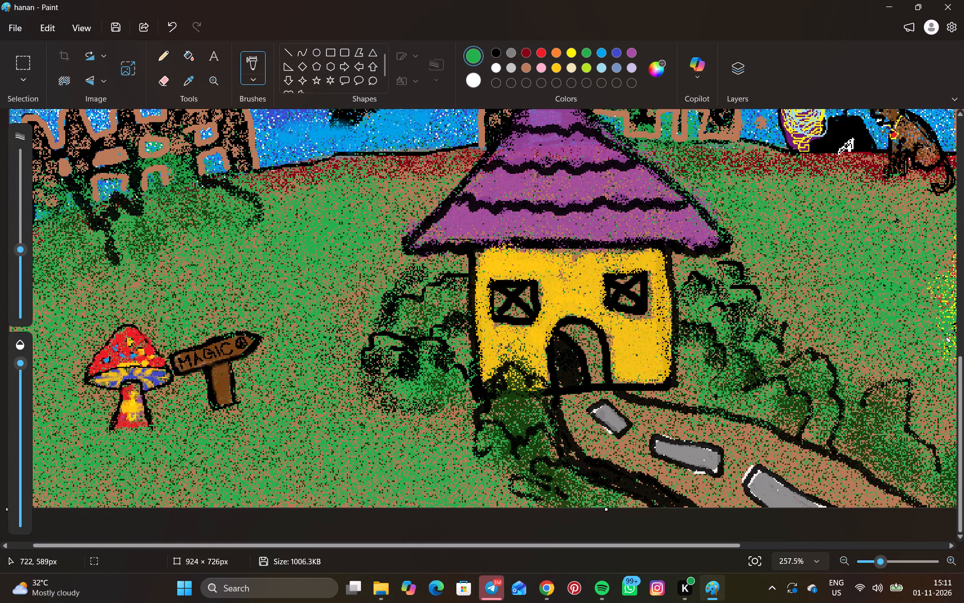
pyautogui.moveTo(943, 343); pyautogui.dragTo(943, 350)
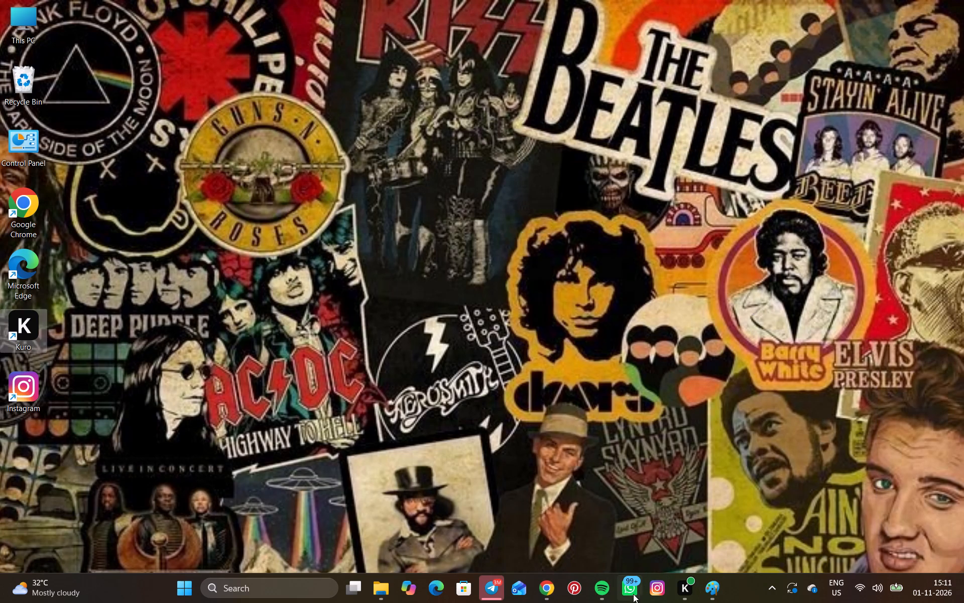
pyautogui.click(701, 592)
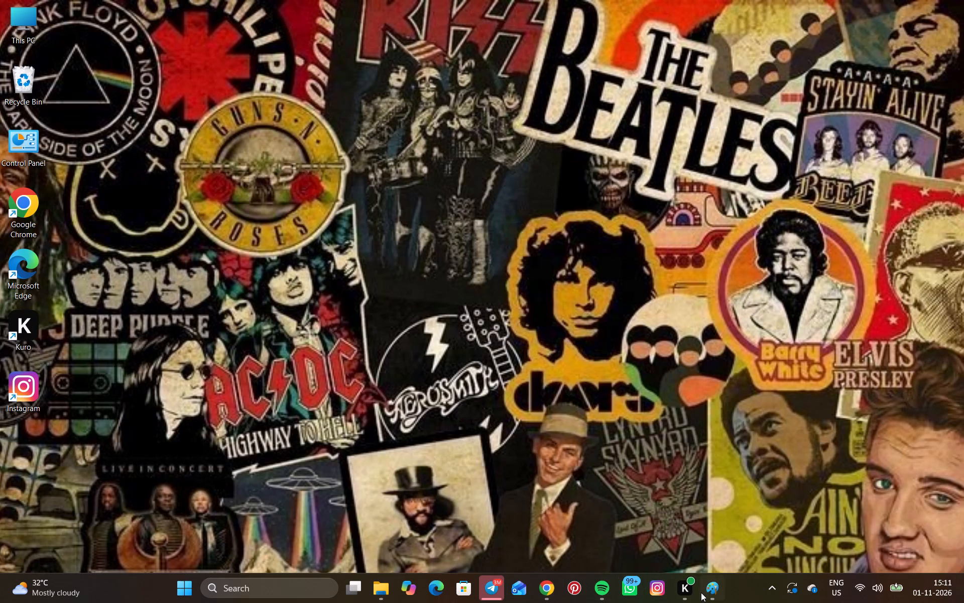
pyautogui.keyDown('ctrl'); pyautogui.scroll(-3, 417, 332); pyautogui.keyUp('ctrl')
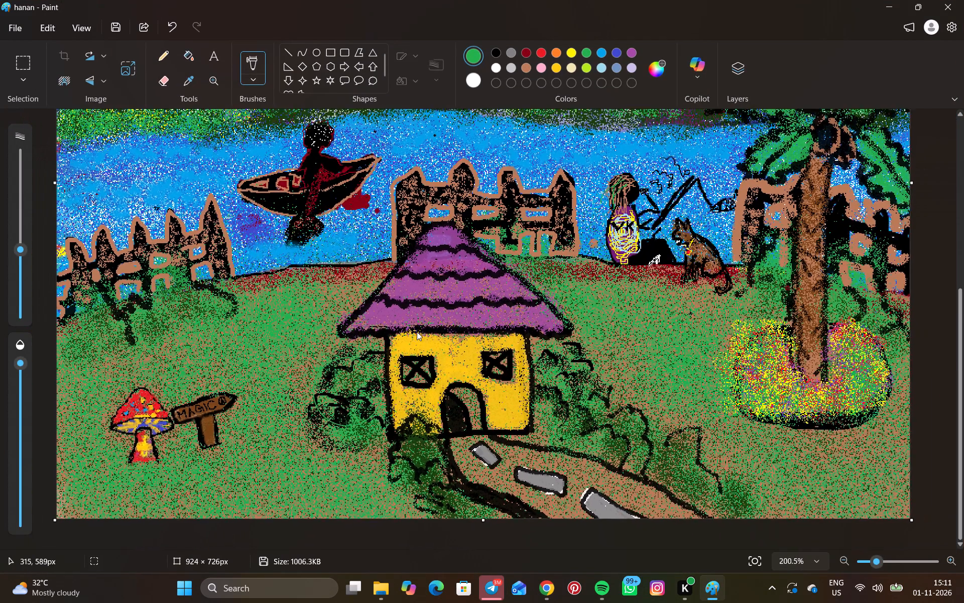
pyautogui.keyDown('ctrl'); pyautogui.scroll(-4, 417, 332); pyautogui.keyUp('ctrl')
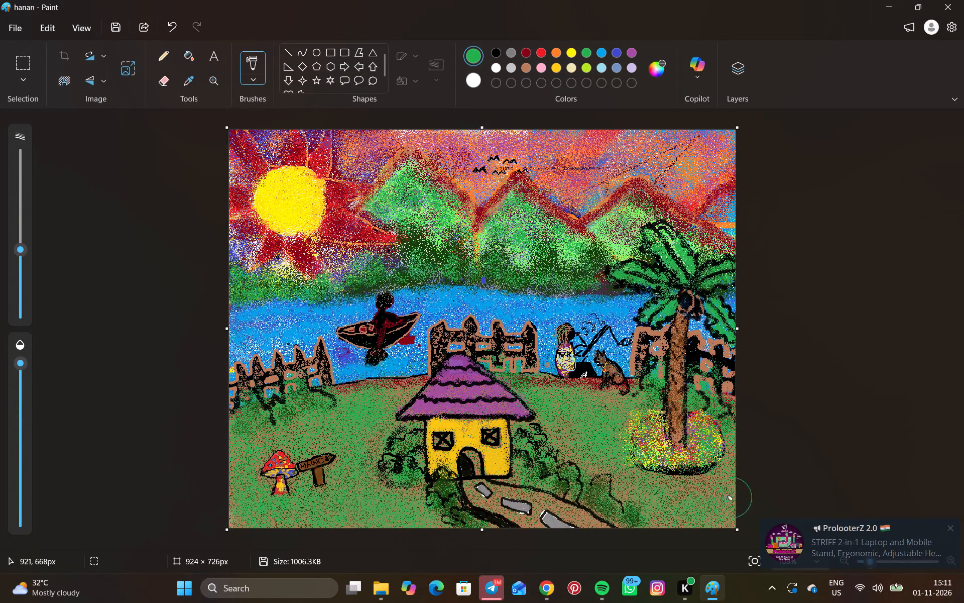
# Switch to Spotify and play the Wave Of Love track by Psykovsky and Kadhal Nathi from Liked Songs.
pyautogui.click(614, 589)
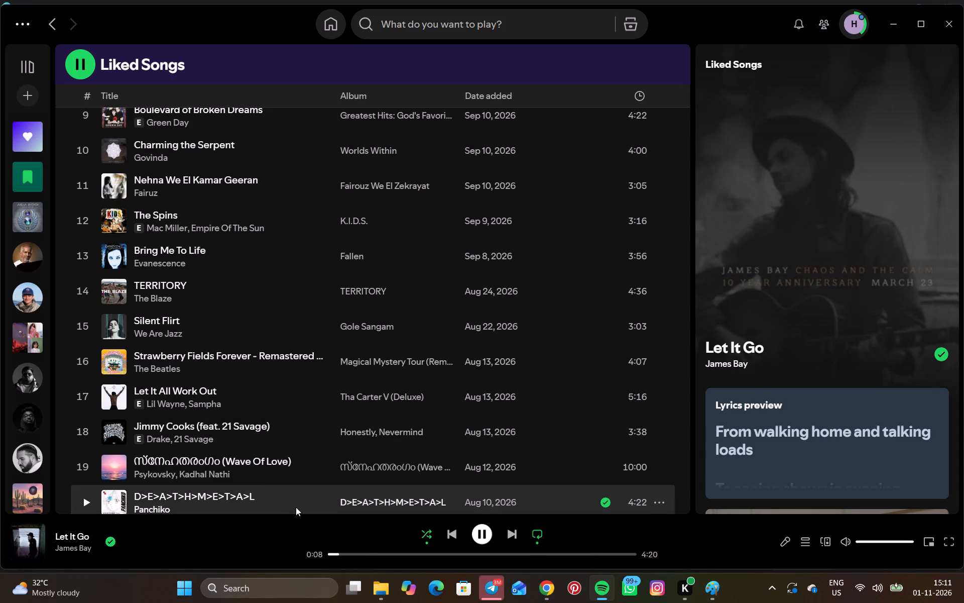
pyautogui.click(87, 466)
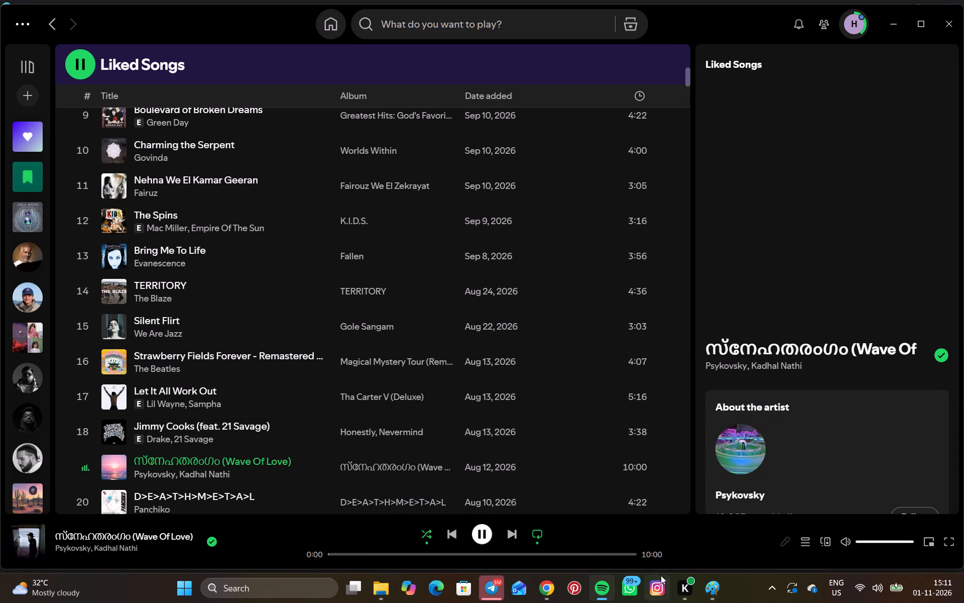
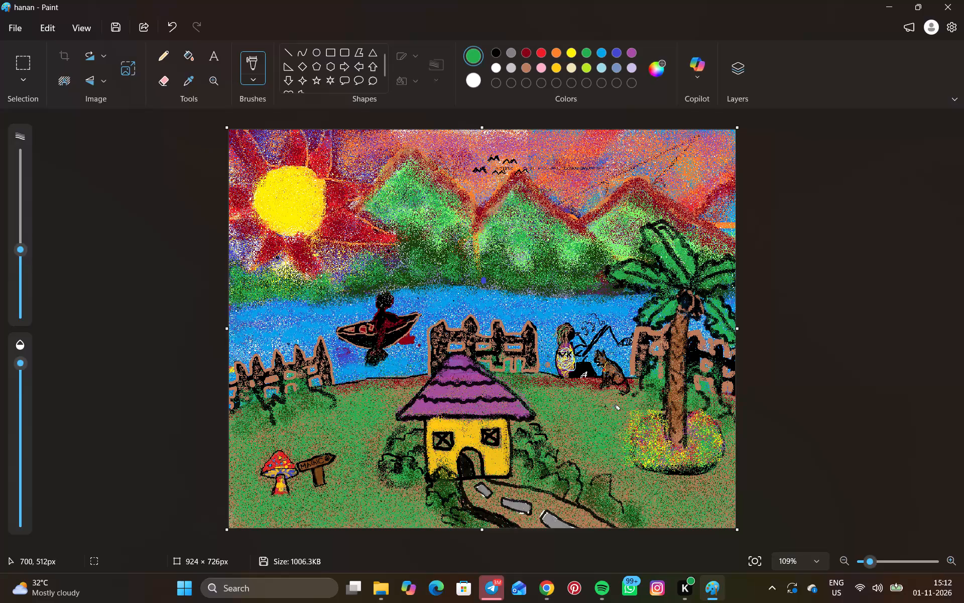
# Examine the painting's lakeshore up close, around the boat, fences, seated angler and cat, checking the edge of the green lawn.
pyautogui.scroll(5, 612, 409)
pyautogui.scroll(3, 495, 223)
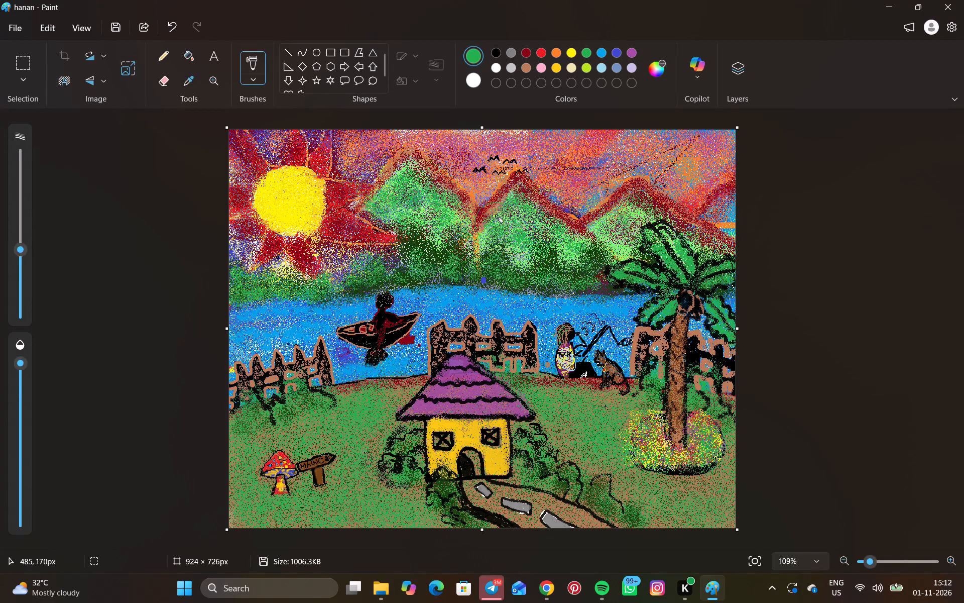
pyautogui.scroll(4, 516, 270)
pyautogui.scroll(1, 533, 322)
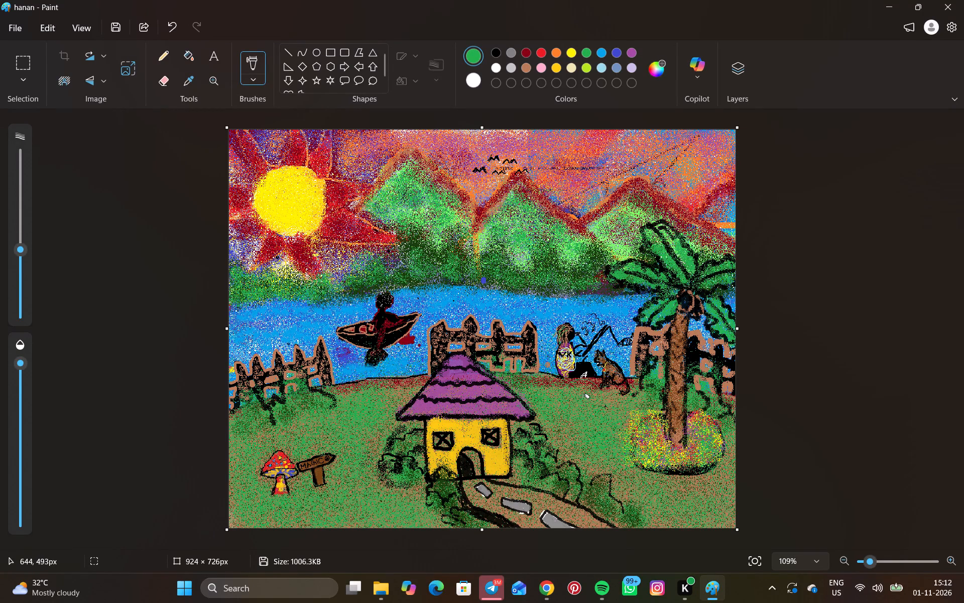
pyautogui.keyDown('ctrl'); pyautogui.scroll(1, 582, 398); pyautogui.keyUp('ctrl')
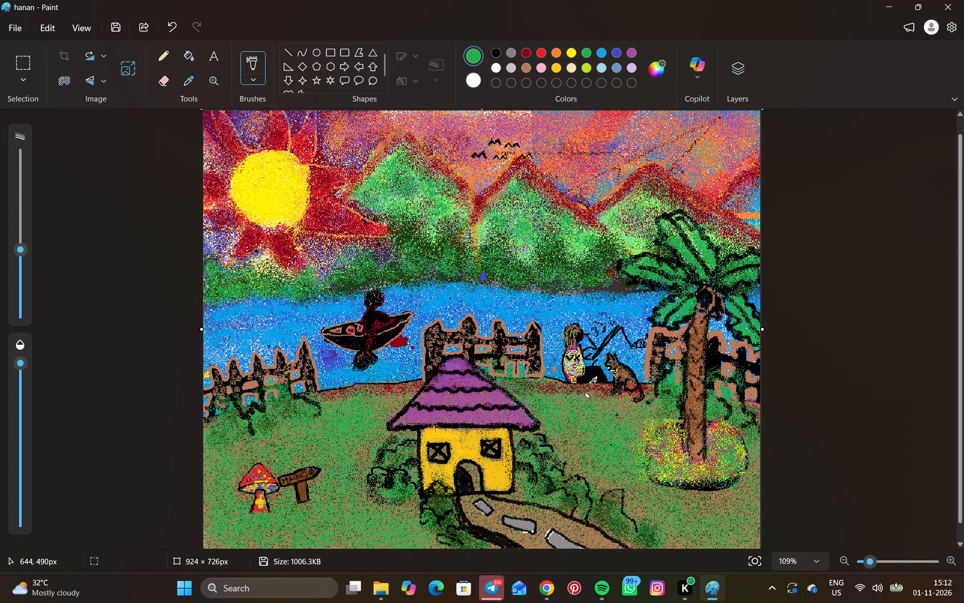
pyautogui.keyDown('ctrl'); pyautogui.scroll(6, 582, 398); pyautogui.keyUp('ctrl')
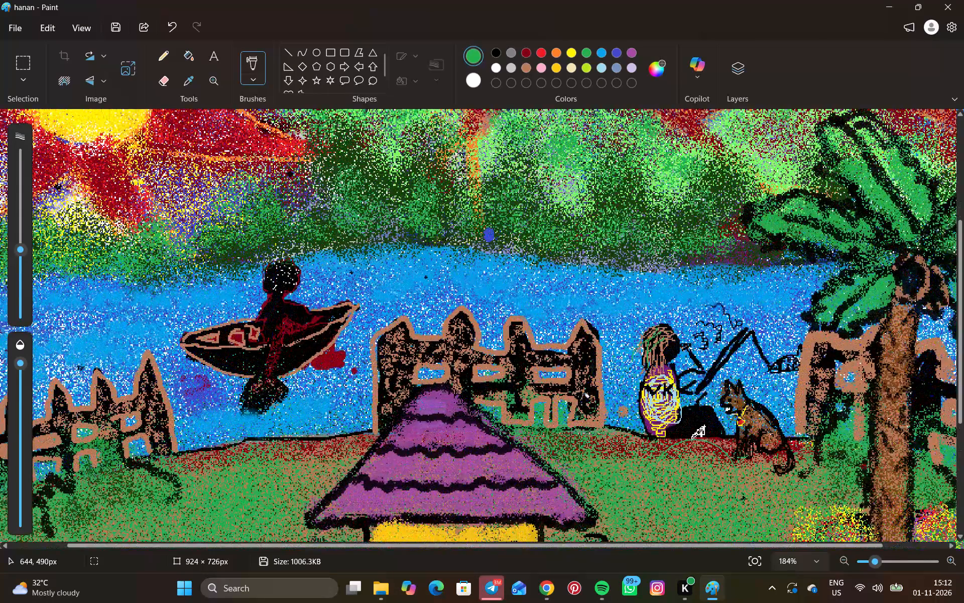
pyautogui.keyDown('ctrl'); pyautogui.scroll(1, 582, 398); pyautogui.keyUp('ctrl')
pyautogui.keyDown('ctrl'); pyautogui.scroll(-1, 582, 398); pyautogui.keyUp('ctrl')
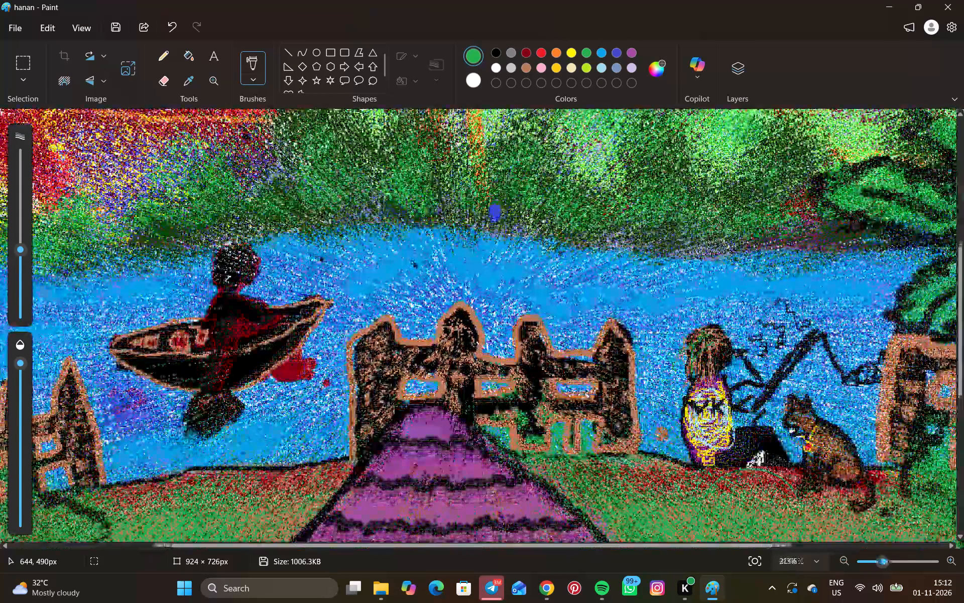
pyautogui.keyDown('ctrl'); pyautogui.scroll(-6, 582, 398); pyautogui.keyUp('ctrl')
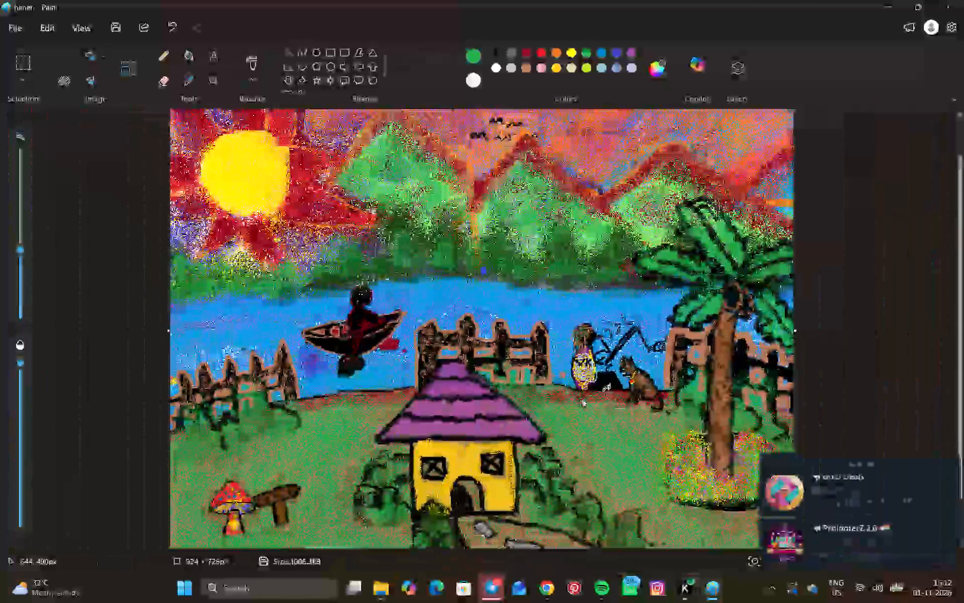
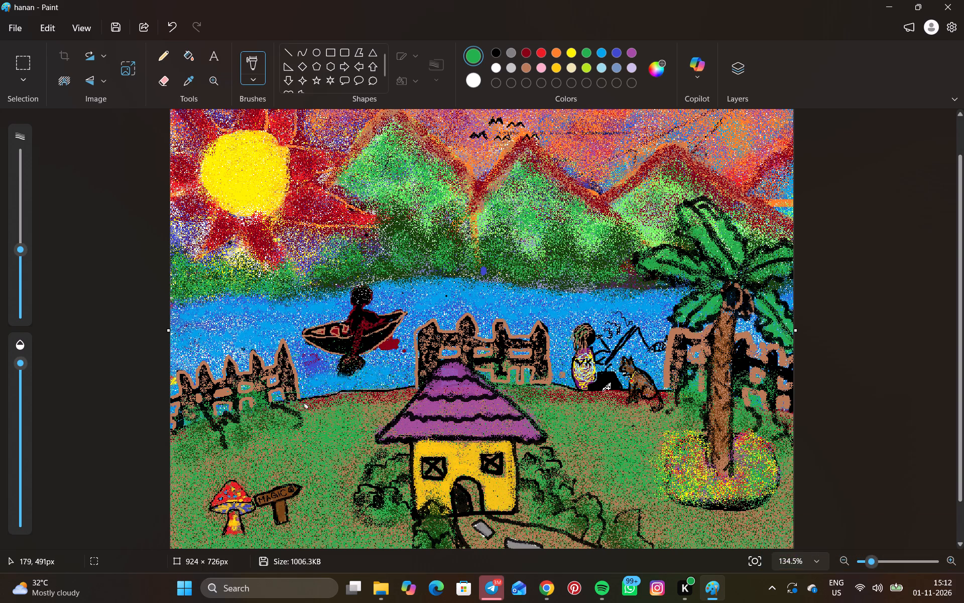
# Examine the lower half of the painting, checking the green lawn around the fences, mushroom, magic sign, house and path.
pyautogui.keyDown('ctrl'); pyautogui.scroll(5, 297, 412); pyautogui.keyUp('ctrl')
pyautogui.keyDown('ctrl'); pyautogui.scroll(-6, 297, 413); pyautogui.keyUp('ctrl')
pyautogui.scroll(-1, 297, 413)
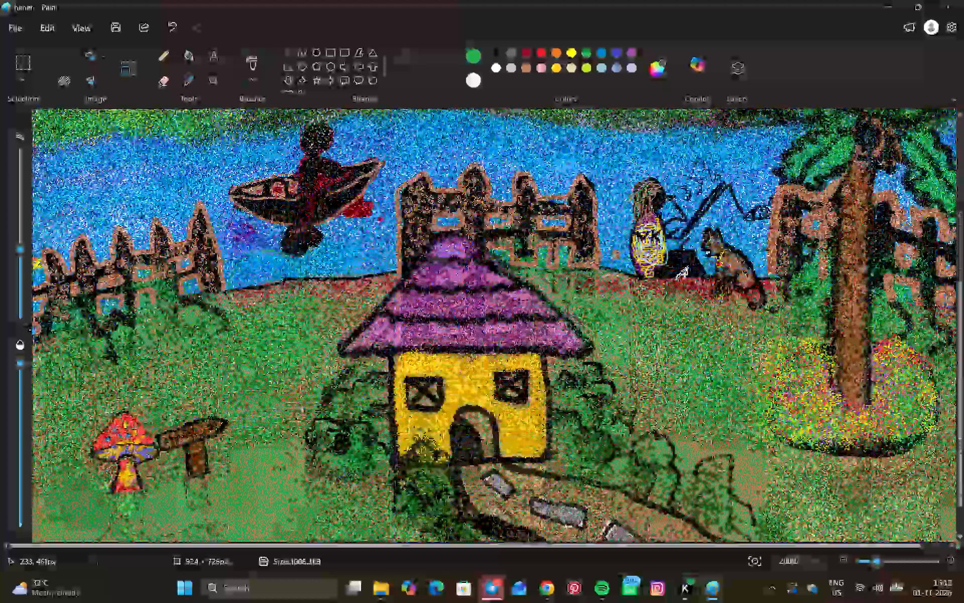
pyautogui.scroll(-1, 297, 413)
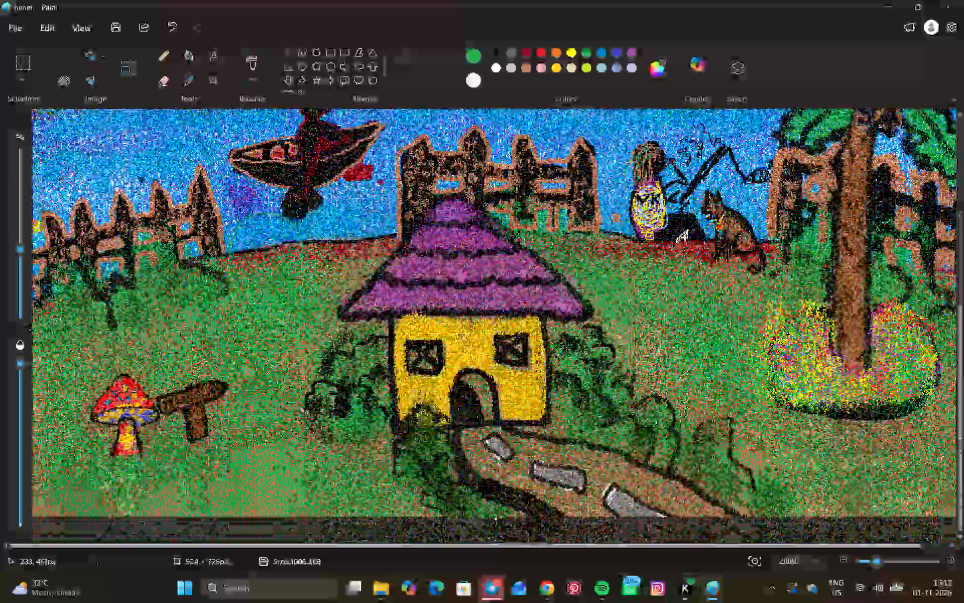
pyautogui.keyDown('ctrl'); pyautogui.scroll(1, 297, 413); pyautogui.keyUp('ctrl')
pyautogui.hscroll(1, 298, 414)
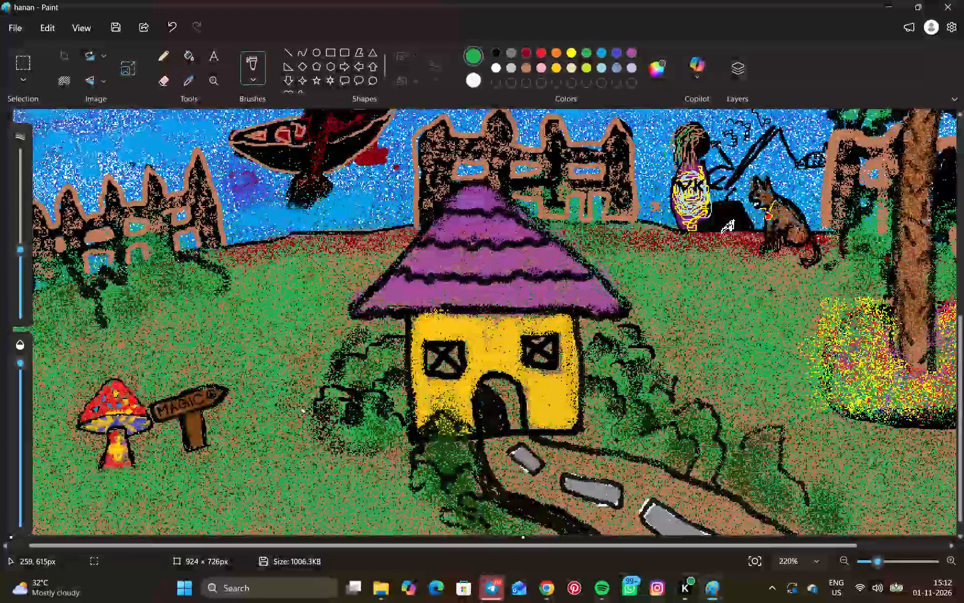
pyautogui.hscroll(1, 298, 414)
pyautogui.hscroll(-1, 298, 414)
pyautogui.hscroll(1, 298, 414)
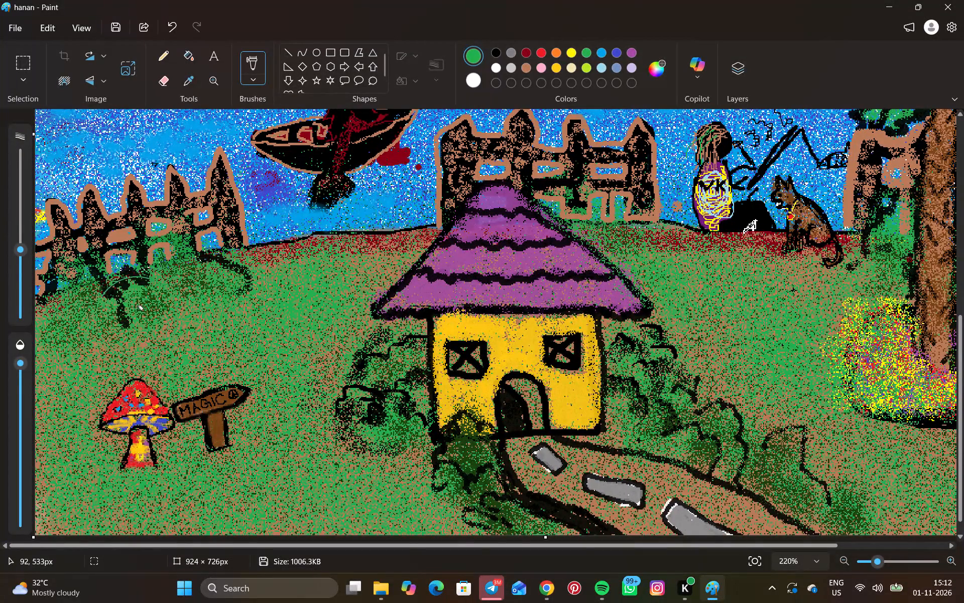
pyautogui.keyDown('ctrl'); pyautogui.scroll(2, 171, 318); pyautogui.keyUp('ctrl')
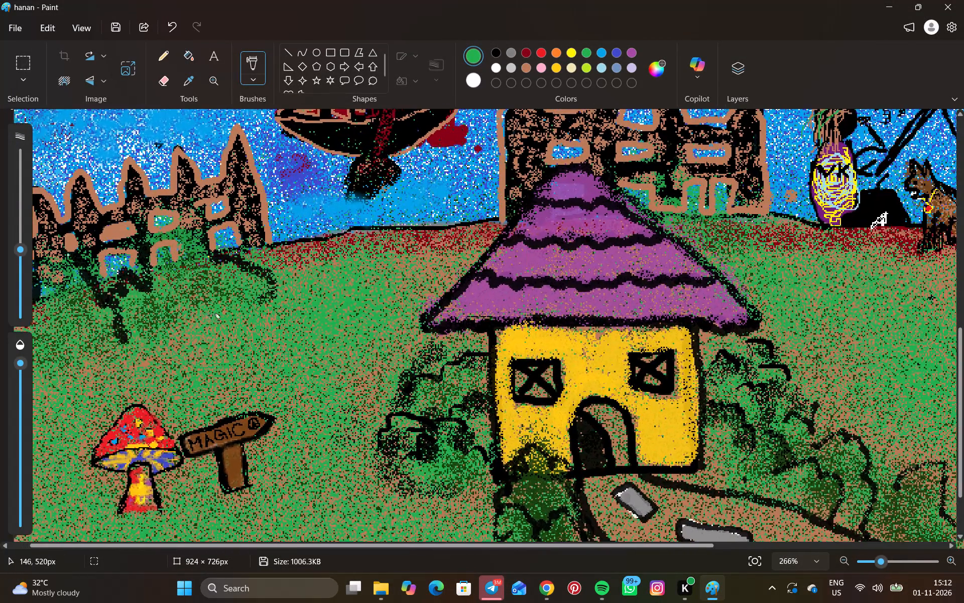
pyautogui.keyDown('ctrl'); pyautogui.scroll(1, 219, 319); pyautogui.keyUp('ctrl')
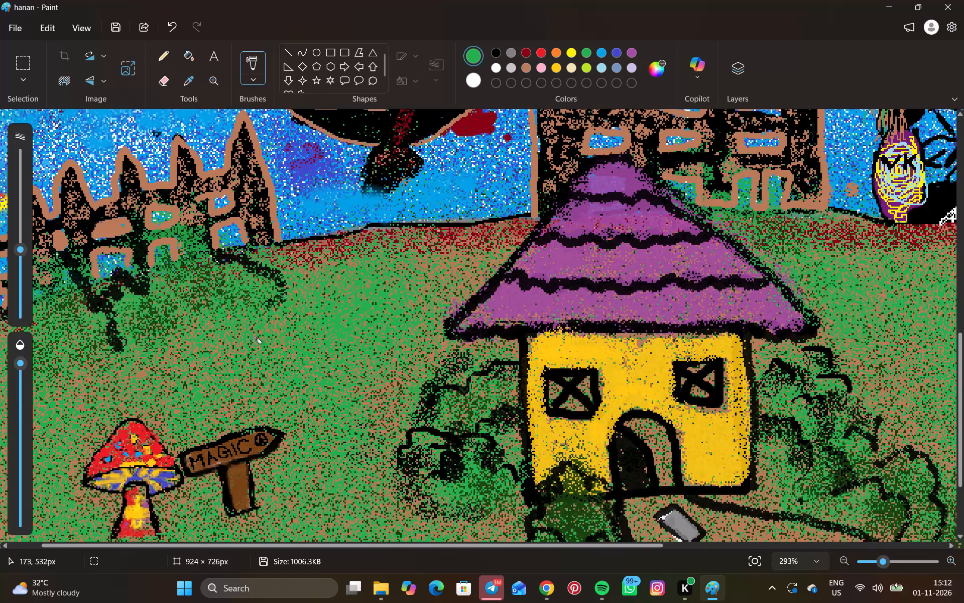
pyautogui.keyDown('ctrl'); pyautogui.scroll(2, 254, 344); pyautogui.keyUp('ctrl')
pyautogui.keyDown('ctrl'); pyautogui.scroll(-2, 240, 314); pyautogui.keyUp('ctrl')
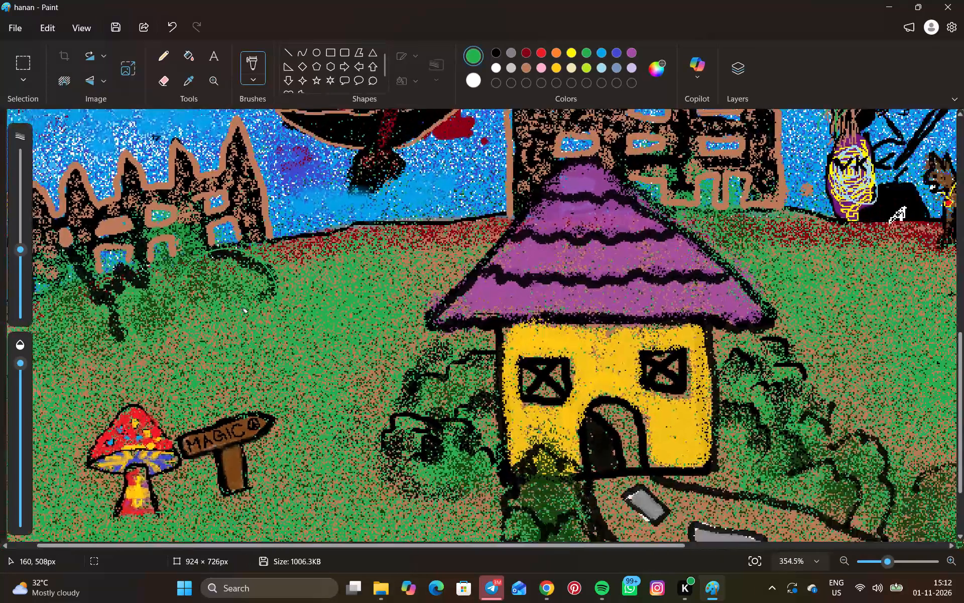
pyautogui.keyDown('ctrl'); pyautogui.scroll(-2, 240, 314); pyautogui.keyUp('ctrl')
pyautogui.keyDown('ctrl'); pyautogui.scroll(1, 266, 330); pyautogui.keyUp('ctrl')
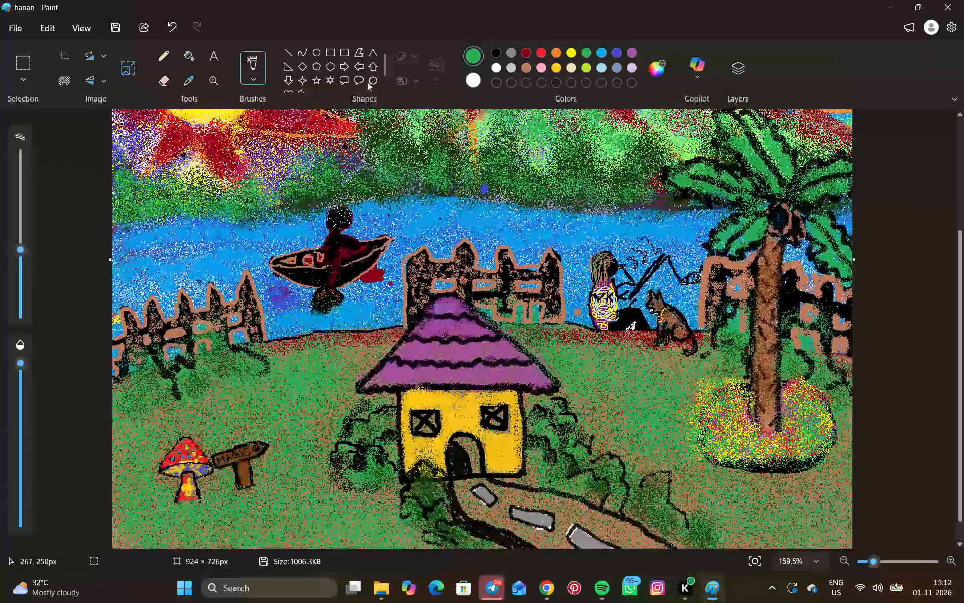
# Switch from the airbrush to the plain Brush in black, ready for fine drawing on the lawn above the magic sign.
pyautogui.click(253, 83)
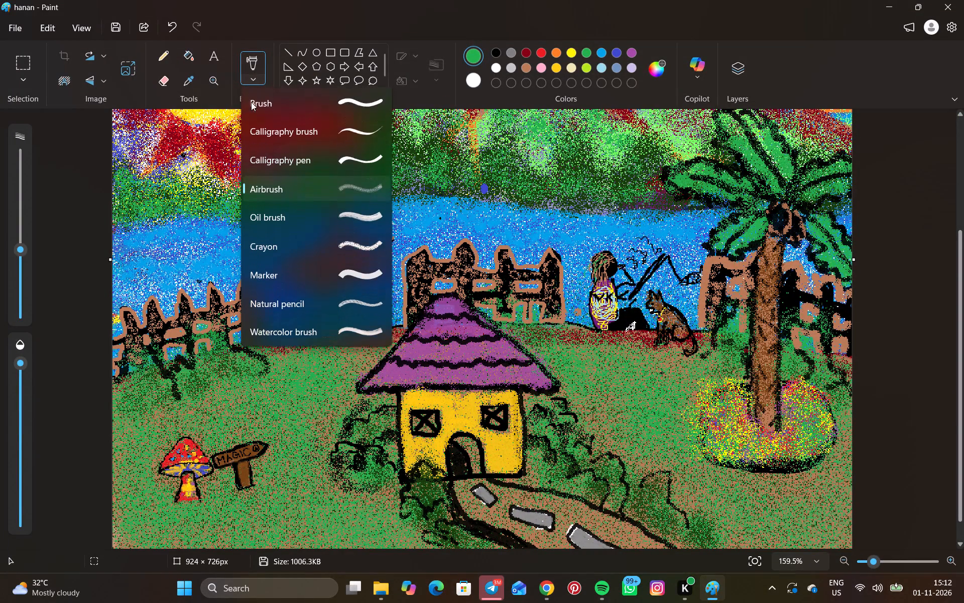
pyautogui.click(274, 108)
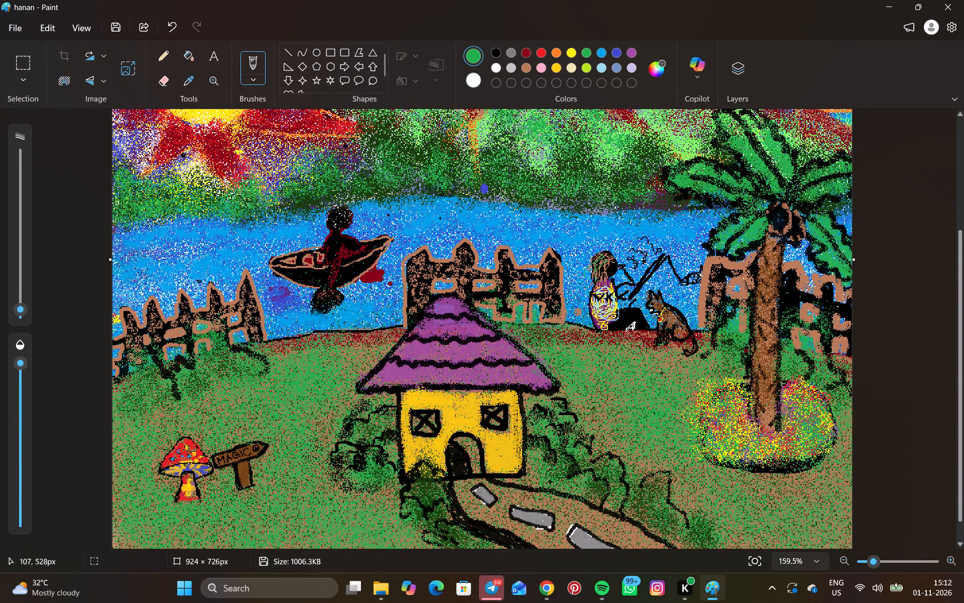
pyautogui.click(502, 50)
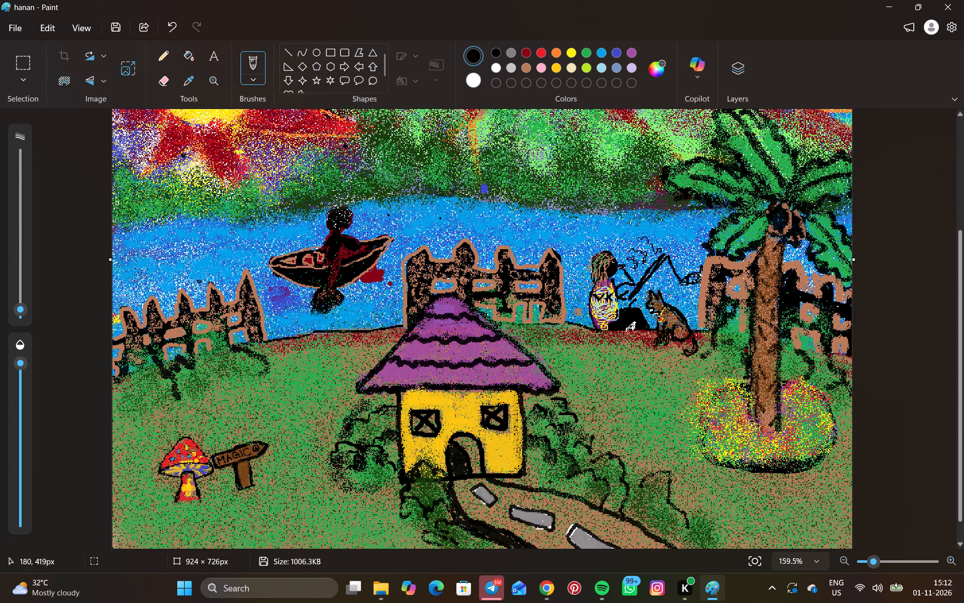
pyautogui.scroll(1, 233, 396)
pyautogui.scroll(-1, 233, 397)
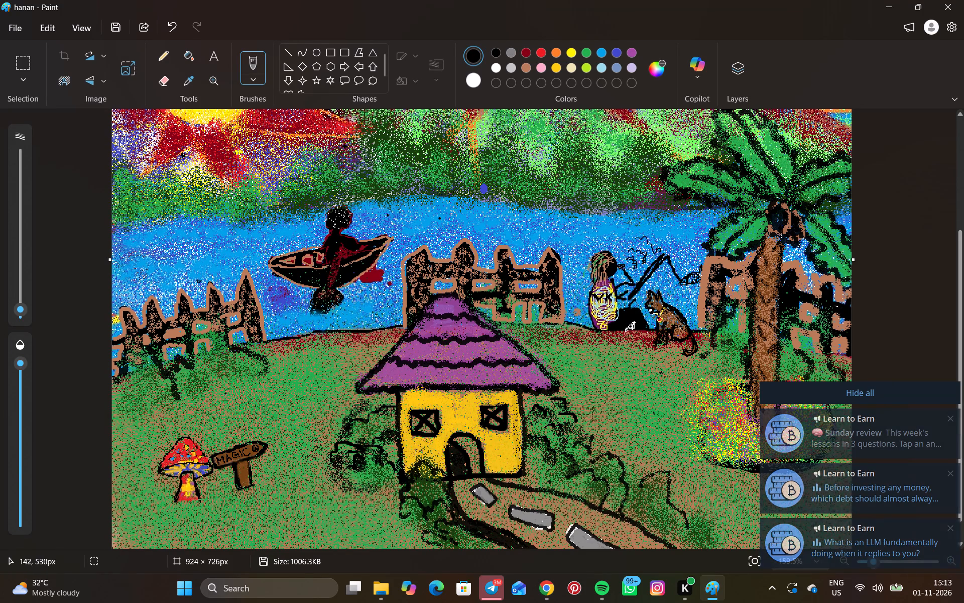
pyautogui.keyDown('ctrl'); pyautogui.scroll(4, 226, 394); pyautogui.keyUp('ctrl')
pyautogui.scroll(-1, 226, 394)
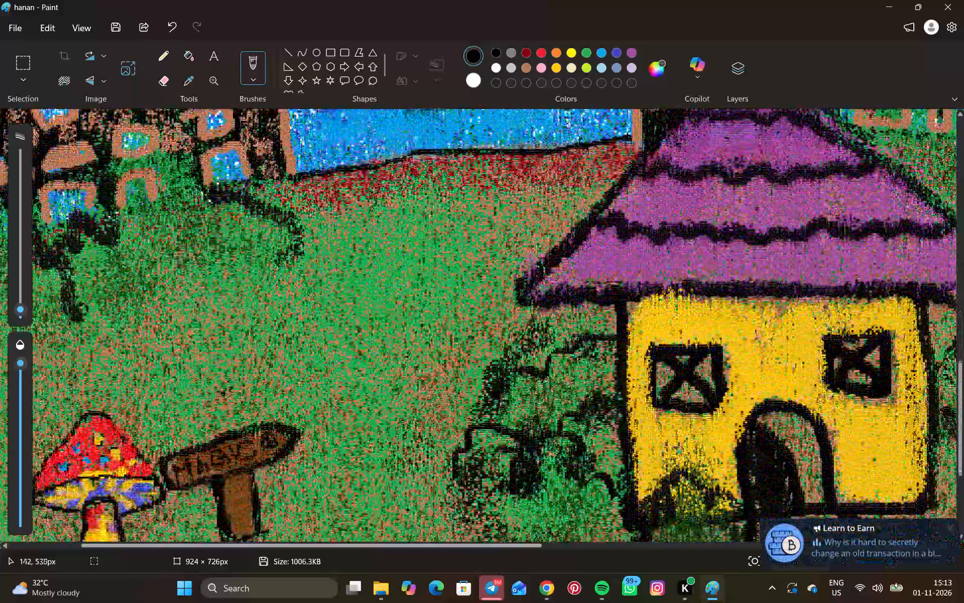
pyautogui.scroll(-1, 212, 377)
pyautogui.hscroll(1, 161, 283)
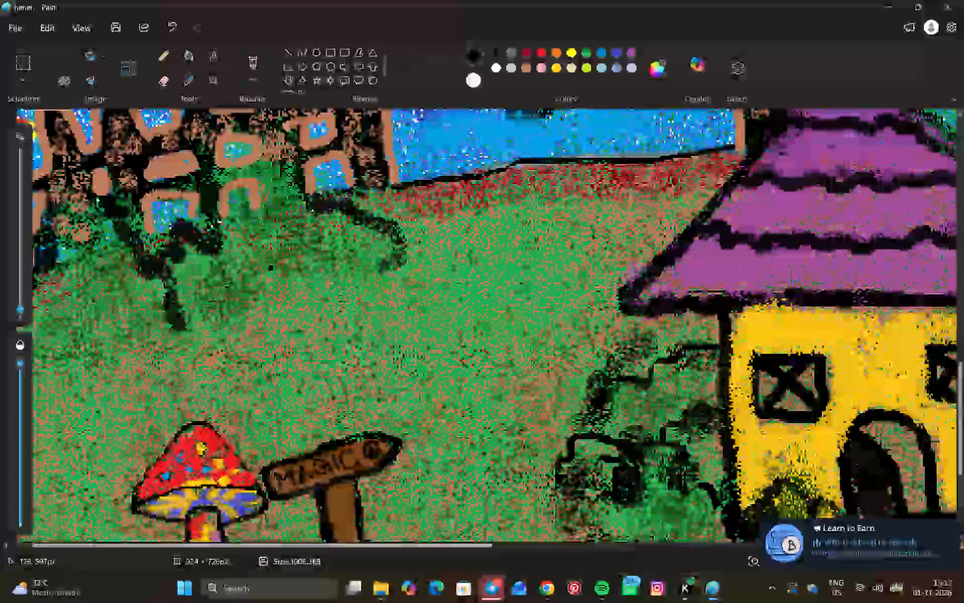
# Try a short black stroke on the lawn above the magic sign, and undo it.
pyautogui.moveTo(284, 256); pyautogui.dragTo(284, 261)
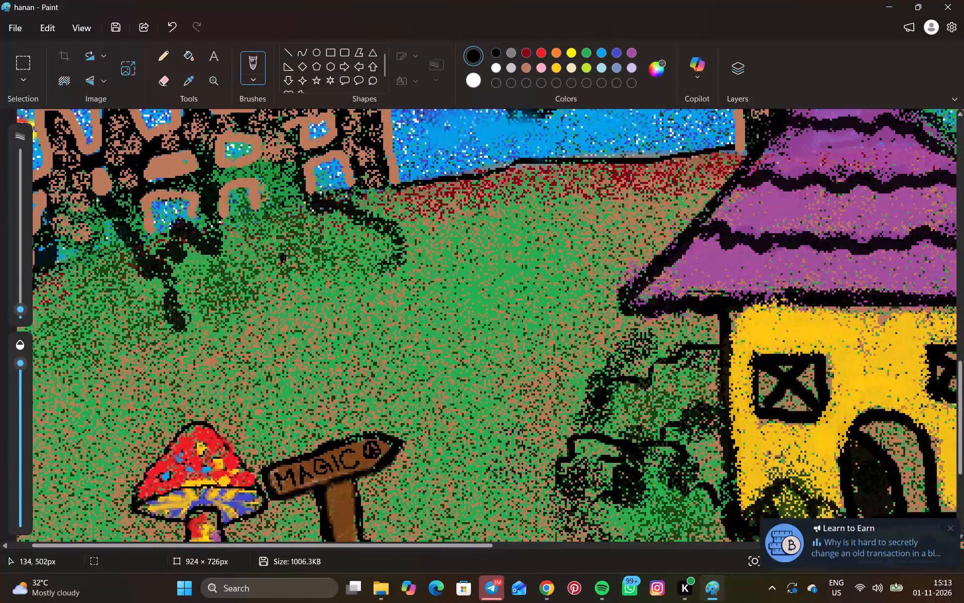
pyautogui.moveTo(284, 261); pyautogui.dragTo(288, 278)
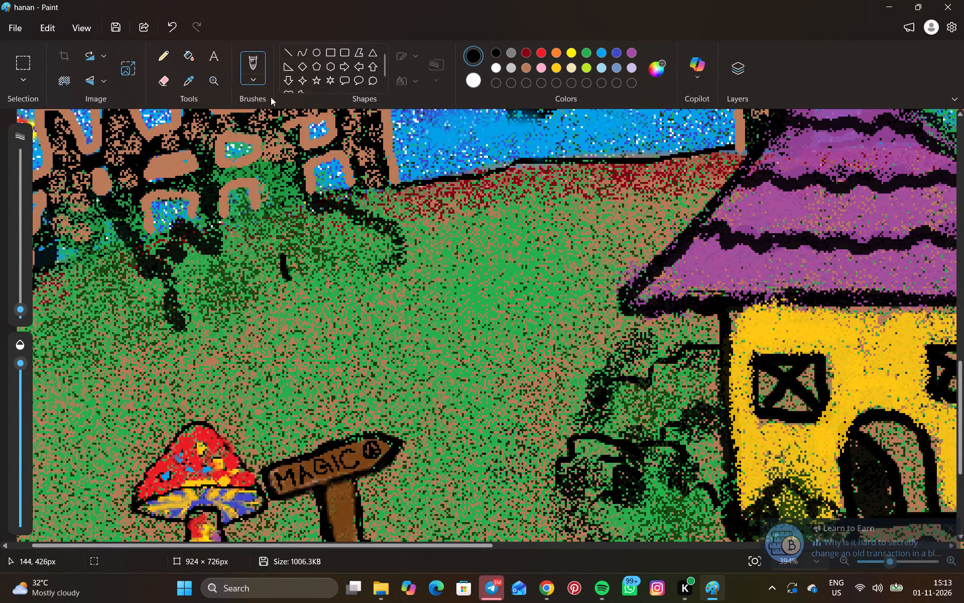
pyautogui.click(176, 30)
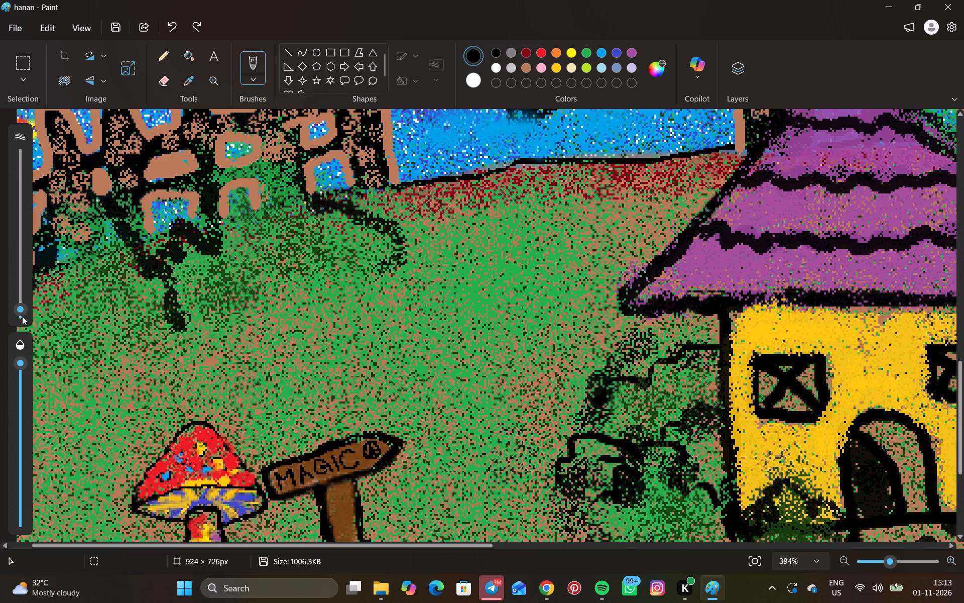
# With the brush at its smallest size, outline a figure's oval head about 10 px wide on the lawn above the magic sign.
pyautogui.moveTo(22, 313); pyautogui.dragTo(27, 350)
pyautogui.moveTo(294, 263); pyautogui.dragTo(294, 293)
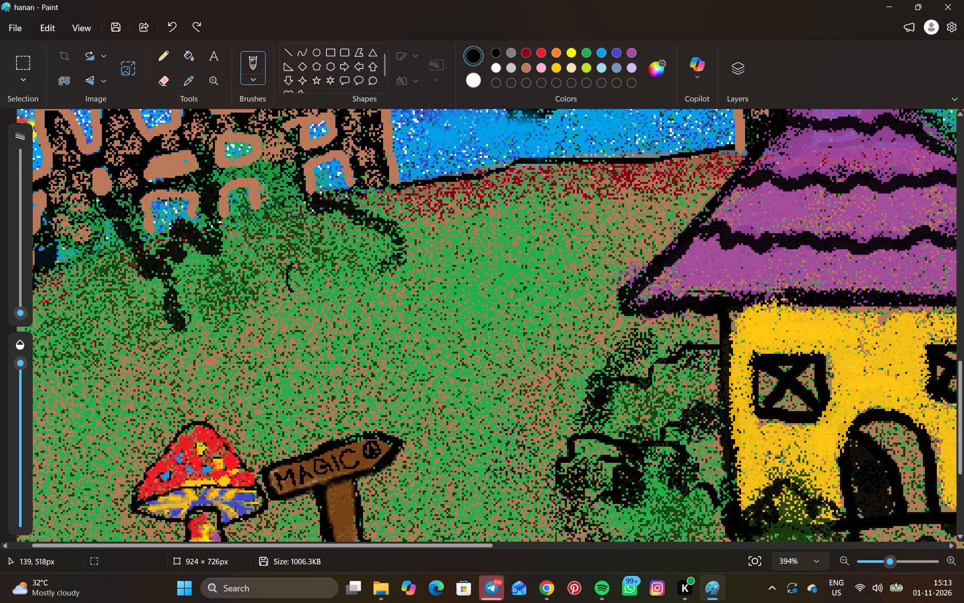
pyautogui.moveTo(294, 293); pyautogui.dragTo(325, 284)
pyautogui.moveTo(325, 284); pyautogui.dragTo(293, 263)
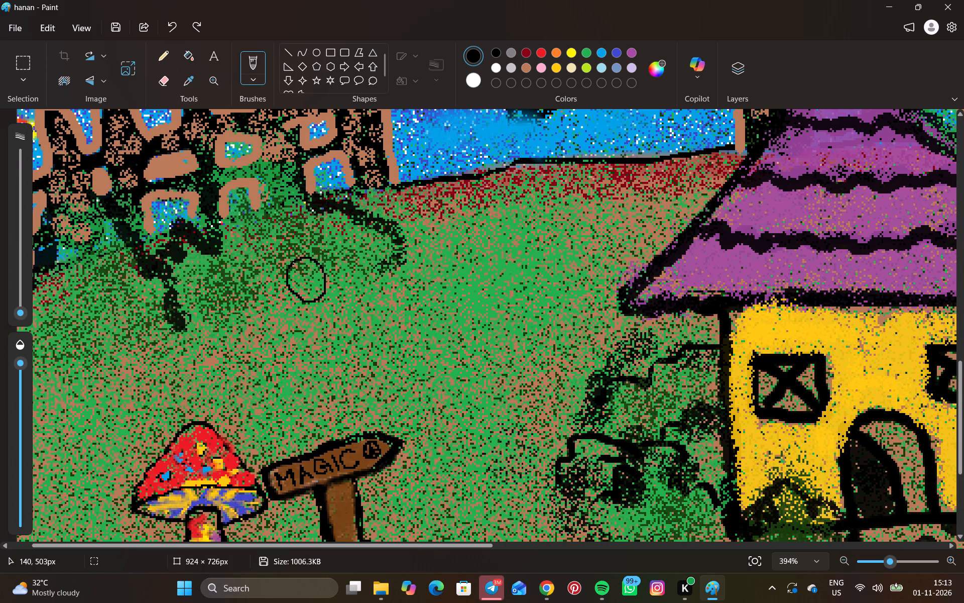
pyautogui.moveTo(293, 263); pyautogui.dragTo(316, 304)
pyautogui.moveTo(316, 304); pyautogui.dragTo(323, 297)
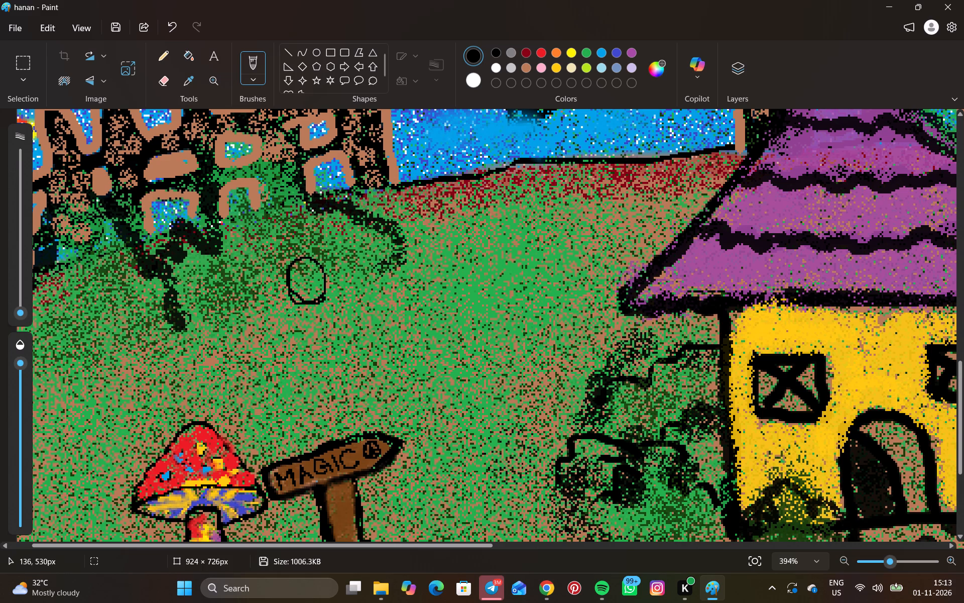
# Draw the figure's neckline and two shoulders sloping down and outward on both sides below the head.
pyautogui.click(295, 306)
pyautogui.moveTo(294, 308); pyautogui.dragTo(296, 307)
pyautogui.moveTo(296, 307); pyautogui.dragTo(270, 330)
pyautogui.moveTo(270, 330); pyautogui.dragTo(270, 337)
pyautogui.click(270, 336)
pyautogui.moveTo(321, 306); pyautogui.dragTo(327, 310)
pyautogui.moveTo(327, 310); pyautogui.dragTo(330, 314)
pyautogui.moveTo(318, 305); pyautogui.dragTo(339, 318)
pyautogui.moveTo(323, 307); pyautogui.dragTo(335, 314)
pyautogui.moveTo(335, 314); pyautogui.dragTo(346, 335)
pyautogui.moveTo(296, 305); pyautogui.dragTo(287, 313)
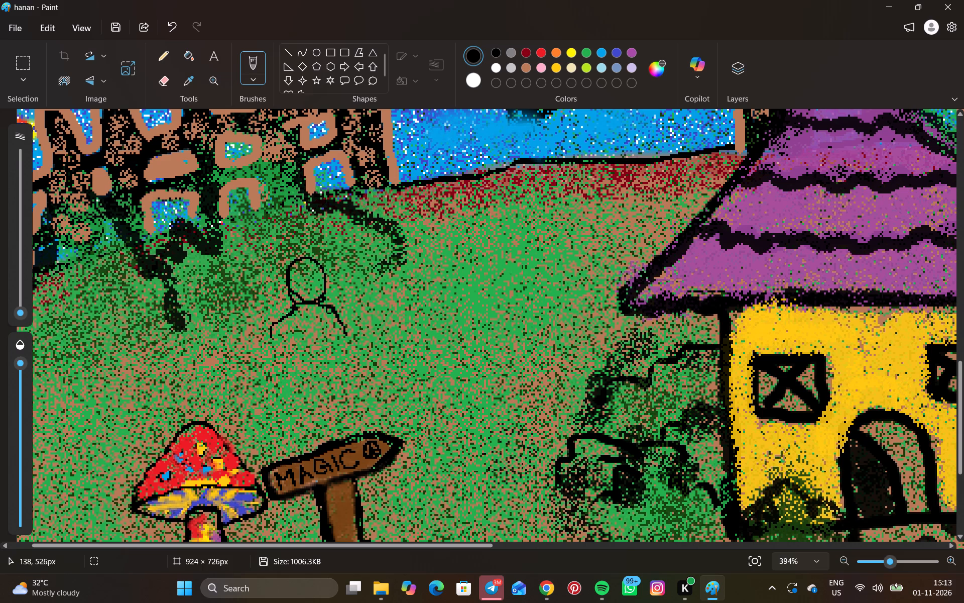
pyautogui.moveTo(287, 313); pyautogui.dragTo(278, 321)
pyautogui.moveTo(294, 308); pyautogui.dragTo(274, 344)
# Extend both shoulder lines downward into the sides of the figure's torso, curving them inward near the bottom.
pyautogui.moveTo(274, 344); pyautogui.dragTo(277, 381)
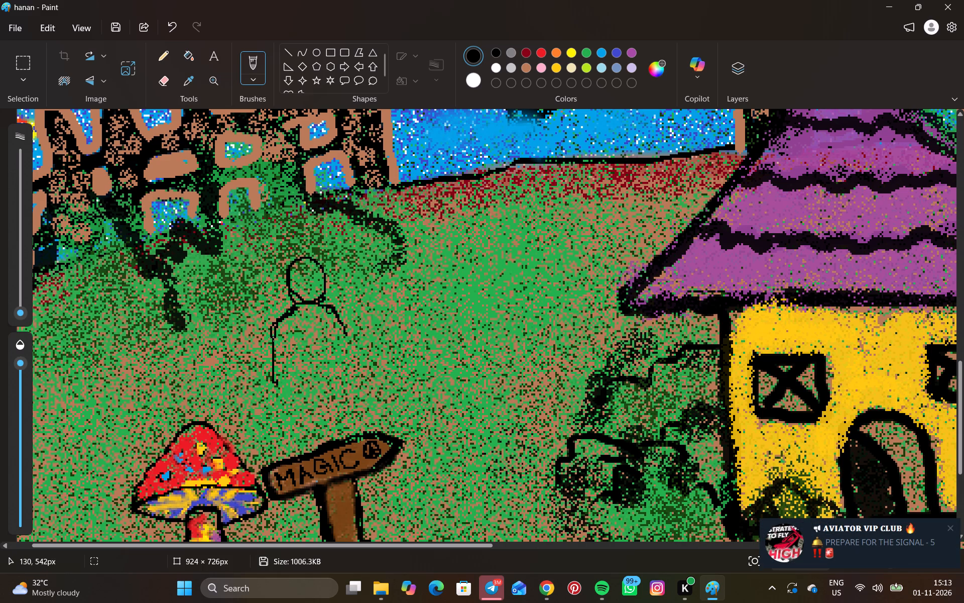
pyautogui.moveTo(273, 337); pyautogui.dragTo(278, 384)
pyautogui.moveTo(278, 384); pyautogui.dragTo(285, 395)
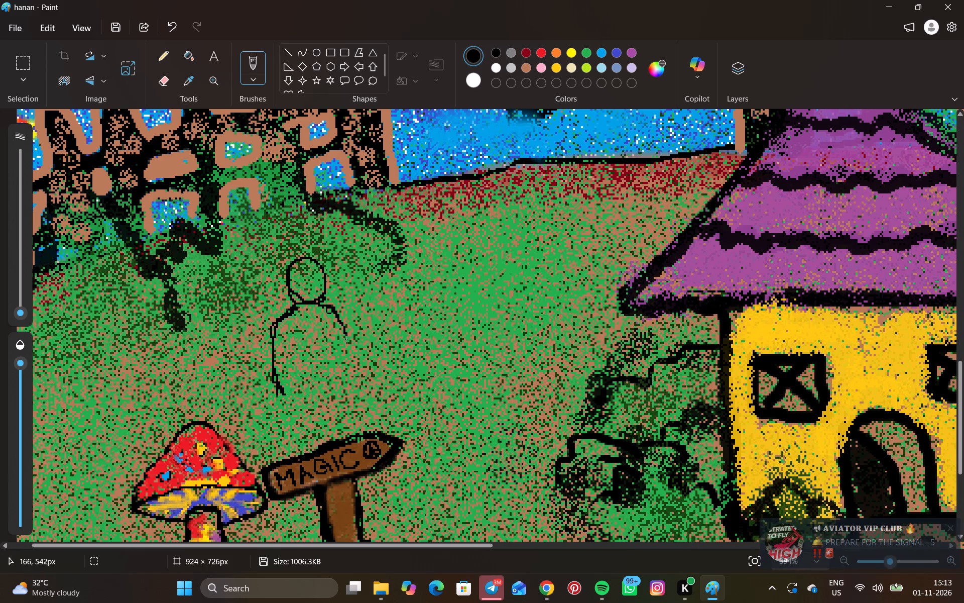
pyautogui.moveTo(349, 337); pyautogui.dragTo(348, 359)
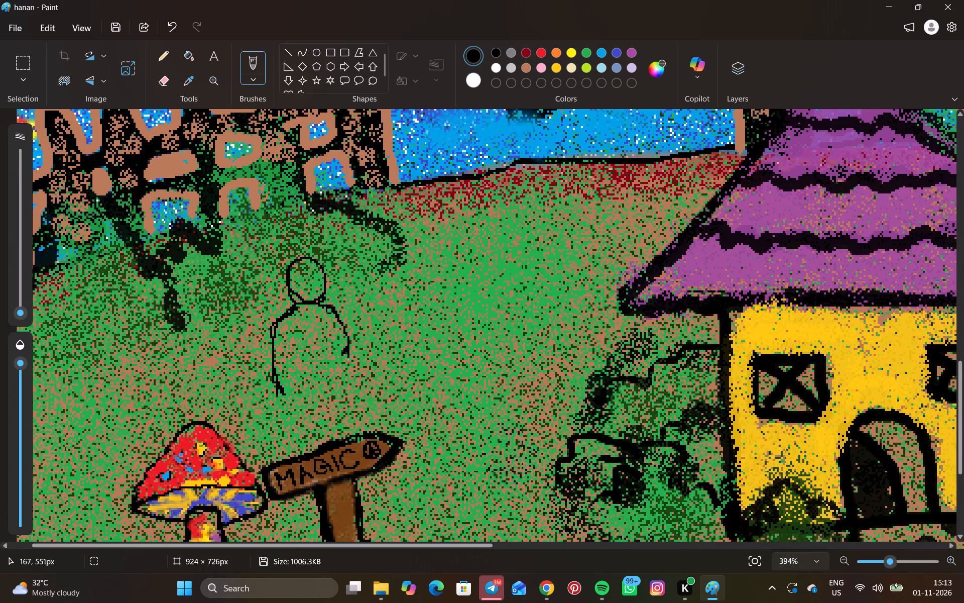
pyautogui.moveTo(348, 359); pyautogui.dragTo(348, 366)
pyautogui.moveTo(348, 366); pyautogui.dragTo(343, 376)
# Draw a rounded arm about 17 px wide bulging from the torso's right side and curving back to its lower edge.
pyautogui.moveTo(348, 356); pyautogui.dragTo(367, 349)
pyautogui.moveTo(367, 349); pyautogui.dragTo(378, 359)
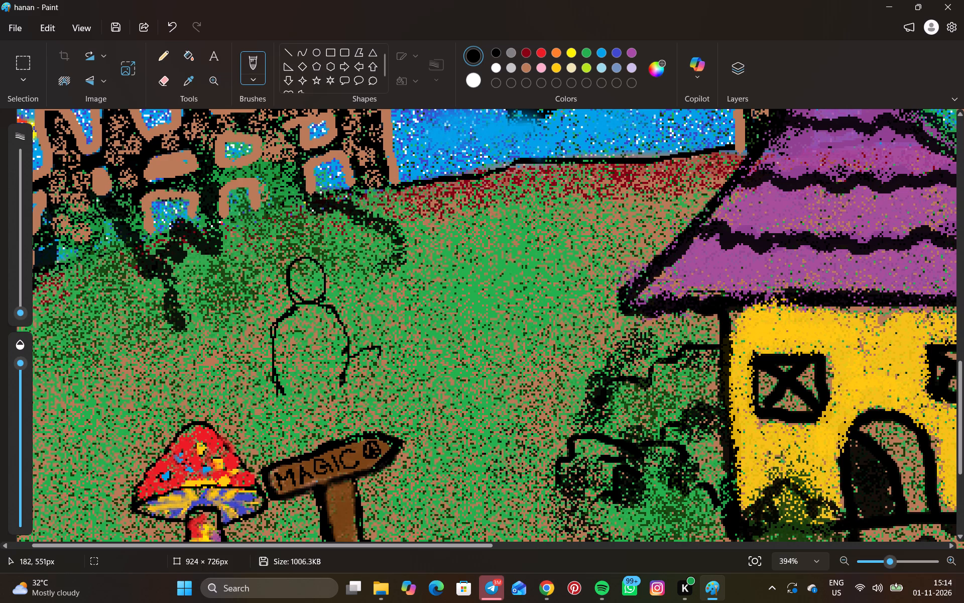
pyautogui.moveTo(378, 359); pyautogui.dragTo(349, 388)
pyautogui.moveTo(349, 388); pyautogui.dragTo(333, 390)
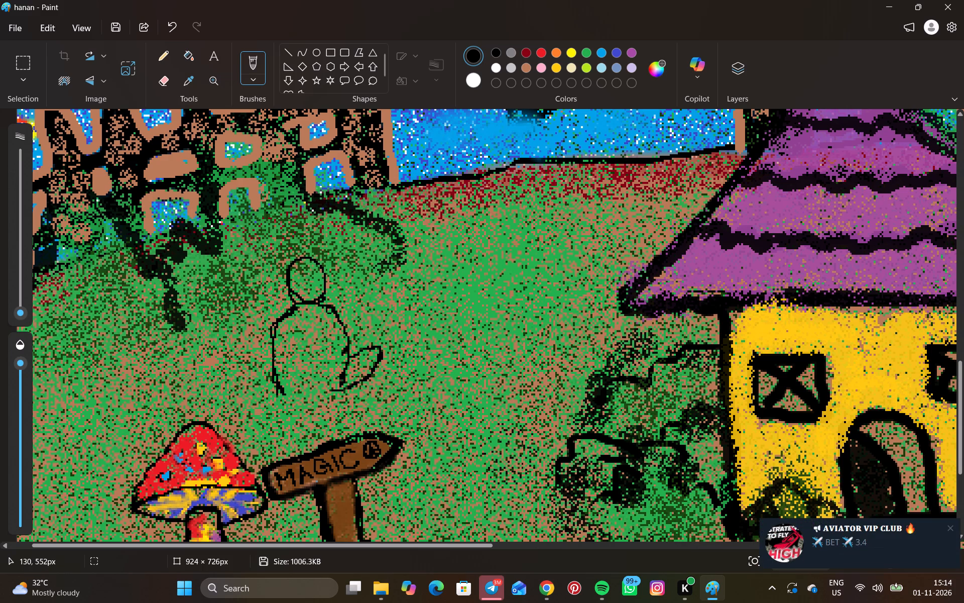
# Draw a smaller arm curve on the torso's left side and continue it along the bottom to close the body.
pyautogui.moveTo(275, 353); pyautogui.dragTo(262, 368)
pyautogui.moveTo(262, 368); pyautogui.dragTo(280, 386)
pyautogui.moveTo(280, 386); pyautogui.dragTo(300, 402)
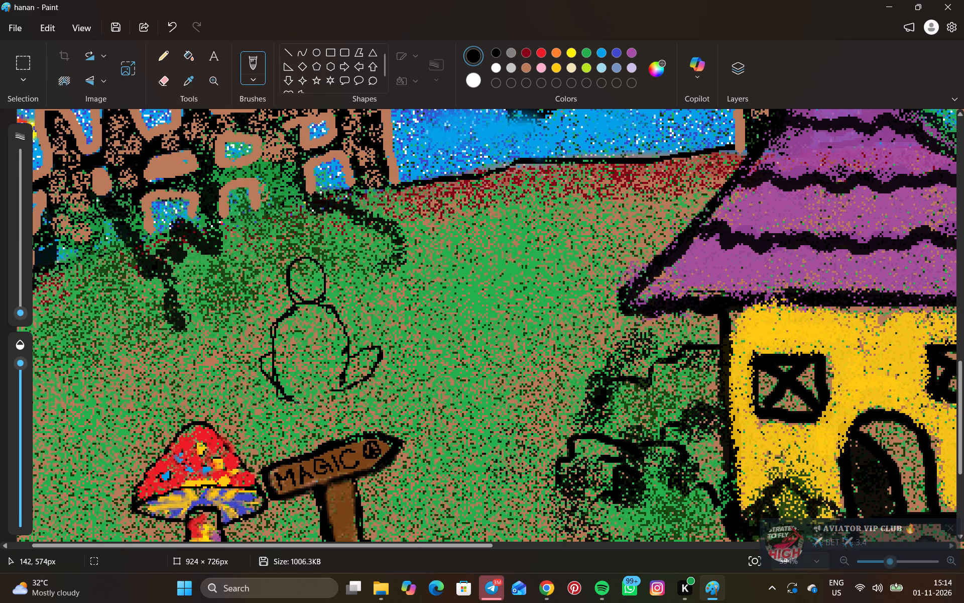
pyautogui.moveTo(300, 402); pyautogui.dragTo(337, 397)
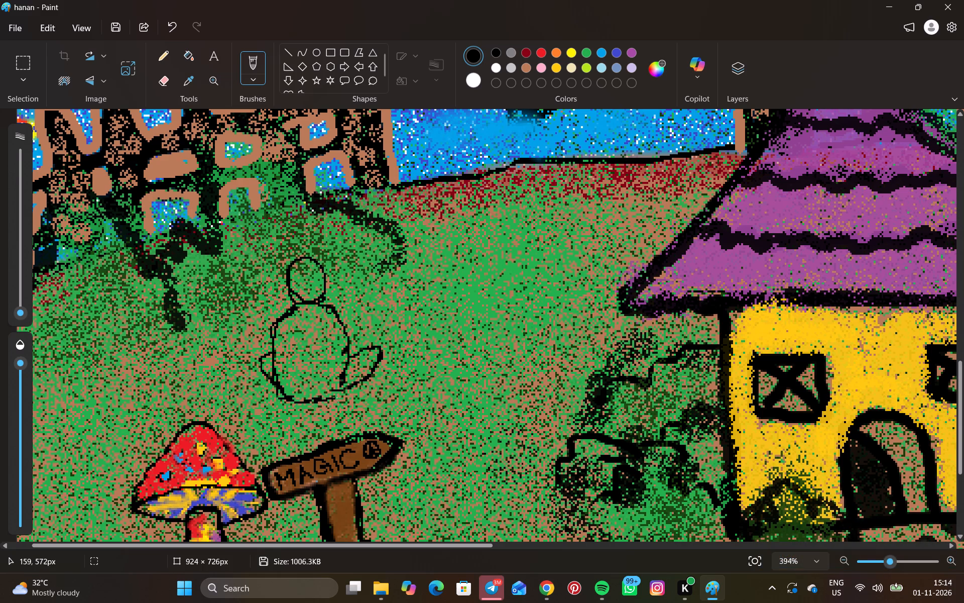
pyautogui.moveTo(337, 397); pyautogui.dragTo(336, 393)
# Add two lines sloping from the right shoulder to the outer arm, and a short reinforcing stroke at the left shoulder.
pyautogui.moveTo(347, 334); pyautogui.dragTo(359, 338)
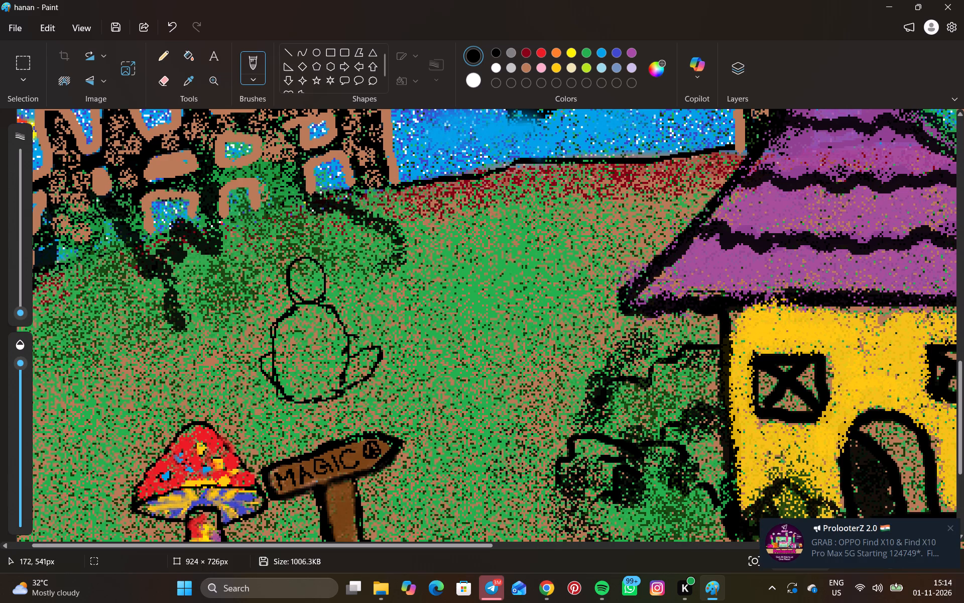
pyautogui.moveTo(359, 338); pyautogui.dragTo(370, 342)
pyautogui.click(340, 315)
pyautogui.moveTo(340, 315); pyautogui.dragTo(344, 318)
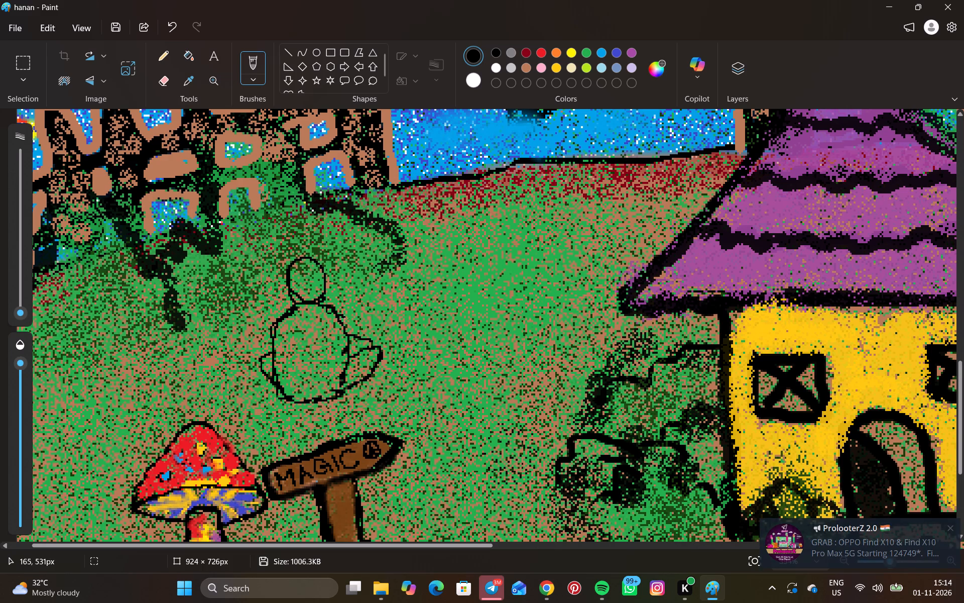
pyautogui.moveTo(344, 318); pyautogui.dragTo(353, 325)
pyautogui.moveTo(354, 326); pyautogui.dragTo(372, 342)
pyautogui.click(370, 341)
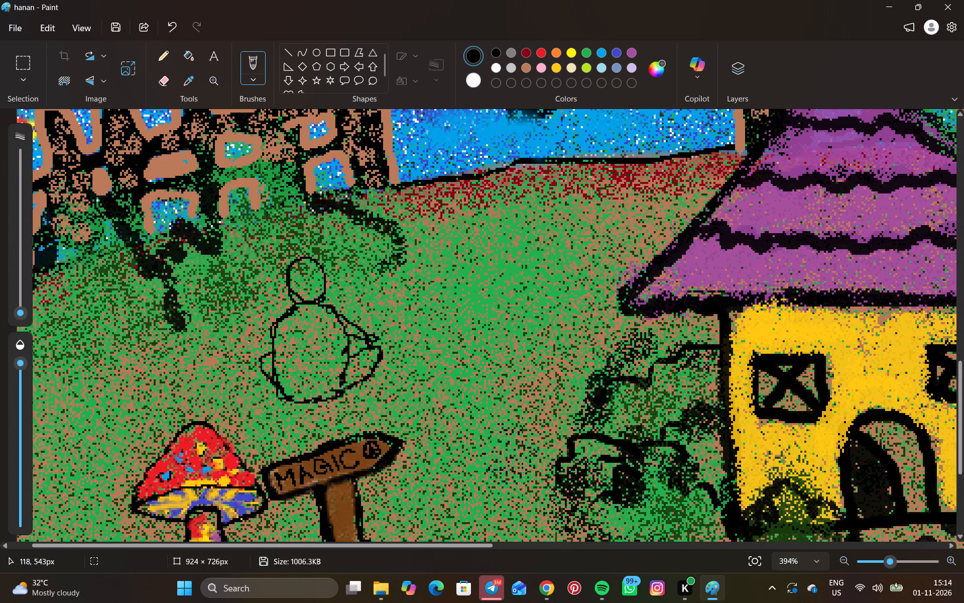
pyautogui.click(271, 331)
pyautogui.moveTo(277, 327); pyautogui.dragTo(275, 339)
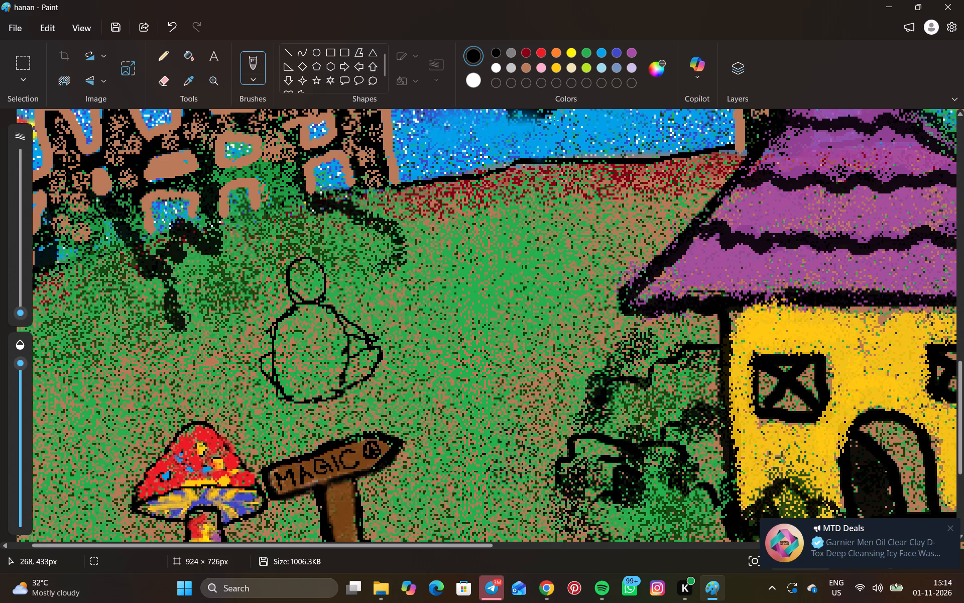
# With a small yellow crayon brush, paint the upper part of the figure's torso, from the left shoulder across to the right side.
pyautogui.click(575, 56)
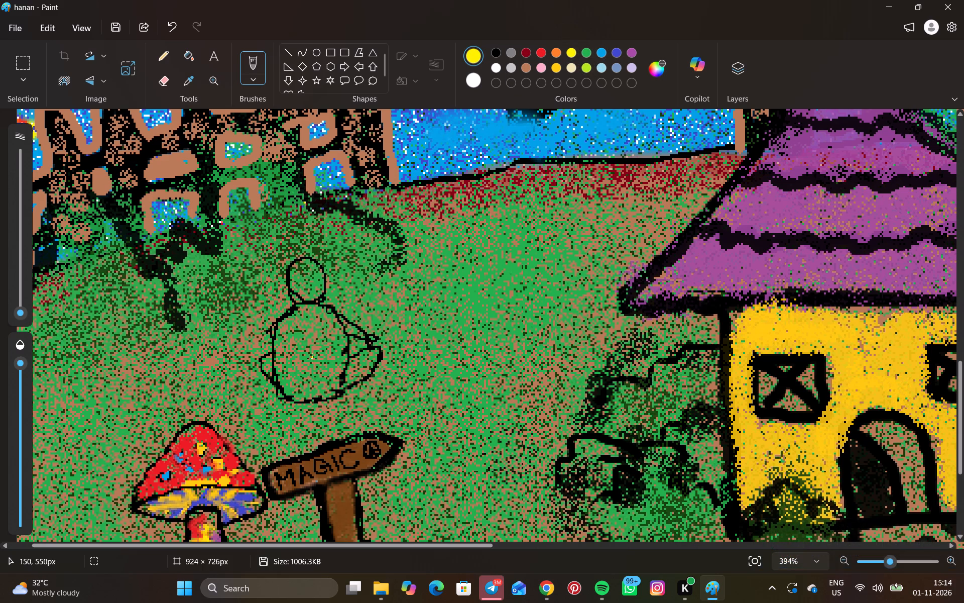
pyautogui.scroll(1, 312, 358)
pyautogui.scroll(-1, 312, 358)
pyautogui.click(255, 83)
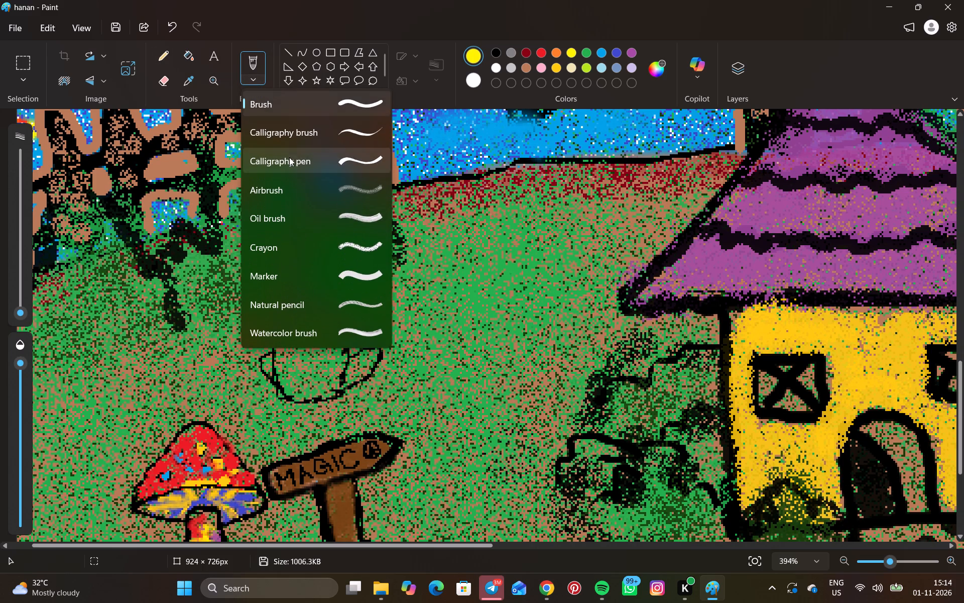
pyautogui.click(276, 238)
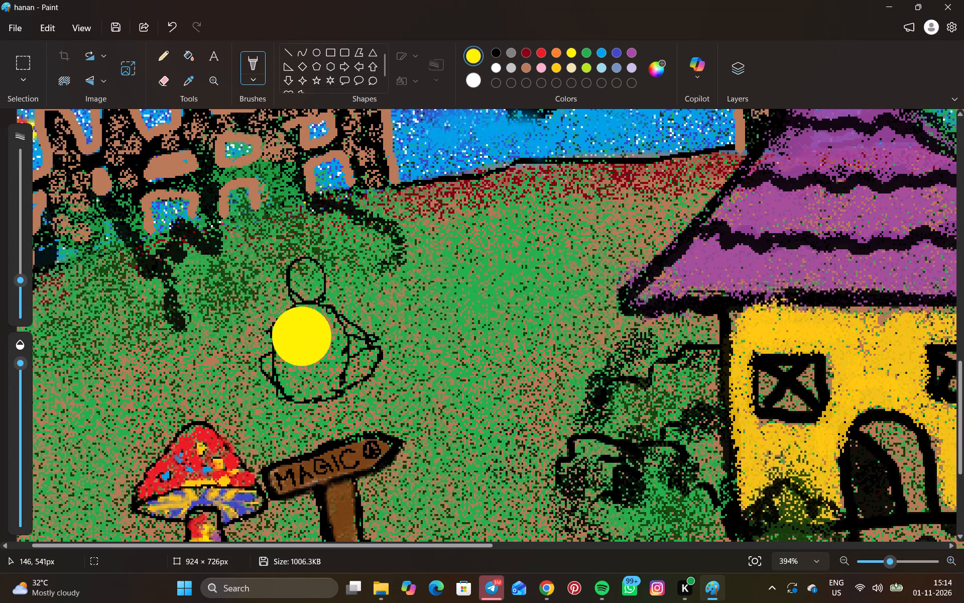
pyautogui.click(25, 297)
pyautogui.moveTo(24, 300); pyautogui.dragTo(23, 317)
pyautogui.moveTo(24, 312); pyautogui.dragTo(33, 301)
pyautogui.scroll(2, 387, 360)
pyautogui.scroll(-2, 341, 361)
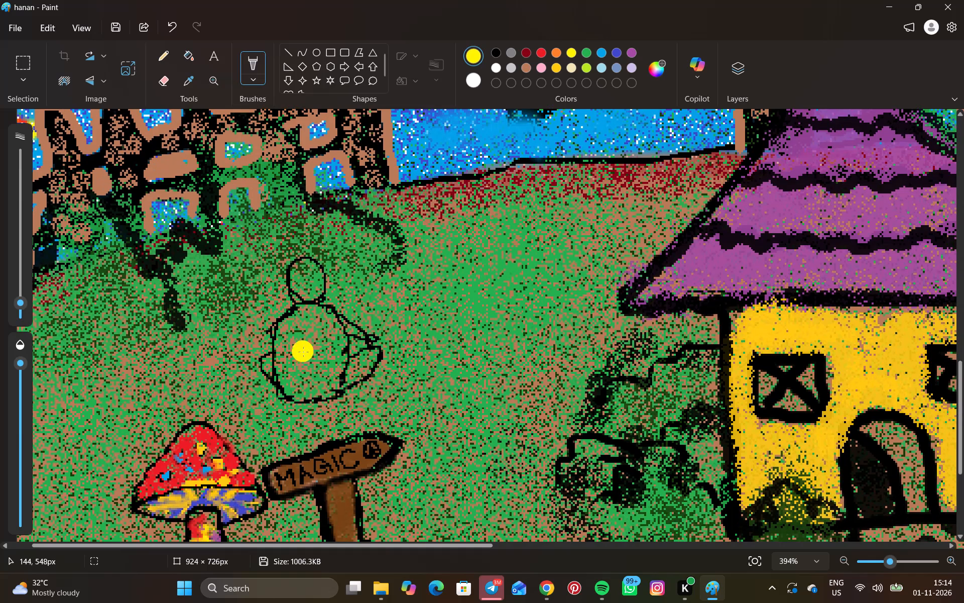
pyautogui.keyDown('ctrl'); pyautogui.scroll(5, 270, 299); pyautogui.keyUp('ctrl')
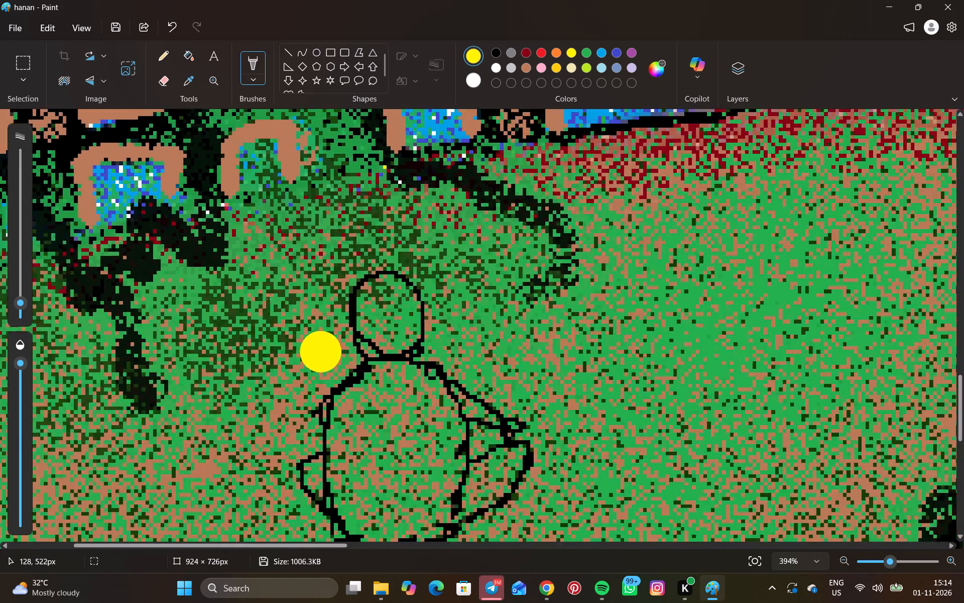
pyautogui.keyDown('ctrl'); pyautogui.scroll(1, 270, 299); pyautogui.keyUp('ctrl')
pyautogui.scroll(1, 317, 297)
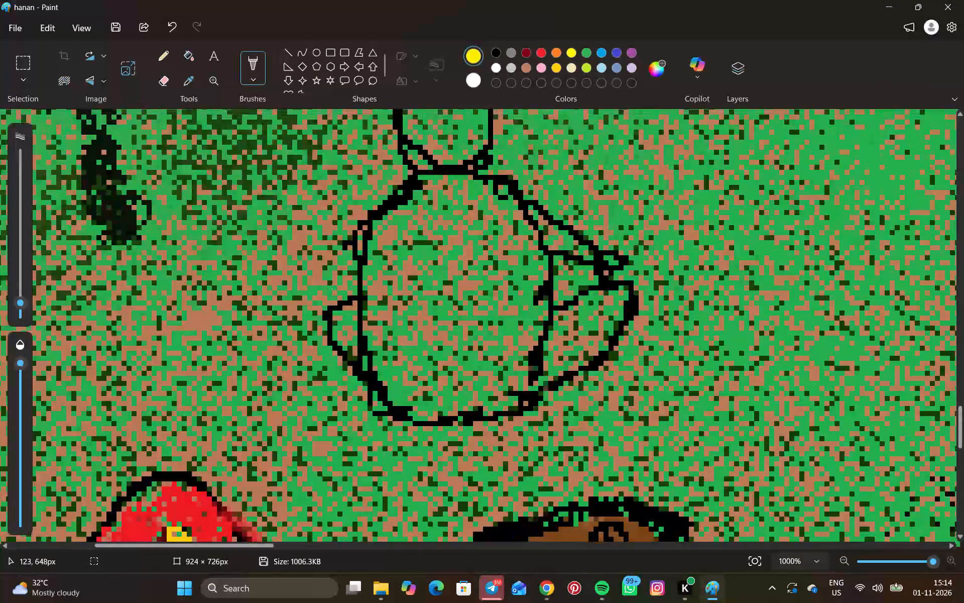
pyautogui.moveTo(22, 306); pyautogui.dragTo(22, 313)
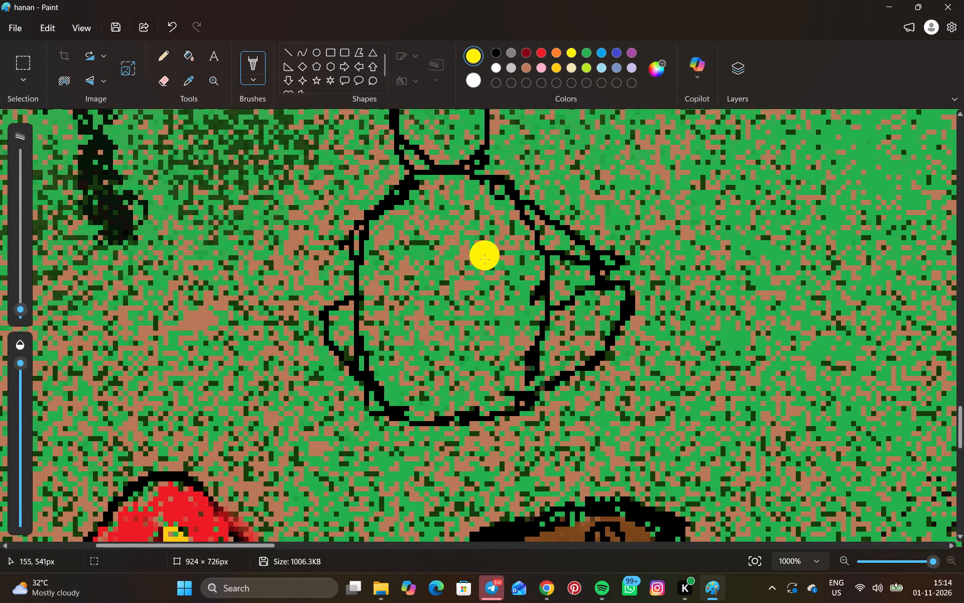
pyautogui.moveTo(431, 262); pyautogui.dragTo(413, 209)
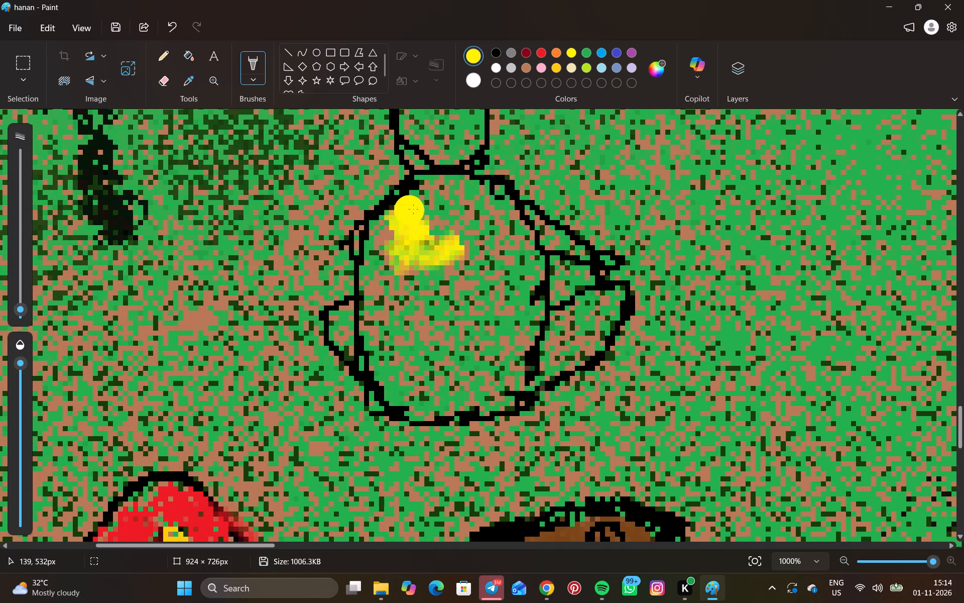
pyautogui.moveTo(413, 209); pyautogui.dragTo(448, 200)
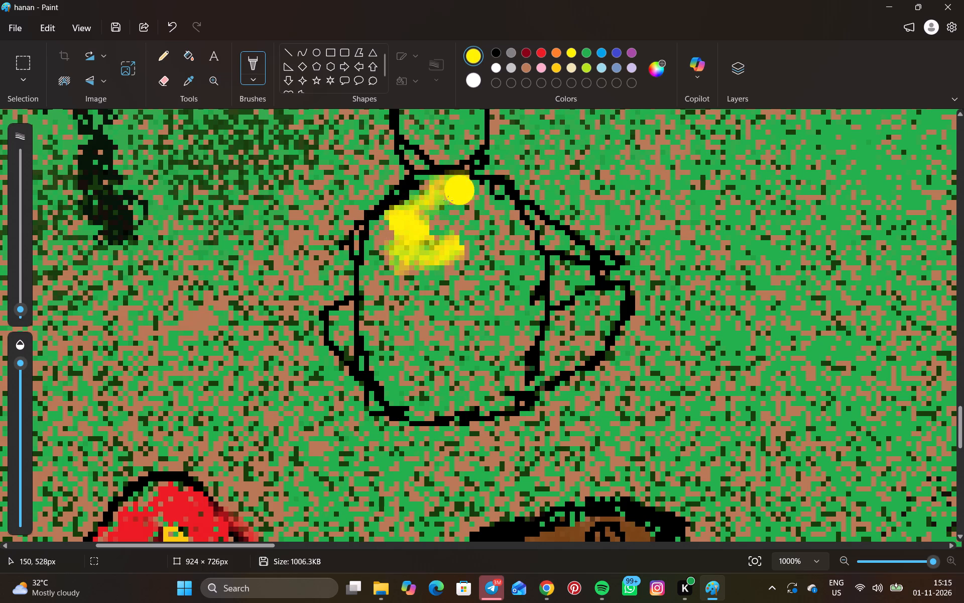
pyautogui.moveTo(448, 200); pyautogui.dragTo(502, 204)
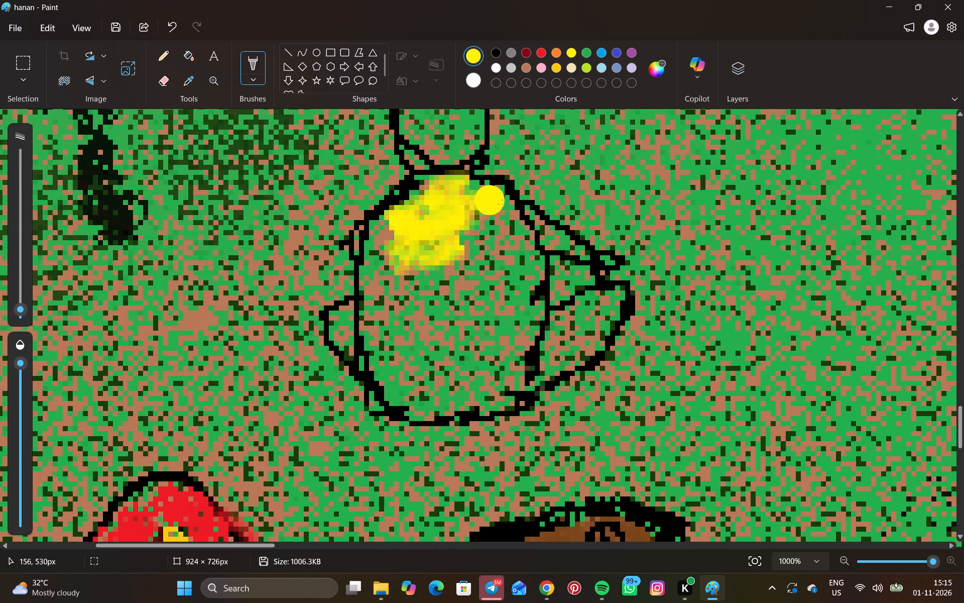
pyautogui.moveTo(502, 204); pyautogui.dragTo(534, 265)
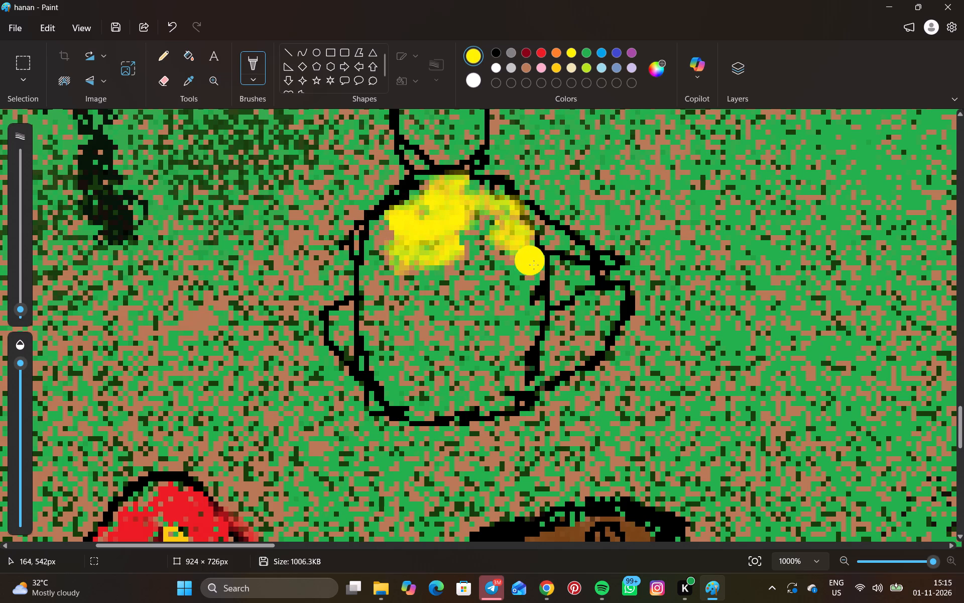
# Paint a yellow band just inside the torso outline, down the right side, along the bottom and up the left side.
pyautogui.moveTo(534, 265); pyautogui.dragTo(517, 372)
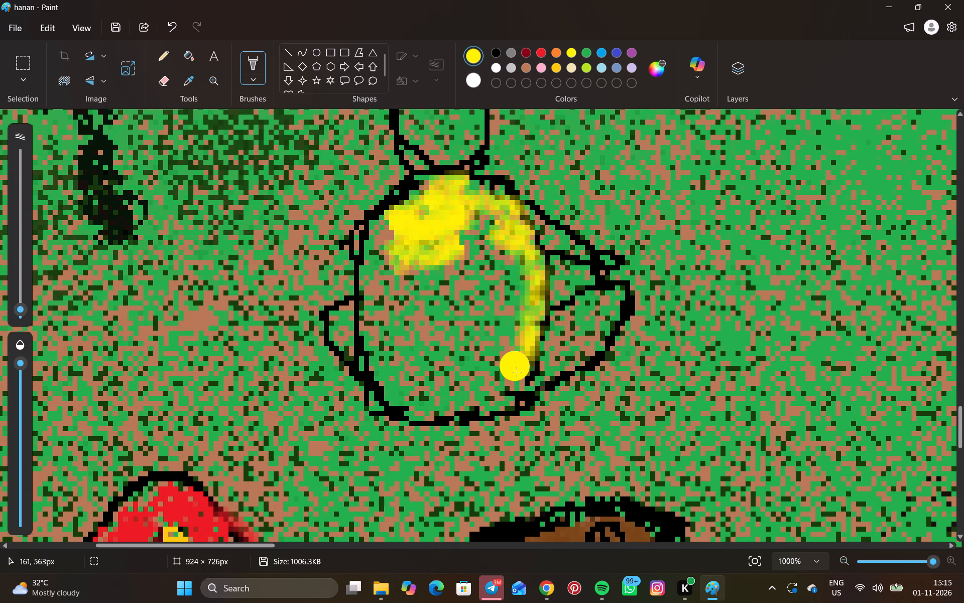
pyautogui.moveTo(517, 372); pyautogui.dragTo(420, 408)
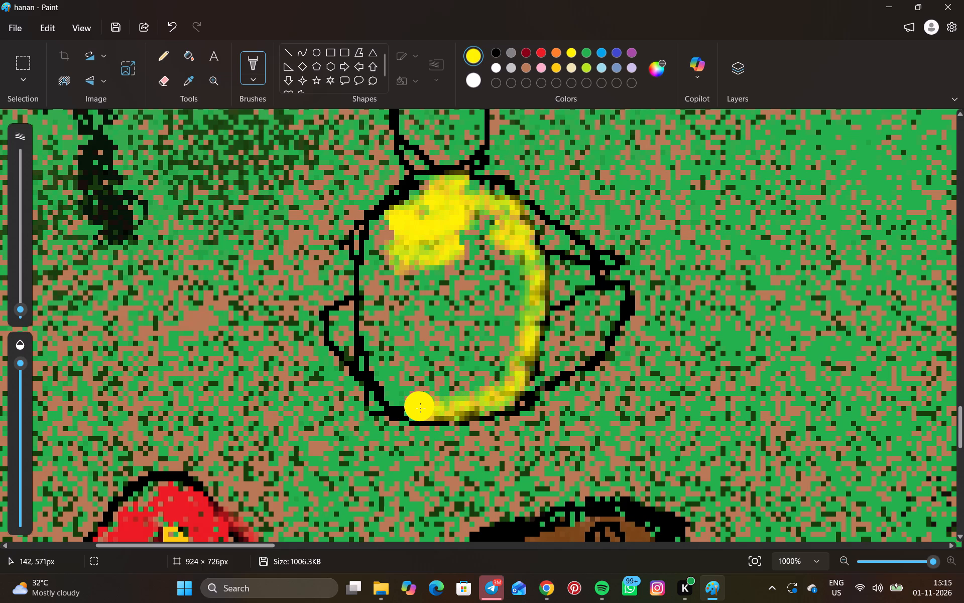
pyautogui.moveTo(420, 408); pyautogui.dragTo(388, 374)
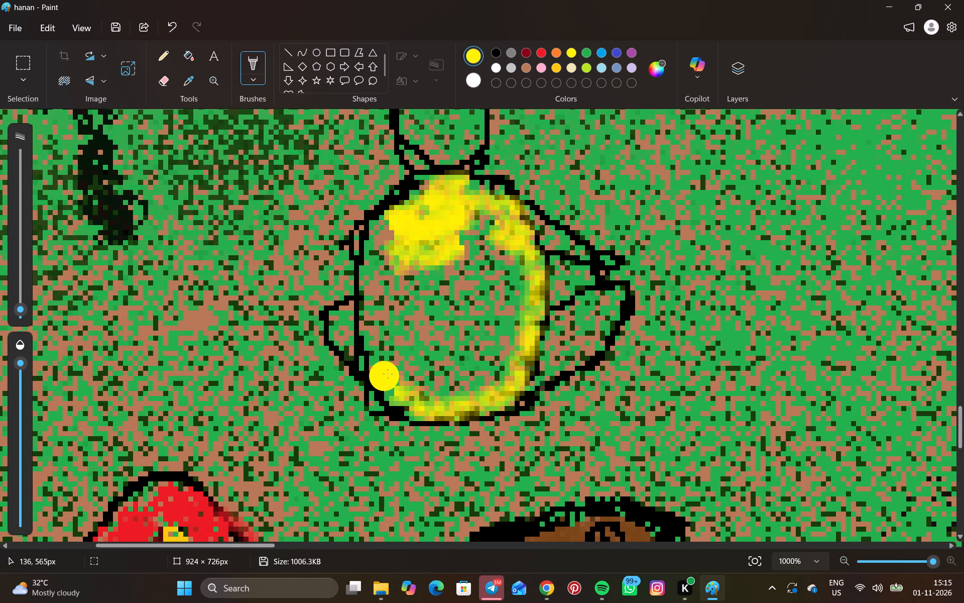
pyautogui.moveTo(388, 374); pyautogui.dragTo(377, 293)
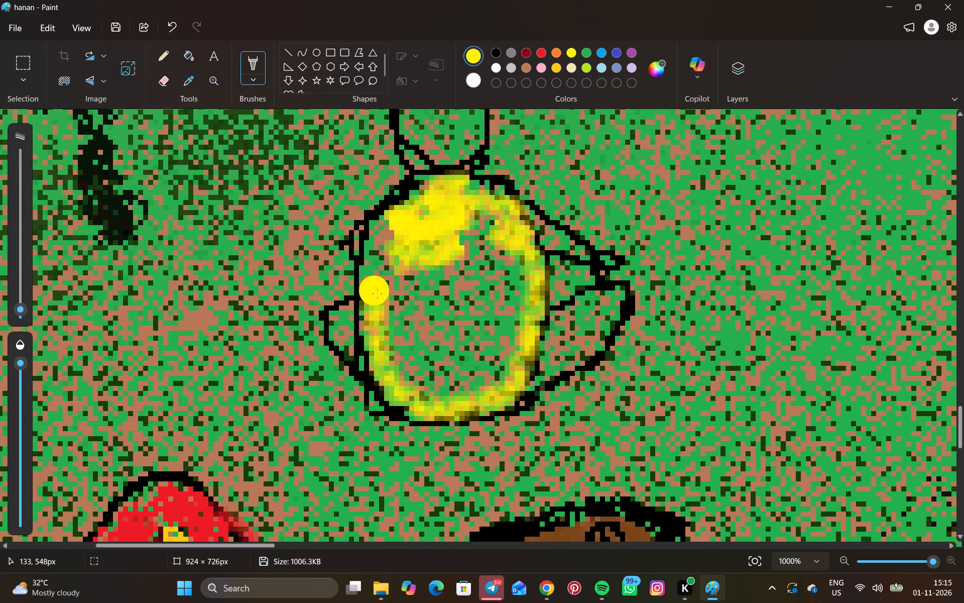
pyautogui.moveTo(377, 293); pyautogui.dragTo(491, 231)
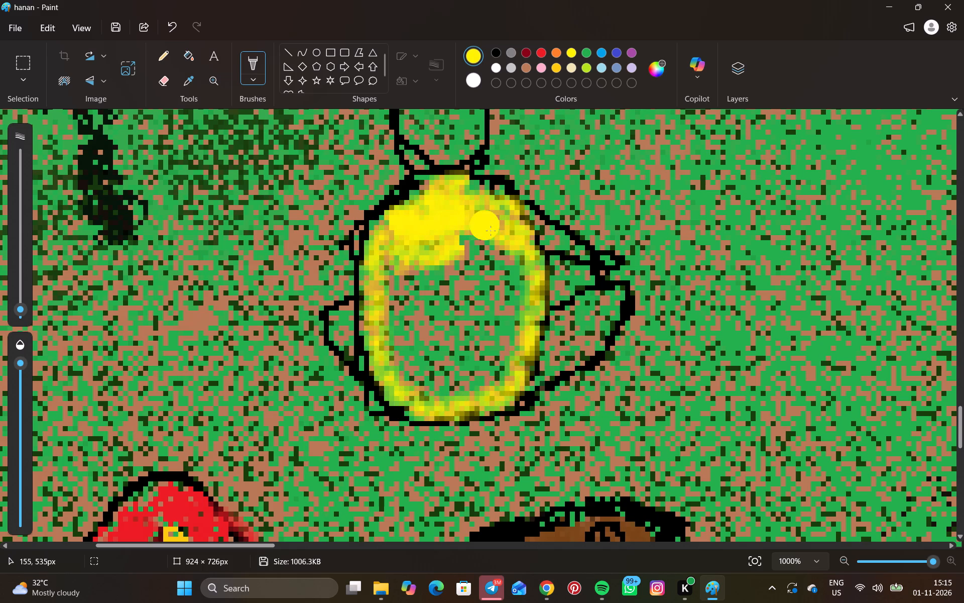
# Fill the torso's remaining middle and lower area with back-and-forth yellow strokes.
pyautogui.moveTo(491, 231); pyautogui.dragTo(521, 272)
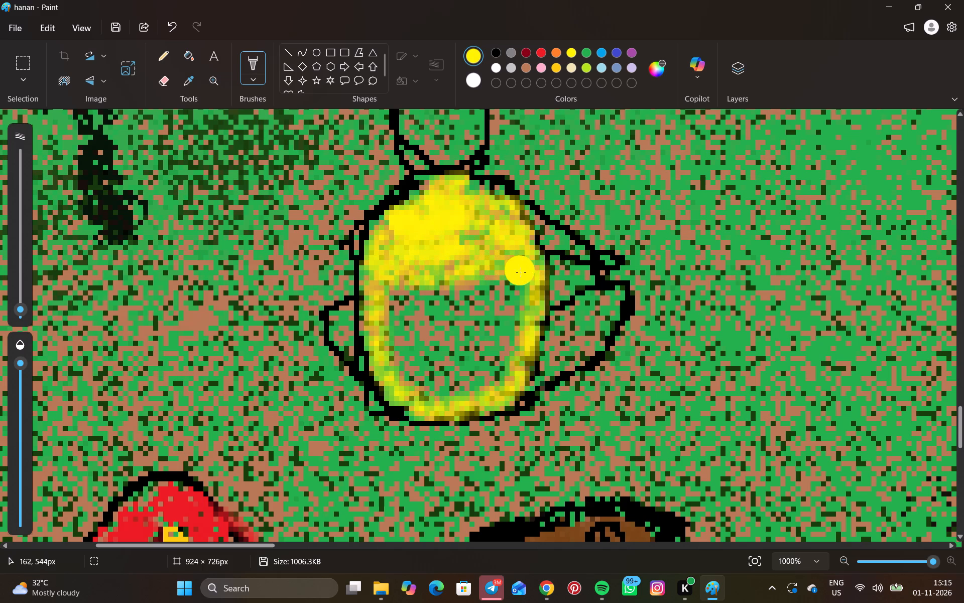
pyautogui.moveTo(521, 272); pyautogui.dragTo(511, 314)
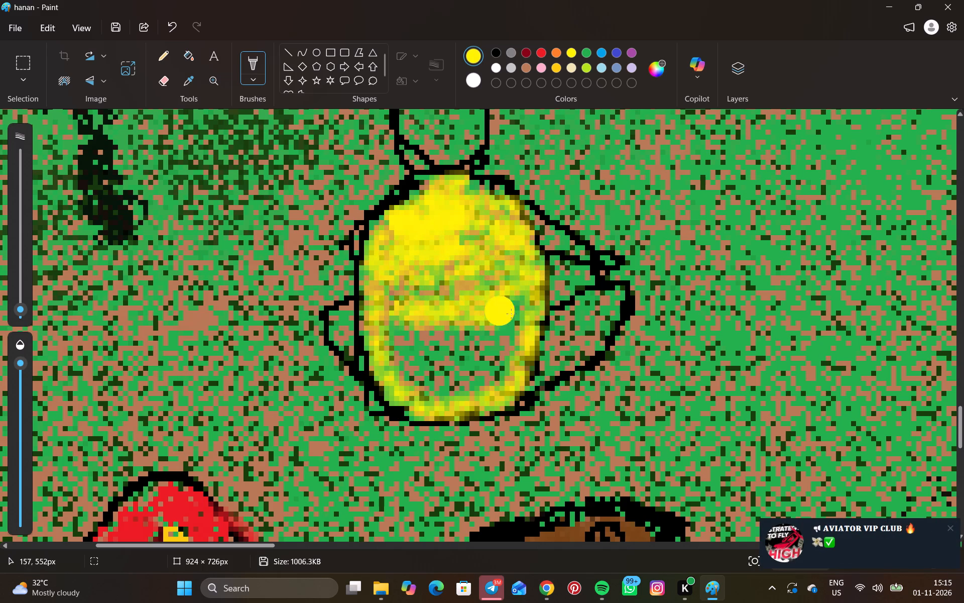
pyautogui.moveTo(511, 314); pyautogui.dragTo(404, 368)
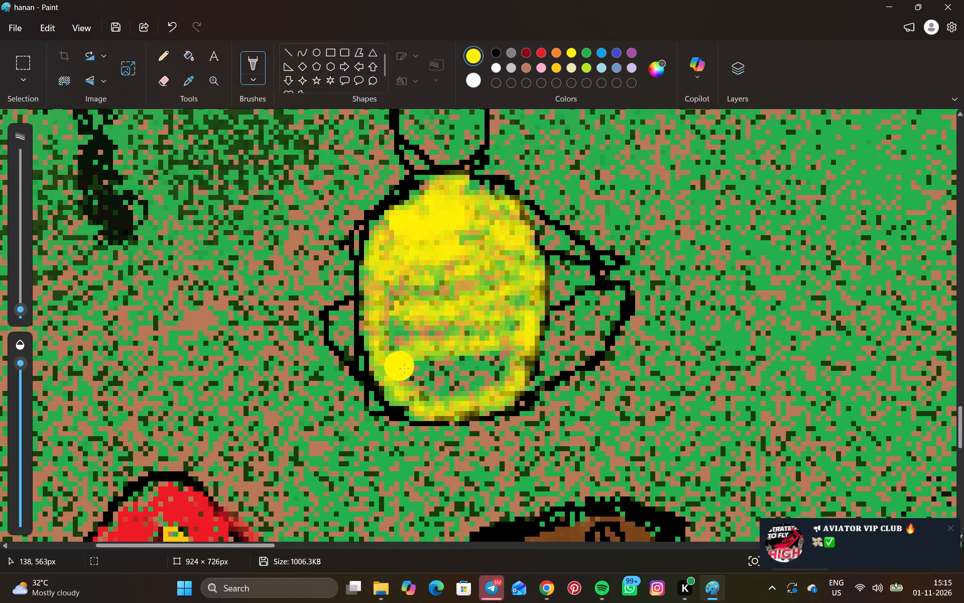
pyautogui.moveTo(404, 368); pyautogui.dragTo(411, 374)
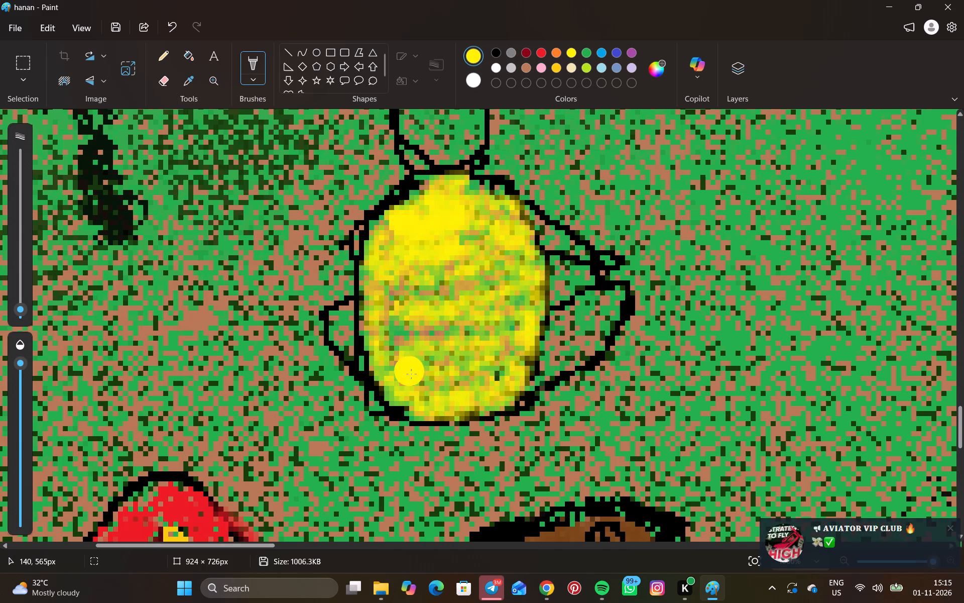
# Cover the remaining patchy spots across the middle and right of the figure's torso with more yellow strokes.
pyautogui.moveTo(411, 374); pyautogui.dragTo(515, 261)
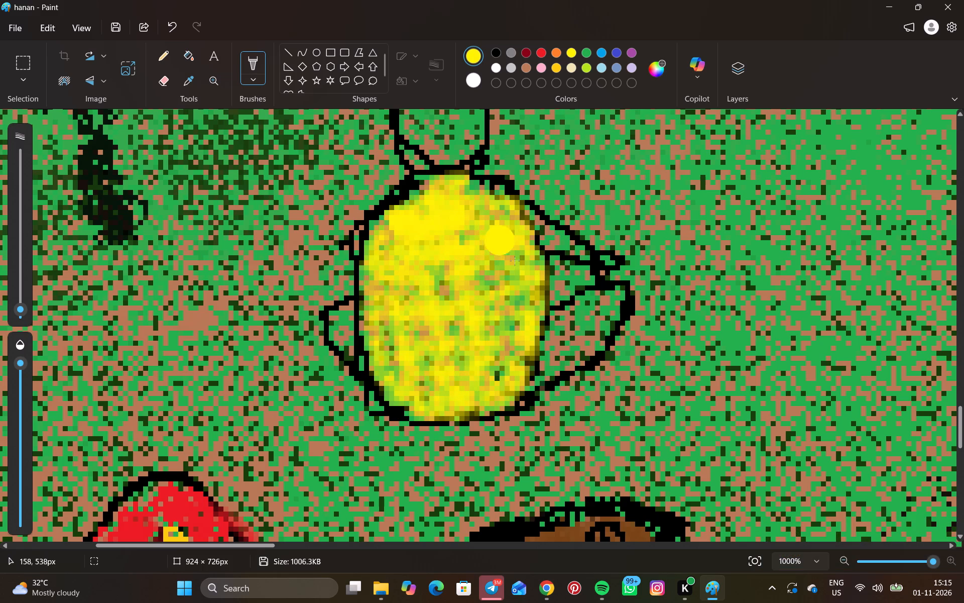
pyautogui.moveTo(515, 261); pyautogui.dragTo(497, 355)
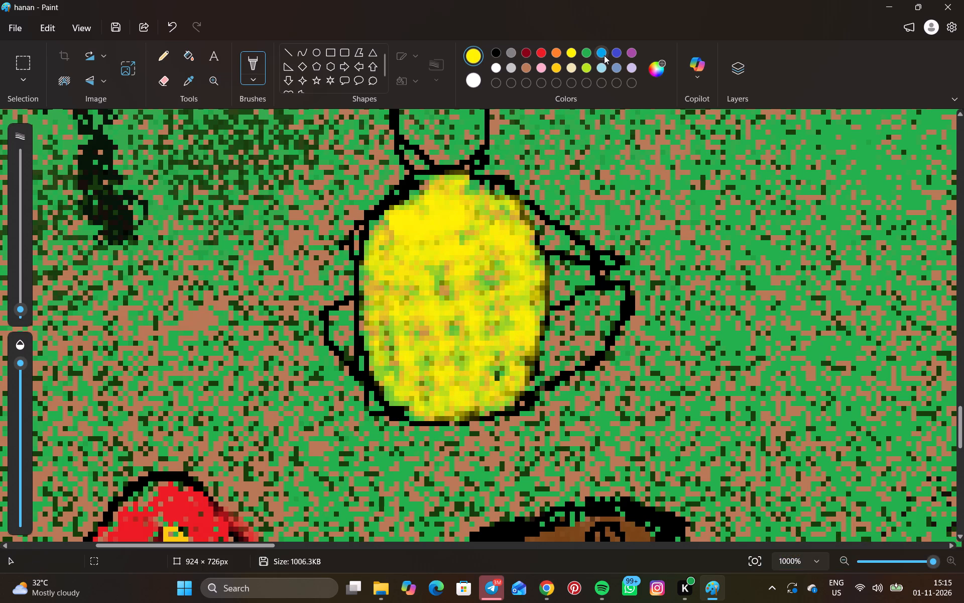
# With a 4 px bright blue brush, paint a clockwise spiral over the yellow torso, from just inside its outline inward to the centre.
pyautogui.click(604, 55)
pyautogui.moveTo(21, 313); pyautogui.dragTo(40, 384)
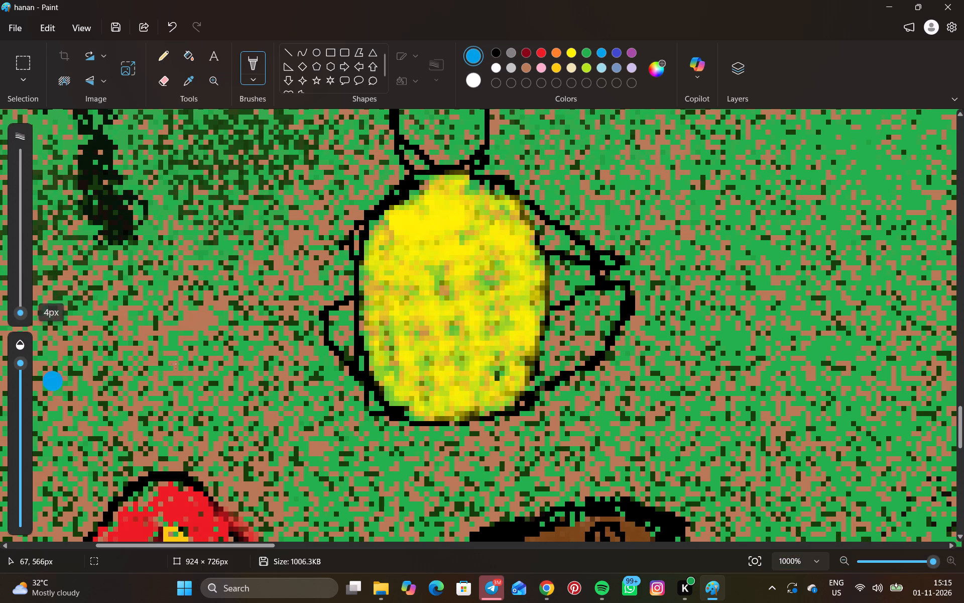
pyautogui.moveTo(377, 272); pyautogui.dragTo(398, 230)
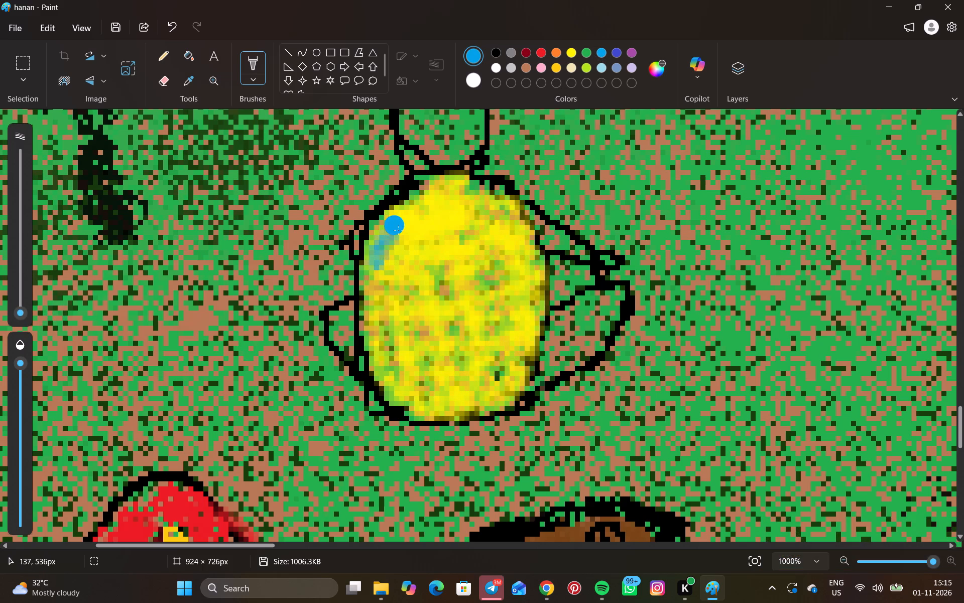
pyautogui.moveTo(398, 230); pyautogui.dragTo(520, 250)
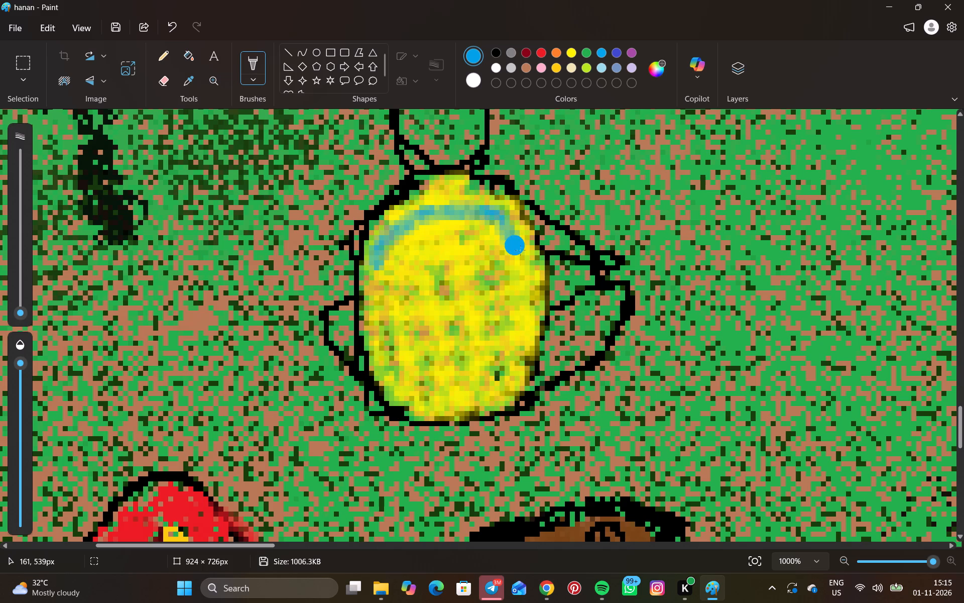
pyautogui.moveTo(520, 250); pyautogui.dragTo(504, 387)
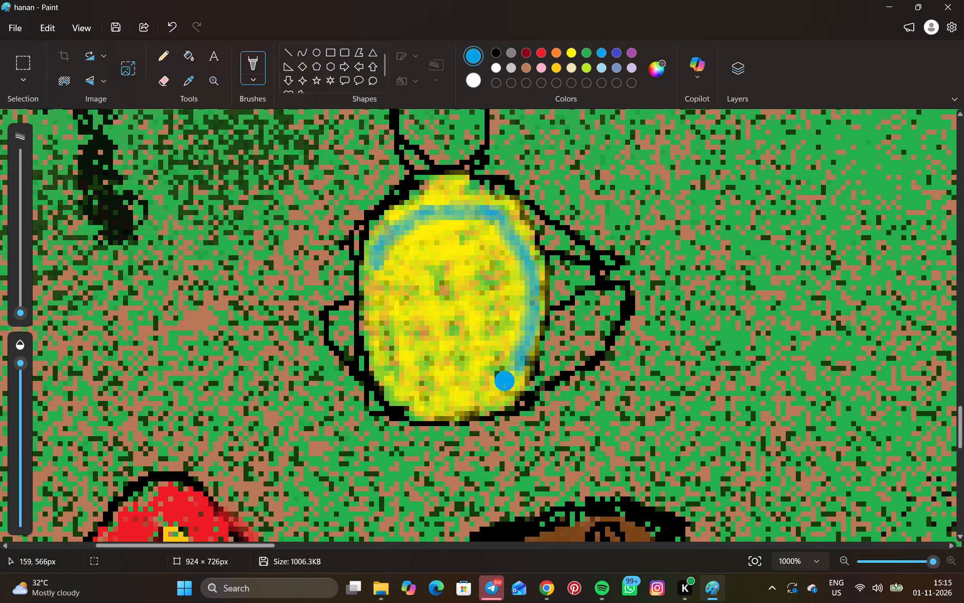
pyautogui.moveTo(504, 387); pyautogui.dragTo(379, 333)
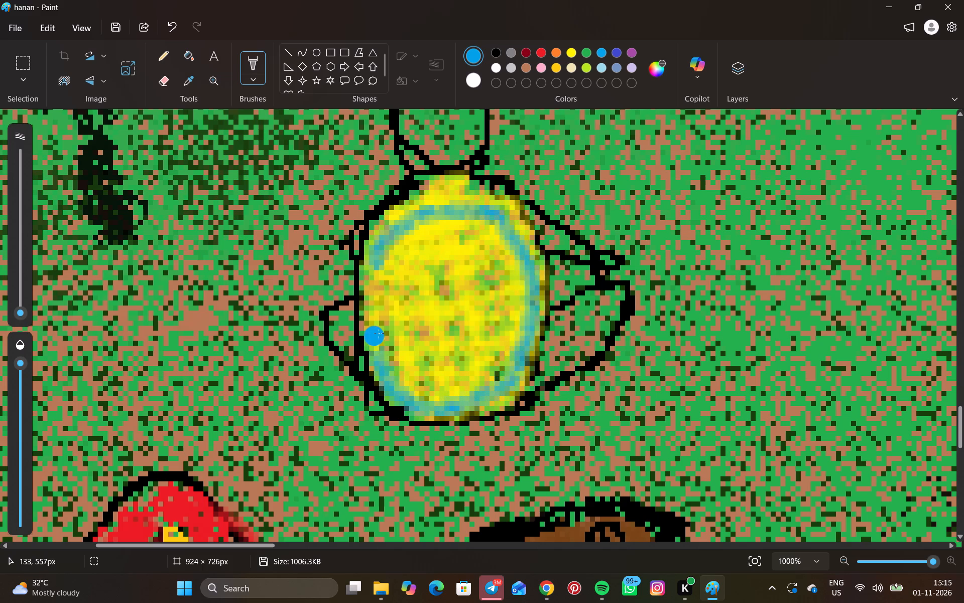
pyautogui.moveTo(379, 333); pyautogui.dragTo(481, 238)
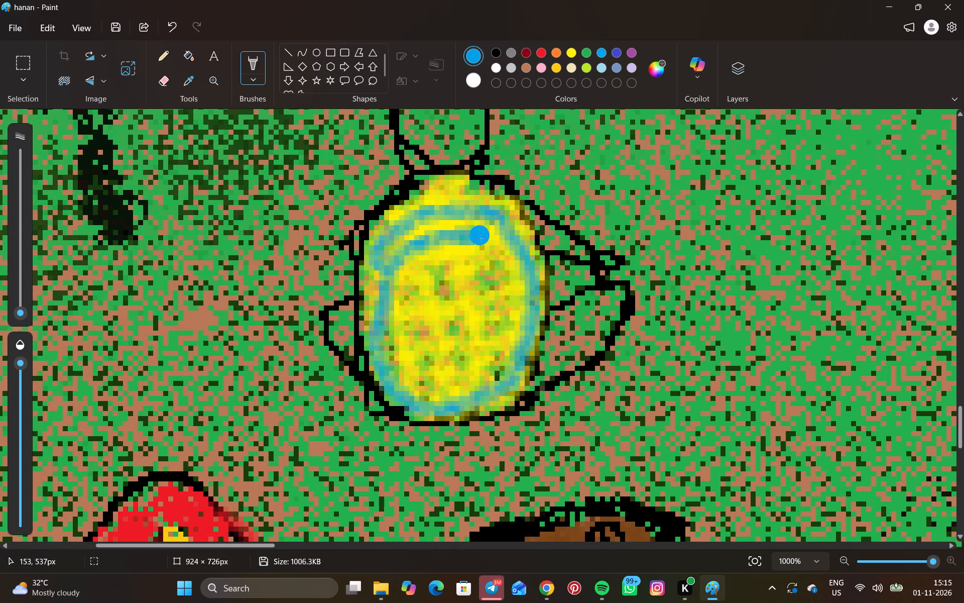
pyautogui.moveTo(481, 238); pyautogui.dragTo(500, 351)
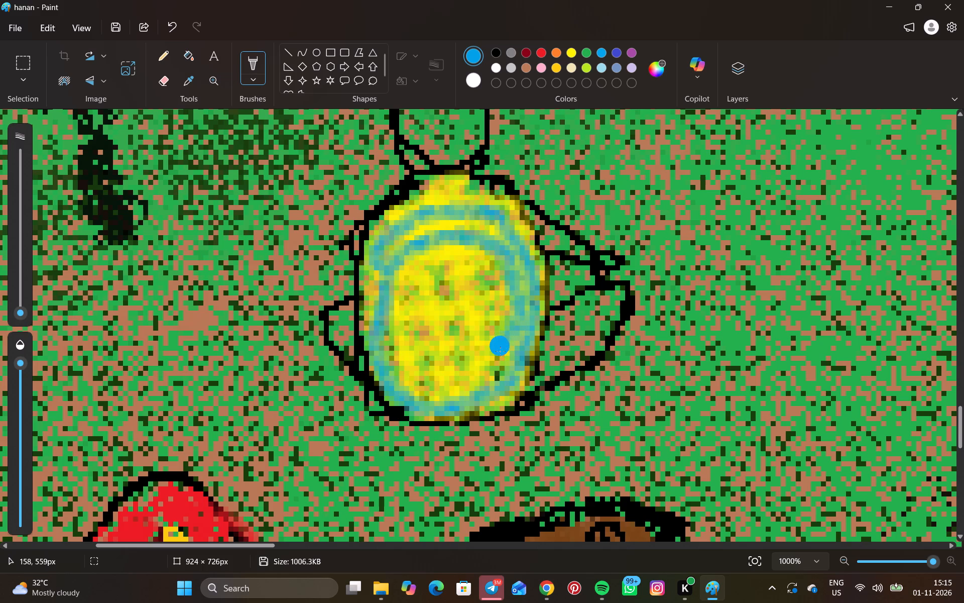
pyautogui.moveTo(500, 351); pyautogui.dragTo(405, 344)
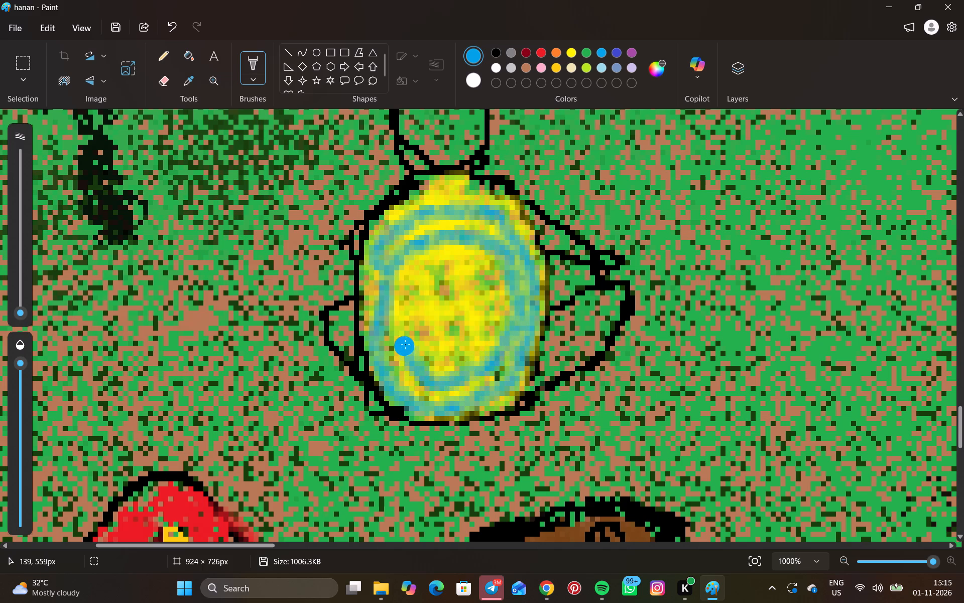
pyautogui.moveTo(405, 344); pyautogui.dragTo(456, 267)
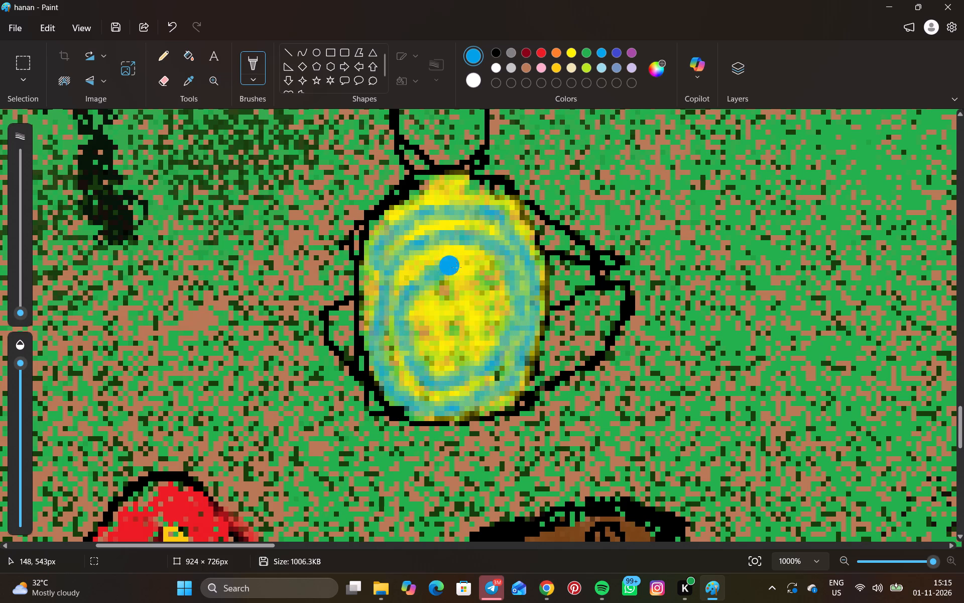
pyautogui.moveTo(456, 267); pyautogui.dragTo(487, 332)
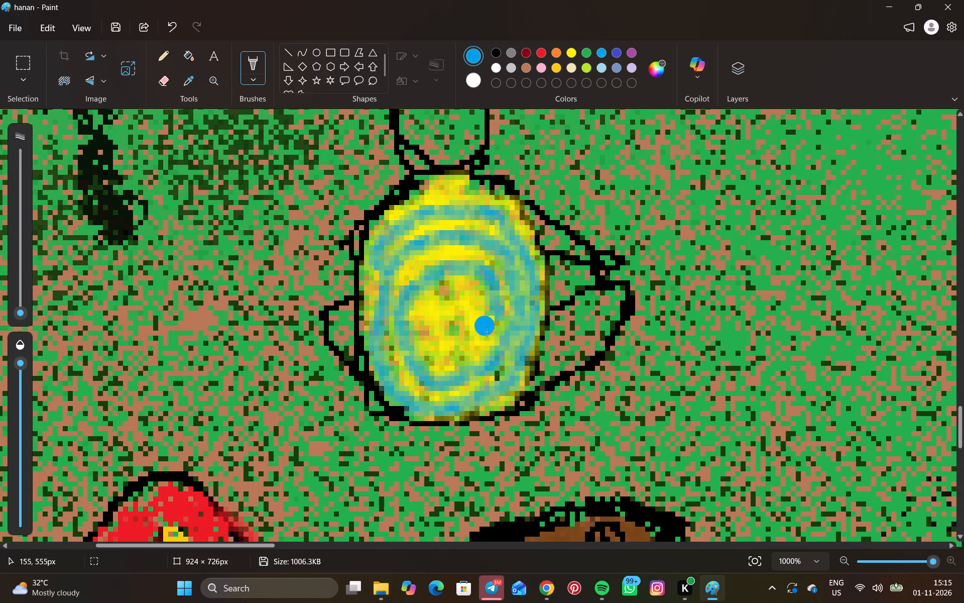
pyautogui.moveTo(487, 332); pyautogui.dragTo(433, 308)
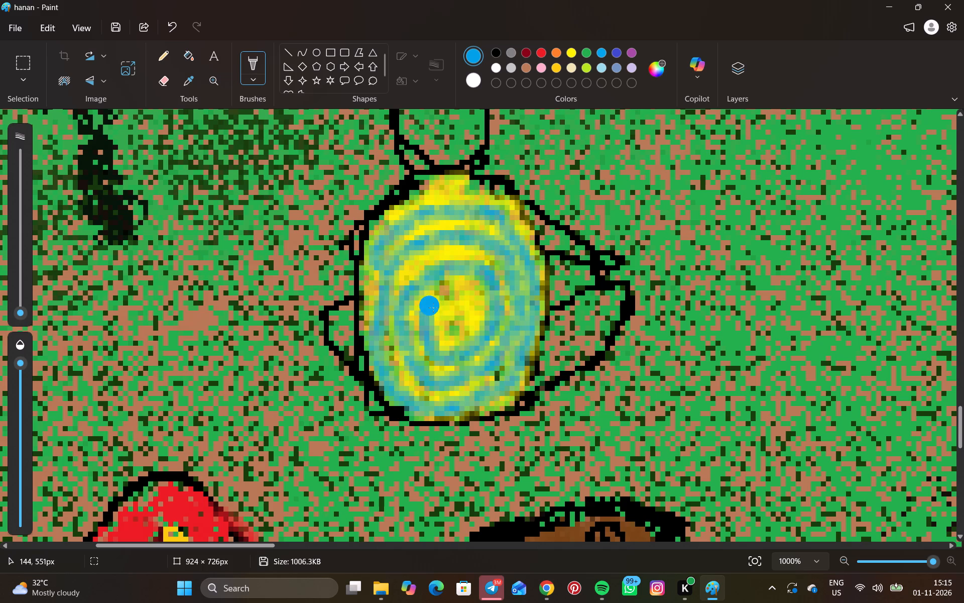
pyautogui.moveTo(433, 308); pyautogui.dragTo(450, 335)
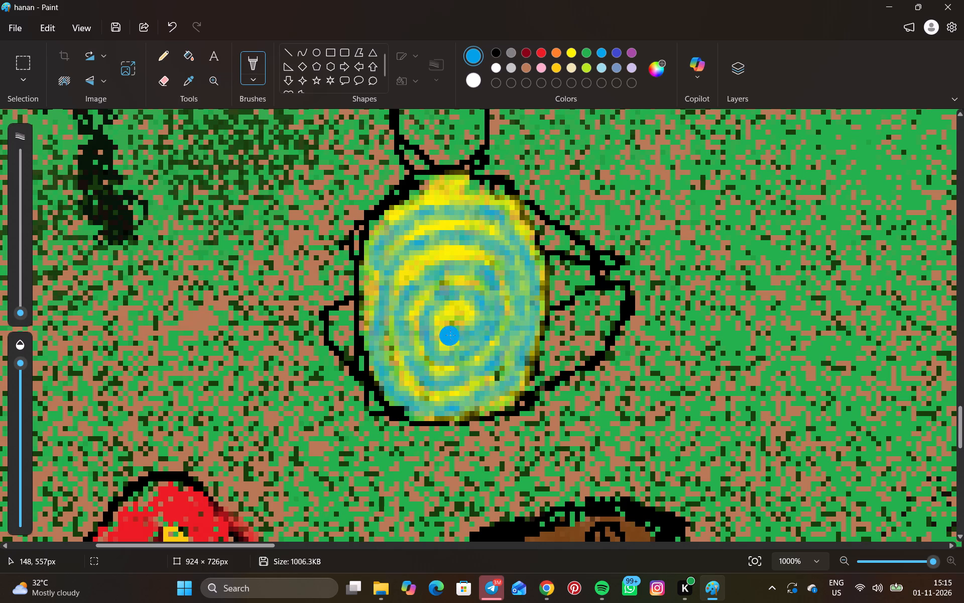
pyautogui.moveTo(450, 335); pyautogui.dragTo(455, 311)
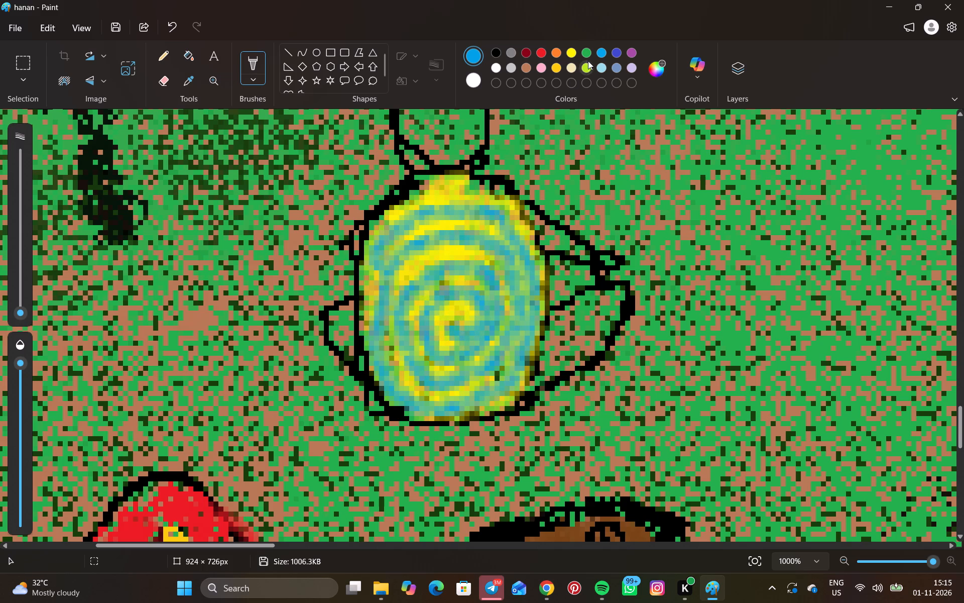
# Paint a purple spiral over the torso between the blue turns, from the upper-left edge clockwise inward to the centre.
pyautogui.click(637, 53)
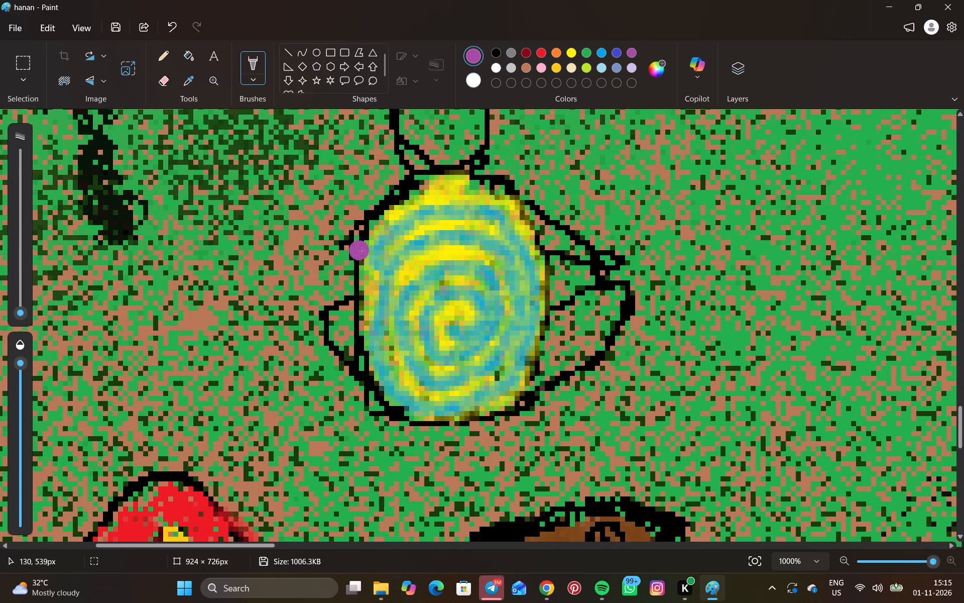
pyautogui.moveTo(382, 231); pyautogui.dragTo(397, 216)
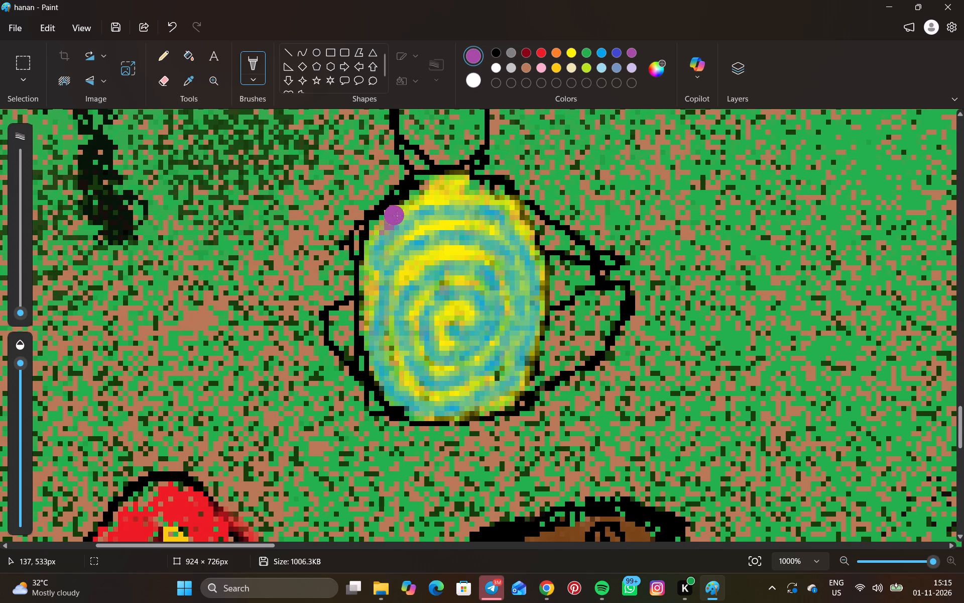
pyautogui.moveTo(397, 216); pyautogui.dragTo(526, 226)
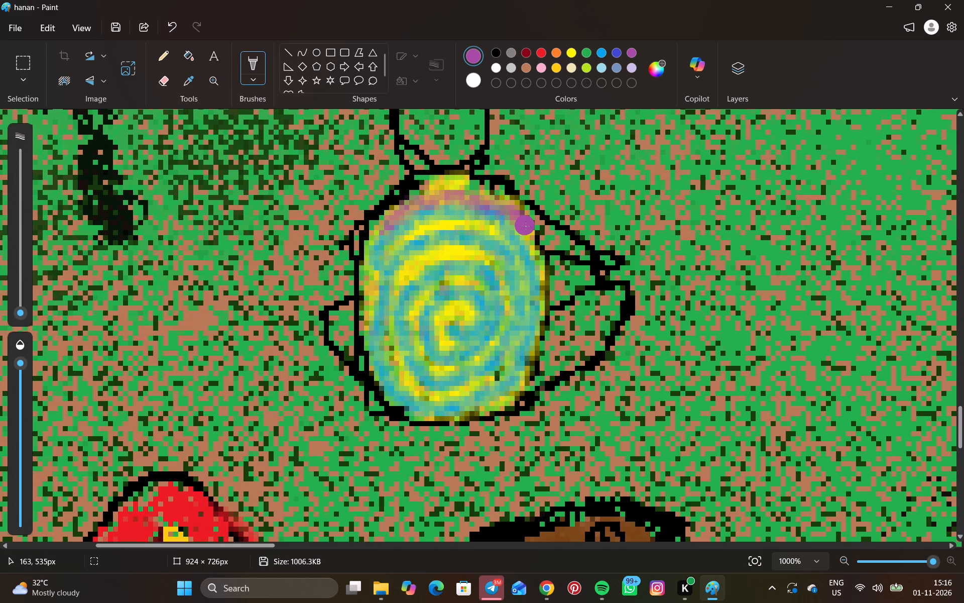
pyautogui.moveTo(526, 226); pyautogui.dragTo(528, 374)
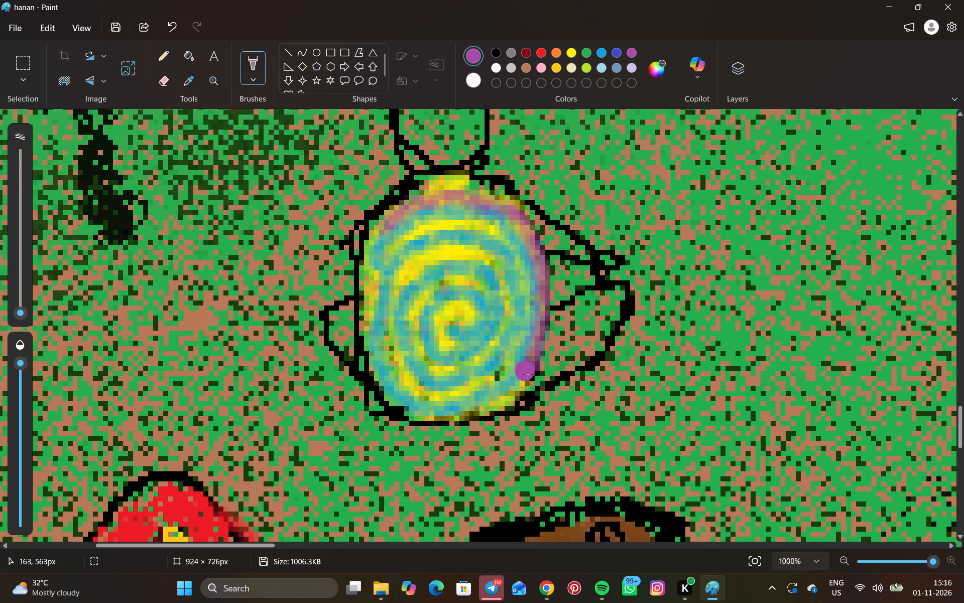
pyautogui.moveTo(528, 374); pyautogui.dragTo(389, 397)
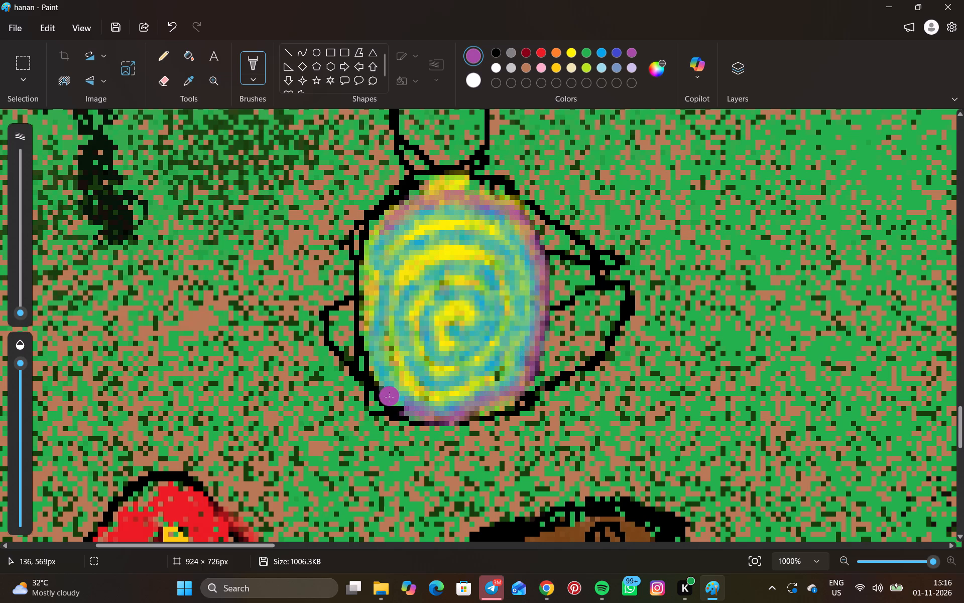
pyautogui.moveTo(389, 397); pyautogui.dragTo(405, 249)
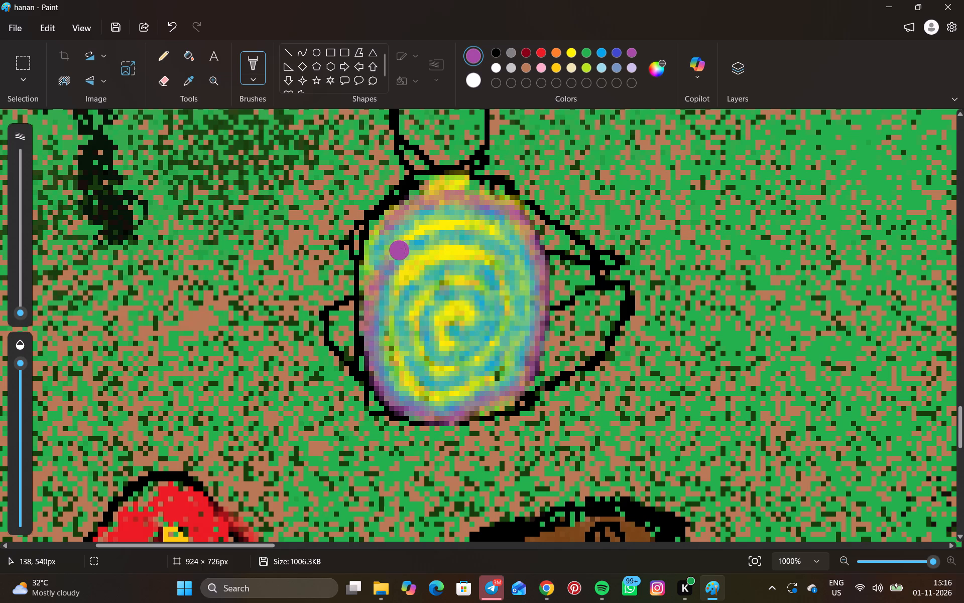
pyautogui.moveTo(405, 249); pyautogui.dragTo(509, 243)
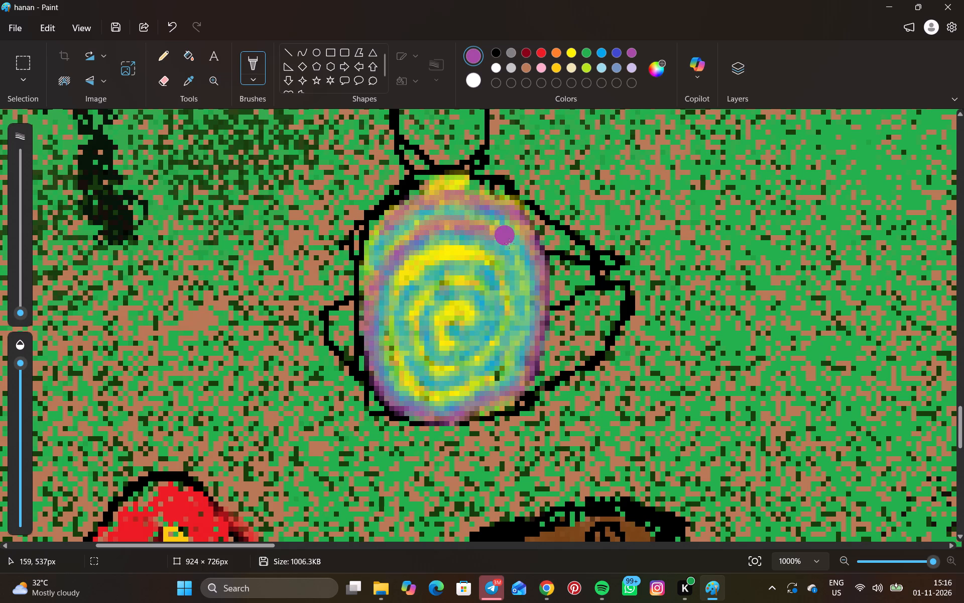
pyautogui.moveTo(509, 243); pyautogui.dragTo(508, 356)
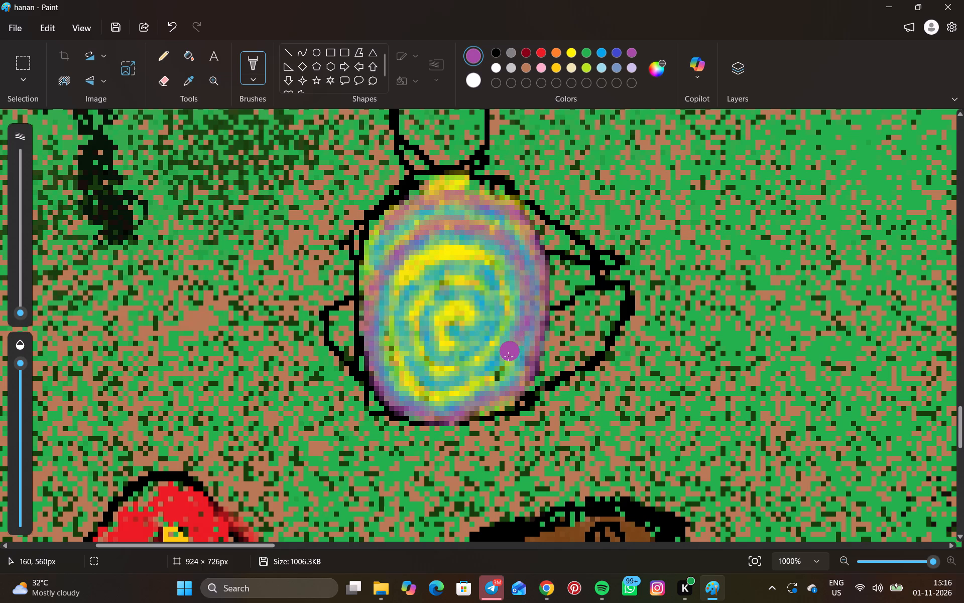
pyautogui.moveTo(508, 356); pyautogui.dragTo(397, 354)
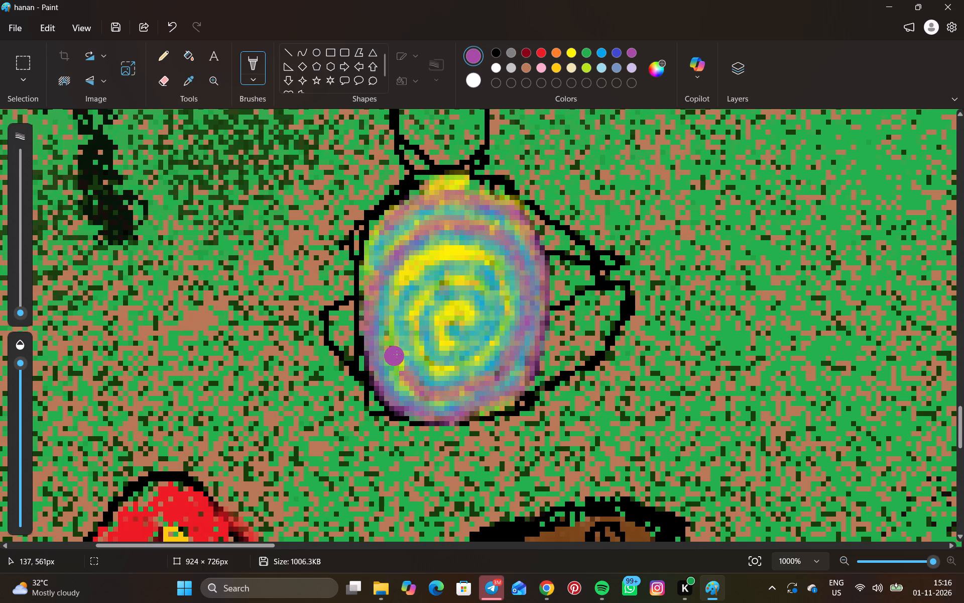
pyautogui.moveTo(397, 354); pyautogui.dragTo(449, 256)
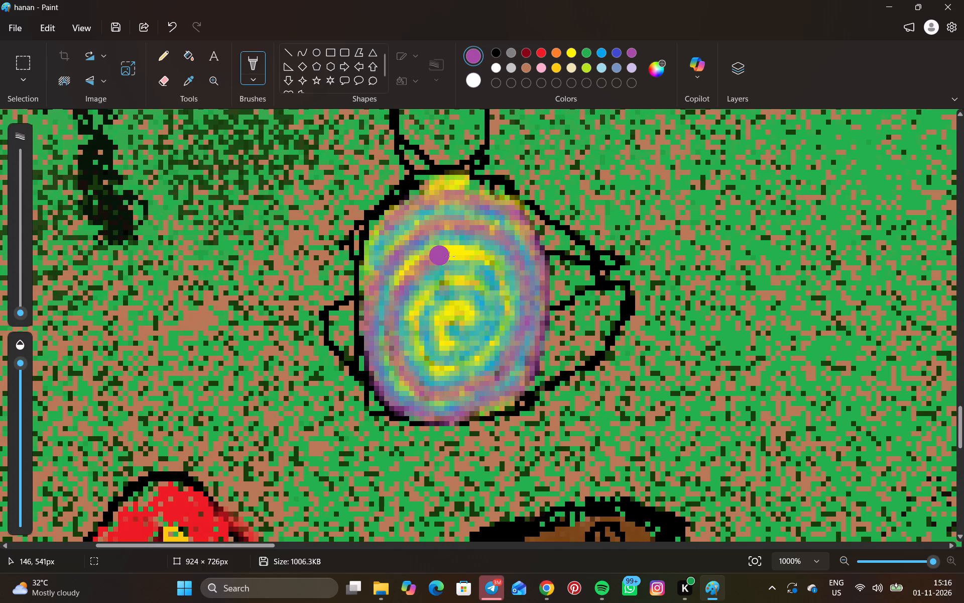
pyautogui.moveTo(449, 256); pyautogui.dragTo(487, 346)
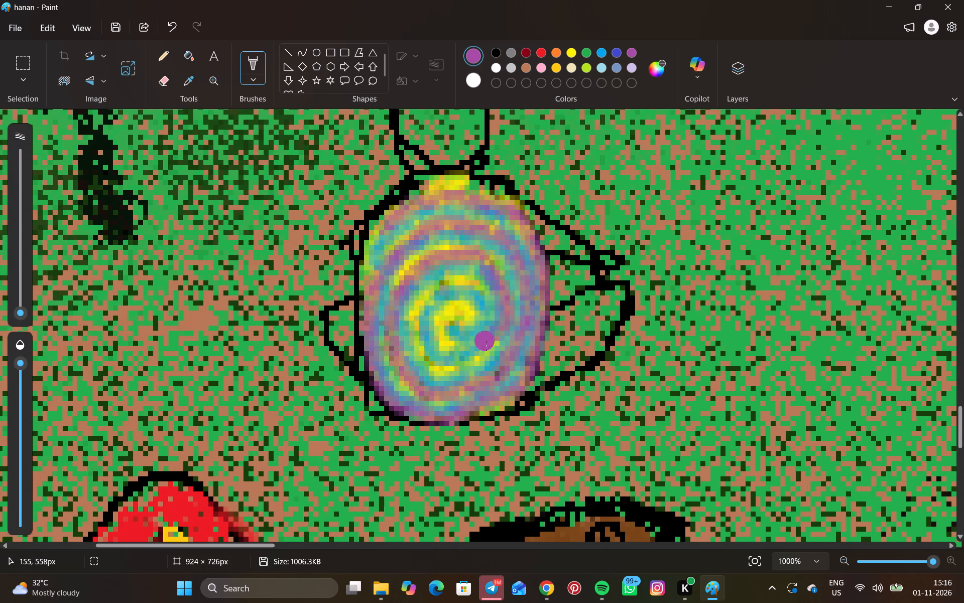
pyautogui.moveTo(487, 346); pyautogui.dragTo(453, 296)
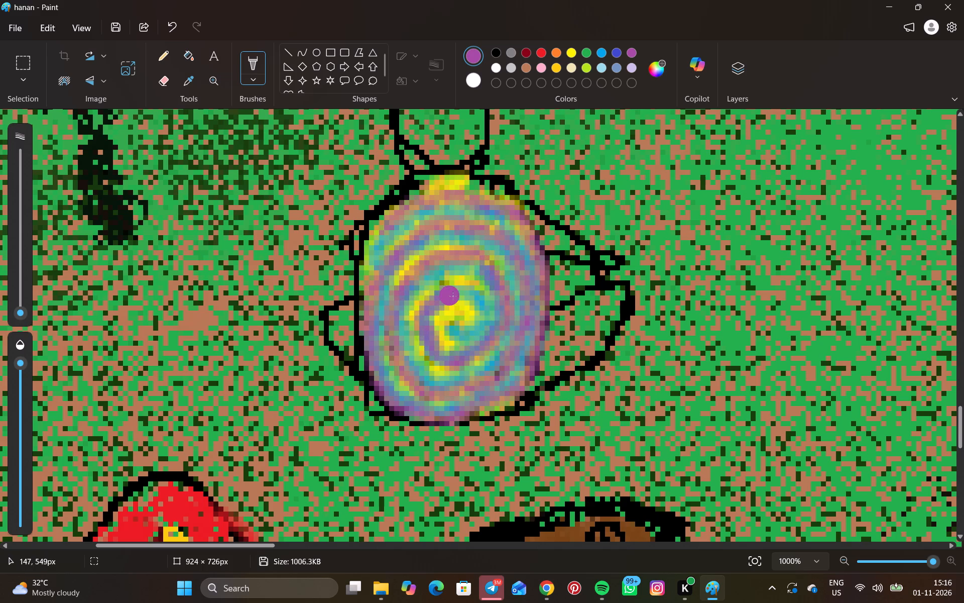
pyautogui.moveTo(453, 296); pyautogui.dragTo(448, 312)
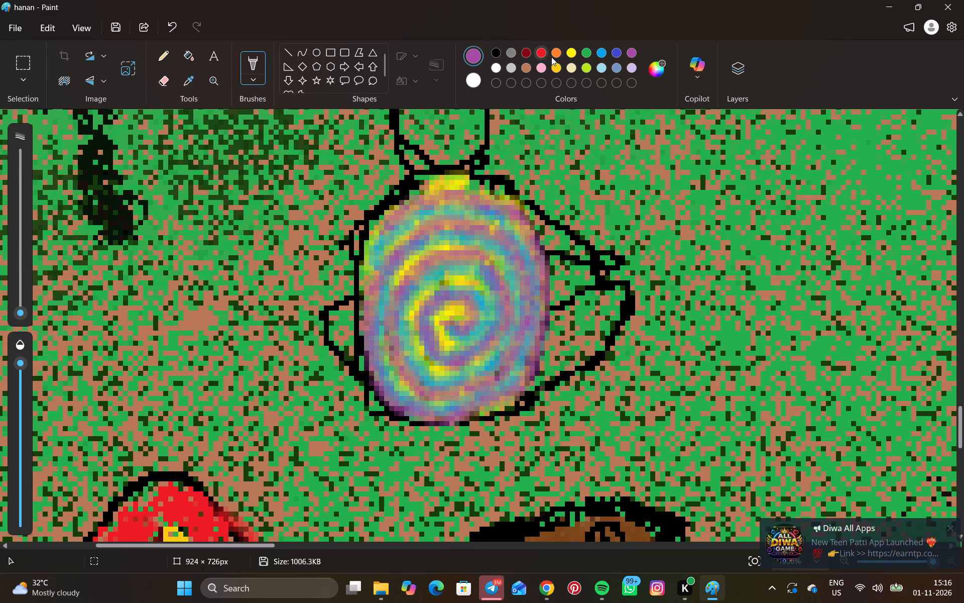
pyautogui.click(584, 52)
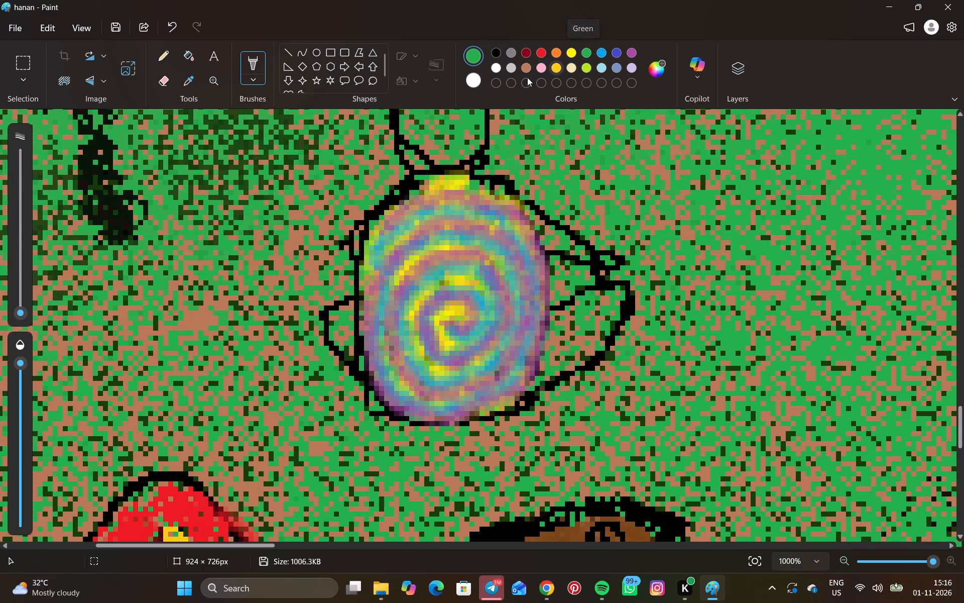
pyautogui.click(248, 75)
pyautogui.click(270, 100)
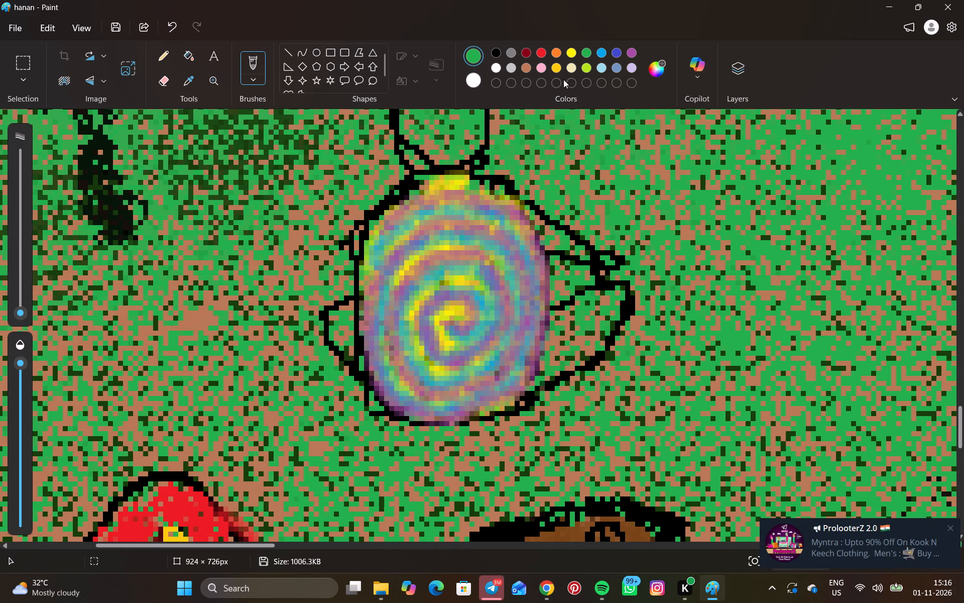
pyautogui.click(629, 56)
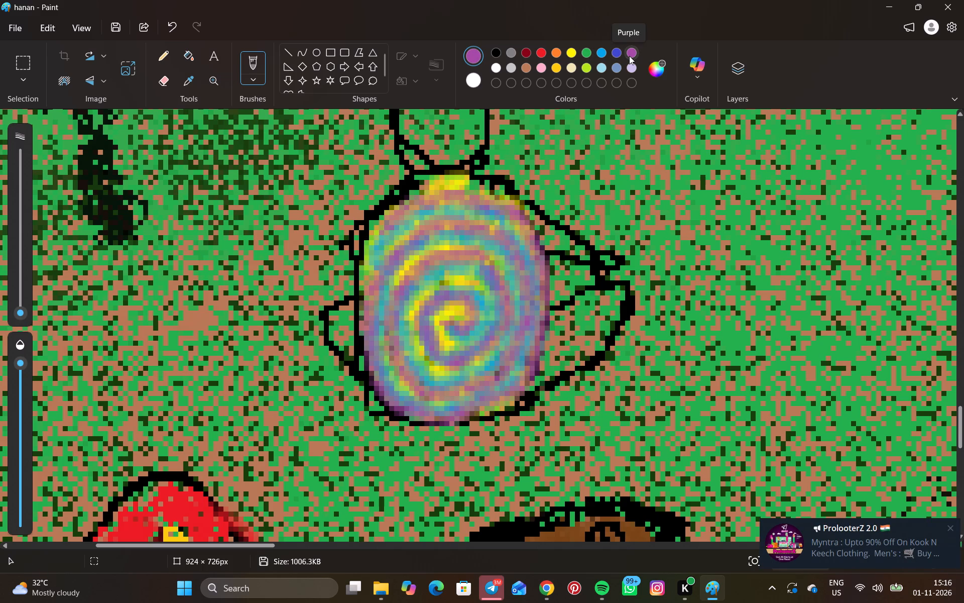
# With light green #75FA8D, paint a thin spiral's outermost turn clockwise around the torso's edge, starting at its upper left.
pyautogui.click(651, 70)
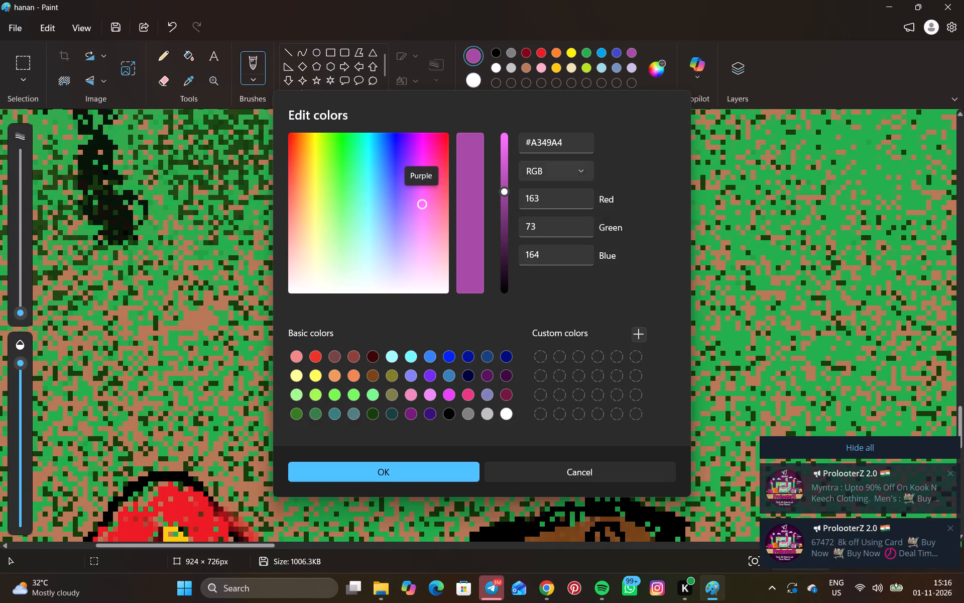
pyautogui.click(378, 395)
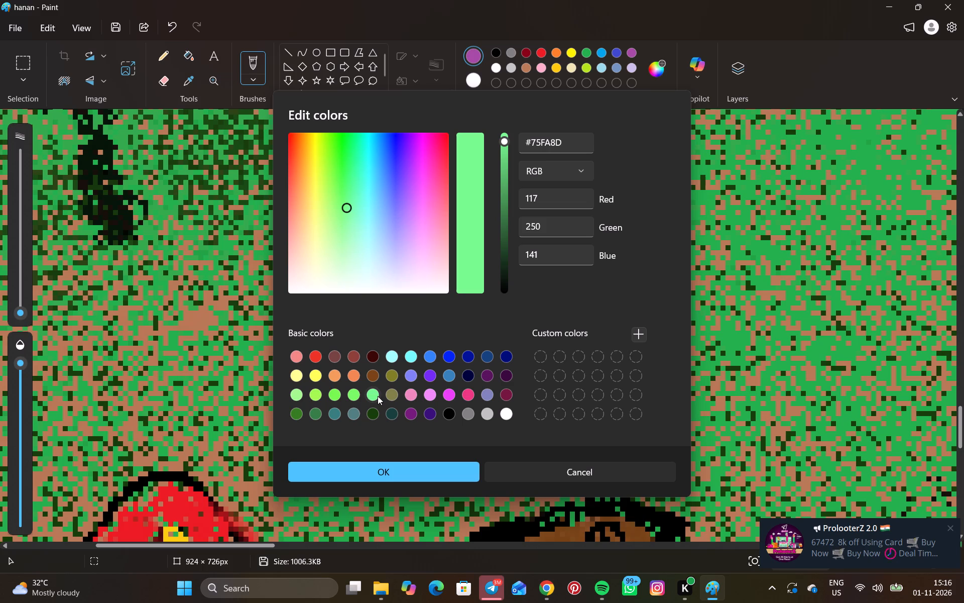
pyautogui.moveTo(478, 235); pyautogui.dragTo(471, 0)
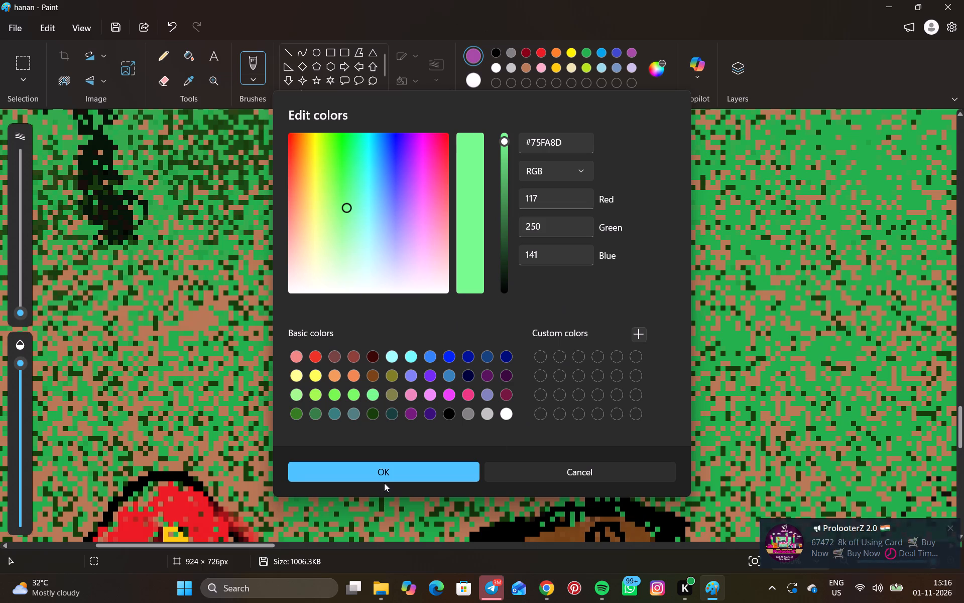
pyautogui.click(386, 476)
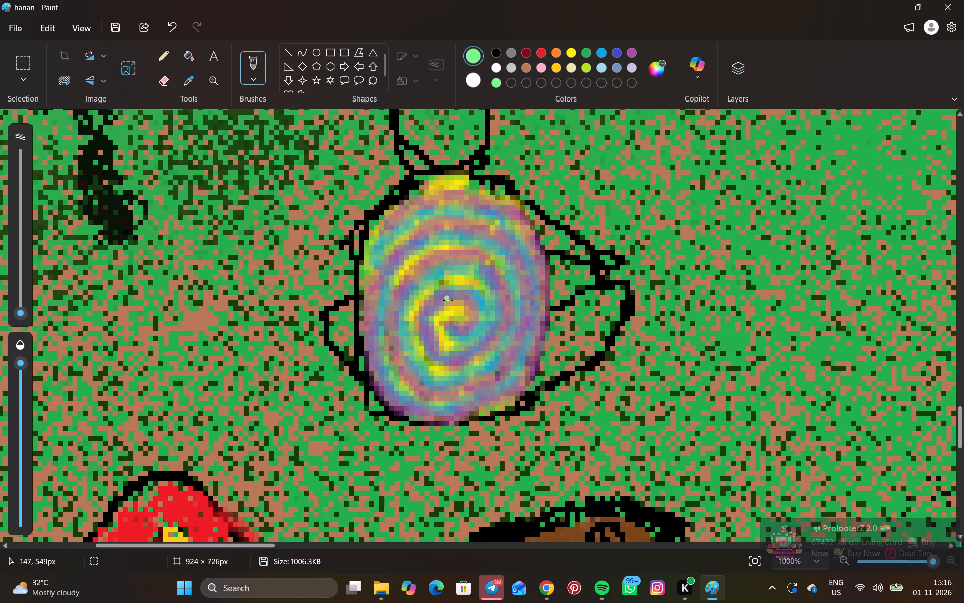
pyautogui.moveTo(376, 227); pyautogui.dragTo(380, 221)
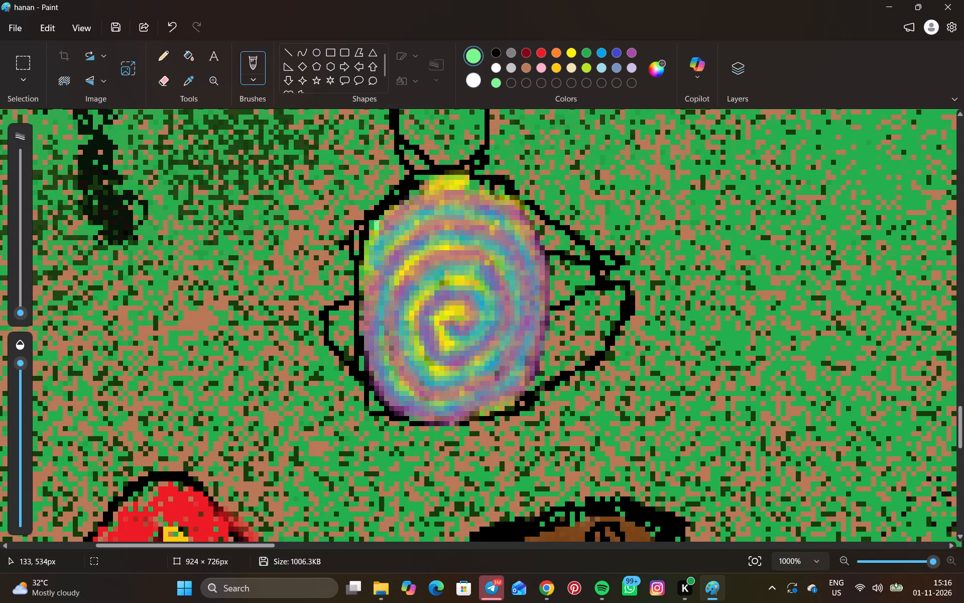
pyautogui.moveTo(380, 221); pyautogui.dragTo(490, 195)
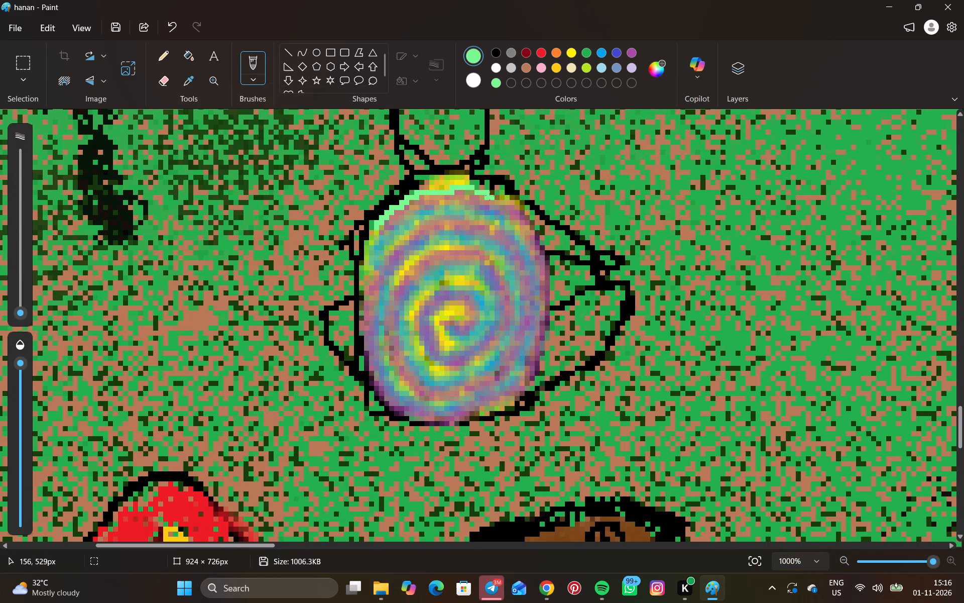
pyautogui.moveTo(490, 195); pyautogui.dragTo(540, 251)
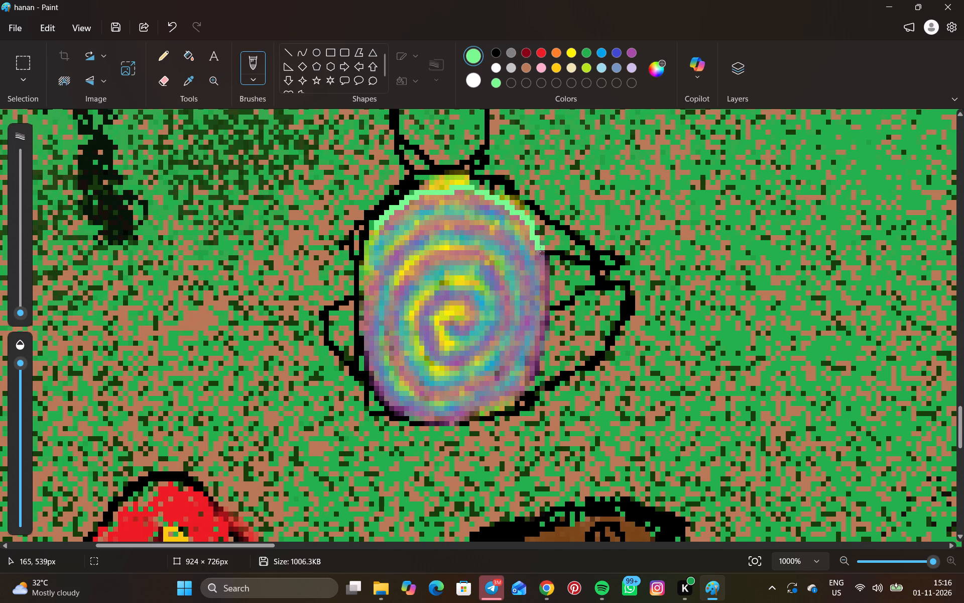
pyautogui.moveTo(540, 251); pyautogui.dragTo(540, 358)
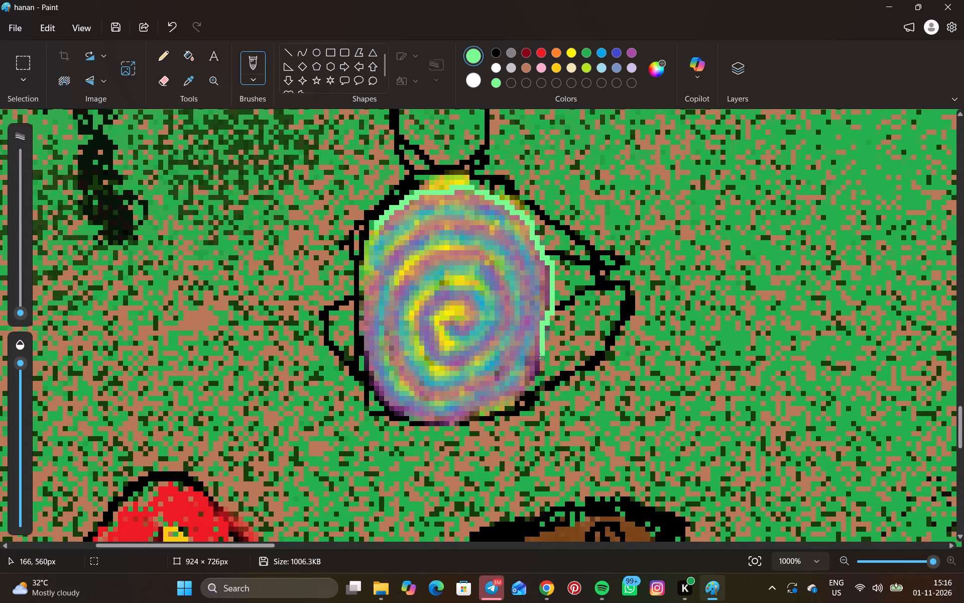
pyautogui.moveTo(540, 358); pyautogui.dragTo(425, 420)
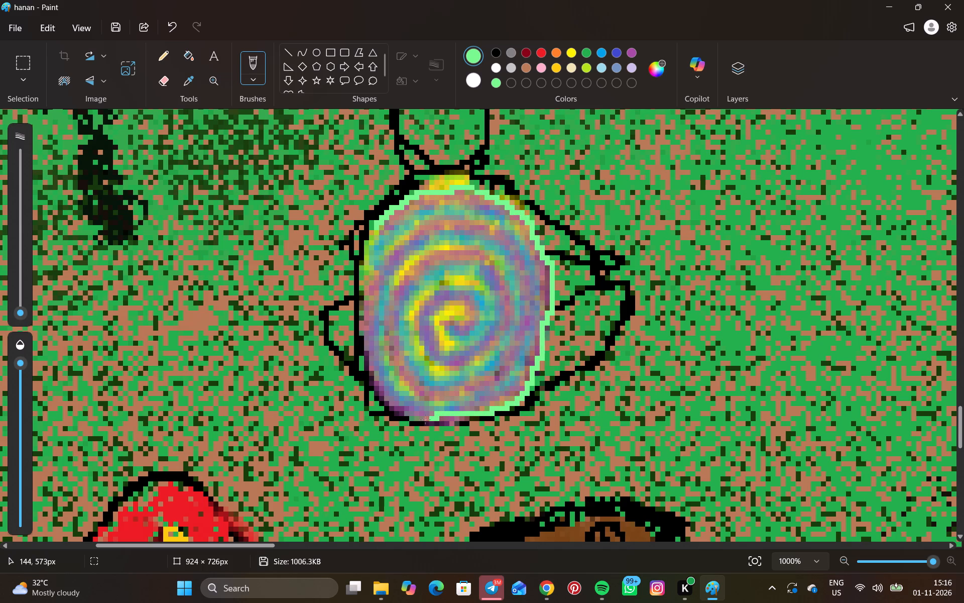
pyautogui.moveTo(425, 420); pyautogui.dragTo(363, 351)
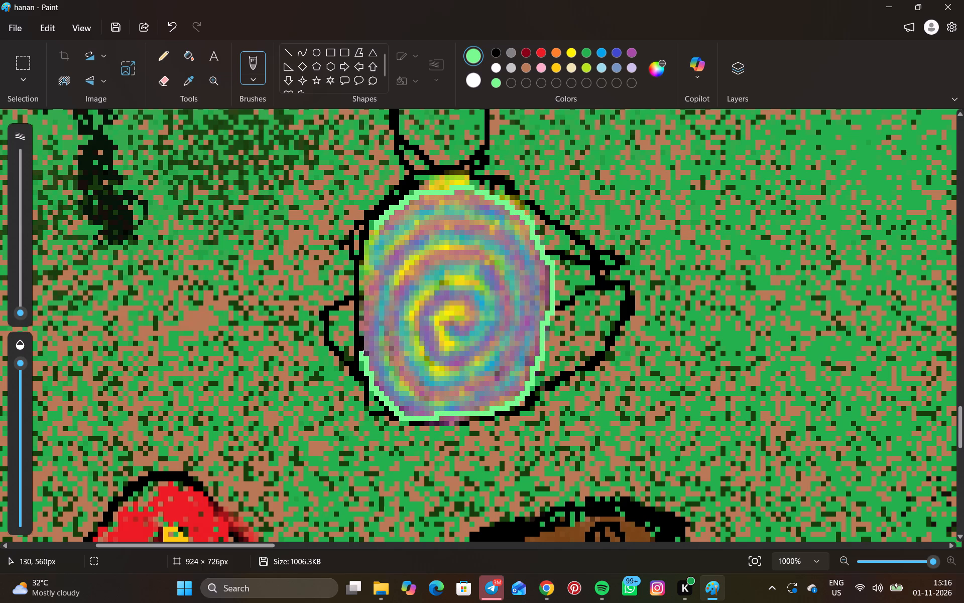
pyautogui.moveTo(363, 351); pyautogui.dragTo(386, 256)
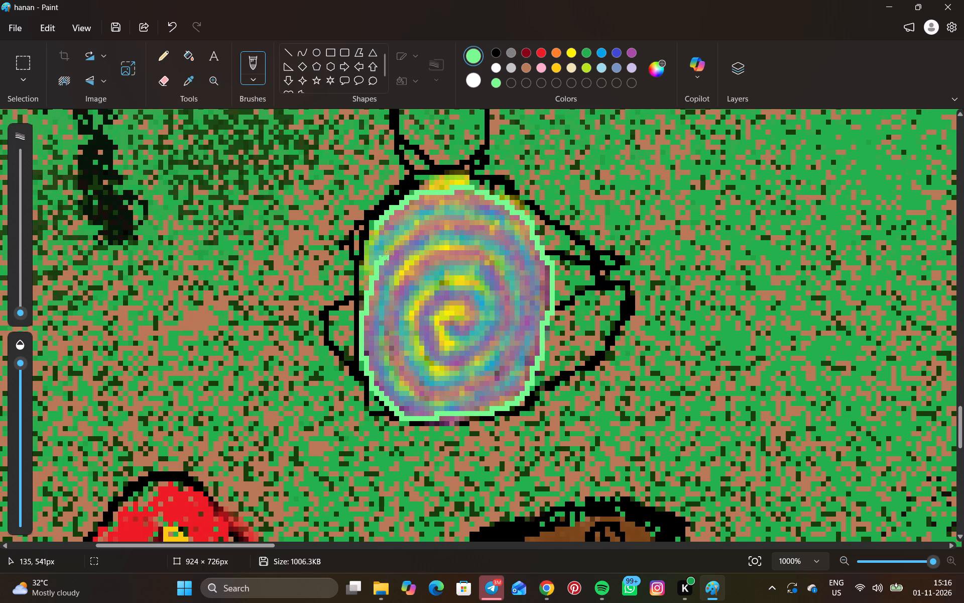
# Continue the light green spiral with a second clockwise turn just inside the outermost one.
pyautogui.moveTo(386, 256); pyautogui.dragTo(475, 219)
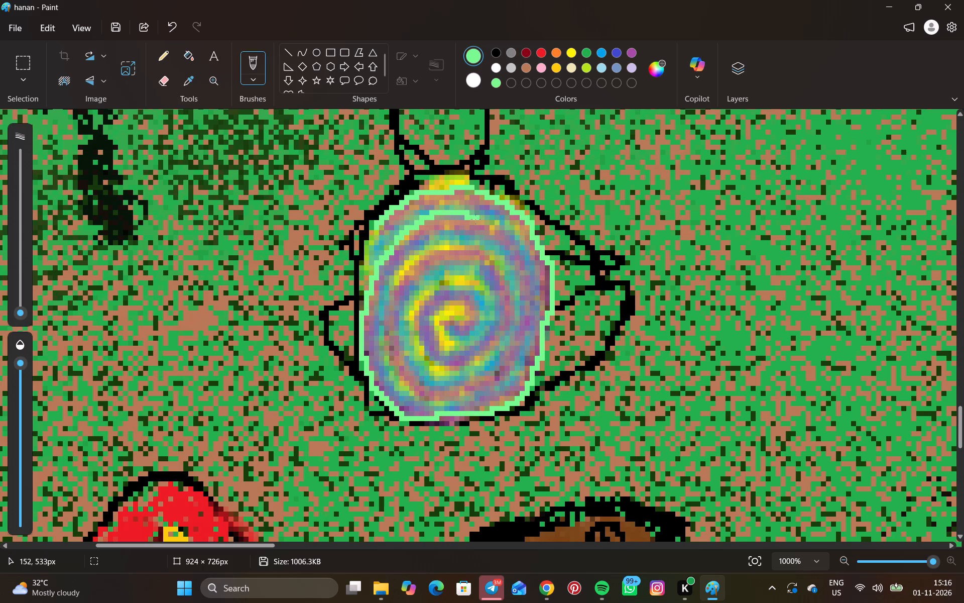
pyautogui.moveTo(475, 219); pyautogui.dragTo(534, 287)
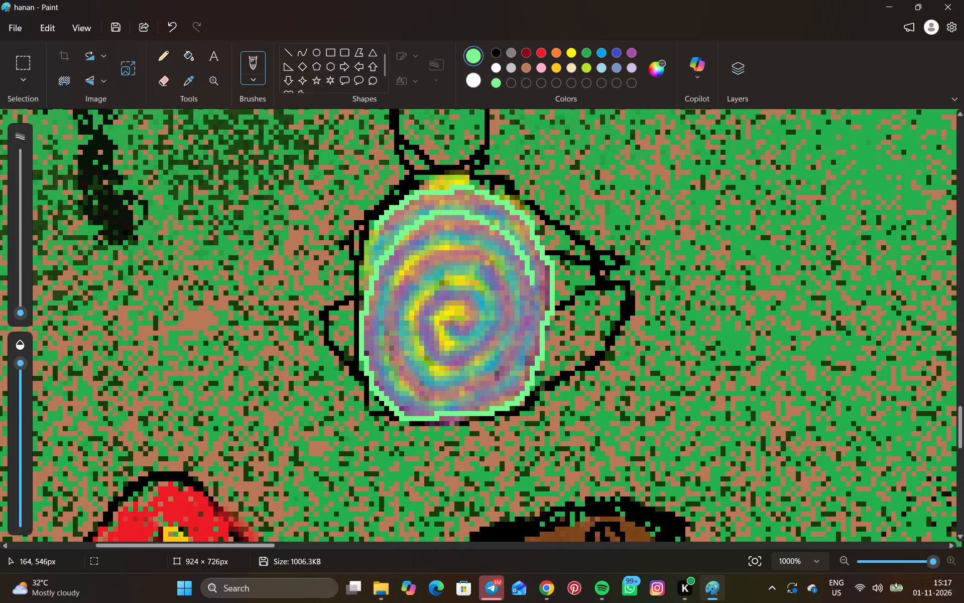
pyautogui.moveTo(534, 287); pyautogui.dragTo(508, 372)
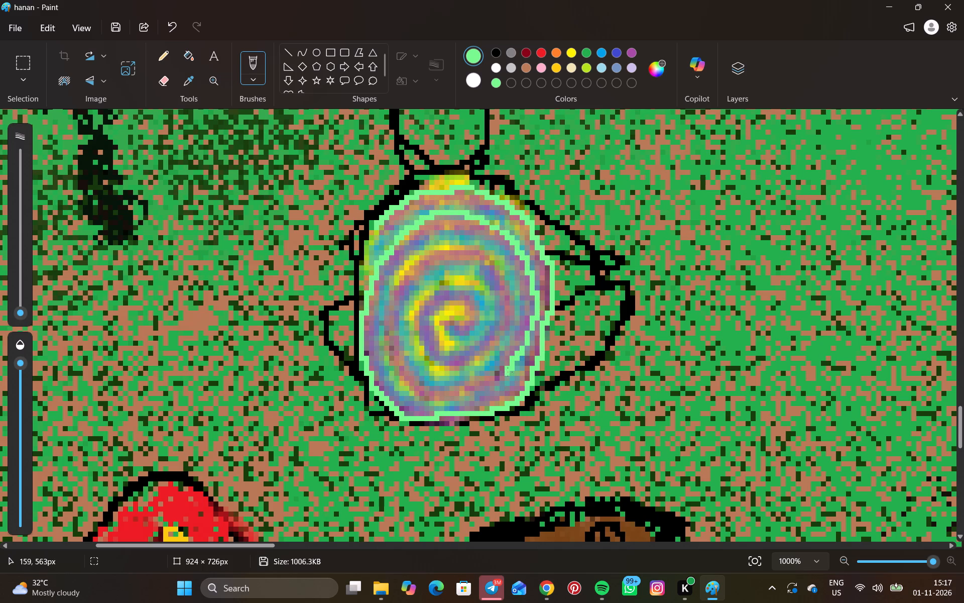
pyautogui.moveTo(508, 372); pyautogui.dragTo(404, 391)
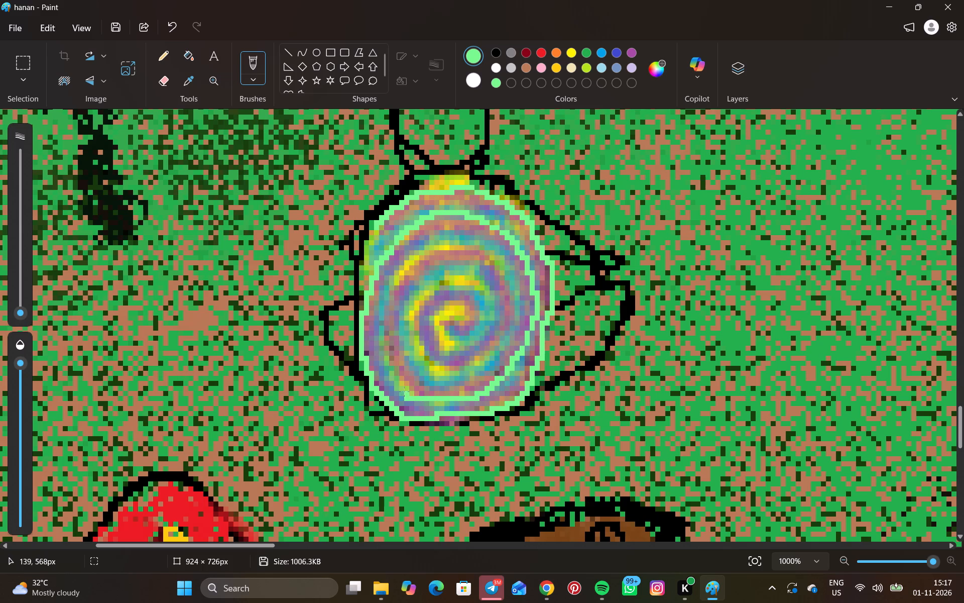
pyautogui.moveTo(404, 391); pyautogui.dragTo(384, 306)
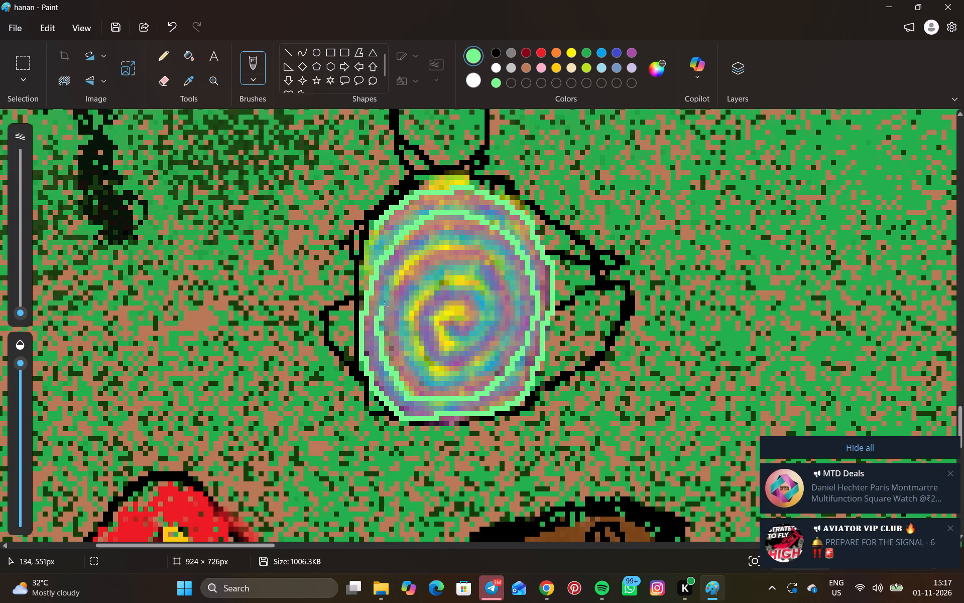
# Paint the remaining inner turns of the light green spiral clockwise, tightening inward to the torso's centre.
pyautogui.moveTo(384, 306); pyautogui.dragTo(445, 249)
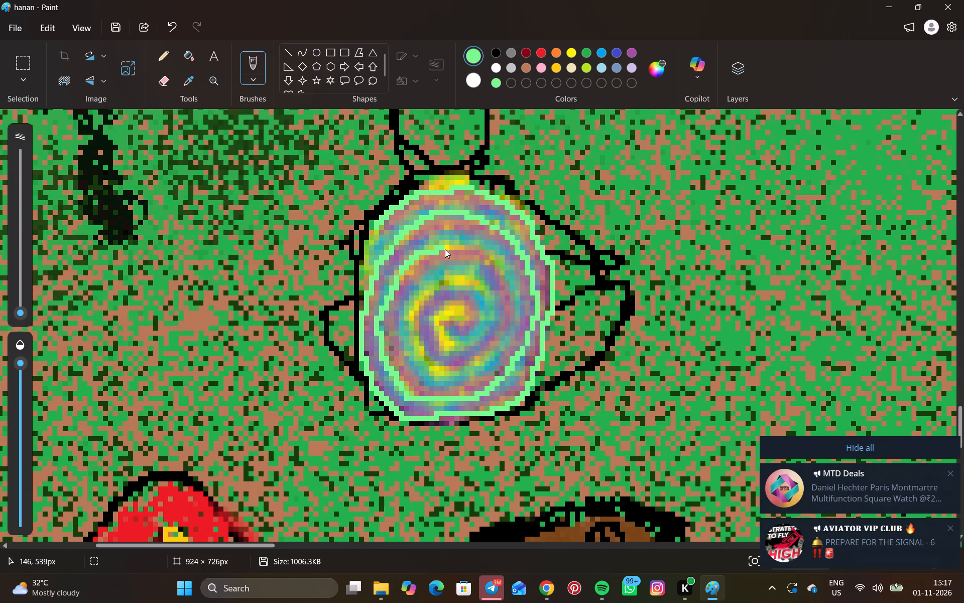
pyautogui.moveTo(445, 249); pyautogui.dragTo(510, 285)
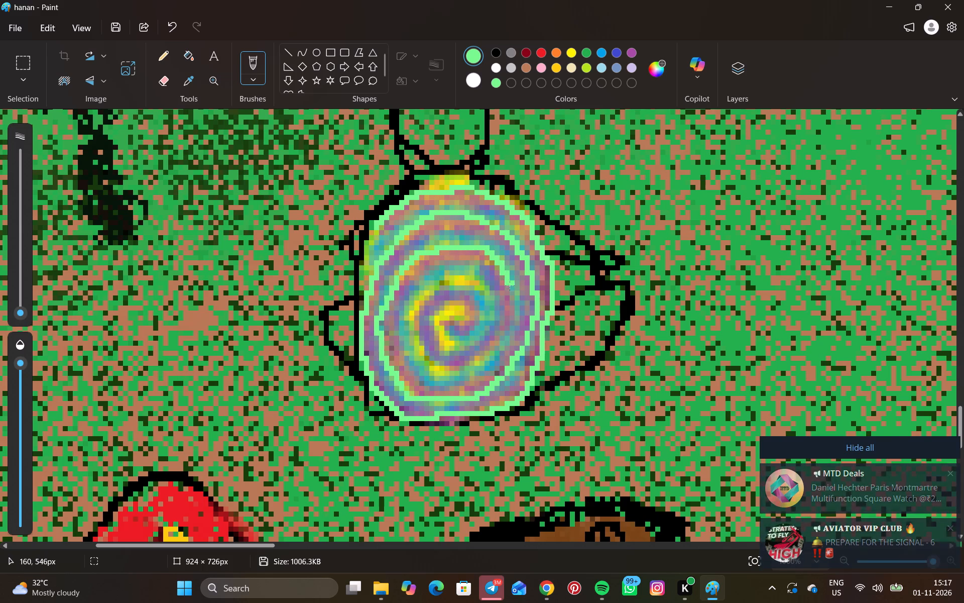
pyautogui.moveTo(510, 285); pyautogui.dragTo(488, 371)
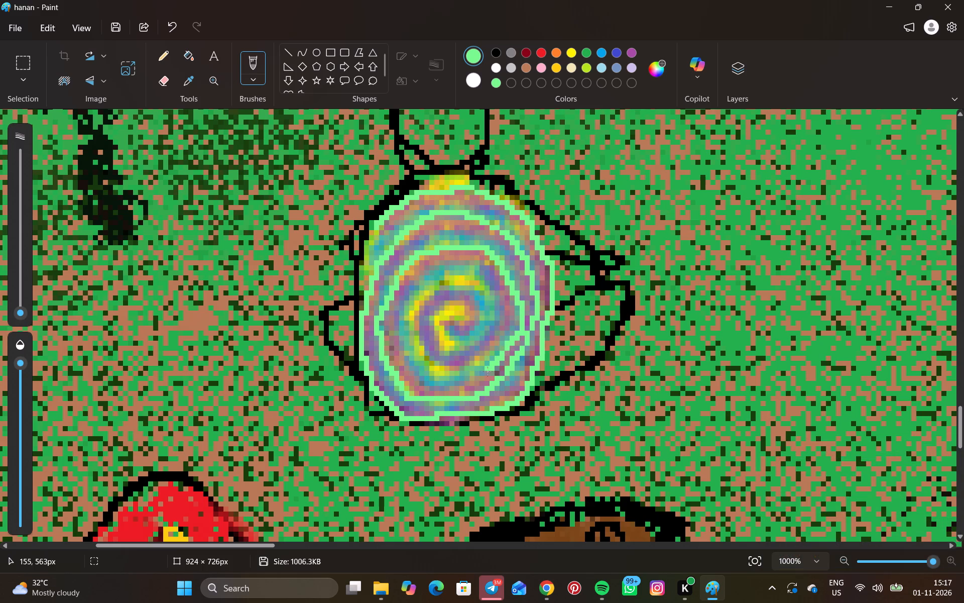
pyautogui.moveTo(488, 371); pyautogui.dragTo(391, 342)
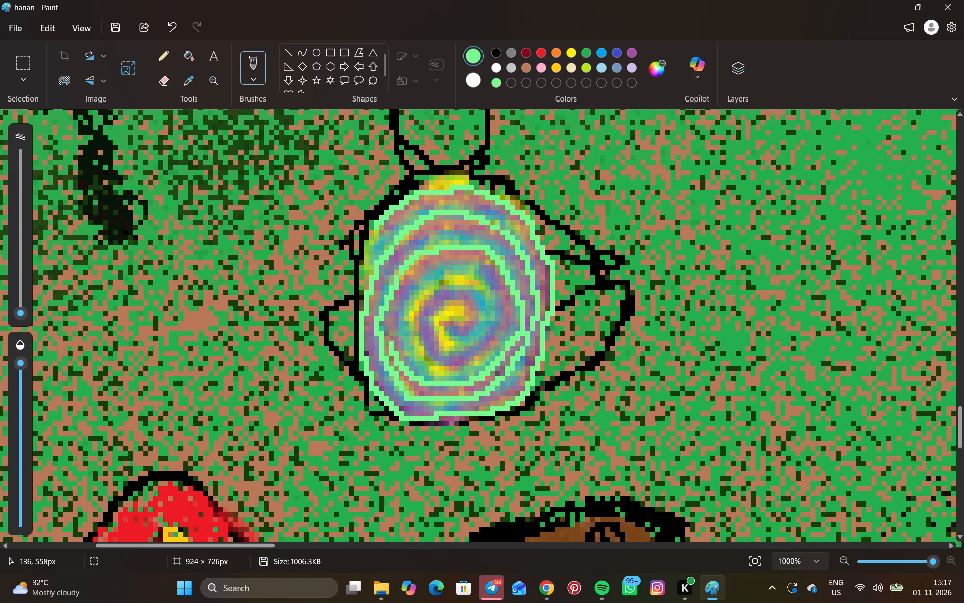
pyautogui.moveTo(391, 342); pyautogui.dragTo(447, 268)
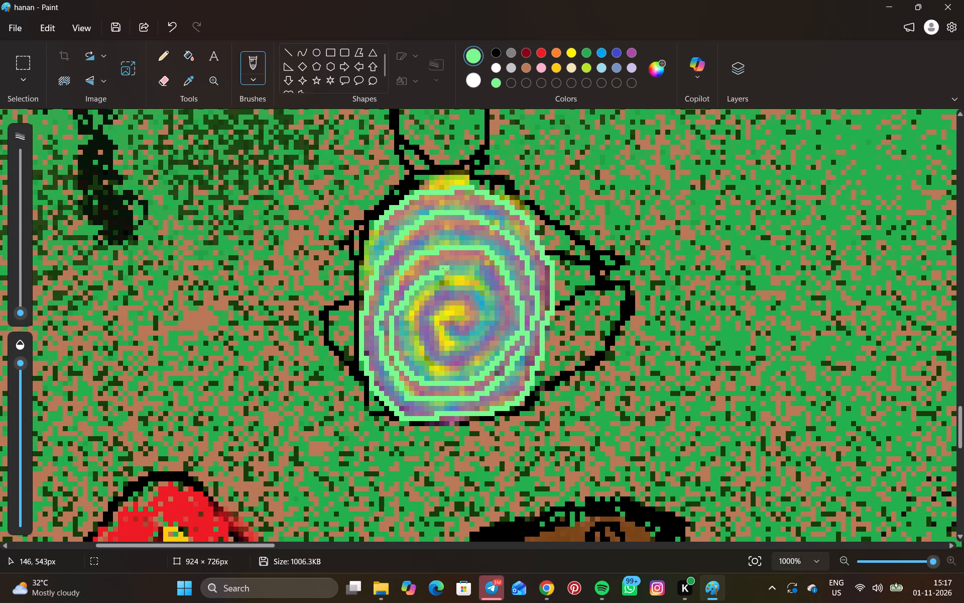
pyautogui.moveTo(447, 268); pyautogui.dragTo(503, 321)
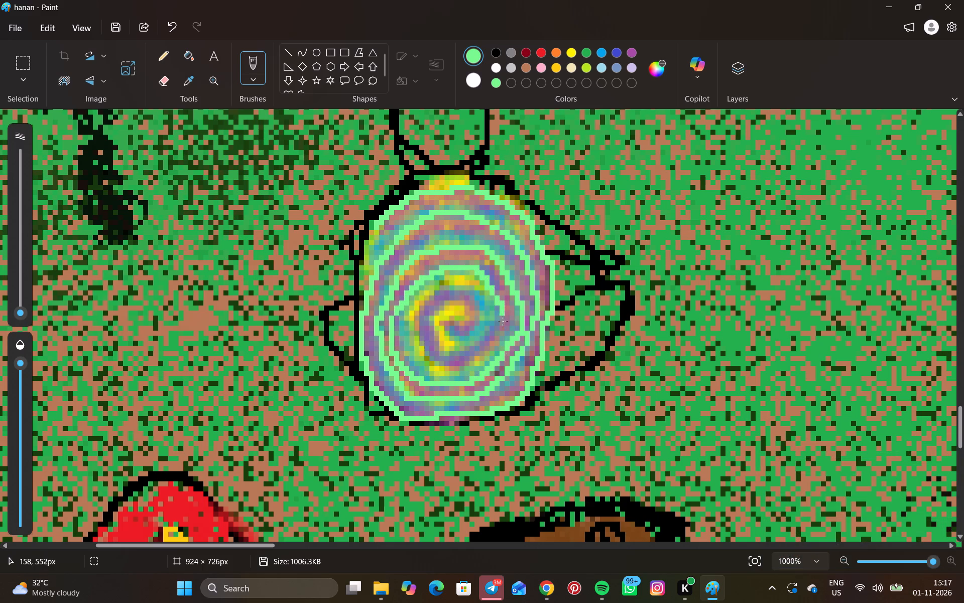
pyautogui.moveTo(503, 321); pyautogui.dragTo(436, 360)
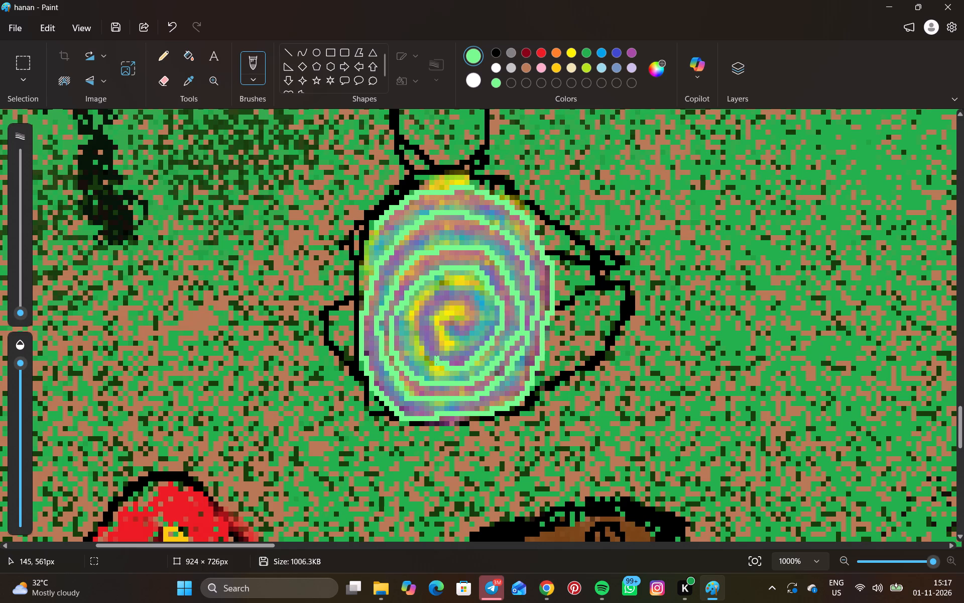
pyautogui.moveTo(436, 360); pyautogui.dragTo(446, 288)
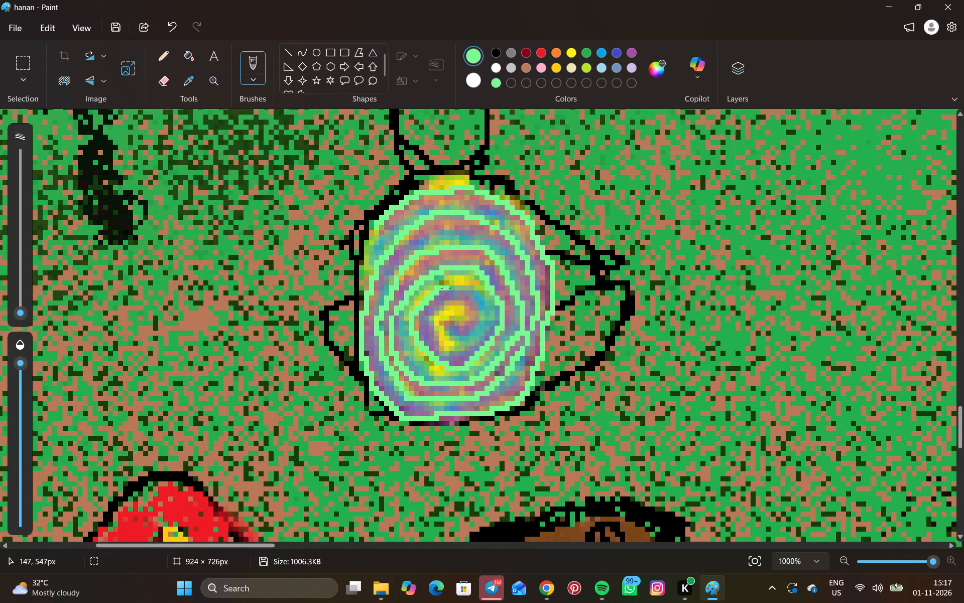
pyautogui.moveTo(446, 288); pyautogui.dragTo(448, 334)
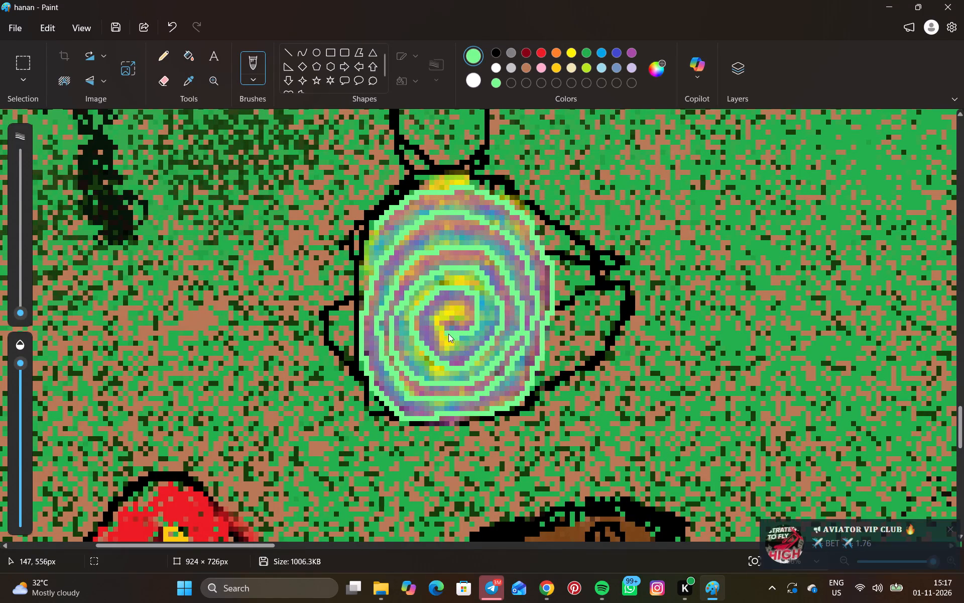
pyautogui.moveTo(448, 334); pyautogui.dragTo(454, 315)
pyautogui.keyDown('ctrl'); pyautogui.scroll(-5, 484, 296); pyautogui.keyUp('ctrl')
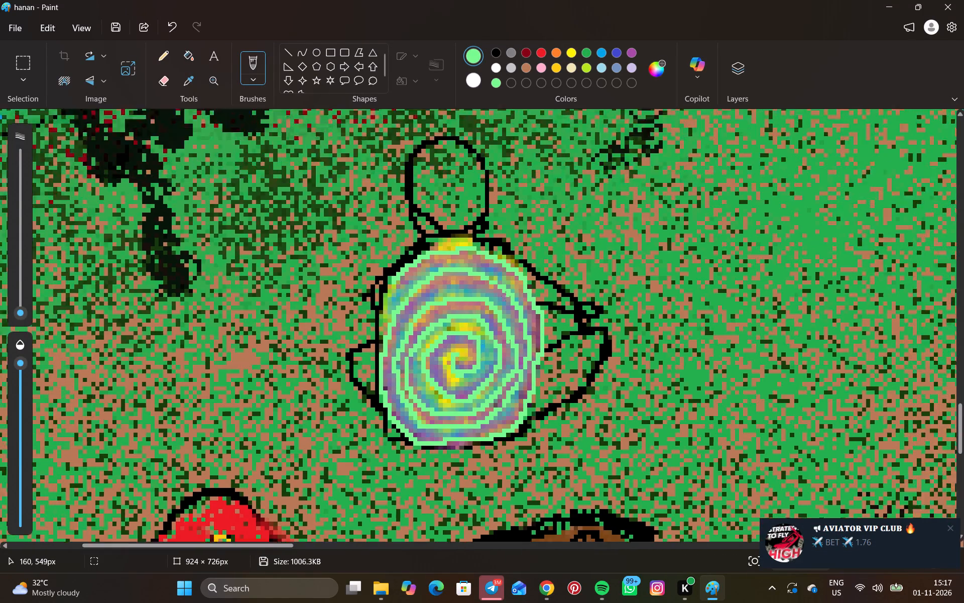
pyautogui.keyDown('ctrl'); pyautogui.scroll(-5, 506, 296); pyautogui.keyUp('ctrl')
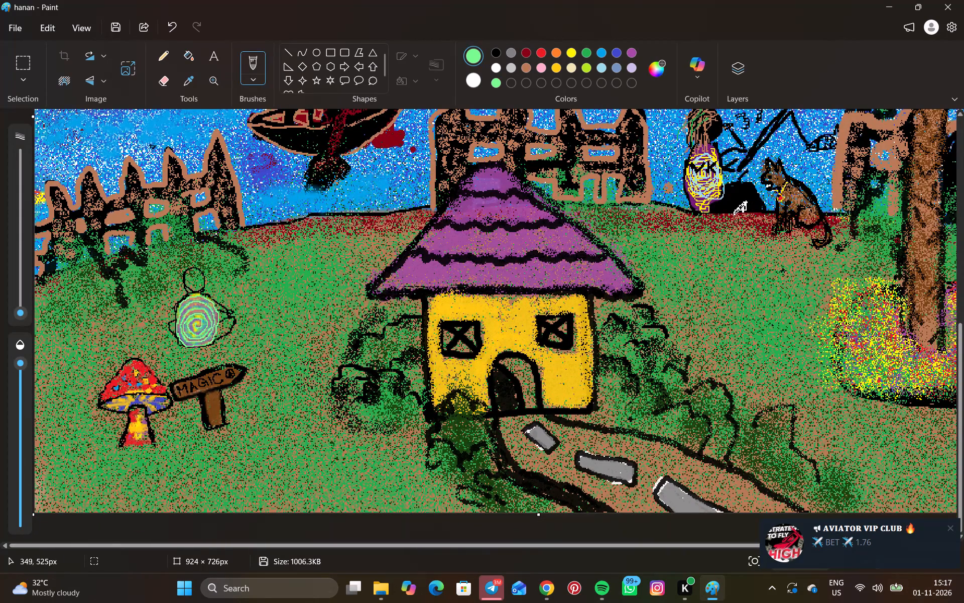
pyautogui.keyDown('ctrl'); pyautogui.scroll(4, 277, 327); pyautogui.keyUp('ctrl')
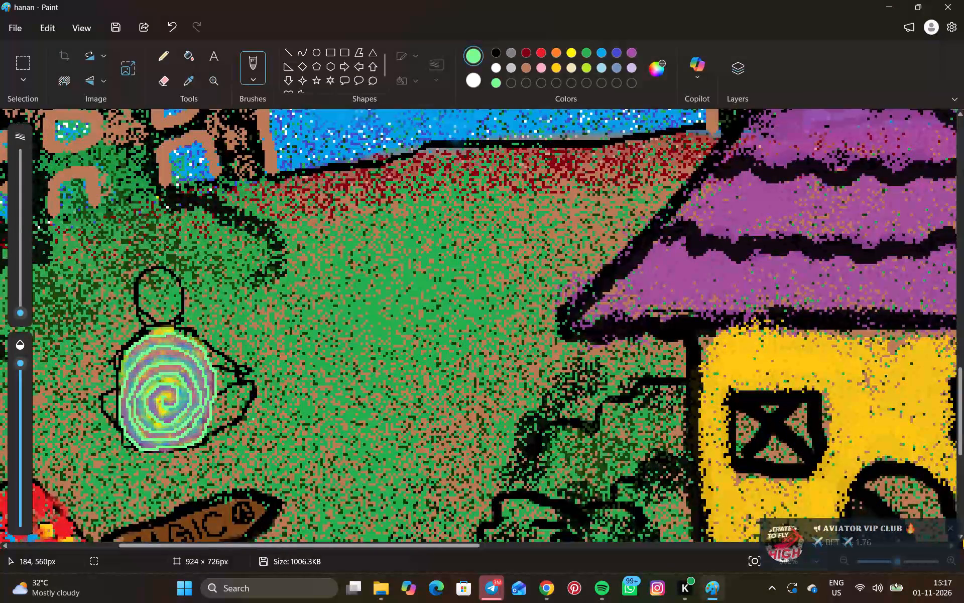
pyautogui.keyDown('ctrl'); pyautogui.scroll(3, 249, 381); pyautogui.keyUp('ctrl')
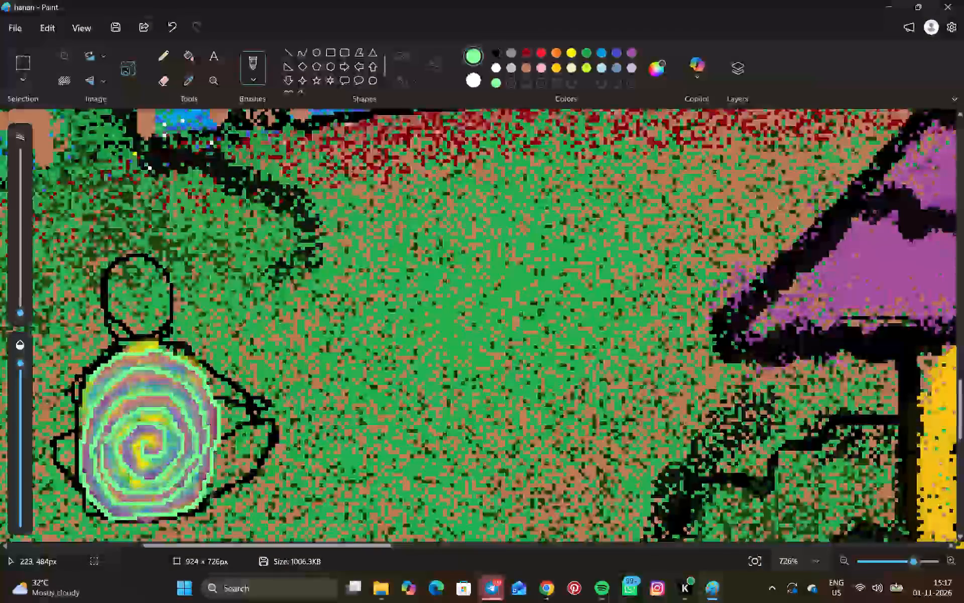
# Using the Crayon brush in dark red, fill the outlined leg shape on the right side of the figure's torso.
pyautogui.click(524, 55)
pyautogui.keyDown('ctrl'); pyautogui.scroll(1, 234, 457); pyautogui.keyUp('ctrl')
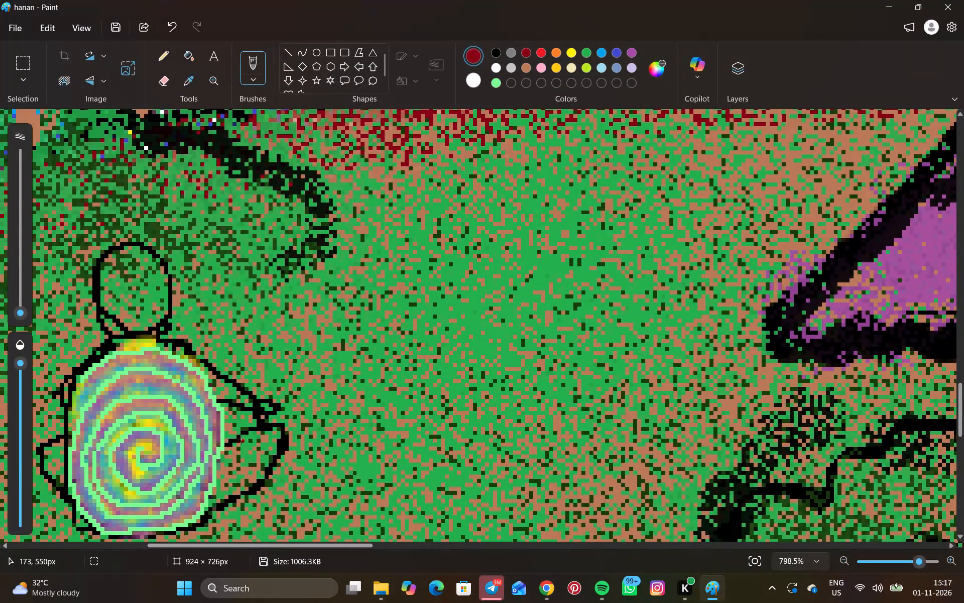
pyautogui.scroll(1, 242, 439)
pyautogui.scroll(-1, 268, 416)
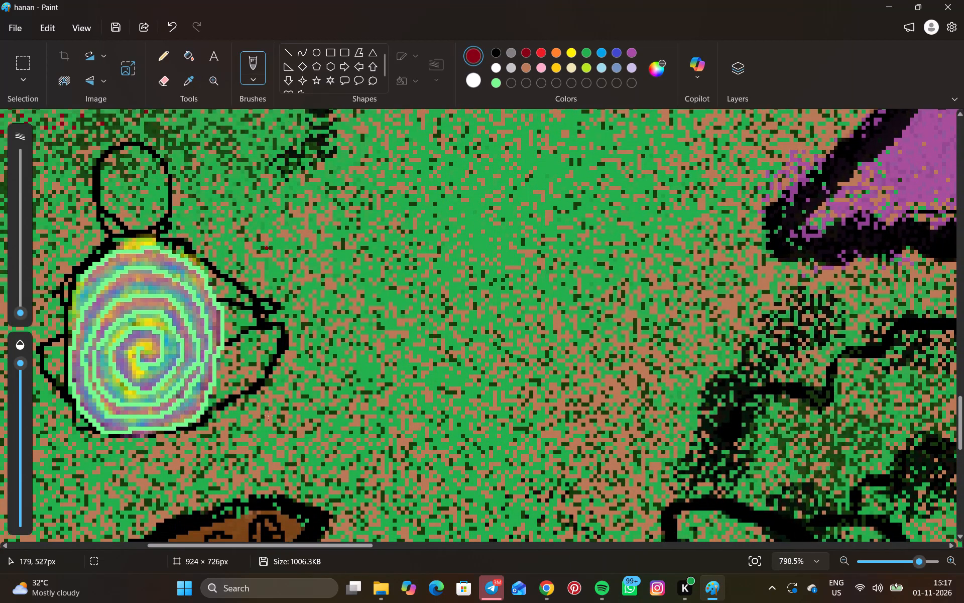
pyautogui.keyDown('ctrl'); pyautogui.scroll(12, 268, 416); pyautogui.keyUp('ctrl')
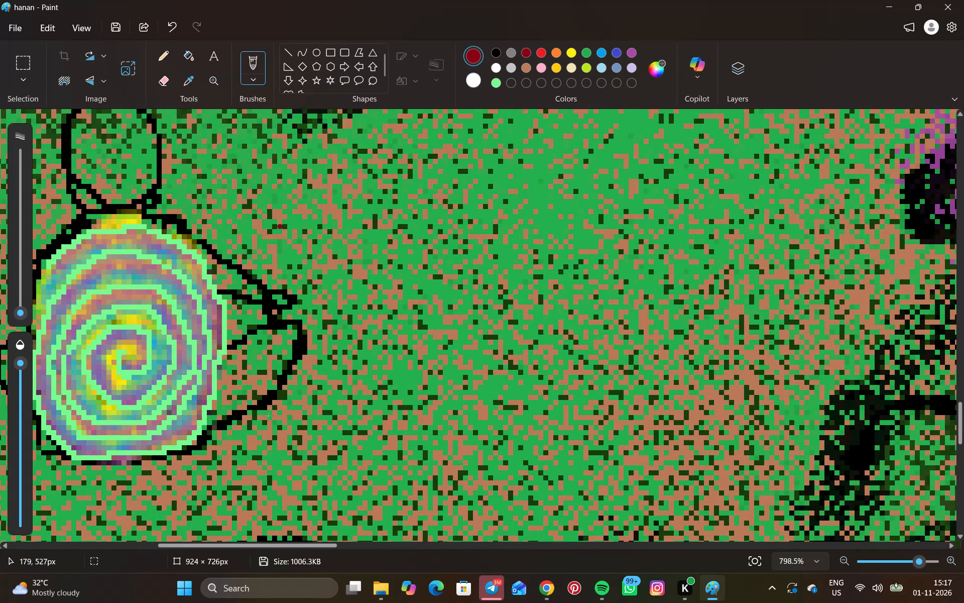
pyautogui.hscroll(1, 299, 359)
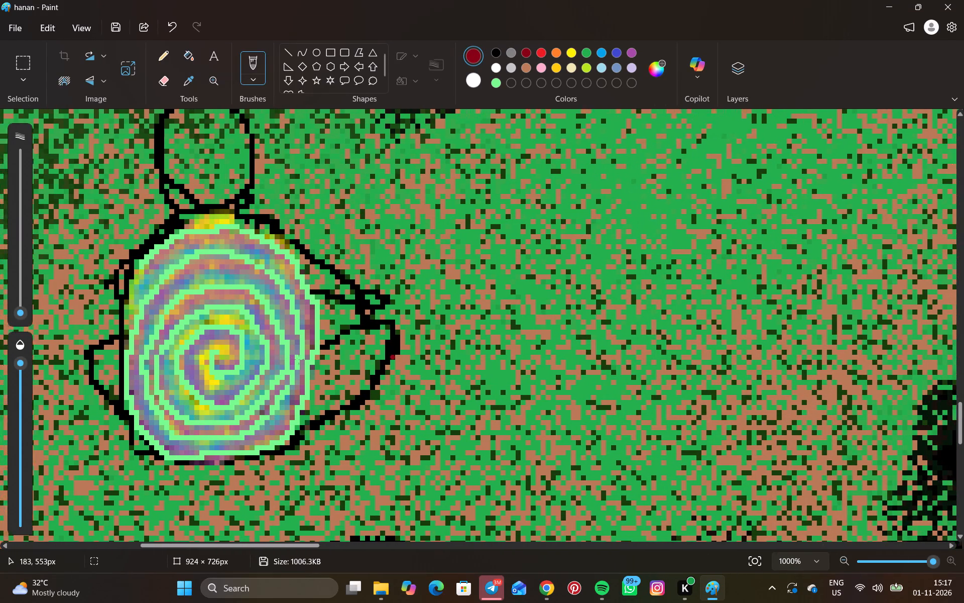
pyautogui.keyDown('ctrl'); pyautogui.scroll(6, 299, 359); pyautogui.keyUp('ctrl')
pyautogui.hscroll(1, 413, 184)
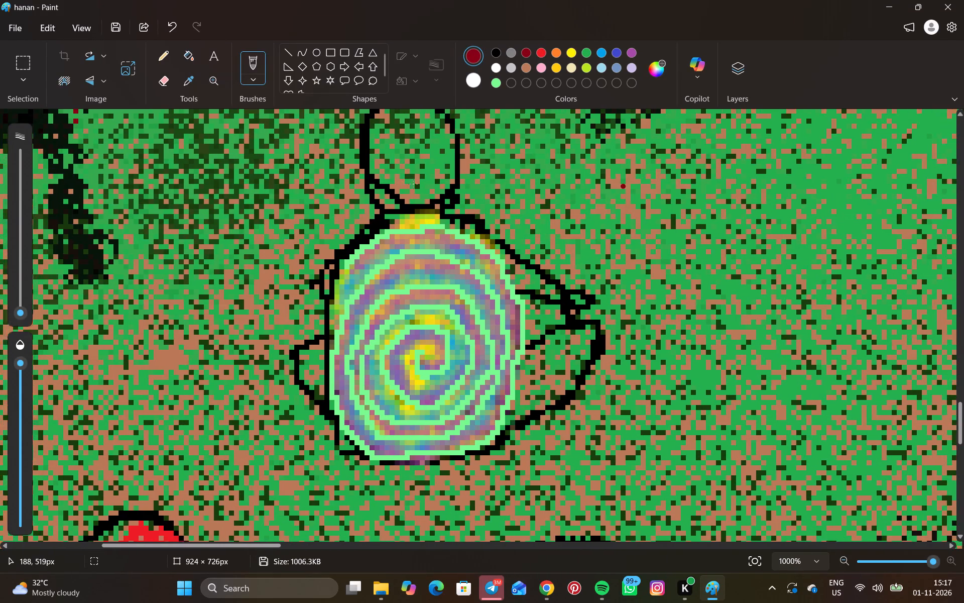
pyautogui.hscroll(1, 413, 184)
pyautogui.keyDown('ctrl'); pyautogui.scroll(1, 538, 184); pyautogui.keyUp('ctrl')
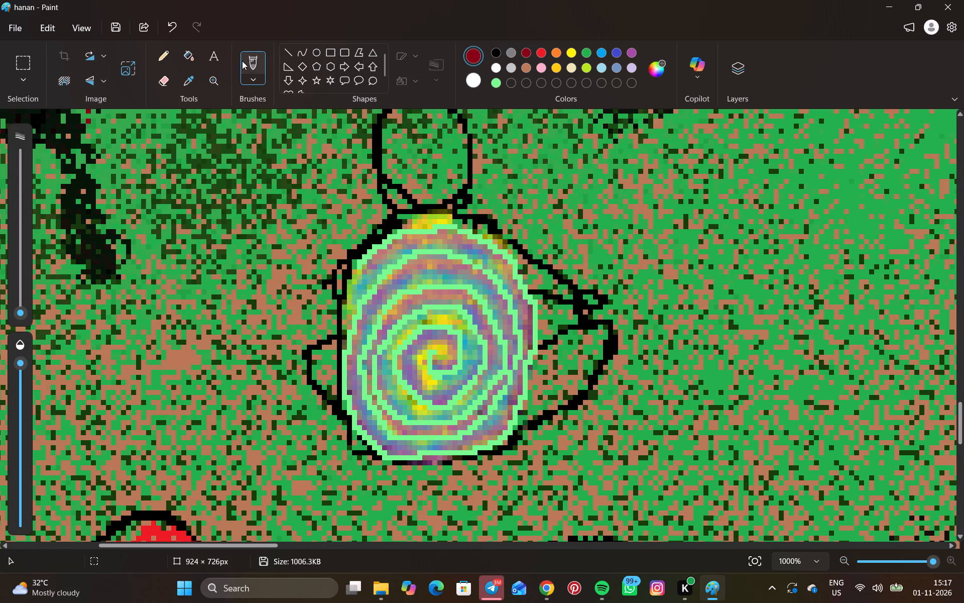
pyautogui.click(256, 85)
pyautogui.click(256, 79)
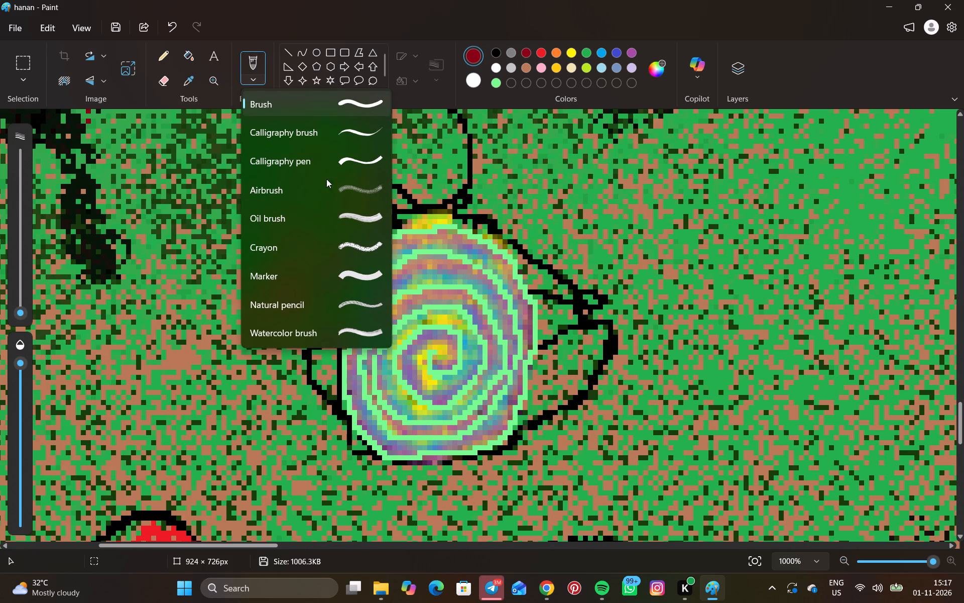
pyautogui.click(313, 253)
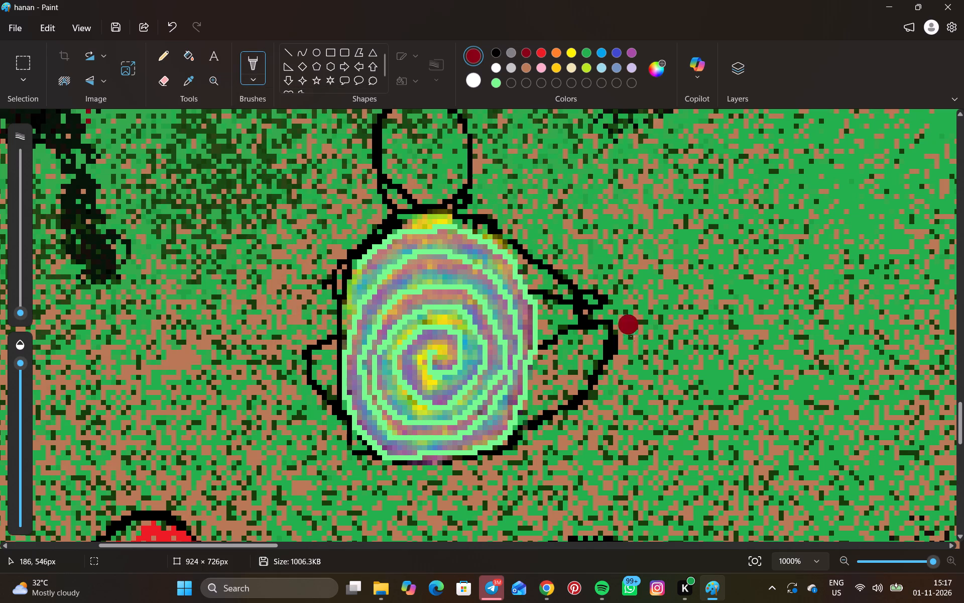
pyautogui.moveTo(554, 382); pyautogui.dragTo(539, 382)
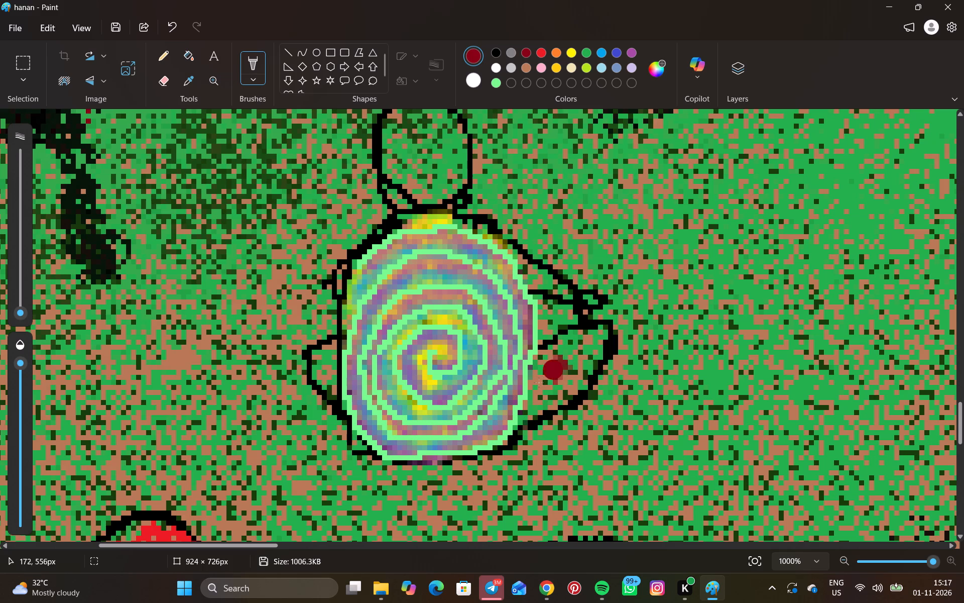
pyautogui.moveTo(539, 382); pyautogui.dragTo(573, 346)
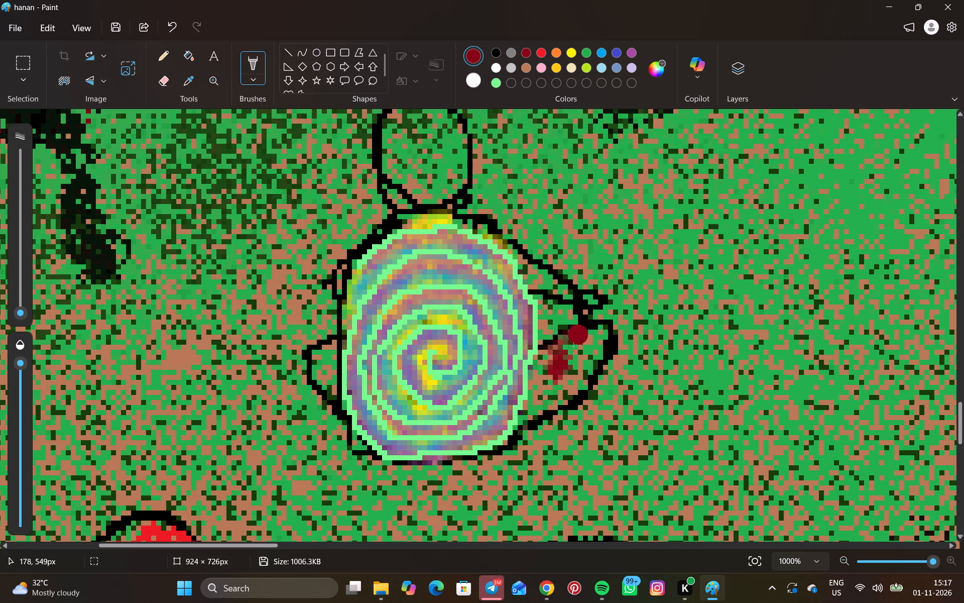
pyautogui.moveTo(573, 346); pyautogui.dragTo(606, 349)
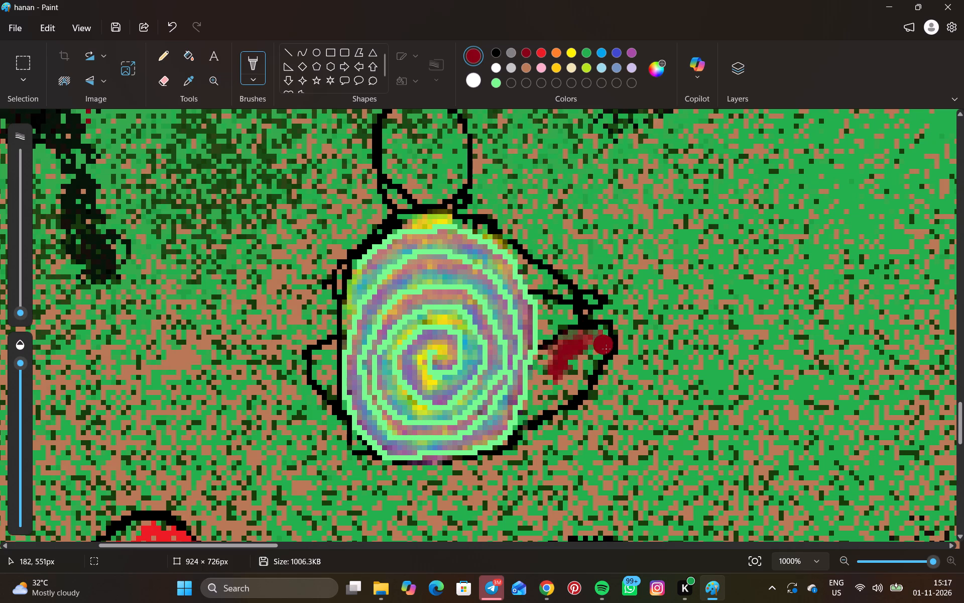
pyautogui.moveTo(606, 349); pyautogui.dragTo(551, 363)
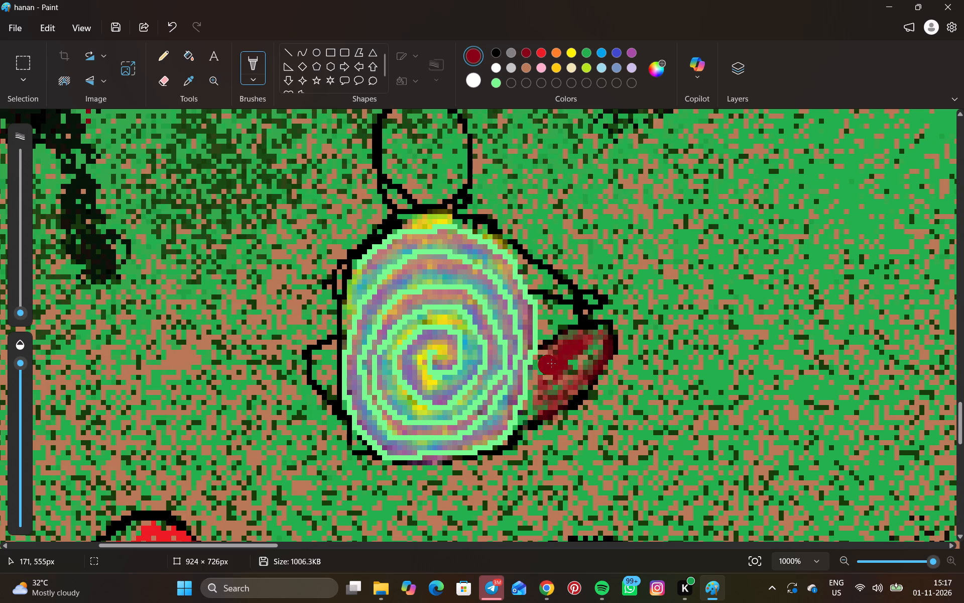
pyautogui.moveTo(551, 363); pyautogui.dragTo(602, 337)
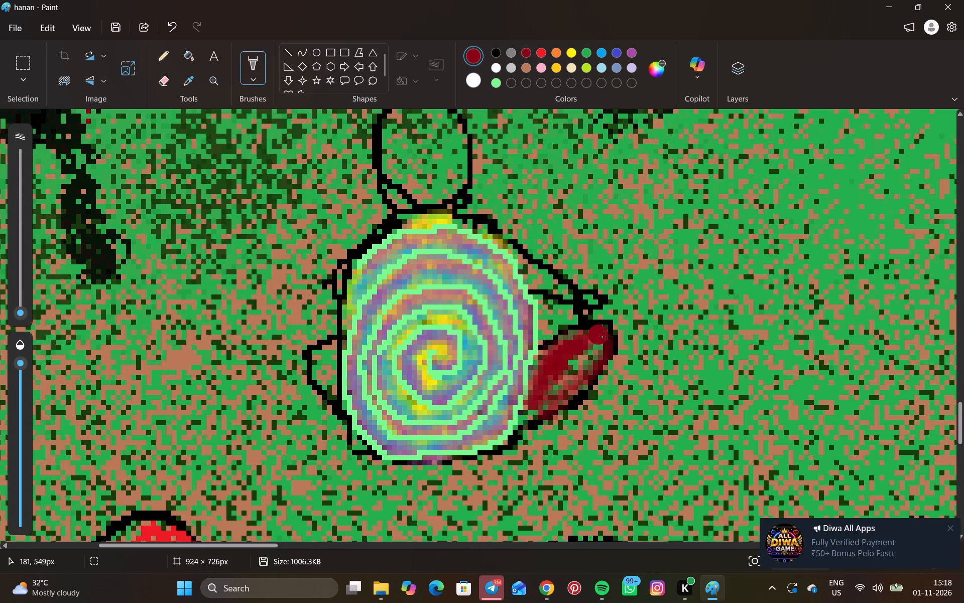
pyautogui.moveTo(602, 337); pyautogui.dragTo(529, 410)
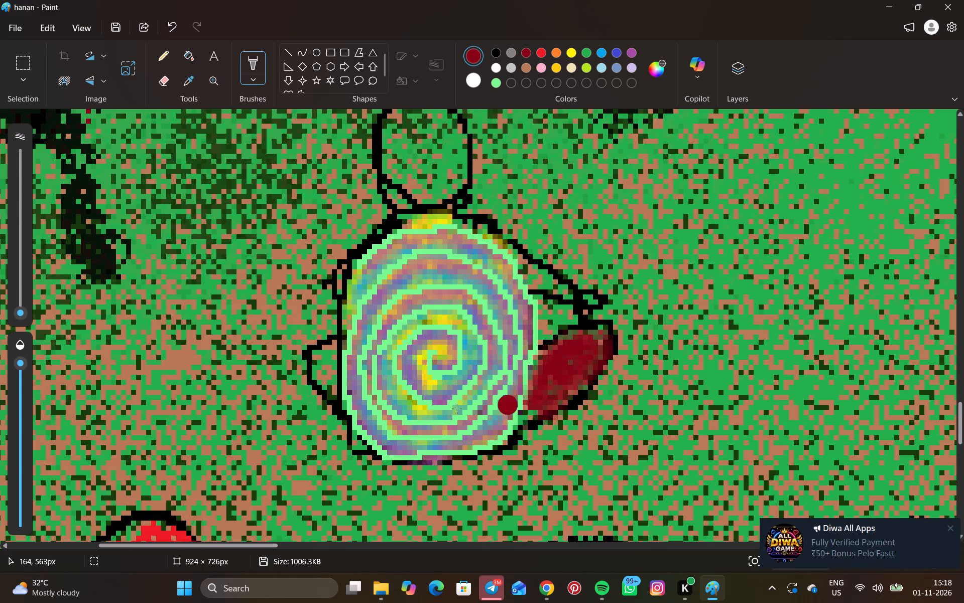
# Fill the smaller outlined leg shape on the torso's left side with the same dark red crayon.
pyautogui.moveTo(341, 389); pyautogui.dragTo(334, 352)
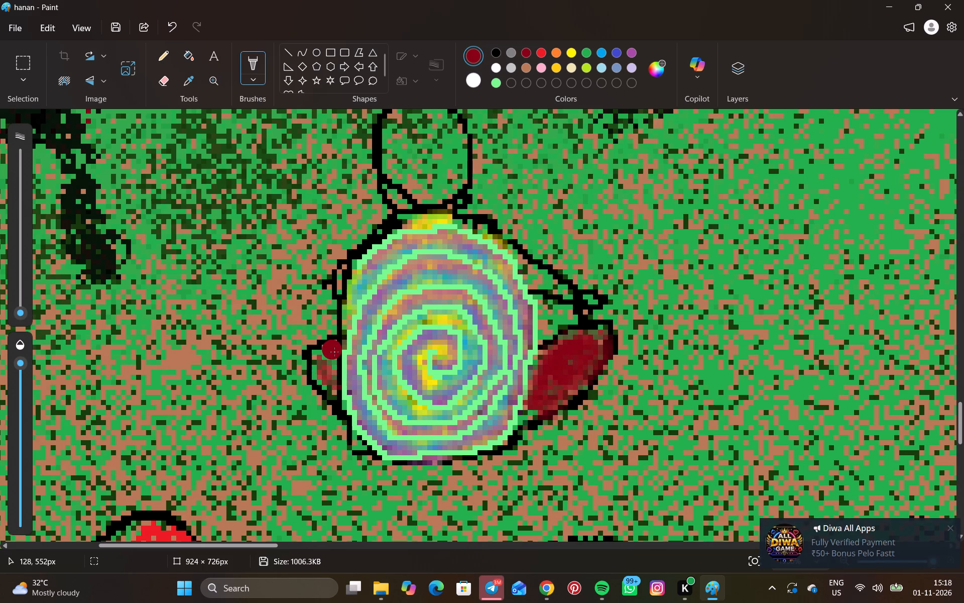
pyautogui.moveTo(334, 352); pyautogui.dragTo(334, 347)
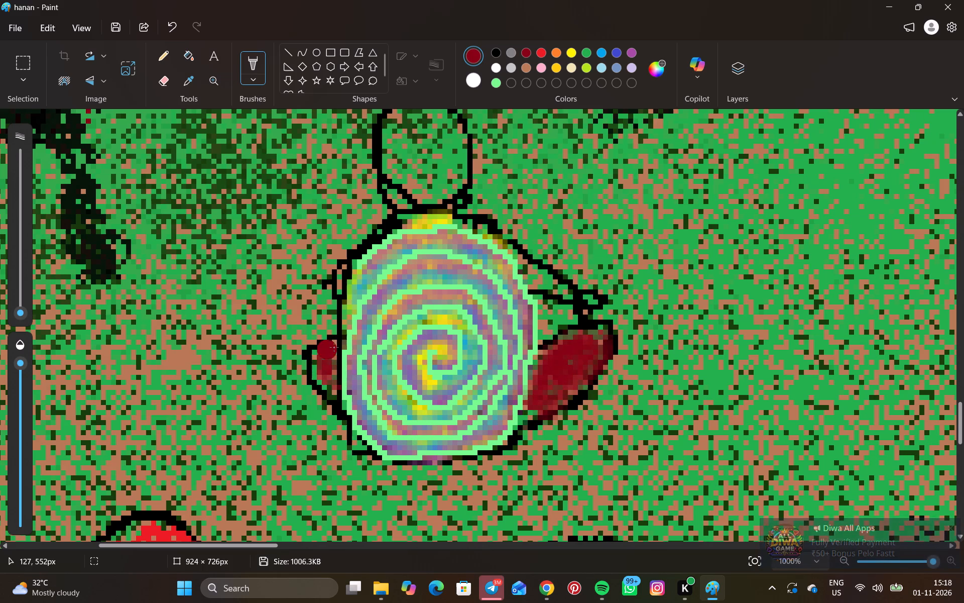
pyautogui.moveTo(334, 347); pyautogui.dragTo(333, 340)
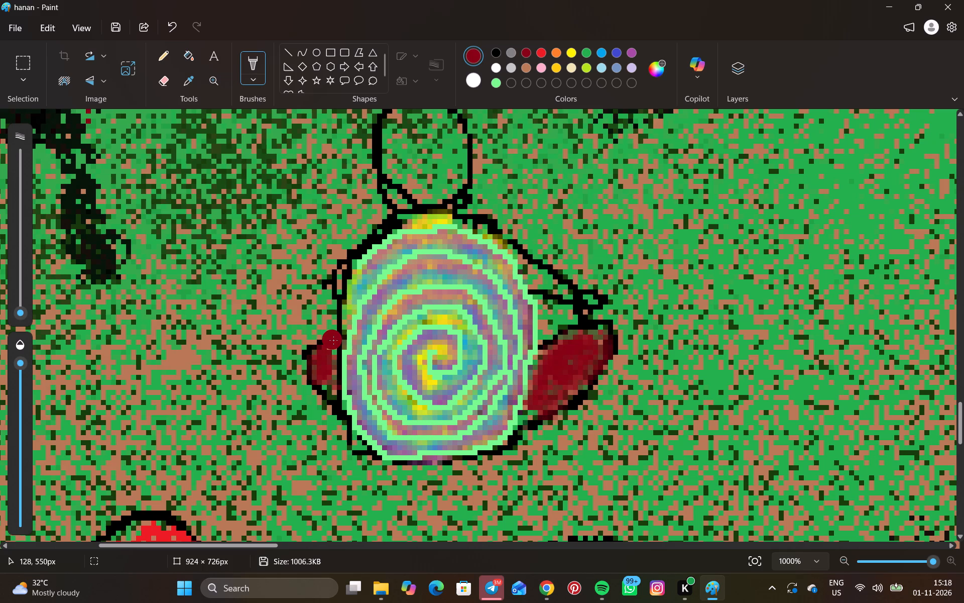
pyautogui.moveTo(333, 340); pyautogui.dragTo(333, 353)
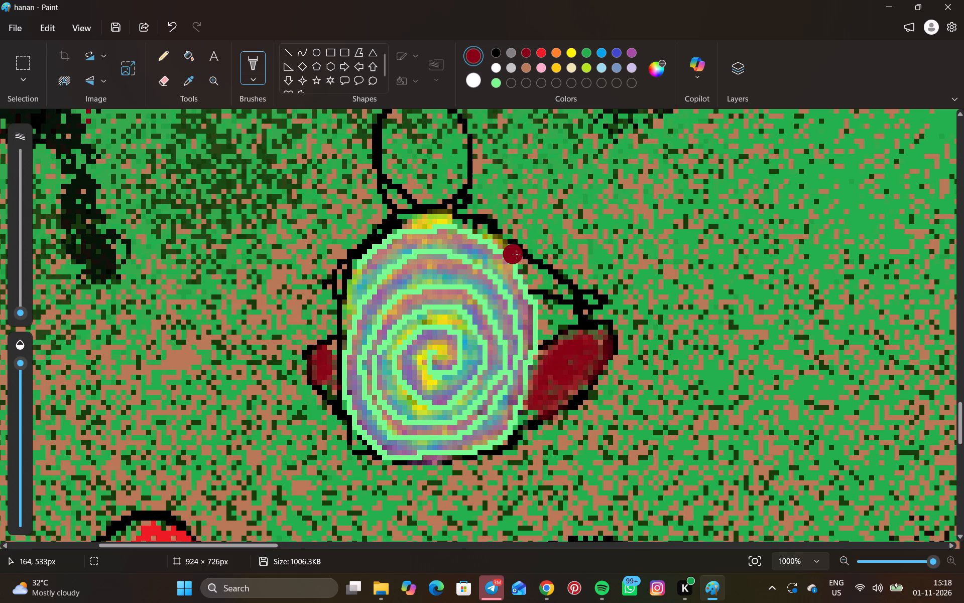
# Colour the narrow arm shapes on both sides of the figure's upper torso in indigo blue.
pyautogui.click(614, 50)
pyautogui.moveTo(527, 263); pyautogui.dragTo(539, 280)
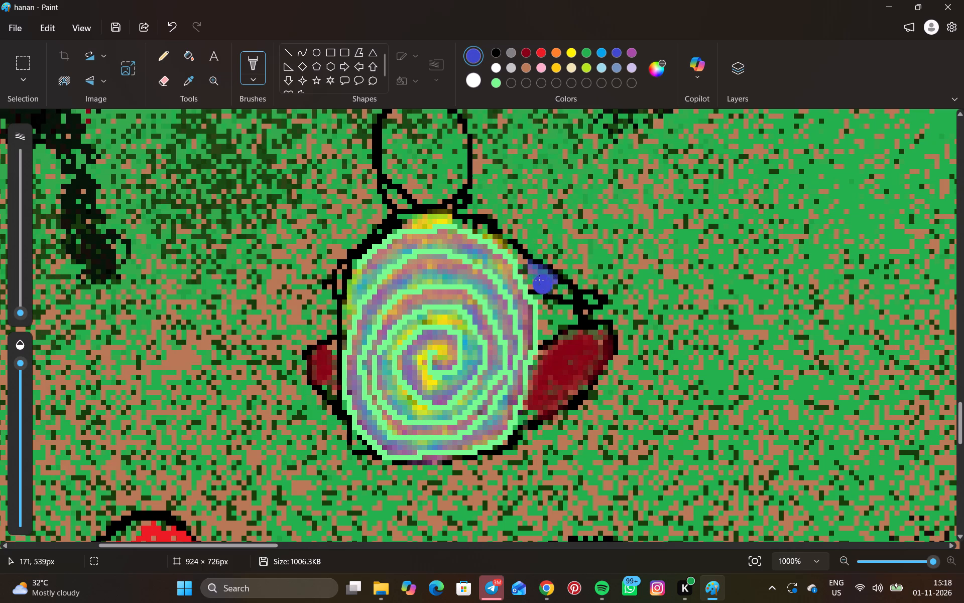
pyautogui.moveTo(539, 280); pyautogui.dragTo(521, 257)
pyautogui.moveTo(340, 275); pyautogui.dragTo(341, 282)
pyautogui.moveTo(348, 262); pyautogui.dragTo(340, 284)
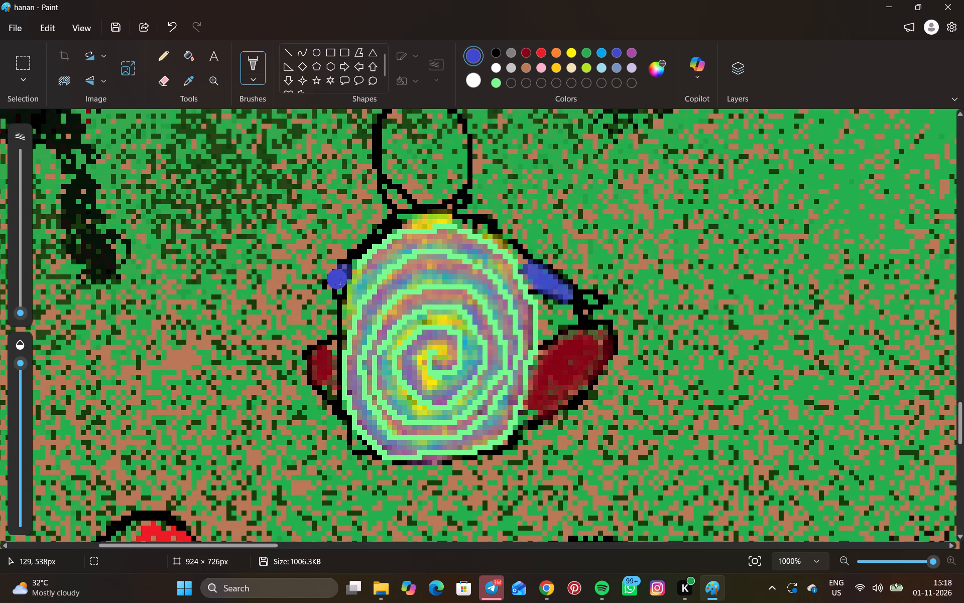
pyautogui.moveTo(340, 284); pyautogui.dragTo(340, 291)
# Fill the figure's oval head with black crayon strokes, covering the green and brown background inside its outline.
pyautogui.scroll(1, 550, 206)
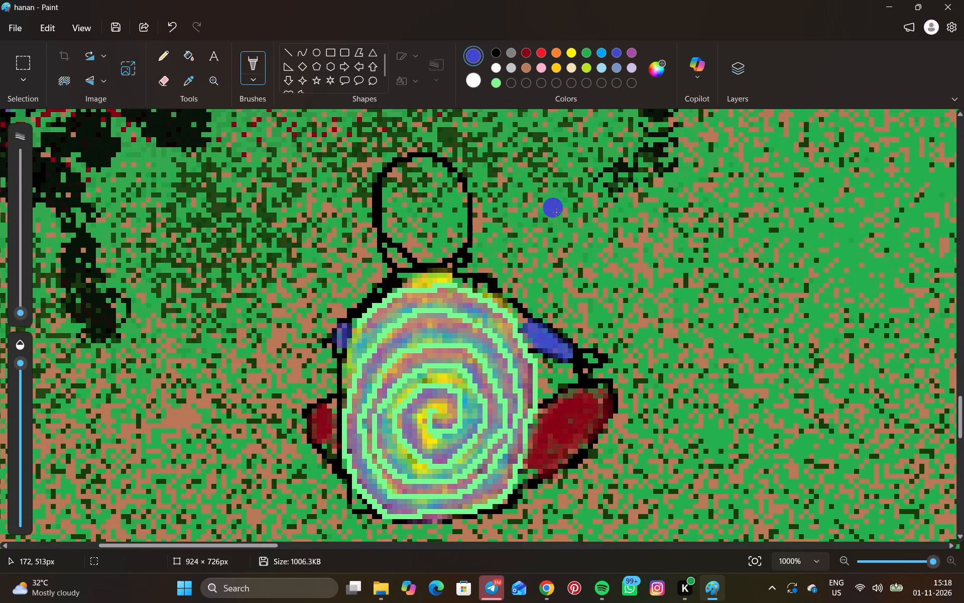
pyautogui.scroll(1, 556, 212)
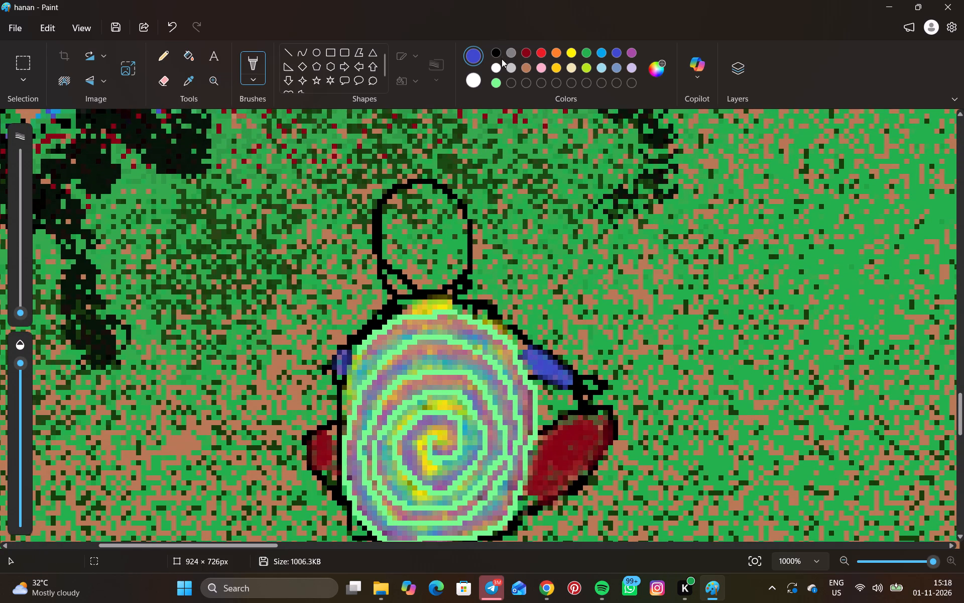
pyautogui.scroll(1, 502, 59)
pyautogui.click(500, 59)
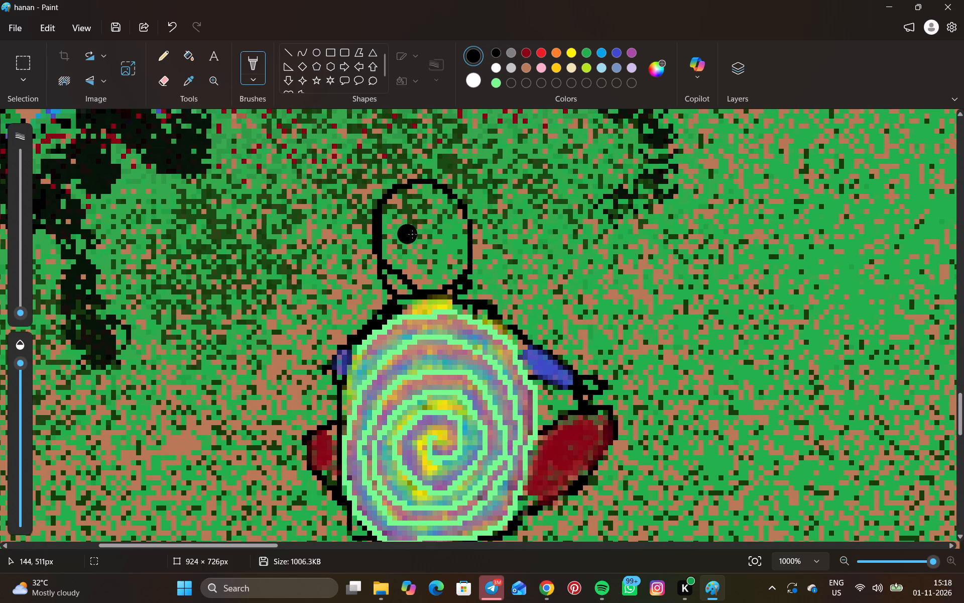
pyautogui.moveTo(412, 234); pyautogui.dragTo(396, 227)
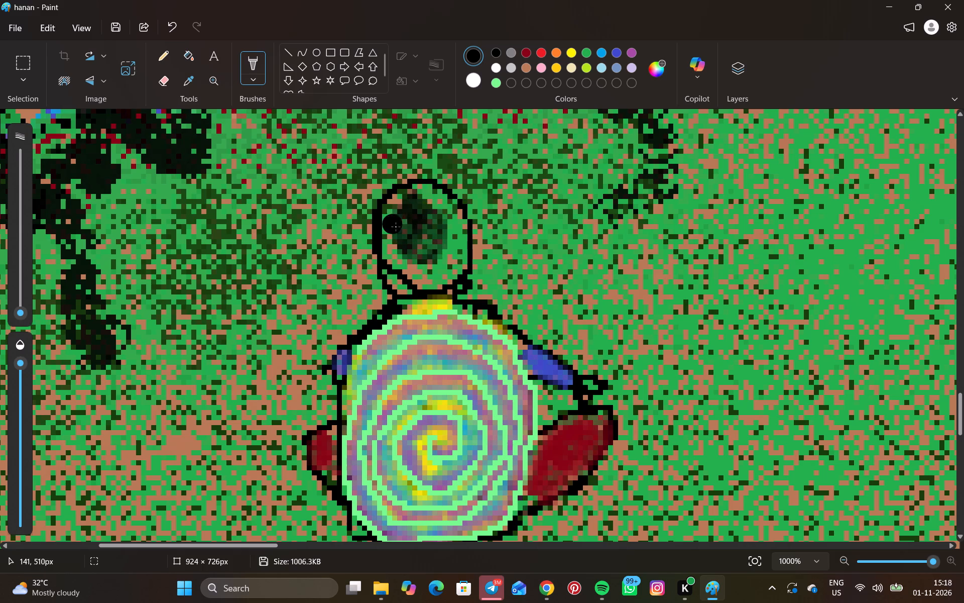
pyautogui.moveTo(396, 227); pyautogui.dragTo(405, 274)
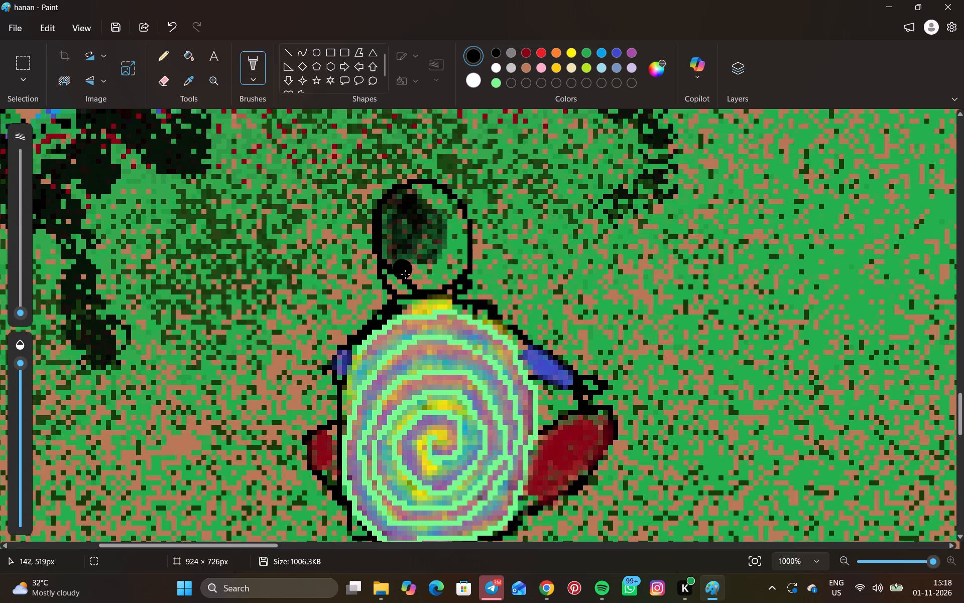
pyautogui.moveTo(405, 274); pyautogui.dragTo(466, 238)
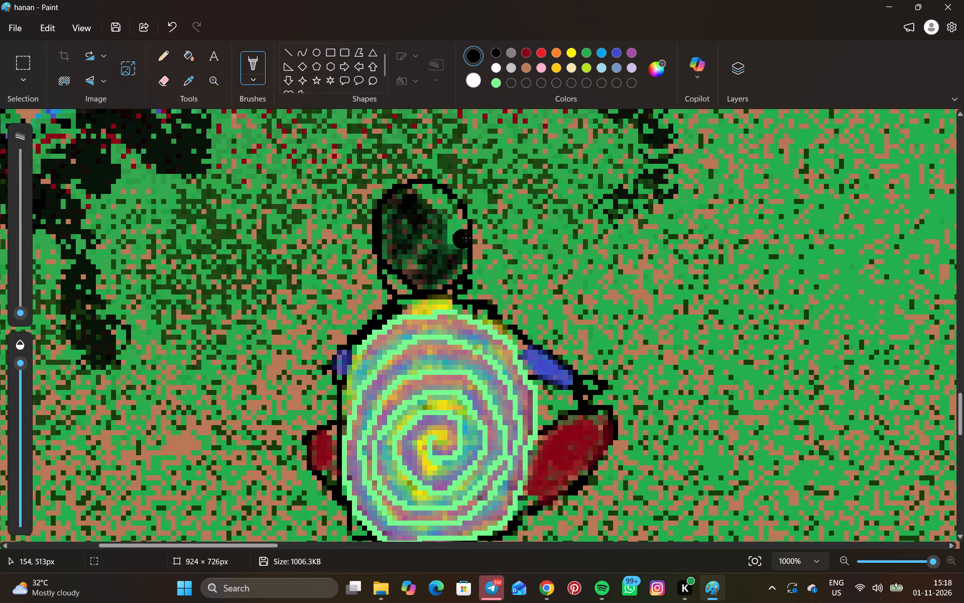
pyautogui.moveTo(466, 238); pyautogui.dragTo(414, 191)
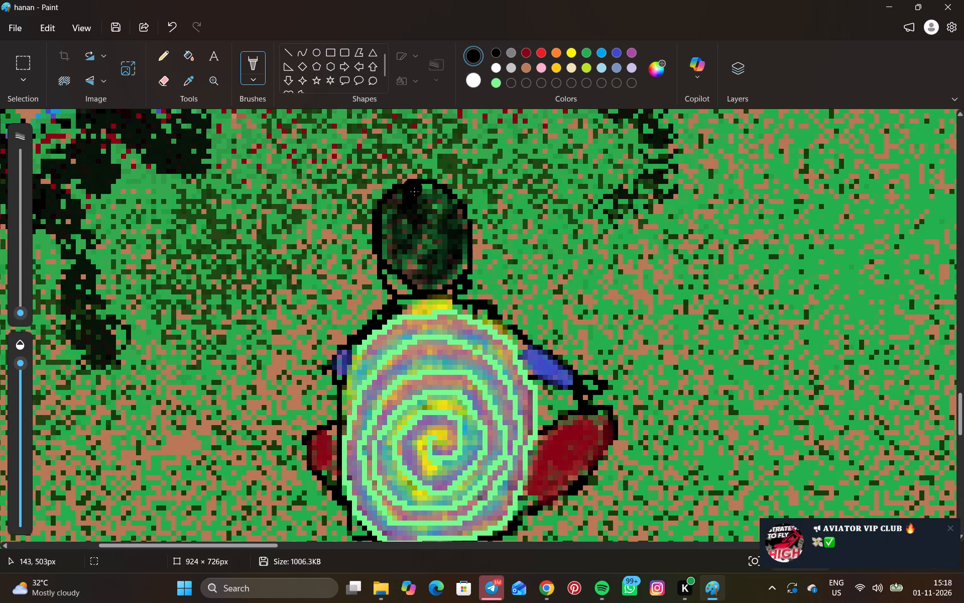
pyautogui.moveTo(414, 191); pyautogui.dragTo(463, 238)
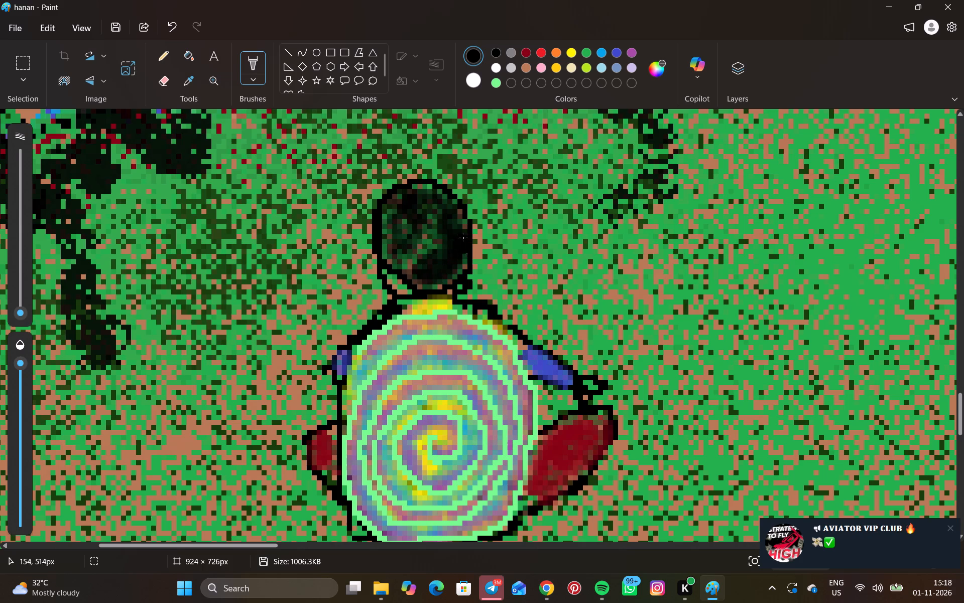
pyautogui.moveTo(463, 238); pyautogui.dragTo(440, 202)
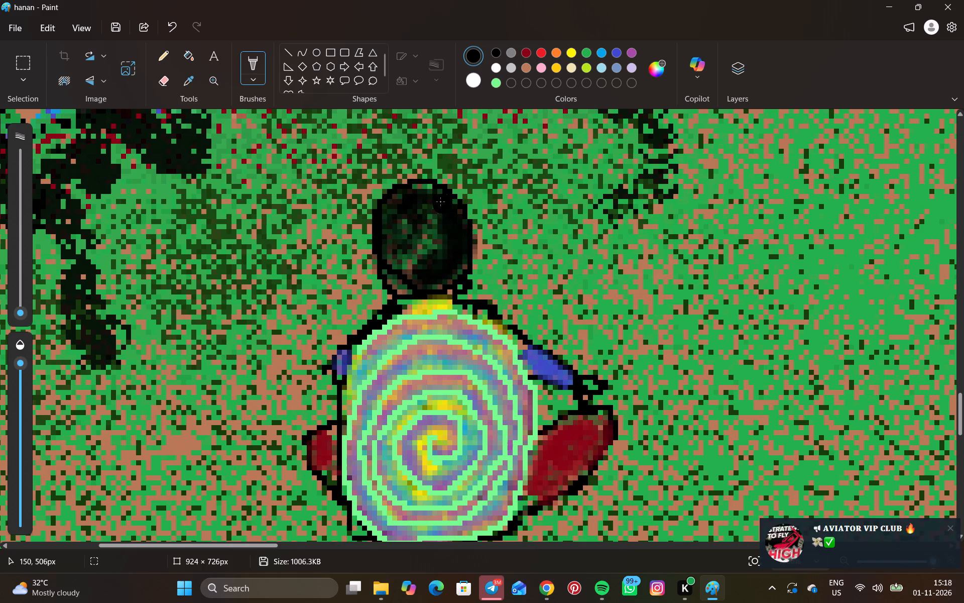
pyautogui.moveTo(440, 202); pyautogui.dragTo(422, 240)
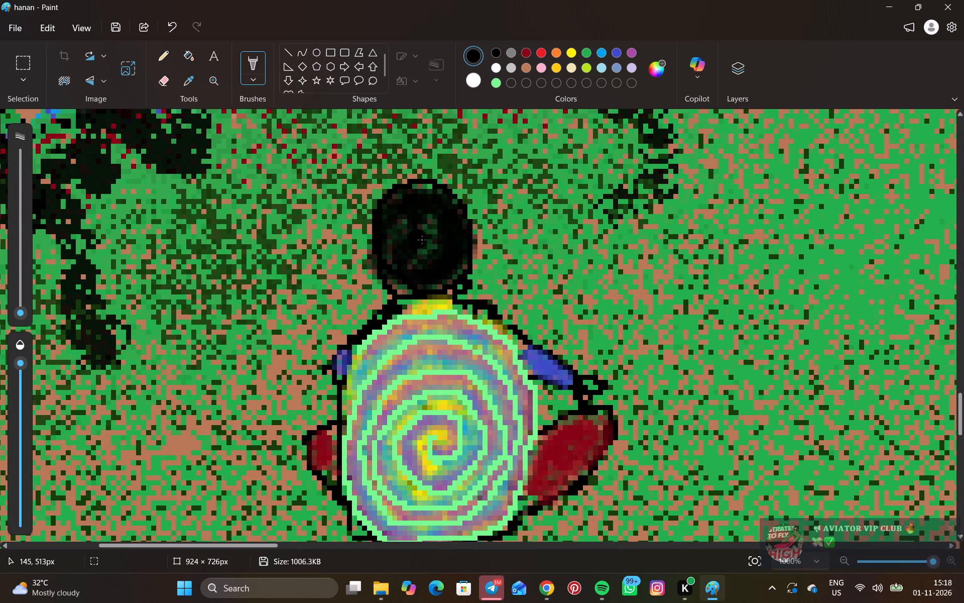
pyautogui.moveTo(422, 240); pyautogui.dragTo(446, 212)
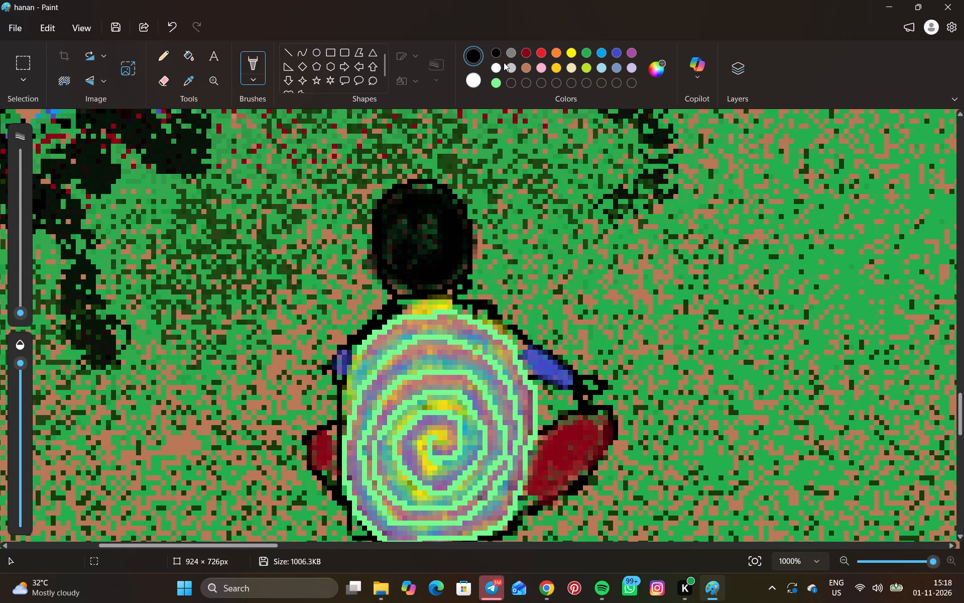
# Using the standard Brush in brown, paint fanned streaks joining a small curled shape on the figure's black head.
pyautogui.click(528, 71)
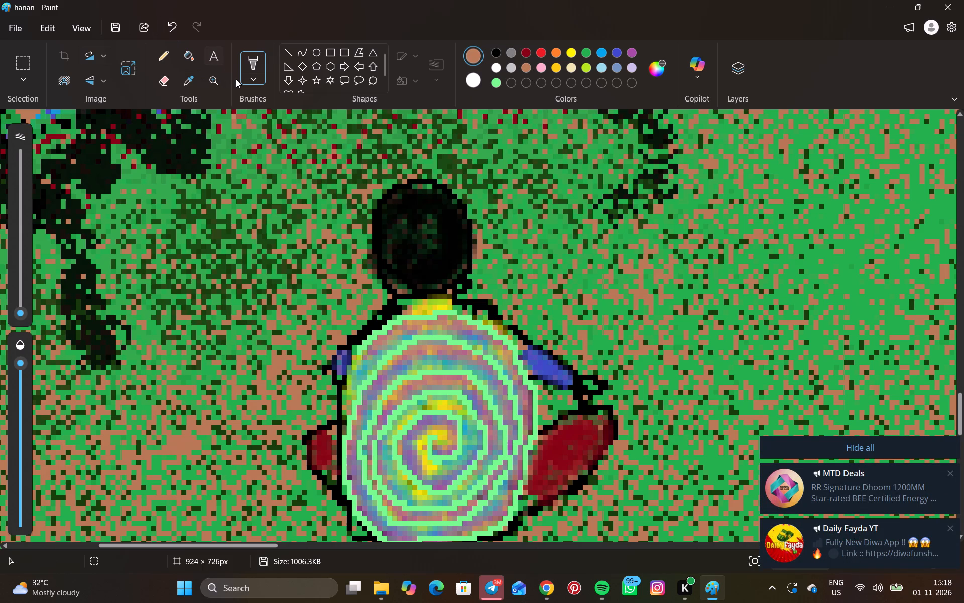
pyautogui.moveTo(250, 81); pyautogui.dragTo(256, 78)
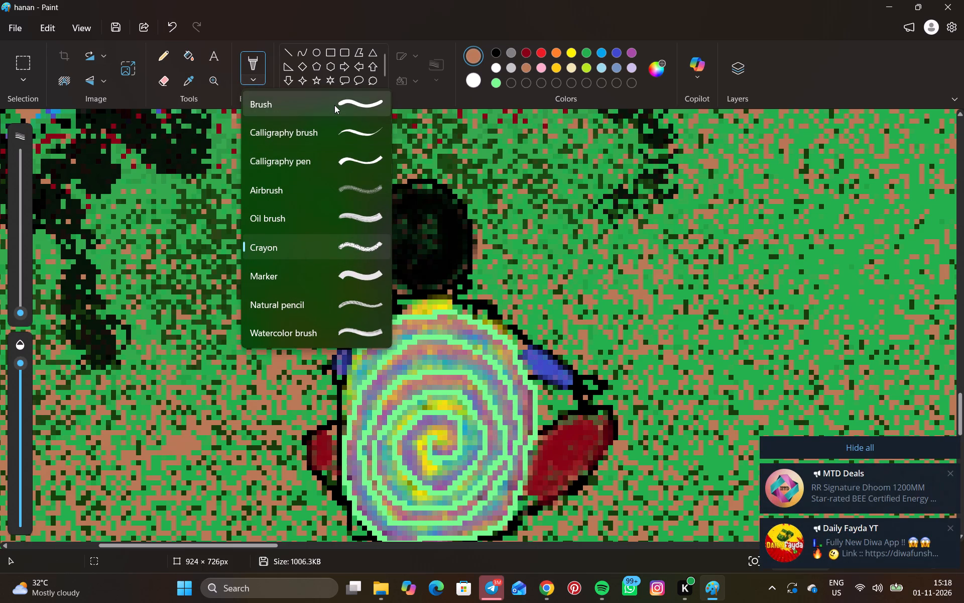
pyautogui.click(334, 105)
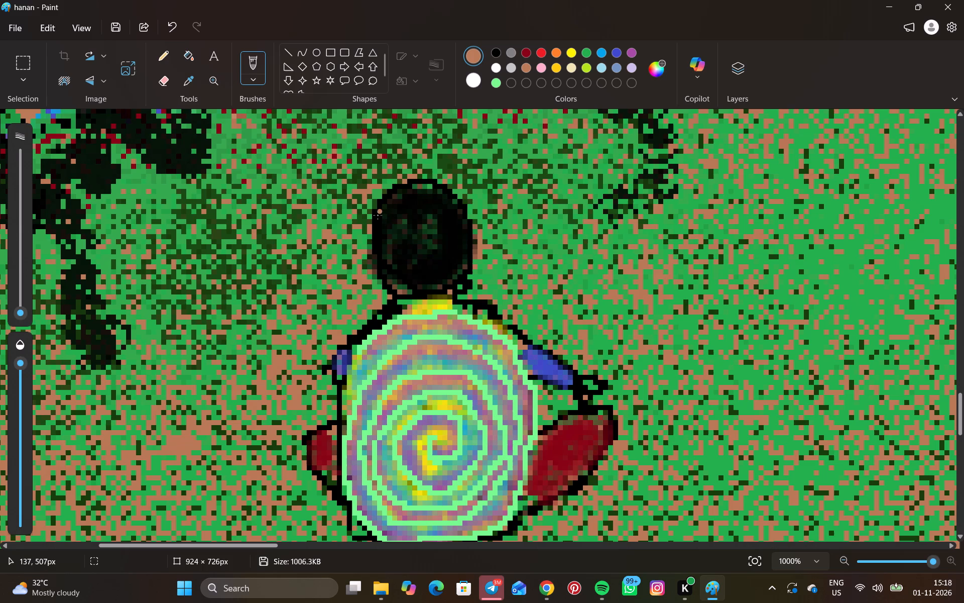
# Paint a small brown squared spiral low on the figure's black head, with a slanting streak reaching outward from each side.
pyautogui.moveTo(380, 217); pyautogui.dragTo(397, 229)
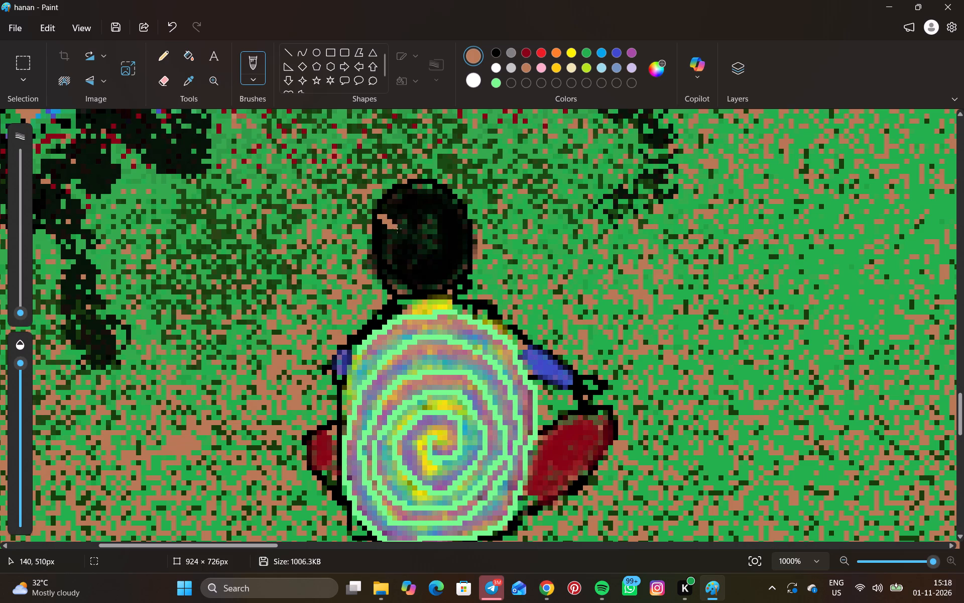
pyautogui.moveTo(397, 229); pyautogui.dragTo(426, 240)
pyautogui.moveTo(426, 240); pyautogui.dragTo(418, 233)
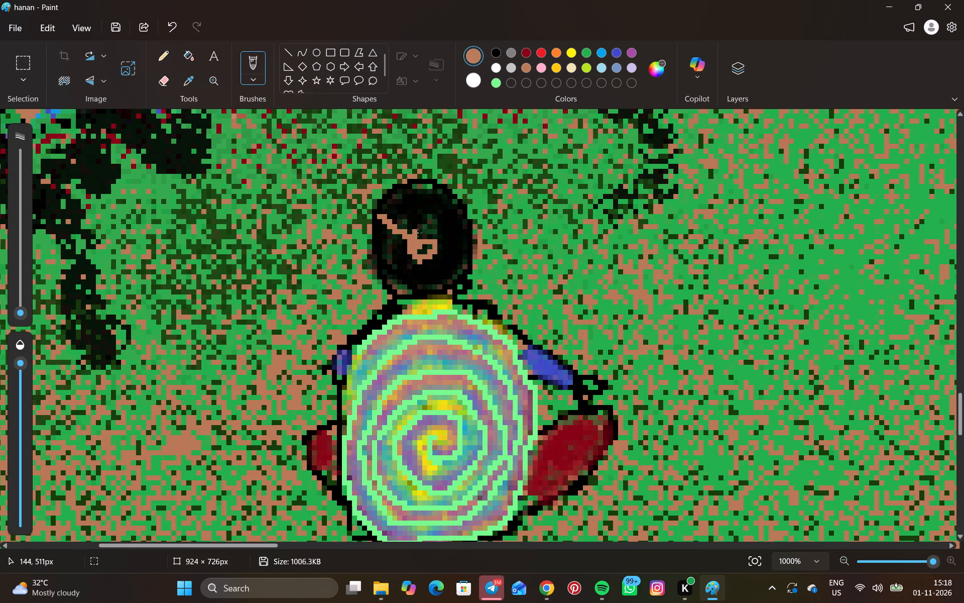
pyautogui.moveTo(418, 233); pyautogui.dragTo(404, 259)
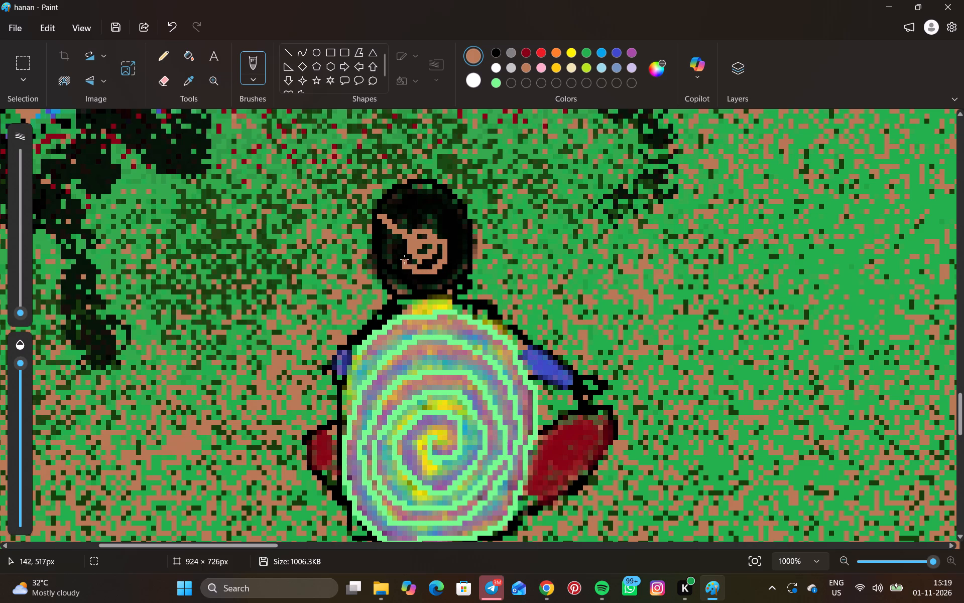
pyautogui.moveTo(404, 259); pyautogui.dragTo(409, 239)
pyautogui.moveTo(443, 239); pyautogui.dragTo(461, 222)
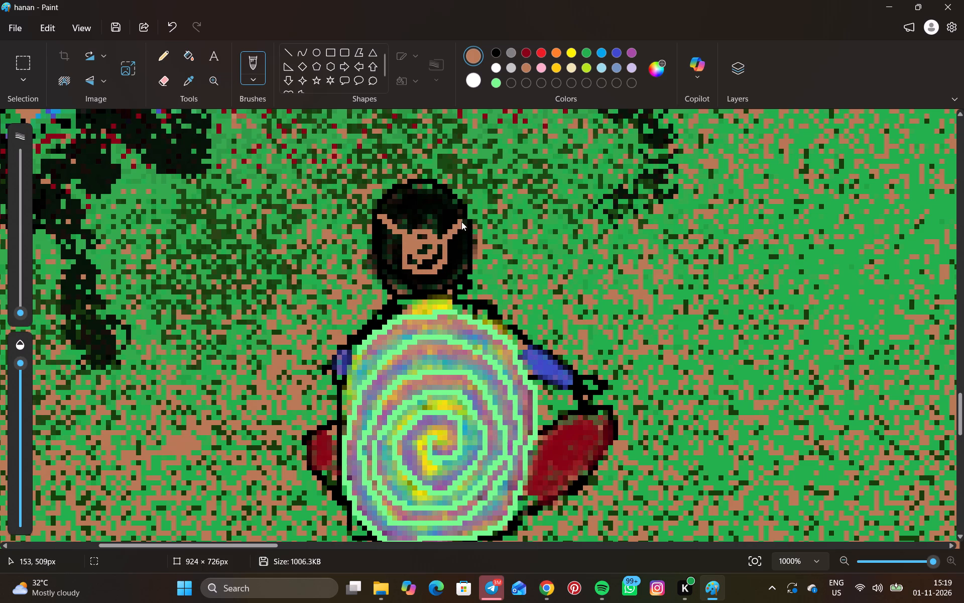
pyautogui.moveTo(461, 222); pyautogui.dragTo(467, 214)
# Paint brown streaks fanning across the upper part of the black head and converging on the small spiral.
pyautogui.moveTo(385, 202); pyautogui.dragTo(403, 219)
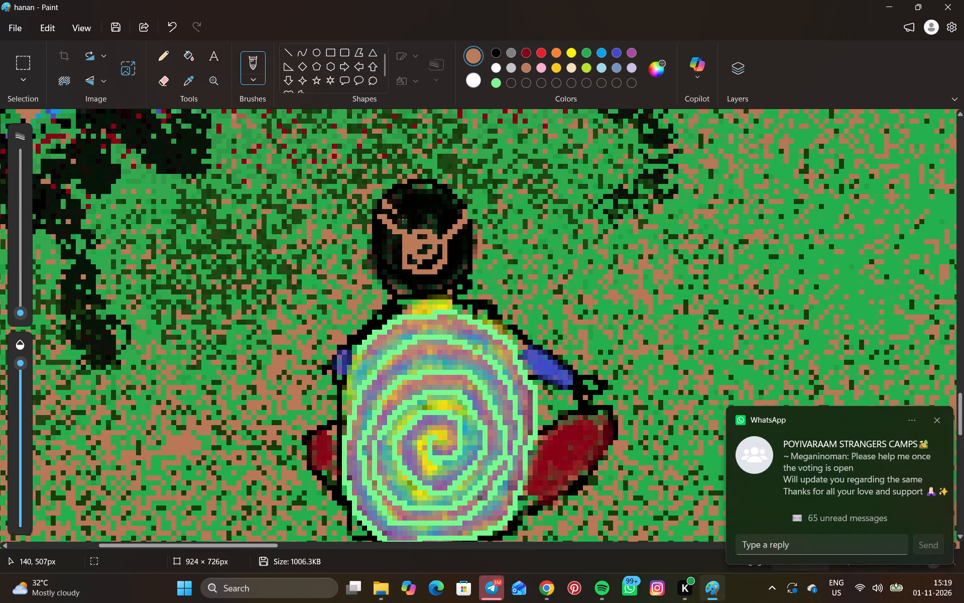
pyautogui.moveTo(403, 219); pyautogui.dragTo(412, 229)
pyautogui.moveTo(394, 195); pyautogui.dragTo(419, 229)
pyautogui.moveTo(419, 229); pyautogui.dragTo(420, 230)
pyautogui.moveTo(409, 186); pyautogui.dragTo(423, 226)
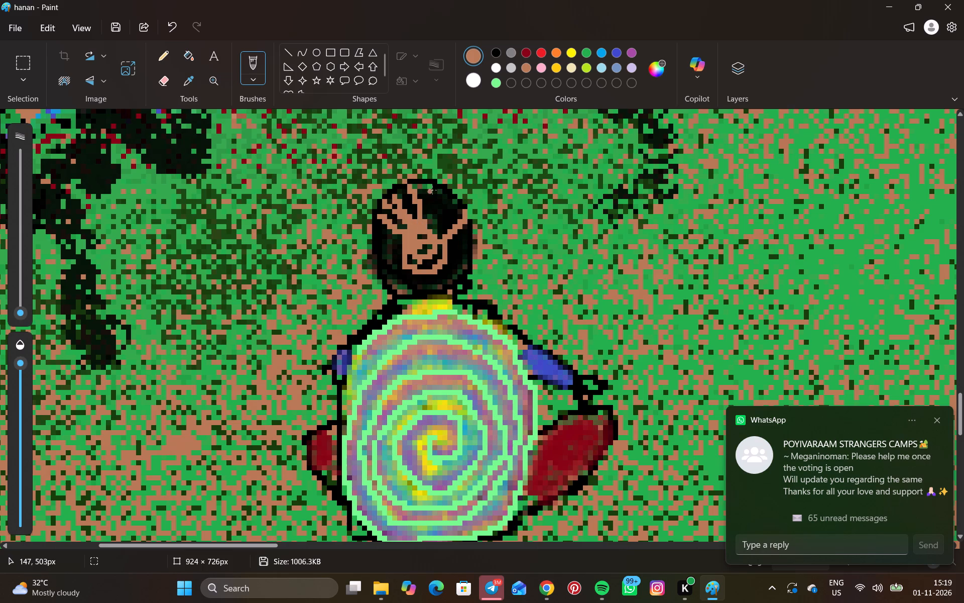
pyautogui.moveTo(433, 185); pyautogui.dragTo(424, 232)
pyautogui.moveTo(429, 228); pyautogui.dragTo(438, 207)
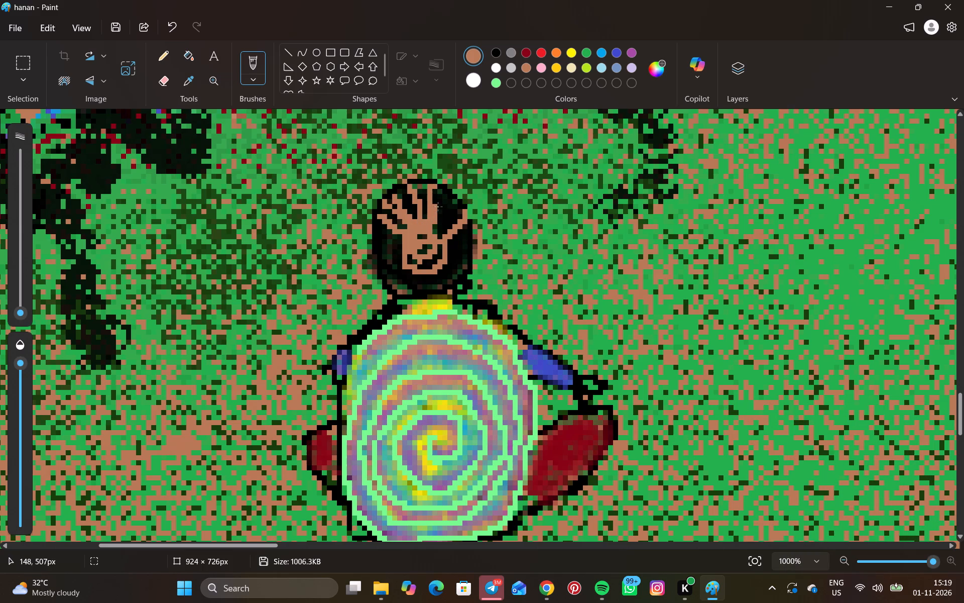
pyautogui.moveTo(438, 207); pyautogui.dragTo(445, 193)
pyautogui.moveTo(431, 233); pyautogui.dragTo(460, 203)
# Switch the brush's drawing colour to white.
pyautogui.click(493, 72)
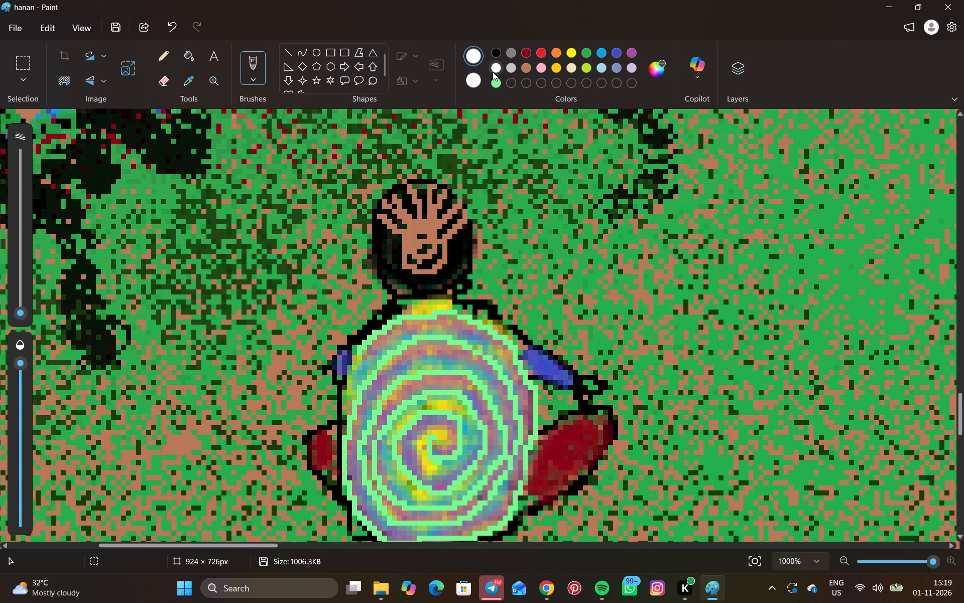
# Dot white spots with the standard Brush down the left edge of the head, beside the brown shape.
pyautogui.click(498, 70)
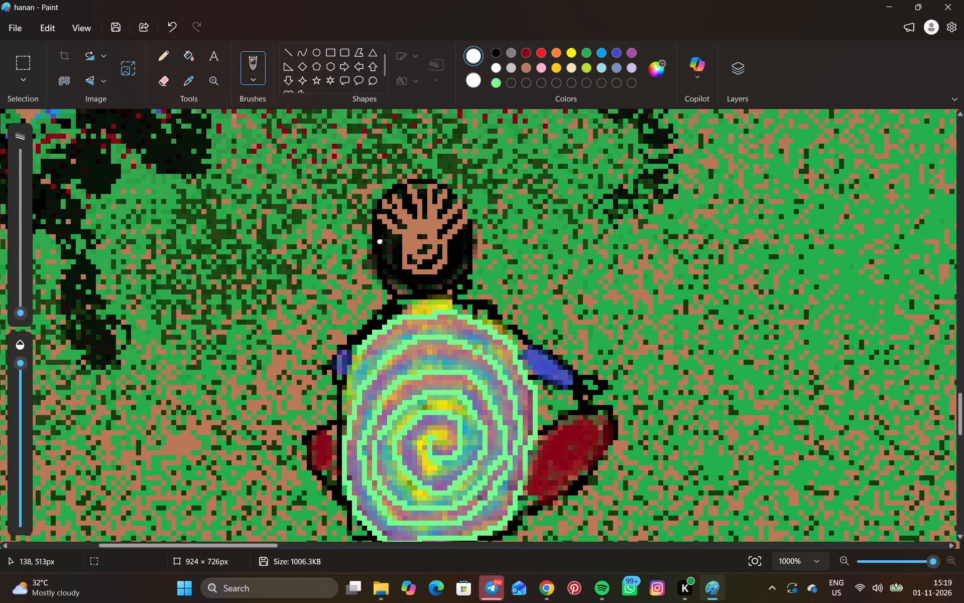
pyautogui.click(382, 231)
pyautogui.click(387, 238)
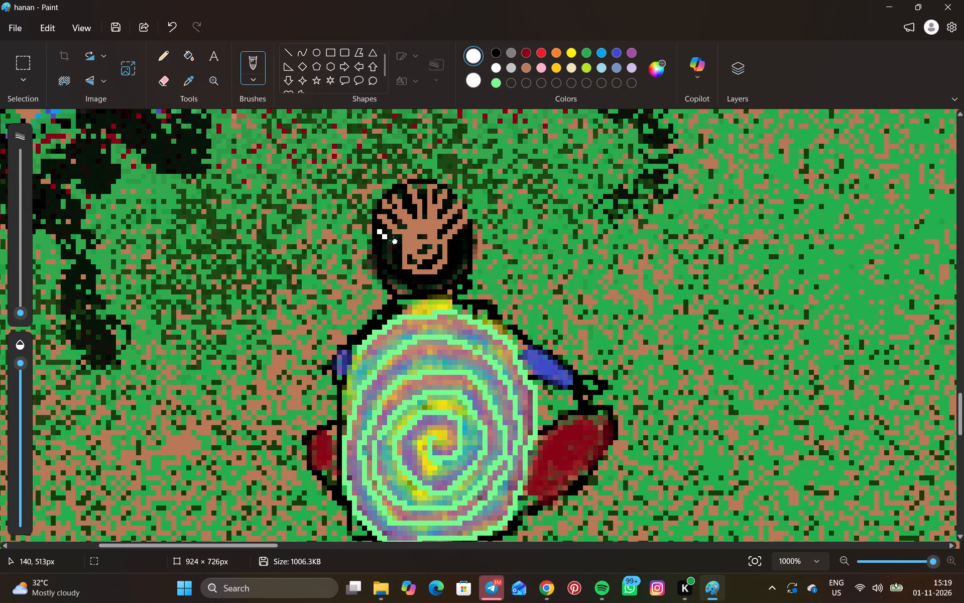
pyautogui.click(393, 240)
pyautogui.click(395, 247)
pyautogui.click(385, 244)
pyautogui.click(382, 255)
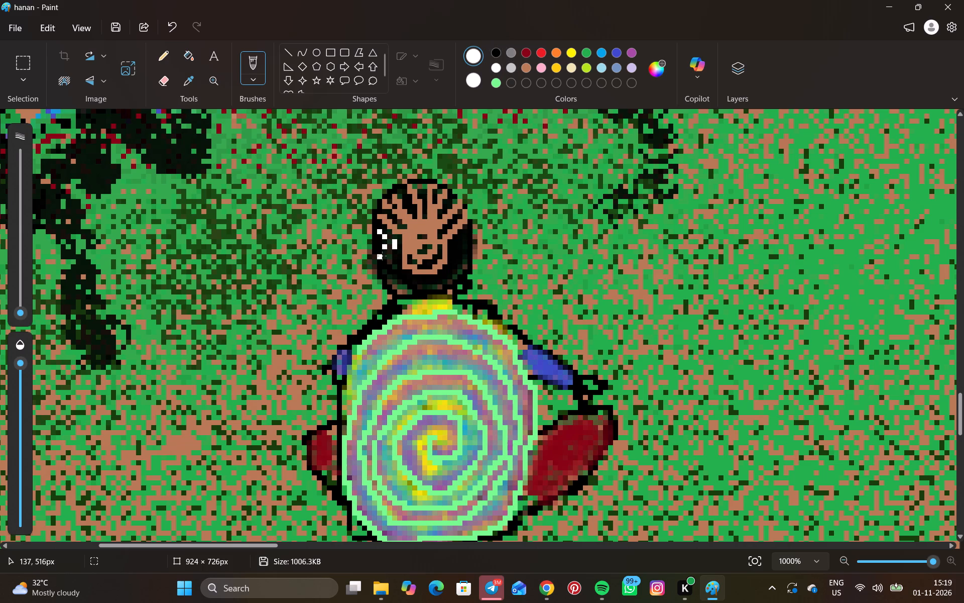
pyautogui.click(392, 257)
pyautogui.click(394, 263)
pyautogui.click(386, 272)
pyautogui.click(397, 275)
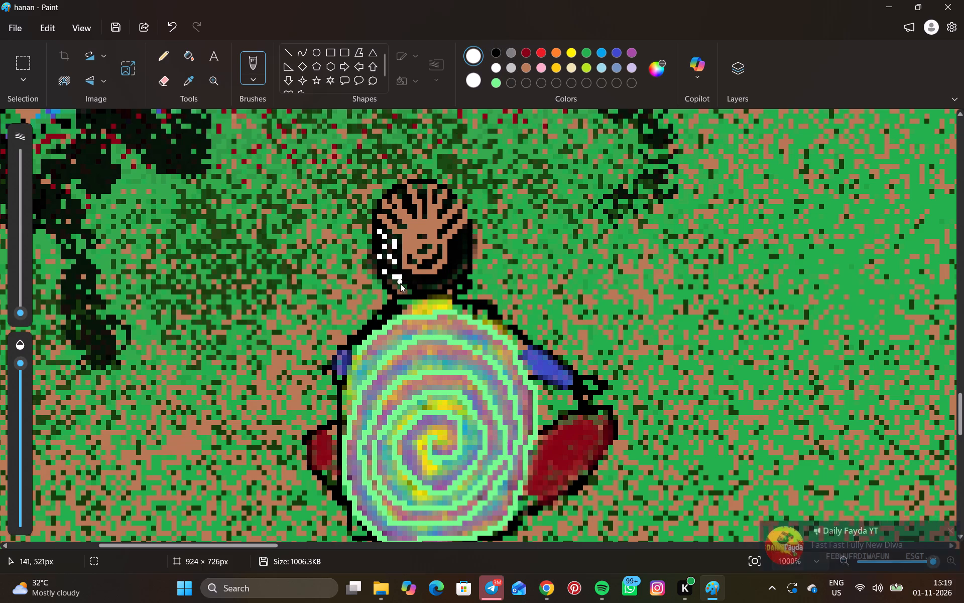
pyautogui.click(400, 283)
pyautogui.click(412, 284)
pyautogui.click(422, 285)
pyautogui.click(416, 278)
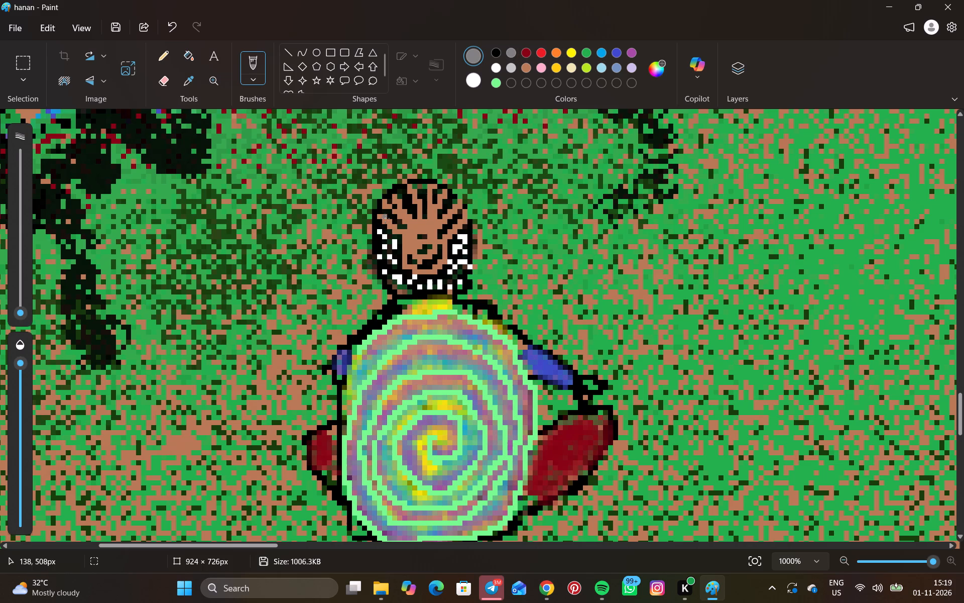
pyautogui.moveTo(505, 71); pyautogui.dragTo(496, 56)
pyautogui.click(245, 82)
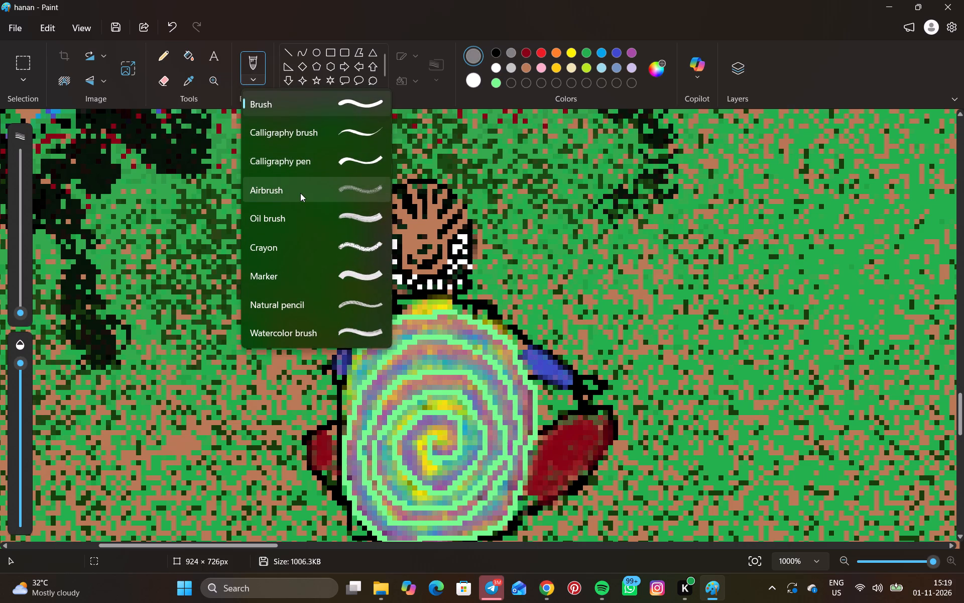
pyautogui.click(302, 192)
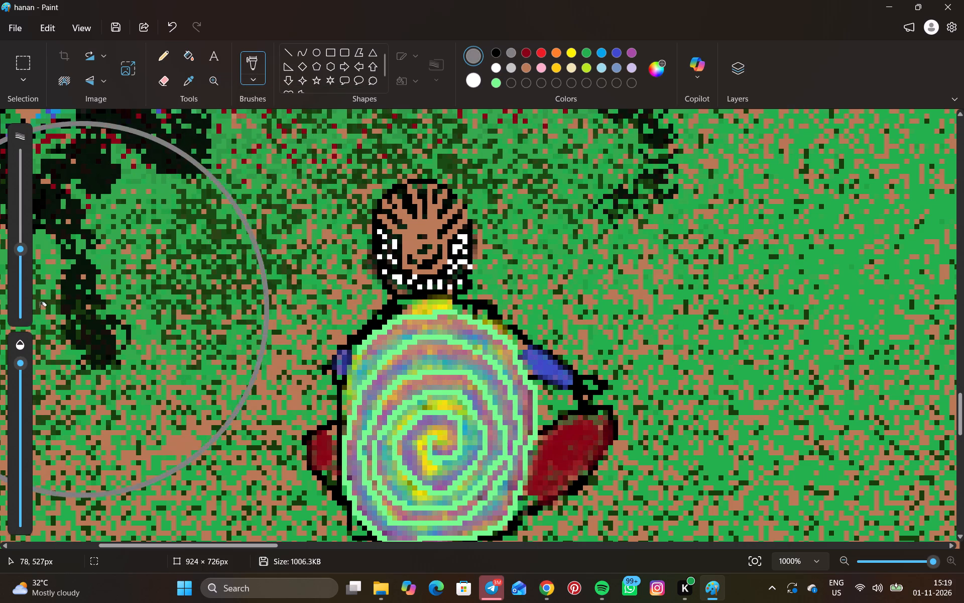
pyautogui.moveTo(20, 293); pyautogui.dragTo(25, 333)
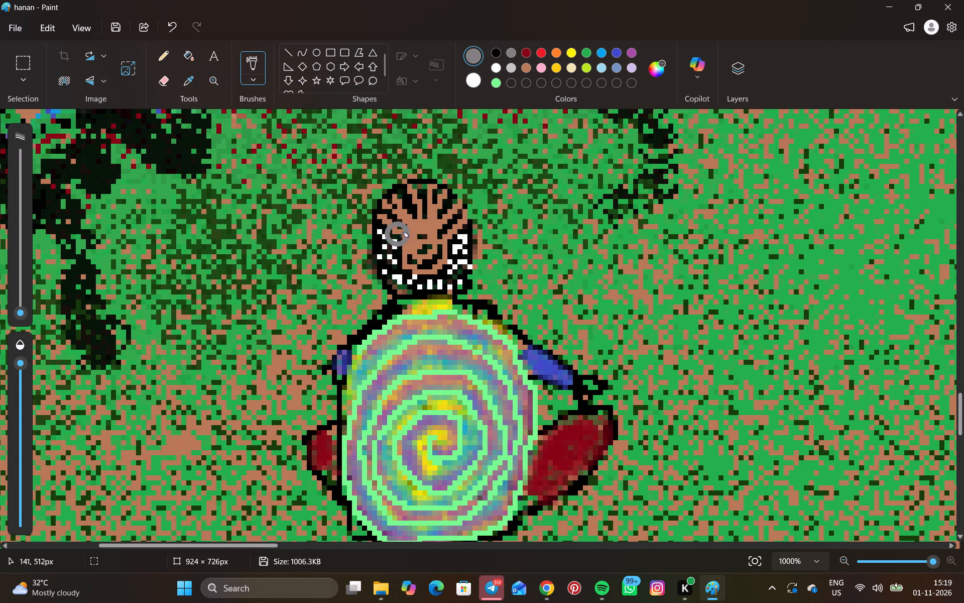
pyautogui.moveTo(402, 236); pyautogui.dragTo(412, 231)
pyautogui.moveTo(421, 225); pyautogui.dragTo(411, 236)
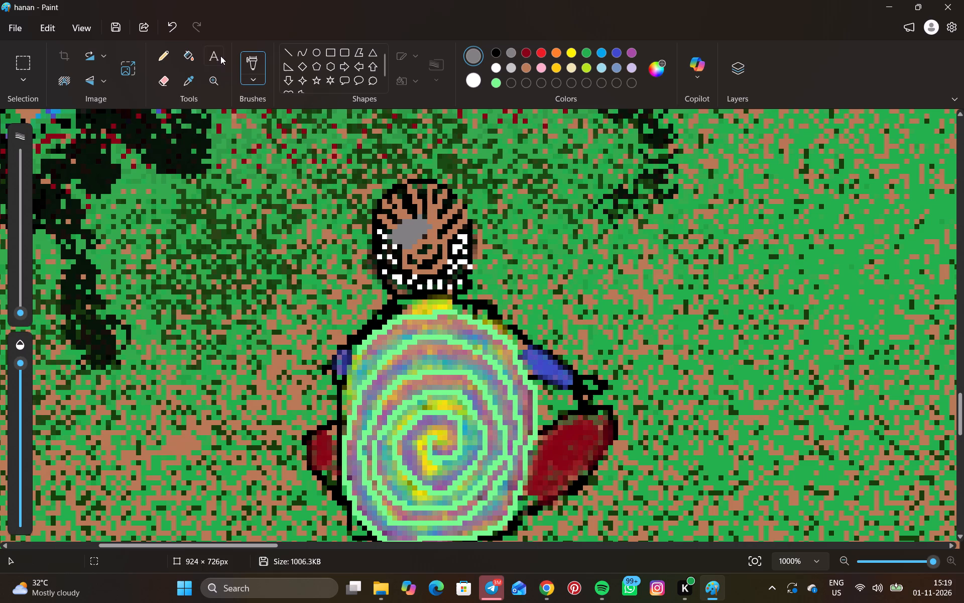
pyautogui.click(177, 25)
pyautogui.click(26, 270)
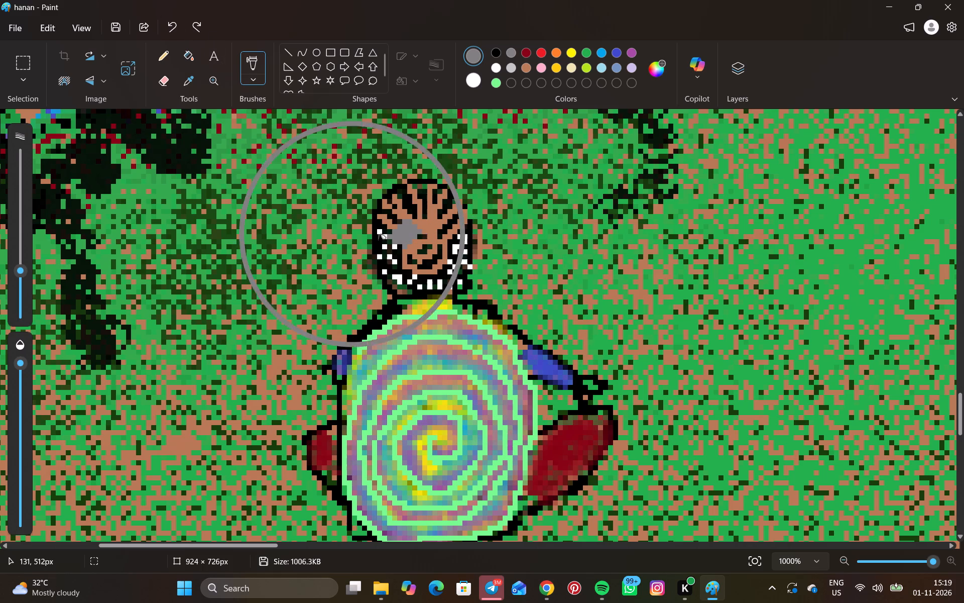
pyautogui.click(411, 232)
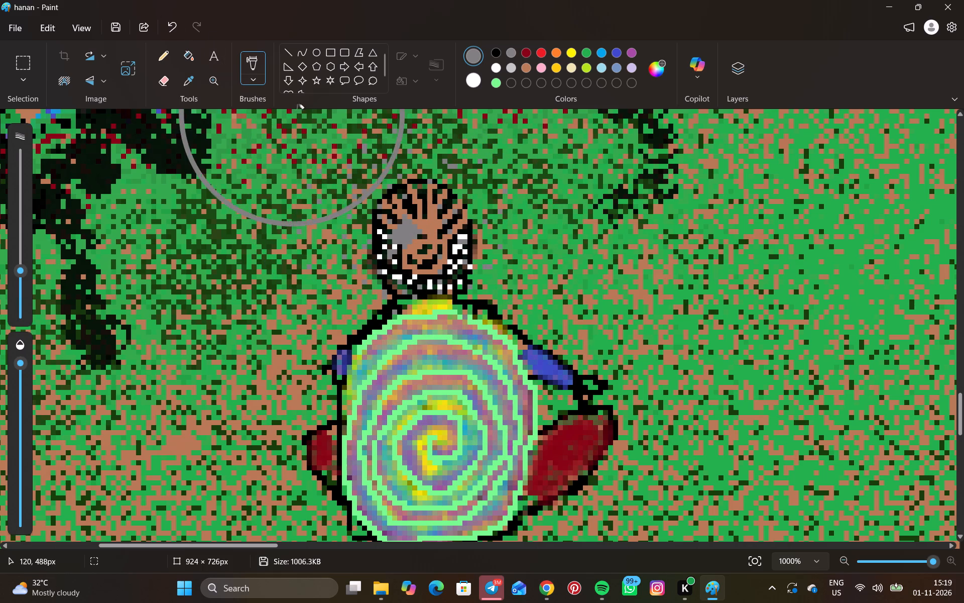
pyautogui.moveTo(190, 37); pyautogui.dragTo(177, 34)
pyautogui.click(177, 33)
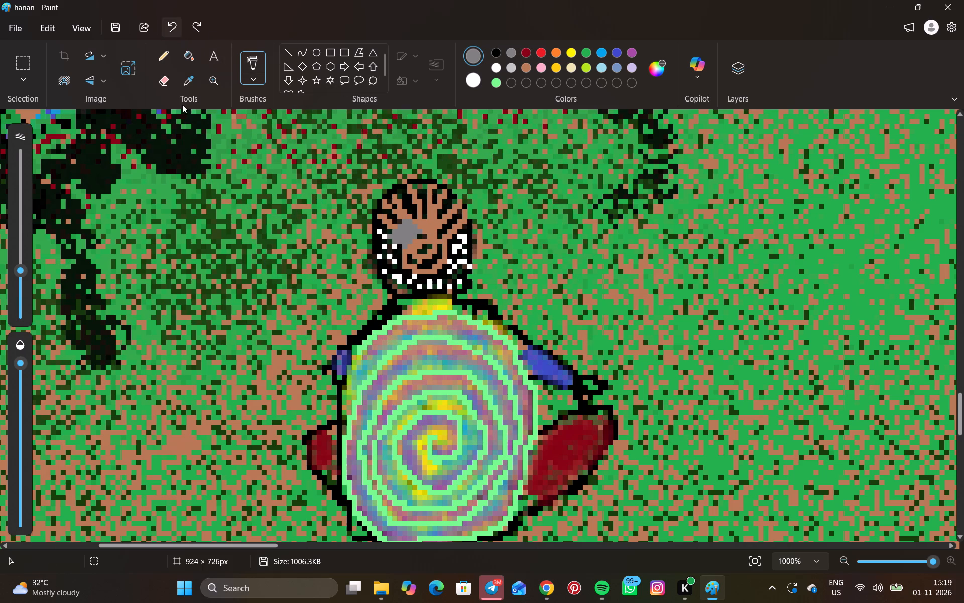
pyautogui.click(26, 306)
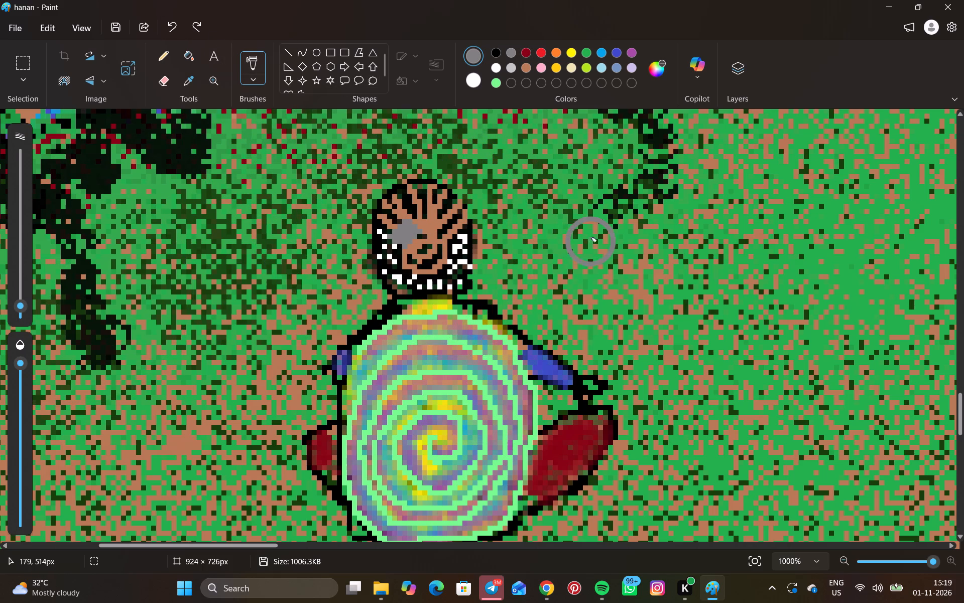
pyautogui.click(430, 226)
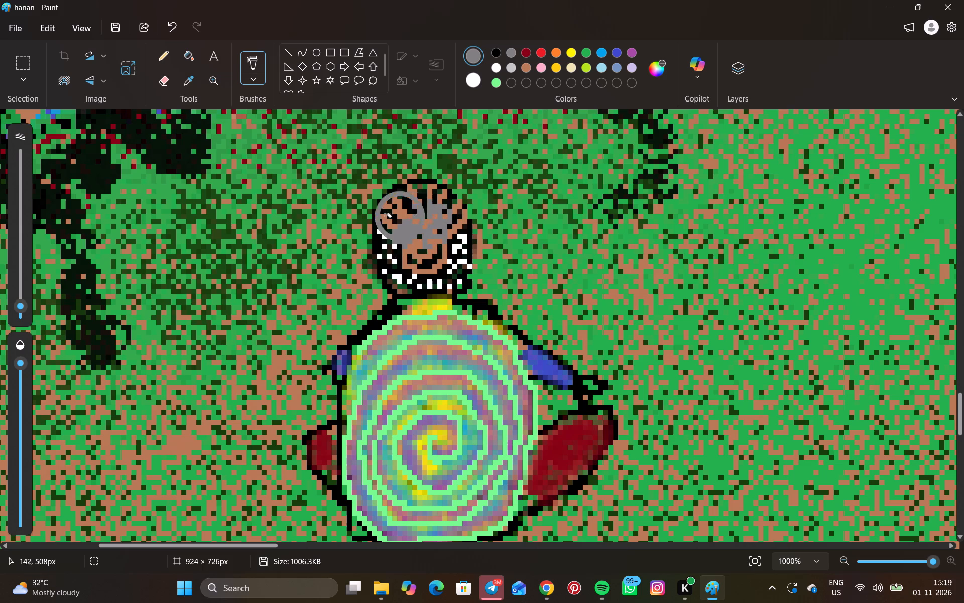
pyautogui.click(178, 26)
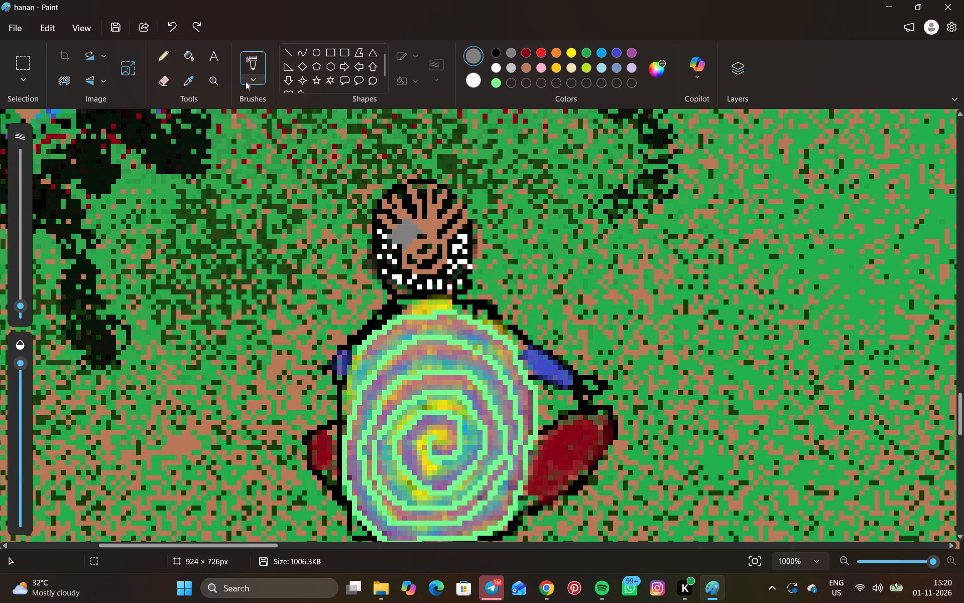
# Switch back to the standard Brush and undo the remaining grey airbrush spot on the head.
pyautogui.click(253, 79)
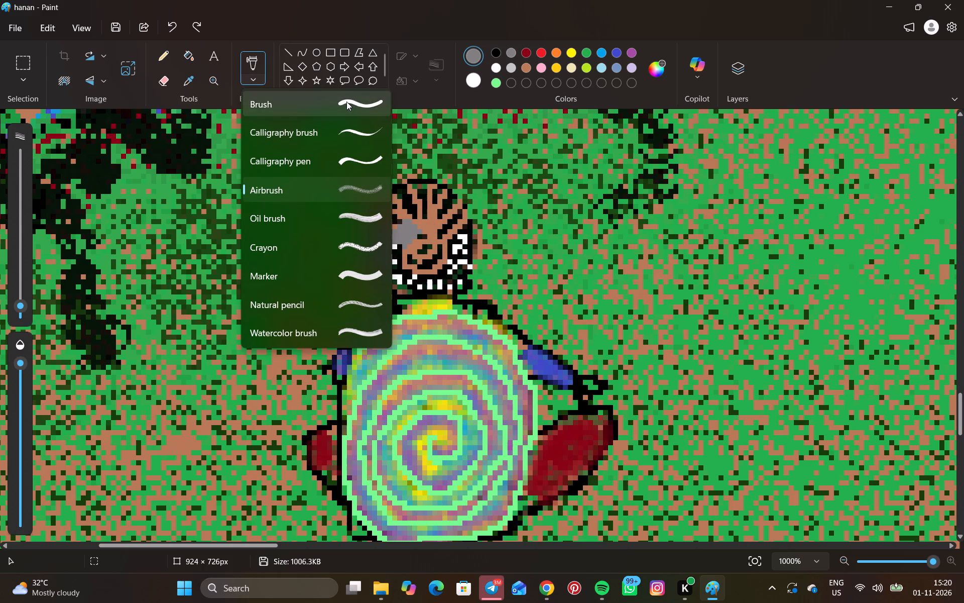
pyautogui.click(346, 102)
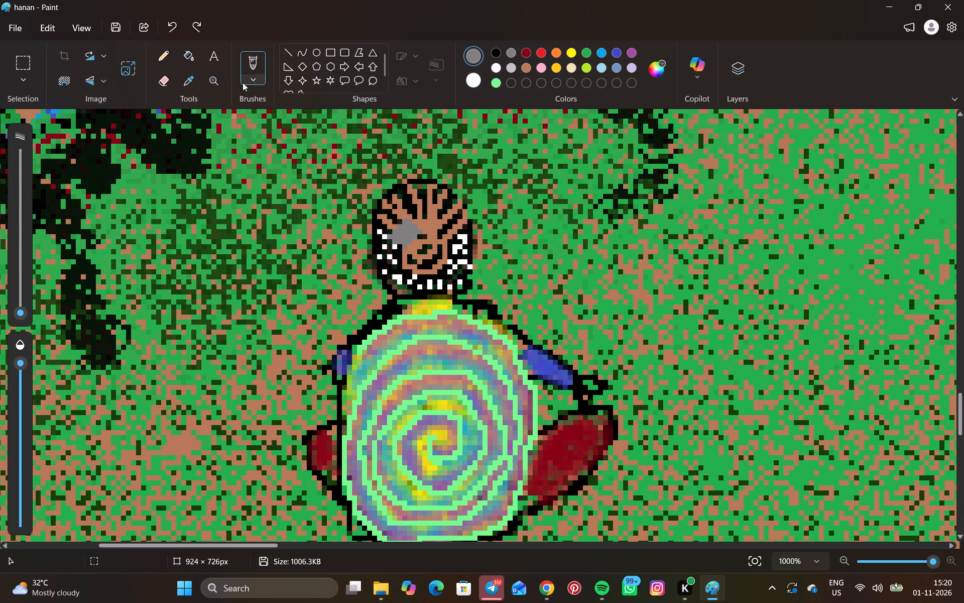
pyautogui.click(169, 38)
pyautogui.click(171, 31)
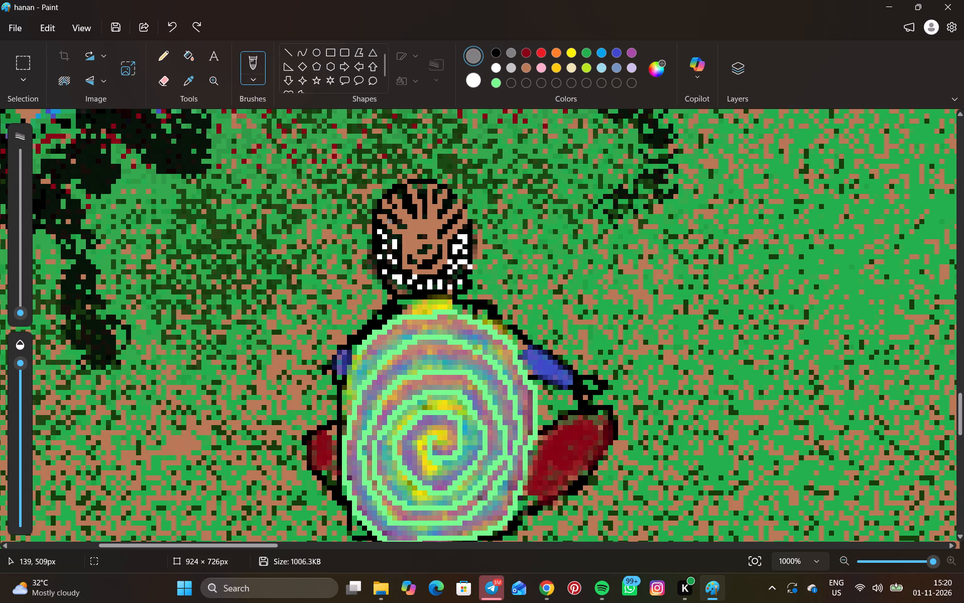
# Using the standard Brush in grey, paint over the brown fanned streaks and the central shape on the head.
pyautogui.moveTo(388, 222); pyautogui.dragTo(416, 258)
pyautogui.moveTo(416, 258); pyautogui.dragTo(439, 242)
pyautogui.moveTo(430, 238); pyautogui.dragTo(432, 252)
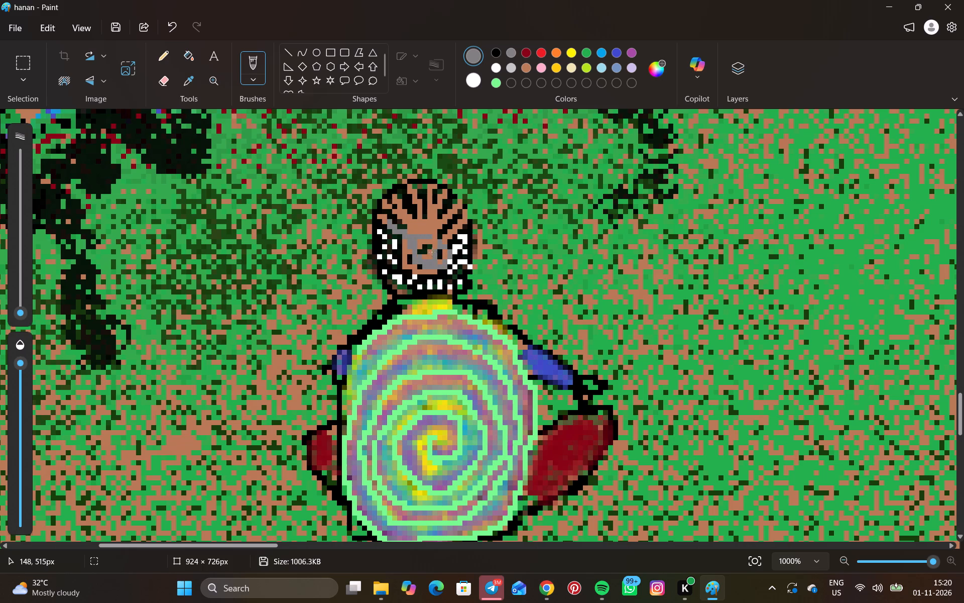
pyautogui.moveTo(432, 252); pyautogui.dragTo(428, 250)
pyautogui.moveTo(400, 199); pyautogui.dragTo(421, 232)
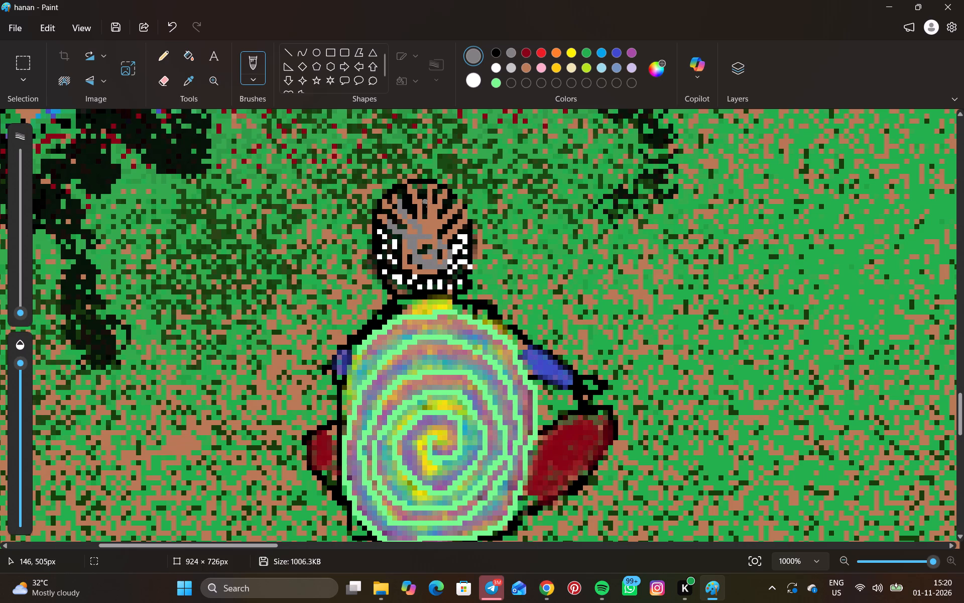
pyautogui.moveTo(420, 204); pyautogui.dragTo(424, 233)
pyautogui.moveTo(436, 205); pyautogui.dragTo(427, 235)
pyautogui.moveTo(427, 235); pyautogui.dragTo(432, 235)
pyautogui.moveTo(454, 213); pyautogui.dragTo(426, 234)
pyautogui.moveTo(461, 223); pyautogui.dragTo(442, 245)
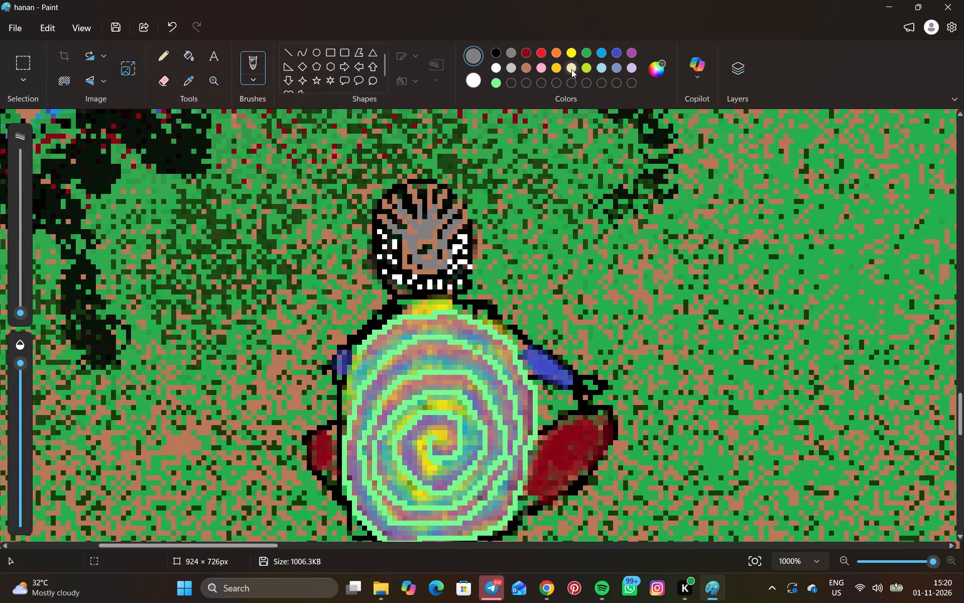
# Paint over the head's fanned streaks and its central shape in gold with the standard Brush.
pyautogui.click(557, 68)
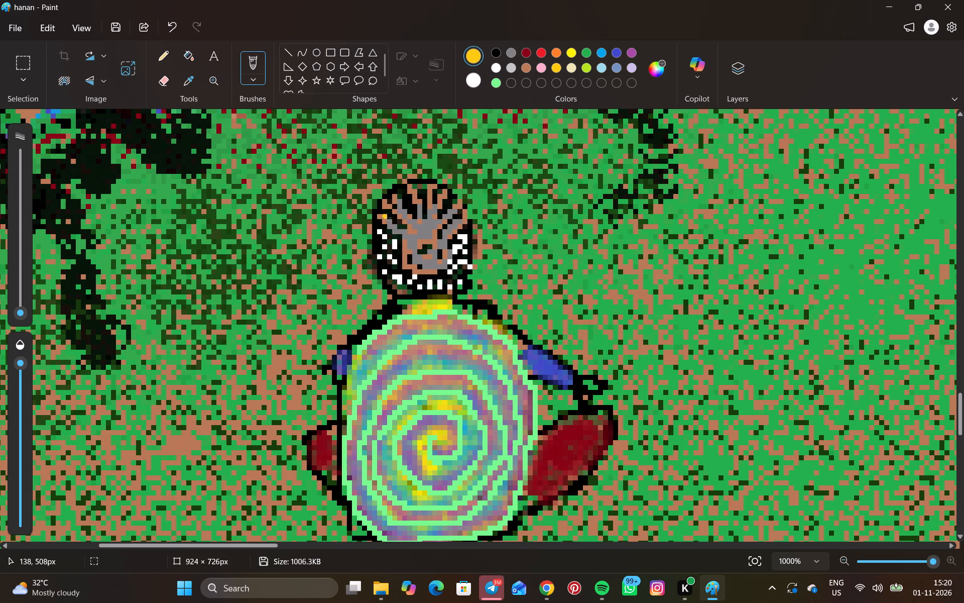
pyautogui.click(389, 220)
pyautogui.moveTo(389, 220); pyautogui.dragTo(395, 225)
pyautogui.moveTo(399, 227); pyautogui.dragTo(417, 263)
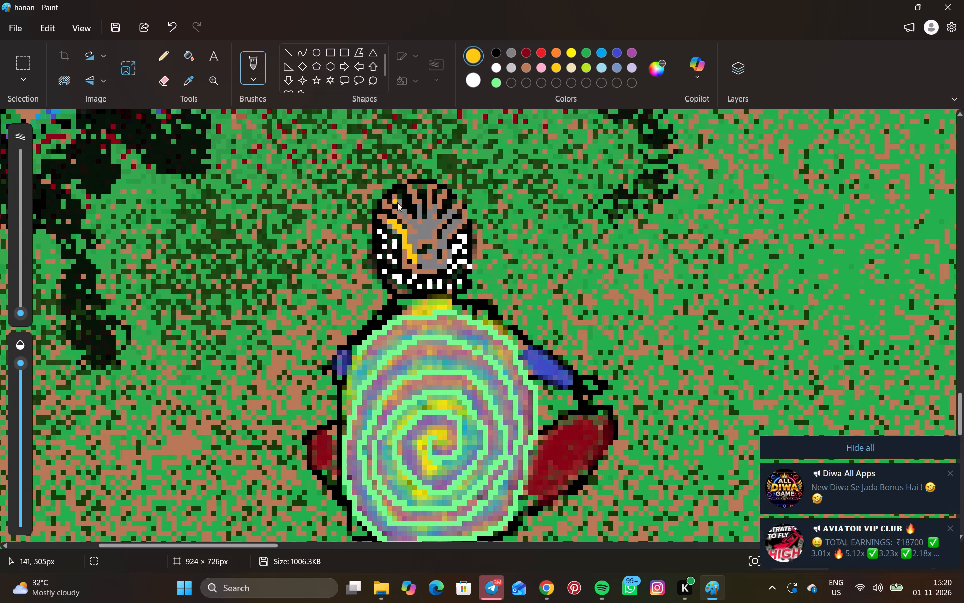
pyautogui.moveTo(393, 196); pyautogui.dragTo(424, 240)
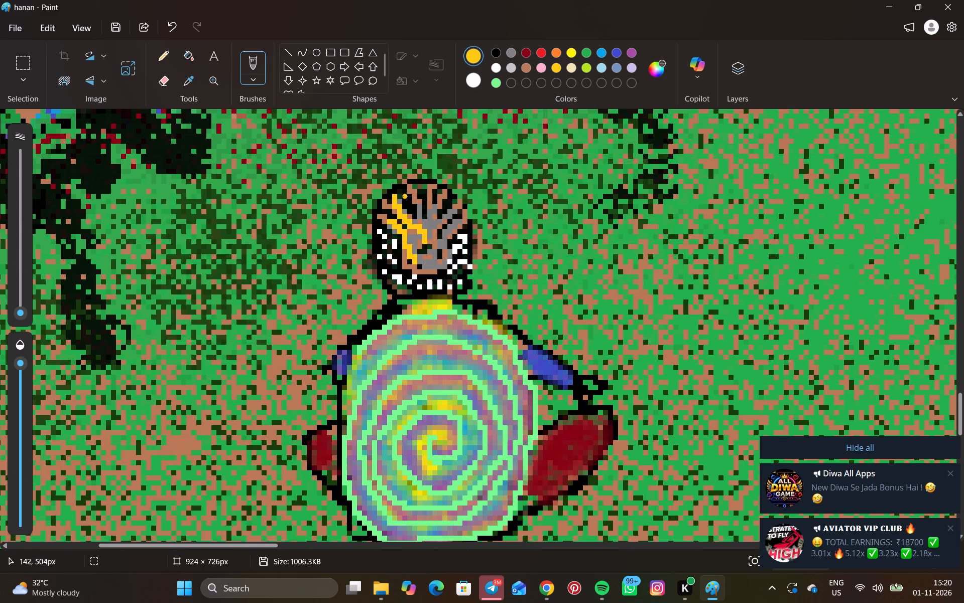
pyautogui.moveTo(411, 186); pyautogui.dragTo(431, 241)
pyautogui.moveTo(435, 185); pyautogui.dragTo(435, 185)
pyautogui.moveTo(435, 185); pyautogui.dragTo(428, 242)
pyautogui.moveTo(457, 197); pyautogui.dragTo(433, 231)
pyautogui.moveTo(462, 221); pyautogui.dragTo(441, 238)
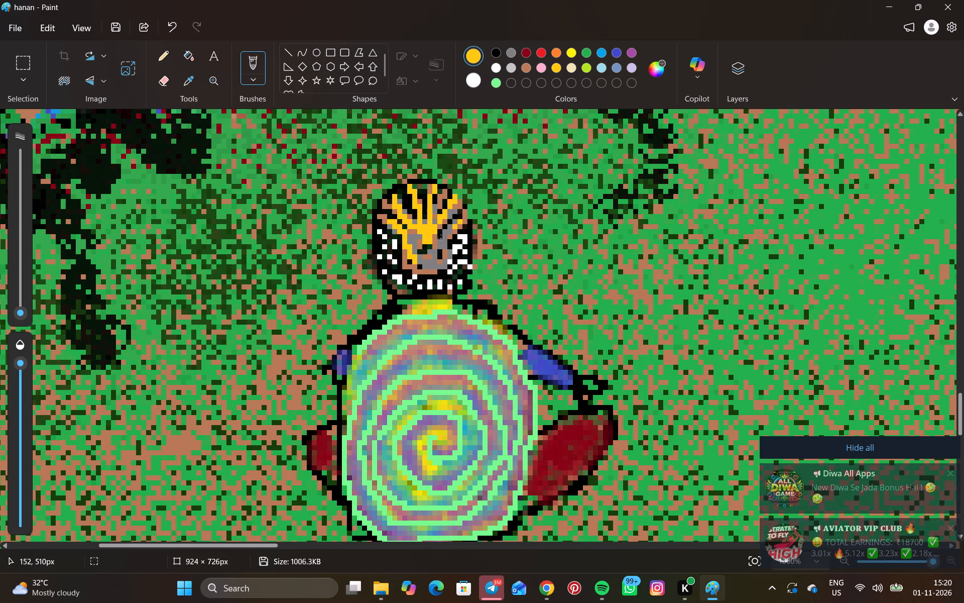
pyautogui.moveTo(441, 238); pyautogui.dragTo(433, 244)
pyautogui.moveTo(433, 238); pyautogui.dragTo(443, 244)
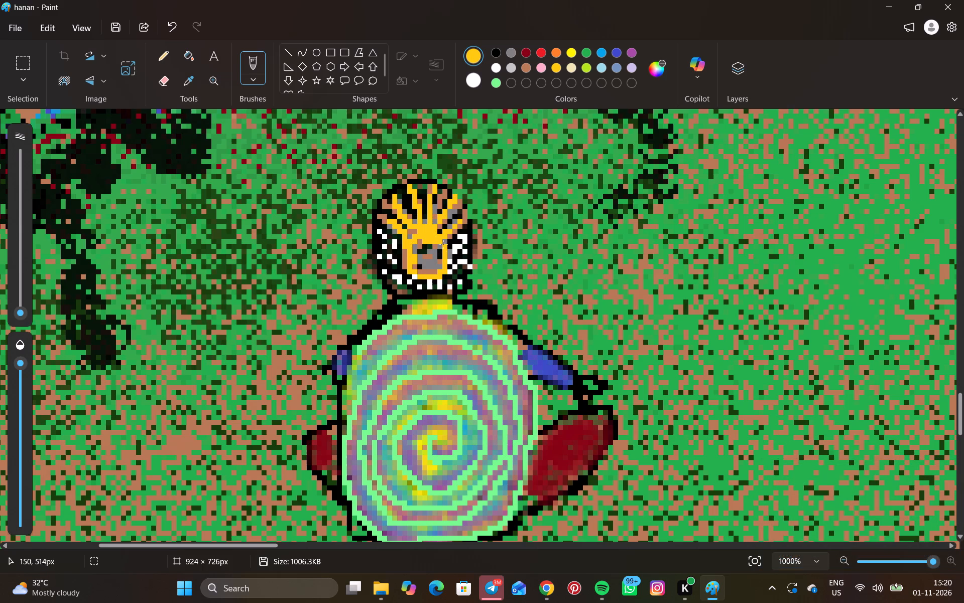
pyautogui.moveTo(443, 244); pyautogui.dragTo(430, 257)
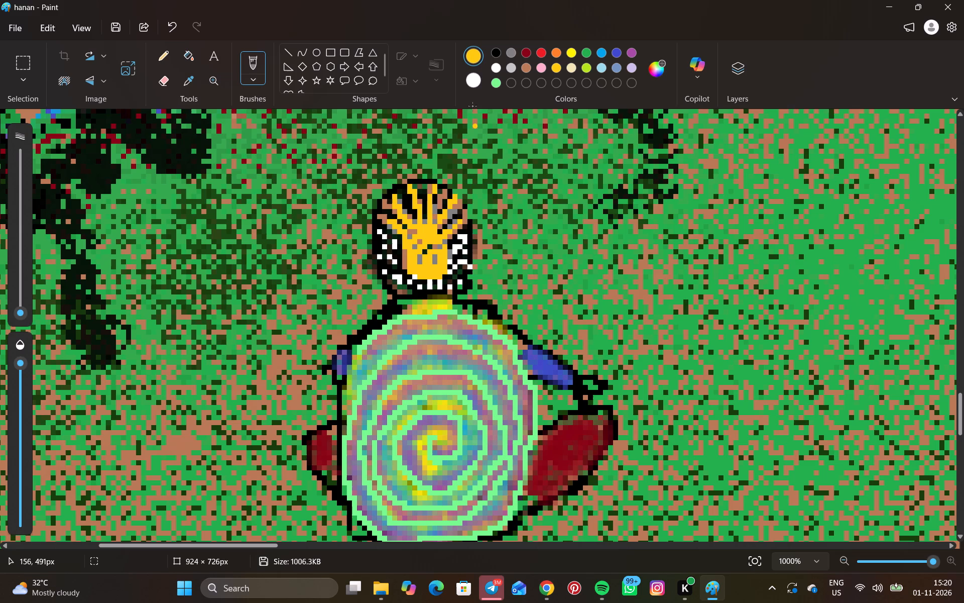
# Draw black outlines and small inner lines on the gold central shape of the head to suggest a face.
pyautogui.click(495, 55)
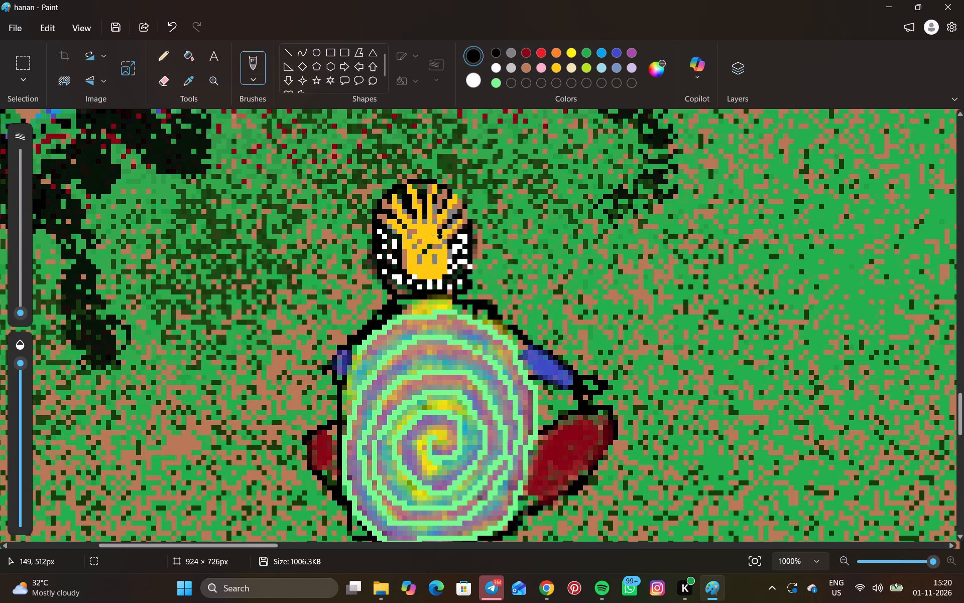
pyautogui.moveTo(436, 235); pyautogui.dragTo(418, 244)
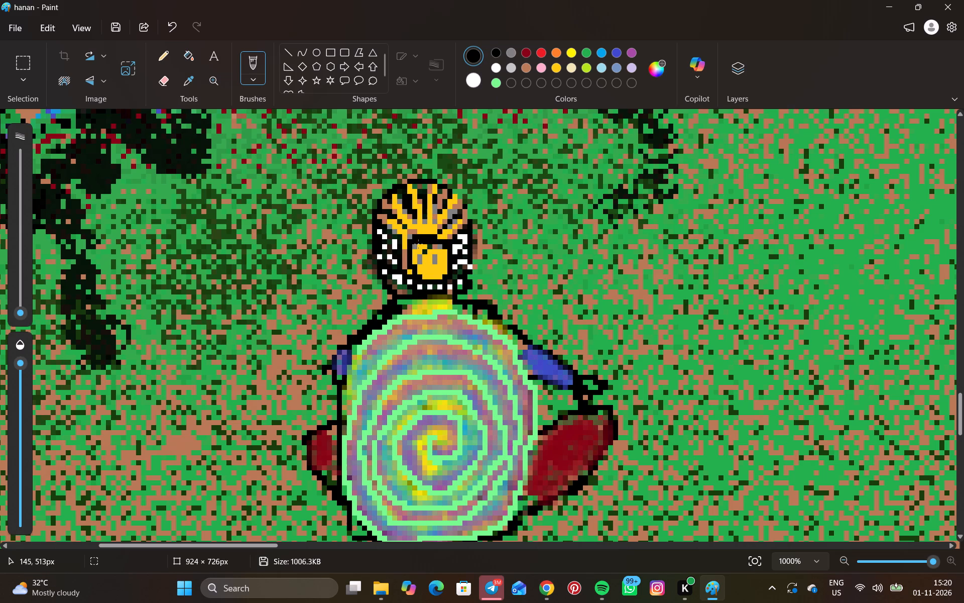
pyautogui.moveTo(418, 244); pyautogui.dragTo(430, 261)
pyautogui.moveTo(430, 261); pyautogui.dragTo(431, 256)
# Paint brown around the edges and through the middle of the head's central face shape.
pyautogui.click(522, 67)
pyautogui.moveTo(449, 241); pyautogui.dragTo(422, 237)
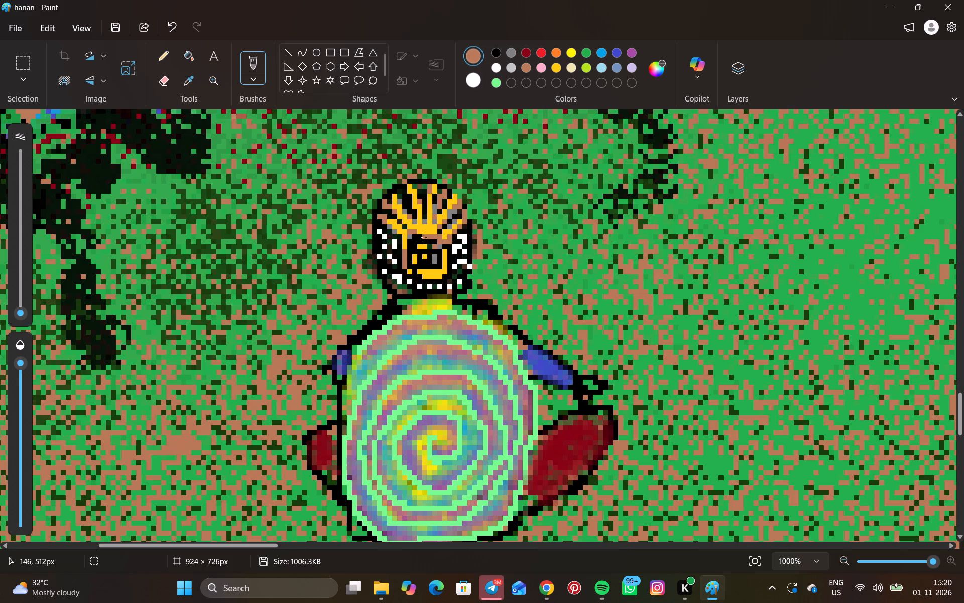
pyautogui.moveTo(422, 237); pyautogui.dragTo(434, 266)
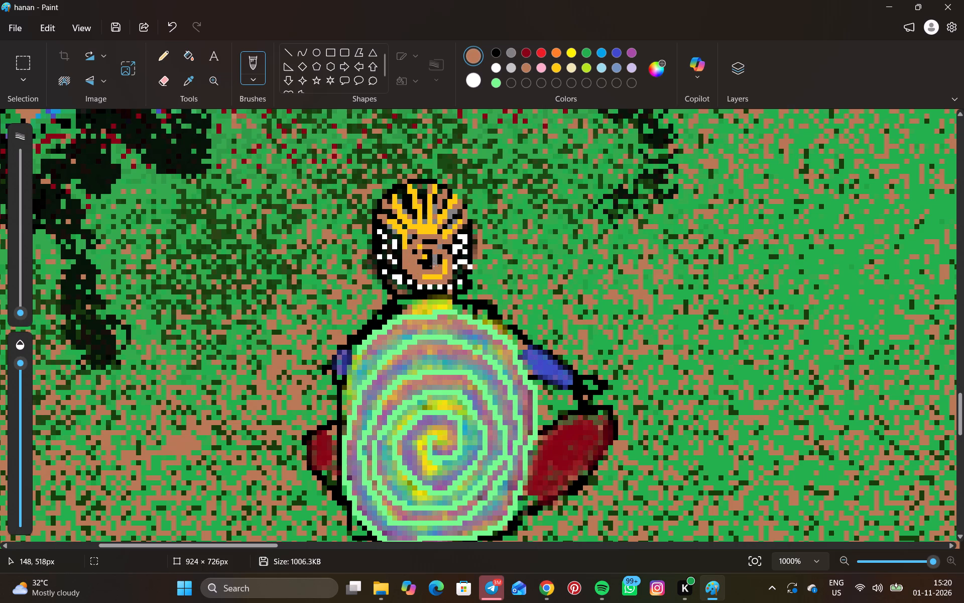
pyautogui.moveTo(434, 266); pyautogui.dragTo(432, 261)
# Dot light cream highlights over the brown face in the centre of the head.
pyautogui.click(576, 66)
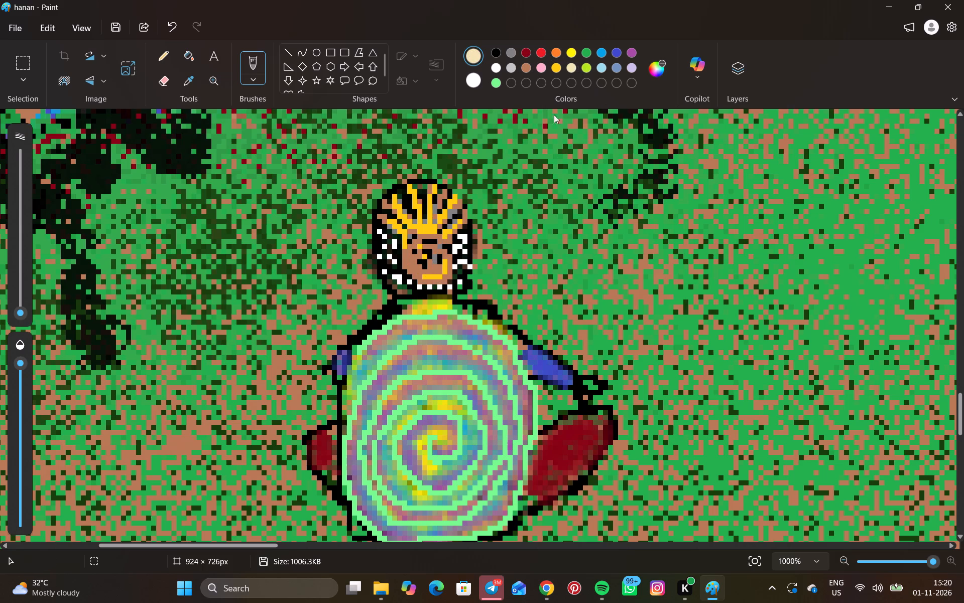
pyautogui.click(412, 260)
pyautogui.click(413, 247)
pyautogui.click(415, 266)
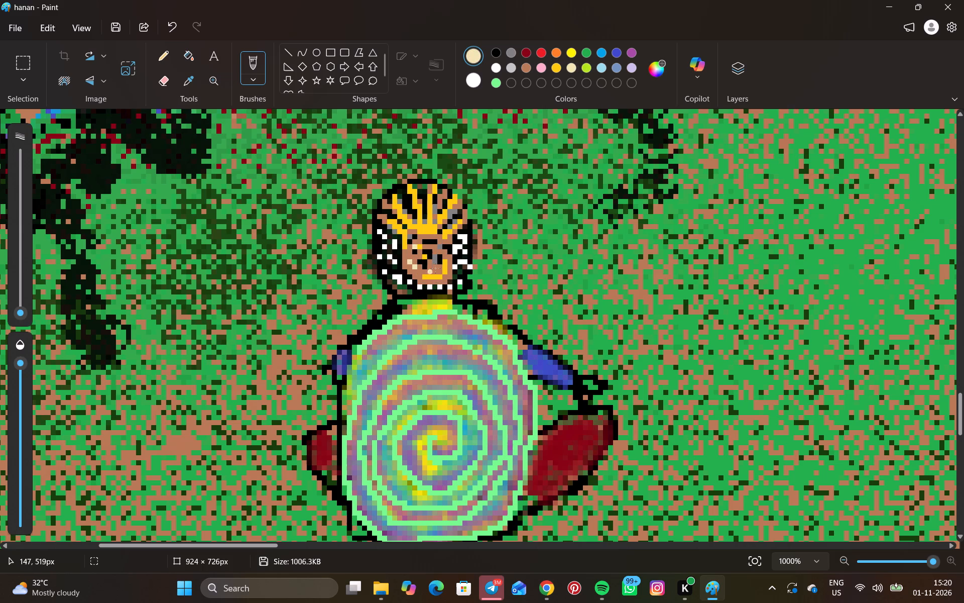
pyautogui.click(444, 260)
pyautogui.click(433, 271)
pyautogui.click(427, 262)
pyautogui.click(428, 270)
pyautogui.click(411, 274)
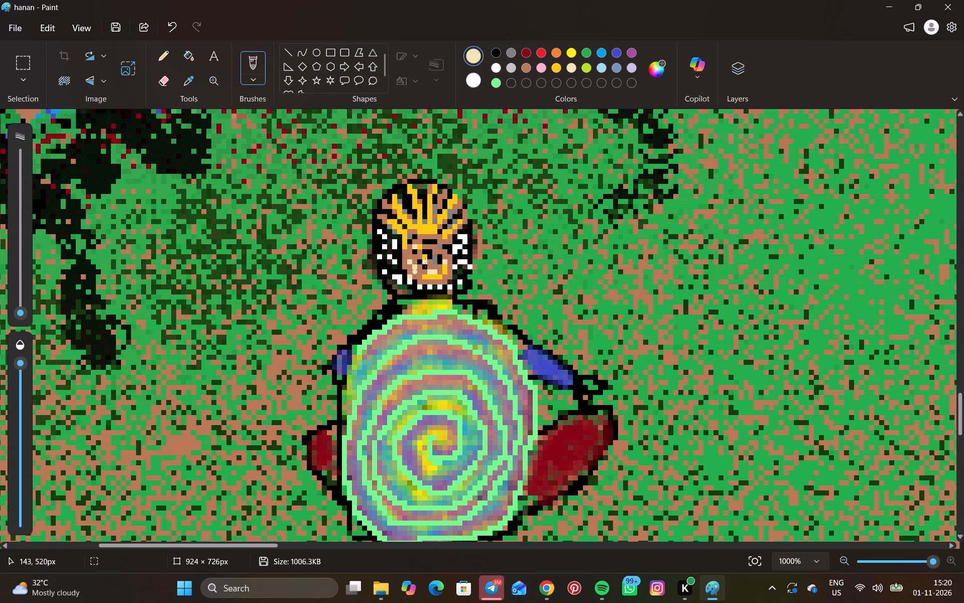
pyautogui.click(439, 248)
pyautogui.click(435, 246)
# Add grey spots between the white marks along the head's lower left edge and bottom.
pyautogui.click(512, 50)
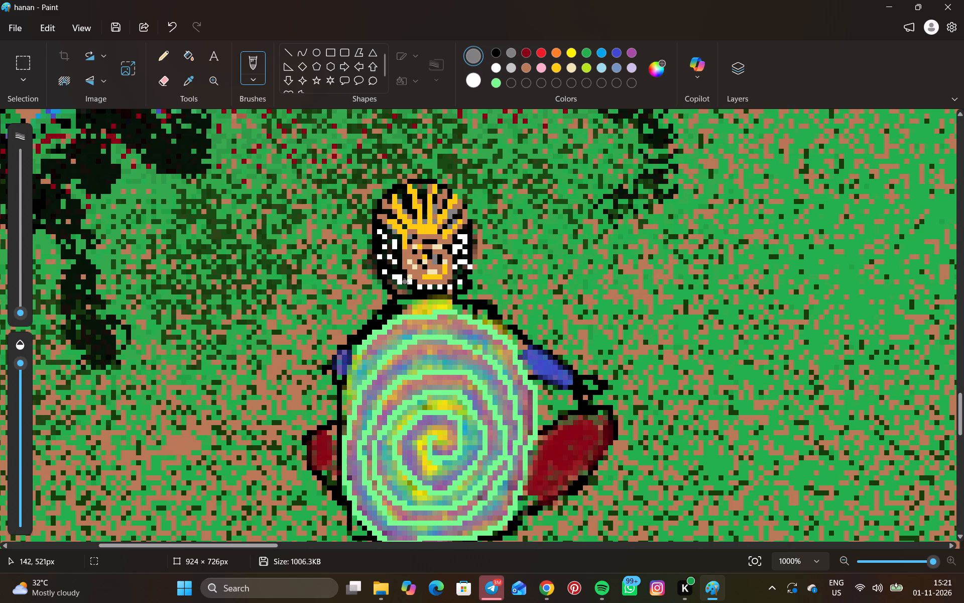
pyautogui.click(396, 243)
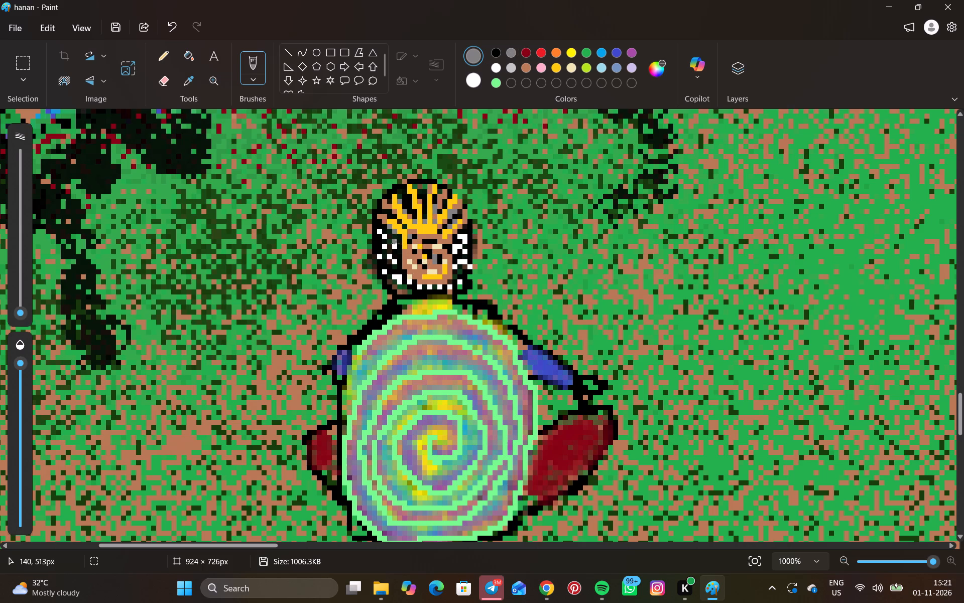
pyautogui.click(396, 247)
pyautogui.click(399, 274)
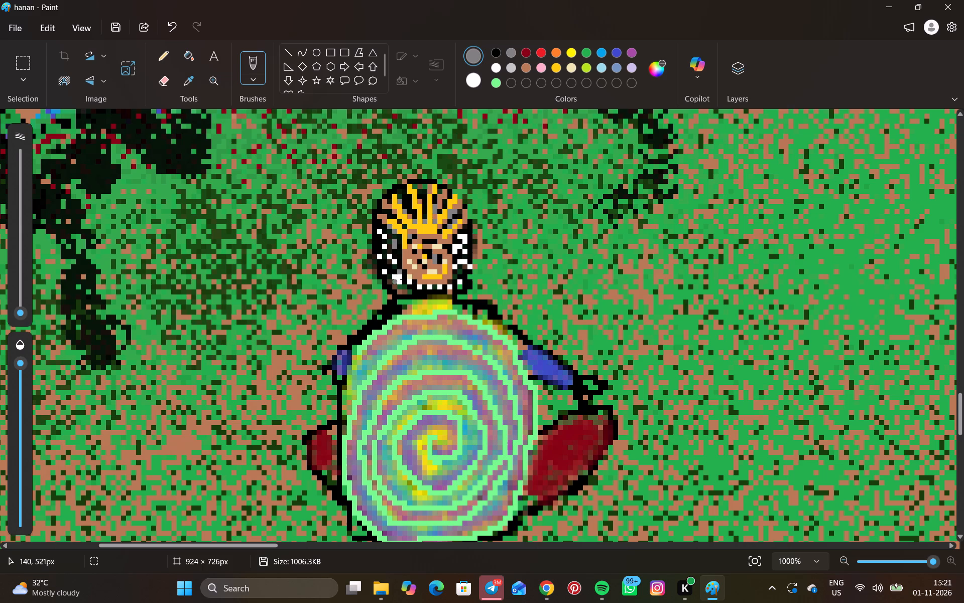
pyautogui.click(397, 279)
pyautogui.click(400, 278)
pyautogui.click(401, 287)
pyautogui.click(405, 284)
pyautogui.moveTo(412, 286); pyautogui.dragTo(417, 286)
pyautogui.click(427, 286)
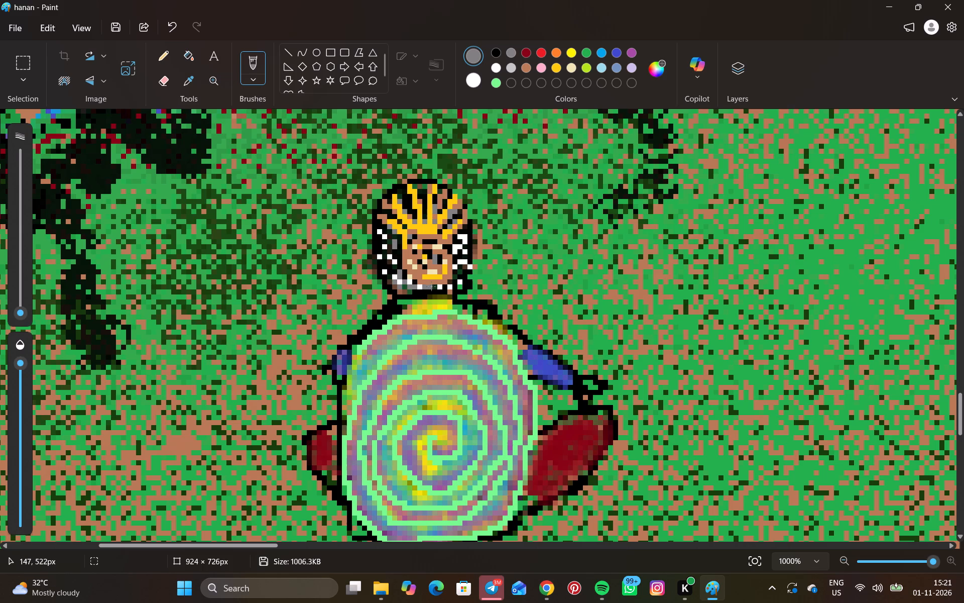
# Fill the gaps between the white marks up the head's lower right and right side with grey spots.
pyautogui.click(439, 288)
pyautogui.click(464, 278)
pyautogui.click(454, 272)
pyautogui.click(457, 260)
pyautogui.moveTo(458, 260); pyautogui.dragTo(463, 258)
pyautogui.click(467, 254)
pyautogui.click(459, 253)
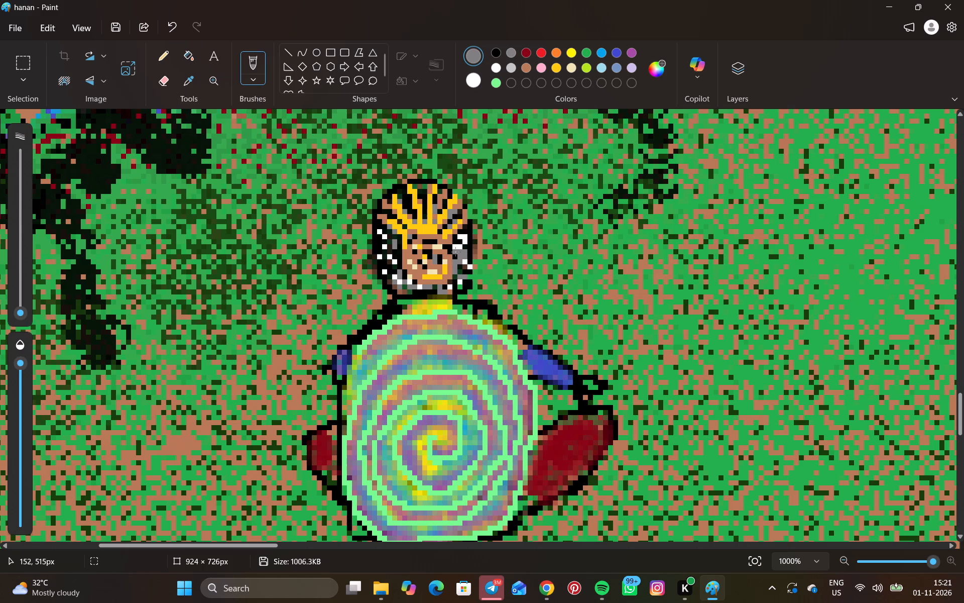
pyautogui.click(455, 252)
pyautogui.click(457, 247)
pyautogui.click(461, 242)
pyautogui.doubleClick(465, 239)
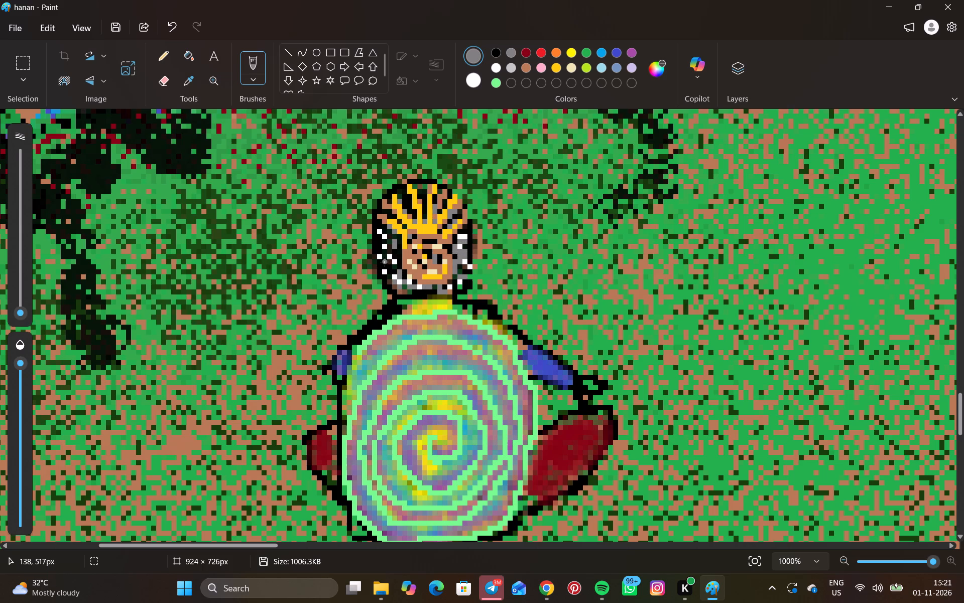
# Fill the gaps between the white marks on the left side of the head with grey spots.
pyautogui.click(382, 261)
pyautogui.click(387, 257)
pyautogui.click(383, 257)
pyautogui.click(389, 250)
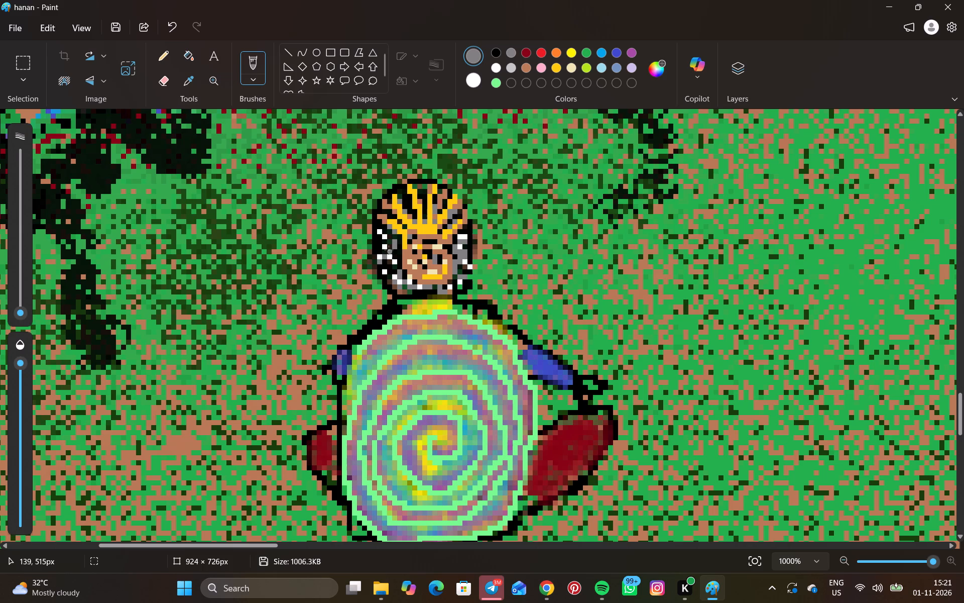
pyautogui.click(384, 249)
pyautogui.click(387, 248)
pyautogui.click(386, 238)
pyautogui.click(383, 237)
pyautogui.moveTo(388, 260); pyautogui.dragTo(397, 267)
pyautogui.click(401, 280)
# Add grey shading where the right and left blue arms meet the spiral torso.
pyautogui.click(524, 361)
pyautogui.click(533, 371)
pyautogui.click(534, 375)
pyautogui.moveTo(522, 367); pyautogui.dragTo(509, 351)
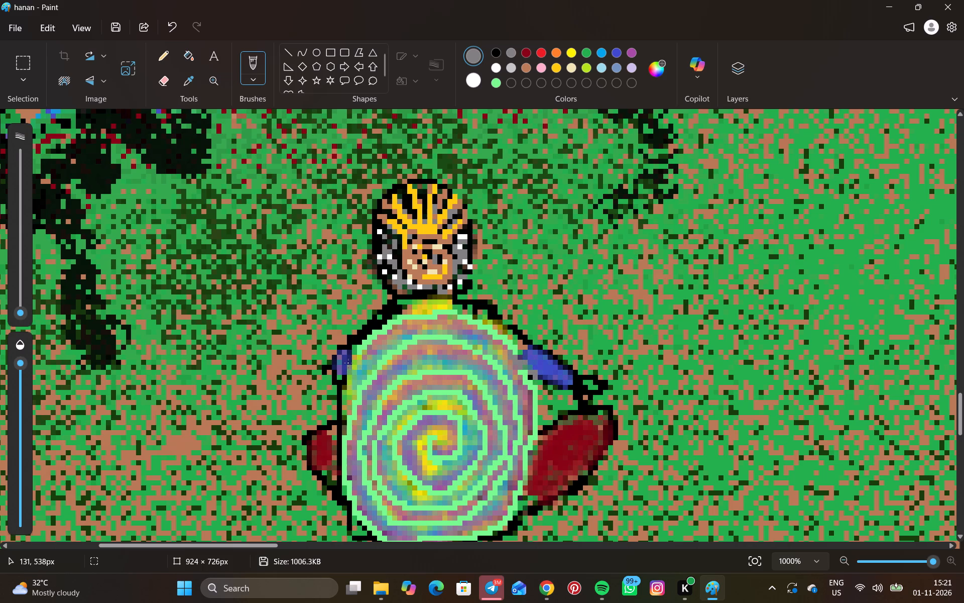
pyautogui.moveTo(358, 355); pyautogui.dragTo(343, 377)
pyautogui.moveTo(352, 354); pyautogui.dragTo(352, 366)
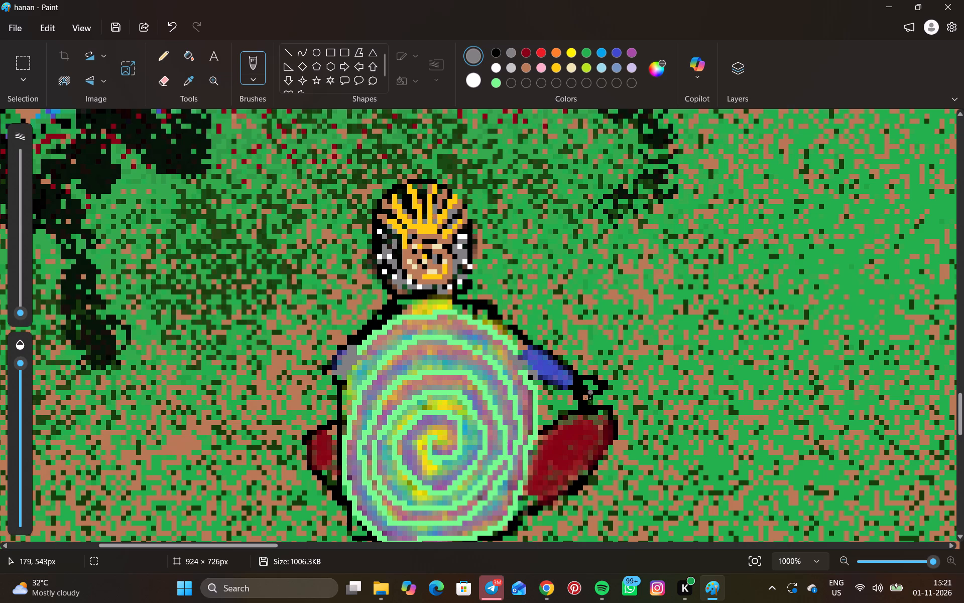
# Add grey shading along the top, tip and lower edge of the figure's right red leg and under the spiral torso.
pyautogui.click(550, 429)
pyautogui.click(571, 415)
pyautogui.moveTo(563, 420); pyautogui.dragTo(544, 434)
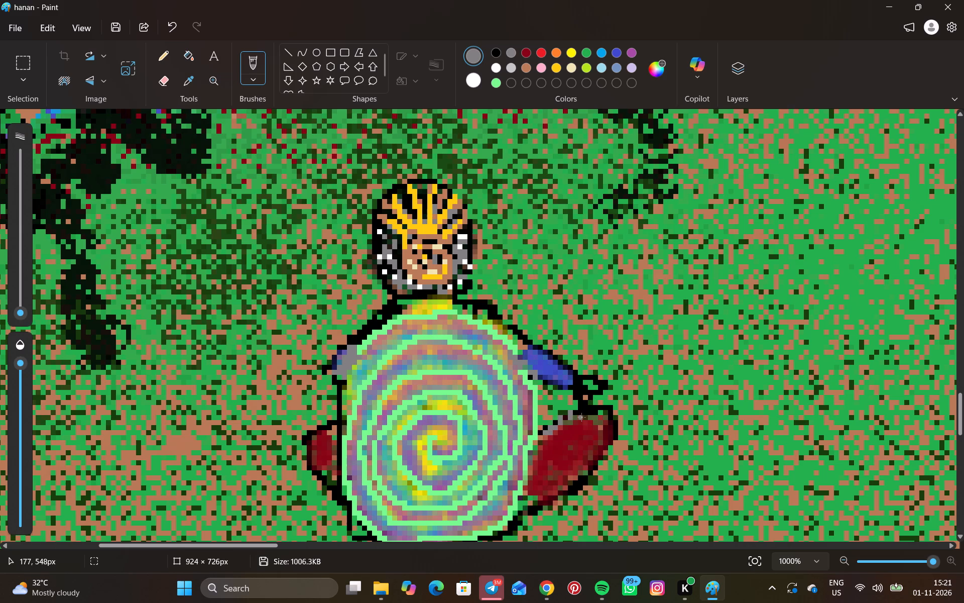
pyautogui.click(582, 417)
pyautogui.moveTo(612, 415); pyautogui.dragTo(617, 415)
pyautogui.moveTo(596, 464); pyautogui.dragTo(591, 471)
pyautogui.moveTo(561, 504); pyautogui.dragTo(538, 517)
pyautogui.moveTo(506, 533); pyautogui.dragTo(479, 539)
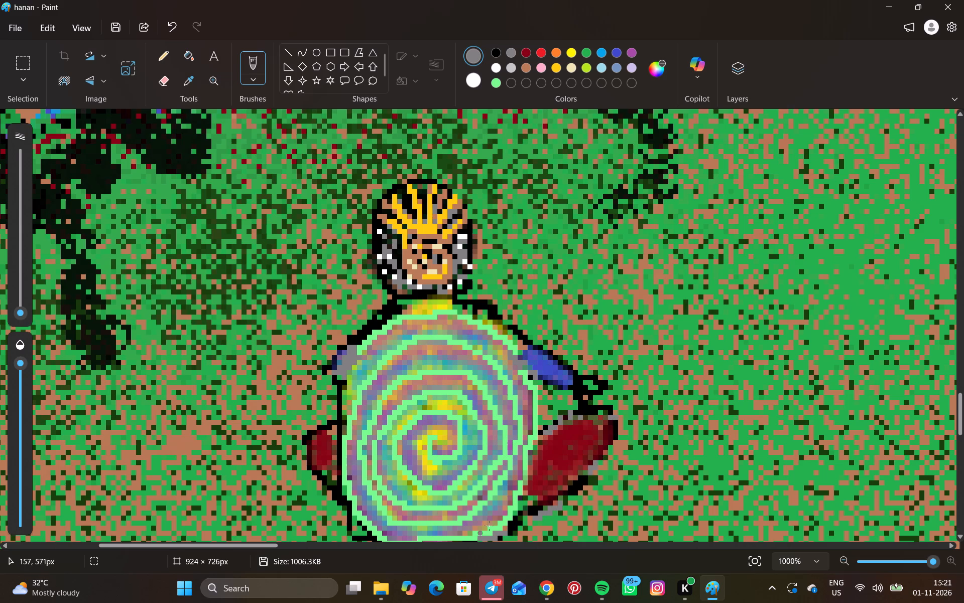
# Go over the outline of the right red leg and the torso's lower right edge in black.
pyautogui.keyDown('ctrl'); pyautogui.scroll(-8, 522, 407); pyautogui.keyUp('ctrl')
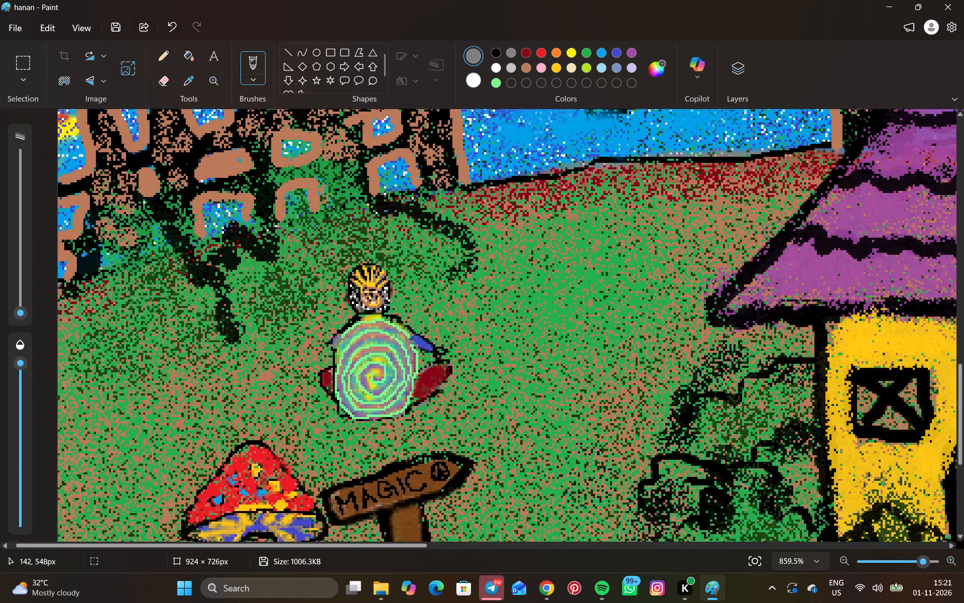
pyautogui.keyDown('ctrl'); pyautogui.scroll(-6, 522, 403); pyautogui.keyUp('ctrl')
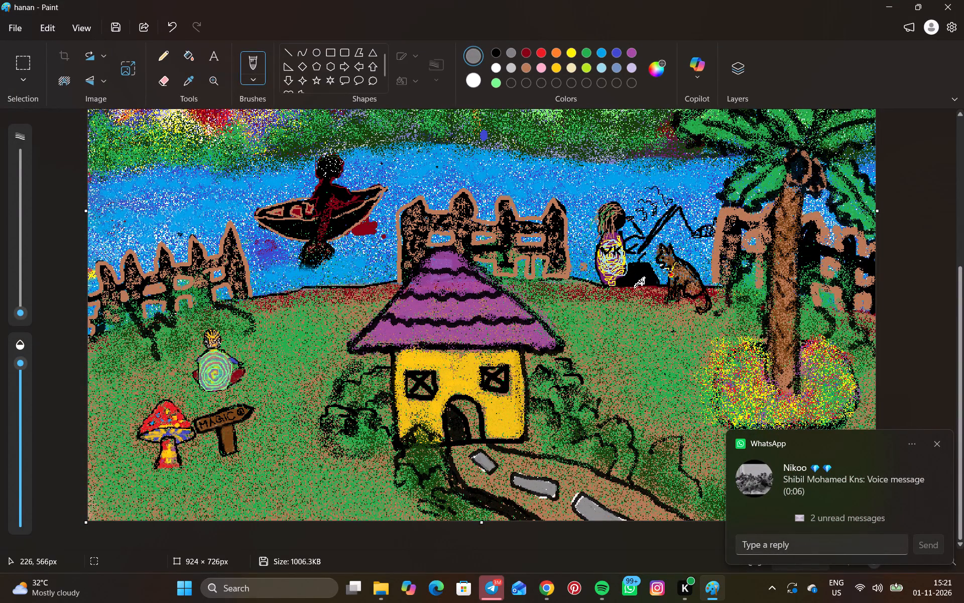
pyautogui.keyDown('ctrl'); pyautogui.scroll(5, 205, 382); pyautogui.keyUp('ctrl')
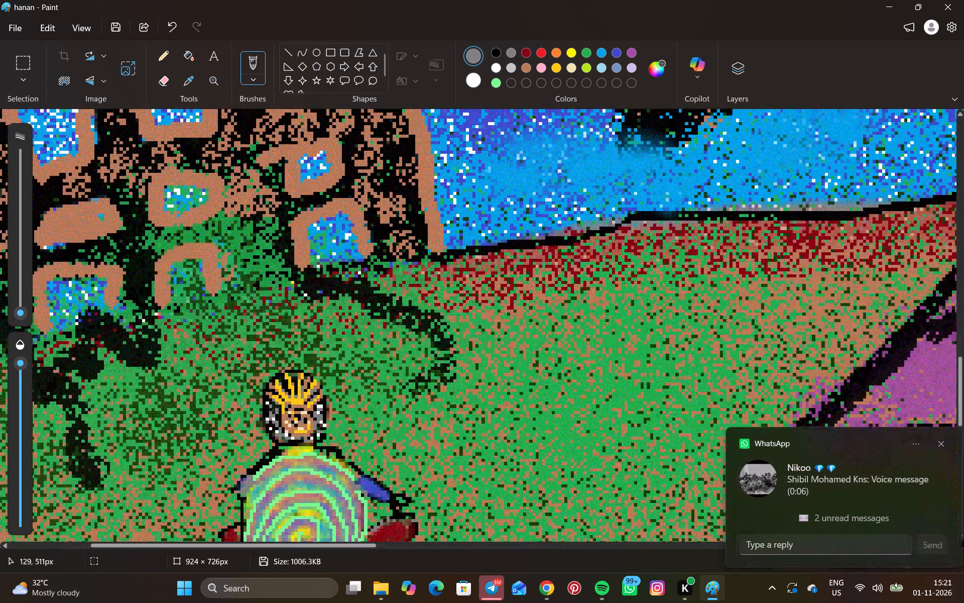
pyautogui.scroll(-1, 242, 403)
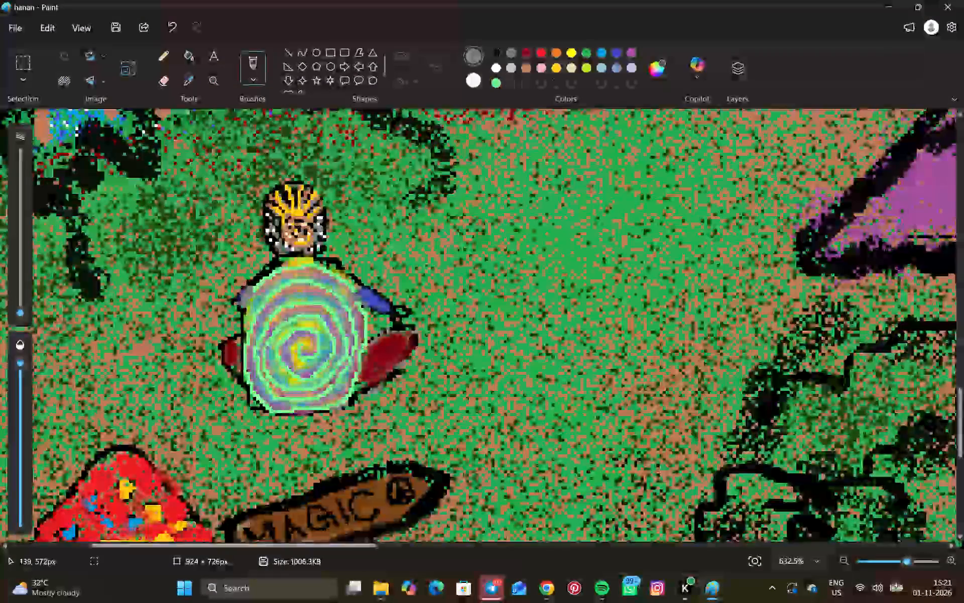
pyautogui.click(496, 55)
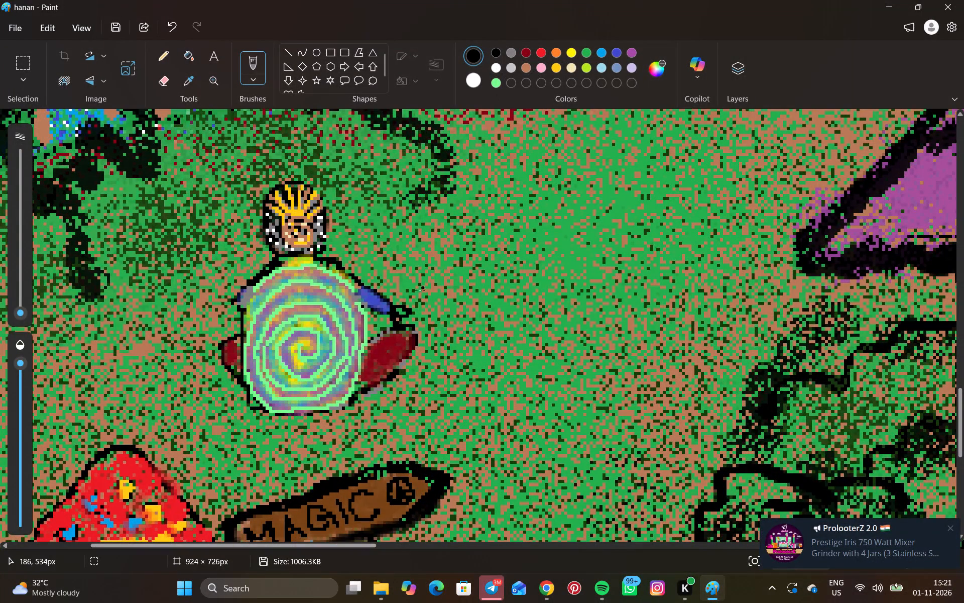
pyautogui.keyDown('ctrl'); pyautogui.scroll(5, 364, 359); pyautogui.keyUp('ctrl')
pyautogui.moveTo(419, 373); pyautogui.dragTo(422, 373)
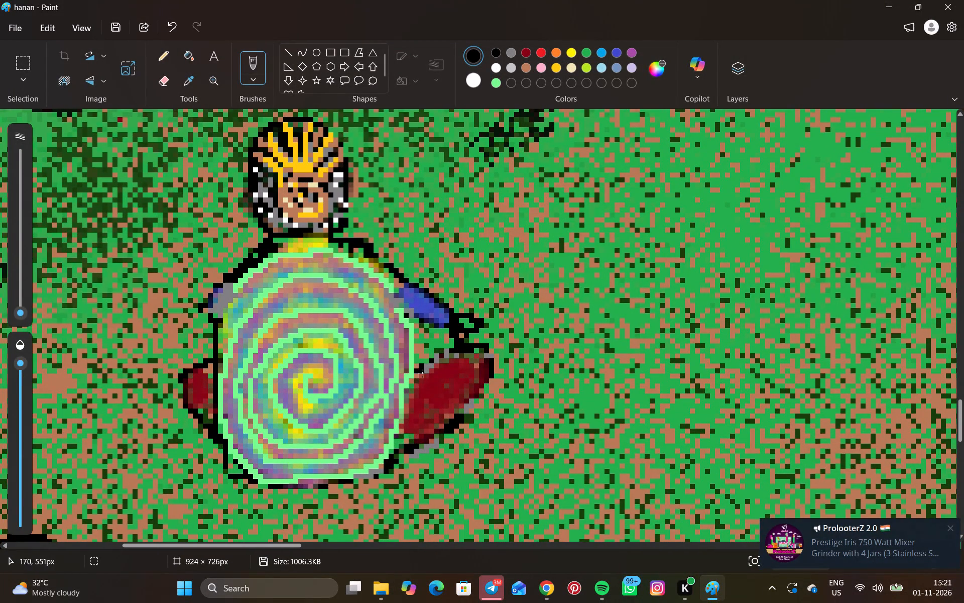
pyautogui.moveTo(422, 373); pyautogui.dragTo(488, 393)
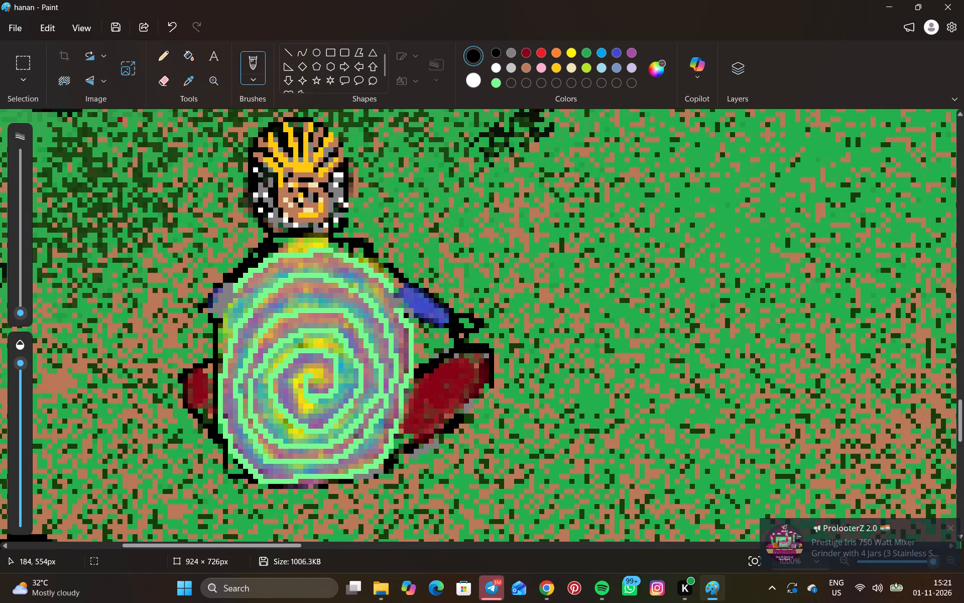
pyautogui.moveTo(488, 393); pyautogui.dragTo(323, 480)
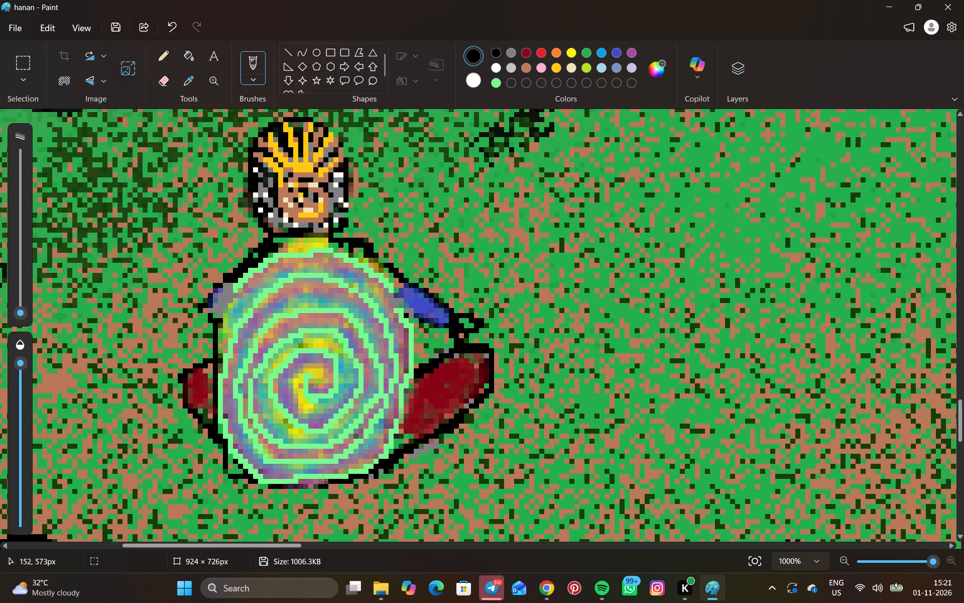
# Continue the black outline around the torso's lower left edge, the left leg and arm, and both shoulders.
pyautogui.moveTo(323, 480); pyautogui.dragTo(189, 416)
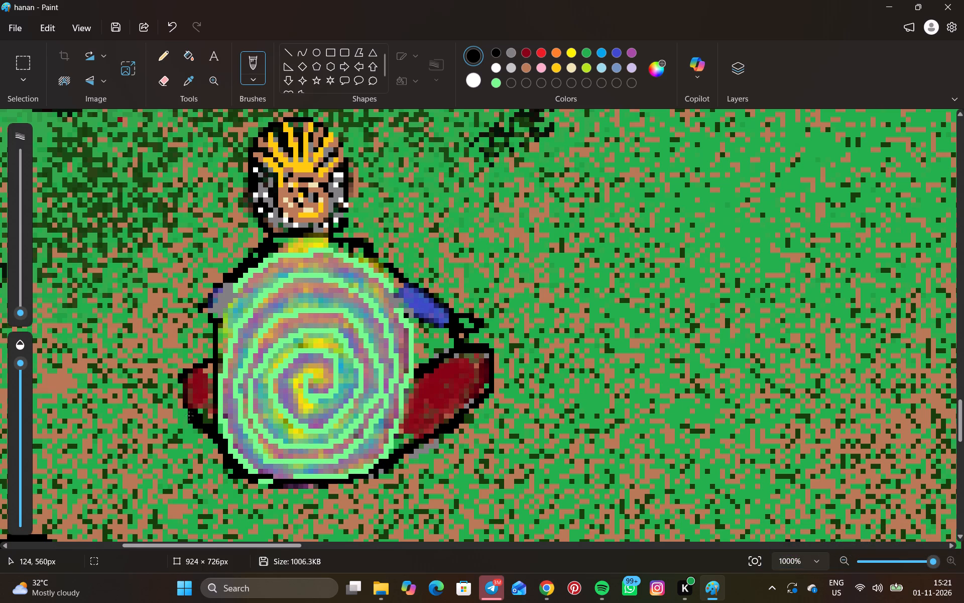
pyautogui.moveTo(189, 416); pyautogui.dragTo(216, 335)
pyautogui.moveTo(216, 335); pyautogui.dragTo(225, 289)
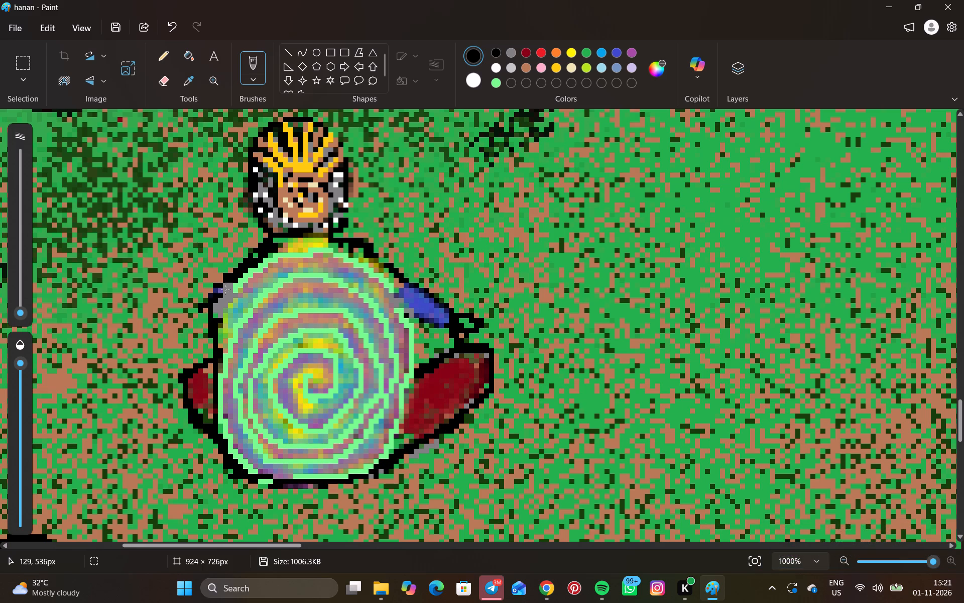
pyautogui.moveTo(225, 289); pyautogui.dragTo(283, 245)
pyautogui.moveTo(364, 244); pyautogui.dragTo(404, 273)
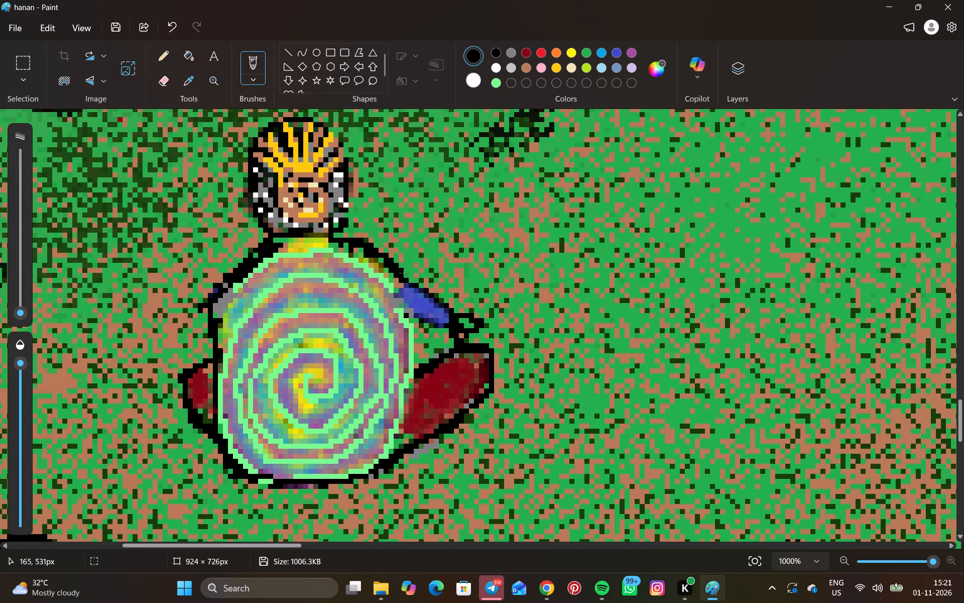
# Outline the figure's right arm in black, fill in its hand, and darken the gap between arm and red leg.
pyautogui.moveTo(404, 273); pyautogui.dragTo(479, 308)
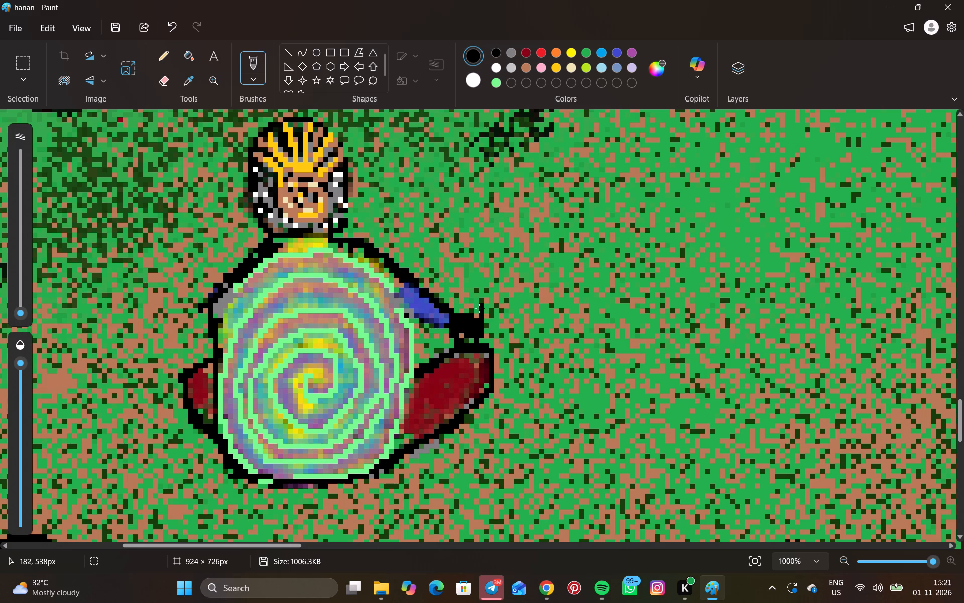
pyautogui.moveTo(479, 308); pyautogui.dragTo(459, 338)
pyautogui.moveTo(445, 335); pyautogui.dragTo(416, 369)
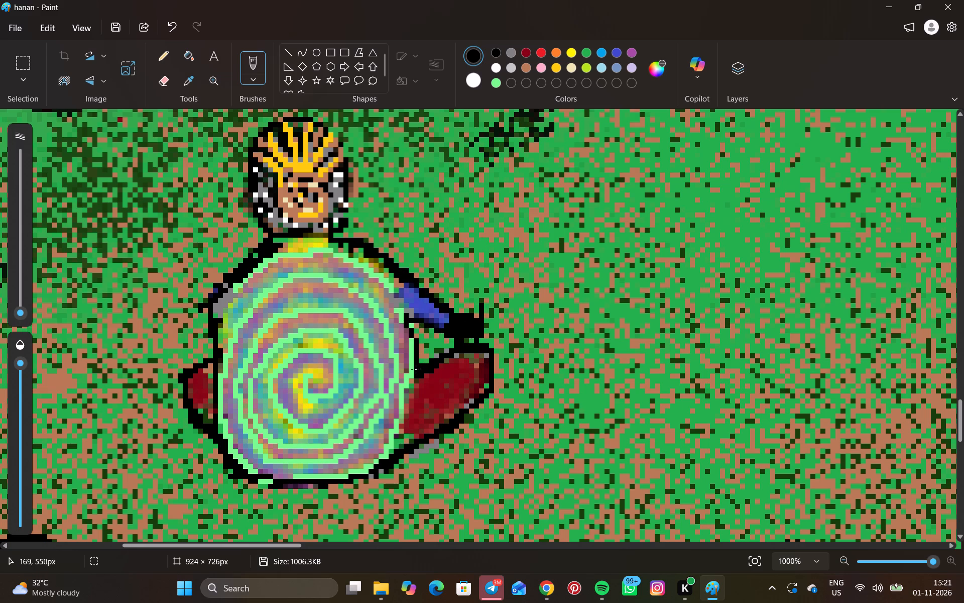
pyautogui.moveTo(416, 369); pyautogui.dragTo(403, 376)
# Draw a black line across the neck and up the lower right edge of the head.
pyautogui.moveTo(276, 235); pyautogui.dragTo(301, 241)
pyautogui.moveTo(301, 241); pyautogui.dragTo(343, 214)
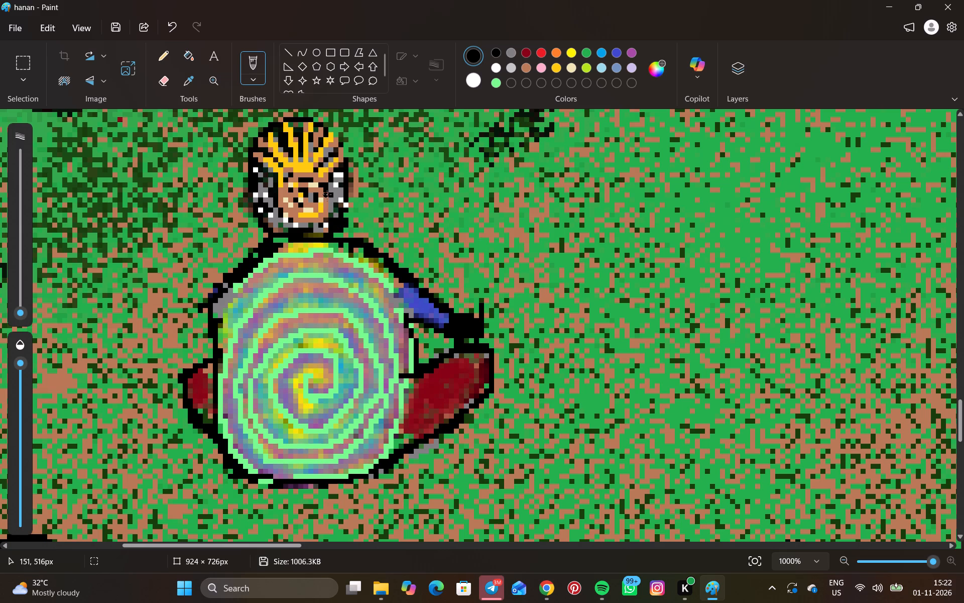
# Darken both sides of the face with black strokes and blacken the small details at its centre.
pyautogui.click(326, 191)
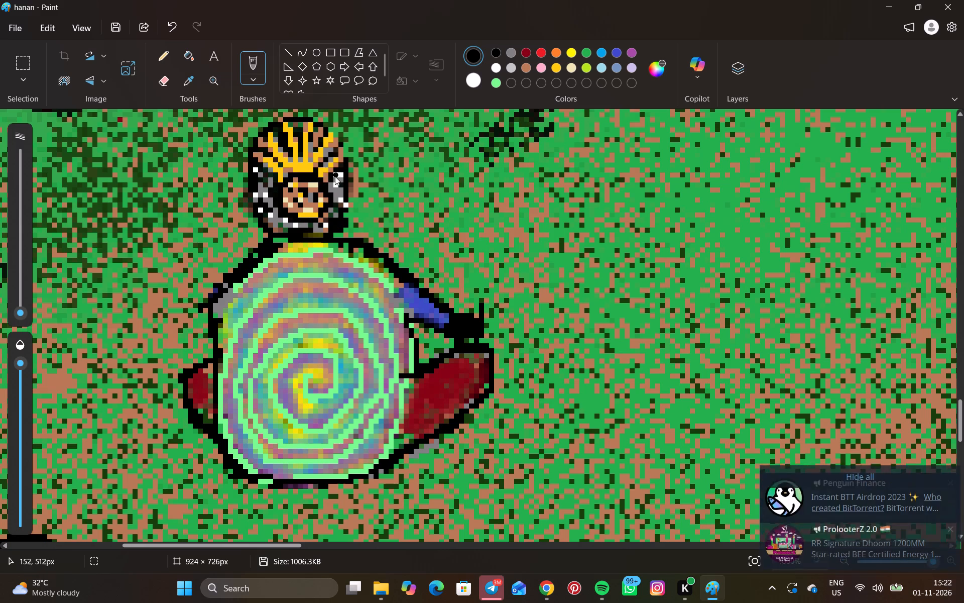
pyautogui.moveTo(326, 180); pyautogui.dragTo(344, 163)
pyautogui.moveTo(274, 187); pyautogui.dragTo(271, 185)
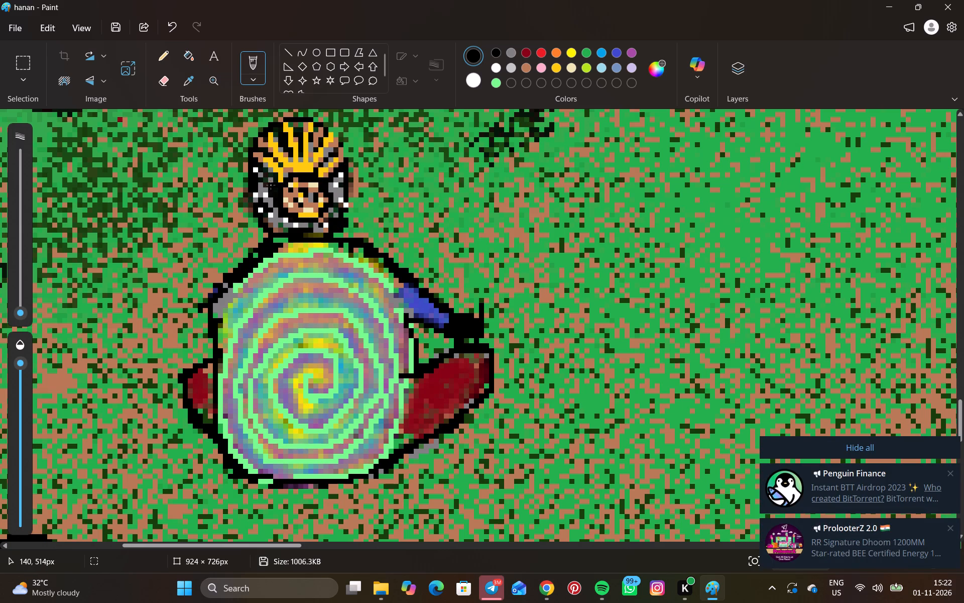
pyautogui.moveTo(271, 185); pyautogui.dragTo(255, 167)
pyautogui.moveTo(307, 194); pyautogui.dragTo(308, 199)
pyautogui.moveTo(308, 199); pyautogui.dragTo(302, 200)
pyautogui.keyDown('ctrl'); pyautogui.scroll(-8, 536, 291); pyautogui.keyUp('ctrl')
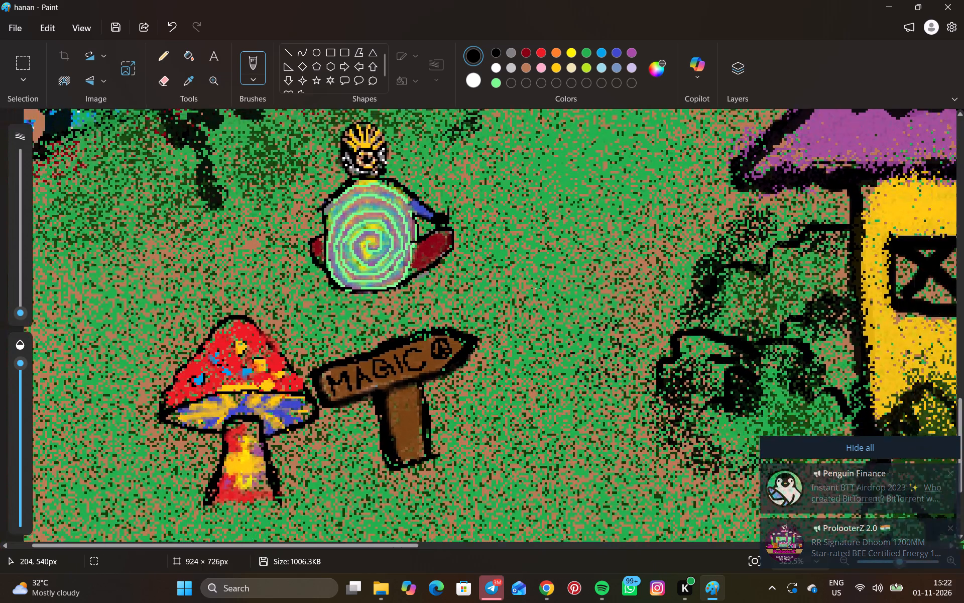
# Set the painting colour to yellow for work on the grass around the figure.
pyautogui.keyDown('ctrl'); pyautogui.scroll(-1, 536, 288); pyautogui.keyUp('ctrl')
pyautogui.scroll(1, 536, 288)
pyautogui.scroll(1, 446, 290)
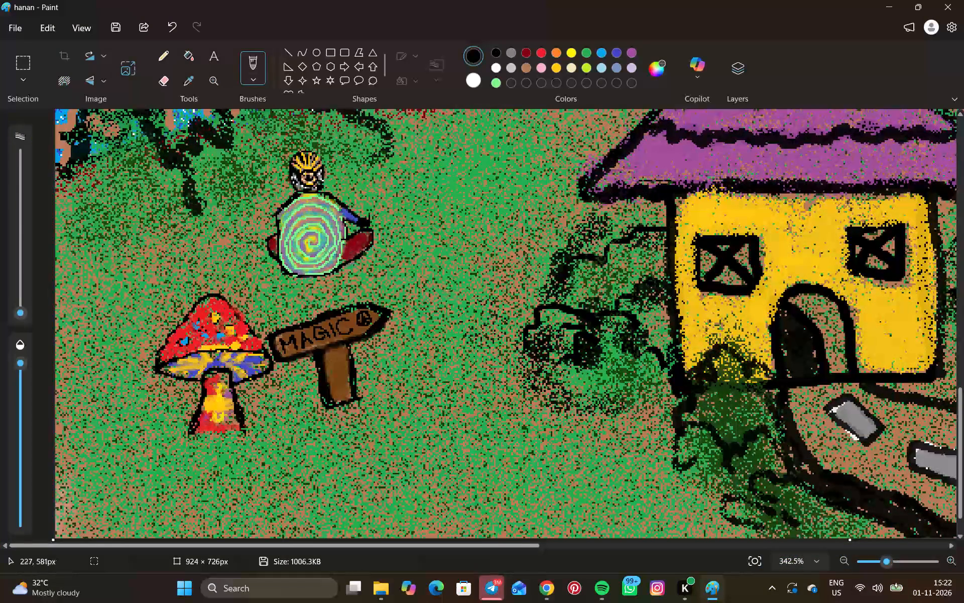
pyautogui.scroll(1, 446, 290)
pyautogui.scroll(-3, 449, 308)
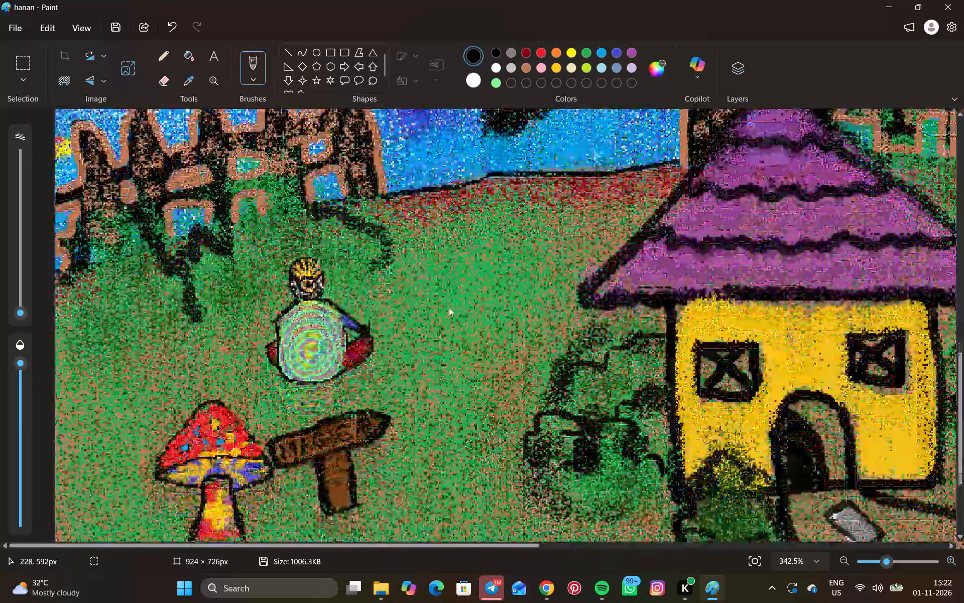
pyautogui.scroll(1, 445, 308)
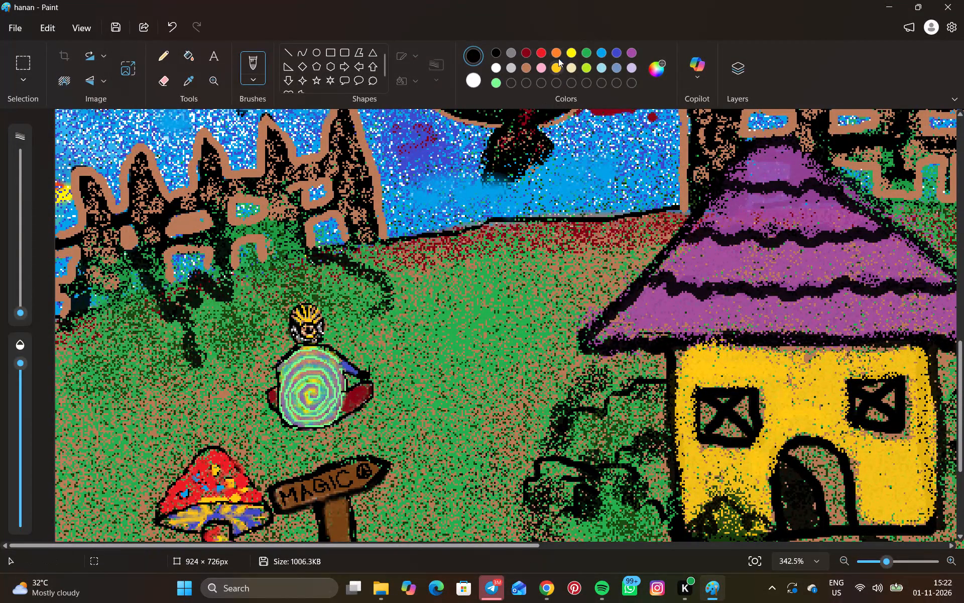
pyautogui.click(571, 53)
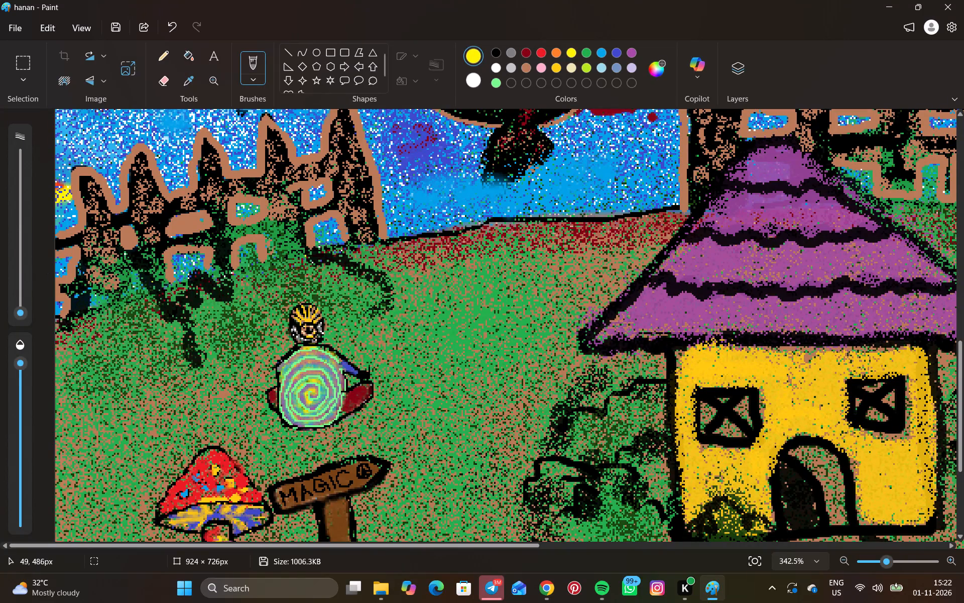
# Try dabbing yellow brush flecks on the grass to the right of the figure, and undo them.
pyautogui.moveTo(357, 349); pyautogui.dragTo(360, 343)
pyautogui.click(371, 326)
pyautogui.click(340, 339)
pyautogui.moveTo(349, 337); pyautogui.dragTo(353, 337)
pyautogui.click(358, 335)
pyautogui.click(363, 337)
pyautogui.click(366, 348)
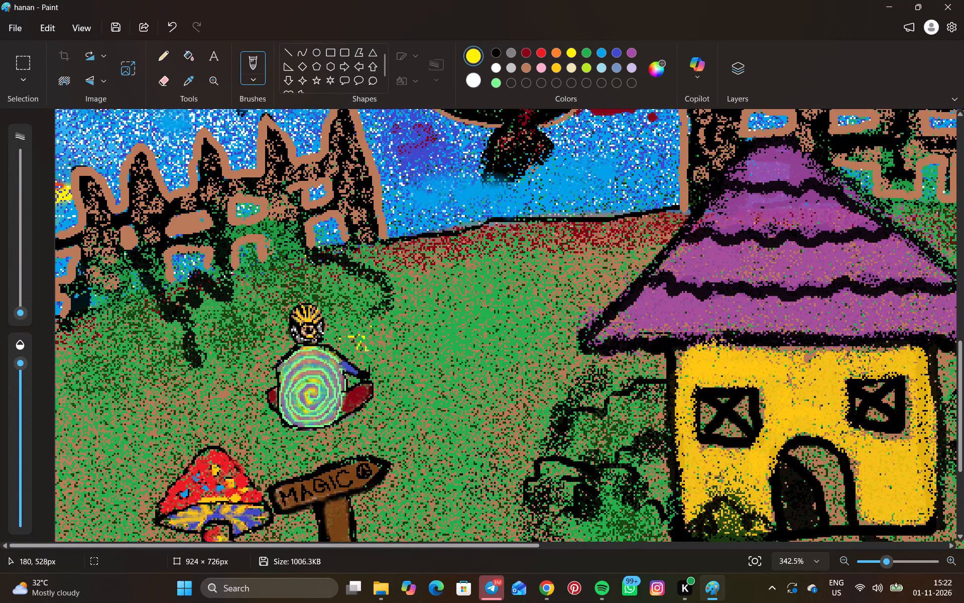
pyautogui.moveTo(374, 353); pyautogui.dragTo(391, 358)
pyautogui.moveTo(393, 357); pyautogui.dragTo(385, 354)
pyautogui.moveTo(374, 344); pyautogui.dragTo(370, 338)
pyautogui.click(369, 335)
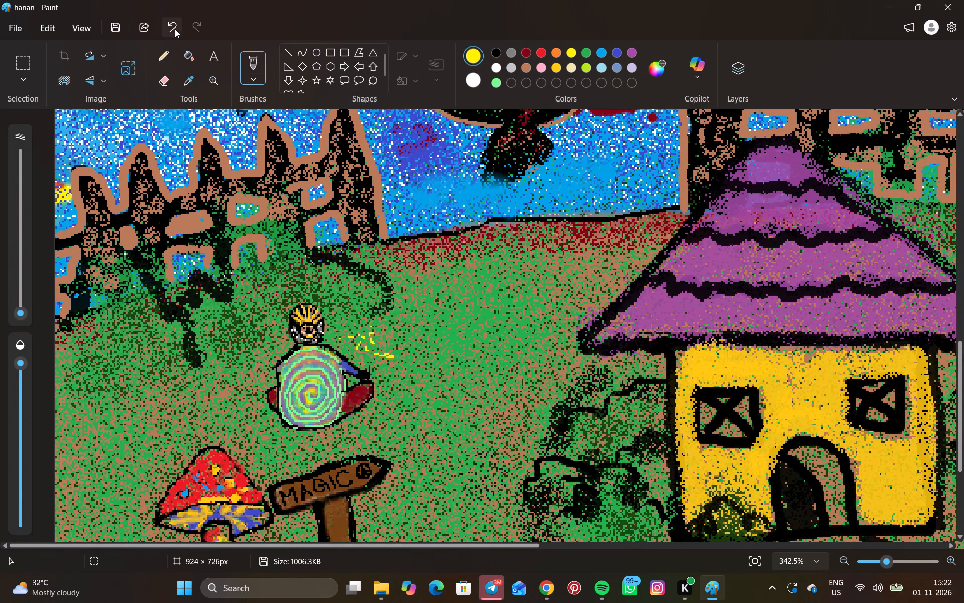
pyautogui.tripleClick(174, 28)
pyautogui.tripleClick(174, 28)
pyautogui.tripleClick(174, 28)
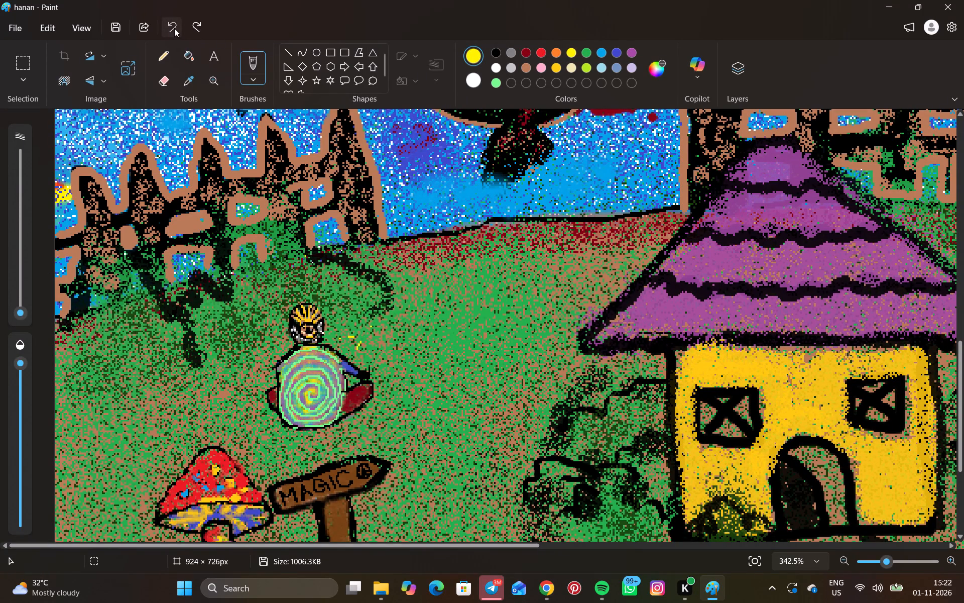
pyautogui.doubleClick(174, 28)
# Use the Airbrush at a larger size to spray yellow speckles on the grass to the right of the figure's head and torso.
pyautogui.click(30, 243)
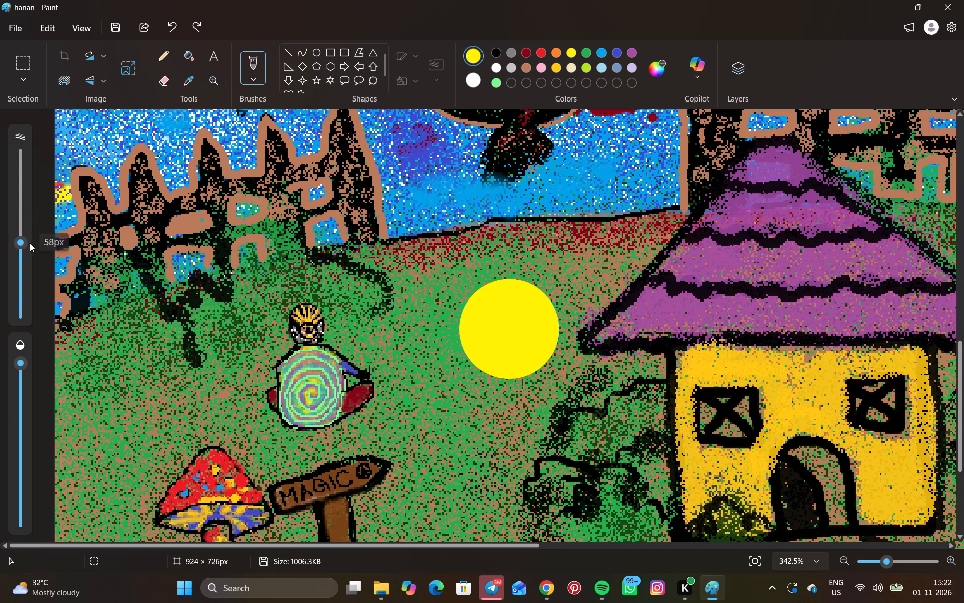
pyautogui.click(252, 78)
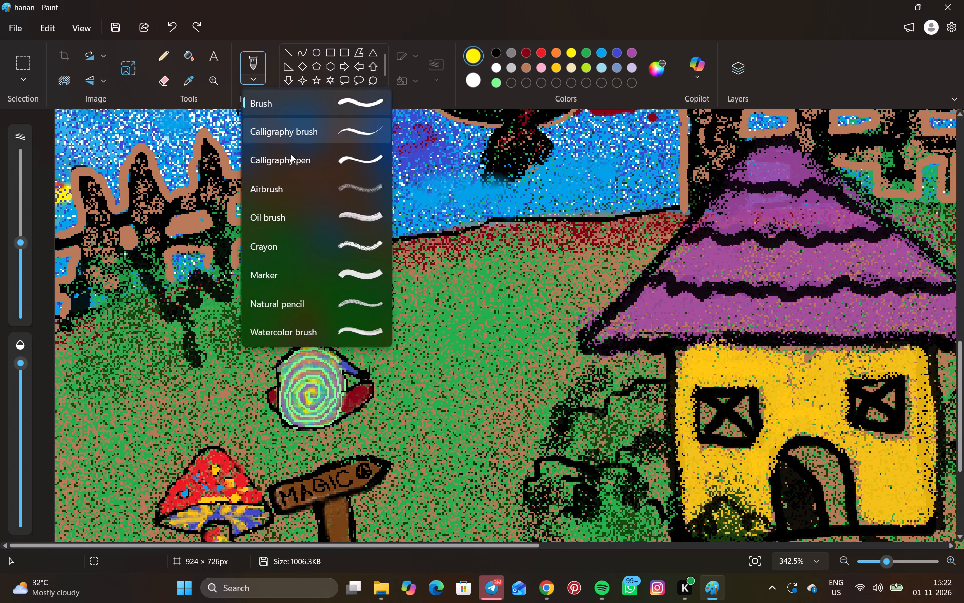
pyautogui.click(301, 183)
pyautogui.click(392, 319)
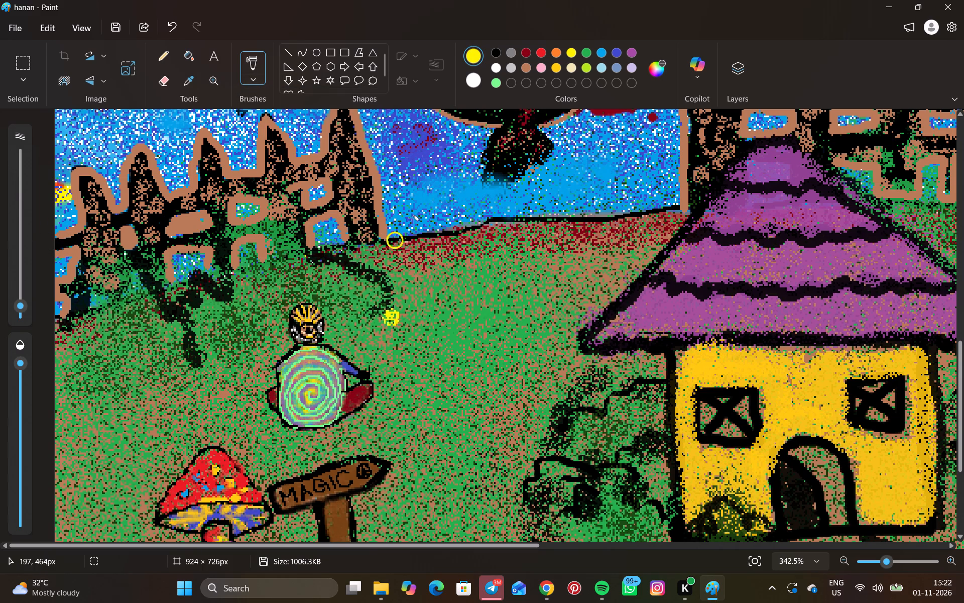
pyautogui.click(175, 29)
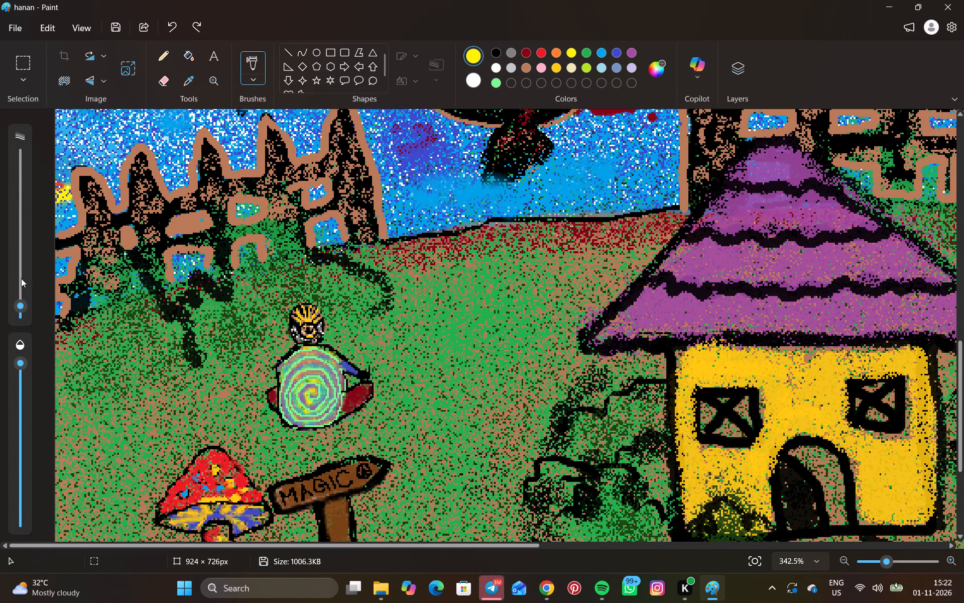
pyautogui.click(21, 278)
pyautogui.click(356, 314)
pyautogui.click(381, 310)
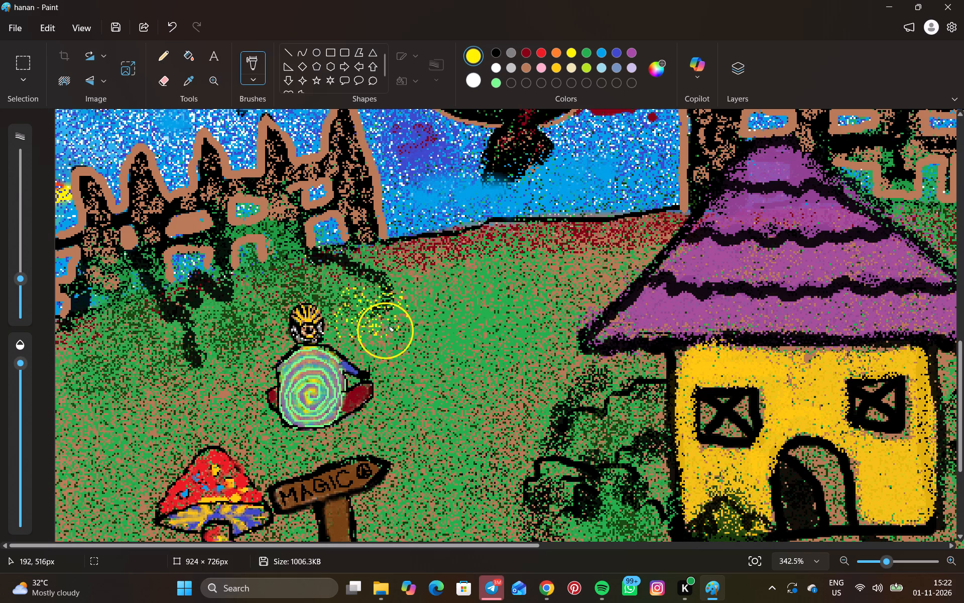
pyautogui.click(386, 333)
pyautogui.click(410, 329)
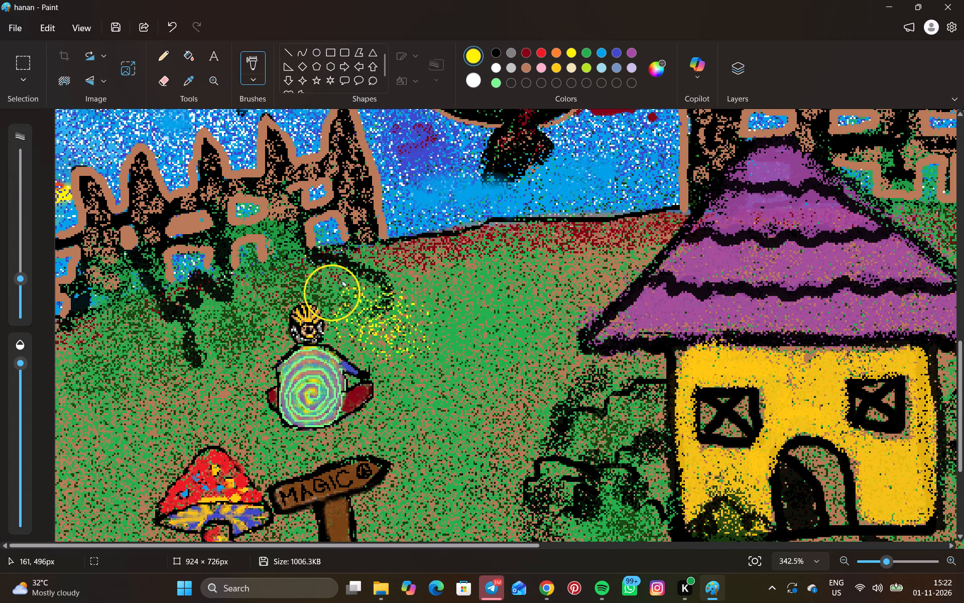
pyautogui.click(340, 283)
pyautogui.click(415, 274)
pyautogui.click(429, 305)
pyautogui.click(403, 374)
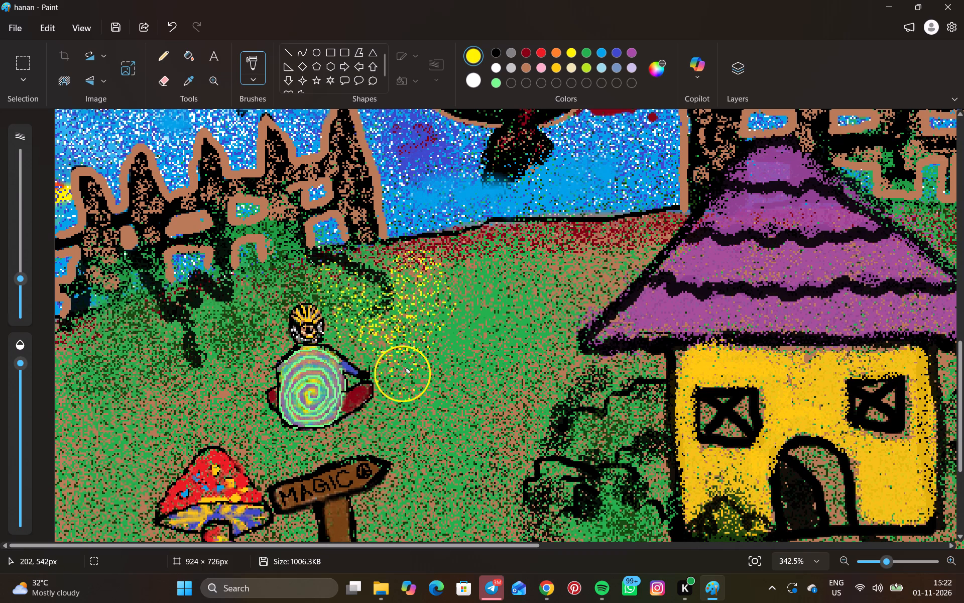
# Spray yellow speckles across the open grass between the figure and the house, up to the reddish shoreline.
pyautogui.click(392, 426)
pyautogui.click(443, 402)
pyautogui.click(443, 368)
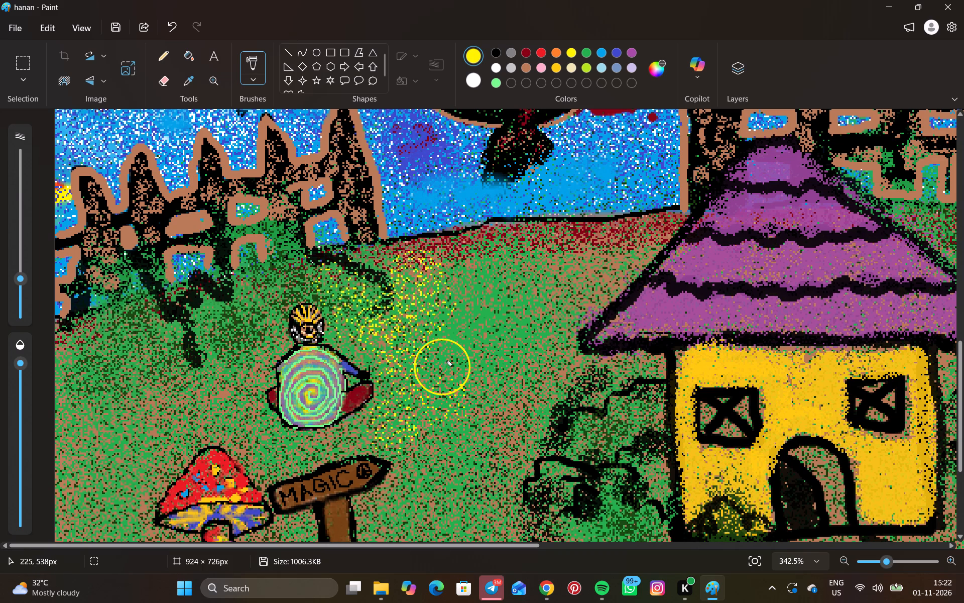
pyautogui.click(481, 347)
pyautogui.click(465, 330)
pyautogui.click(484, 290)
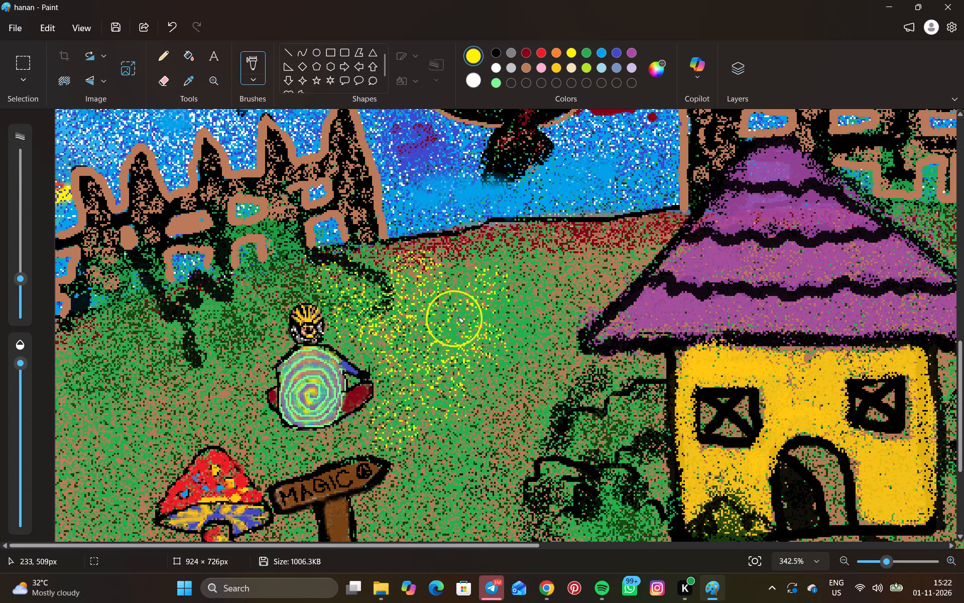
pyautogui.click(456, 324)
pyautogui.click(450, 266)
pyautogui.click(576, 251)
pyautogui.click(564, 253)
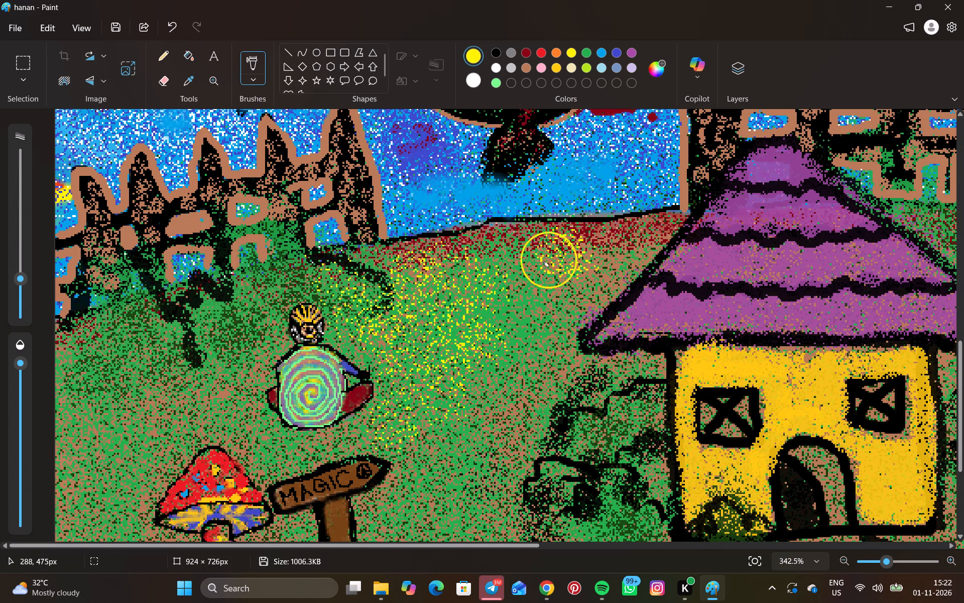
pyautogui.moveTo(517, 286); pyautogui.dragTo(522, 286)
pyautogui.click(512, 324)
pyautogui.click(519, 364)
pyautogui.click(470, 378)
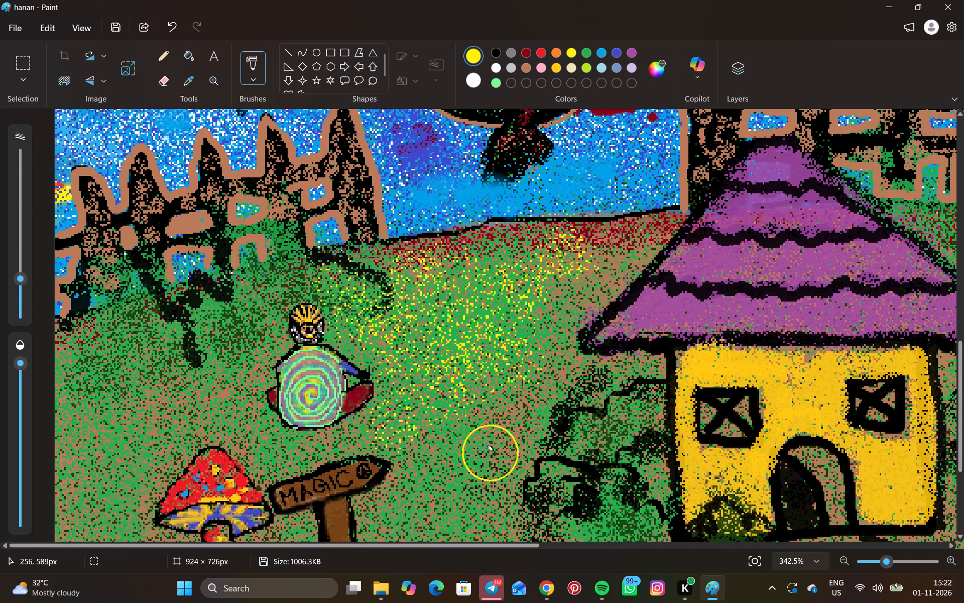
# Spray yellow speckles on the grass beside the magic sign and along the bush to the left of the house.
pyautogui.click(451, 431)
pyautogui.click(418, 440)
pyautogui.click(414, 499)
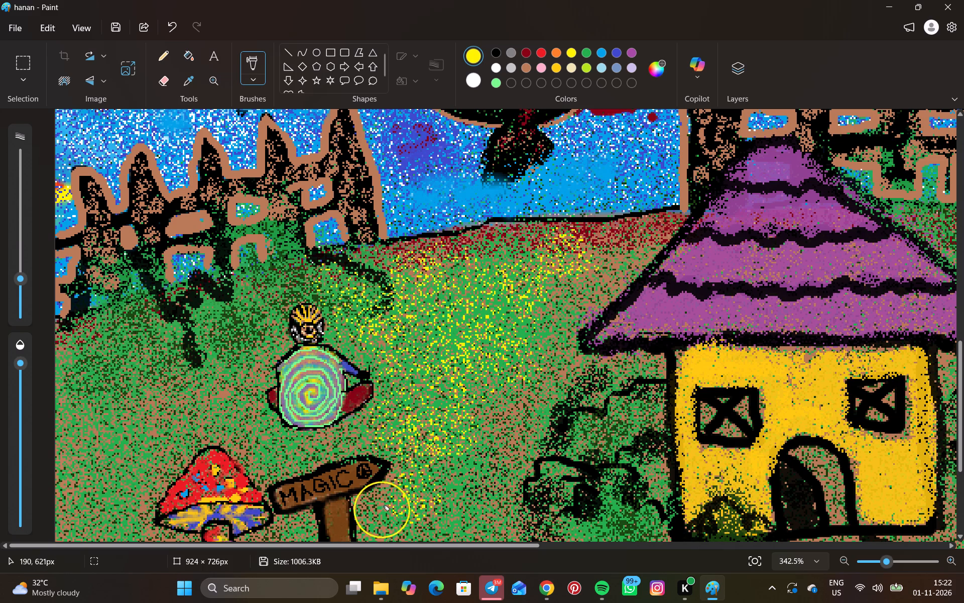
pyautogui.click(382, 511)
pyautogui.click(464, 523)
pyautogui.click(502, 496)
pyautogui.click(464, 486)
pyautogui.click(476, 457)
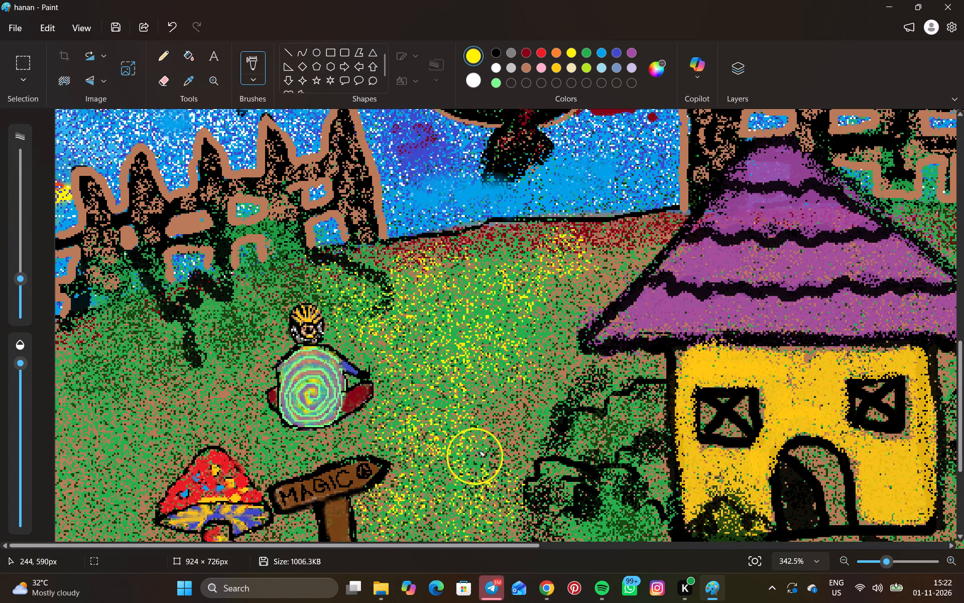
pyautogui.click(501, 455)
pyautogui.click(512, 429)
pyautogui.click(542, 403)
pyautogui.click(507, 408)
pyautogui.click(541, 375)
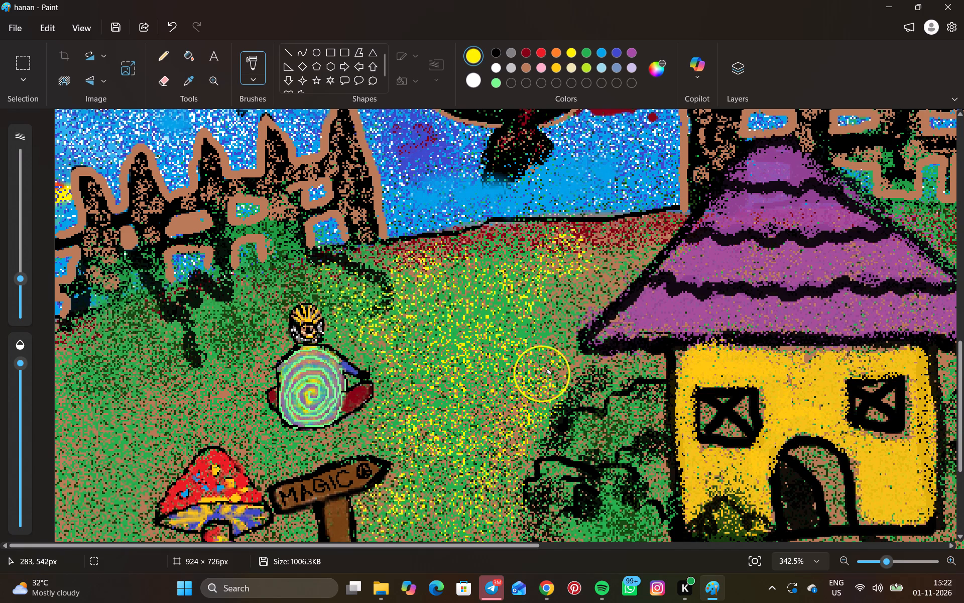
# Spray yellow speckles from above the bush along the purple roof's left edge to the shoreline.
pyautogui.click(560, 366)
pyautogui.click(570, 308)
pyautogui.click(543, 330)
pyautogui.click(612, 279)
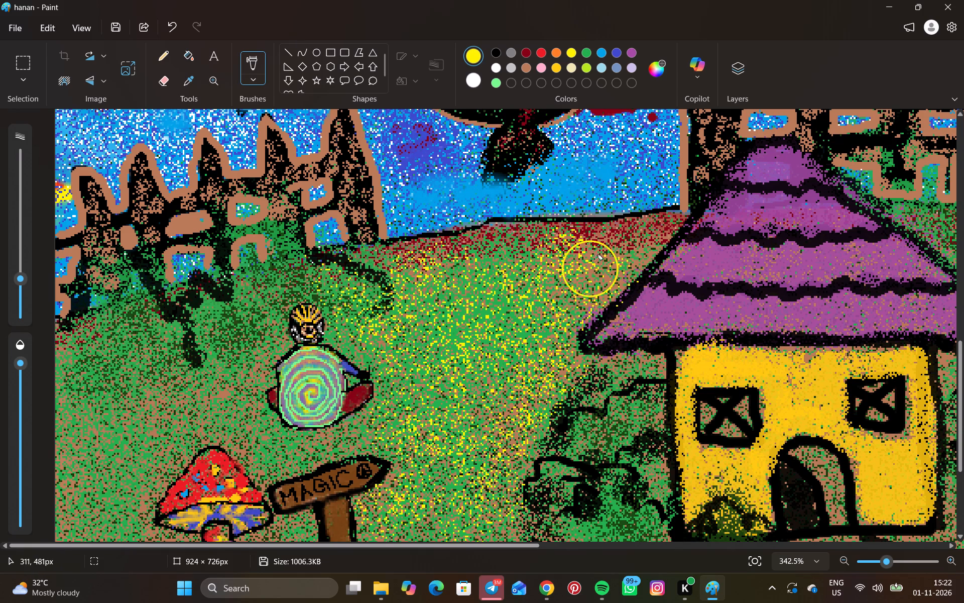
pyautogui.click(638, 234)
pyautogui.click(575, 260)
pyautogui.click(608, 254)
pyautogui.click(442, 266)
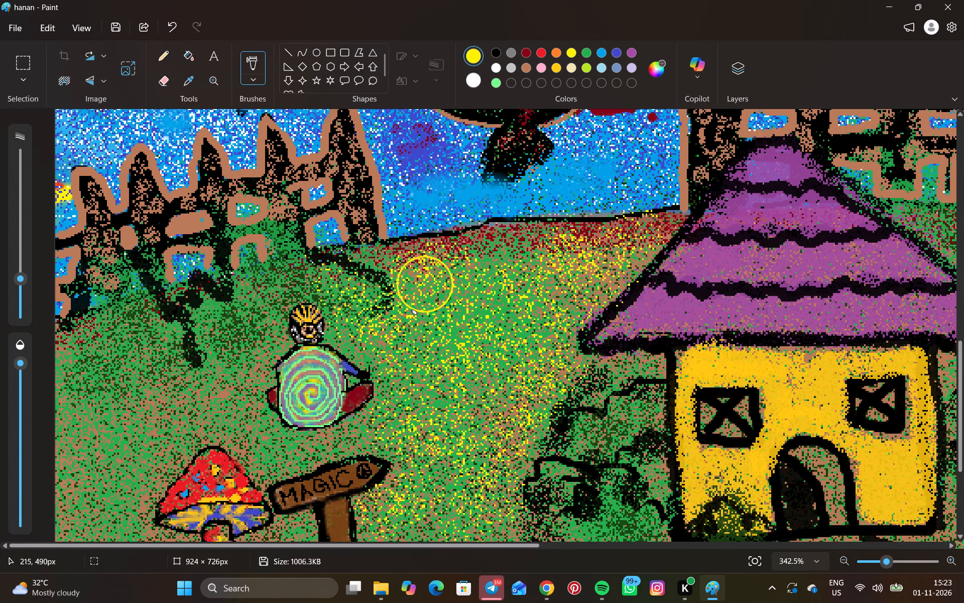
# Spray yellow speckles on the grass to the left of the figure and above its head, below the fence.
pyautogui.click(251, 340)
pyautogui.click(224, 320)
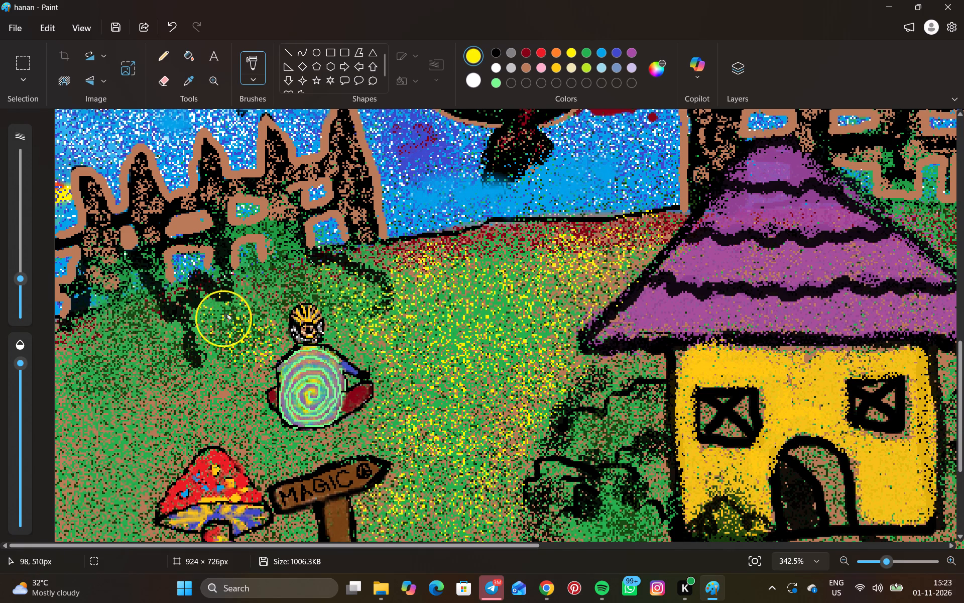
pyautogui.click(274, 284)
pyautogui.click(310, 274)
pyautogui.click(238, 361)
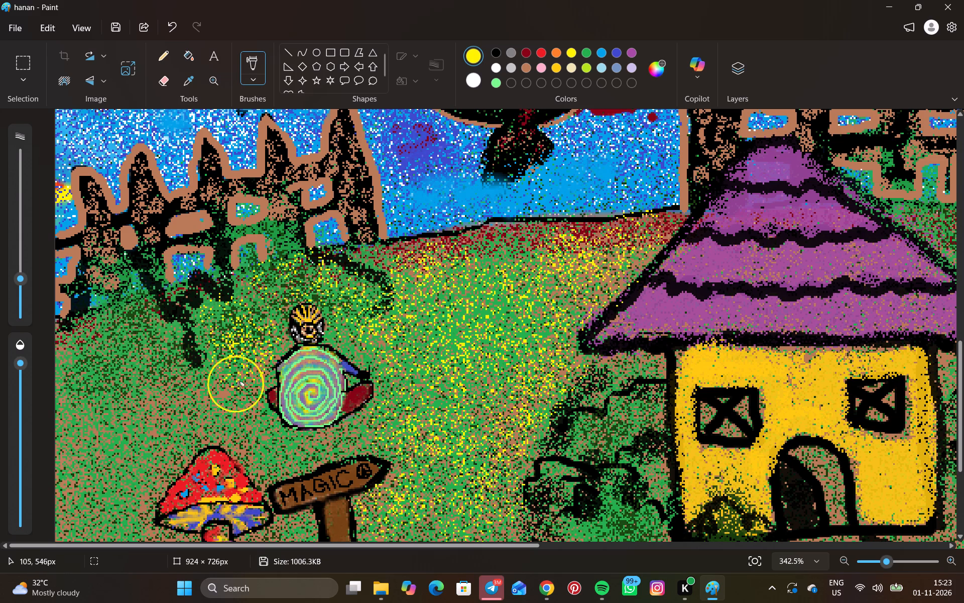
pyautogui.click(237, 396)
pyautogui.click(191, 387)
pyautogui.click(161, 359)
pyautogui.click(143, 335)
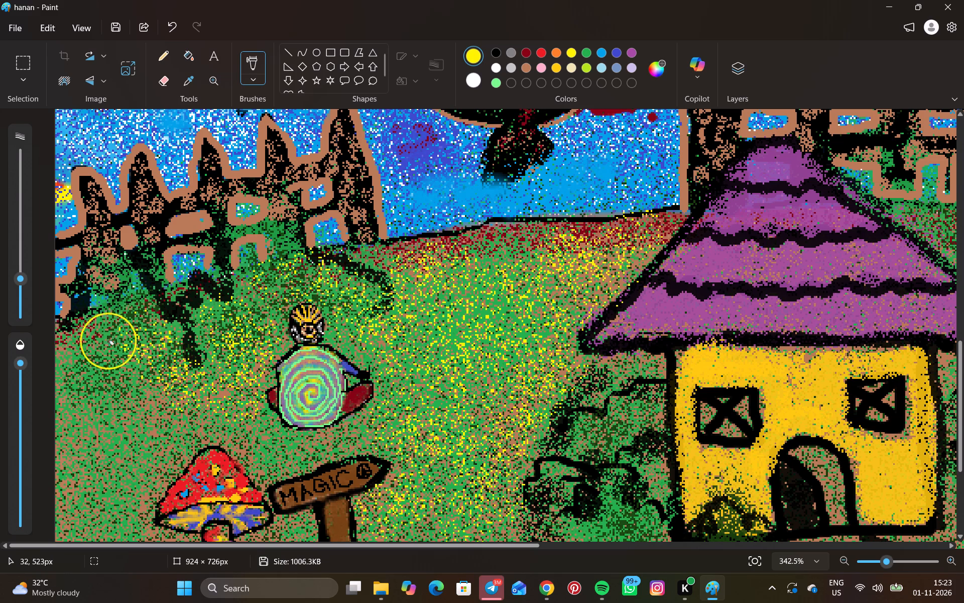
# Spray yellow speckles on the grass at the painting's left edge and above the mushroom and magic sign.
pyautogui.click(104, 348)
pyautogui.click(71, 359)
pyautogui.click(94, 425)
pyautogui.click(141, 394)
pyautogui.click(153, 379)
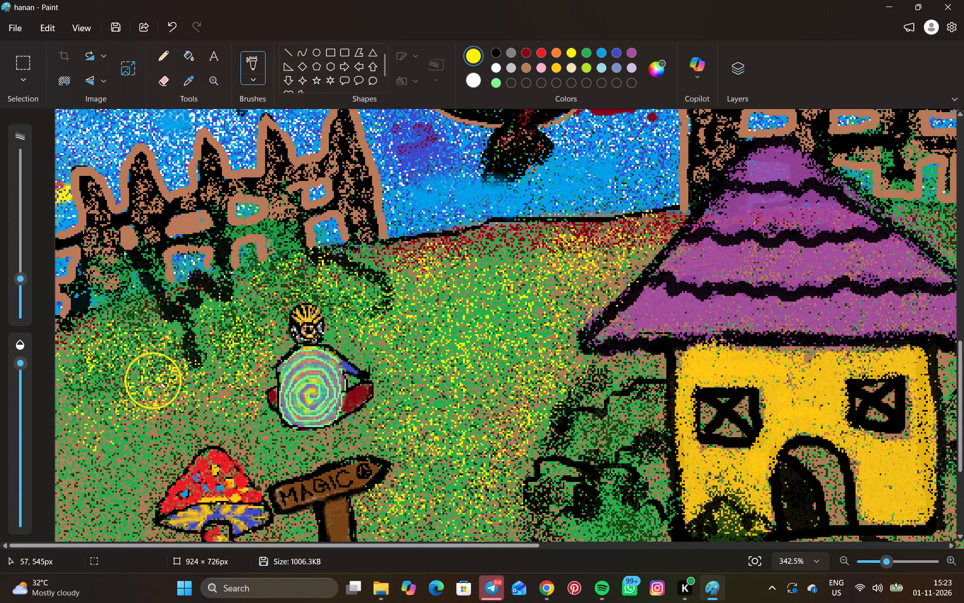
pyautogui.click(188, 426)
pyautogui.click(251, 430)
pyautogui.click(270, 455)
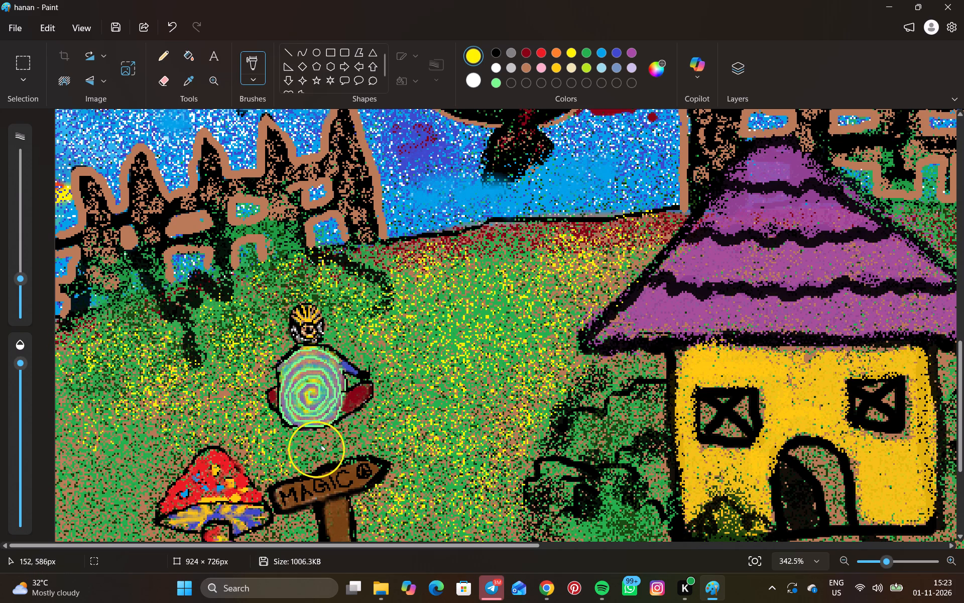
# Spray yellow speckles on the grass to the left of the mushroom, out to the painting's edge.
pyautogui.click(144, 437)
pyautogui.click(151, 473)
pyautogui.click(105, 473)
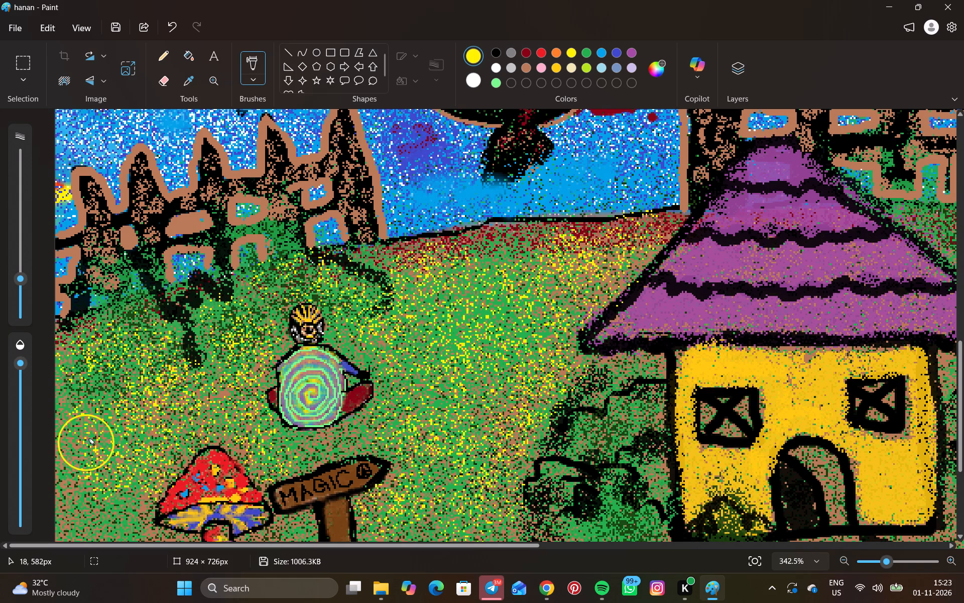
pyautogui.click(86, 444)
pyautogui.click(70, 404)
pyautogui.click(89, 489)
pyautogui.click(80, 511)
pyautogui.click(123, 515)
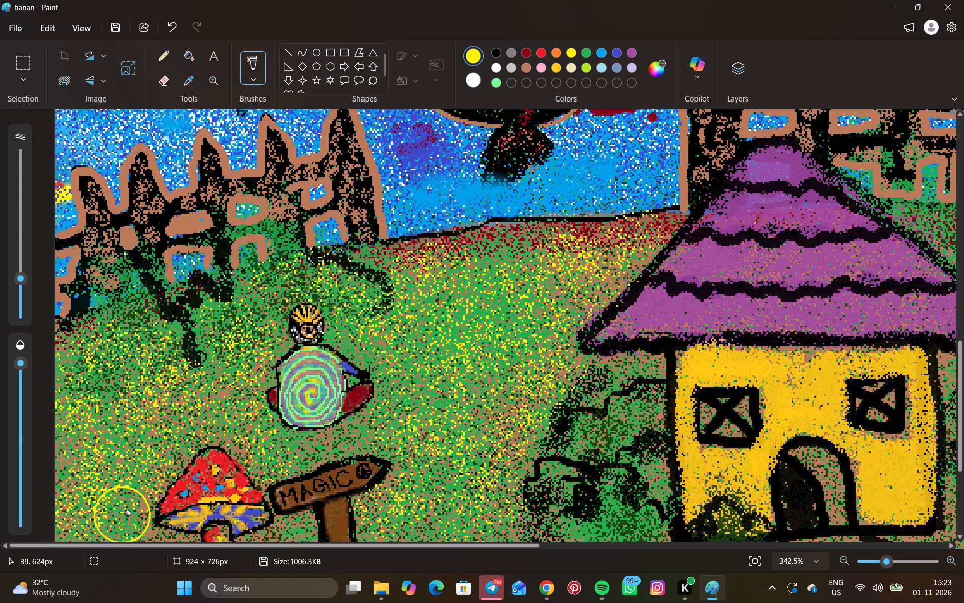
# Examine the whole painting and the yellow-speckled grass around the figure, sign and house.
pyautogui.keyDown('ctrl'); pyautogui.scroll(-7, 316, 390); pyautogui.keyUp('ctrl')
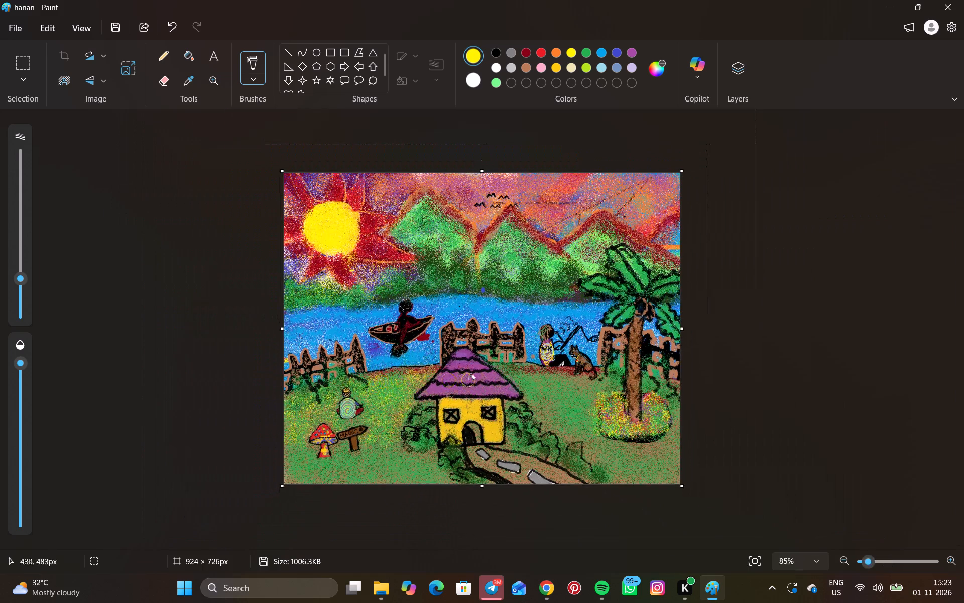
pyautogui.keyDown('ctrl'); pyautogui.scroll(1, 421, 340); pyautogui.keyUp('ctrl')
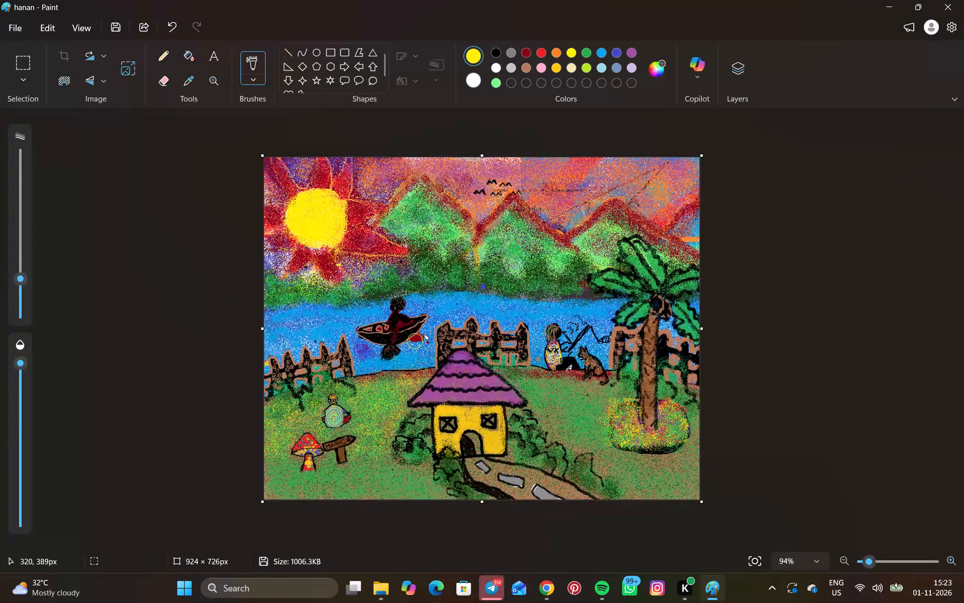
pyautogui.keyDown('ctrl'); pyautogui.scroll(2, 421, 340); pyautogui.keyUp('ctrl')
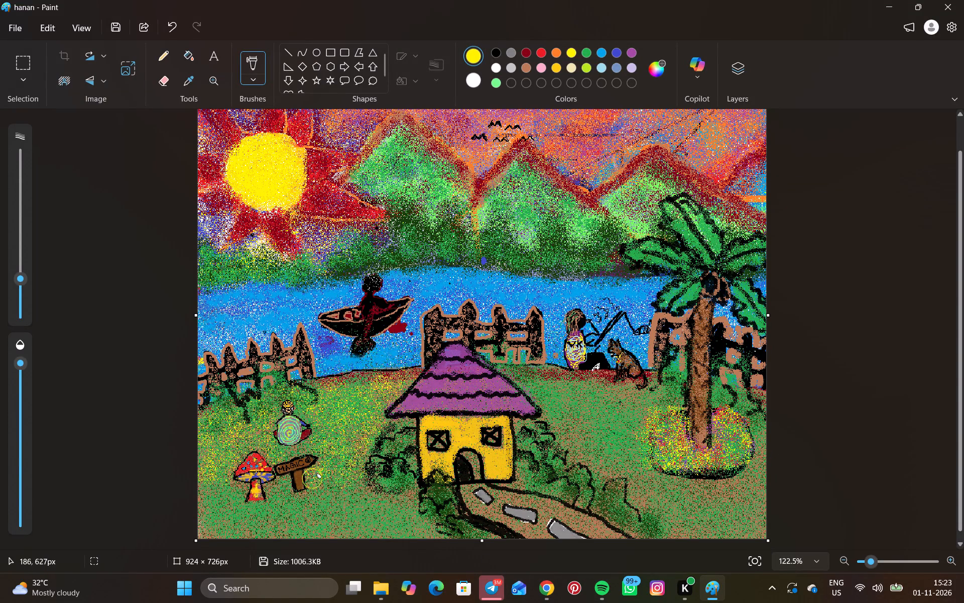
pyautogui.keyDown('ctrl'); pyautogui.scroll(4, 330, 469); pyautogui.keyUp('ctrl')
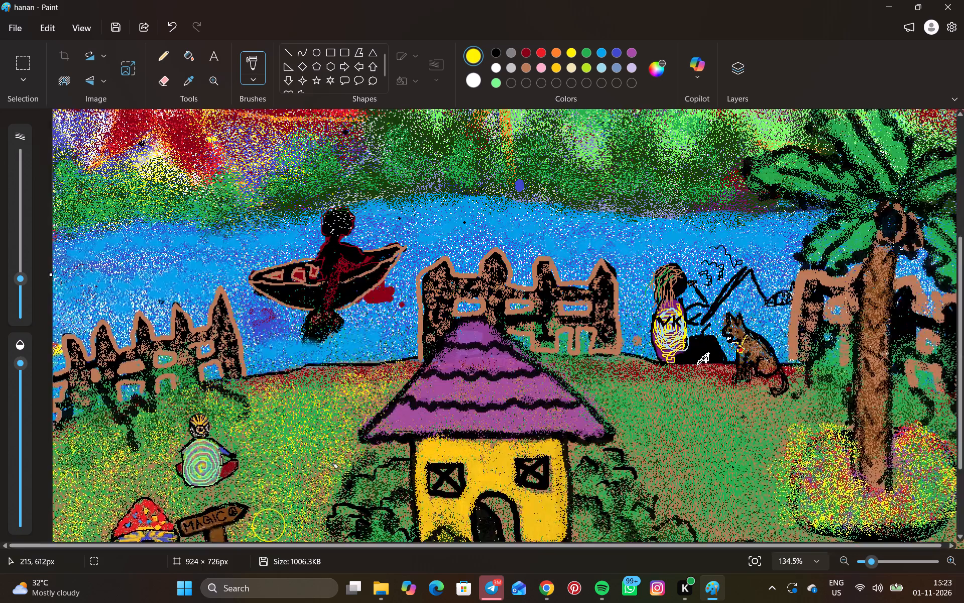
pyautogui.keyDown('ctrl'); pyautogui.scroll(2, 330, 469); pyautogui.keyUp('ctrl')
pyautogui.scroll(-2, 330, 469)
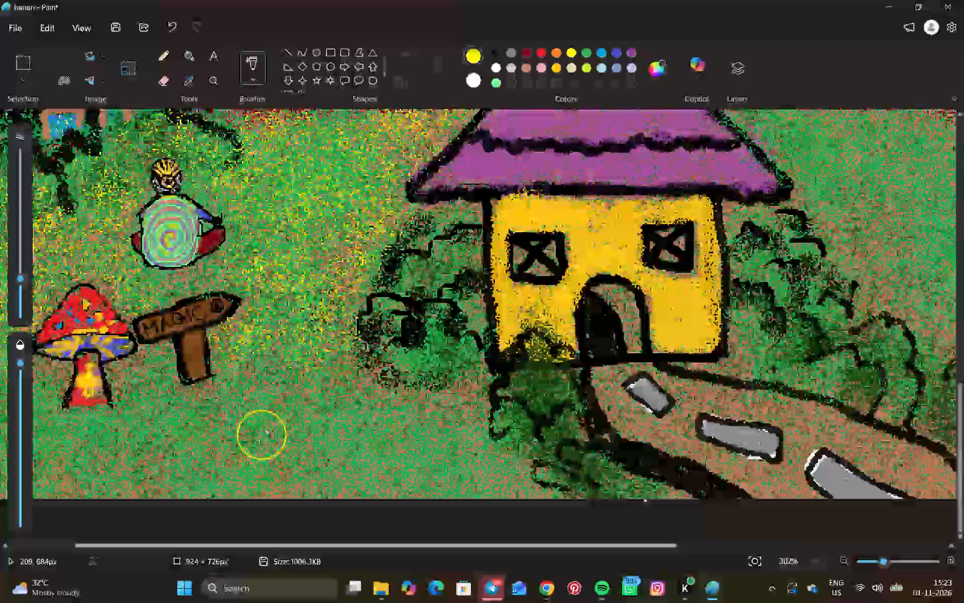
# Outline a jagged rock below the mushroom with the Brush in black at its smallest size, from the painting's left edge to its bottom edge.
pyautogui.scroll(1, 264, 435)
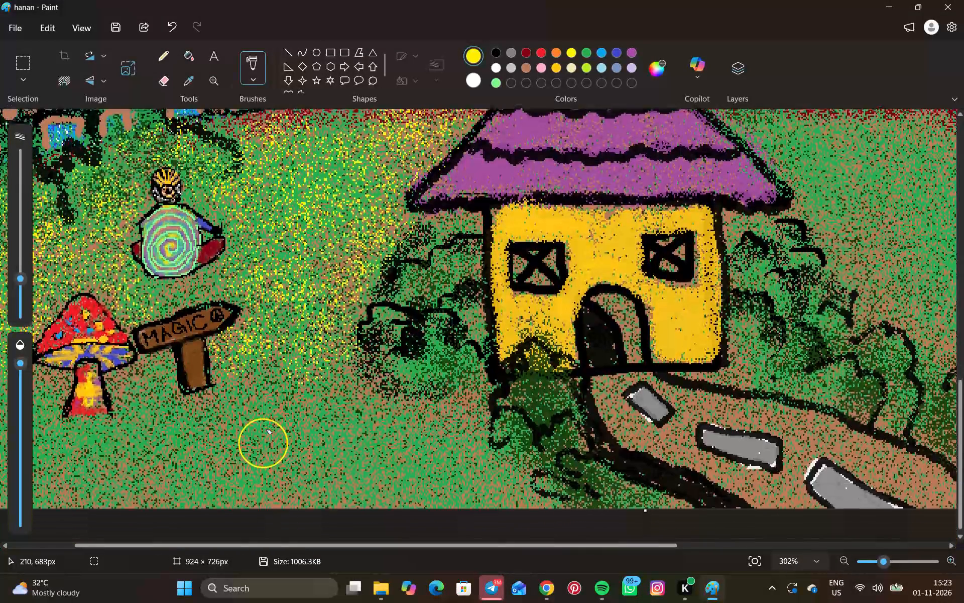
pyautogui.scroll(1, 130, 407)
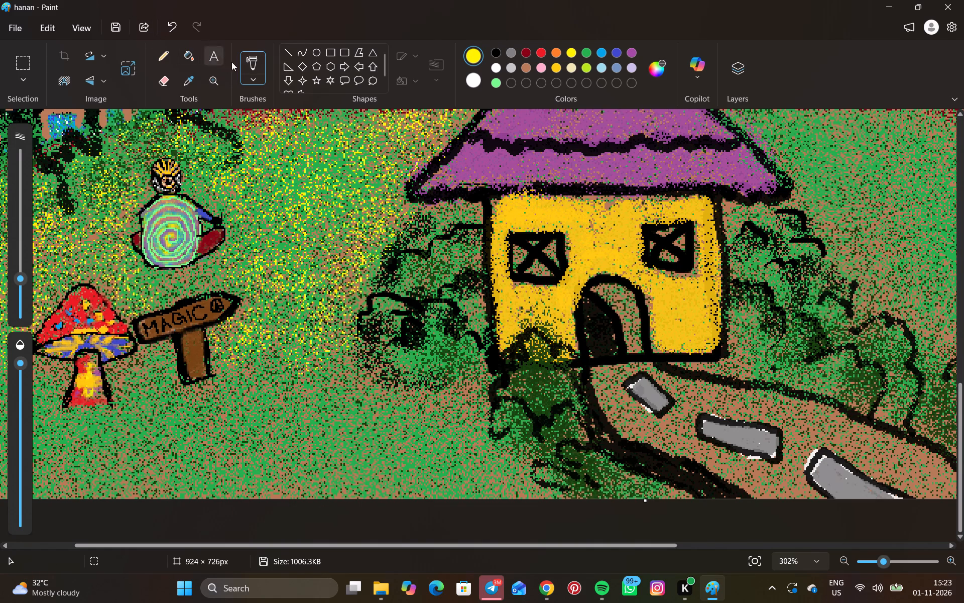
pyautogui.click(250, 79)
pyautogui.click(272, 106)
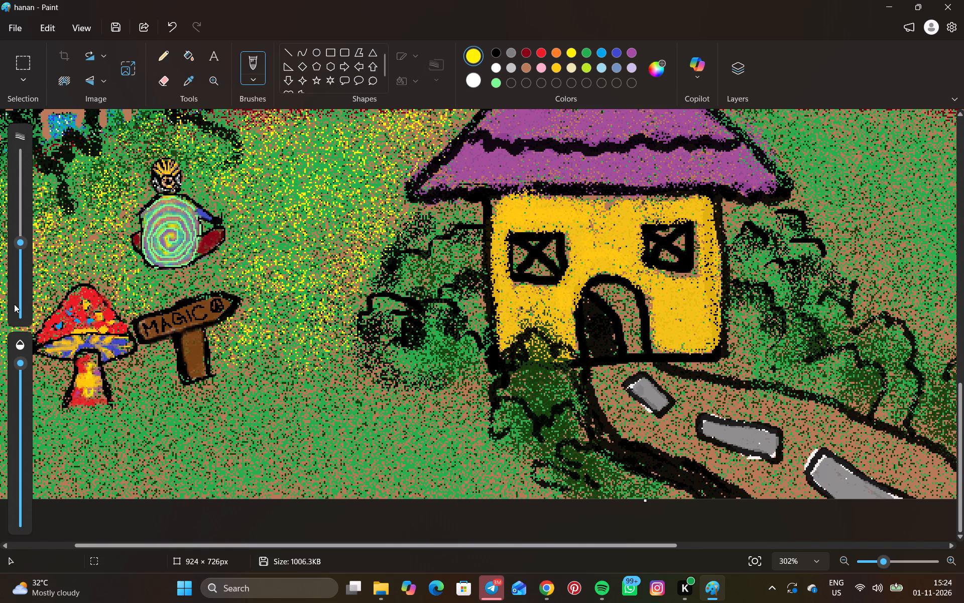
pyautogui.moveTo(16, 303); pyautogui.dragTo(31, 323)
pyautogui.click(491, 54)
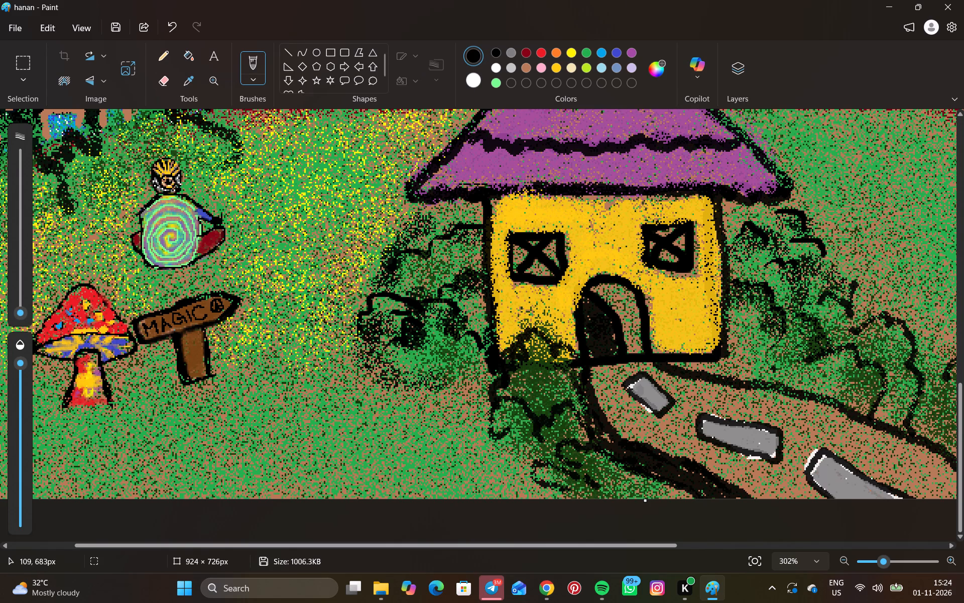
pyautogui.hscroll(1, 114, 428)
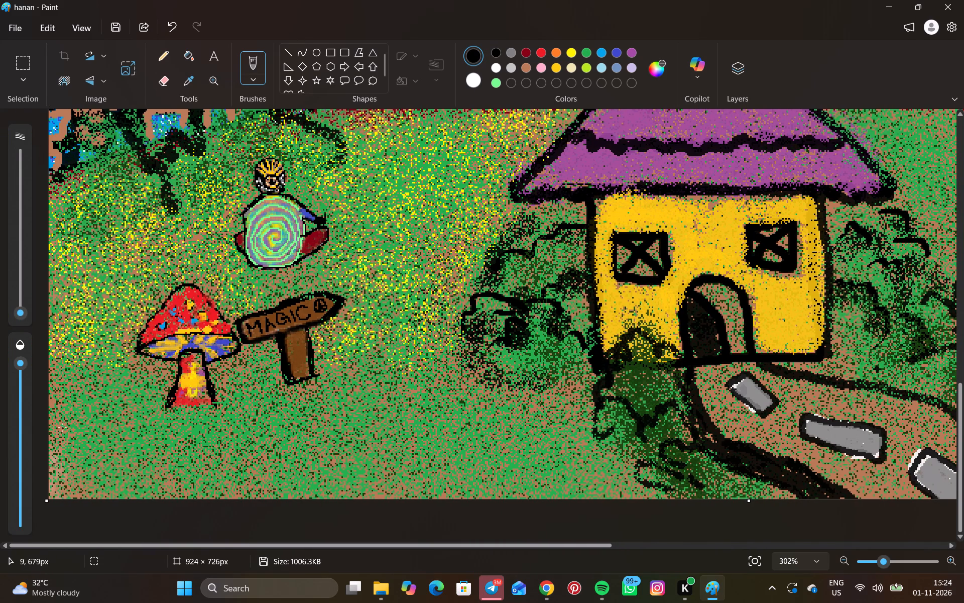
pyautogui.moveTo(51, 442); pyautogui.dragTo(58, 435)
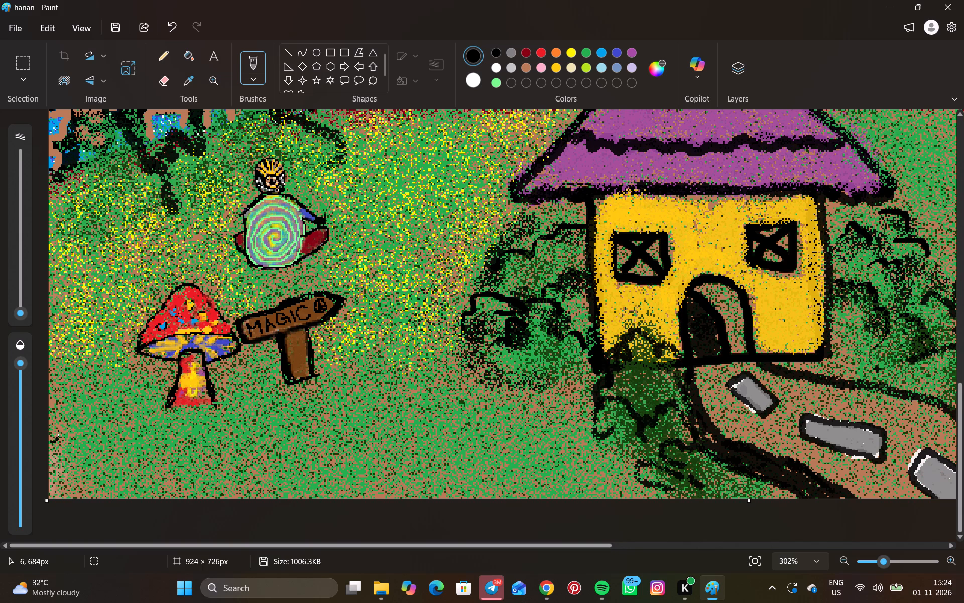
pyautogui.moveTo(58, 435); pyautogui.dragTo(88, 401)
pyautogui.moveTo(89, 401); pyautogui.dragTo(119, 394)
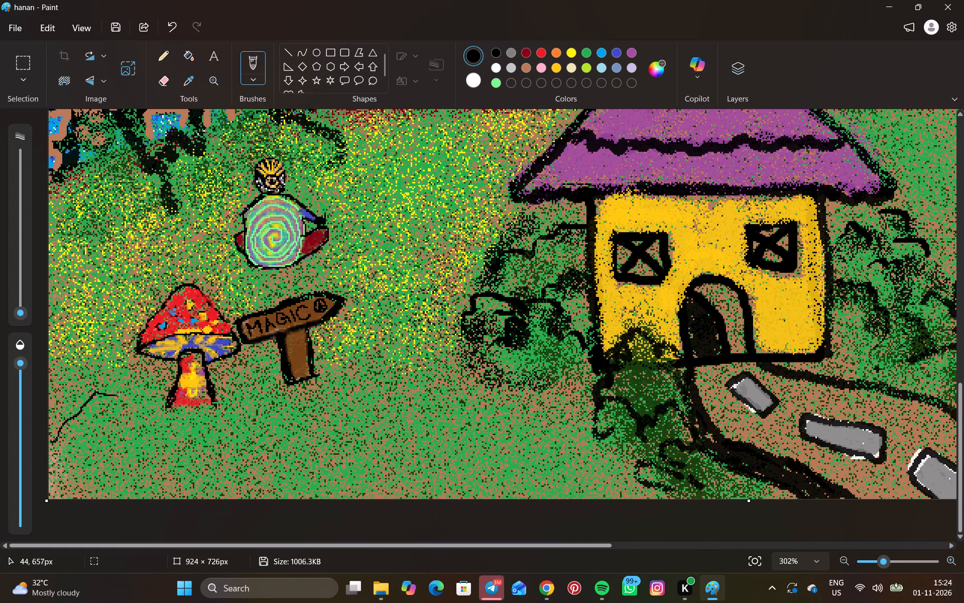
pyautogui.moveTo(119, 394); pyautogui.dragTo(191, 450)
pyautogui.moveTo(191, 450); pyautogui.dragTo(252, 494)
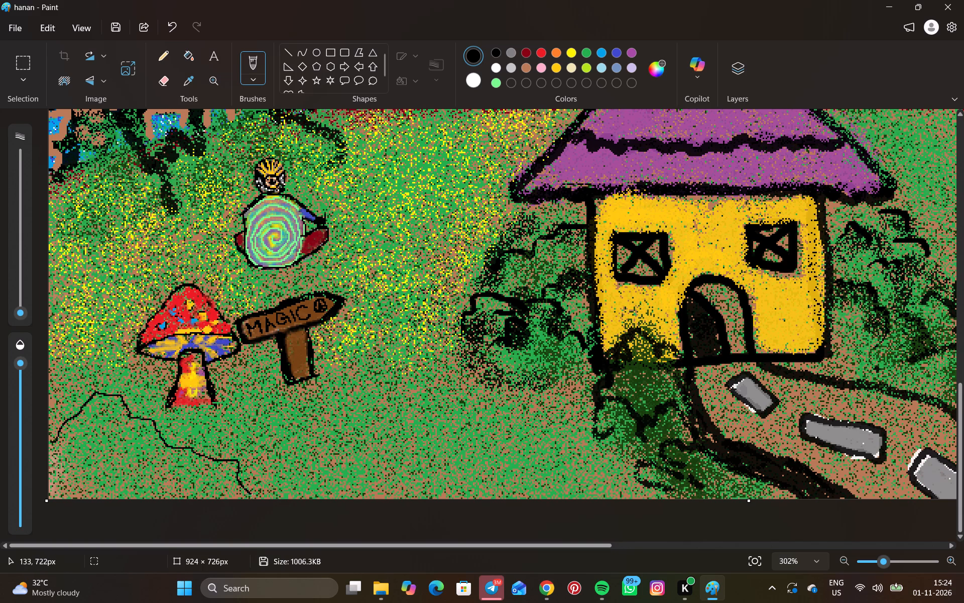
pyautogui.moveTo(252, 494); pyautogui.dragTo(258, 500)
# Paint grey inside the rock outline's left end, at the painting's edge, with the Oil brush.
pyautogui.click(513, 52)
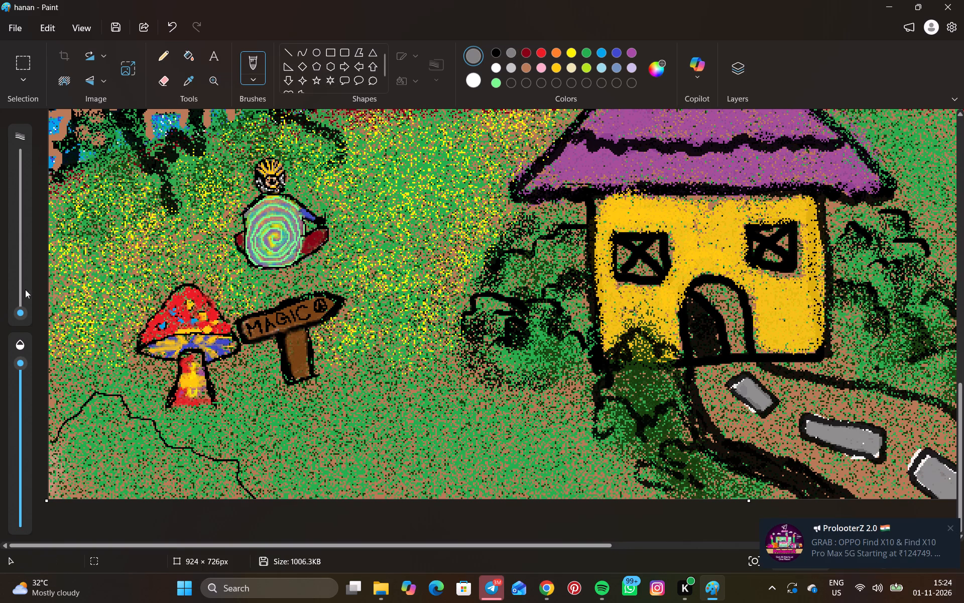
pyautogui.click(16, 298)
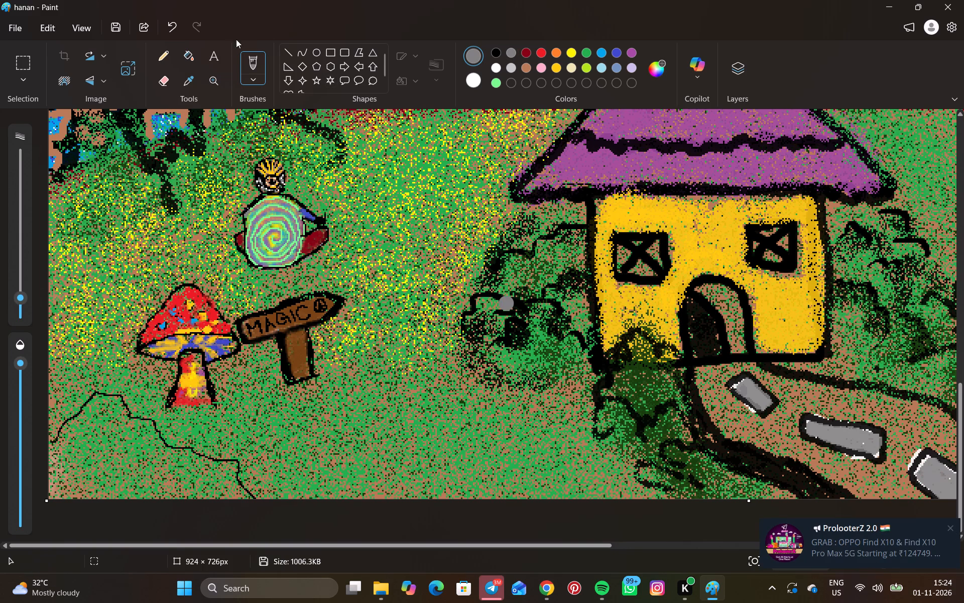
pyautogui.click(249, 79)
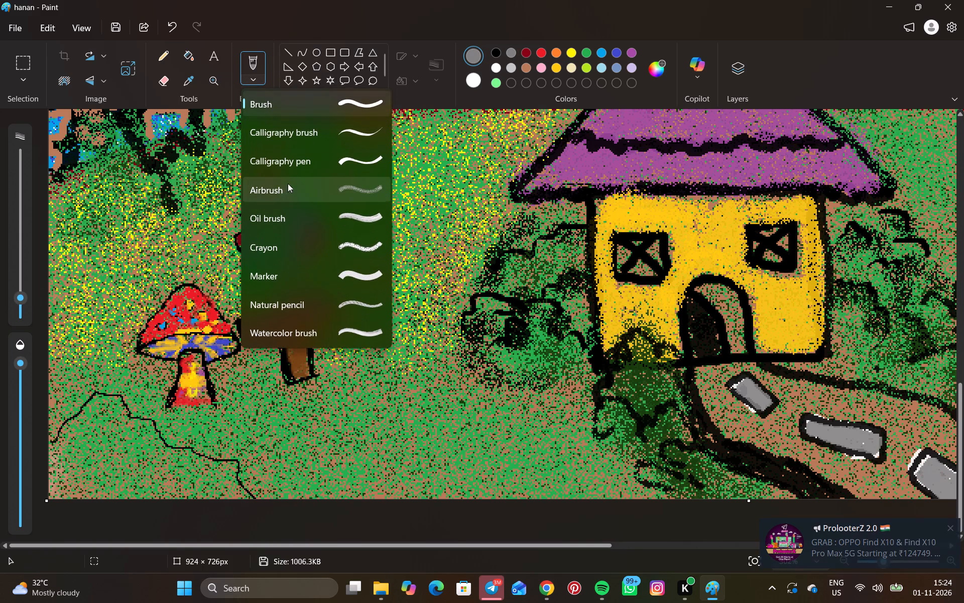
pyautogui.click(295, 184)
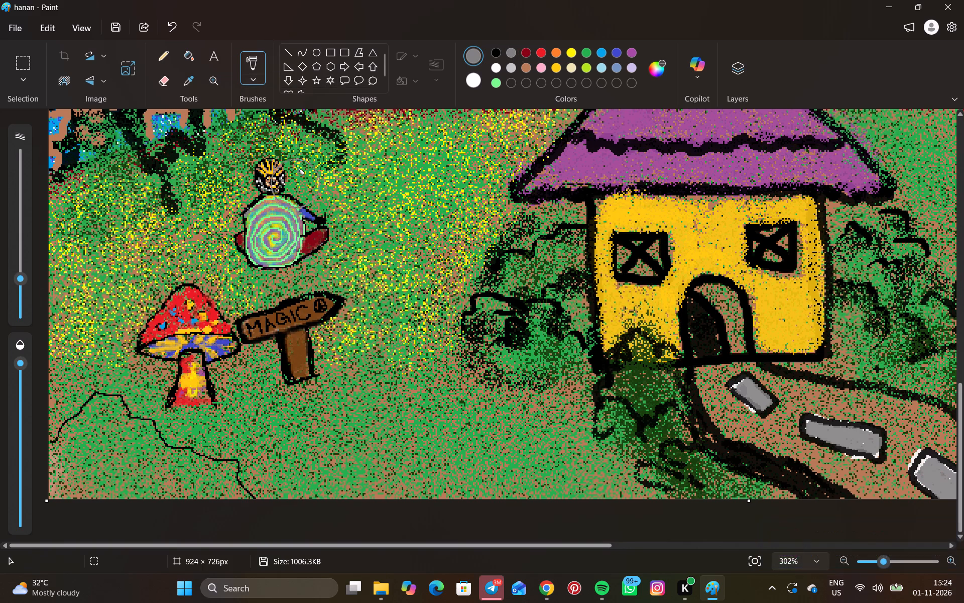
pyautogui.click(252, 82)
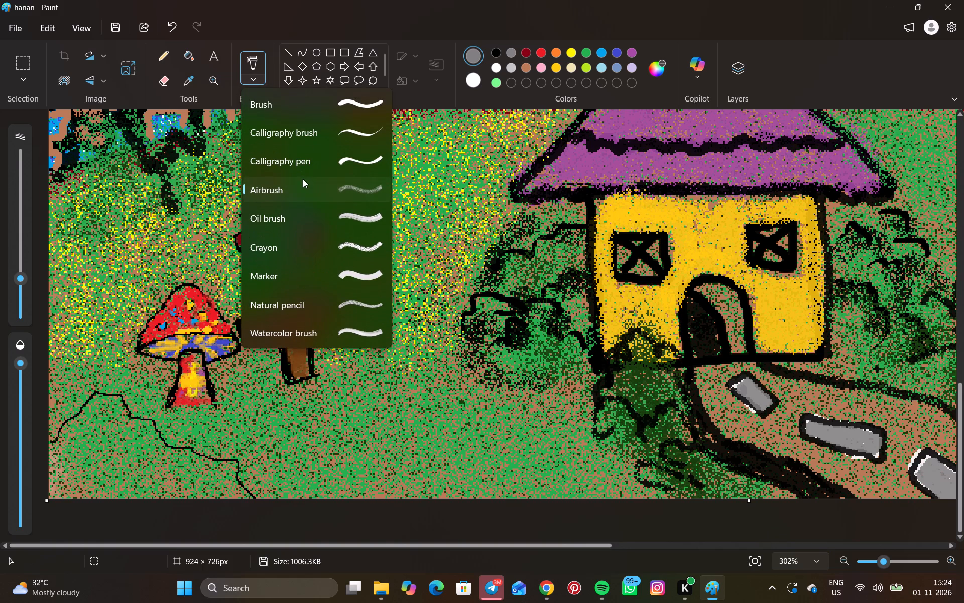
pyautogui.click(299, 214)
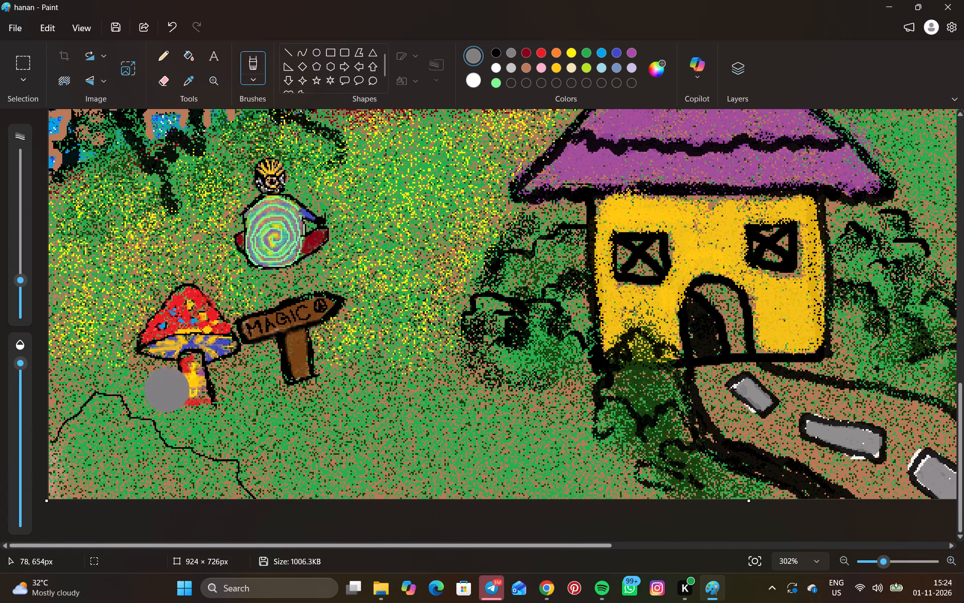
pyautogui.scroll(1, 130, 436)
pyautogui.click(22, 297)
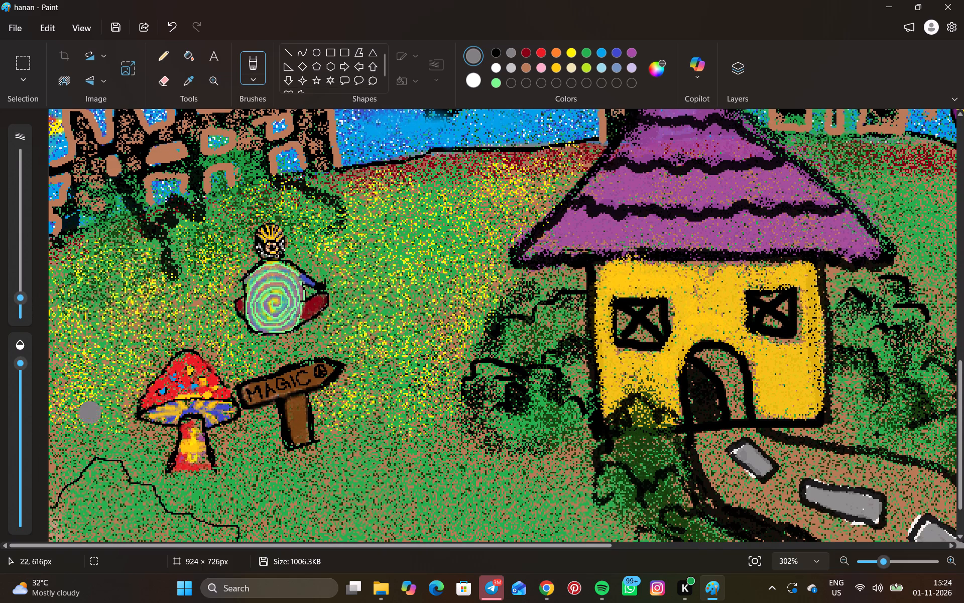
pyautogui.scroll(-2, 156, 433)
pyautogui.keyDown('ctrl'); pyautogui.scroll(5, 155, 432); pyautogui.keyUp('ctrl')
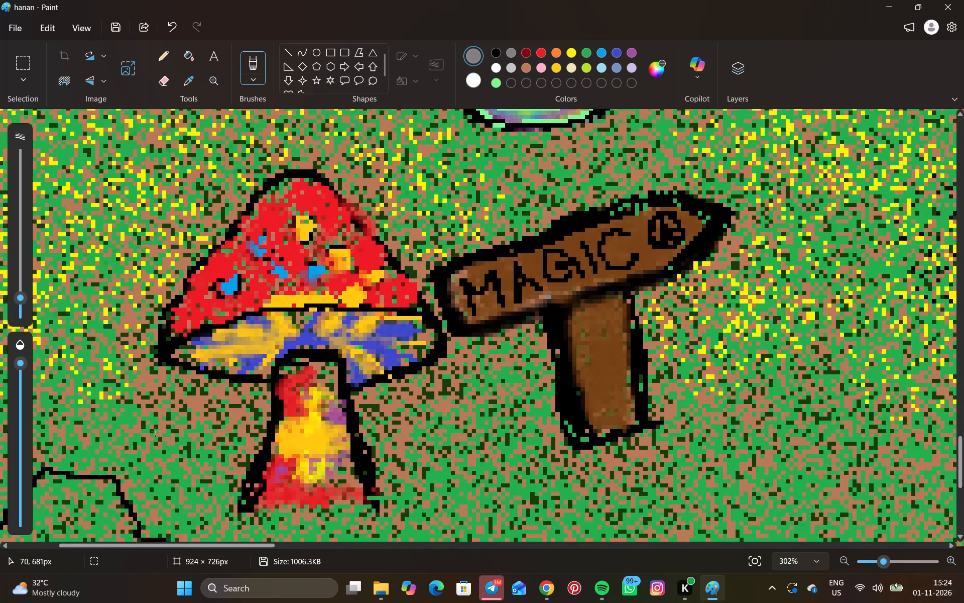
pyautogui.scroll(-3, 155, 432)
pyautogui.hscroll(2, 153, 430)
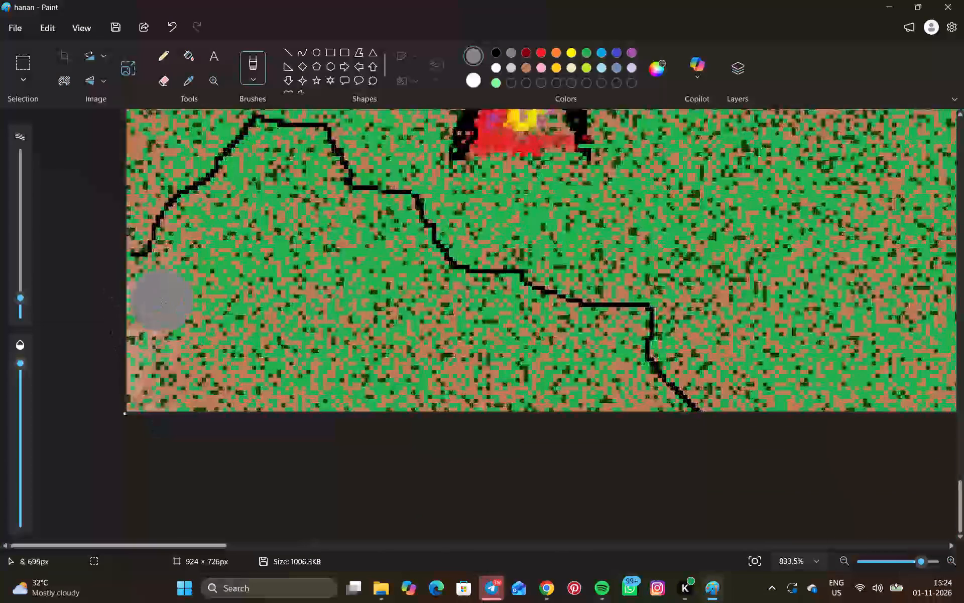
pyautogui.moveTo(161, 304); pyautogui.dragTo(166, 300)
pyautogui.moveTo(221, 265); pyautogui.dragTo(183, 277)
pyautogui.moveTo(185, 275); pyautogui.dragTo(156, 291)
pyautogui.moveTo(173, 267); pyautogui.dragTo(161, 264)
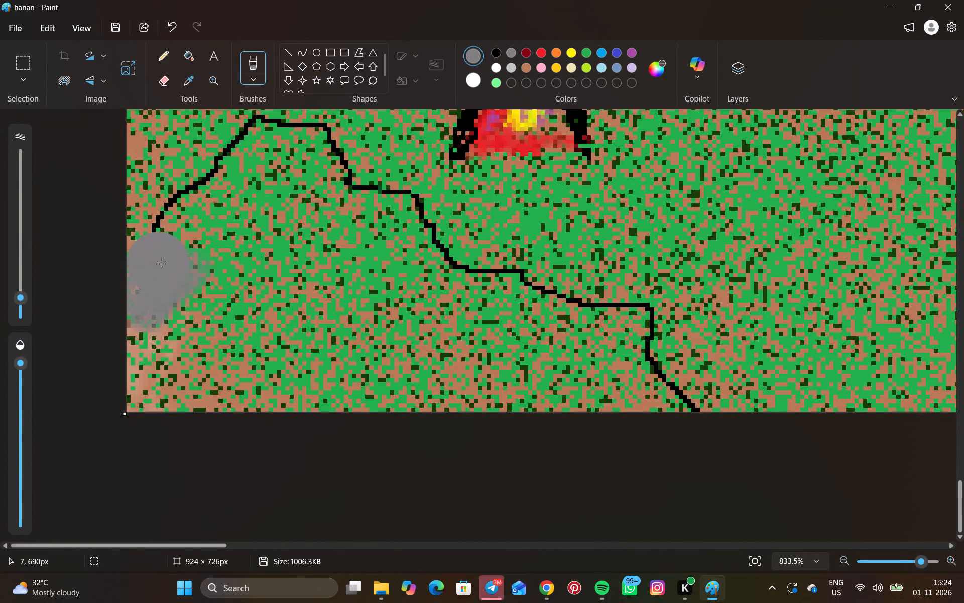
# Paint a grey band along the inside of the rock's outline, over its peak and down to the painting's bottom edge.
pyautogui.moveTo(161, 264); pyautogui.dragTo(246, 157)
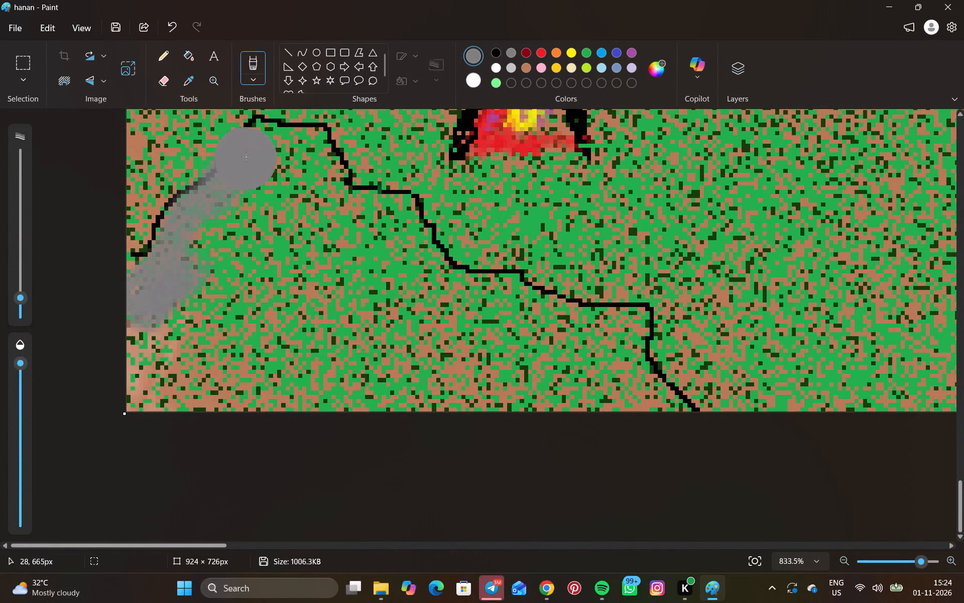
pyautogui.moveTo(246, 157); pyautogui.dragTo(332, 204)
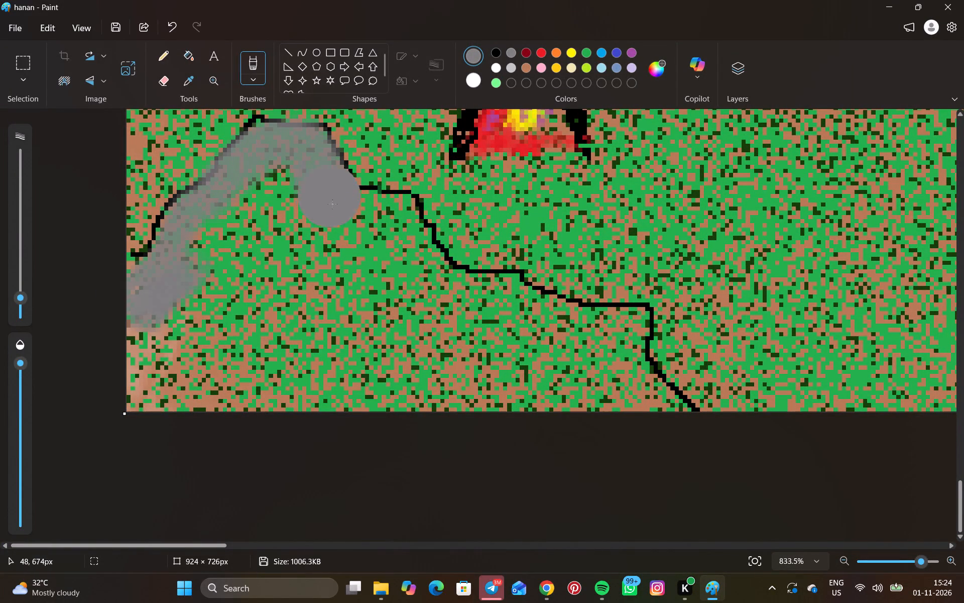
pyautogui.moveTo(332, 204); pyautogui.dragTo(452, 290)
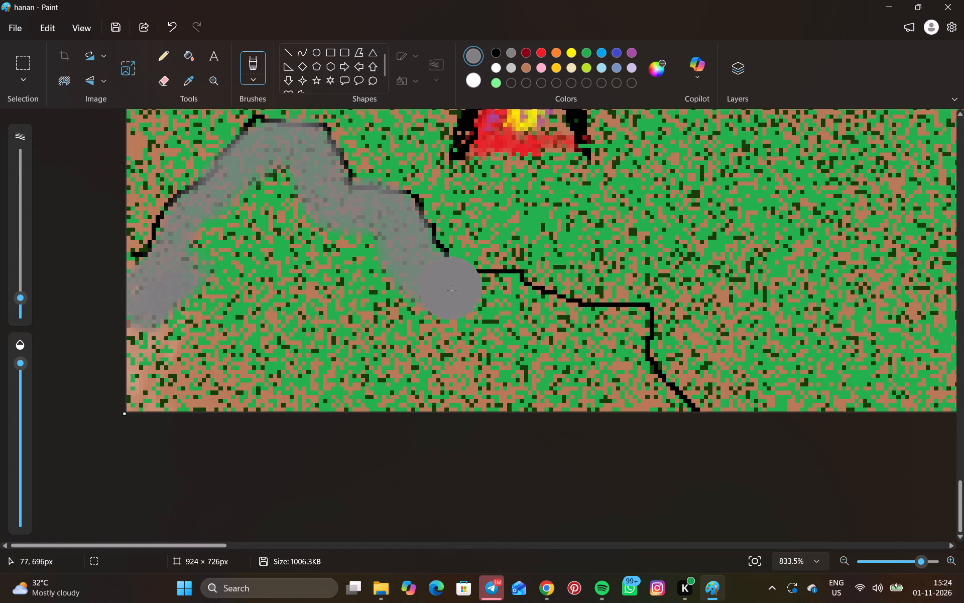
pyautogui.moveTo(452, 290); pyautogui.dragTo(632, 329)
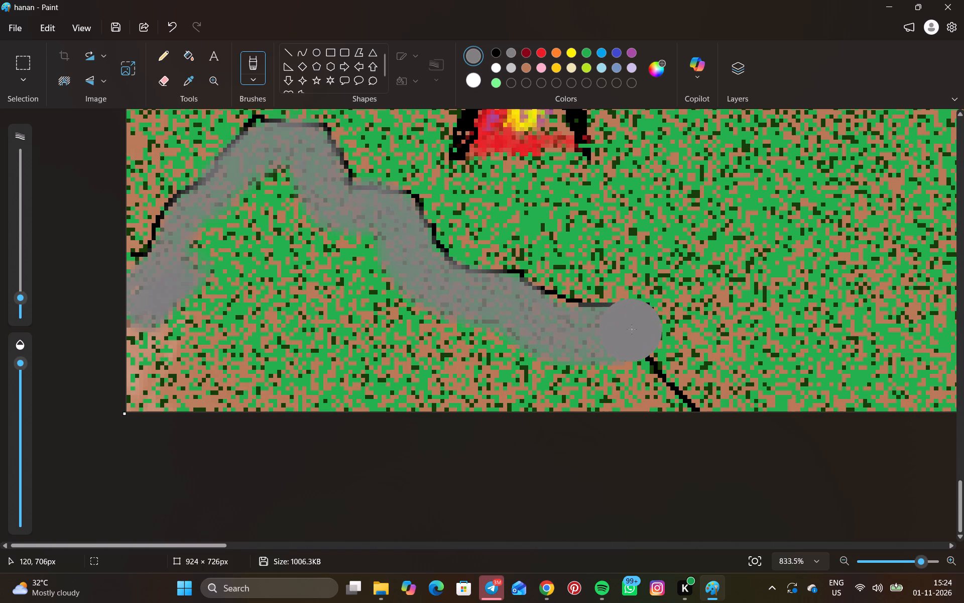
pyautogui.moveTo(632, 329); pyautogui.dragTo(494, 380)
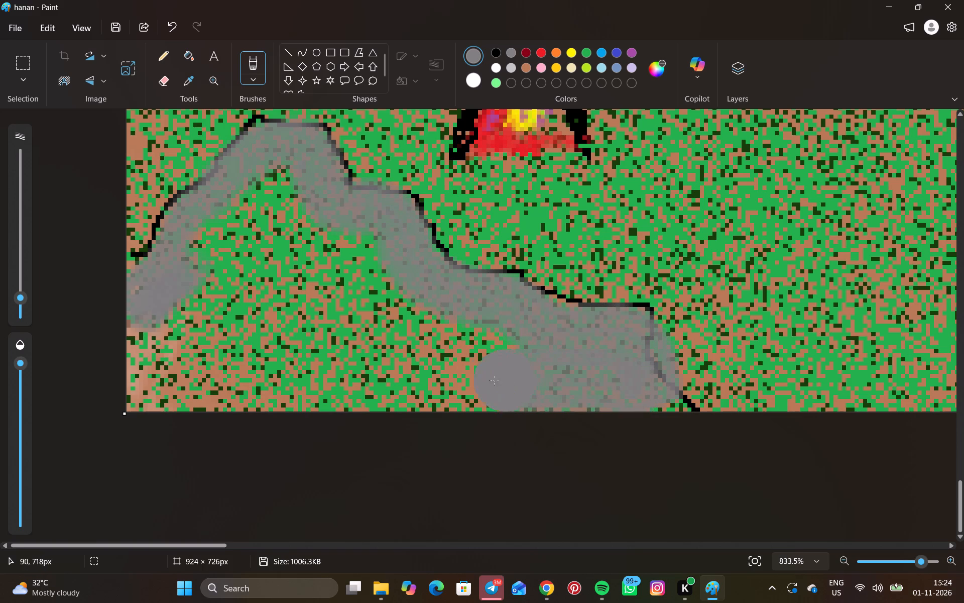
# Fill the rest of the rock's interior and its base along the painting's bottom edge with grey.
pyautogui.moveTo(494, 380); pyautogui.dragTo(162, 314)
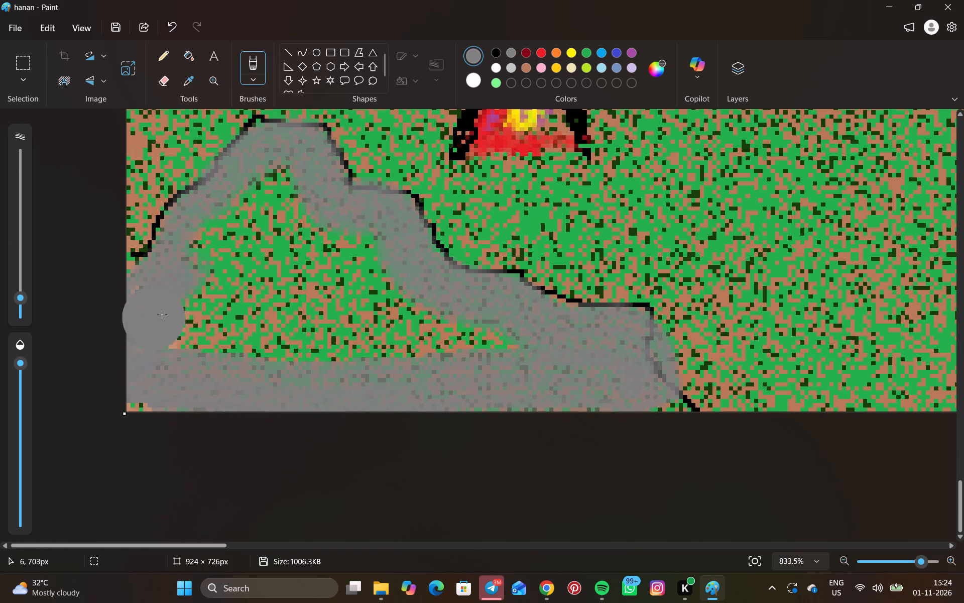
pyautogui.moveTo(162, 314); pyautogui.dragTo(480, 336)
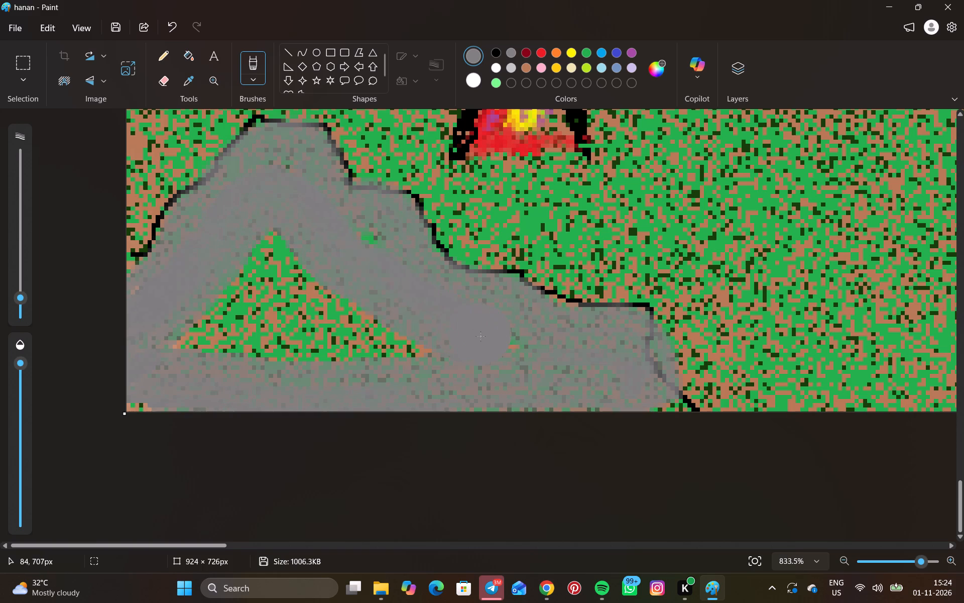
pyautogui.moveTo(480, 336); pyautogui.dragTo(224, 256)
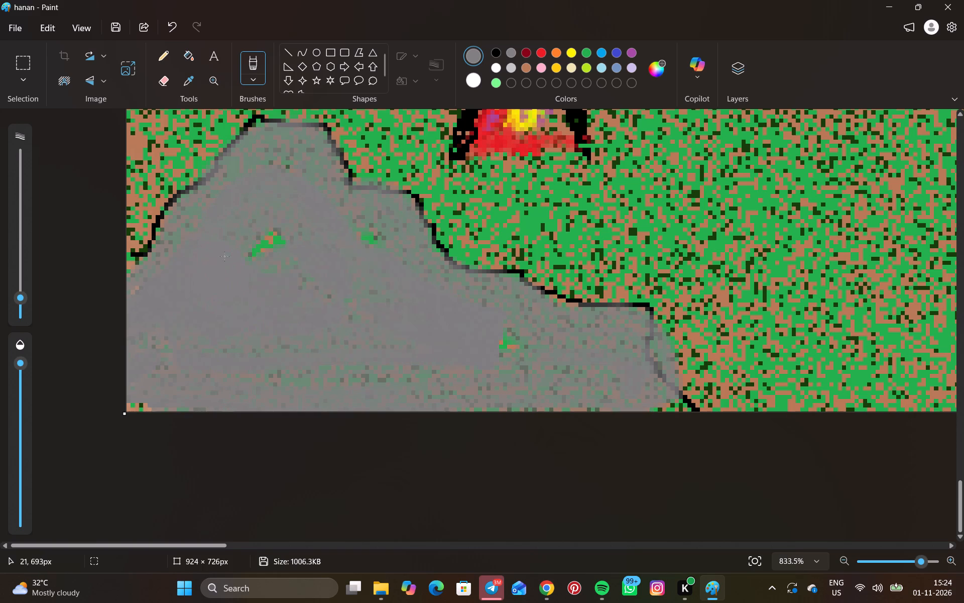
pyautogui.moveTo(224, 256); pyautogui.dragTo(269, 407)
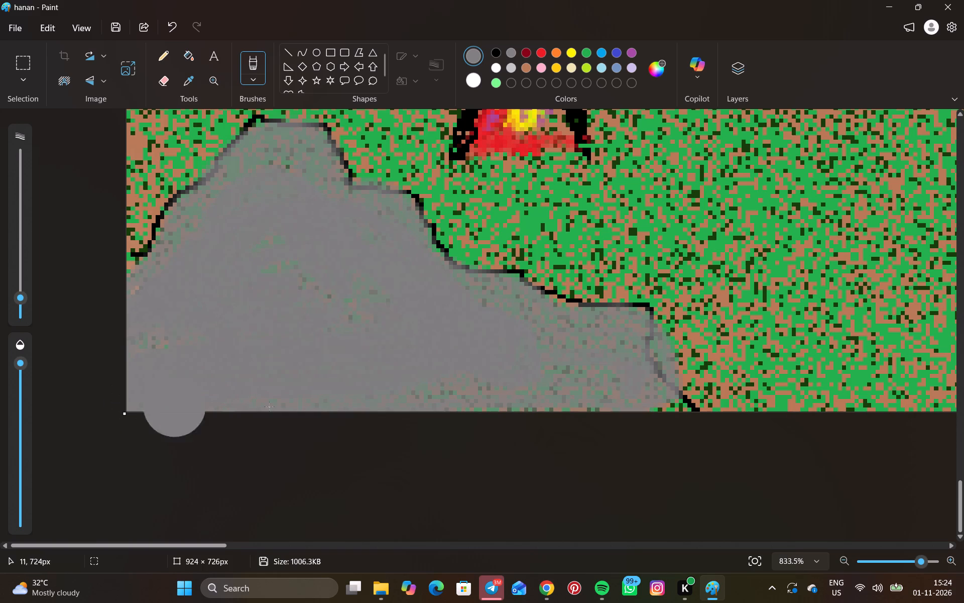
pyautogui.moveTo(269, 407); pyautogui.dragTo(714, 449)
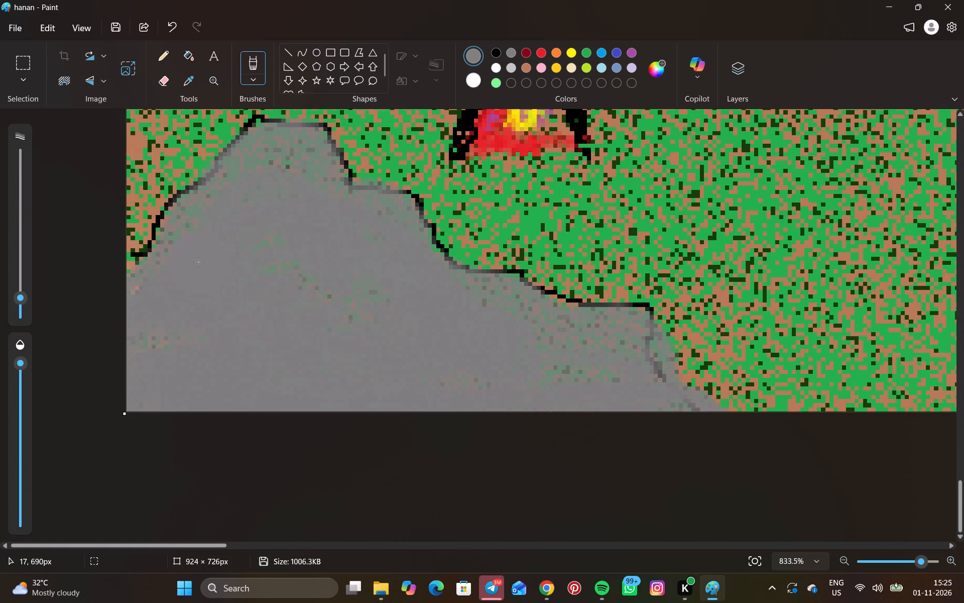
# Draw a letter M on the upper part of the grey rock with the Brush in black at its smallest size.
pyautogui.keyDown('ctrl'); pyautogui.scroll(-2, 463, 156); pyautogui.keyUp('ctrl')
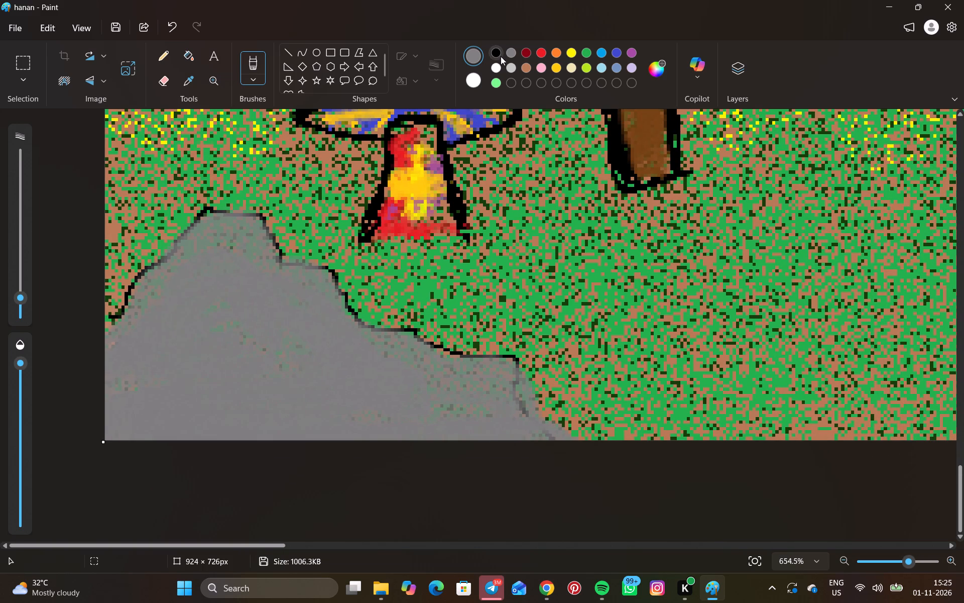
pyautogui.click(501, 56)
pyautogui.click(255, 81)
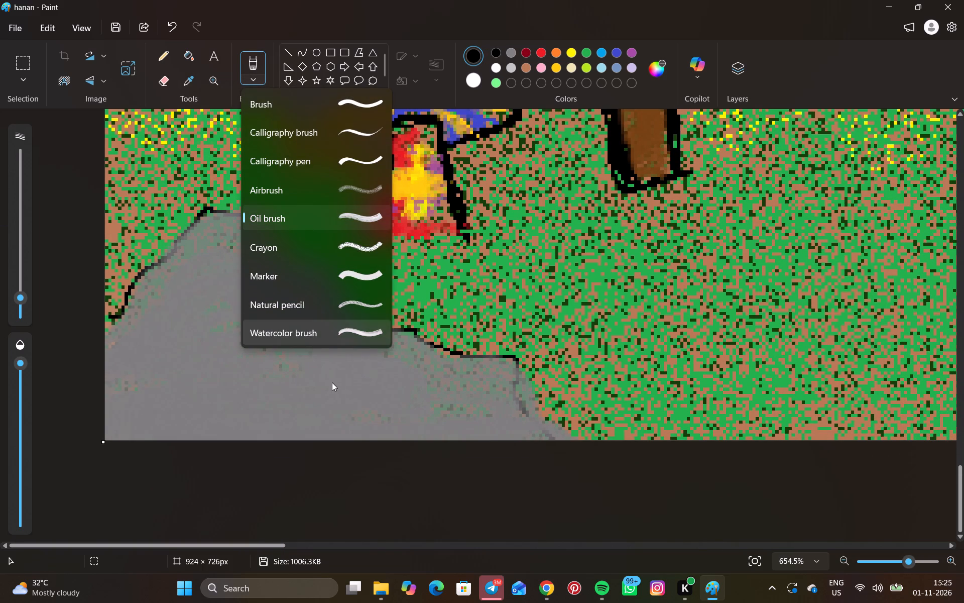
pyautogui.click(279, 496)
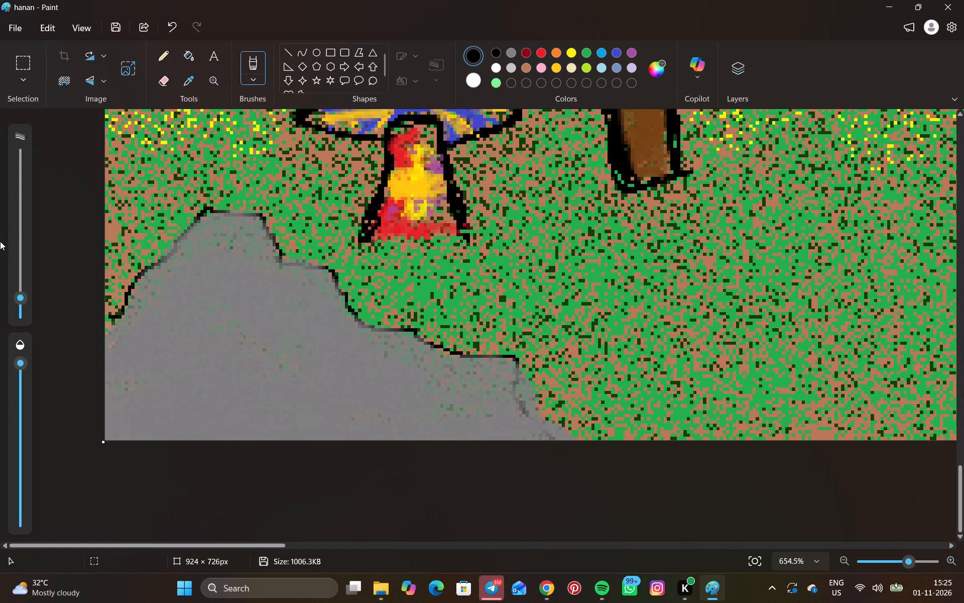
pyautogui.moveTo(20, 303); pyautogui.dragTo(28, 375)
pyautogui.click(252, 81)
pyautogui.click(249, 110)
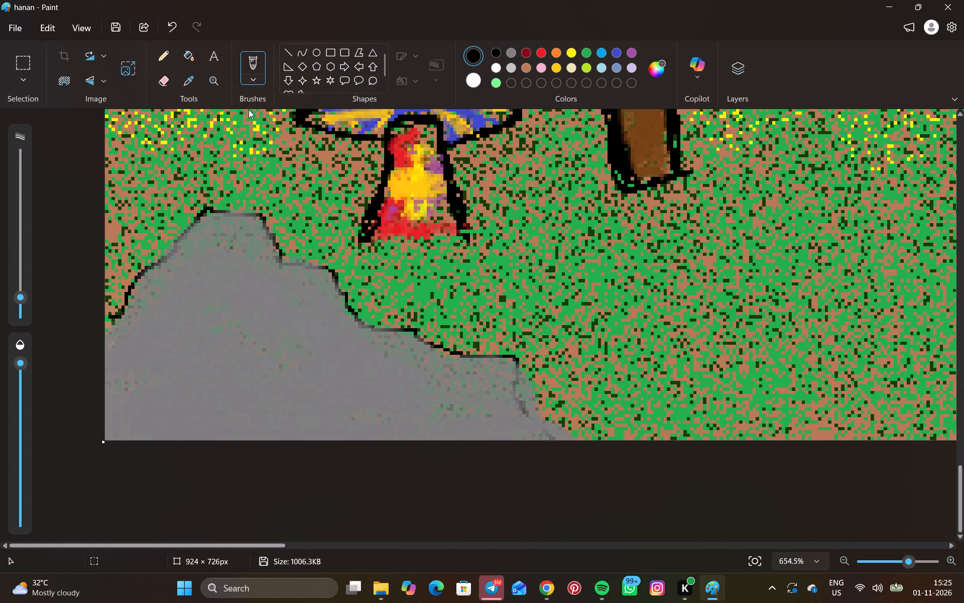
pyautogui.moveTo(19, 299); pyautogui.dragTo(25, 343)
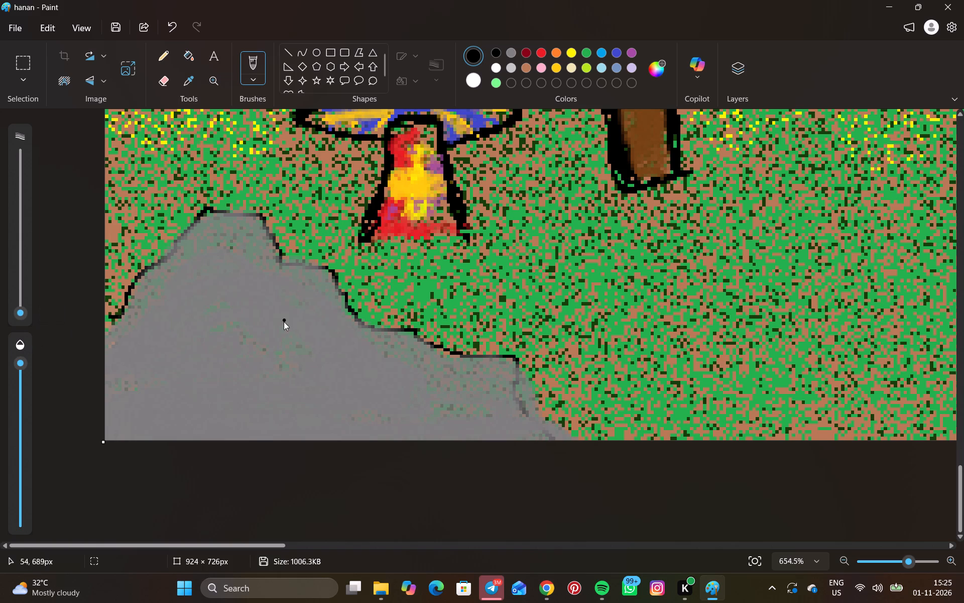
pyautogui.keyDown('ctrl'); pyautogui.scroll(4, 269, 309); pyautogui.keyUp('ctrl')
pyautogui.hscroll(1, 238, 307)
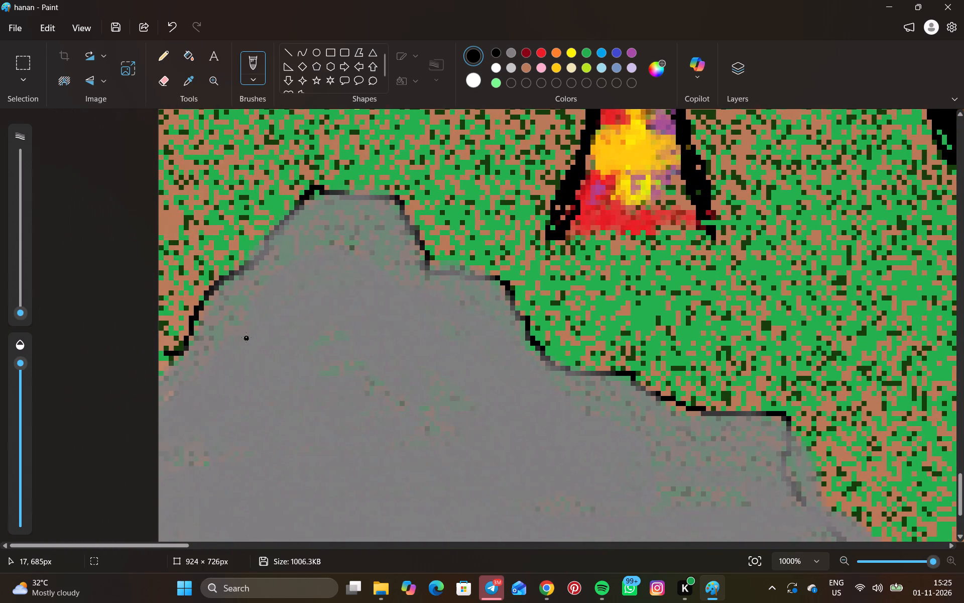
pyautogui.hscroll(1, 246, 337)
pyautogui.scroll(-1, 249, 338)
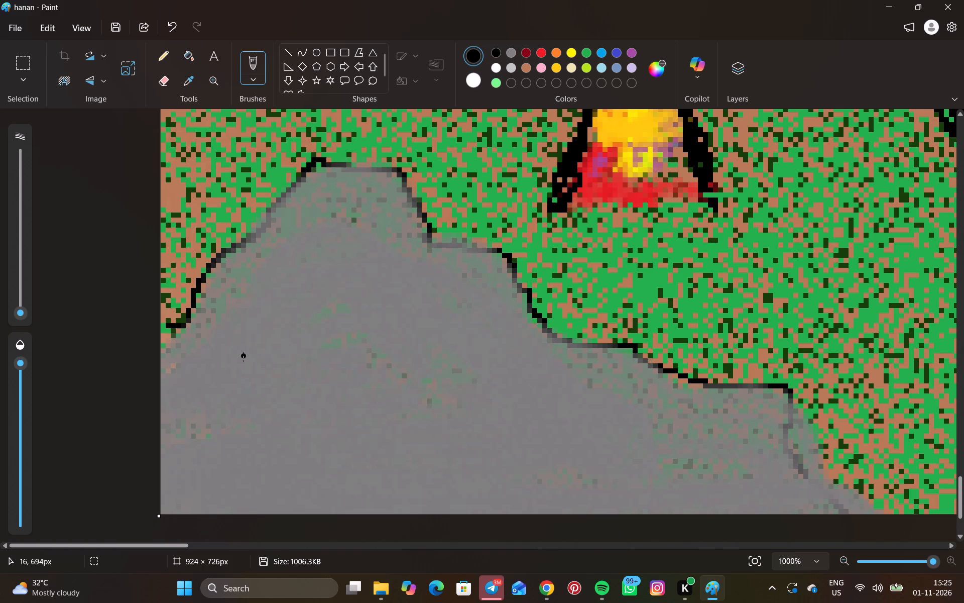
pyautogui.moveTo(242, 362); pyautogui.dragTo(247, 354)
pyautogui.moveTo(247, 354); pyautogui.dragTo(252, 309)
pyautogui.moveTo(252, 309); pyautogui.dragTo(272, 333)
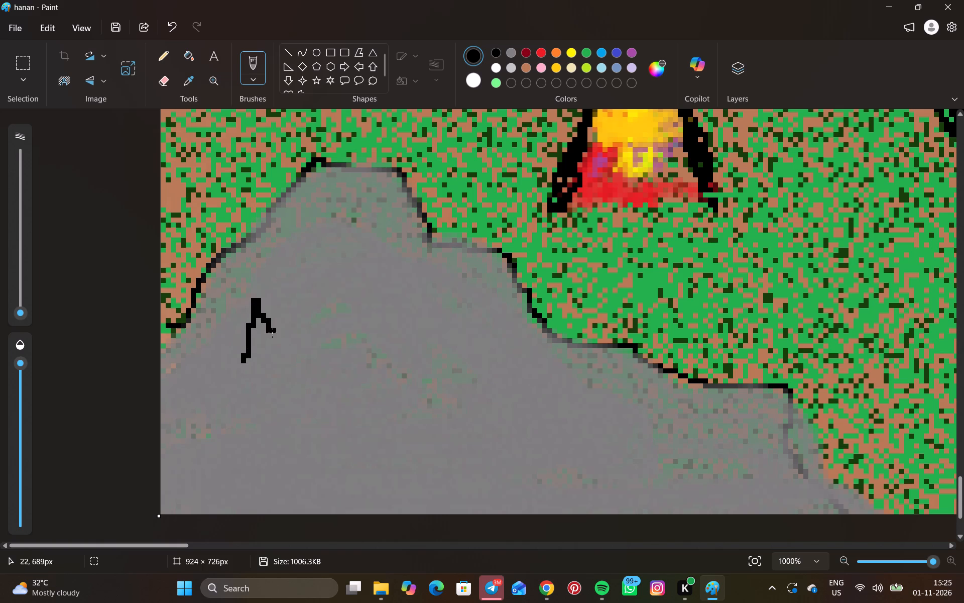
pyautogui.moveTo(272, 333); pyautogui.dragTo(299, 300)
pyautogui.moveTo(299, 300); pyautogui.dragTo(313, 352)
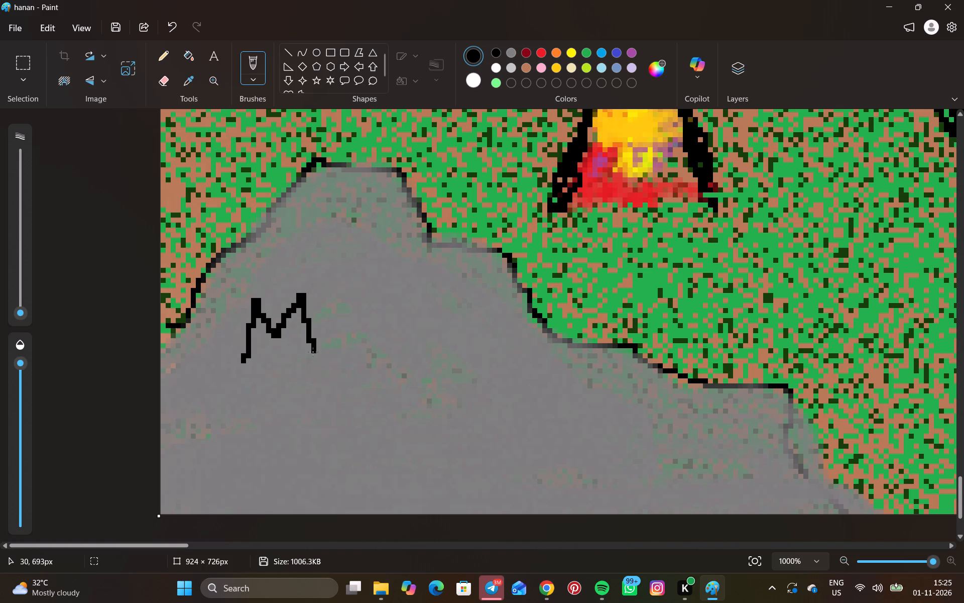
# Thicken the strokes of the letter M on the rock in black, retracing its middle and first leg.
pyautogui.moveTo(313, 352); pyautogui.dragTo(309, 308)
pyautogui.moveTo(309, 308); pyautogui.dragTo(284, 333)
pyautogui.moveTo(284, 333); pyautogui.dragTo(255, 313)
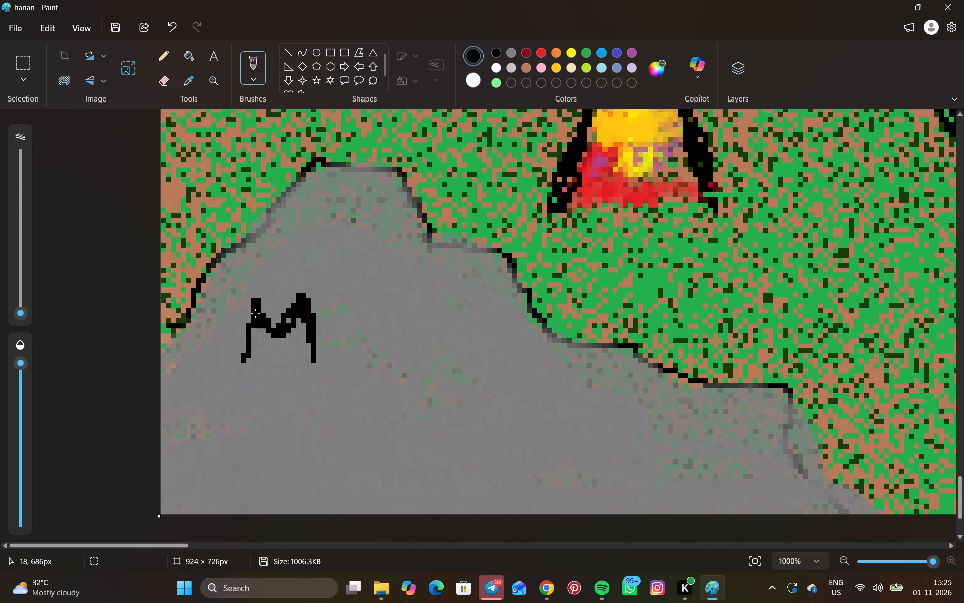
pyautogui.moveTo(255, 313); pyautogui.dragTo(249, 332)
pyautogui.moveTo(249, 332); pyautogui.dragTo(243, 337)
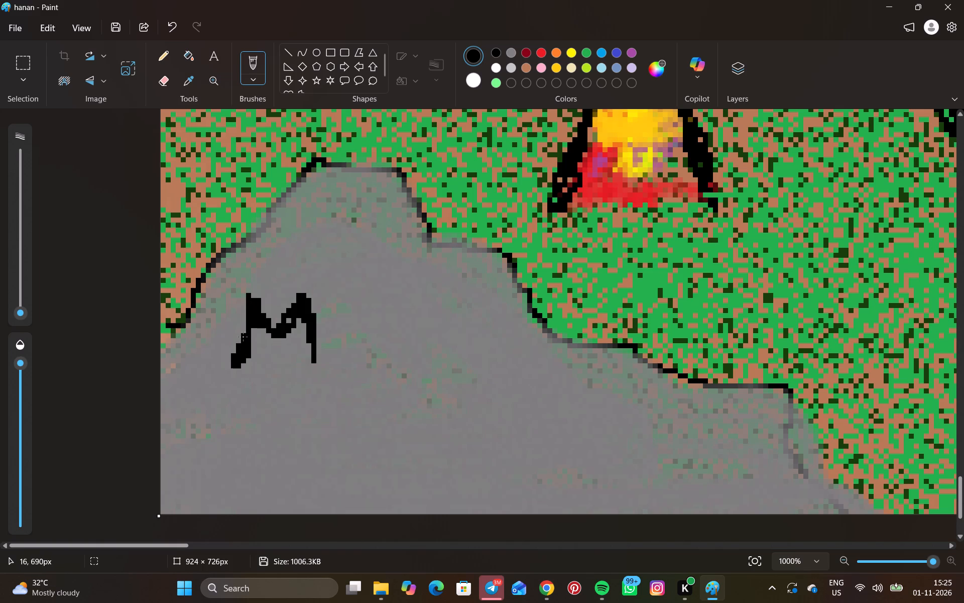
pyautogui.moveTo(243, 337); pyautogui.dragTo(248, 300)
# Draw a black letter A after the M on the rock, with a thickened crossbar and first leg.
pyautogui.moveTo(335, 361); pyautogui.dragTo(349, 305)
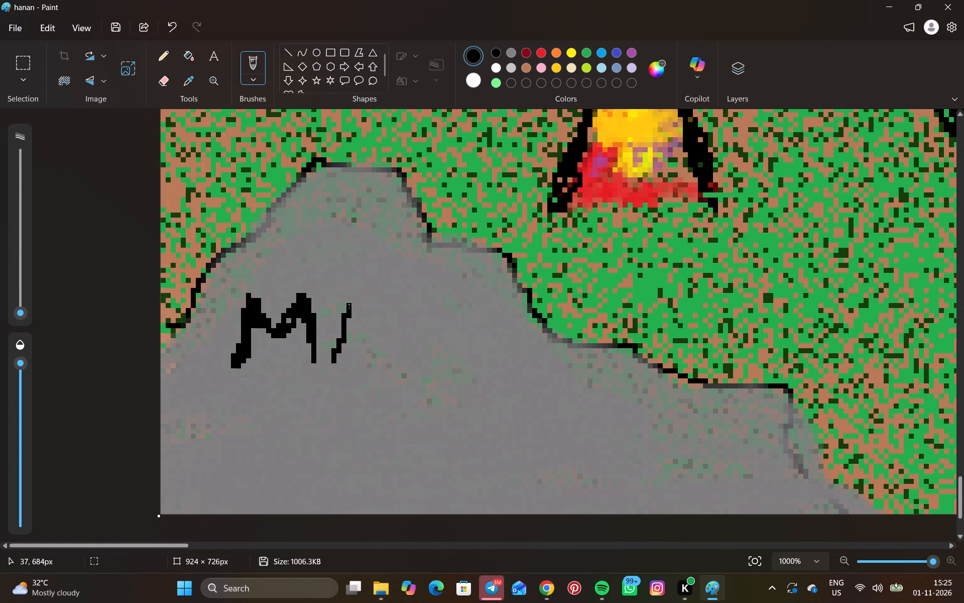
pyautogui.moveTo(349, 305); pyautogui.dragTo(384, 355)
pyautogui.moveTo(384, 355); pyautogui.dragTo(385, 357)
pyautogui.moveTo(348, 336); pyautogui.dragTo(354, 340)
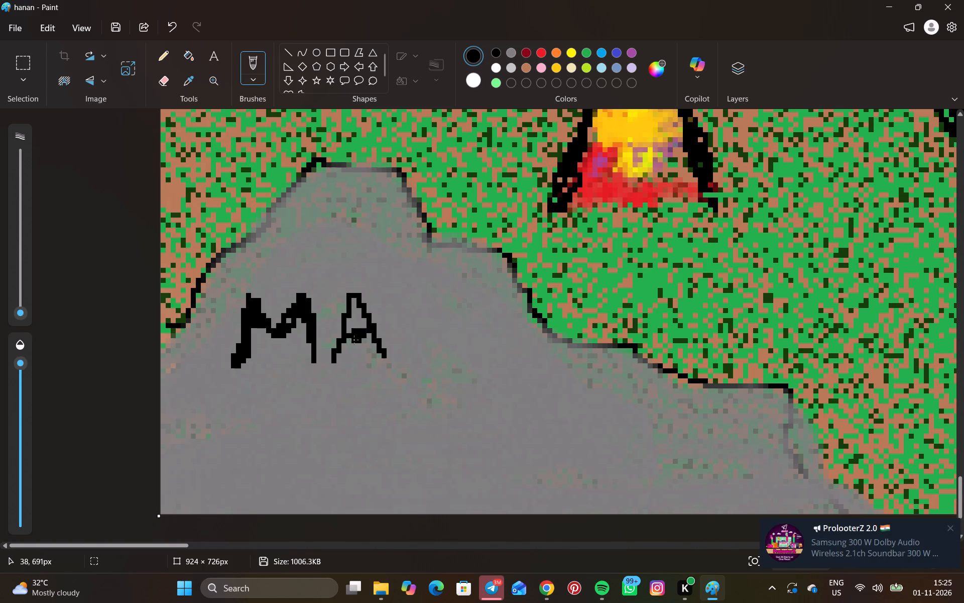
pyautogui.moveTo(354, 340); pyautogui.dragTo(362, 330)
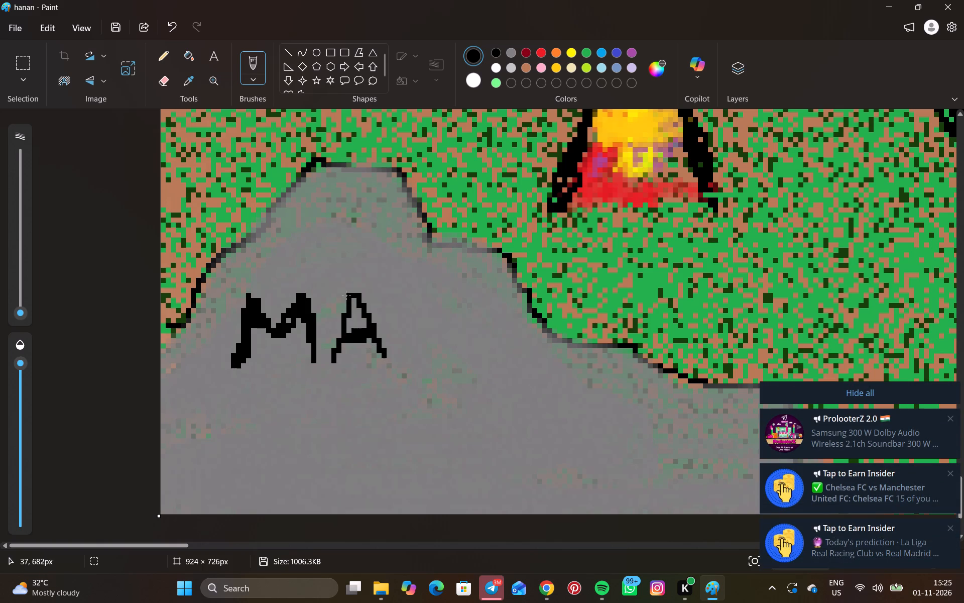
pyautogui.moveTo(346, 295); pyautogui.dragTo(330, 362)
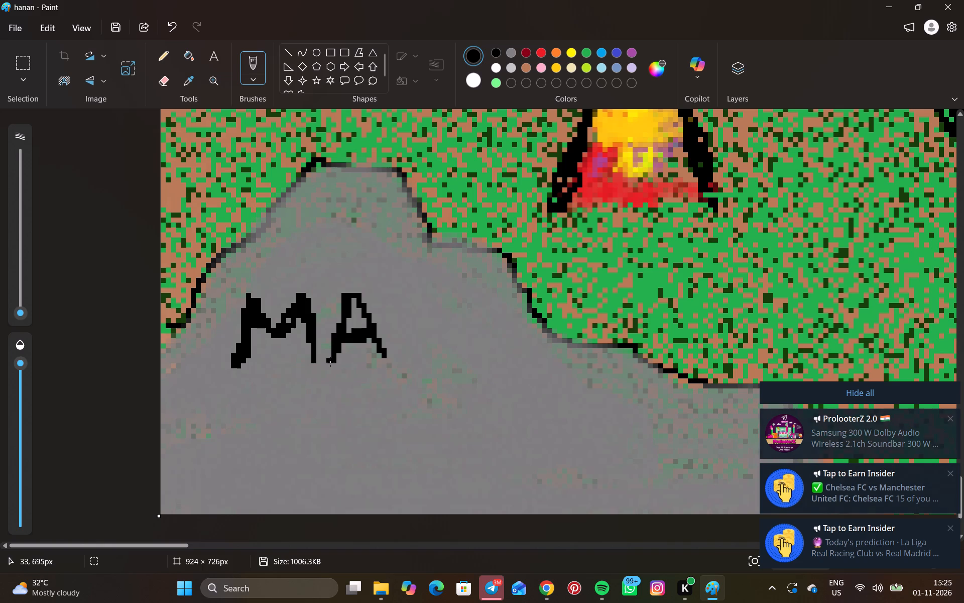
pyautogui.moveTo(330, 362); pyautogui.dragTo(344, 301)
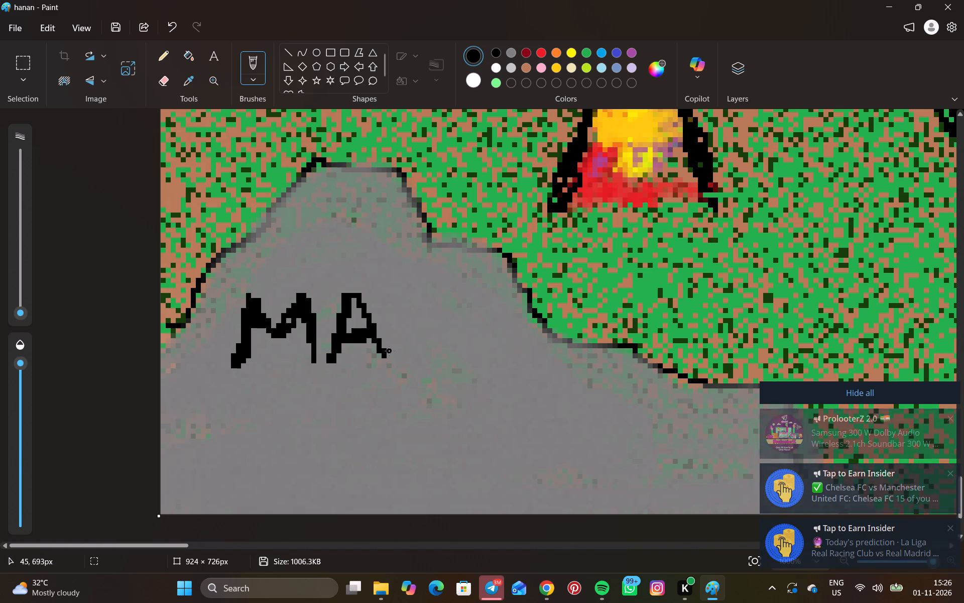
# Draw a second black letter M after "MA" on the rock and thicken its middle strokes.
pyautogui.moveTo(400, 353); pyautogui.dragTo(398, 315)
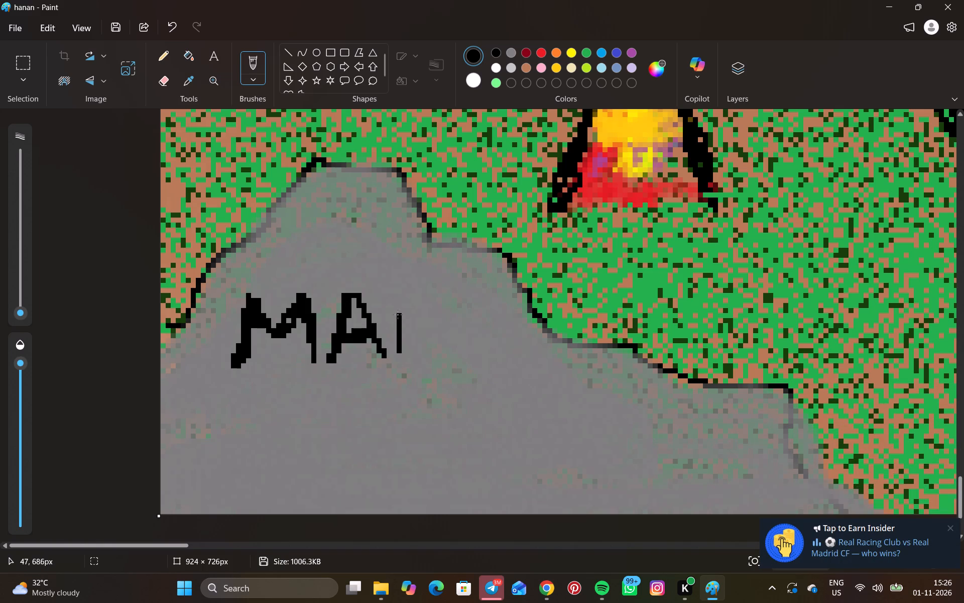
pyautogui.moveTo(398, 315); pyautogui.dragTo(396, 348)
pyautogui.moveTo(396, 348); pyautogui.dragTo(422, 319)
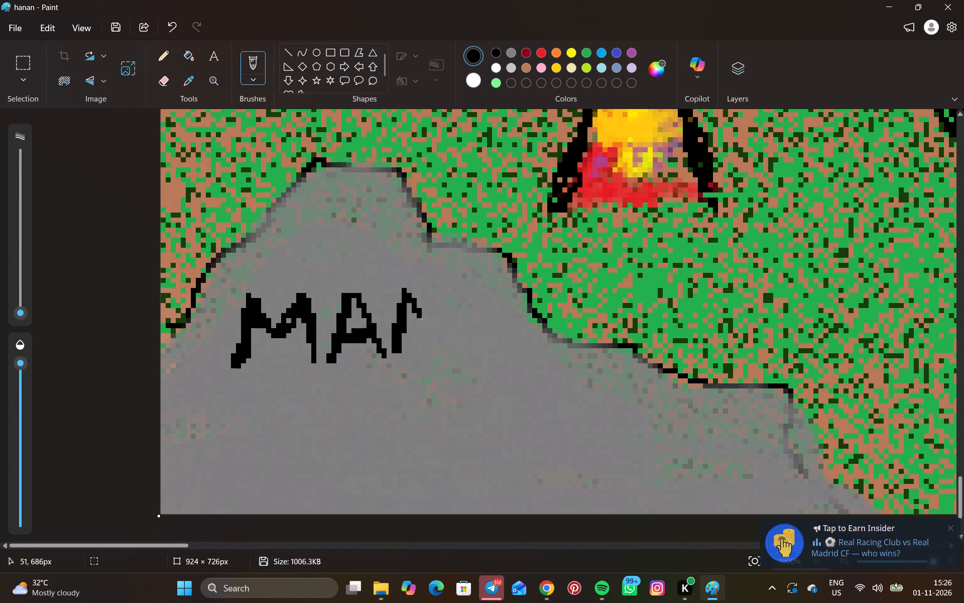
pyautogui.moveTo(422, 319); pyautogui.dragTo(448, 301)
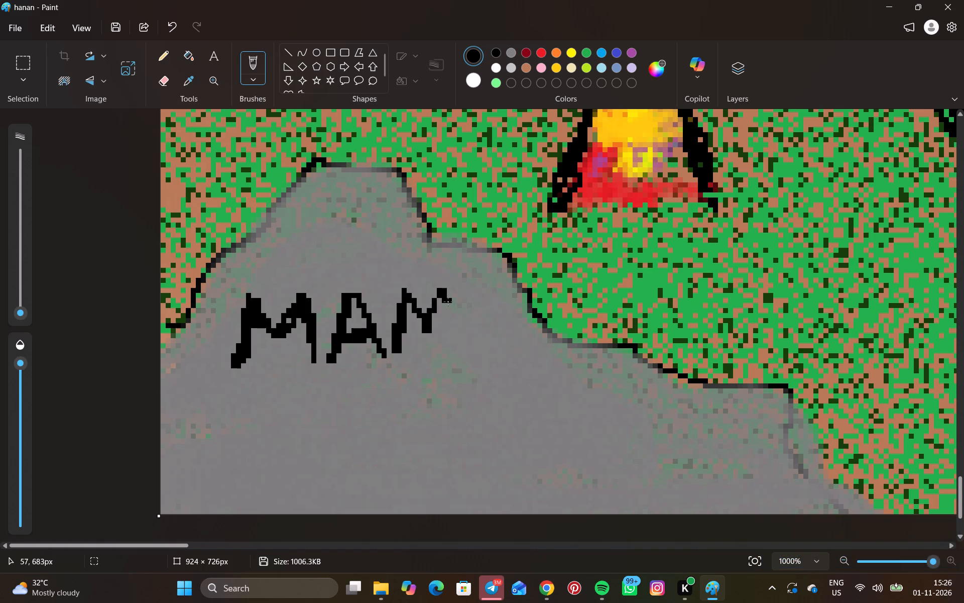
pyautogui.moveTo(448, 301); pyautogui.dragTo(448, 313)
pyautogui.moveTo(448, 313); pyautogui.dragTo(418, 323)
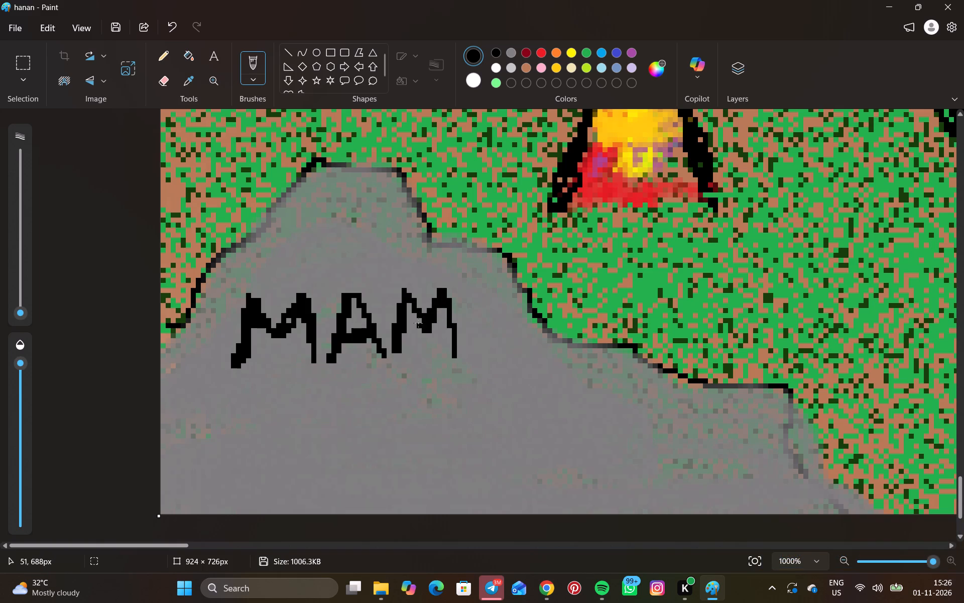
pyautogui.moveTo(418, 323); pyautogui.dragTo(416, 315)
# Complete the word "MAMA" on the rock with a final black letter A, including its crossbar.
pyautogui.moveTo(469, 350); pyautogui.dragTo(504, 311)
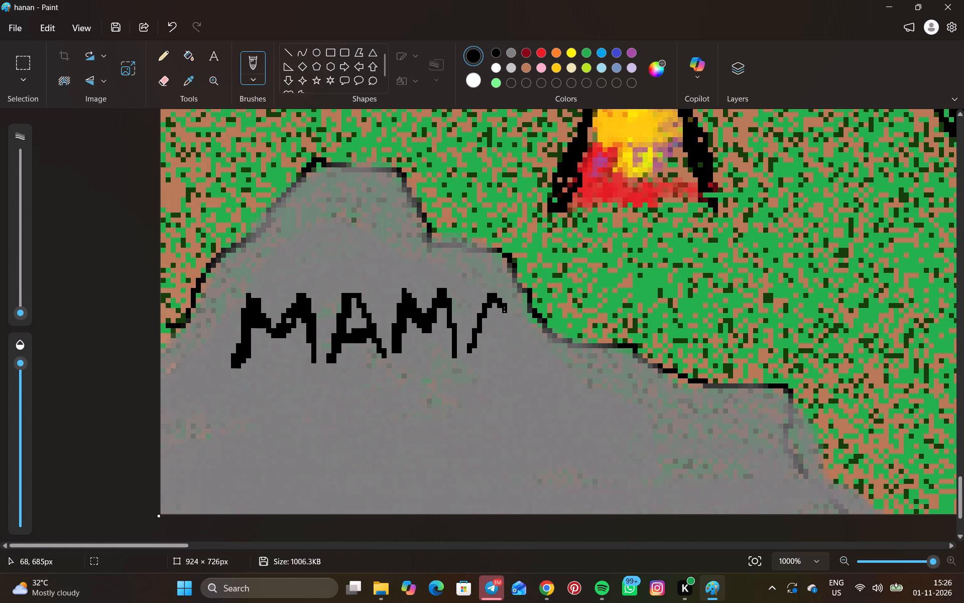
pyautogui.moveTo(504, 311); pyautogui.dragTo(494, 306)
pyautogui.moveTo(494, 306); pyautogui.dragTo(492, 300)
pyautogui.moveTo(484, 333); pyautogui.dragTo(474, 333)
pyautogui.moveTo(474, 333); pyautogui.dragTo(474, 333)
pyautogui.scroll(-1, 443, 314)
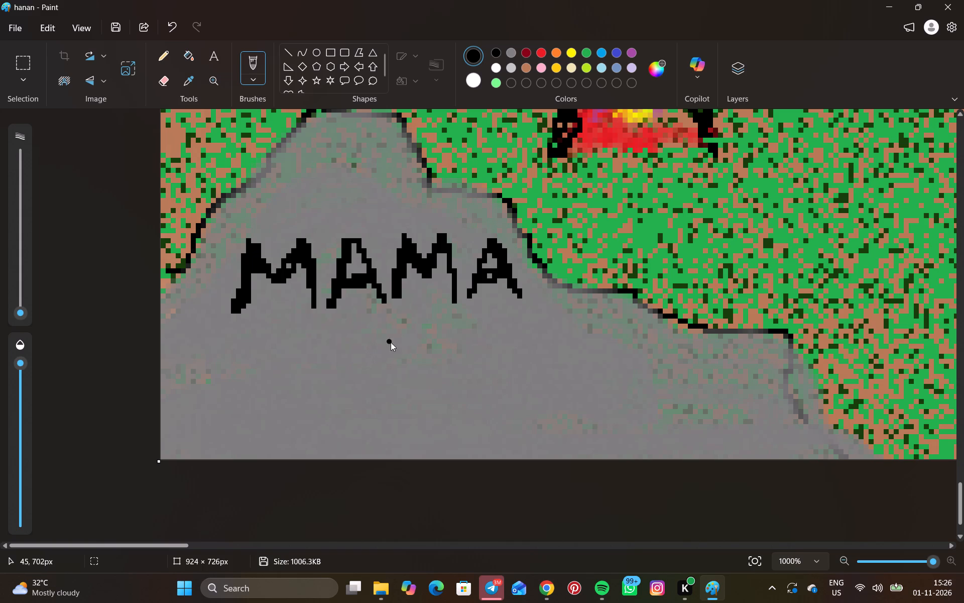
# Draw a large black letter G on the rock below "MAMA", with a crossbar and descending tail, and thicken its strokes.
pyautogui.moveTo(404, 345); pyautogui.dragTo(372, 332)
pyautogui.moveTo(372, 332); pyautogui.dragTo(408, 407)
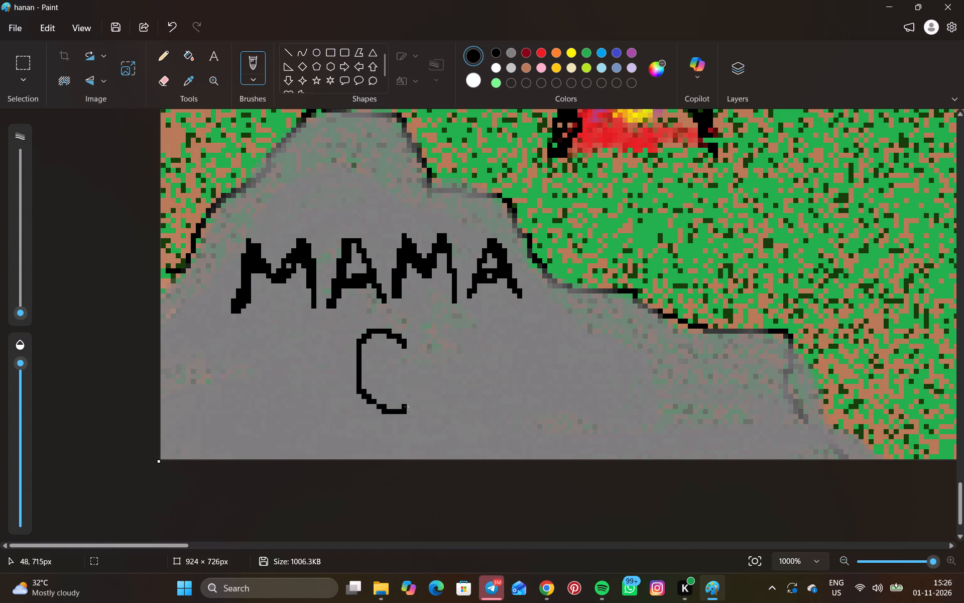
pyautogui.moveTo(408, 407); pyautogui.dragTo(432, 364)
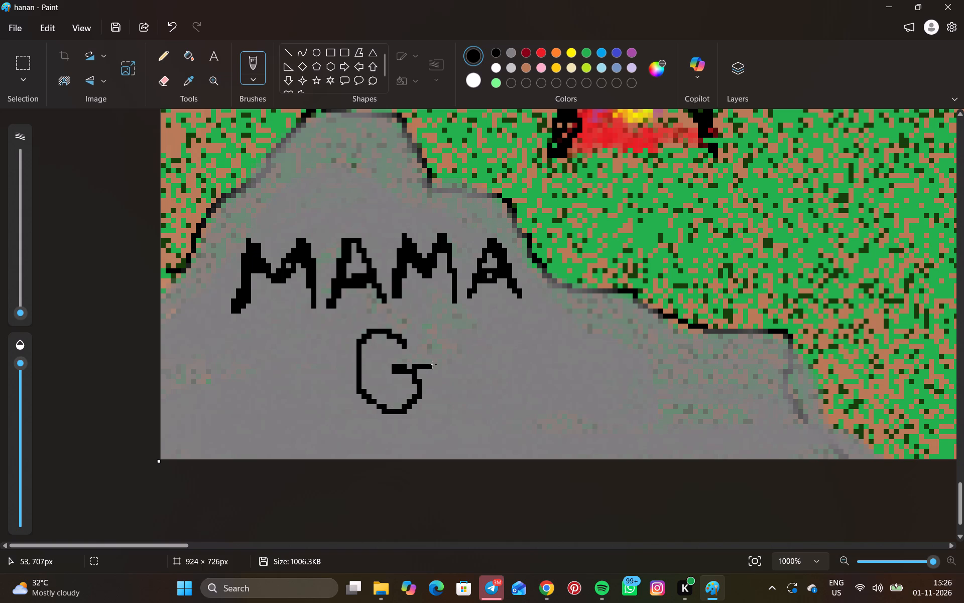
pyautogui.moveTo(432, 364); pyautogui.dragTo(443, 431)
pyautogui.moveTo(443, 431); pyautogui.dragTo(431, 368)
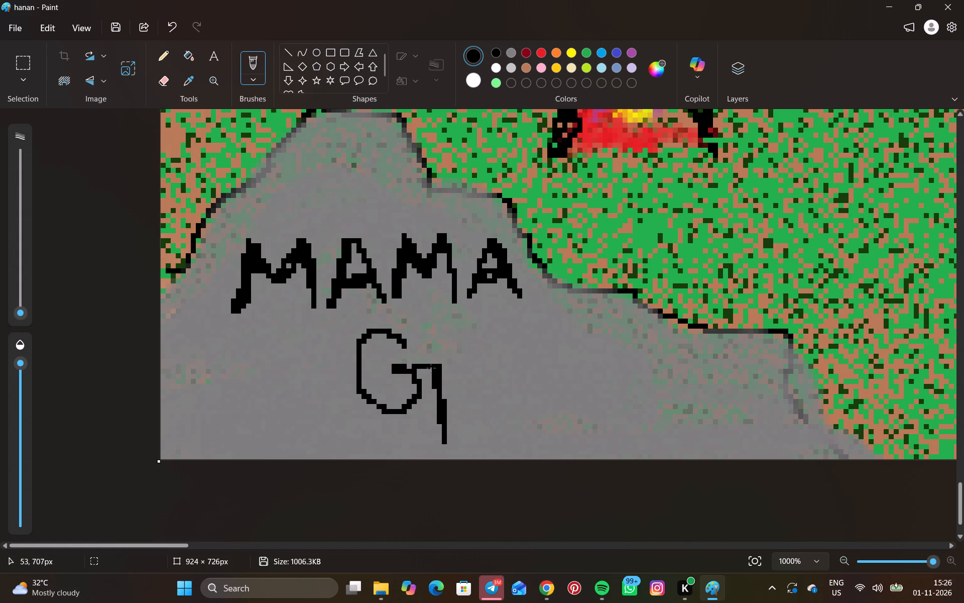
pyautogui.moveTo(431, 368); pyautogui.dragTo(412, 387)
pyautogui.moveTo(412, 387); pyautogui.dragTo(362, 356)
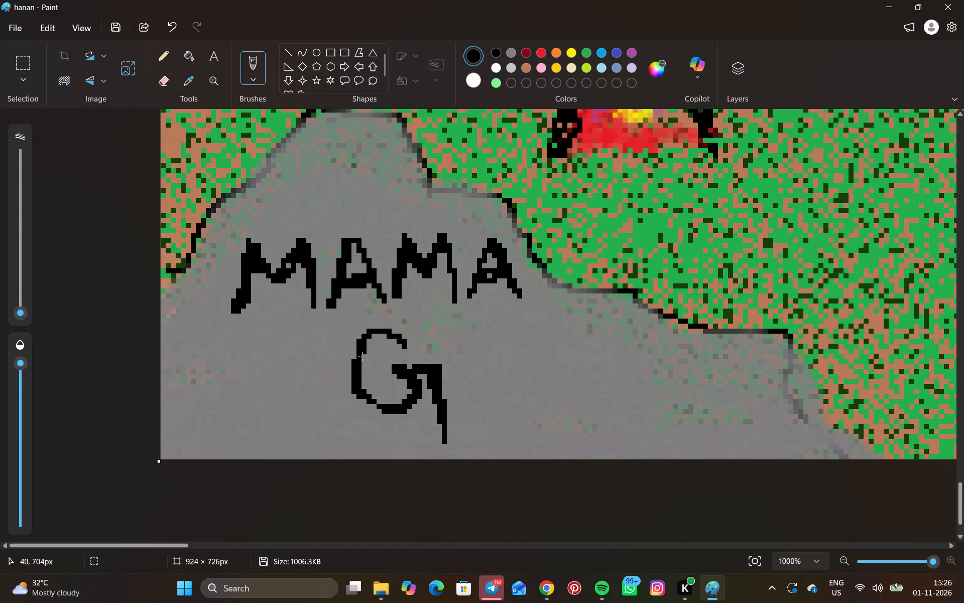
pyautogui.moveTo(362, 356); pyautogui.dragTo(365, 361)
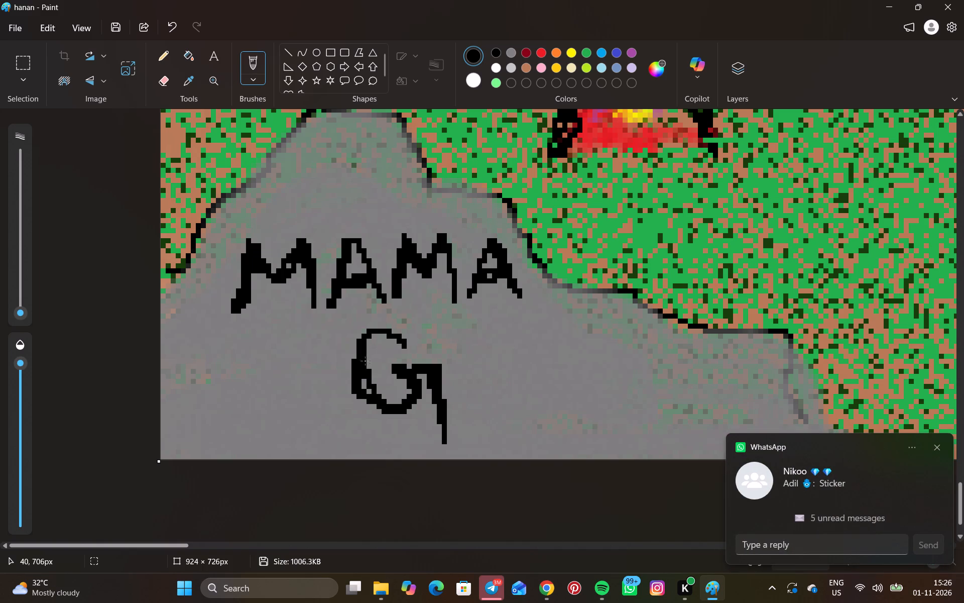
pyautogui.moveTo(365, 361); pyautogui.dragTo(396, 332)
pyautogui.moveTo(396, 332); pyautogui.dragTo(371, 398)
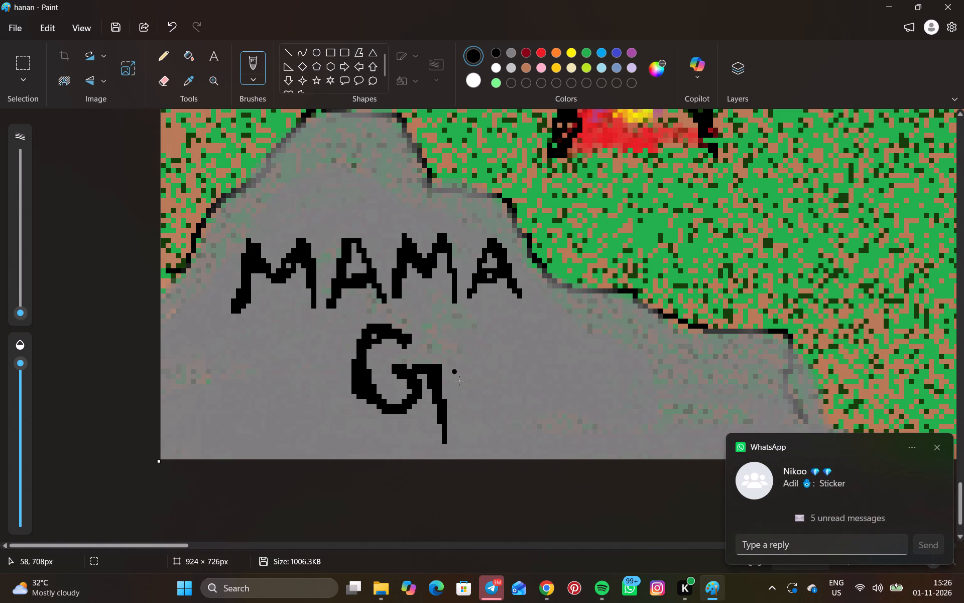
# Draw a black letter A after the G on the rock, with thickened legs and a crossbar.
pyautogui.moveTo(461, 404); pyautogui.dragTo(478, 355)
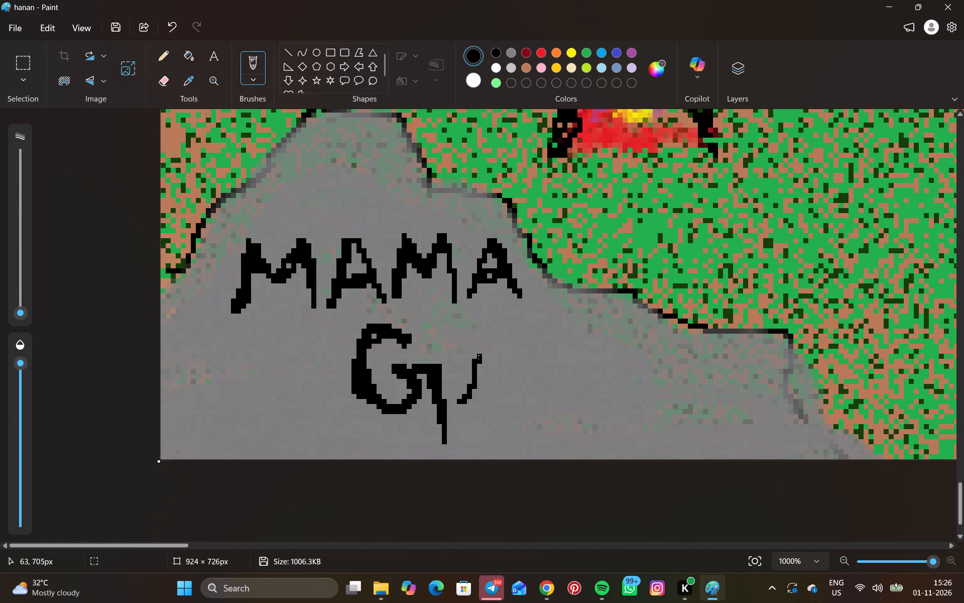
pyautogui.moveTo(478, 355); pyautogui.dragTo(515, 394)
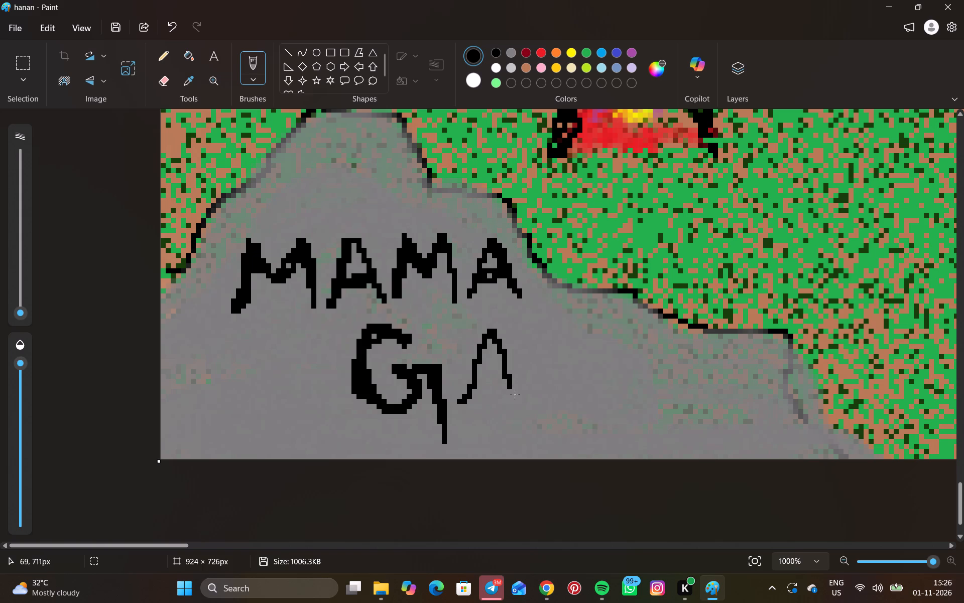
pyautogui.moveTo(515, 394); pyautogui.dragTo(484, 333)
pyautogui.moveTo(484, 333); pyautogui.dragTo(465, 376)
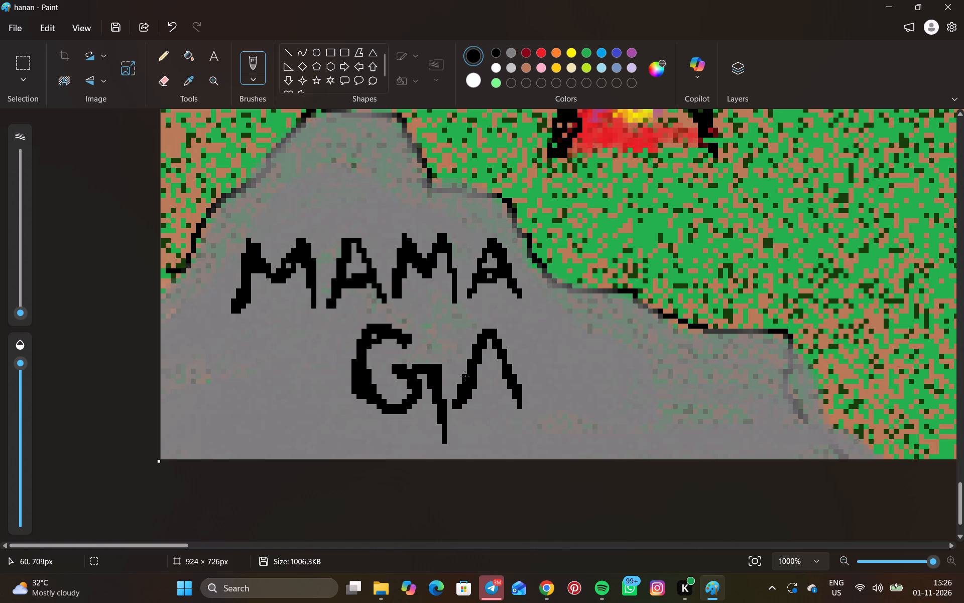
pyautogui.moveTo(465, 376); pyautogui.dragTo(481, 336)
pyautogui.click(479, 376)
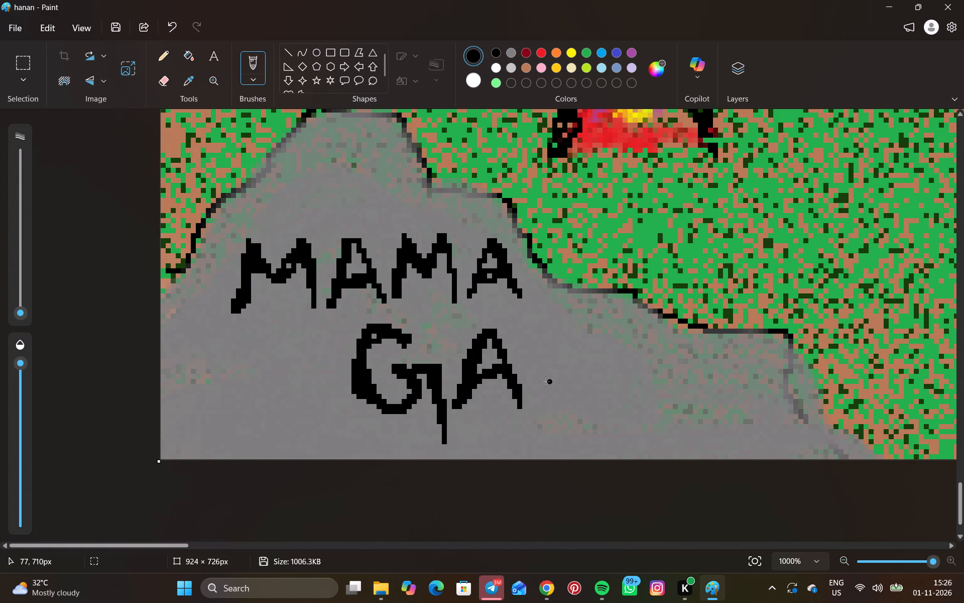
# Draw a thick black letter I after "GA" on the rock.
pyautogui.moveTo(545, 404); pyautogui.dragTo(539, 350)
pyautogui.moveTo(539, 350); pyautogui.dragTo(542, 404)
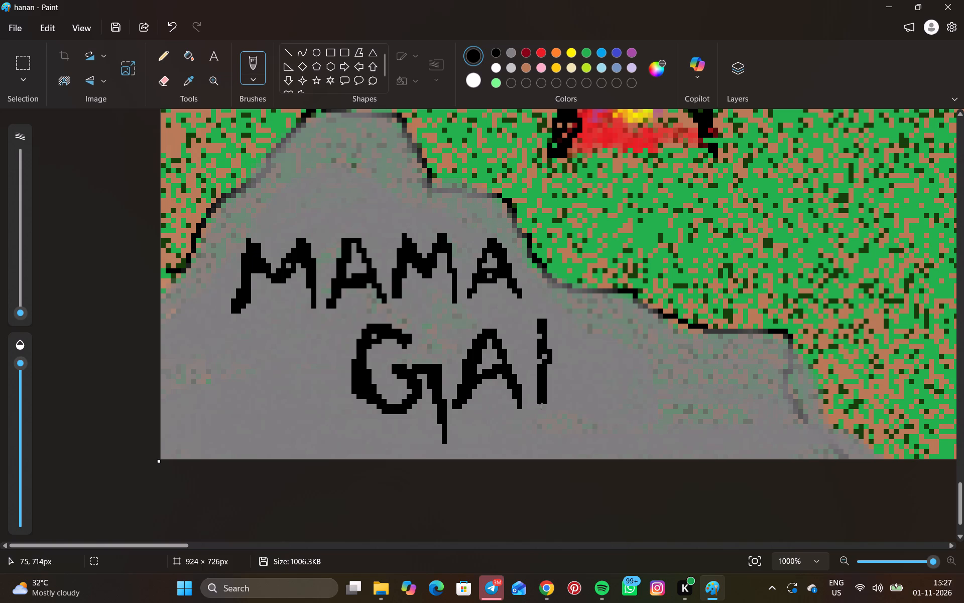
pyautogui.moveTo(542, 404); pyautogui.dragTo(550, 404)
# Complete the word "GAIA" on the rock with a final black letter A, thickening its first leg and adding the crossbar.
pyautogui.moveTo(574, 408); pyautogui.dragTo(597, 329)
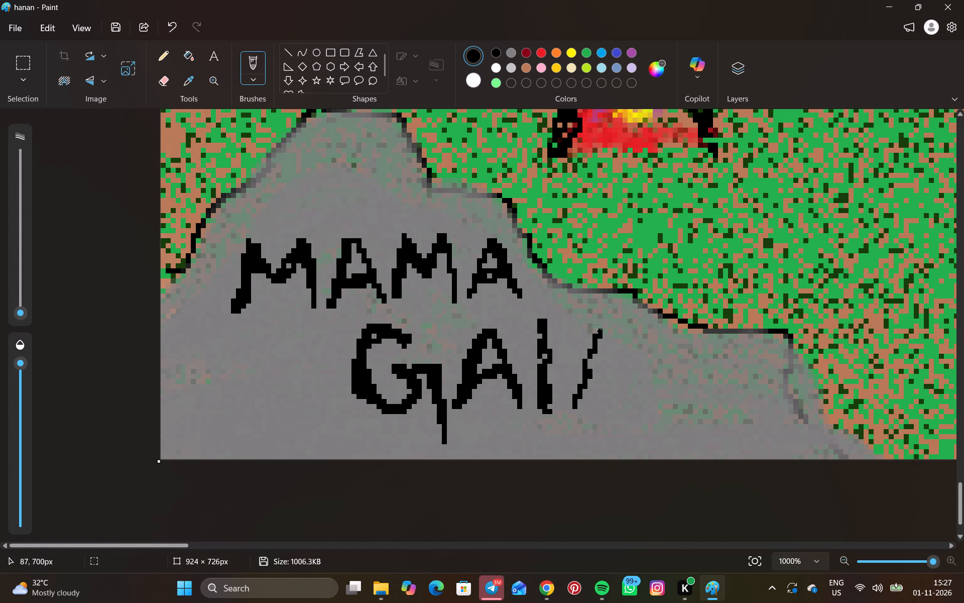
pyautogui.moveTo(597, 329); pyautogui.dragTo(634, 417)
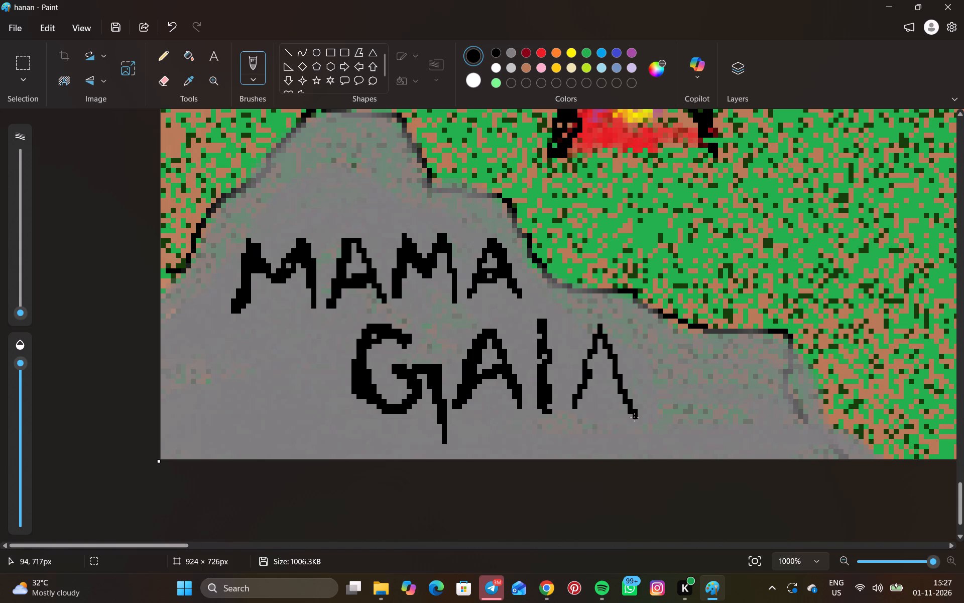
pyautogui.moveTo(634, 417); pyautogui.dragTo(580, 371)
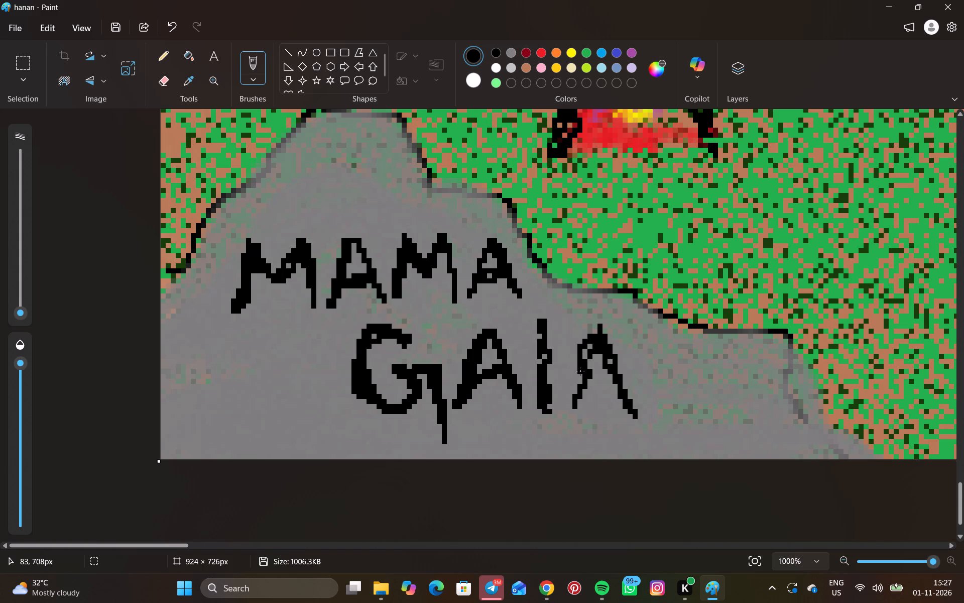
pyautogui.moveTo(580, 371); pyautogui.dragTo(592, 339)
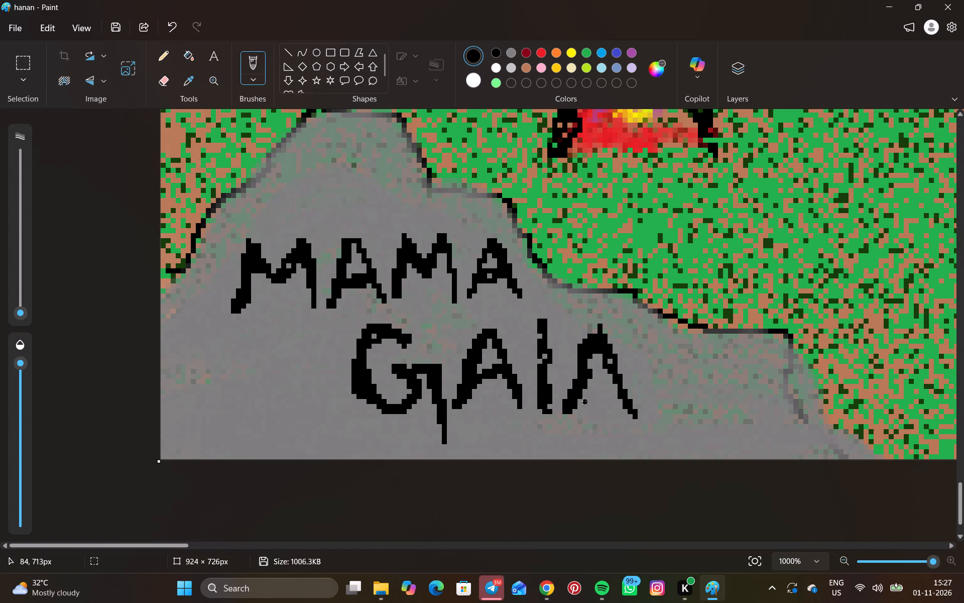
pyautogui.moveTo(582, 401); pyautogui.dragTo(608, 386)
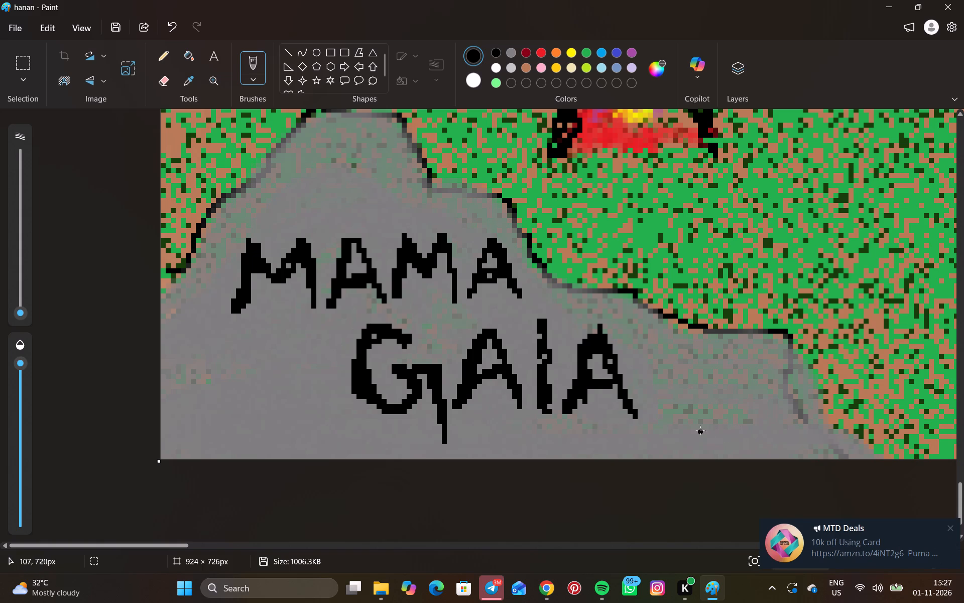
# Trace golden-yellow strokes over the first black M of "MAMA", leaving black edges around it.
pyautogui.click(559, 64)
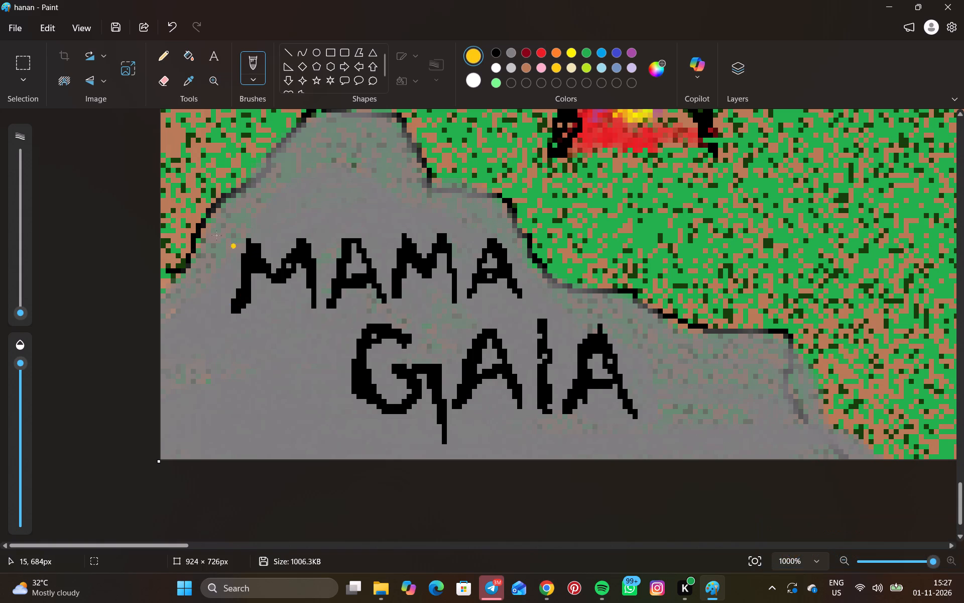
pyautogui.scroll(2, 256, 318)
pyautogui.keyDown('ctrl'); pyautogui.scroll(7, 256, 317); pyautogui.keyUp('ctrl')
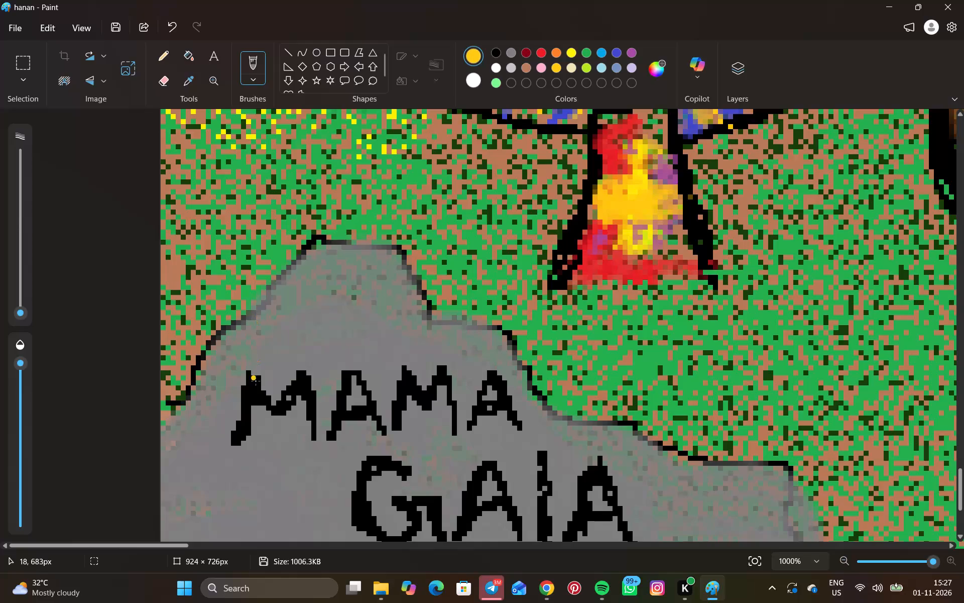
pyautogui.click(240, 437)
pyautogui.moveTo(240, 433); pyautogui.dragTo(248, 430)
pyautogui.moveTo(248, 430); pyautogui.dragTo(248, 430)
pyautogui.moveTo(248, 430); pyautogui.dragTo(253, 391)
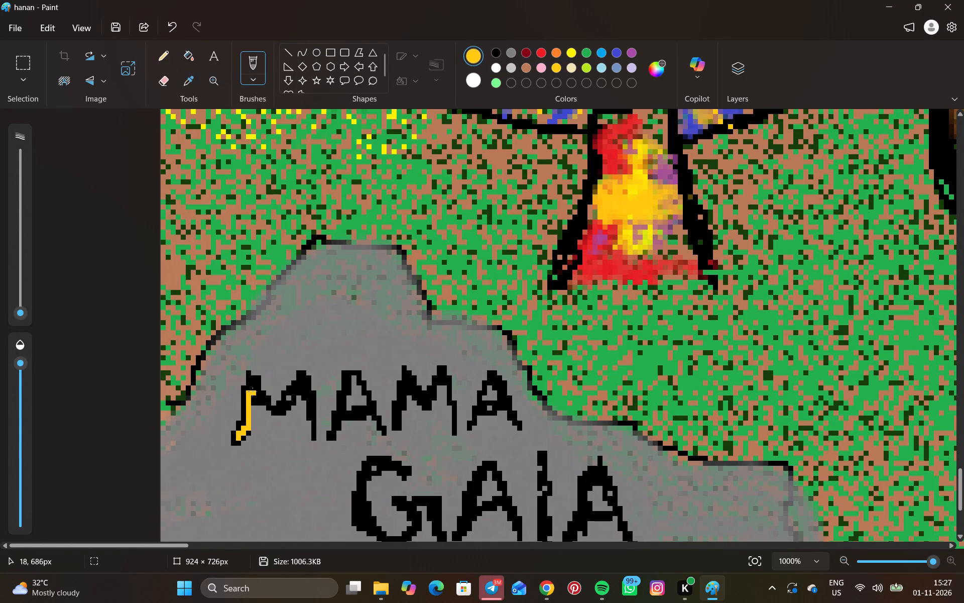
pyautogui.moveTo(253, 391); pyautogui.dragTo(292, 390)
pyautogui.moveTo(292, 390); pyautogui.dragTo(305, 433)
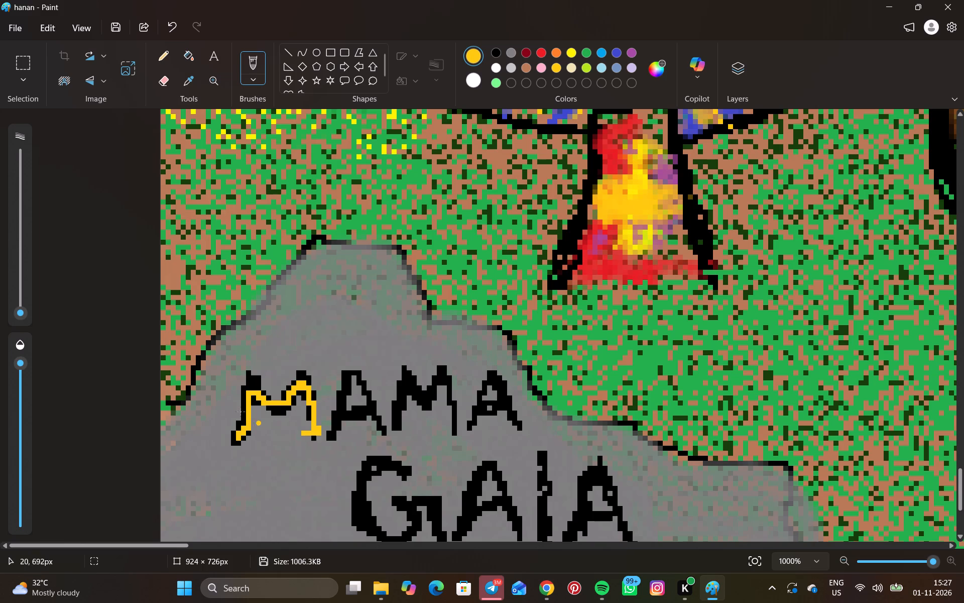
pyautogui.moveTo(251, 392); pyautogui.dragTo(252, 384)
# Trace the first letter A of "MAMA" in golden yellow, including both legs and the crossbar.
pyautogui.moveTo(336, 430); pyautogui.dragTo(349, 377)
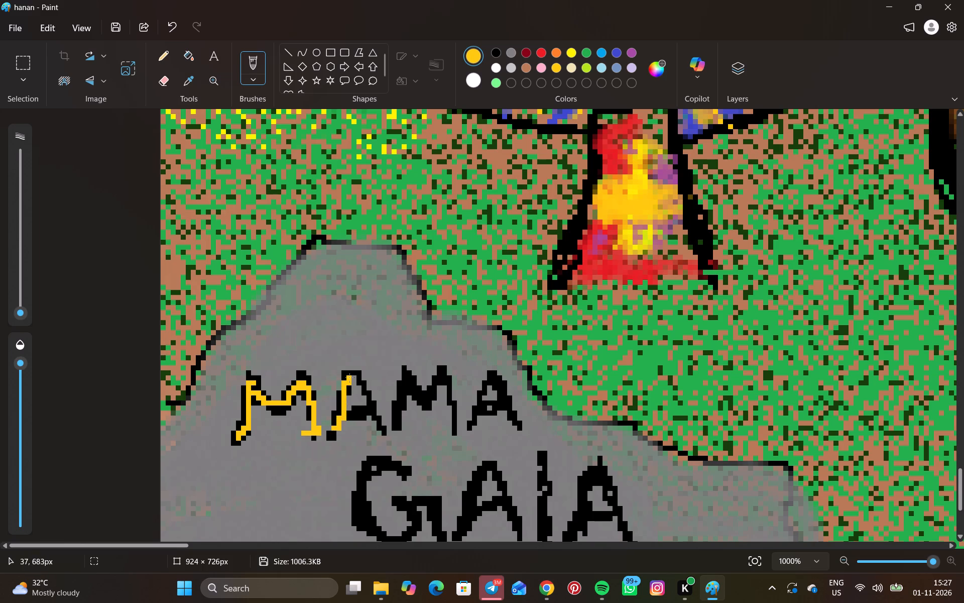
pyautogui.moveTo(349, 377); pyautogui.dragTo(383, 427)
pyautogui.moveTo(383, 427); pyautogui.dragTo(375, 428)
pyautogui.moveTo(347, 416); pyautogui.dragTo(369, 409)
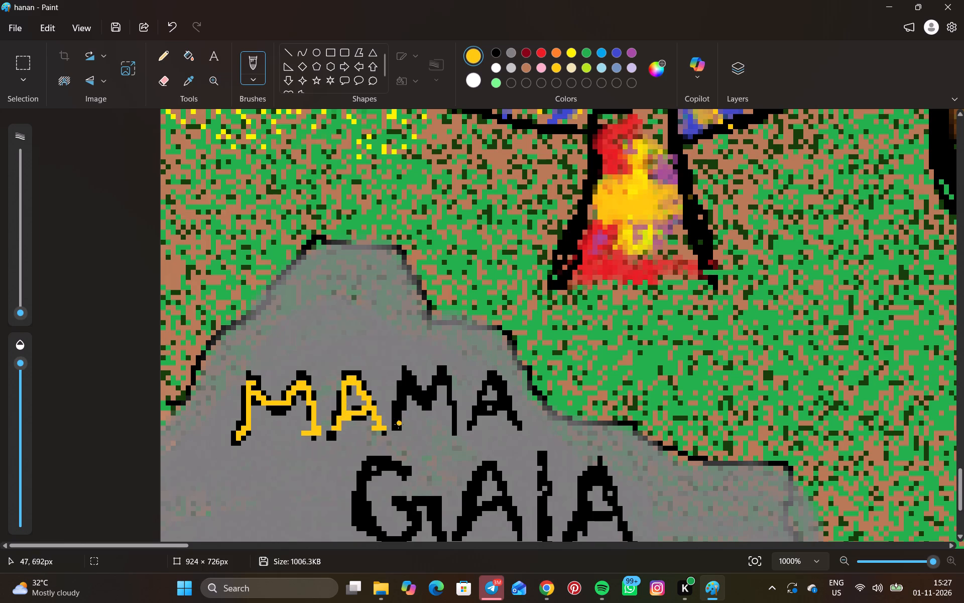
# Trace the second M and the final A of "MAMA" in golden yellow, including the A's crossbar.
pyautogui.moveTo(398, 424); pyautogui.dragTo(413, 389)
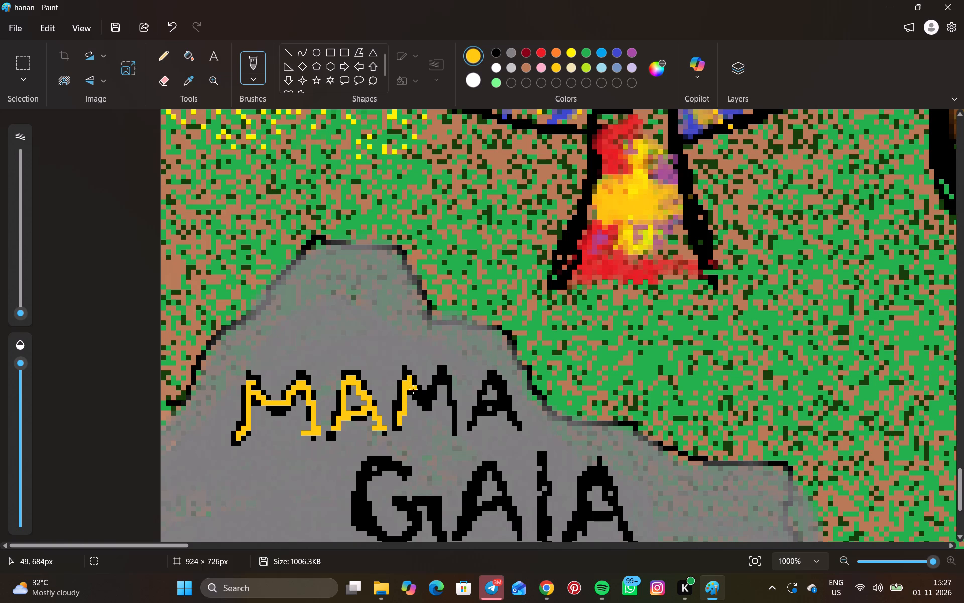
pyautogui.moveTo(413, 389); pyautogui.dragTo(446, 377)
pyautogui.moveTo(446, 377); pyautogui.dragTo(452, 430)
pyautogui.moveTo(470, 422); pyautogui.dragTo(491, 378)
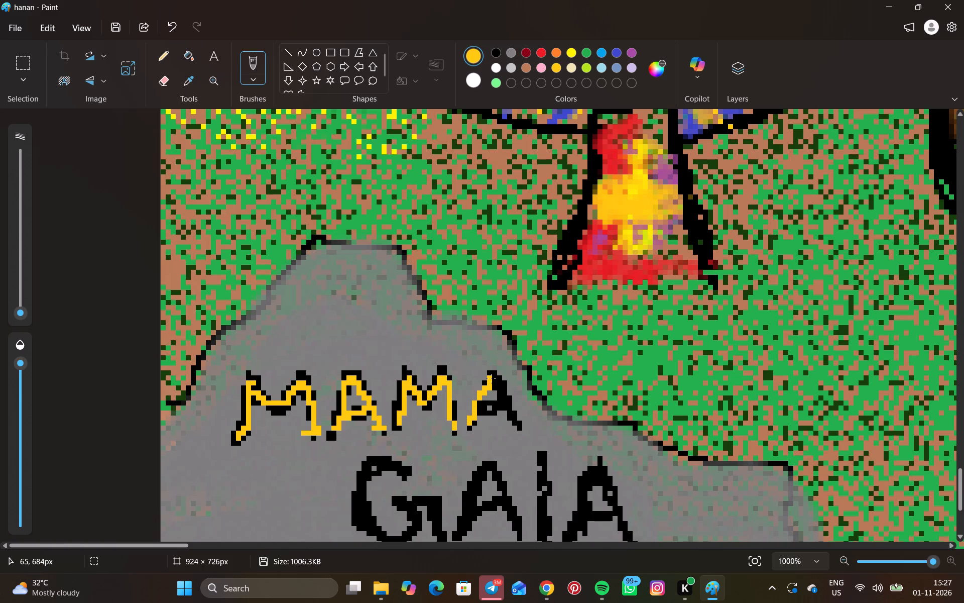
pyautogui.moveTo(491, 378); pyautogui.dragTo(508, 423)
pyautogui.moveTo(485, 411); pyautogui.dragTo(503, 408)
# Trace the letter G of "GAIA" in golden yellow, including its inner bar and long descending tail.
pyautogui.scroll(-1, 467, 389)
pyautogui.moveTo(407, 397); pyautogui.dragTo(375, 396)
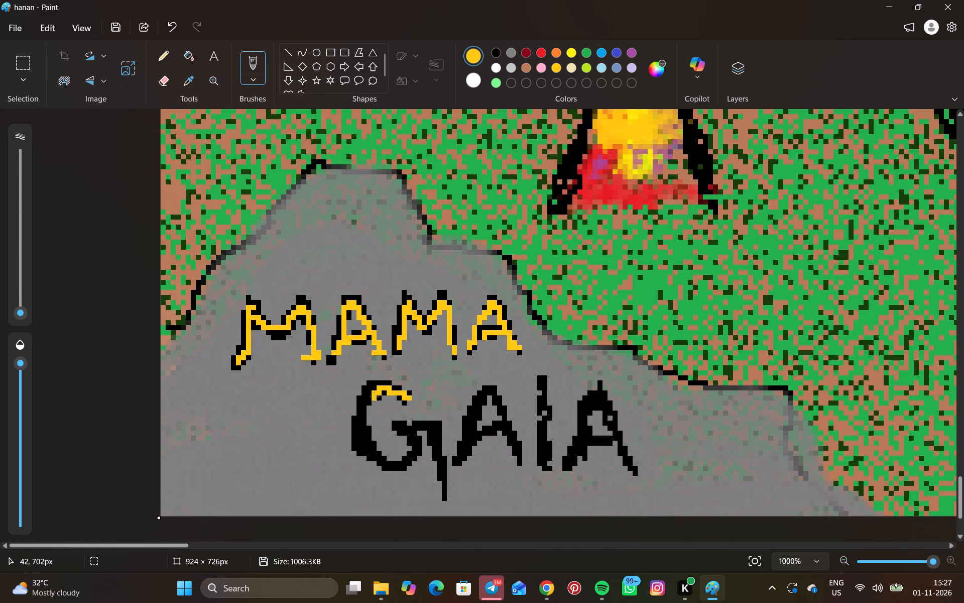
pyautogui.moveTo(375, 396); pyautogui.dragTo(413, 456)
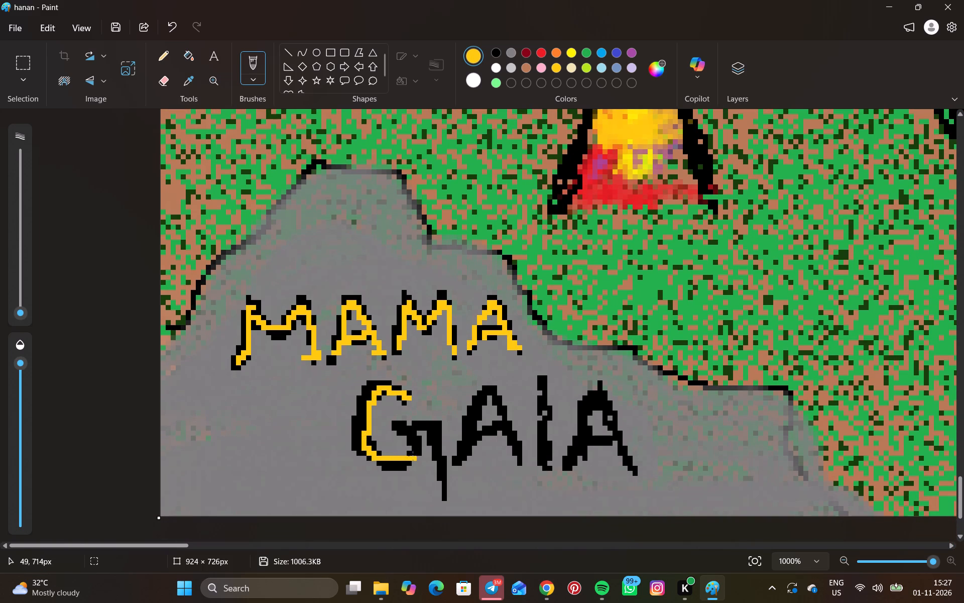
pyautogui.moveTo(413, 456); pyautogui.dragTo(433, 443)
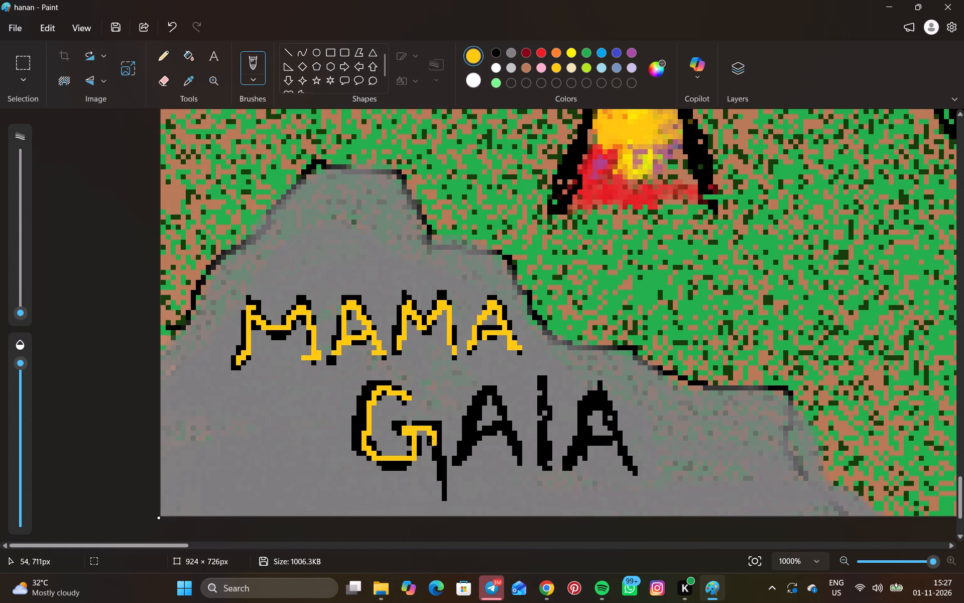
pyautogui.moveTo(433, 443); pyautogui.dragTo(442, 492)
# Trace the remaining letters A, I and A of "GAIA" in golden yellow, adding the crossbars on both As.
pyautogui.moveTo(458, 457); pyautogui.dragTo(490, 394)
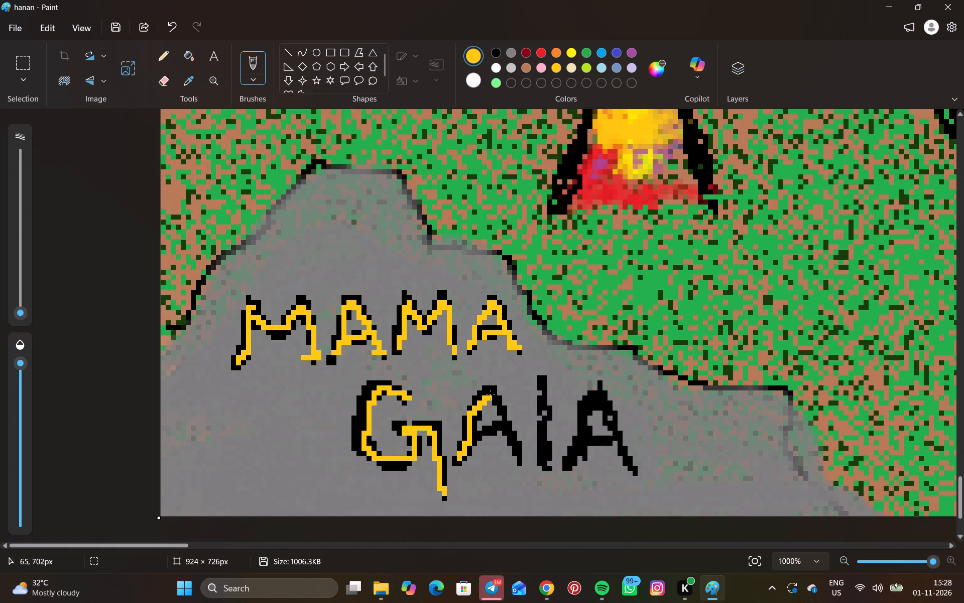
pyautogui.moveTo(490, 394); pyautogui.dragTo(513, 457)
pyautogui.moveTo(475, 442); pyautogui.dragTo(491, 432)
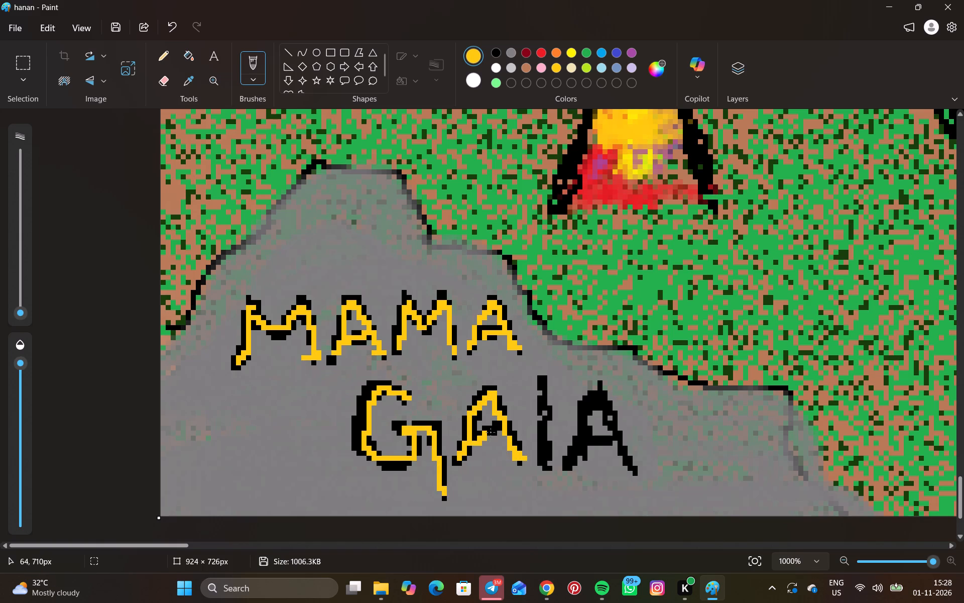
pyautogui.moveTo(491, 432); pyautogui.dragTo(502, 427)
pyautogui.moveTo(543, 463); pyautogui.dragTo(541, 429)
pyautogui.moveTo(541, 429); pyautogui.dragTo(541, 387)
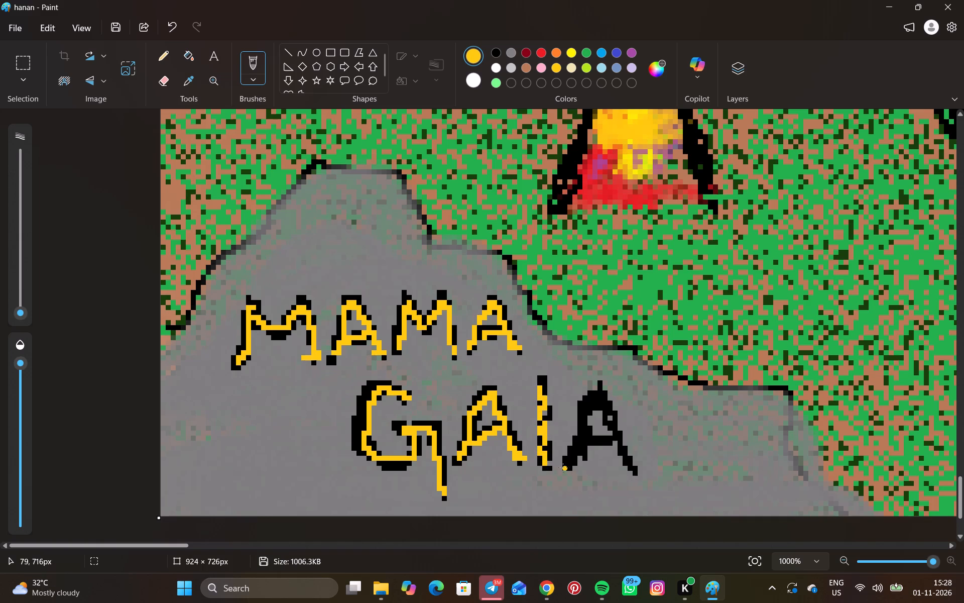
pyautogui.moveTo(566, 466); pyautogui.dragTo(600, 398)
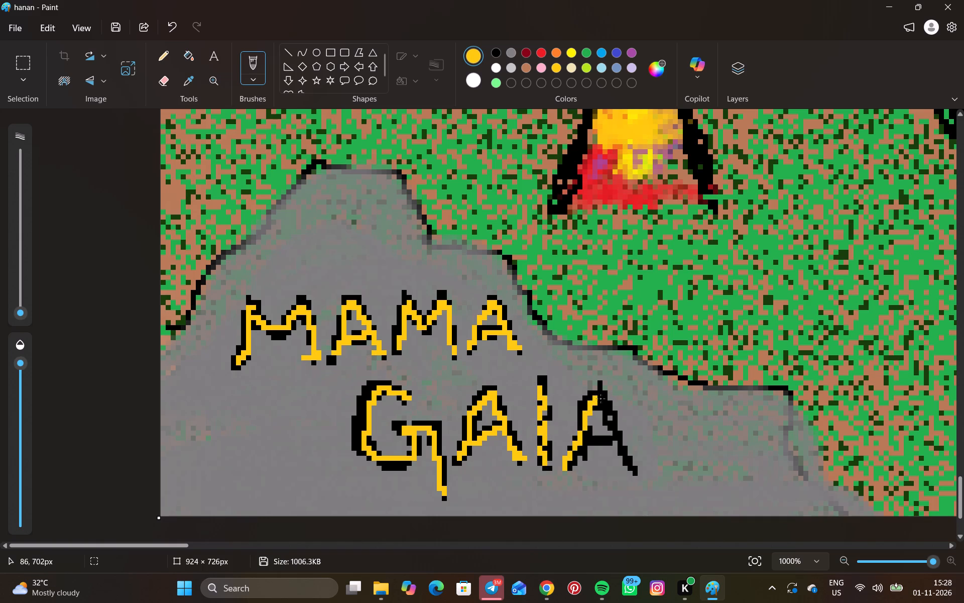
pyautogui.moveTo(600, 398); pyautogui.dragTo(631, 468)
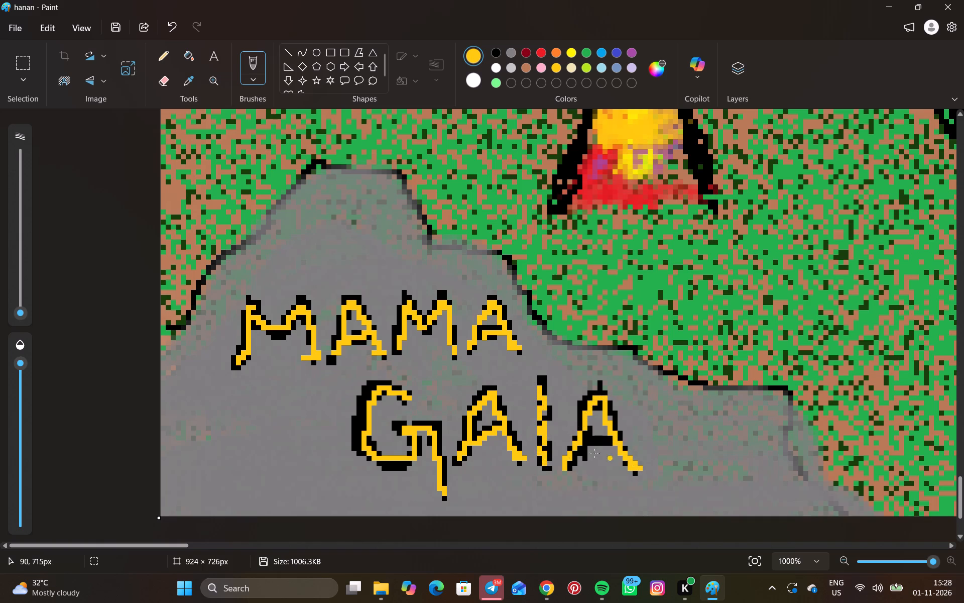
pyautogui.moveTo(588, 445); pyautogui.dragTo(609, 438)
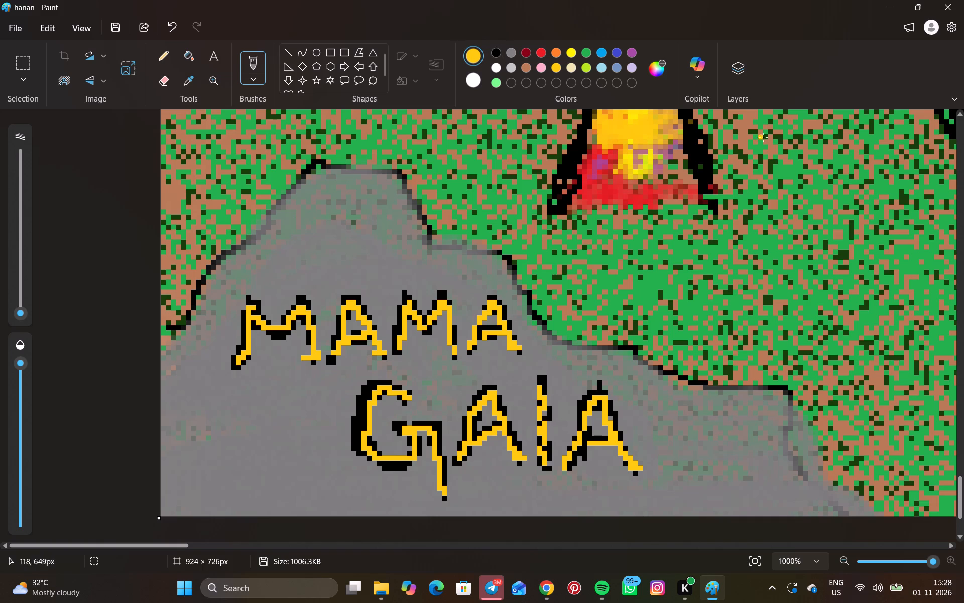
# Spray black Airbrush speckles over the rock's left side and peak and across the "MAMA GAIA" lettering.
pyautogui.click(496, 55)
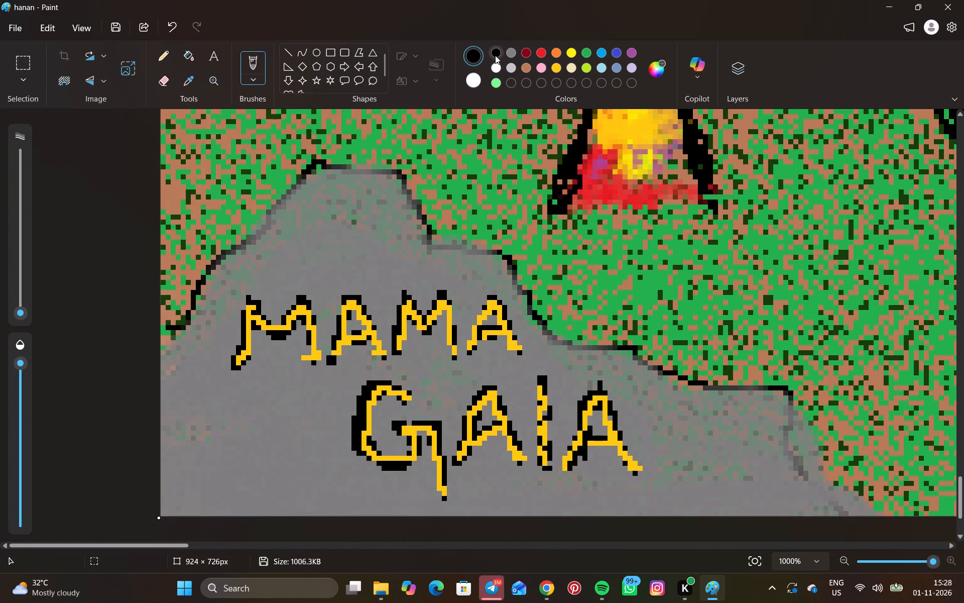
pyautogui.click(249, 76)
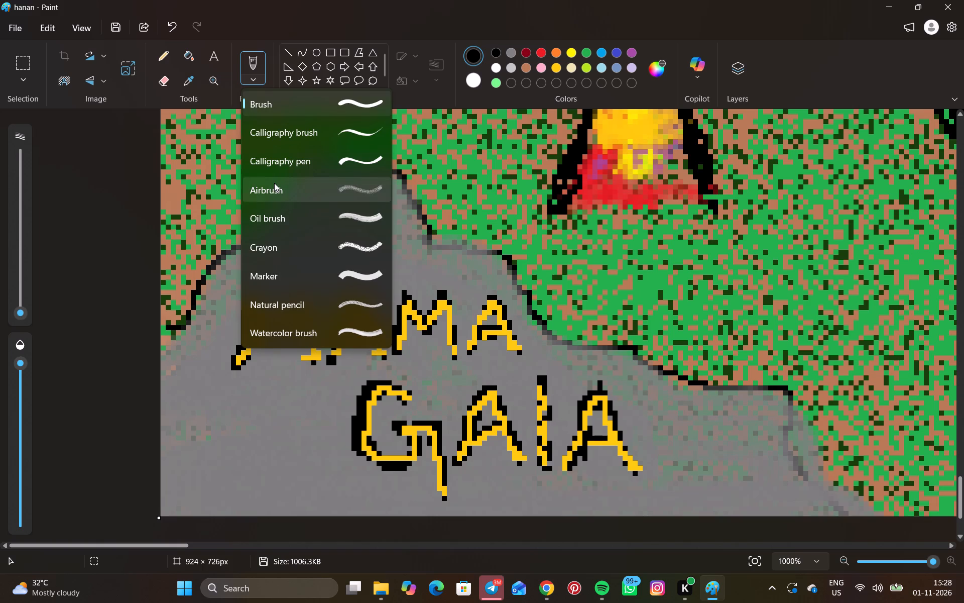
pyautogui.click(274, 183)
pyautogui.click(235, 416)
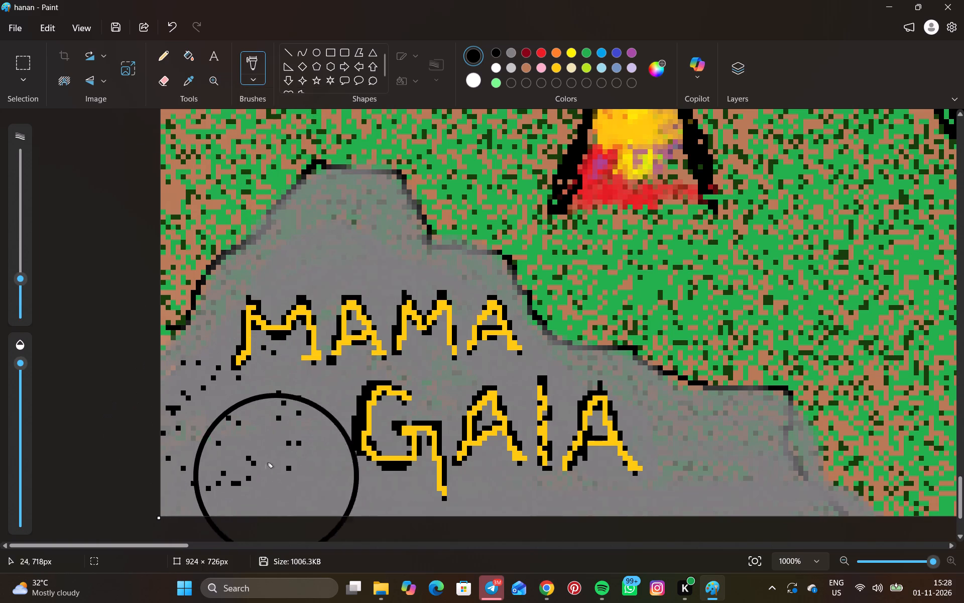
pyautogui.click(261, 461)
pyautogui.click(322, 397)
pyautogui.click(304, 305)
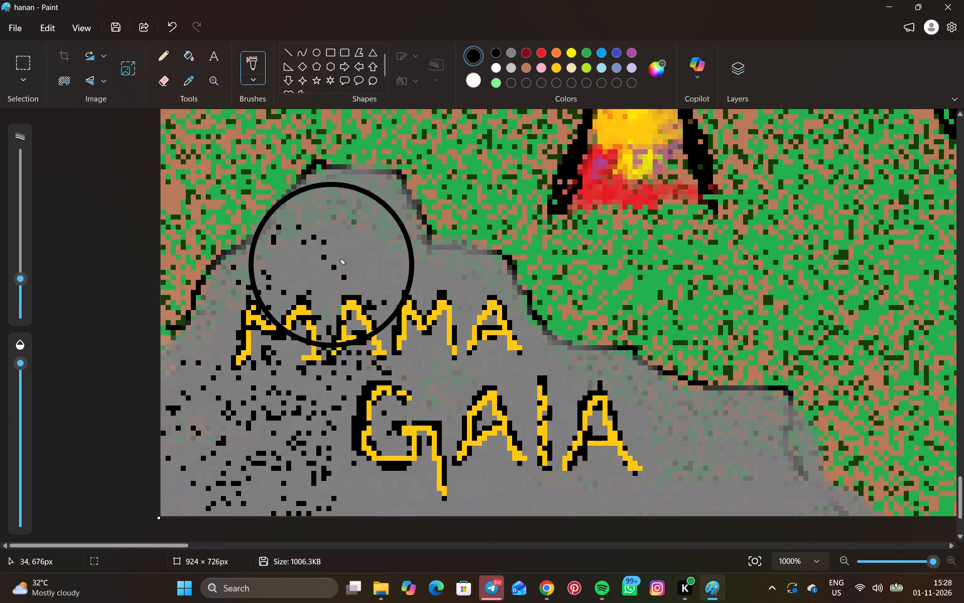
pyautogui.click(341, 257)
pyautogui.click(379, 278)
pyautogui.click(453, 369)
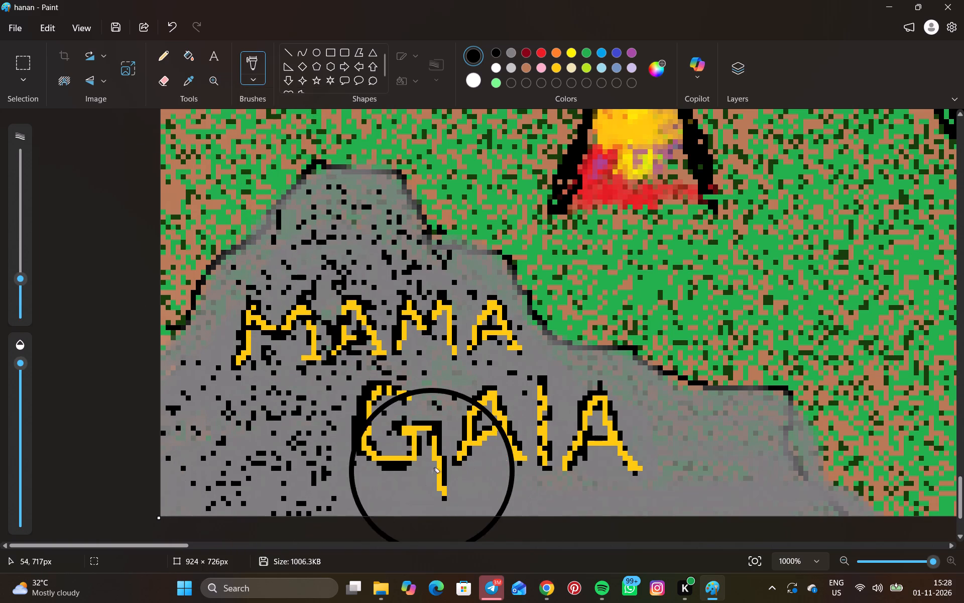
pyautogui.click(432, 473)
pyautogui.click(548, 451)
pyautogui.click(478, 388)
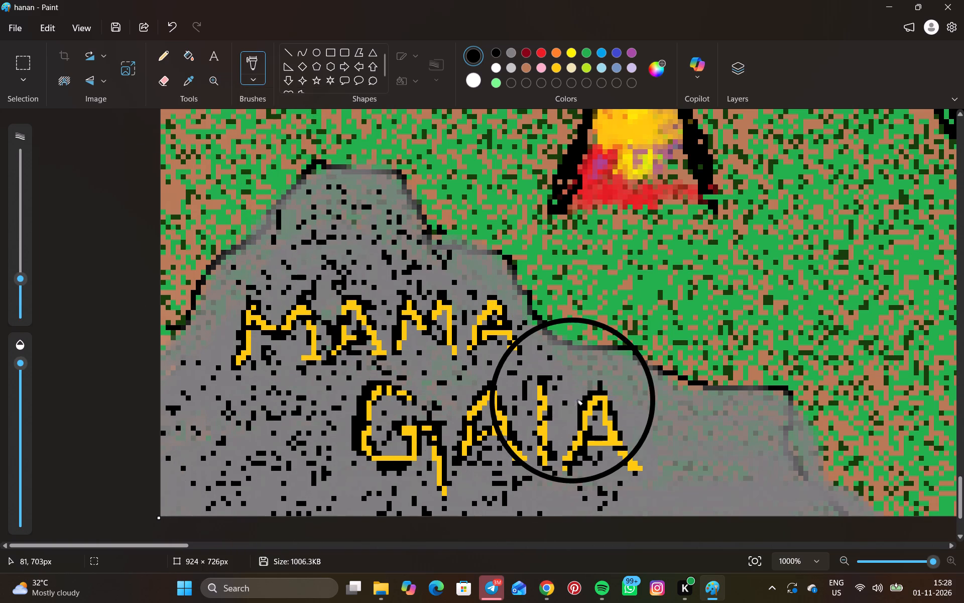
# Extend the black Airbrush speckles from the last A of "GAIA" over the rock's lower right slope.
pyautogui.click(575, 406)
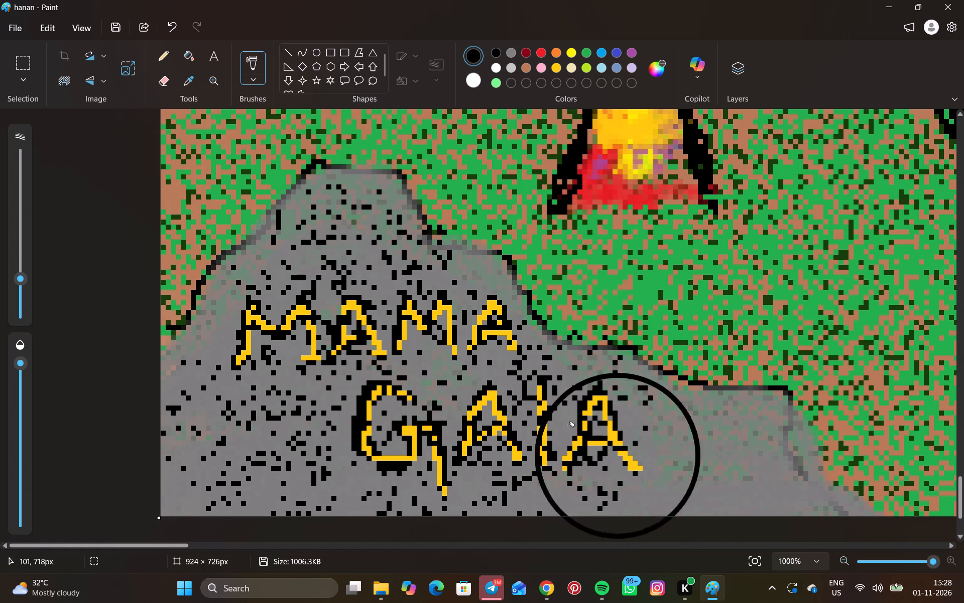
pyautogui.click(670, 466)
pyautogui.click(741, 486)
pyautogui.click(778, 537)
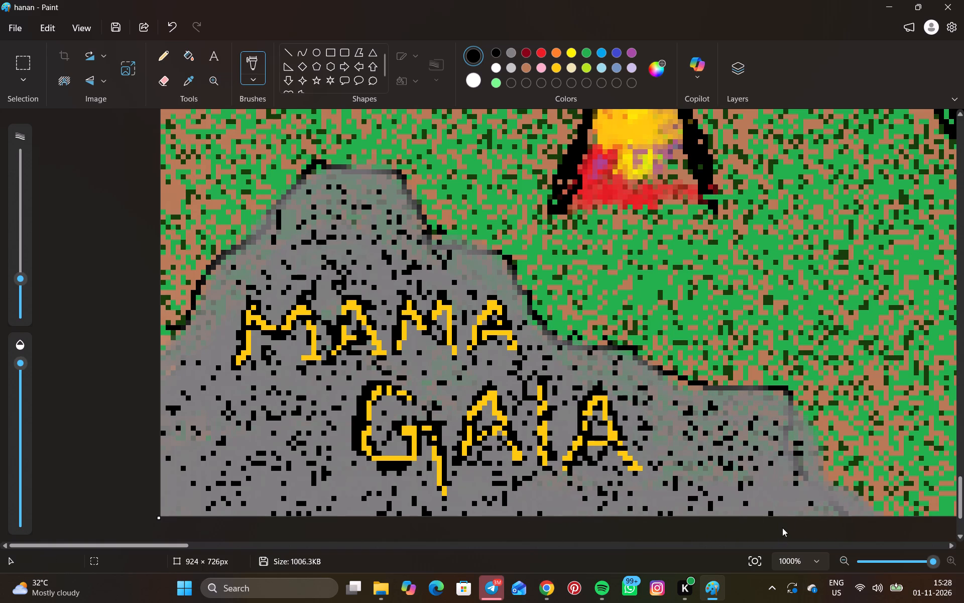
pyautogui.click(782, 501)
pyautogui.click(705, 462)
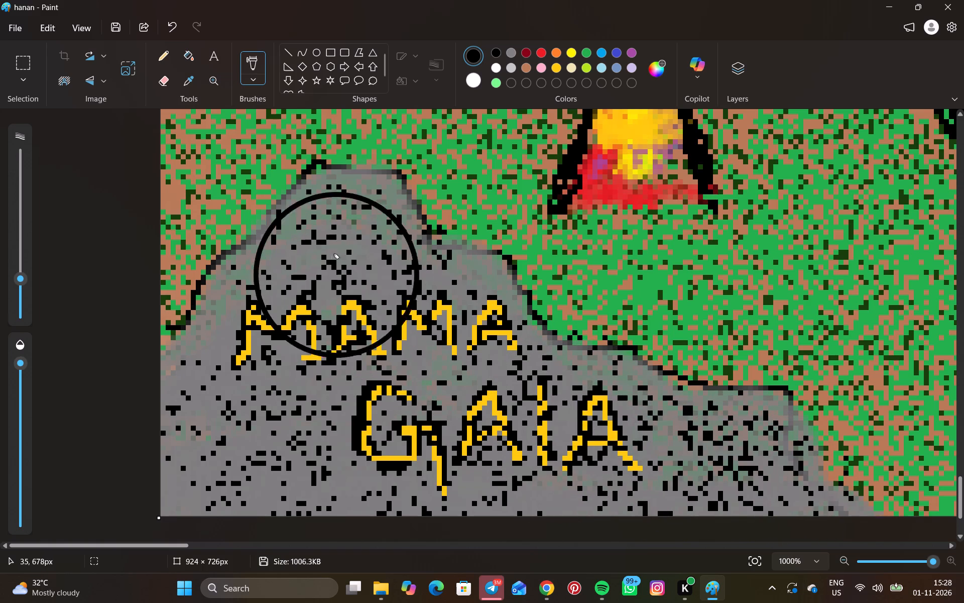
# Spray a denser layer of black speckles below the rock's peak and around the first M of "MAMA".
pyautogui.click(333, 258)
pyautogui.click(222, 316)
pyautogui.click(256, 358)
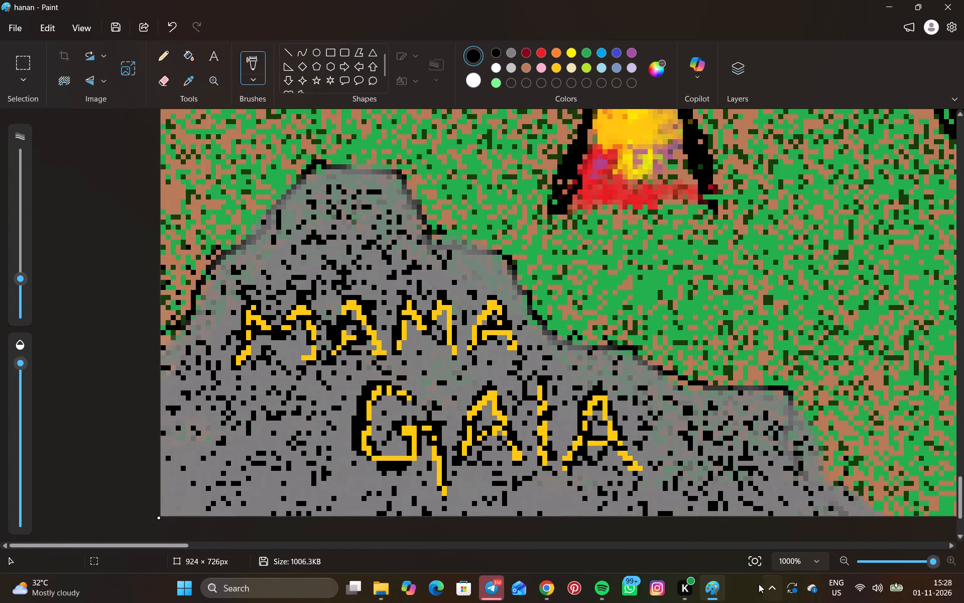
# Examine the speckled "MAMA GAIA" rock against the whole painting and up close.
pyautogui.keyDown('ctrl'); pyautogui.scroll(-4, 703, 544); pyautogui.keyUp('ctrl')
pyautogui.keyDown('ctrl'); pyautogui.scroll(-1, 578, 444); pyautogui.keyUp('ctrl')
pyautogui.keyDown('ctrl'); pyautogui.scroll(-6, 522, 432); pyautogui.keyUp('ctrl')
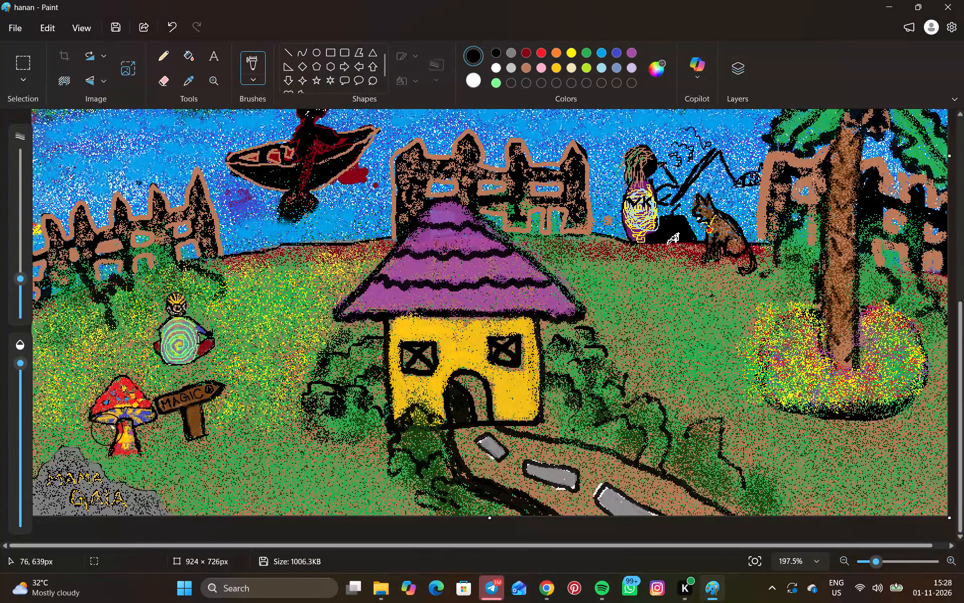
pyautogui.keyDown('ctrl'); pyautogui.scroll(7, 107, 430); pyautogui.keyUp('ctrl')
pyautogui.scroll(-3, 107, 430)
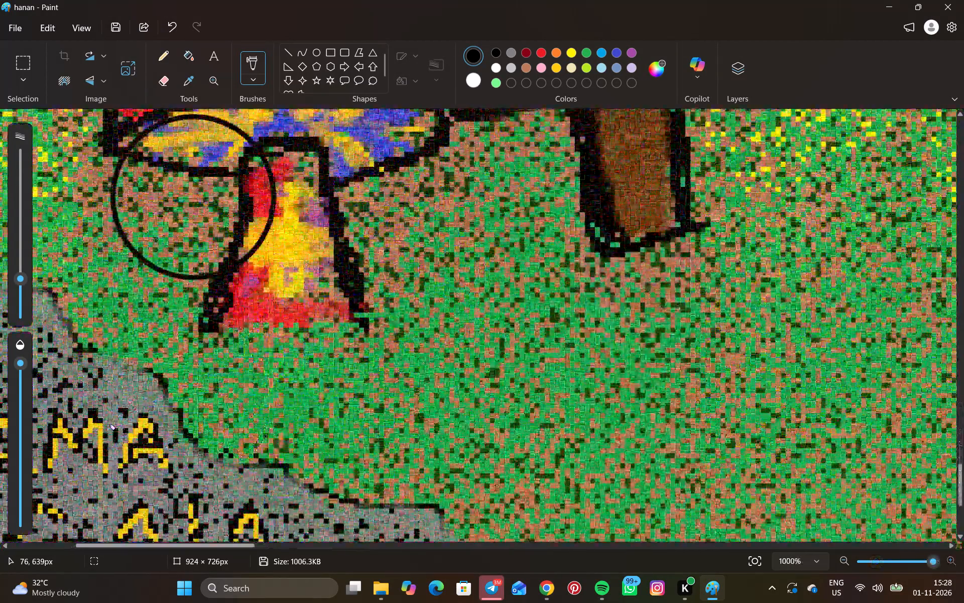
pyautogui.scroll(-2, 107, 430)
pyautogui.hscroll(2, 107, 430)
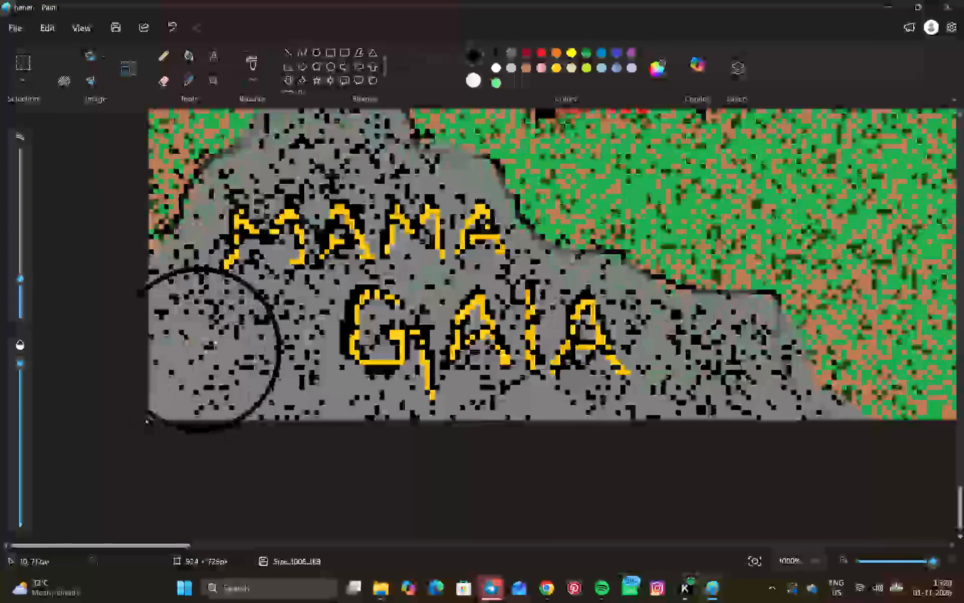
pyautogui.keyDown('ctrl'); pyautogui.scroll(3, 438, 115); pyautogui.keyUp('ctrl')
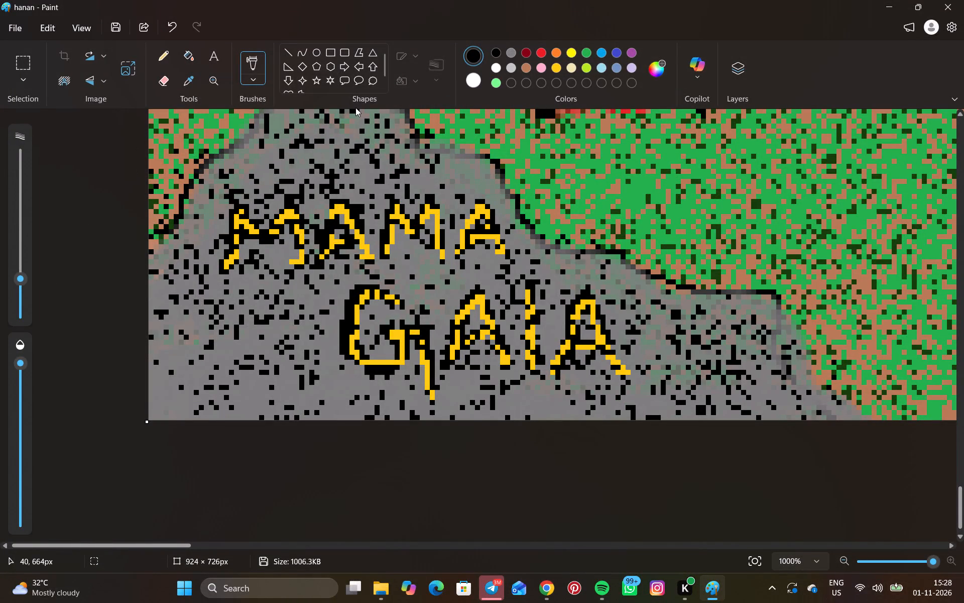
# Switch from the Airbrush to a thin solid black brush and outline the first M of "MAMA", filling between its strokes.
pyautogui.click(248, 79)
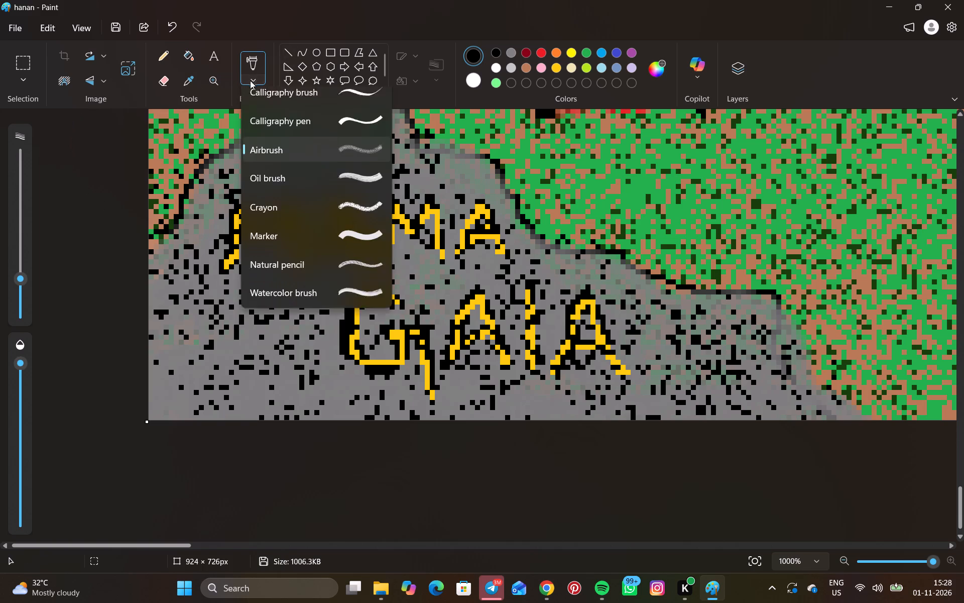
pyautogui.click(275, 109)
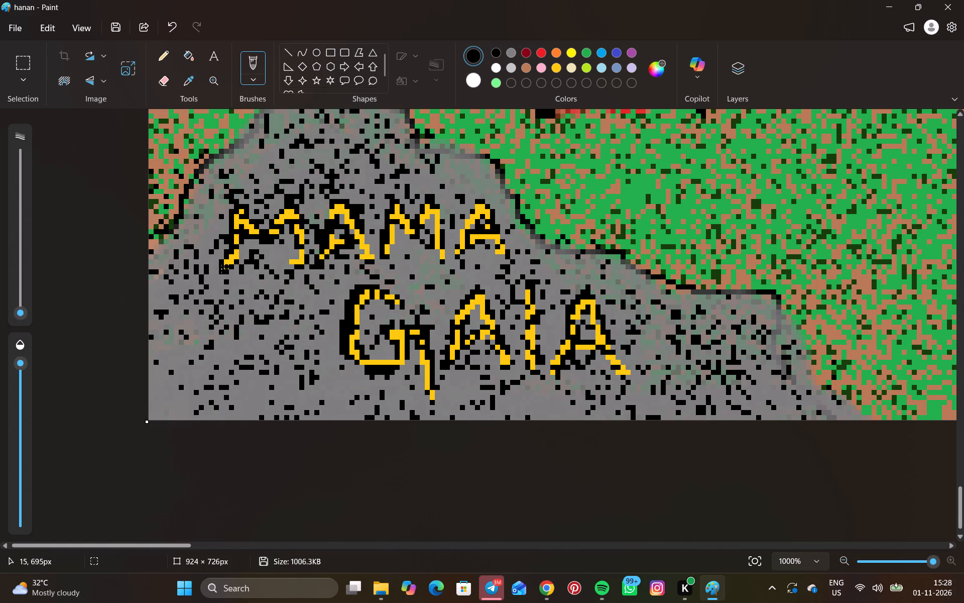
pyautogui.moveTo(215, 280); pyautogui.dragTo(230, 237)
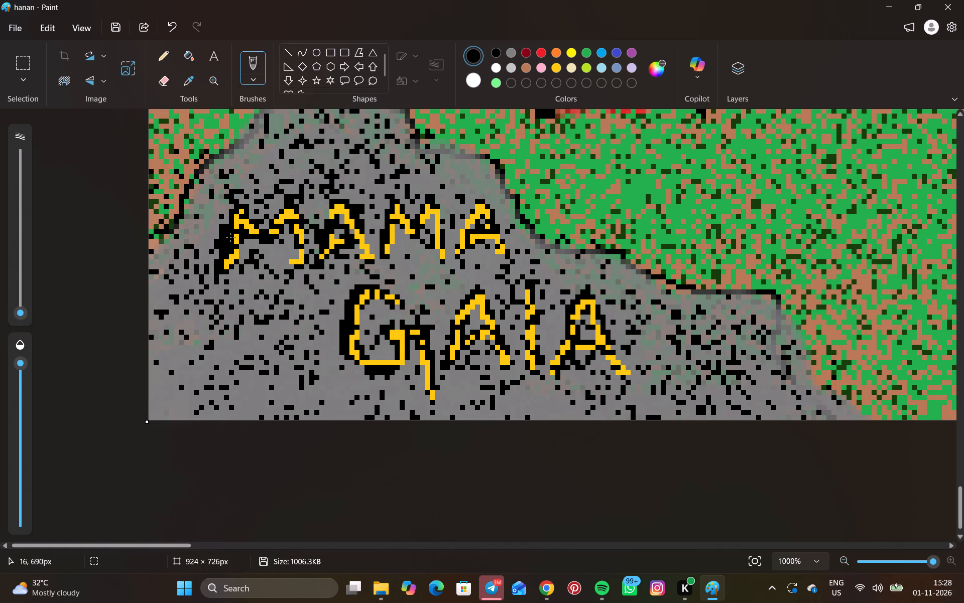
pyautogui.moveTo(230, 237); pyautogui.dragTo(231, 203)
pyautogui.moveTo(231, 203); pyautogui.dragTo(256, 215)
pyautogui.moveTo(256, 215); pyautogui.dragTo(289, 192)
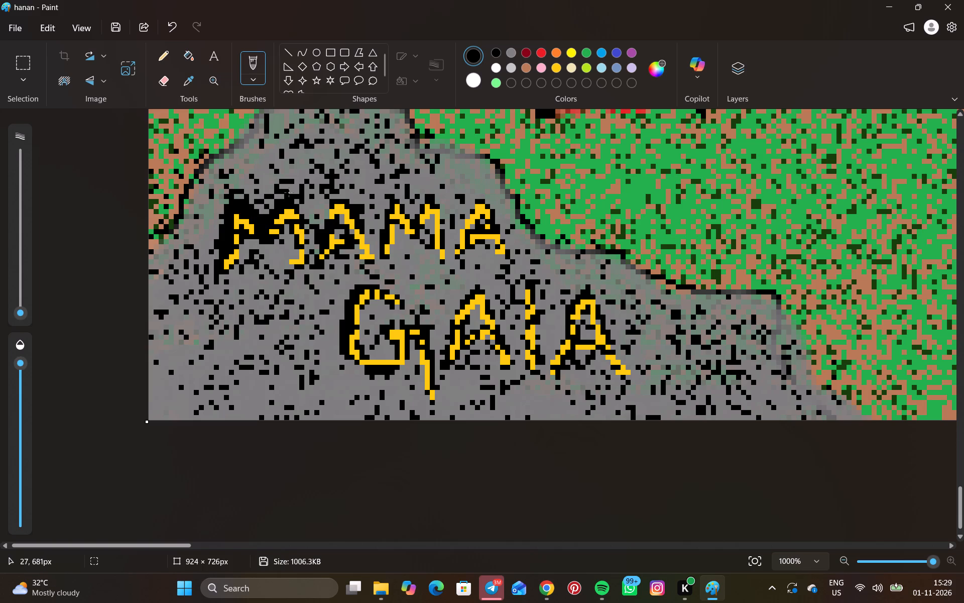
pyautogui.moveTo(289, 192); pyautogui.dragTo(312, 246)
pyautogui.moveTo(312, 246); pyautogui.dragTo(292, 251)
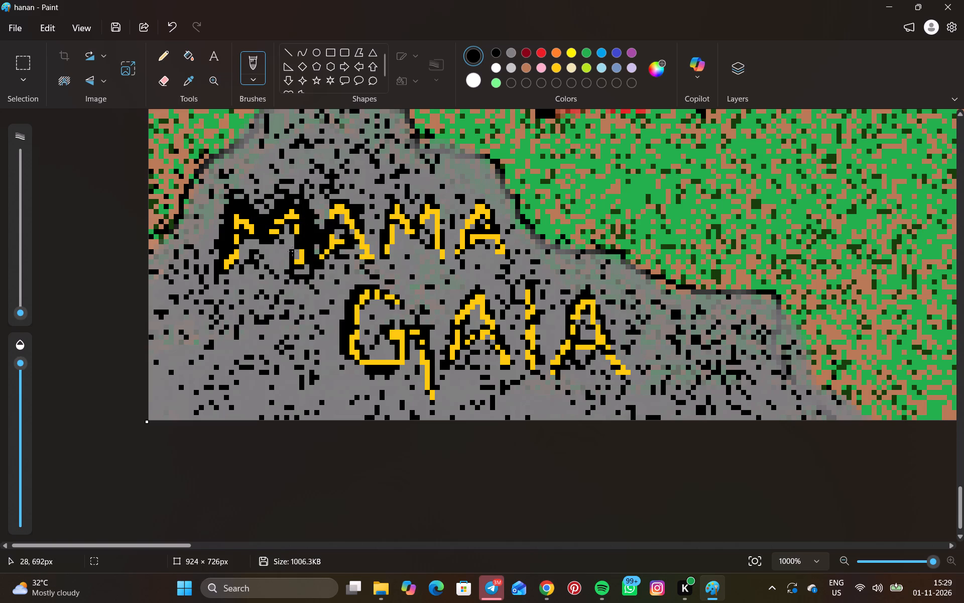
pyautogui.moveTo(292, 251); pyautogui.dragTo(289, 269)
pyautogui.moveTo(289, 269); pyautogui.dragTo(268, 253)
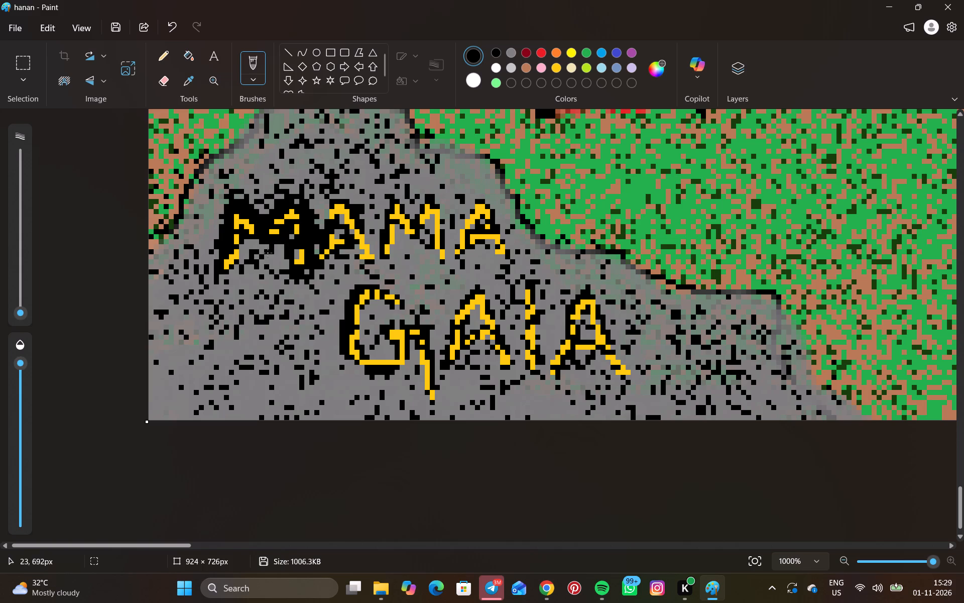
pyautogui.moveTo(268, 253); pyautogui.dragTo(268, 253)
pyautogui.moveTo(268, 253); pyautogui.dragTo(232, 271)
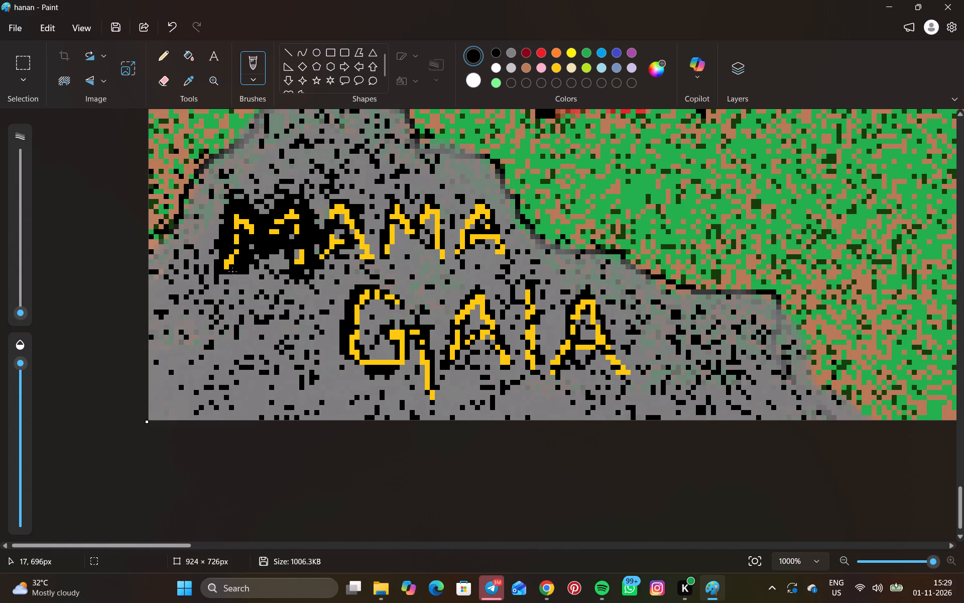
pyautogui.moveTo(232, 271); pyautogui.dragTo(222, 283)
# Outline the first A of "MAMA" in solid black, filling the gaps around and under its legs.
pyautogui.moveTo(316, 254); pyautogui.dragTo(319, 244)
pyautogui.moveTo(319, 244); pyautogui.dragTo(354, 205)
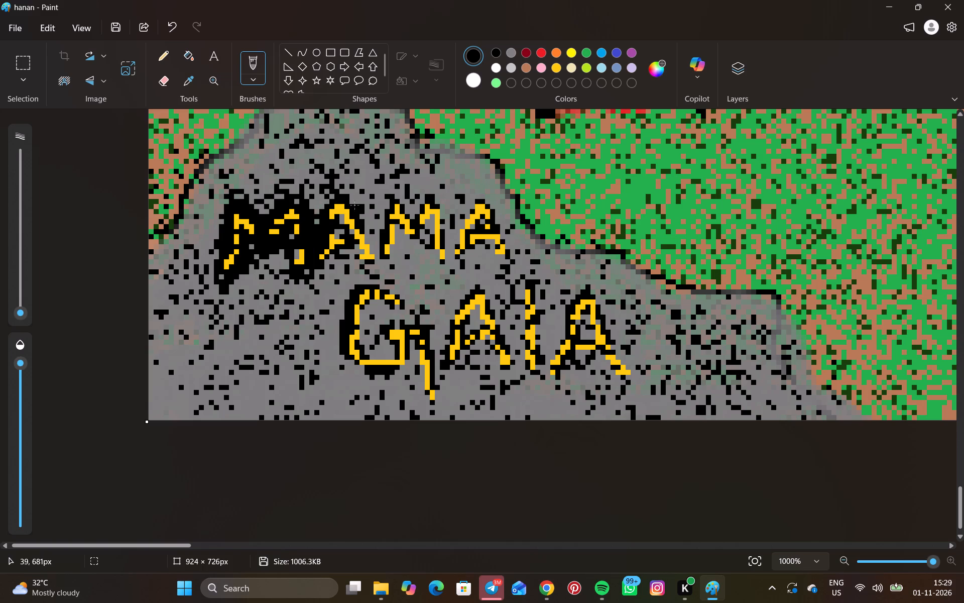
pyautogui.moveTo(354, 205); pyautogui.dragTo(366, 239)
pyautogui.moveTo(366, 239); pyautogui.dragTo(337, 244)
pyautogui.moveTo(337, 244); pyautogui.dragTo(321, 269)
# Outline the second M of "MAMA" in solid black along its top, sides and inner strokes.
pyautogui.moveTo(381, 243); pyautogui.dragTo(380, 221)
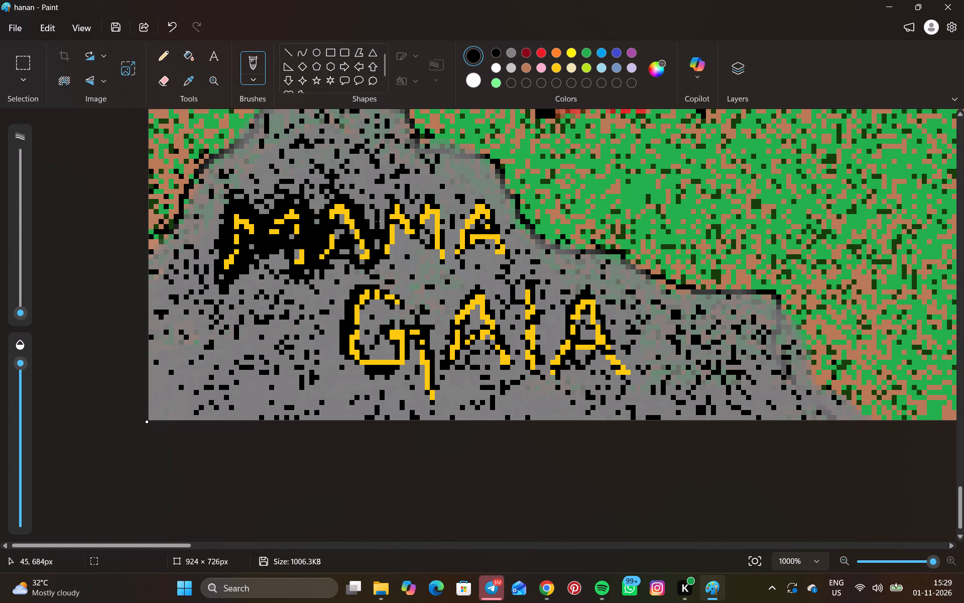
pyautogui.moveTo(380, 221); pyautogui.dragTo(411, 217)
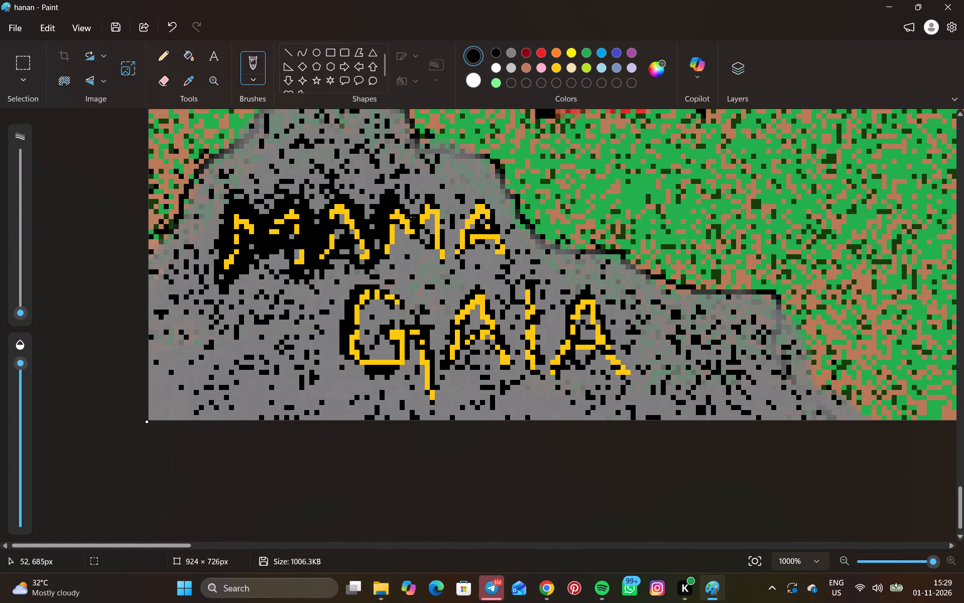
pyautogui.moveTo(411, 217); pyautogui.dragTo(433, 212)
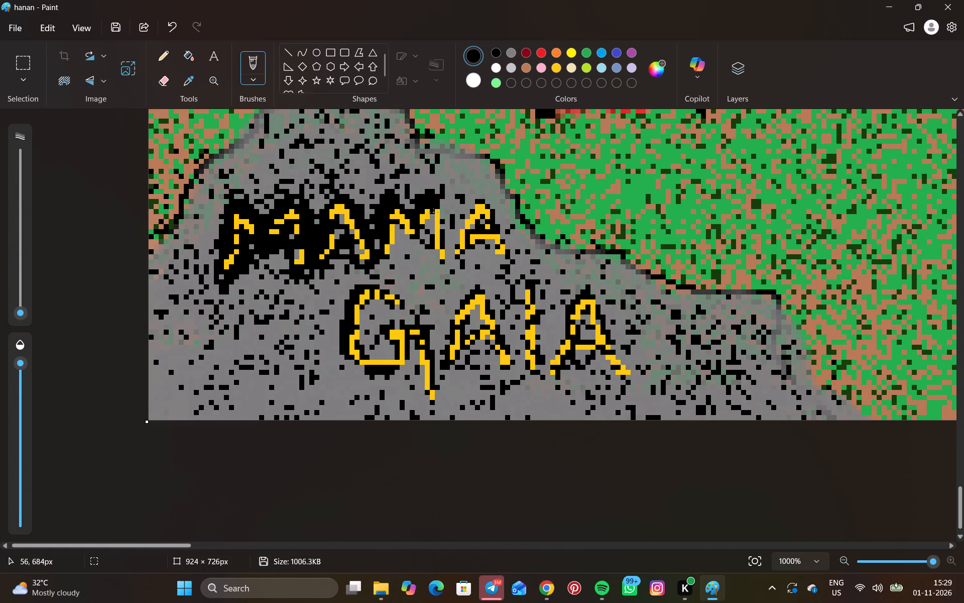
pyautogui.moveTo(433, 212); pyautogui.dragTo(448, 245)
pyautogui.moveTo(448, 245); pyautogui.dragTo(432, 219)
pyautogui.moveTo(432, 219); pyautogui.dragTo(429, 229)
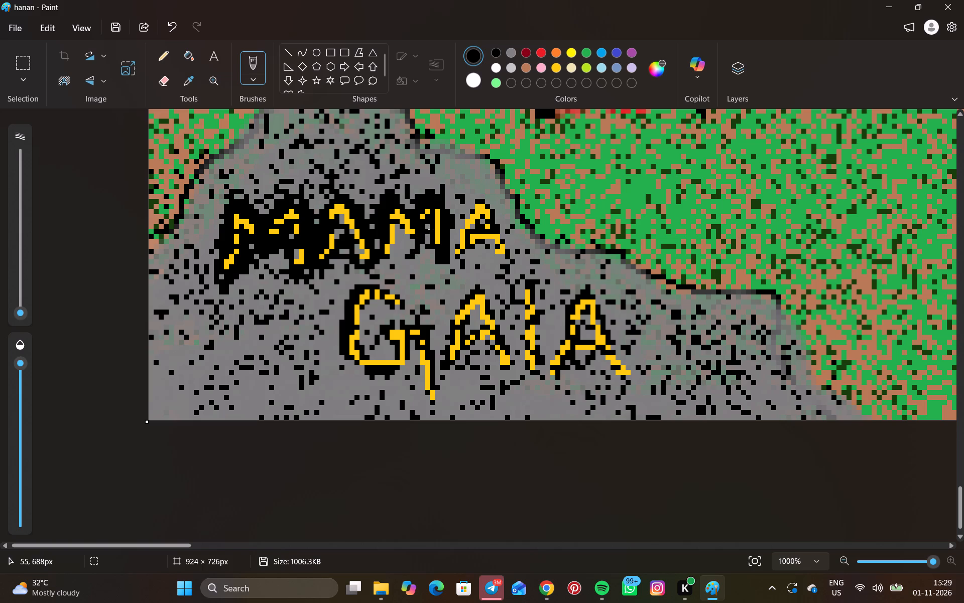
pyautogui.moveTo(429, 229); pyautogui.dragTo(398, 257)
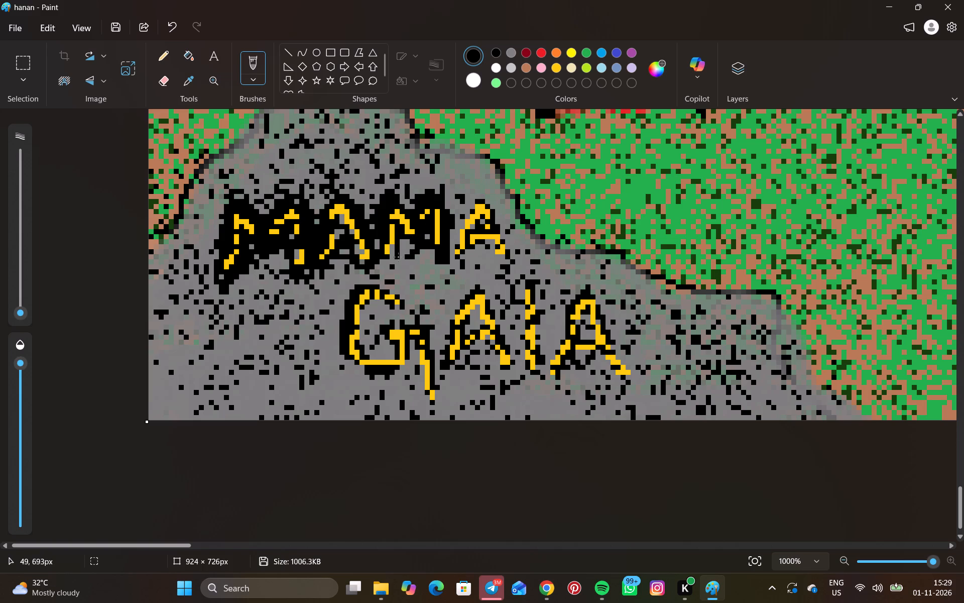
pyautogui.moveTo(398, 257); pyautogui.dragTo(380, 272)
# Outline the last A of "MAMA" in solid black, including the space between its legs.
pyautogui.moveTo(458, 248); pyautogui.dragTo(467, 207)
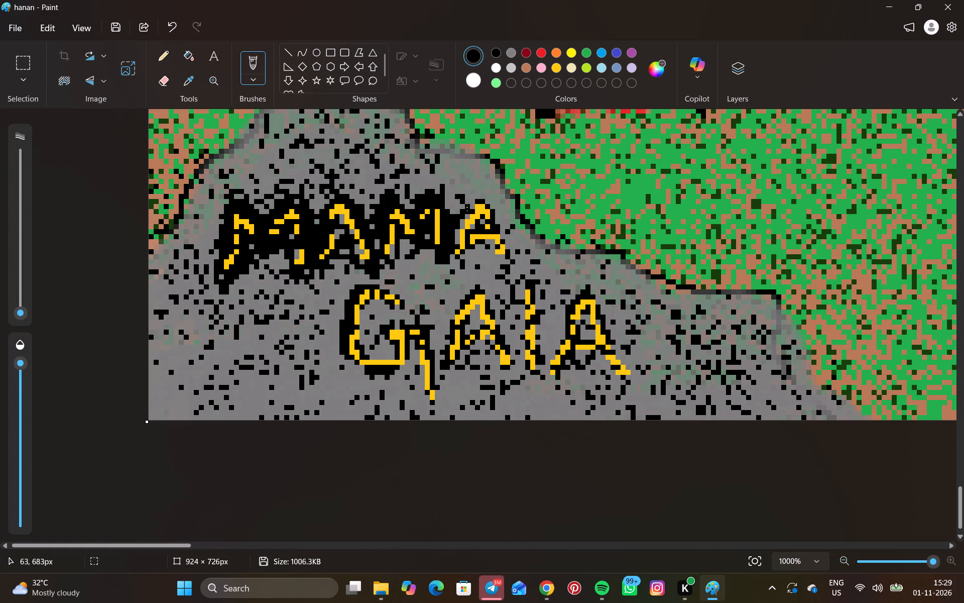
pyautogui.moveTo(467, 207); pyautogui.dragTo(504, 236)
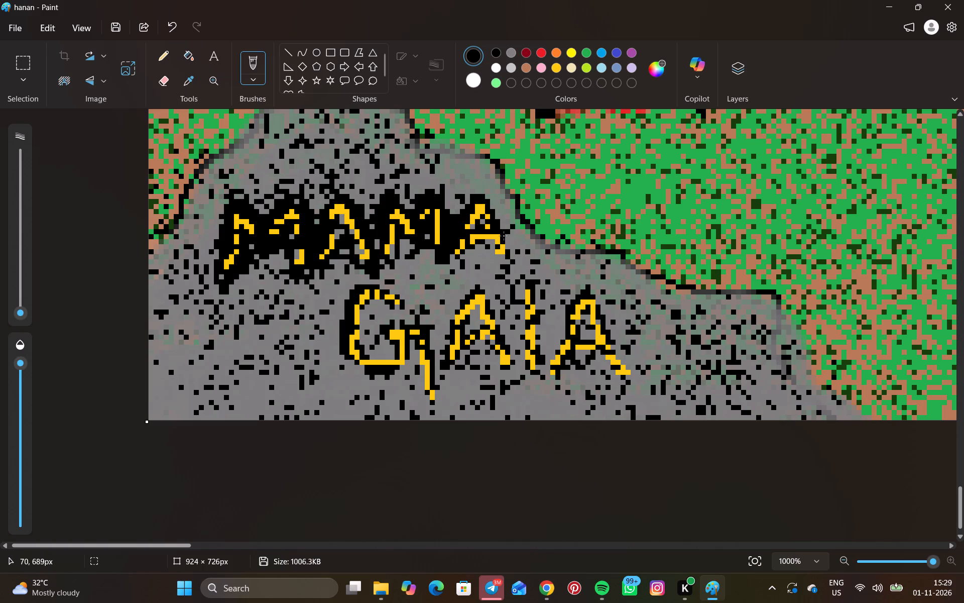
pyautogui.moveTo(504, 236); pyautogui.dragTo(471, 244)
pyautogui.moveTo(471, 244); pyautogui.dragTo(450, 260)
# Outline the G of "GAIA" in solid black around its curve, inner bar and descending tail.
pyautogui.moveTo(372, 284); pyautogui.dragTo(358, 289)
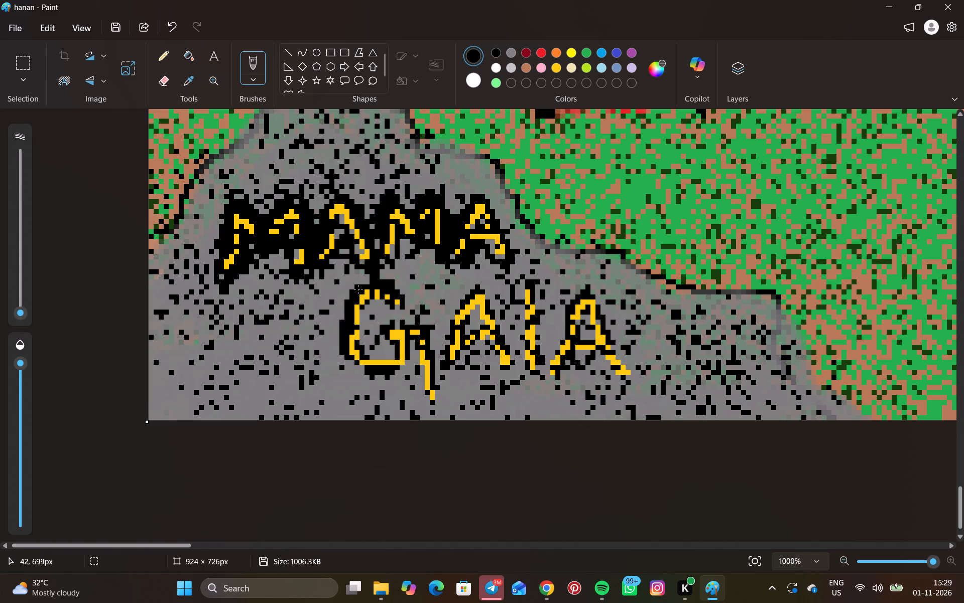
pyautogui.moveTo(358, 289); pyautogui.dragTo(377, 373)
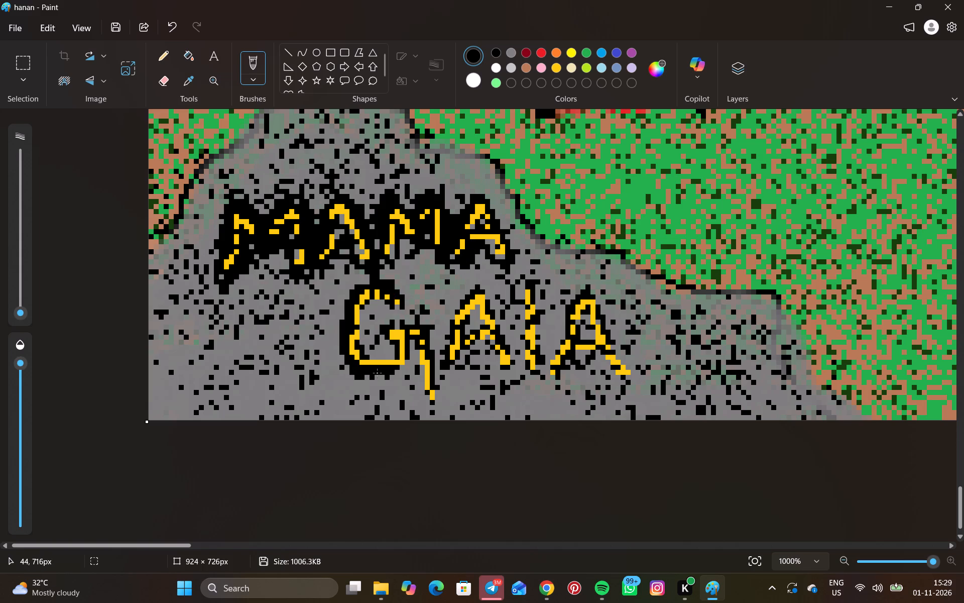
pyautogui.moveTo(377, 373); pyautogui.dragTo(421, 388)
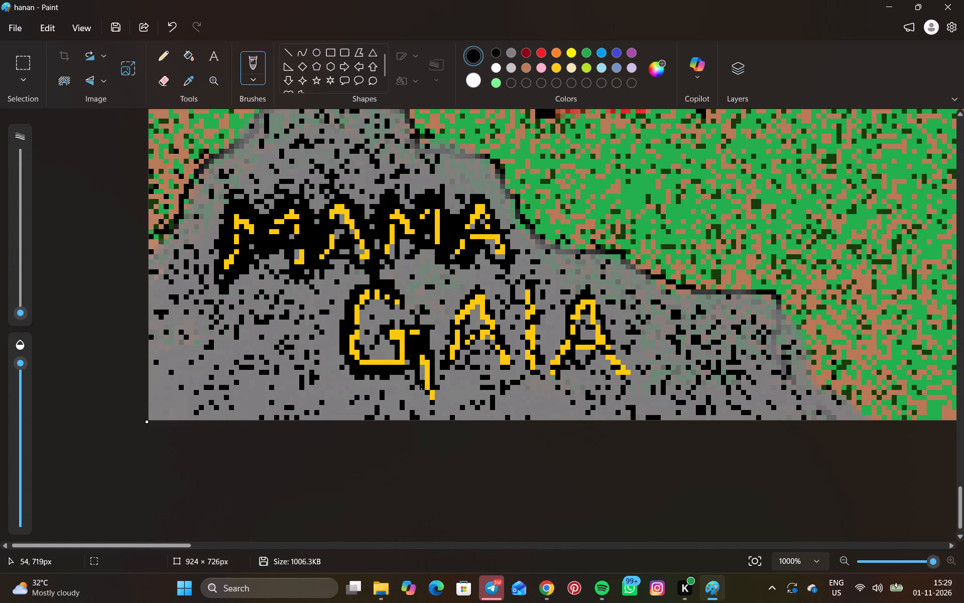
pyautogui.moveTo(421, 388); pyautogui.dragTo(435, 331)
pyautogui.moveTo(435, 331); pyautogui.dragTo(382, 354)
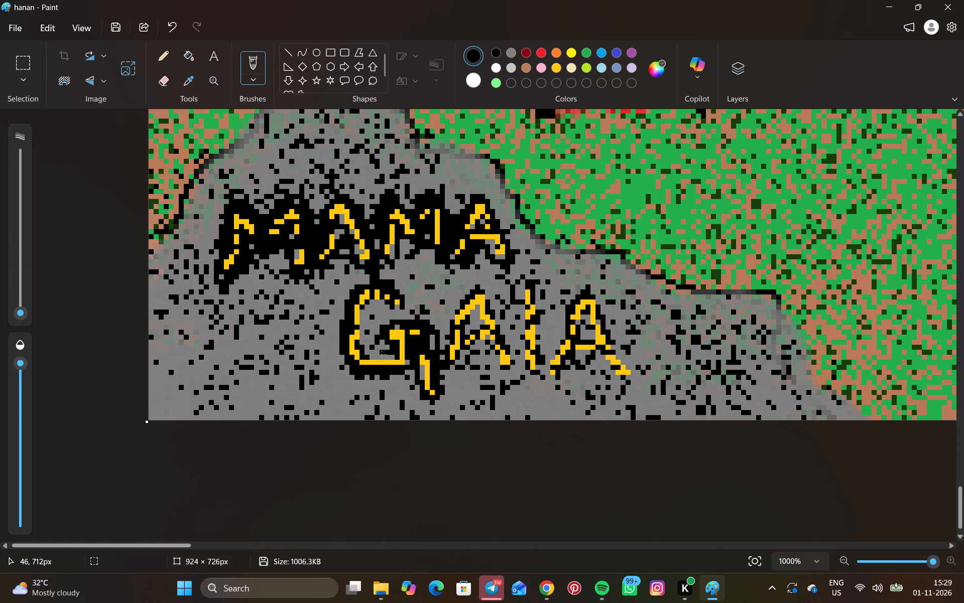
pyautogui.moveTo(382, 354); pyautogui.dragTo(372, 310)
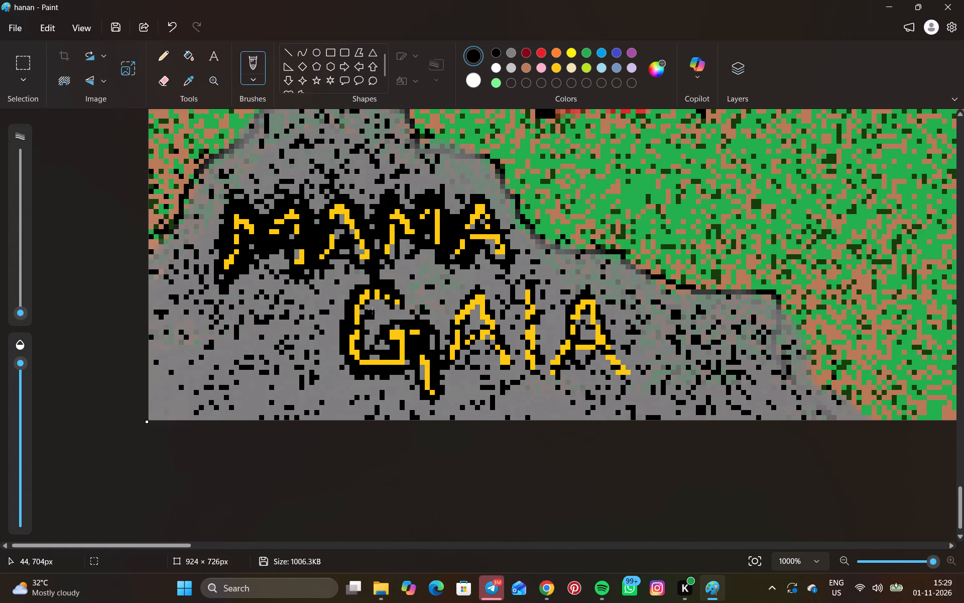
pyautogui.moveTo(372, 310); pyautogui.dragTo(399, 296)
# Outline the first A of "GAIA" in solid black, filling the gaps inside and between its legs.
pyautogui.moveTo(447, 347); pyautogui.dragTo(460, 299)
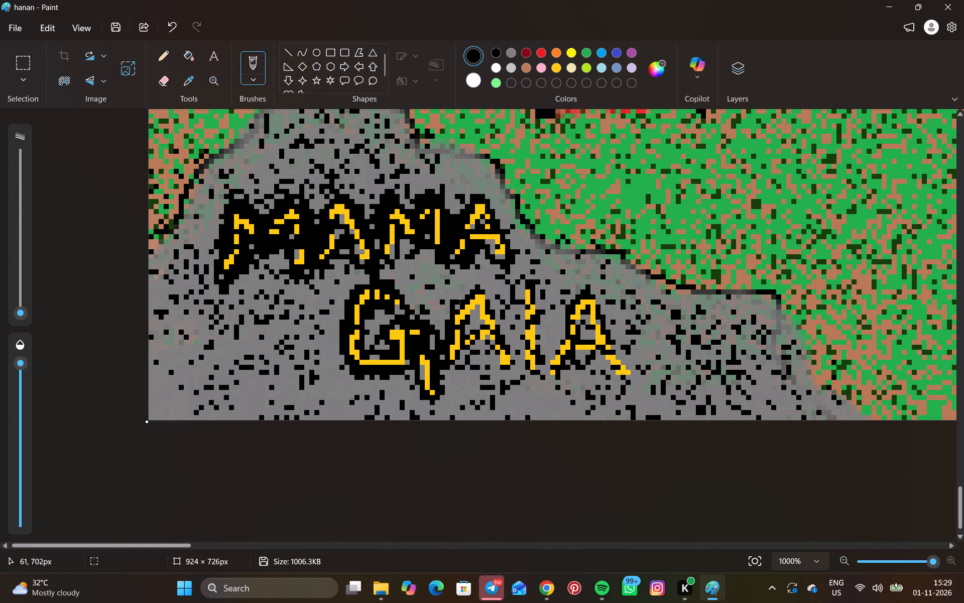
pyautogui.moveTo(460, 299); pyautogui.dragTo(499, 326)
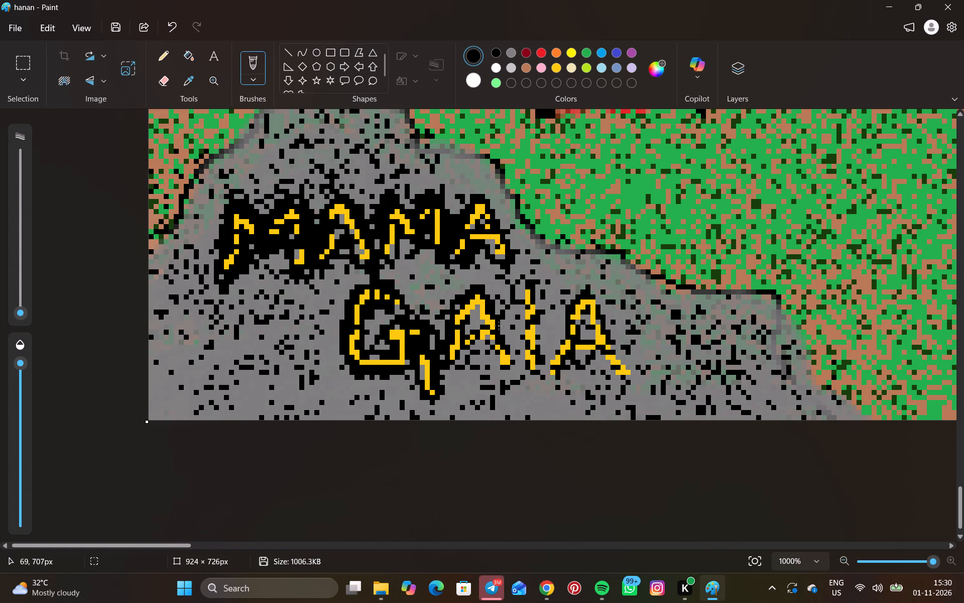
pyautogui.moveTo(499, 326); pyautogui.dragTo(473, 340)
pyautogui.moveTo(473, 340); pyautogui.dragTo(444, 368)
pyautogui.moveTo(470, 319); pyautogui.dragTo(473, 324)
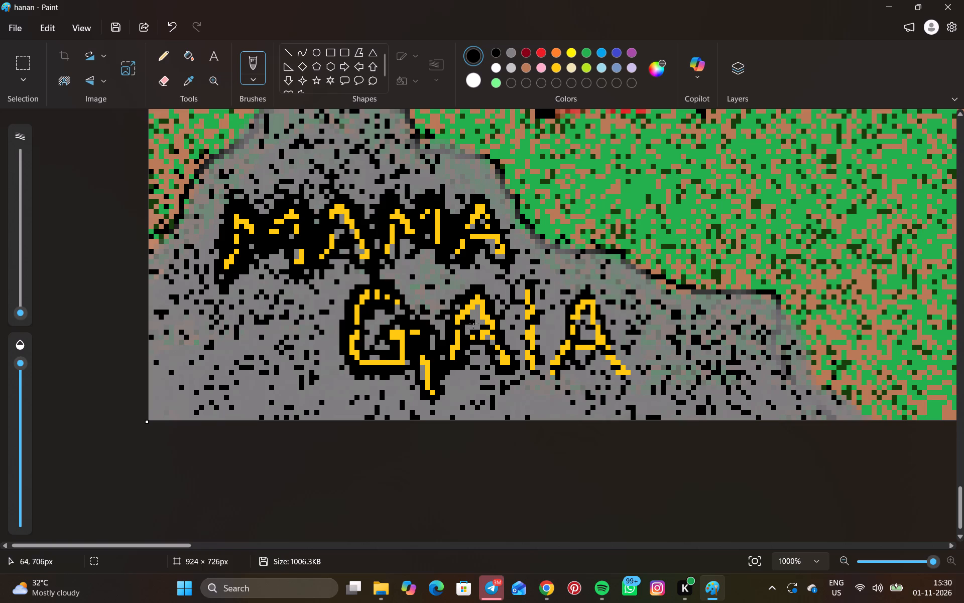
pyautogui.moveTo(473, 324); pyautogui.dragTo(472, 331)
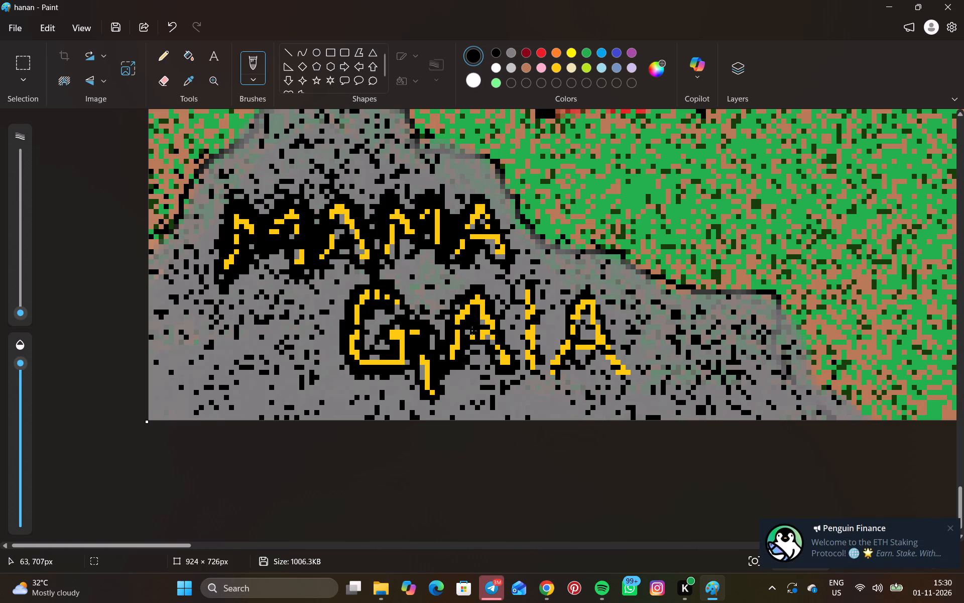
pyautogui.moveTo(472, 331); pyautogui.dragTo(477, 331)
# Outline the I and the last A of "GAIA" in solid black, including the space inside the A.
pyautogui.click(524, 352)
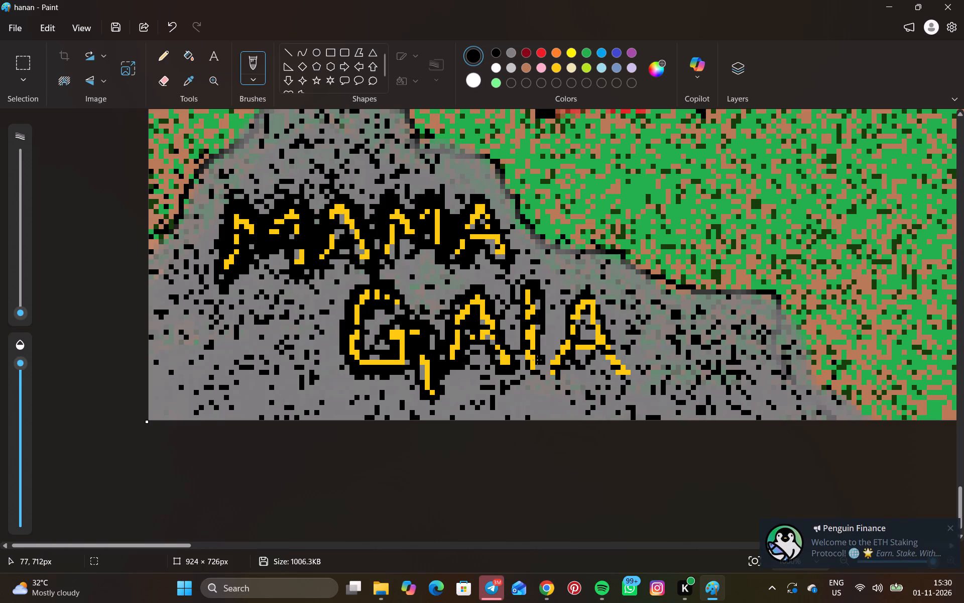
pyautogui.moveTo(553, 354); pyautogui.dragTo(563, 364)
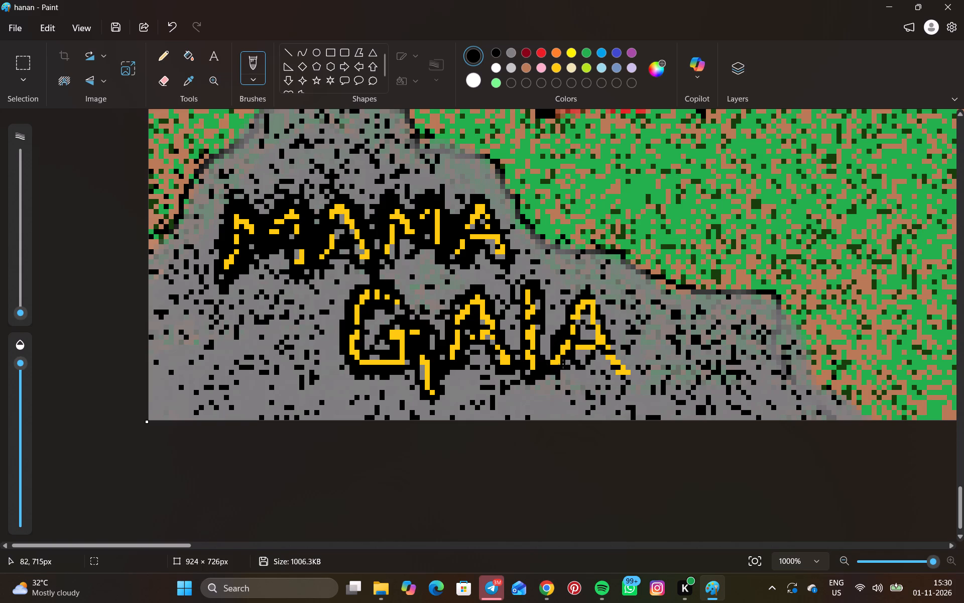
pyautogui.moveTo(563, 364); pyautogui.dragTo(608, 371)
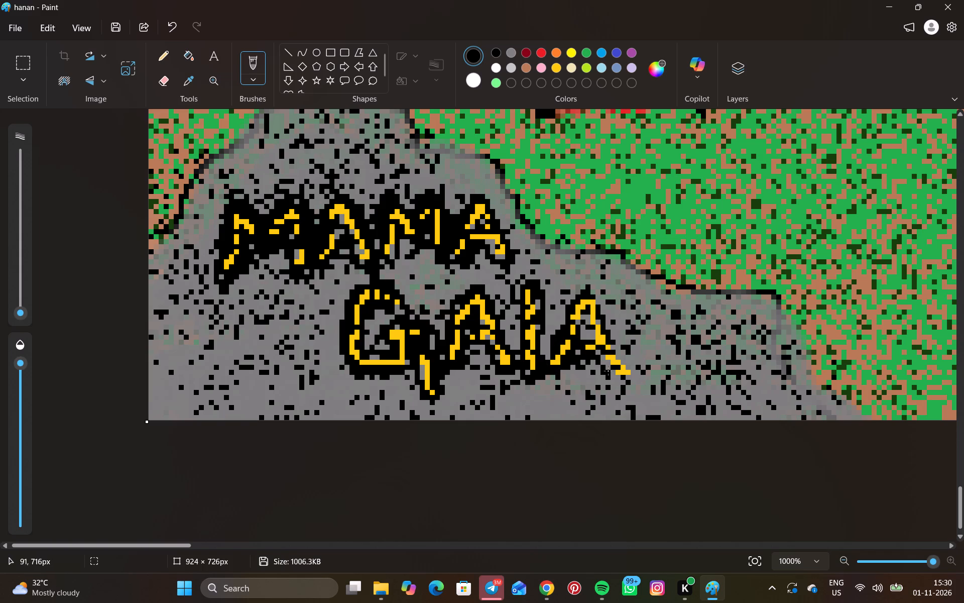
pyautogui.moveTo(608, 371); pyautogui.dragTo(605, 326)
pyautogui.moveTo(605, 326); pyautogui.dragTo(554, 347)
pyautogui.moveTo(581, 325); pyautogui.dragTo(583, 336)
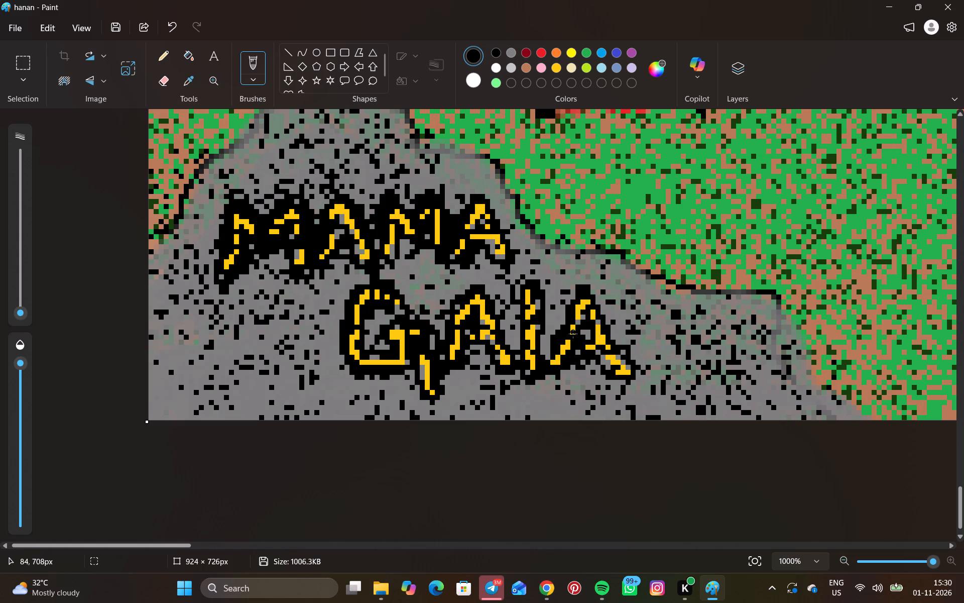
# Trace the grey rock's upper edge with a thin black line from the canvas's left edge over the peak to the bottom edge.
pyautogui.keyDown('ctrl'); pyautogui.scroll(-8, 571, 330); pyautogui.keyUp('ctrl')
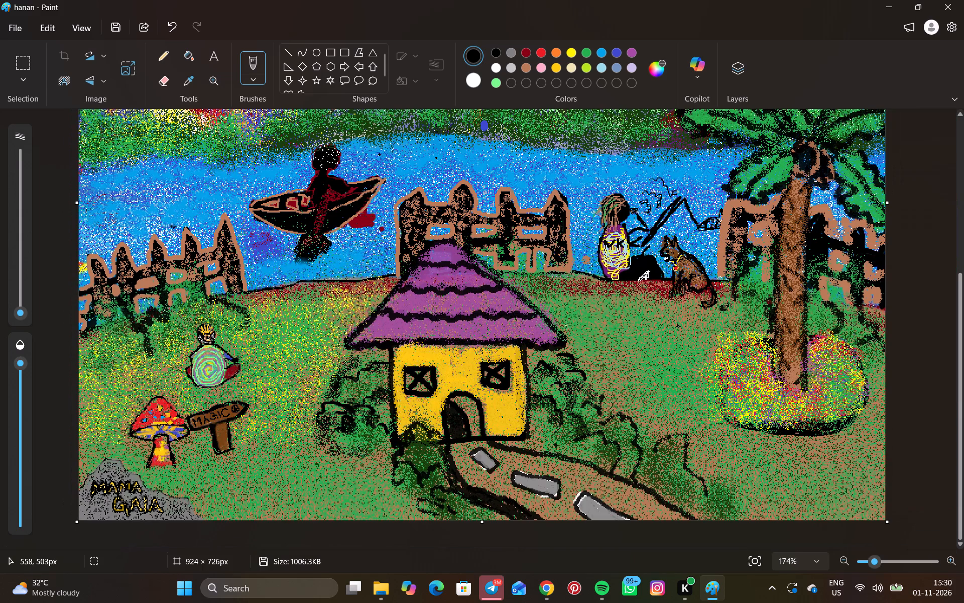
pyautogui.keyDown('ctrl'); pyautogui.scroll(5, 156, 458); pyautogui.keyUp('ctrl')
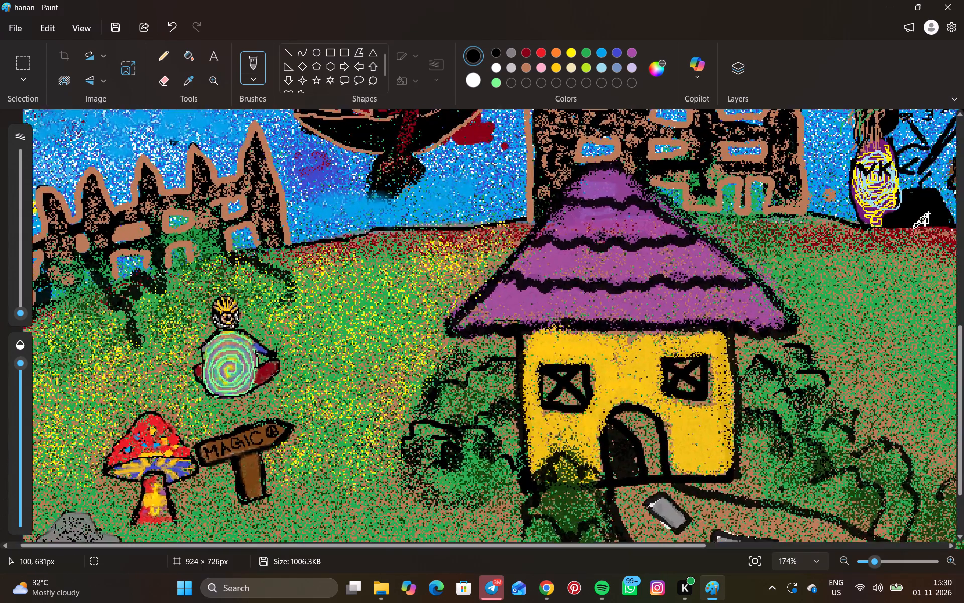
pyautogui.keyDown('ctrl'); pyautogui.scroll(1, 156, 457); pyautogui.keyUp('ctrl')
pyautogui.scroll(-4, 156, 457)
pyautogui.hscroll(2, 286, 456)
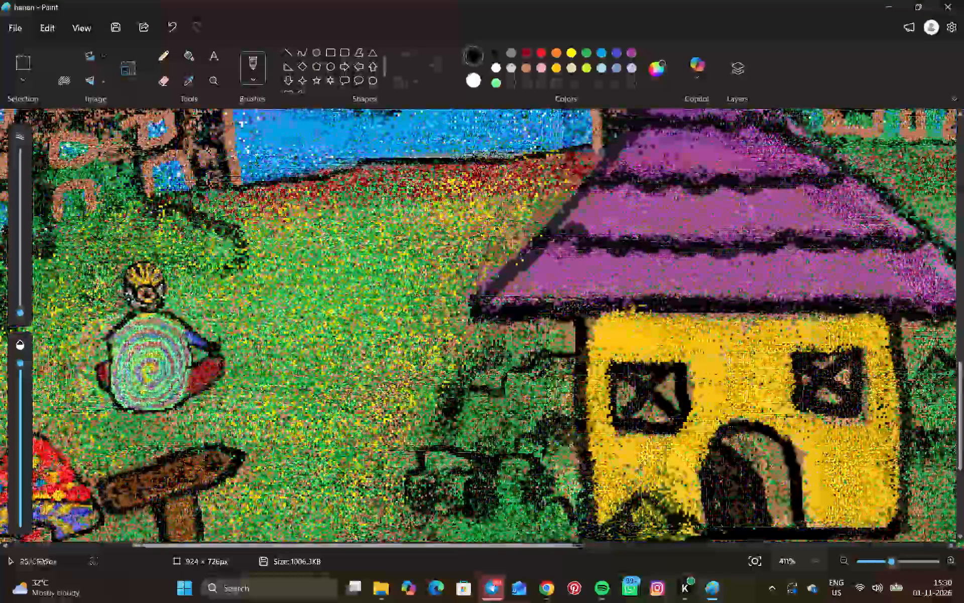
pyautogui.hscroll(6, 286, 456)
pyautogui.scroll(-2, 286, 456)
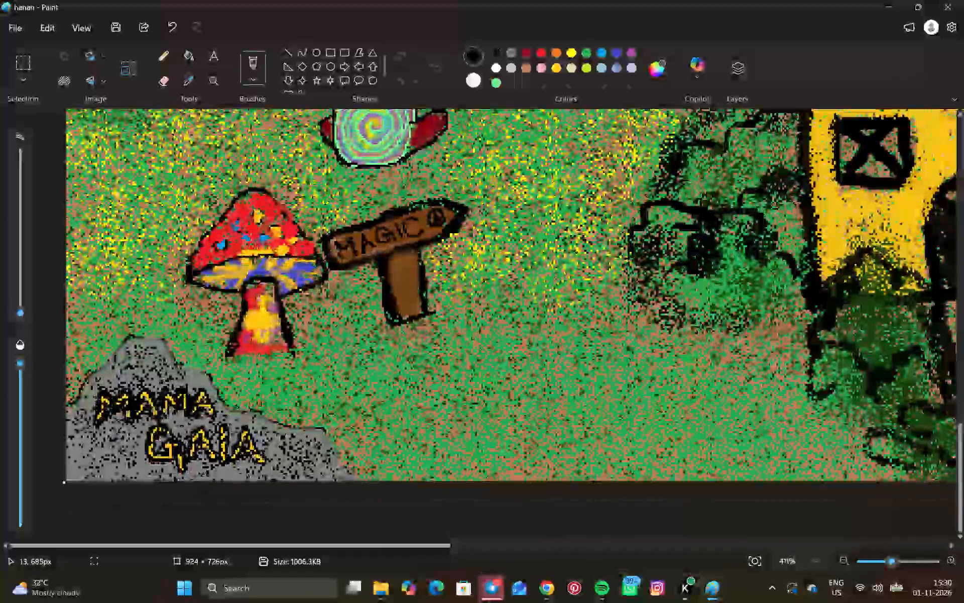
pyautogui.moveTo(69, 411); pyautogui.dragTo(74, 406)
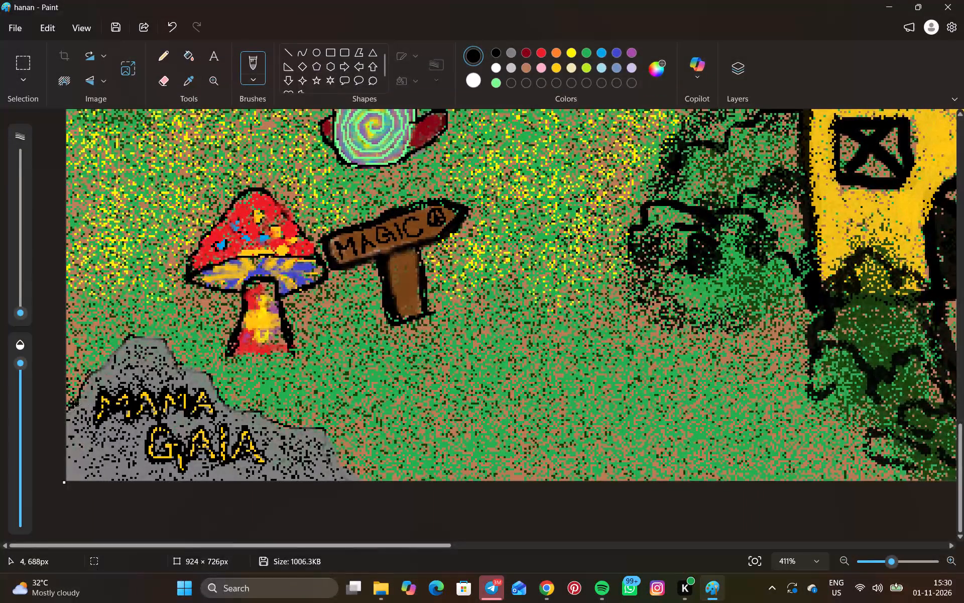
pyautogui.moveTo(74, 406); pyautogui.dragTo(92, 375)
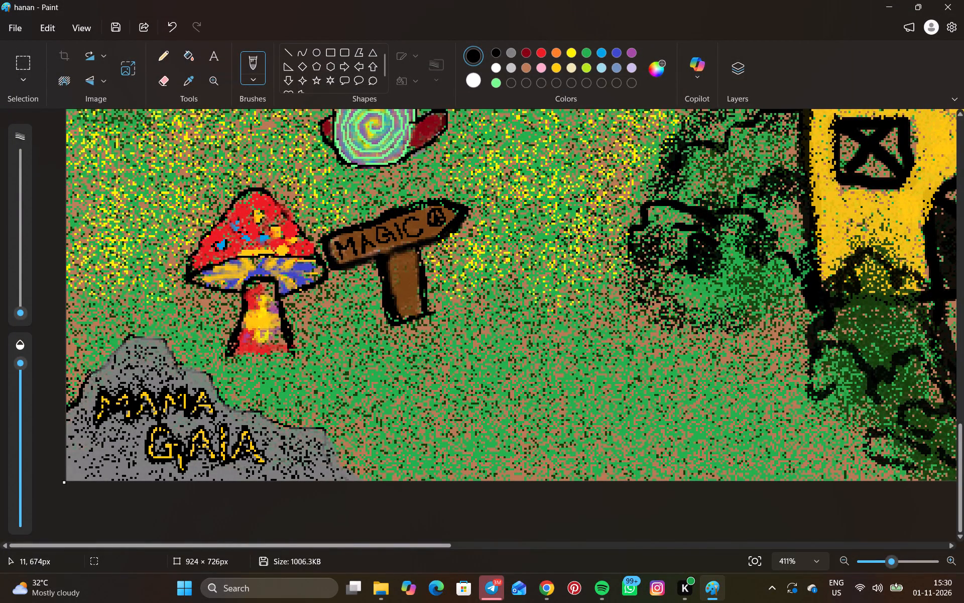
pyautogui.moveTo(92, 375); pyautogui.dragTo(125, 346)
pyautogui.moveTo(125, 346); pyautogui.dragTo(175, 354)
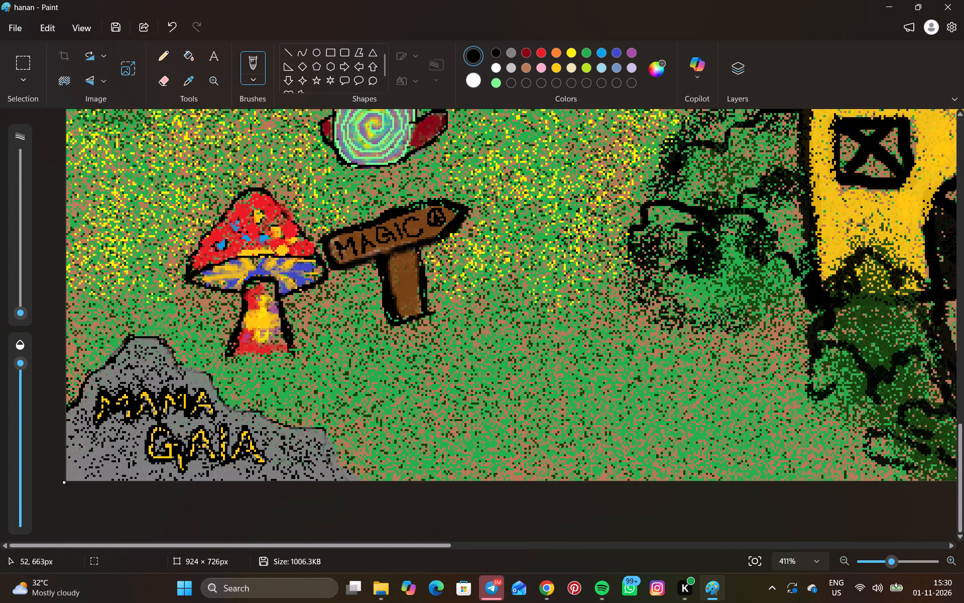
pyautogui.moveTo(175, 354); pyautogui.dragTo(231, 408)
pyautogui.moveTo(231, 408); pyautogui.dragTo(324, 431)
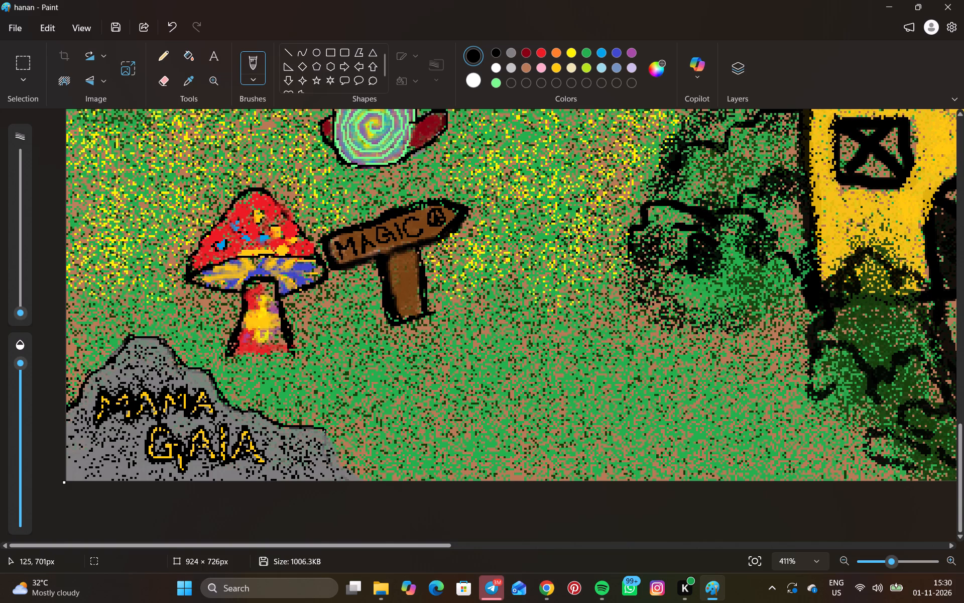
pyautogui.moveTo(324, 431); pyautogui.dragTo(379, 489)
# Review the whole painting, from the rock and house in the foreground up to the lake, mountains and sun.
pyautogui.keyDown('ctrl'); pyautogui.scroll(-5, 379, 373); pyautogui.keyUp('ctrl')
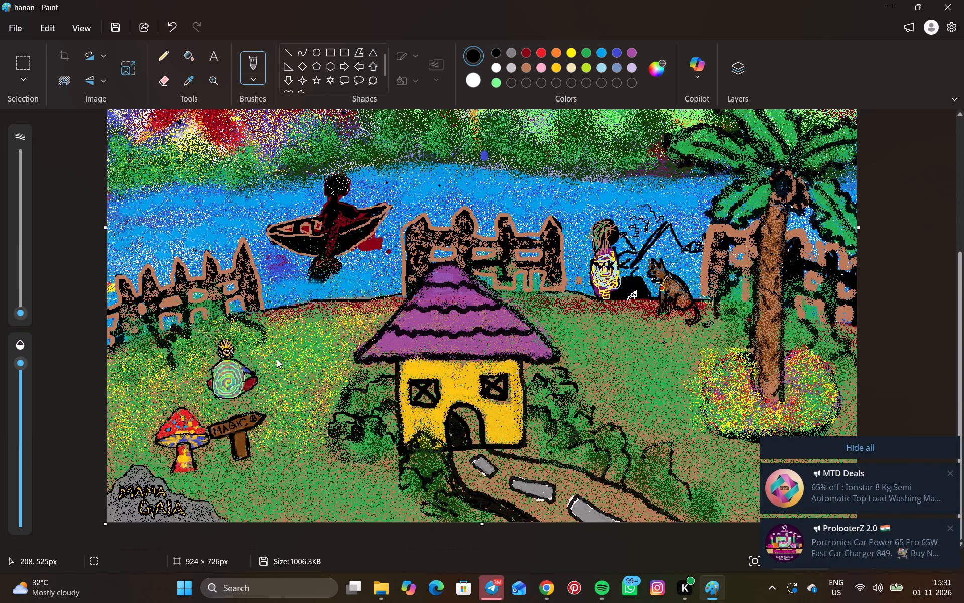
pyautogui.hscroll(1, 277, 359)
pyautogui.hscroll(-1, 277, 359)
pyautogui.keyDown('ctrl'); pyautogui.scroll(4, 306, 294); pyautogui.keyUp('ctrl')
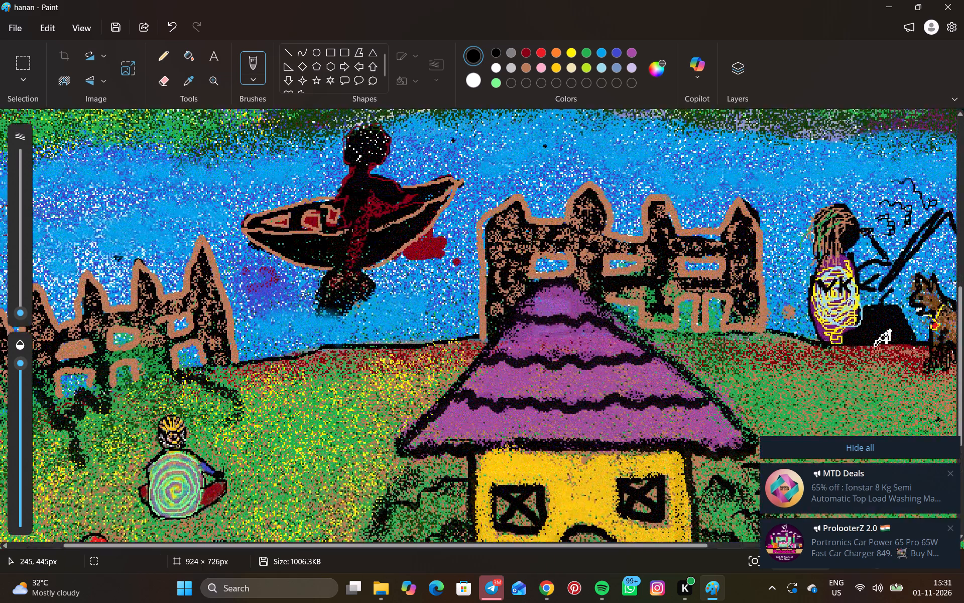
pyautogui.keyDown('ctrl'); pyautogui.scroll(-4, 306, 294); pyautogui.keyUp('ctrl')
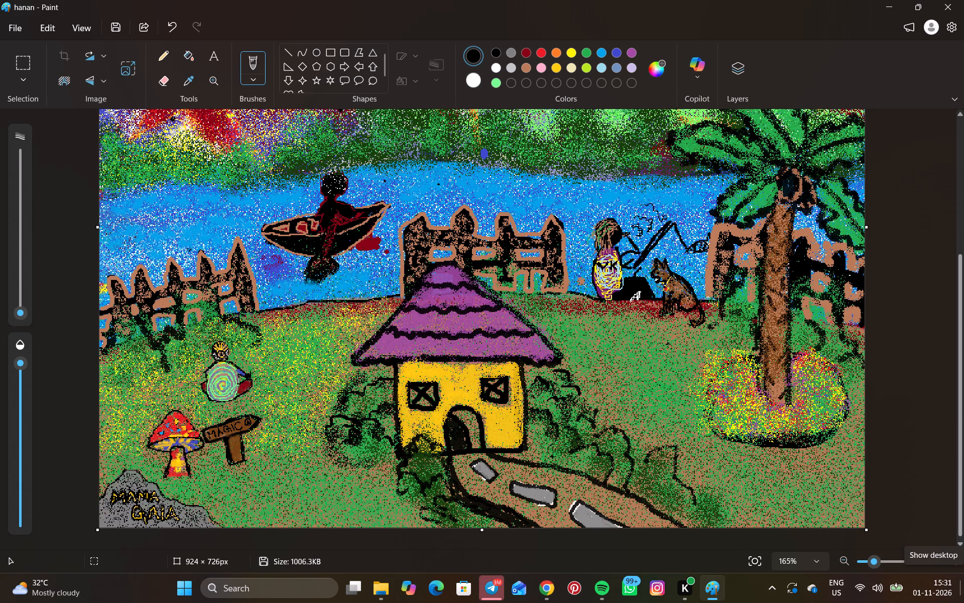
pyautogui.scroll(5, 963, 602)
pyautogui.scroll(-3, 693, 208)
pyautogui.scroll(8, 692, 207)
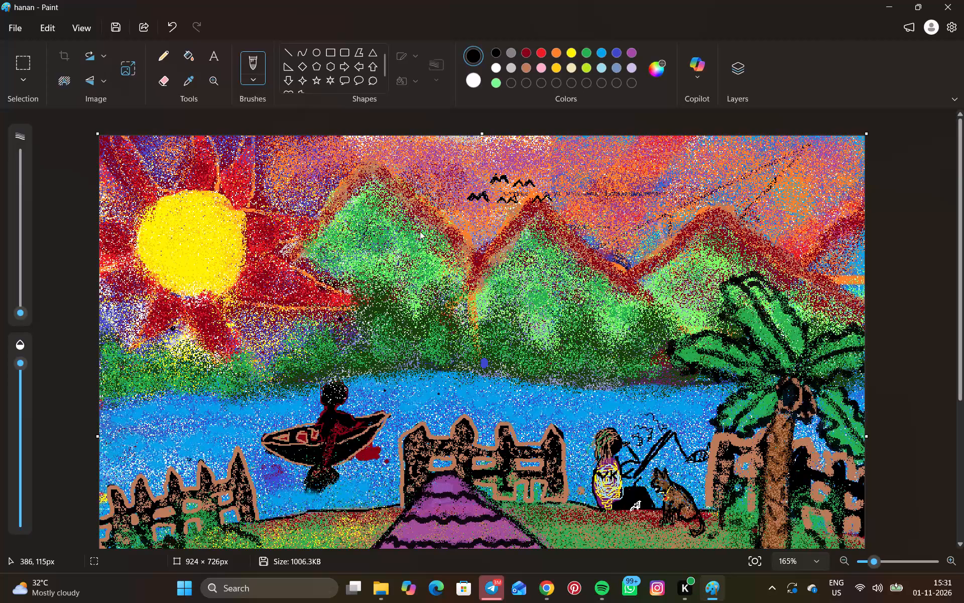
pyautogui.scroll(-3, 446, 256)
pyautogui.scroll(2, 448, 259)
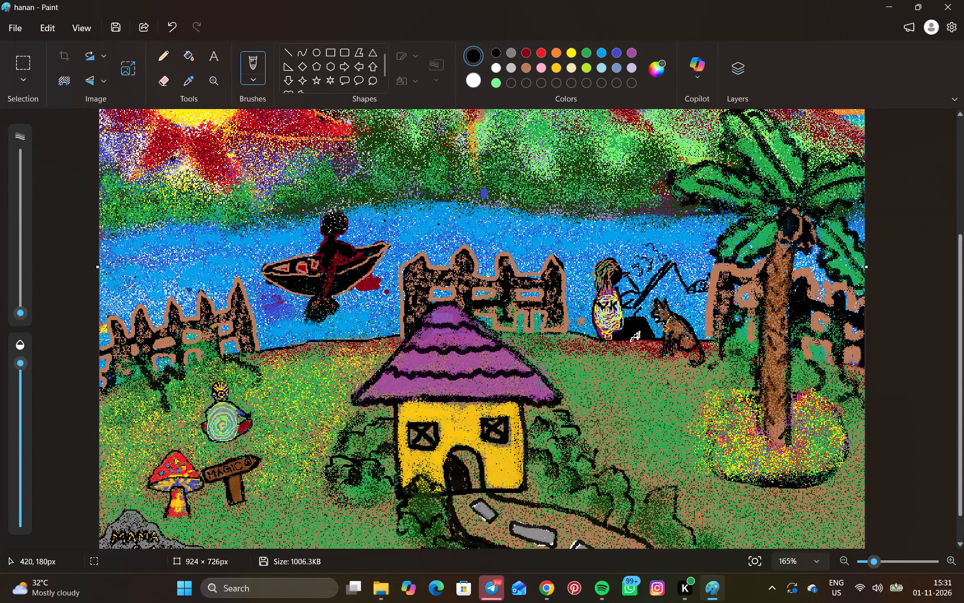
pyautogui.scroll(2, 448, 257)
pyautogui.scroll(2, 205, 31)
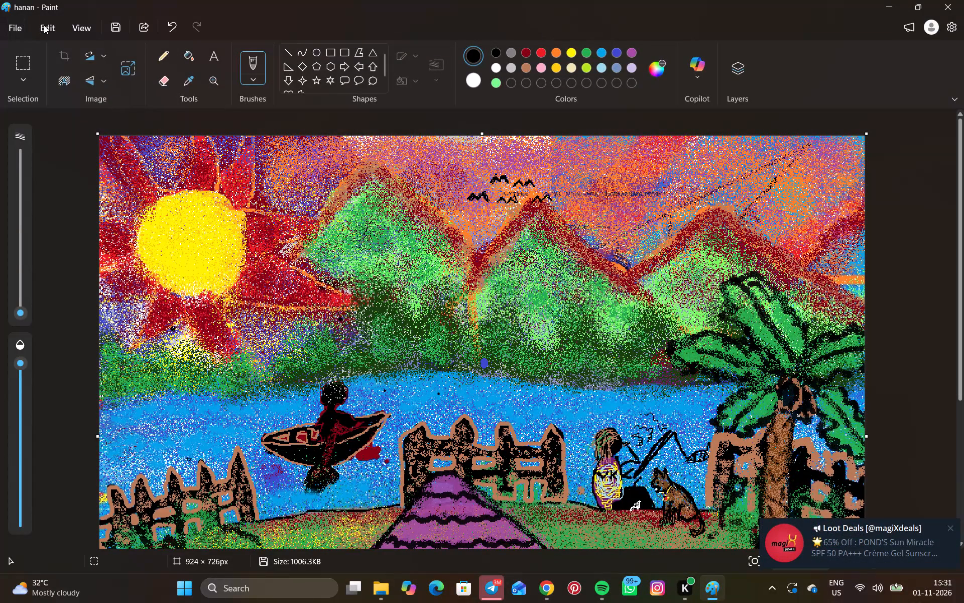
# Save the painting as a Microsoft Paint project file named "hanan drawing" in the Pictures folder.
pyautogui.click(26, 30)
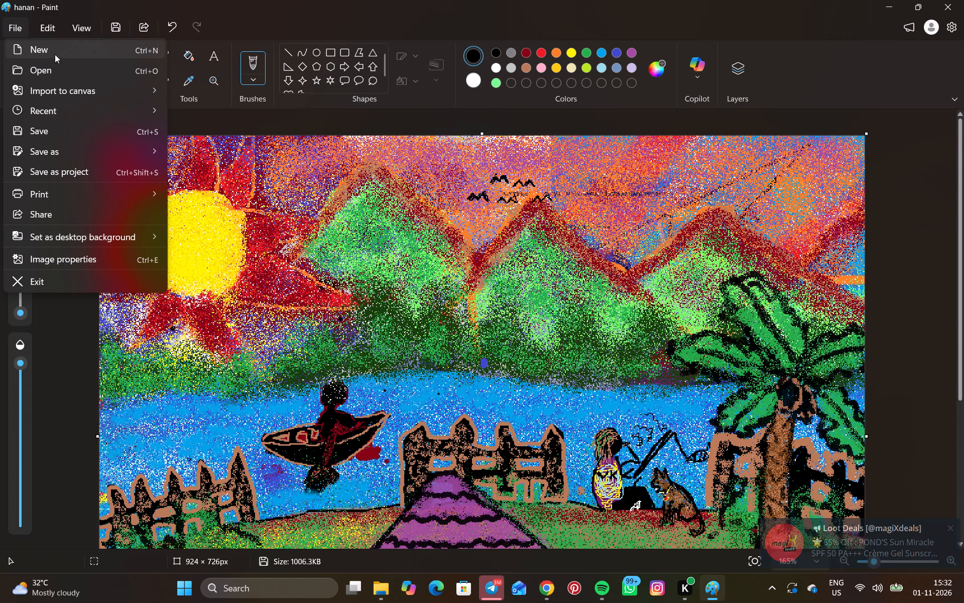
pyautogui.click(93, 149)
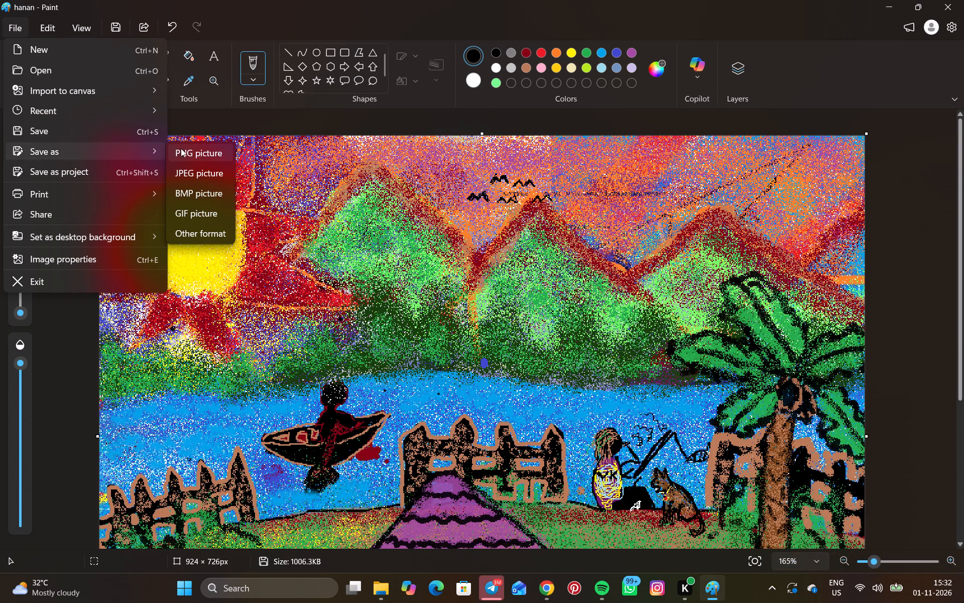
pyautogui.click(140, 167)
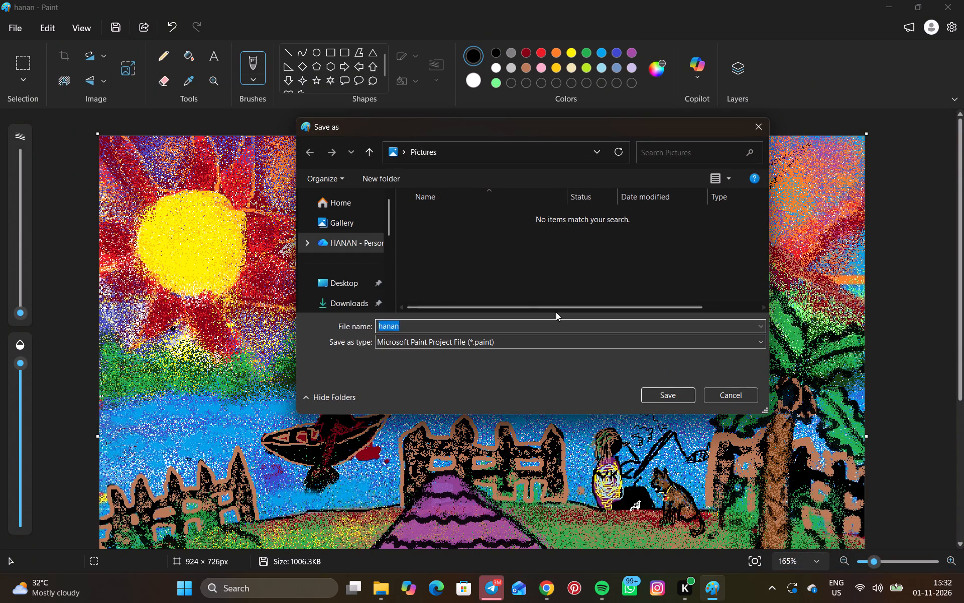
pyautogui.click(500, 325)
pyautogui.click(500, 325)
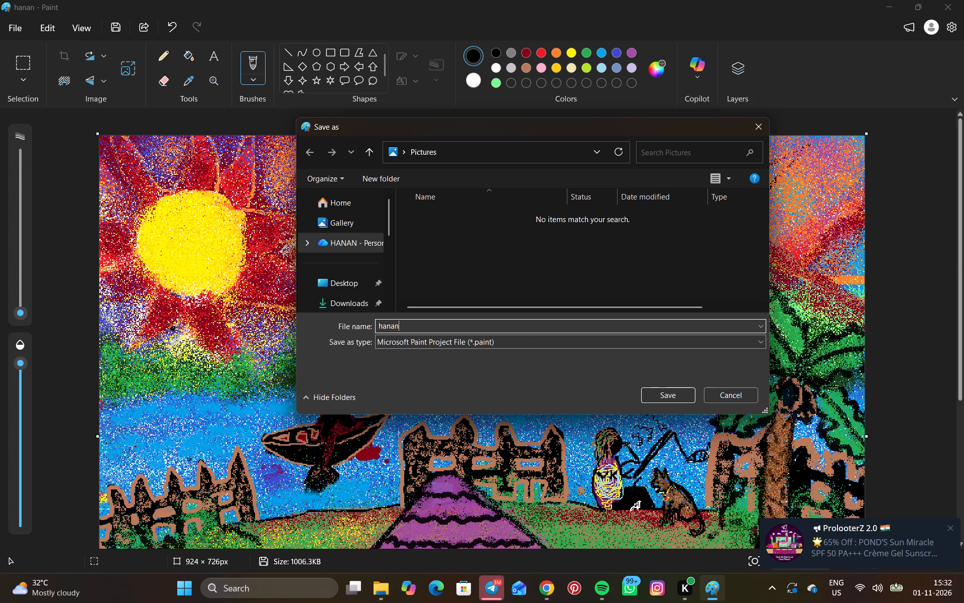
pyautogui.press('space')
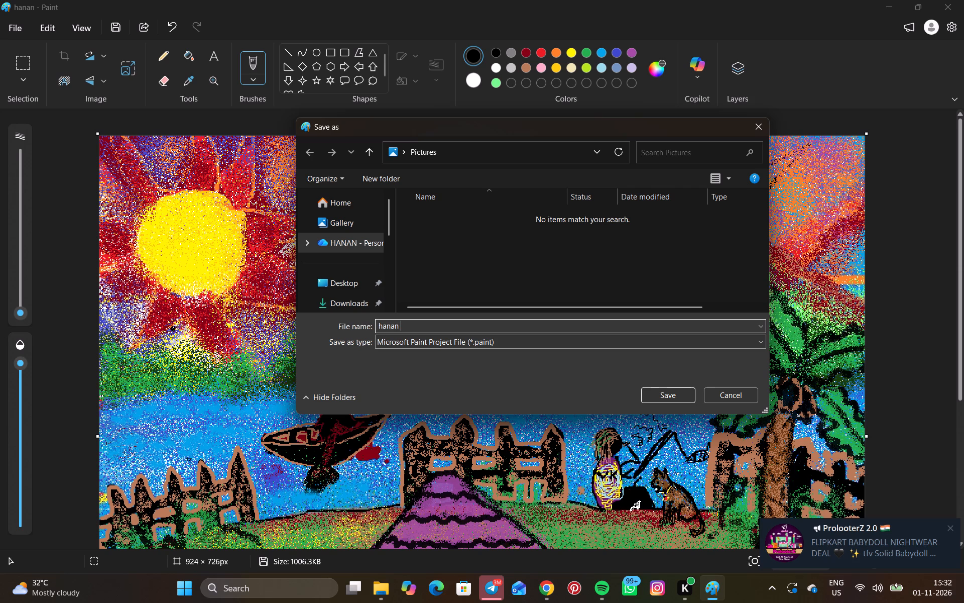
pyautogui.write('de')
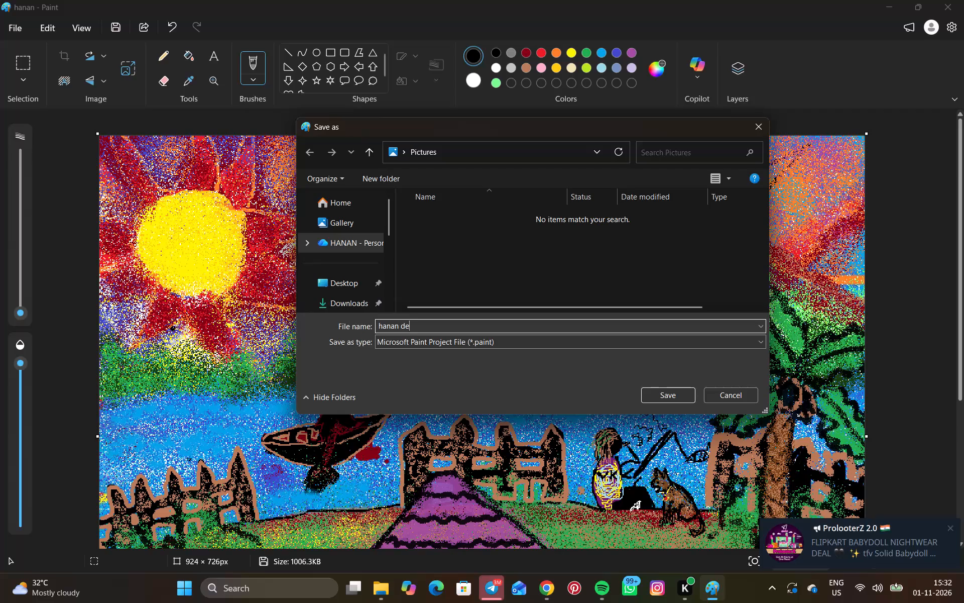
pyautogui.press('\\')
pyautogui.press('BackSpace')
pyautogui.press('BackSpace')
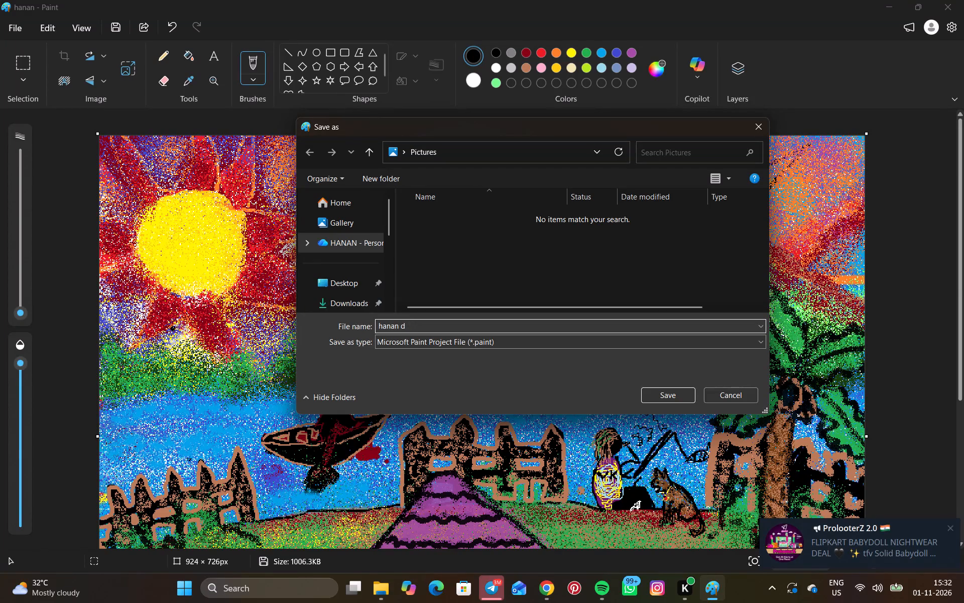
pyautogui.write('raw')
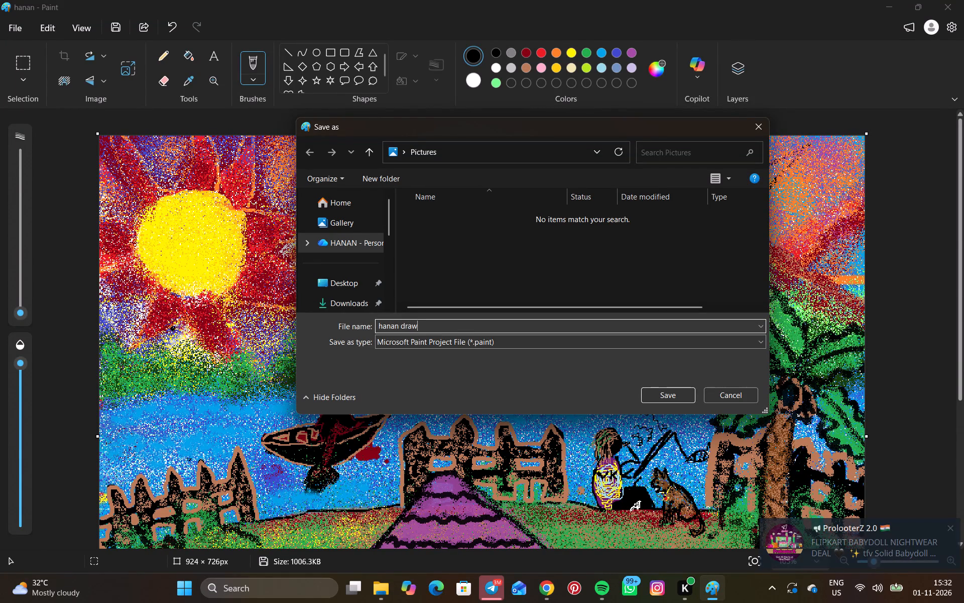
pyautogui.write('ing')
pyautogui.press('Return')
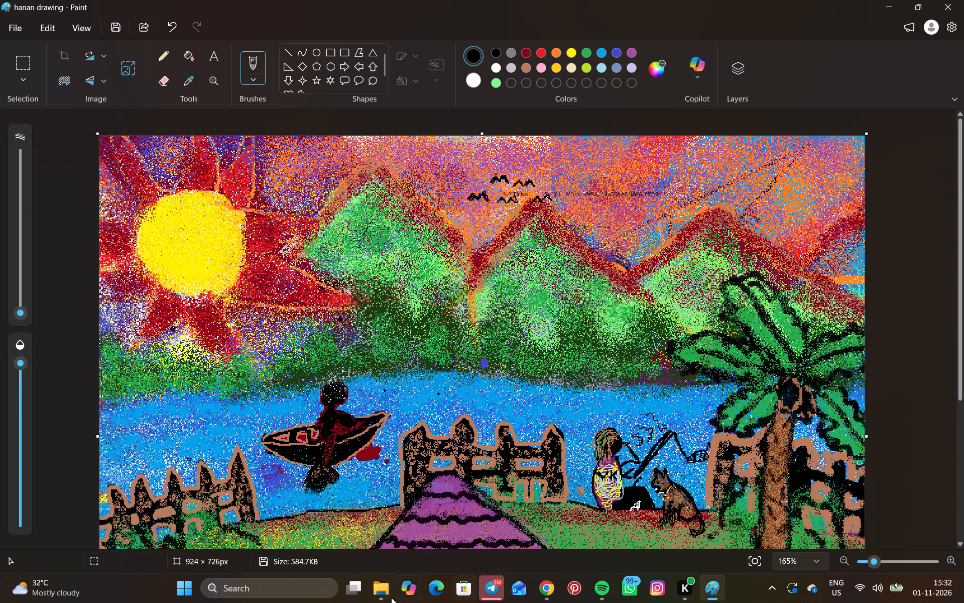
# Look through the desktop, drive, OneDrive, Documents and Pictures folders in File Explorer for the saved "hanan drawing" file, and close the window.
pyautogui.click(387, 589)
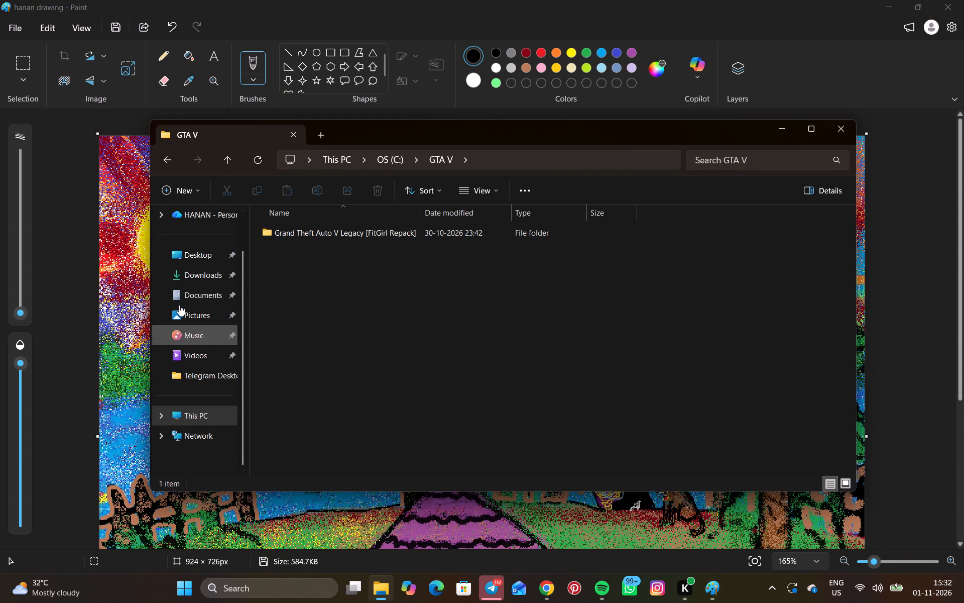
pyautogui.doubleClick(179, 256)
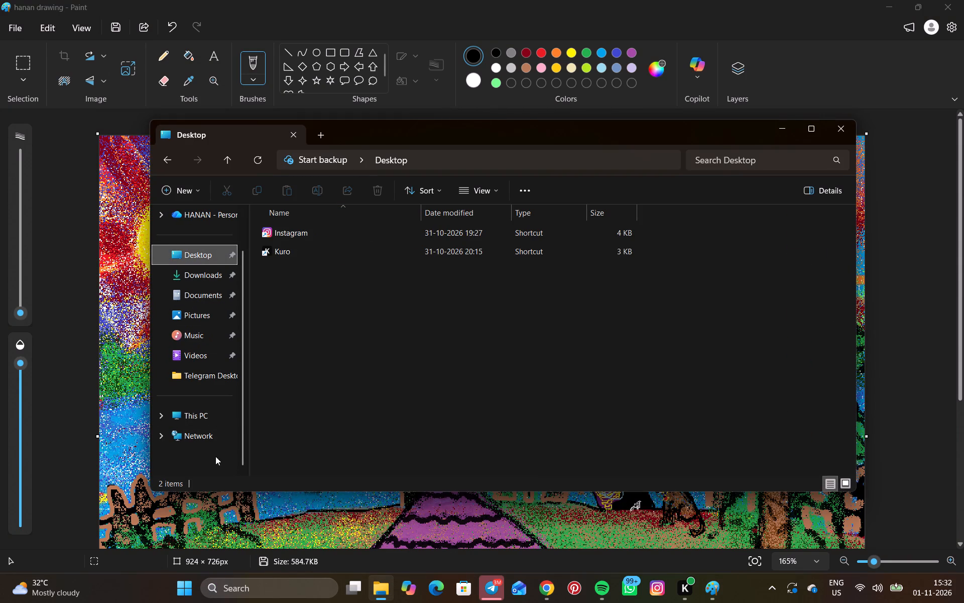
pyautogui.click(220, 412)
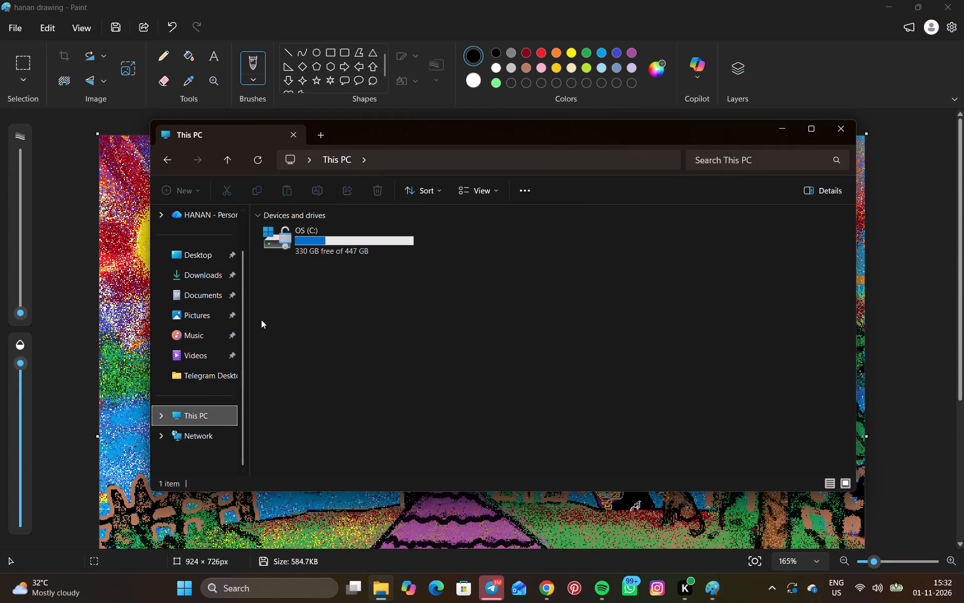
pyautogui.doubleClick(291, 253)
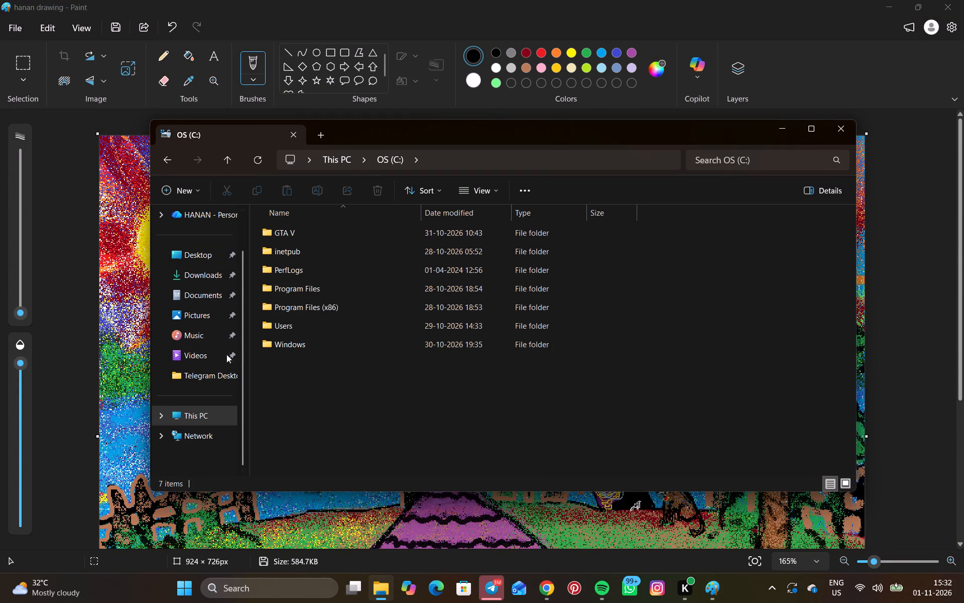
pyautogui.click(178, 214)
pyautogui.doubleClick(294, 257)
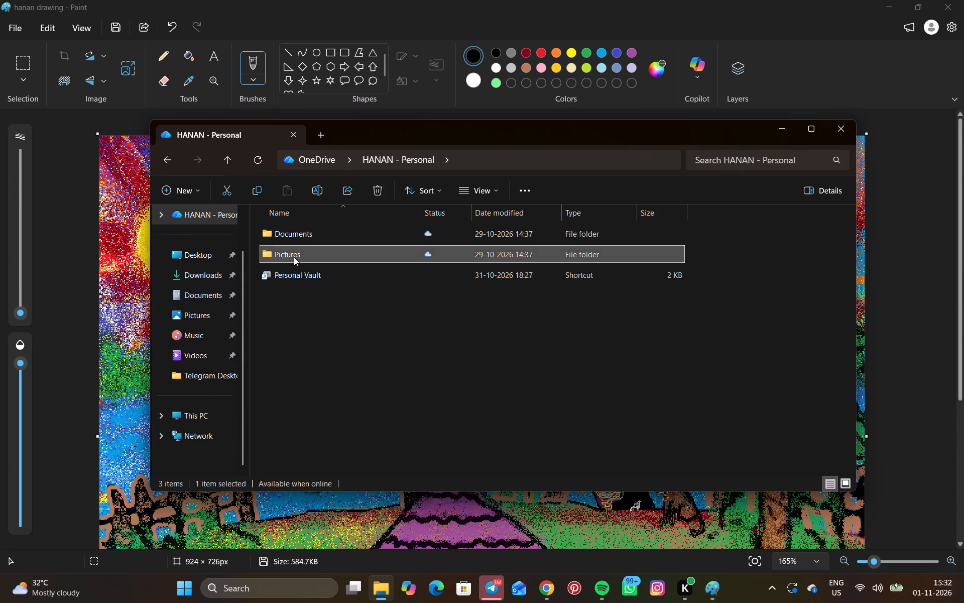
pyautogui.click(198, 251)
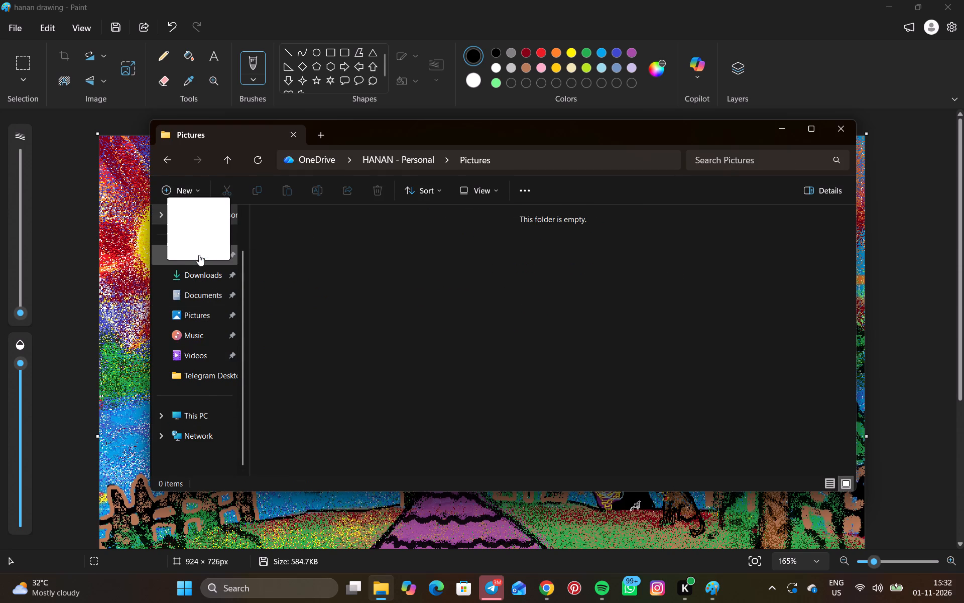
pyautogui.click(200, 256)
pyautogui.click(210, 253)
pyautogui.click(213, 286)
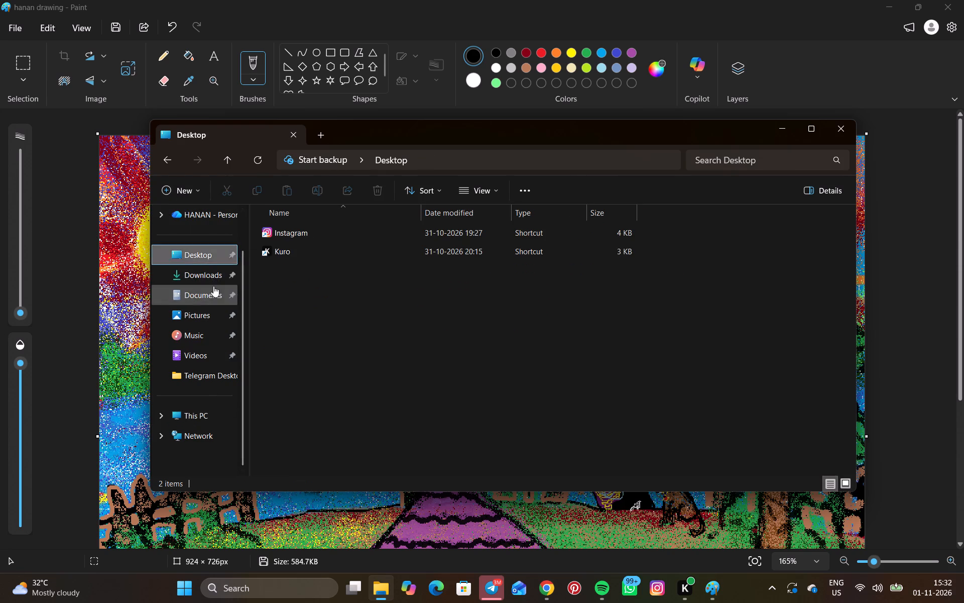
pyautogui.click(213, 276)
pyautogui.click(217, 290)
pyautogui.click(218, 304)
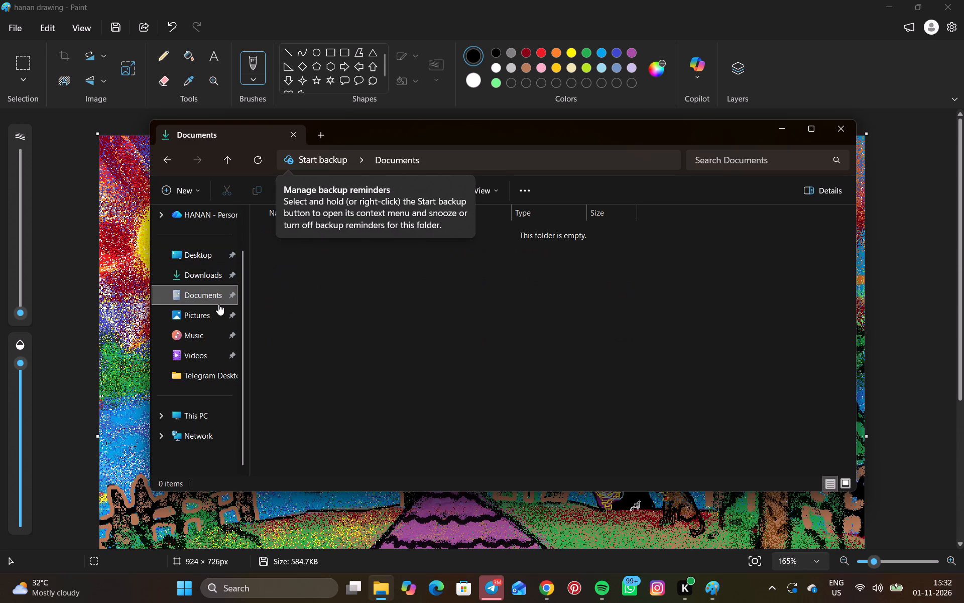
pyautogui.click(219, 319)
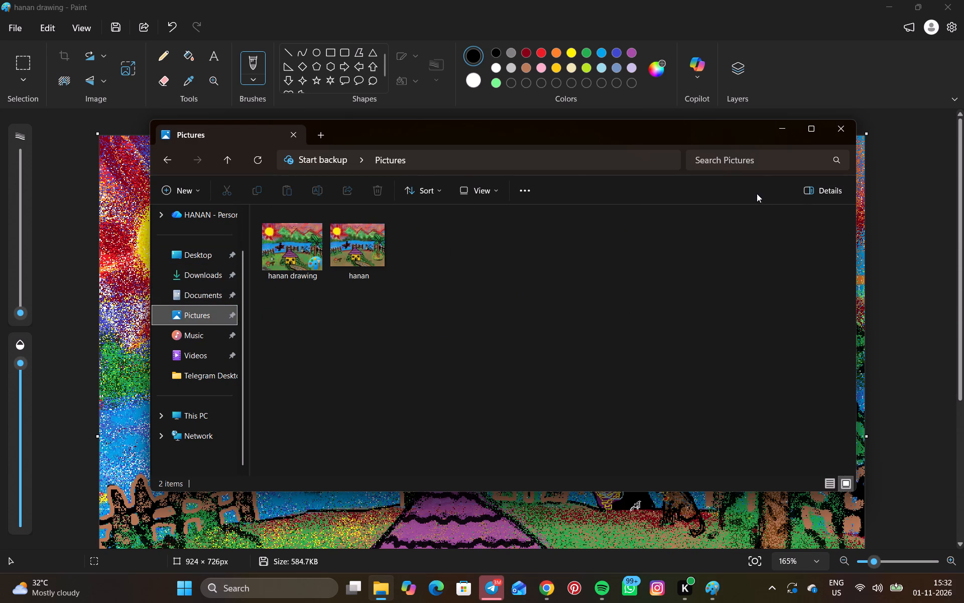
pyautogui.click(851, 129)
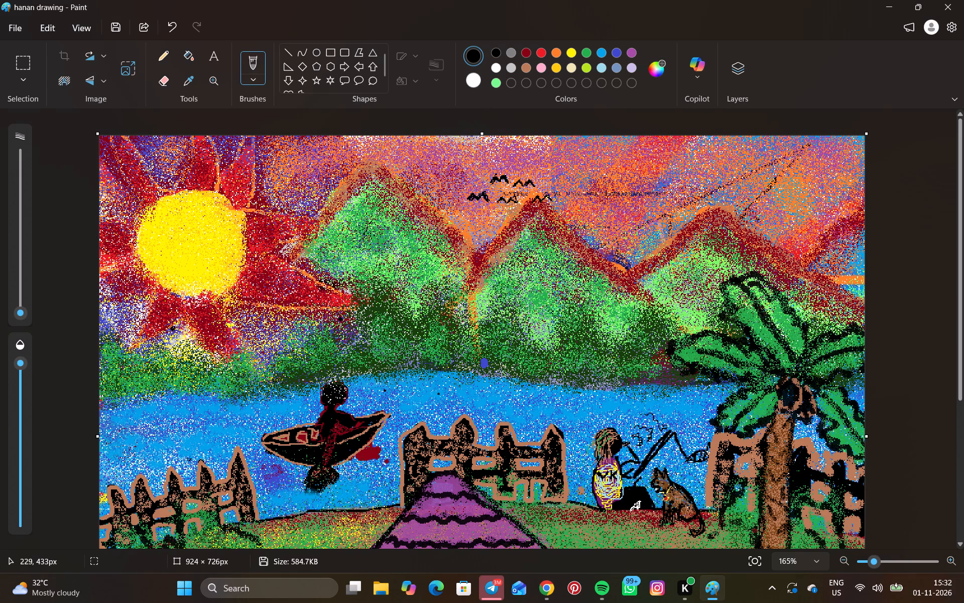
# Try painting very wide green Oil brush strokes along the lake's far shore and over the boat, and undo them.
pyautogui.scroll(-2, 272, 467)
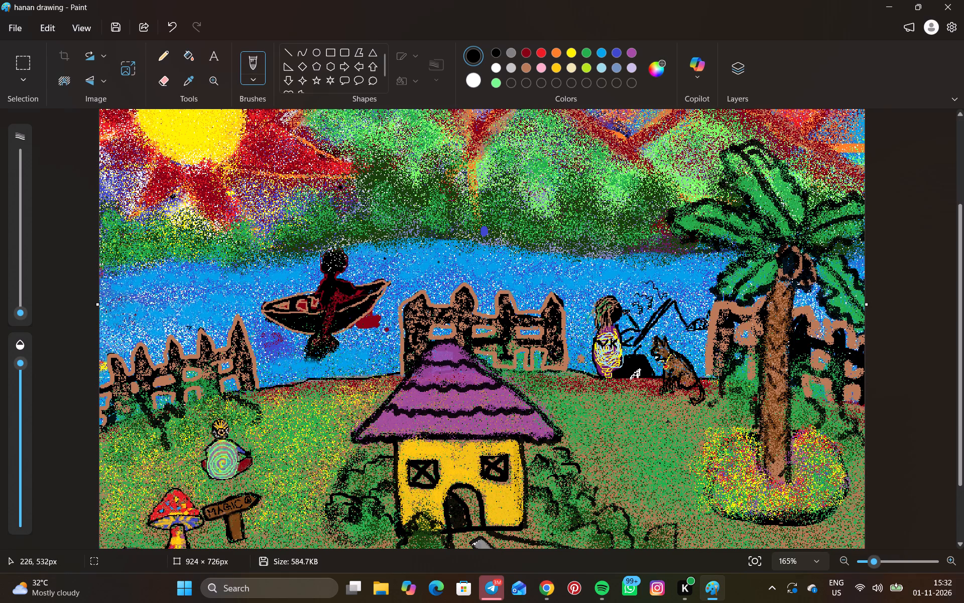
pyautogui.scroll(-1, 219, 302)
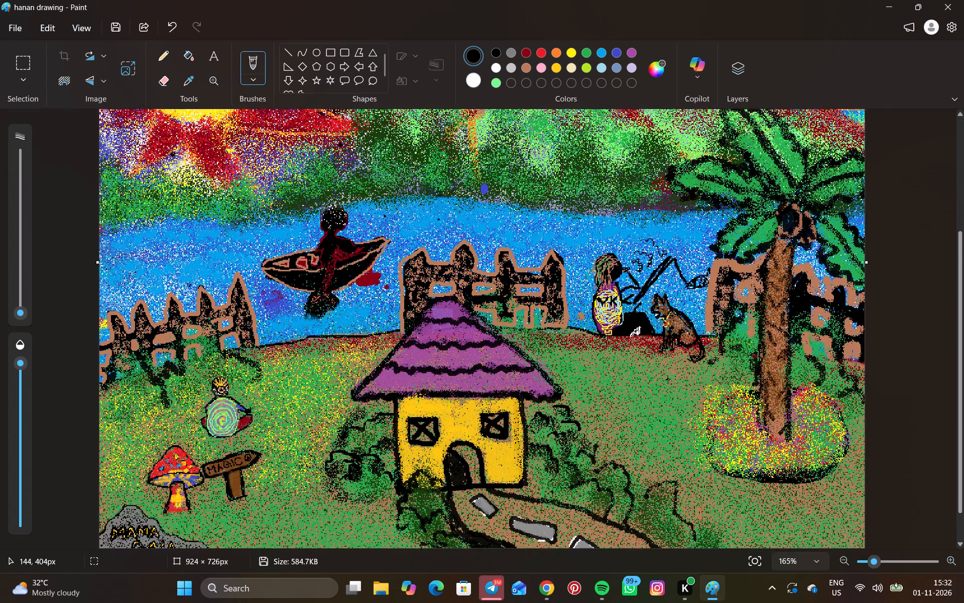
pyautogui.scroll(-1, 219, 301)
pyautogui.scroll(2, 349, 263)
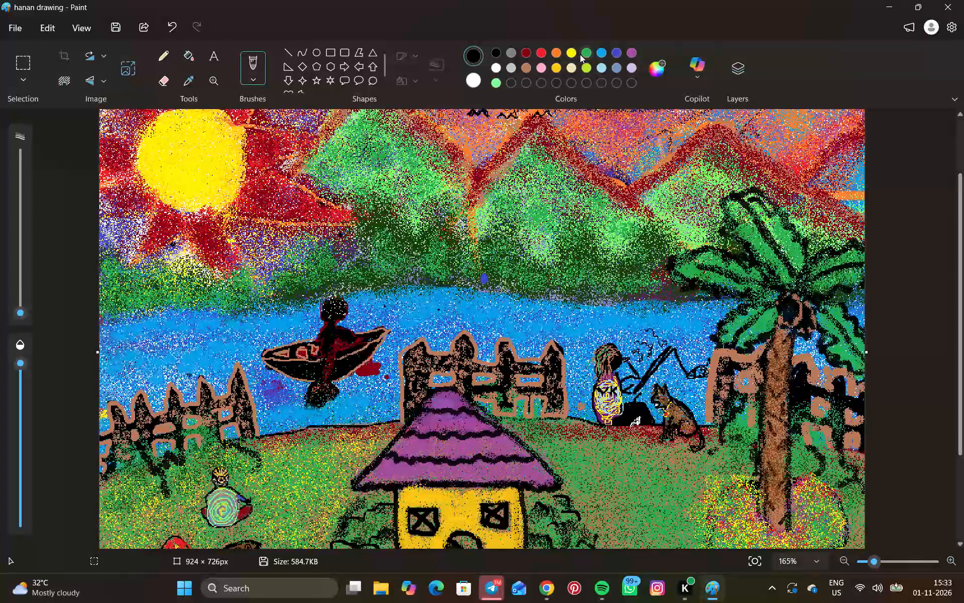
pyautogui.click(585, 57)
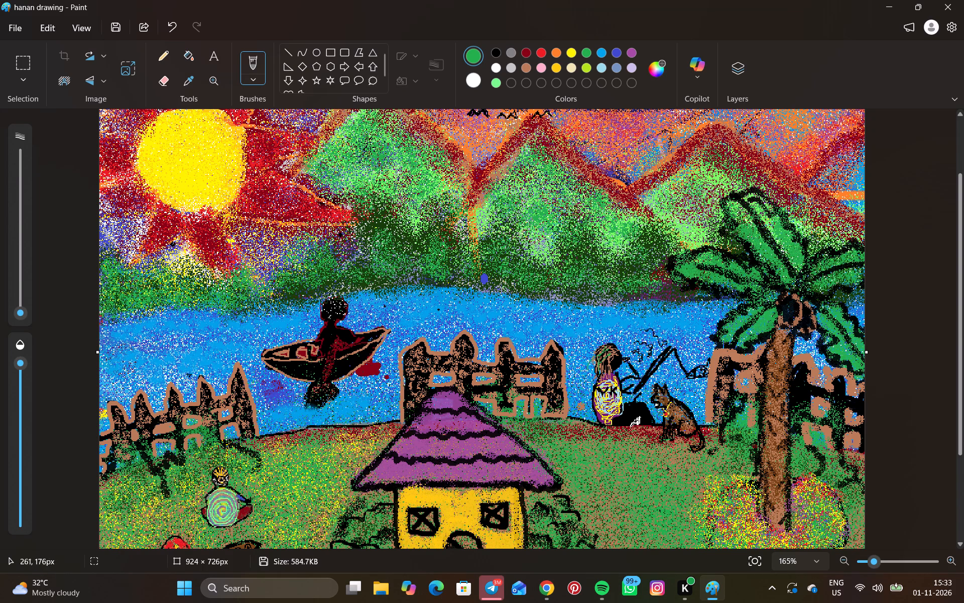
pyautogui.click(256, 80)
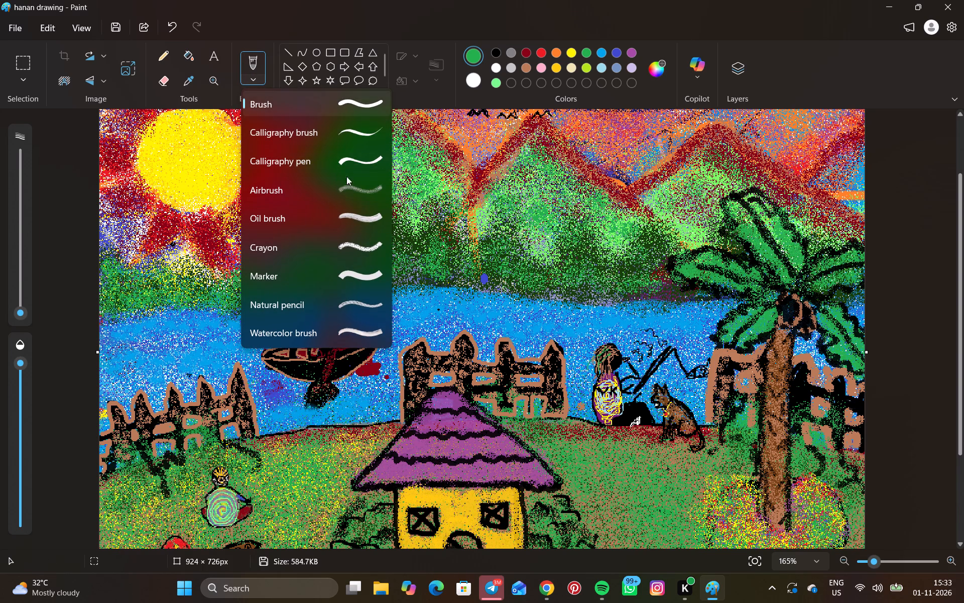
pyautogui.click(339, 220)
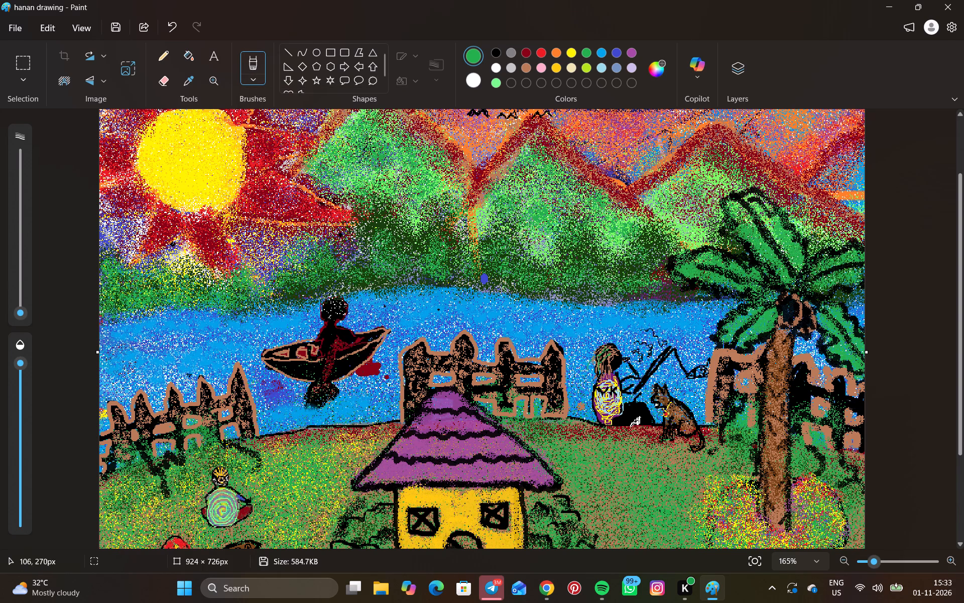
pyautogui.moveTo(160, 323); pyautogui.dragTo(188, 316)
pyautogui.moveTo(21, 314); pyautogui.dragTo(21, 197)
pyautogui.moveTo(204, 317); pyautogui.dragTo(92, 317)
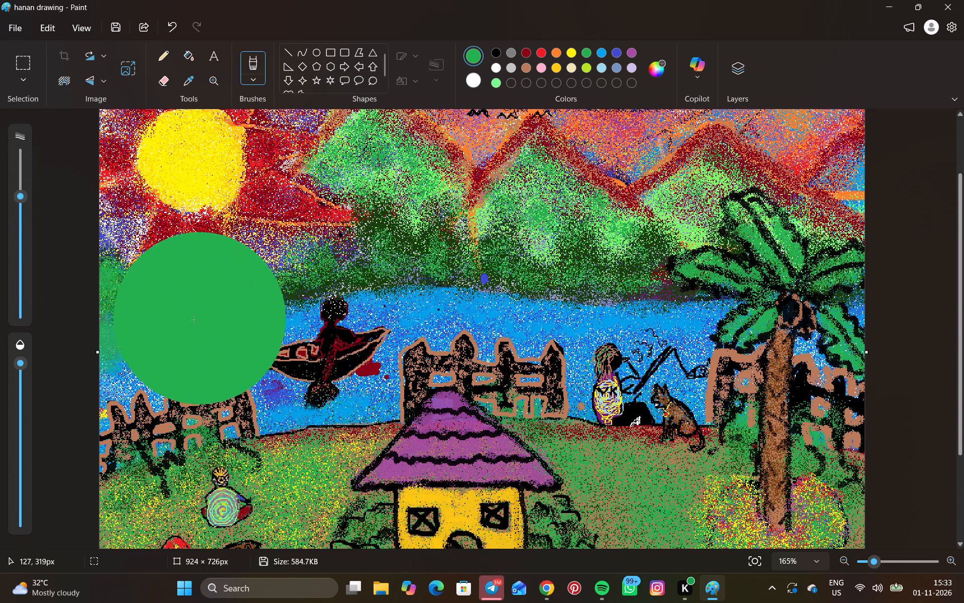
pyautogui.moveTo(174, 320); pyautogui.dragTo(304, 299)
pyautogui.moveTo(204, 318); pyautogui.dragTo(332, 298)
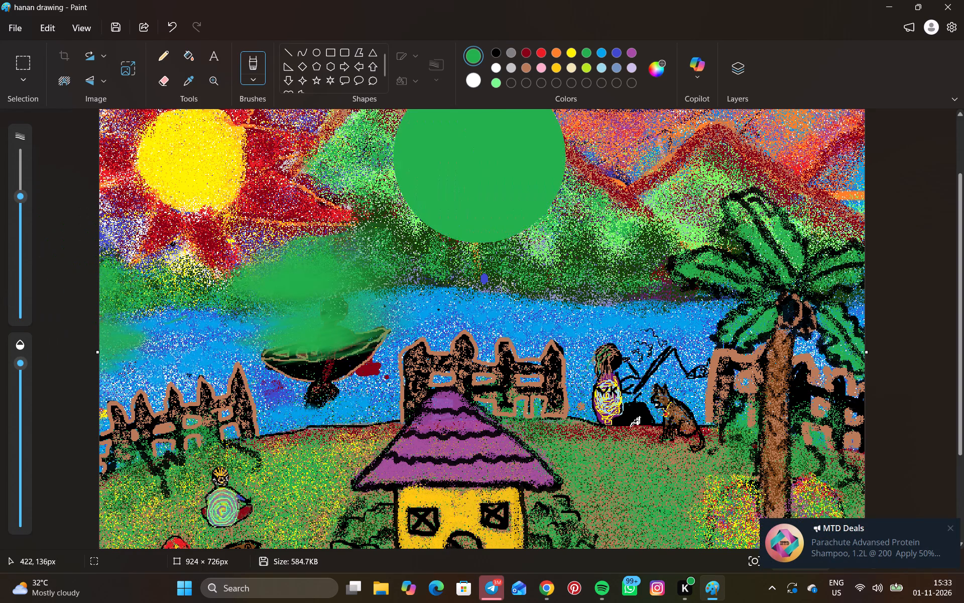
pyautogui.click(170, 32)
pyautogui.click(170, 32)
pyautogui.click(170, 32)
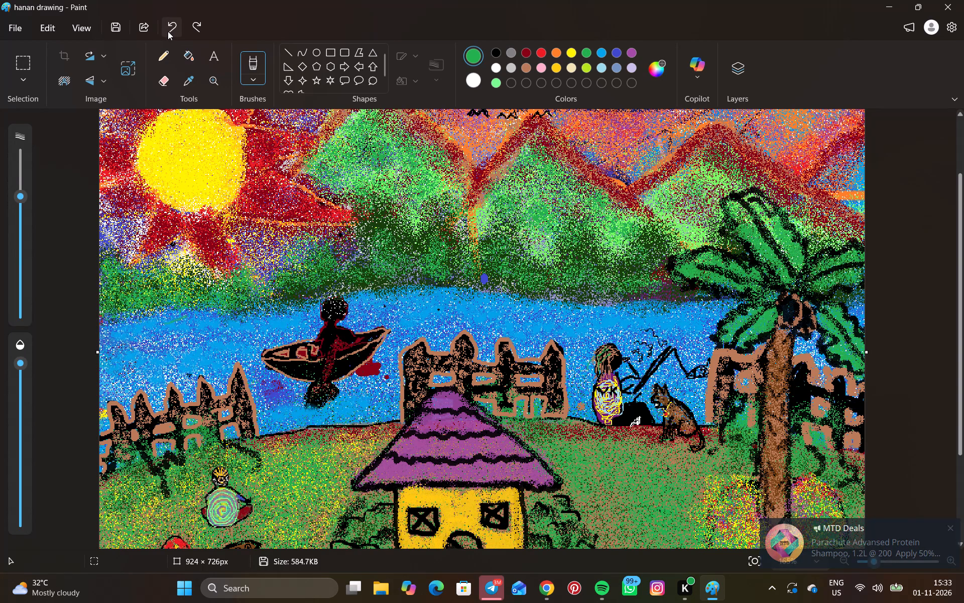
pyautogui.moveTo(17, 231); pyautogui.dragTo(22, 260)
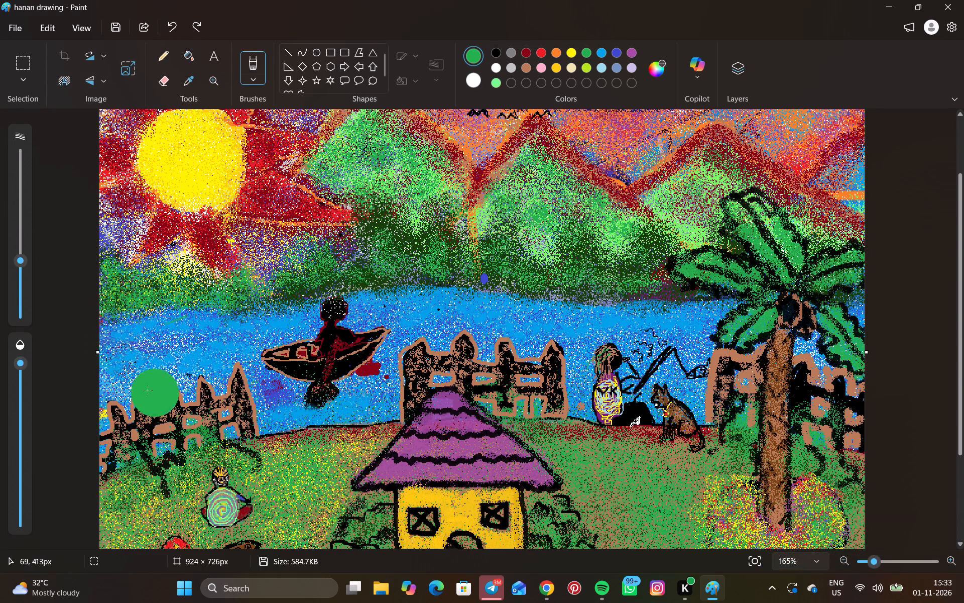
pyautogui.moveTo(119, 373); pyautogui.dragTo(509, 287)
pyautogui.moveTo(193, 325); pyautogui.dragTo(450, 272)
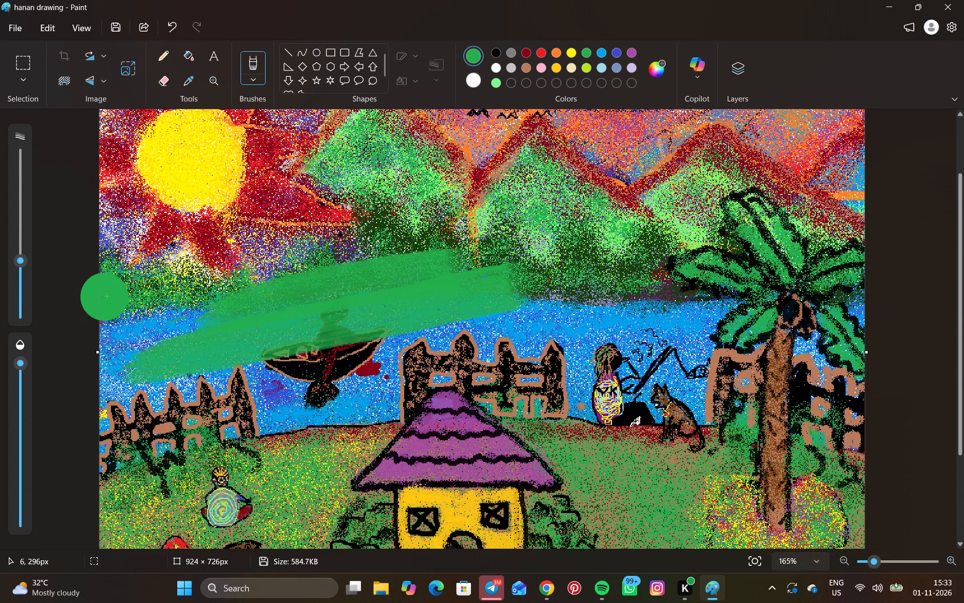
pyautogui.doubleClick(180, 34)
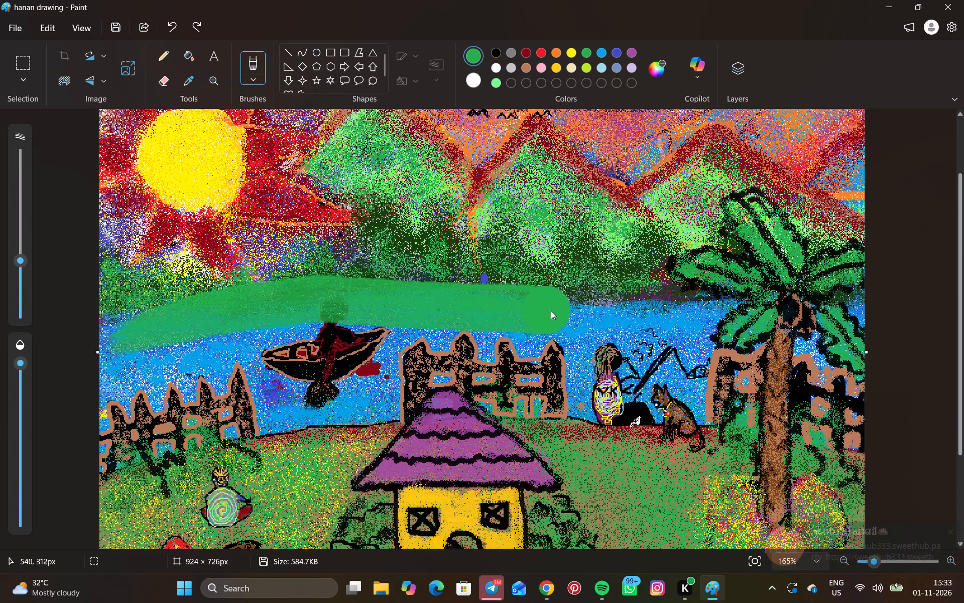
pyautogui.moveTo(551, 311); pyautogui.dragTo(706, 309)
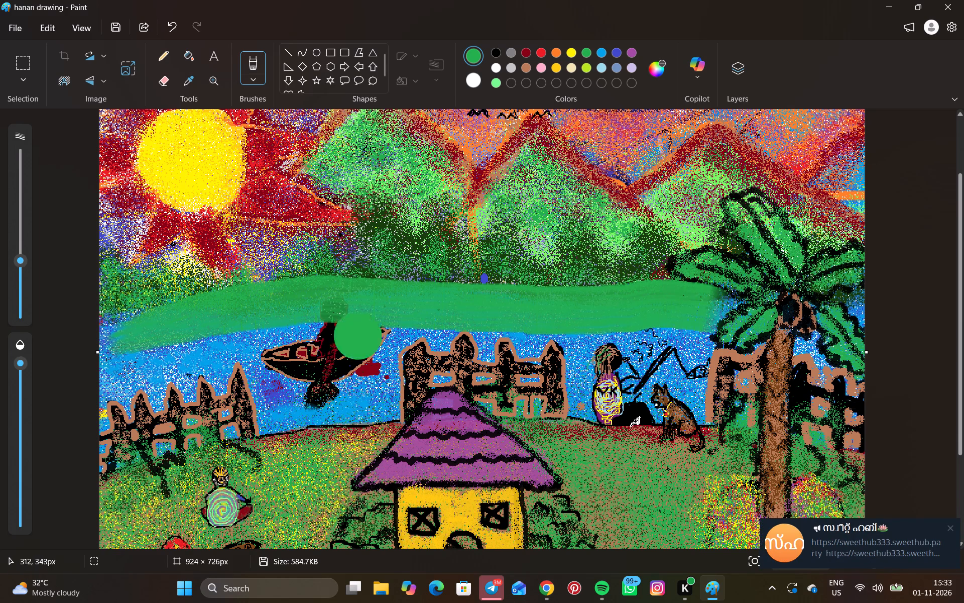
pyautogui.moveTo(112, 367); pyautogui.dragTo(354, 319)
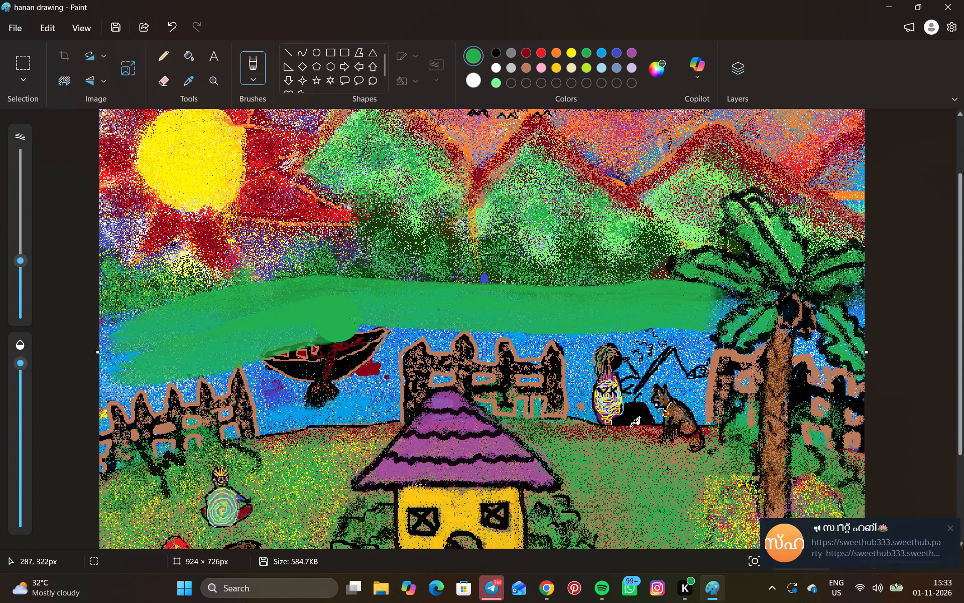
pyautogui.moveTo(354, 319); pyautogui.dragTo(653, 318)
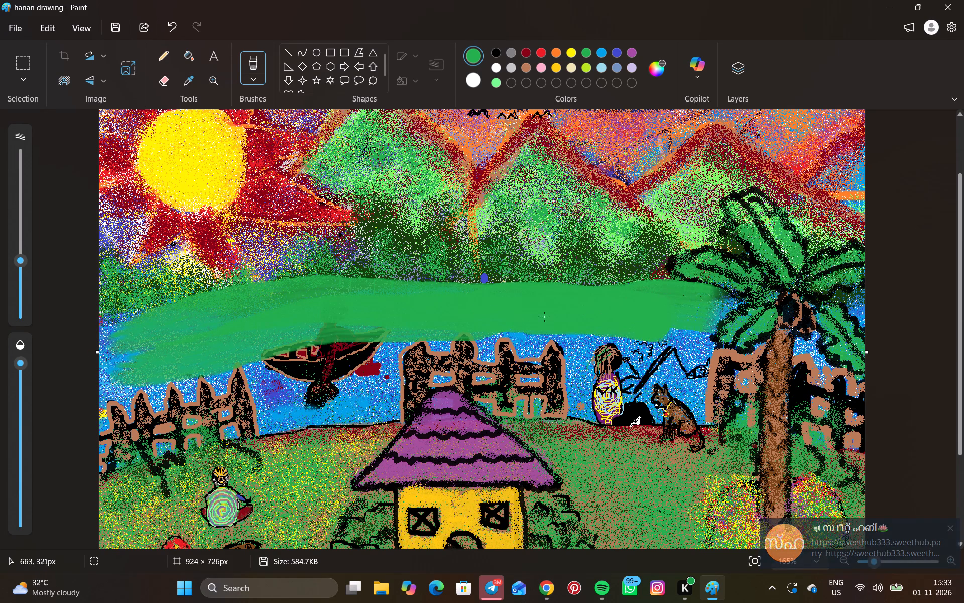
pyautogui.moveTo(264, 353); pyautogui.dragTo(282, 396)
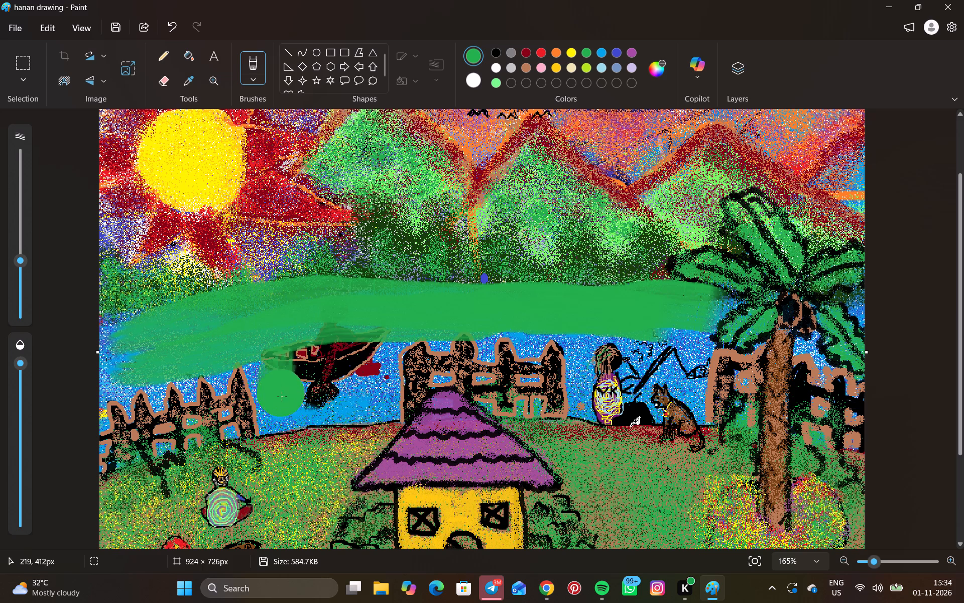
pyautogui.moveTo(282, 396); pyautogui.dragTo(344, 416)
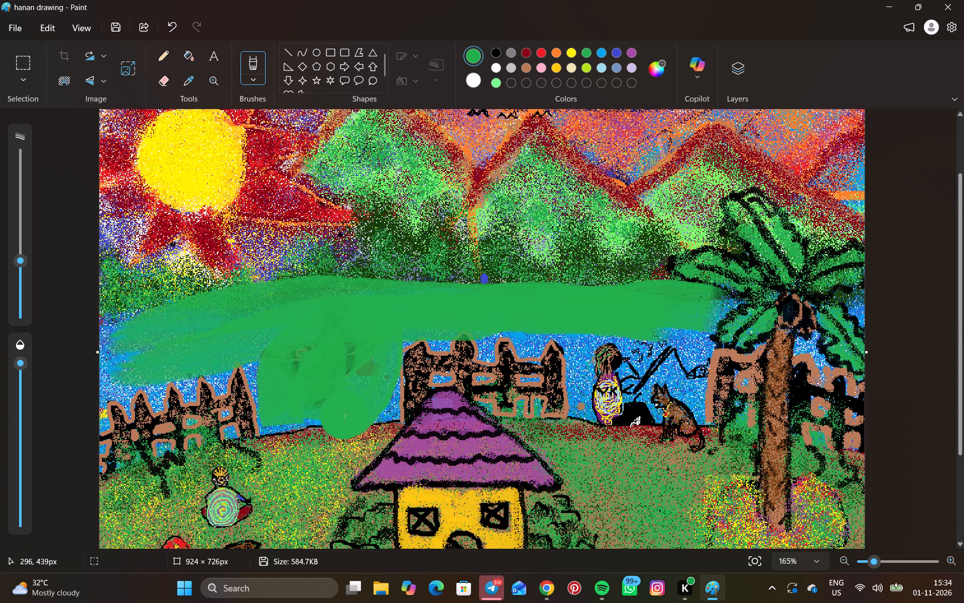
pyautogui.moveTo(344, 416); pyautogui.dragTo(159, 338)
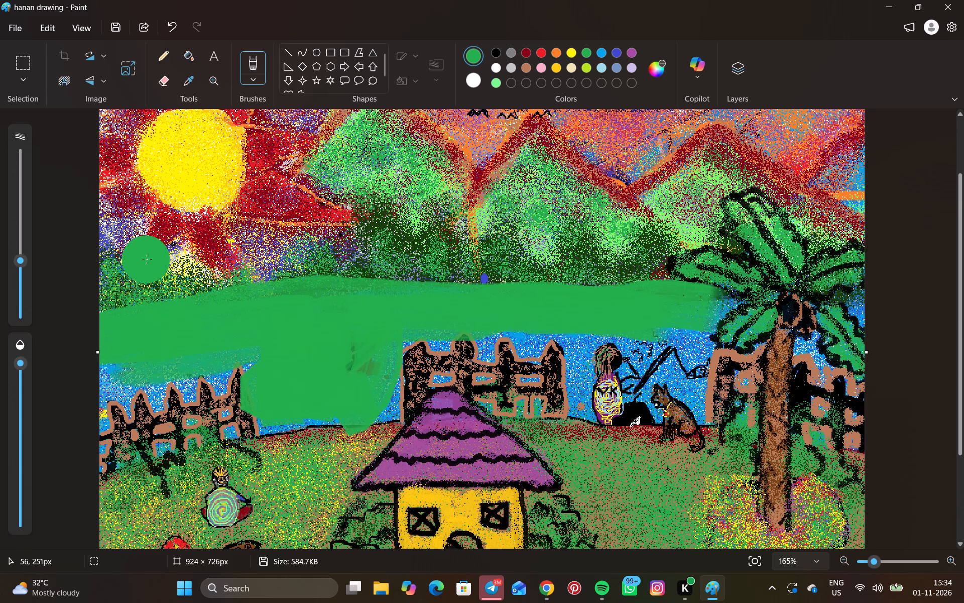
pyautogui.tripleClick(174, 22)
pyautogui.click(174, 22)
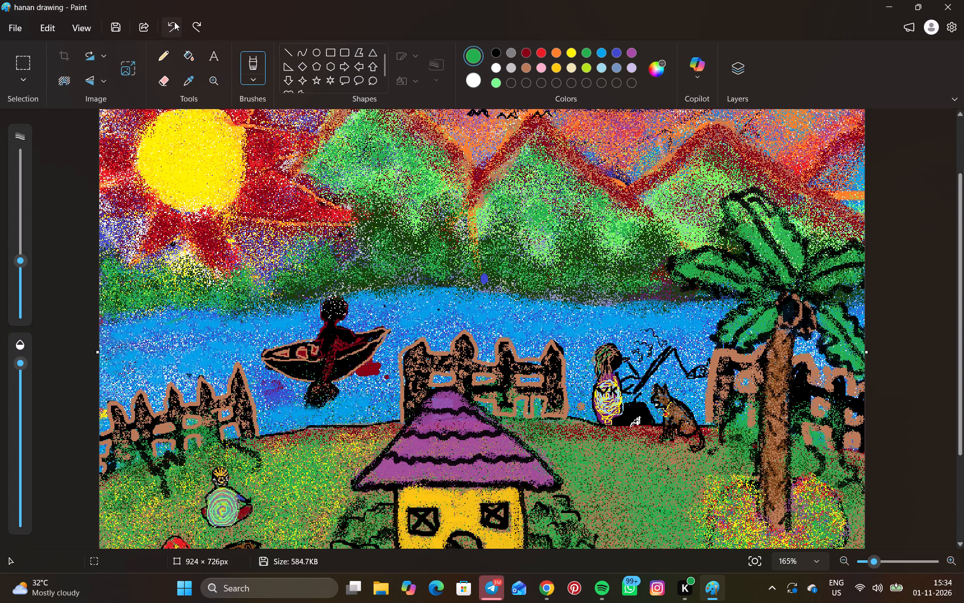
# Spray a light green haze over the lake above the fence near the canvas's left edge with the Airbrush at 72 px.
pyautogui.click(253, 70)
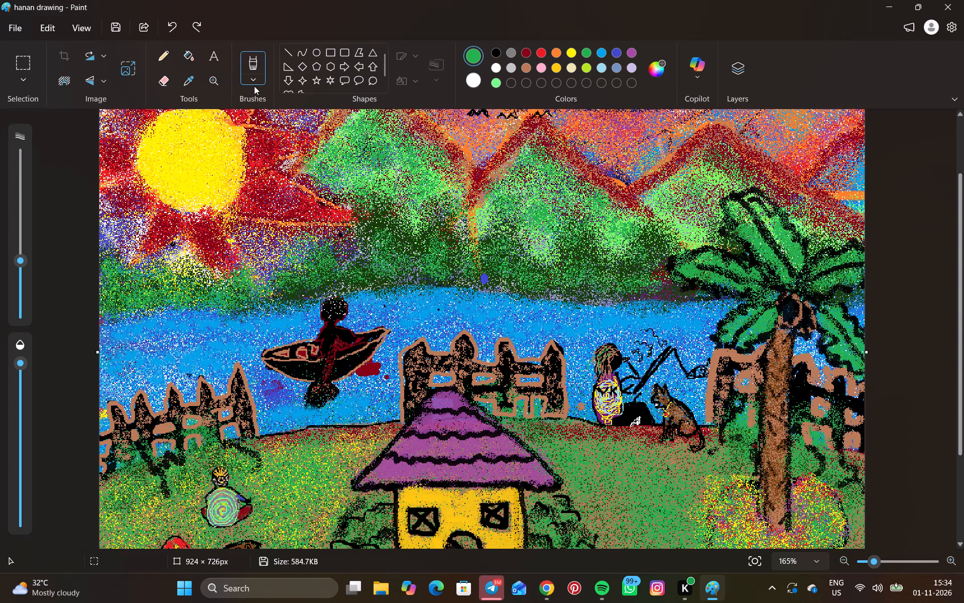
pyautogui.click(254, 86)
pyautogui.click(253, 84)
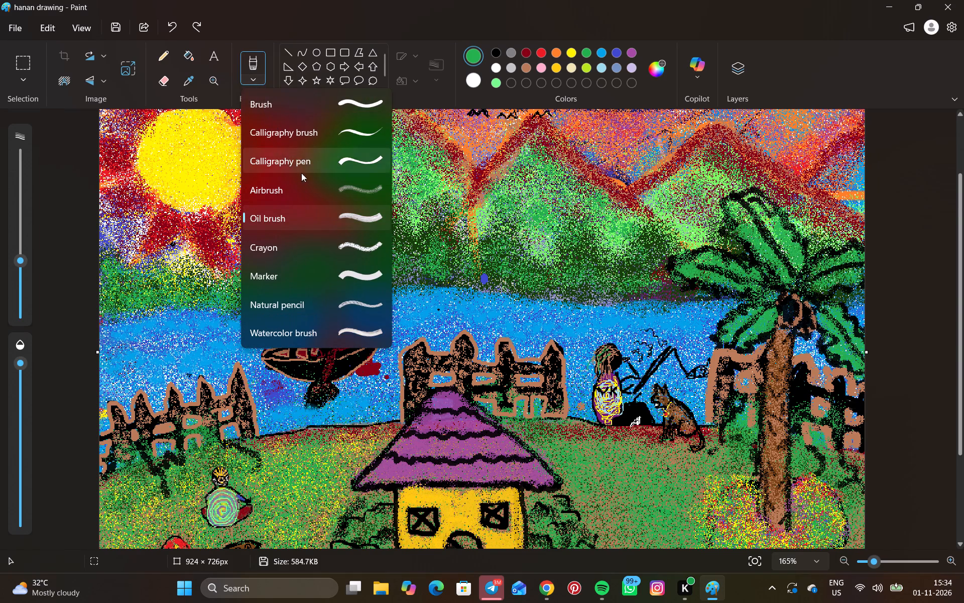
pyautogui.click(308, 189)
pyautogui.click(22, 248)
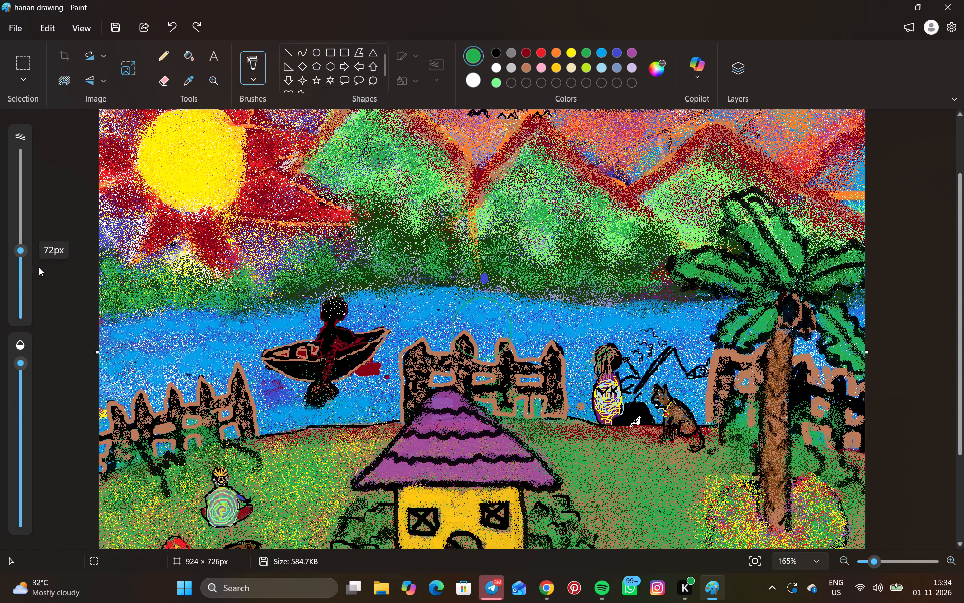
pyautogui.moveTo(169, 349); pyautogui.dragTo(158, 340)
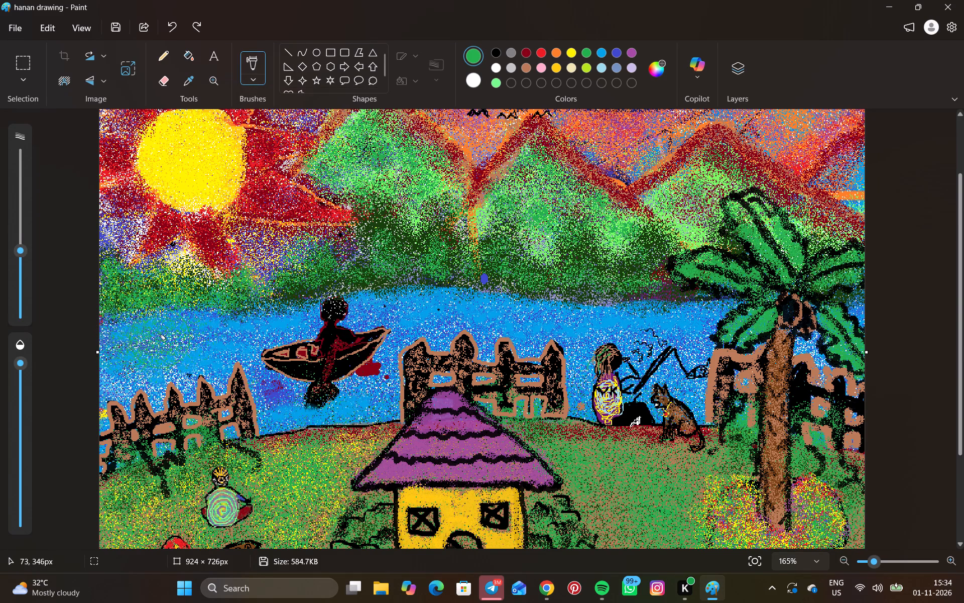
pyautogui.moveTo(158, 340); pyautogui.dragTo(110, 341)
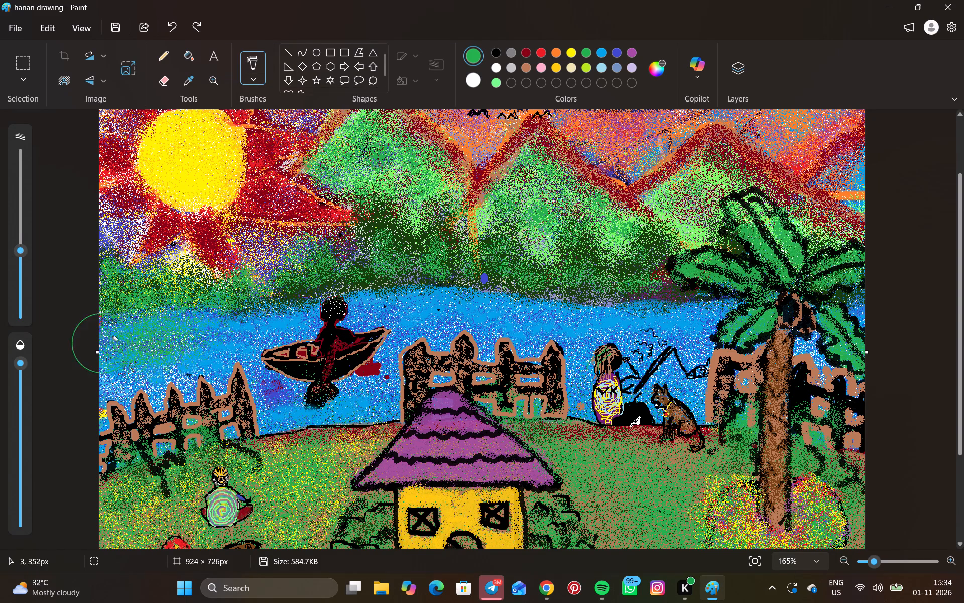
pyautogui.moveTo(110, 341); pyautogui.dragTo(190, 333)
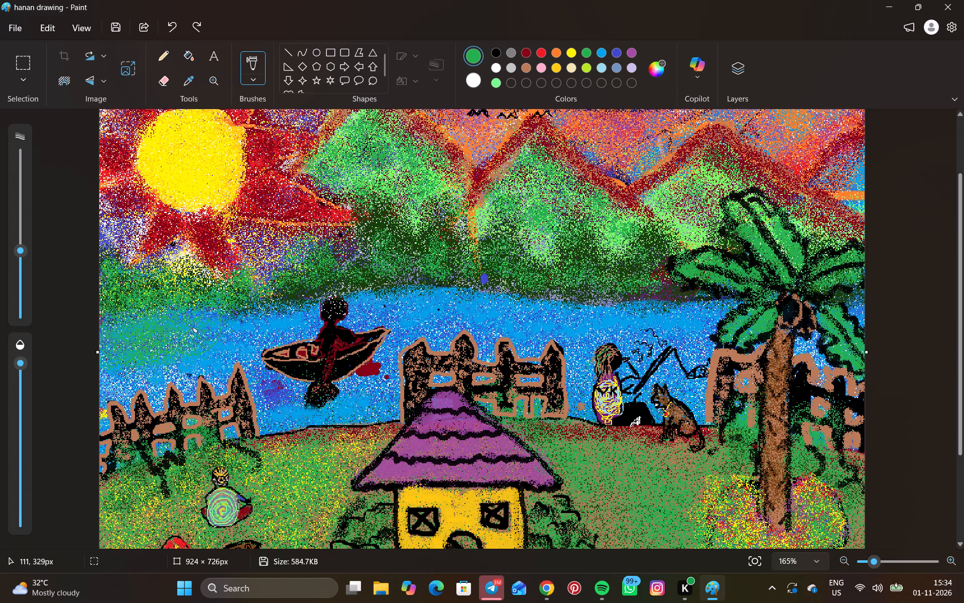
pyautogui.moveTo(190, 333); pyautogui.dragTo(205, 326)
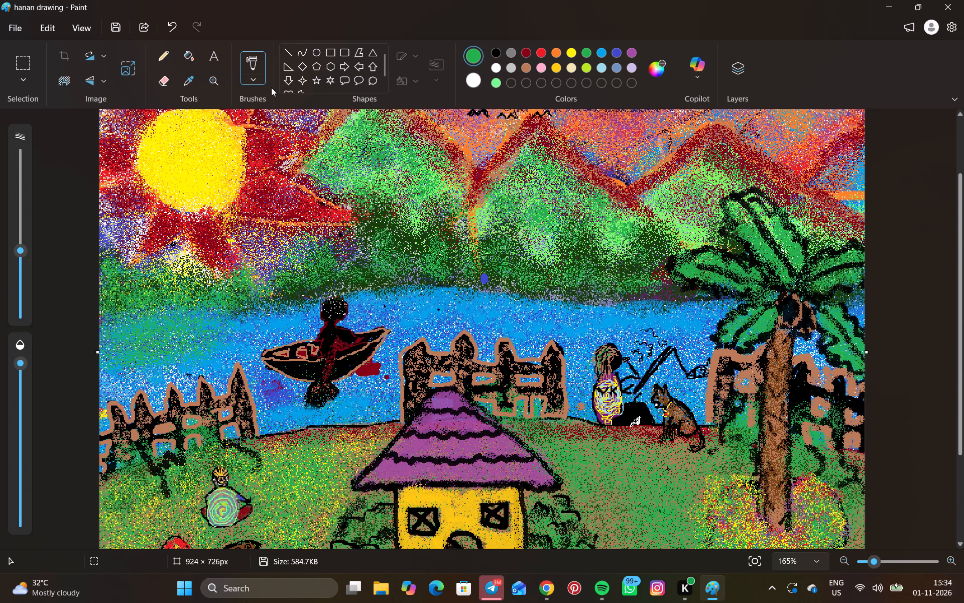
# Paint green strokes with an enlarged Crayon over the hazed lake water, the rowing boat and the water beside the middle fence.
pyautogui.click(250, 79)
pyautogui.click(278, 243)
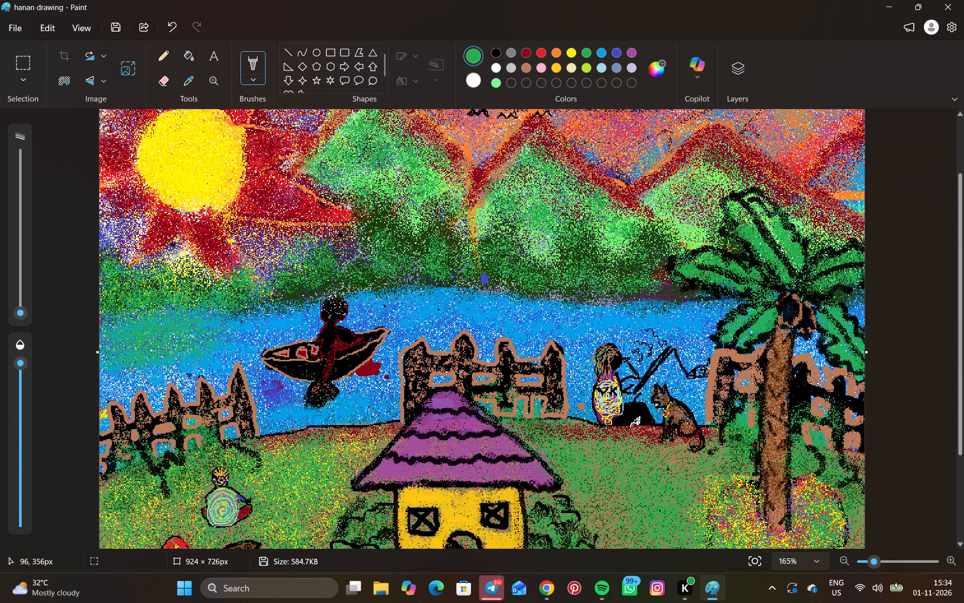
pyautogui.moveTo(24, 292); pyautogui.dragTo(26, 280)
pyautogui.moveTo(127, 349); pyautogui.dragTo(131, 327)
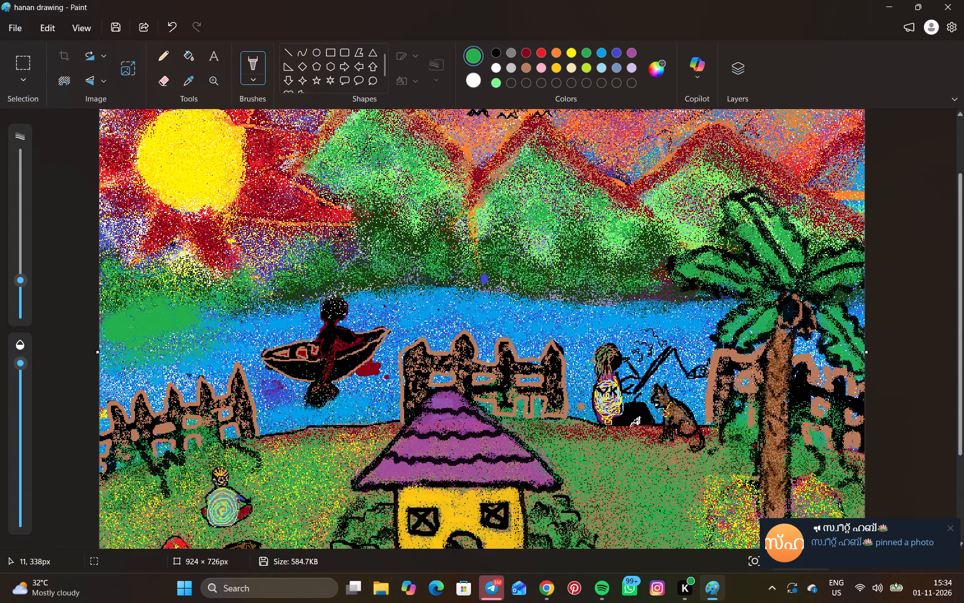
pyautogui.moveTo(131, 327); pyautogui.dragTo(236, 324)
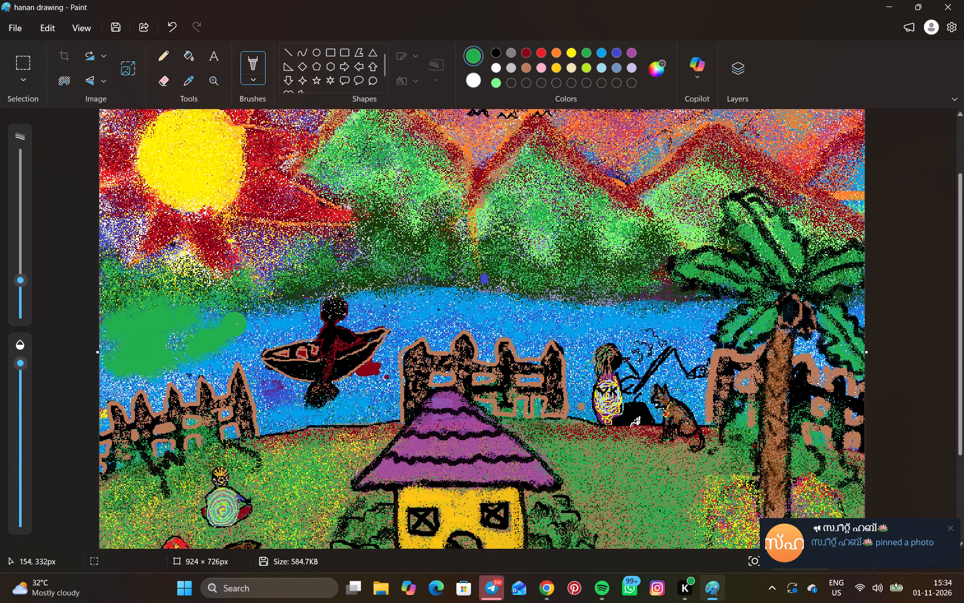
pyautogui.moveTo(236, 324); pyautogui.dragTo(292, 319)
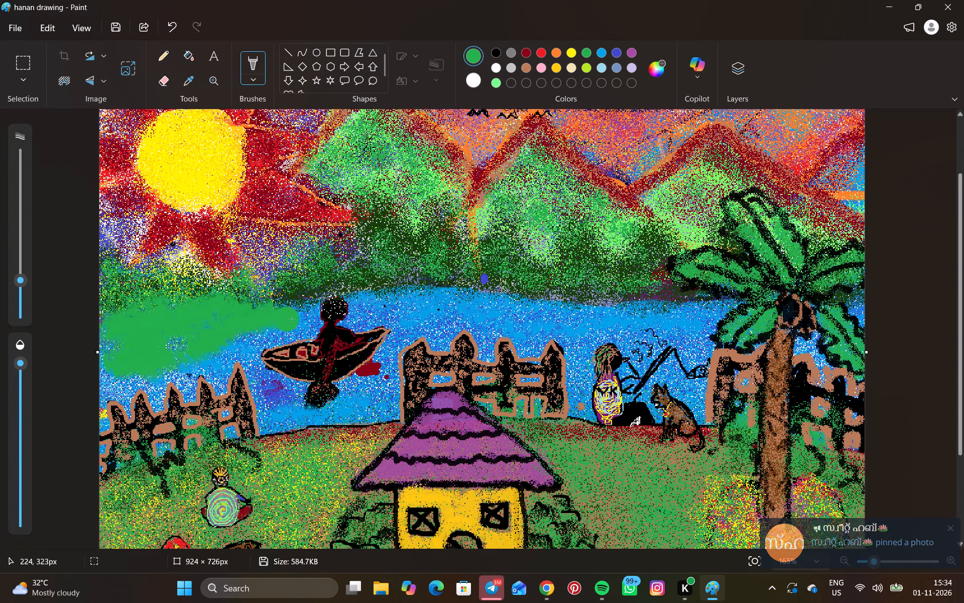
pyautogui.moveTo(292, 319); pyautogui.dragTo(346, 353)
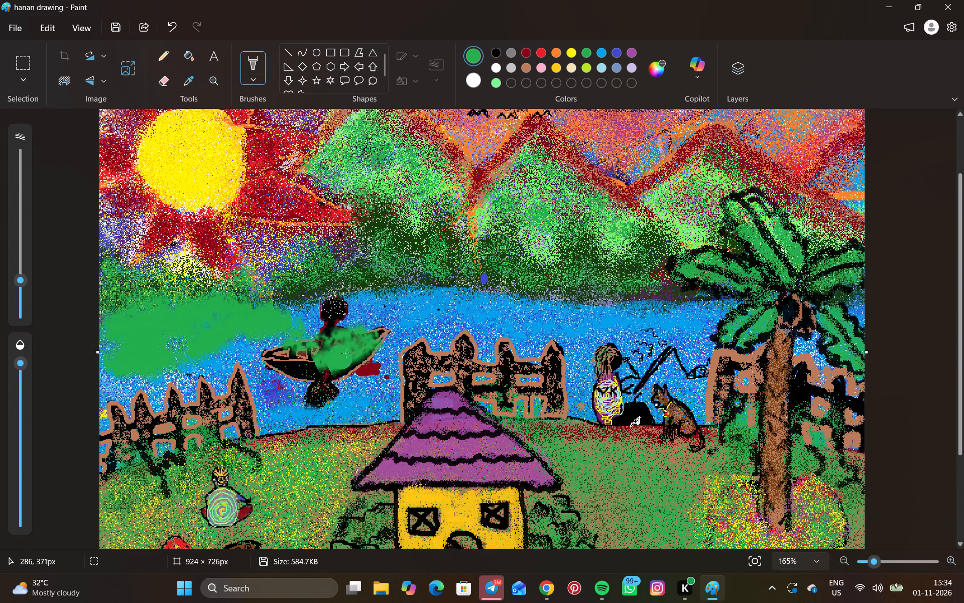
pyautogui.moveTo(346, 353); pyautogui.dragTo(306, 418)
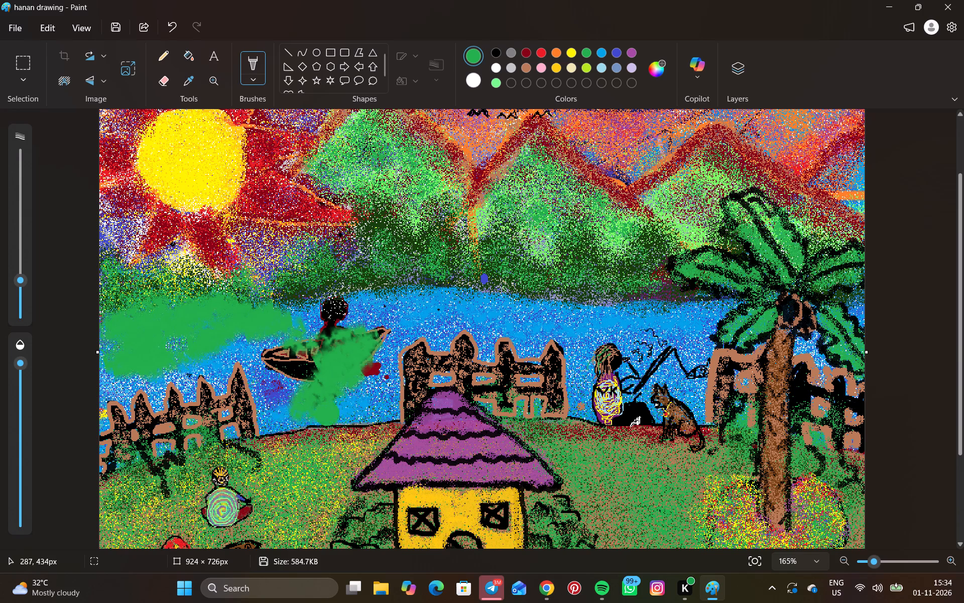
pyautogui.moveTo(306, 418); pyautogui.dragTo(392, 387)
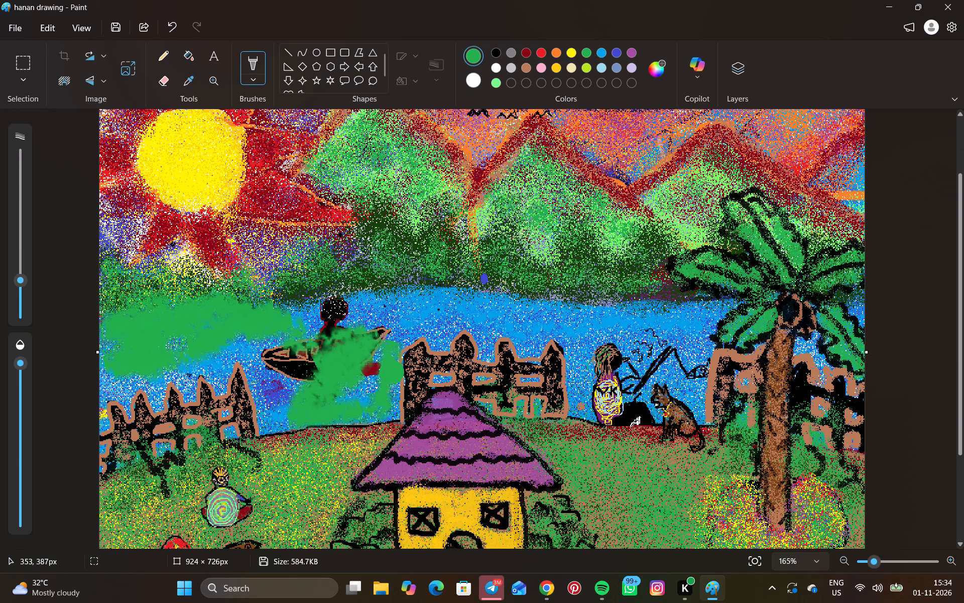
pyautogui.moveTo(392, 387); pyautogui.dragTo(391, 329)
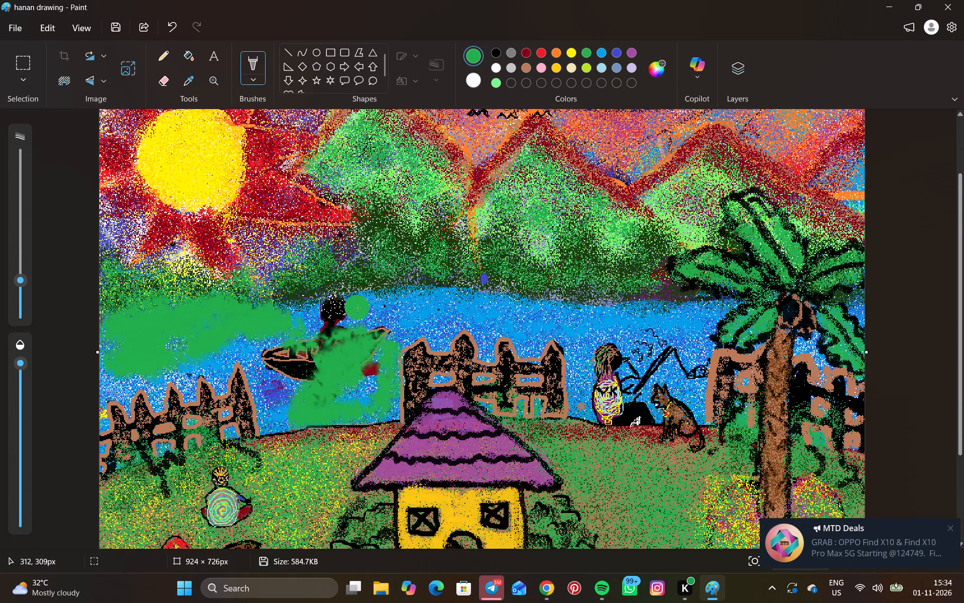
# Increase the Crayon size and cover the upper lake with a wide green band from the canvas edge to the palm, including the boat.
pyautogui.scroll(1, 332, 348)
pyautogui.scroll(-3, 327, 344)
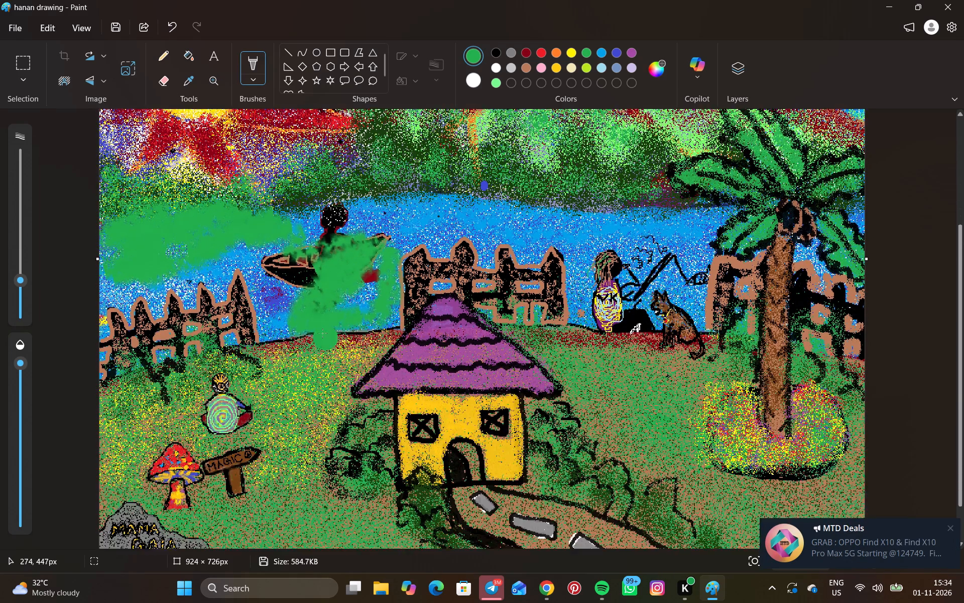
pyautogui.scroll(1, 307, 308)
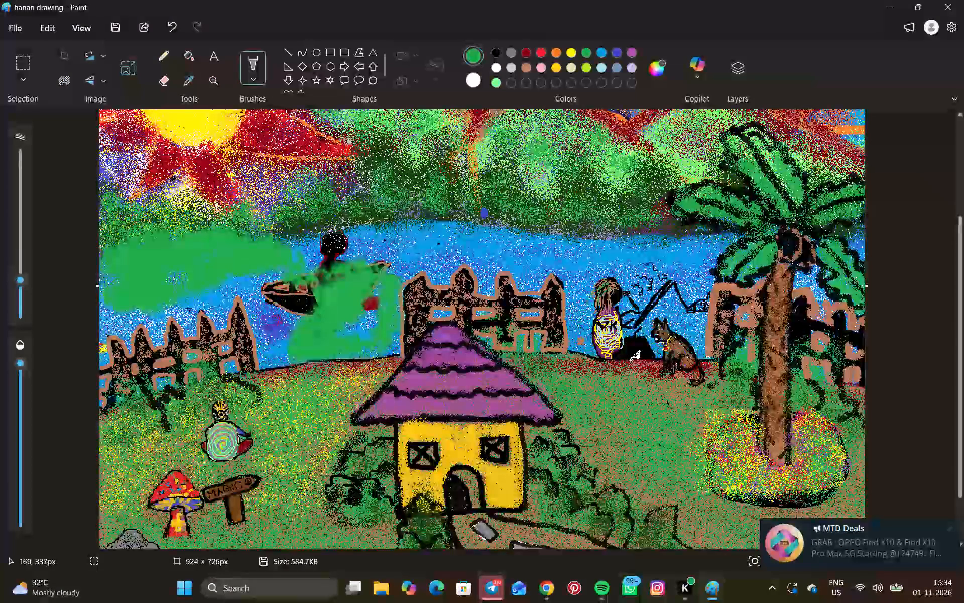
pyautogui.moveTo(47, 235); pyautogui.dragTo(32, 262)
pyautogui.moveTo(22, 263); pyautogui.dragTo(51, 250)
pyautogui.moveTo(286, 257); pyautogui.dragTo(433, 222)
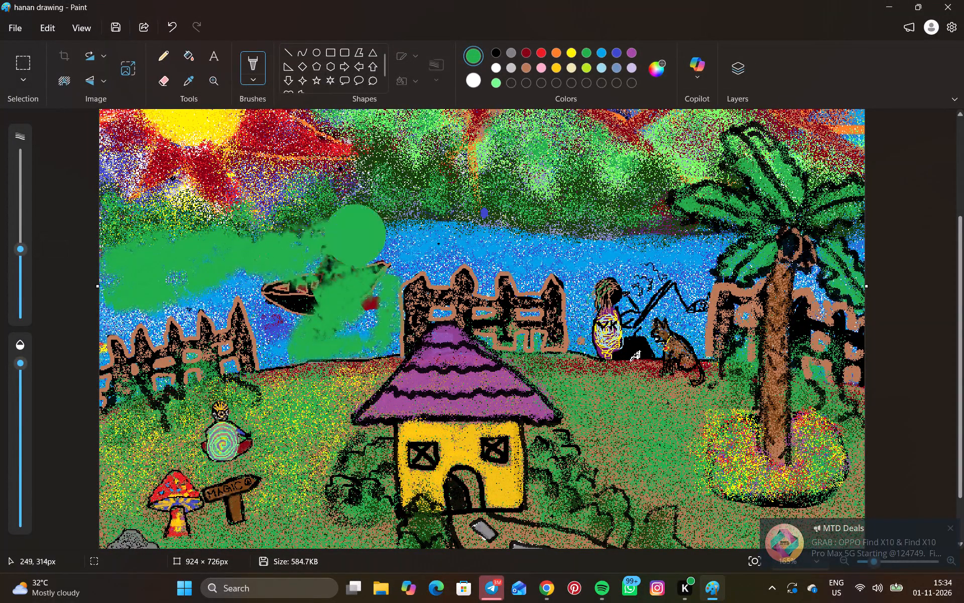
pyautogui.moveTo(433, 222); pyautogui.dragTo(495, 239)
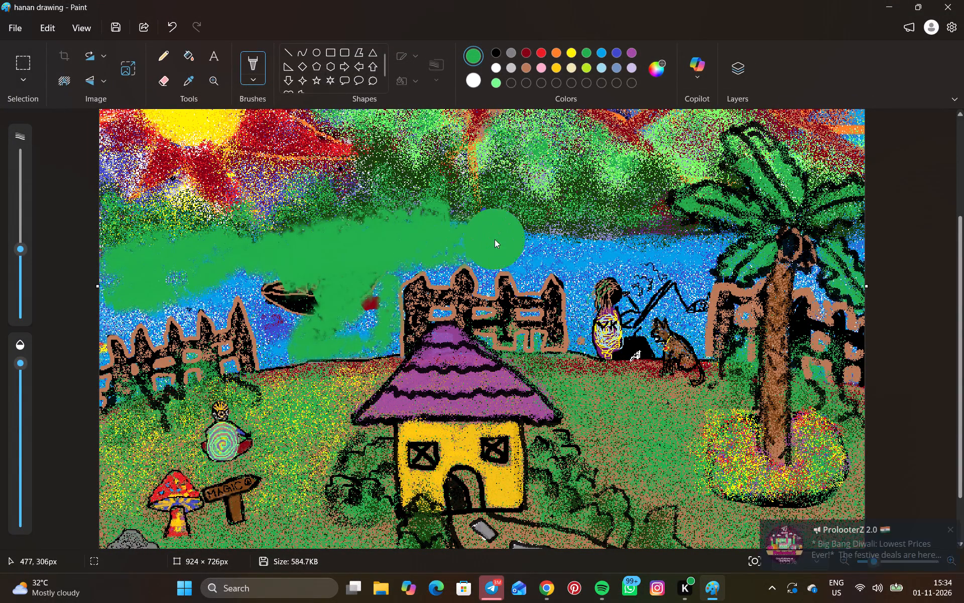
pyautogui.moveTo(495, 239); pyautogui.dragTo(666, 246)
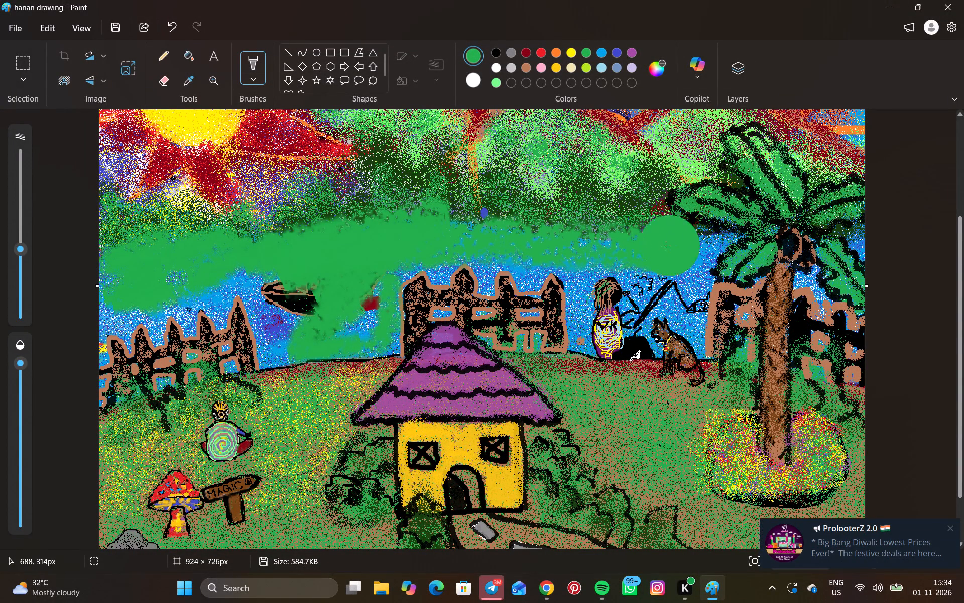
pyautogui.moveTo(666, 246); pyautogui.dragTo(376, 248)
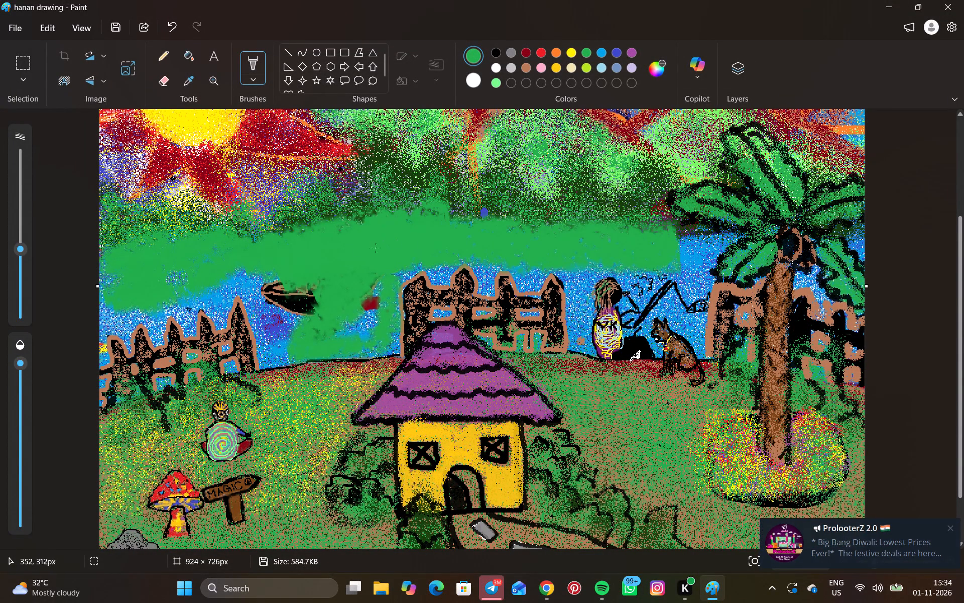
pyautogui.moveTo(376, 248); pyautogui.dragTo(256, 285)
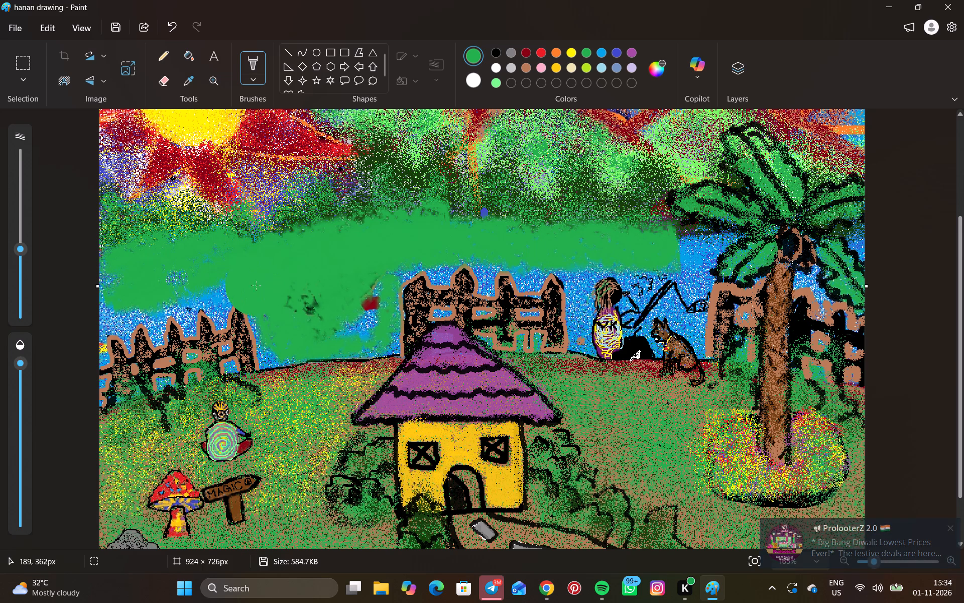
pyautogui.moveTo(256, 285); pyautogui.dragTo(98, 300)
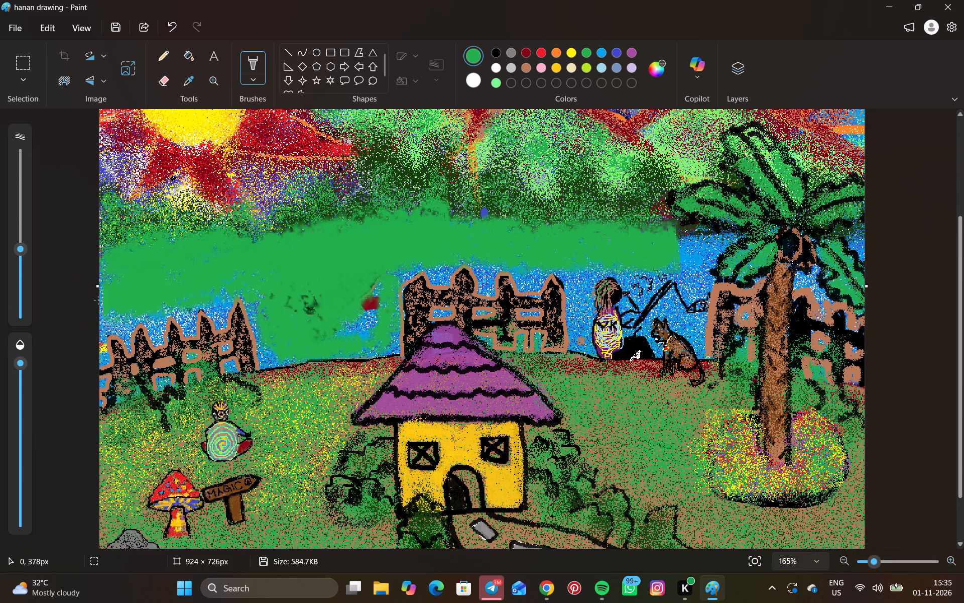
pyautogui.moveTo(98, 300); pyautogui.dragTo(243, 269)
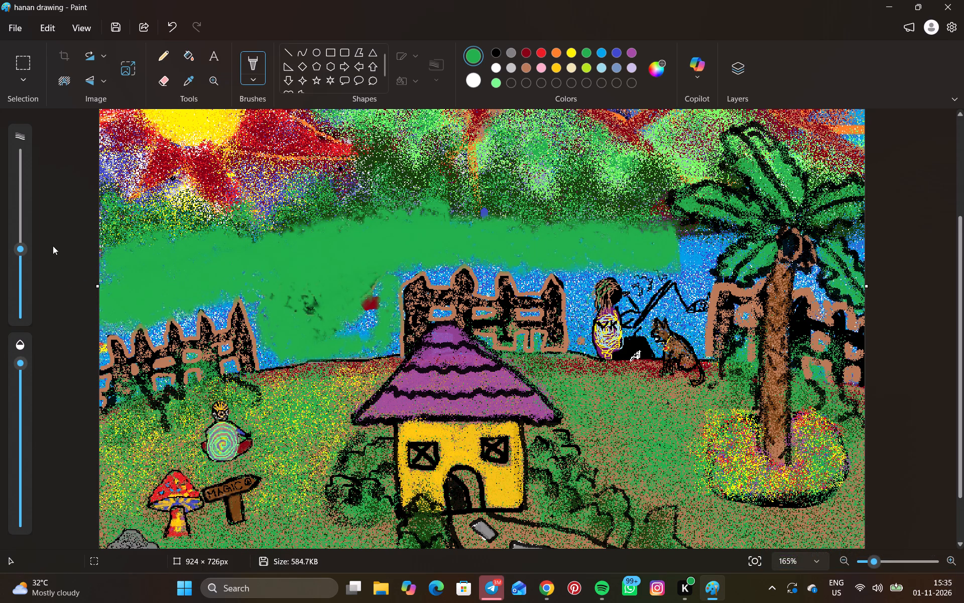
# Reduce the Crayon size and paint green over the blue water around the tallest pickets of the fence nearest the canvas's left edge.
pyautogui.moveTo(13, 271); pyautogui.dragTo(32, 299)
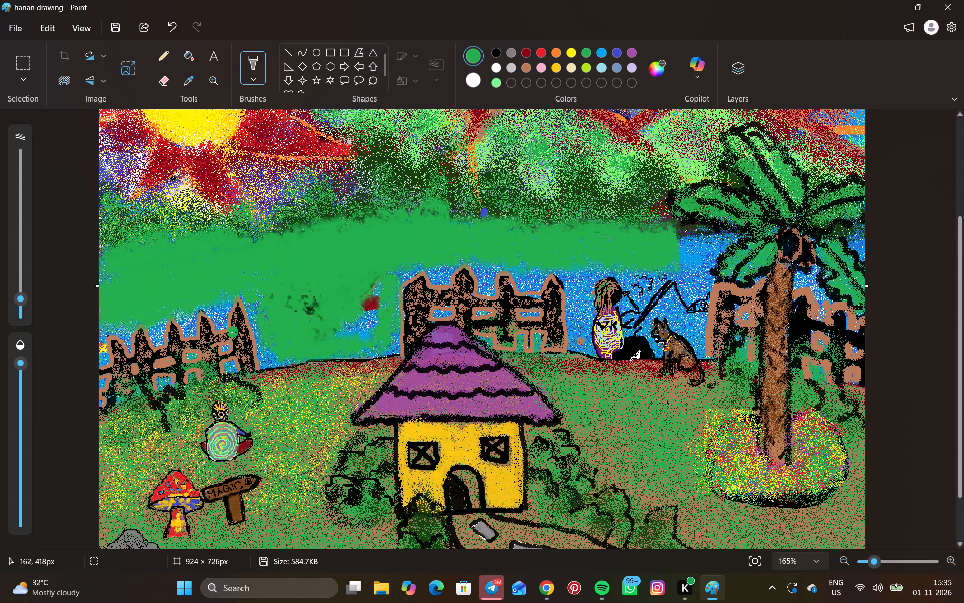
pyautogui.keyDown('ctrl'); pyautogui.scroll(5, 166, 273); pyautogui.keyUp('ctrl')
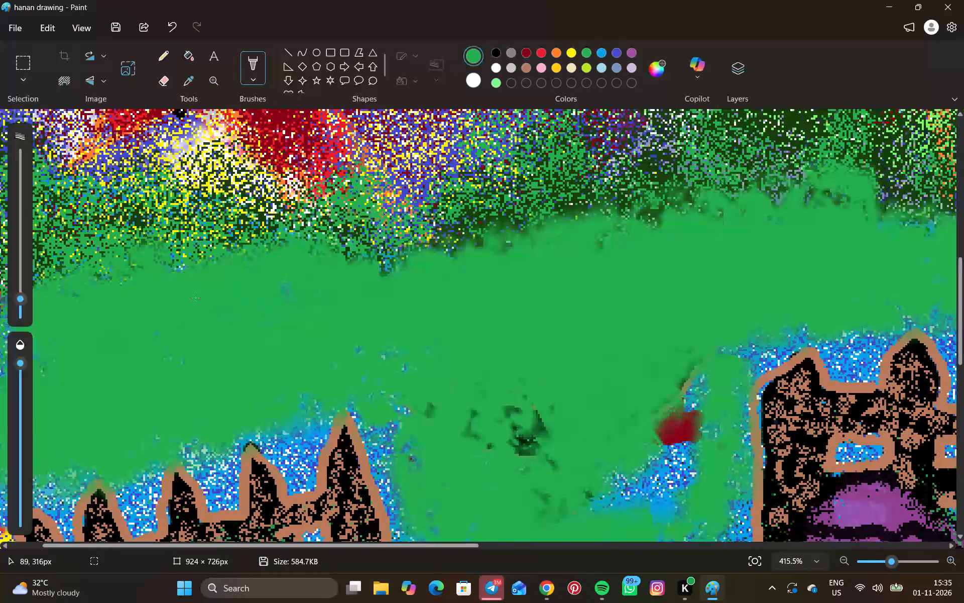
pyautogui.scroll(-1, 214, 309)
pyautogui.moveTo(206, 265); pyautogui.dragTo(218, 305)
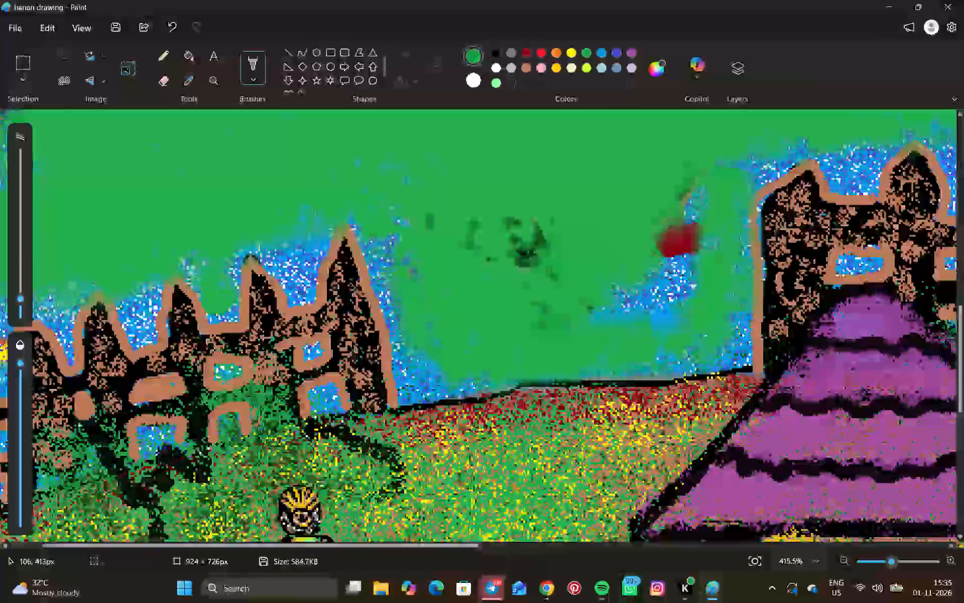
pyautogui.moveTo(218, 305); pyautogui.dragTo(204, 248)
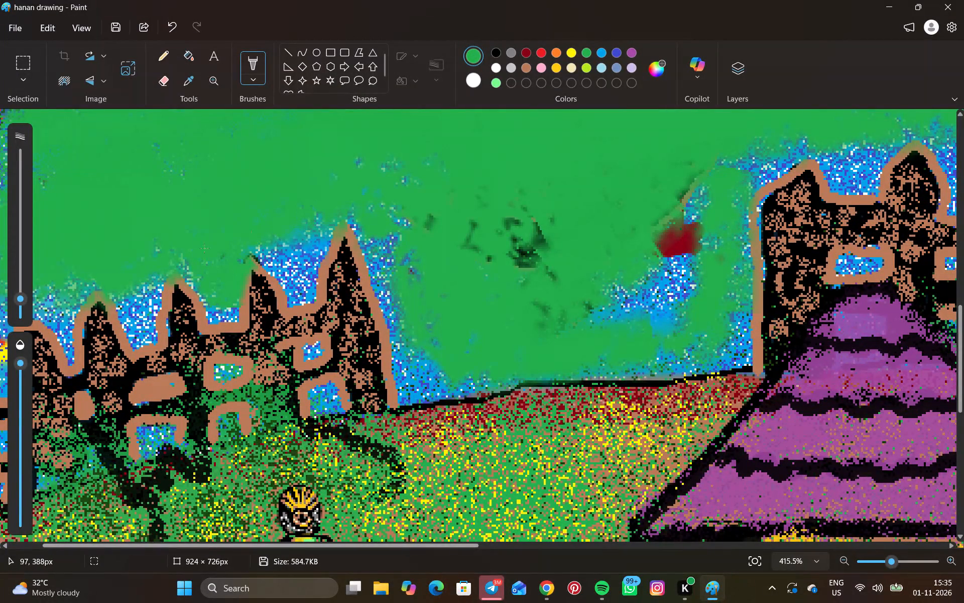
pyautogui.moveTo(204, 248); pyautogui.dragTo(324, 247)
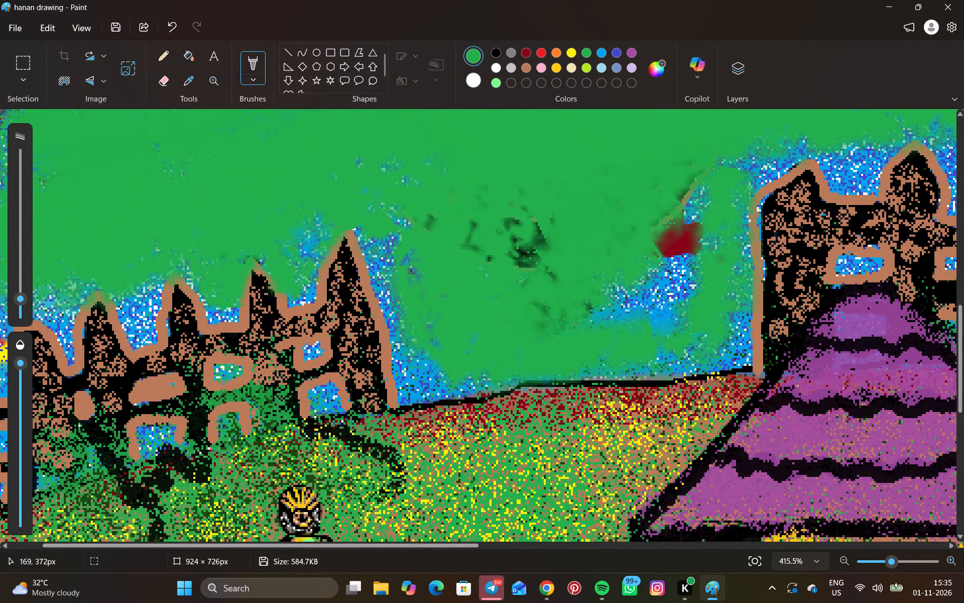
pyautogui.moveTo(324, 247); pyautogui.dragTo(308, 295)
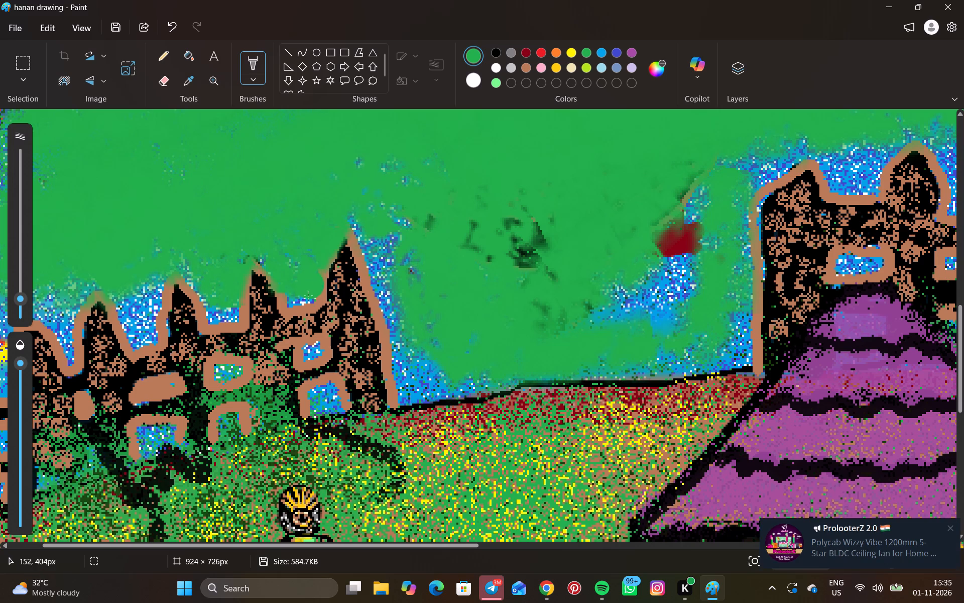
pyautogui.moveTo(308, 295); pyautogui.dragTo(377, 241)
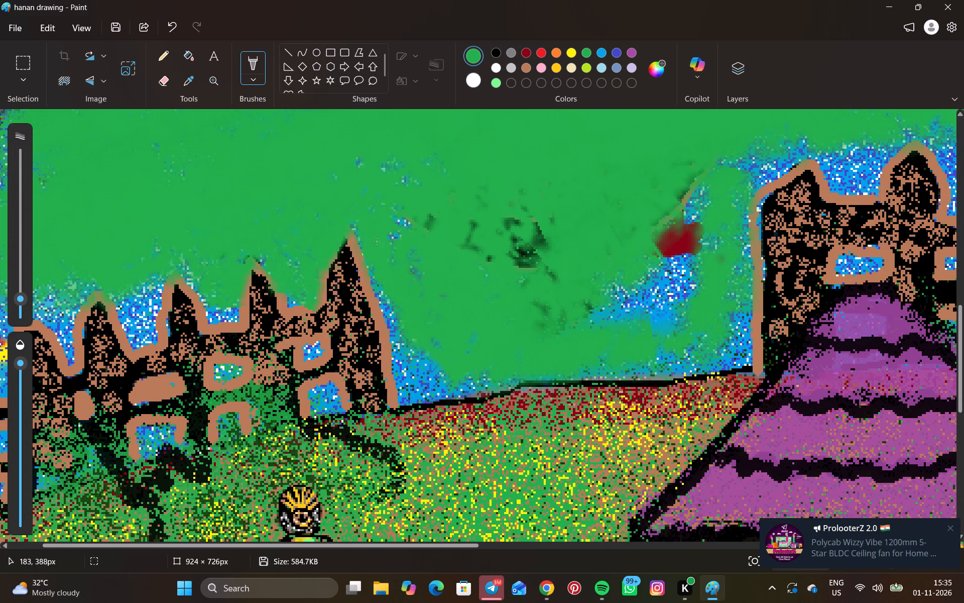
pyautogui.moveTo(377, 241); pyautogui.dragTo(419, 347)
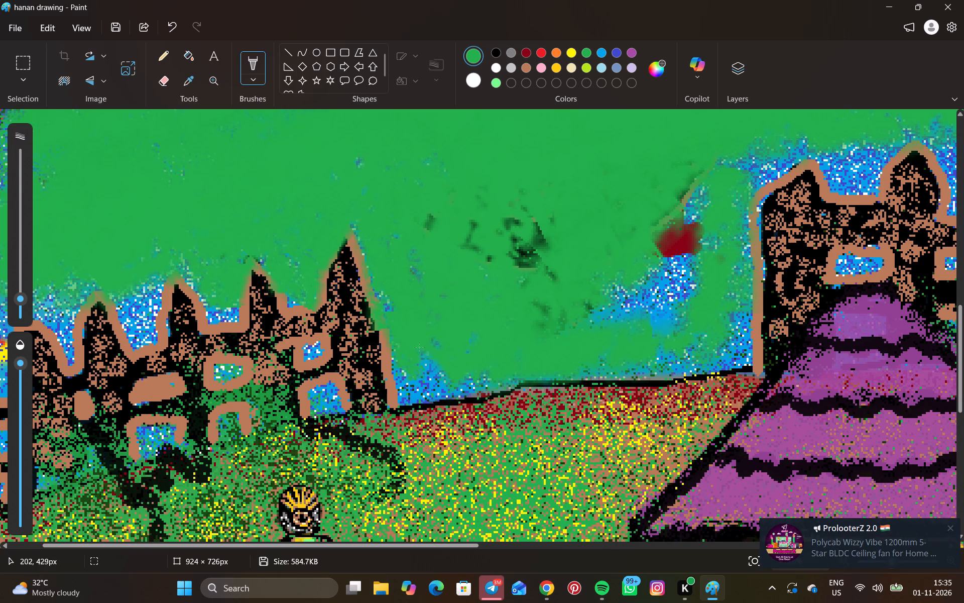
# Cover the blue patches, the red boat remnant and the black shoreline between the left and middle fences with green.
pyautogui.moveTo(419, 347); pyautogui.dragTo(596, 363)
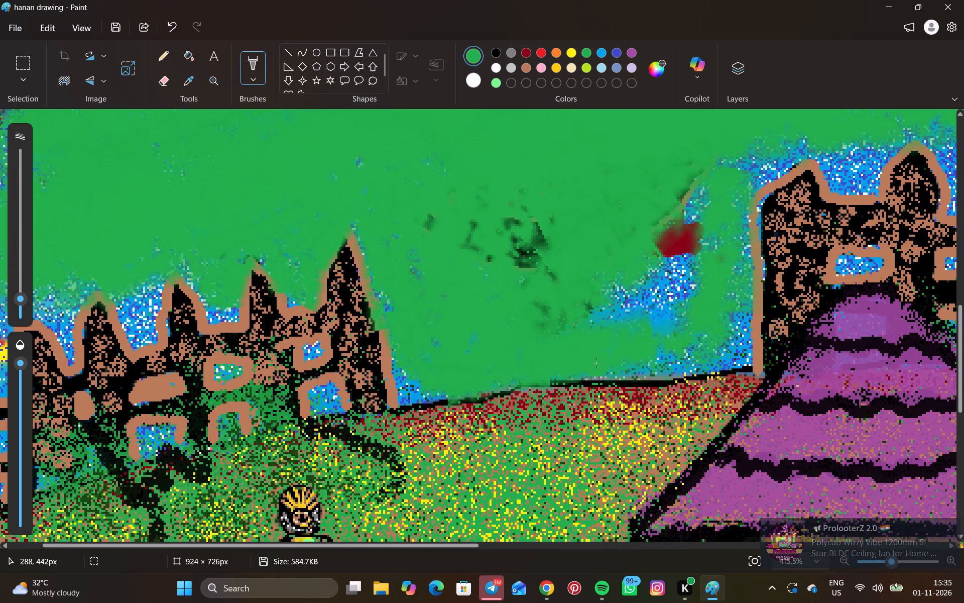
pyautogui.moveTo(596, 363); pyautogui.dragTo(640, 292)
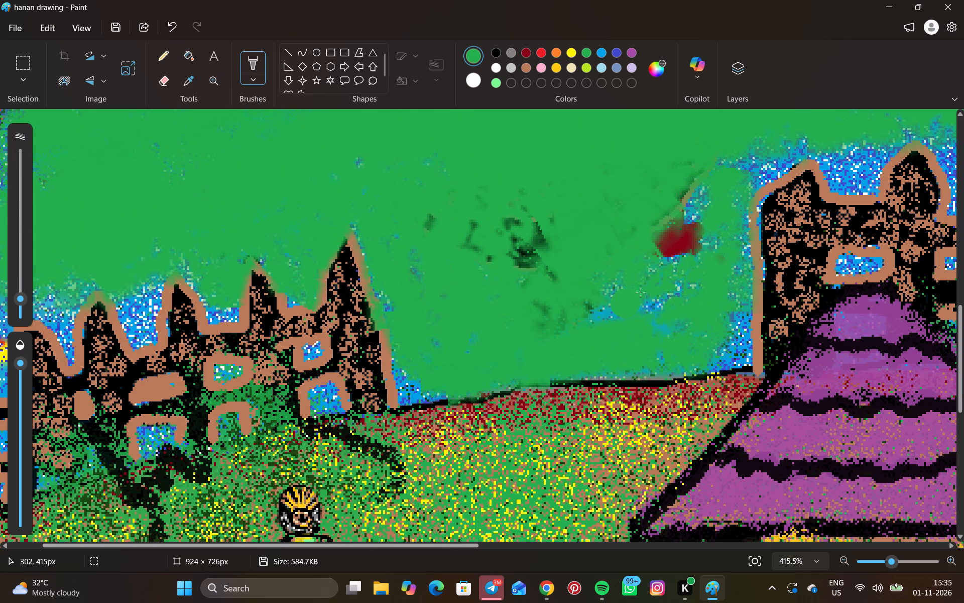
pyautogui.moveTo(640, 292); pyautogui.dragTo(745, 260)
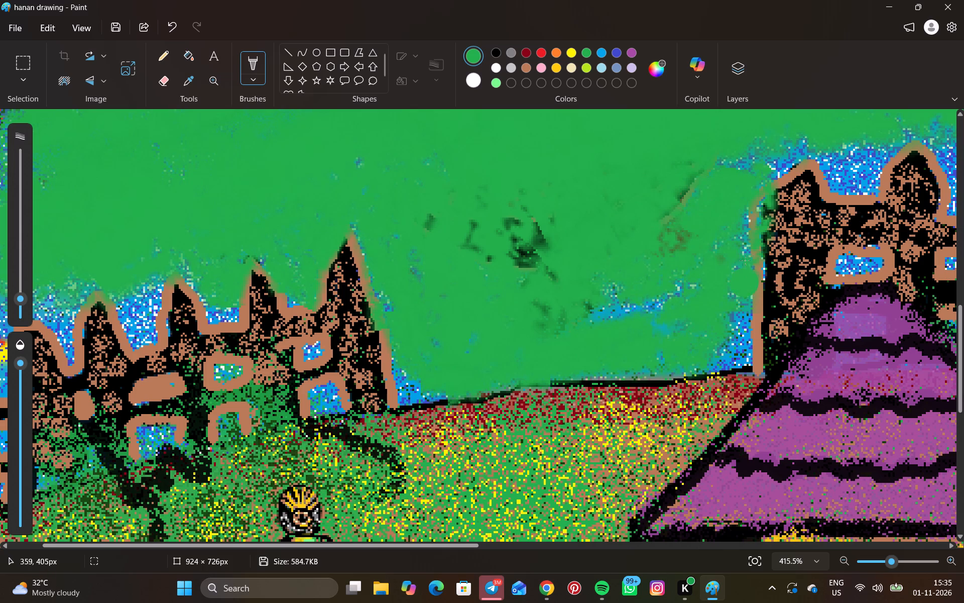
pyautogui.moveTo(745, 260); pyautogui.dragTo(739, 346)
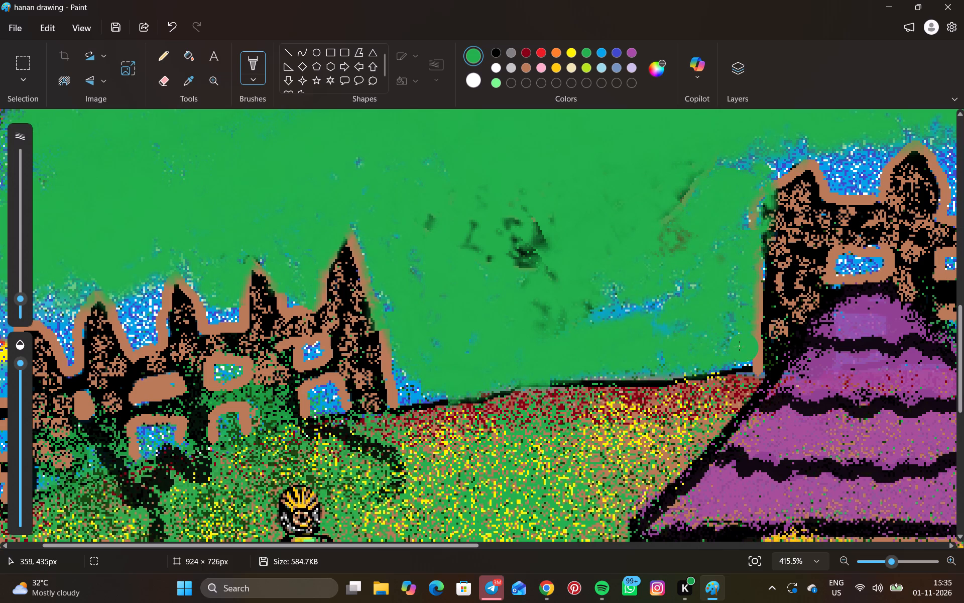
pyautogui.moveTo(739, 346); pyautogui.dragTo(522, 386)
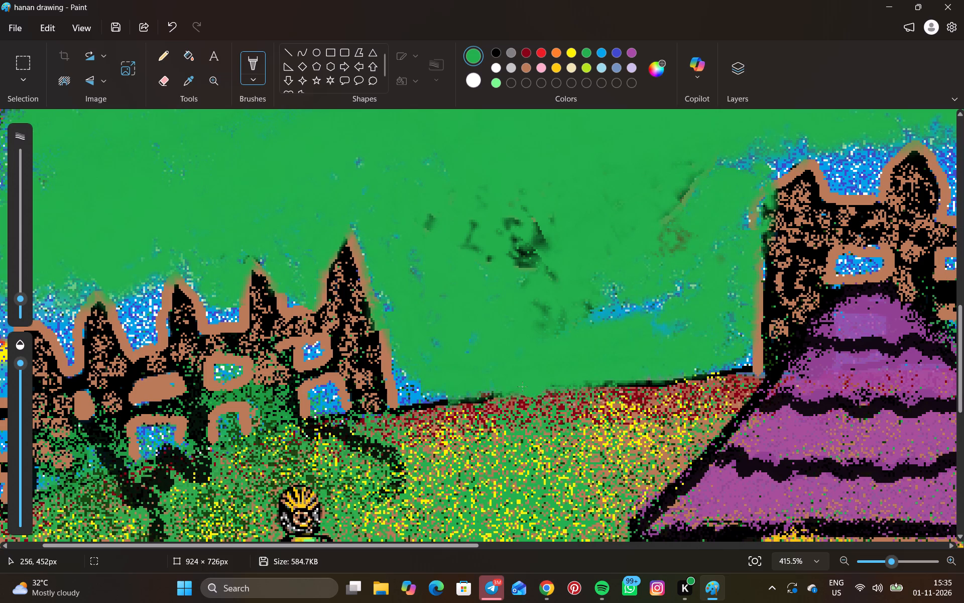
pyautogui.moveTo(522, 386); pyautogui.dragTo(656, 377)
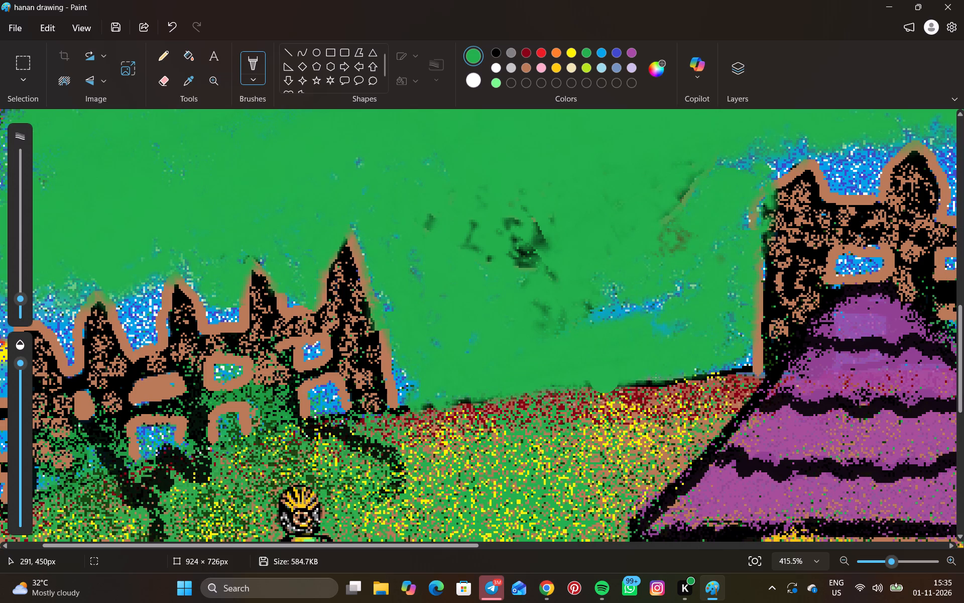
pyautogui.moveTo(656, 377); pyautogui.dragTo(735, 312)
pyautogui.moveTo(690, 371); pyautogui.dragTo(714, 370, button='middle')
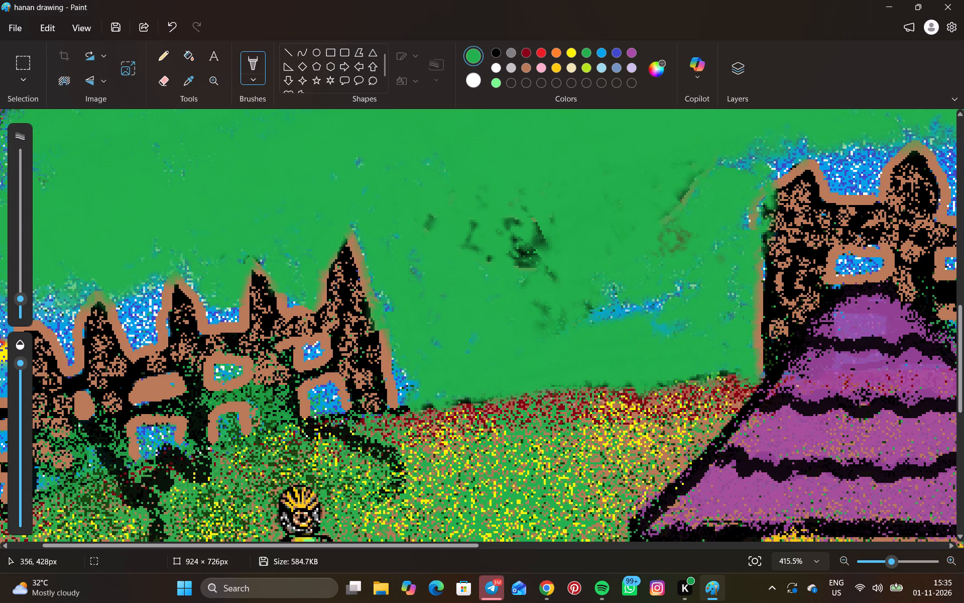
pyautogui.moveTo(735, 312); pyautogui.dragTo(369, 203)
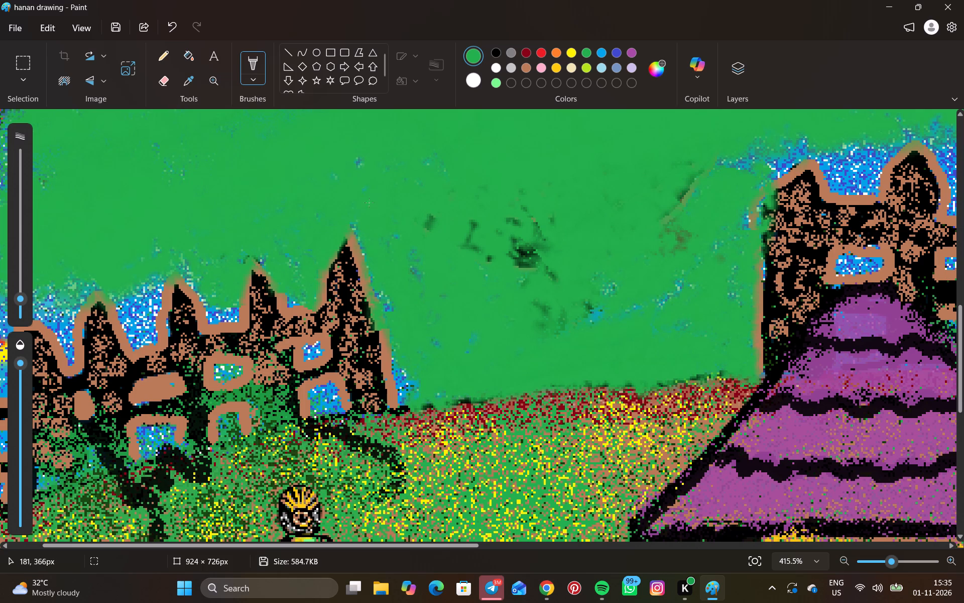
# Fill the blue gaps between the shorter pickets of the left fence with green.
pyautogui.moveTo(369, 203); pyautogui.dragTo(134, 320)
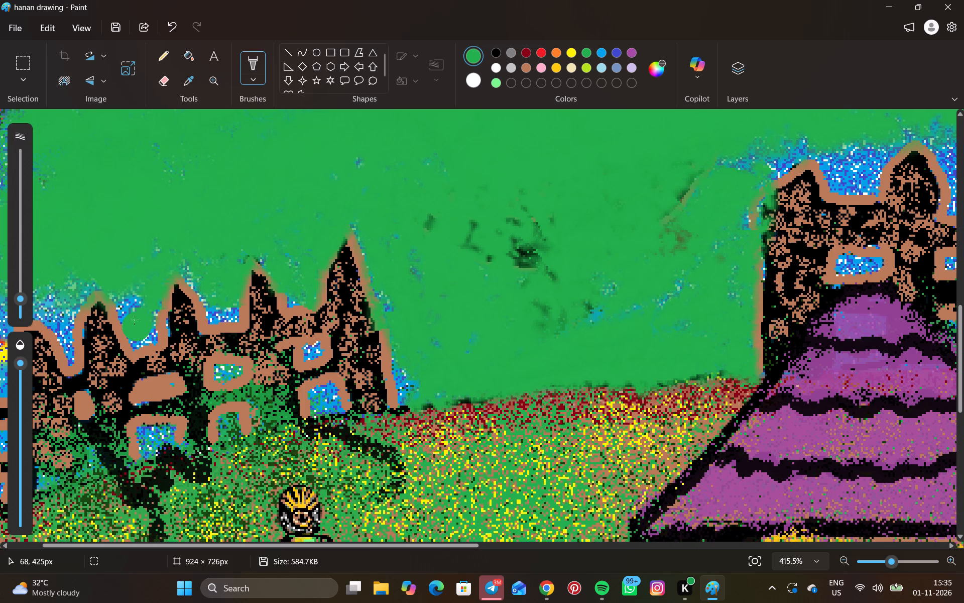
pyautogui.moveTo(134, 320); pyautogui.dragTo(116, 256)
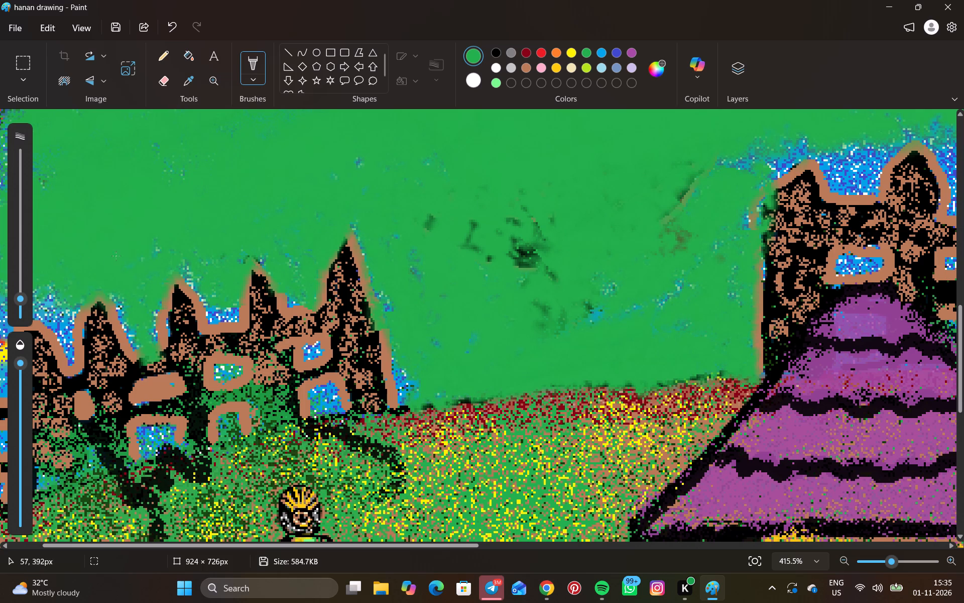
pyautogui.moveTo(116, 256); pyautogui.dragTo(47, 291)
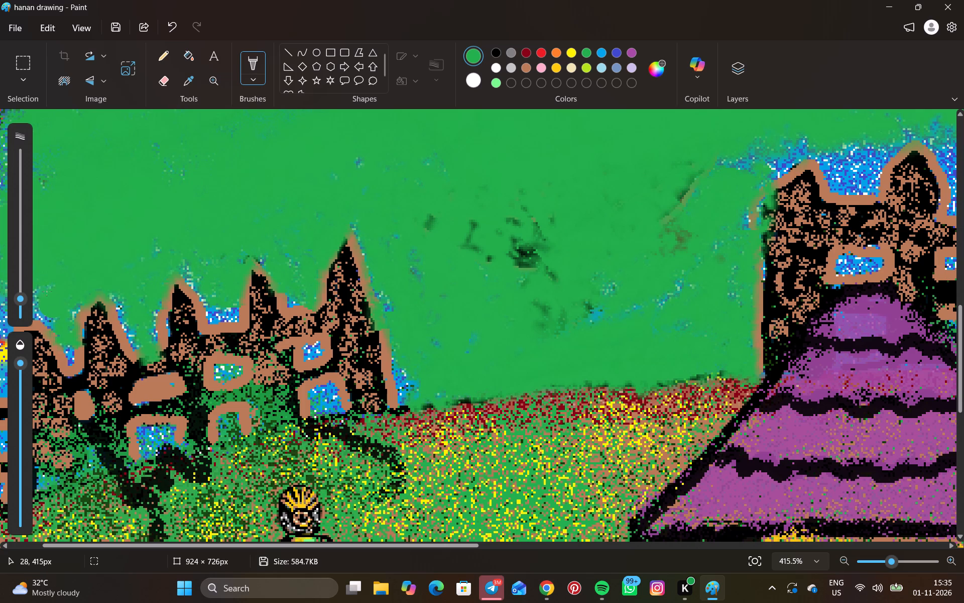
pyautogui.moveTo(47, 291); pyautogui.dragTo(218, 309)
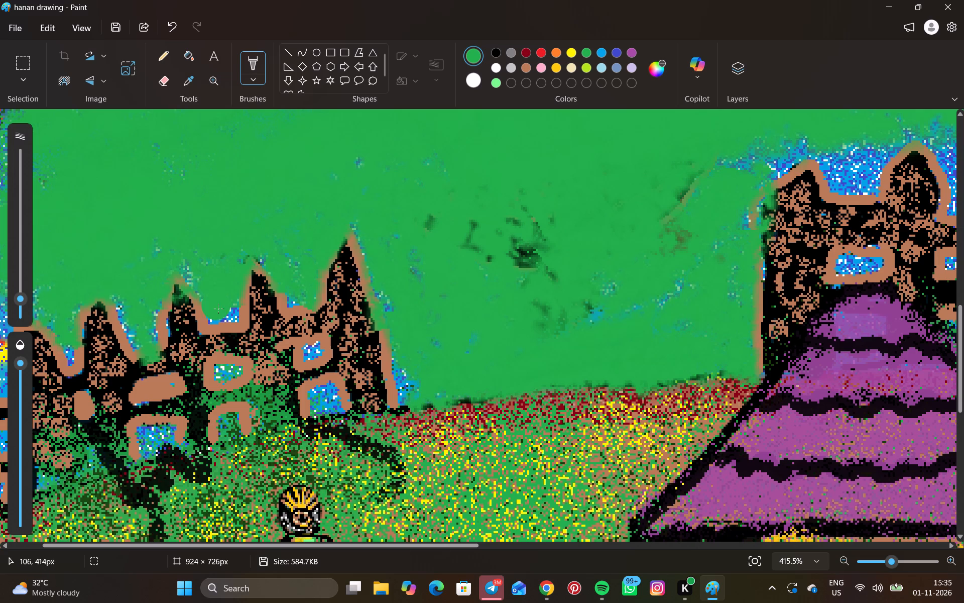
pyautogui.moveTo(218, 309); pyautogui.dragTo(220, 317)
# Dab green into the blue openings between the rails of the left fence.
pyautogui.click(226, 371)
pyautogui.moveTo(167, 434); pyautogui.dragTo(149, 439)
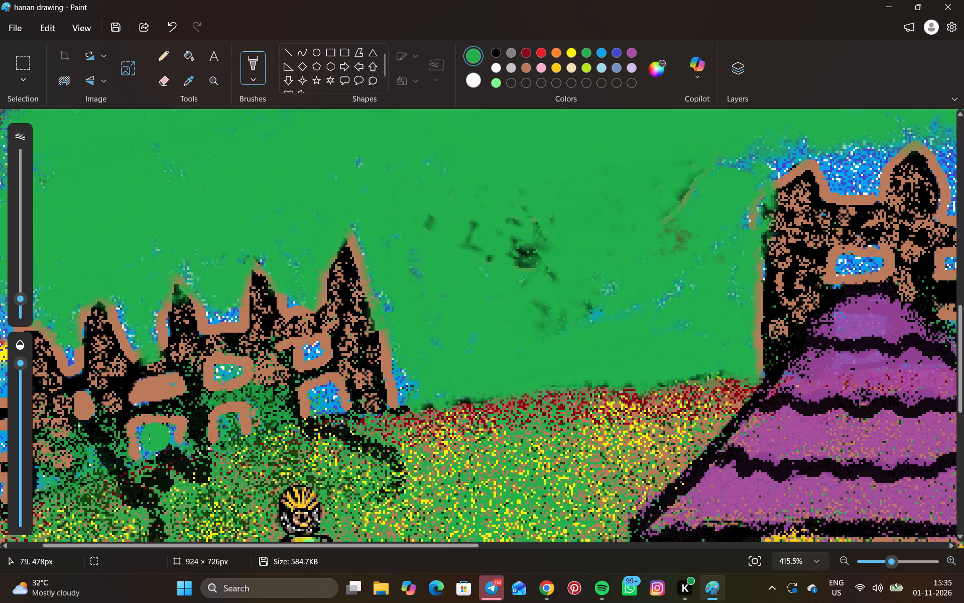
pyautogui.moveTo(149, 439); pyautogui.dragTo(199, 443)
pyautogui.moveTo(214, 443); pyautogui.dragTo(232, 419)
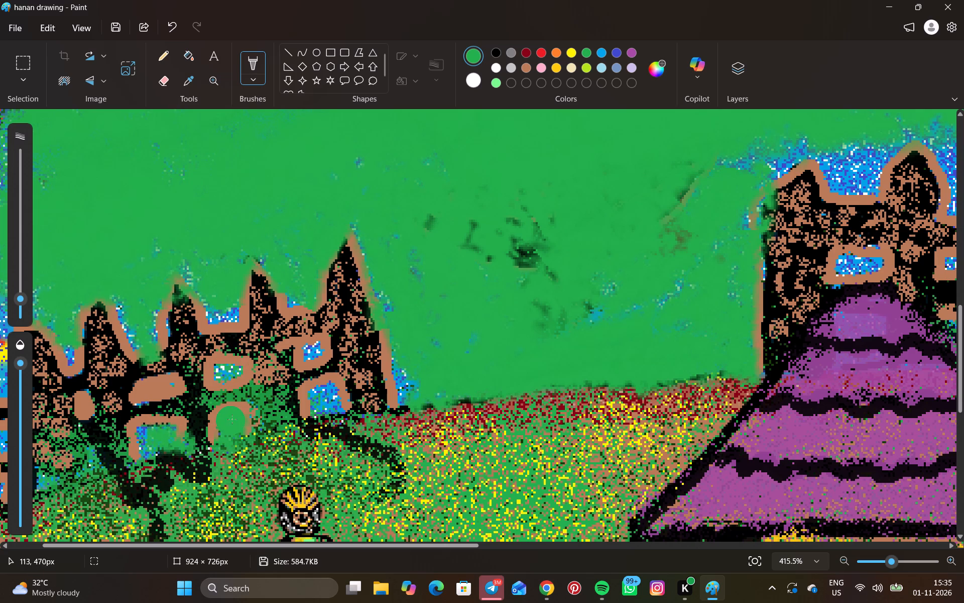
pyautogui.moveTo(232, 419); pyautogui.dragTo(320, 390)
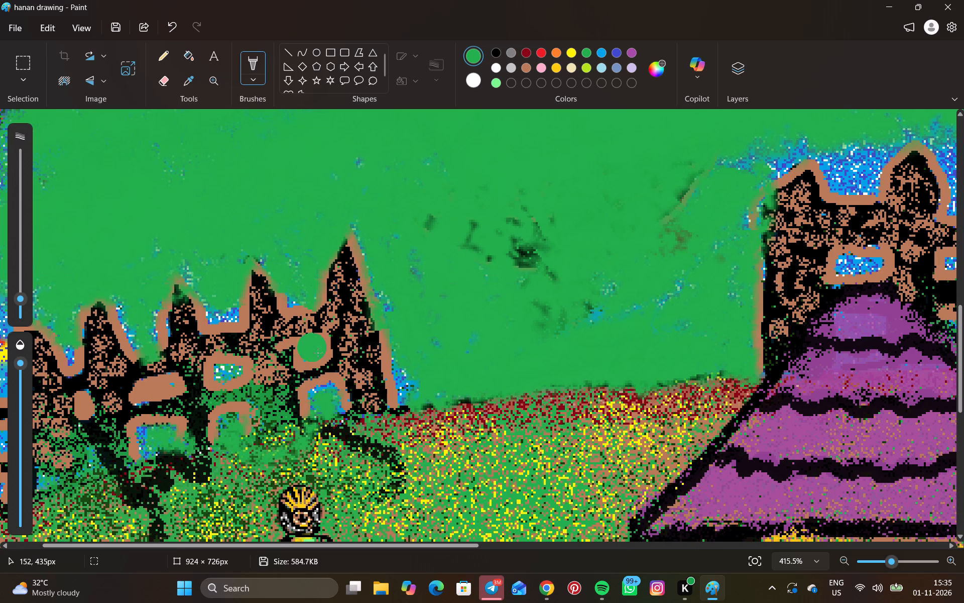
pyautogui.click(317, 356)
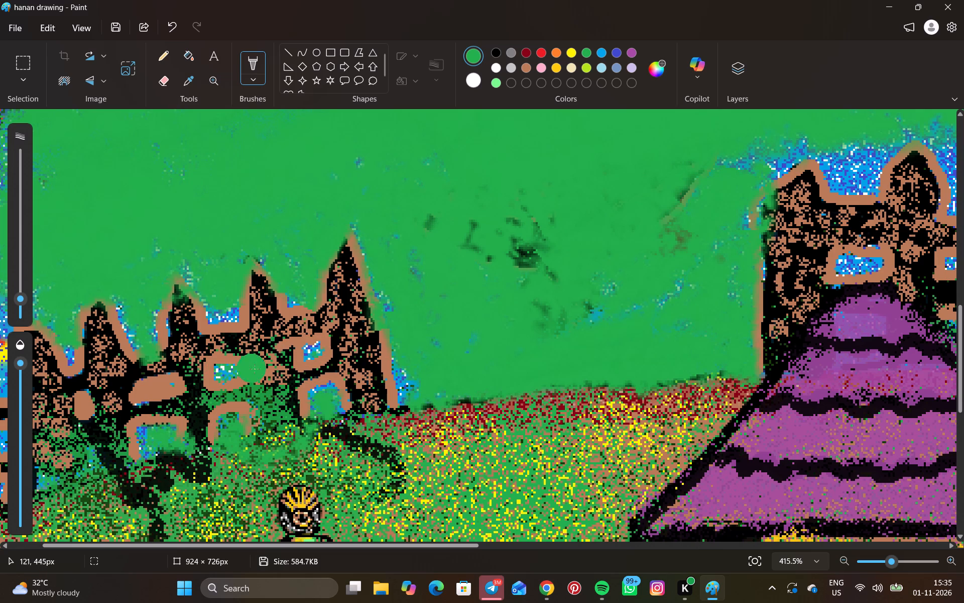
pyautogui.moveTo(255, 369); pyautogui.dragTo(231, 367)
# Paint green over the dark boat traces and the blue water along the tops of the middle fence's pickets.
pyautogui.keyDown('ctrl'); pyautogui.scroll(-3, 350, 339); pyautogui.keyUp('ctrl')
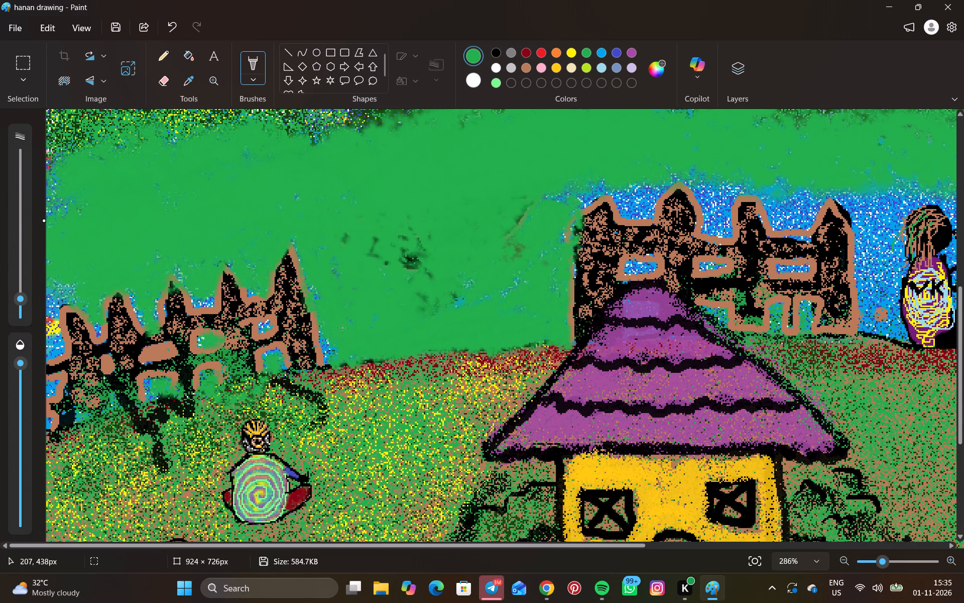
pyautogui.keyDown('ctrl'); pyautogui.scroll(-5, 343, 317); pyautogui.keyUp('ctrl')
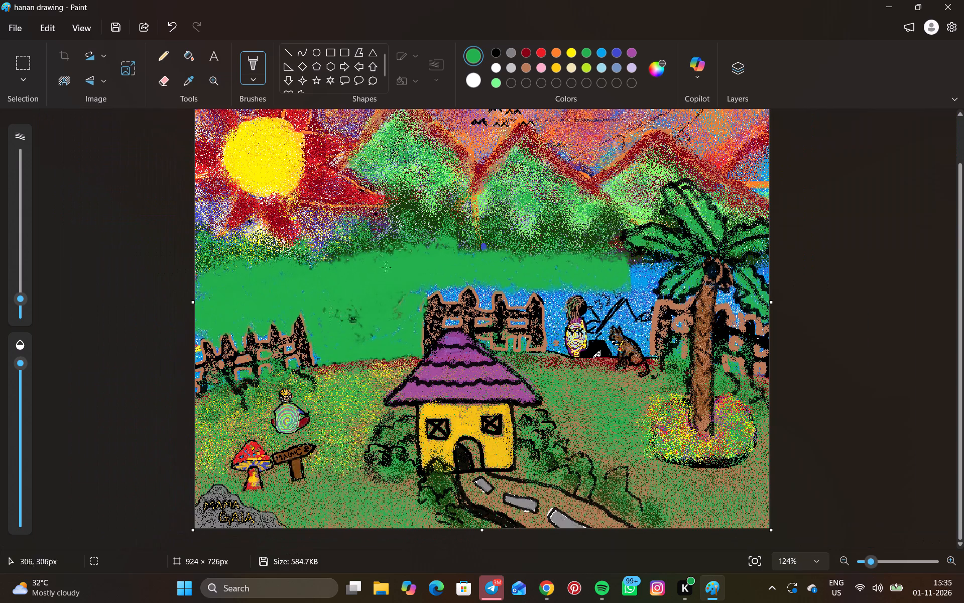
pyautogui.keyDown('ctrl'); pyautogui.scroll(4, 342, 307); pyautogui.keyUp('ctrl')
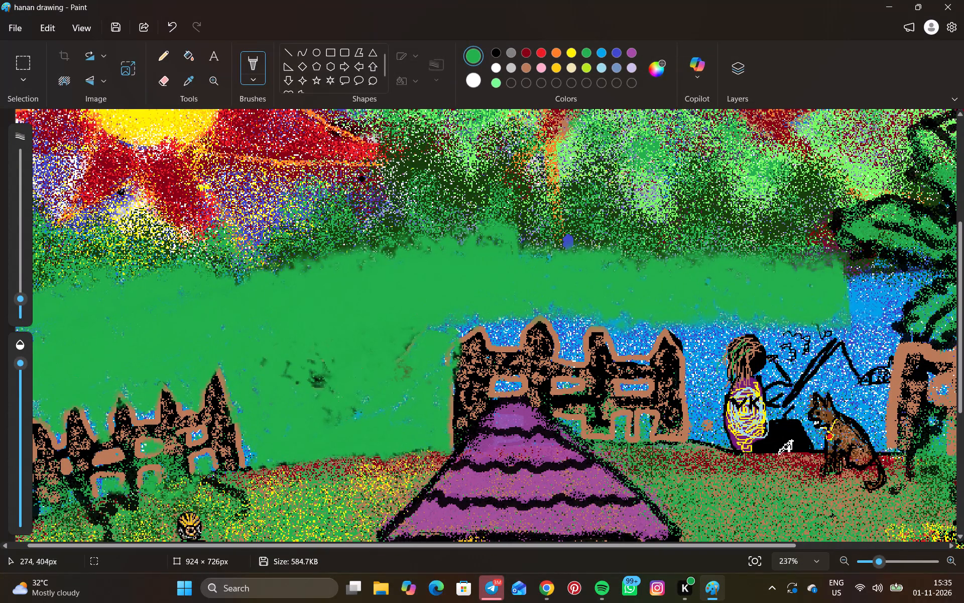
pyautogui.moveTo(335, 397); pyautogui.dragTo(416, 354)
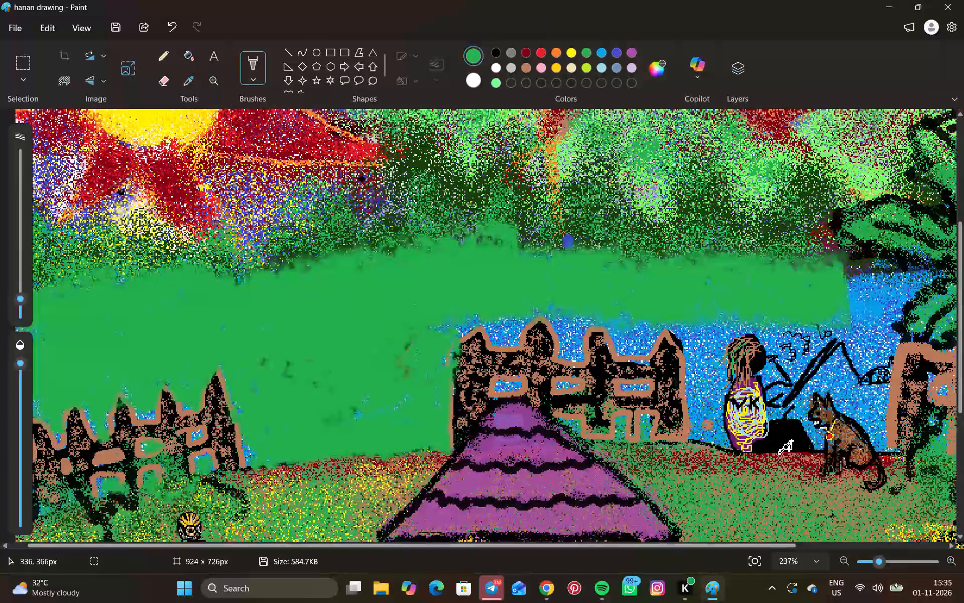
pyautogui.moveTo(416, 354); pyautogui.dragTo(494, 328)
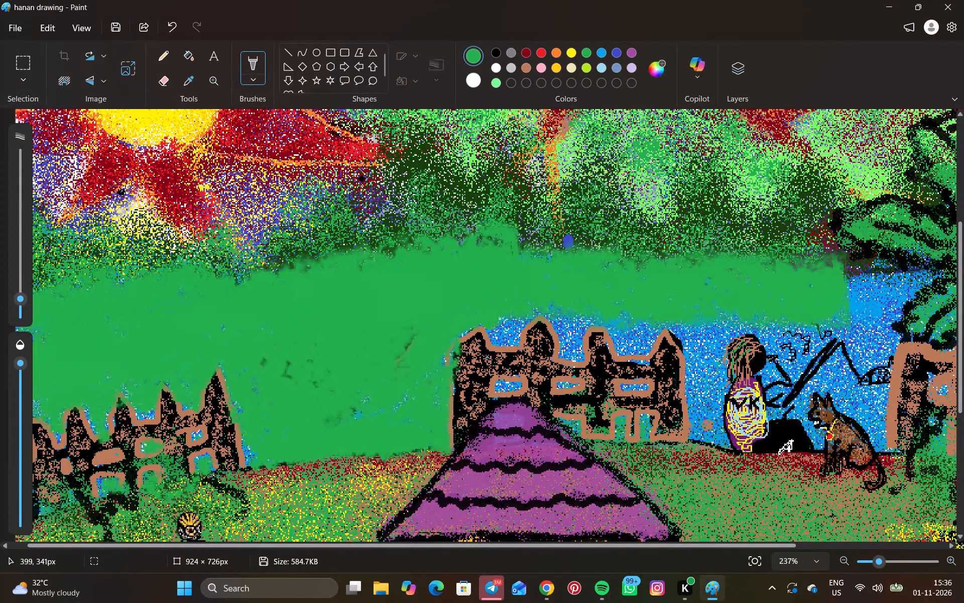
pyautogui.moveTo(494, 328); pyautogui.dragTo(622, 273)
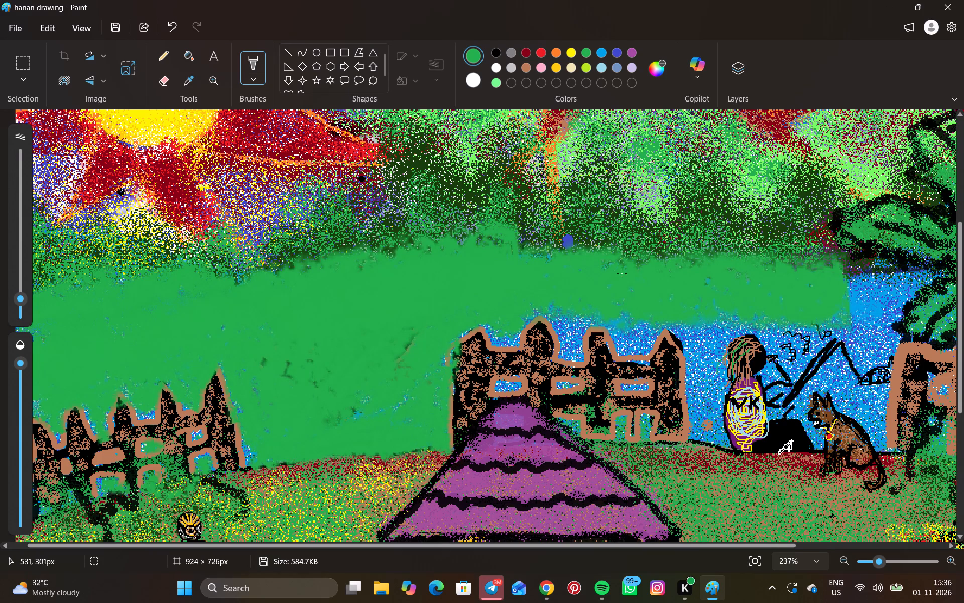
pyautogui.moveTo(622, 273); pyautogui.dragTo(580, 321)
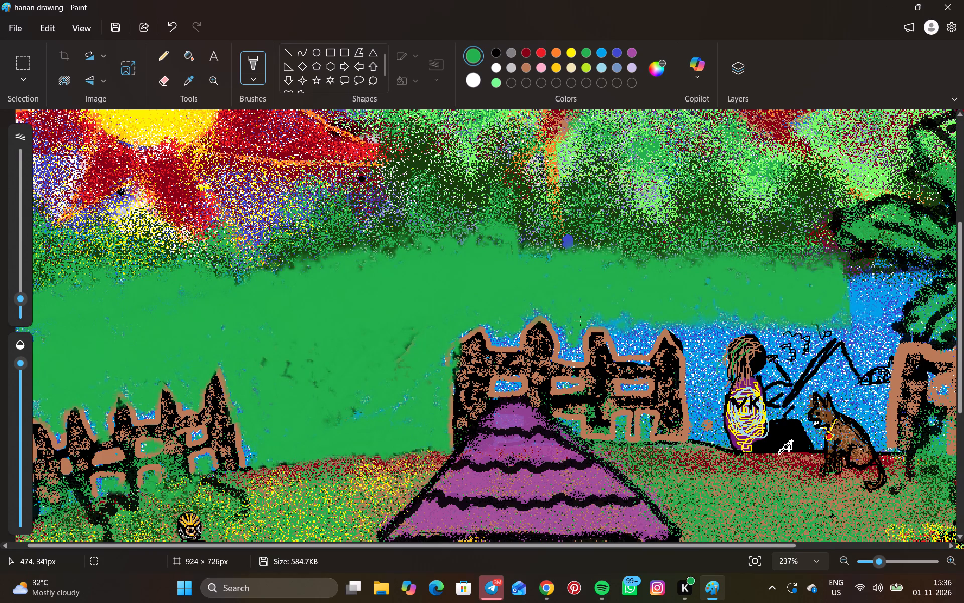
pyautogui.moveTo(580, 321); pyautogui.dragTo(557, 307)
# Enlarge the brush and paint green between the middle fence's last two pickets and over the water between that fence and the seated figure.
pyautogui.moveTo(18, 258); pyautogui.dragTo(28, 272)
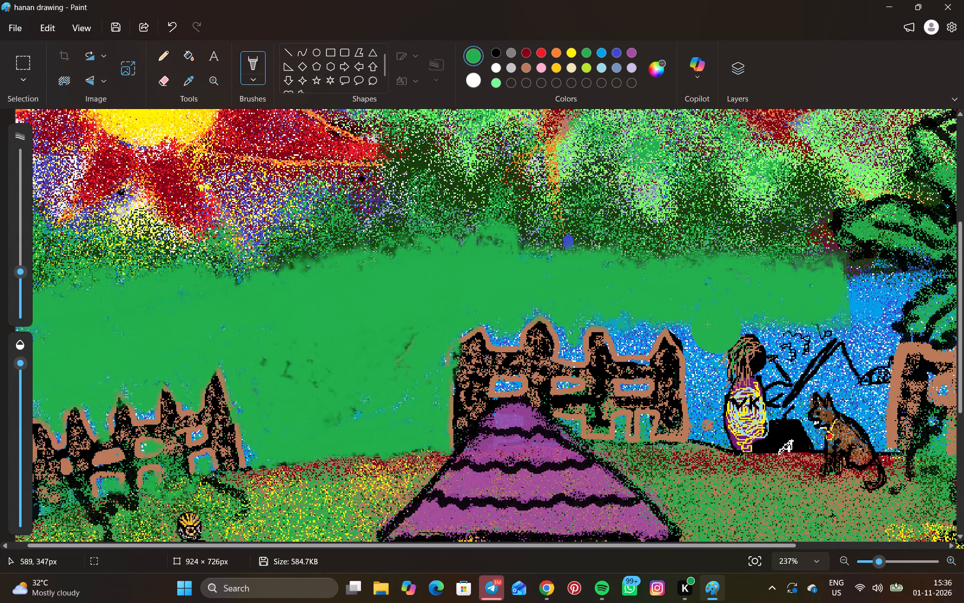
pyautogui.moveTo(624, 301); pyautogui.dragTo(629, 304)
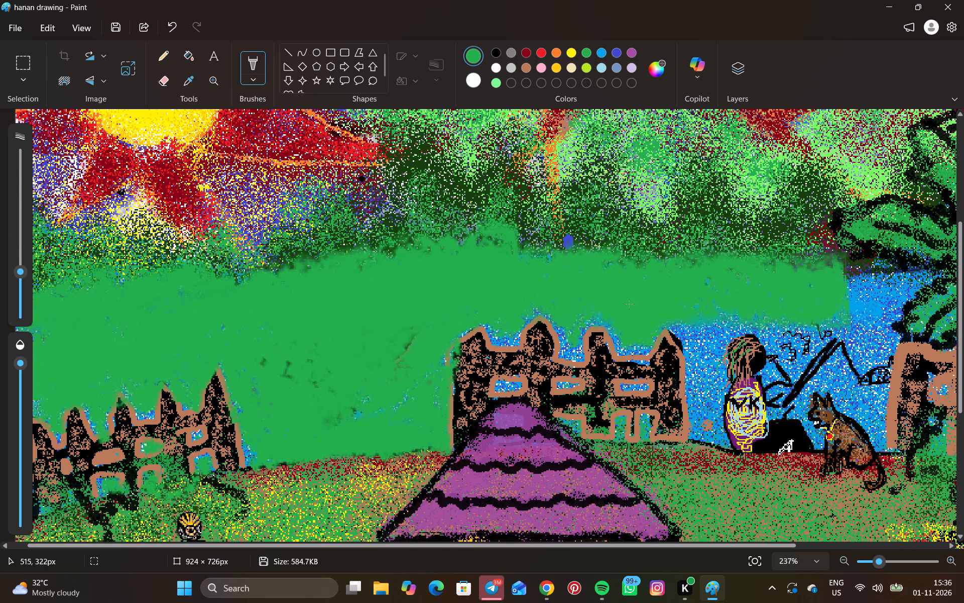
pyautogui.moveTo(629, 304); pyautogui.dragTo(631, 350)
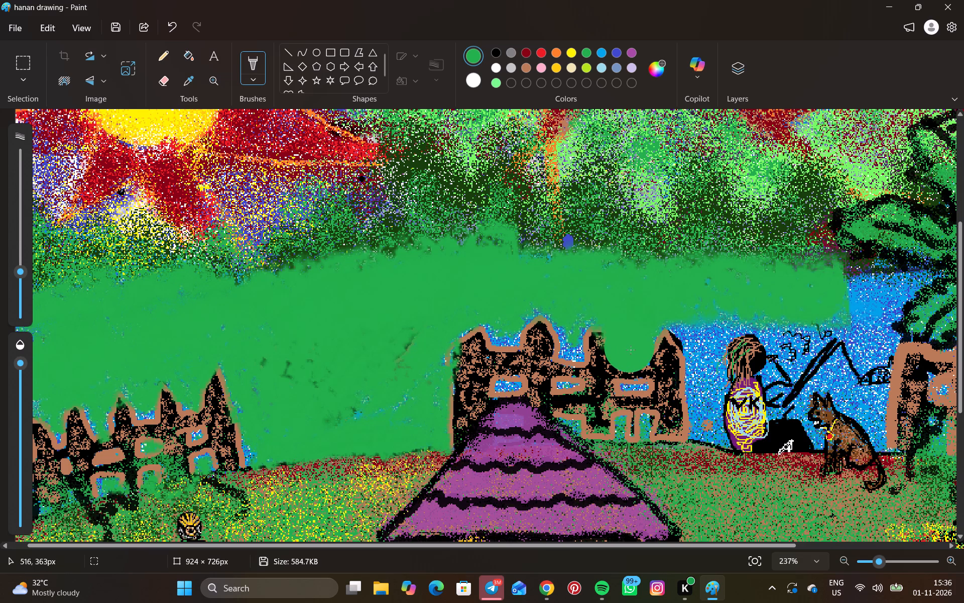
pyautogui.moveTo(631, 350); pyautogui.dragTo(702, 332)
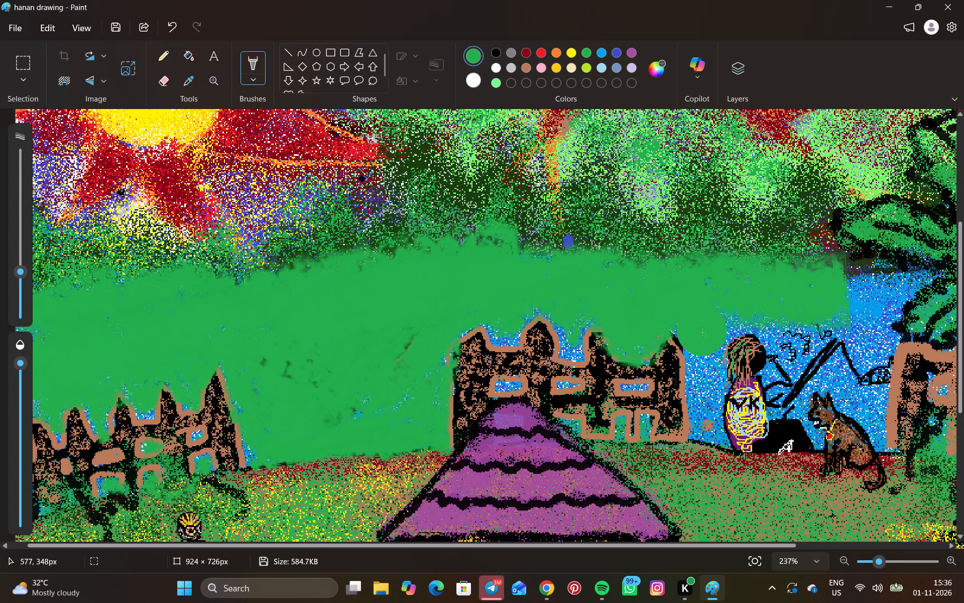
pyautogui.moveTo(702, 332); pyautogui.dragTo(695, 412)
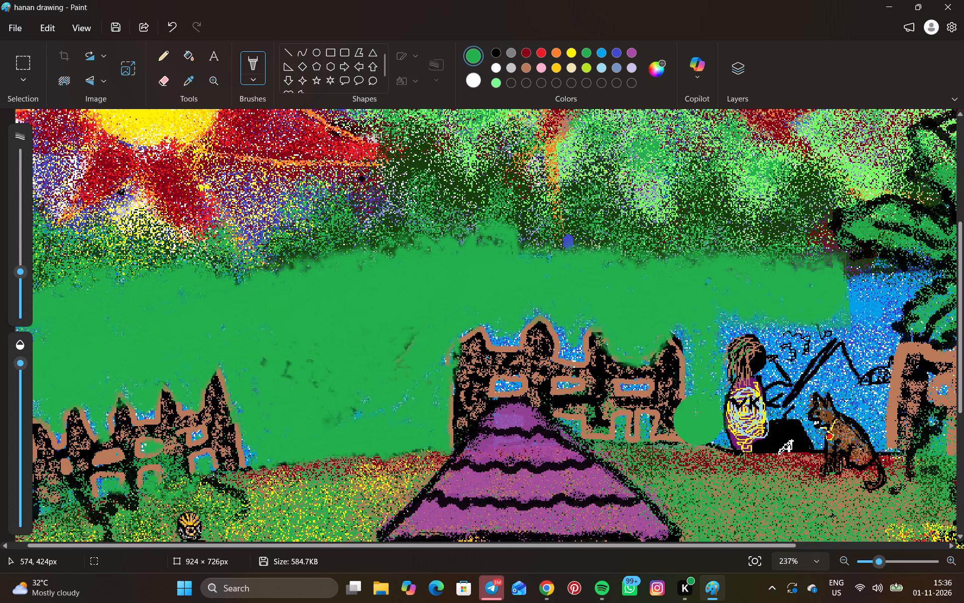
# Extend the green band across the blue water above the fishing rod towards the palm tree.
pyautogui.moveTo(695, 412); pyautogui.dragTo(862, 290)
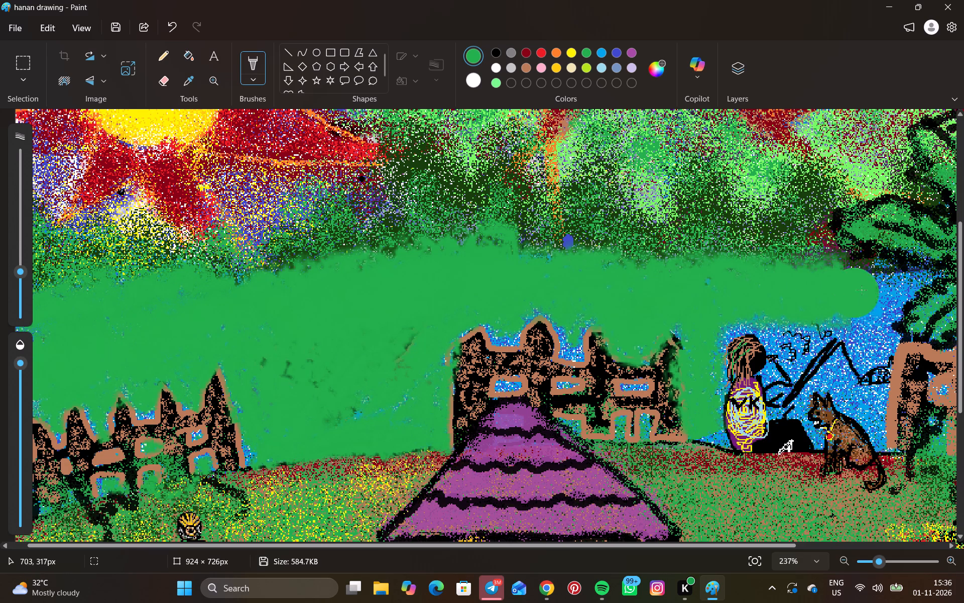
pyautogui.moveTo(862, 290); pyautogui.dragTo(845, 284)
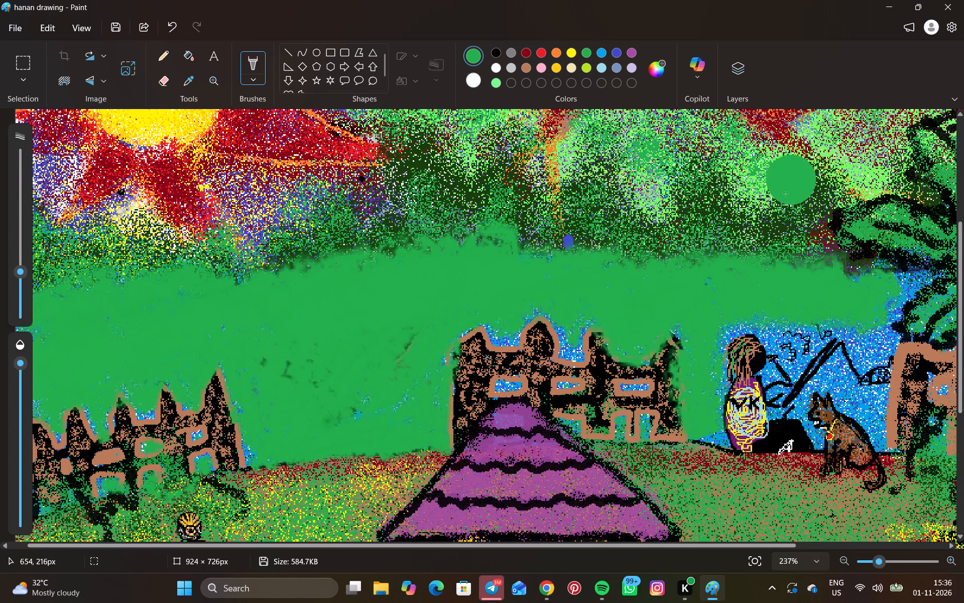
# Reduce the brush size and paint green over the leftover blue behind the seated figure's back, down to the black shoreline.
pyautogui.keyDown('ctrl'); pyautogui.scroll(-5, 716, 289); pyautogui.keyUp('ctrl')
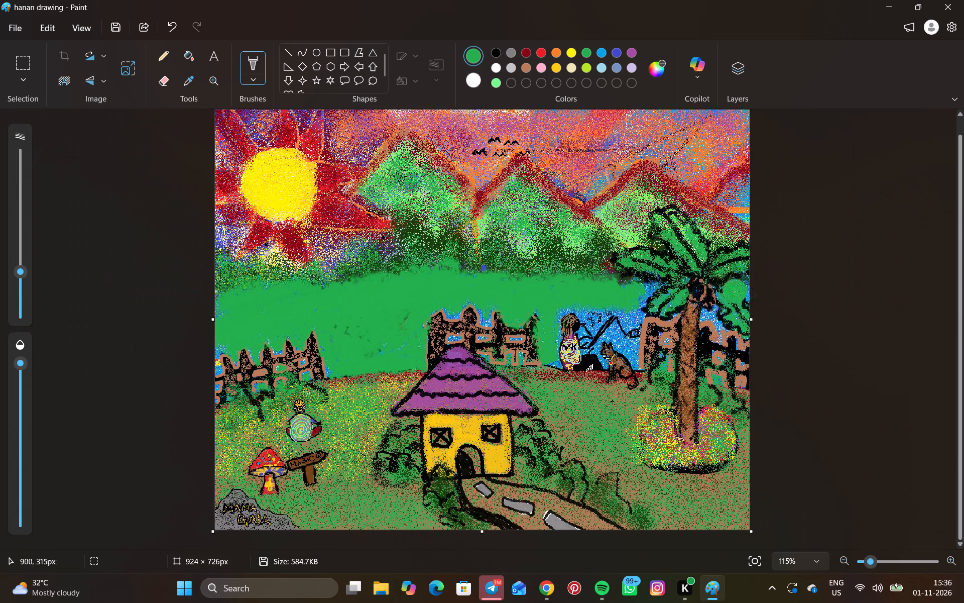
pyautogui.scroll(-2, 626, 308)
pyautogui.hscroll(-1, 626, 308)
pyautogui.scroll(-1, 626, 308)
pyautogui.hscroll(-1, 626, 308)
pyautogui.scroll(-1, 626, 308)
pyautogui.hscroll(-1, 626, 308)
pyautogui.scroll(-1, 626, 308)
pyautogui.hscroll(-1, 626, 308)
pyautogui.scroll(-1, 626, 308)
pyautogui.hscroll(-1, 626, 308)
pyautogui.scroll(-1, 626, 308)
pyautogui.hscroll(-1, 626, 308)
pyautogui.scroll(-1, 626, 308)
pyautogui.hscroll(-1, 626, 308)
pyautogui.scroll(-1, 626, 308)
pyautogui.hscroll(-1, 626, 308)
pyautogui.scroll(-1, 626, 308)
pyautogui.hscroll(-1, 626, 308)
pyautogui.scroll(-1, 626, 308)
pyautogui.hscroll(-1, 626, 308)
pyautogui.scroll(-1, 626, 308)
pyautogui.hscroll(-1, 626, 308)
pyautogui.scroll(-1, 626, 308)
pyautogui.hscroll(-1, 626, 308)
pyautogui.scroll(-1, 626, 308)
pyautogui.hscroll(-1, 626, 308)
pyautogui.scroll(-1, 626, 308)
pyautogui.hscroll(-1, 626, 308)
pyautogui.scroll(-1, 626, 308)
pyautogui.hscroll(-1, 626, 308)
pyautogui.hscroll(1, 626, 308)
pyautogui.keyDown('ctrl'); pyautogui.scroll(4, 626, 307); pyautogui.keyUp('ctrl')
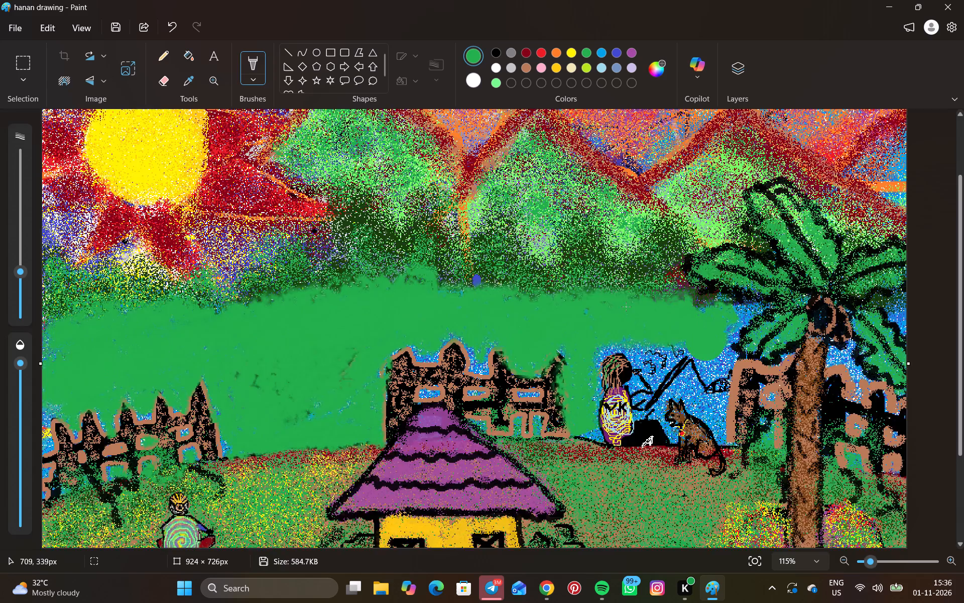
pyautogui.keyDown('ctrl'); pyautogui.scroll(3, 626, 307); pyautogui.keyUp('ctrl')
pyautogui.hscroll(-1, 627, 306)
pyautogui.scroll(-1, 627, 303)
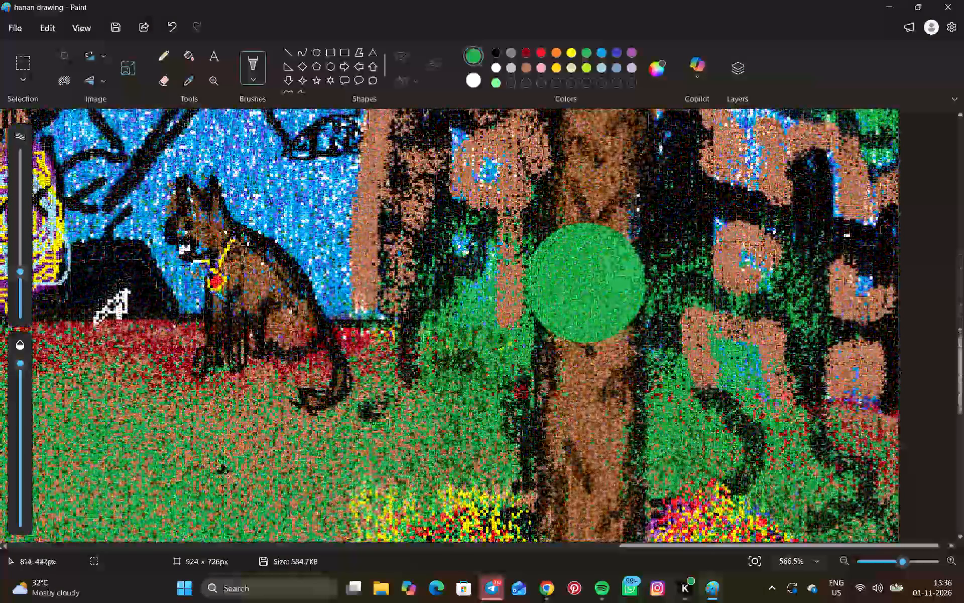
pyautogui.hscroll(3, 419, 239)
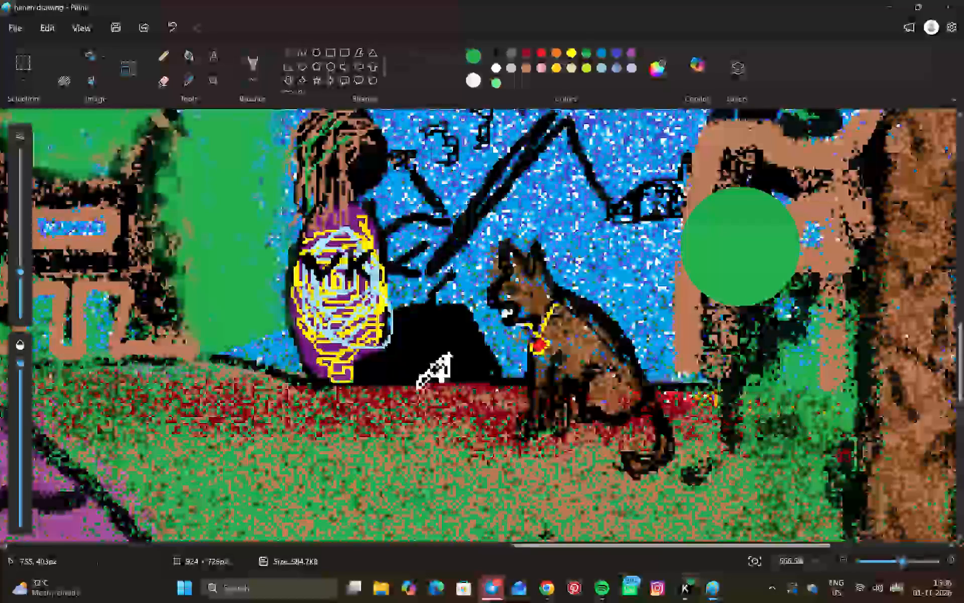
pyautogui.keyDown('ctrl'); pyautogui.scroll(3, 420, 238); pyautogui.keyUp('ctrl')
pyautogui.moveTo(20, 272); pyautogui.dragTo(29, 311)
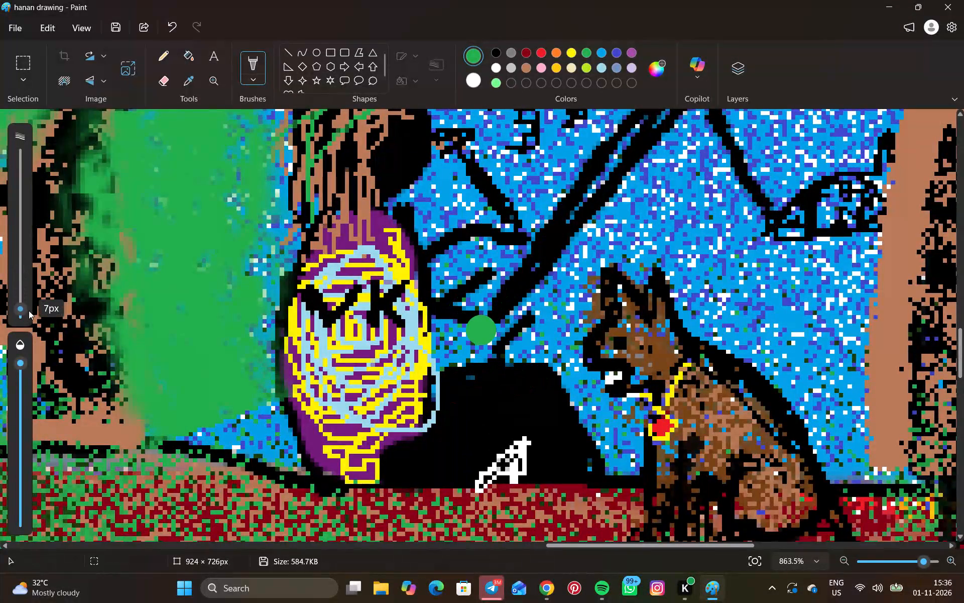
pyautogui.moveTo(29, 311); pyautogui.dragTo(37, 328)
pyautogui.moveTo(296, 463); pyautogui.dragTo(292, 462)
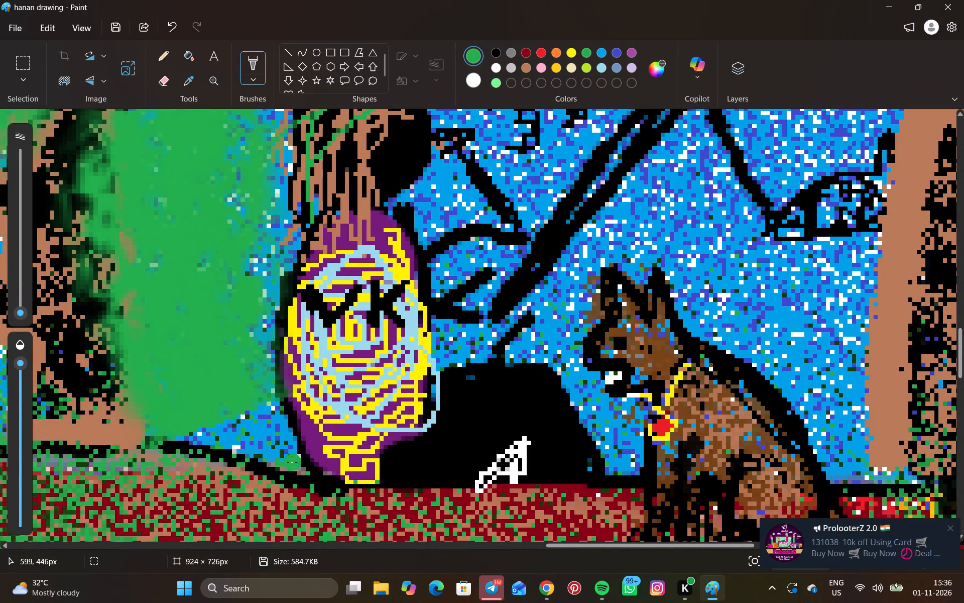
pyautogui.moveTo(292, 462); pyautogui.dragTo(276, 412)
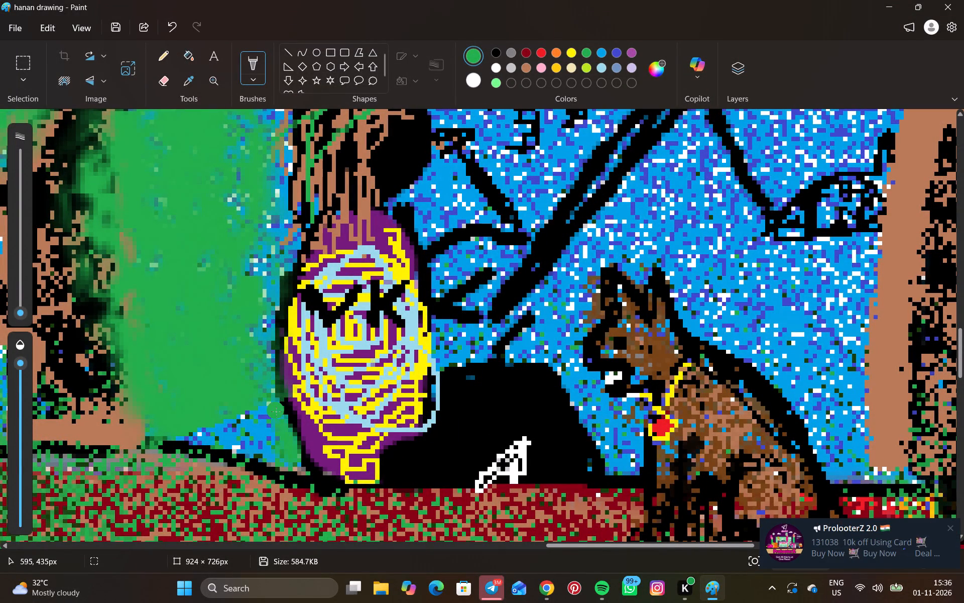
pyautogui.moveTo(276, 412); pyautogui.dragTo(278, 248)
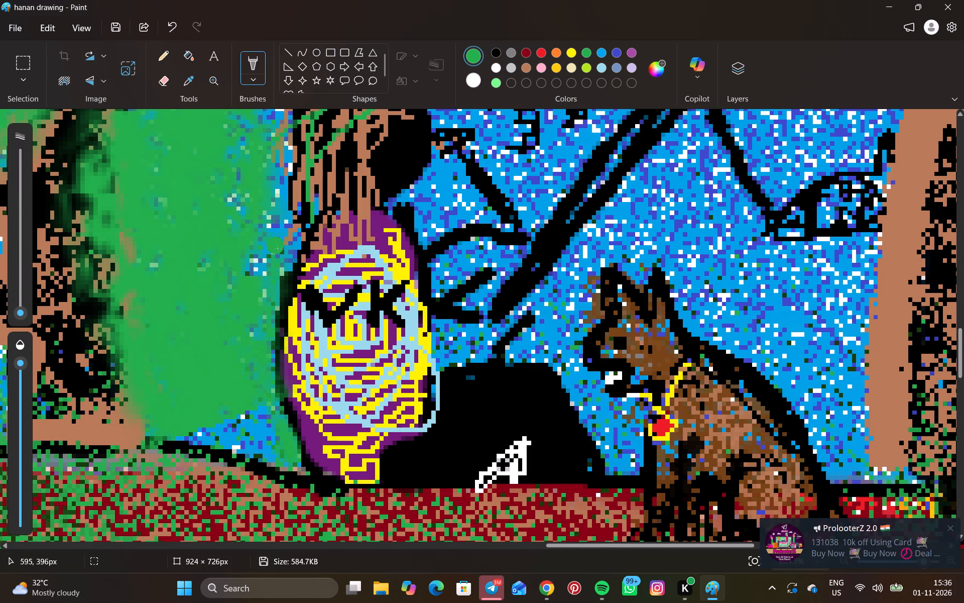
pyautogui.moveTo(278, 248); pyautogui.dragTo(262, 264)
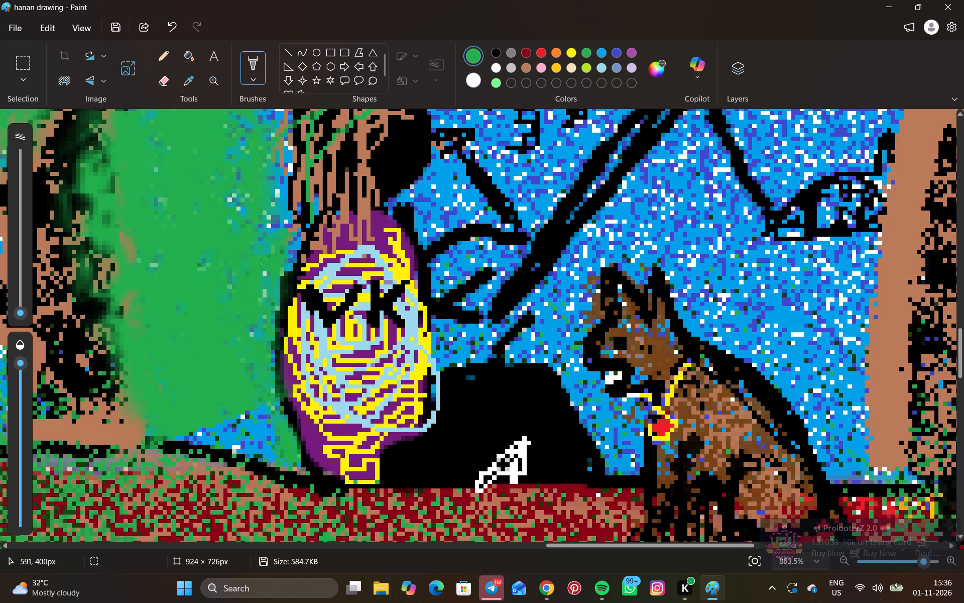
pyautogui.moveTo(262, 264); pyautogui.dragTo(240, 449)
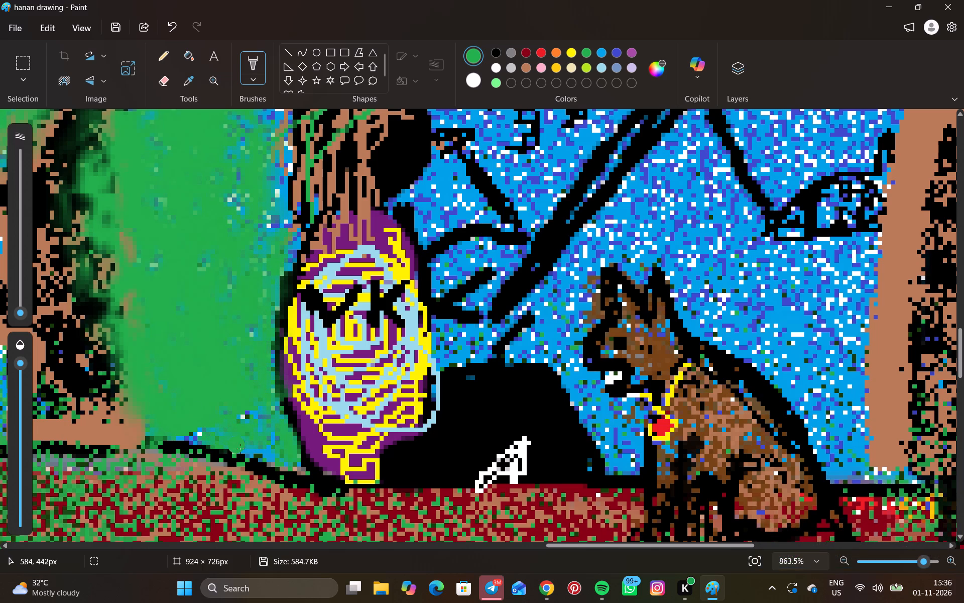
pyautogui.moveTo(240, 449); pyautogui.dragTo(252, 429)
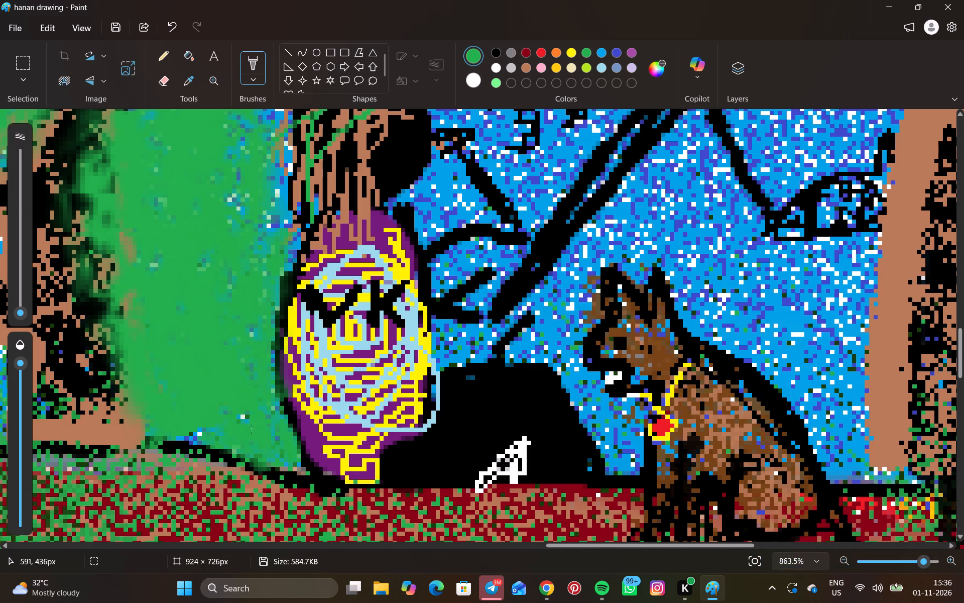
pyautogui.moveTo(252, 429); pyautogui.dragTo(215, 409)
# Paint green over the blue water behind the seated figure's hair, above the head and along the front of the face.
pyautogui.scroll(1, 203, 225)
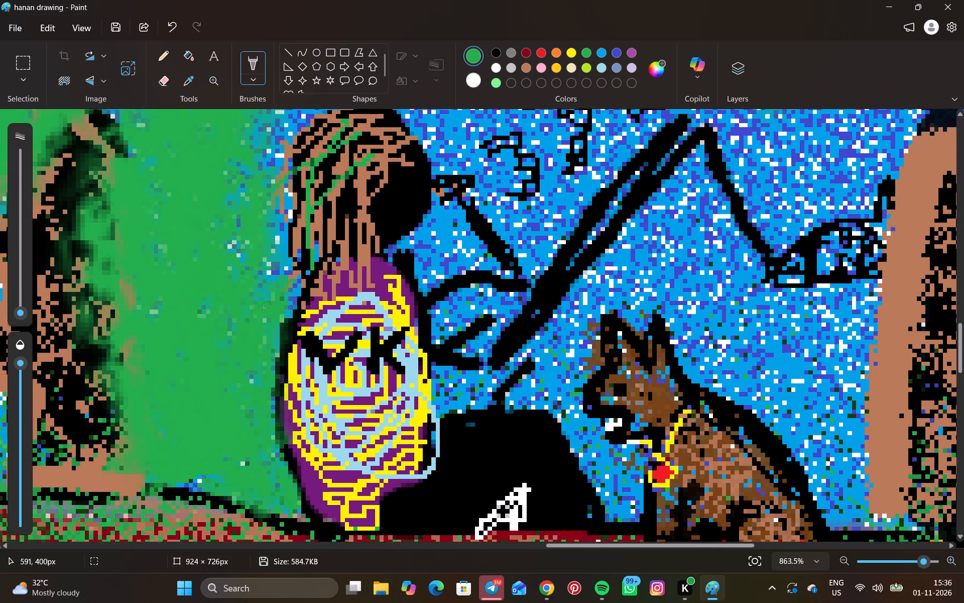
pyautogui.scroll(1, 264, 308)
pyautogui.moveTo(265, 394); pyautogui.dragTo(285, 347)
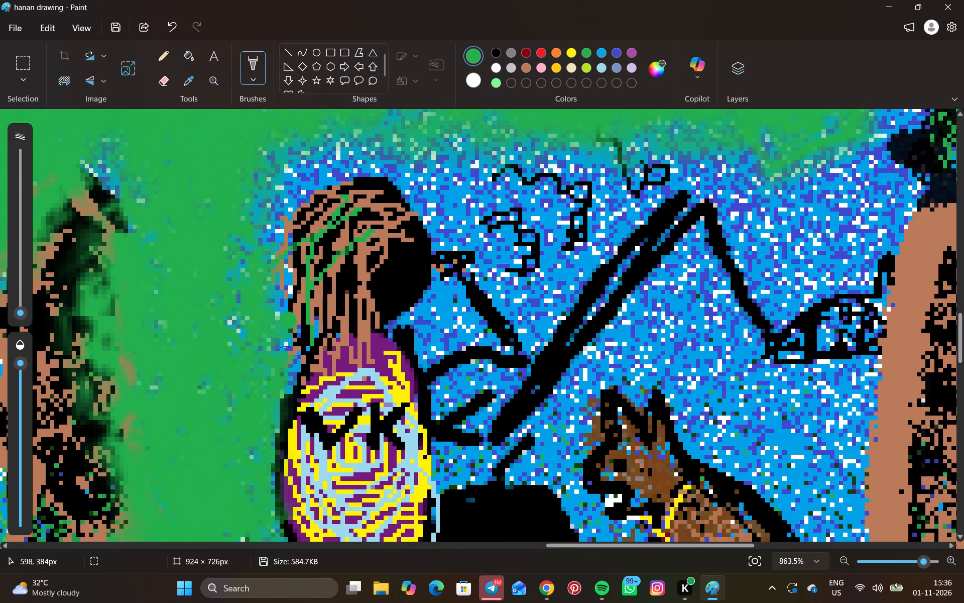
pyautogui.moveTo(285, 347); pyautogui.dragTo(245, 228)
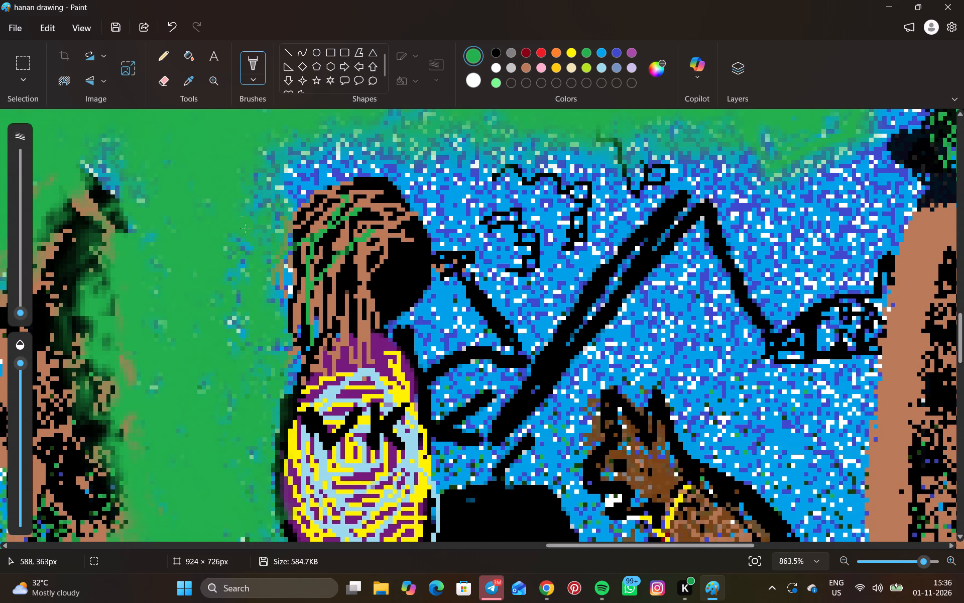
pyautogui.moveTo(245, 228); pyautogui.dragTo(215, 284)
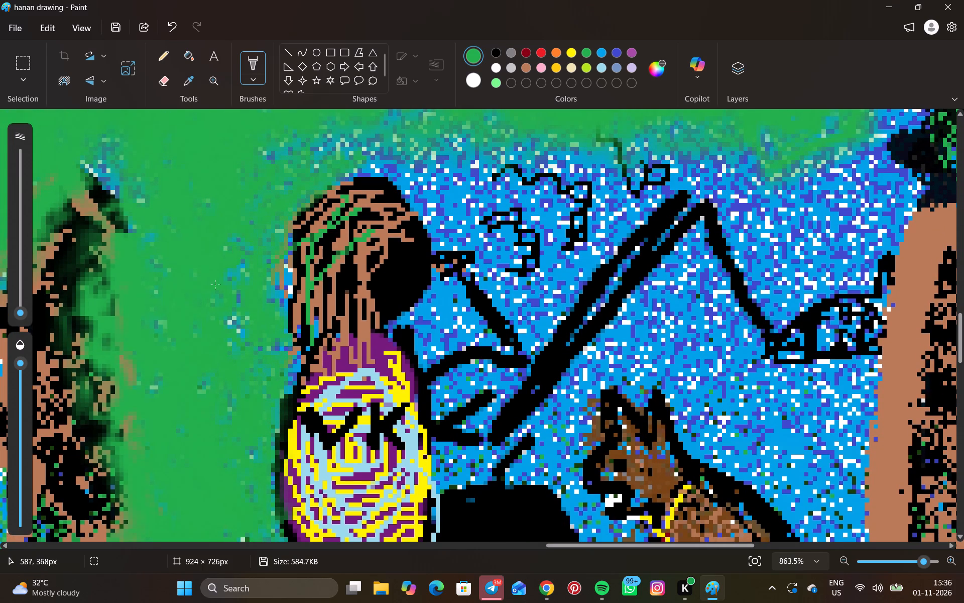
pyautogui.moveTo(215, 284); pyautogui.dragTo(263, 174)
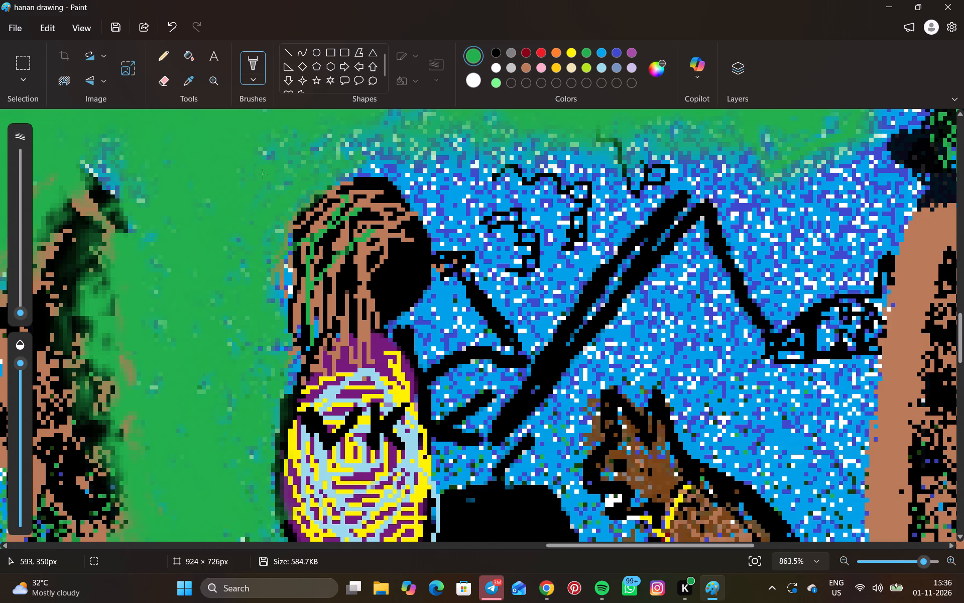
pyautogui.moveTo(263, 174); pyautogui.dragTo(330, 139)
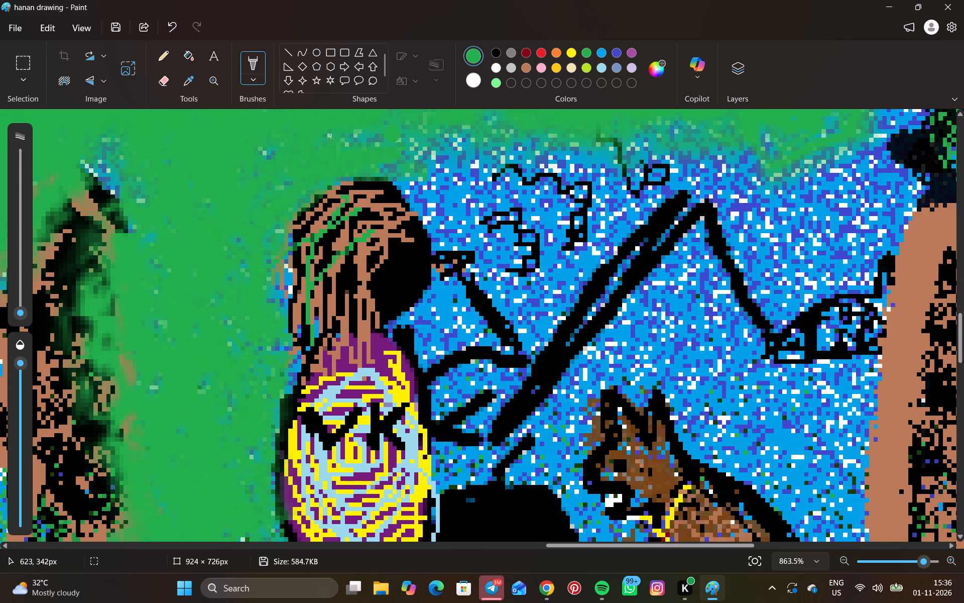
pyautogui.moveTo(330, 139); pyautogui.dragTo(445, 248)
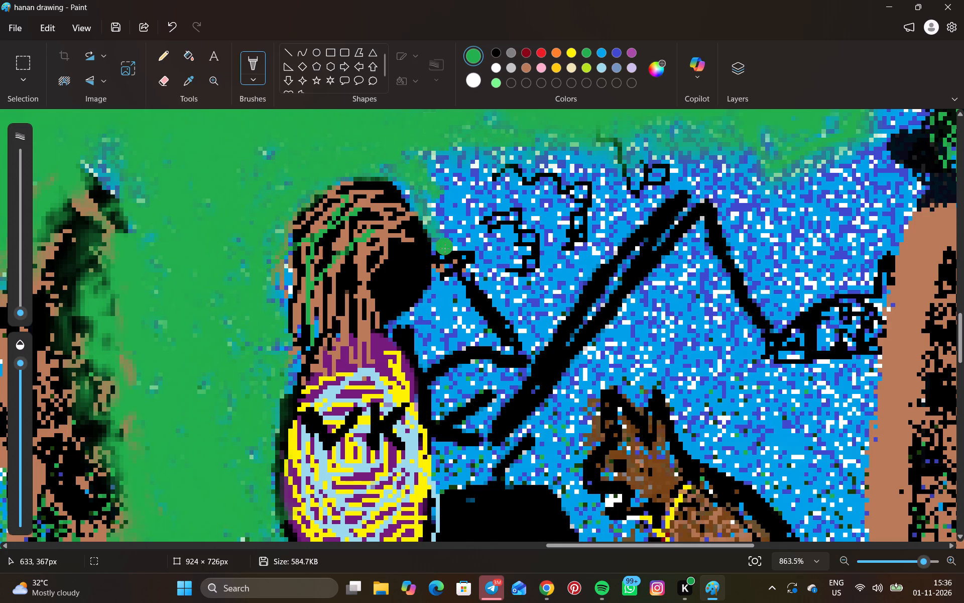
pyautogui.moveTo(445, 248); pyautogui.dragTo(410, 159)
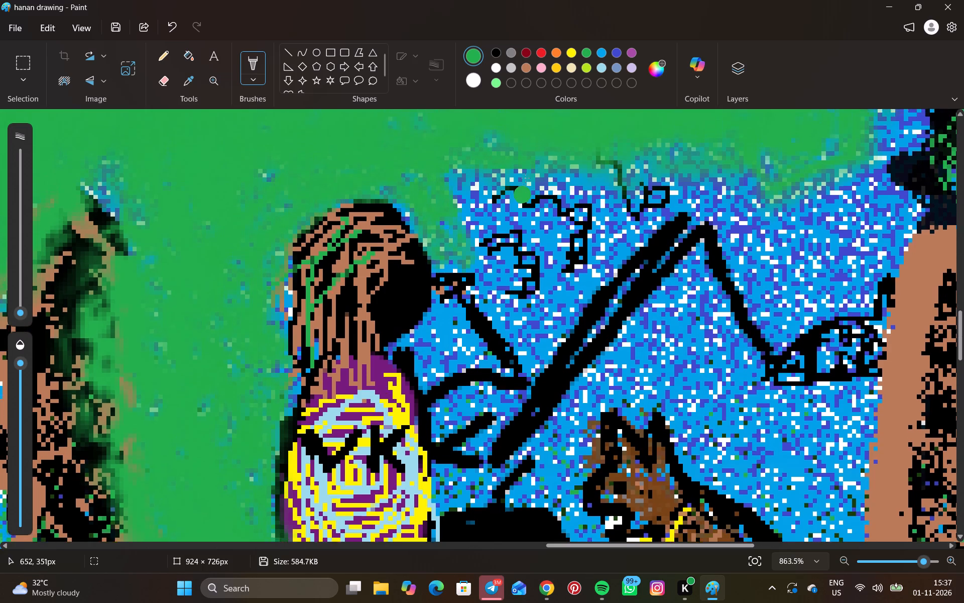
# Paint green over the blue water enclosed between the seated figure's face, chest and upper arm outline.
pyautogui.moveTo(398, 298); pyautogui.dragTo(428, 284)
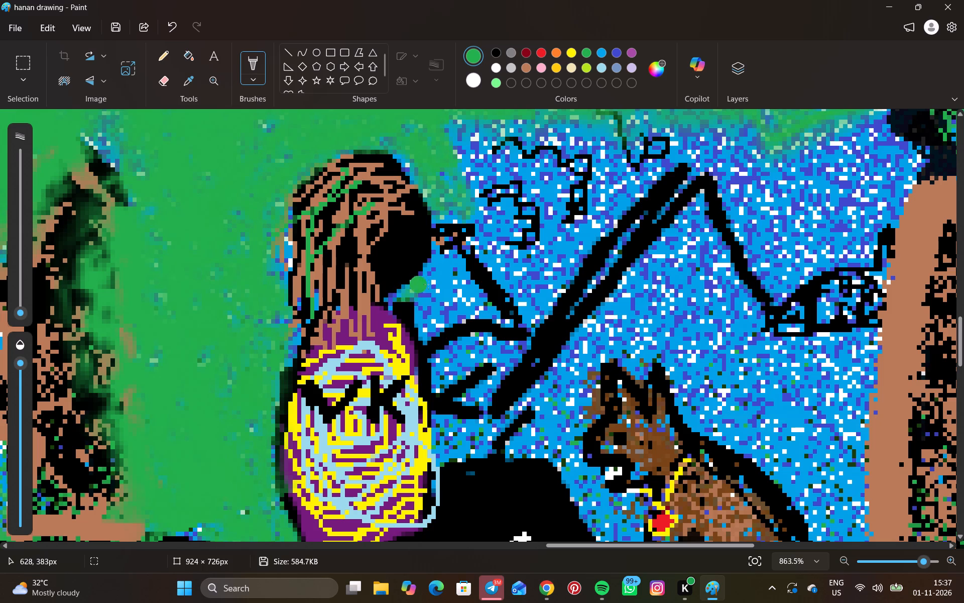
pyautogui.moveTo(428, 284); pyautogui.dragTo(448, 262)
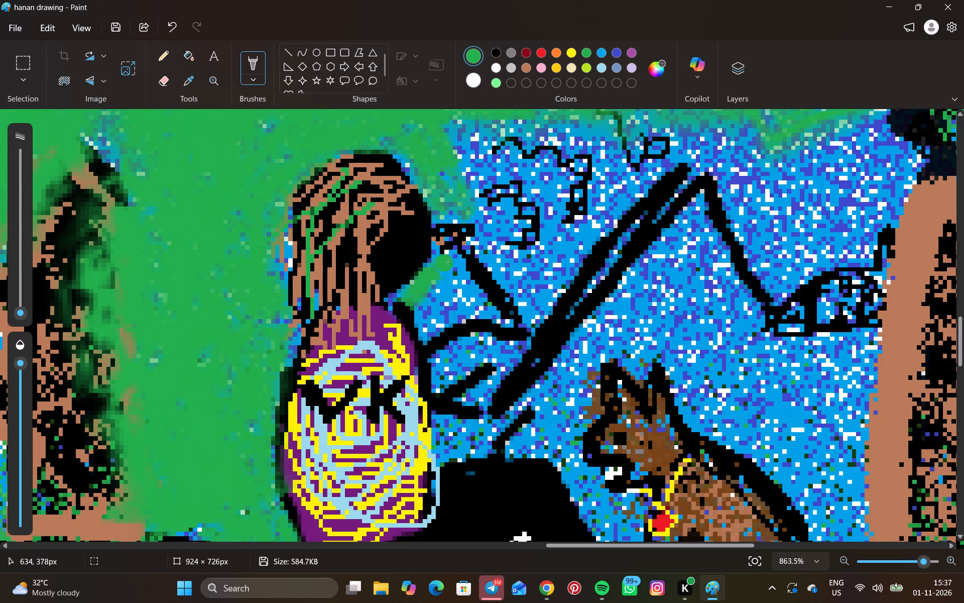
pyautogui.moveTo(448, 262); pyautogui.dragTo(464, 276)
pyautogui.moveTo(464, 276); pyautogui.dragTo(439, 308)
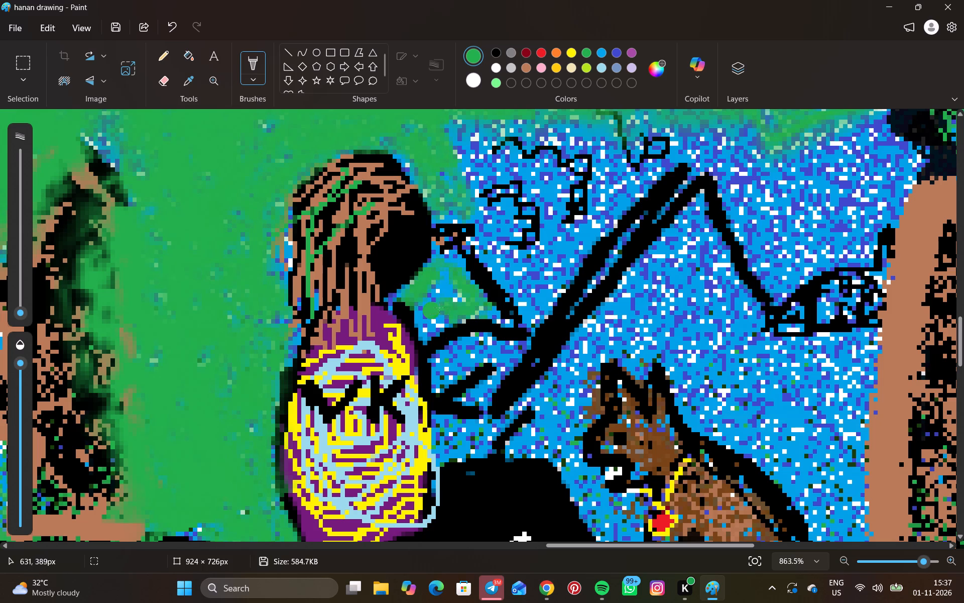
pyautogui.moveTo(439, 308); pyautogui.dragTo(442, 312)
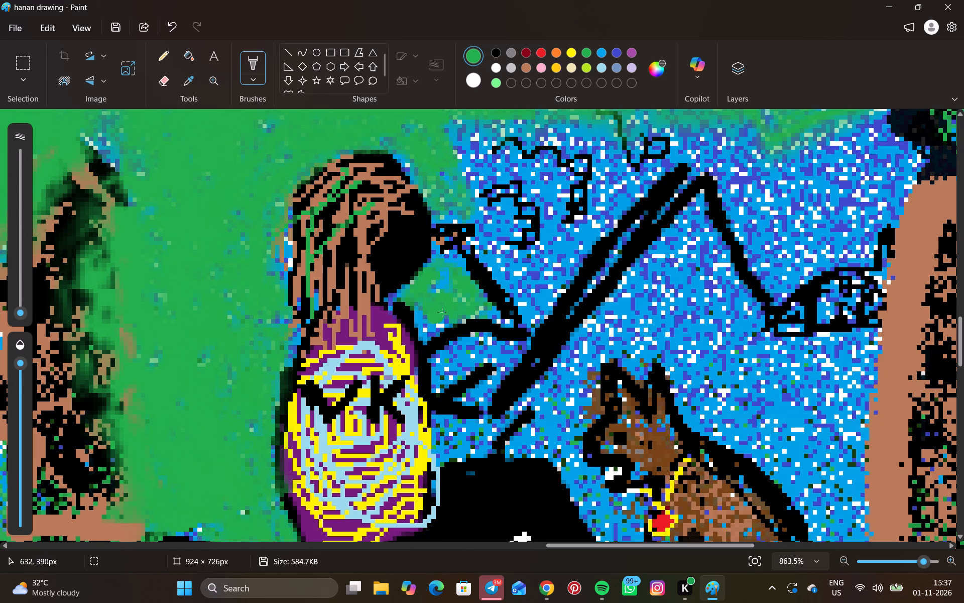
pyautogui.moveTo(442, 312); pyautogui.dragTo(422, 339)
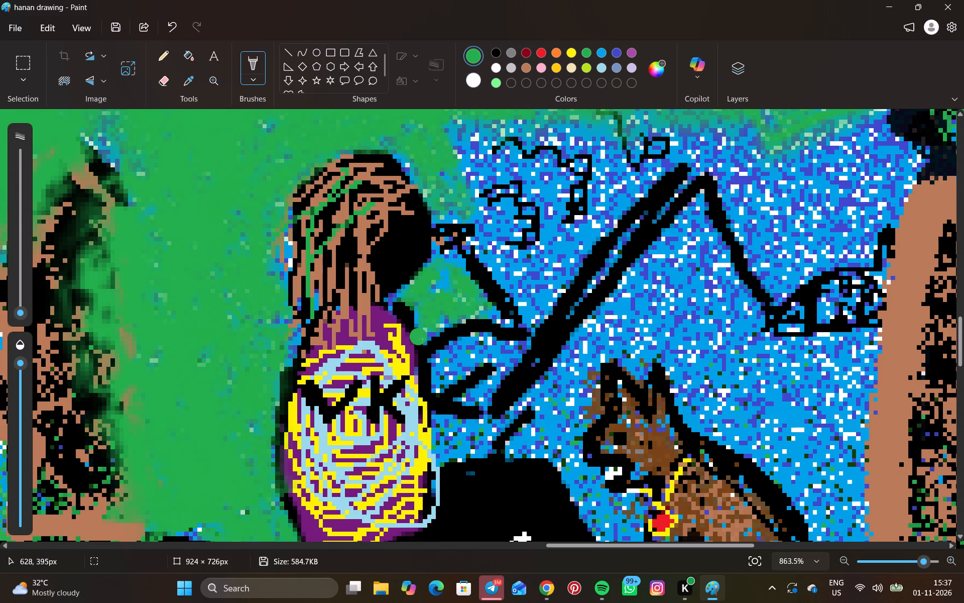
pyautogui.moveTo(422, 339); pyautogui.dragTo(476, 319)
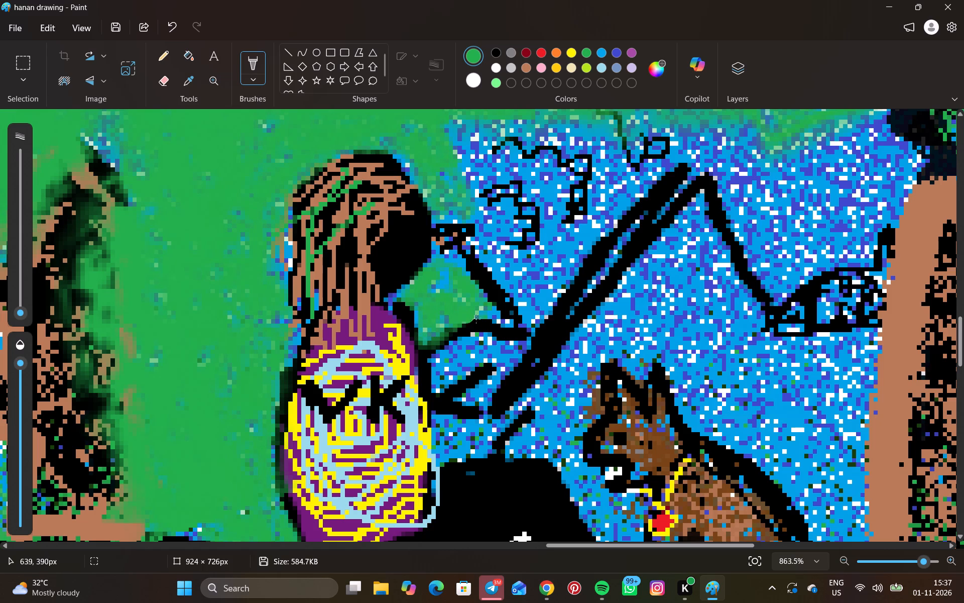
pyautogui.moveTo(476, 319); pyautogui.dragTo(491, 329)
# Paint green over the blue gaps between the seated figure's arm outlines and just above the black lap.
pyautogui.moveTo(451, 368); pyautogui.dragTo(478, 346)
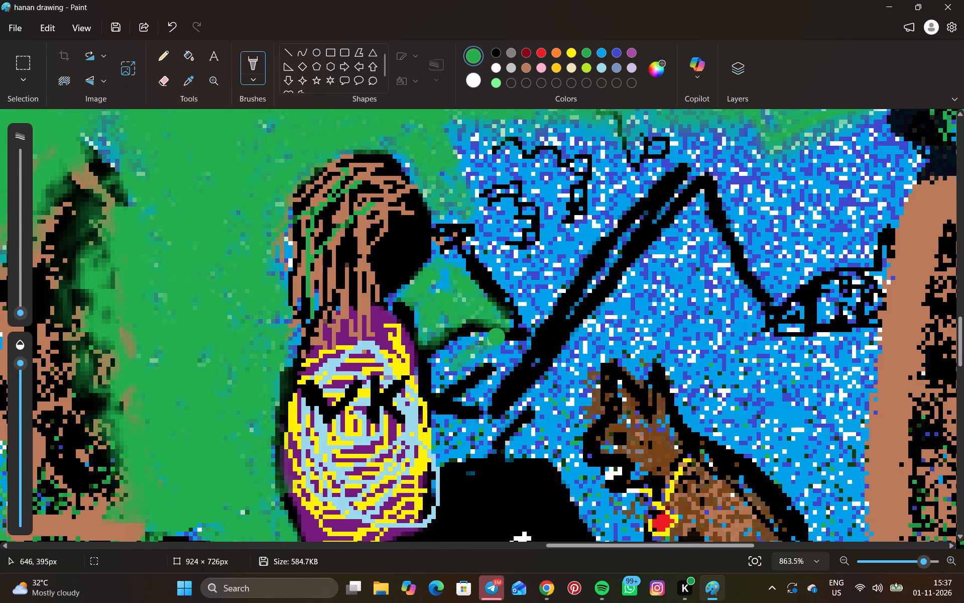
pyautogui.moveTo(478, 346); pyautogui.dragTo(469, 357)
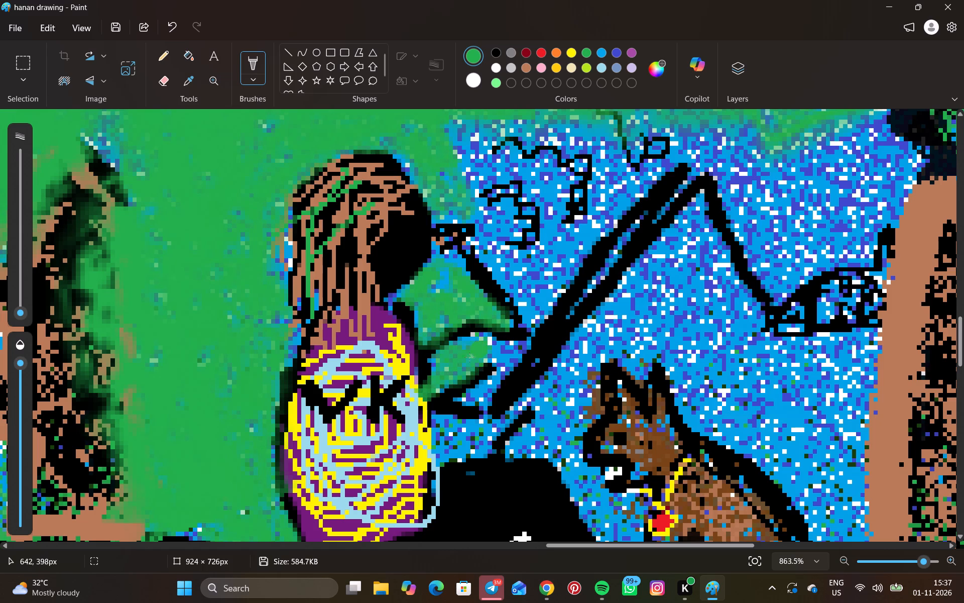
pyautogui.moveTo(469, 357); pyautogui.dragTo(486, 392)
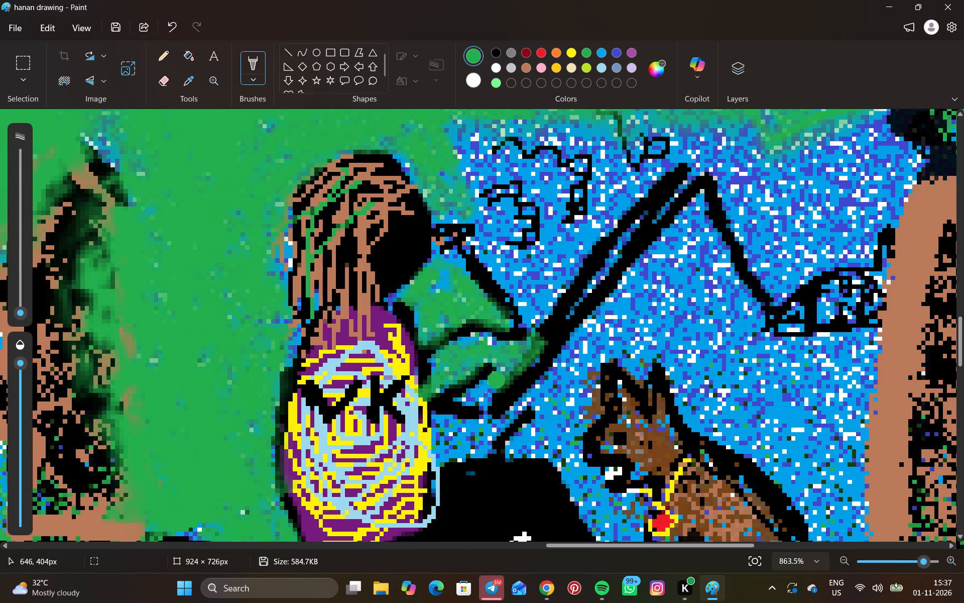
pyautogui.moveTo(486, 392); pyautogui.dragTo(508, 425)
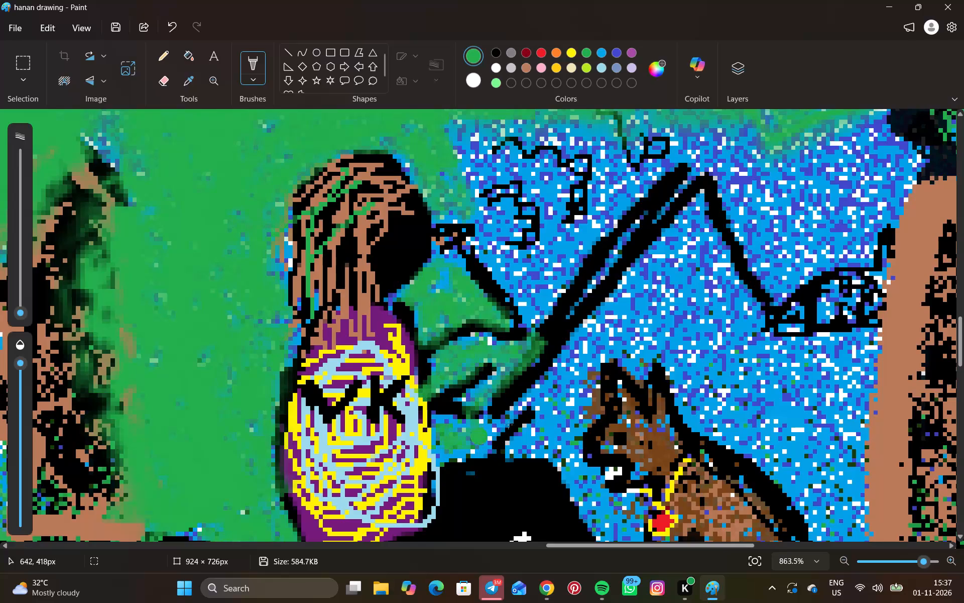
# Paint a green strip along the underside of the fishing rod, from the figure's hands up towards the rod's tip.
pyautogui.moveTo(508, 425); pyautogui.dragTo(590, 364)
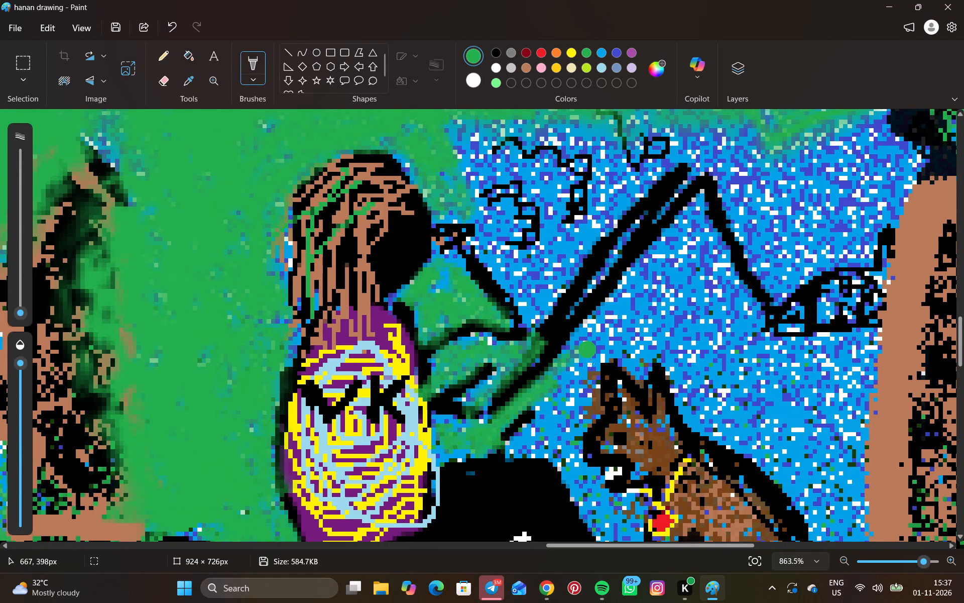
pyautogui.moveTo(590, 364); pyautogui.dragTo(636, 297)
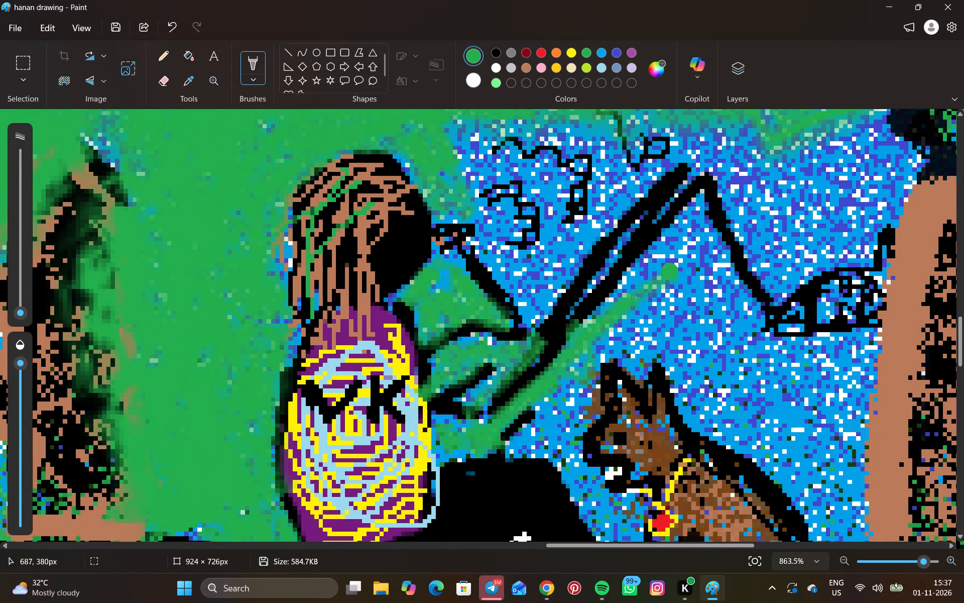
pyautogui.moveTo(636, 297); pyautogui.dragTo(682, 243)
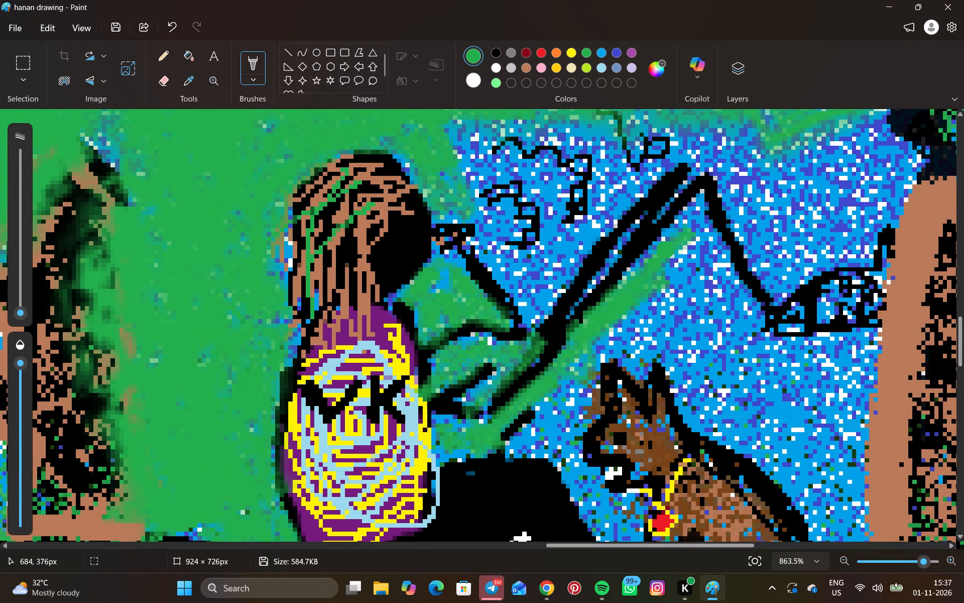
pyautogui.moveTo(682, 243); pyautogui.dragTo(694, 241)
# Enlarge the brush to 32 px and paint green over the fishing rod, line, fish and water between the seated figure and the fence post.
pyautogui.keyDown('ctrl'); pyautogui.scroll(-5, 692, 245); pyautogui.keyUp('ctrl')
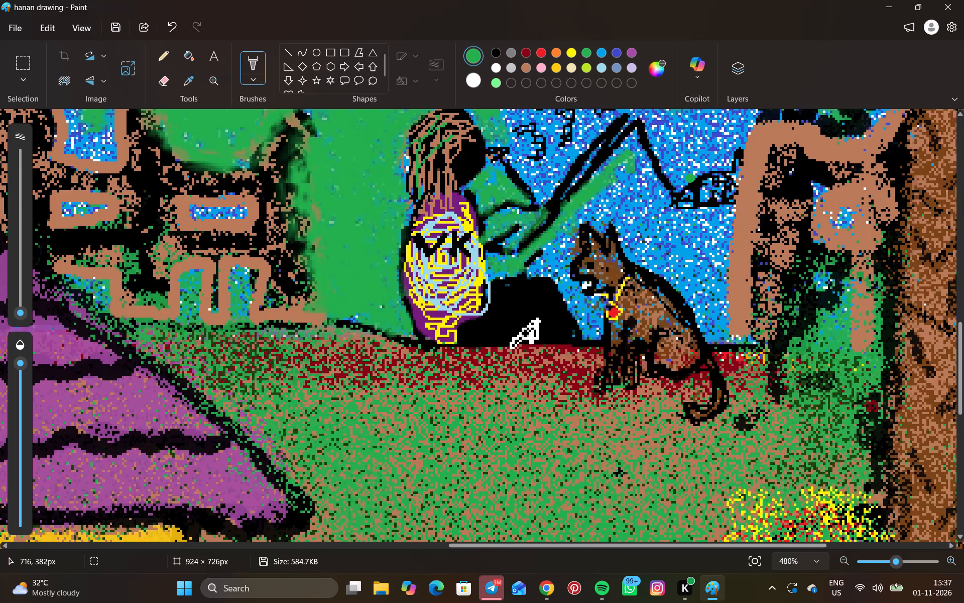
pyautogui.keyDown('ctrl'); pyautogui.scroll(-1, 691, 245); pyautogui.keyUp('ctrl')
pyautogui.scroll(1, 567, 200)
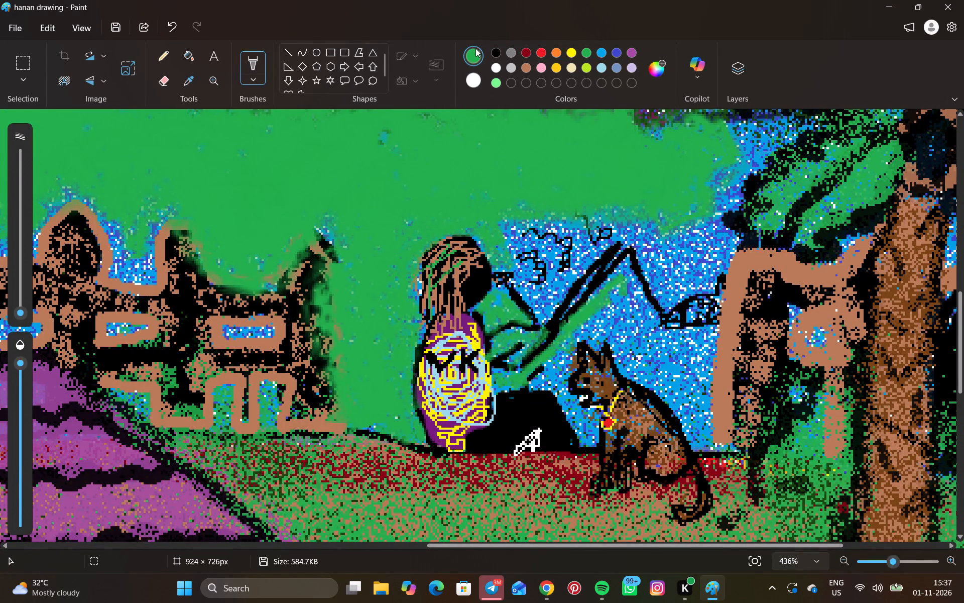
pyautogui.moveTo(16, 282); pyautogui.dragTo(24, 279)
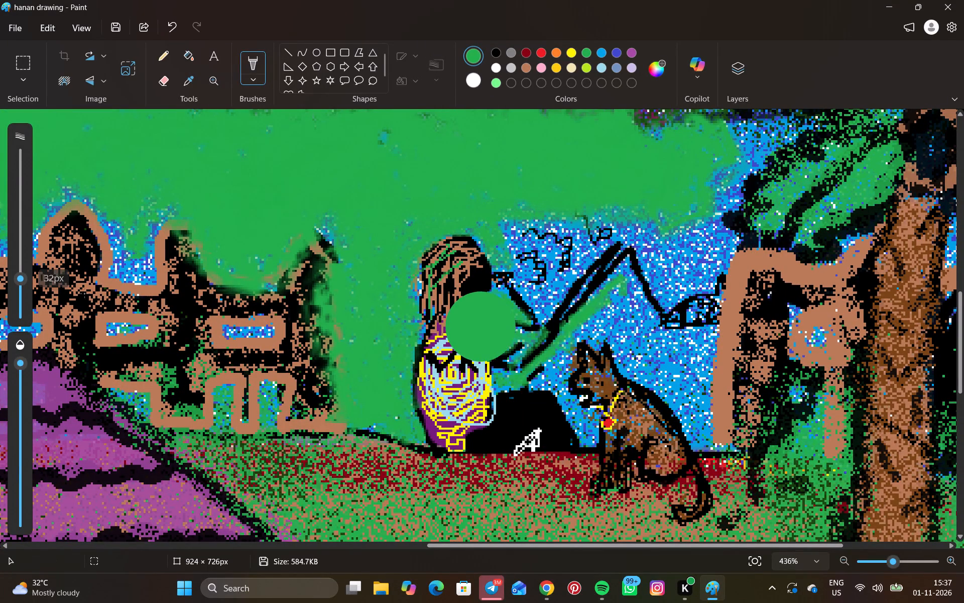
pyautogui.moveTo(568, 237); pyautogui.dragTo(630, 242)
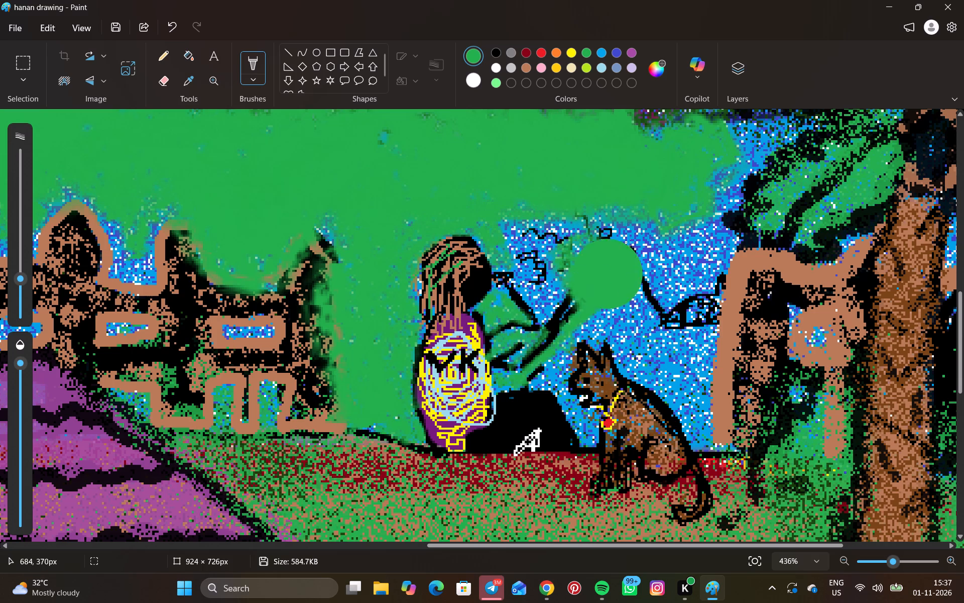
pyautogui.moveTo(630, 242); pyautogui.dragTo(689, 304)
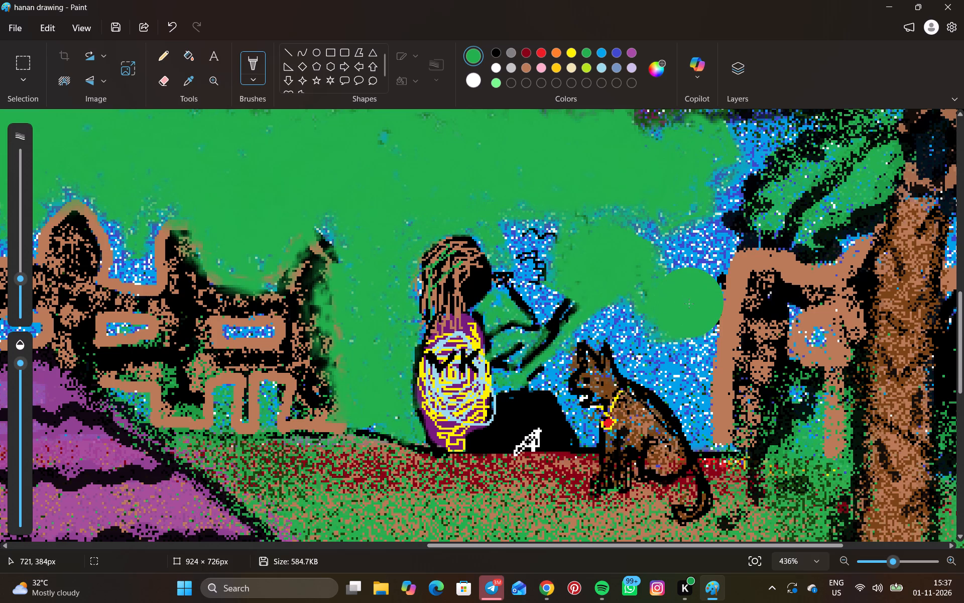
pyautogui.moveTo(689, 304); pyautogui.dragTo(679, 200)
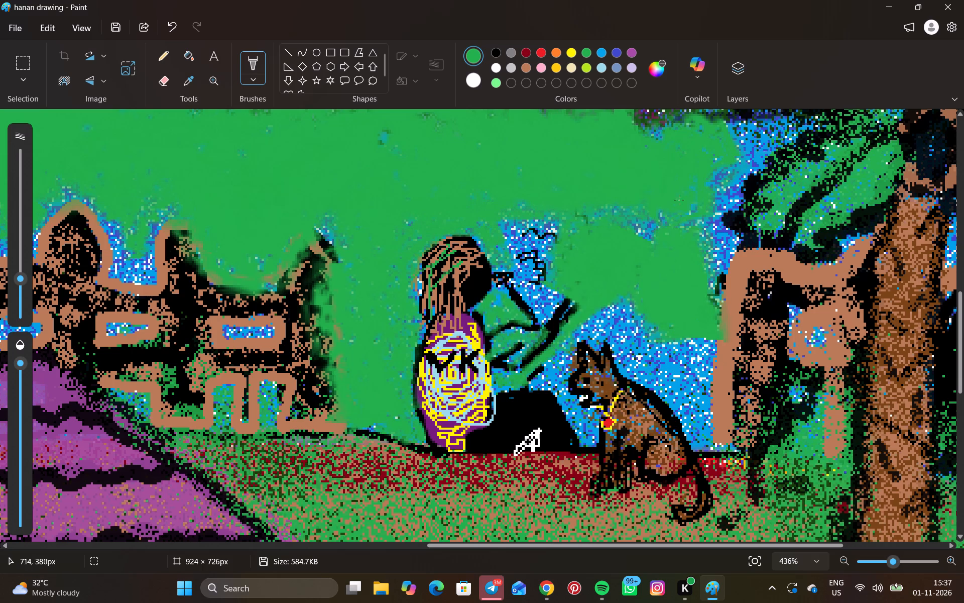
pyautogui.moveTo(679, 200); pyautogui.dragTo(503, 215)
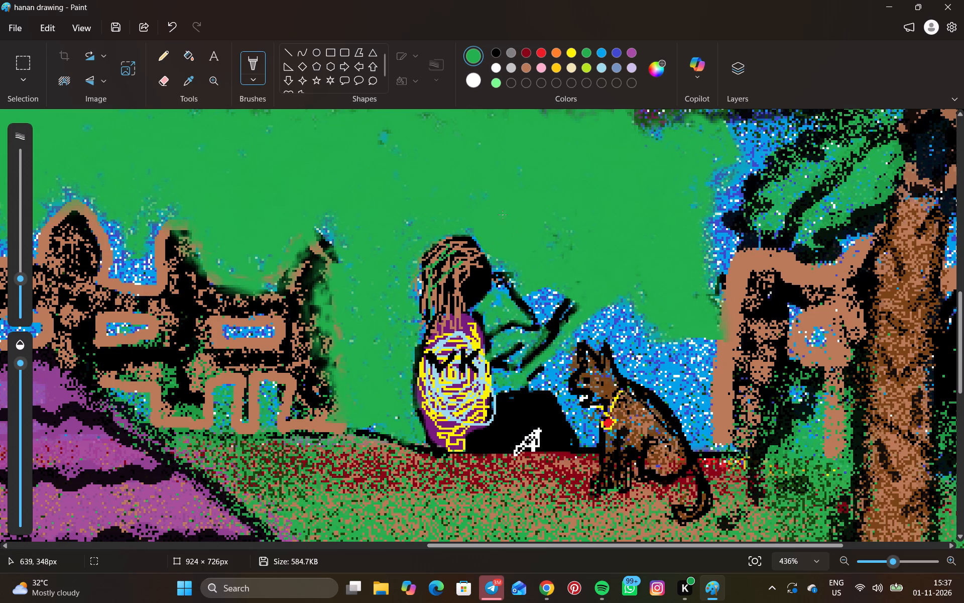
pyautogui.moveTo(503, 215); pyautogui.dragTo(554, 236)
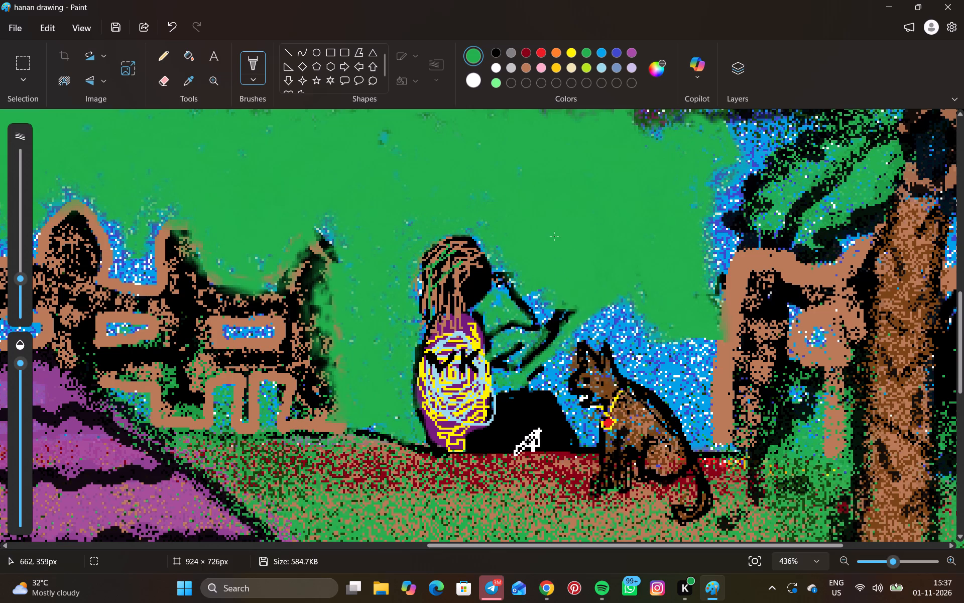
pyautogui.moveTo(554, 236); pyautogui.dragTo(670, 338)
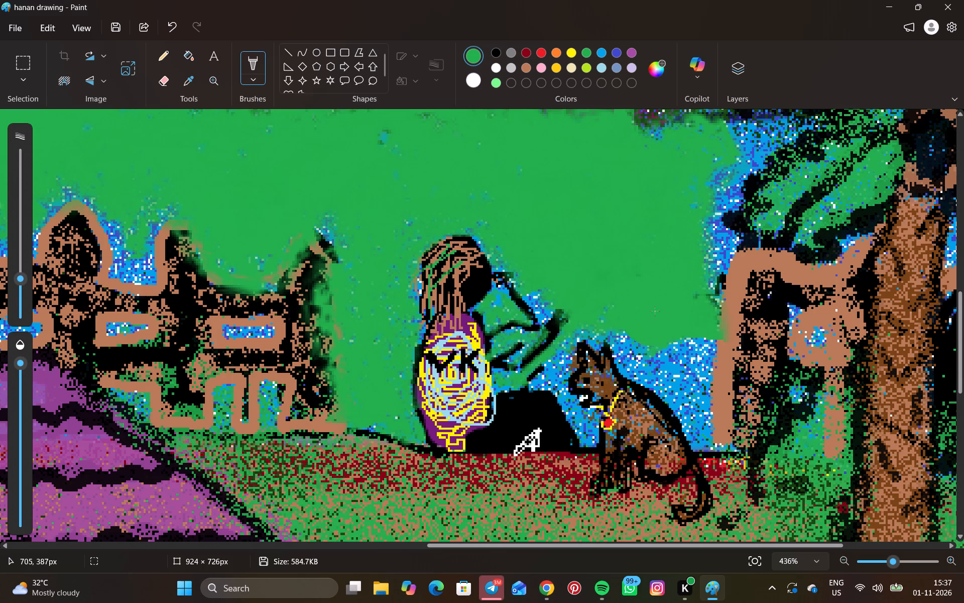
# Reduce the brush to 4 px and paint green over the blue gap between the figure's black lap and the dog's muzzle and chest.
pyautogui.keyDown('ctrl'); pyautogui.scroll(4, 599, 254); pyautogui.keyUp('ctrl')
pyautogui.scroll(-1, 599, 254)
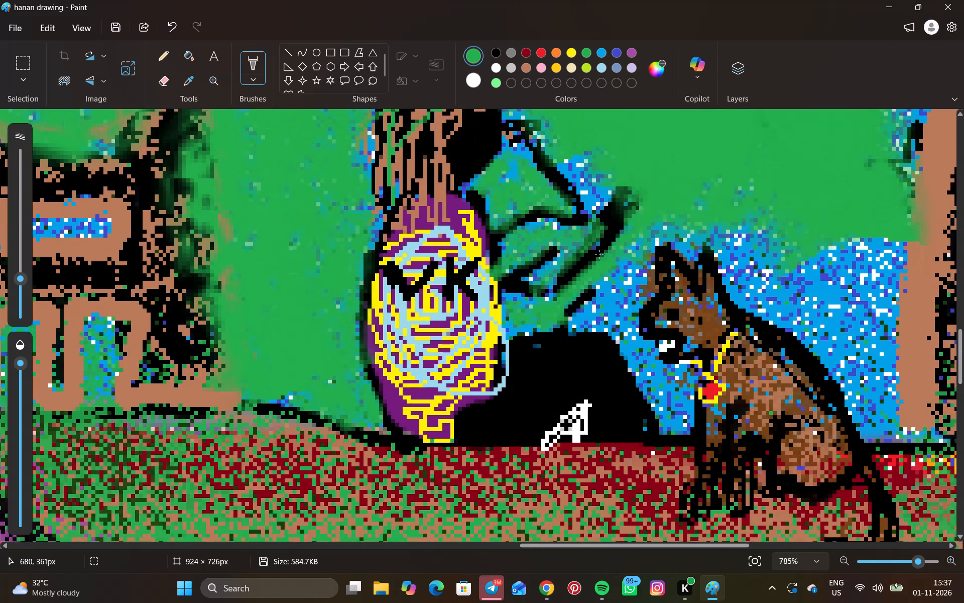
pyautogui.scroll(-1, 599, 254)
pyautogui.moveTo(20, 288); pyautogui.dragTo(38, 333)
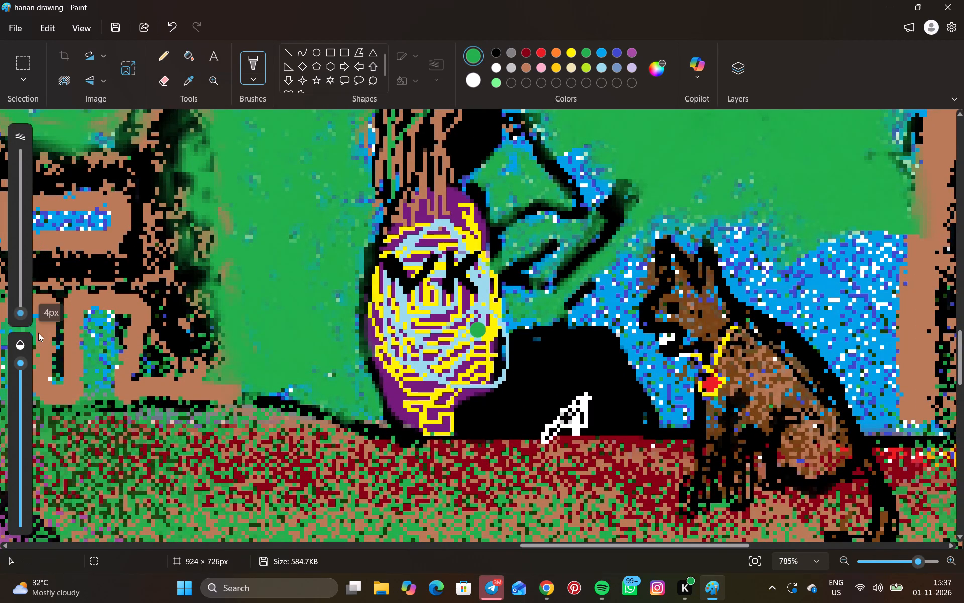
pyautogui.moveTo(38, 333); pyautogui.dragTo(61, 396)
pyautogui.keyDown('ctrl'); pyautogui.scroll(2, 622, 419); pyautogui.keyUp('ctrl')
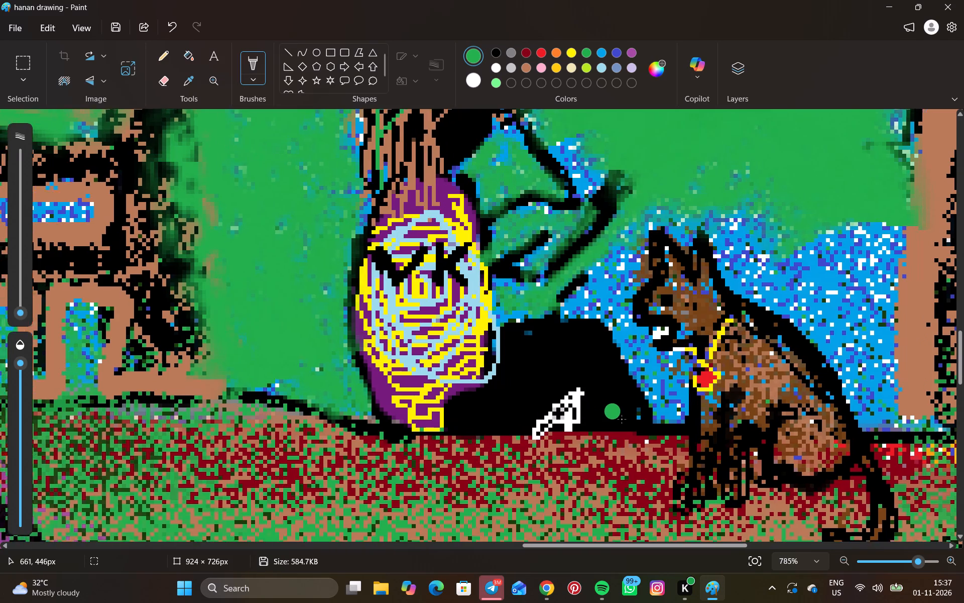
pyautogui.keyDown('ctrl'); pyautogui.scroll(8, 622, 419); pyautogui.keyUp('ctrl')
pyautogui.hscroll(-1, 622, 419)
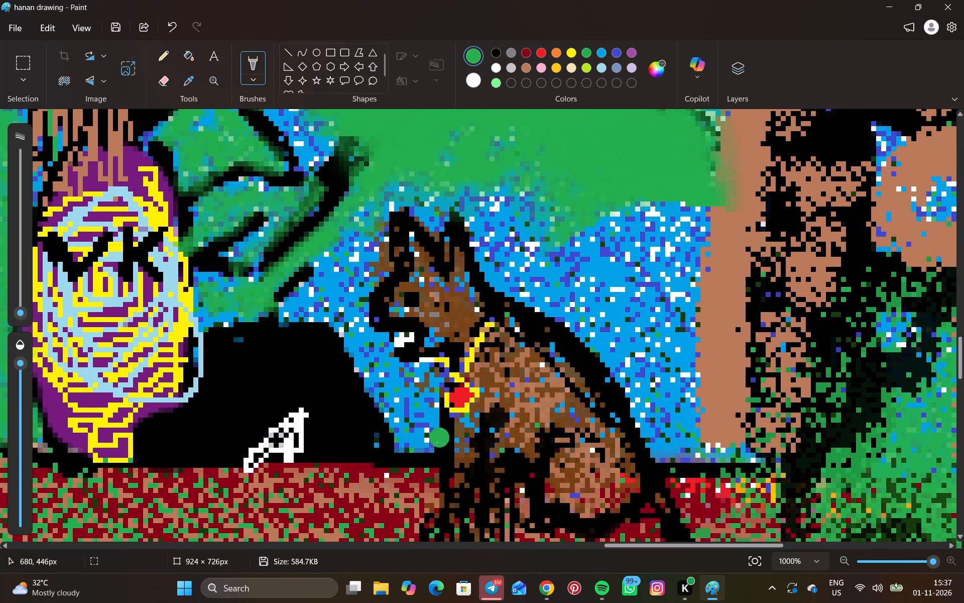
pyautogui.moveTo(428, 444); pyautogui.dragTo(430, 418)
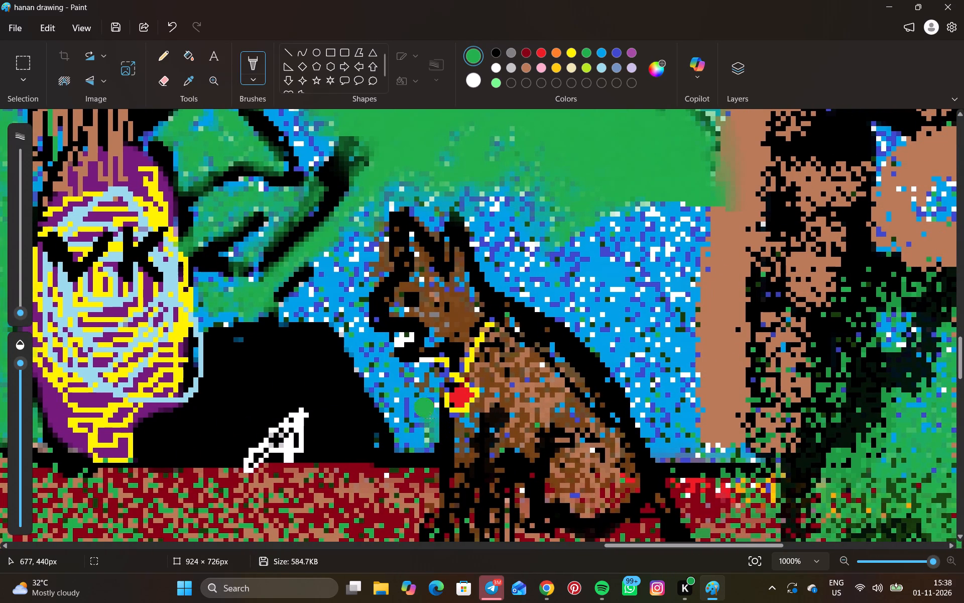
pyautogui.moveTo(430, 418); pyautogui.dragTo(386, 394)
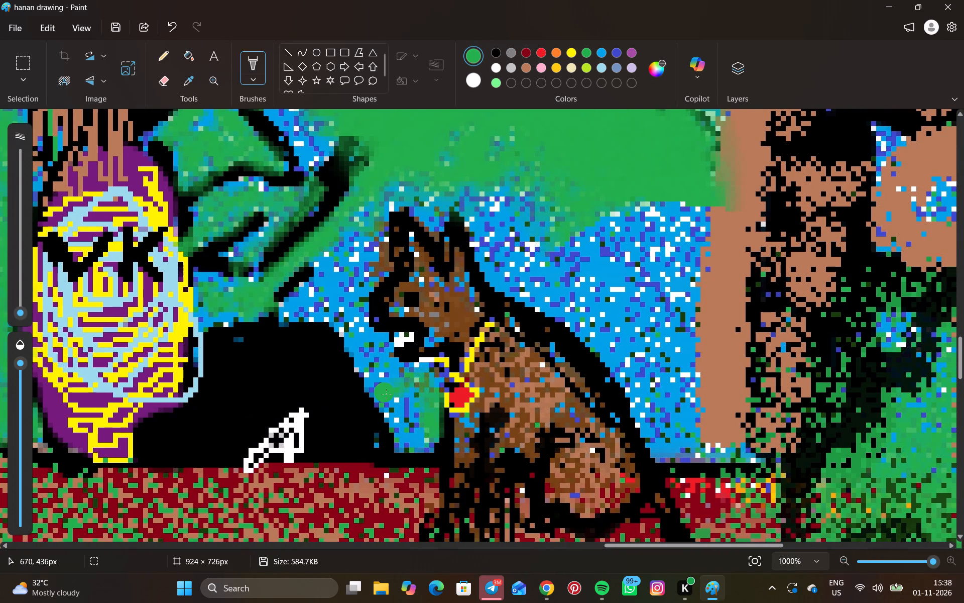
pyautogui.moveTo(386, 394); pyautogui.dragTo(407, 405)
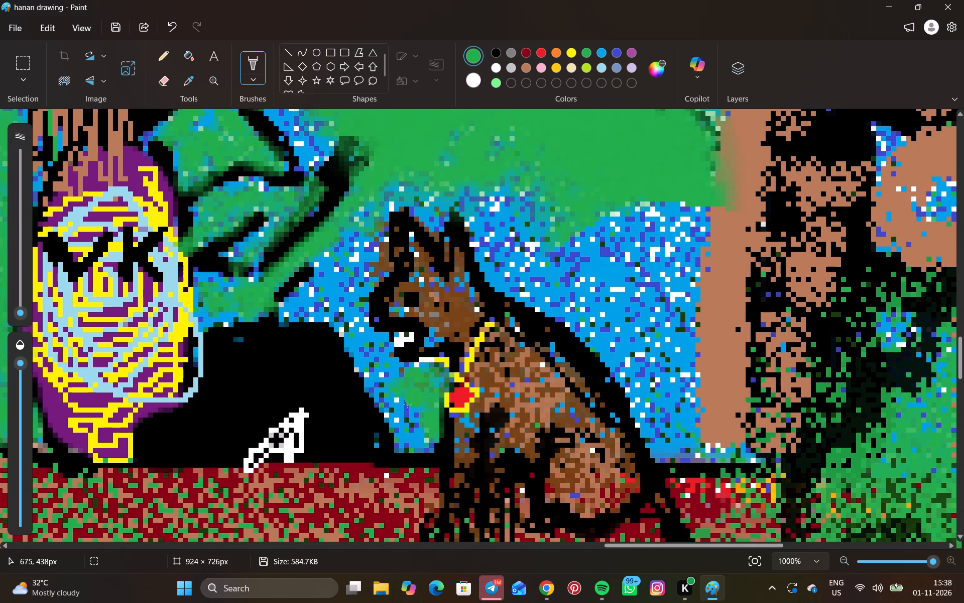
pyautogui.moveTo(407, 405); pyautogui.dragTo(427, 446)
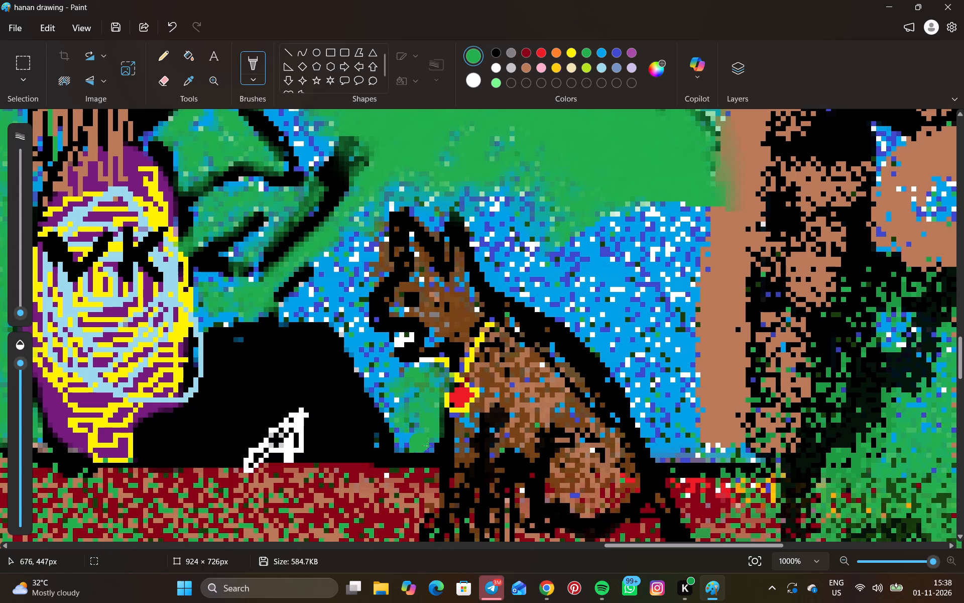
pyautogui.moveTo(427, 446); pyautogui.dragTo(387, 404)
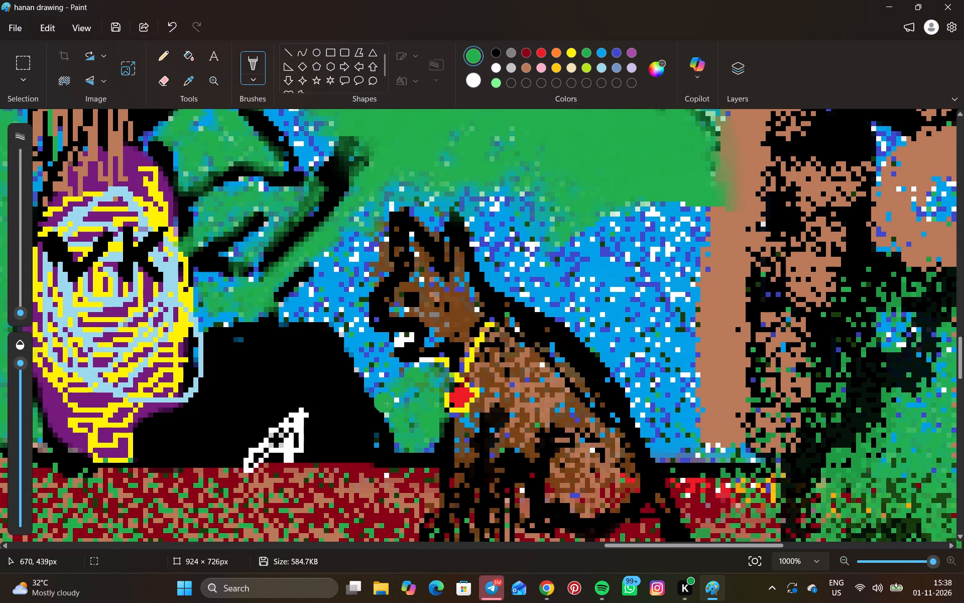
pyautogui.moveTo(387, 404); pyautogui.dragTo(407, 385)
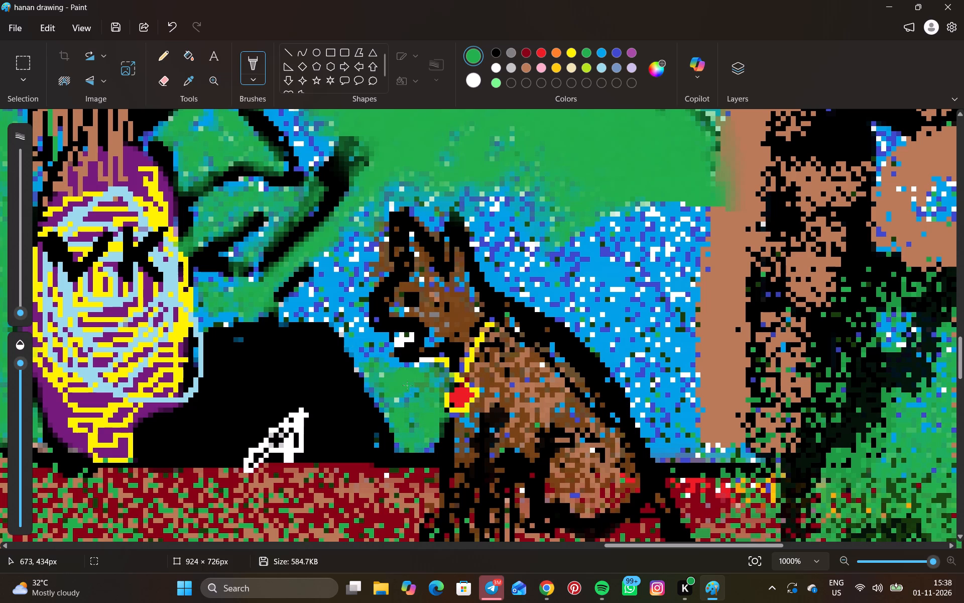
pyautogui.moveTo(407, 385); pyautogui.dragTo(366, 364)
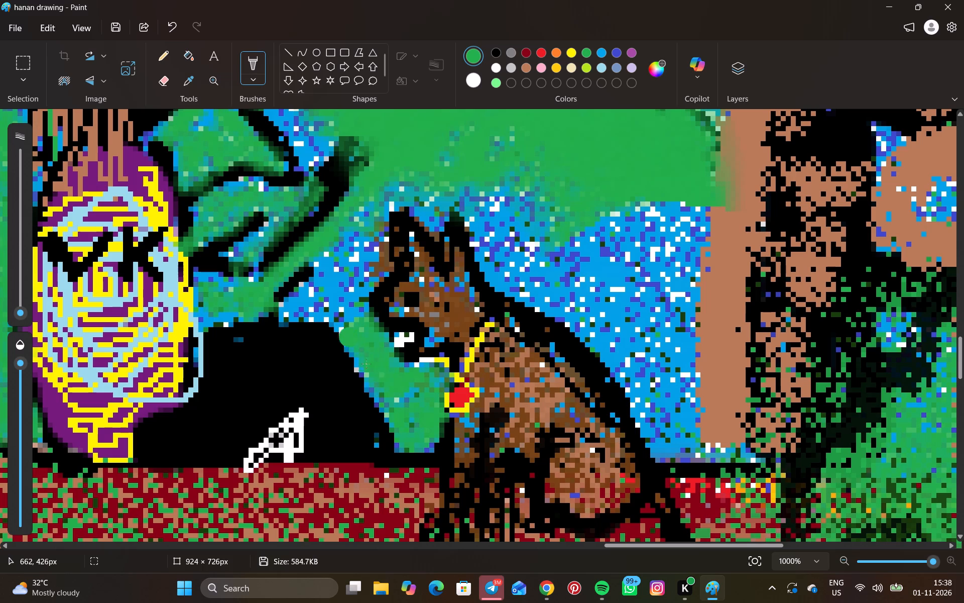
pyautogui.moveTo(366, 364); pyautogui.dragTo(416, 395)
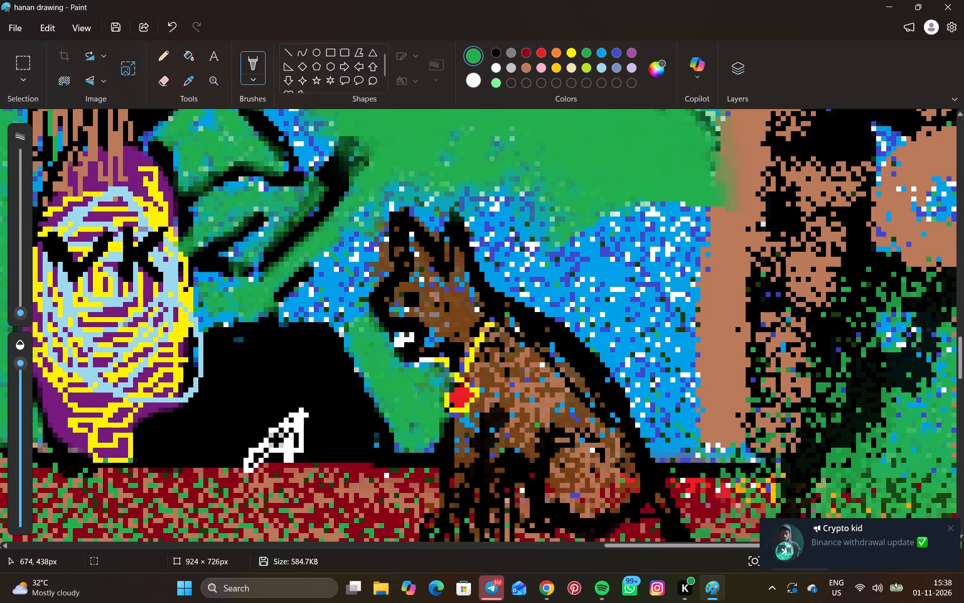
# Paint green over the remaining blue between the seated figure's lap and forearm outlines and the dog's chest and face.
pyautogui.moveTo(416, 395); pyautogui.dragTo(402, 434)
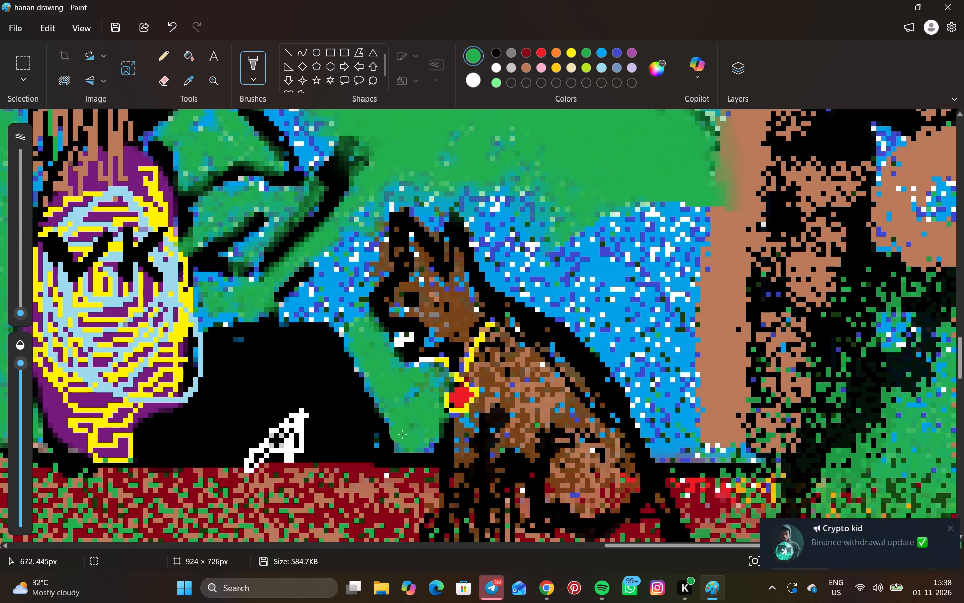
pyautogui.moveTo(402, 434); pyautogui.dragTo(330, 297)
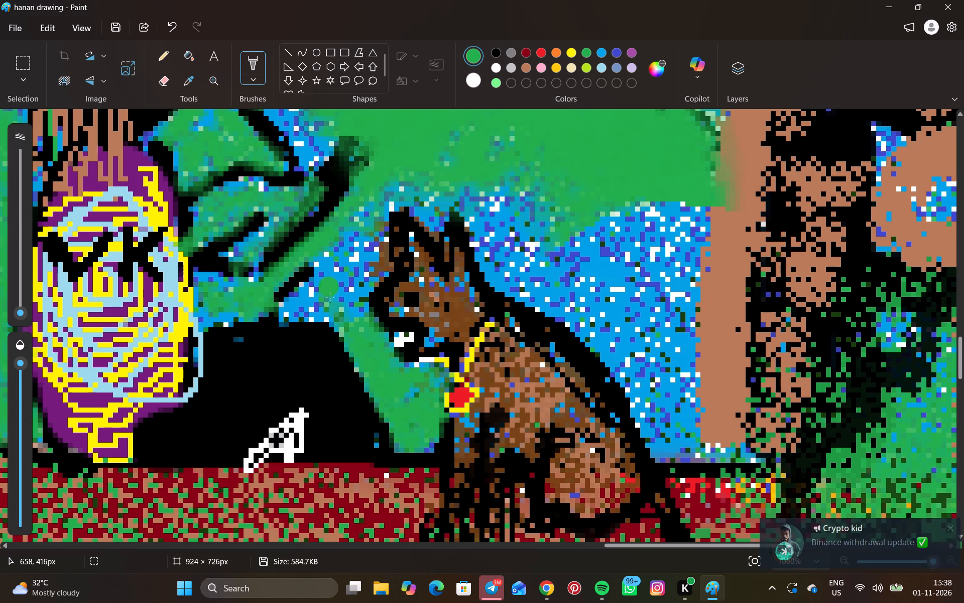
pyautogui.moveTo(330, 297); pyautogui.dragTo(299, 313)
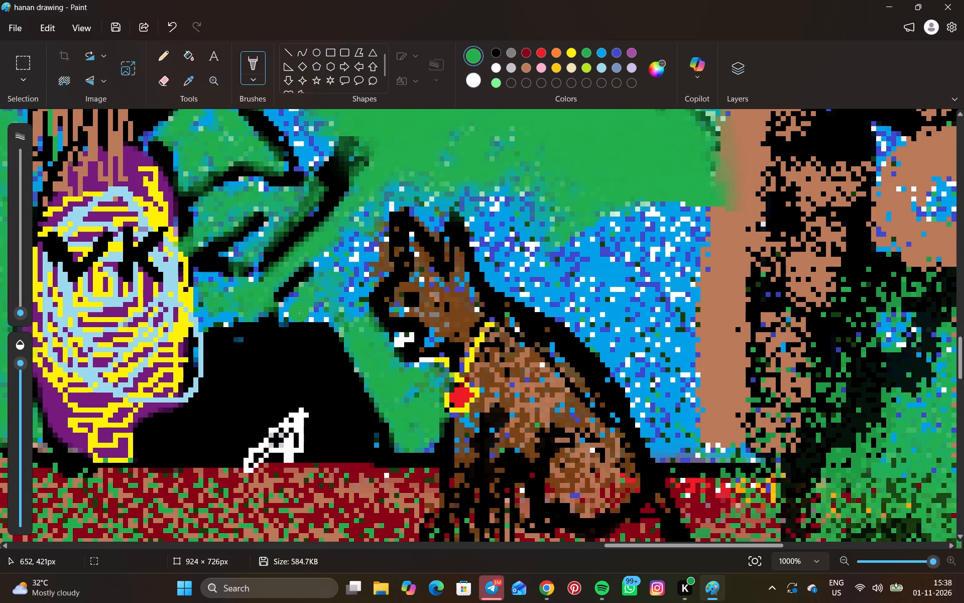
pyautogui.moveTo(299, 313); pyautogui.dragTo(363, 318)
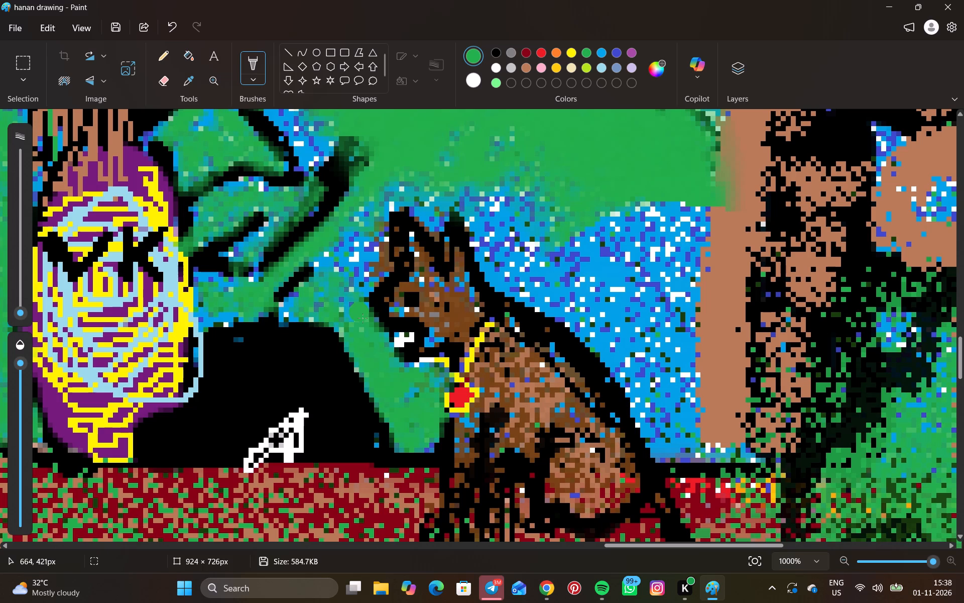
pyautogui.moveTo(363, 318); pyautogui.dragTo(330, 278)
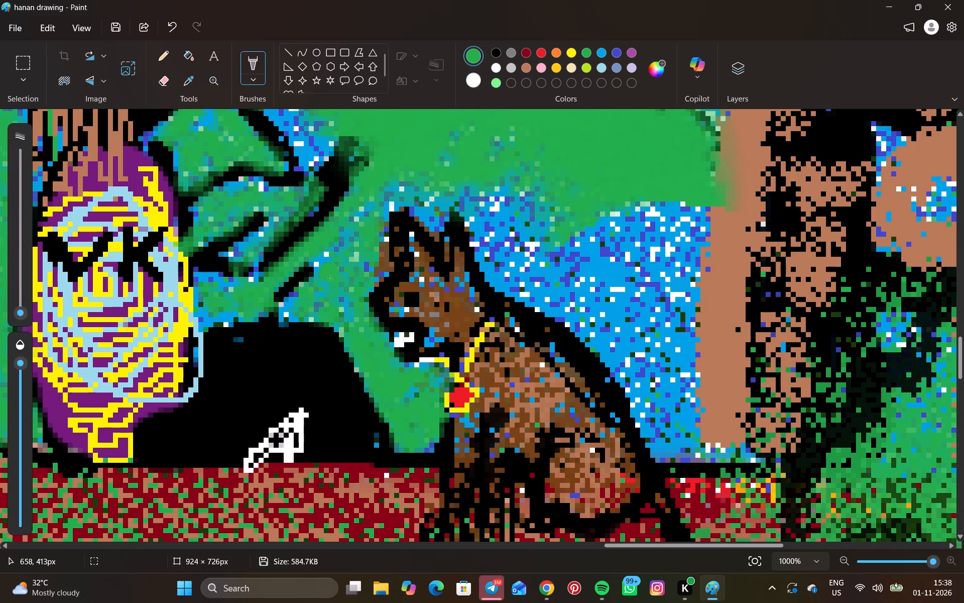
pyautogui.moveTo(330, 278); pyautogui.dragTo(320, 260)
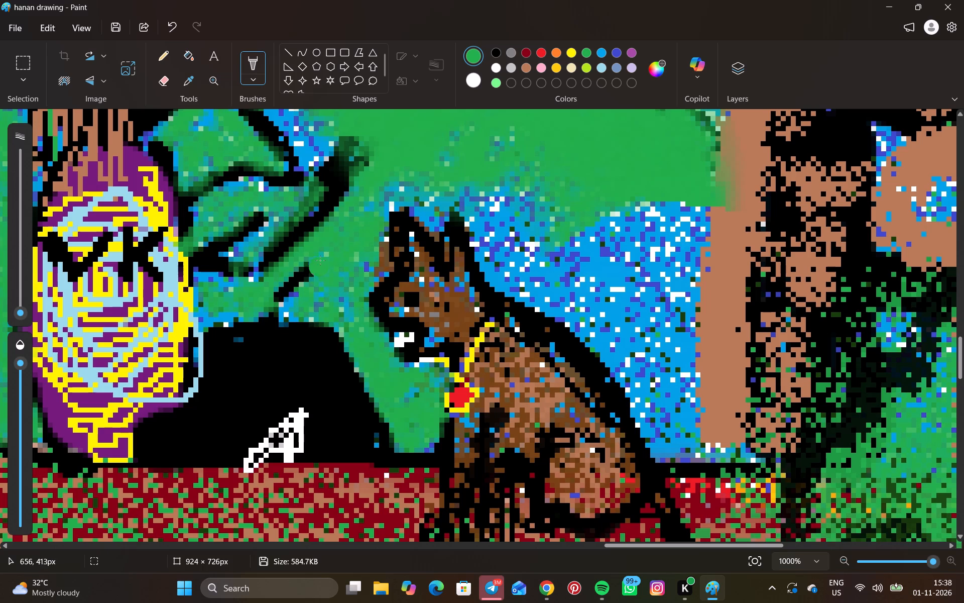
pyautogui.moveTo(320, 260); pyautogui.dragTo(313, 262)
pyautogui.moveTo(313, 262); pyautogui.dragTo(363, 284)
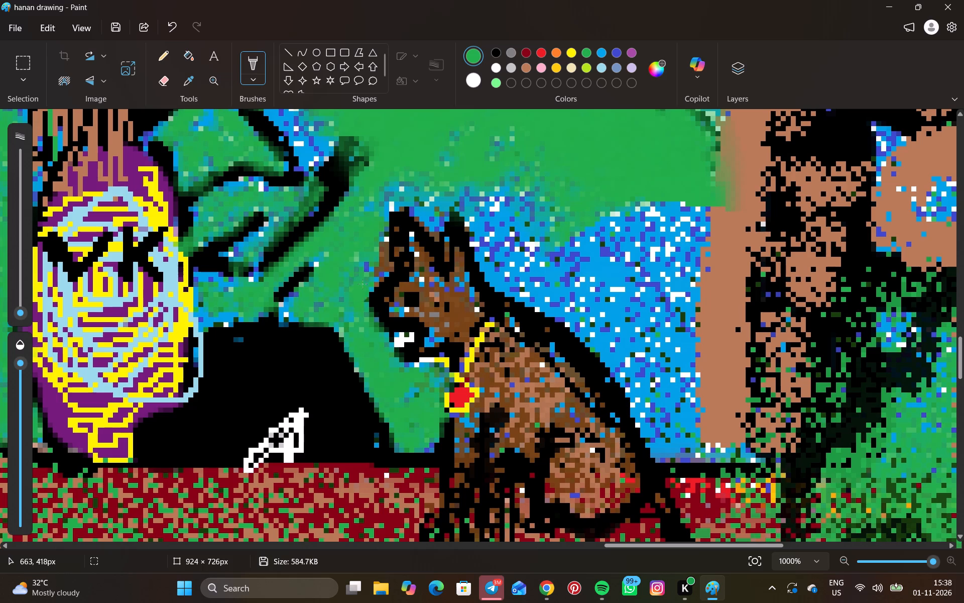
# Paint green over the blue around and above the dog's ears and just behind its head.
pyautogui.moveTo(363, 284); pyautogui.dragTo(449, 209)
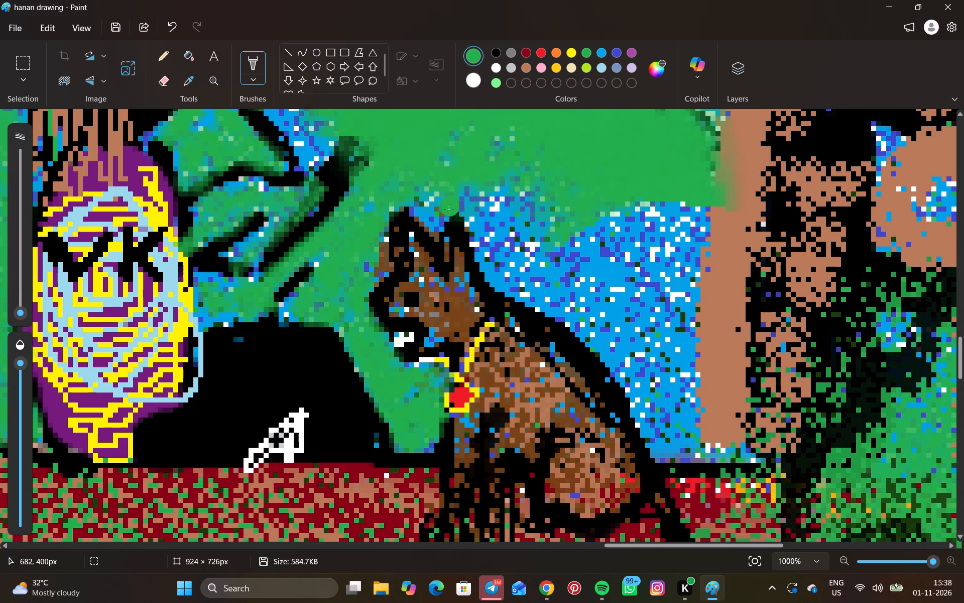
pyautogui.moveTo(449, 209); pyautogui.dragTo(446, 198)
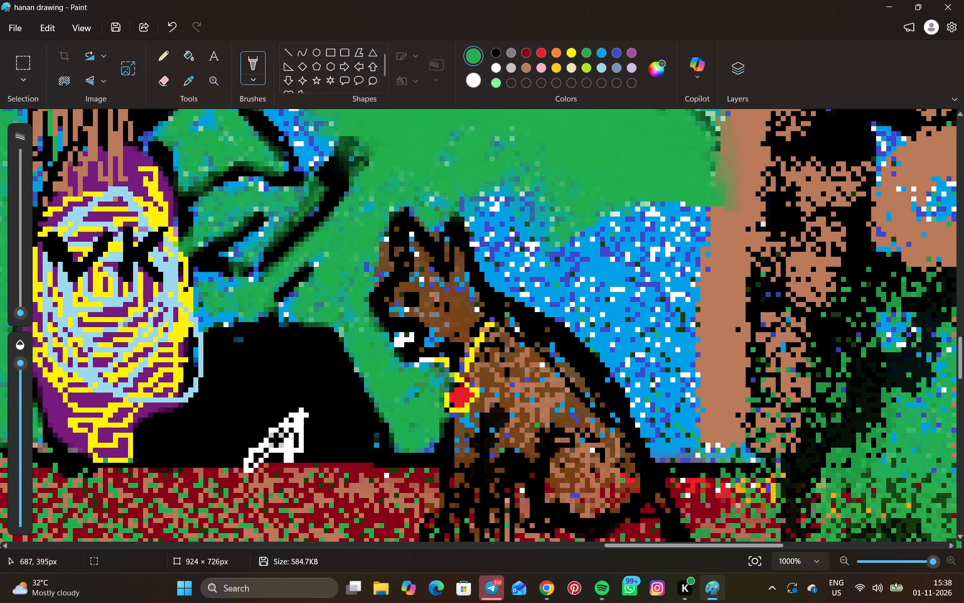
pyautogui.moveTo(446, 198); pyautogui.dragTo(454, 157)
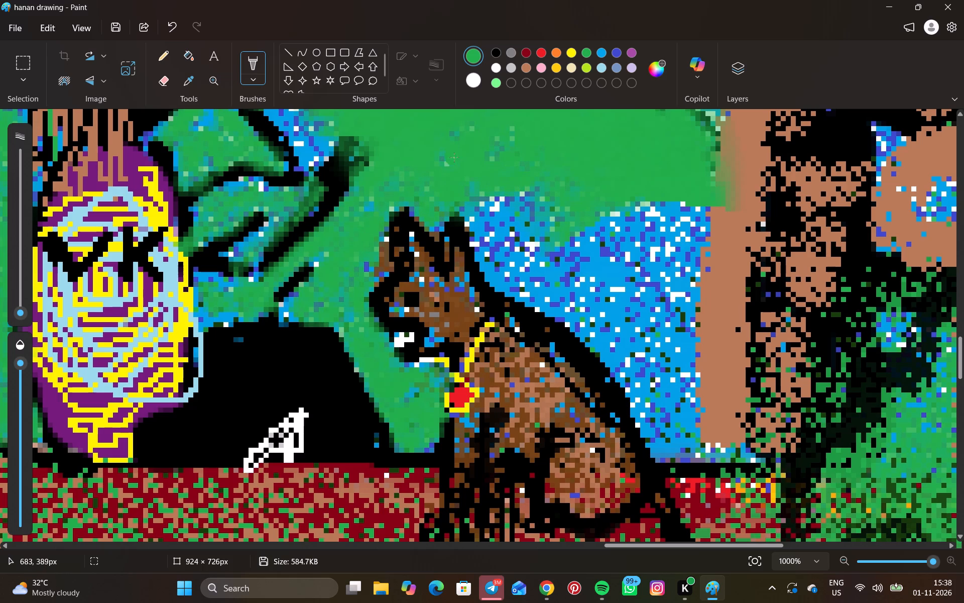
pyautogui.moveTo(454, 157); pyautogui.dragTo(467, 176)
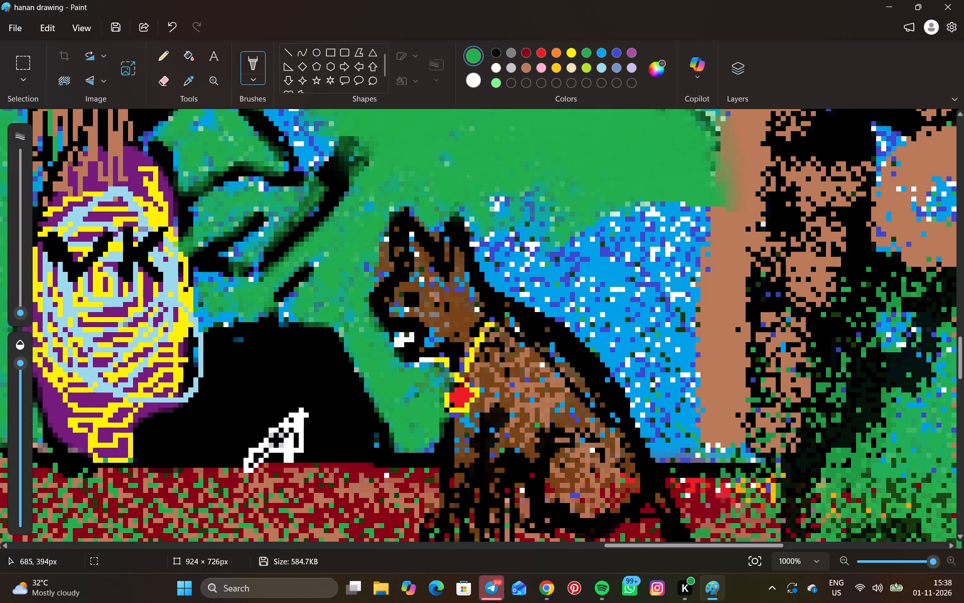
pyautogui.moveTo(467, 176); pyautogui.dragTo(499, 271)
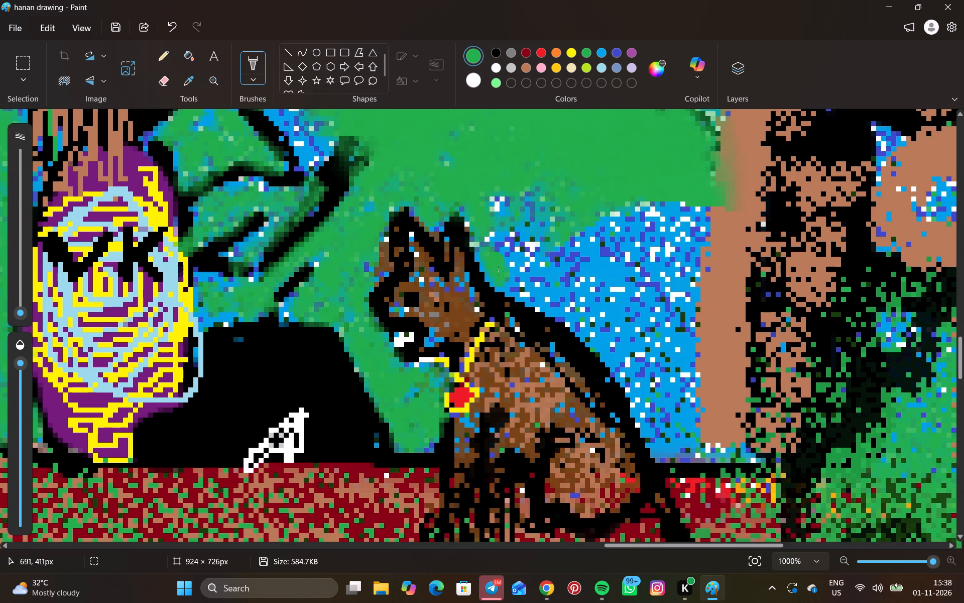
pyautogui.moveTo(499, 271); pyautogui.dragTo(492, 212)
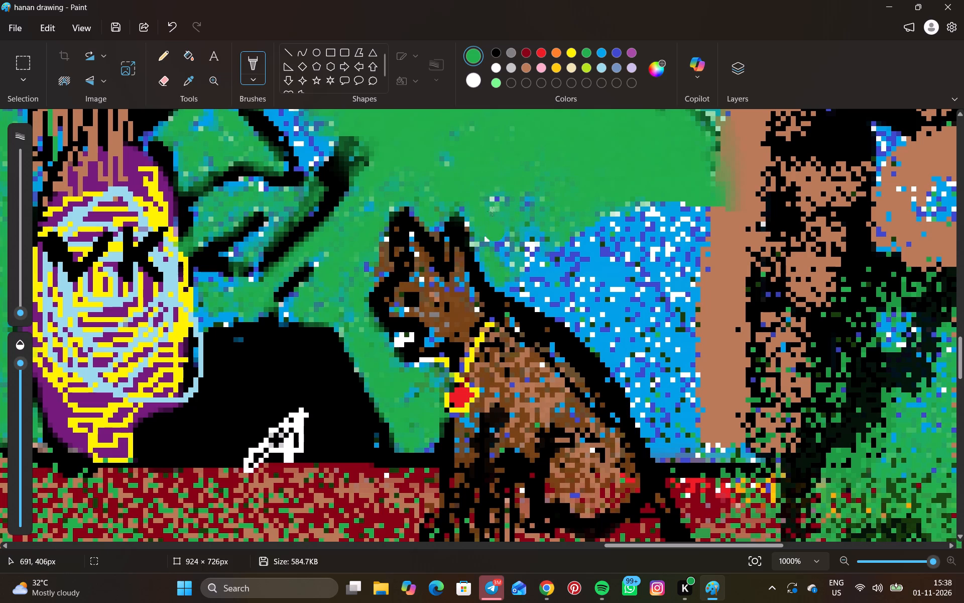
pyautogui.moveTo(492, 212); pyautogui.dragTo(566, 224)
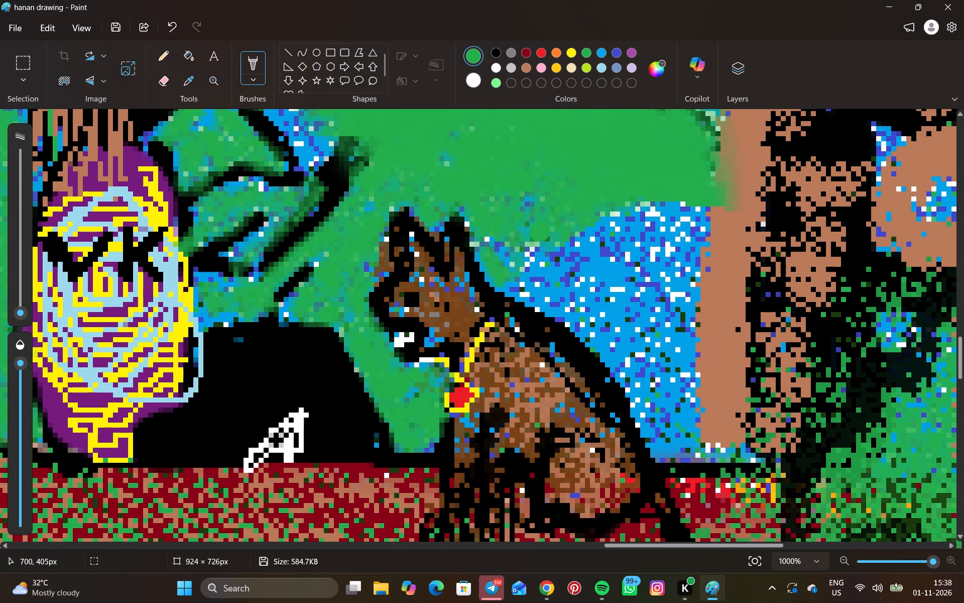
pyautogui.moveTo(566, 224); pyautogui.dragTo(579, 237)
# Paint green over the blue along the dog's neck and upper back, blending it into the green above.
pyautogui.hscroll(-1, 581, 224)
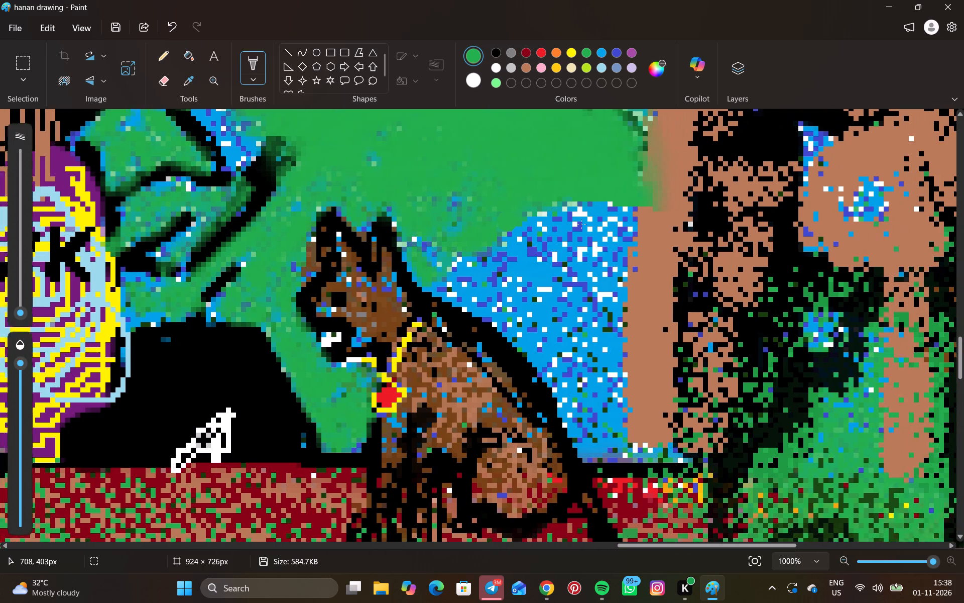
pyautogui.hscroll(-1, 581, 224)
pyautogui.moveTo(291, 214); pyautogui.dragTo(285, 253)
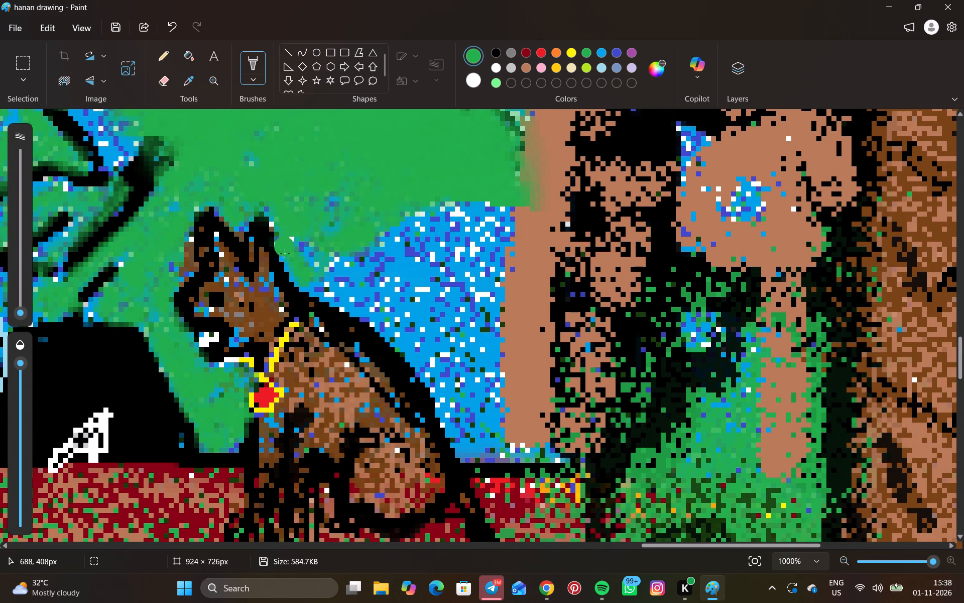
pyautogui.moveTo(285, 253); pyautogui.dragTo(359, 315)
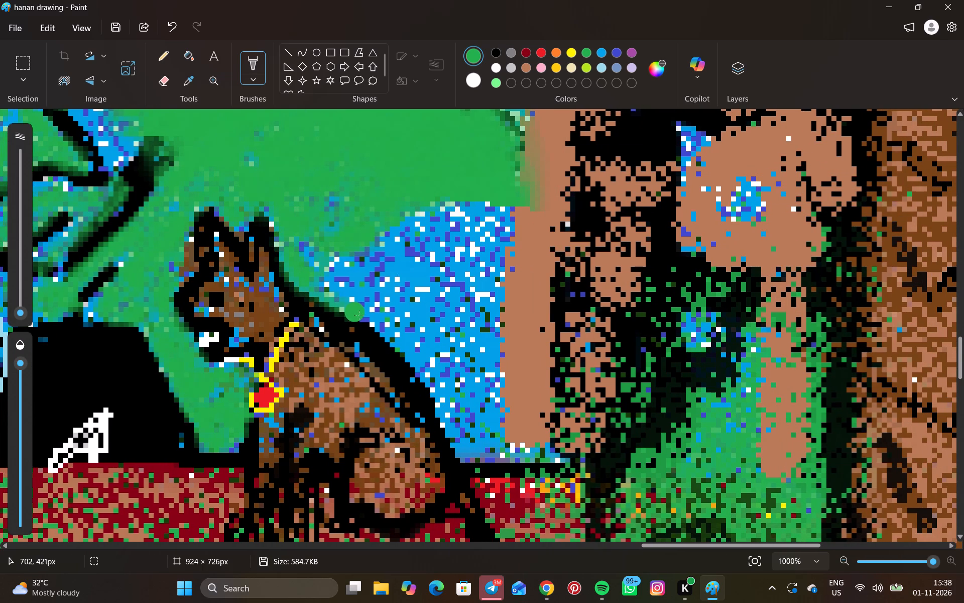
pyautogui.moveTo(359, 315); pyautogui.dragTo(419, 341)
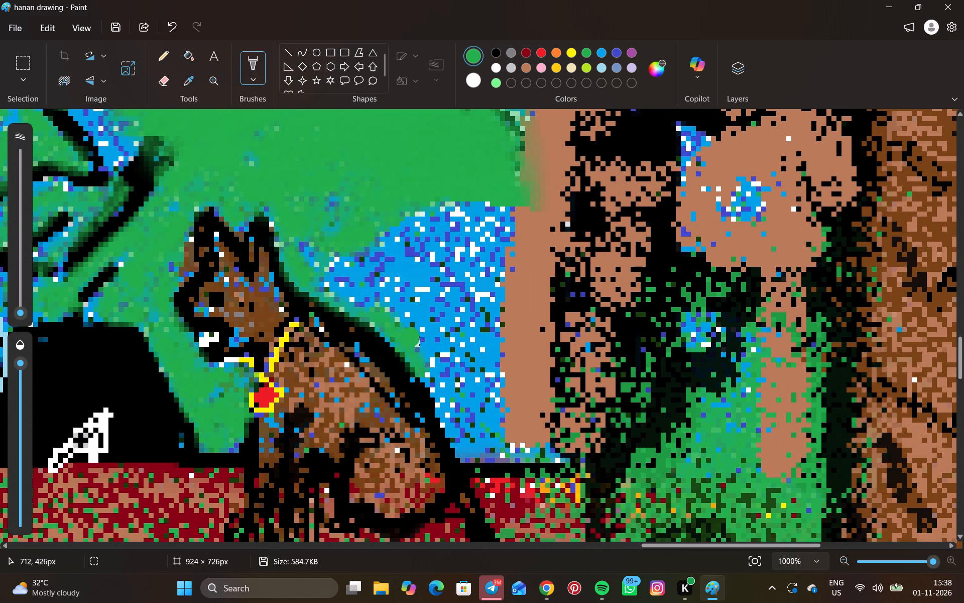
pyautogui.moveTo(419, 341); pyautogui.dragTo(345, 265)
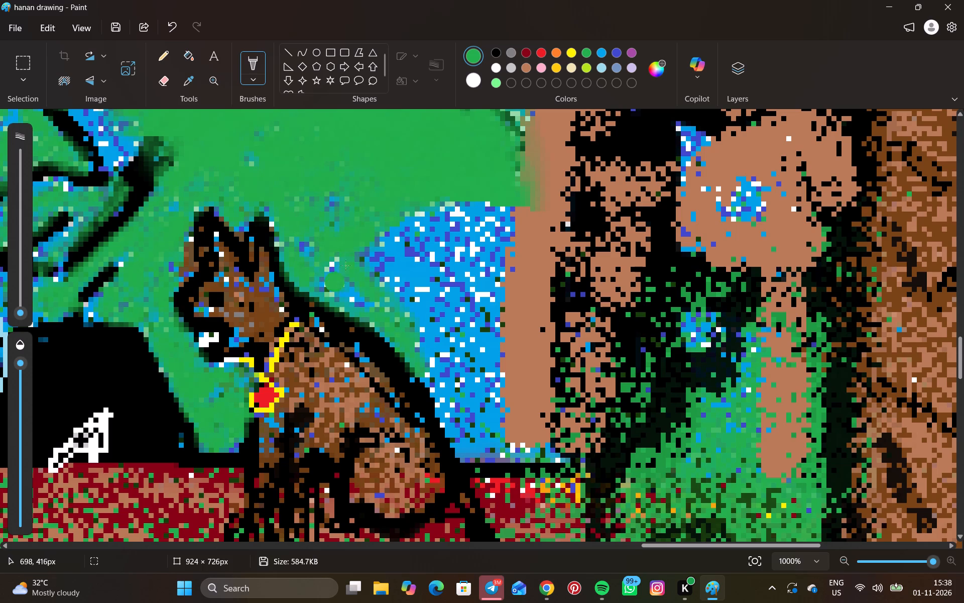
pyautogui.moveTo(345, 265); pyautogui.dragTo(300, 260)
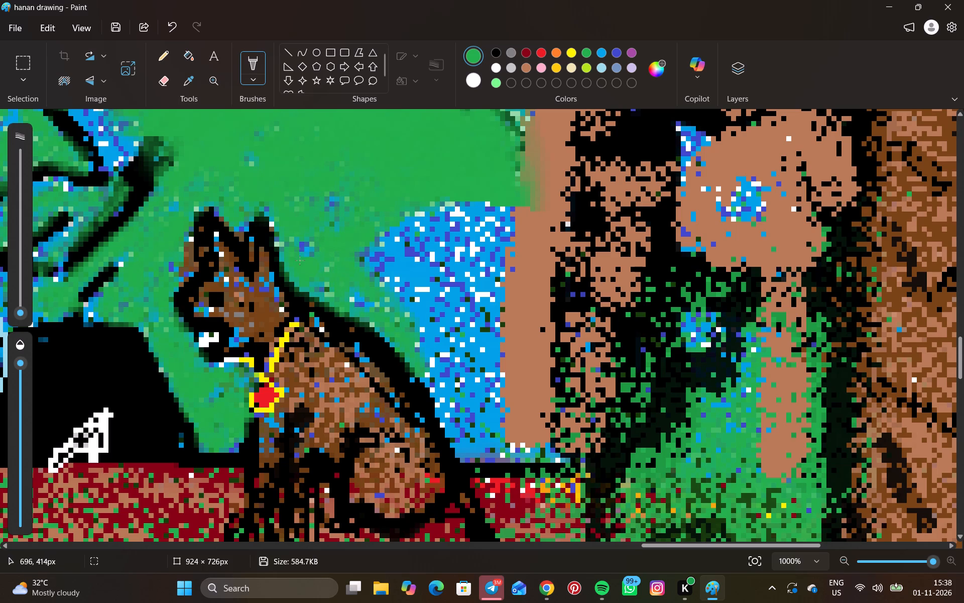
pyautogui.moveTo(300, 260); pyautogui.dragTo(359, 182)
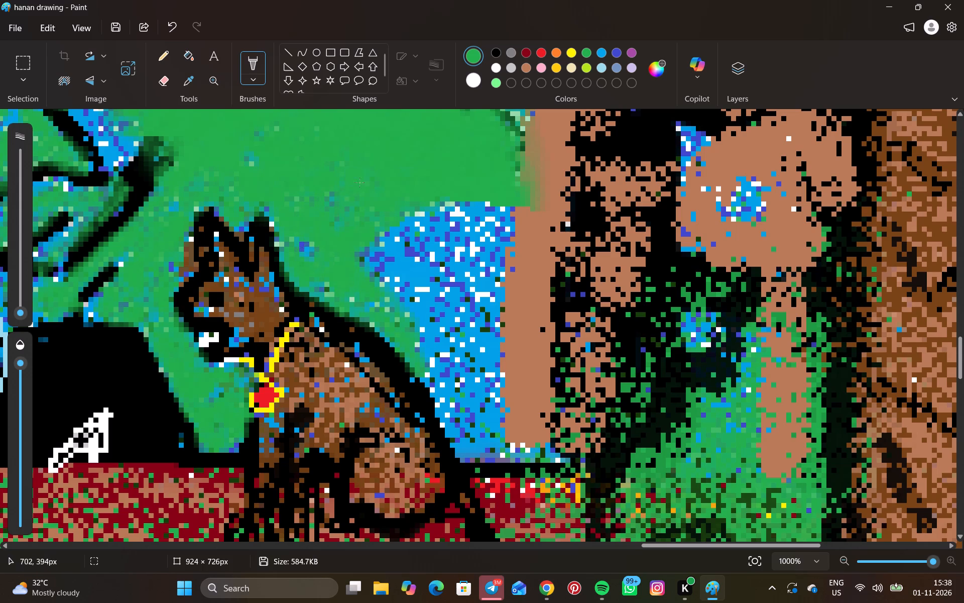
pyautogui.moveTo(359, 182); pyautogui.dragTo(387, 247)
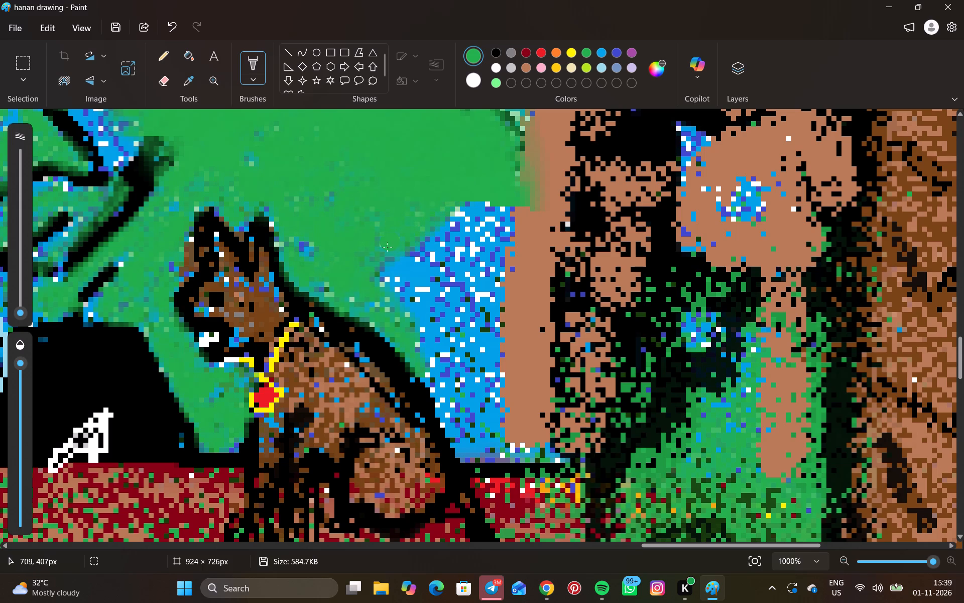
# Paint green down the dog's lower back to the ground and up along the edge of the brown fence post.
pyautogui.moveTo(387, 247); pyautogui.dragTo(441, 371)
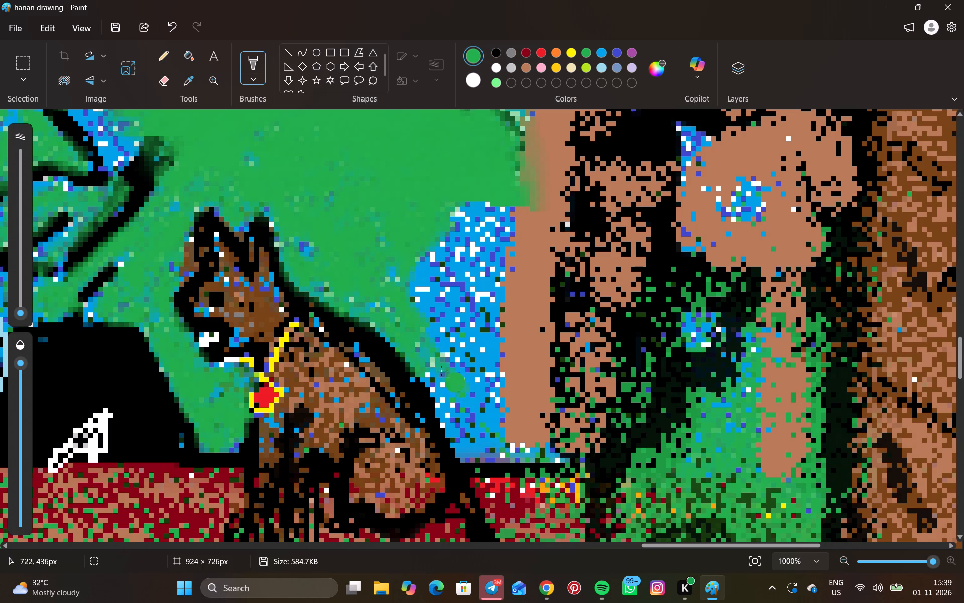
pyautogui.moveTo(441, 371); pyautogui.dragTo(462, 443)
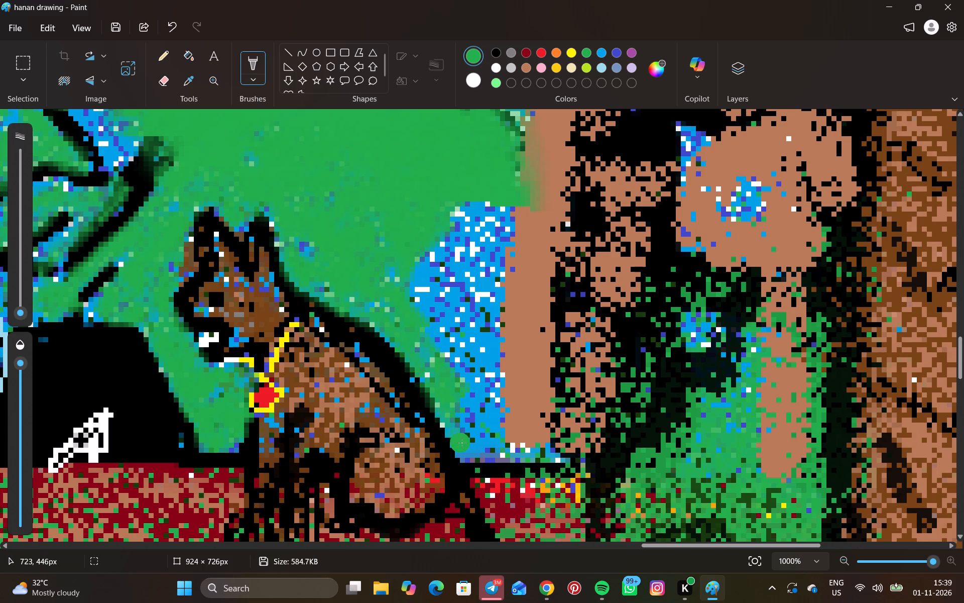
pyautogui.moveTo(462, 443); pyautogui.dragTo(485, 424)
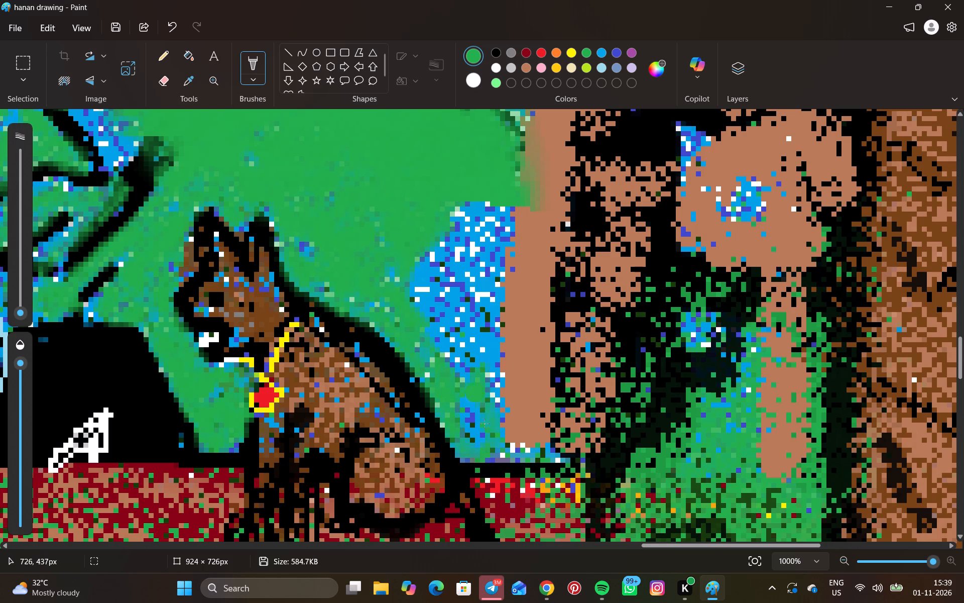
pyautogui.moveTo(485, 424); pyautogui.dragTo(503, 206)
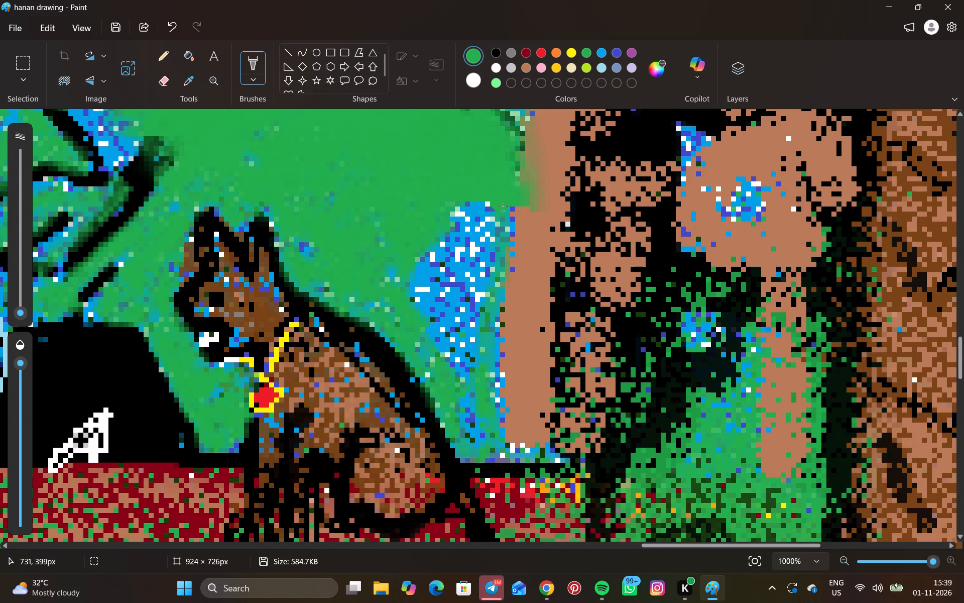
pyautogui.moveTo(503, 206); pyautogui.dragTo(432, 247)
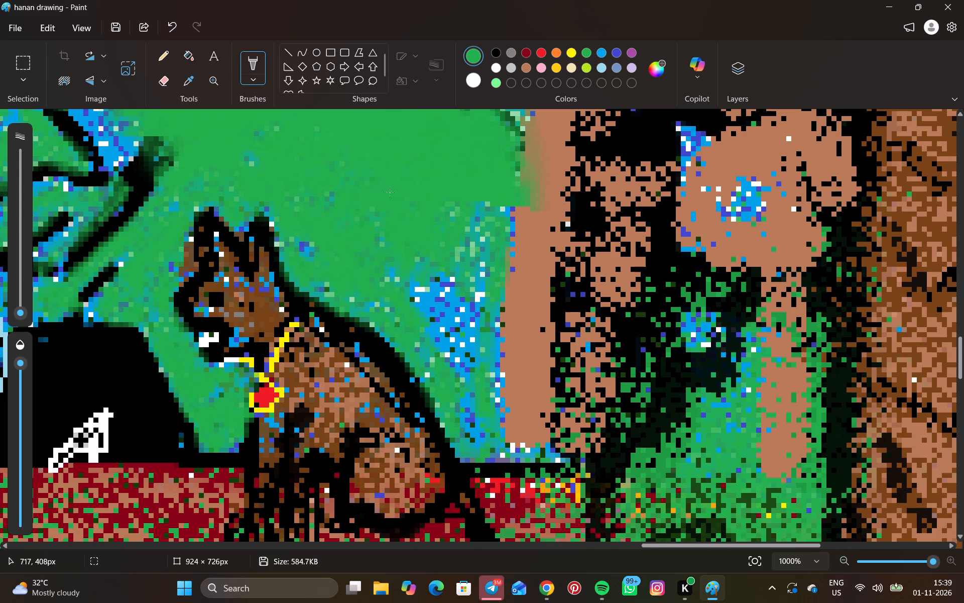
# Enlarge the brush to about 18 px and paint green over the remaining blue between the dog's back and the brown fence post.
pyautogui.moveTo(14, 270); pyautogui.dragTo(24, 293)
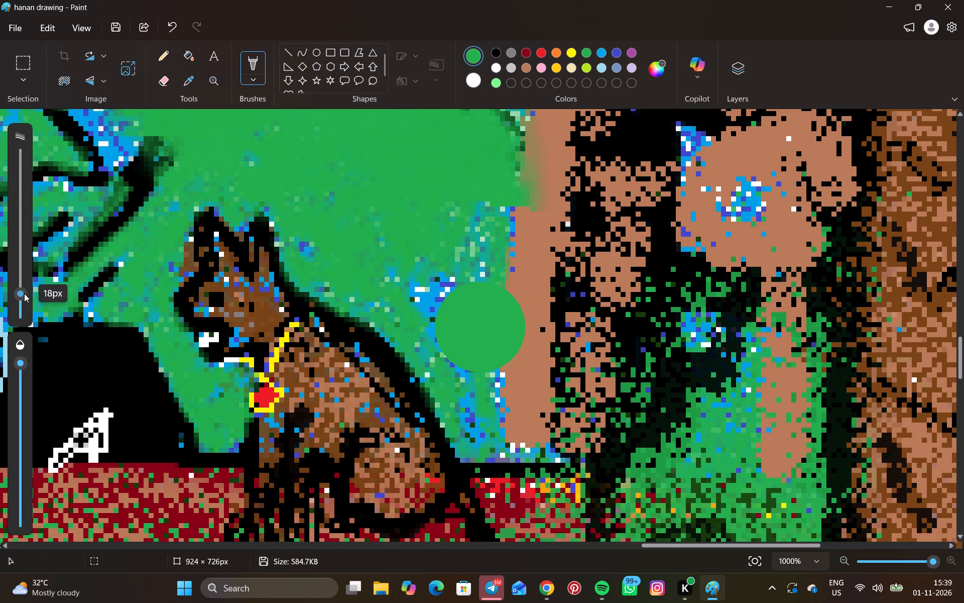
pyautogui.moveTo(24, 293); pyautogui.dragTo(27, 292)
pyautogui.moveTo(425, 263); pyautogui.dragTo(483, 183)
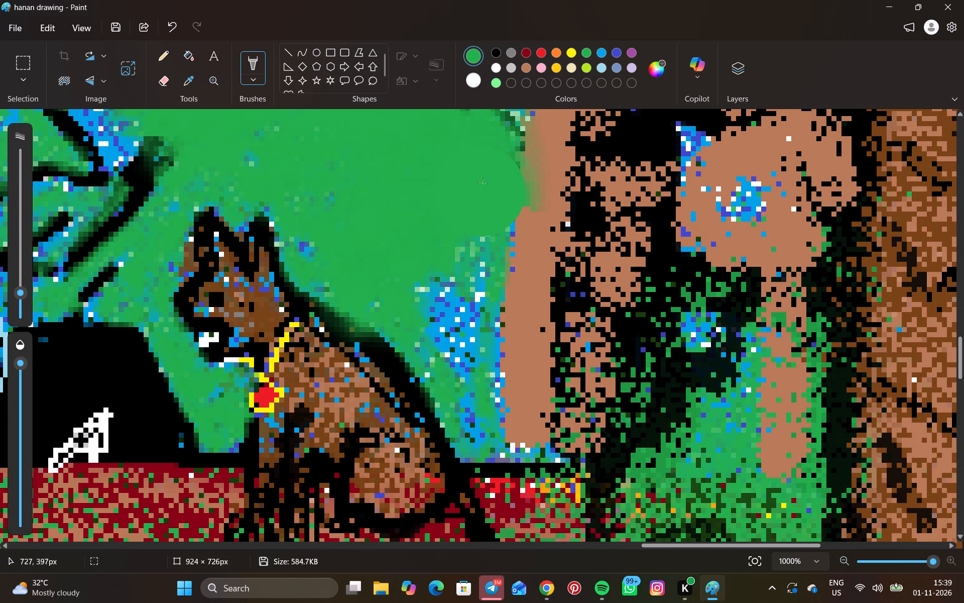
pyautogui.moveTo(483, 183); pyautogui.dragTo(471, 247)
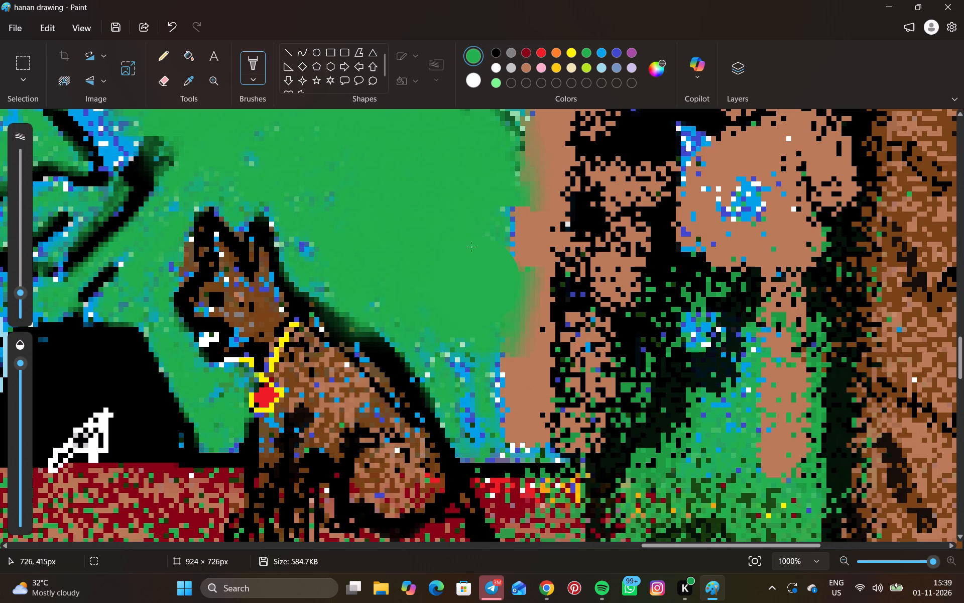
pyautogui.moveTo(471, 247); pyautogui.dragTo(488, 442)
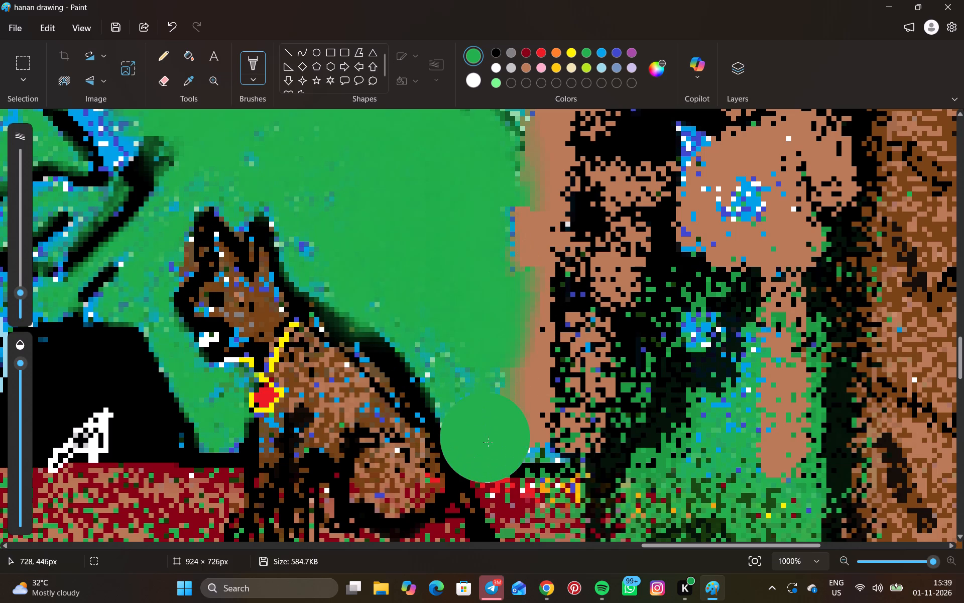
pyautogui.moveTo(488, 442); pyautogui.dragTo(513, 460)
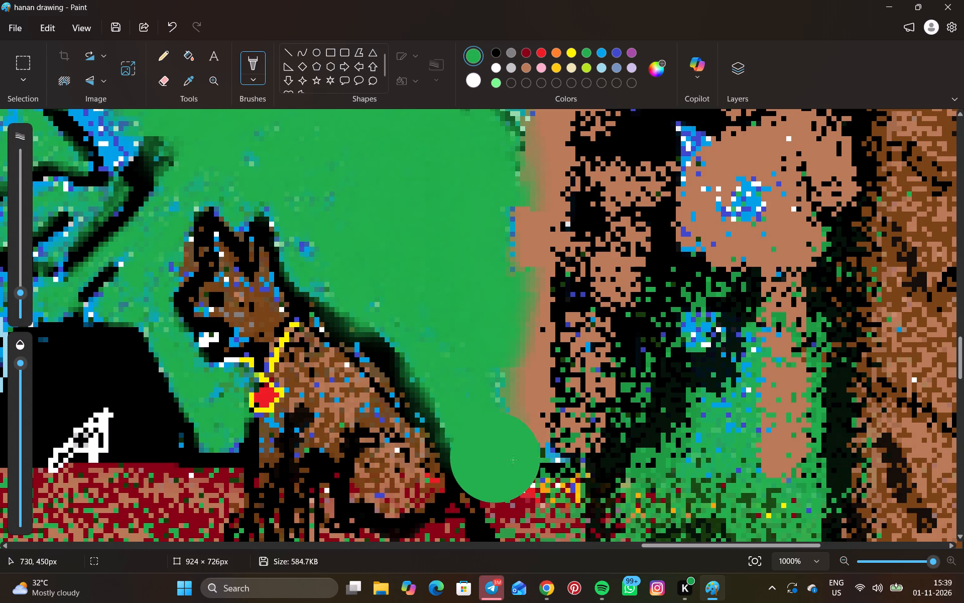
pyautogui.moveTo(513, 460); pyautogui.dragTo(462, 384)
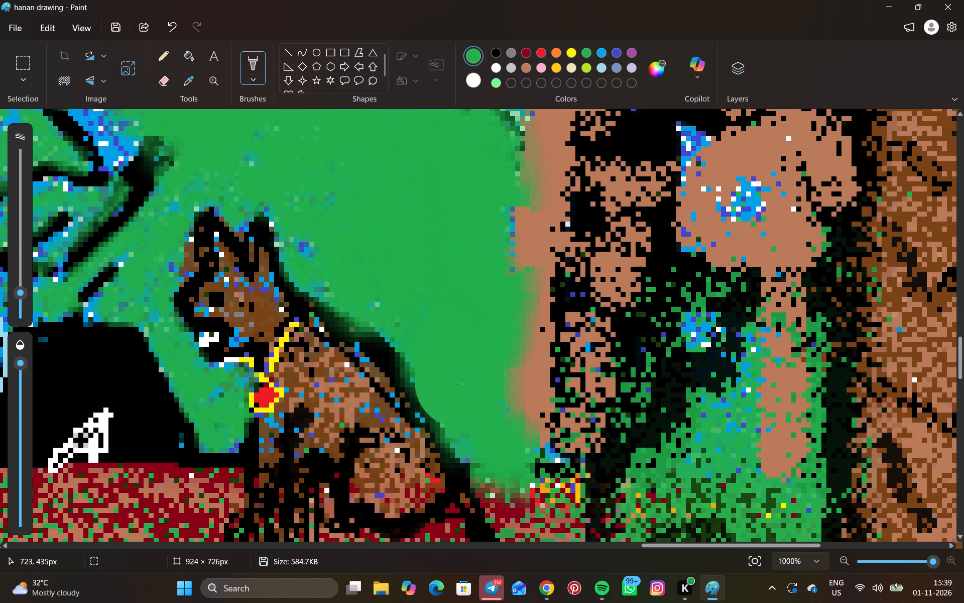
pyautogui.moveTo(462, 384); pyautogui.dragTo(331, 308)
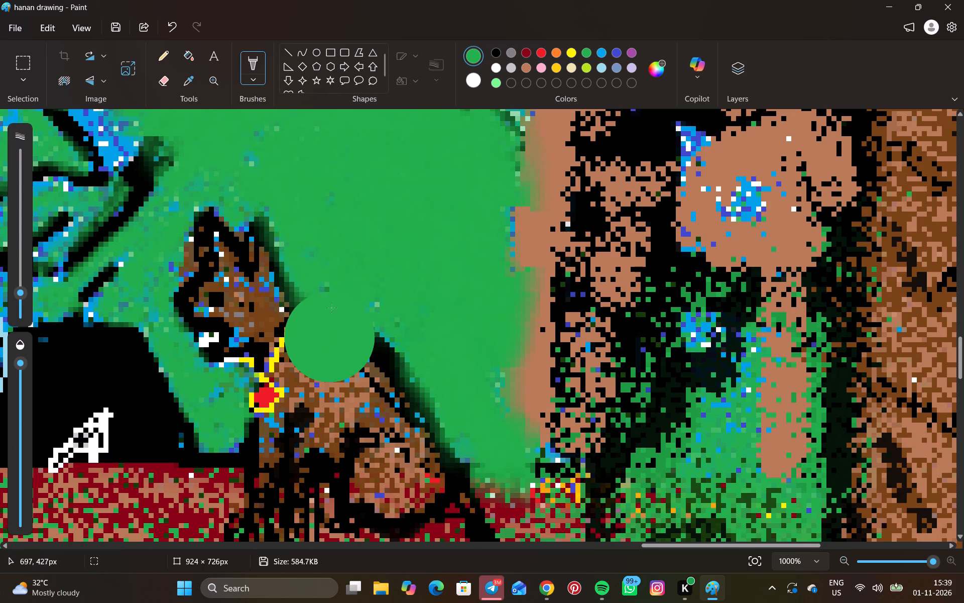
# Paint green over the remaining specks just above the dog's neck and upper back.
pyautogui.moveTo(331, 308); pyautogui.dragTo(381, 258)
# Switch to black with a much smaller brush and redraw the outline along the dog's neck and back down to the tail.
pyautogui.keyDown('ctrl'); pyautogui.scroll(-2, 386, 246); pyautogui.keyUp('ctrl')
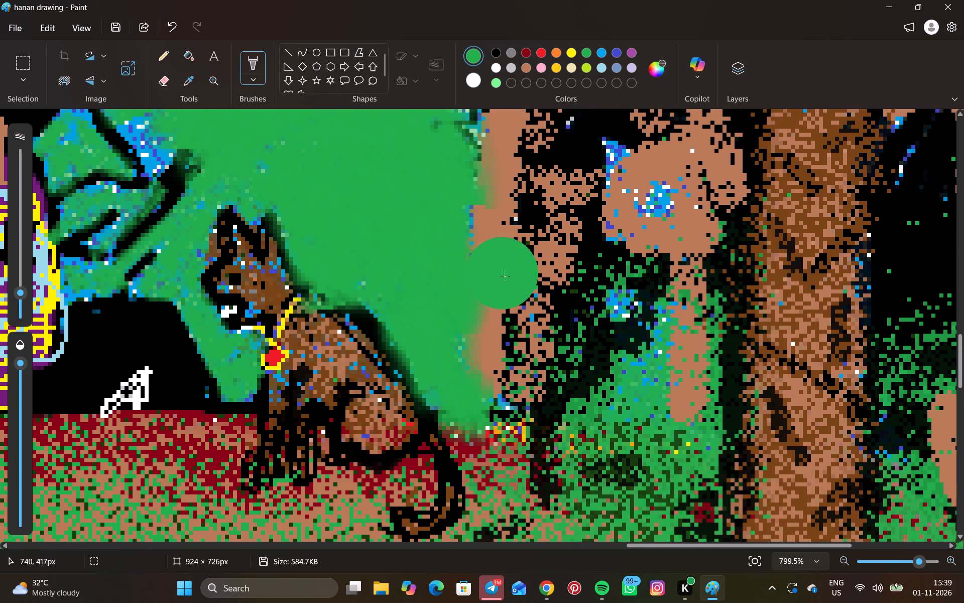
pyautogui.keyDown('ctrl'); pyautogui.scroll(-1, 486, 268); pyautogui.keyUp('ctrl')
pyautogui.click(495, 56)
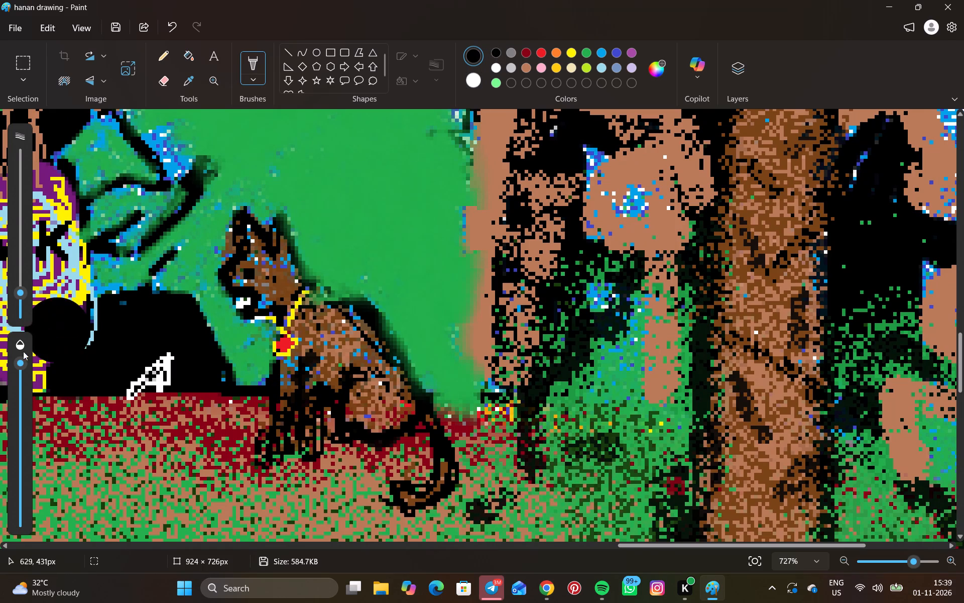
pyautogui.moveTo(22, 306); pyautogui.dragTo(23, 312)
pyautogui.click(23, 312)
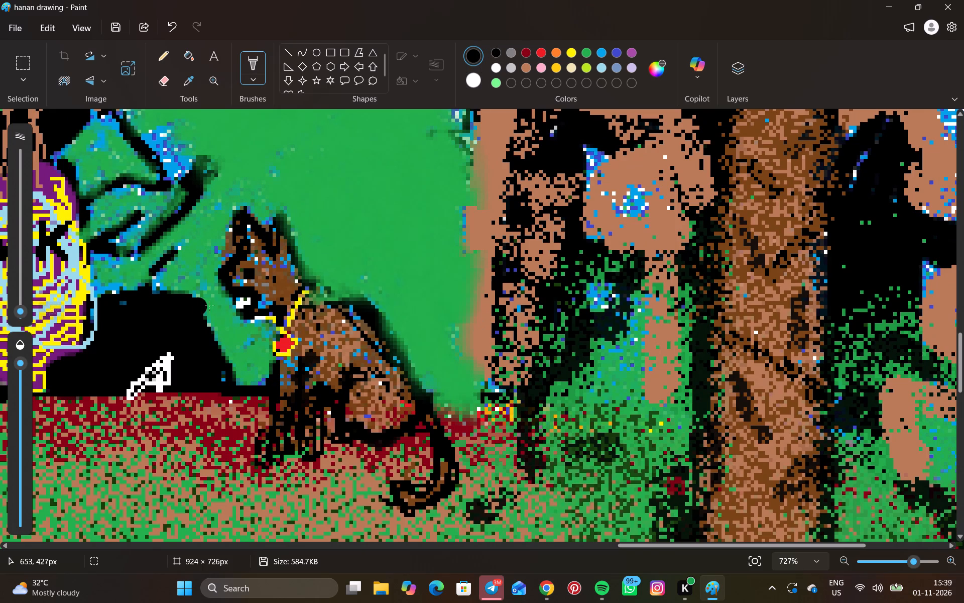
pyautogui.click(320, 287)
pyautogui.click(330, 288)
pyautogui.moveTo(355, 305); pyautogui.dragTo(357, 306)
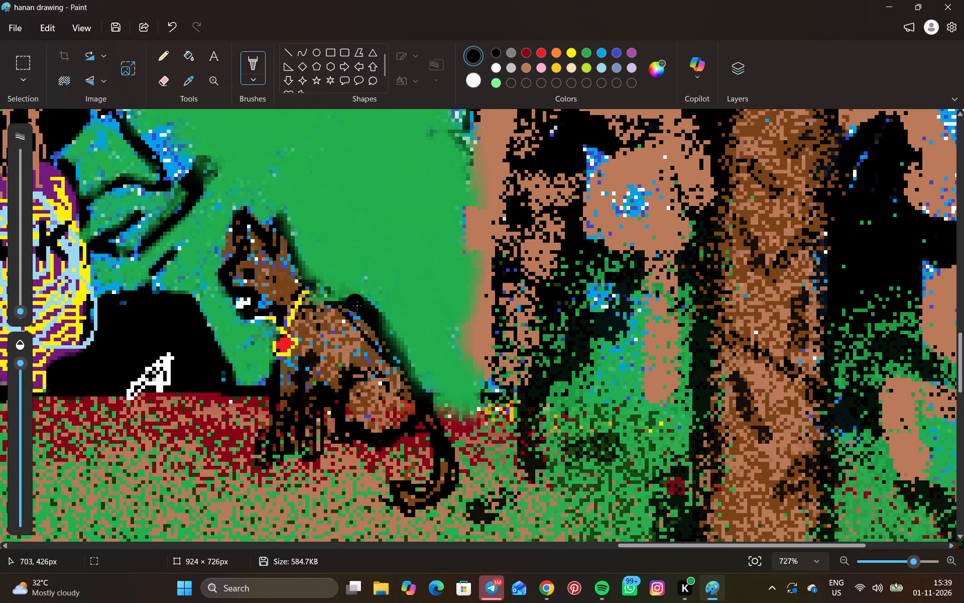
pyautogui.moveTo(357, 306); pyautogui.dragTo(342, 296)
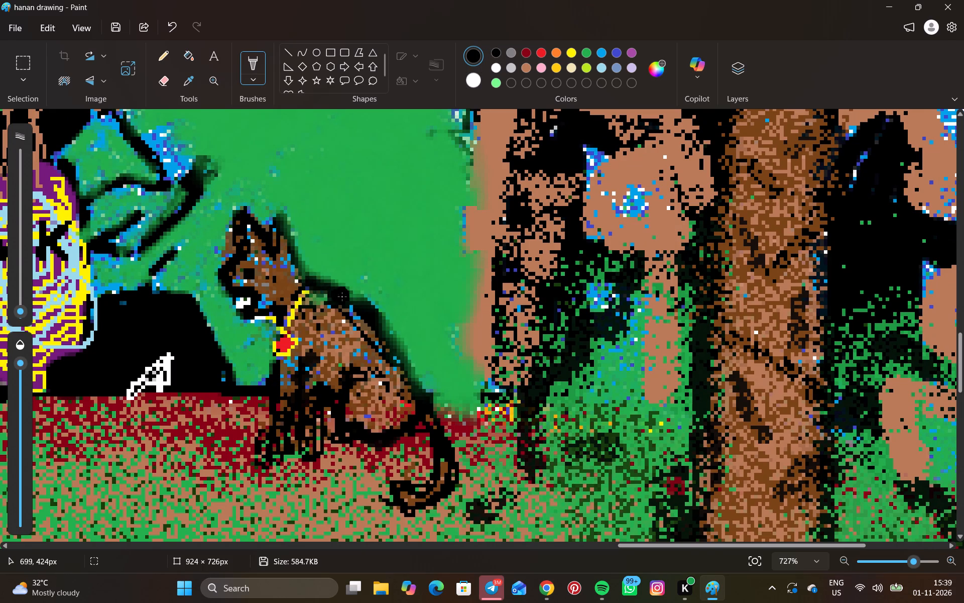
pyautogui.moveTo(342, 296); pyautogui.dragTo(422, 408)
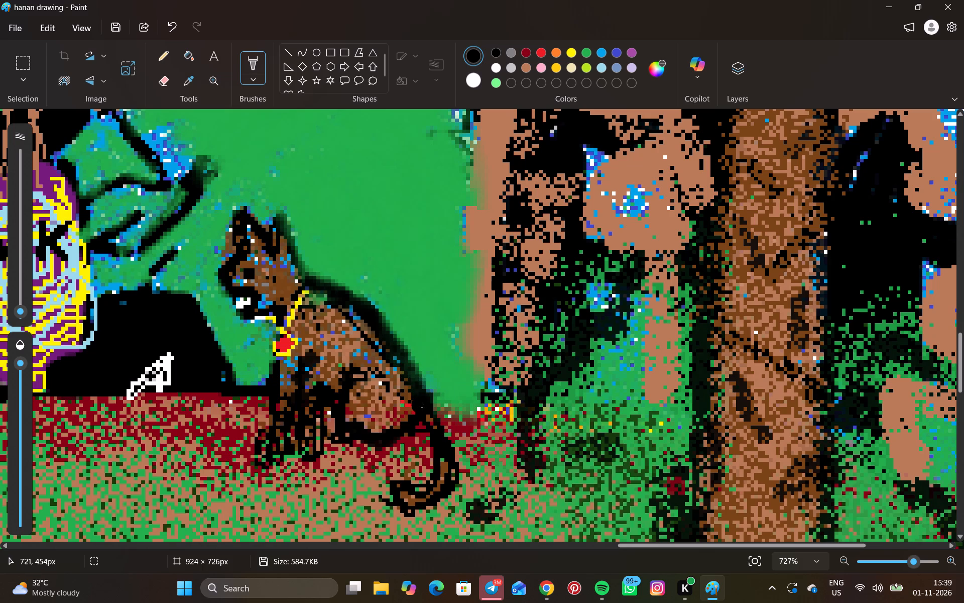
pyautogui.moveTo(422, 408); pyautogui.dragTo(422, 413)
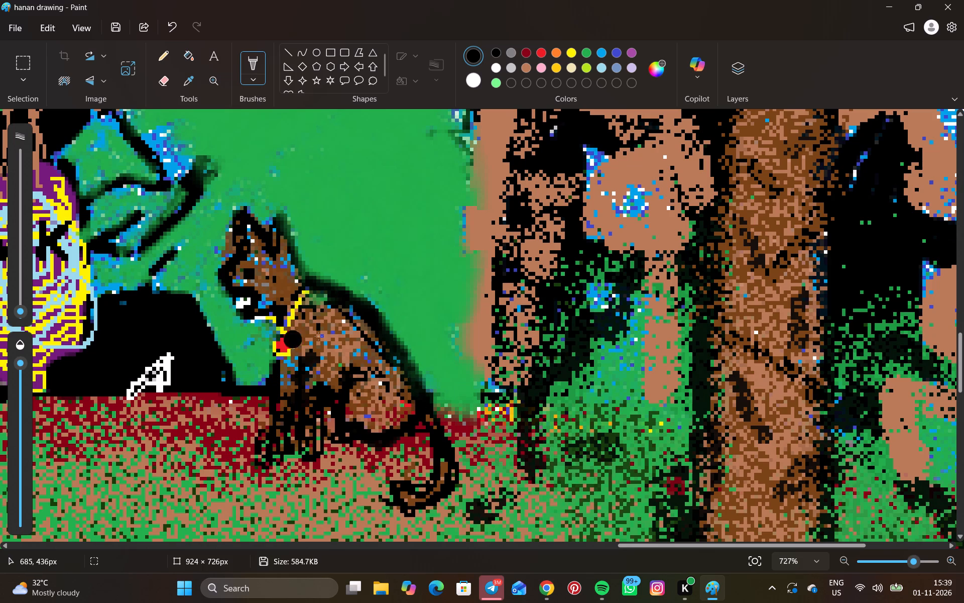
# Paint green over the blue in the gap between the first two peaks of the middle fence and up the second peak's near slope.
pyautogui.keyDown('ctrl'); pyautogui.scroll(-3, 407, 343); pyautogui.keyUp('ctrl')
pyautogui.keyDown('ctrl'); pyautogui.scroll(-4, 511, 370); pyautogui.keyUp('ctrl')
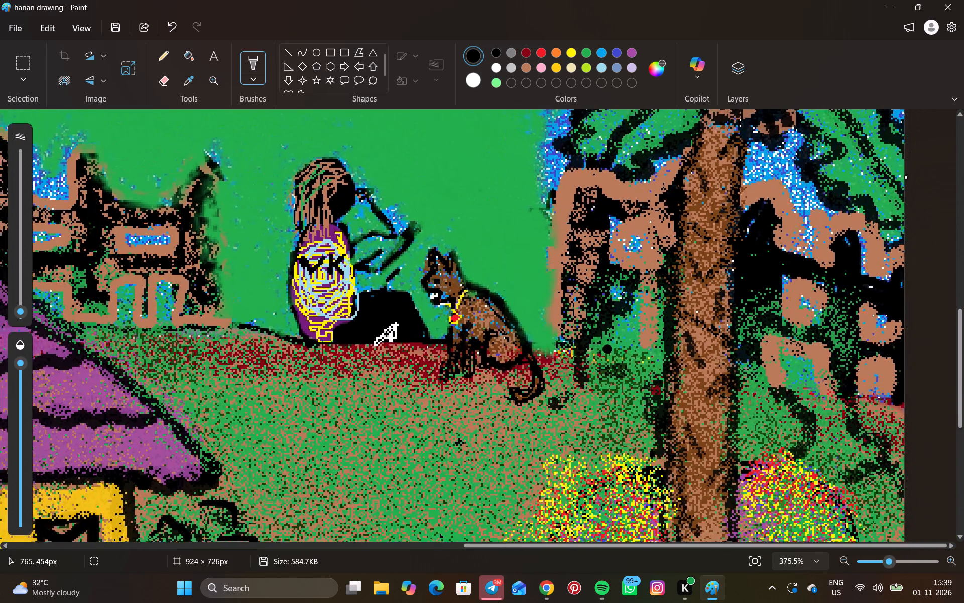
pyautogui.keyDown('ctrl'); pyautogui.scroll(-4, 511, 370); pyautogui.keyUp('ctrl')
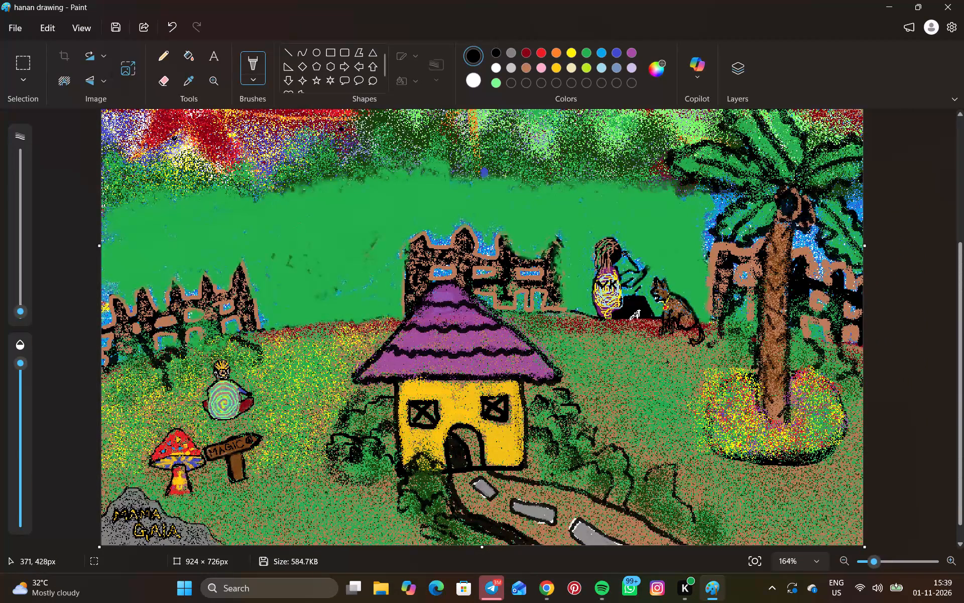
pyautogui.keyDown('ctrl'); pyautogui.scroll(8, 427, 250); pyautogui.keyUp('ctrl')
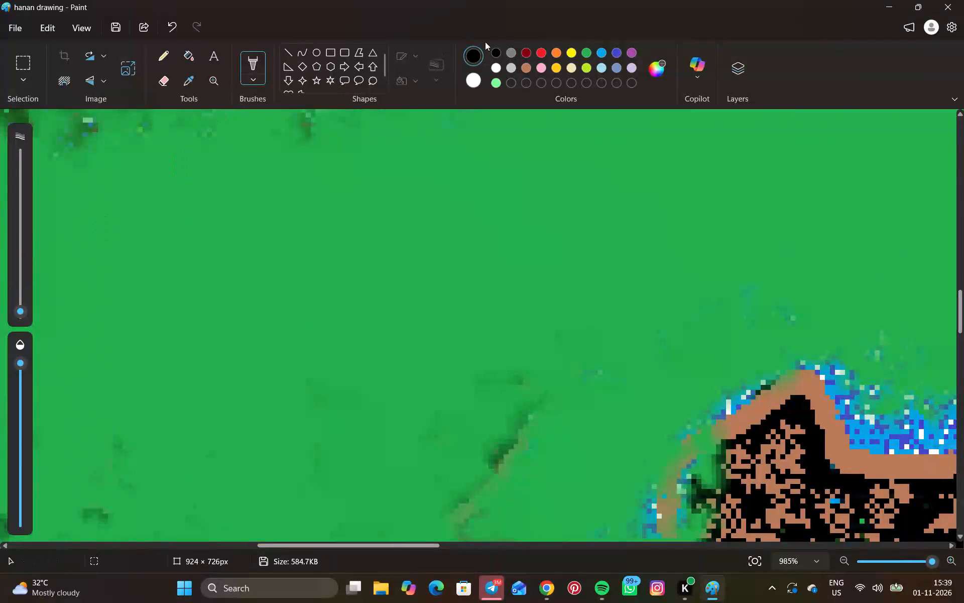
pyautogui.click(587, 51)
pyautogui.hscroll(-1, 715, 267)
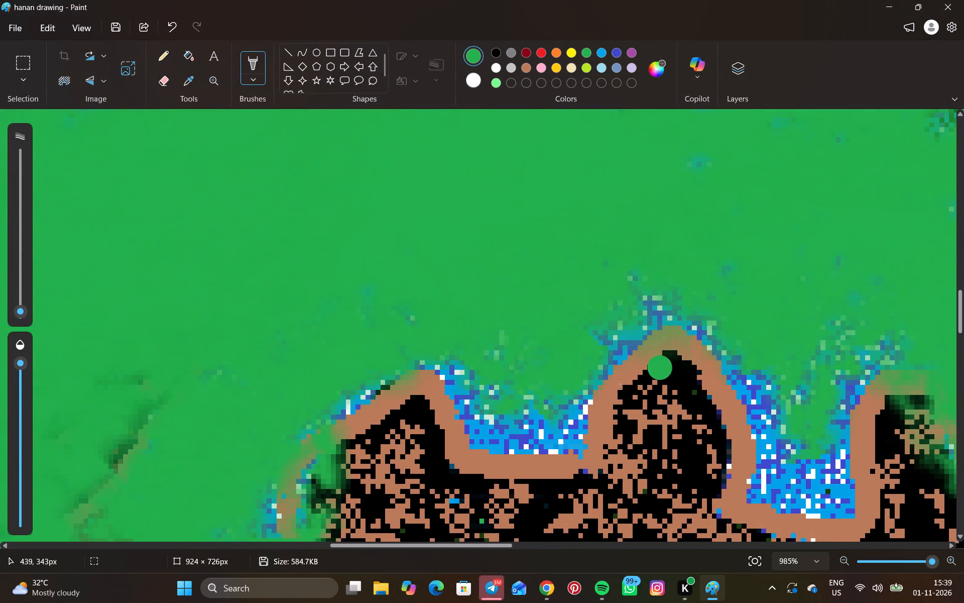
pyautogui.hscroll(-1, 620, 384)
pyautogui.moveTo(435, 368); pyautogui.dragTo(511, 443)
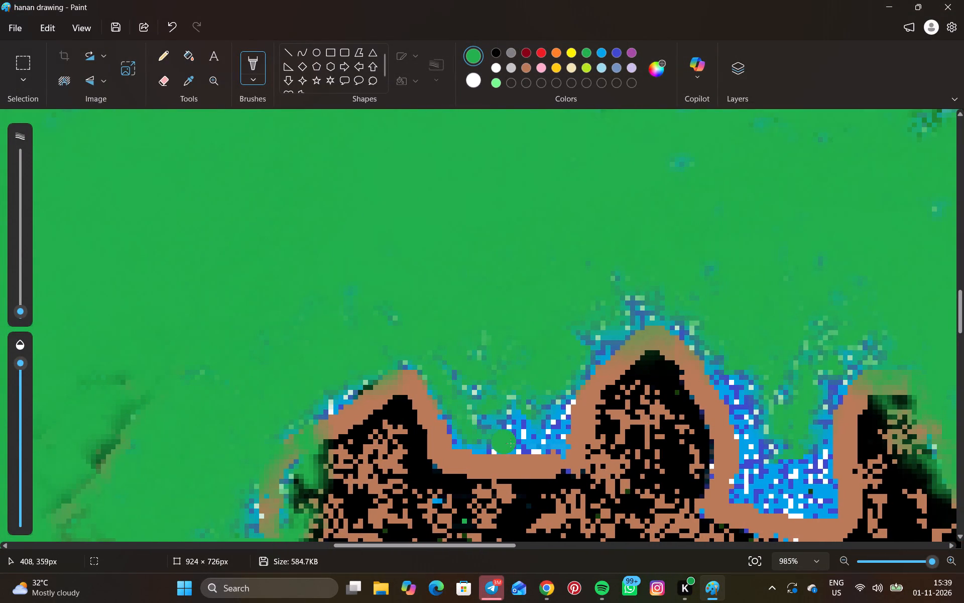
pyautogui.moveTo(511, 443); pyautogui.dragTo(680, 272)
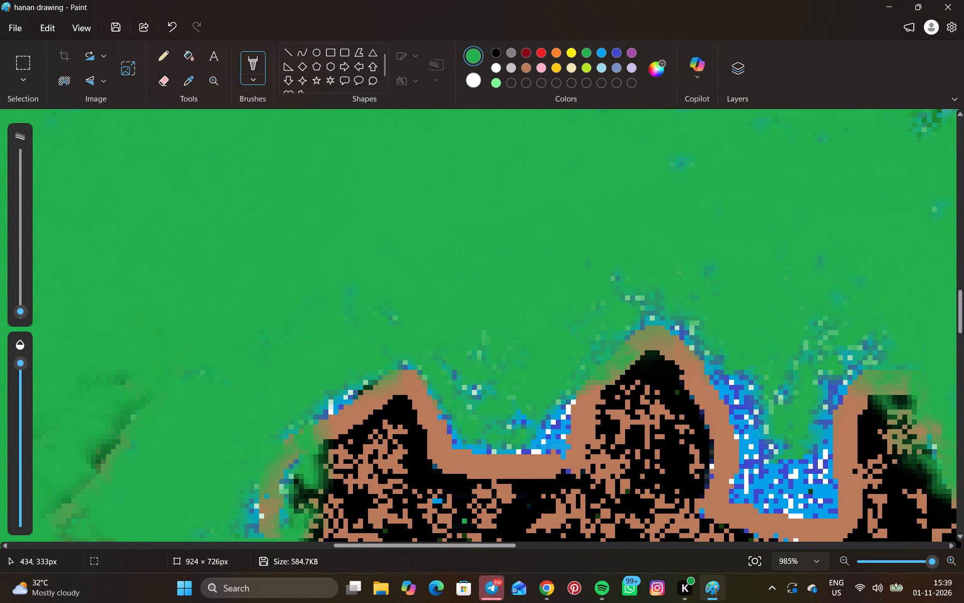
pyautogui.moveTo(680, 272); pyautogui.dragTo(564, 374)
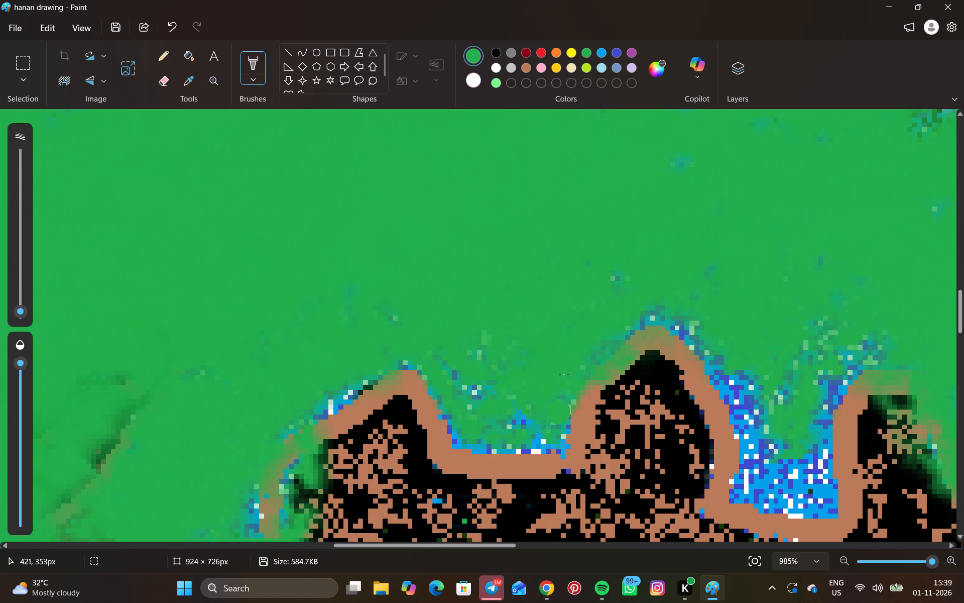
pyautogui.moveTo(564, 374); pyautogui.dragTo(512, 445)
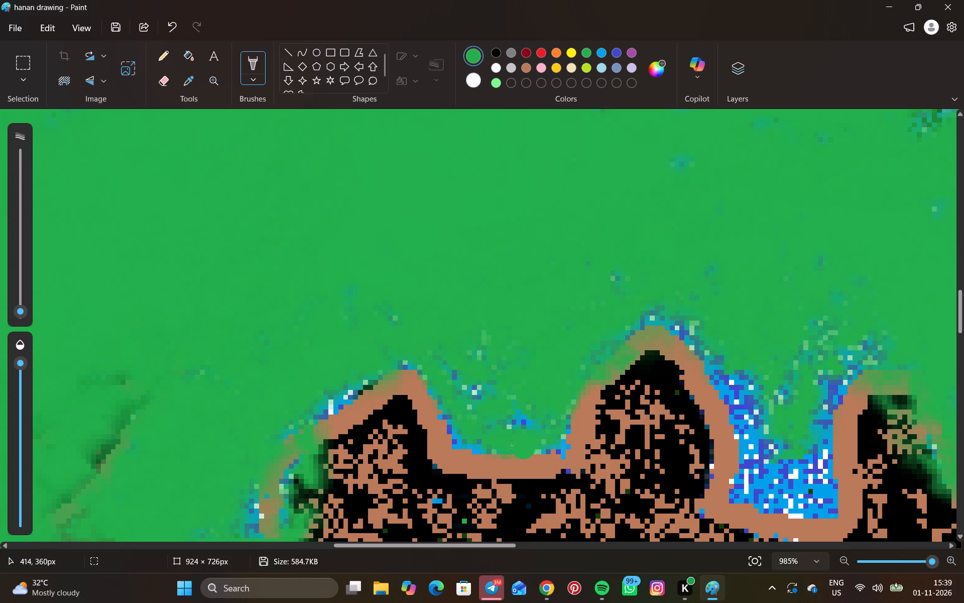
pyautogui.moveTo(512, 445); pyautogui.dragTo(443, 386)
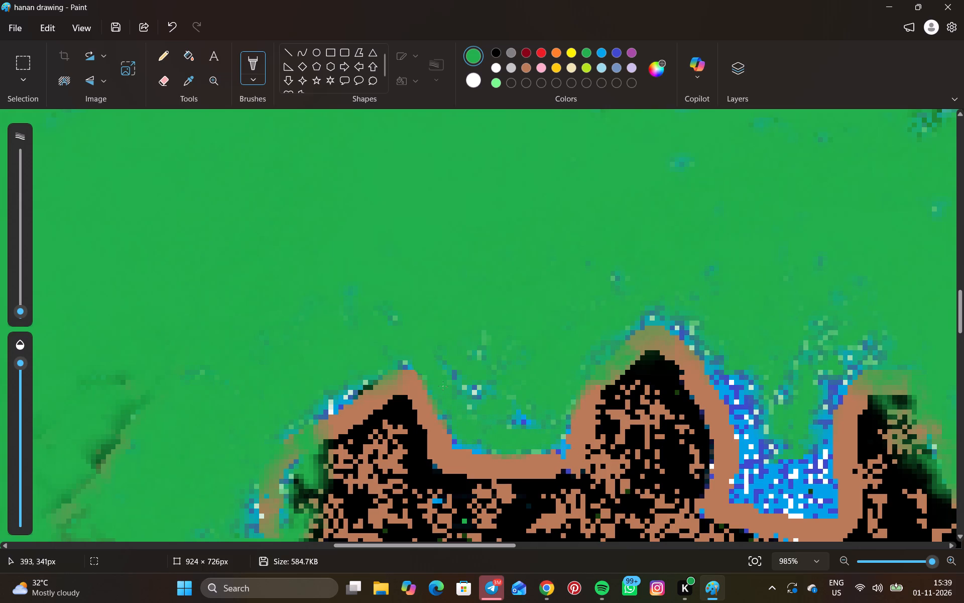
pyautogui.moveTo(443, 386); pyautogui.dragTo(606, 331)
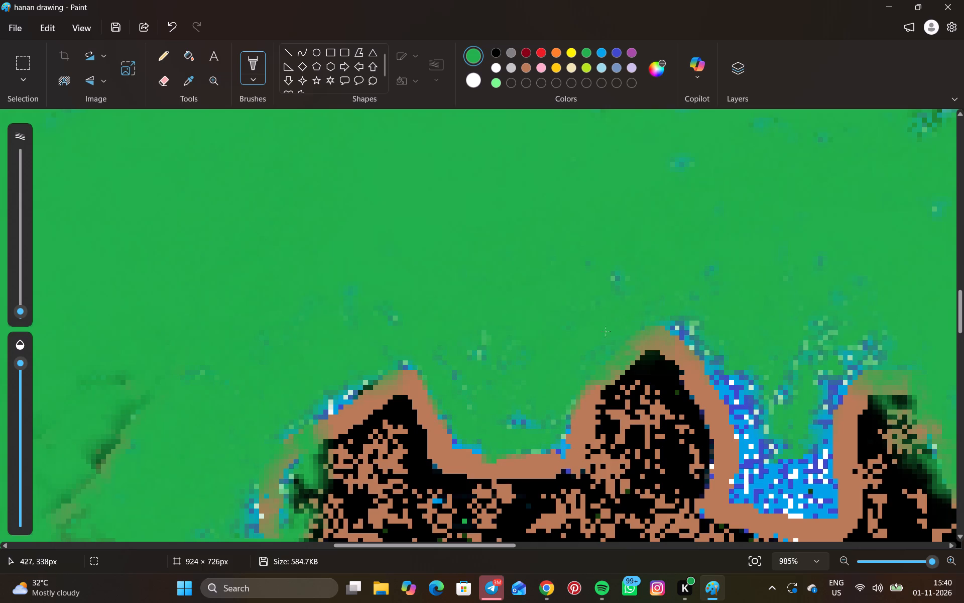
# Paint green over the blue down the second peak's far slope and in the gap before the middle fence's third peak.
pyautogui.moveTo(606, 331); pyautogui.dragTo(729, 384)
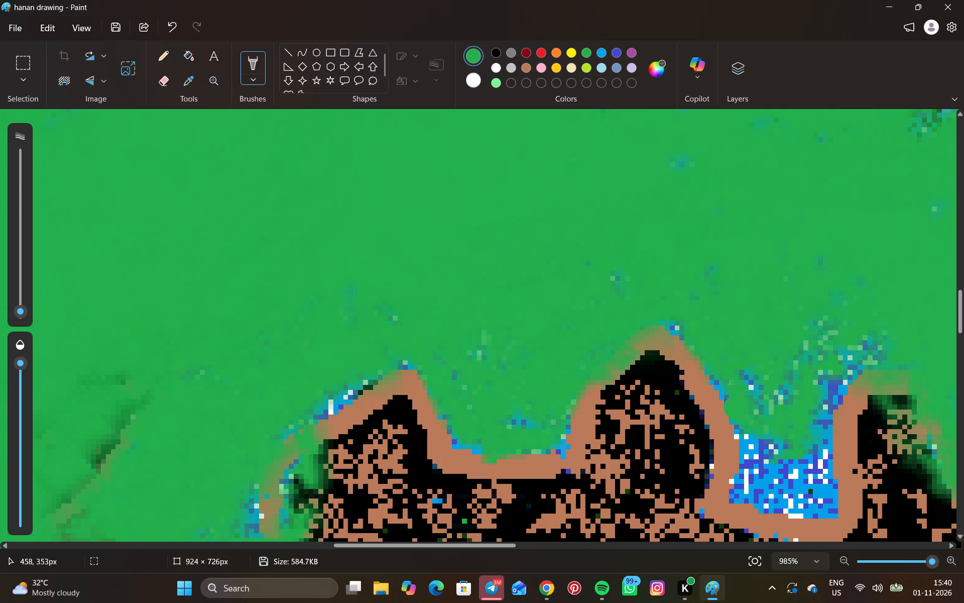
pyautogui.moveTo(729, 384); pyautogui.dragTo(819, 494)
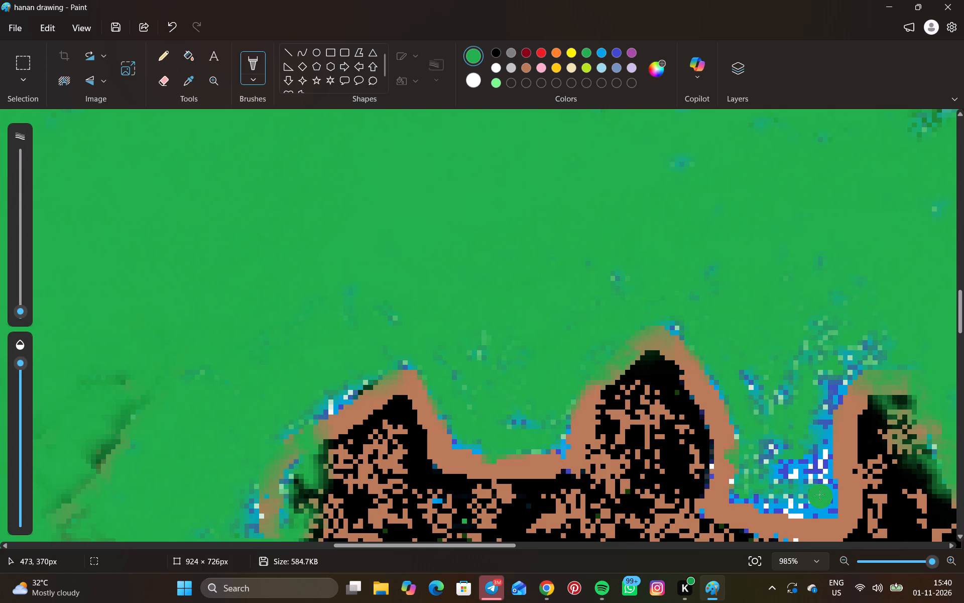
pyautogui.moveTo(819, 494); pyautogui.dragTo(830, 512)
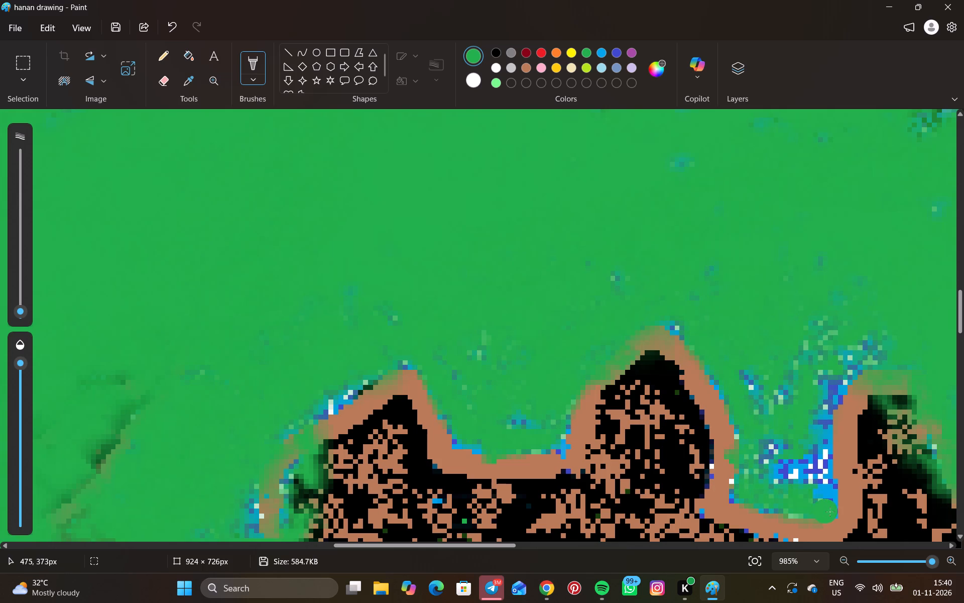
pyautogui.moveTo(830, 512); pyautogui.dragTo(789, 387)
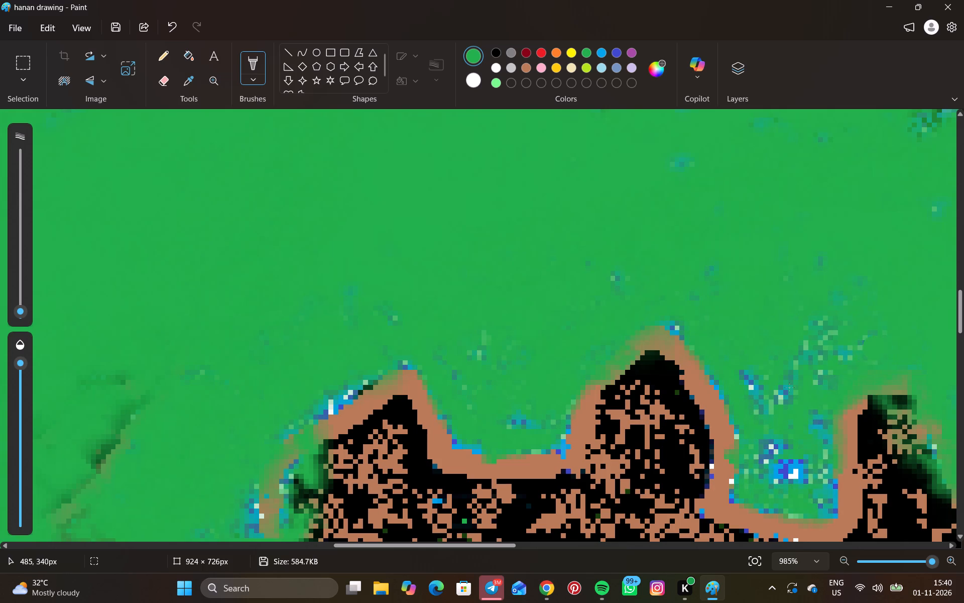
pyautogui.moveTo(789, 387); pyautogui.dragTo(744, 415)
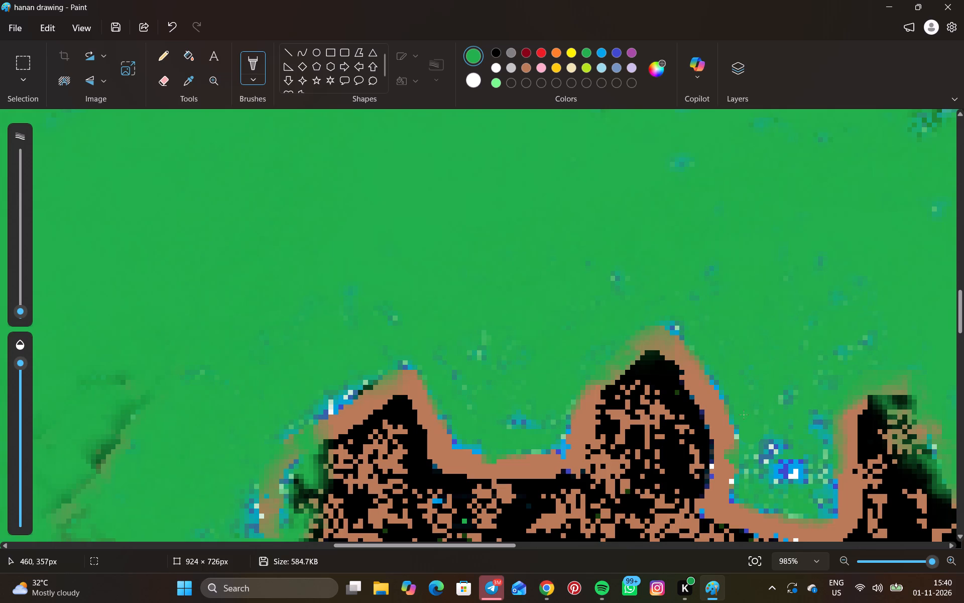
pyautogui.moveTo(744, 415); pyautogui.dragTo(816, 464)
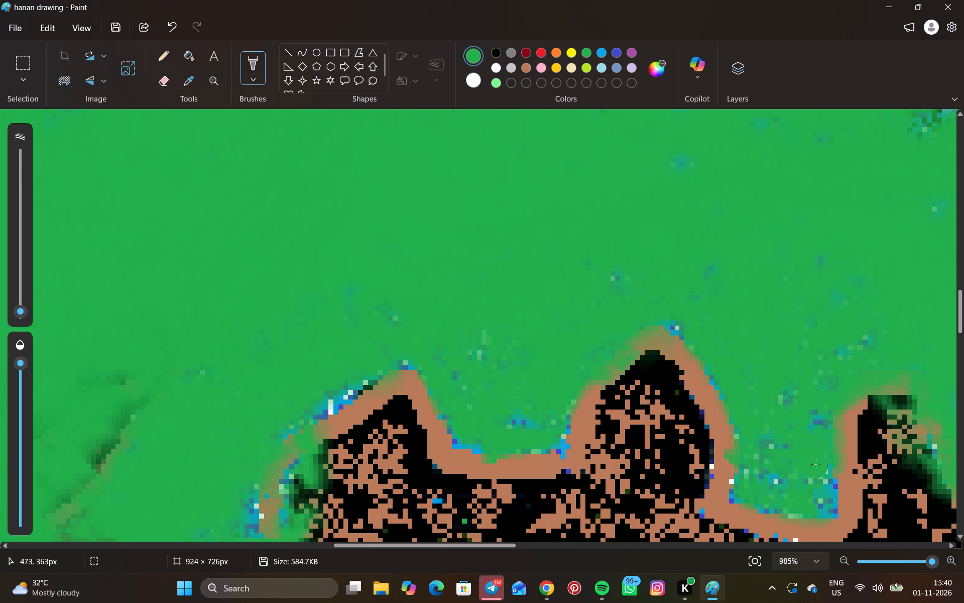
pyautogui.moveTo(816, 464); pyautogui.dragTo(836, 493)
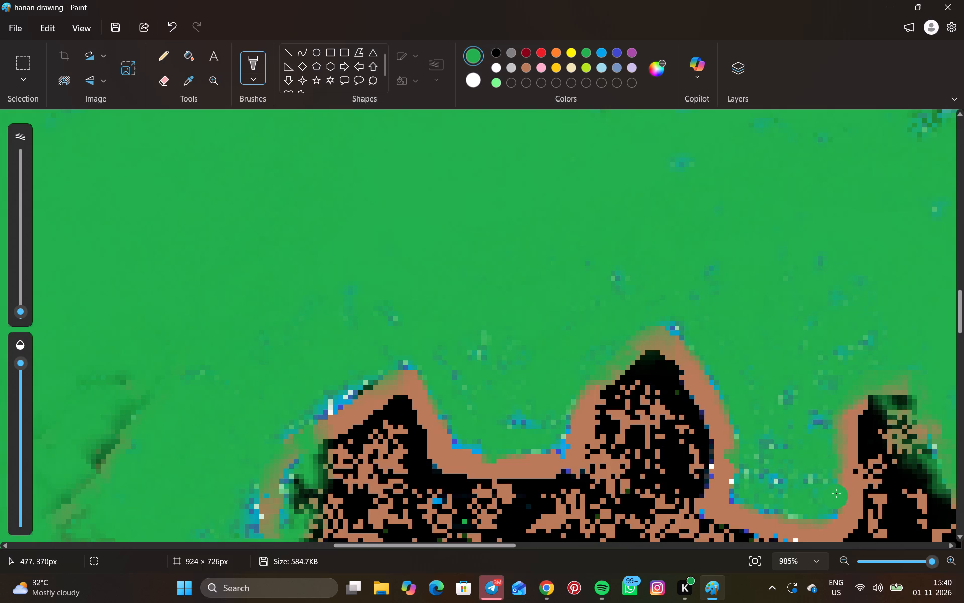
pyautogui.moveTo(836, 493); pyautogui.dragTo(797, 394)
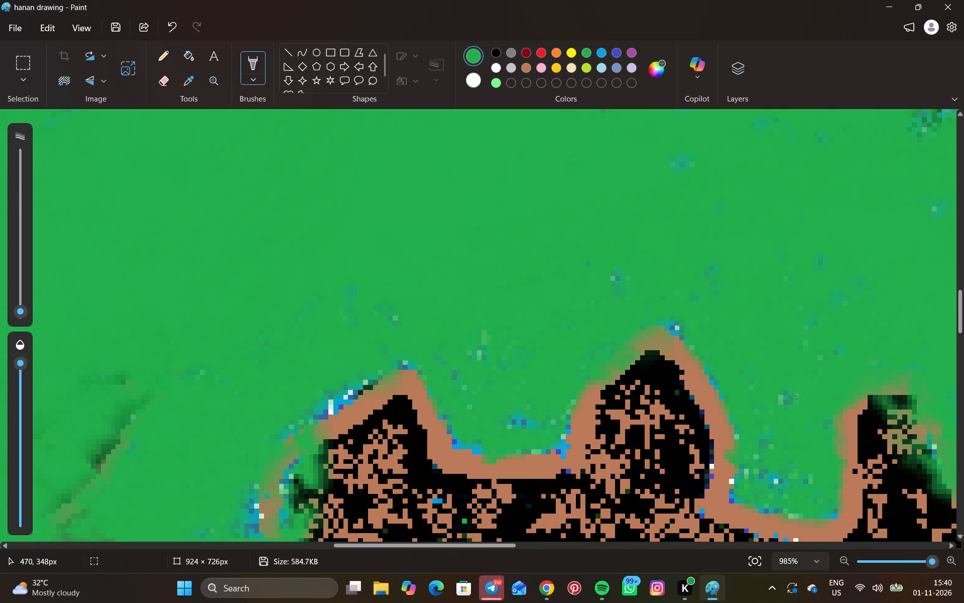
pyautogui.moveTo(797, 394); pyautogui.dragTo(790, 454)
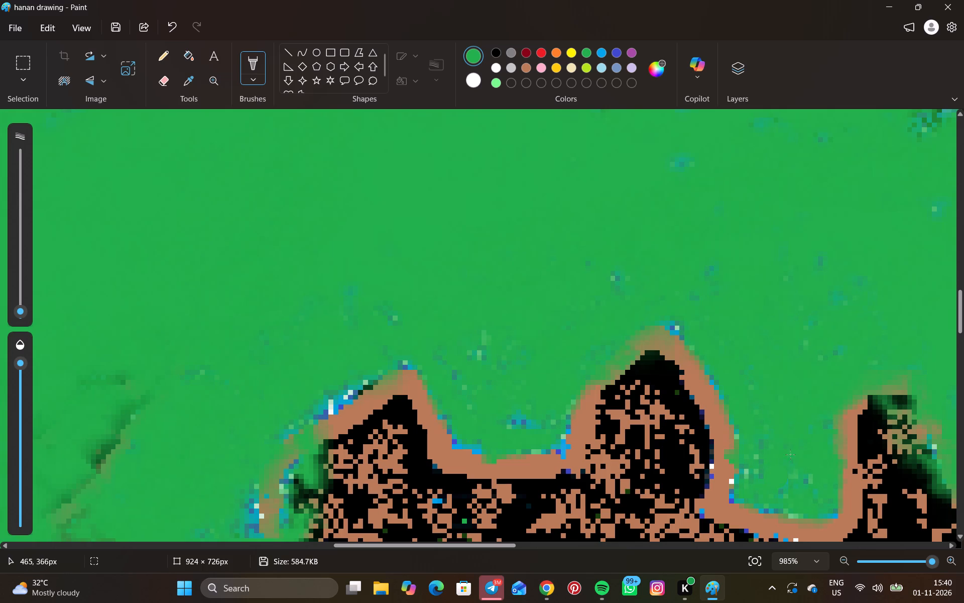
pyautogui.moveTo(790, 454); pyautogui.dragTo(826, 503)
# Darken the standard green to a custom dark green, #115926, as the painting colour.
pyautogui.keyDown('ctrl'); pyautogui.scroll(-6, 354, 223); pyautogui.keyUp('ctrl')
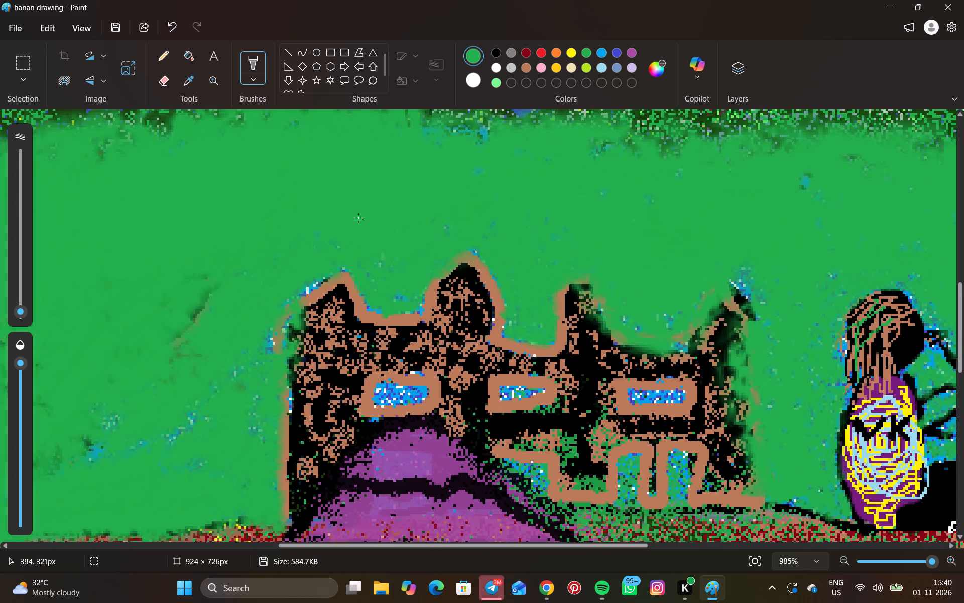
pyautogui.keyDown('ctrl'); pyautogui.scroll(-8, 359, 217); pyautogui.keyUp('ctrl')
pyautogui.scroll(1, 282, 193)
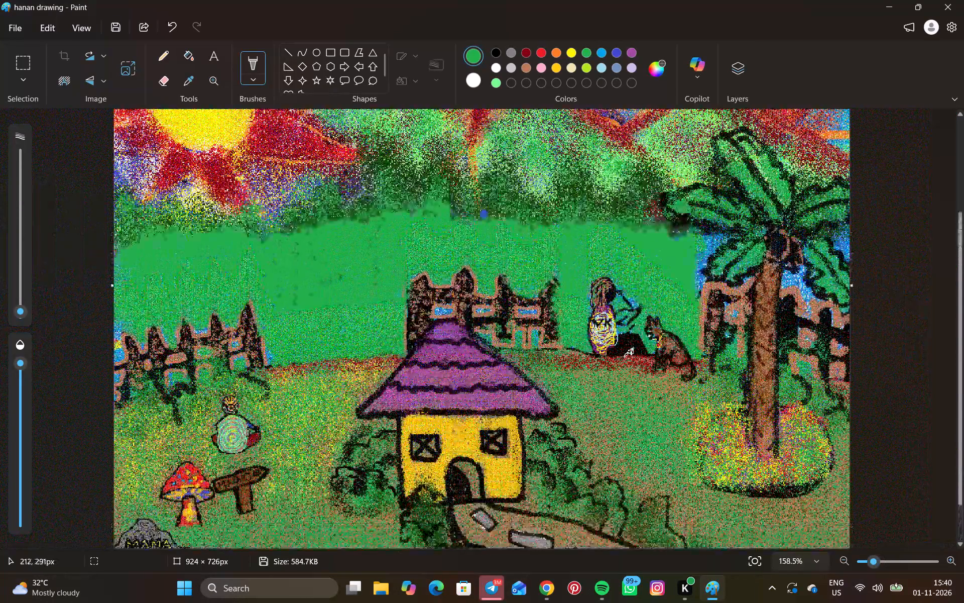
pyautogui.scroll(1, 293, 191)
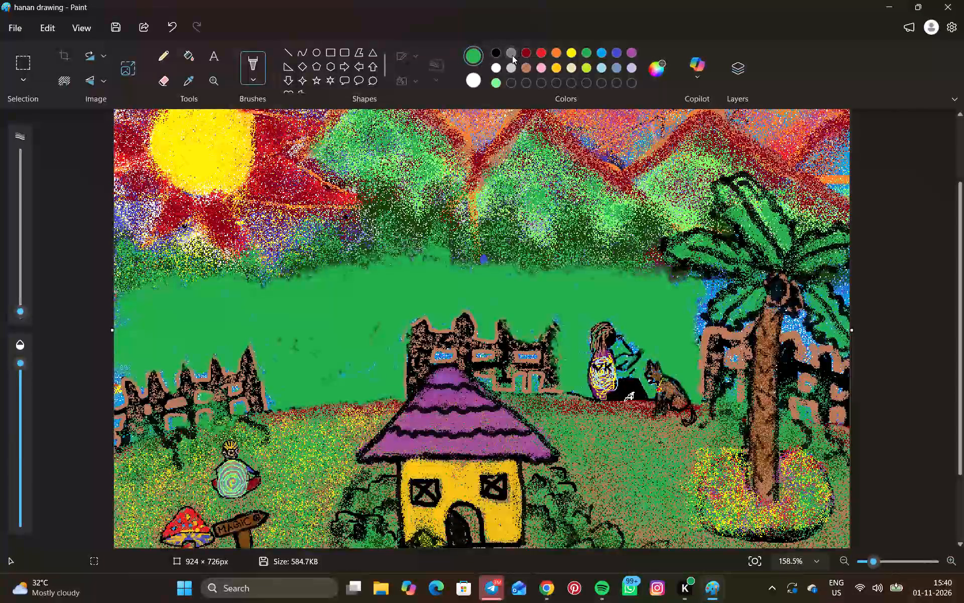
pyautogui.click(582, 53)
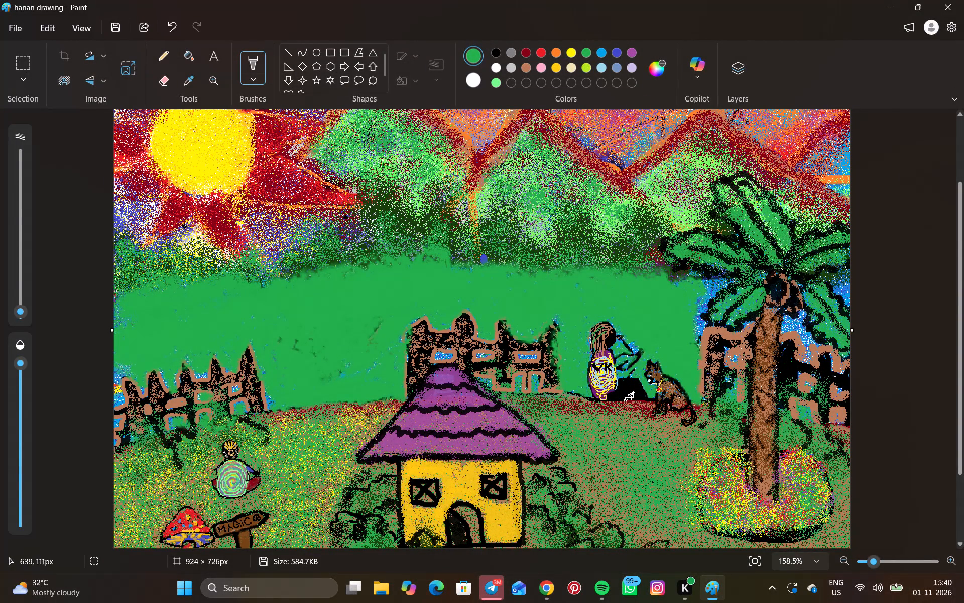
pyautogui.click(656, 70)
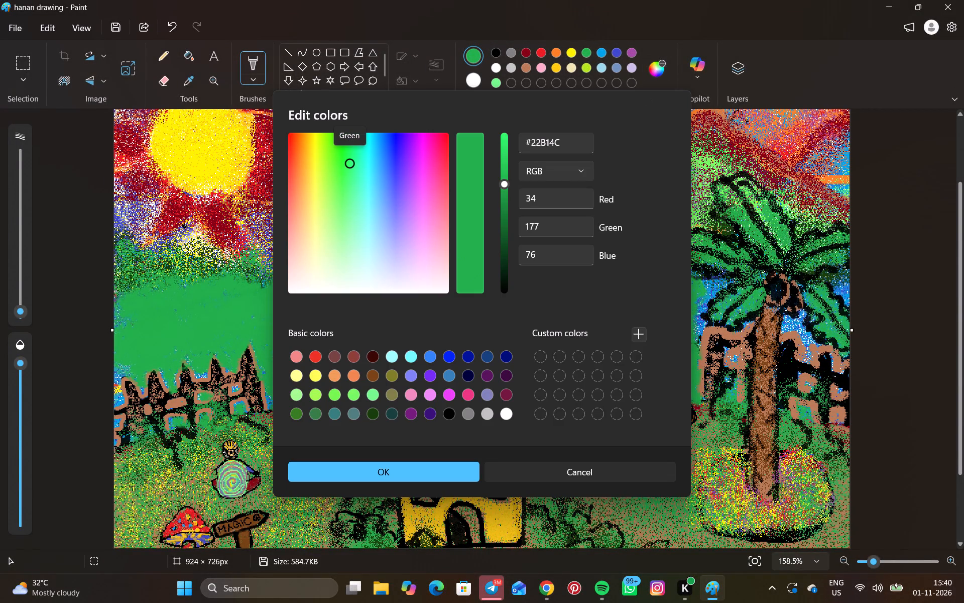
pyautogui.click(504, 235)
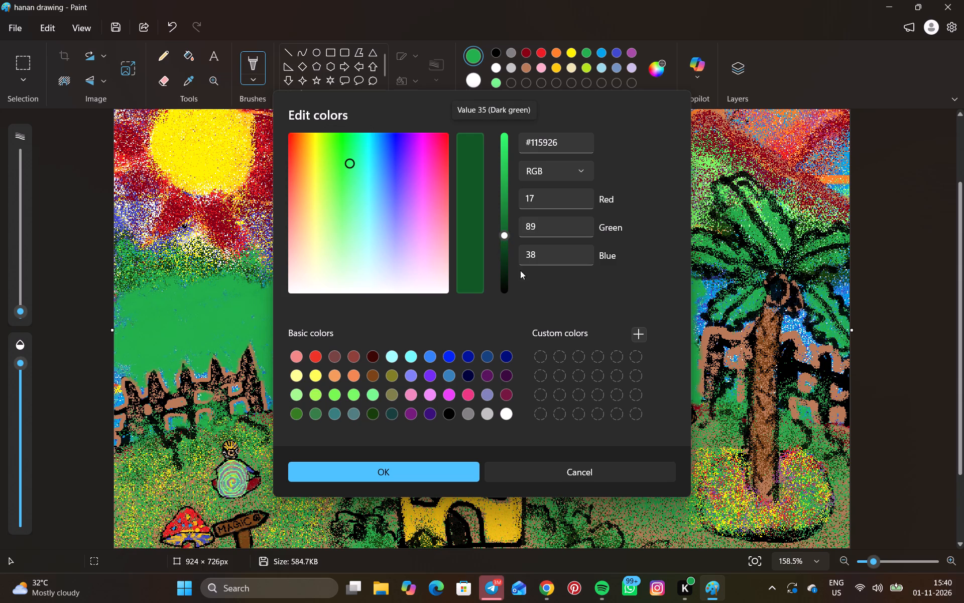
pyautogui.click(426, 474)
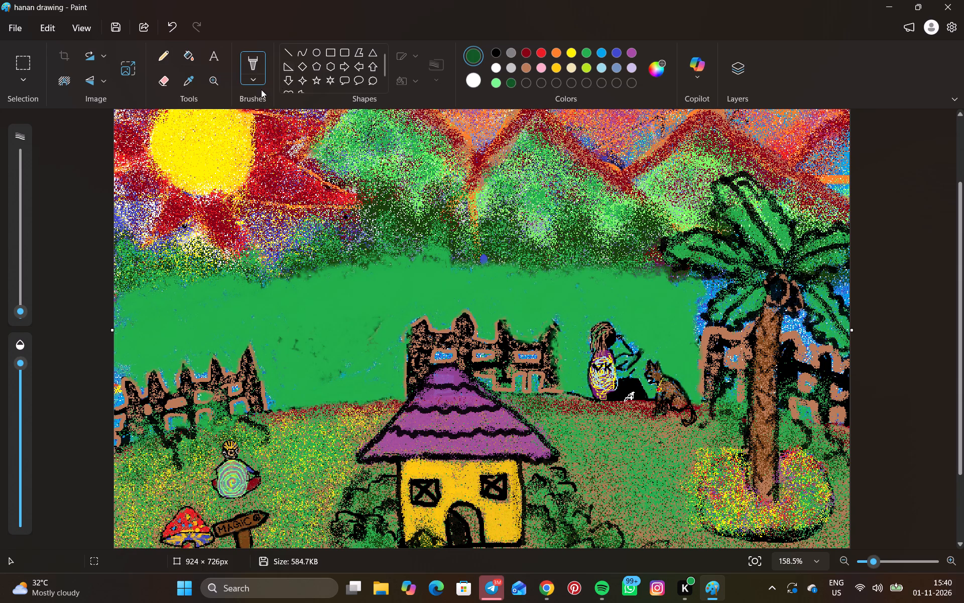
# Choose the Airbrush and speckle dark green over the upper part of the green field beneath the sun.
pyautogui.click(253, 82)
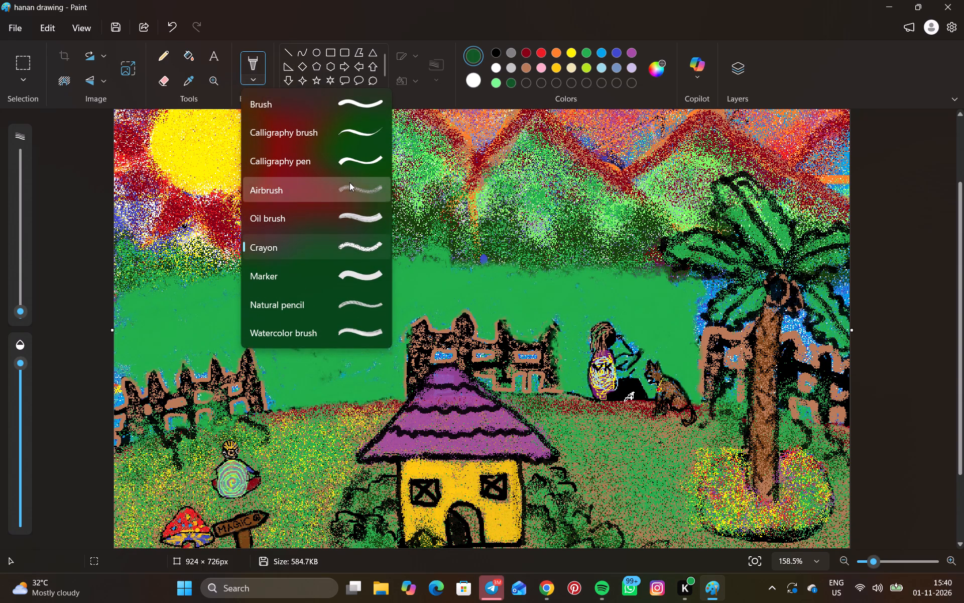
pyautogui.click(349, 182)
pyautogui.click(184, 319)
pyautogui.click(223, 306)
pyautogui.moveTo(199, 312); pyautogui.dragTo(189, 317)
pyautogui.moveTo(178, 319); pyautogui.dragTo(161, 326)
pyautogui.click(146, 322)
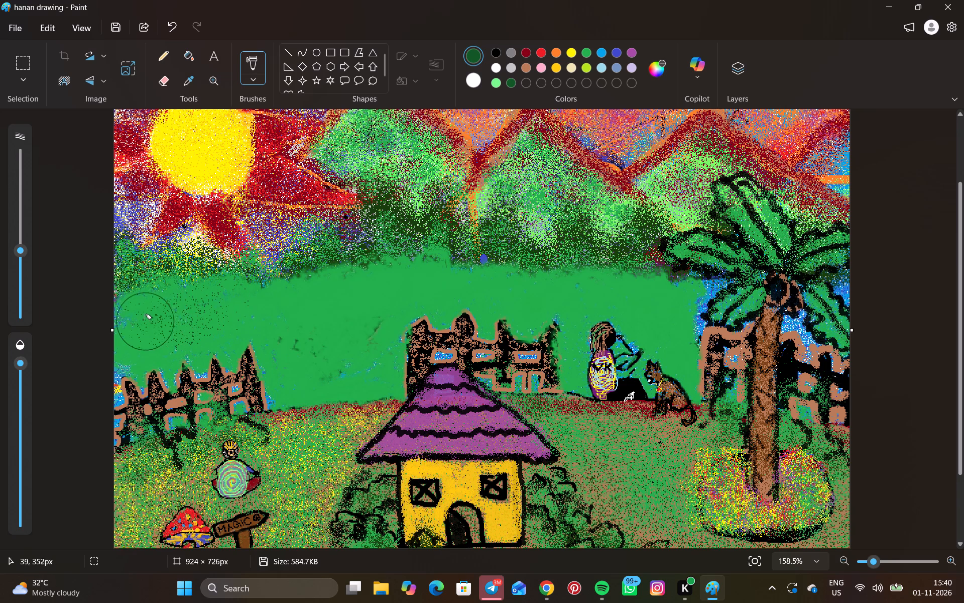
pyautogui.moveTo(143, 318); pyautogui.dragTo(148, 314)
pyautogui.moveTo(153, 307); pyautogui.dragTo(158, 304)
pyautogui.moveTo(161, 301); pyautogui.dragTo(171, 298)
pyautogui.moveTo(180, 297); pyautogui.dragTo(188, 302)
# Airbrush dark green speckles just above the leftmost fence and up beyond its last peaks.
pyautogui.moveTo(142, 340); pyautogui.dragTo(137, 345)
pyautogui.moveTo(139, 353); pyautogui.dragTo(156, 349)
pyautogui.moveTo(170, 340); pyautogui.dragTo(180, 335)
pyautogui.moveTo(192, 330); pyautogui.dragTo(198, 330)
pyautogui.moveTo(224, 327); pyautogui.dragTo(231, 332)
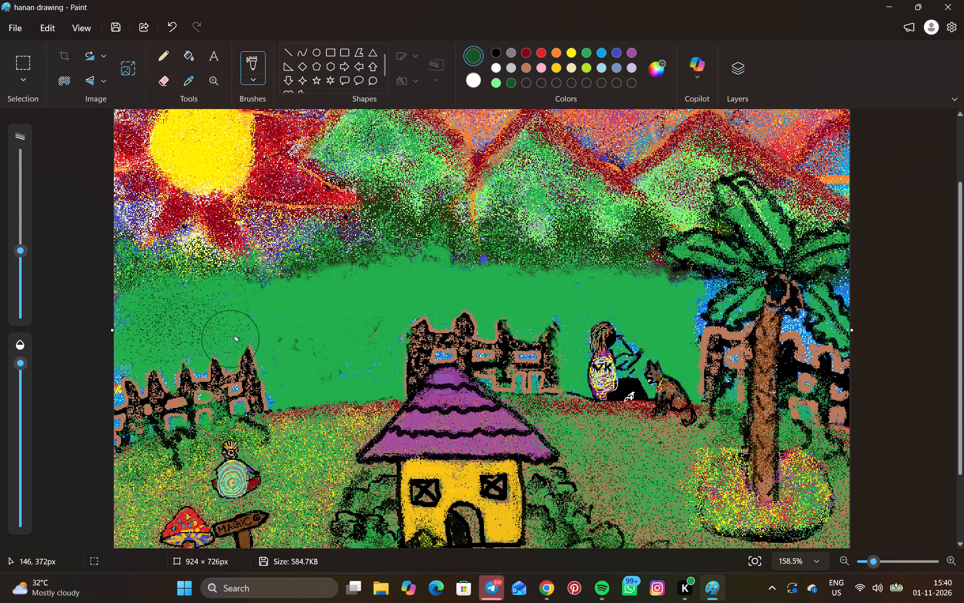
pyautogui.click(231, 342)
pyautogui.click(245, 326)
pyautogui.click(224, 315)
pyautogui.moveTo(216, 307); pyautogui.dragTo(231, 298)
pyautogui.moveTo(239, 294); pyautogui.dragTo(245, 296)
# Airbrush dark green speckles down the field beside the leftmost fence, from the field's upper edge toward the grass.
pyautogui.click(297, 289)
pyautogui.click(309, 288)
pyautogui.moveTo(311, 290); pyautogui.dragTo(284, 331)
pyautogui.click(260, 335)
pyautogui.moveTo(284, 294); pyautogui.dragTo(286, 300)
pyautogui.moveTo(285, 321); pyautogui.dragTo(284, 332)
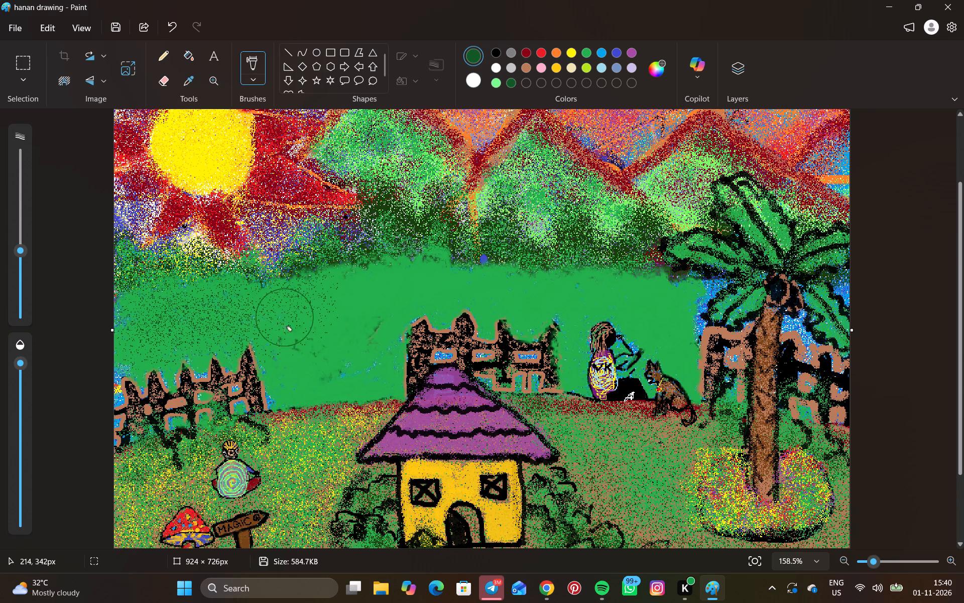
pyautogui.moveTo(284, 332); pyautogui.dragTo(284, 334)
pyautogui.click(285, 353)
pyautogui.moveTo(283, 361); pyautogui.dragTo(282, 369)
pyautogui.click(283, 372)
# Speckle dark green along the field's lower edge between the leftmost fence and the house roof.
pyautogui.moveTo(291, 376); pyautogui.dragTo(294, 386)
pyautogui.click(304, 390)
pyautogui.moveTo(314, 396); pyautogui.dragTo(332, 395)
pyautogui.moveTo(340, 391); pyautogui.dragTo(332, 388)
pyautogui.moveTo(306, 391); pyautogui.dragTo(315, 393)
pyautogui.moveTo(342, 385); pyautogui.dragTo(356, 386)
pyautogui.moveTo(360, 386); pyautogui.dragTo(314, 420)
pyautogui.moveTo(312, 419); pyautogui.dragTo(332, 410)
pyautogui.tripleClick(348, 397)
pyautogui.click(354, 394)
pyautogui.moveTo(345, 385); pyautogui.dragTo(325, 368)
# Speckle dark green over the centre and upper edge of the field, between the leftmost and middle fences.
pyautogui.click(339, 340)
pyautogui.click(358, 327)
pyautogui.moveTo(334, 333); pyautogui.dragTo(326, 341)
pyautogui.moveTo(325, 332); pyautogui.dragTo(335, 324)
pyautogui.moveTo(367, 294); pyautogui.dragTo(379, 287)
pyautogui.moveTo(387, 277); pyautogui.dragTo(379, 281)
pyautogui.click(351, 286)
pyautogui.moveTo(393, 274); pyautogui.dragTo(332, 303)
pyautogui.moveTo(325, 306); pyautogui.dragTo(346, 305)
pyautogui.click(415, 289)
pyautogui.click(426, 280)
pyautogui.moveTo(418, 277); pyautogui.dragTo(397, 278)
pyautogui.moveTo(418, 264); pyautogui.dragTo(432, 264)
pyautogui.moveTo(436, 264); pyautogui.dragTo(337, 318)
pyautogui.moveTo(332, 319); pyautogui.dragTo(330, 328)
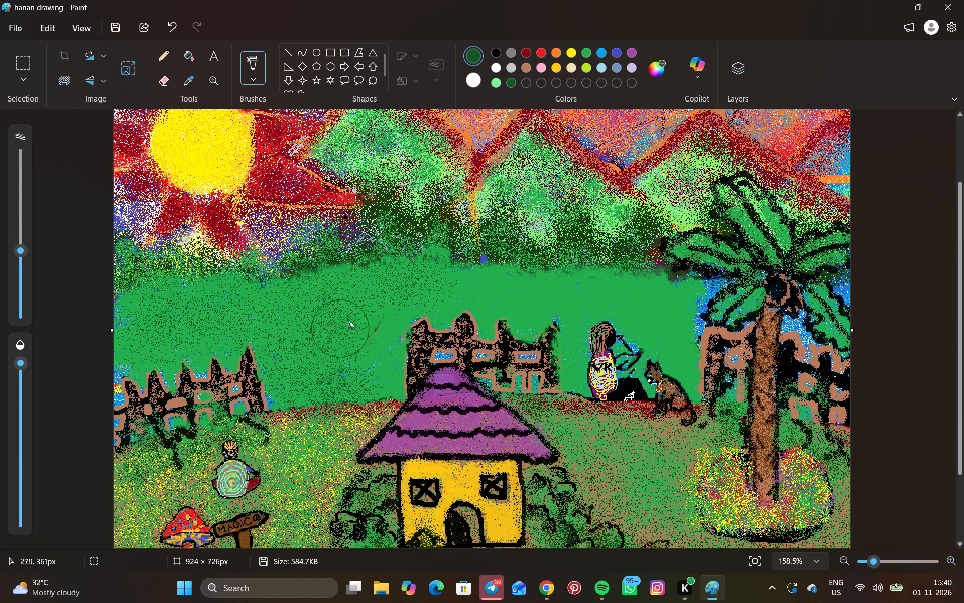
# Airbrush dark green speckles beside the middle fence's near end and above its first two peaks.
pyautogui.moveTo(347, 328); pyautogui.dragTo(358, 325)
pyautogui.moveTo(361, 324); pyautogui.dragTo(361, 331)
pyautogui.tripleClick(361, 331)
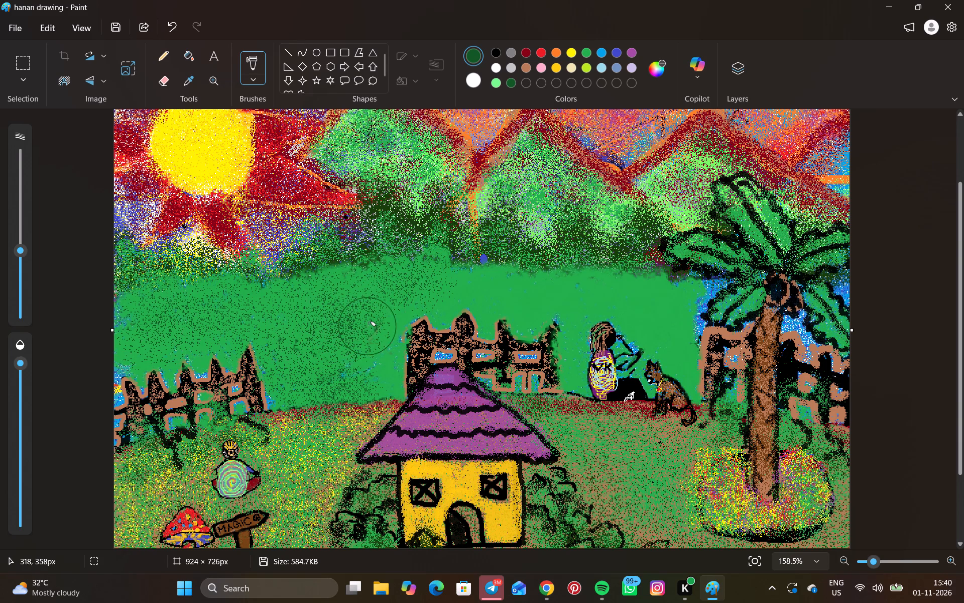
pyautogui.click(388, 382)
pyautogui.click(385, 378)
pyautogui.click(384, 360)
pyautogui.click(390, 342)
pyautogui.moveTo(397, 322); pyautogui.dragTo(413, 314)
pyautogui.moveTo(444, 300); pyautogui.dragTo(449, 296)
pyautogui.moveTo(468, 286); pyautogui.dragTo(474, 285)
pyautogui.moveTo(457, 288); pyautogui.dragTo(436, 308)
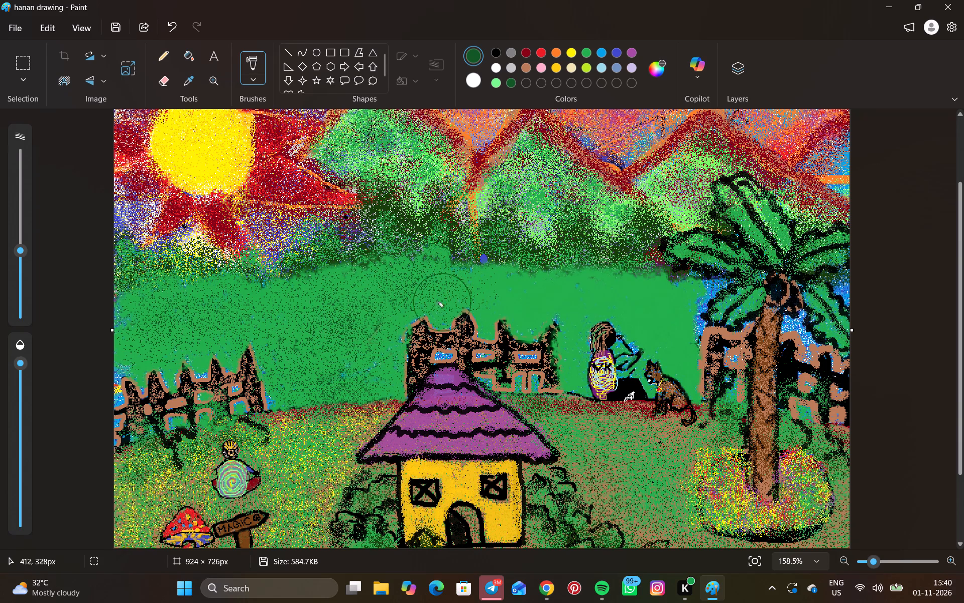
pyautogui.moveTo(436, 308); pyautogui.dragTo(433, 309)
pyautogui.moveTo(427, 312); pyautogui.dragTo(433, 317)
# Airbrush dark green speckles above the far half of the middle fence, up to the field's upper edge.
pyautogui.moveTo(486, 287); pyautogui.dragTo(498, 284)
pyautogui.click(523, 273)
pyautogui.click(490, 303)
pyautogui.click(485, 312)
pyautogui.click(485, 317)
pyautogui.moveTo(514, 295); pyautogui.dragTo(550, 286)
pyautogui.moveTo(560, 282); pyautogui.dragTo(555, 293)
pyautogui.click(538, 306)
pyautogui.moveTo(534, 311); pyautogui.dragTo(527, 331)
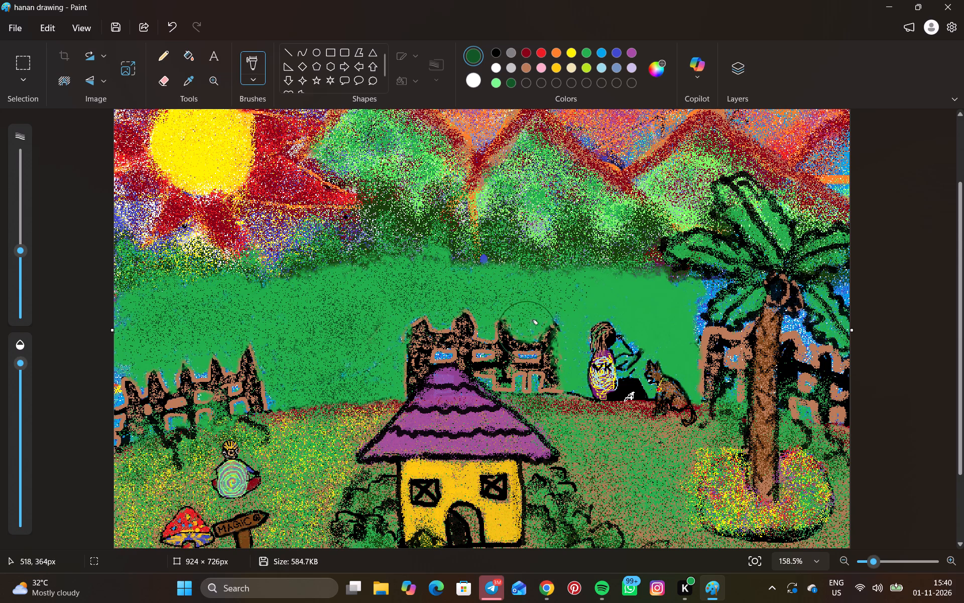
pyautogui.click(535, 316)
pyautogui.click(558, 286)
pyautogui.moveTo(509, 281); pyautogui.dragTo(498, 282)
pyautogui.moveTo(476, 282); pyautogui.dragTo(513, 282)
# Speckle dark green over the field above the seated girl and the dog, down to the palm-side fence.
pyautogui.click(582, 275)
pyautogui.click(627, 267)
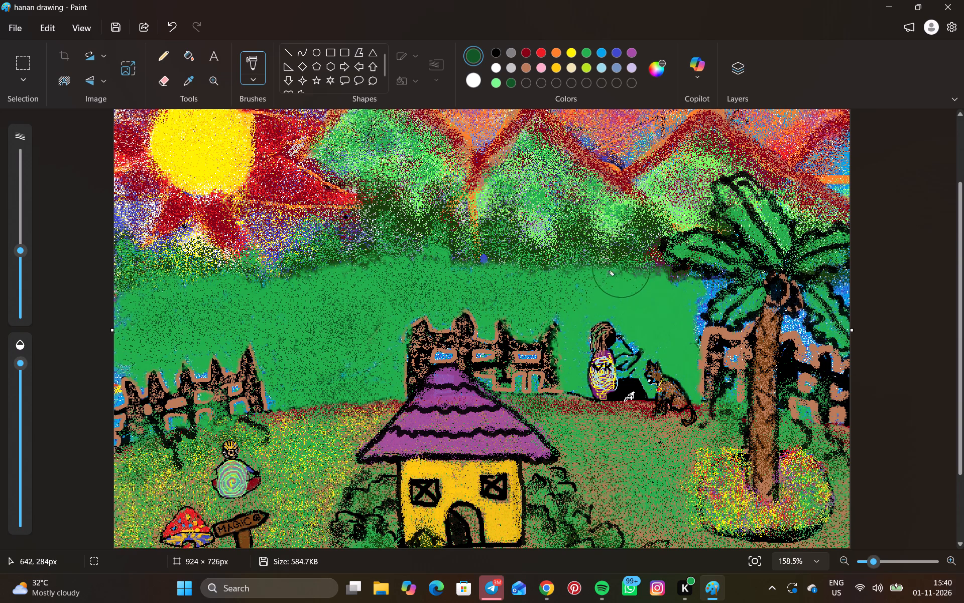
pyautogui.moveTo(582, 304); pyautogui.dragTo(582, 311)
pyautogui.moveTo(606, 296); pyautogui.dragTo(612, 296)
pyautogui.moveTo(620, 294); pyautogui.dragTo(636, 297)
pyautogui.click(643, 295)
pyautogui.moveTo(644, 295); pyautogui.dragTo(650, 298)
pyautogui.moveTo(658, 299); pyautogui.dragTo(665, 302)
pyautogui.click(667, 304)
pyautogui.moveTo(667, 316); pyautogui.dragTo(667, 324)
pyautogui.moveTo(668, 324); pyautogui.dragTo(678, 343)
pyautogui.moveTo(678, 343); pyautogui.dragTo(687, 353)
pyautogui.doubleClick(687, 353)
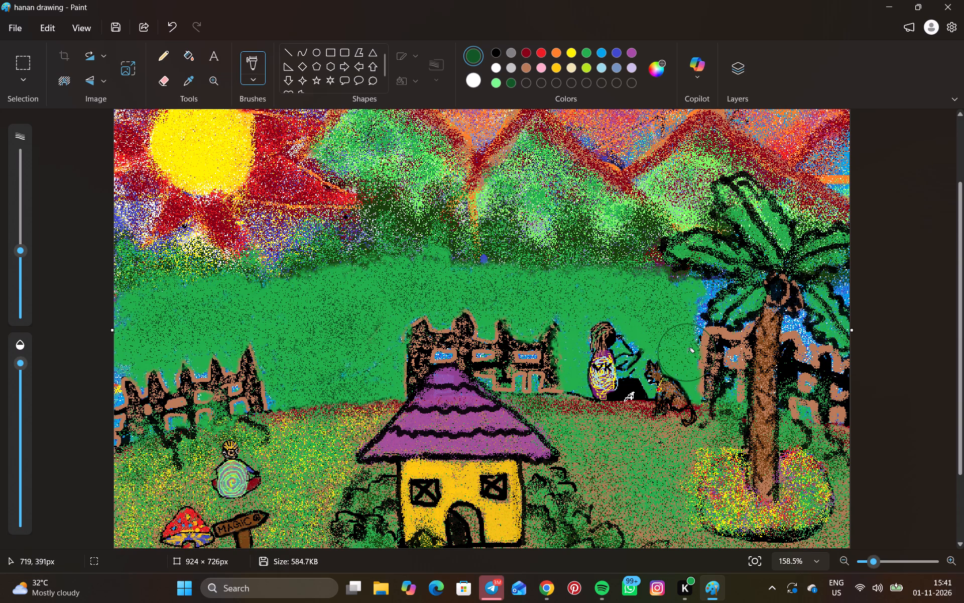
# Airbrush dark green speckles around the seated girl, including the gap by the middle fence and the space near the dog.
pyautogui.moveTo(646, 329); pyautogui.dragTo(640, 335)
pyautogui.click(638, 334)
pyautogui.click(622, 327)
pyautogui.click(619, 323)
pyautogui.moveTo(571, 307); pyautogui.dragTo(565, 323)
pyautogui.click(573, 362)
pyautogui.click(575, 369)
pyautogui.moveTo(574, 383); pyautogui.dragTo(572, 394)
pyautogui.click(564, 368)
pyautogui.moveTo(561, 349); pyautogui.dragTo(565, 380)
pyautogui.click(570, 337)
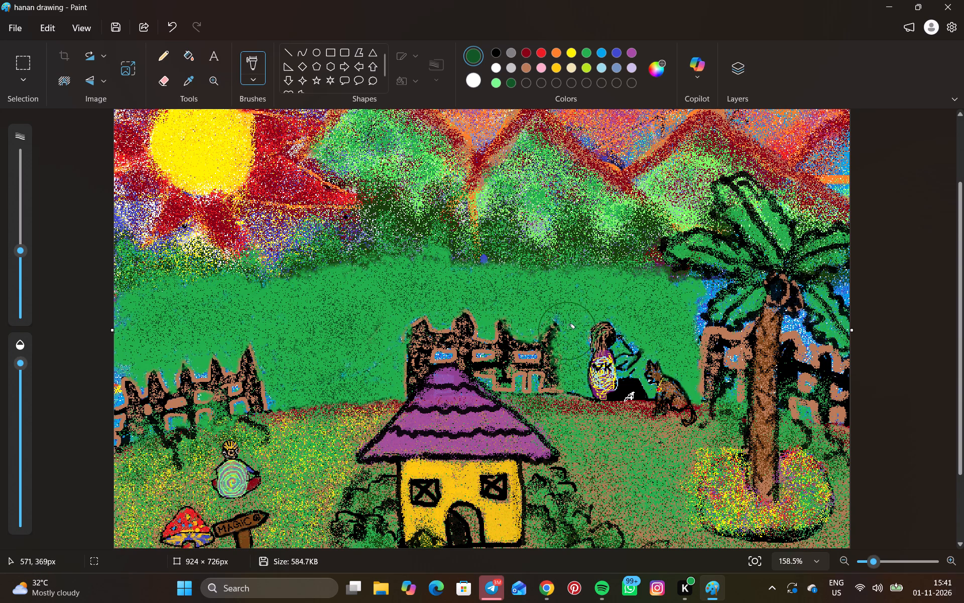
pyautogui.moveTo(567, 329); pyautogui.dragTo(573, 367)
pyautogui.moveTo(585, 402); pyautogui.dragTo(591, 415)
pyautogui.moveTo(604, 429); pyautogui.dragTo(620, 429)
pyautogui.click(623, 428)
pyautogui.click(642, 386)
pyautogui.click(647, 353)
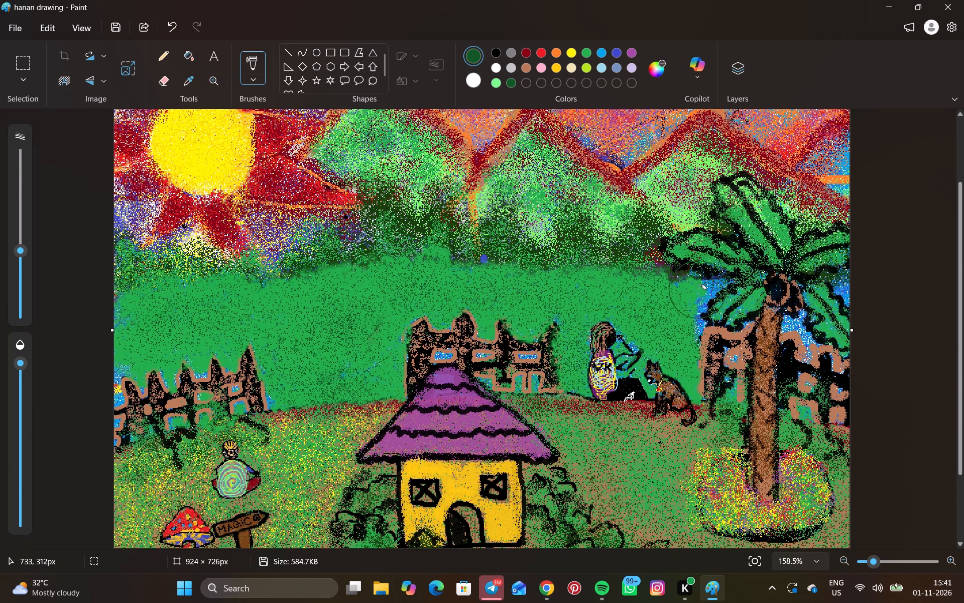
pyautogui.click(601, 405)
pyautogui.click(606, 395)
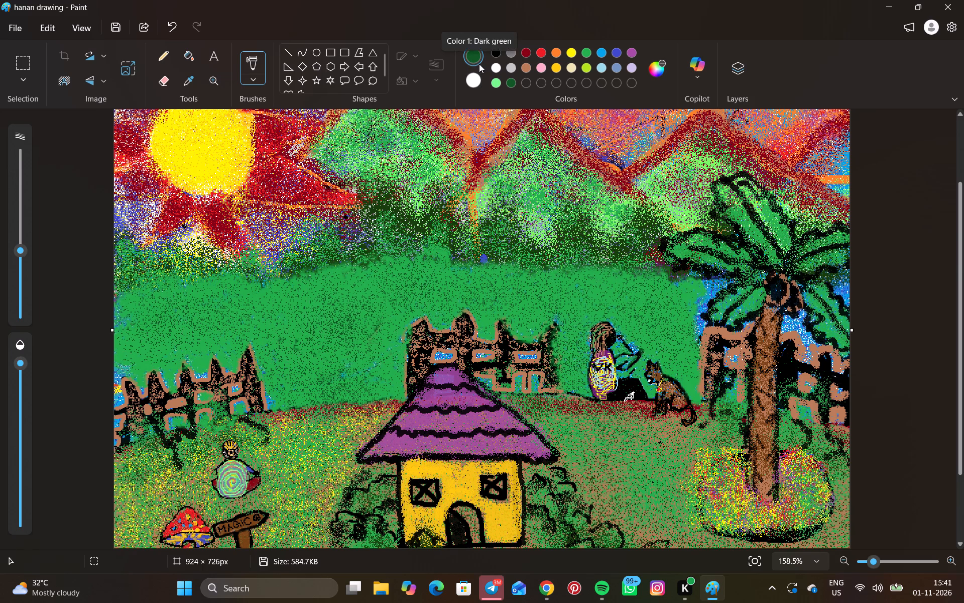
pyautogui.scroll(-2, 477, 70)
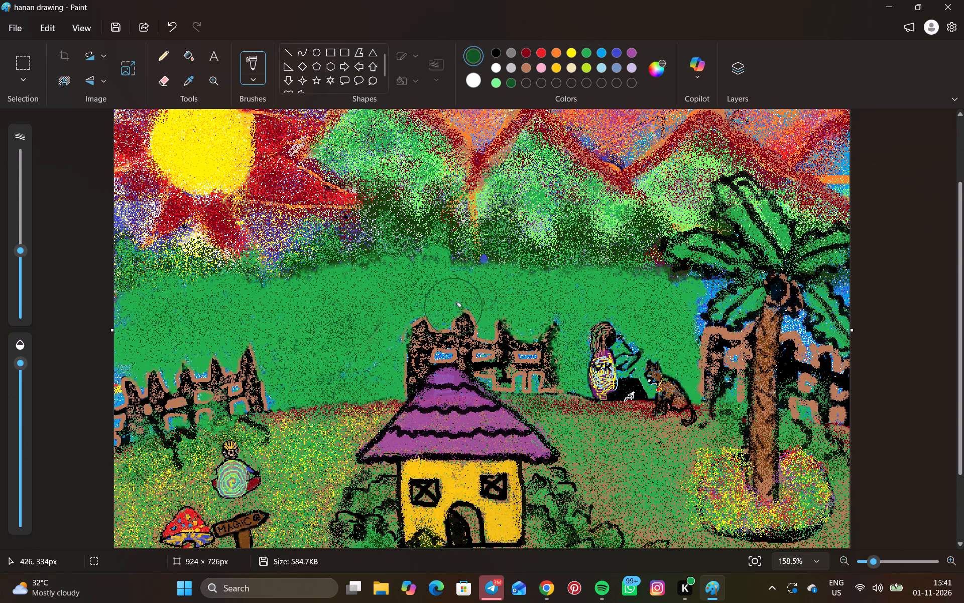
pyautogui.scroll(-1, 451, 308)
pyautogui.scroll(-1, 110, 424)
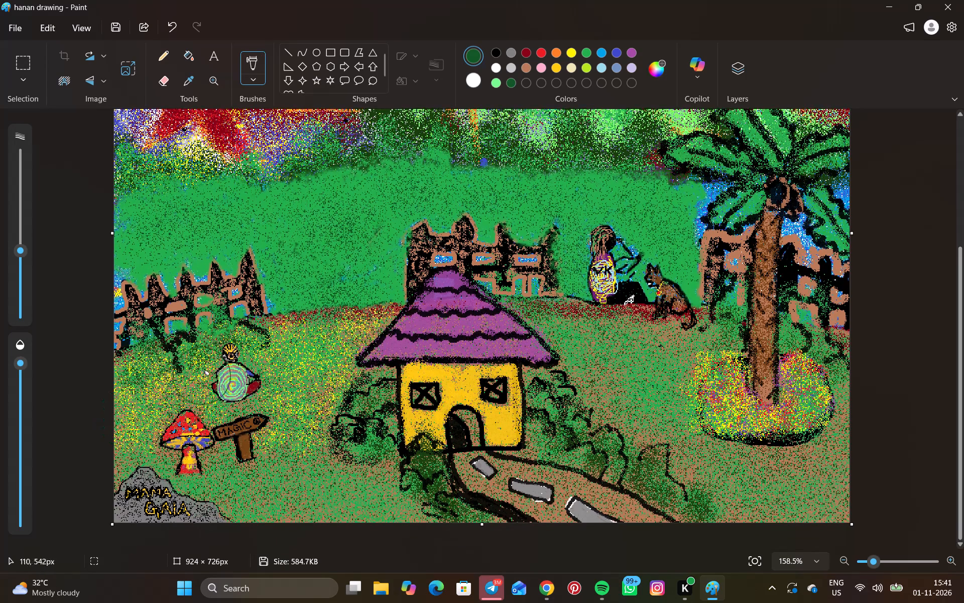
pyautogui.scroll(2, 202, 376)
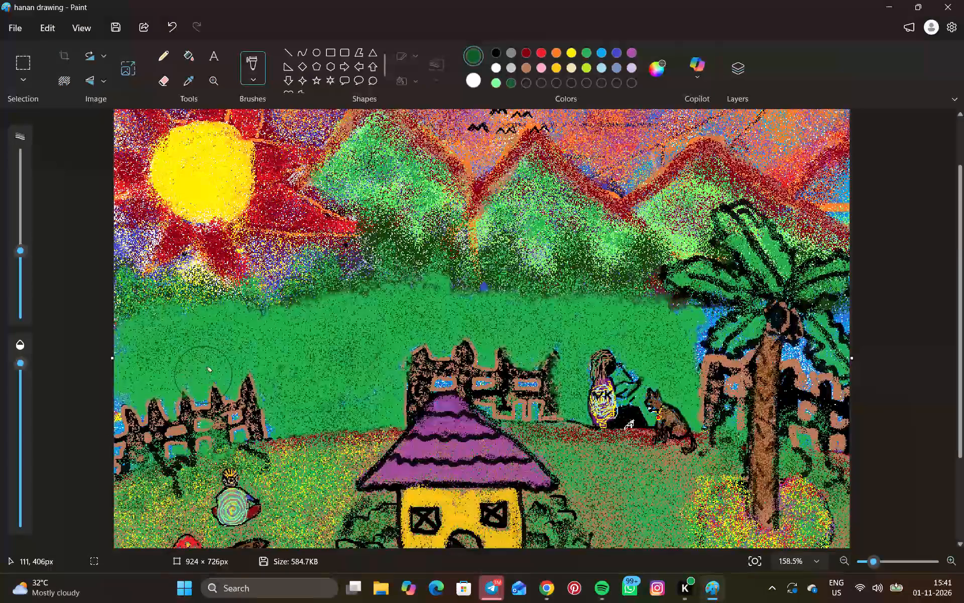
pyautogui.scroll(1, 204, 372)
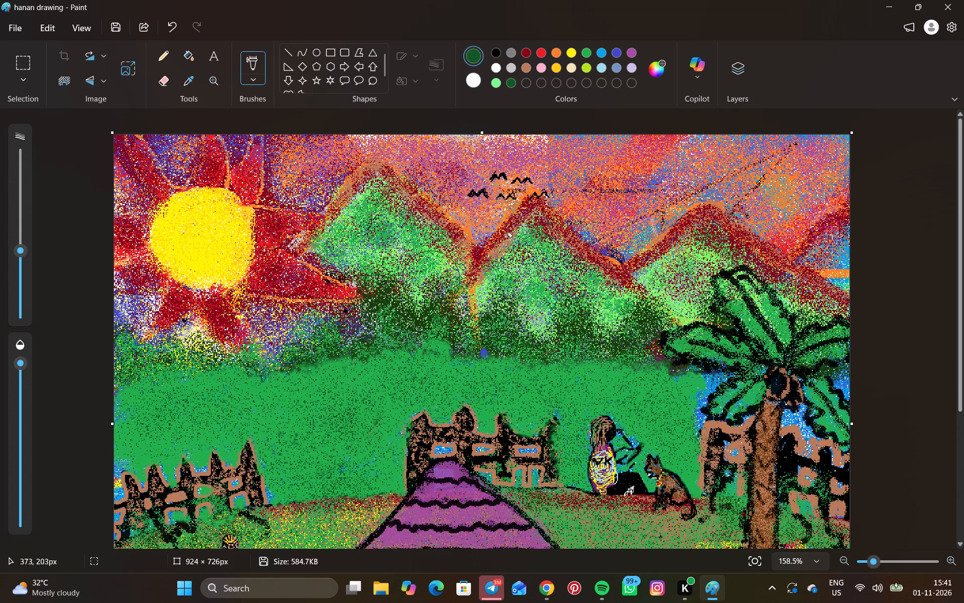
# Switch to black at 4 px and airbrush a dot on the green field's upper edge beneath the sun.
pyautogui.click(496, 56)
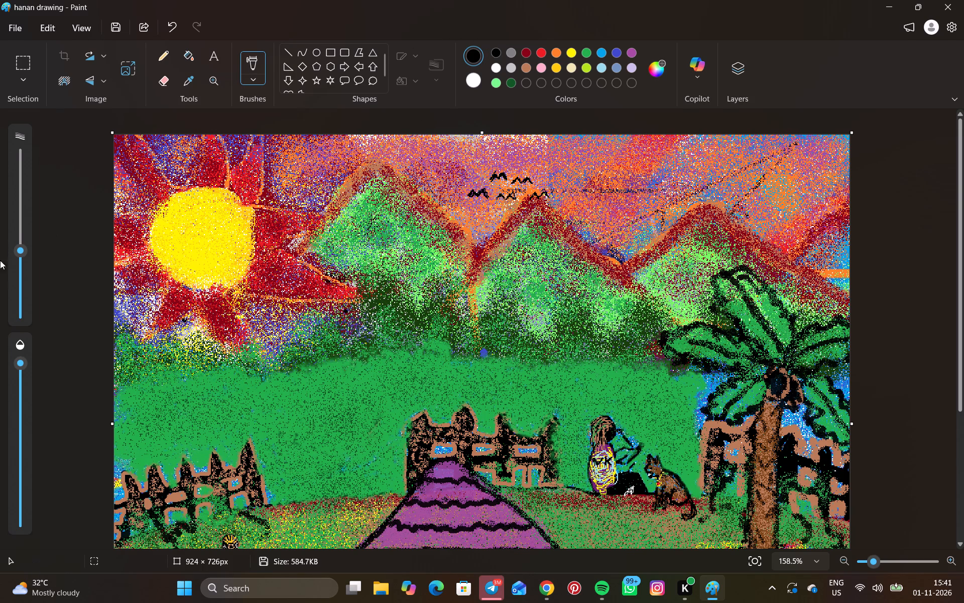
pyautogui.moveTo(22, 264); pyautogui.dragTo(34, 339)
pyautogui.scroll(3, 347, 397)
pyautogui.scroll(2, 295, 377)
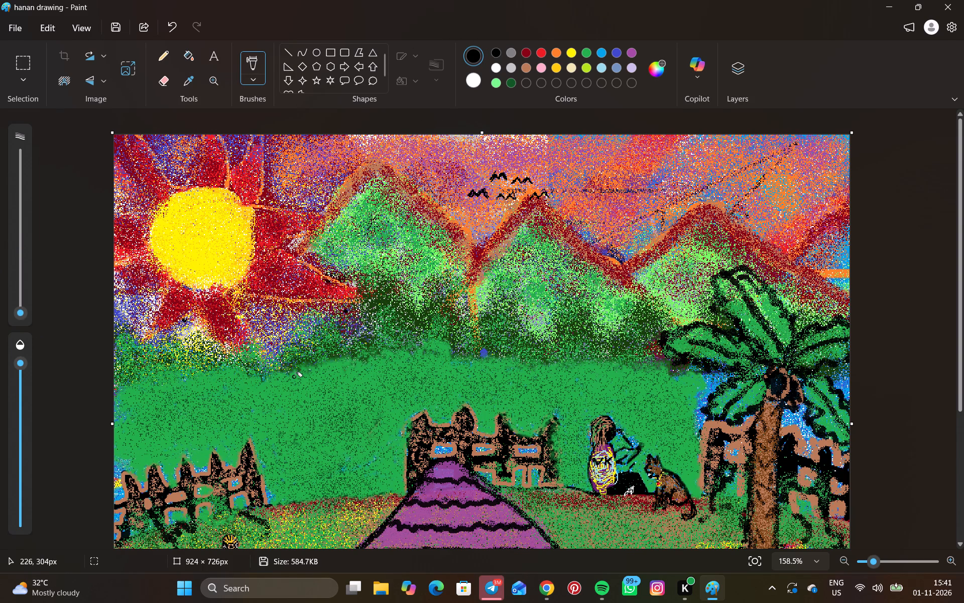
pyautogui.keyDown('ctrl'); pyautogui.scroll(4, 291, 380); pyautogui.keyUp('ctrl')
pyautogui.scroll(-1, 289, 380)
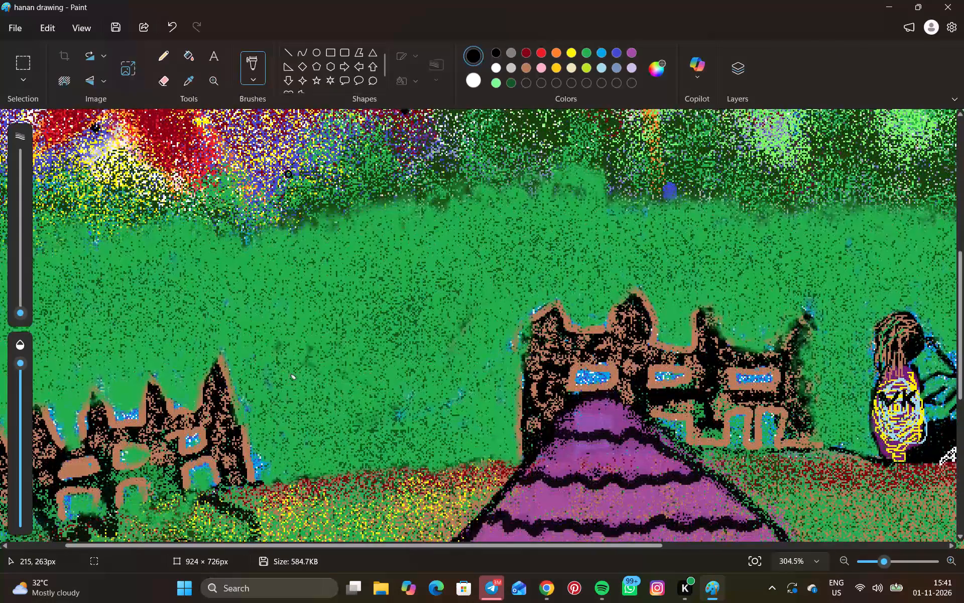
pyautogui.scroll(-1, 288, 380)
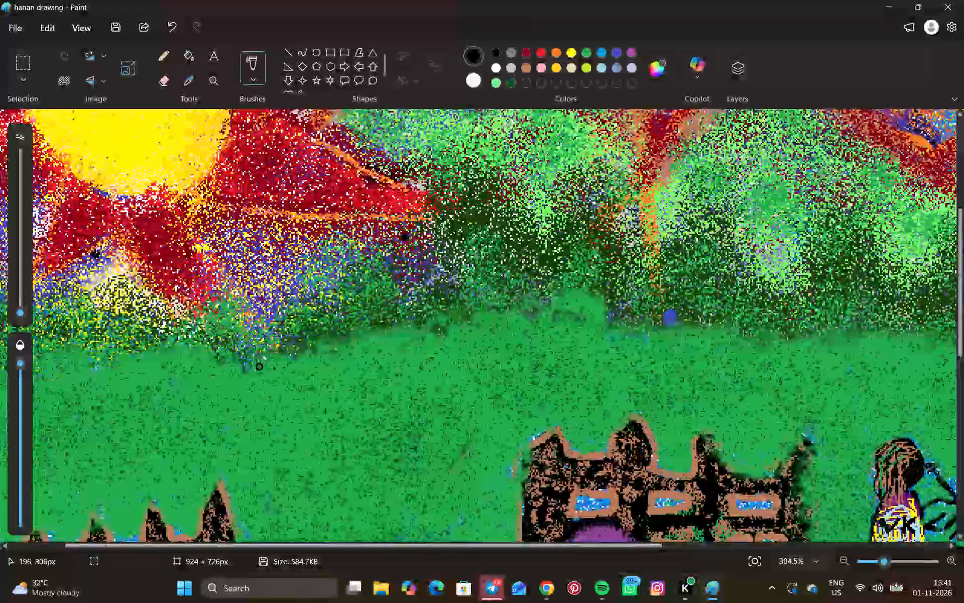
pyautogui.click(262, 376)
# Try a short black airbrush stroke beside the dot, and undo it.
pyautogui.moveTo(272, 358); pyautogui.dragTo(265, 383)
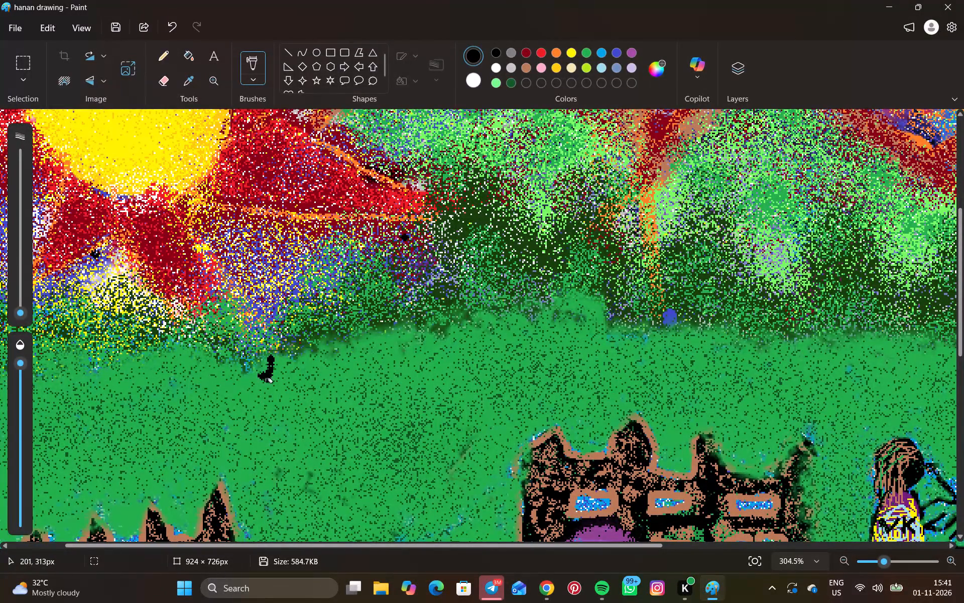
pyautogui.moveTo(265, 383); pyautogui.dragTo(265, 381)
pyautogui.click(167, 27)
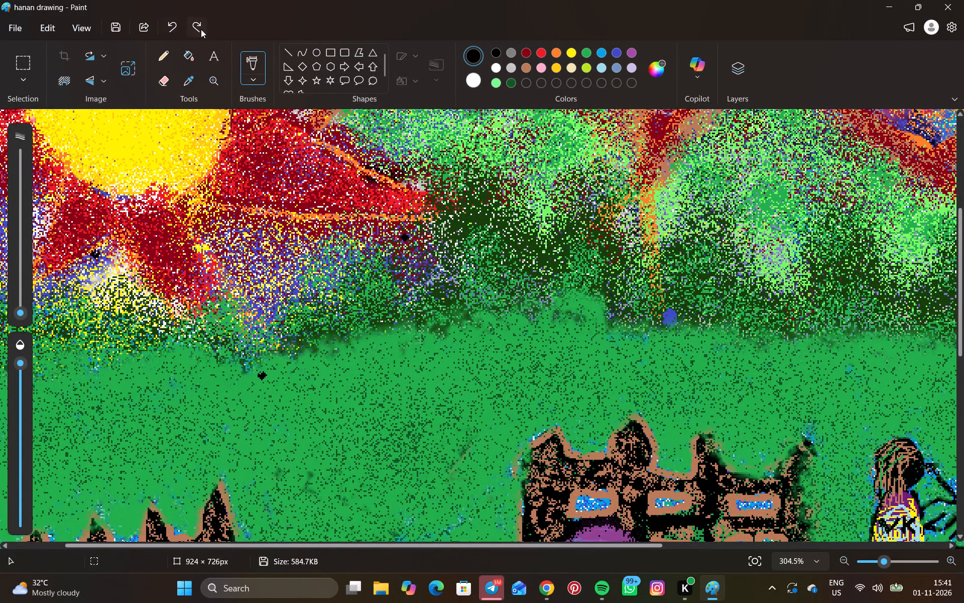
# Switch from the Airbrush to the standard Brush.
pyautogui.click(250, 78)
pyautogui.click(267, 108)
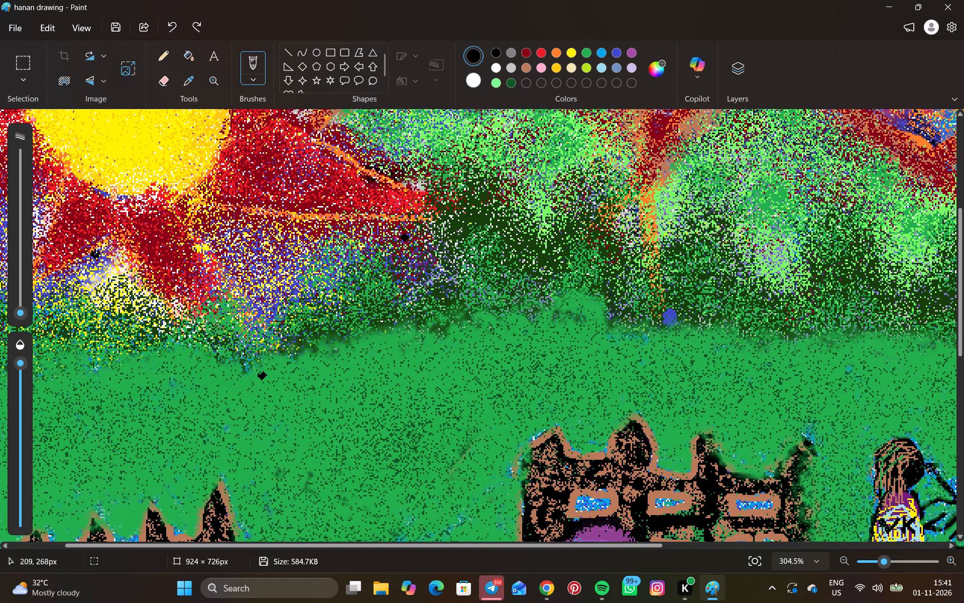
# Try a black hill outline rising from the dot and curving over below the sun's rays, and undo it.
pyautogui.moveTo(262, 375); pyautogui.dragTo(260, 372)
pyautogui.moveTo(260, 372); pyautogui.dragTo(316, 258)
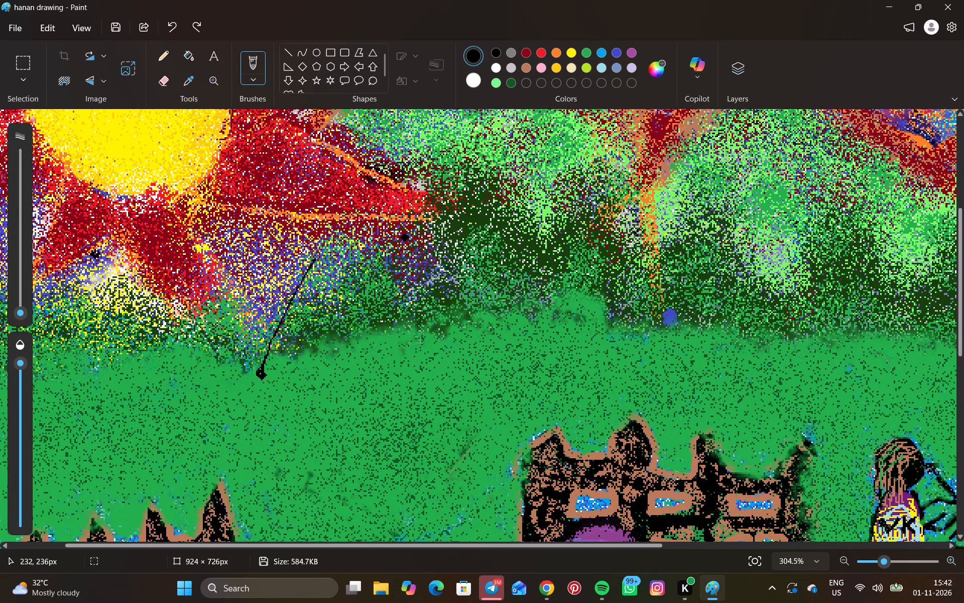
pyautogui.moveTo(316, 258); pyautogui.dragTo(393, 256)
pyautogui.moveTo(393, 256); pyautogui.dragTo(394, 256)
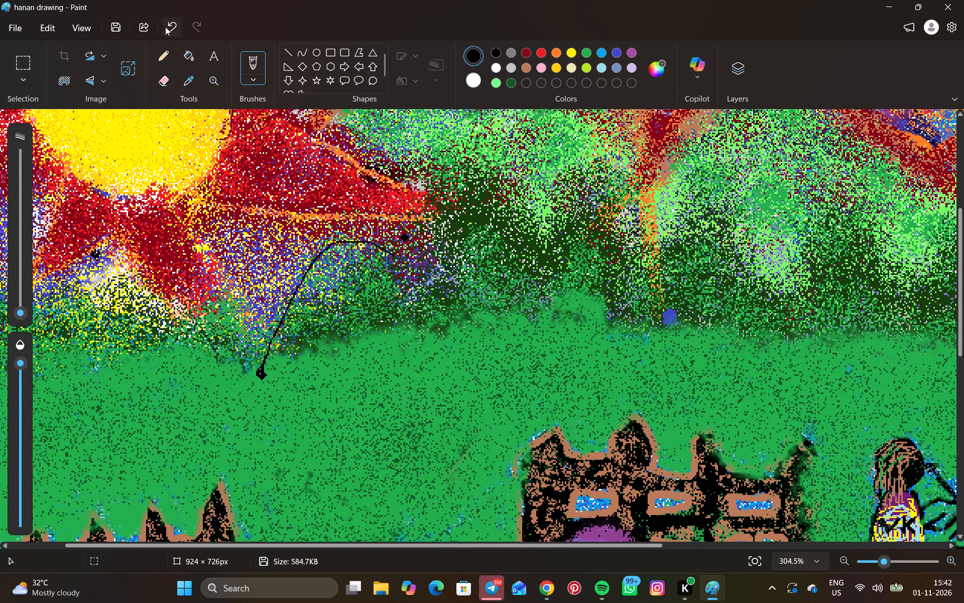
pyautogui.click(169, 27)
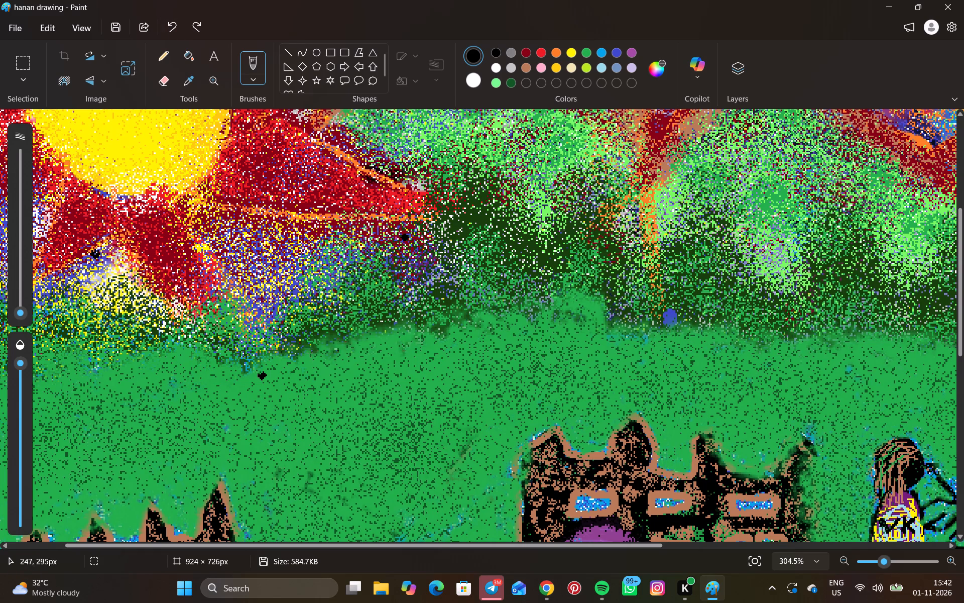
# Draw a black hill outline from the dot up to a peak below the sun's rays and down into the green field.
pyautogui.click(263, 374)
pyautogui.moveTo(262, 375); pyautogui.dragTo(314, 304)
pyautogui.moveTo(314, 304); pyautogui.dragTo(414, 264)
pyautogui.moveTo(408, 257); pyautogui.dragTo(444, 278)
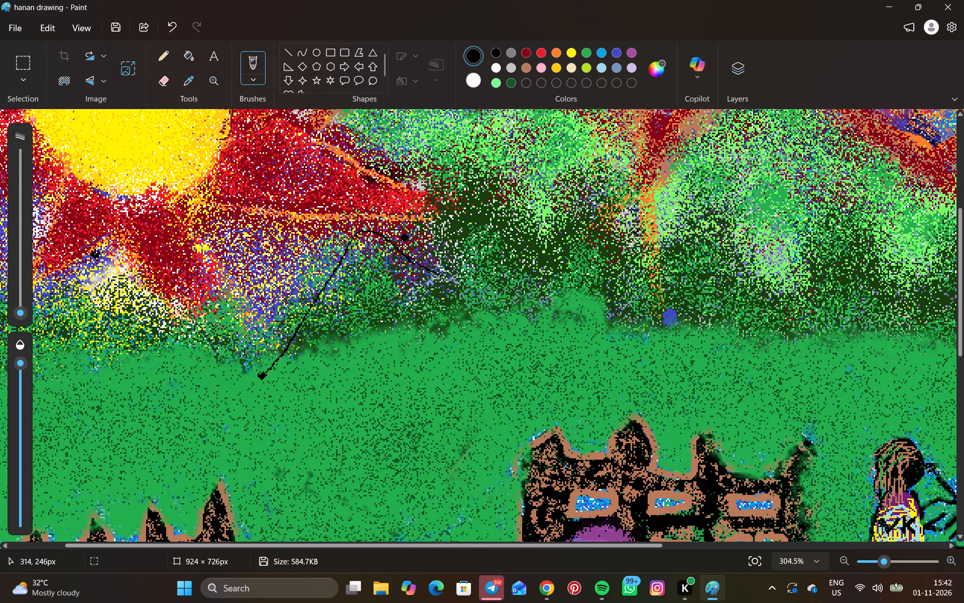
pyautogui.moveTo(444, 278); pyautogui.dragTo(585, 346)
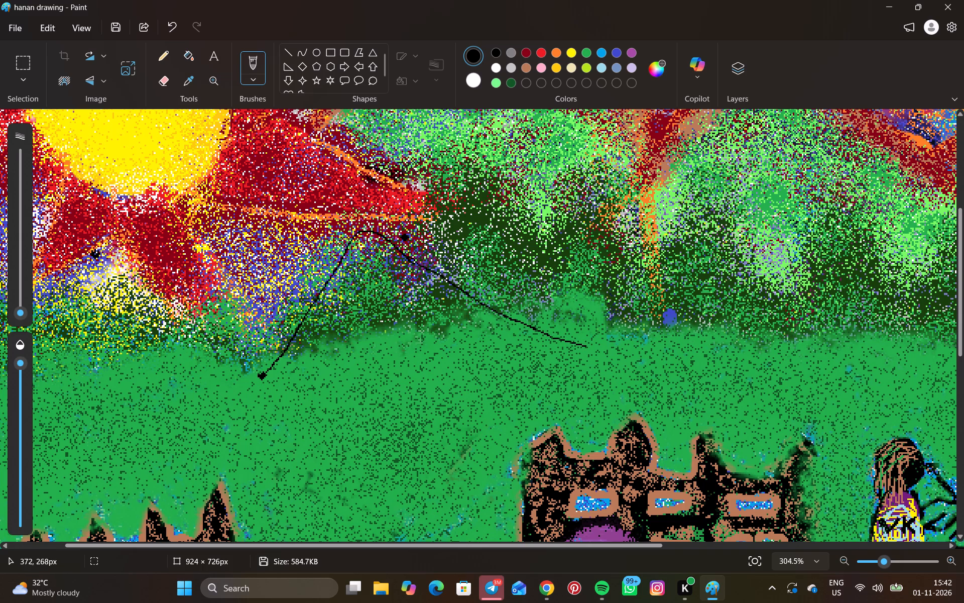
# Draw a second, taller black hill outline rising from the first hill's right slope to a rounded peak and descending toward the girl's side.
pyautogui.moveTo(511, 316); pyautogui.dragTo(546, 265)
pyautogui.moveTo(546, 265); pyautogui.dragTo(666, 194)
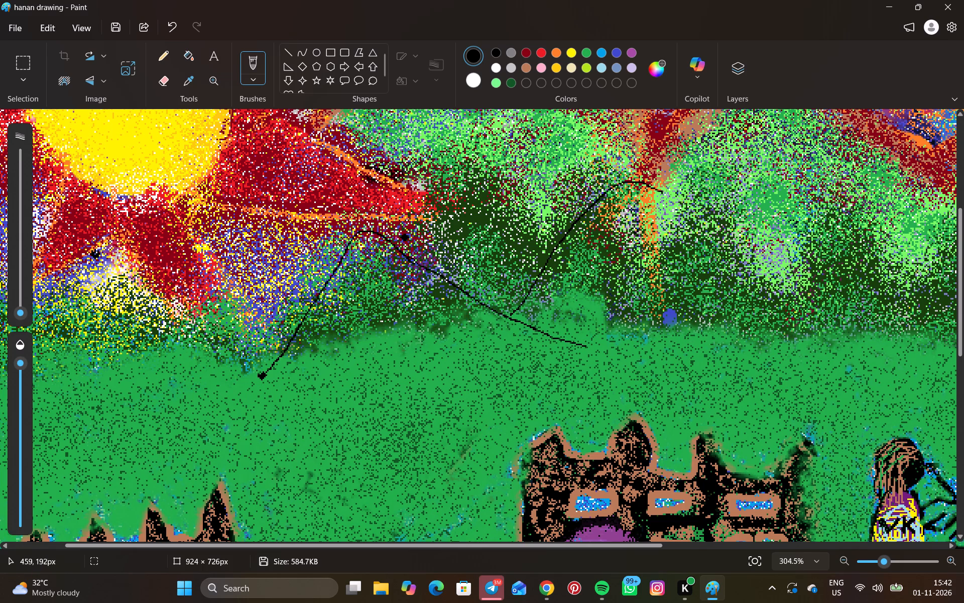
pyautogui.moveTo(666, 194); pyautogui.dragTo(963, 321)
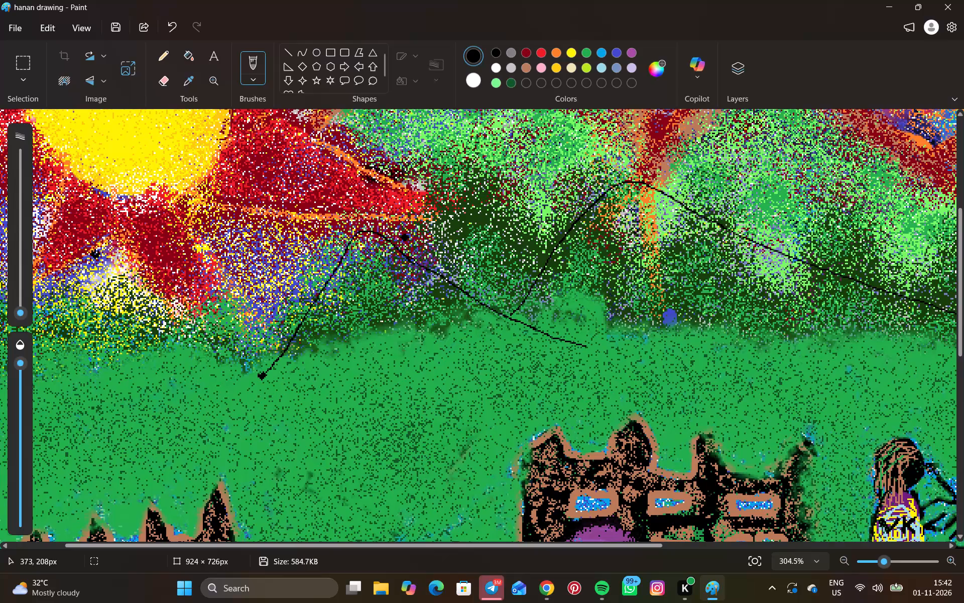
# Switch to a wider Airbrush in brown and spray the lower part of the first hill's left slope.
pyautogui.click(520, 68)
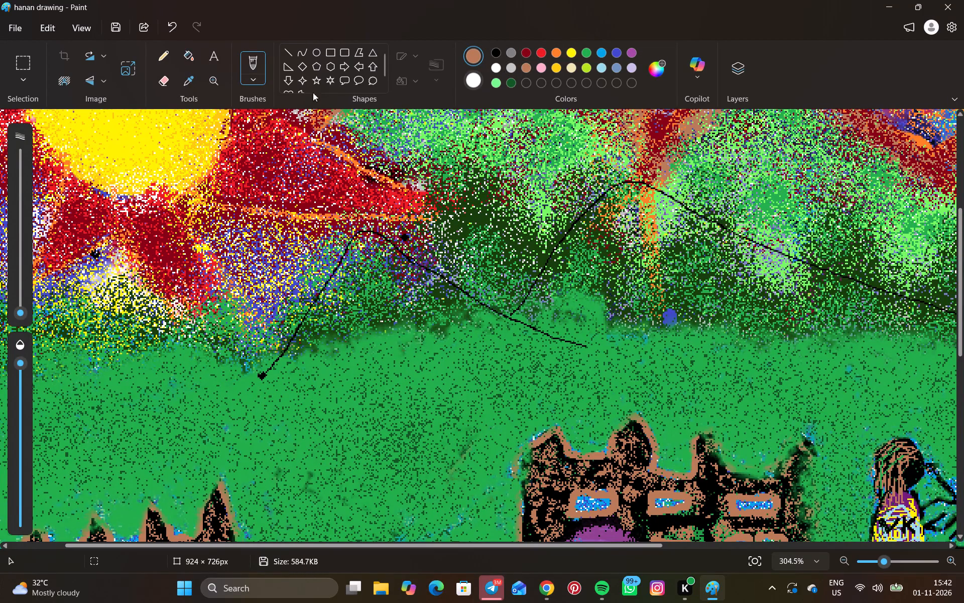
pyautogui.click(258, 77)
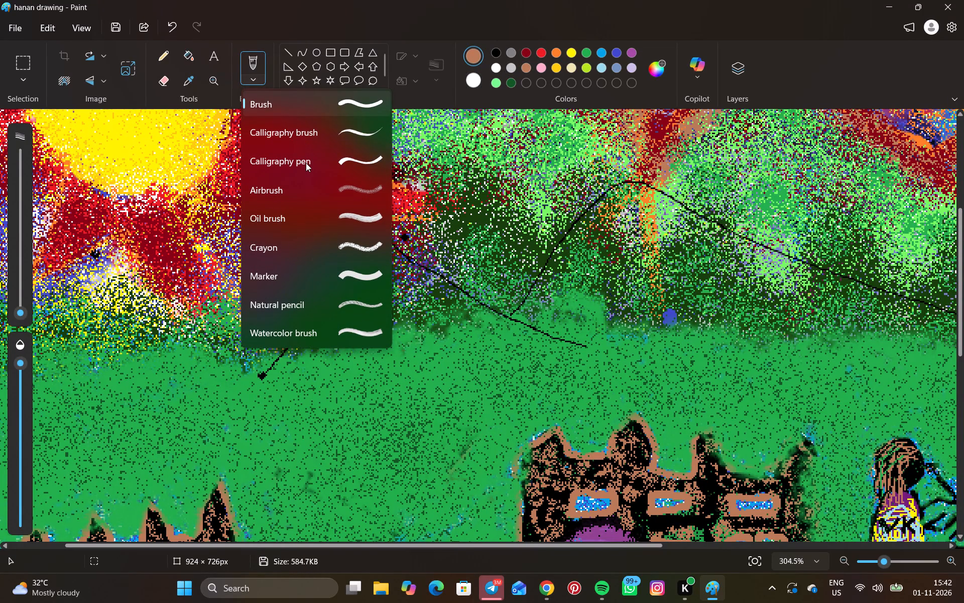
pyautogui.click(307, 177)
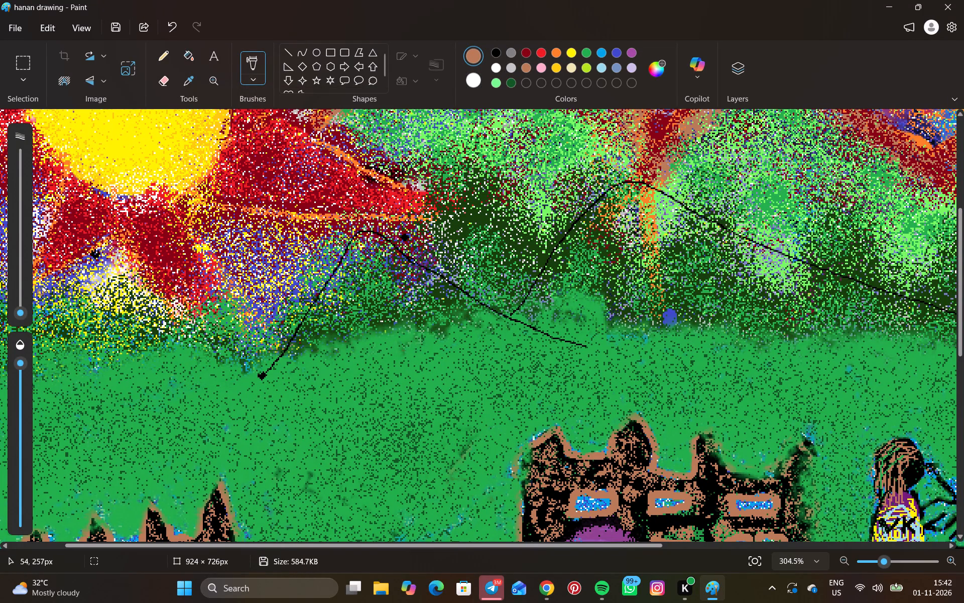
pyautogui.doubleClick(16, 282)
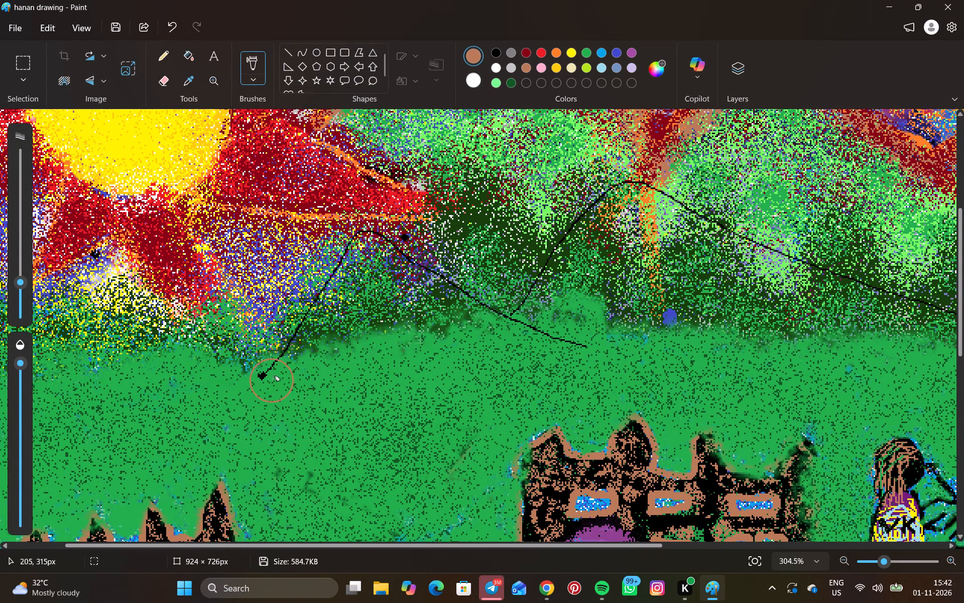
pyautogui.click(272, 381)
pyautogui.click(284, 374)
pyautogui.click(288, 368)
pyautogui.moveTo(292, 362); pyautogui.dragTo(301, 354)
pyautogui.moveTo(302, 353); pyautogui.dragTo(309, 348)
pyautogui.moveTo(327, 334); pyautogui.dragTo(315, 347)
pyautogui.moveTo(309, 353); pyautogui.dragTo(316, 351)
pyautogui.click(329, 335)
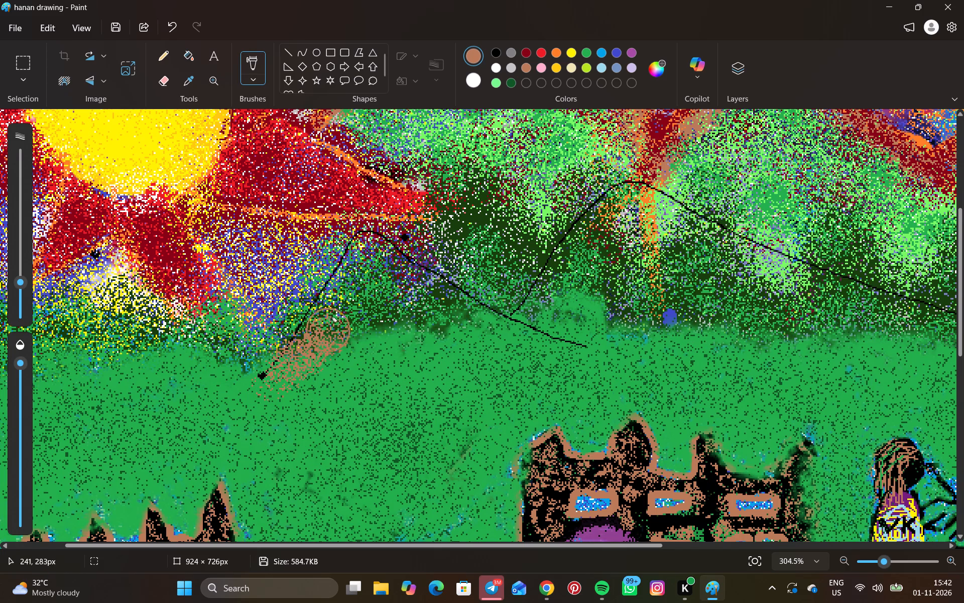
# Continue the brown airbrushing up along the inside of the first hill's left slope to its peak.
pyautogui.moveTo(329, 322); pyautogui.dragTo(324, 329)
pyautogui.moveTo(315, 344); pyautogui.dragTo(320, 336)
pyautogui.moveTo(331, 316); pyautogui.dragTo(337, 310)
pyautogui.moveTo(339, 306); pyautogui.dragTo(341, 301)
pyautogui.moveTo(343, 297); pyautogui.dragTo(340, 303)
pyautogui.click(346, 293)
pyautogui.click(356, 278)
pyautogui.click(365, 262)
pyautogui.click(369, 258)
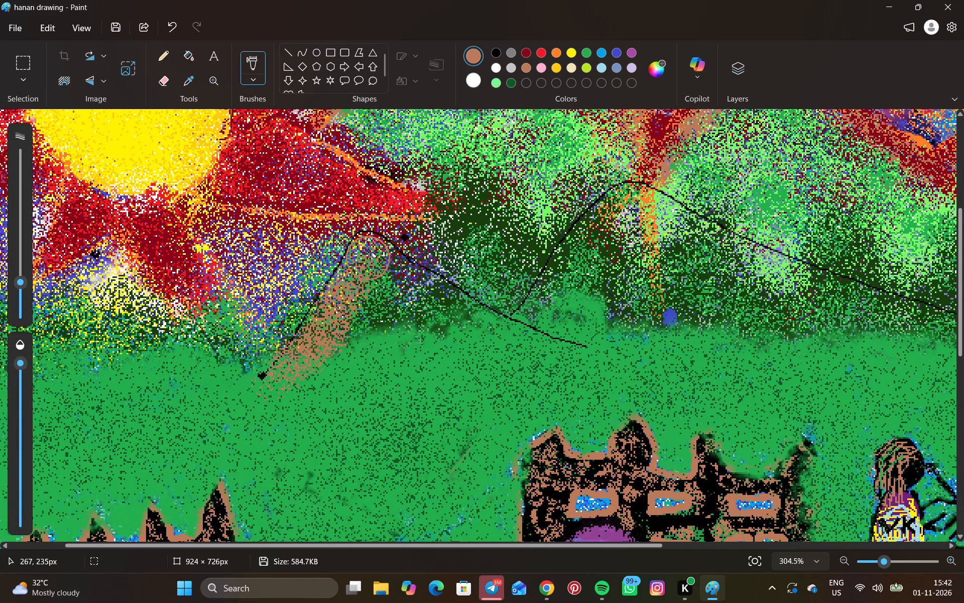
# Spray brown down the first hill's right slope to the valley where the second hill starts.
pyautogui.moveTo(409, 270); pyautogui.dragTo(415, 275)
pyautogui.moveTo(424, 285); pyautogui.dragTo(437, 291)
pyautogui.moveTo(464, 310); pyautogui.dragTo(485, 318)
pyautogui.moveTo(510, 335); pyautogui.dragTo(529, 342)
pyautogui.click(527, 327)
pyautogui.moveTo(538, 320); pyautogui.dragTo(538, 315)
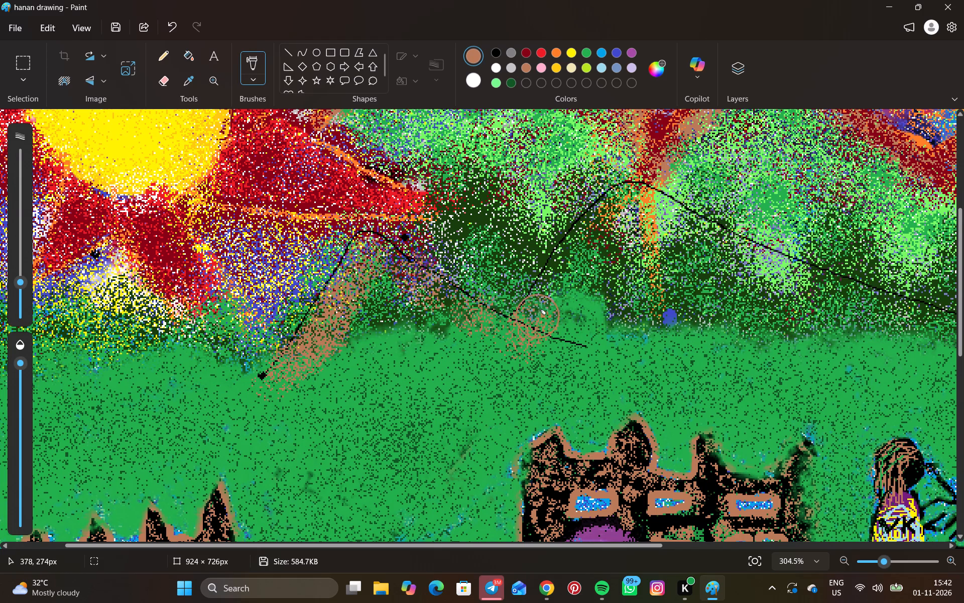
# Airbrush brown over the second hill's slopes and peak, and back along the first hill to its base.
pyautogui.moveTo(538, 315); pyautogui.dragTo(538, 314)
pyautogui.moveTo(539, 309); pyautogui.dragTo(562, 286)
pyautogui.moveTo(566, 282); pyautogui.dragTo(655, 225)
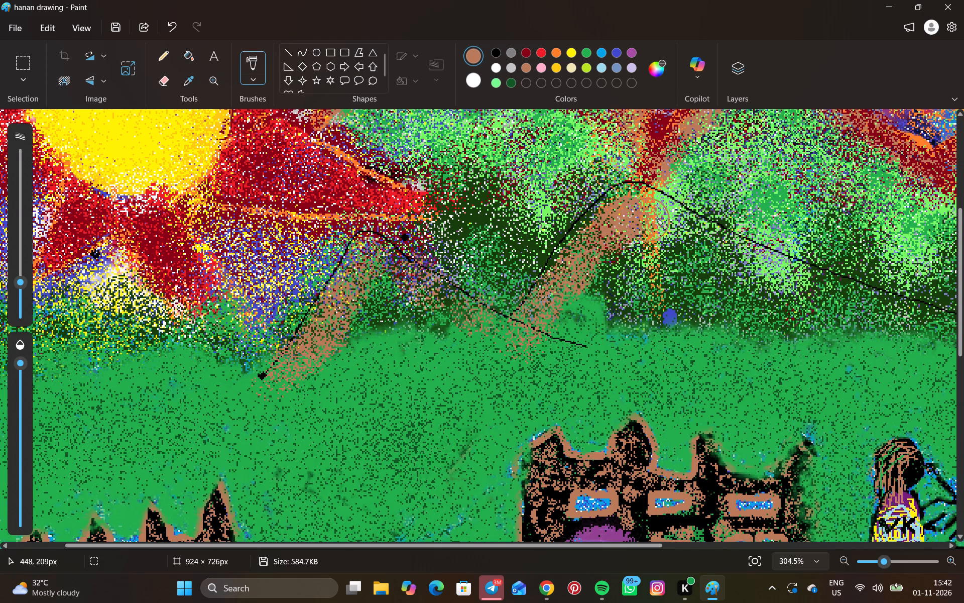
pyautogui.moveTo(655, 225); pyautogui.dragTo(596, 212)
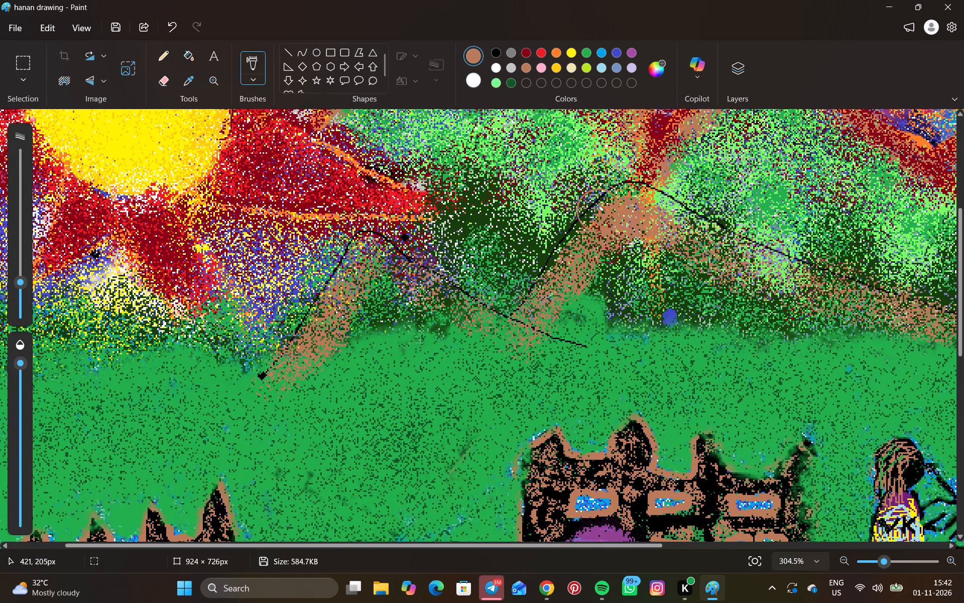
pyautogui.moveTo(596, 212); pyautogui.dragTo(265, 380)
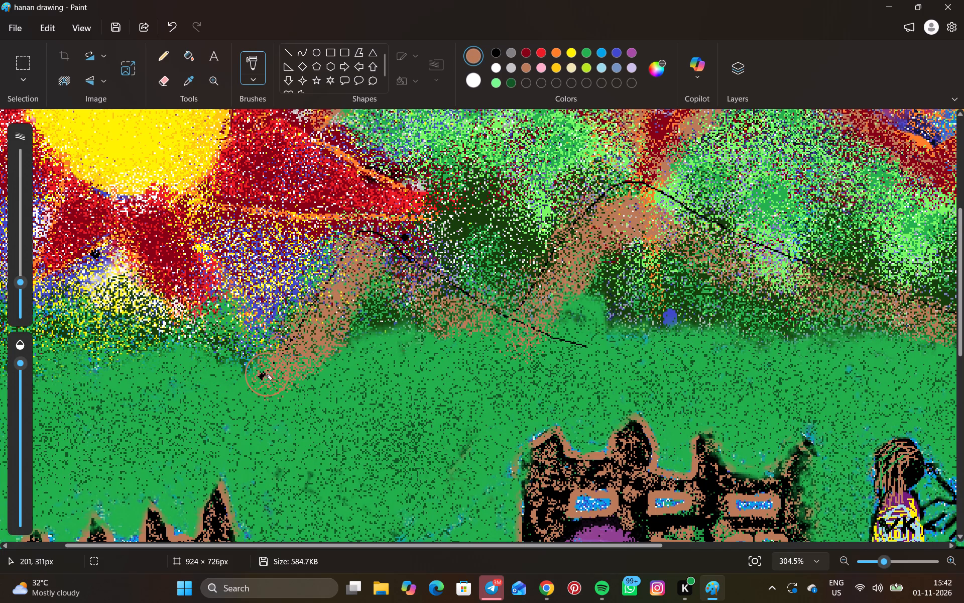
pyautogui.moveTo(265, 380); pyautogui.dragTo(257, 397)
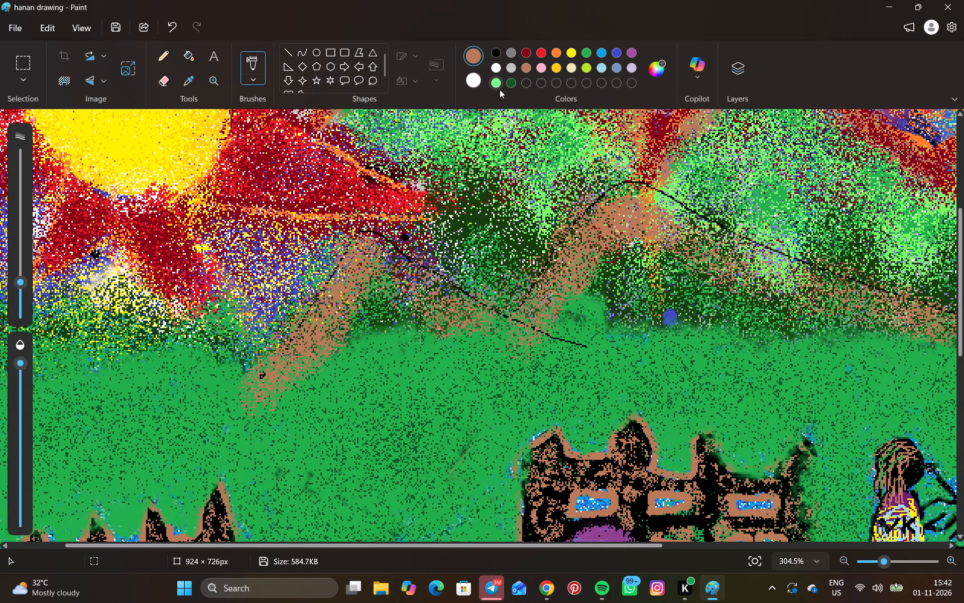
# Airbrush dark green over the brown along the first hill and up the second hill's left slope.
pyautogui.click(509, 83)
pyautogui.moveTo(276, 387); pyautogui.dragTo(331, 321)
pyautogui.click(335, 316)
pyautogui.moveTo(342, 303); pyautogui.dragTo(347, 290)
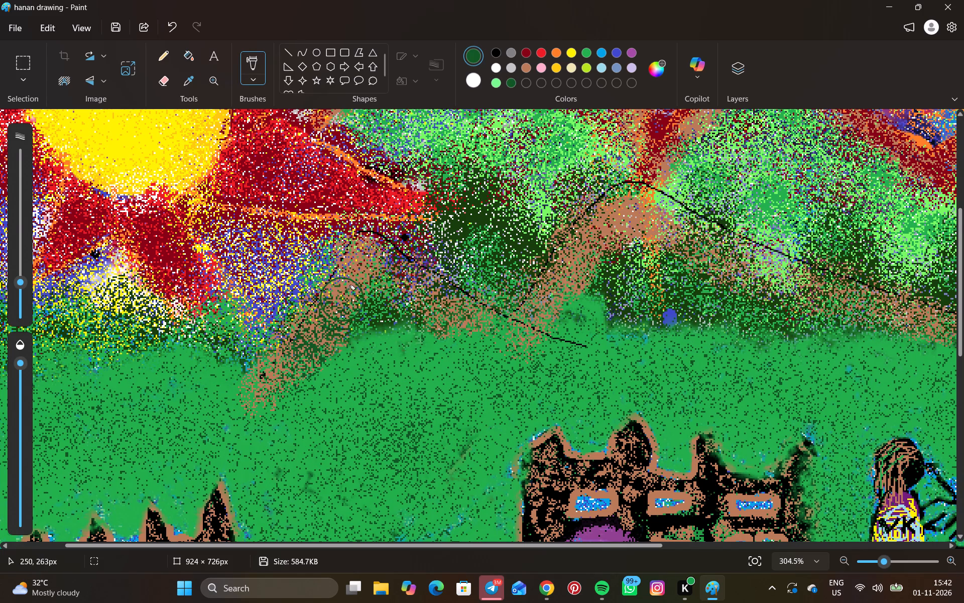
pyautogui.moveTo(347, 290); pyautogui.dragTo(349, 283)
pyautogui.click(352, 276)
pyautogui.click(374, 257)
pyautogui.moveTo(402, 276); pyautogui.dragTo(495, 320)
pyautogui.click(556, 339)
pyautogui.moveTo(558, 328); pyautogui.dragTo(623, 234)
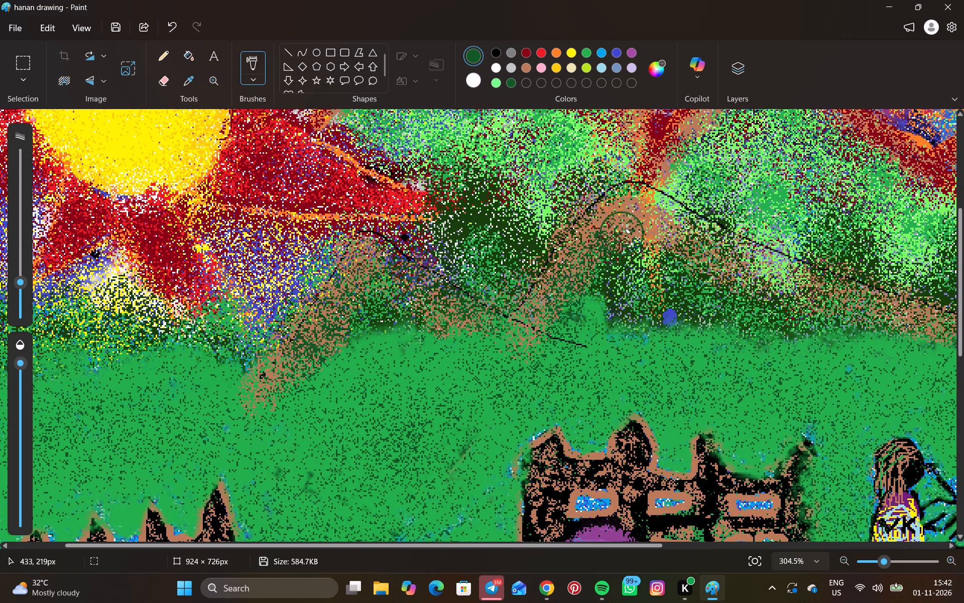
pyautogui.moveTo(623, 234); pyautogui.dragTo(623, 234)
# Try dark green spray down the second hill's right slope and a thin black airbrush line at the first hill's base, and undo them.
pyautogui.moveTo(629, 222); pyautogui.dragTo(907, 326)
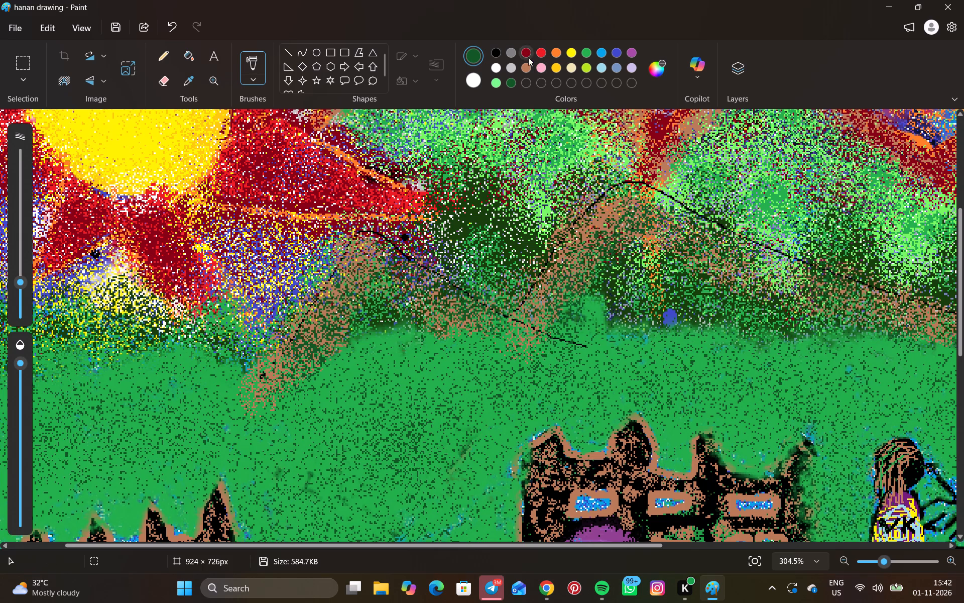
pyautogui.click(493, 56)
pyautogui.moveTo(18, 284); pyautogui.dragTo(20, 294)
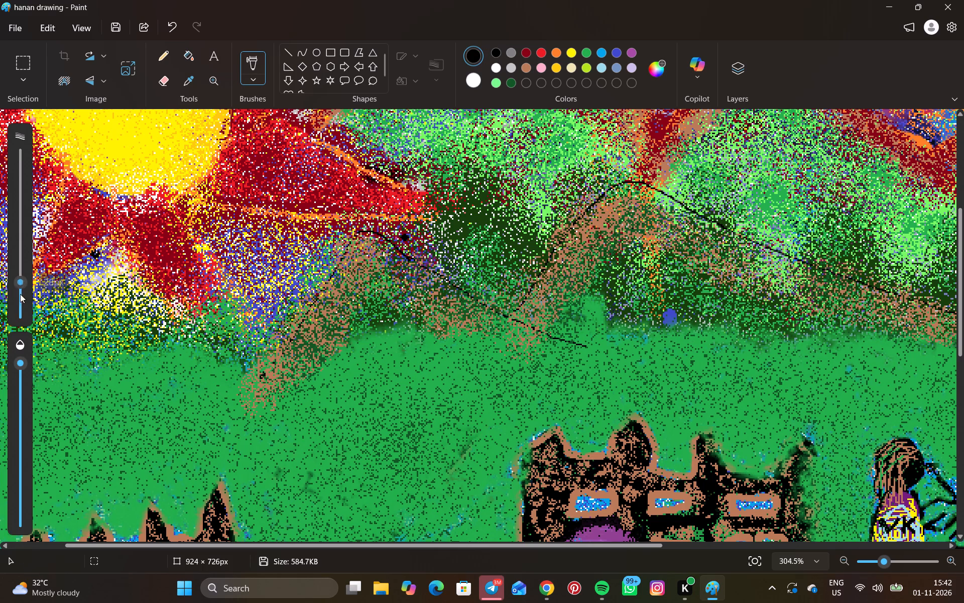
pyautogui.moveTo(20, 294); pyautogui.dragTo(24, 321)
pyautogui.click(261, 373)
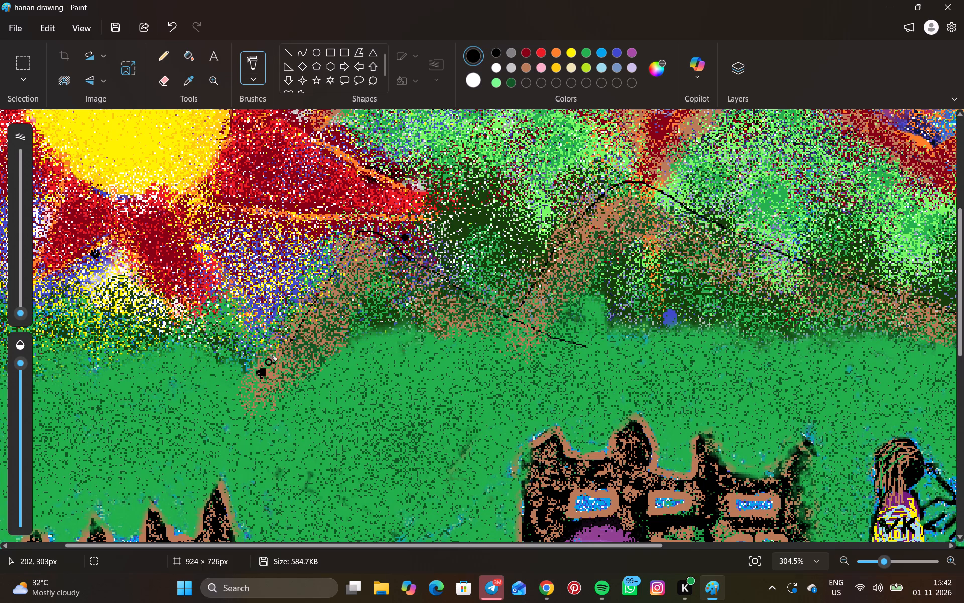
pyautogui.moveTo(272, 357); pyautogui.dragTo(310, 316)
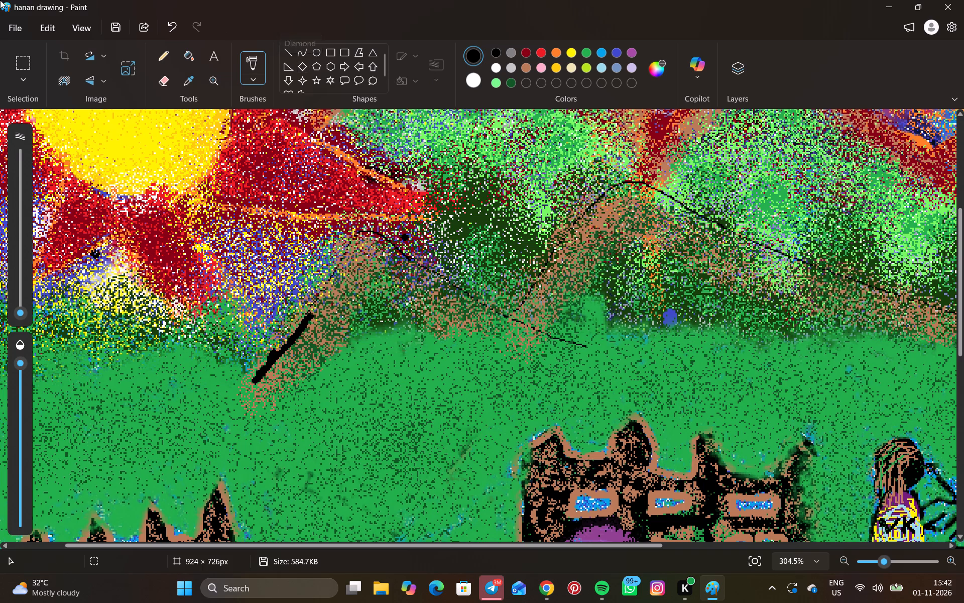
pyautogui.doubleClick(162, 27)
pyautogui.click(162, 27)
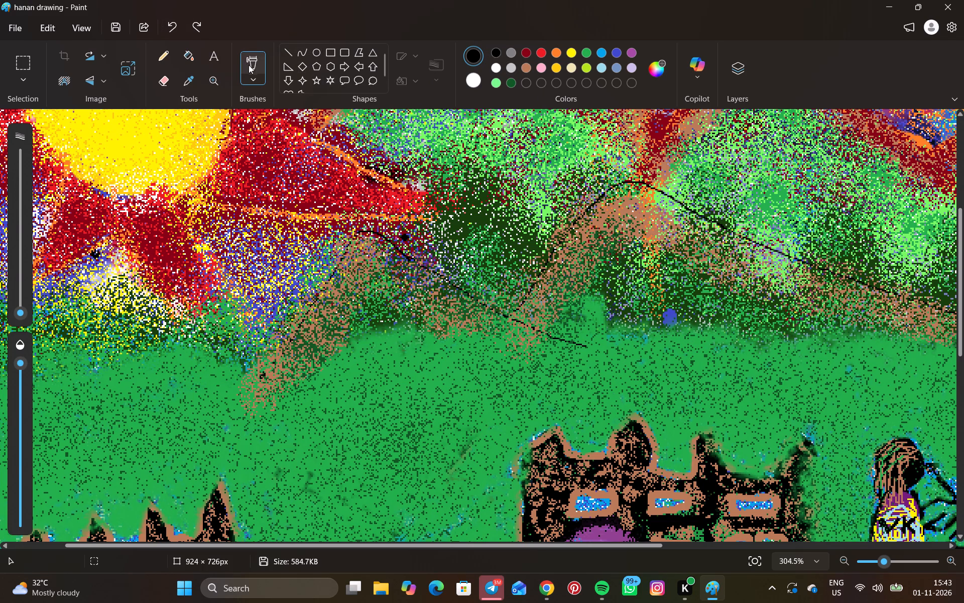
# Switch to the Oil brush at its smallest size and paint a short black stroke at the first hill's base.
pyautogui.click(257, 79)
pyautogui.click(326, 163)
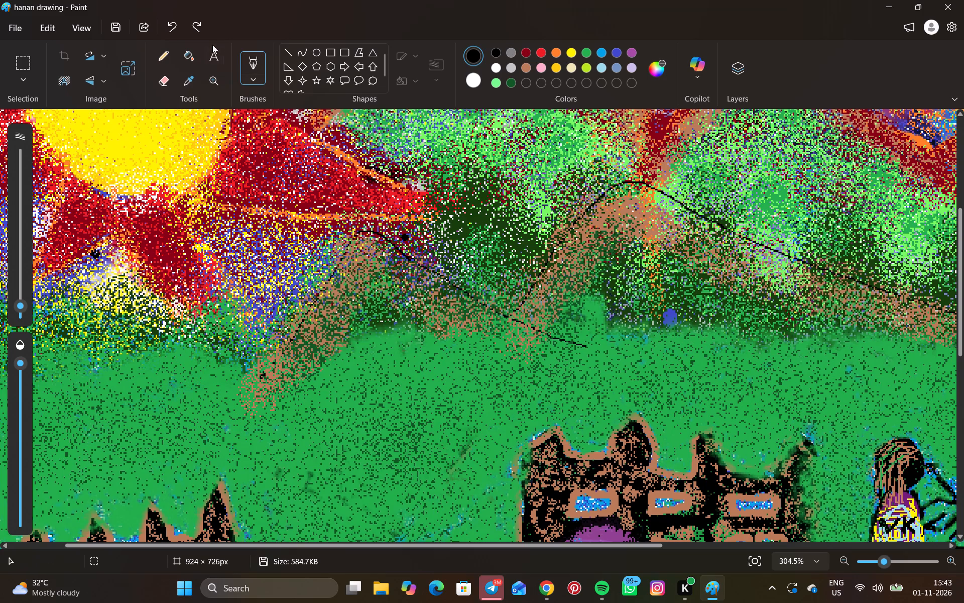
pyautogui.click(256, 81)
pyautogui.click(339, 224)
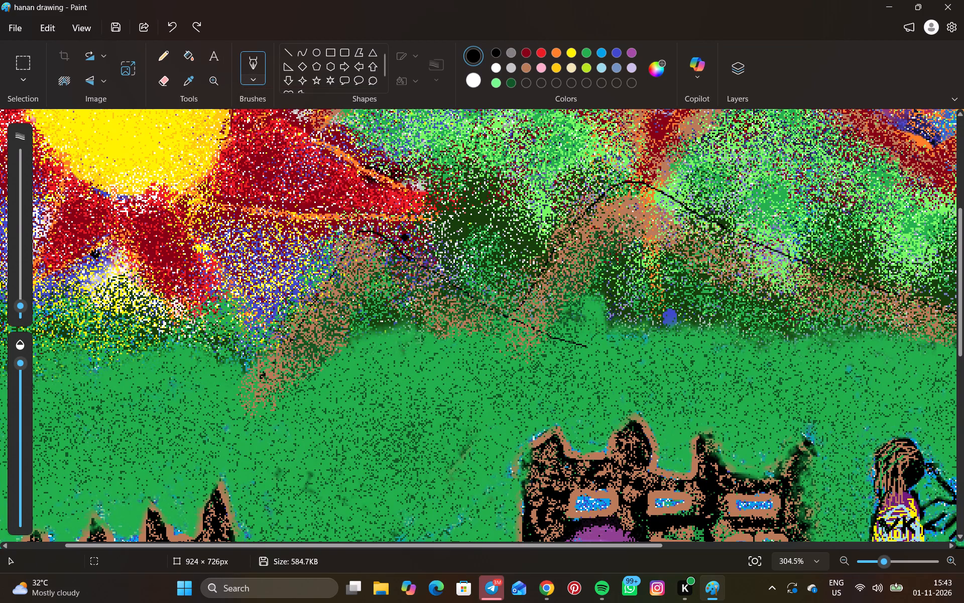
pyautogui.moveTo(24, 299); pyautogui.dragTo(23, 319)
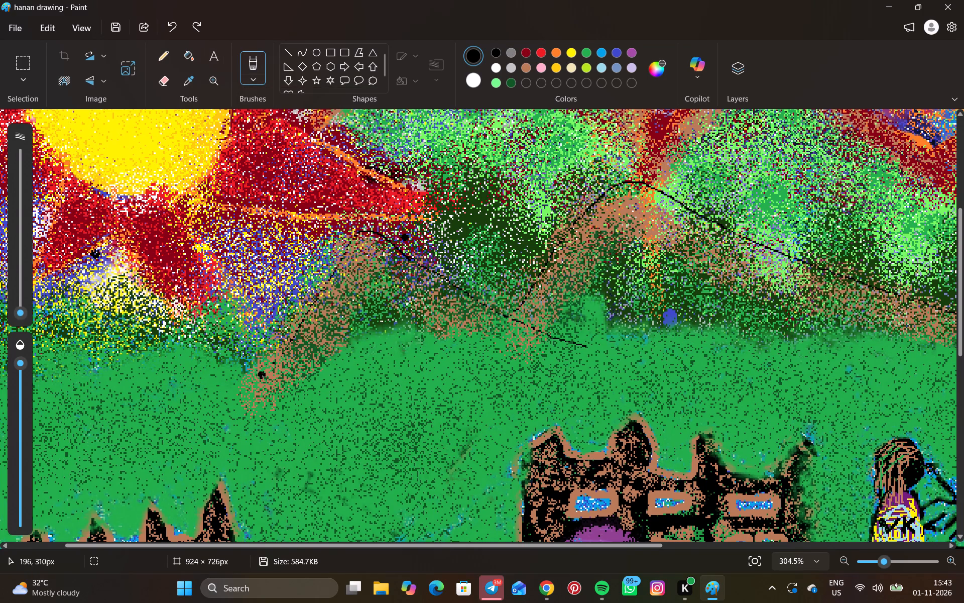
pyautogui.moveTo(262, 375); pyautogui.dragTo(263, 370)
pyautogui.moveTo(276, 356); pyautogui.dragTo(265, 368)
pyautogui.scroll(1, 263, 368)
pyautogui.scroll(-1, 269, 371)
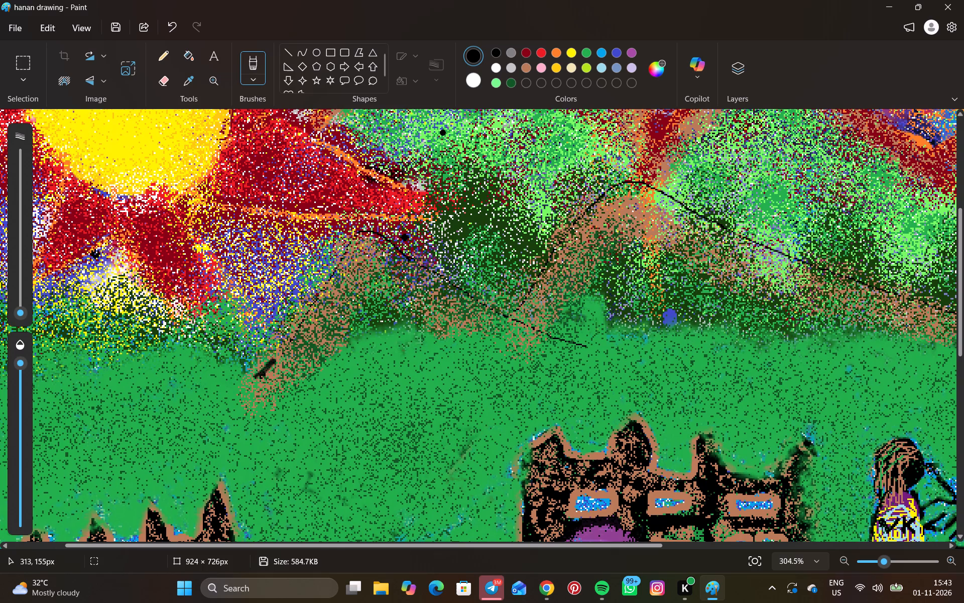
# Paint a brown Oil brush line over the black stroke and partway up the first hill's left slope.
pyautogui.click(532, 57)
pyautogui.click(527, 67)
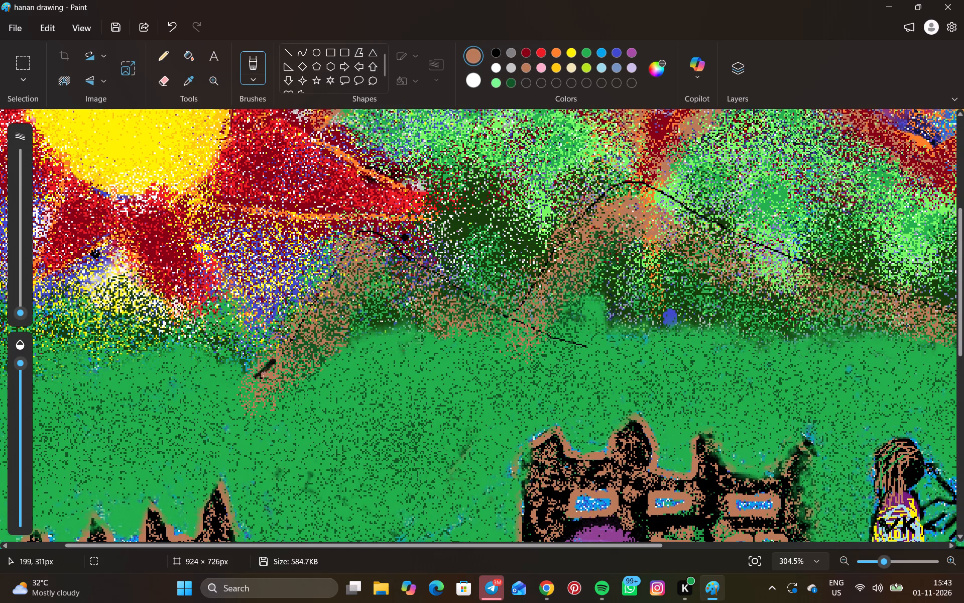
pyautogui.moveTo(261, 376); pyautogui.dragTo(267, 363)
pyautogui.moveTo(267, 363); pyautogui.dragTo(321, 287)
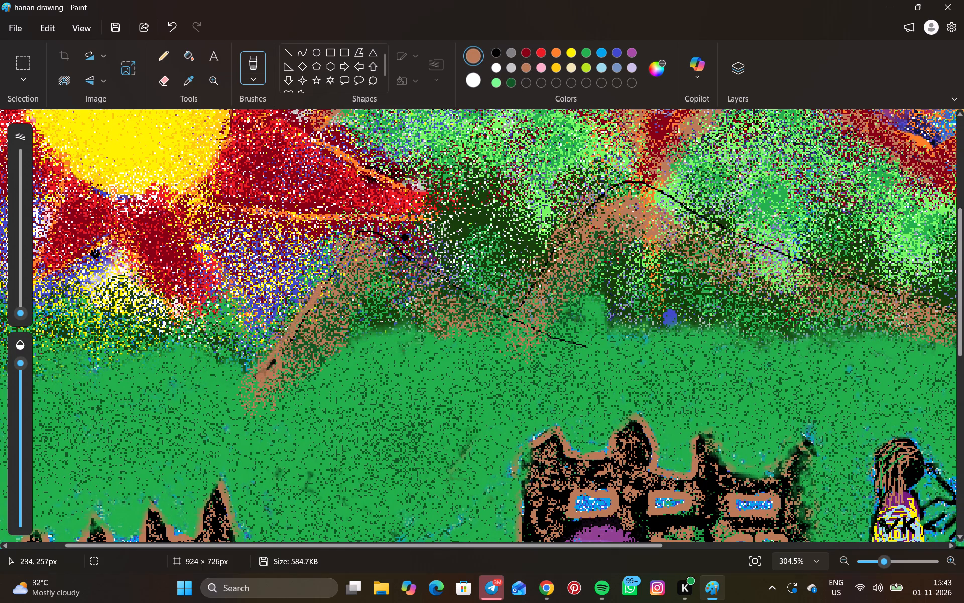
pyautogui.moveTo(321, 287); pyautogui.dragTo(323, 284)
# Mix a darker shade of the current brown, #80543C, as the painting colour.
pyautogui.moveTo(654, 69); pyautogui.dragTo(657, 84)
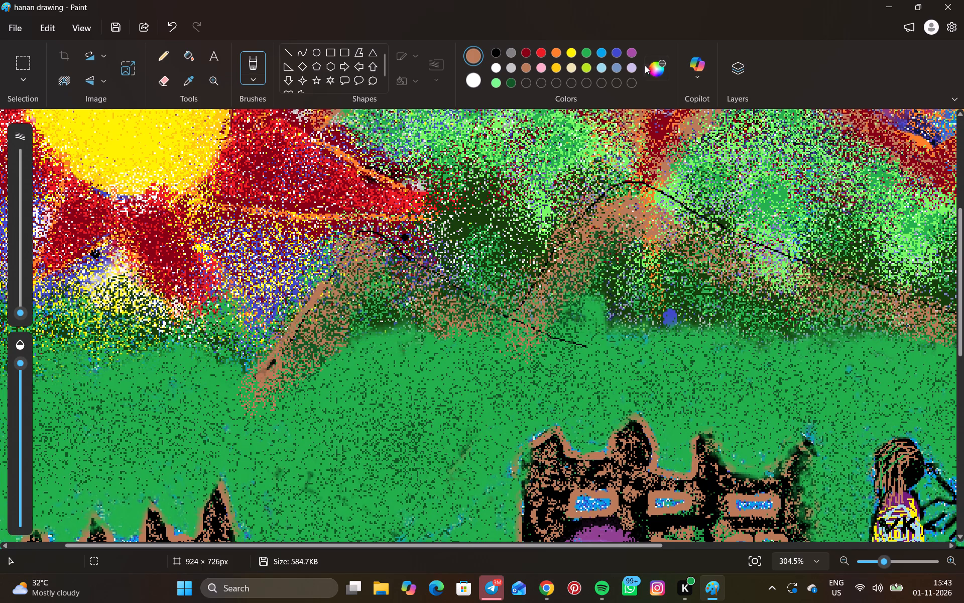
pyautogui.click(653, 65)
pyautogui.moveTo(500, 212); pyautogui.dragTo(506, 223)
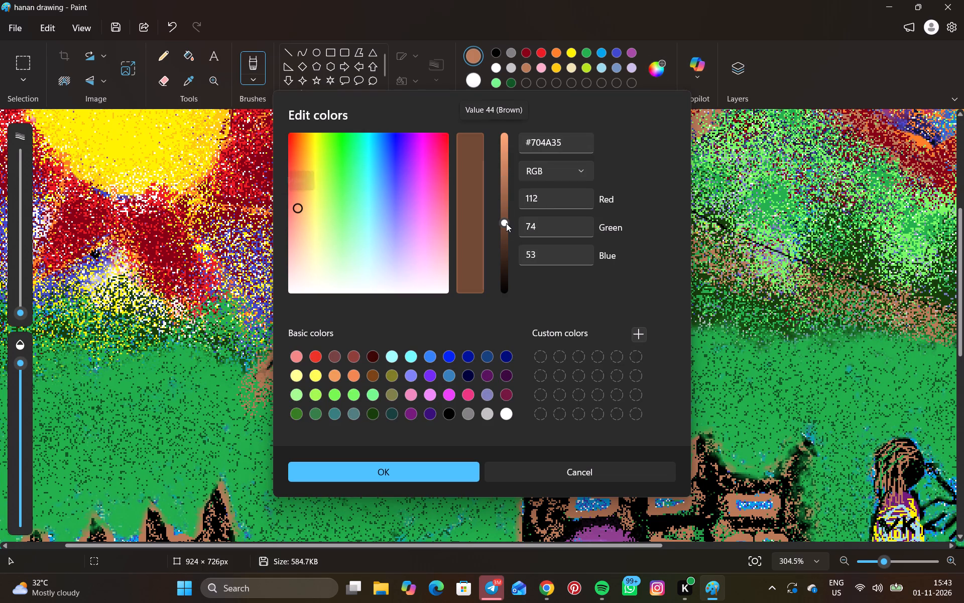
pyautogui.moveTo(506, 223); pyautogui.dragTo(507, 214)
pyautogui.click(440, 467)
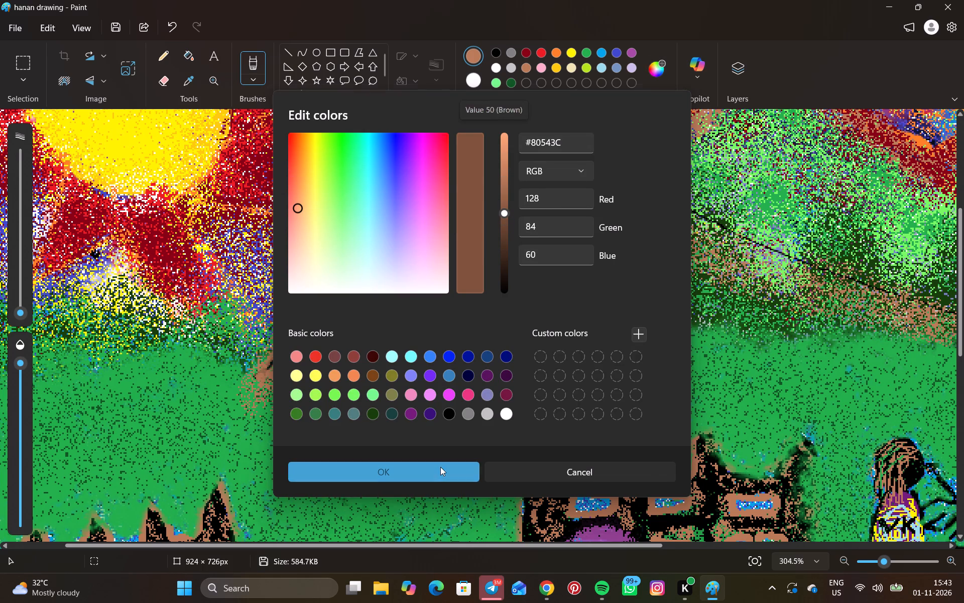
# Trace the first hill's outline in darker brown with the Oil brush, from its left base over the summit and down past the second hill's foot.
pyautogui.moveTo(261, 370); pyautogui.dragTo(289, 334)
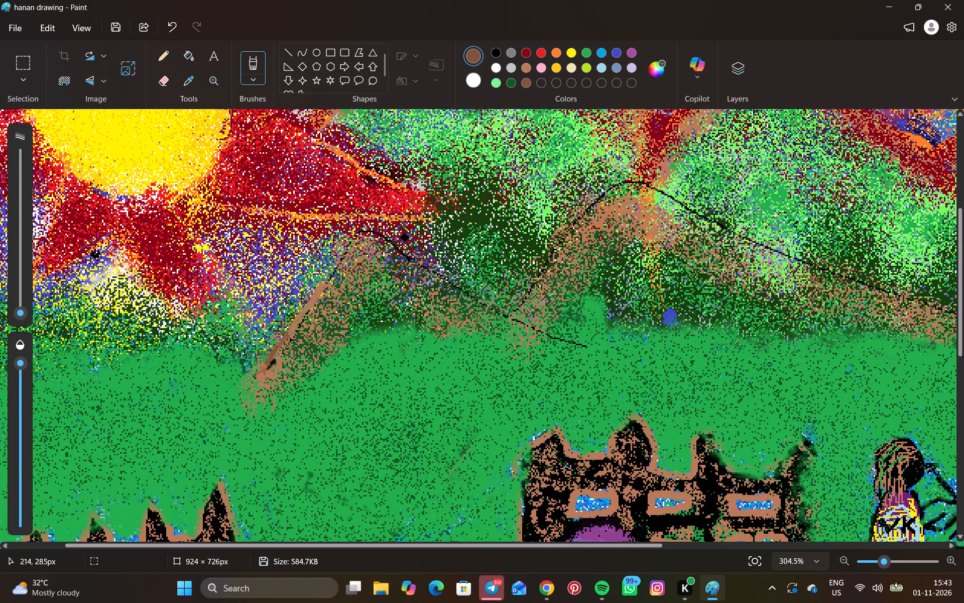
pyautogui.moveTo(289, 334); pyautogui.dragTo(337, 267)
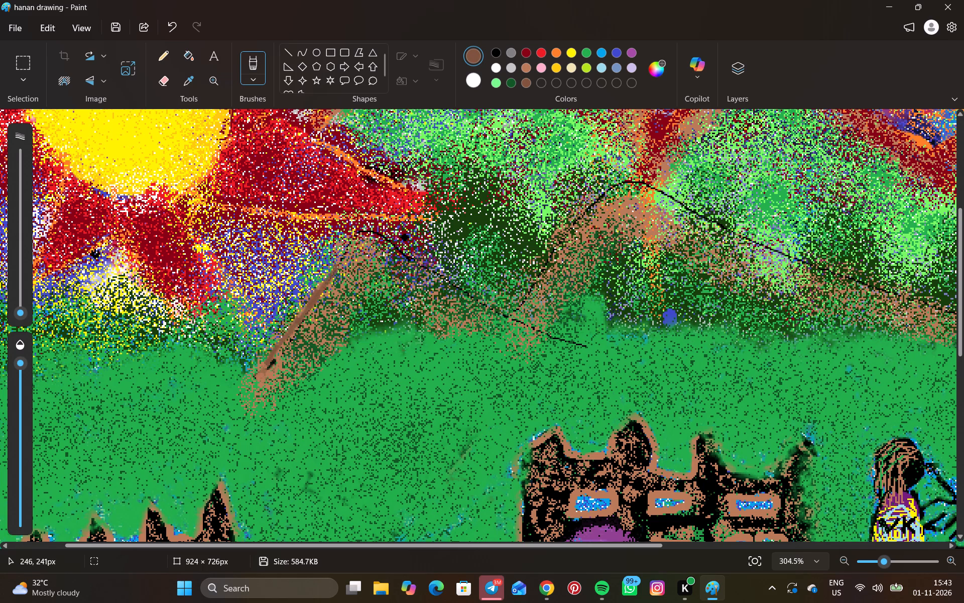
pyautogui.moveTo(337, 267); pyautogui.dragTo(408, 257)
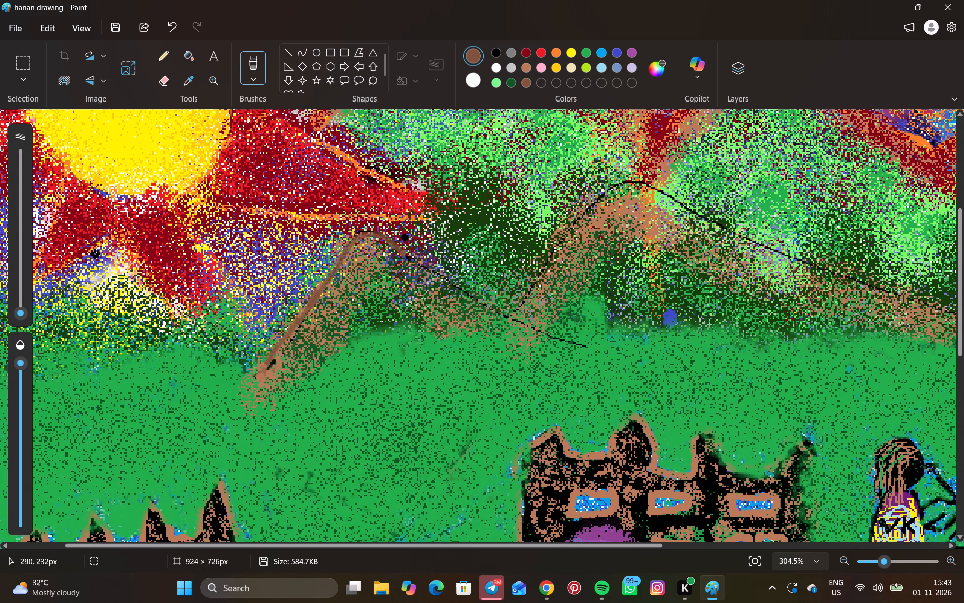
pyautogui.moveTo(408, 257); pyautogui.dragTo(426, 268)
pyautogui.click(402, 277)
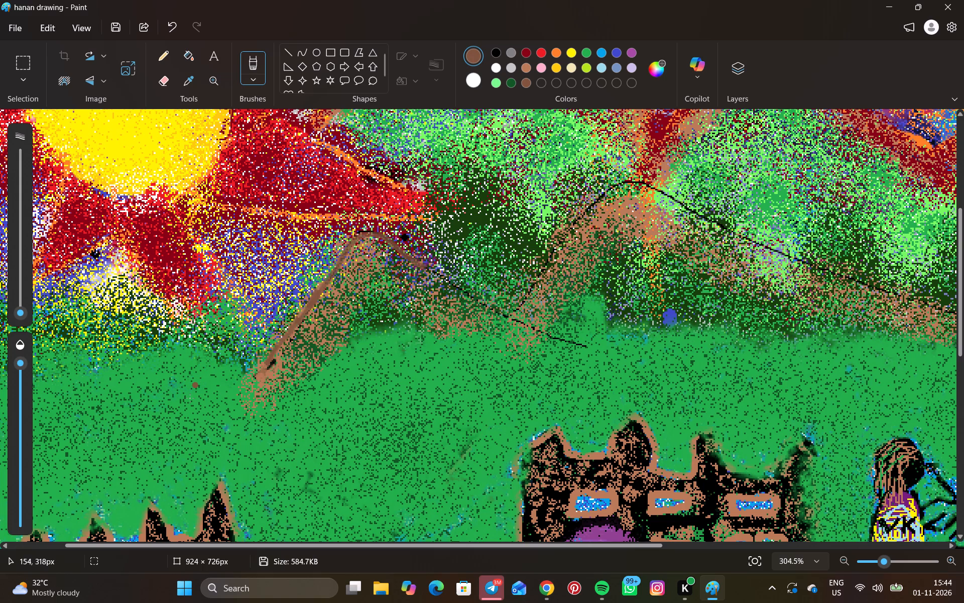
pyautogui.moveTo(267, 367); pyautogui.dragTo(260, 378)
pyautogui.click(260, 378)
pyautogui.moveTo(287, 338); pyautogui.dragTo(307, 302)
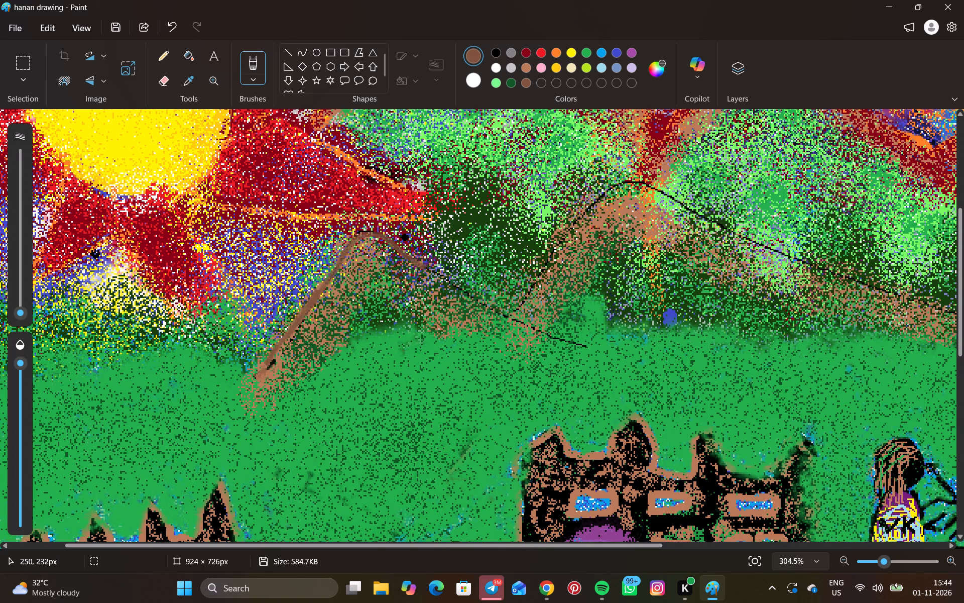
pyautogui.moveTo(423, 265); pyautogui.dragTo(448, 287)
pyautogui.moveTo(448, 287); pyautogui.dragTo(606, 355)
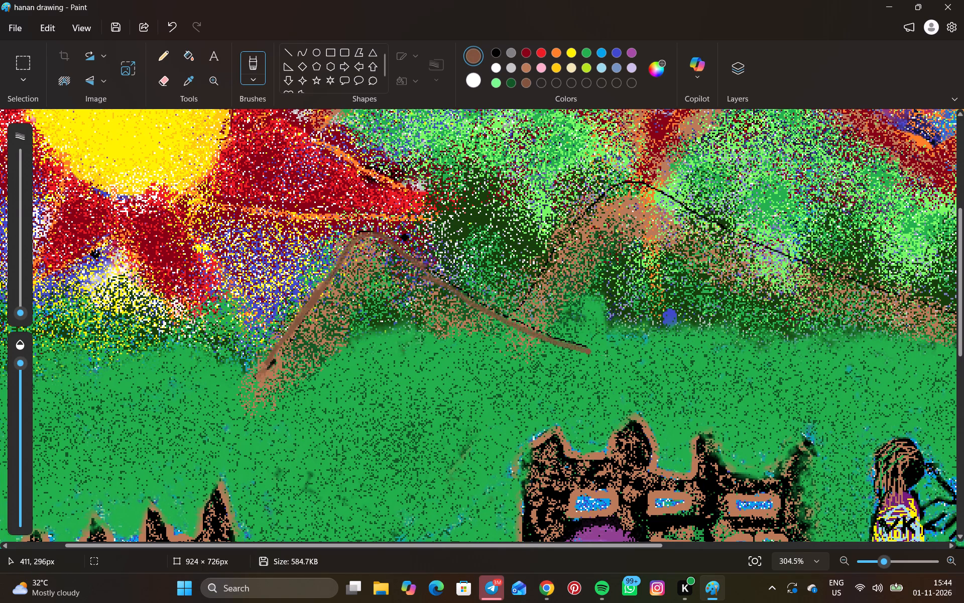
pyautogui.moveTo(606, 355); pyautogui.dragTo(610, 357)
# Trace the second hill's outline in the same darker brown, up its left slope, over the summit and down the long right slope.
pyautogui.moveTo(509, 321); pyautogui.dragTo(560, 253)
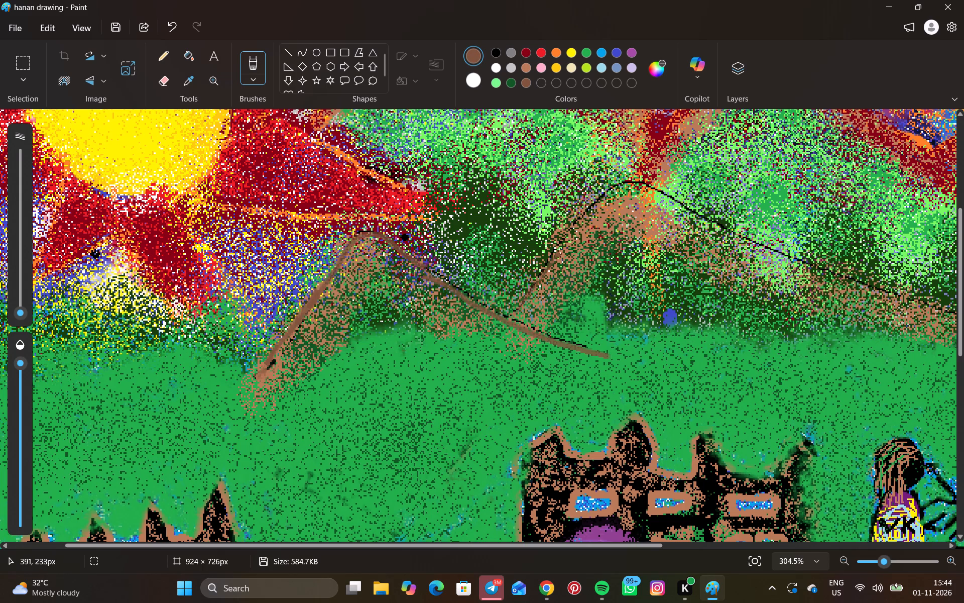
pyautogui.moveTo(560, 253); pyautogui.dragTo(657, 188)
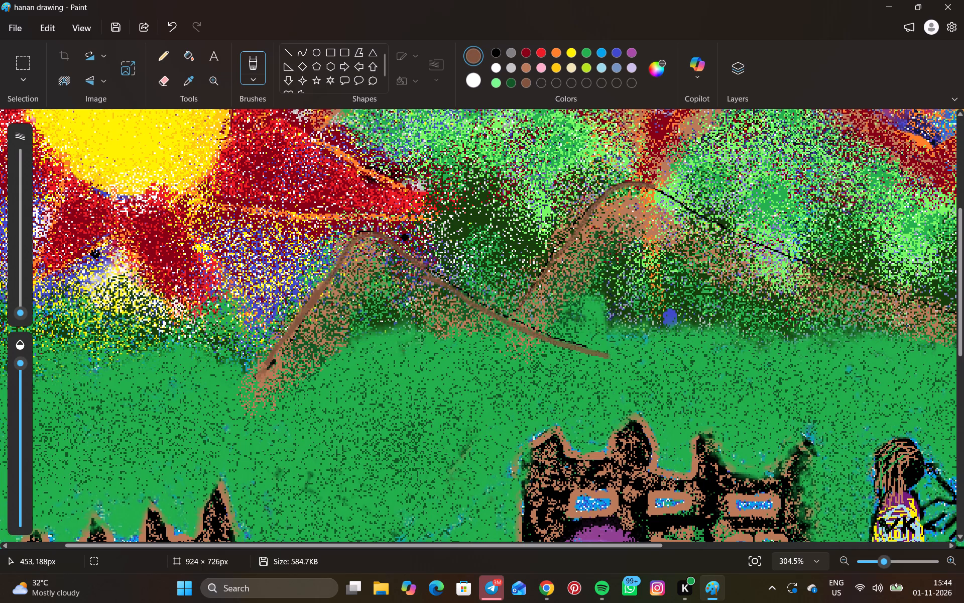
pyautogui.moveTo(657, 188); pyautogui.dragTo(814, 267)
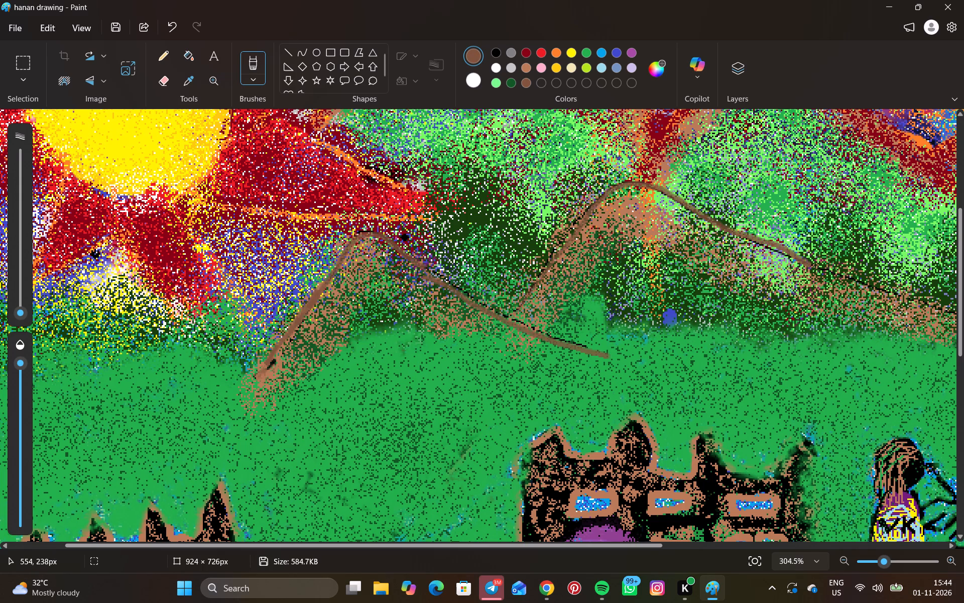
pyautogui.moveTo(814, 267); pyautogui.dragTo(960, 325)
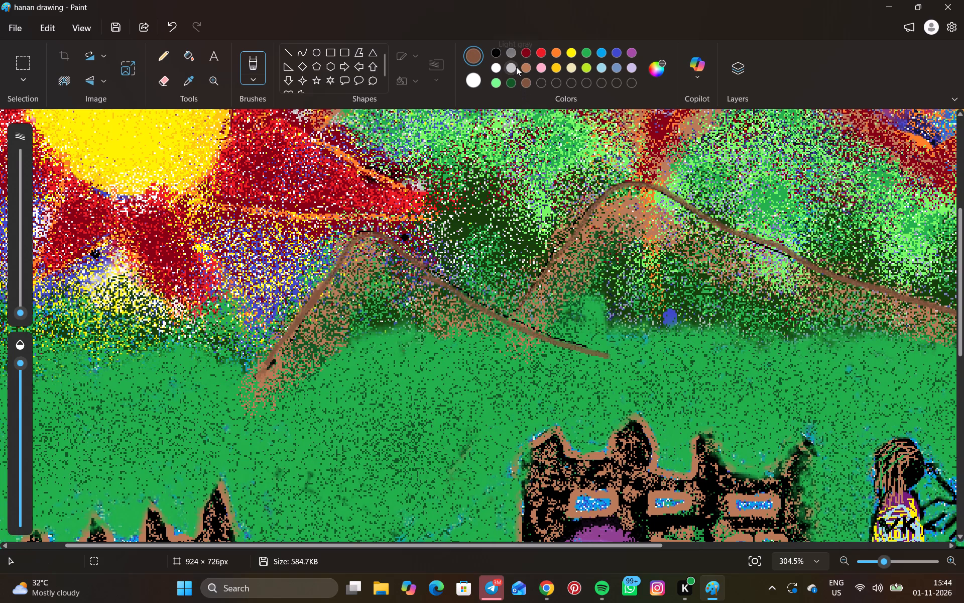
# Switch to a larger dark green airbrush and spray shading on the field along the first hill's base.
pyautogui.click(515, 86)
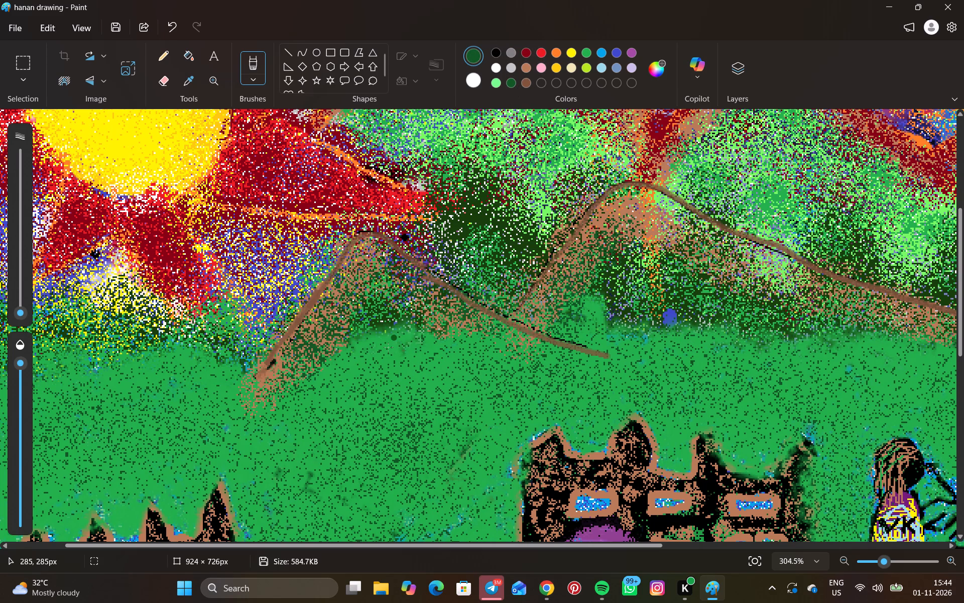
pyautogui.click(21, 292)
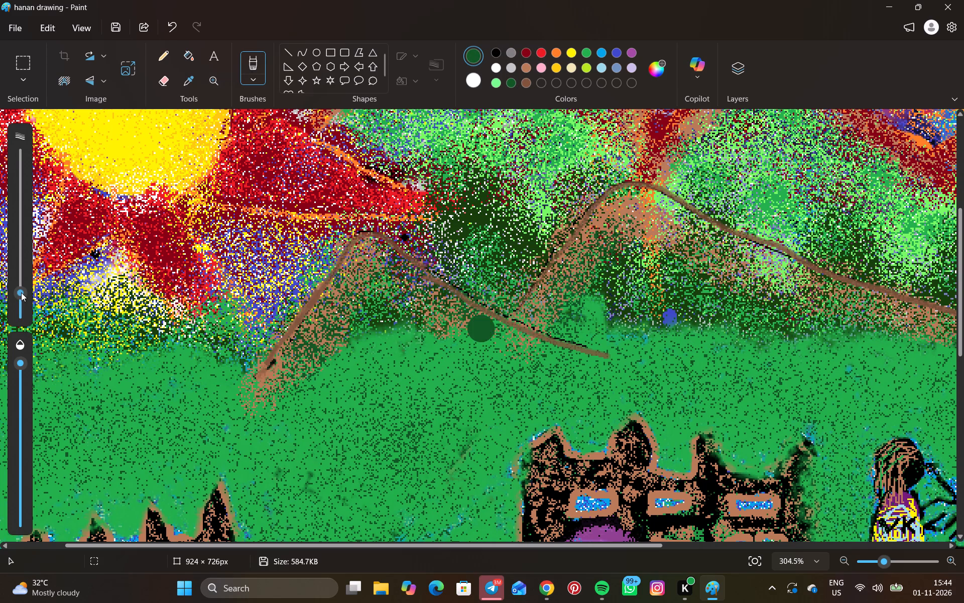
pyautogui.click(256, 80)
pyautogui.moveTo(310, 181); pyautogui.dragTo(316, 188)
pyautogui.click(296, 373)
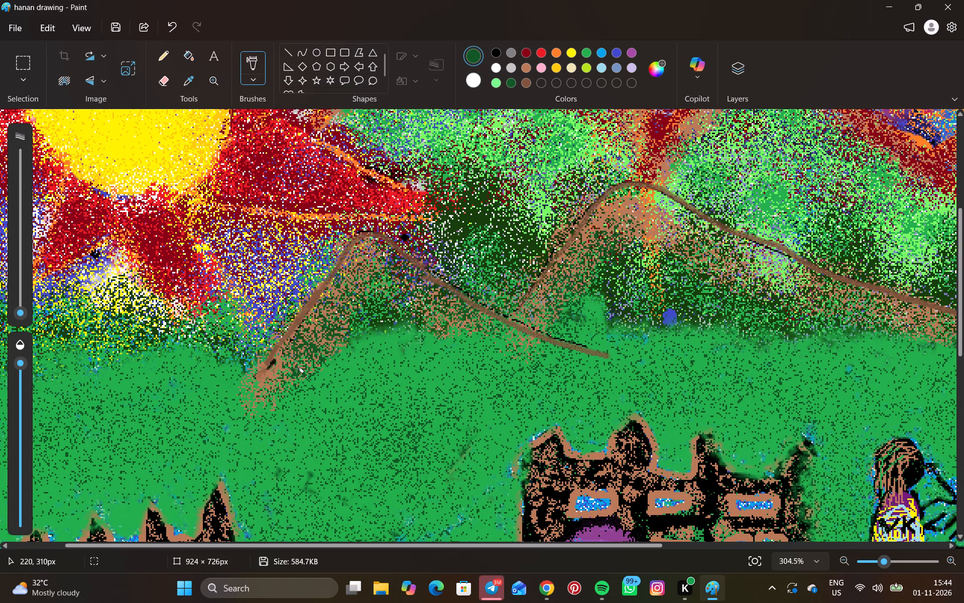
pyautogui.click(20, 276)
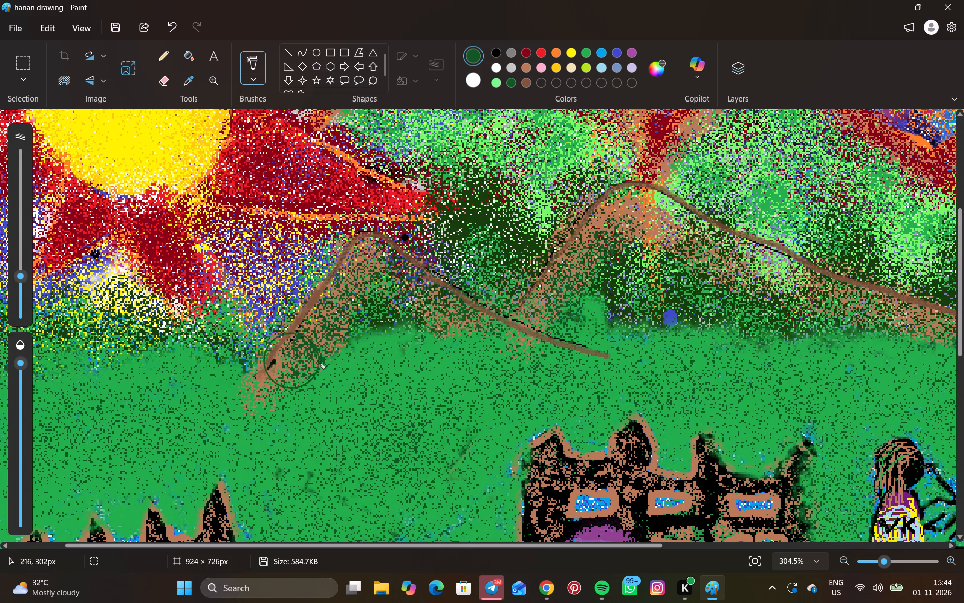
pyautogui.click(302, 382)
pyautogui.moveTo(310, 384); pyautogui.dragTo(320, 378)
pyautogui.doubleClick(327, 372)
pyautogui.moveTo(342, 372); pyautogui.dragTo(376, 380)
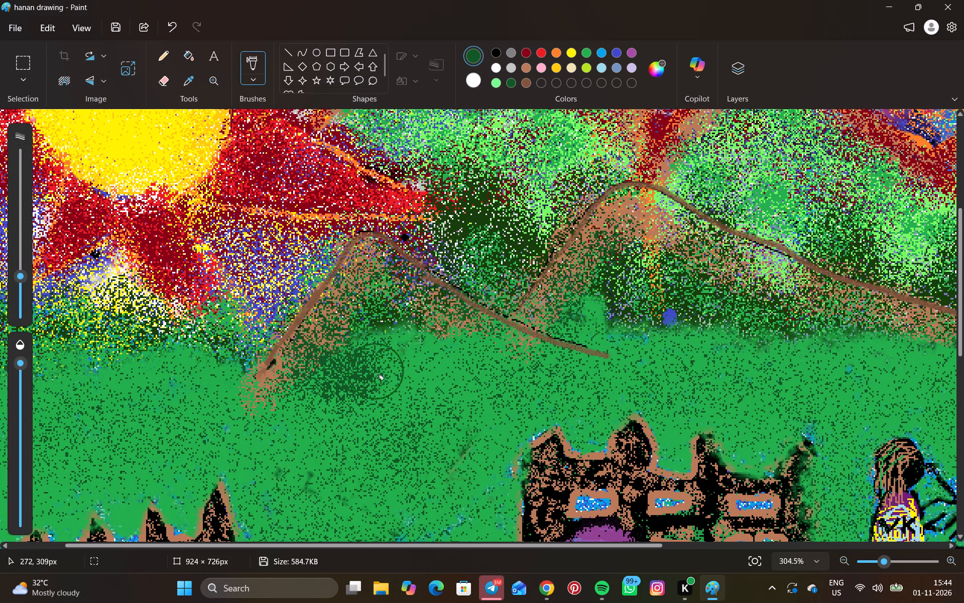
pyautogui.moveTo(376, 380); pyautogui.dragTo(436, 369)
# Extend the dark green spray across the field below the second hill, and shade back over the hill bodies.
pyautogui.moveTo(422, 351); pyautogui.dragTo(502, 397)
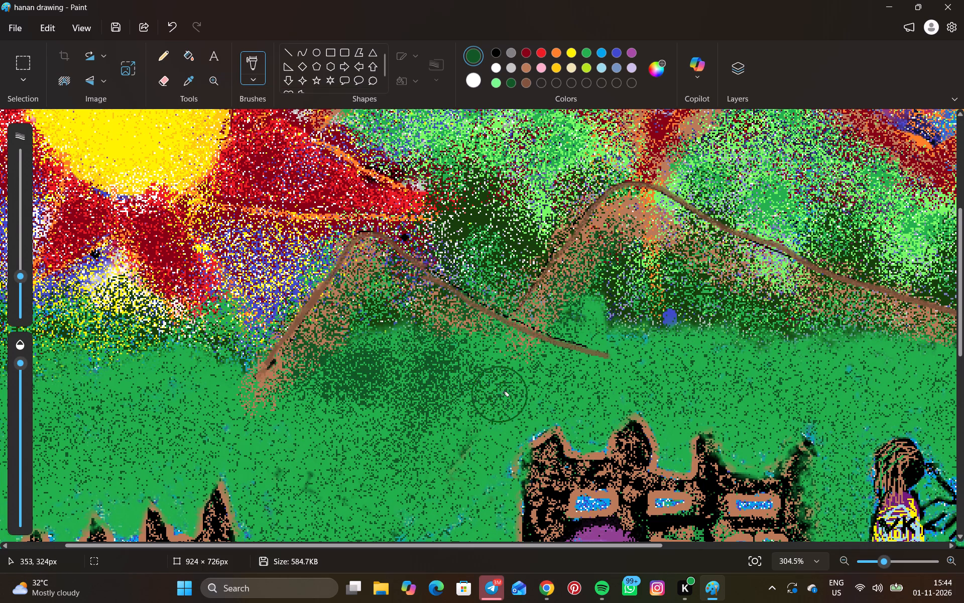
pyautogui.moveTo(502, 397); pyautogui.dragTo(694, 350)
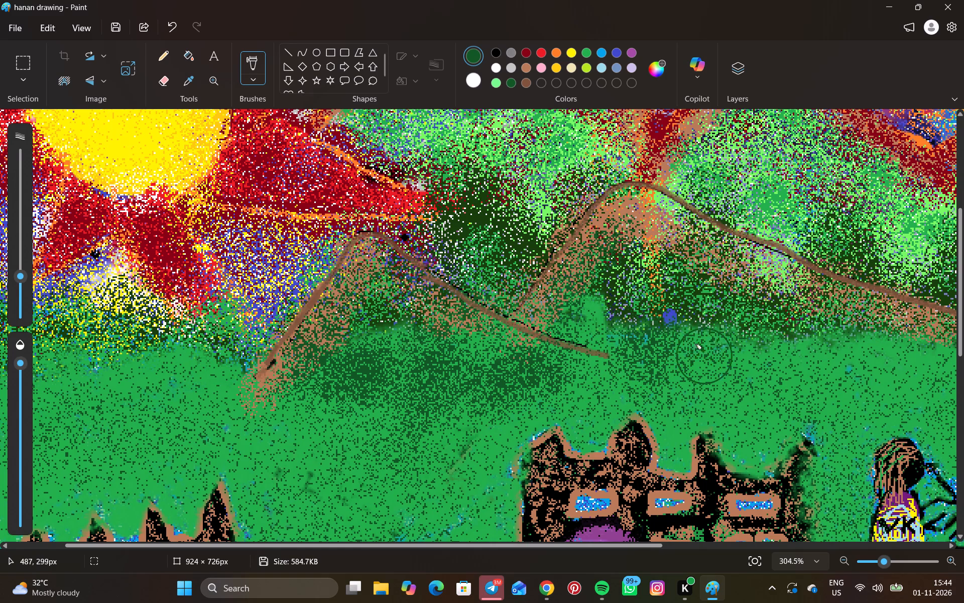
pyautogui.moveTo(694, 350); pyautogui.dragTo(928, 357)
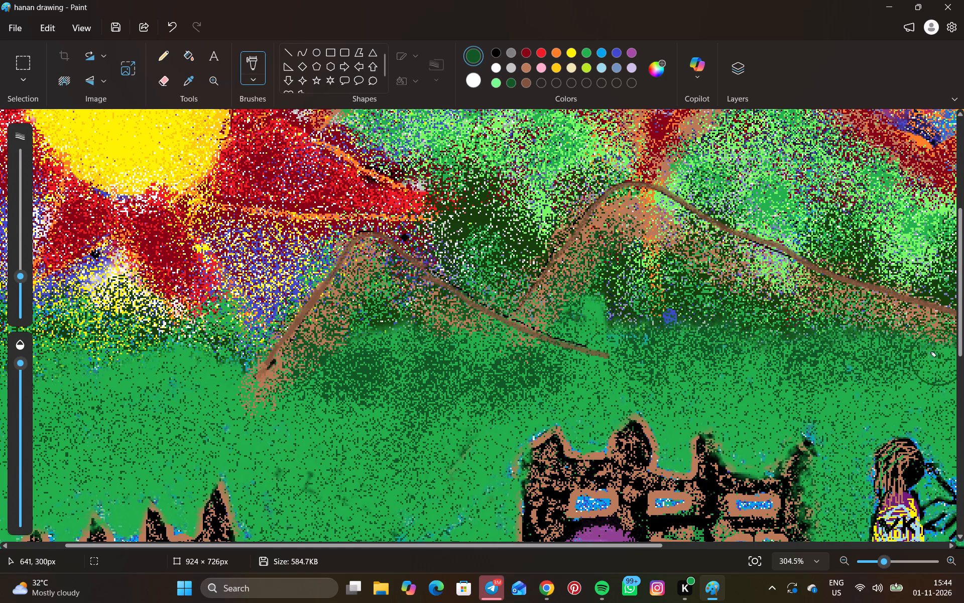
pyautogui.moveTo(928, 357); pyautogui.dragTo(357, 327)
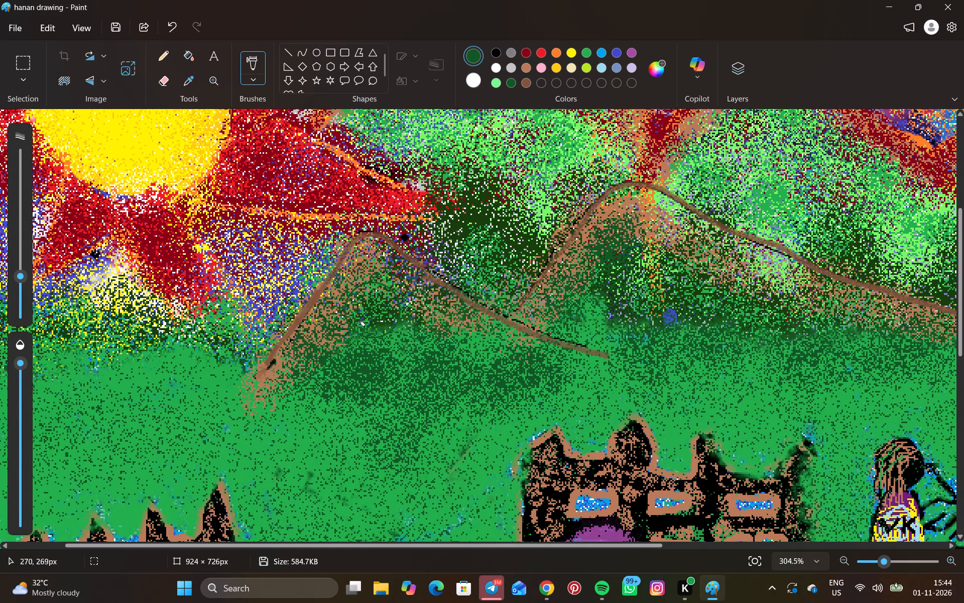
pyautogui.moveTo(357, 327); pyautogui.dragTo(630, 385)
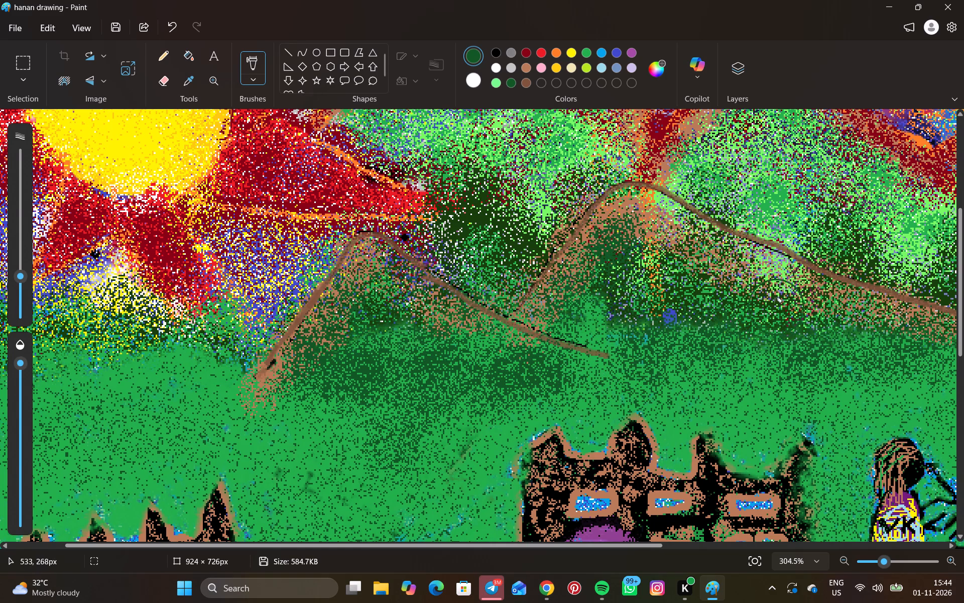
# Mix a much darker shade of the custom brown and reduce the airbrush to its smallest size.
pyautogui.scroll(-1, 196, 252)
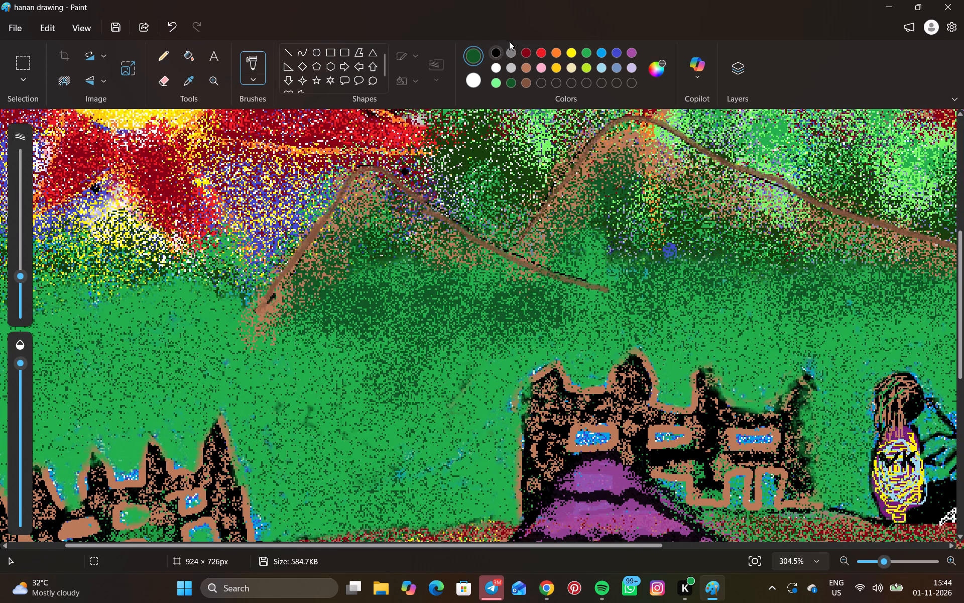
pyautogui.click(494, 50)
pyautogui.click(524, 80)
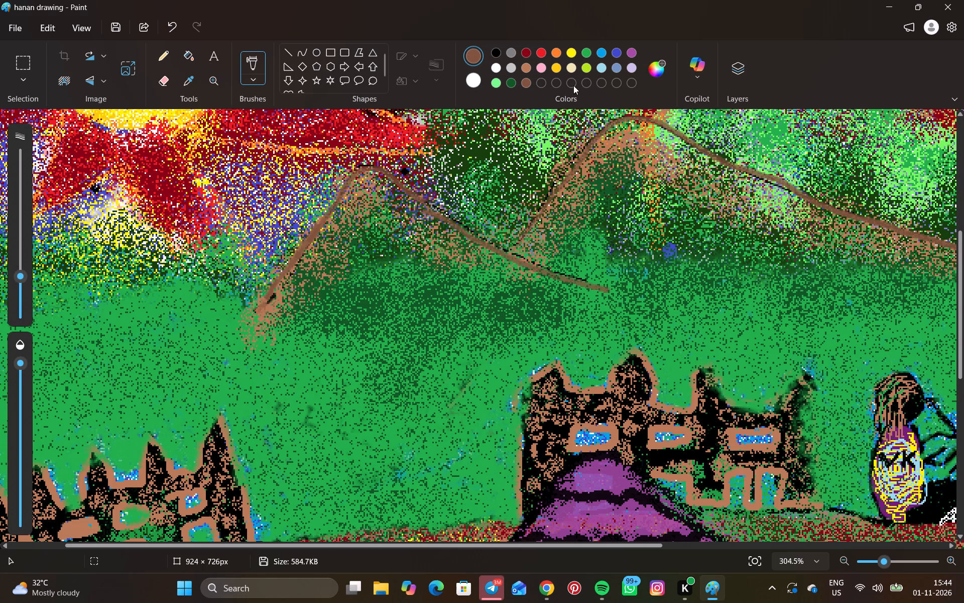
pyautogui.click(656, 71)
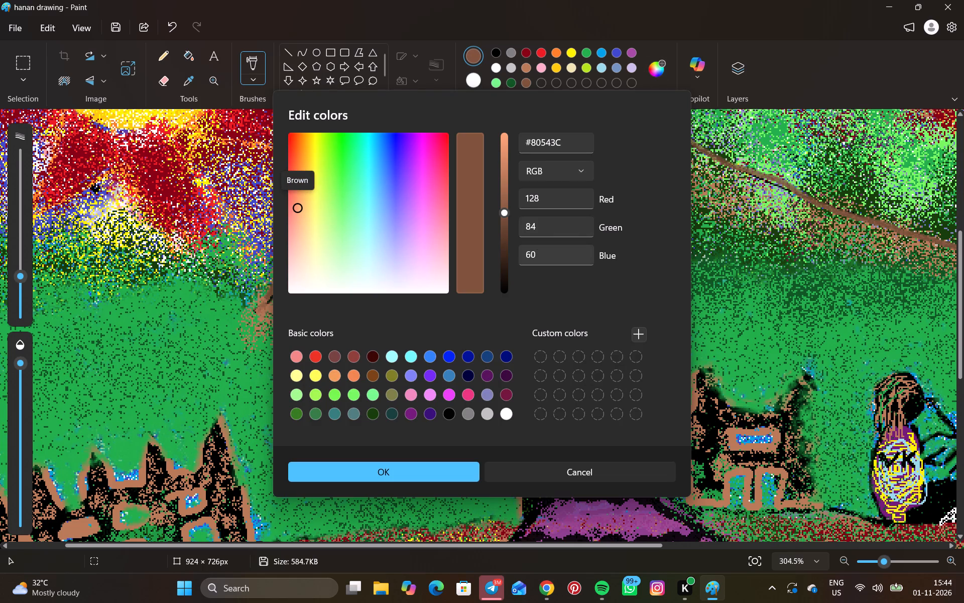
pyautogui.moveTo(500, 247); pyautogui.dragTo(504, 253)
pyautogui.click(504, 249)
pyautogui.click(384, 472)
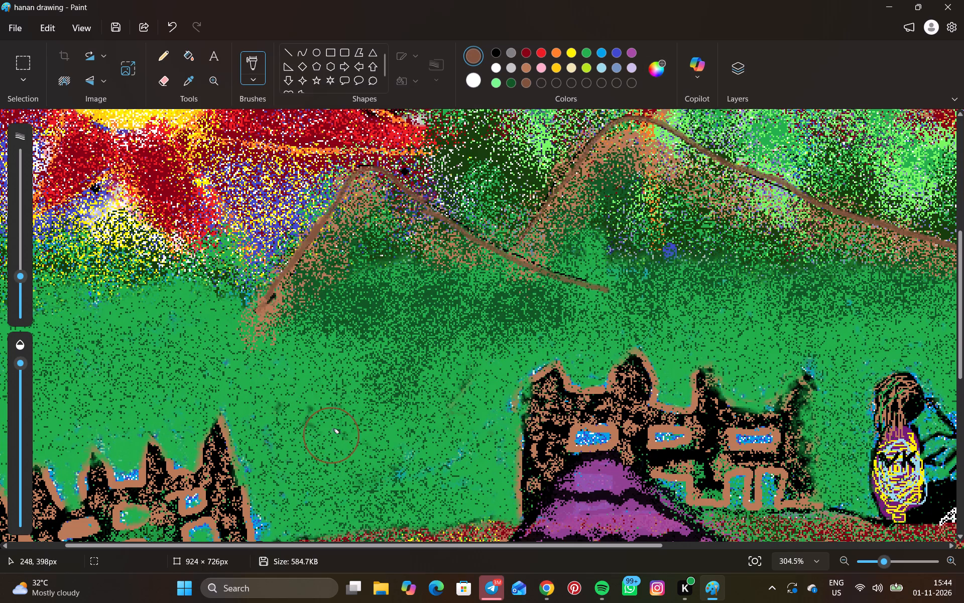
pyautogui.moveTo(19, 284); pyautogui.dragTo(28, 315)
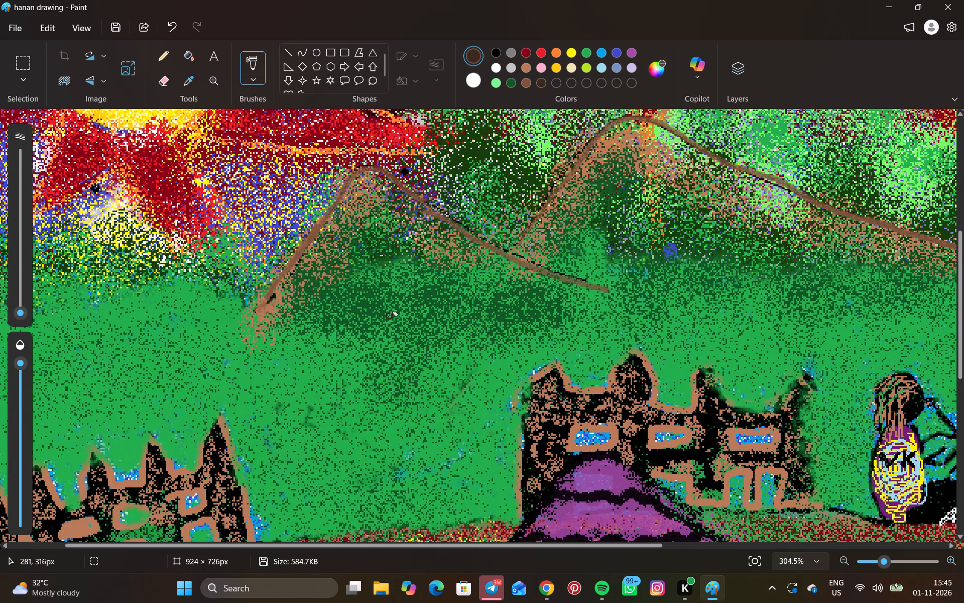
# Examine the hill outlines and green shading up close and within the wider scene.
pyautogui.scroll(2, 390, 317)
pyautogui.scroll(-2, 390, 317)
pyautogui.keyDown('ctrl'); pyautogui.scroll(1, 297, 326); pyautogui.keyUp('ctrl')
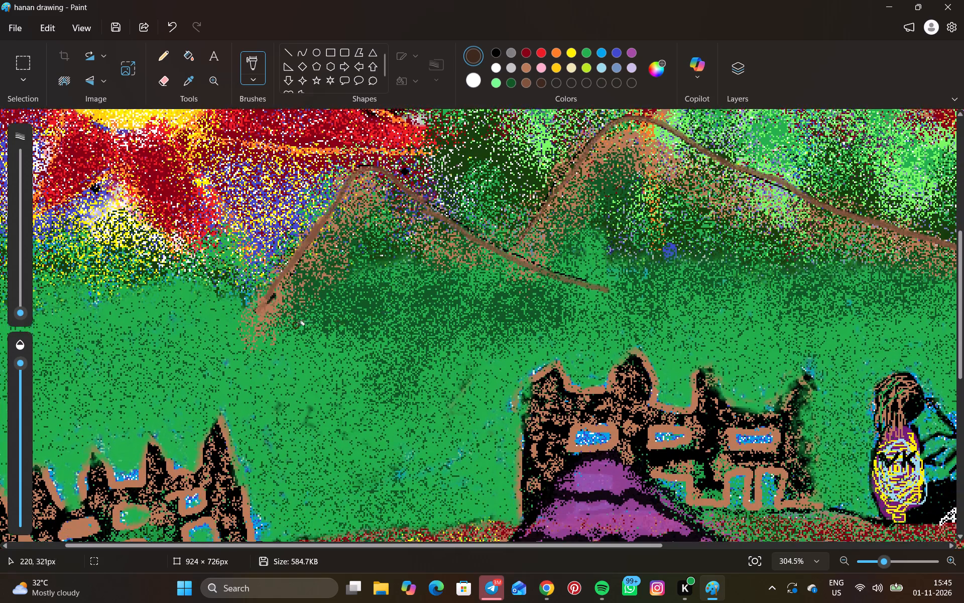
pyautogui.keyDown('ctrl'); pyautogui.scroll(3, 297, 326); pyautogui.keyUp('ctrl')
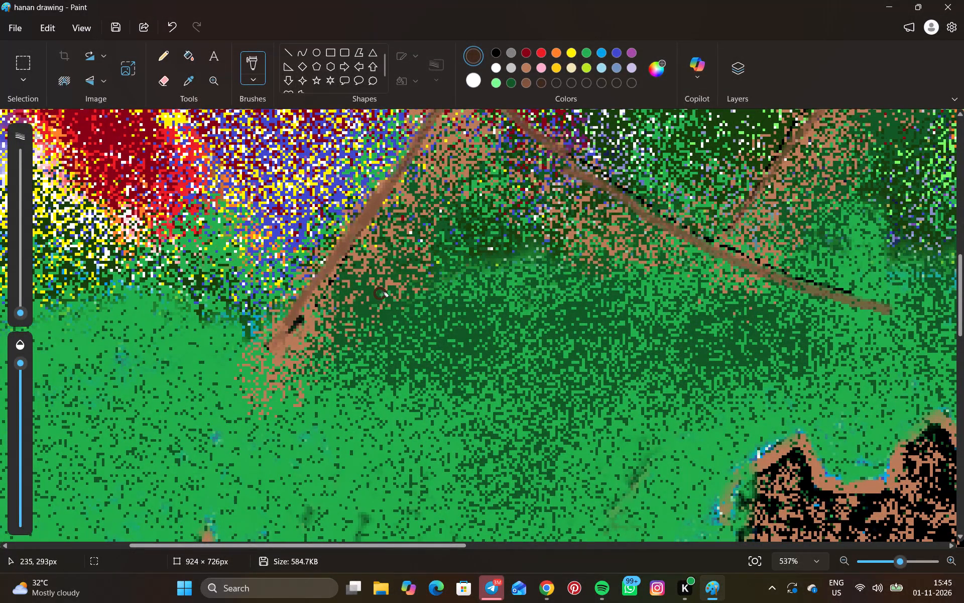
pyautogui.keyDown('ctrl'); pyautogui.scroll(-3, 377, 298); pyautogui.keyUp('ctrl')
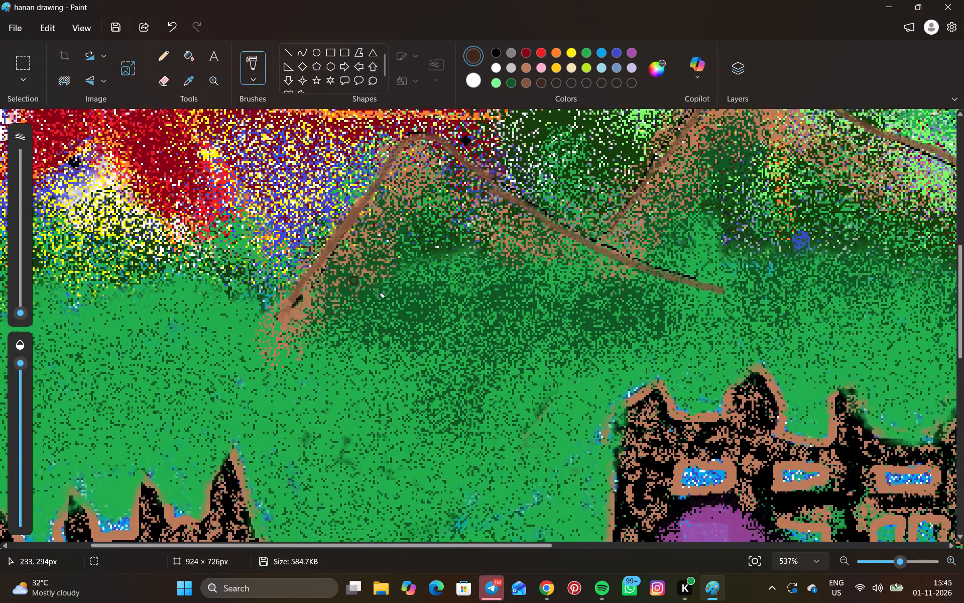
pyautogui.keyDown('ctrl'); pyautogui.scroll(-3, 377, 298); pyautogui.keyUp('ctrl')
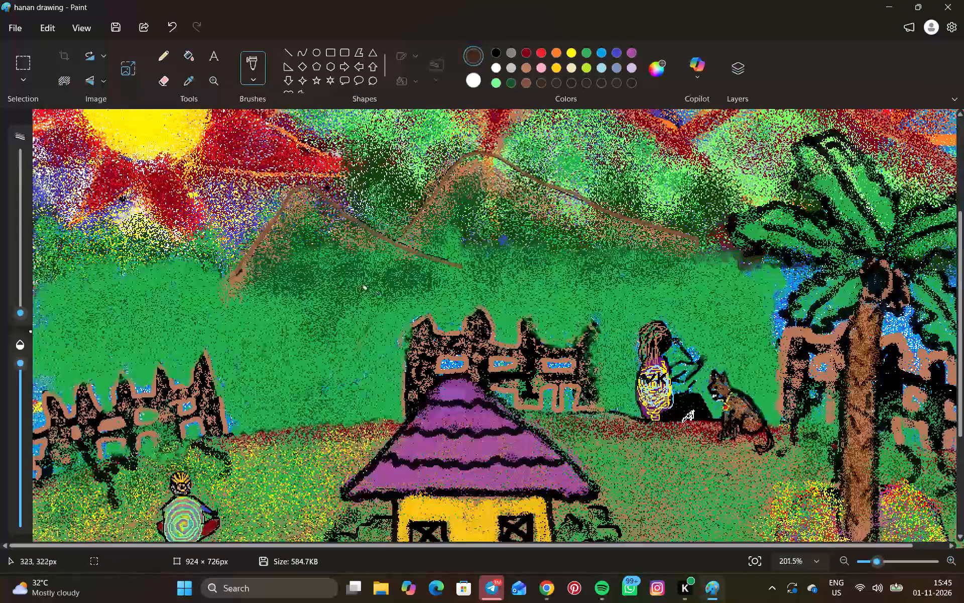
# Using the plain brush in very dark brown, sketch a narrow tree-trunk outline inside the first hill, beside its left slope.
pyautogui.keyDown('ctrl'); pyautogui.scroll(7, 312, 290); pyautogui.keyUp('ctrl')
pyautogui.keyDown('ctrl'); pyautogui.scroll(-2, 366, 336); pyautogui.keyUp('ctrl')
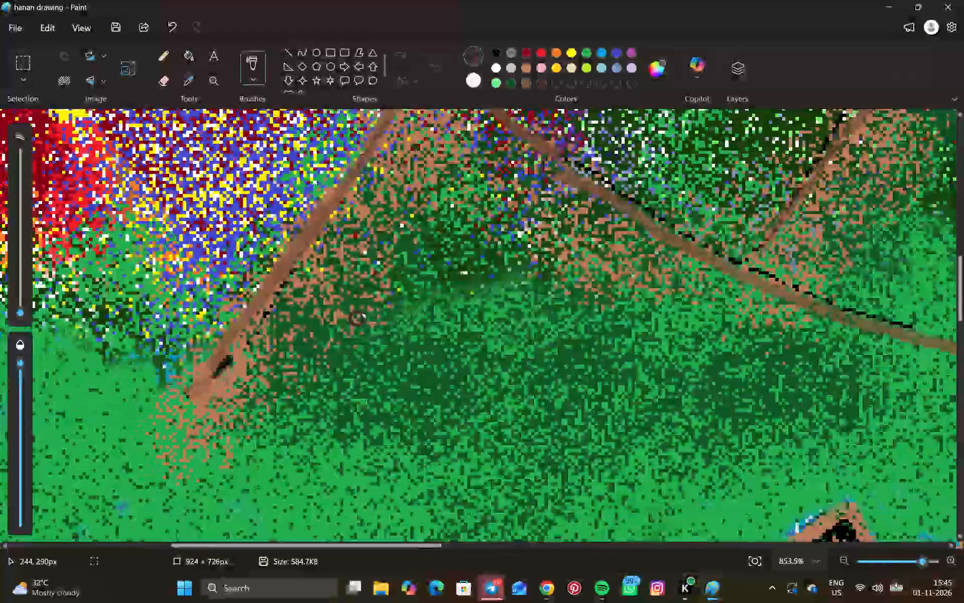
pyautogui.keyDown('ctrl'); pyautogui.scroll(-2, 355, 317); pyautogui.keyUp('ctrl')
pyautogui.click(333, 304)
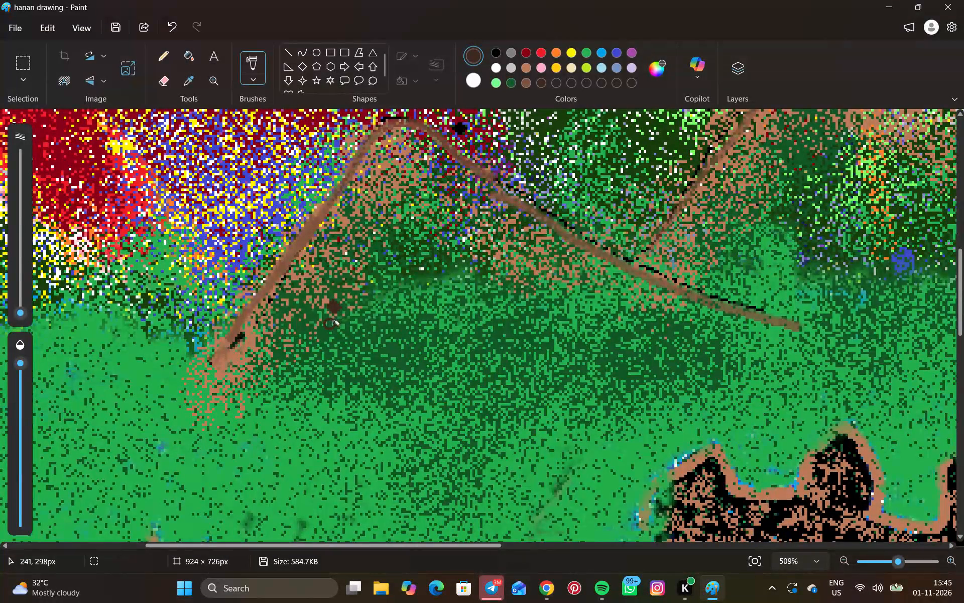
pyautogui.click(176, 28)
pyautogui.click(248, 79)
pyautogui.click(272, 104)
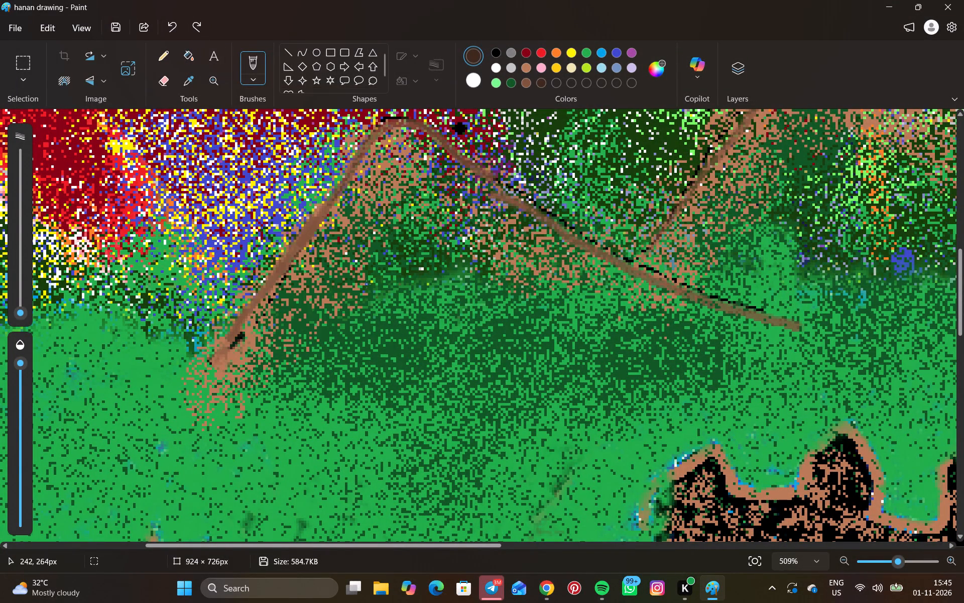
pyautogui.moveTo(336, 323); pyautogui.dragTo(335, 318)
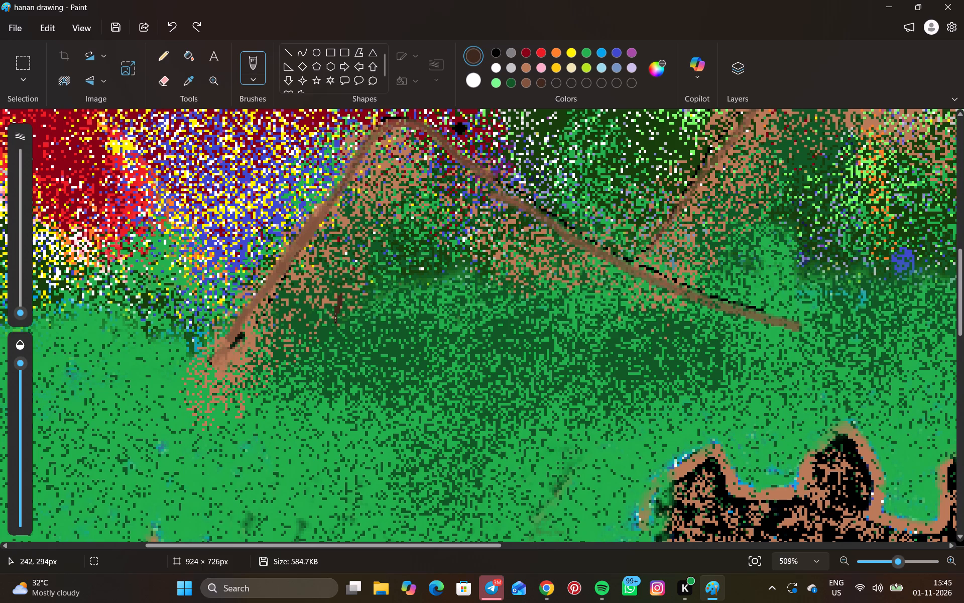
pyautogui.moveTo(335, 318); pyautogui.dragTo(344, 220)
pyautogui.click(344, 218)
pyautogui.moveTo(344, 218); pyautogui.dragTo(346, 215)
pyautogui.moveTo(346, 215); pyautogui.dragTo(348, 212)
pyautogui.moveTo(350, 211); pyautogui.dragTo(366, 323)
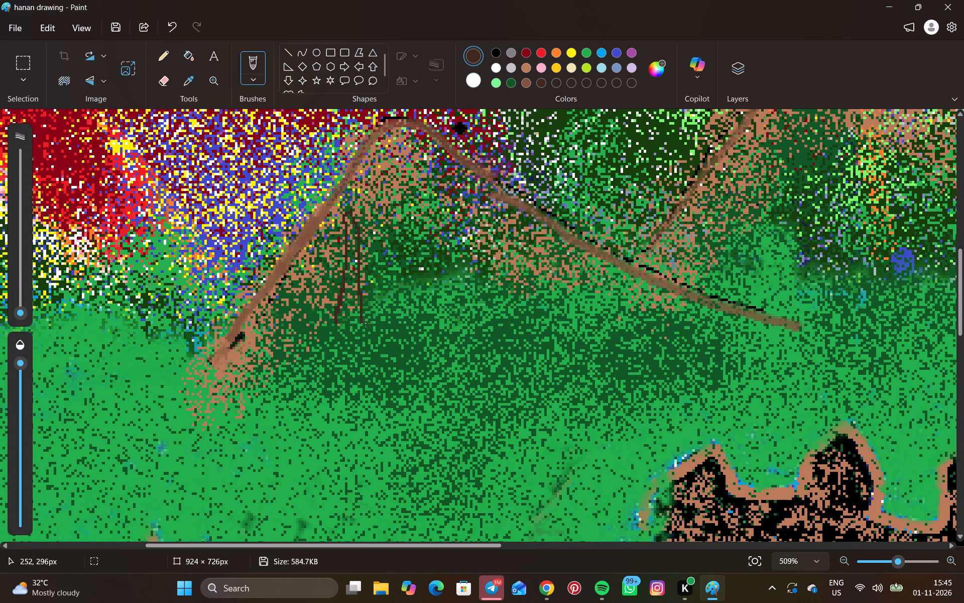
pyautogui.moveTo(366, 323); pyautogui.dragTo(339, 326)
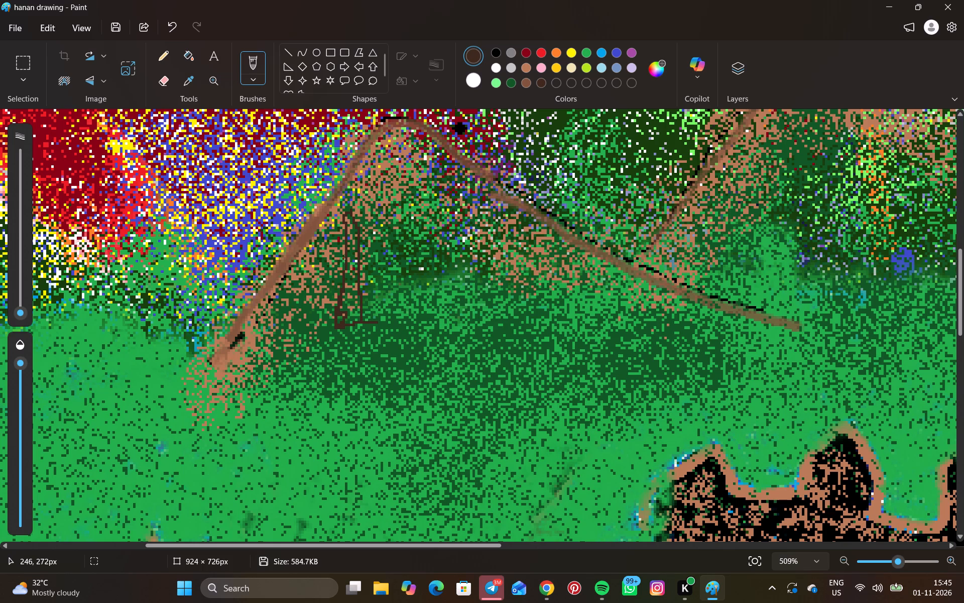
# Draw a thin dark brown canopy outline around the top of the trunk, and extend the trunk outline downward to a wider base.
pyautogui.moveTo(343, 264); pyautogui.dragTo(291, 283)
pyautogui.moveTo(291, 283); pyautogui.dragTo(271, 201)
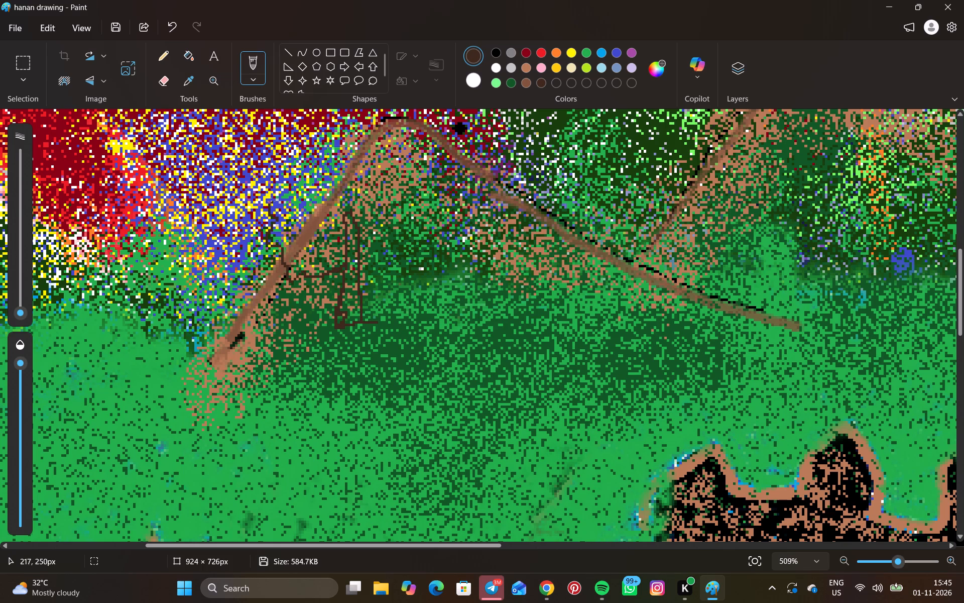
pyautogui.moveTo(271, 201); pyautogui.dragTo(389, 155)
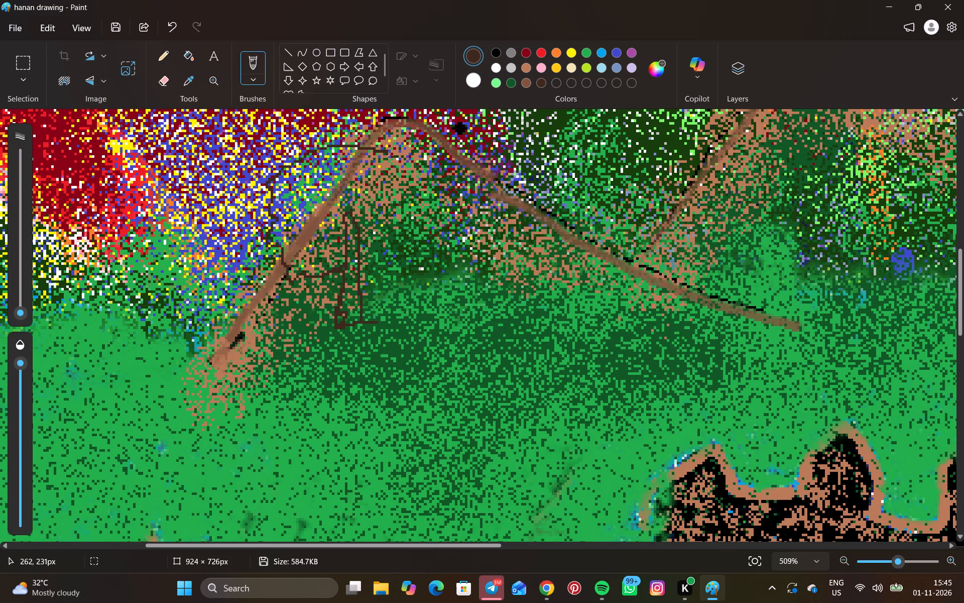
pyautogui.moveTo(389, 155); pyautogui.dragTo(395, 274)
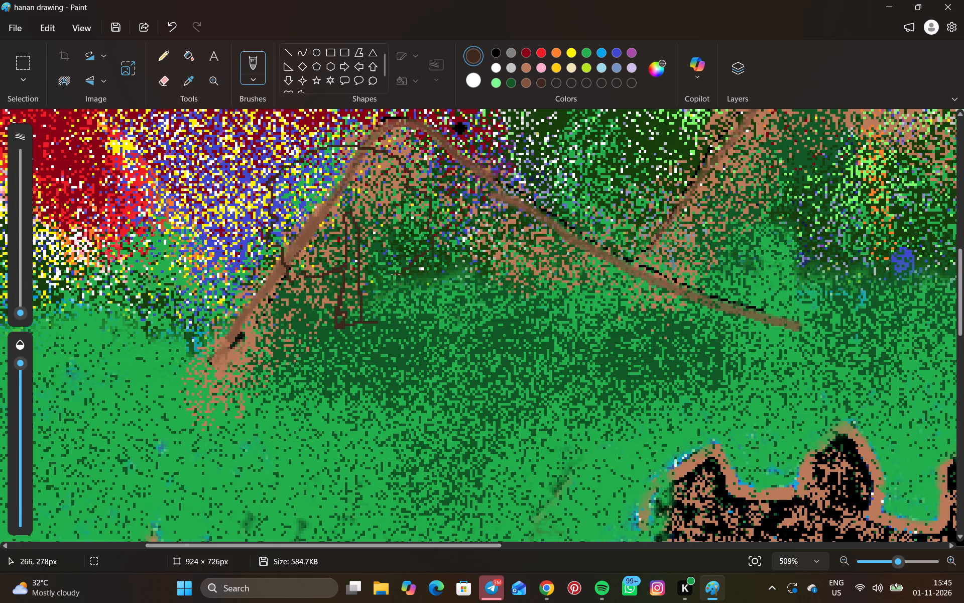
pyautogui.moveTo(395, 274); pyautogui.dragTo(350, 266)
pyautogui.moveTo(341, 327); pyautogui.dragTo(371, 340)
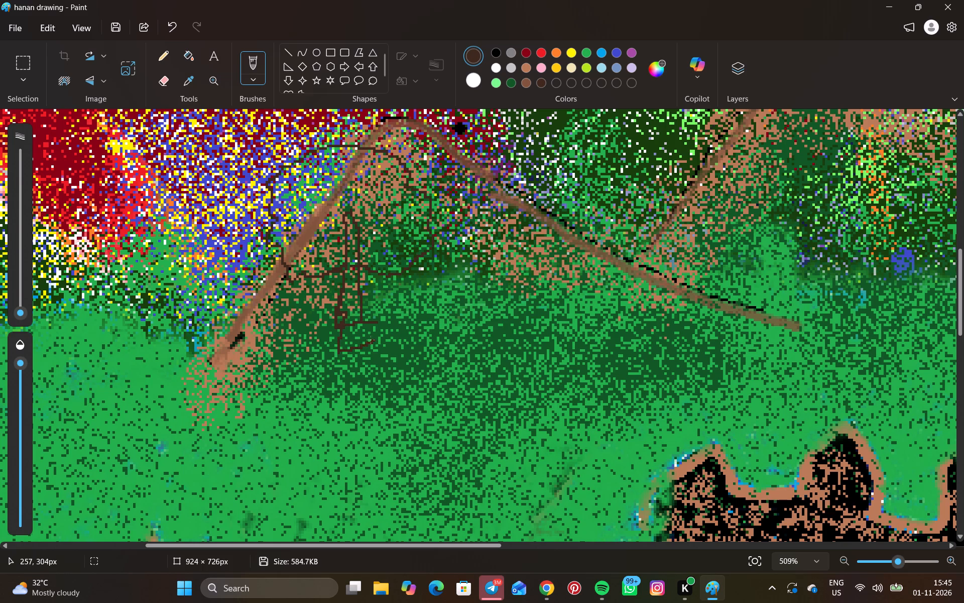
pyautogui.moveTo(371, 340); pyautogui.dragTo(367, 350)
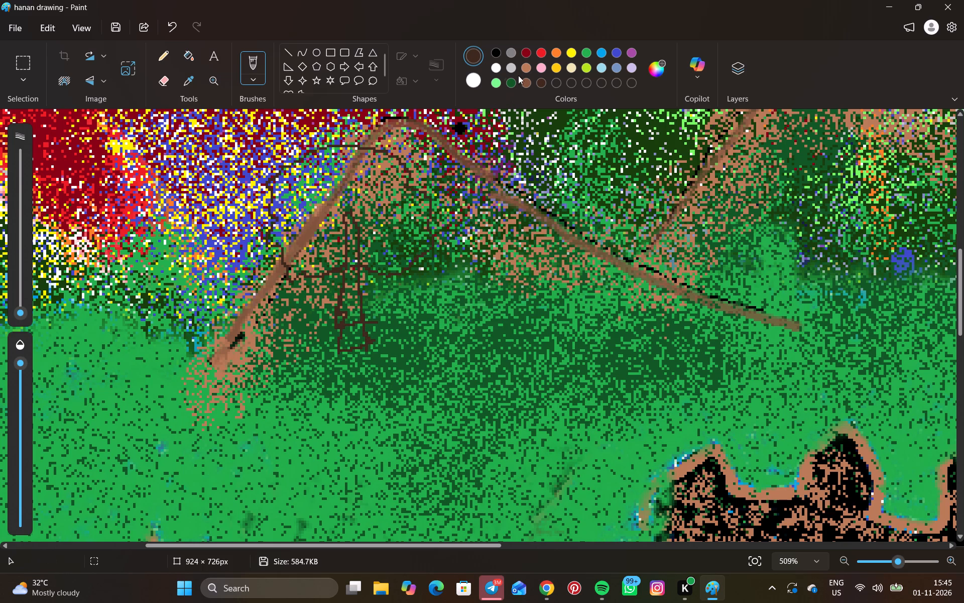
# Paint the lower part of the trunk in light brown with a 4 px oil brush.
pyautogui.click(524, 67)
pyautogui.click(247, 78)
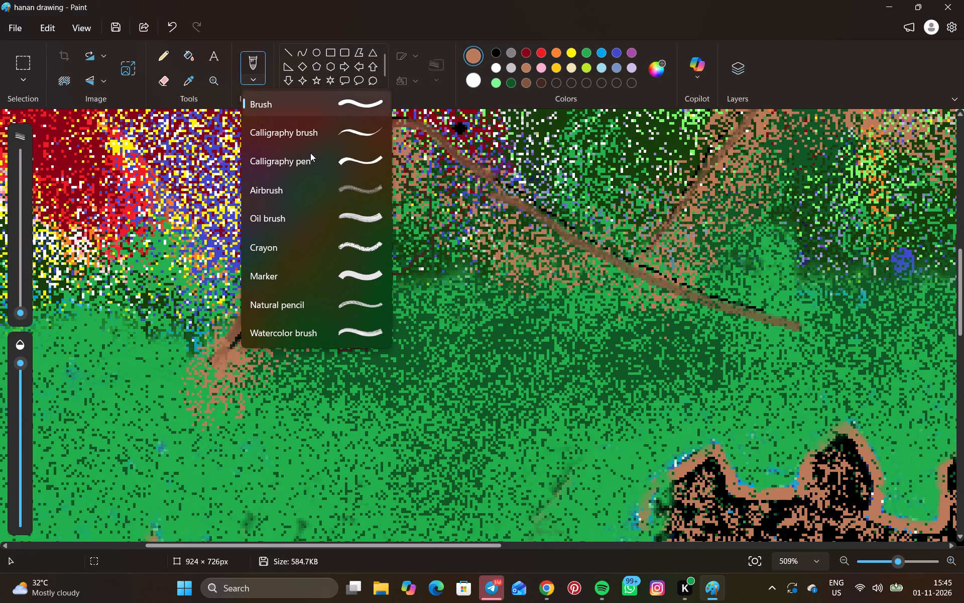
pyautogui.click(335, 214)
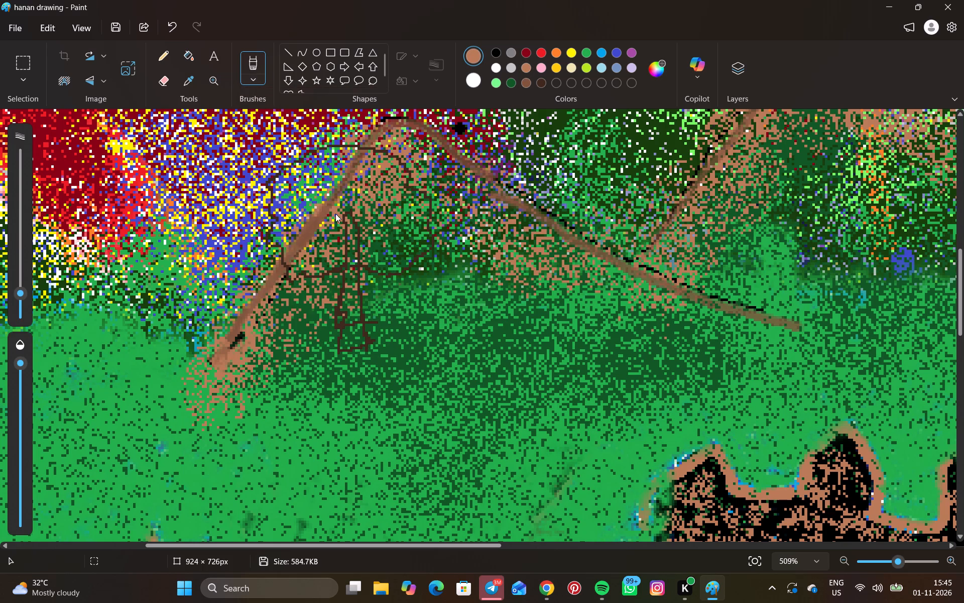
pyautogui.moveTo(26, 303); pyautogui.dragTo(49, 336)
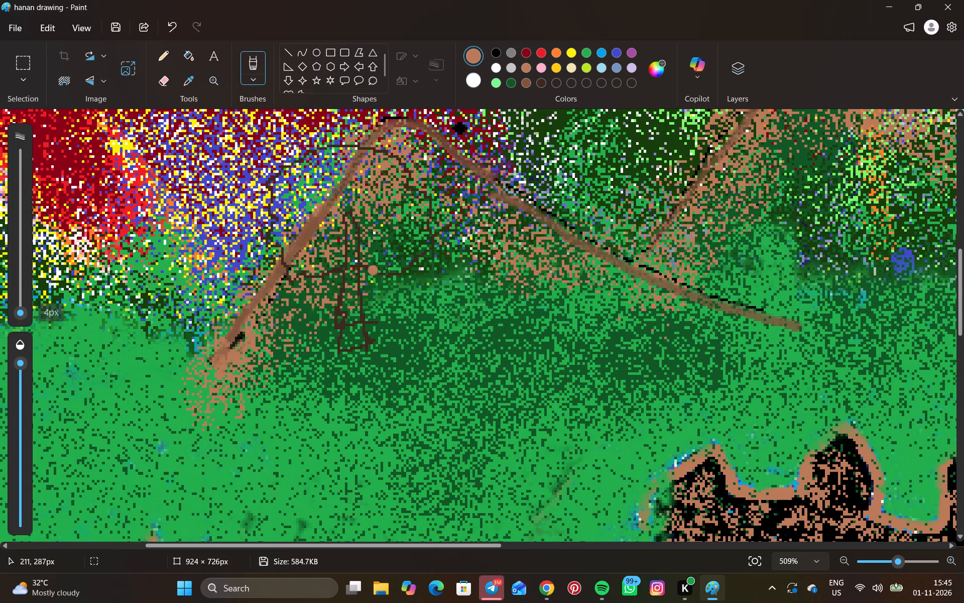
pyautogui.moveTo(352, 321); pyautogui.dragTo(344, 322)
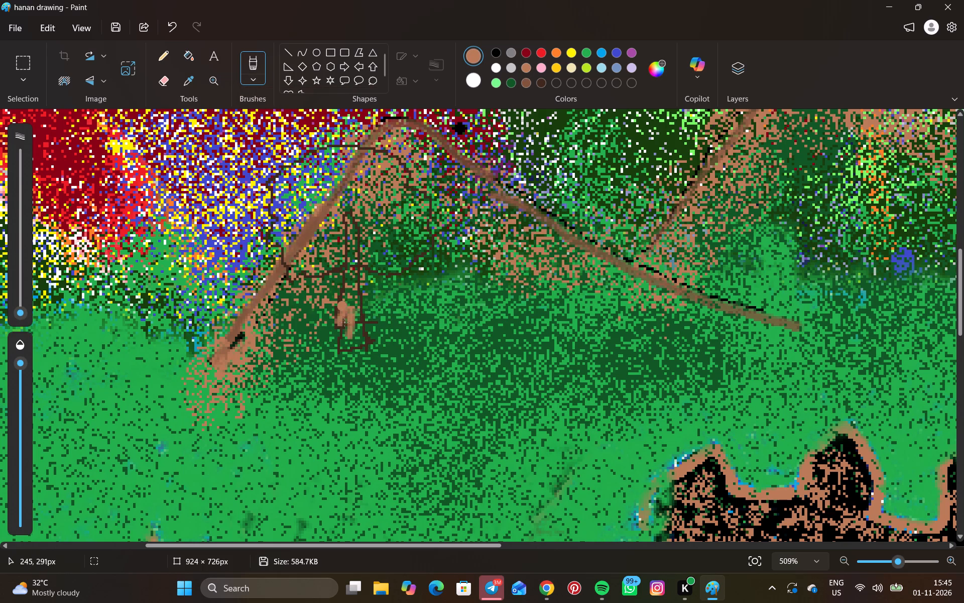
pyautogui.moveTo(344, 322); pyautogui.dragTo(355, 339)
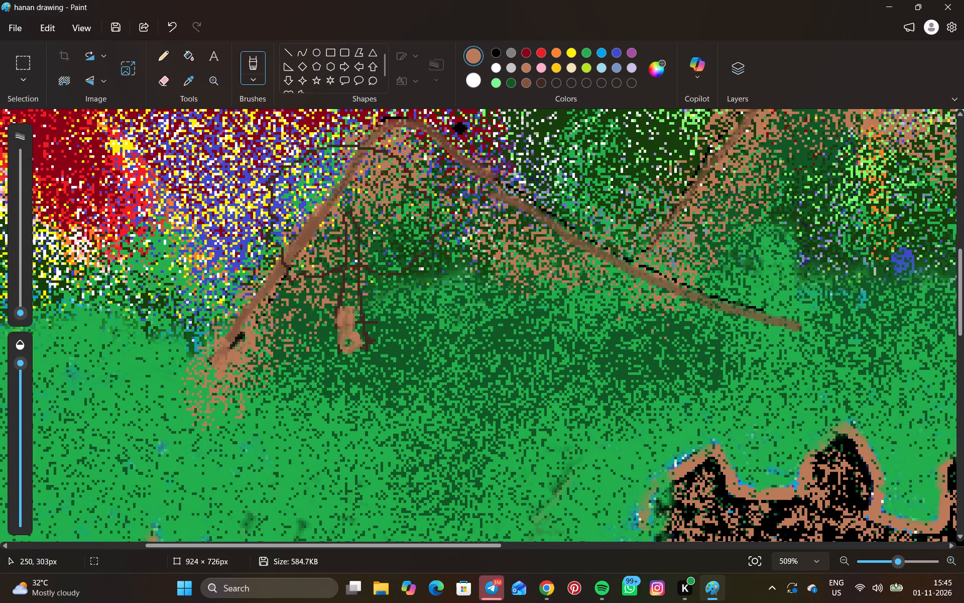
# Fill the whole trunk from its top to its base with the custom medium brown, covering the light brown part.
pyautogui.click(531, 88)
pyautogui.moveTo(358, 290); pyautogui.dragTo(357, 293)
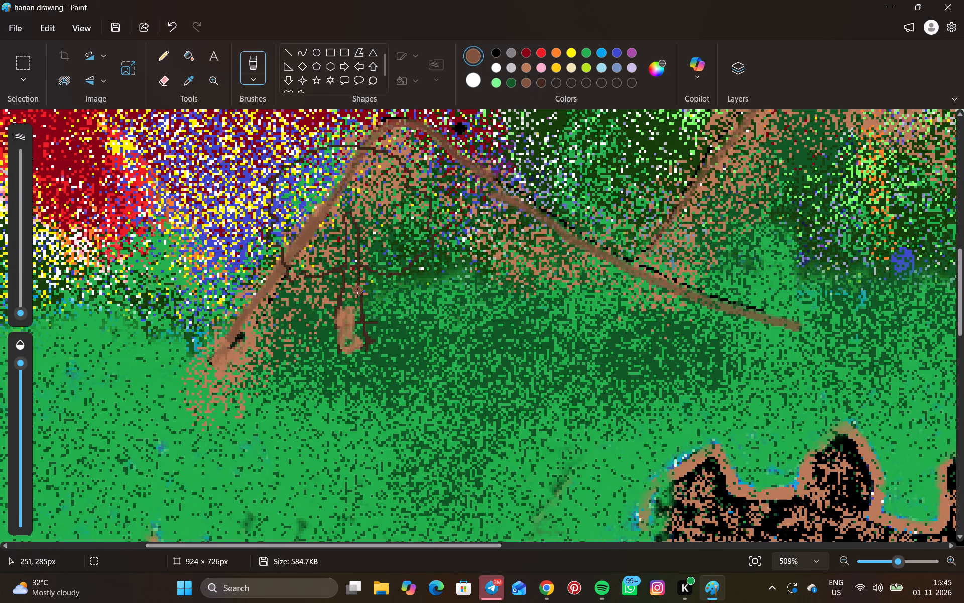
pyautogui.moveTo(357, 293); pyautogui.dragTo(360, 223)
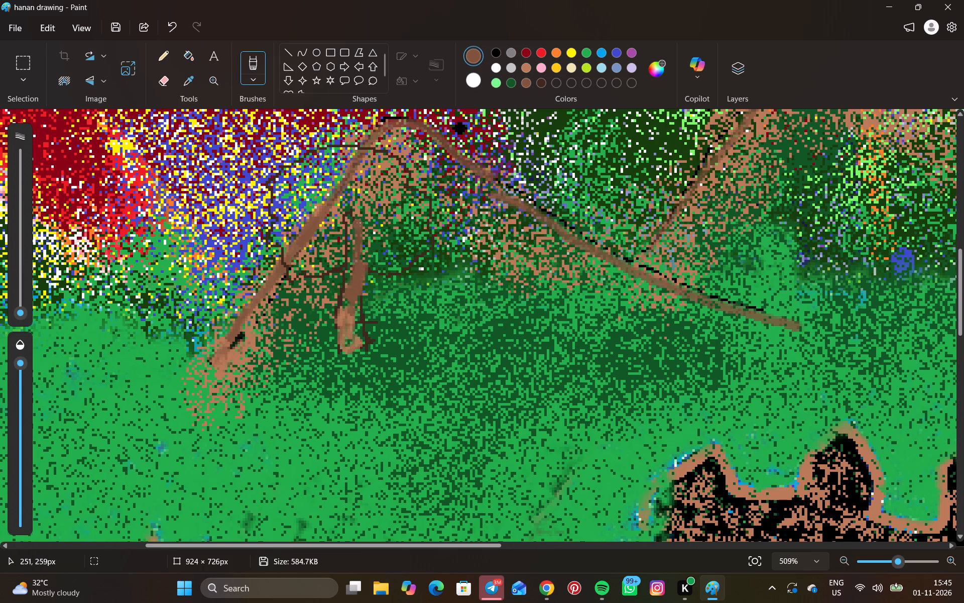
pyautogui.moveTo(360, 223); pyautogui.dragTo(355, 244)
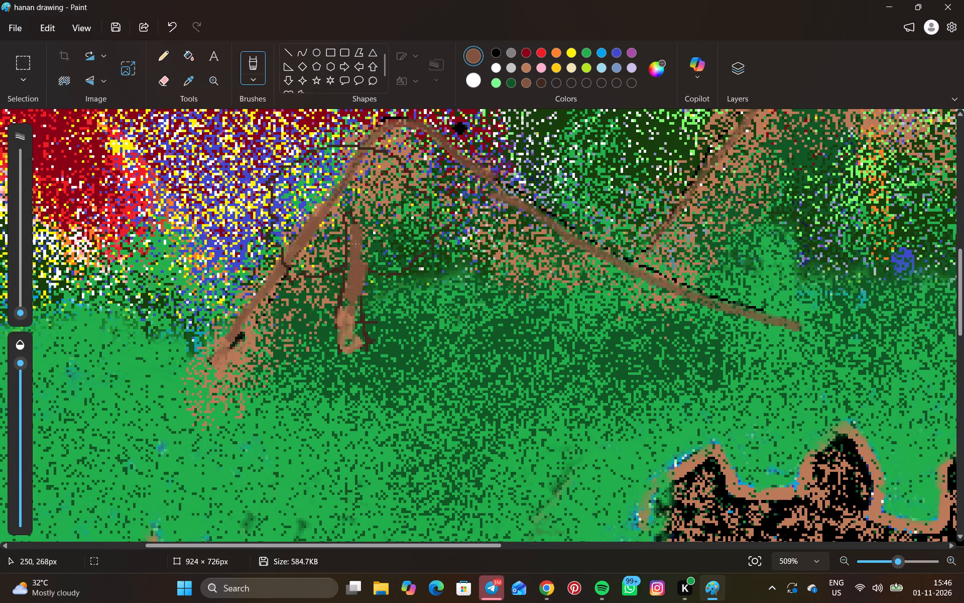
pyautogui.moveTo(355, 244); pyautogui.dragTo(354, 346)
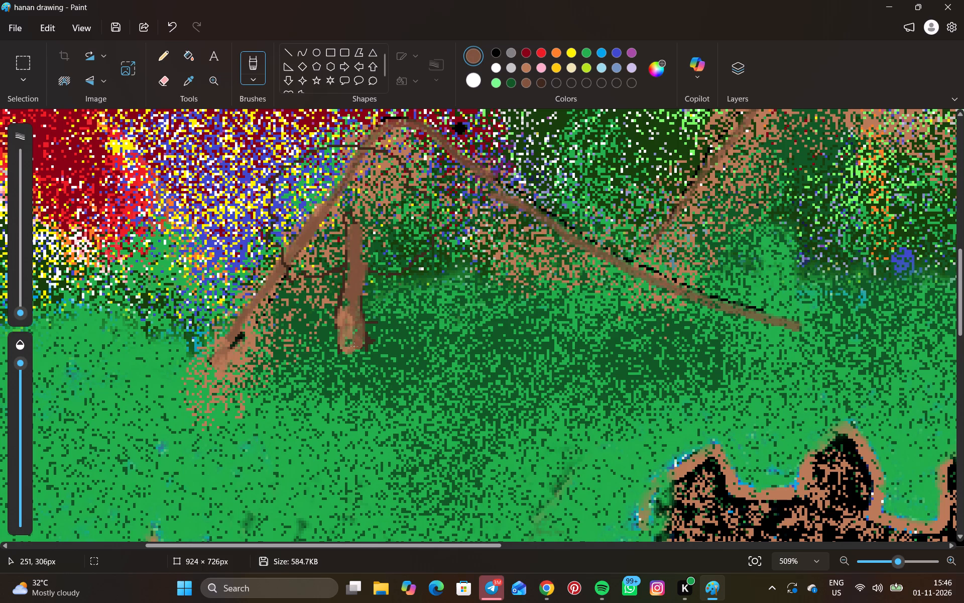
pyautogui.moveTo(354, 346); pyautogui.dragTo(346, 352)
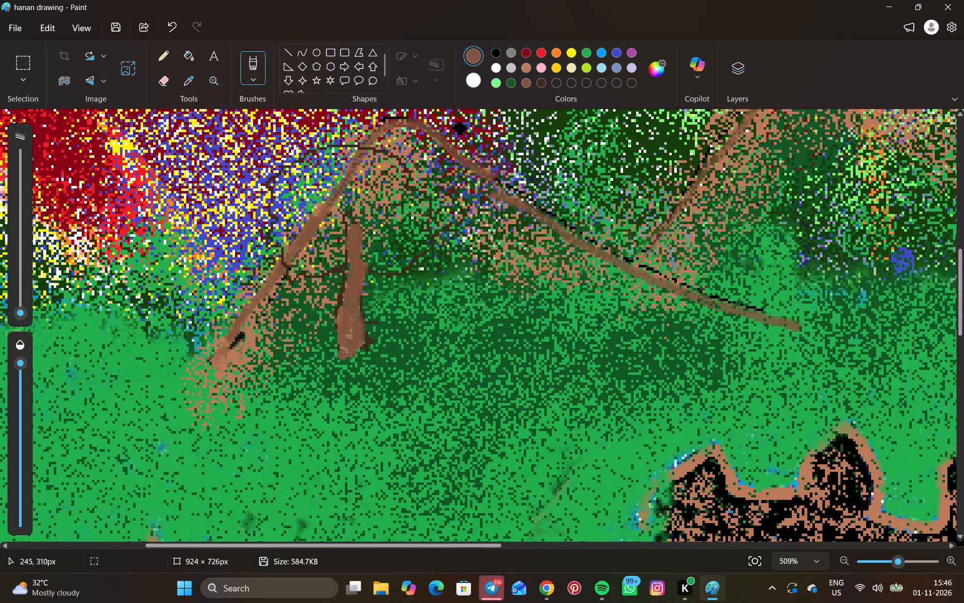
pyautogui.moveTo(346, 352); pyautogui.dragTo(357, 347)
pyautogui.click(368, 270)
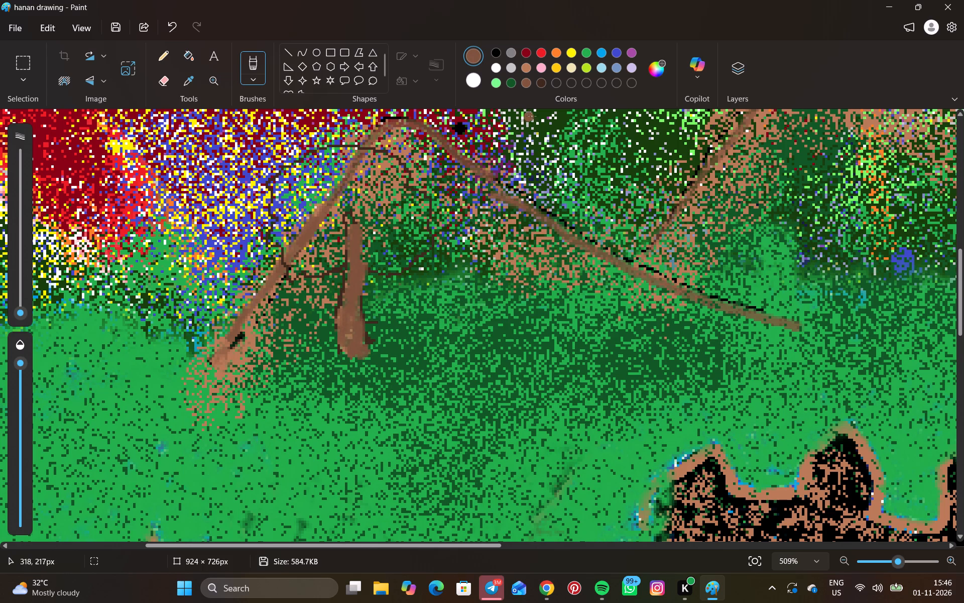
# Paint a rounded dark green canopy around the top of the trunk with a larger oil brush.
pyautogui.click(505, 85)
pyautogui.click(513, 85)
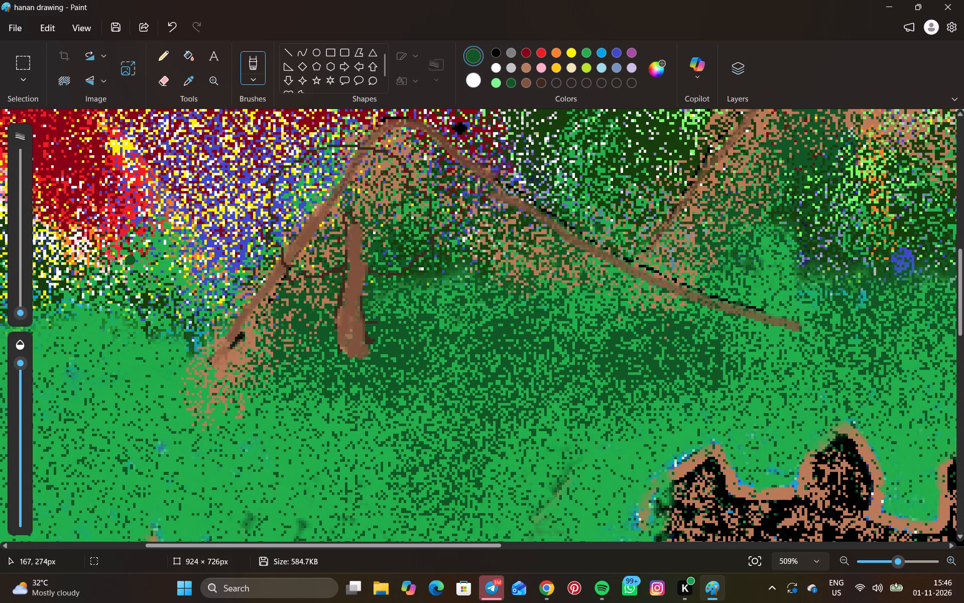
pyautogui.moveTo(21, 289); pyautogui.dragTo(19, 298)
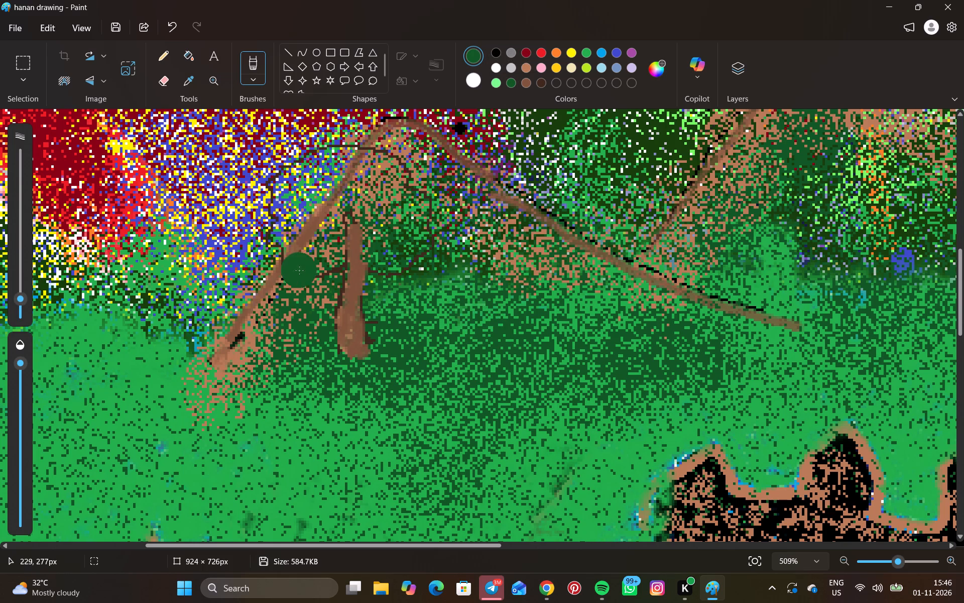
pyautogui.moveTo(323, 257); pyautogui.dragTo(317, 257)
pyautogui.moveTo(323, 236); pyautogui.dragTo(327, 264)
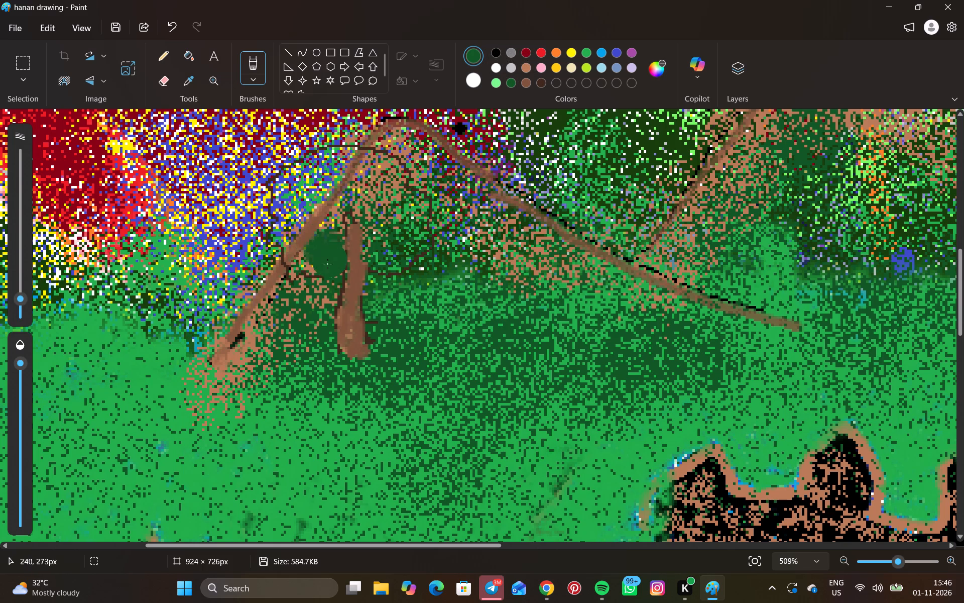
pyautogui.moveTo(327, 264); pyautogui.dragTo(293, 202)
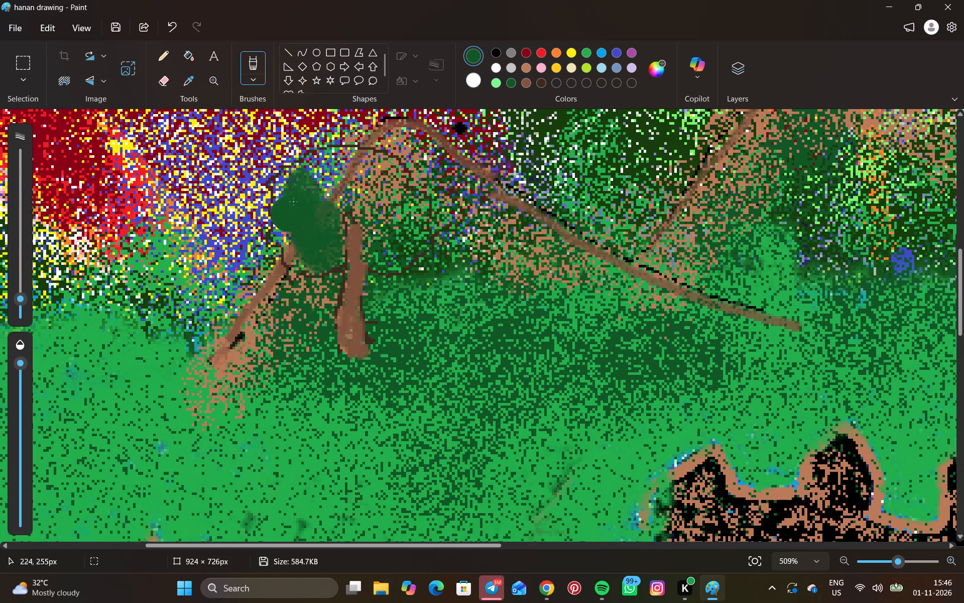
pyautogui.moveTo(293, 202); pyautogui.dragTo(396, 263)
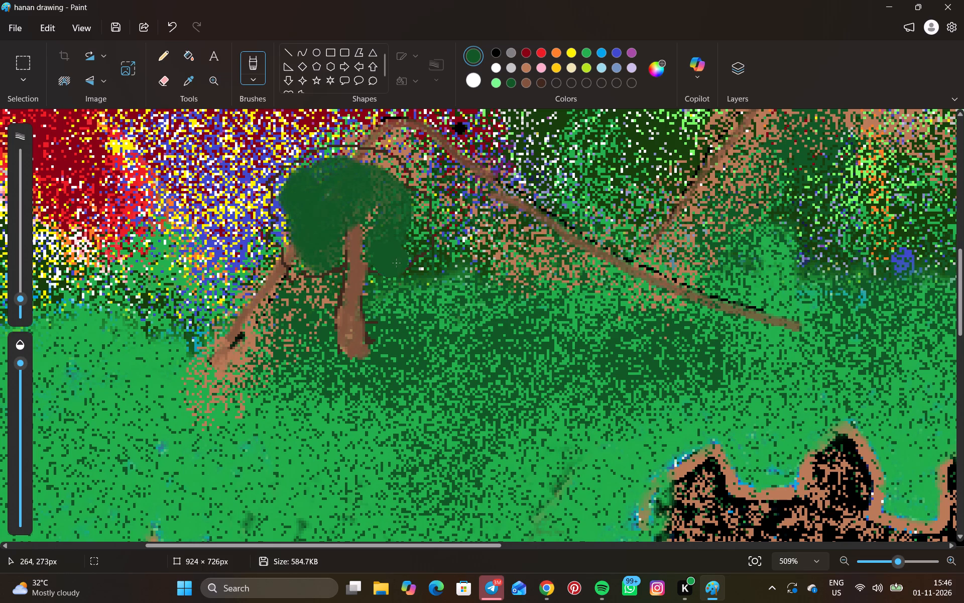
pyautogui.moveTo(396, 263); pyautogui.dragTo(339, 163)
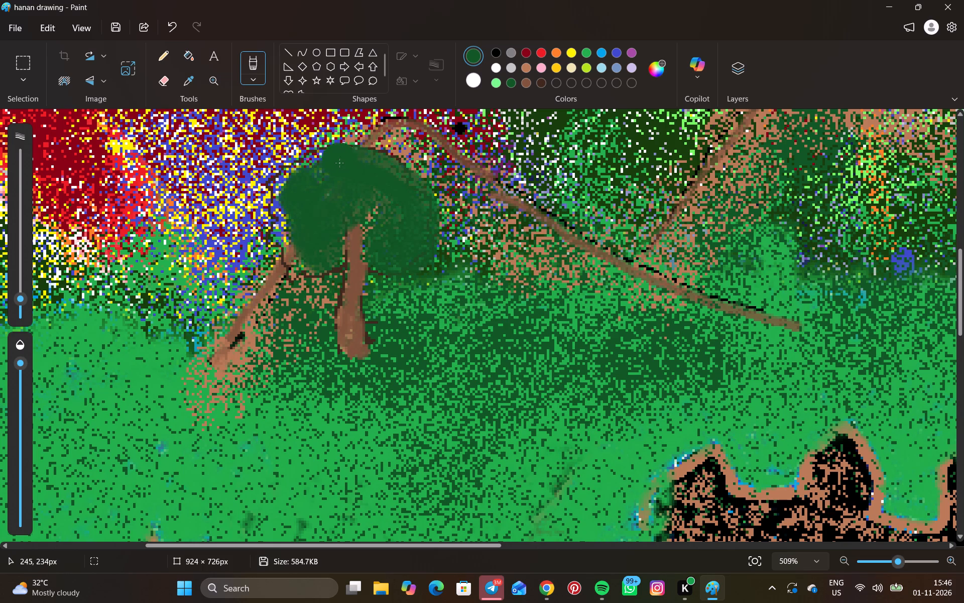
pyautogui.moveTo(339, 163); pyautogui.dragTo(336, 263)
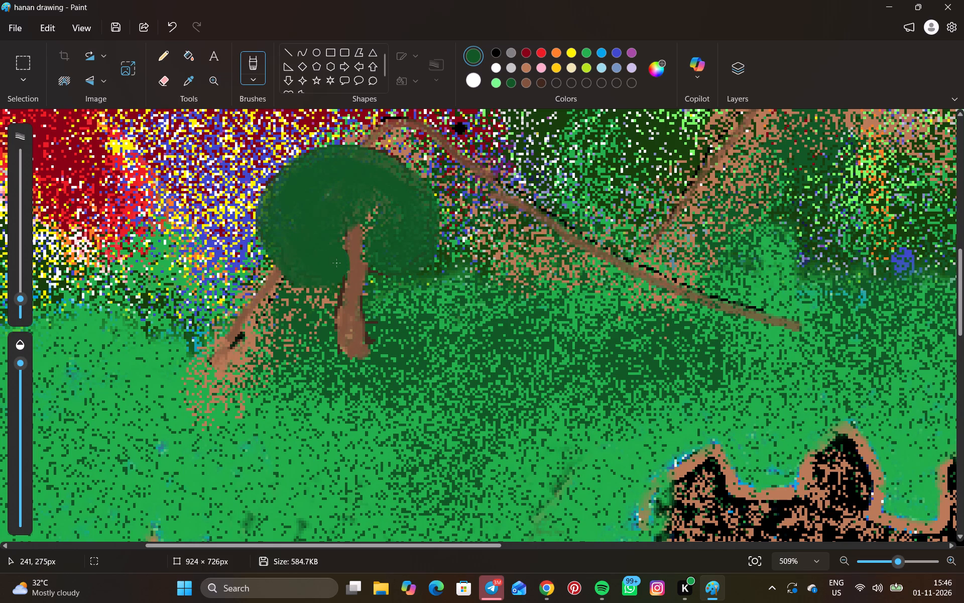
pyautogui.moveTo(336, 263); pyautogui.dragTo(311, 165)
pyautogui.moveTo(380, 229); pyautogui.dragTo(392, 267)
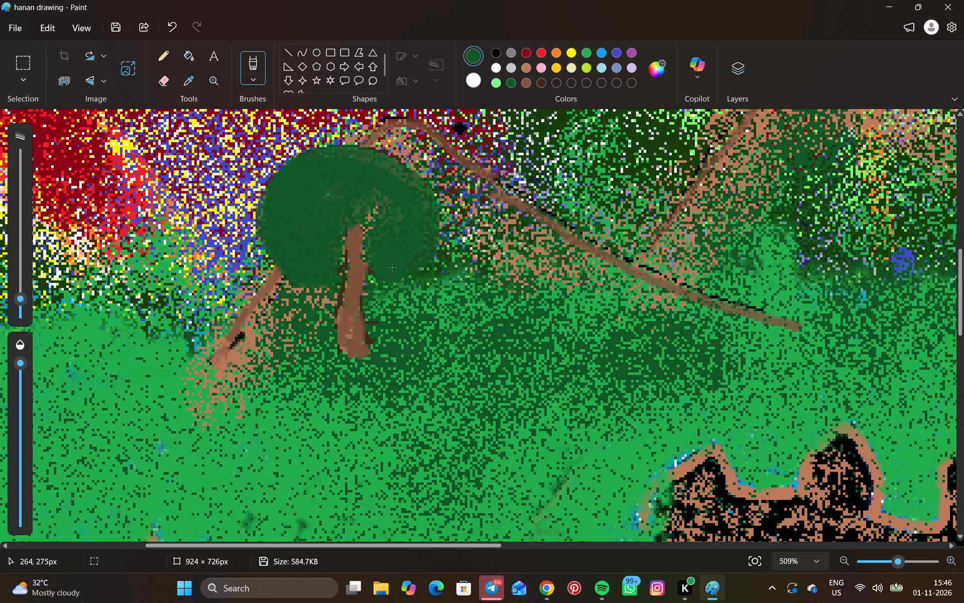
pyautogui.moveTo(392, 267); pyautogui.dragTo(432, 261)
# Dab short light green strokes over the left half of the tree canopy with the oil brush.
pyautogui.click(497, 86)
pyautogui.click(350, 159)
pyautogui.moveTo(333, 181); pyautogui.dragTo(327, 188)
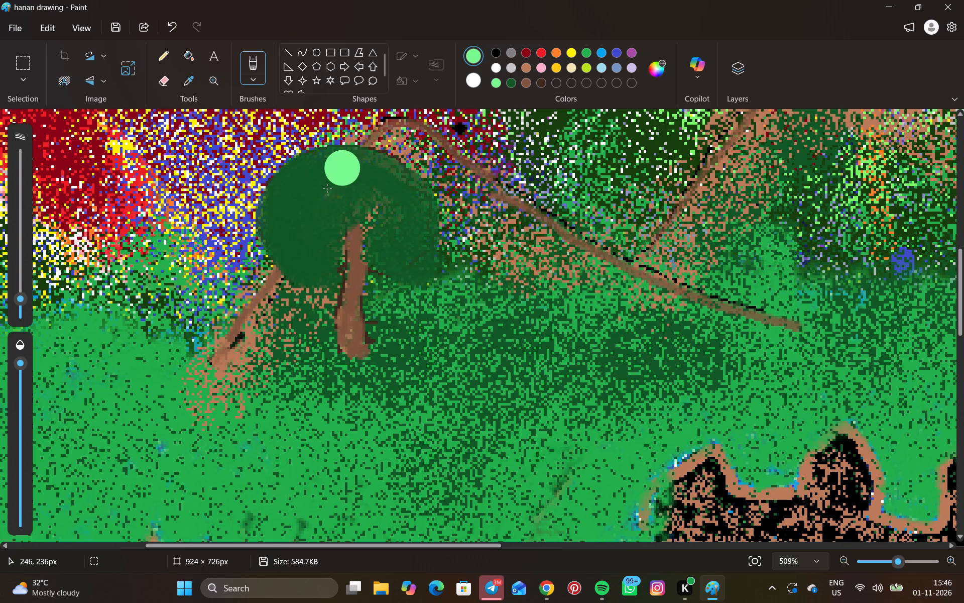
pyautogui.moveTo(327, 188); pyautogui.dragTo(321, 195)
pyautogui.click(290, 210)
pyautogui.moveTo(313, 232); pyautogui.dragTo(312, 243)
pyautogui.moveTo(292, 260); pyautogui.dragTo(285, 255)
pyautogui.moveTo(287, 198); pyautogui.dragTo(287, 198)
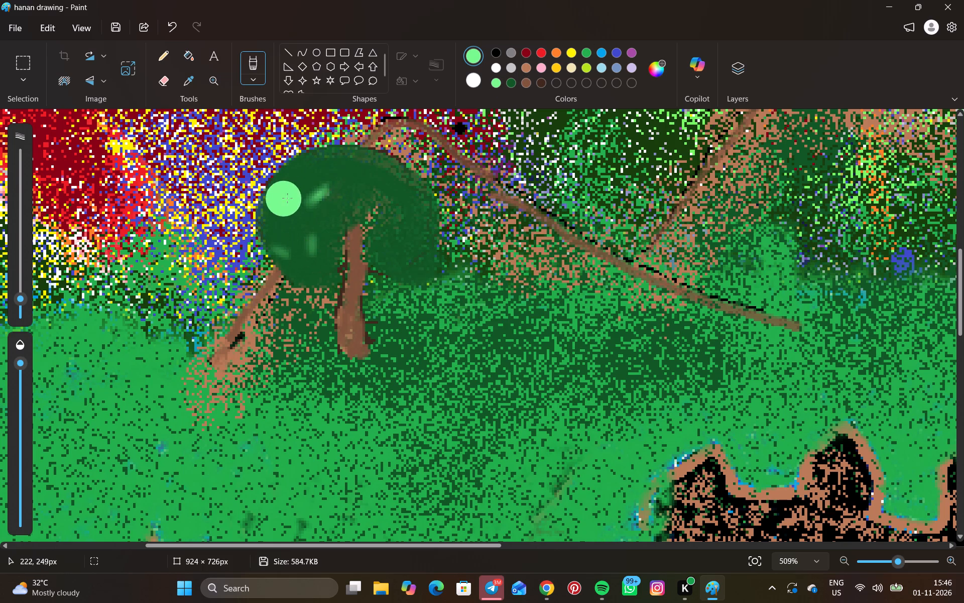
pyautogui.moveTo(287, 198); pyautogui.dragTo(291, 193)
pyautogui.click(299, 179)
pyautogui.click(286, 222)
pyautogui.moveTo(284, 228); pyautogui.dragTo(286, 238)
pyautogui.click(301, 250)
pyautogui.click(322, 268)
pyautogui.moveTo(323, 272); pyautogui.dragTo(318, 271)
# Add light green highlight strokes along the canopy's top and down its right side around to the trunk.
pyautogui.moveTo(288, 225); pyautogui.dragTo(303, 205)
pyautogui.moveTo(317, 182); pyautogui.dragTo(348, 164)
pyautogui.moveTo(358, 163); pyautogui.dragTo(390, 165)
pyautogui.click(401, 163)
pyautogui.moveTo(410, 179); pyautogui.dragTo(413, 186)
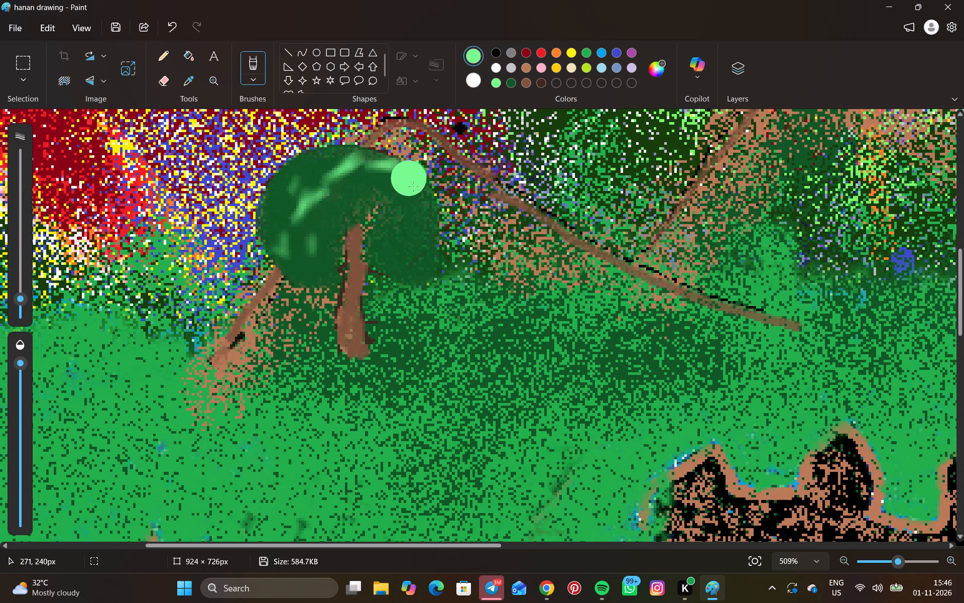
pyautogui.moveTo(413, 186); pyautogui.dragTo(406, 195)
pyautogui.moveTo(402, 198); pyautogui.dragTo(402, 205)
pyautogui.click(409, 226)
pyautogui.moveTo(418, 234); pyautogui.dragTo(419, 247)
pyautogui.moveTo(422, 253); pyautogui.dragTo(413, 264)
pyautogui.moveTo(399, 268); pyautogui.dragTo(387, 269)
pyautogui.moveTo(369, 256); pyautogui.dragTo(370, 237)
pyautogui.moveTo(374, 223); pyautogui.dragTo(385, 212)
pyautogui.click(388, 197)
# Fill the gaps in the canopy's middle, left edge and top with more light green strokes.
pyautogui.moveTo(373, 191); pyautogui.dragTo(352, 200)
pyautogui.click(337, 201)
pyautogui.moveTo(321, 225); pyautogui.dragTo(319, 231)
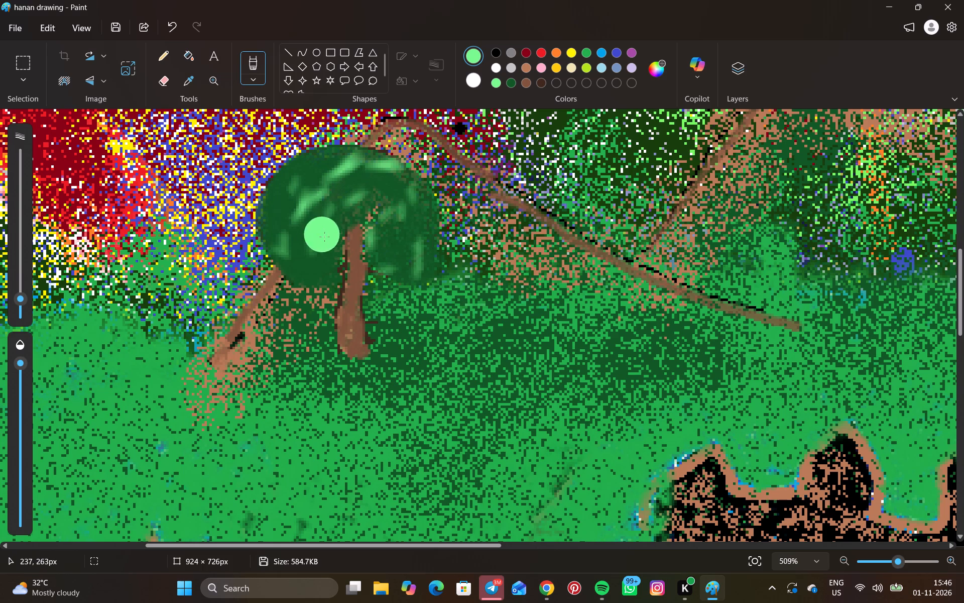
pyautogui.moveTo(325, 237); pyautogui.dragTo(327, 245)
pyautogui.moveTo(326, 259); pyautogui.dragTo(324, 268)
pyautogui.moveTo(323, 270); pyautogui.dragTo(324, 274)
pyautogui.moveTo(318, 279); pyautogui.dragTo(305, 272)
pyautogui.moveTo(290, 252); pyautogui.dragTo(285, 247)
pyautogui.moveTo(271, 227); pyautogui.dragTo(271, 219)
pyautogui.moveTo(279, 198); pyautogui.dragTo(282, 193)
pyautogui.moveTo(297, 170); pyautogui.dragTo(303, 167)
pyautogui.moveTo(315, 154); pyautogui.dragTo(332, 155)
pyautogui.moveTo(370, 162); pyautogui.dragTo(384, 168)
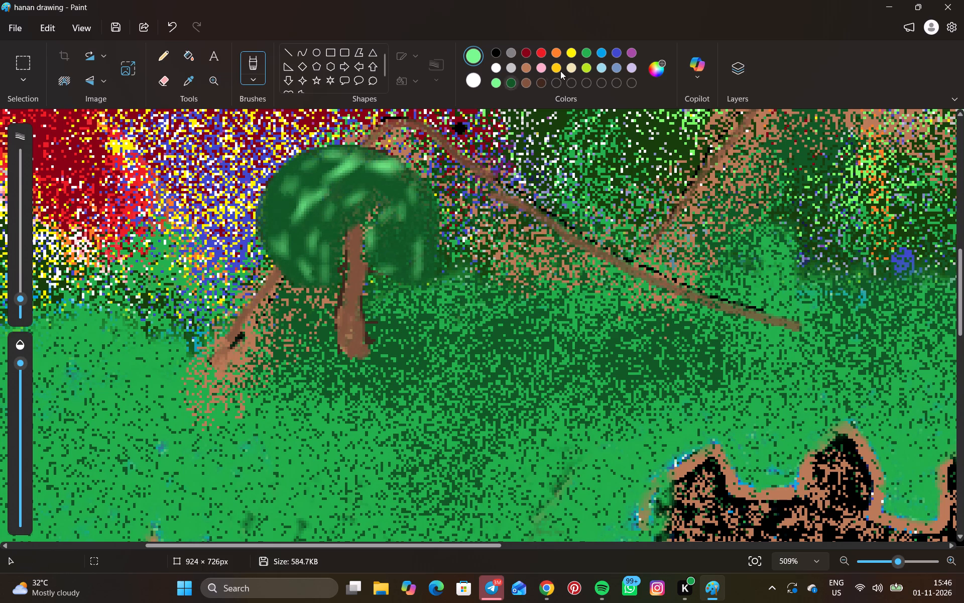
# Speckle the whole canopy with medium green using a larger airbrush.
pyautogui.click(588, 56)
pyautogui.click(249, 80)
pyautogui.click(312, 187)
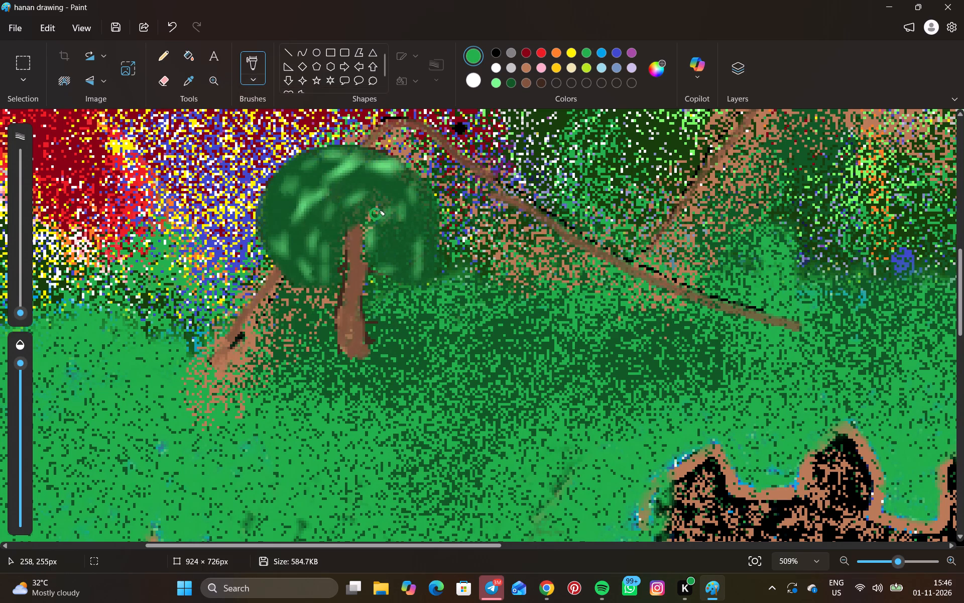
pyautogui.click(299, 189)
pyautogui.click(25, 282)
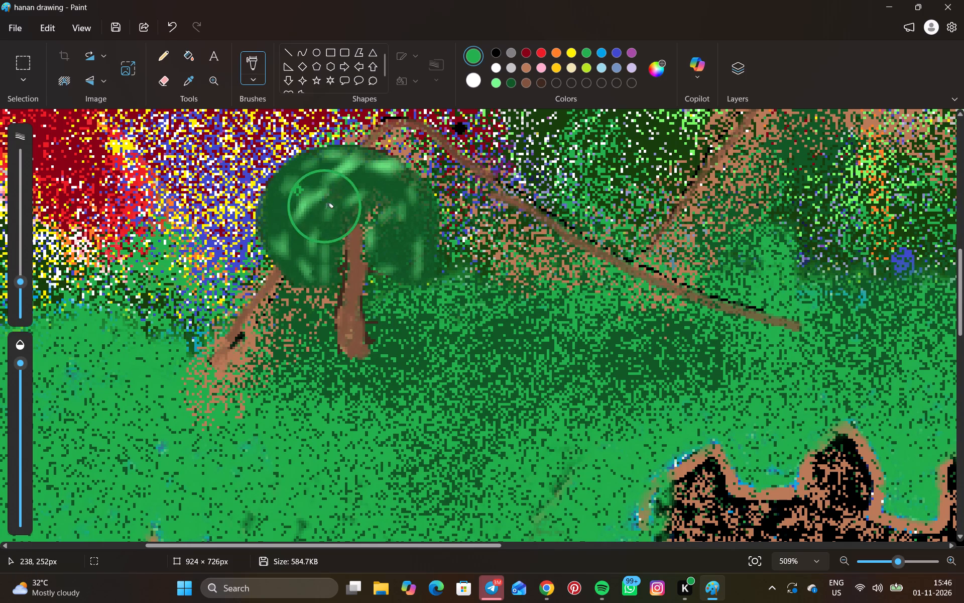
pyautogui.click(326, 209)
pyautogui.click(304, 245)
pyautogui.click(312, 260)
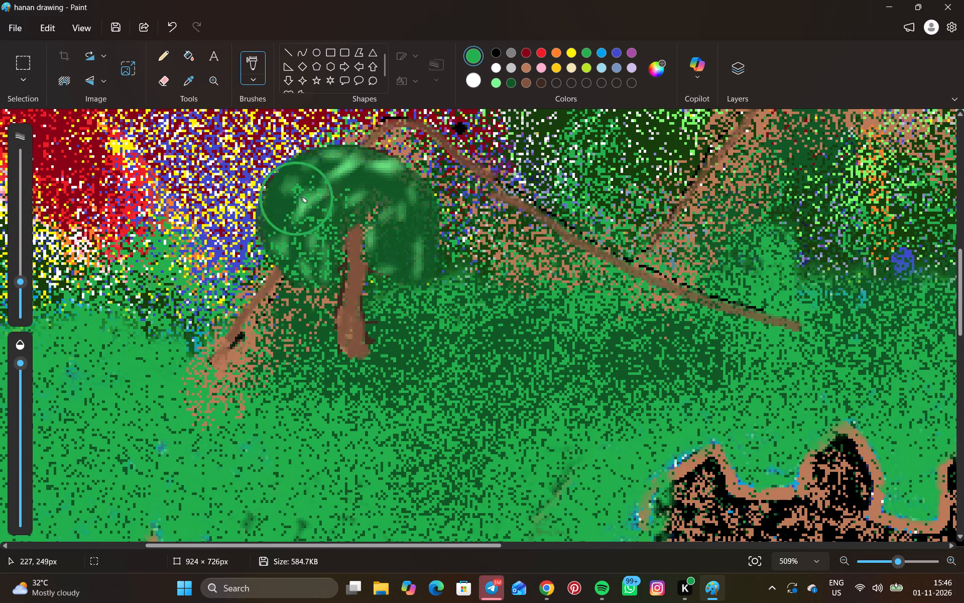
pyautogui.click(299, 205)
pyautogui.click(341, 184)
pyautogui.click(382, 179)
pyautogui.click(389, 217)
pyautogui.moveTo(416, 242); pyautogui.dragTo(402, 249)
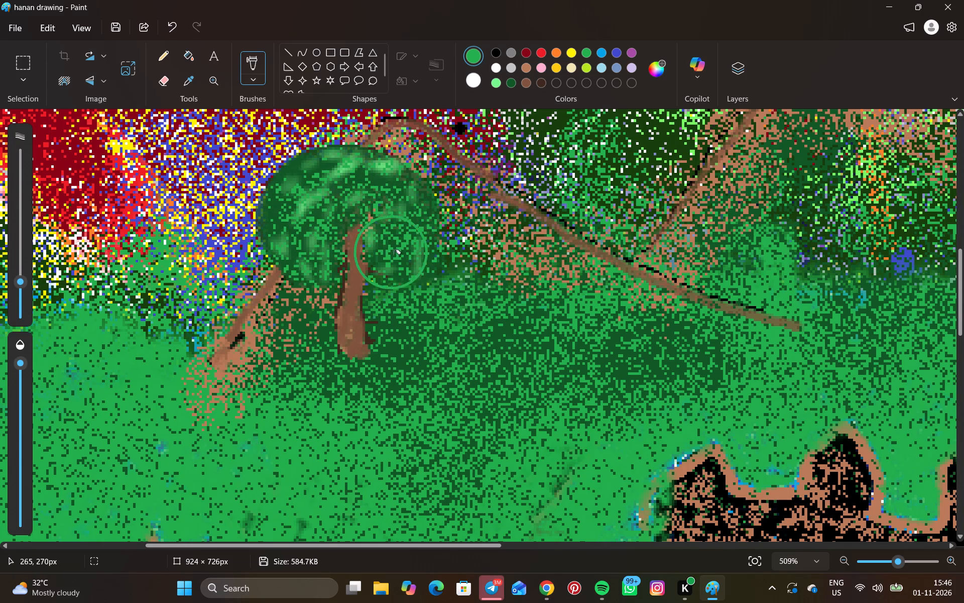
pyautogui.click(395, 258)
pyautogui.click(387, 215)
pyautogui.moveTo(344, 177); pyautogui.dragTo(333, 181)
pyautogui.click(284, 185)
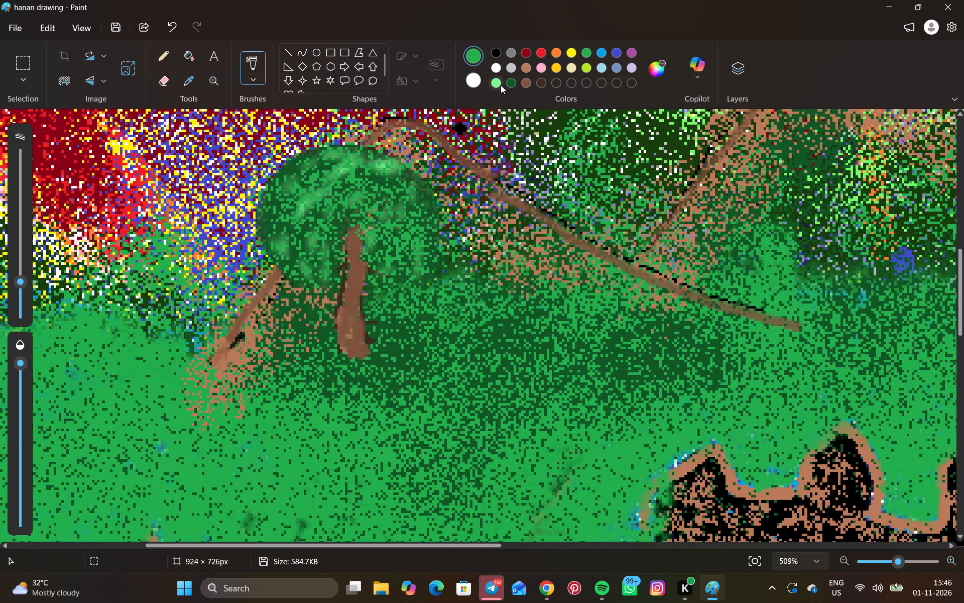
# Airbrush dark green speckles over the left half of the canopy.
pyautogui.click(587, 57)
pyautogui.click(511, 85)
pyautogui.click(329, 199)
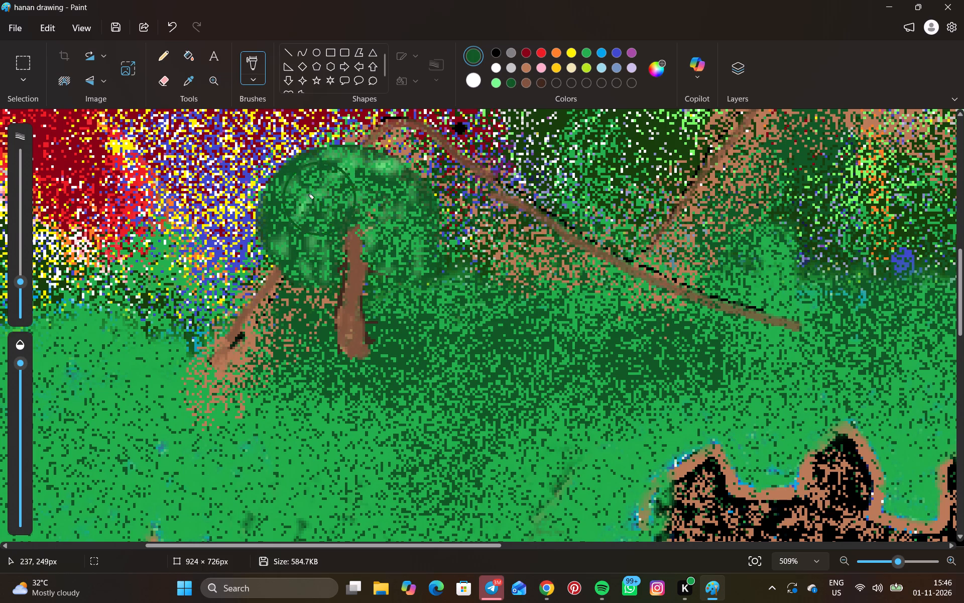
pyautogui.click(282, 211)
pyautogui.click(299, 248)
# Airbrush black speckles across the canopy from its left side over the top to the right side.
pyautogui.click(496, 54)
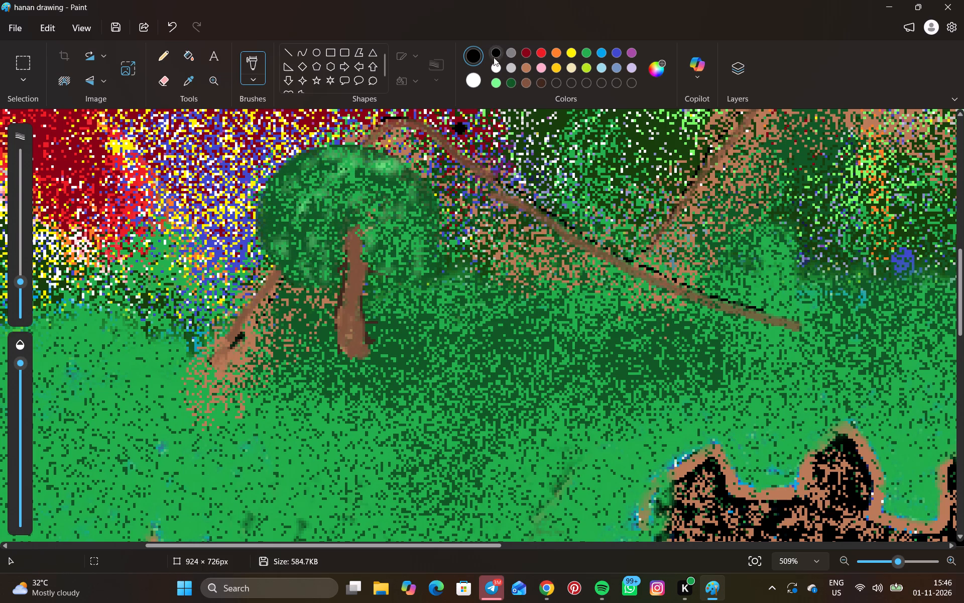
pyautogui.click(301, 213)
pyautogui.click(311, 247)
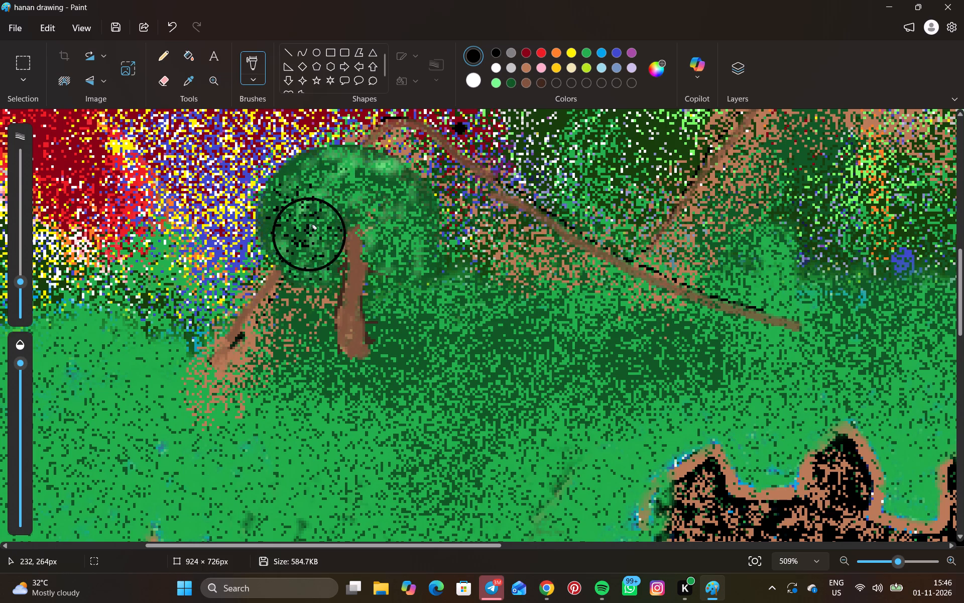
pyautogui.click(330, 188)
pyautogui.click(376, 185)
pyautogui.click(393, 215)
pyautogui.click(400, 247)
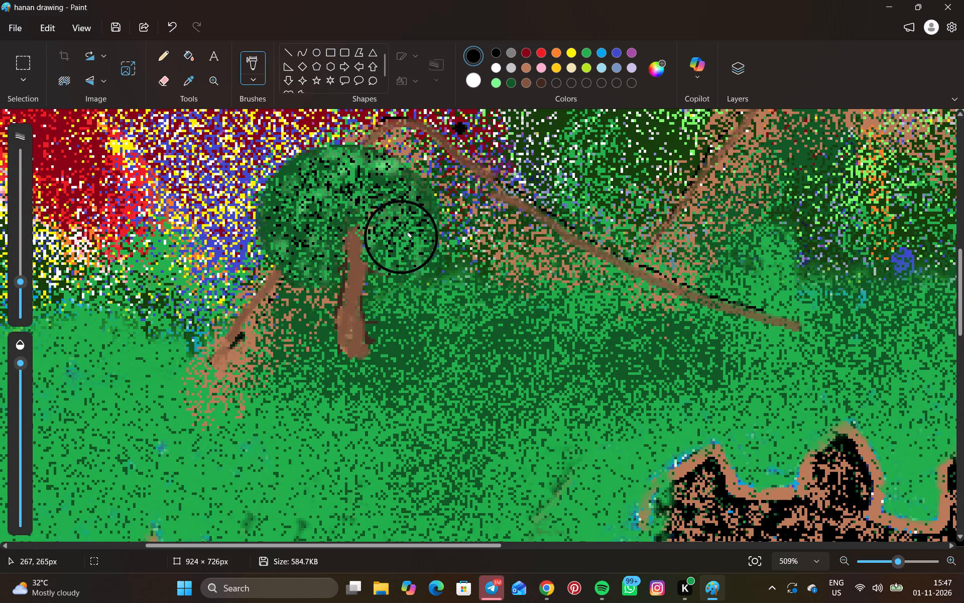
# Airbrush dark green over the left part of the canopy to soften the black speckles.
pyautogui.click(510, 84)
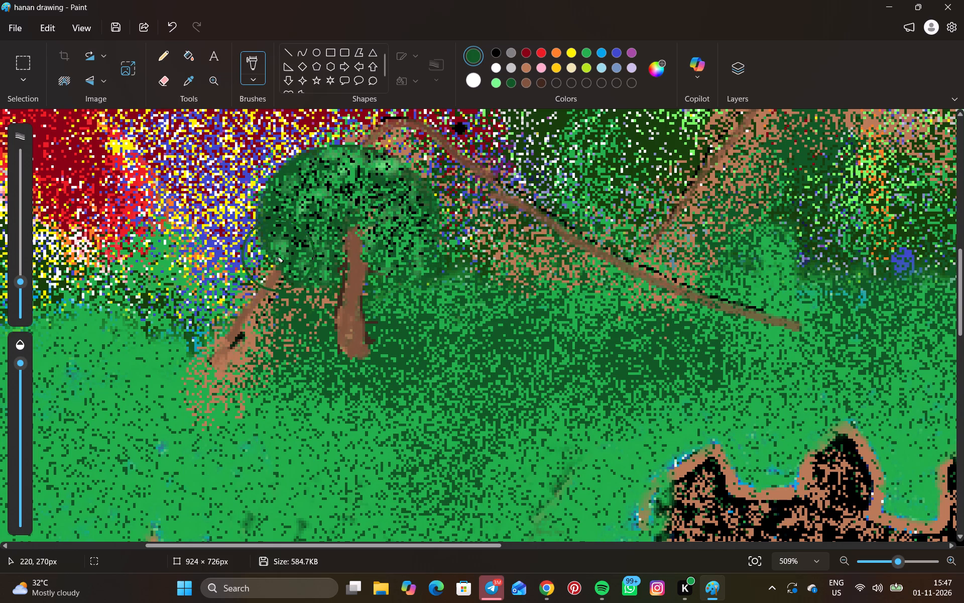
pyautogui.click(251, 80)
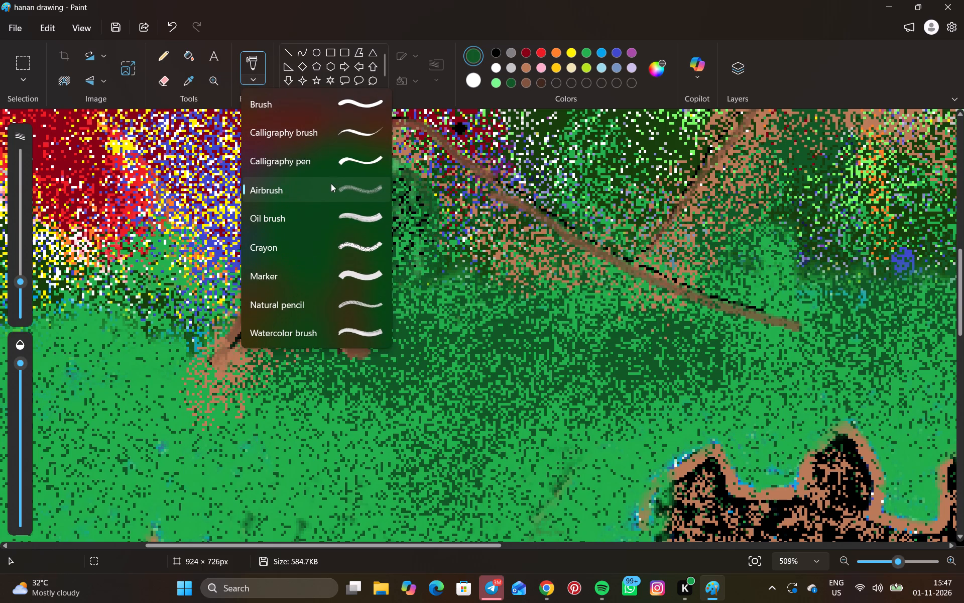
pyautogui.click(319, 193)
pyautogui.moveTo(329, 203); pyautogui.dragTo(324, 203)
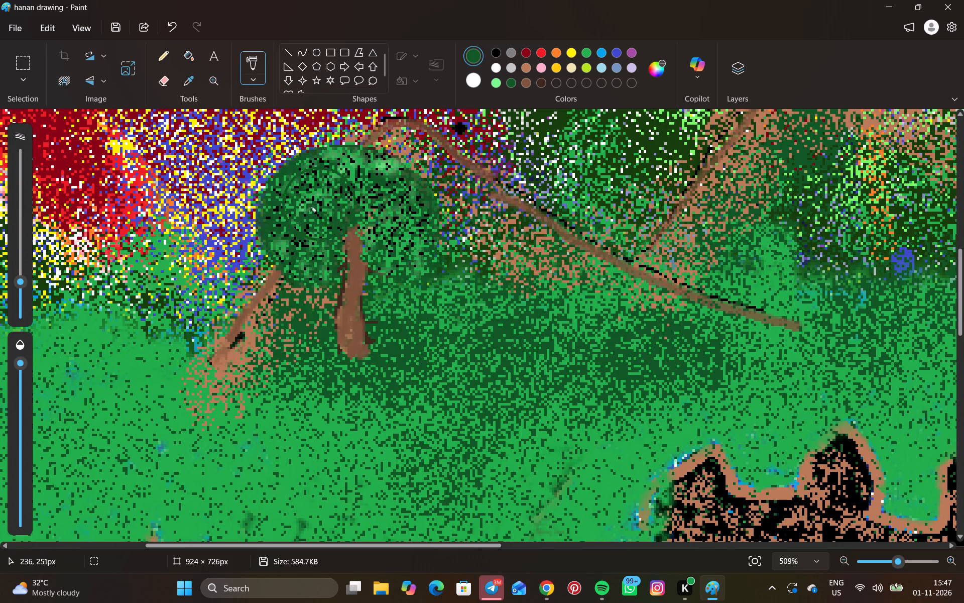
pyautogui.click(292, 227)
# Touch up the left edge of the lower trunk in the custom medium brown with the thin standard brush.
pyautogui.click(253, 86)
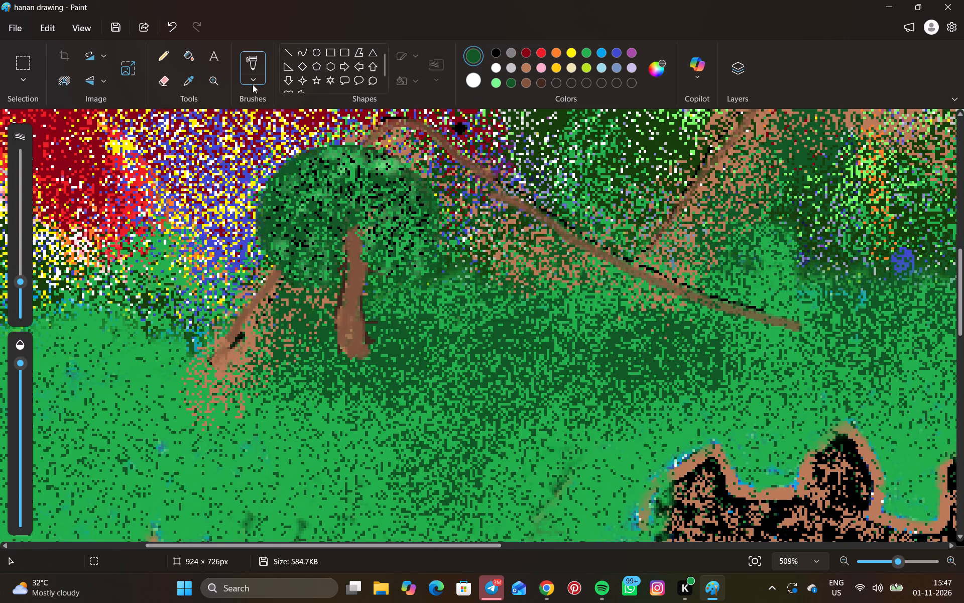
pyautogui.click(253, 80)
pyautogui.click(296, 112)
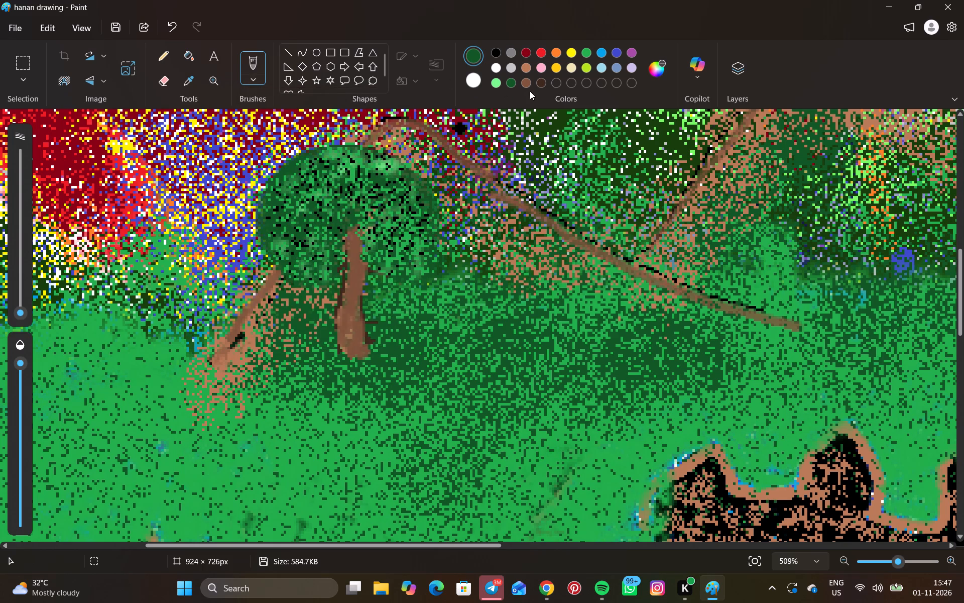
pyautogui.click(527, 81)
pyautogui.moveTo(337, 317); pyautogui.dragTo(341, 327)
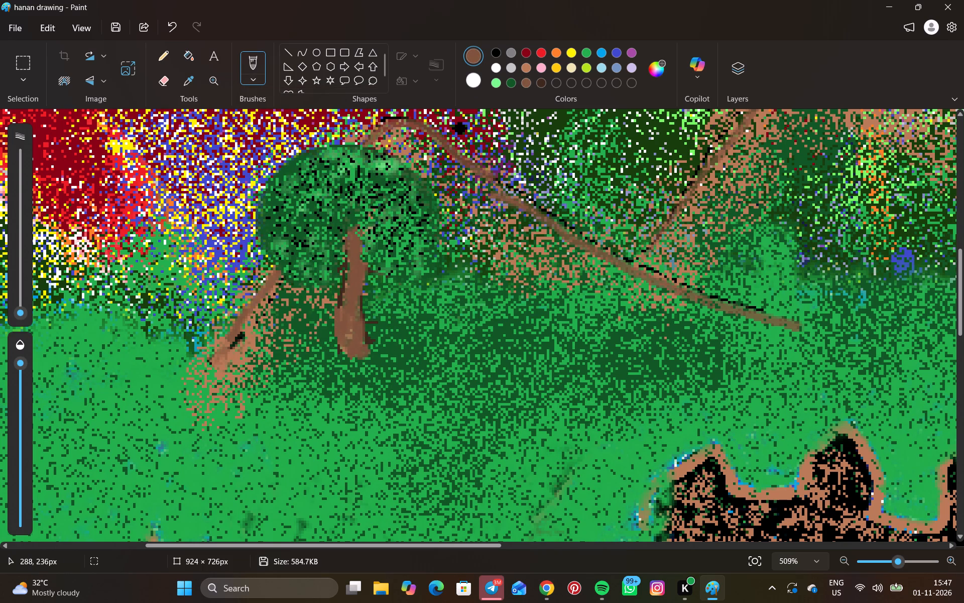
# Outline the trunk's left side, base, right side and top with a thin dark brown line.
pyautogui.click(540, 85)
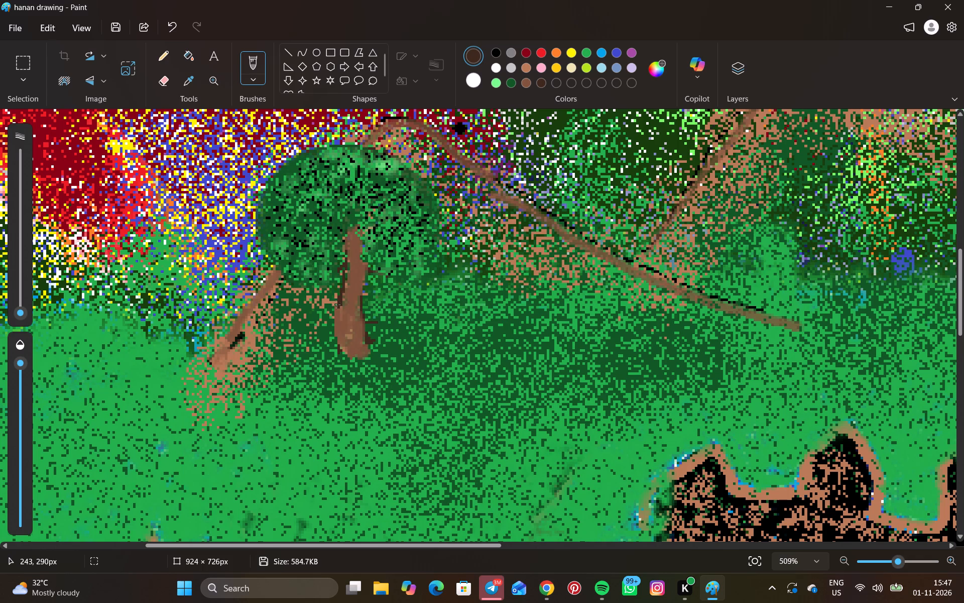
pyautogui.moveTo(341, 299); pyautogui.dragTo(336, 352)
pyautogui.moveTo(336, 352); pyautogui.dragTo(346, 356)
pyautogui.moveTo(330, 357); pyautogui.dragTo(344, 356)
pyautogui.moveTo(371, 354); pyautogui.dragTo(368, 354)
pyautogui.moveTo(368, 354); pyautogui.dragTo(358, 237)
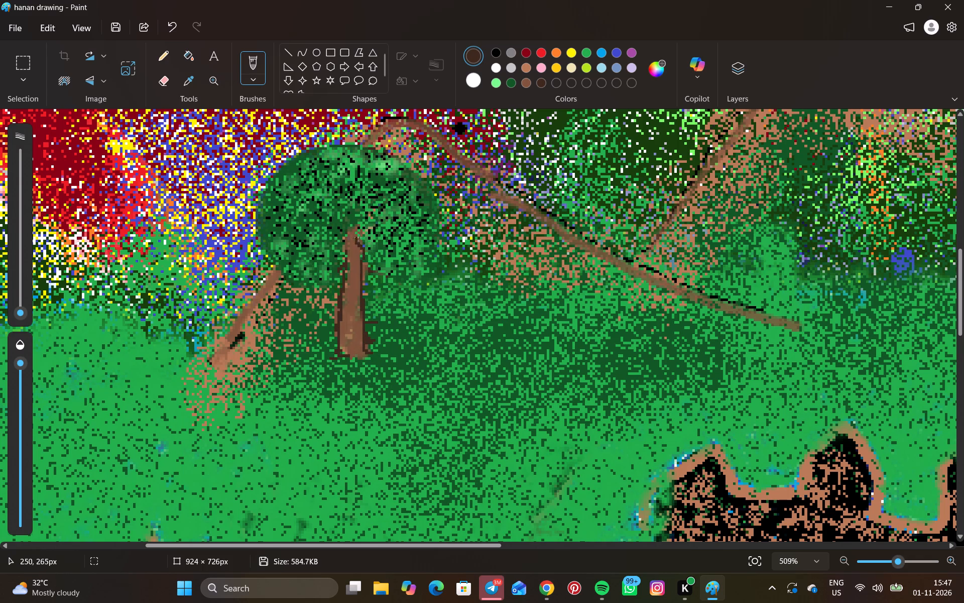
pyautogui.moveTo(358, 237); pyautogui.dragTo(342, 278)
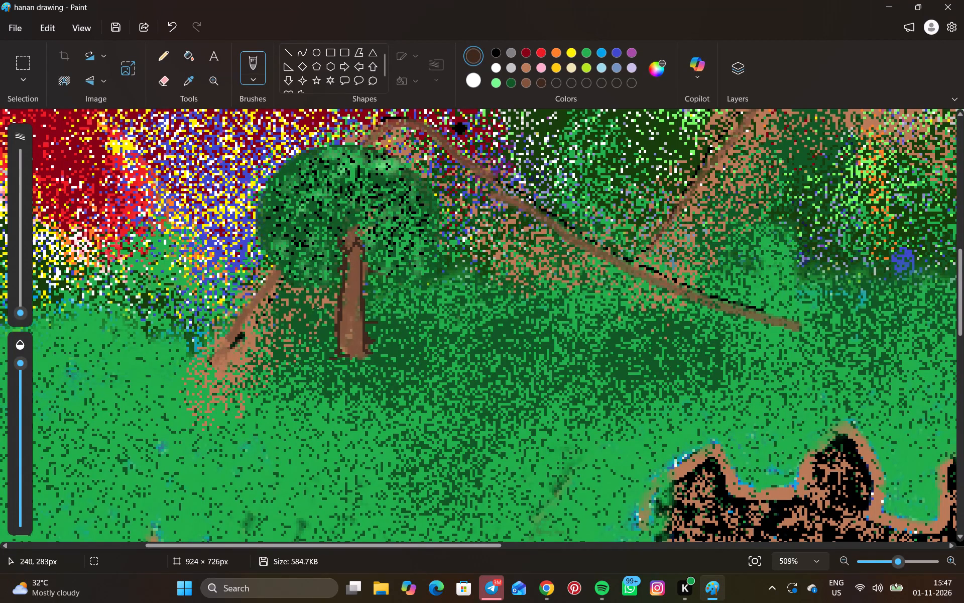
# Draw a thin dark green line along the canopy's lower edge, left of the trunk.
pyautogui.click(512, 87)
pyautogui.moveTo(342, 289); pyautogui.dragTo(311, 301)
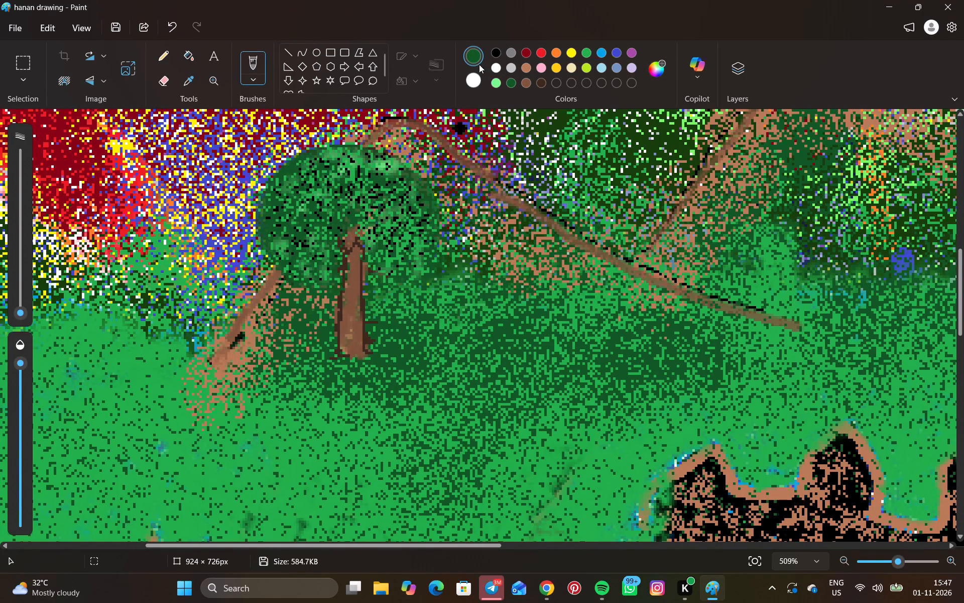
# Mix a brighter custom green from the dark green and outline the tree's whole canopy with a thin line.
pyautogui.click(660, 66)
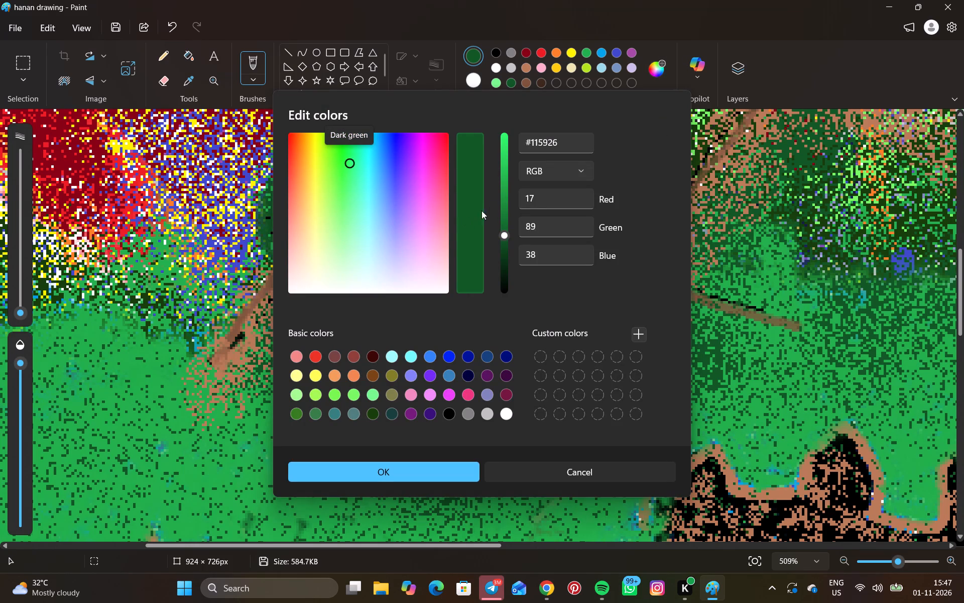
pyautogui.click(492, 203)
pyautogui.click(462, 221)
pyautogui.moveTo(502, 189); pyautogui.dragTo(499, 176)
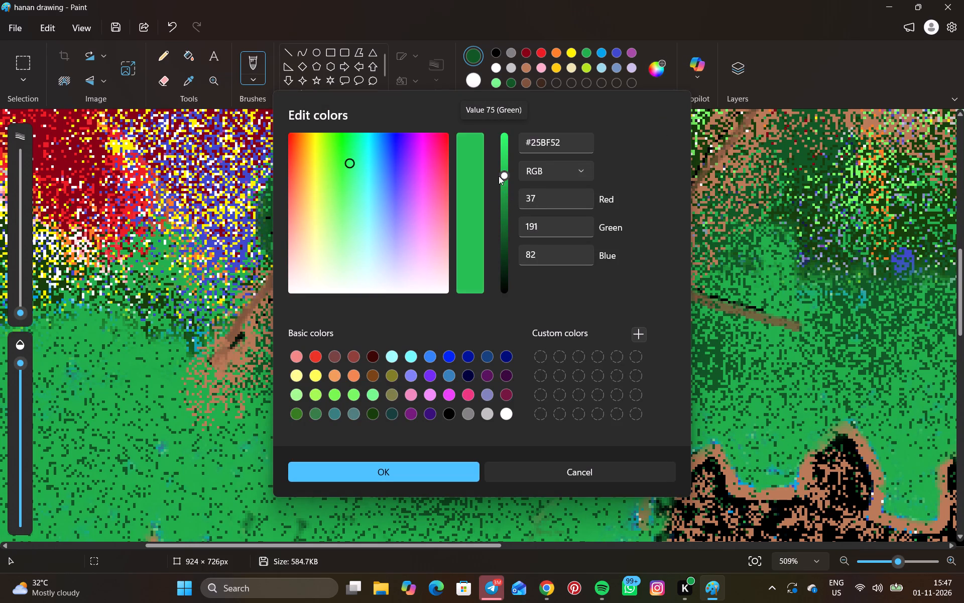
pyautogui.moveTo(499, 176); pyautogui.dragTo(499, 156)
pyautogui.click(396, 467)
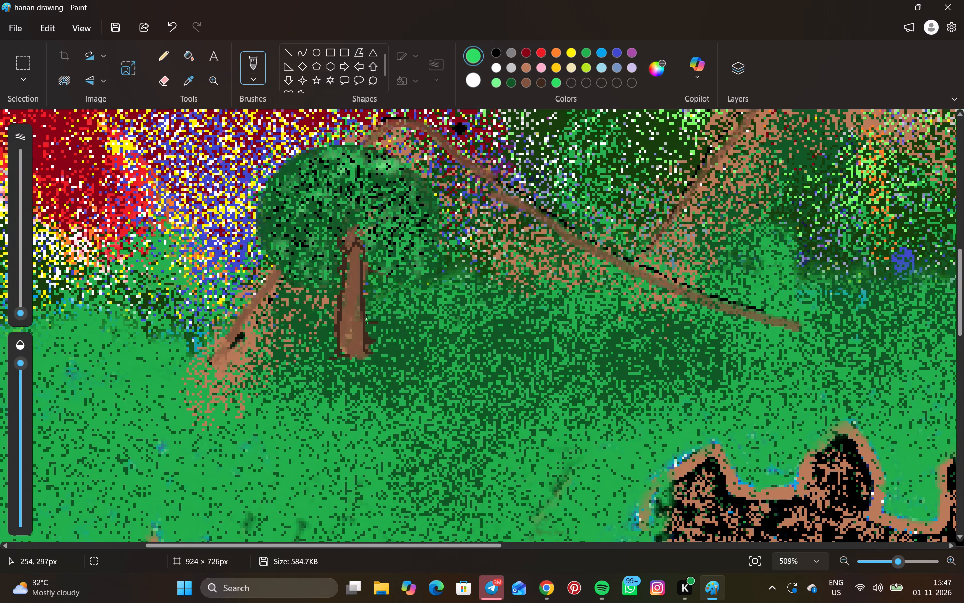
pyautogui.moveTo(338, 293); pyautogui.dragTo(300, 300)
pyautogui.moveTo(300, 300); pyautogui.dragTo(268, 265)
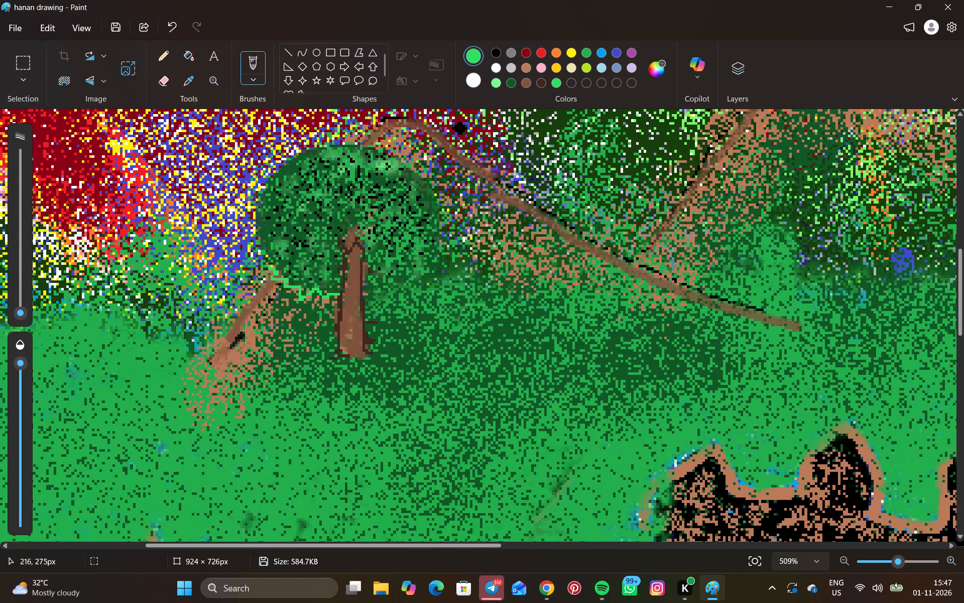
pyautogui.moveTo(268, 265); pyautogui.dragTo(258, 222)
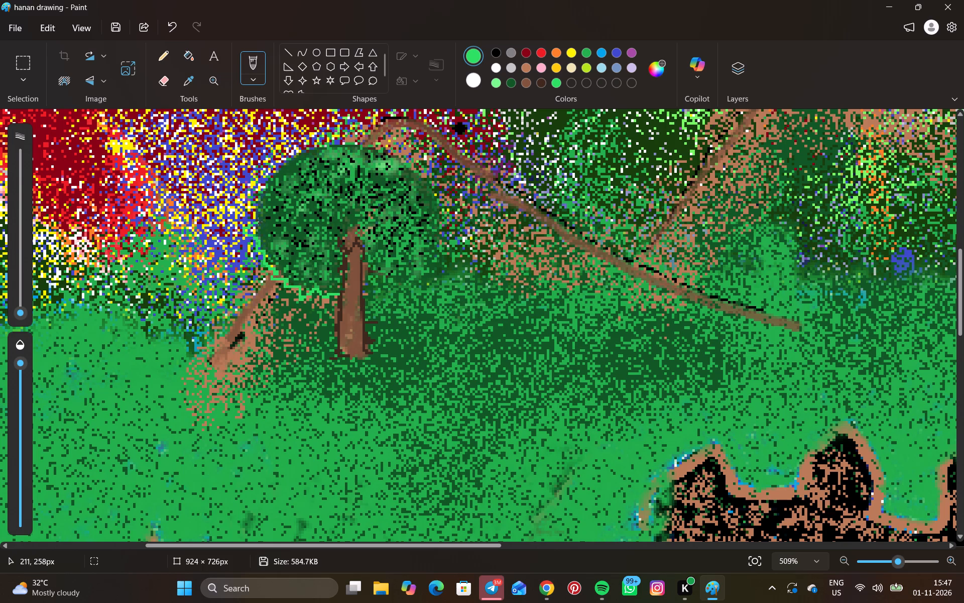
pyautogui.moveTo(258, 222); pyautogui.dragTo(314, 146)
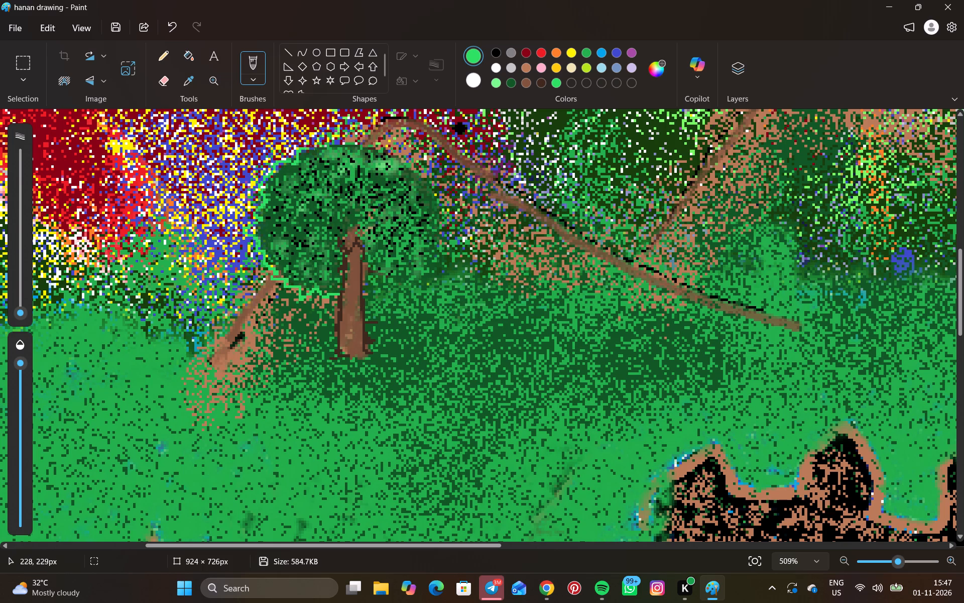
pyautogui.moveTo(314, 146); pyautogui.dragTo(419, 167)
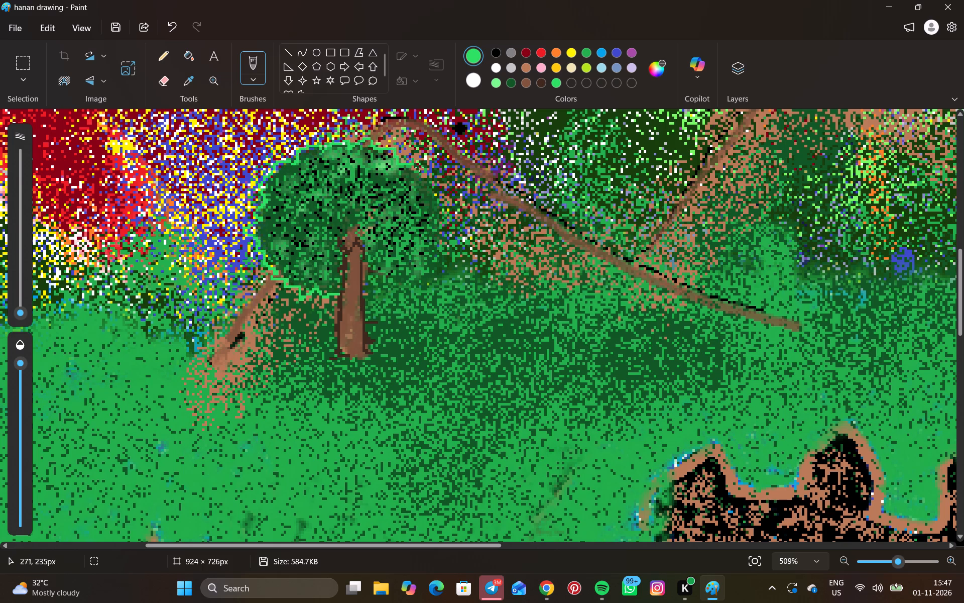
pyautogui.moveTo(419, 167); pyautogui.dragTo(438, 261)
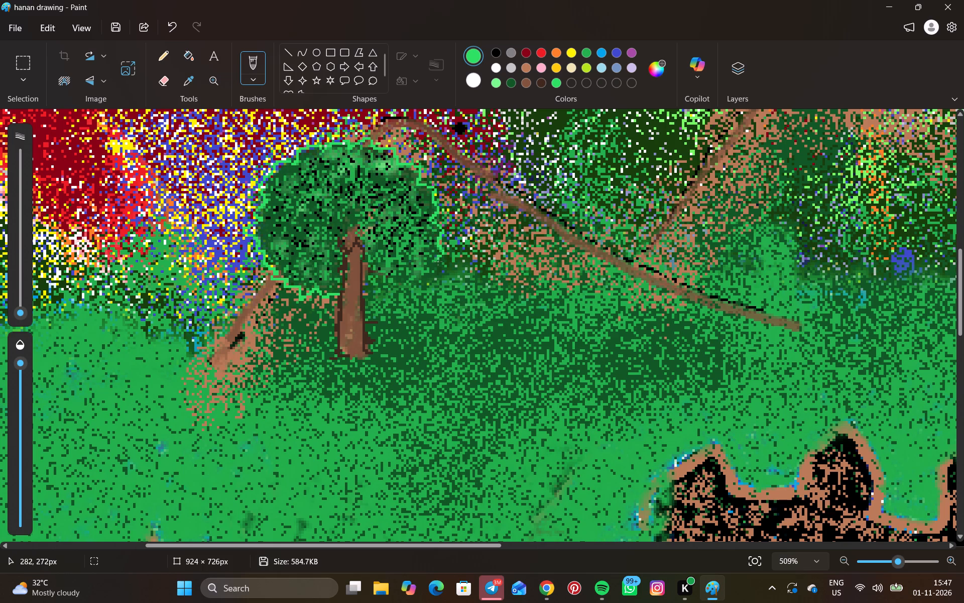
pyautogui.moveTo(438, 261); pyautogui.dragTo(384, 294)
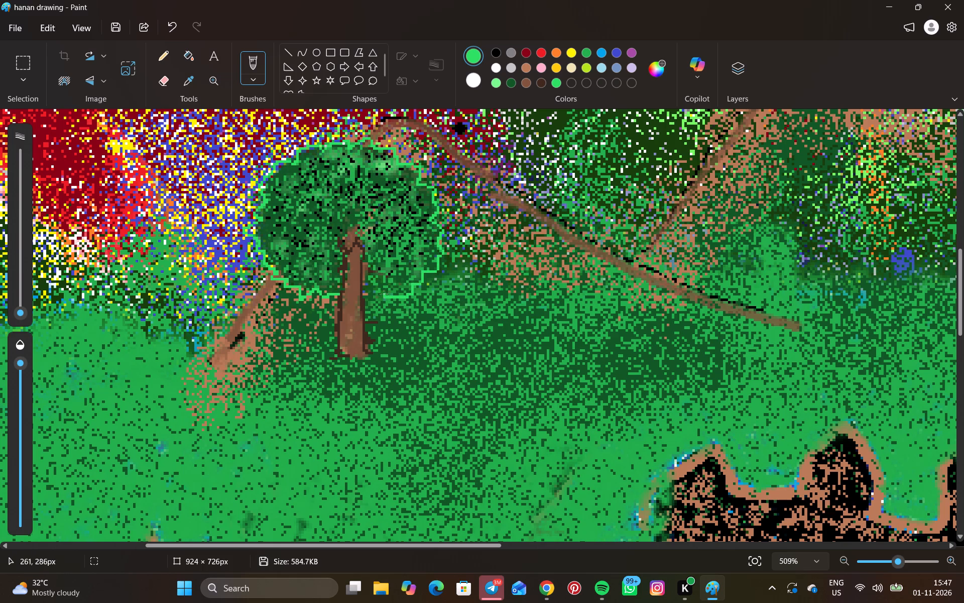
pyautogui.moveTo(384, 294); pyautogui.dragTo(362, 289)
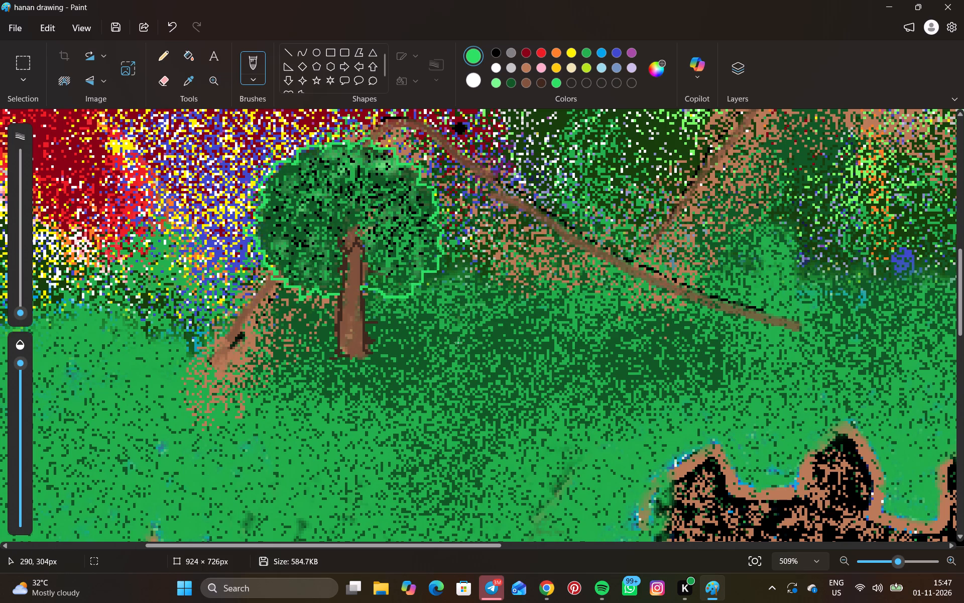
# Draw a small figure's round head and torso sides in thin black on the grass just right of the tree trunk.
pyautogui.keyDown('ctrl'); pyautogui.scroll(-10, 457, 345); pyautogui.keyUp('ctrl')
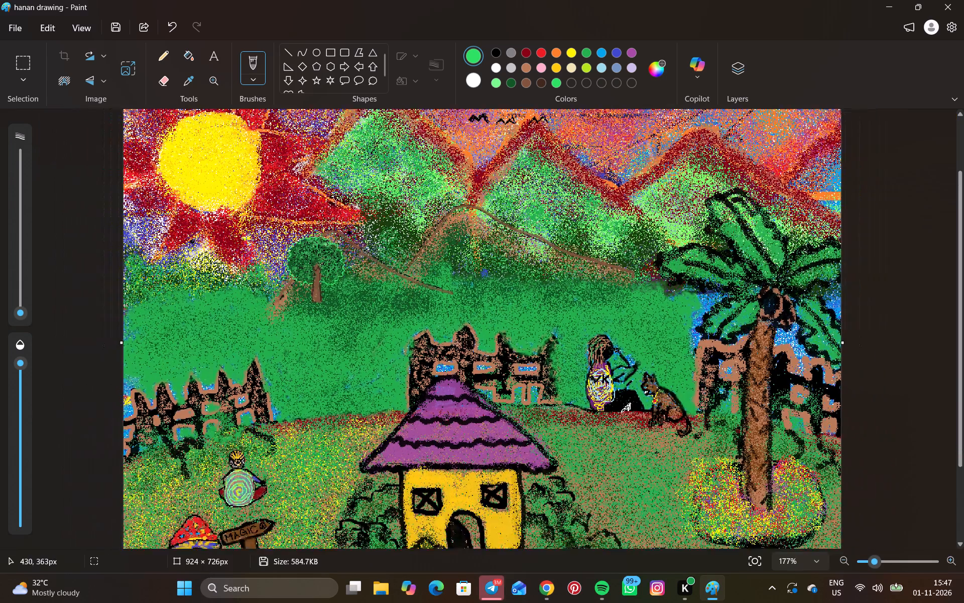
pyautogui.keyDown('ctrl'); pyautogui.scroll(-1, 457, 345); pyautogui.keyUp('ctrl')
pyautogui.keyDown('ctrl'); pyautogui.scroll(8, 455, 345); pyautogui.keyUp('ctrl')
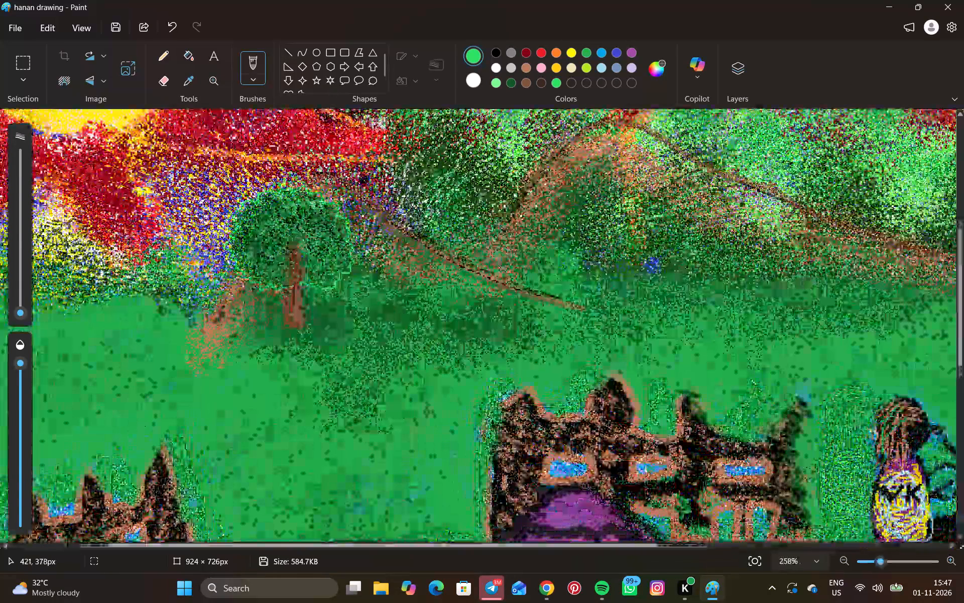
pyautogui.keyDown('ctrl'); pyautogui.scroll(6, 453, 345); pyautogui.keyUp('ctrl')
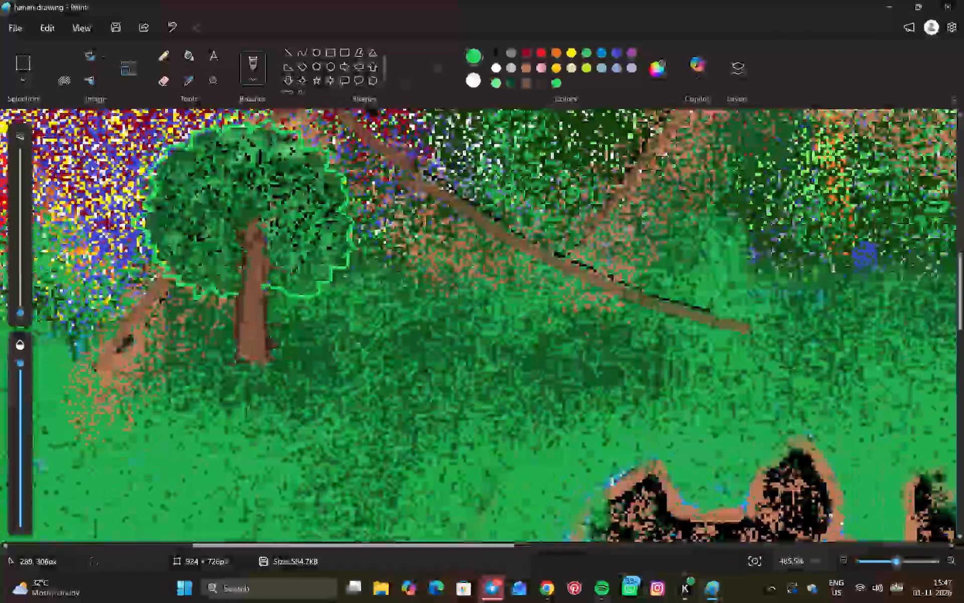
pyautogui.keyDown('ctrl'); pyautogui.scroll(3, 359, 344); pyautogui.keyUp('ctrl')
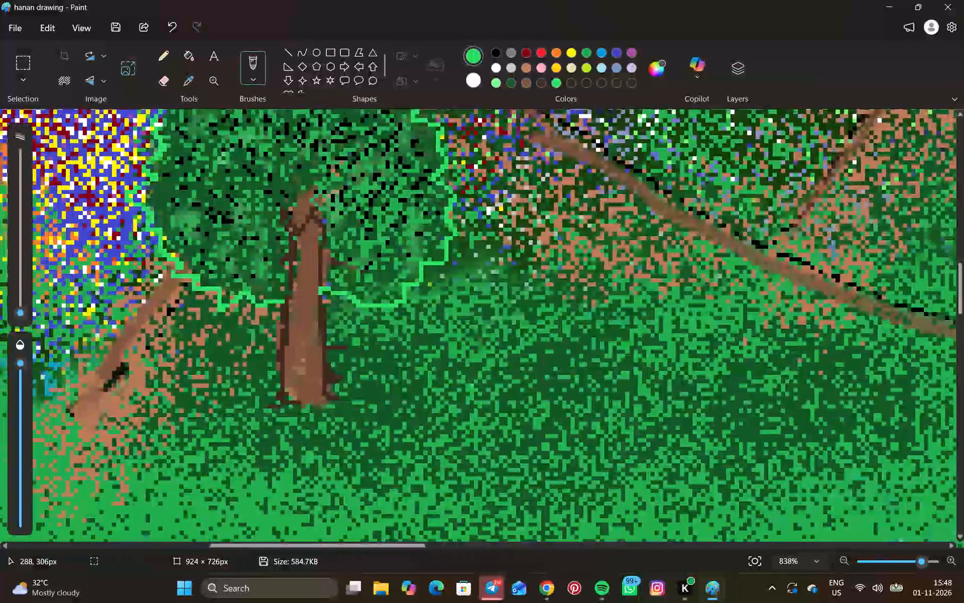
pyautogui.hscroll(1, 359, 343)
pyautogui.keyDown('ctrl'); pyautogui.scroll(1, 359, 343); pyautogui.keyUp('ctrl')
pyautogui.keyDown('ctrl'); pyautogui.hscroll(1, 359, 343); pyautogui.keyUp('ctrl')
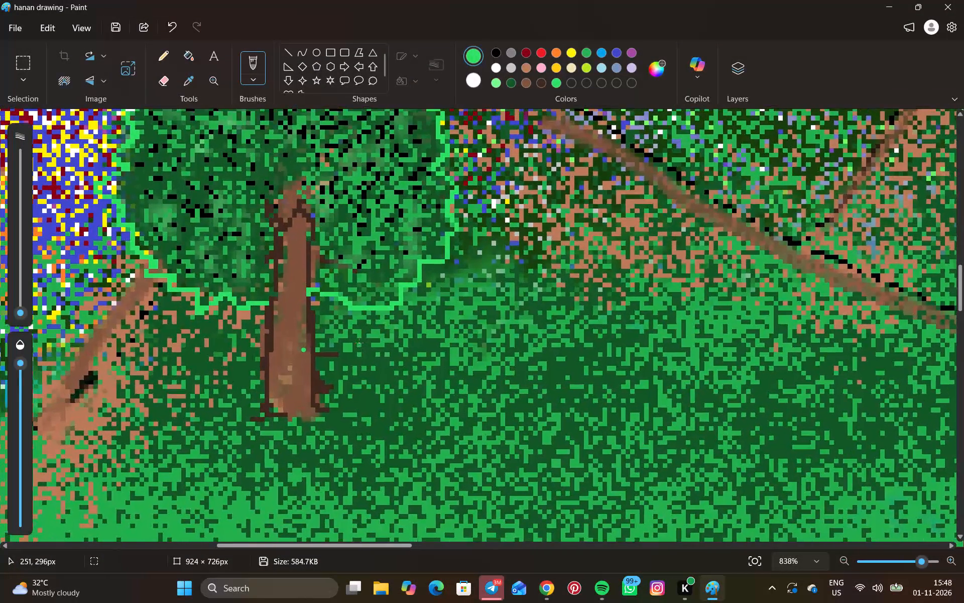
pyautogui.keyDown('ctrl'); pyautogui.scroll(4, 359, 343); pyautogui.keyUp('ctrl')
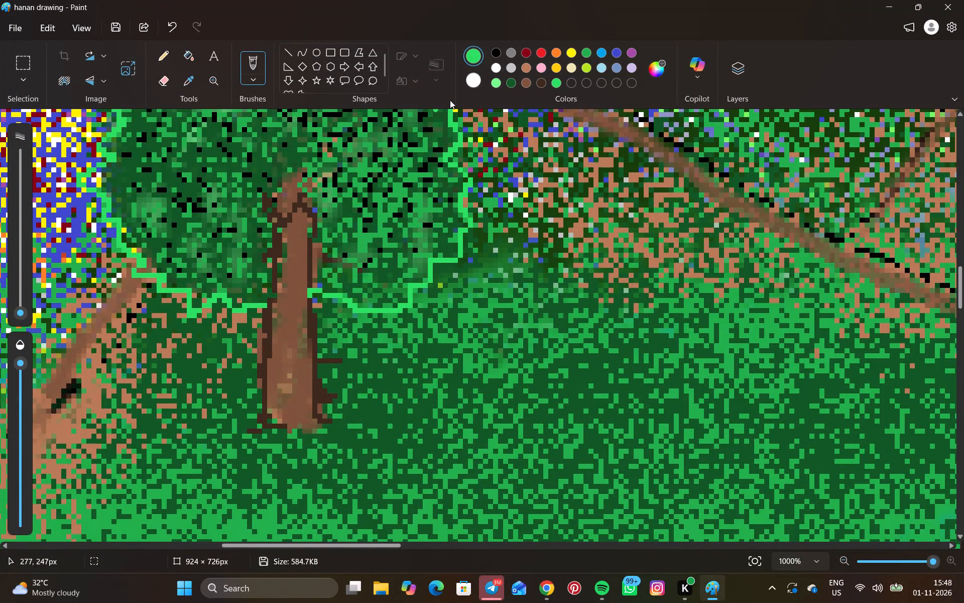
pyautogui.click(496, 50)
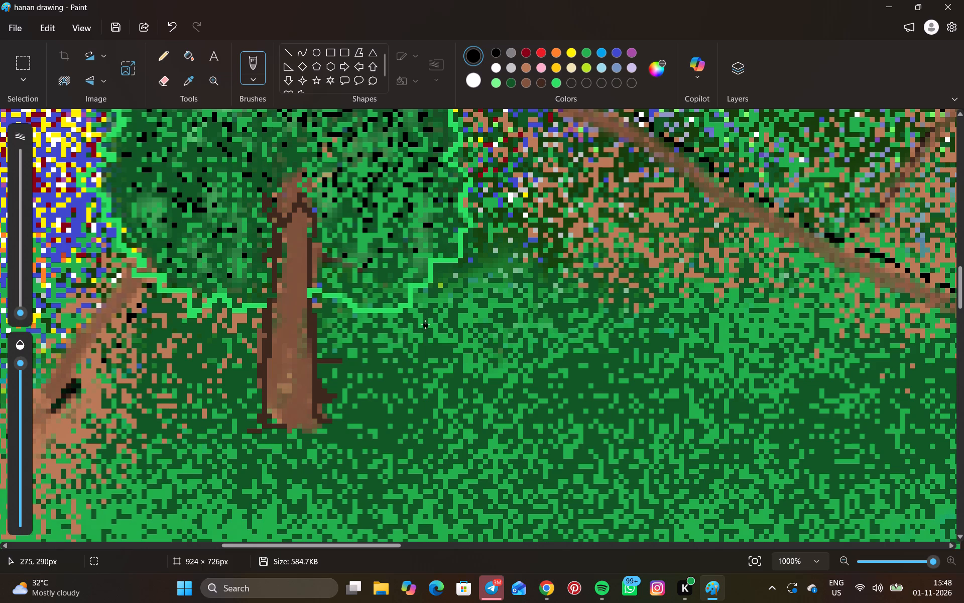
pyautogui.moveTo(425, 324); pyautogui.dragTo(444, 346)
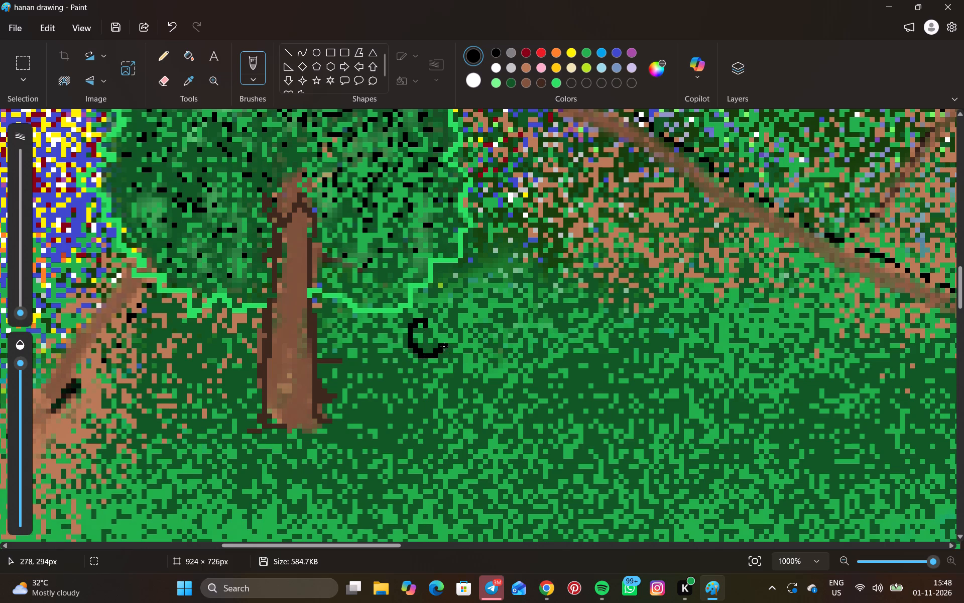
pyautogui.moveTo(444, 346); pyautogui.dragTo(447, 342)
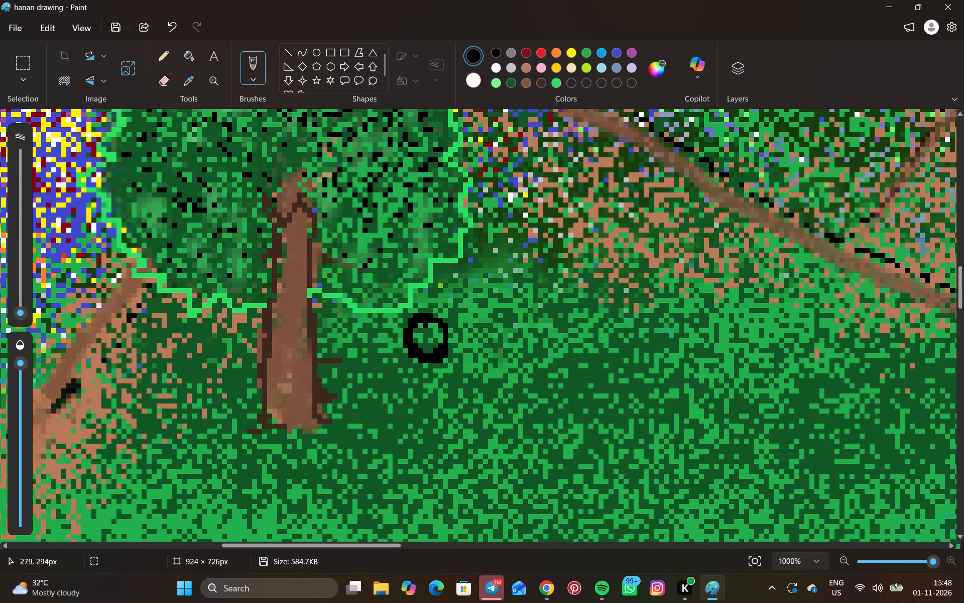
pyautogui.moveTo(447, 342); pyautogui.dragTo(416, 316)
pyautogui.moveTo(415, 359); pyautogui.dragTo(411, 366)
pyautogui.moveTo(411, 366); pyautogui.dragTo(416, 440)
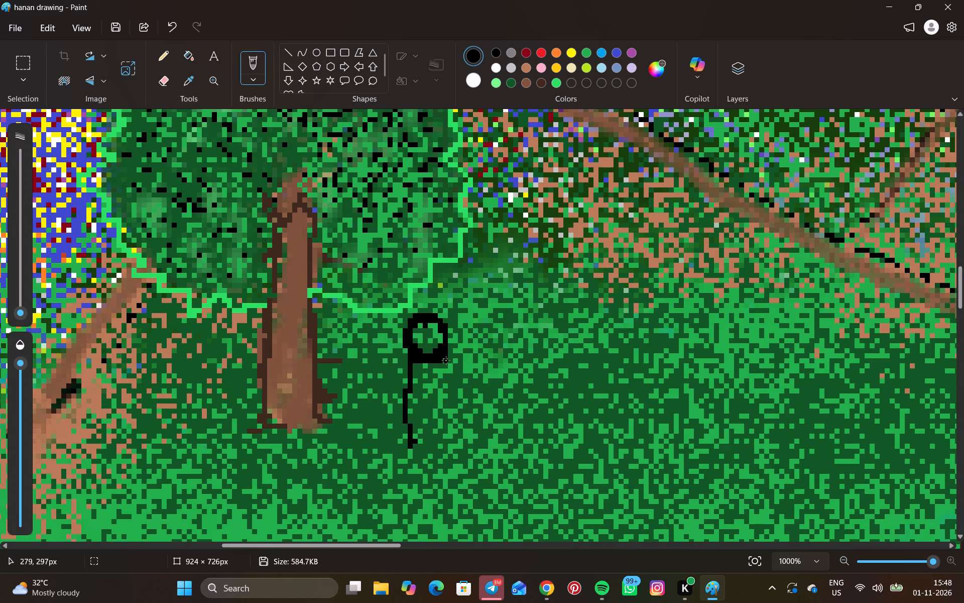
pyautogui.moveTo(446, 360); pyautogui.dragTo(452, 440)
# Draw the figure's bent, spread legs and the base of its torso in thin black lines.
pyautogui.moveTo(433, 419); pyautogui.dragTo(481, 447)
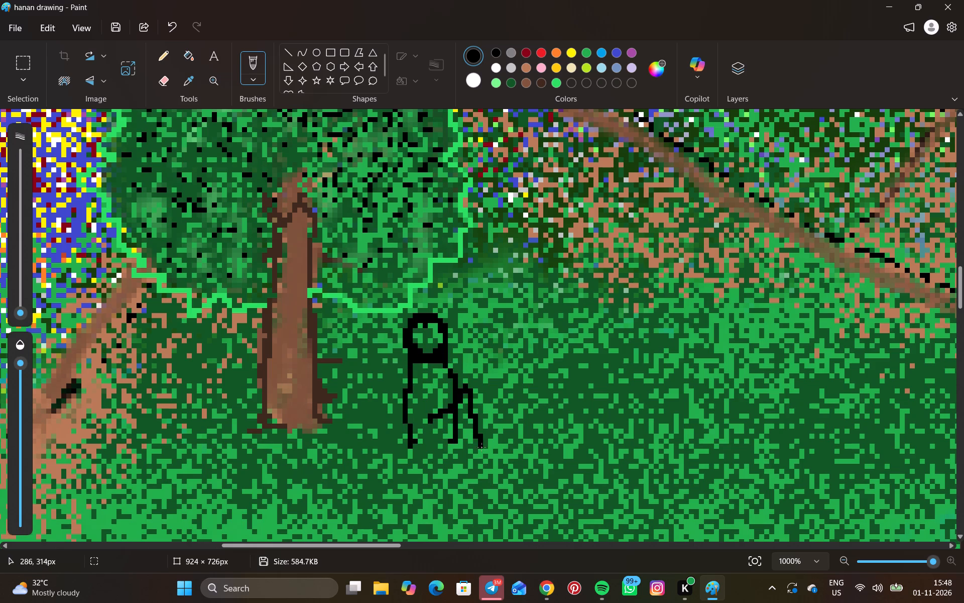
pyautogui.moveTo(481, 447); pyautogui.dragTo(476, 448)
pyautogui.moveTo(424, 424); pyautogui.dragTo(371, 459)
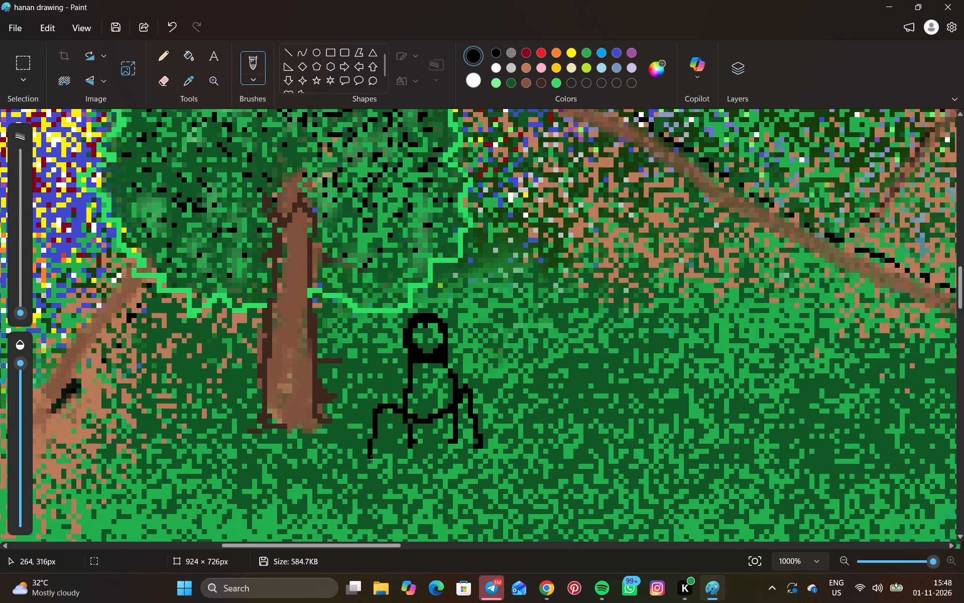
pyautogui.moveTo(371, 459); pyautogui.dragTo(373, 464)
pyautogui.moveTo(408, 431); pyautogui.dragTo(433, 449)
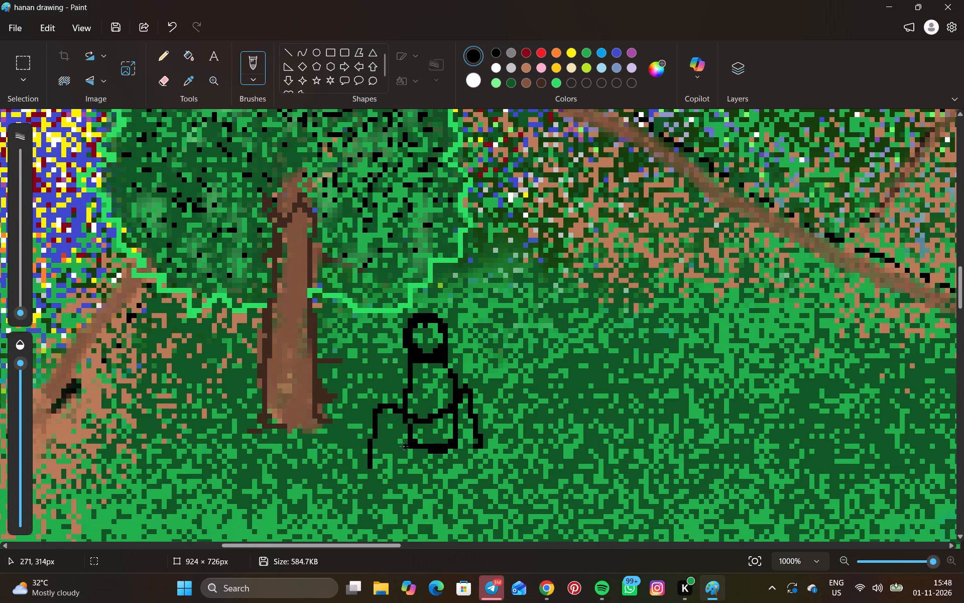
pyautogui.moveTo(401, 443); pyautogui.dragTo(397, 471)
pyautogui.moveTo(405, 445); pyautogui.dragTo(411, 454)
pyautogui.moveTo(408, 451); pyautogui.dragTo(444, 453)
pyautogui.moveTo(439, 455); pyautogui.dragTo(446, 451)
pyautogui.moveTo(455, 444); pyautogui.dragTo(479, 472)
pyautogui.moveTo(481, 419); pyautogui.dragTo(481, 420)
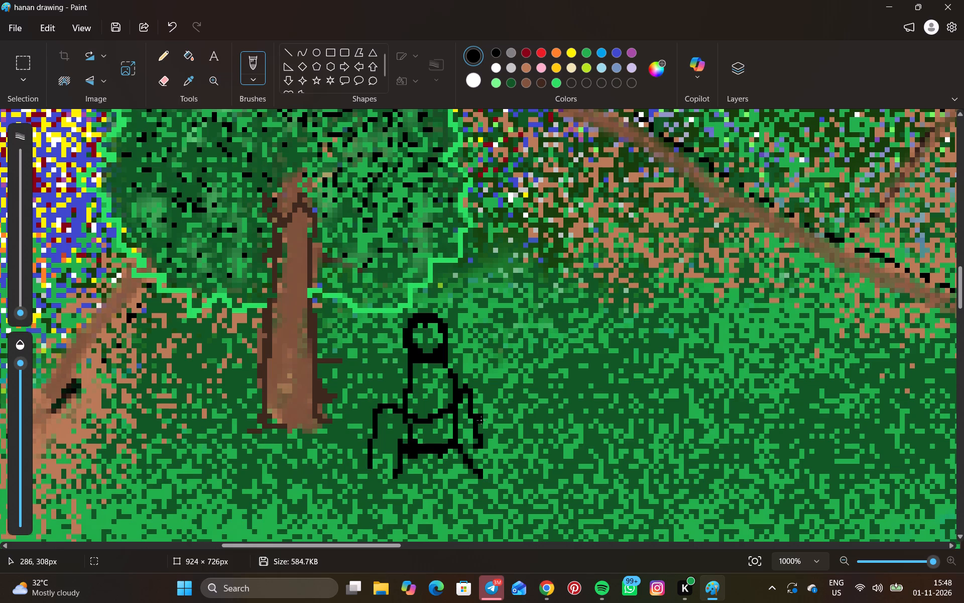
pyautogui.moveTo(481, 420); pyautogui.dragTo(494, 458)
# Add bent black arms on both sides of the figure's torso.
pyautogui.moveTo(451, 372); pyautogui.dragTo(480, 396)
pyautogui.moveTo(483, 390); pyautogui.dragTo(443, 426)
pyautogui.moveTo(407, 386); pyautogui.dragTo(425, 438)
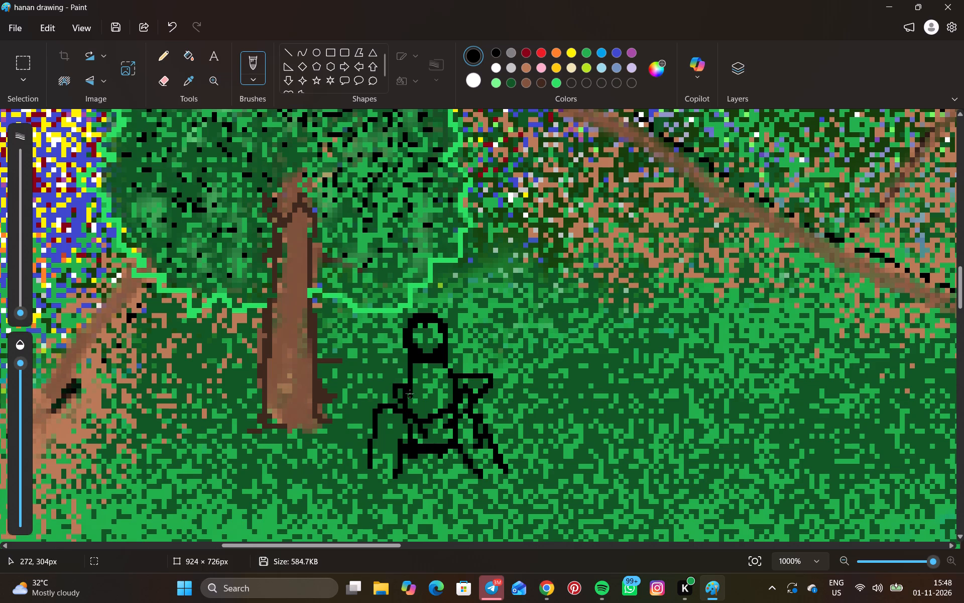
pyautogui.moveTo(399, 401); pyautogui.dragTo(404, 417)
# Draw a second figure's round head and torso sides in thin black on the grass beside the first figure.
pyautogui.moveTo(561, 311); pyautogui.dragTo(527, 343)
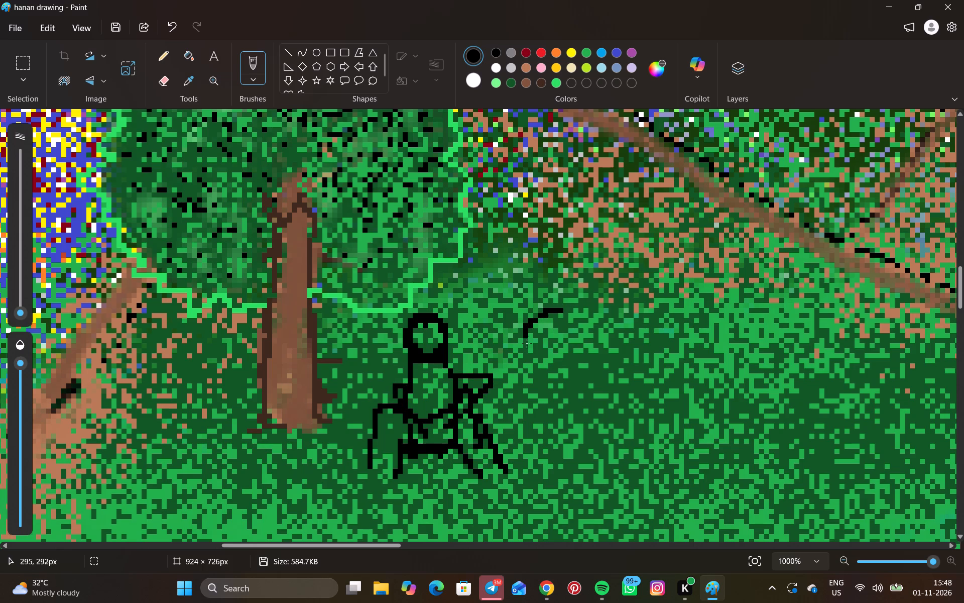
pyautogui.moveTo(527, 343); pyautogui.dragTo(543, 322)
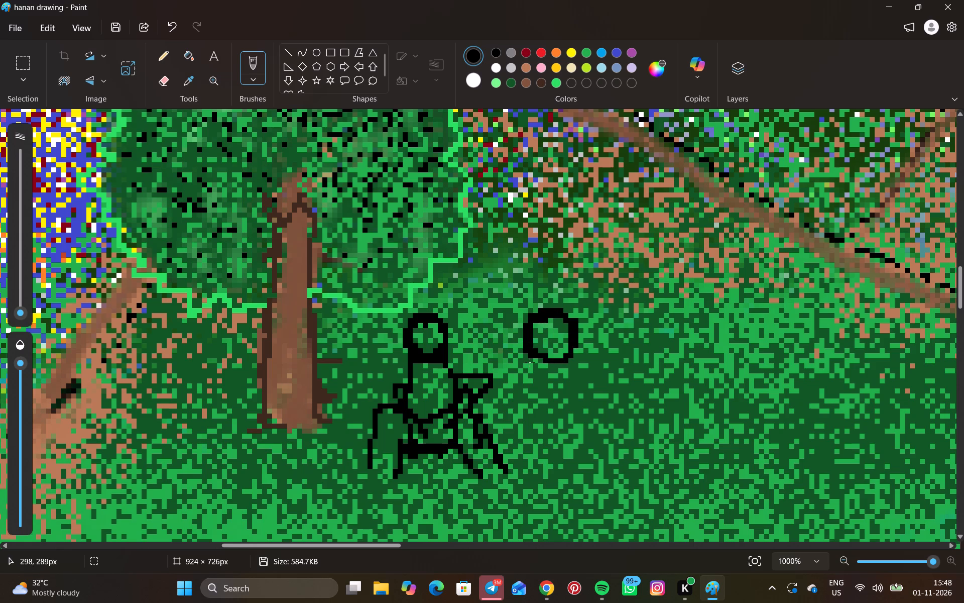
pyautogui.click(543, 363)
pyautogui.moveTo(539, 366); pyautogui.dragTo(524, 377)
pyautogui.moveTo(537, 360); pyautogui.dragTo(528, 427)
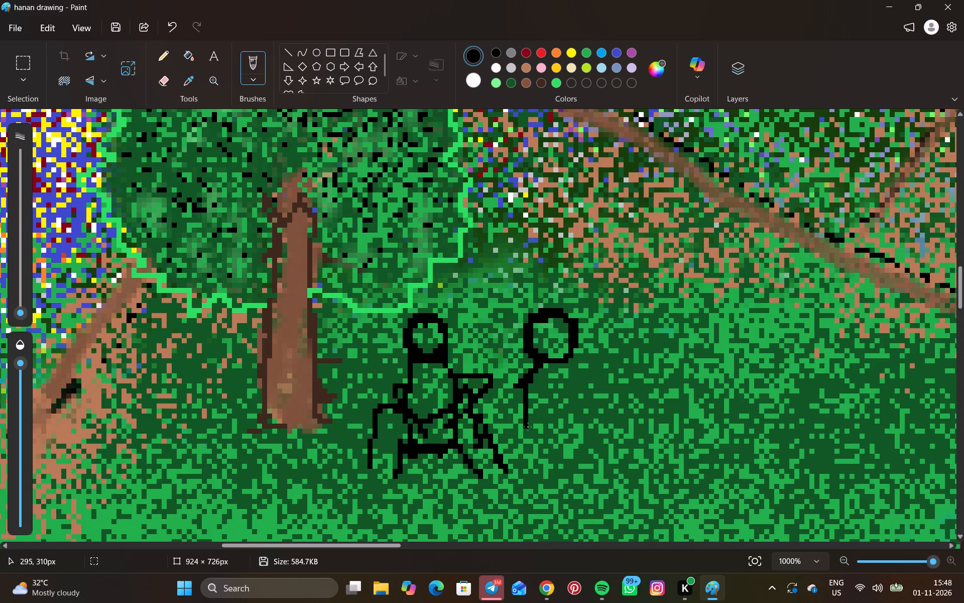
pyautogui.moveTo(528, 427); pyautogui.dragTo(532, 429)
pyautogui.moveTo(574, 362); pyautogui.dragTo(585, 401)
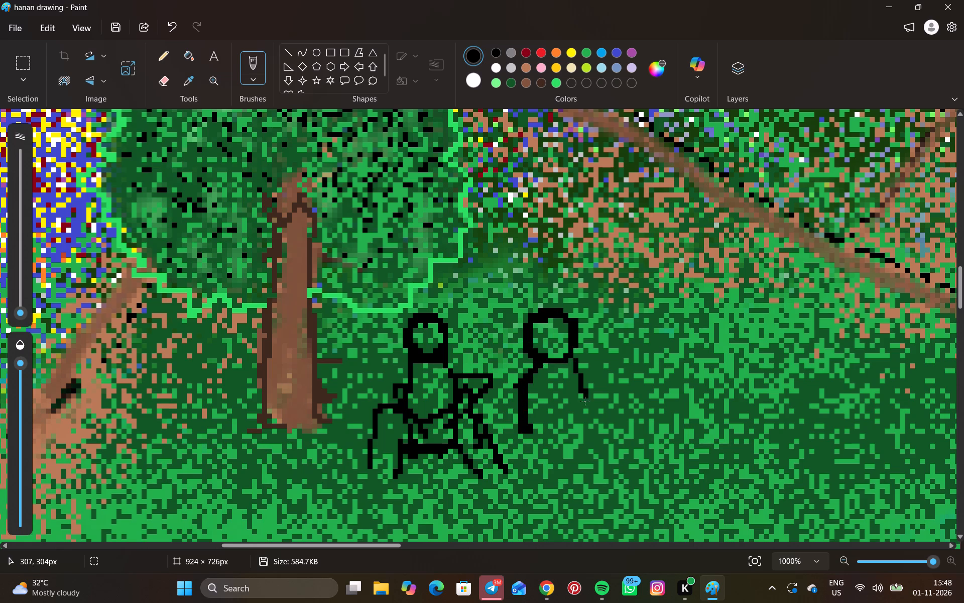
pyautogui.moveTo(585, 401); pyautogui.dragTo(588, 436)
# Add the second figure's arms in thin black, one stretched straight outward and the other bent across its torso.
pyautogui.moveTo(574, 393); pyautogui.dragTo(618, 395)
pyautogui.moveTo(568, 369); pyautogui.dragTo(604, 380)
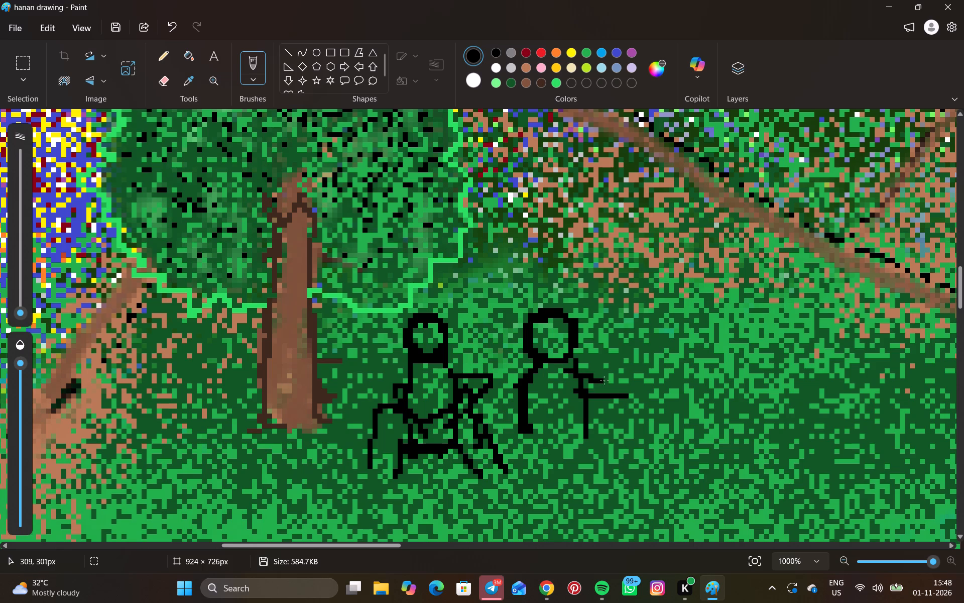
pyautogui.moveTo(604, 380); pyautogui.dragTo(629, 389)
pyautogui.moveTo(533, 380); pyautogui.dragTo(586, 408)
pyautogui.moveTo(512, 398); pyautogui.dragTo(520, 399)
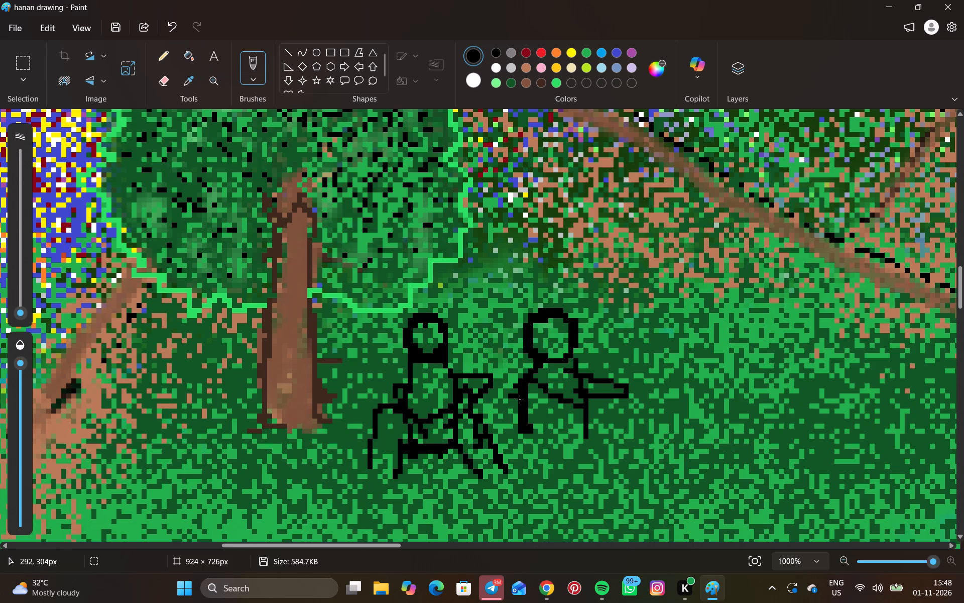
pyautogui.moveTo(520, 399); pyautogui.dragTo(573, 418)
# Draw the second figure's legs and feet in thin black lines below its torso.
pyautogui.moveTo(535, 437); pyautogui.dragTo(565, 414)
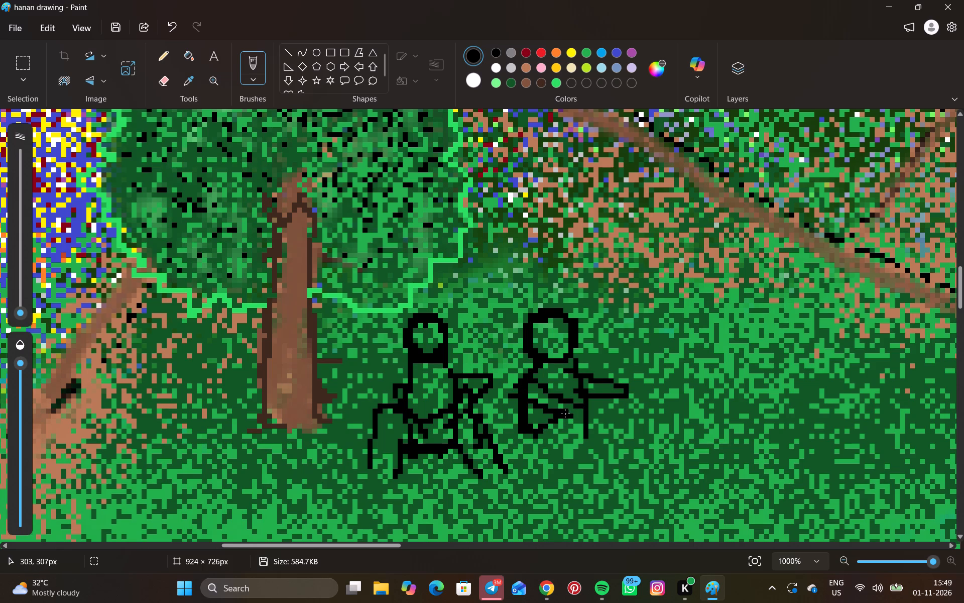
pyautogui.moveTo(565, 414); pyautogui.dragTo(579, 472)
pyautogui.moveTo(525, 438); pyautogui.dragTo(551, 459)
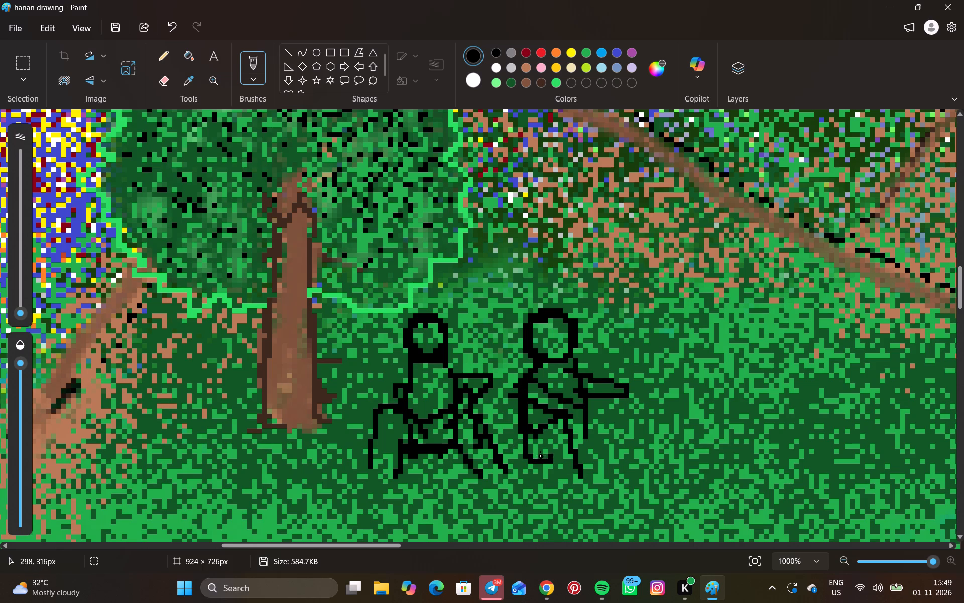
pyautogui.moveTo(547, 454); pyautogui.dragTo(562, 465)
pyautogui.moveTo(561, 462); pyautogui.dragTo(569, 473)
pyautogui.moveTo(574, 427); pyautogui.dragTo(605, 463)
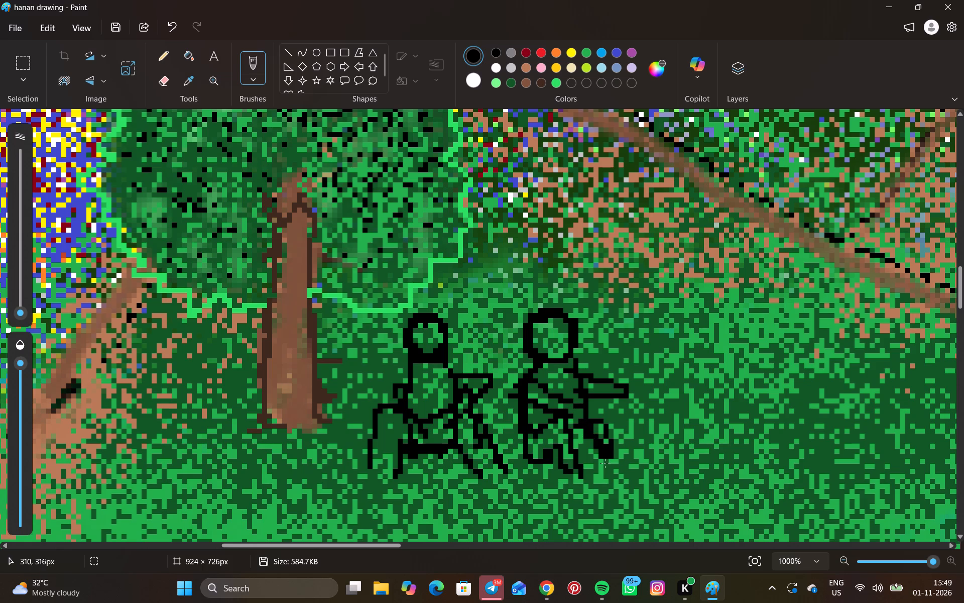
pyautogui.moveTo(605, 463); pyautogui.dragTo(584, 480)
pyautogui.moveTo(588, 470); pyautogui.dragTo(578, 470)
pyautogui.moveTo(556, 475); pyautogui.dragTo(573, 476)
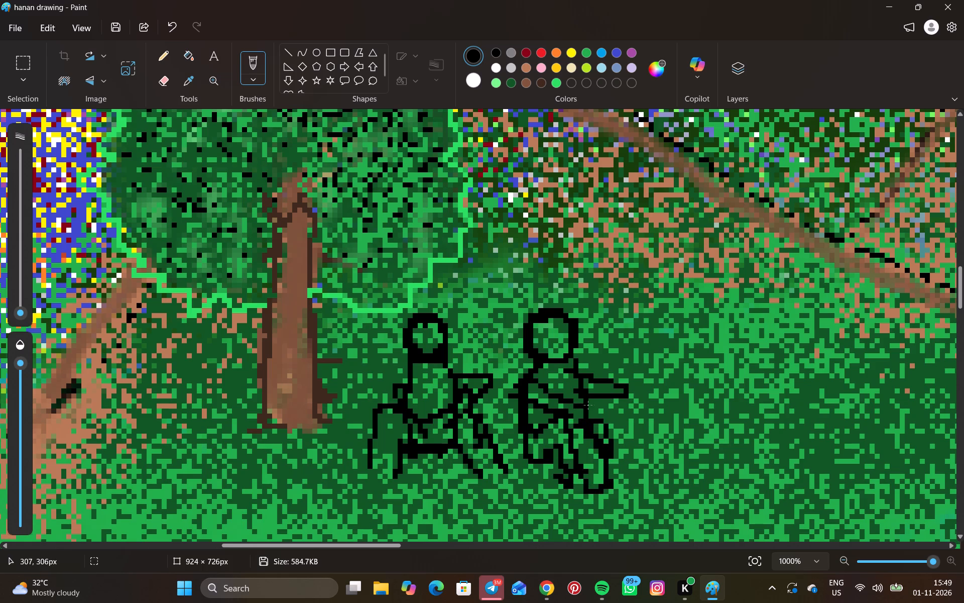
# Touch up the second figure's waist in black and add a hand at the end of its outstretched arm.
pyautogui.click(582, 405)
pyautogui.moveTo(584, 409); pyautogui.dragTo(578, 417)
pyautogui.moveTo(632, 398); pyautogui.dragTo(618, 407)
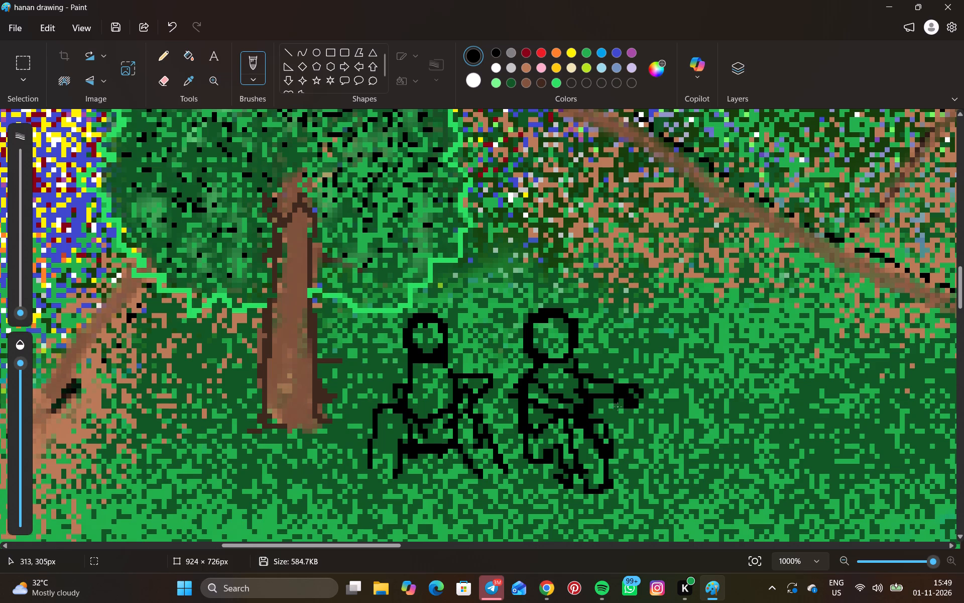
pyautogui.moveTo(618, 407); pyautogui.dragTo(625, 406)
# Paint the second figure's torso dark red, using a thicker round brush at its smallest size.
pyautogui.click(523, 53)
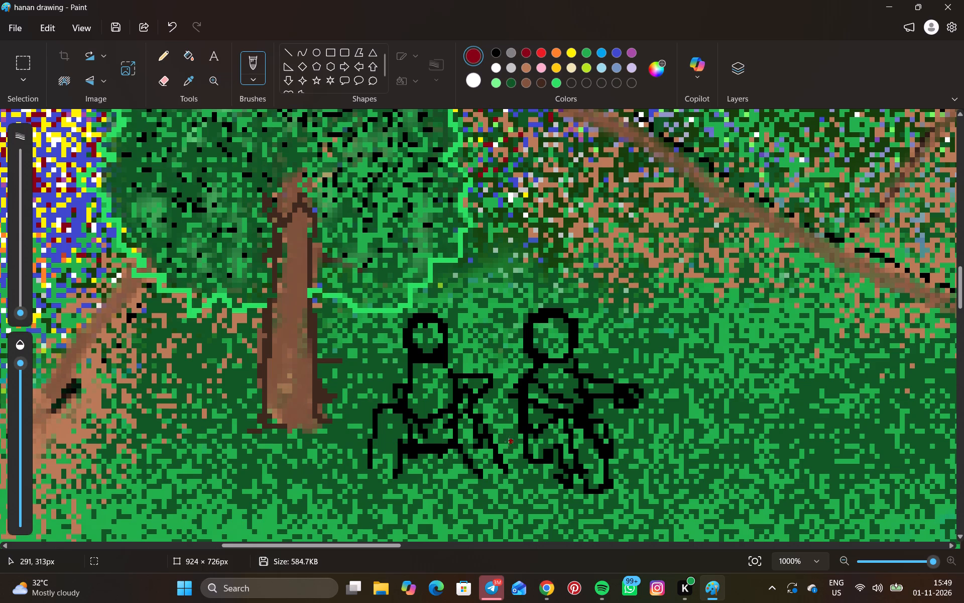
pyautogui.moveTo(542, 374); pyautogui.dragTo(540, 384)
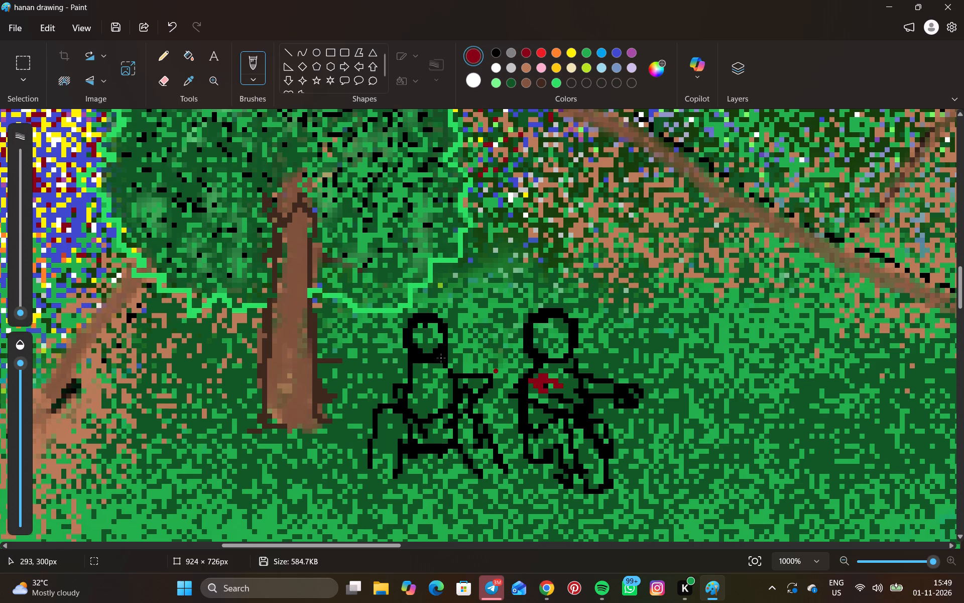
pyautogui.click(181, 23)
pyautogui.click(263, 79)
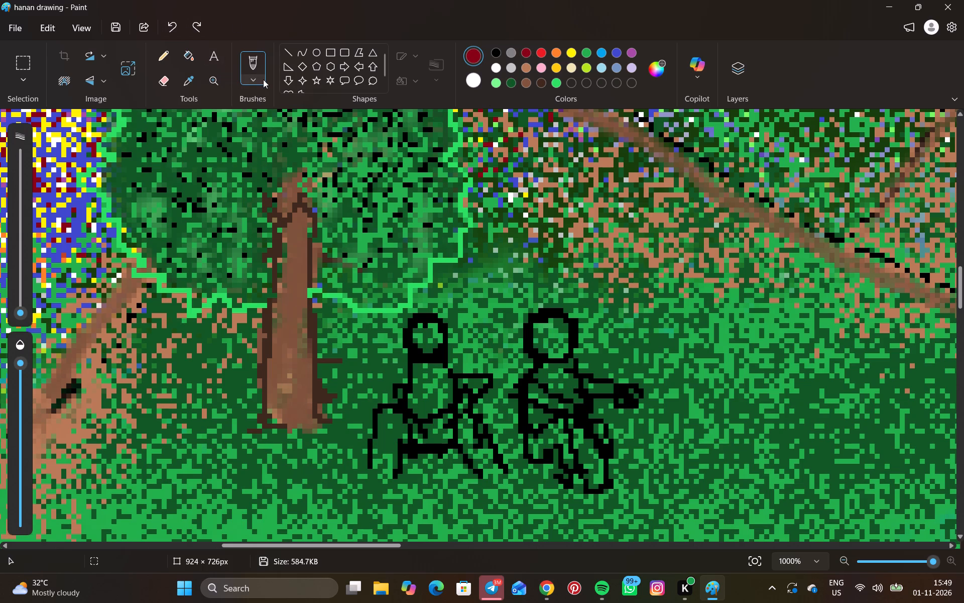
pyautogui.click(305, 213)
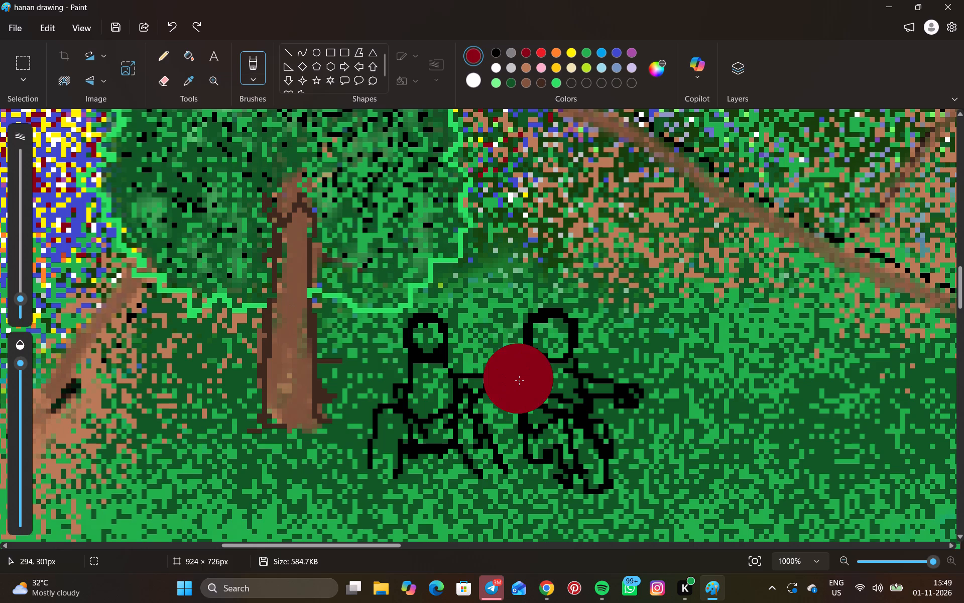
pyautogui.moveTo(26, 295); pyautogui.dragTo(94, 389)
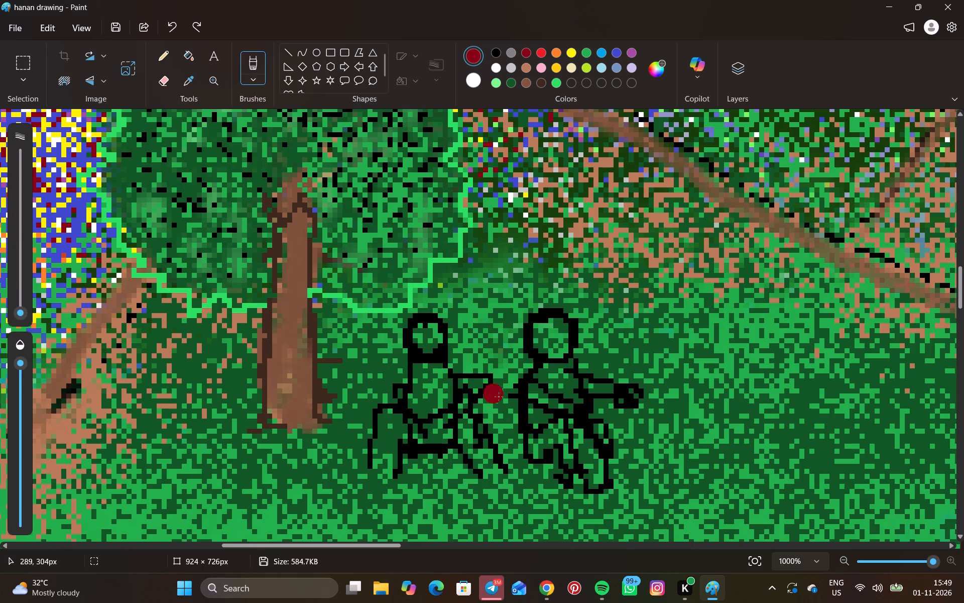
pyautogui.click(551, 375)
pyautogui.moveTo(562, 378); pyautogui.dragTo(540, 384)
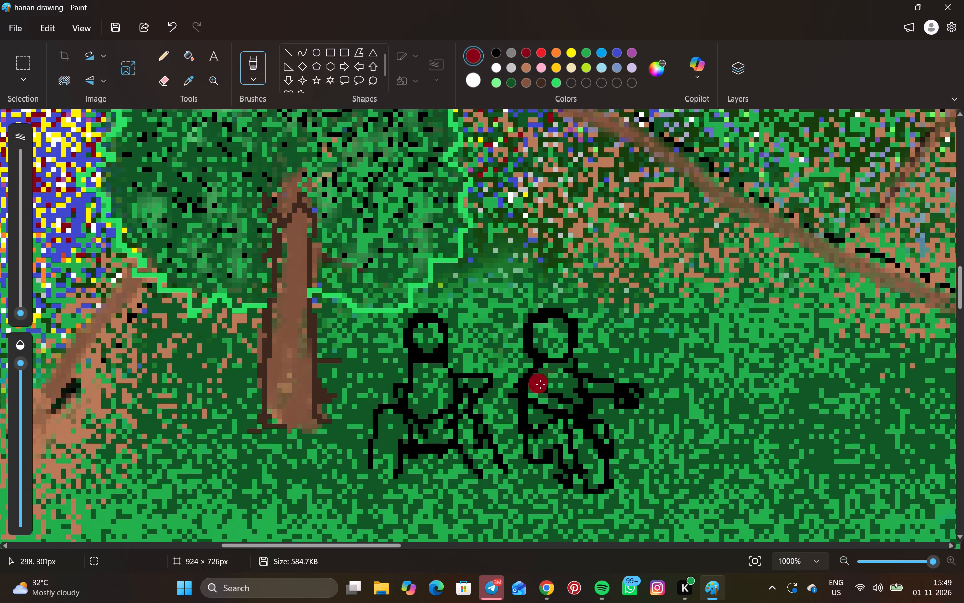
pyautogui.moveTo(540, 384); pyautogui.dragTo(550, 375)
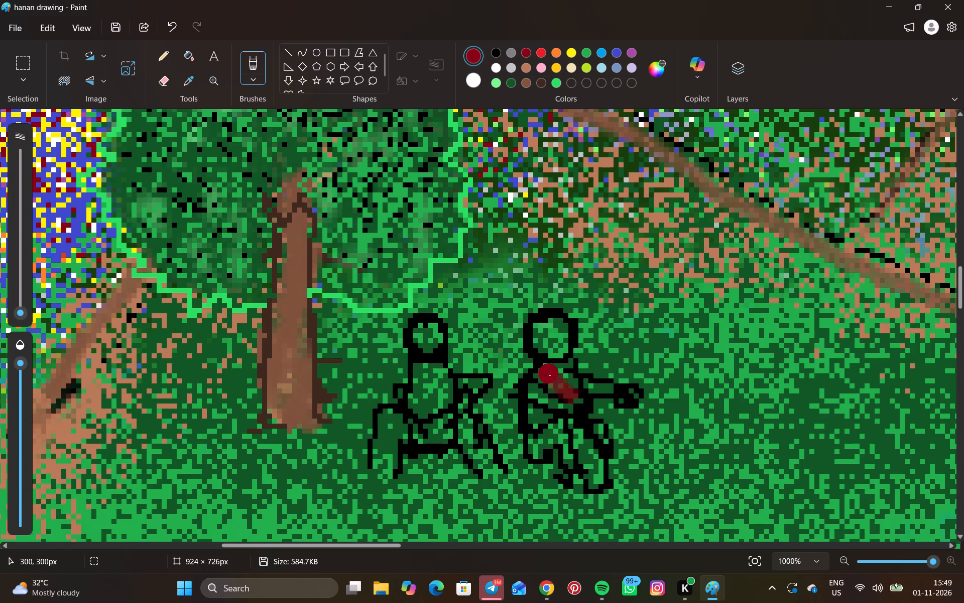
pyautogui.moveTo(550, 375); pyautogui.dragTo(551, 387)
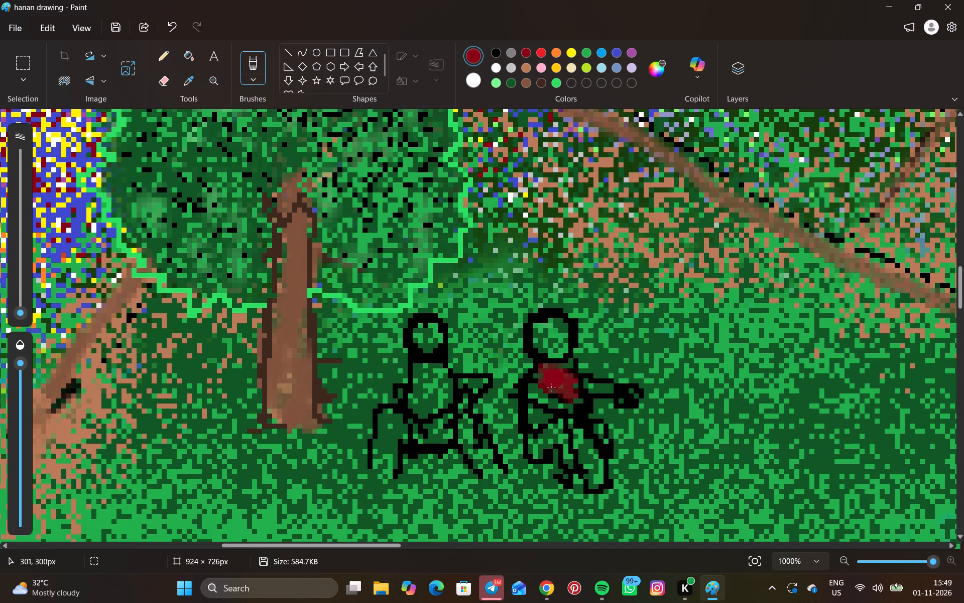
pyautogui.moveTo(551, 387); pyautogui.dragTo(574, 407)
pyautogui.moveTo(533, 413); pyautogui.dragTo(537, 414)
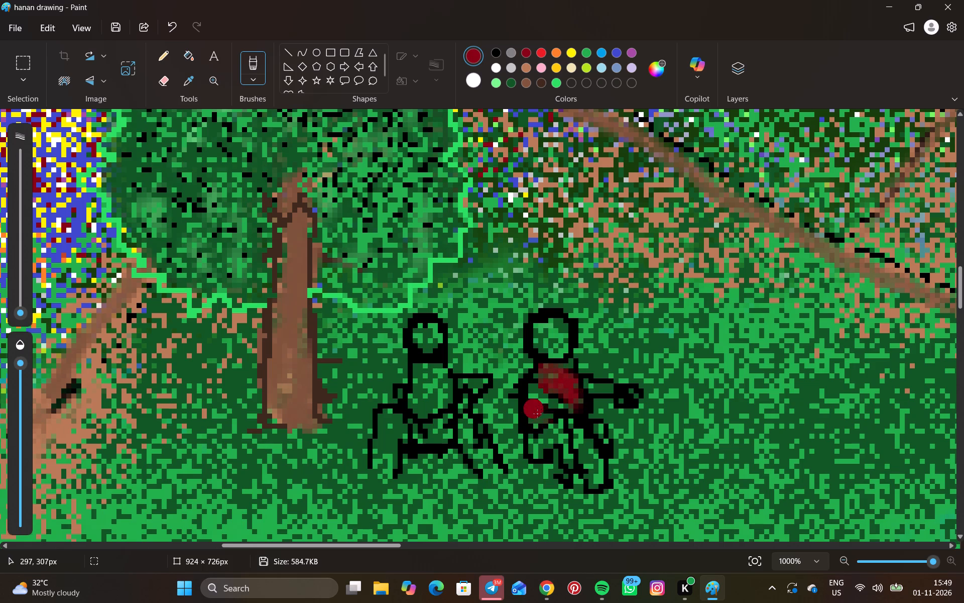
pyautogui.moveTo(537, 414); pyautogui.dragTo(527, 403)
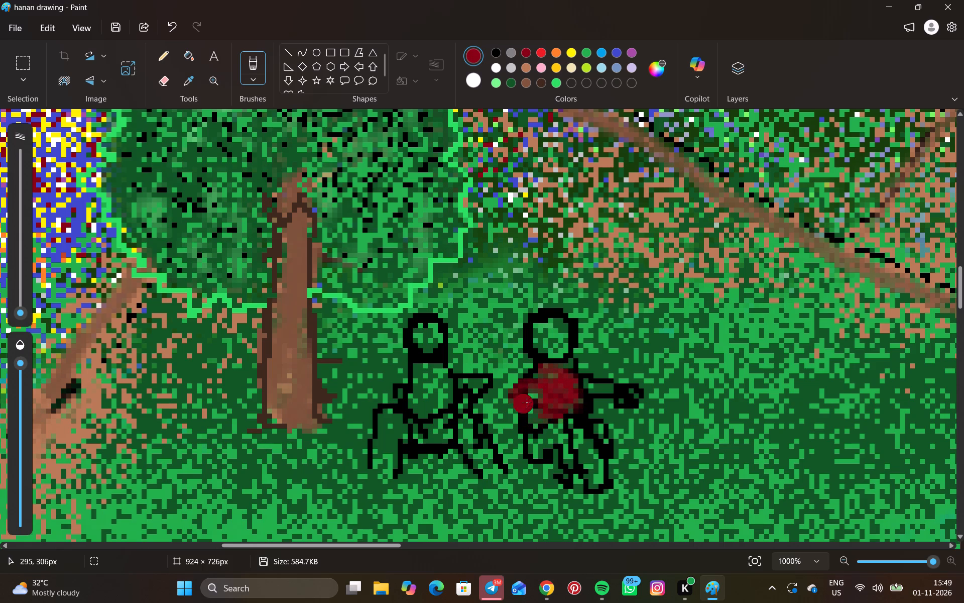
# Extend the dark red over the second figure's lower torso, legs and outstretched arm.
pyautogui.moveTo(527, 403); pyautogui.dragTo(576, 430)
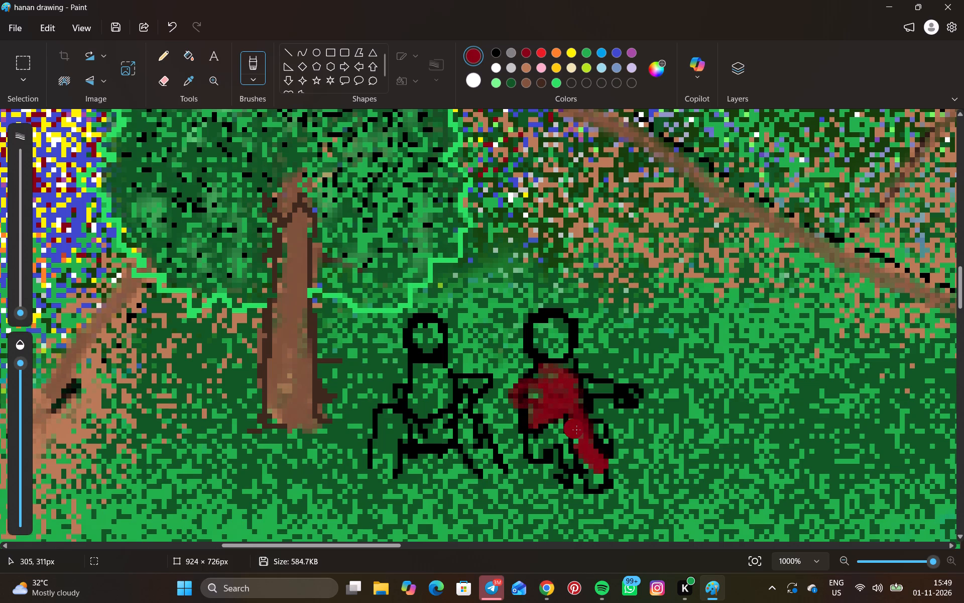
pyautogui.moveTo(576, 430); pyautogui.dragTo(538, 458)
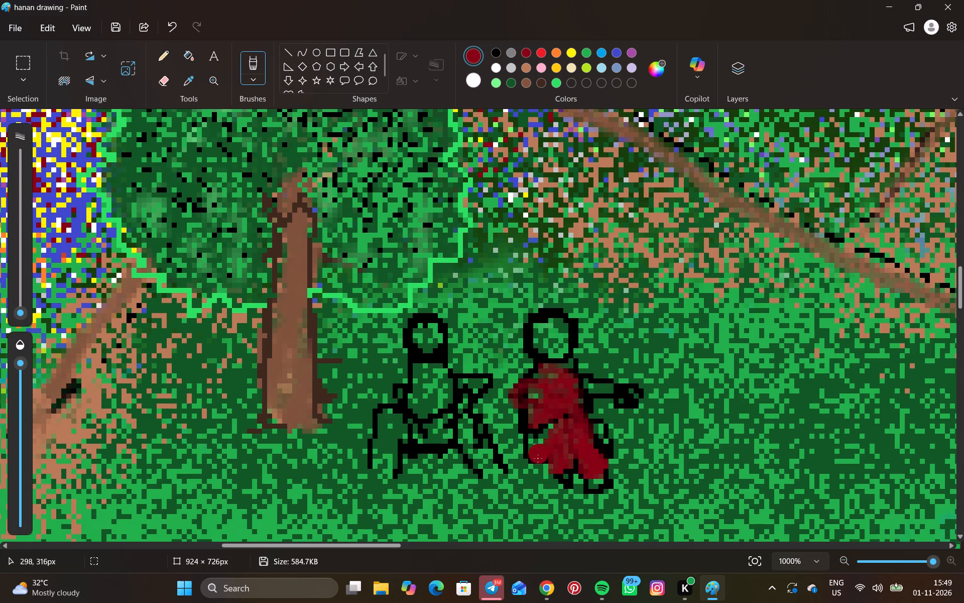
pyautogui.moveTo(538, 458); pyautogui.dragTo(617, 396)
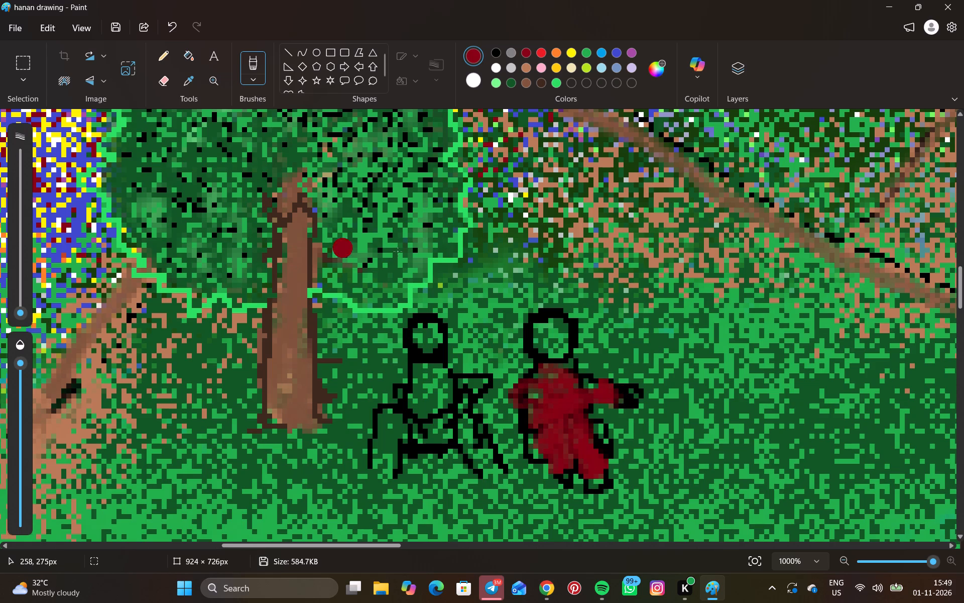
# Paint golden yellow over the second figure's legs to form its trousers.
pyautogui.click(553, 68)
pyautogui.moveTo(534, 444); pyautogui.dragTo(571, 472)
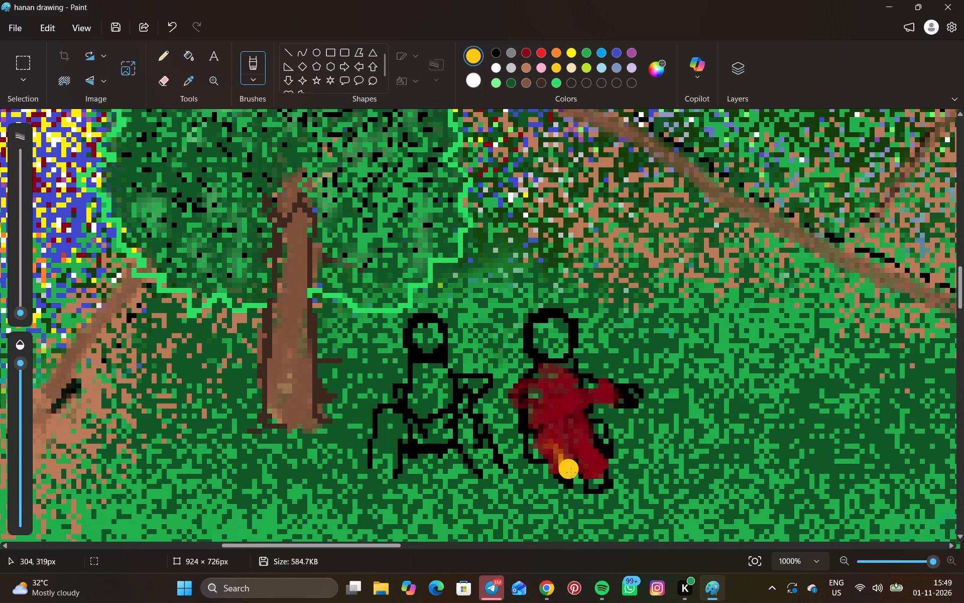
pyautogui.moveTo(571, 472); pyautogui.dragTo(536, 453)
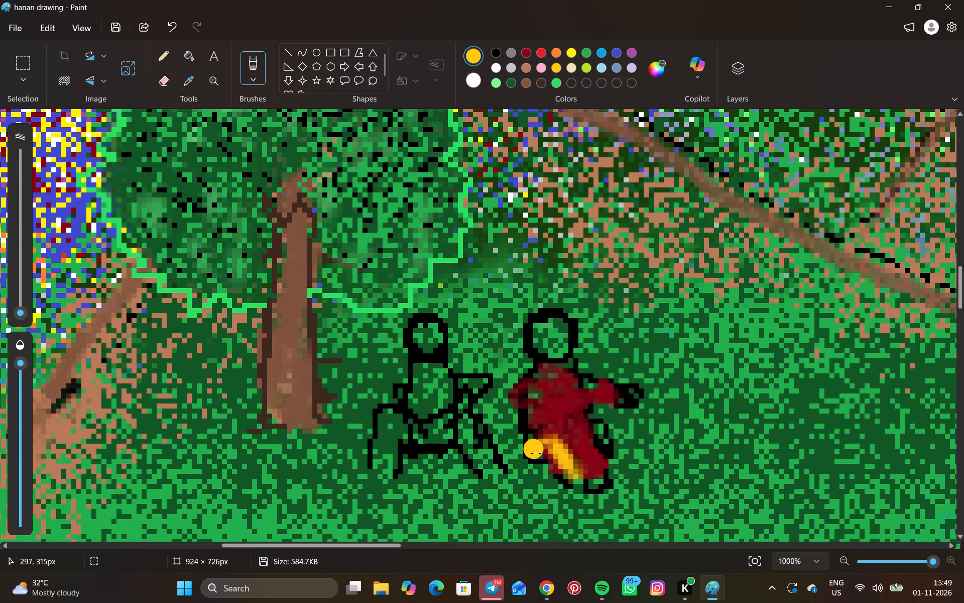
pyautogui.moveTo(536, 453); pyautogui.dragTo(563, 458)
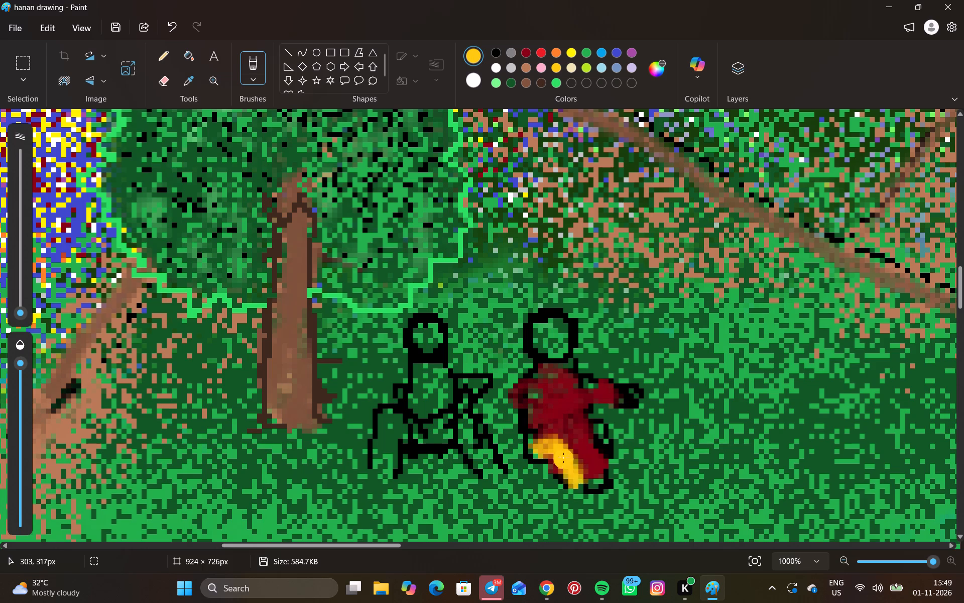
pyautogui.moveTo(563, 458); pyautogui.dragTo(583, 444)
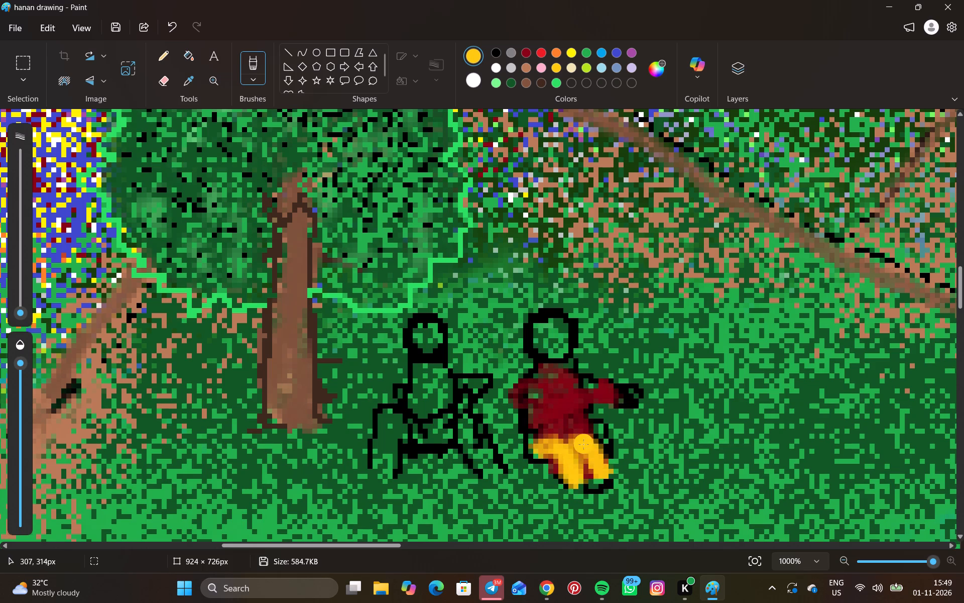
pyautogui.moveTo(583, 444); pyautogui.dragTo(616, 504)
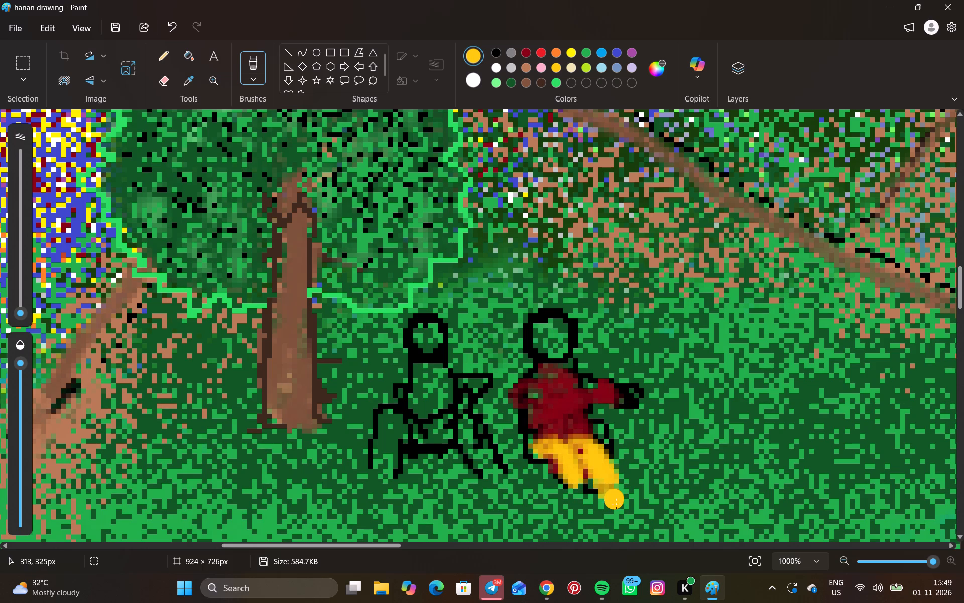
pyautogui.moveTo(616, 504); pyautogui.dragTo(579, 448)
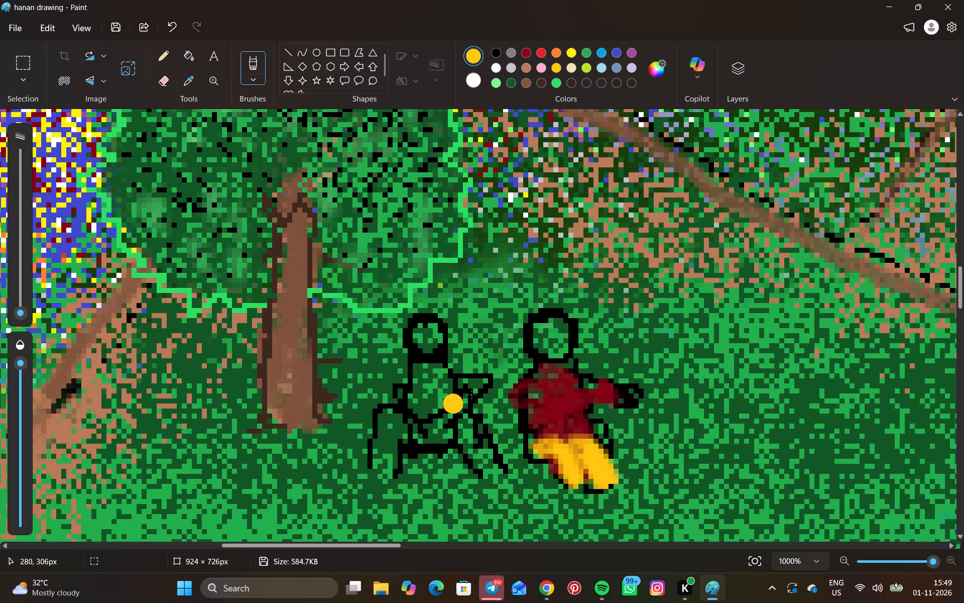
# Paint blue over the first figure's waist and both legs to form its trousers.
pyautogui.click(600, 56)
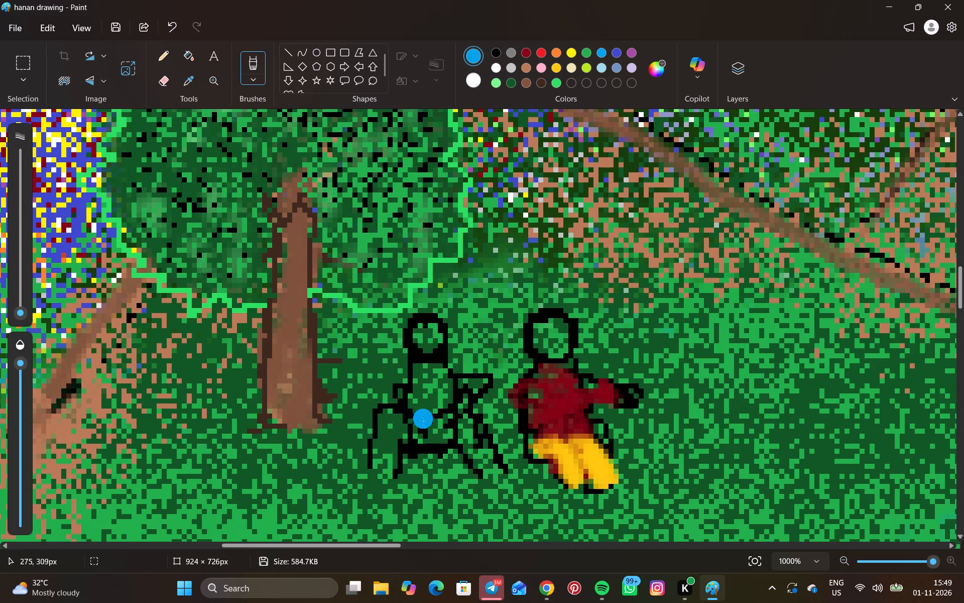
pyautogui.moveTo(409, 433); pyautogui.dragTo(398, 446)
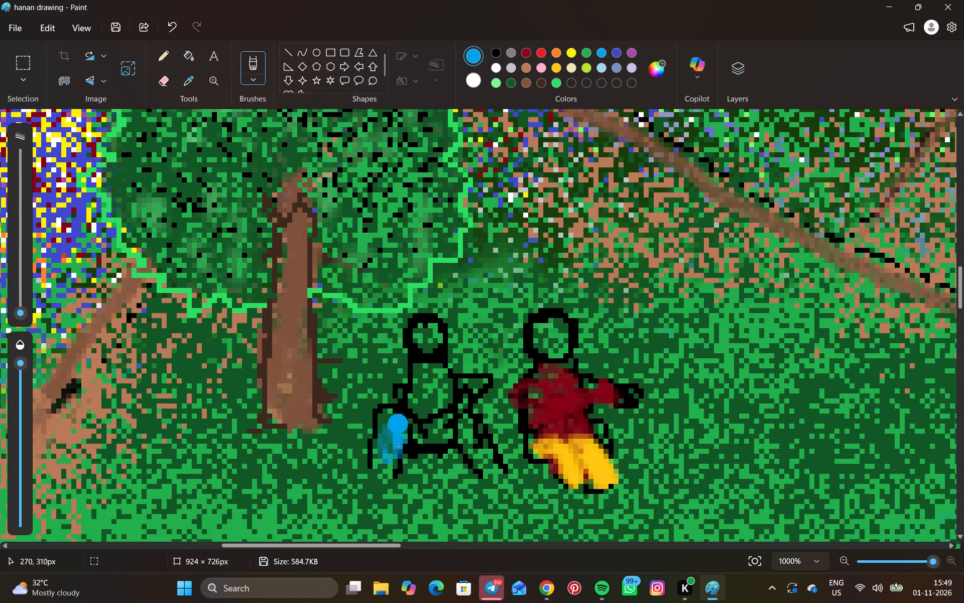
pyautogui.moveTo(398, 446); pyautogui.dragTo(370, 490)
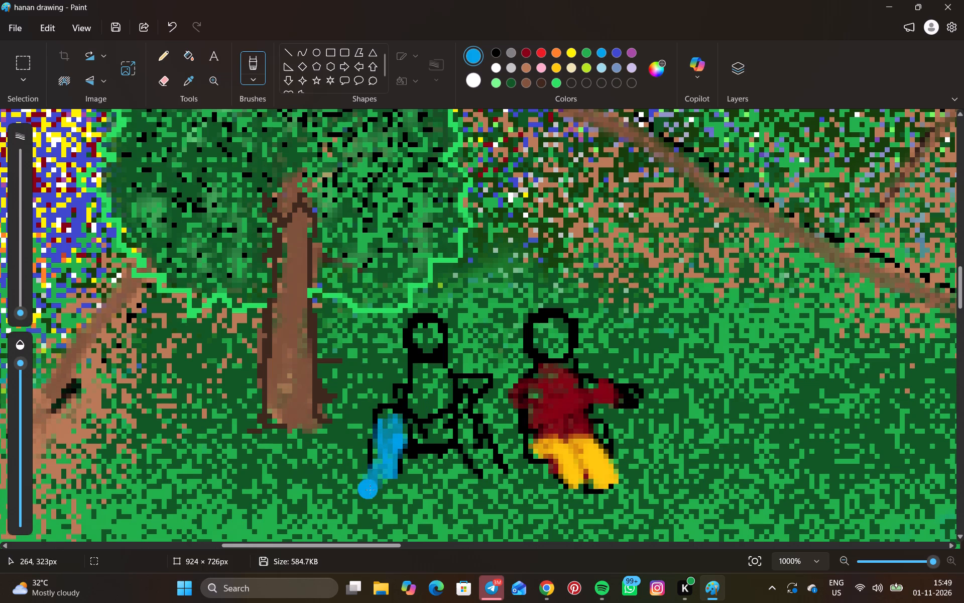
pyautogui.moveTo(370, 490); pyautogui.dragTo(412, 437)
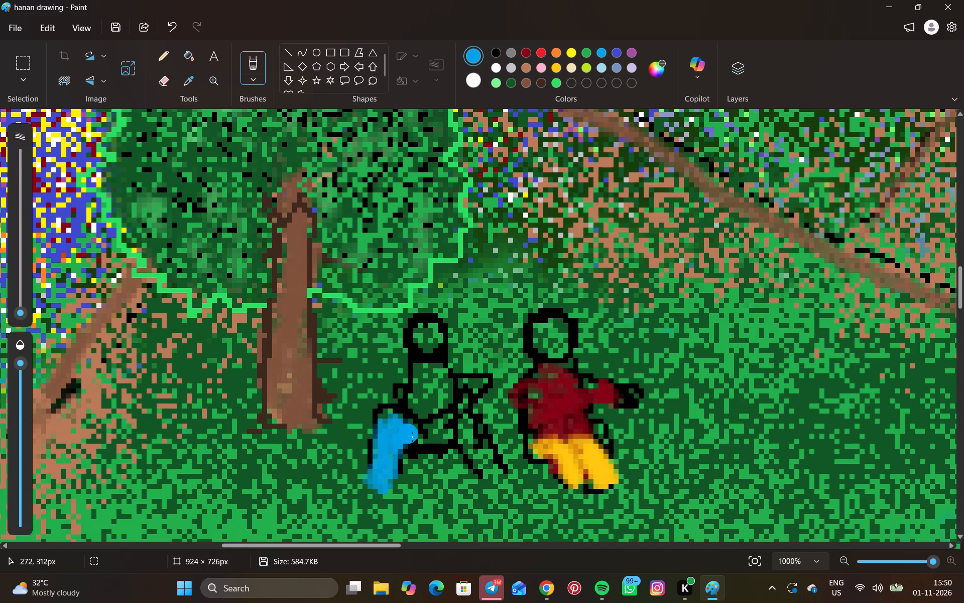
pyautogui.moveTo(412, 437); pyautogui.dragTo(440, 421)
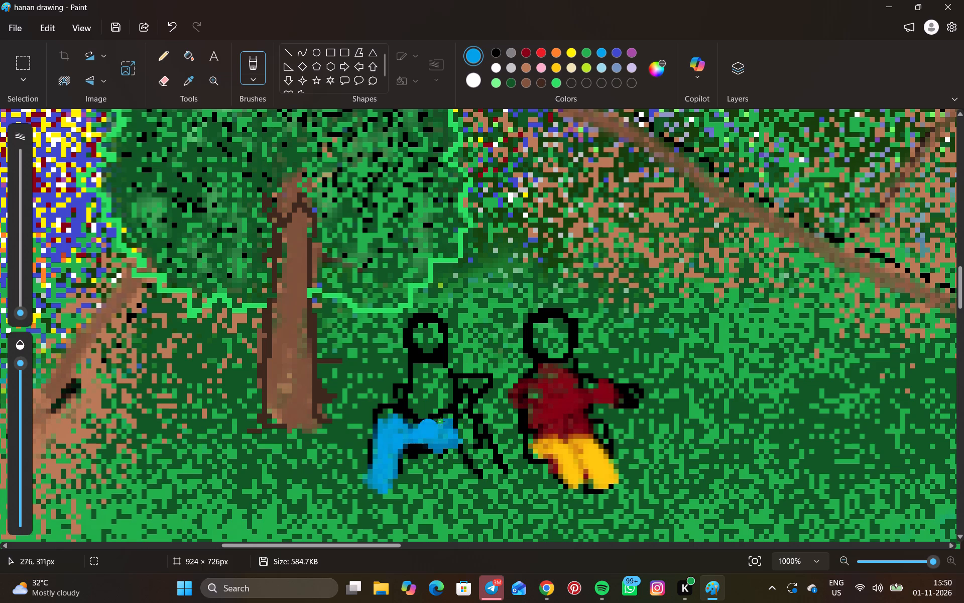
pyautogui.moveTo(440, 421); pyautogui.dragTo(497, 490)
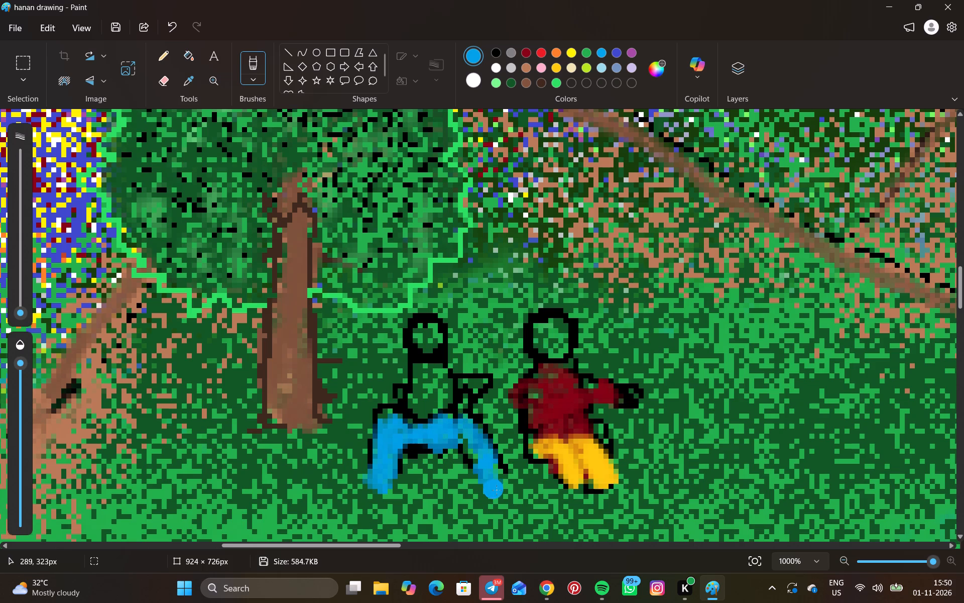
pyautogui.moveTo(497, 490); pyautogui.dragTo(496, 486)
# Switch to Spotify and play "Weird Fishes / Arpeggi" by Radiohead from Liked Songs.
pyautogui.click(604, 589)
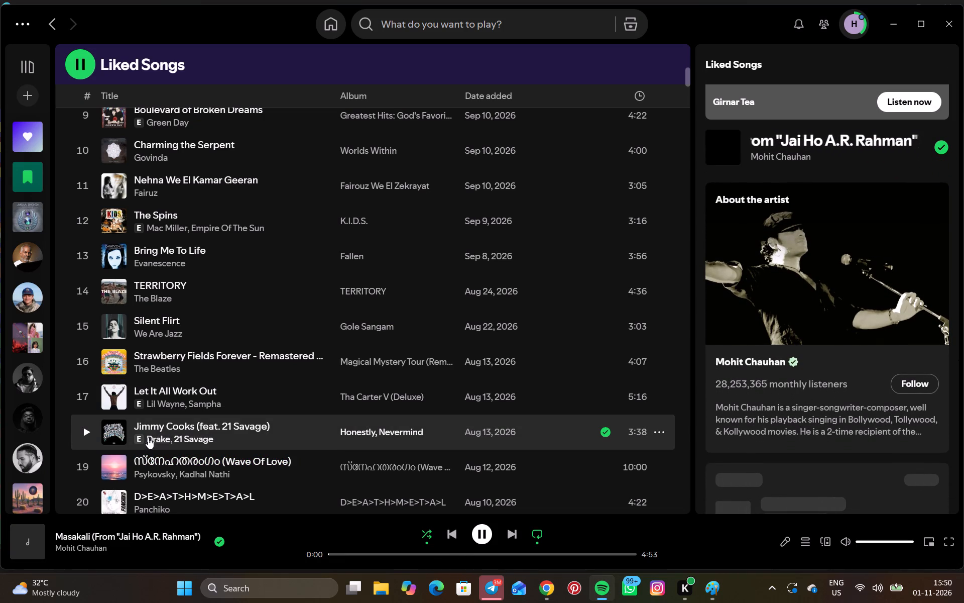
pyautogui.scroll(-2, 92, 339)
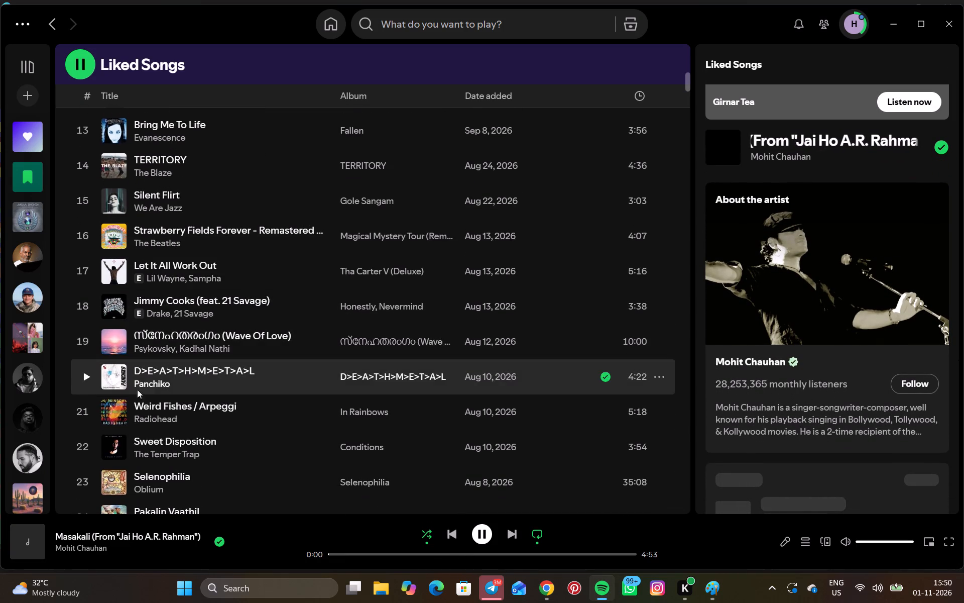
pyautogui.click(83, 415)
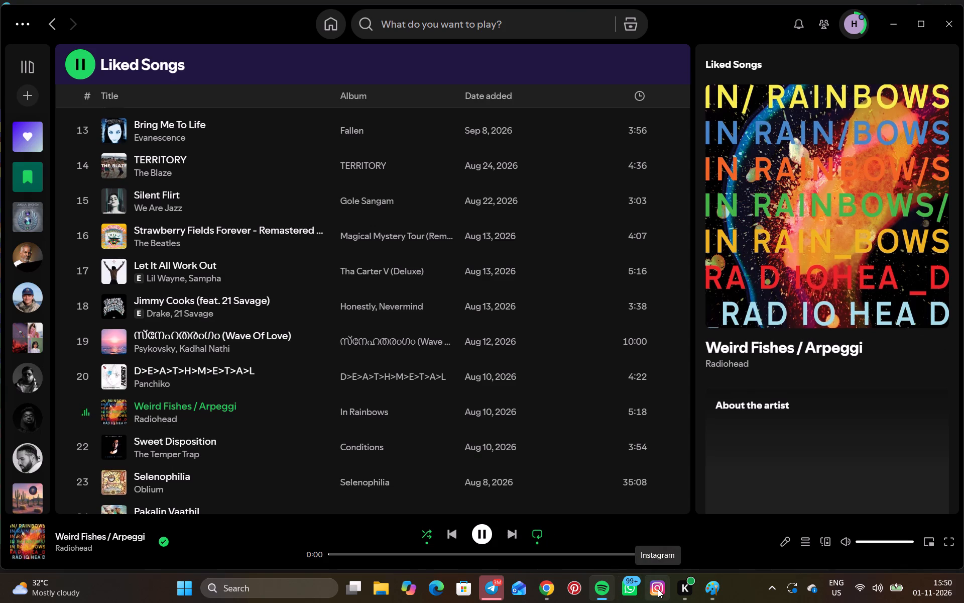
pyautogui.click(481, 537)
pyautogui.click(481, 537)
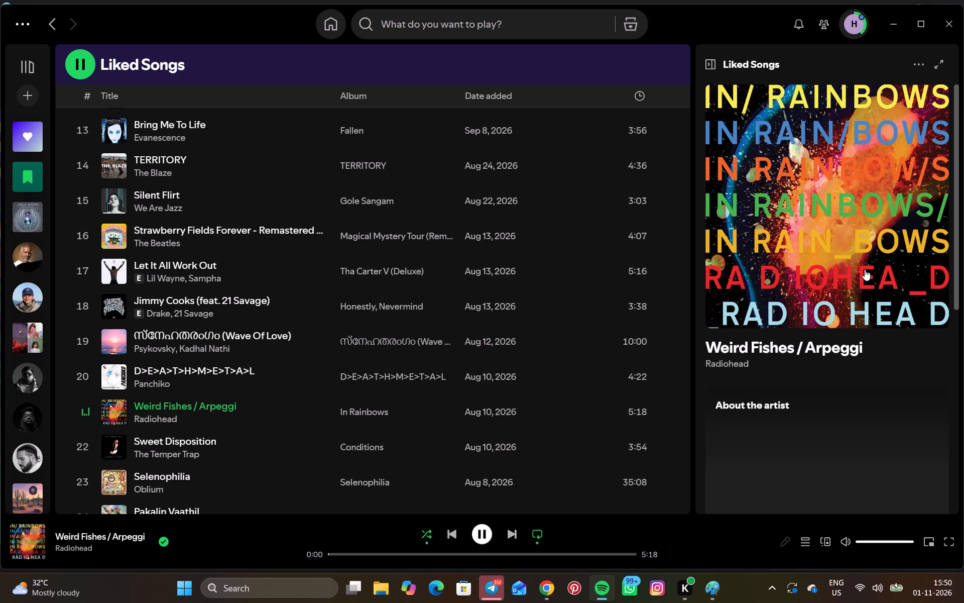
# Close and reopen Spotify, try to resume the song, and return to the painting in Paint.
pyautogui.click(954, 25)
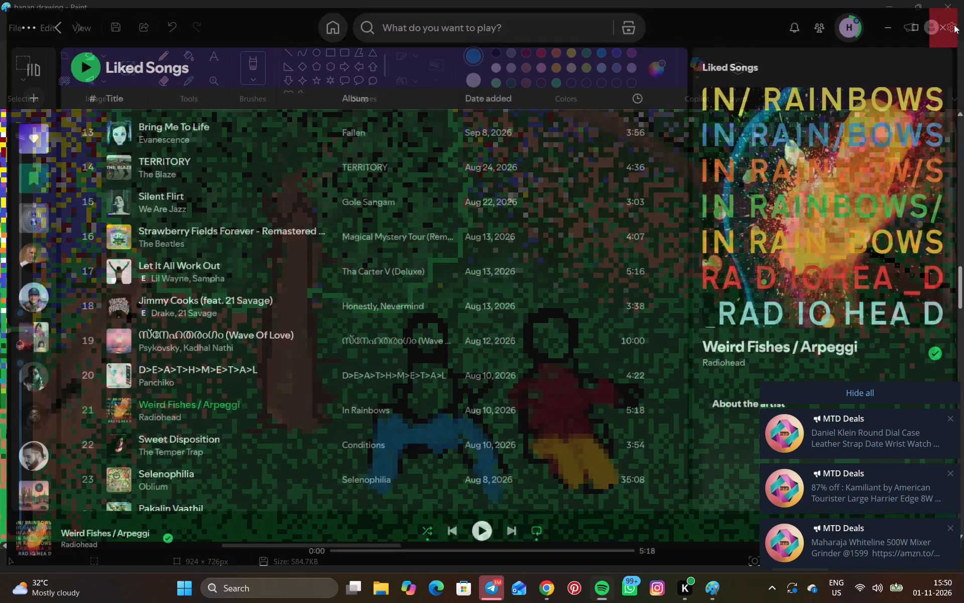
pyautogui.click(610, 596)
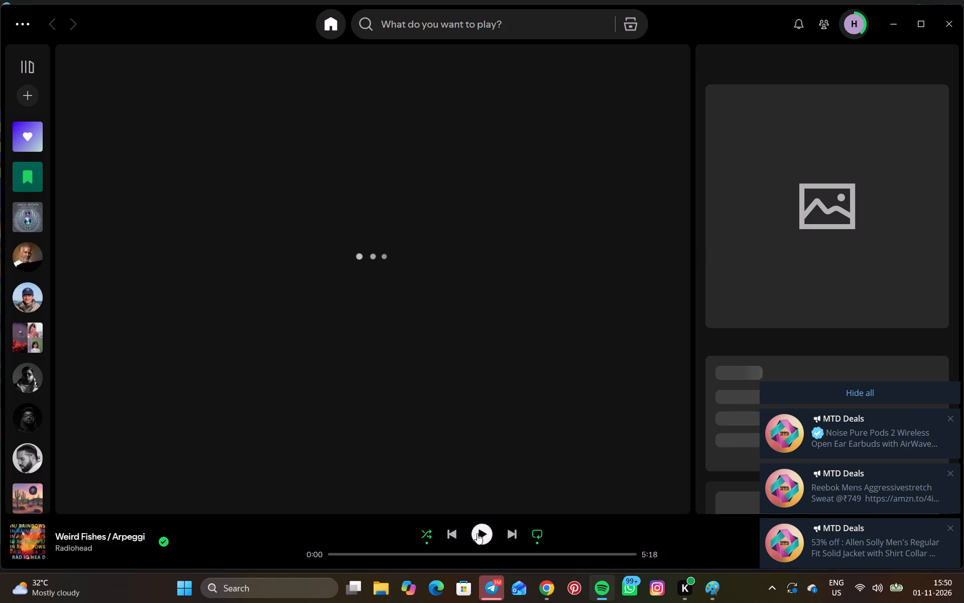
pyautogui.click(484, 529)
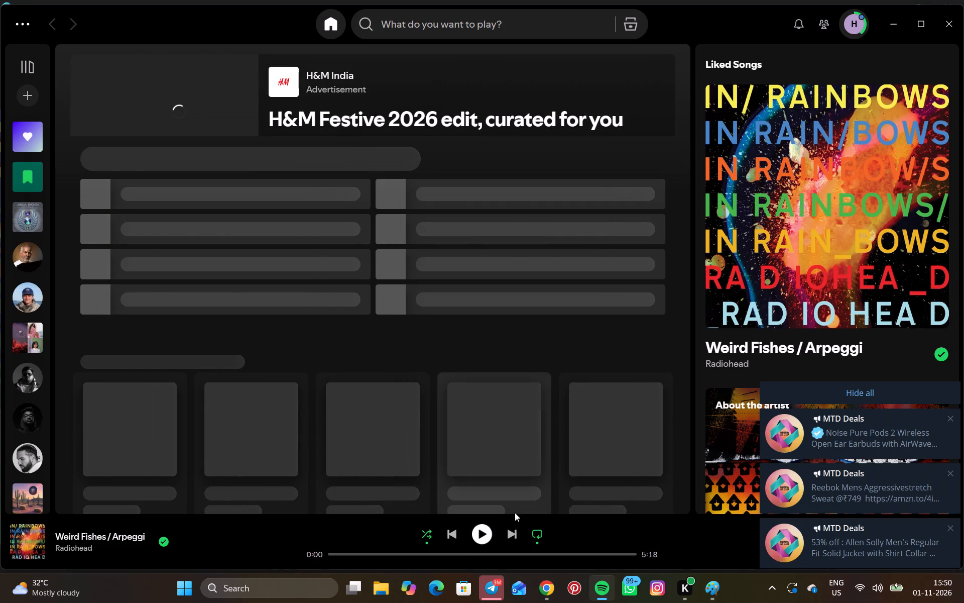
pyautogui.click(892, 25)
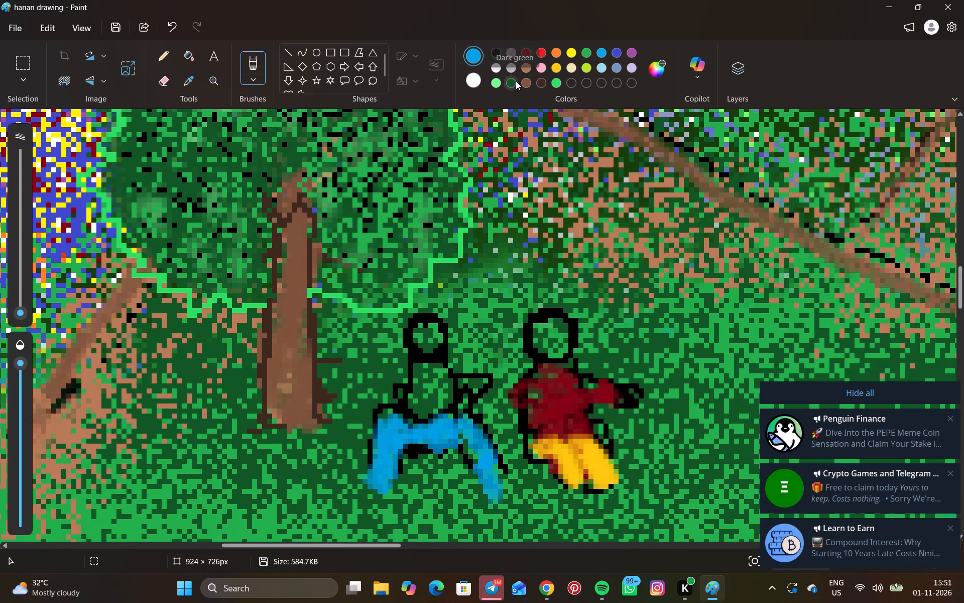
# Paint the first figure's torso and both arms yellow to form its shirt.
pyautogui.click(570, 53)
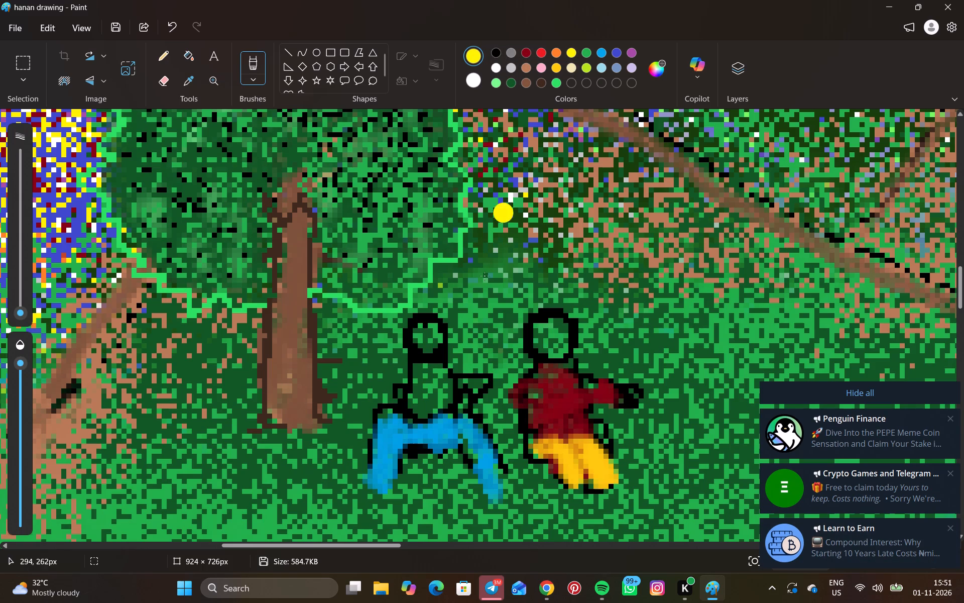
pyautogui.moveTo(427, 399); pyautogui.dragTo(418, 418)
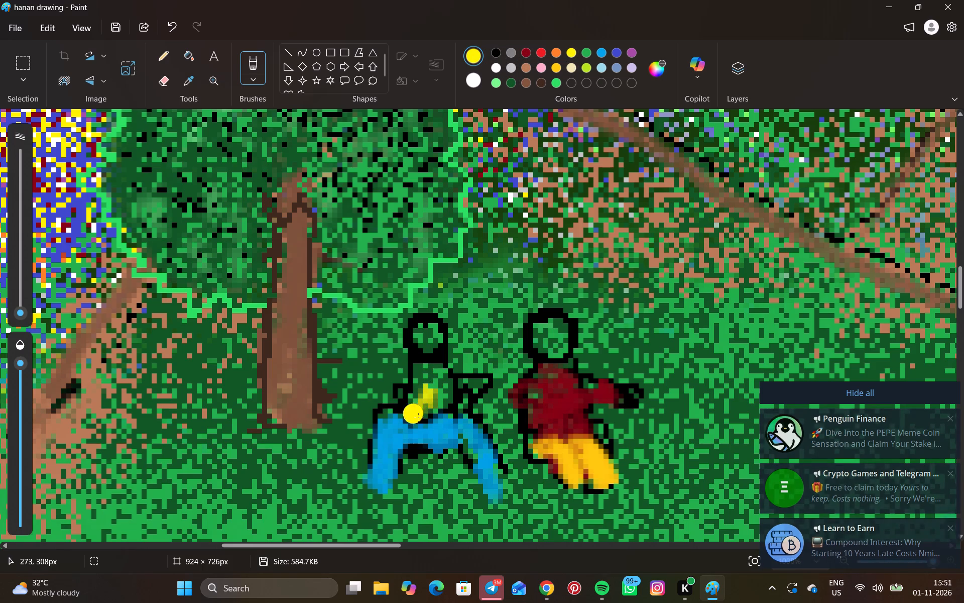
pyautogui.moveTo(418, 418); pyautogui.dragTo(419, 384)
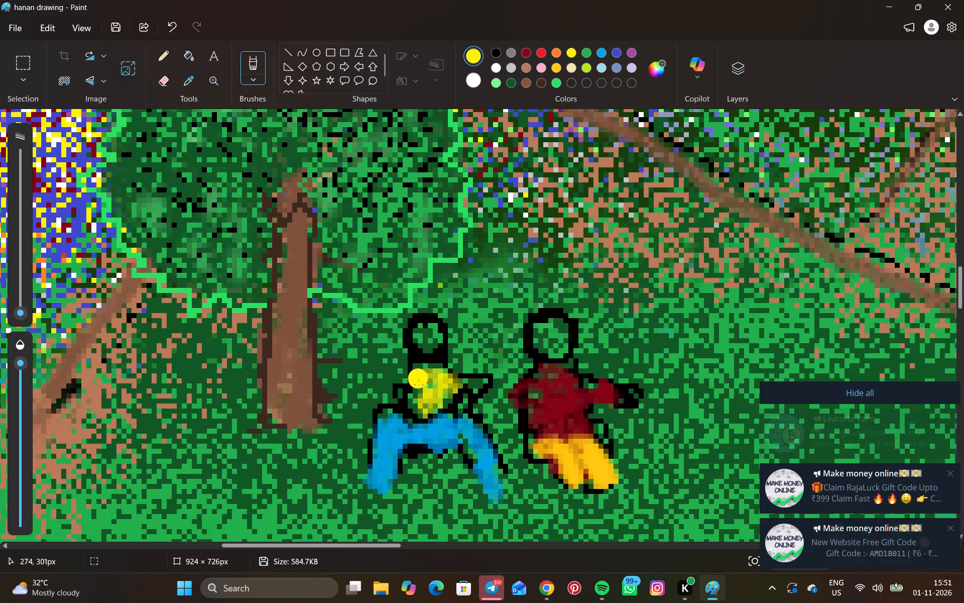
pyautogui.moveTo(419, 384); pyautogui.dragTo(446, 397)
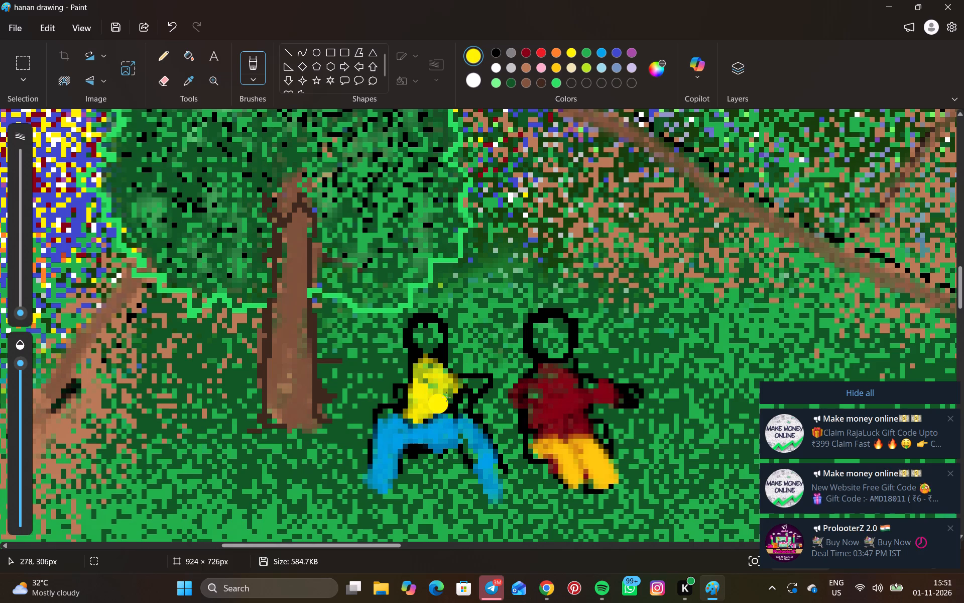
pyautogui.moveTo(446, 397); pyautogui.dragTo(399, 399)
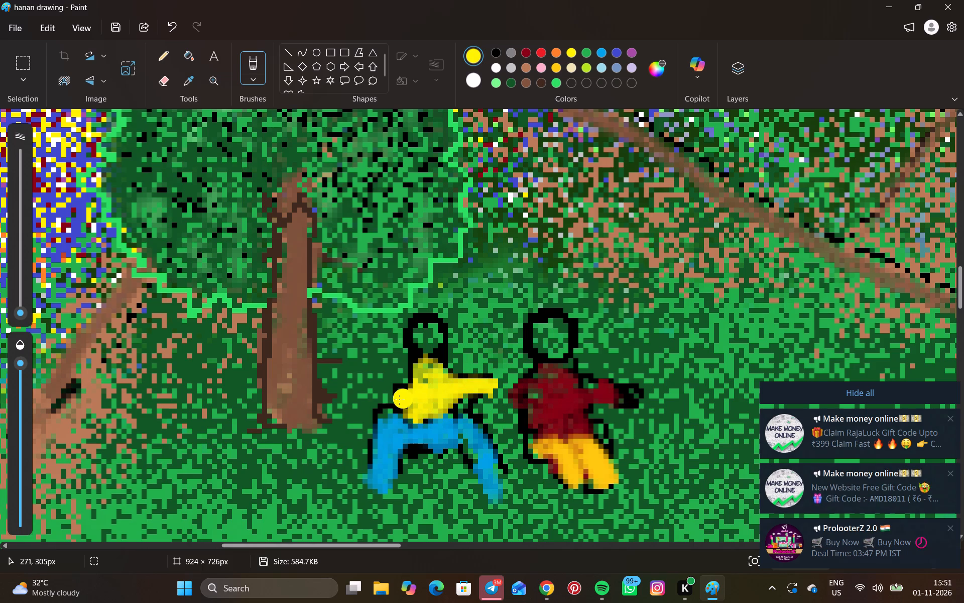
pyautogui.moveTo(399, 399); pyautogui.dragTo(394, 397)
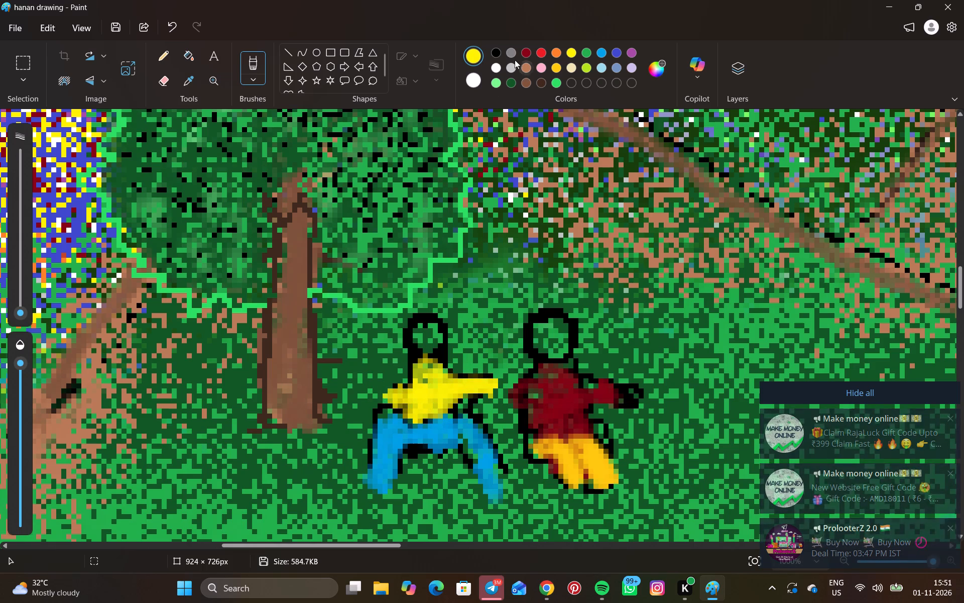
# Paint the heads of both figures brown.
pyautogui.click(530, 81)
pyautogui.moveTo(429, 341); pyautogui.dragTo(437, 332)
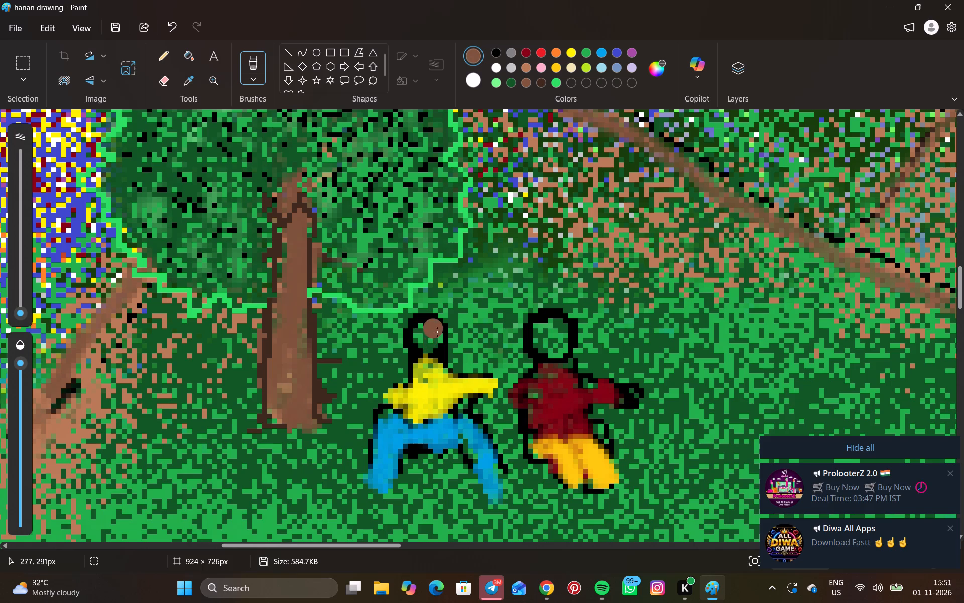
pyautogui.moveTo(437, 332); pyautogui.dragTo(431, 341)
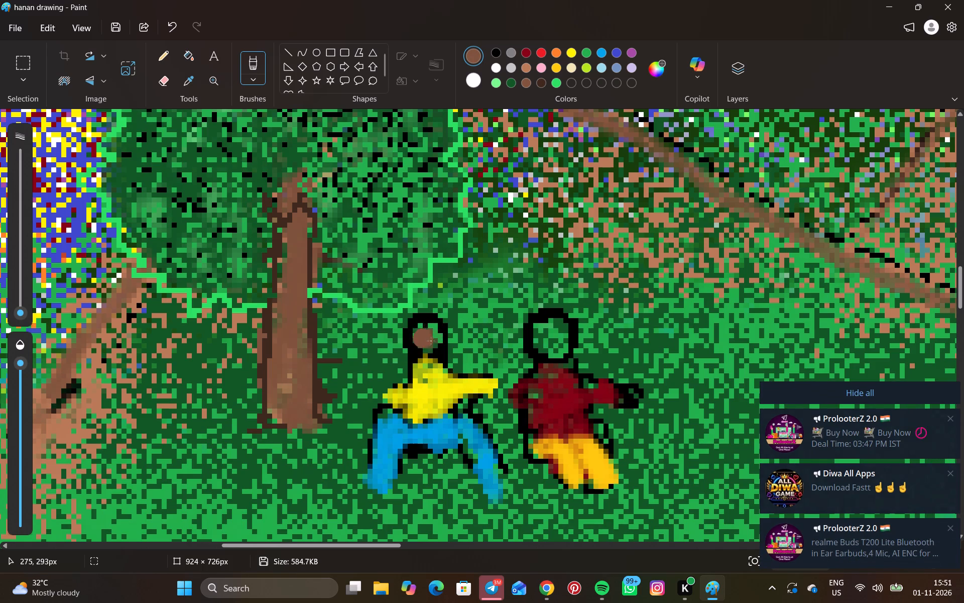
pyautogui.moveTo(431, 341); pyautogui.dragTo(433, 343)
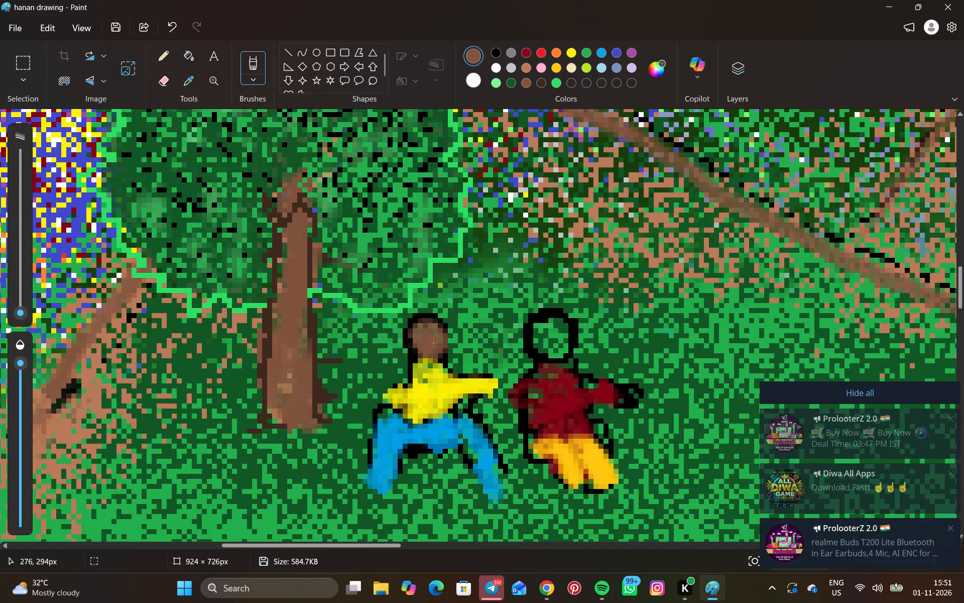
pyautogui.moveTo(433, 343); pyautogui.dragTo(431, 336)
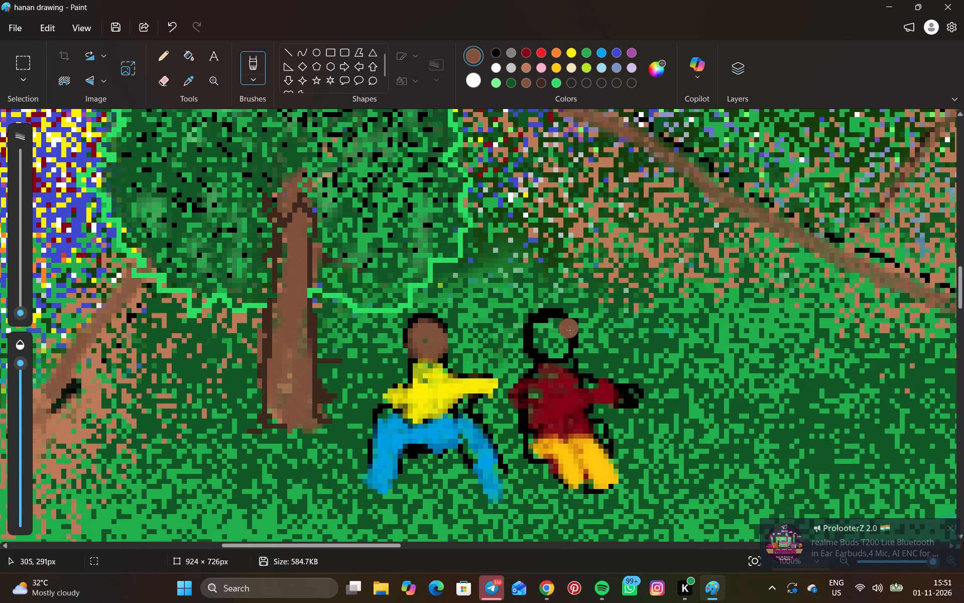
pyautogui.moveTo(556, 330); pyautogui.dragTo(566, 321)
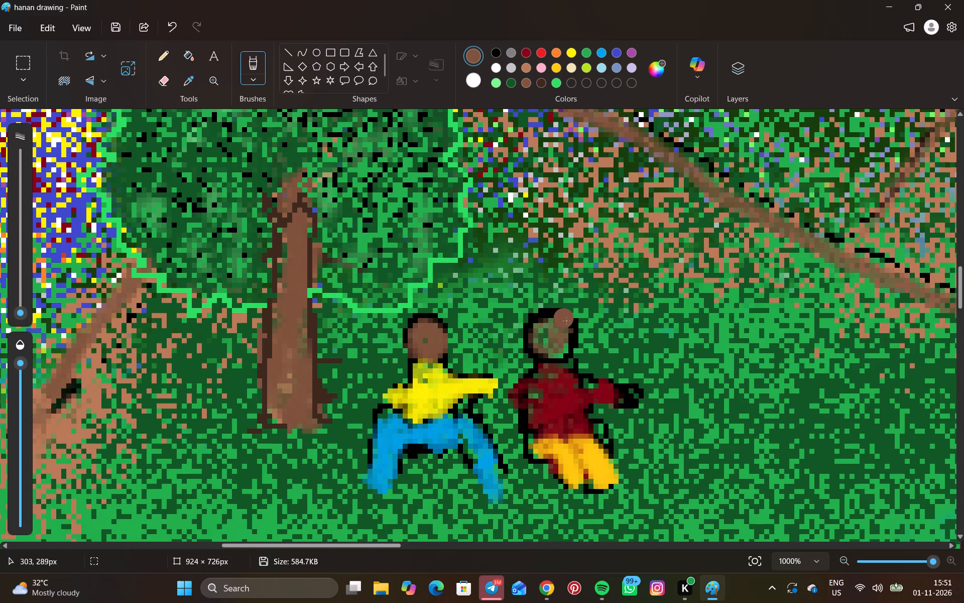
pyautogui.moveTo(566, 321); pyautogui.dragTo(552, 353)
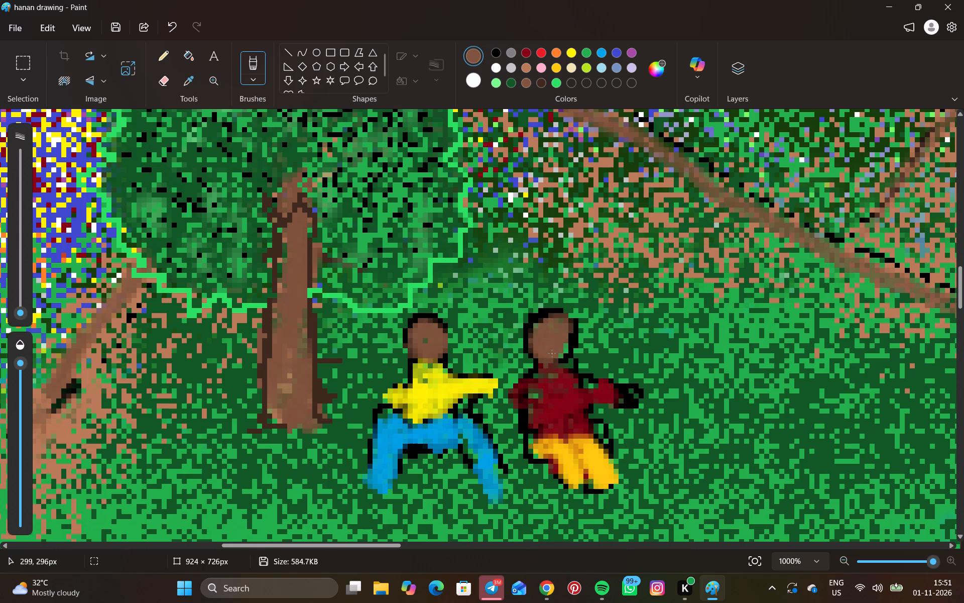
pyautogui.moveTo(552, 353); pyautogui.dragTo(542, 351)
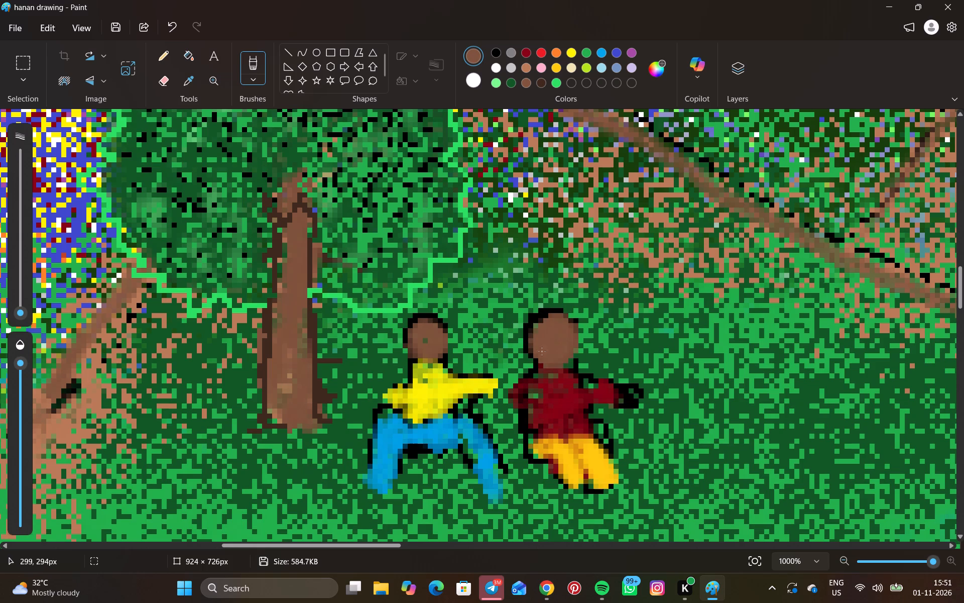
pyautogui.moveTo(542, 351); pyautogui.dragTo(543, 324)
pyautogui.moveTo(433, 335); pyautogui.dragTo(430, 345)
pyautogui.moveTo(430, 345); pyautogui.dragTo(438, 335)
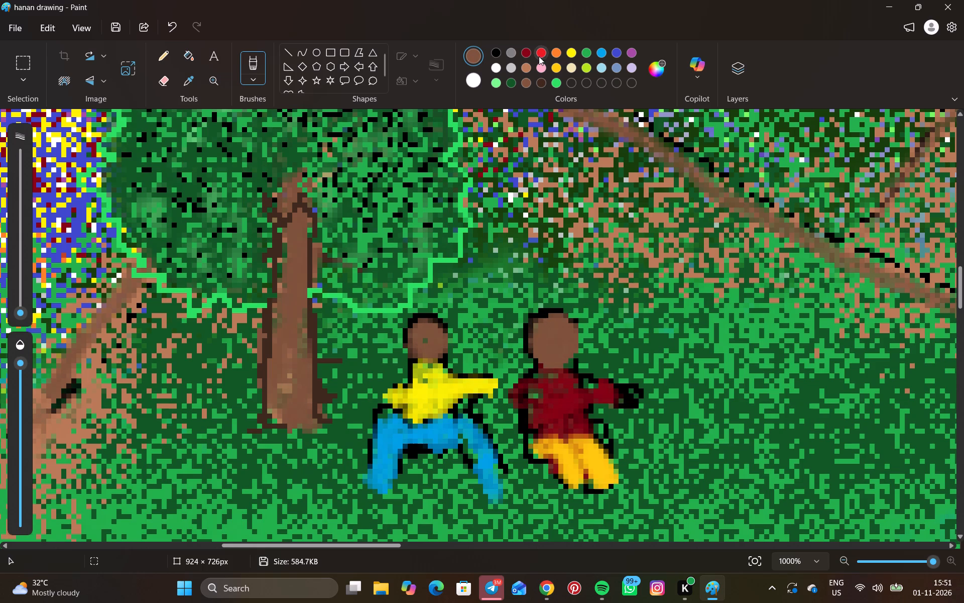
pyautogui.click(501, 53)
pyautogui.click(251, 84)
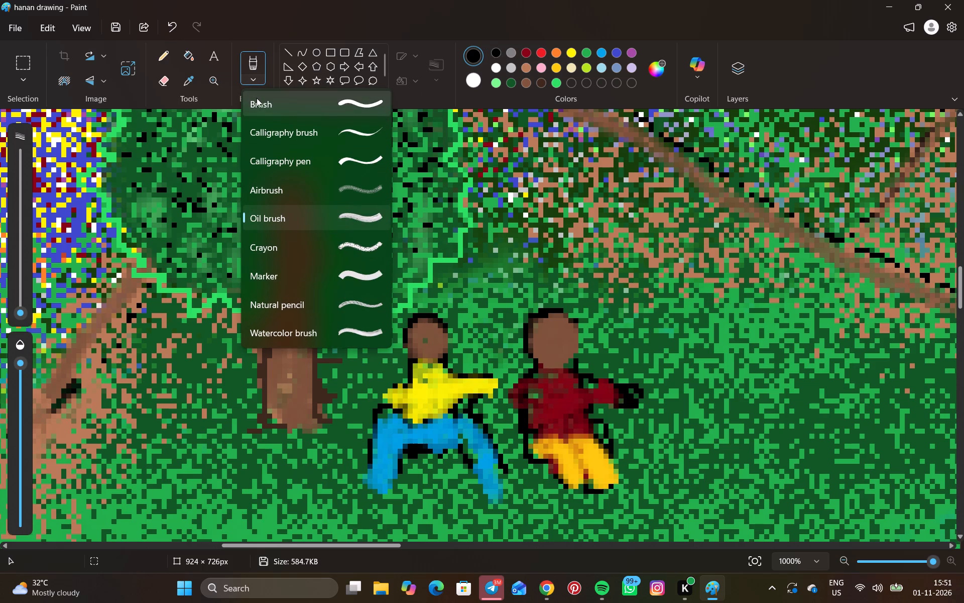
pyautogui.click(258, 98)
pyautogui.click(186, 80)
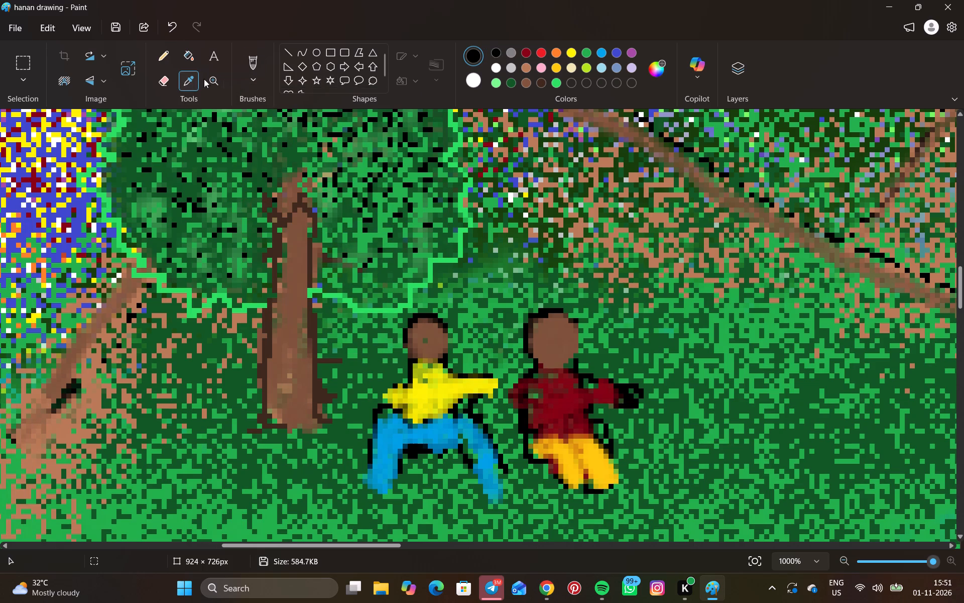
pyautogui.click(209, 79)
# Sample the brown from the first figure's face and fill patches of the face with it.
pyautogui.click(189, 63)
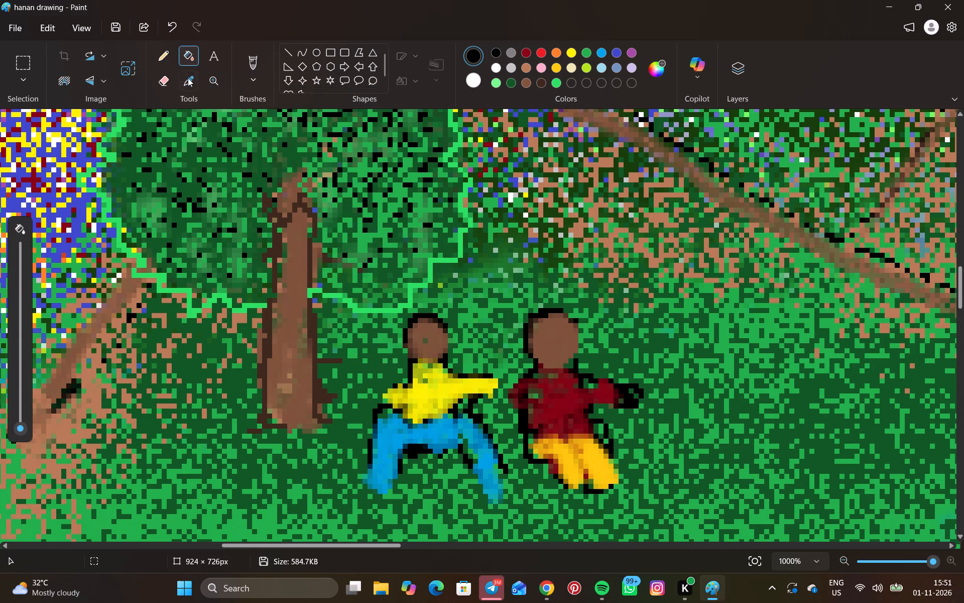
pyautogui.click(188, 79)
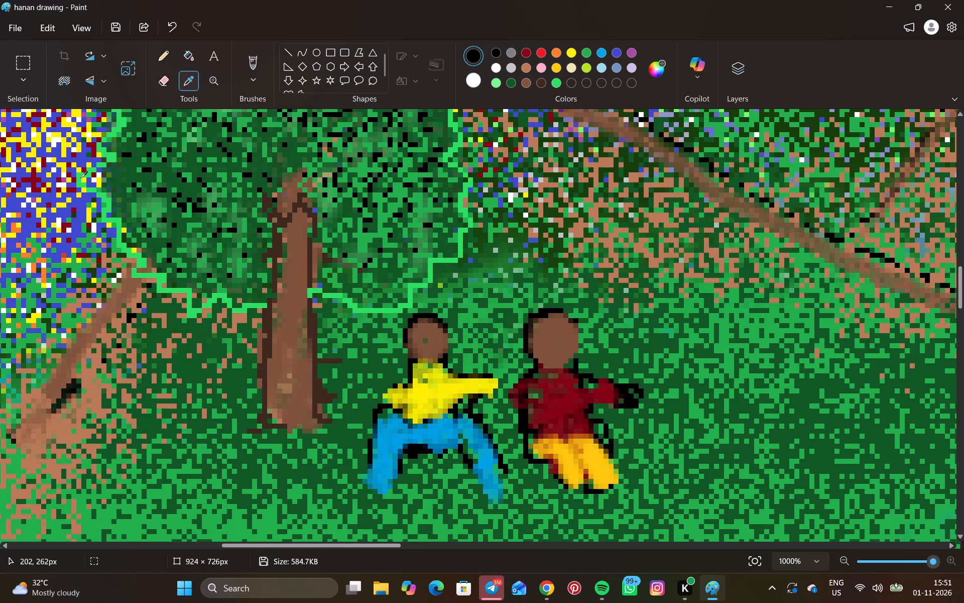
pyautogui.click(420, 334)
pyautogui.moveTo(422, 333); pyautogui.dragTo(426, 348)
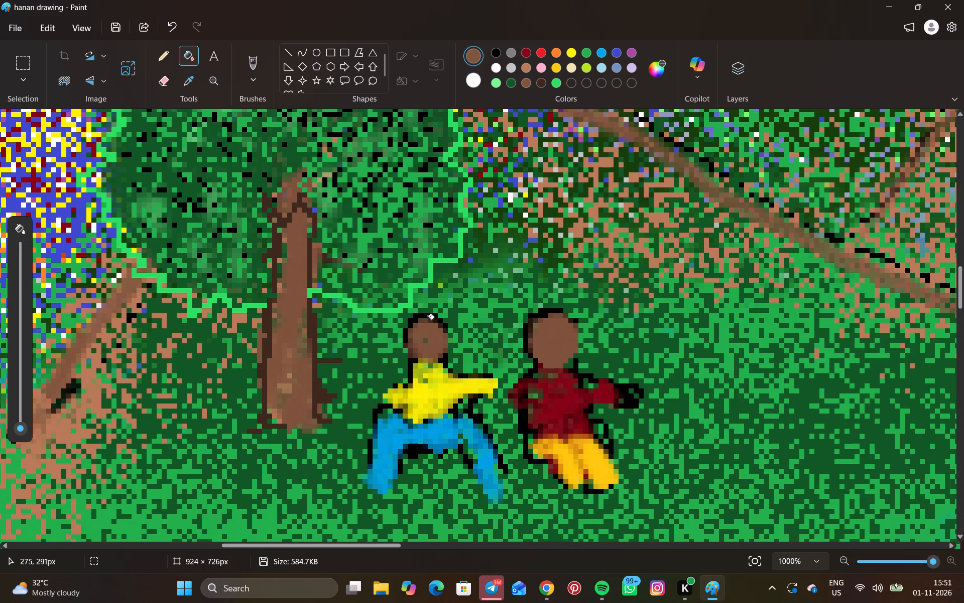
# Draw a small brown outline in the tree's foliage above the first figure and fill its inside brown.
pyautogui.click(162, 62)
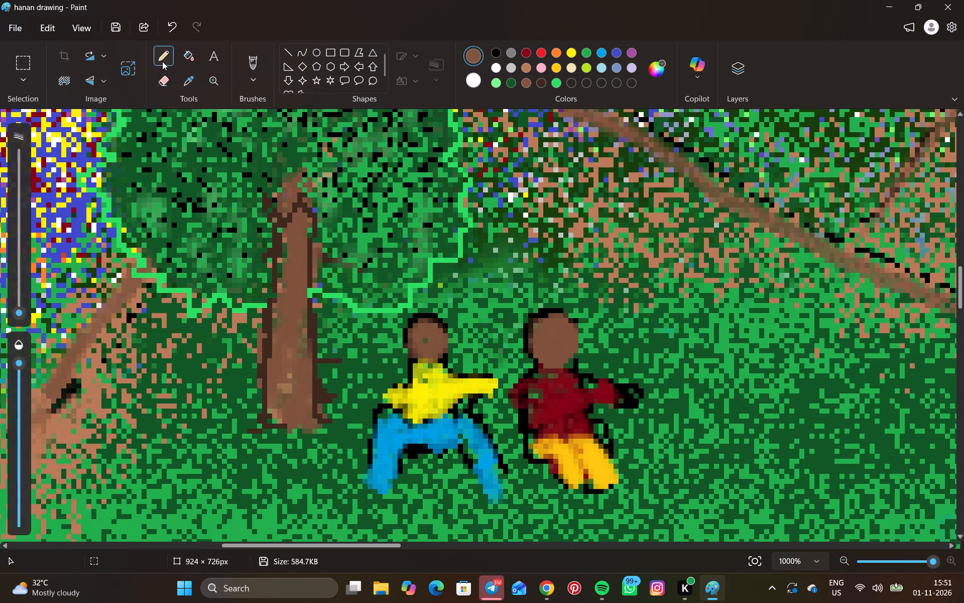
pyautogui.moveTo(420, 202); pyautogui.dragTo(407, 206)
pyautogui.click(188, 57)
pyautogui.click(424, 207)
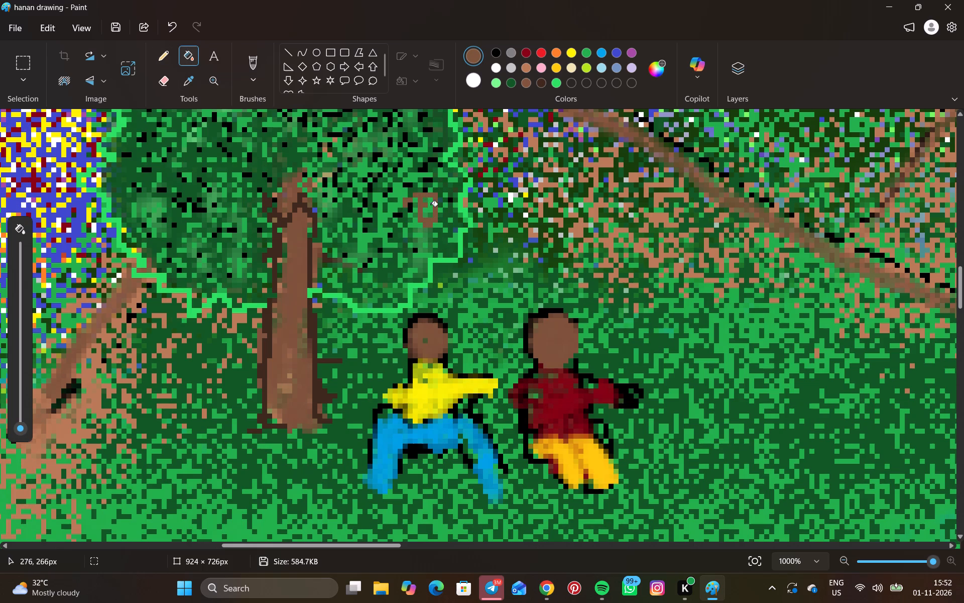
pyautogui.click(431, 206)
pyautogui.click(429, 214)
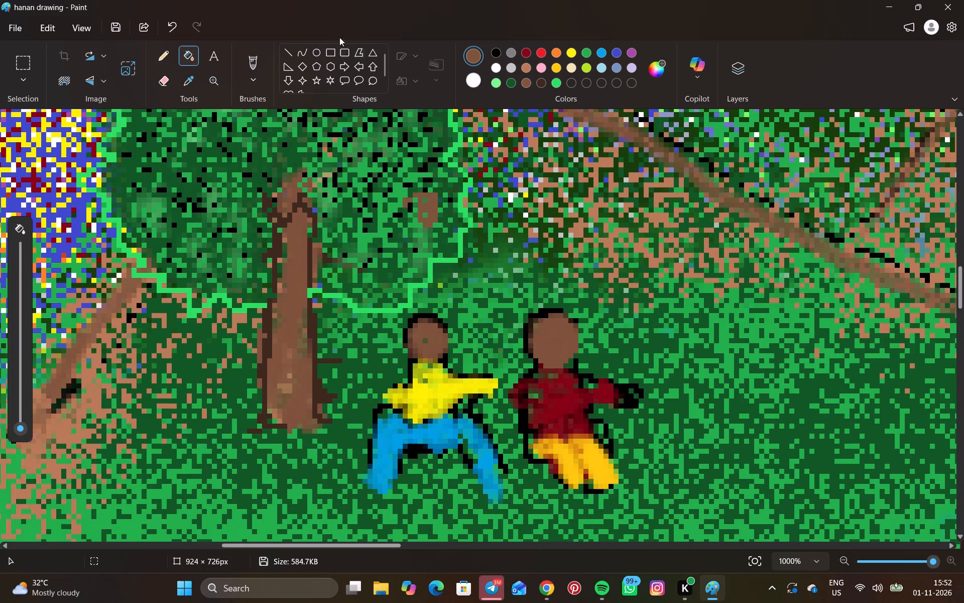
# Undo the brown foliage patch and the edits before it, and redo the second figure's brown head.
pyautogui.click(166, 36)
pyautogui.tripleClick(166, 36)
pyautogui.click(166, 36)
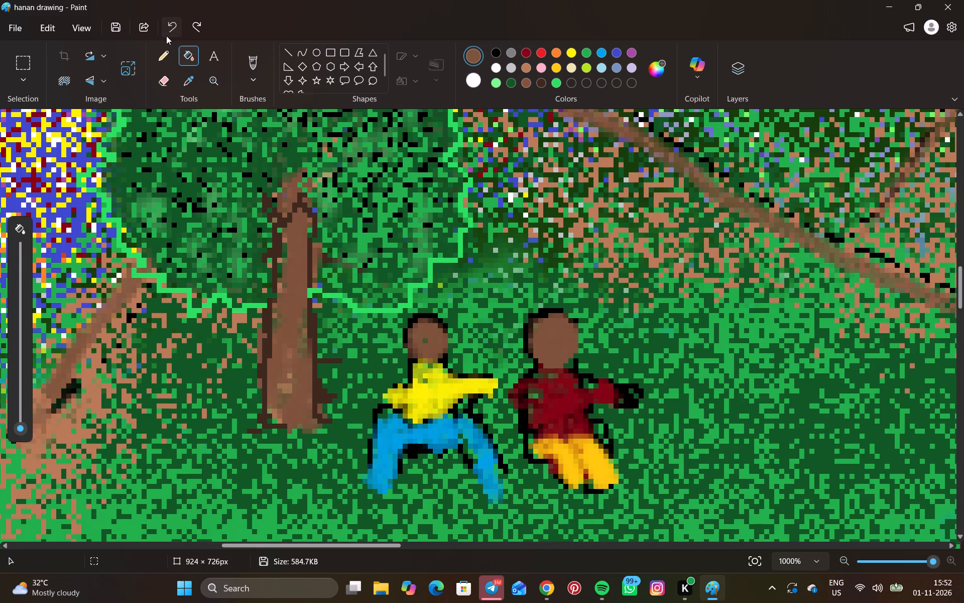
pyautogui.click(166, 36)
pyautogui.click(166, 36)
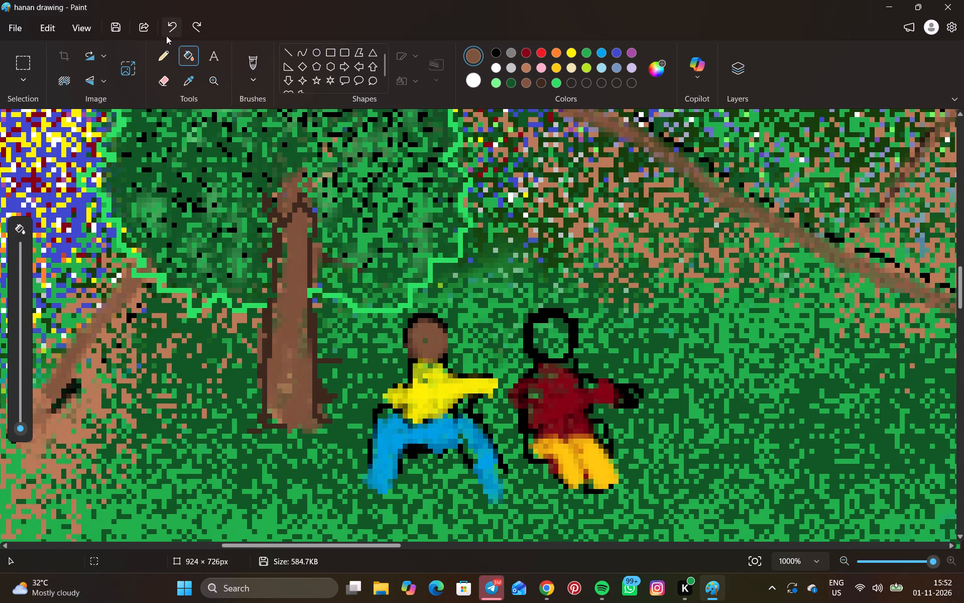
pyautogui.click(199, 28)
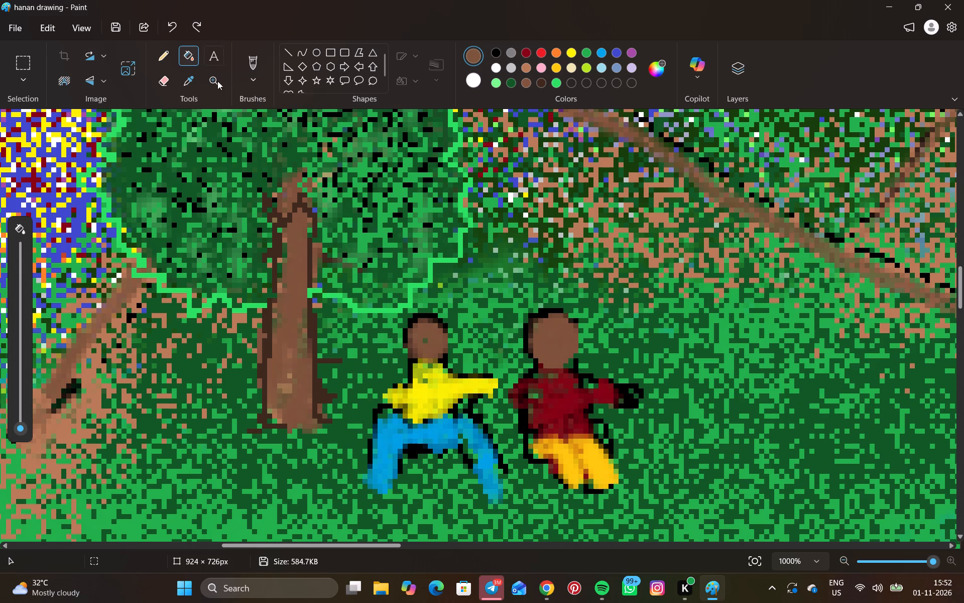
# Examine the whole painting, including the tree and the two coloured figures in the green field.
pyautogui.scroll(-1, 454, 252)
pyautogui.keyDown('ctrl'); pyautogui.scroll(-6, 454, 252); pyautogui.keyUp('ctrl')
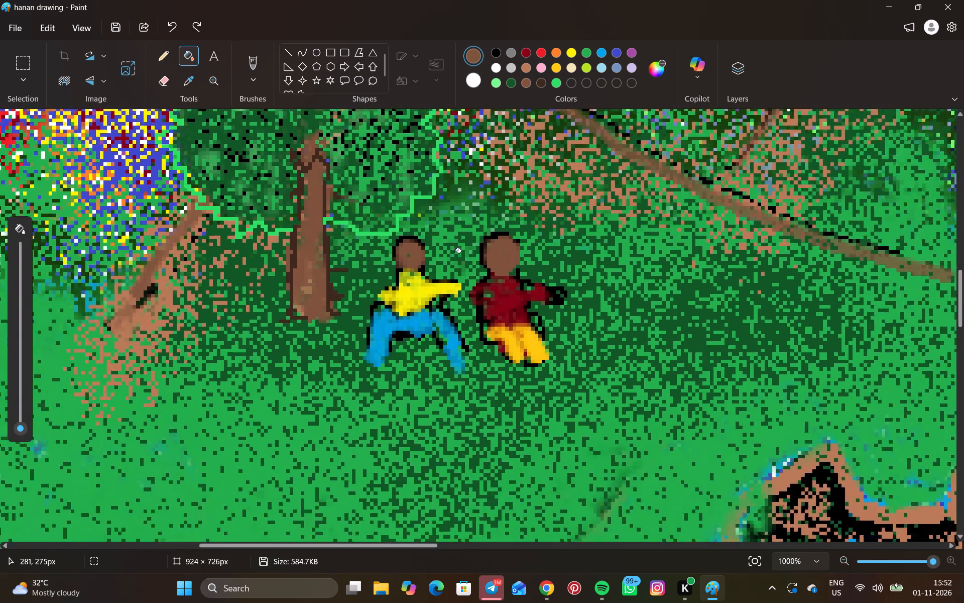
pyautogui.keyDown('ctrl'); pyautogui.scroll(-7, 454, 252); pyautogui.keyUp('ctrl')
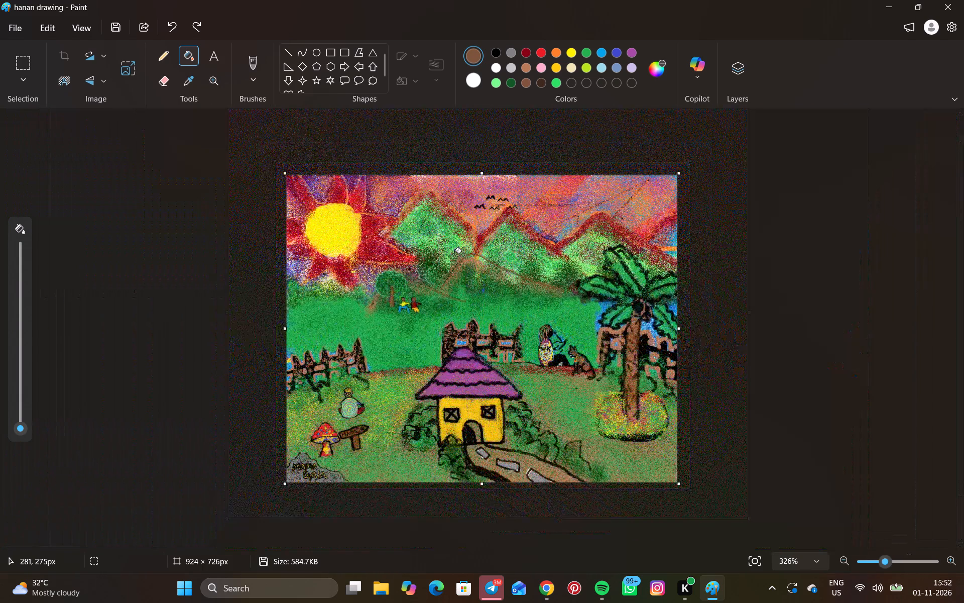
pyautogui.keyDown('ctrl'); pyautogui.scroll(4, 454, 252); pyautogui.keyUp('ctrl')
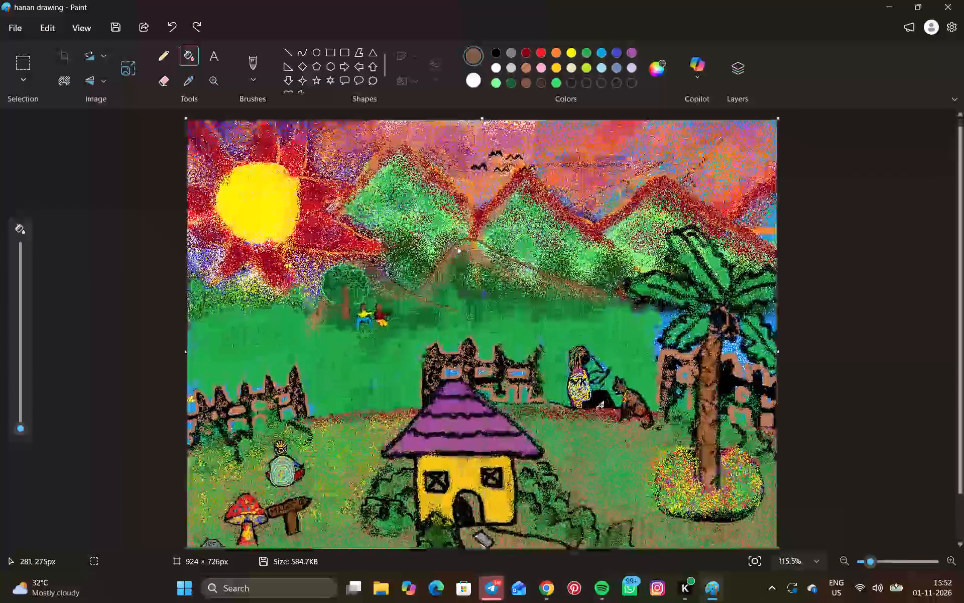
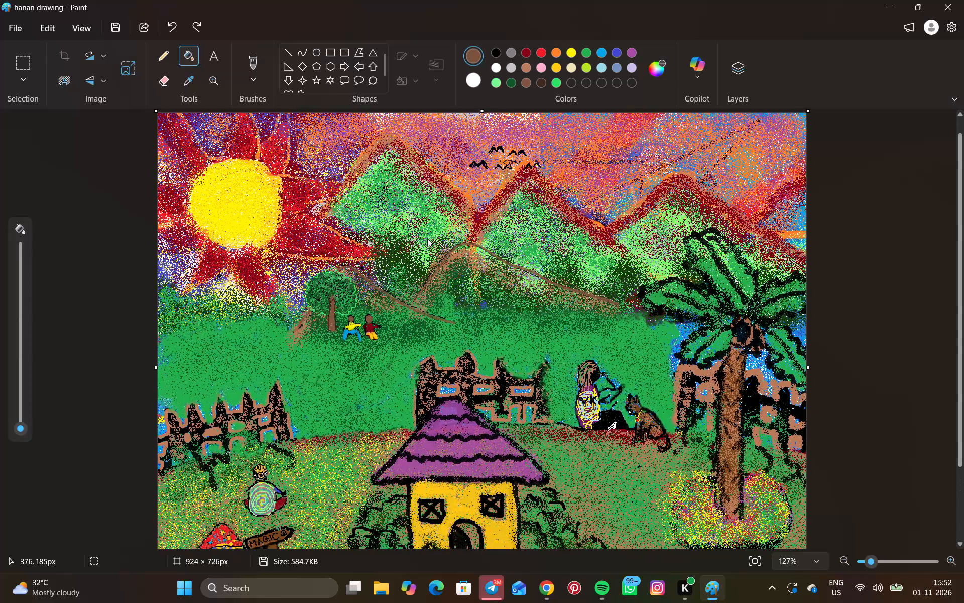
# Look over the landscape drawing and examine the two small seated figures beside the round tree.
pyautogui.scroll(-1, 427, 238)
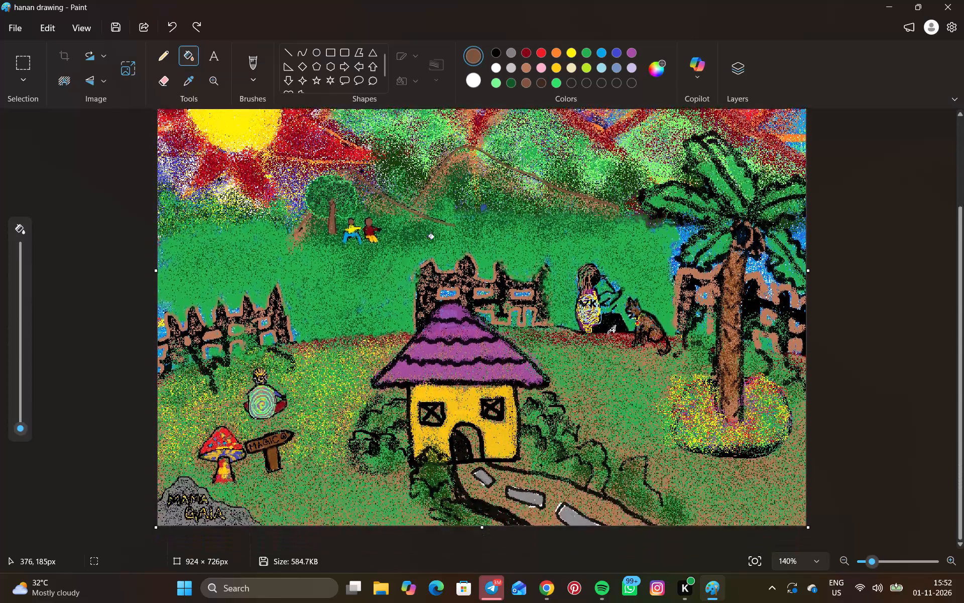
pyautogui.keyDown('ctrl'); pyautogui.scroll(4, 427, 238); pyautogui.keyUp('ctrl')
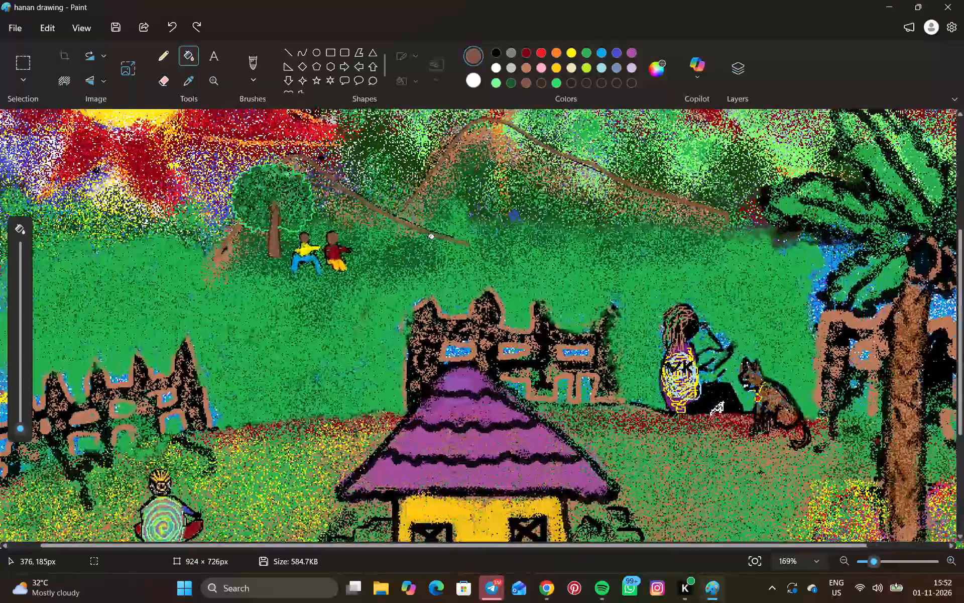
pyautogui.keyDown('ctrl'); pyautogui.scroll(-7, 427, 238); pyautogui.keyUp('ctrl')
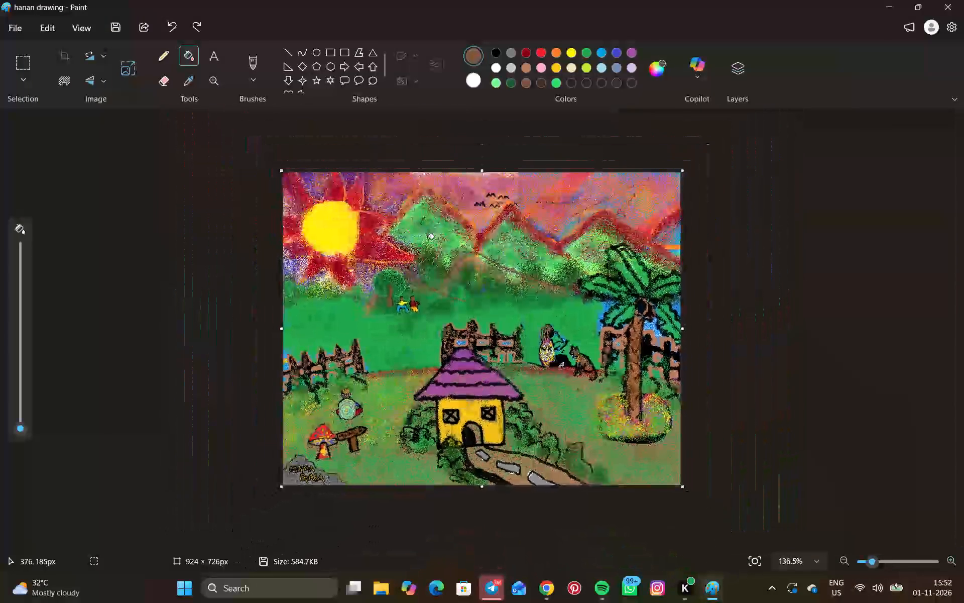
pyautogui.keyDown('ctrl'); pyautogui.scroll(6, 427, 238); pyautogui.keyUp('ctrl')
pyautogui.scroll(-1, 427, 238)
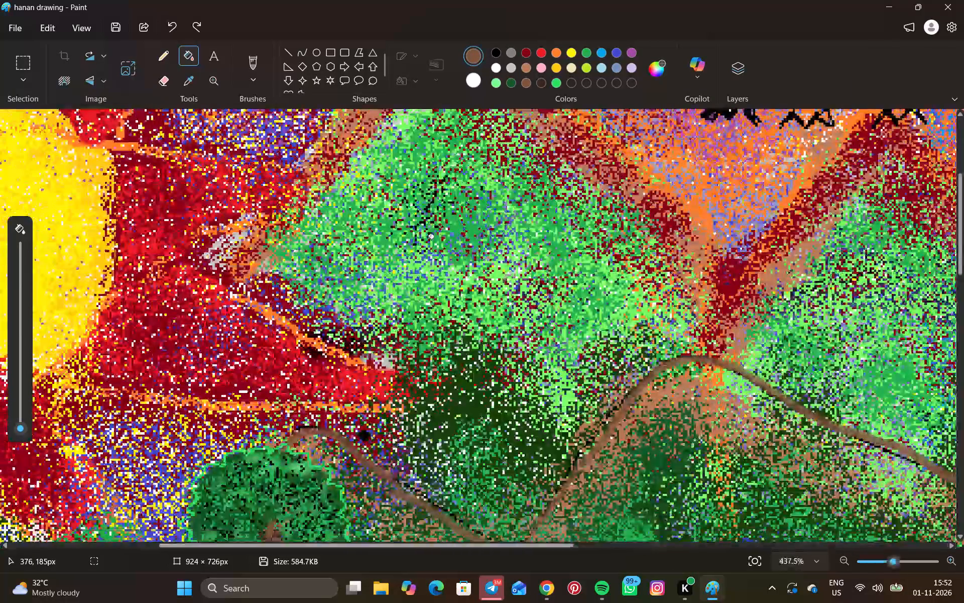
pyautogui.scroll(-2, 427, 238)
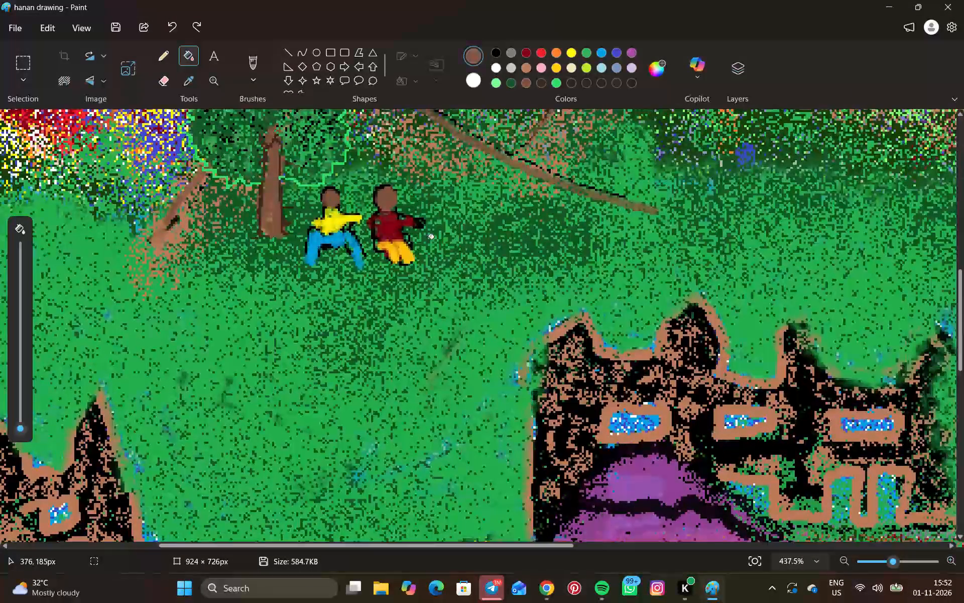
pyautogui.scroll(-1, 427, 238)
pyautogui.scroll(1, 328, 248)
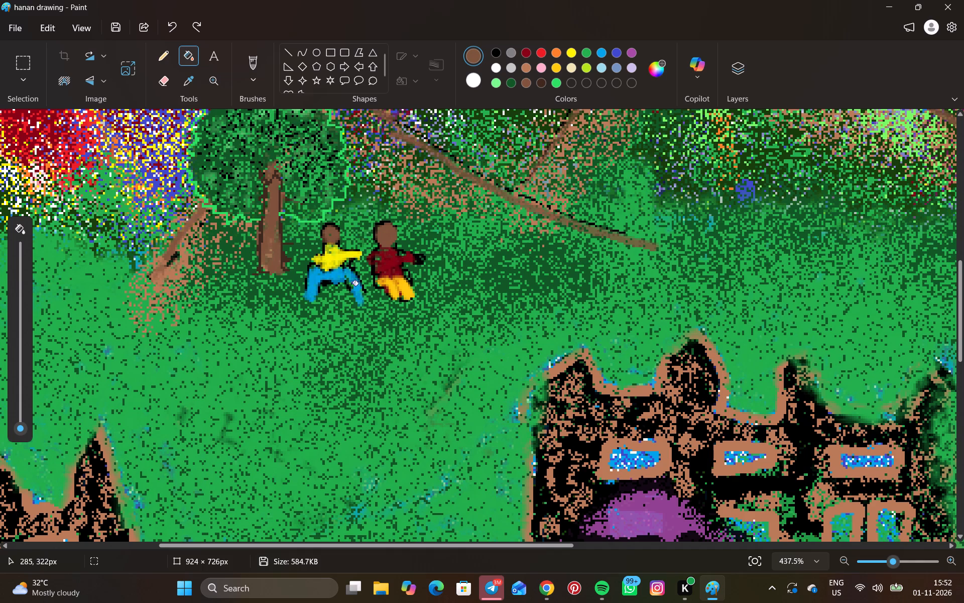
# Using the basic Brush in black at its thinnest size, outline the yellow-shirted figure's blue trousers and add two black shoes.
pyautogui.keyDown('ctrl'); pyautogui.scroll(5, 327, 282); pyautogui.keyUp('ctrl')
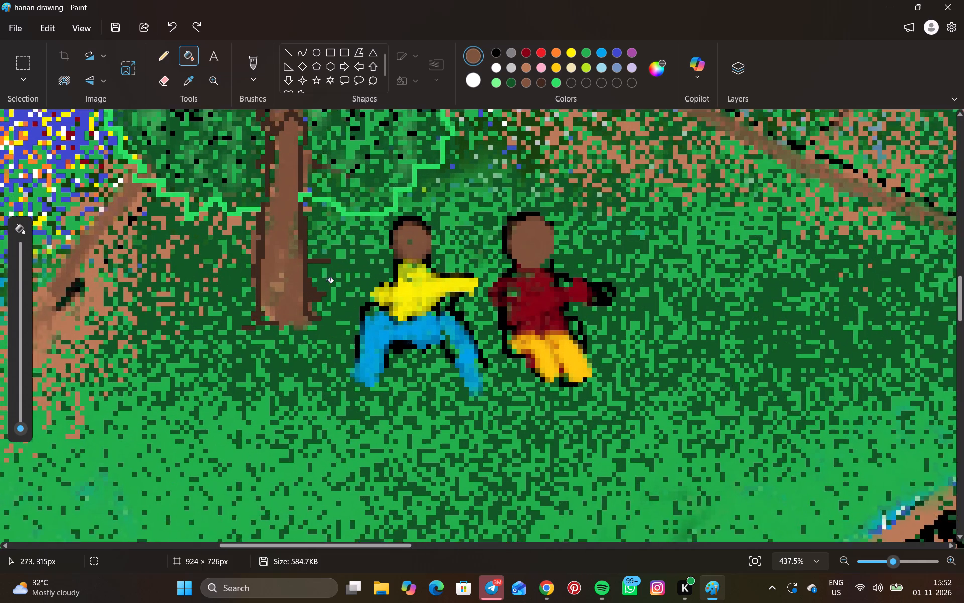
pyautogui.keyDown('ctrl'); pyautogui.scroll(8, 327, 282); pyautogui.keyUp('ctrl')
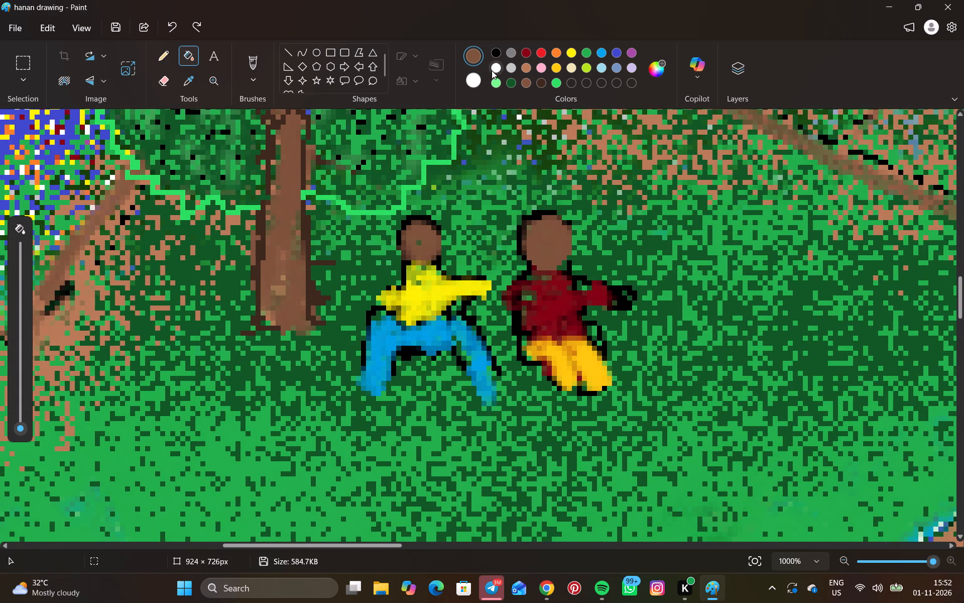
pyautogui.click(495, 43)
pyautogui.click(496, 52)
pyautogui.click(256, 80)
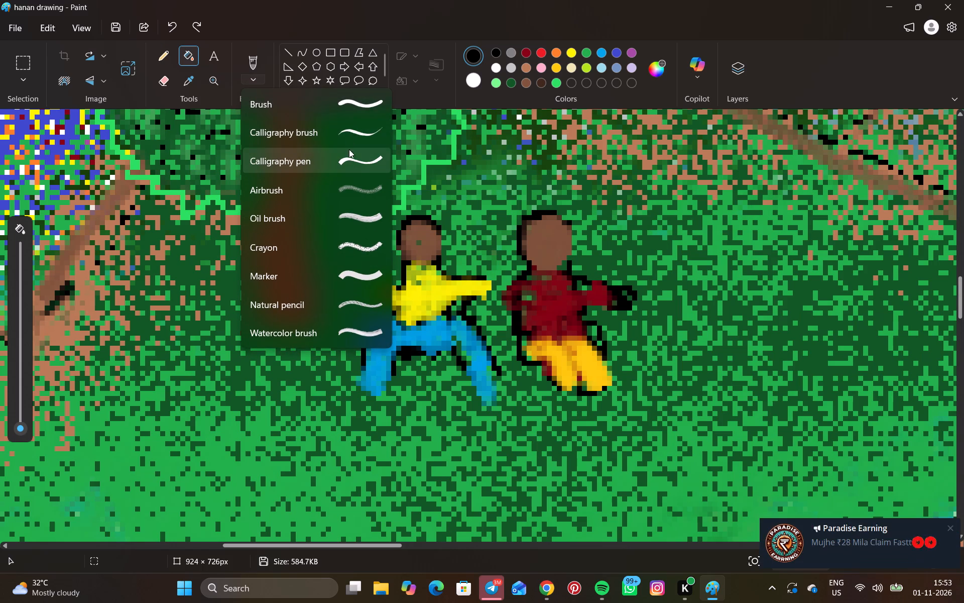
pyautogui.click(332, 103)
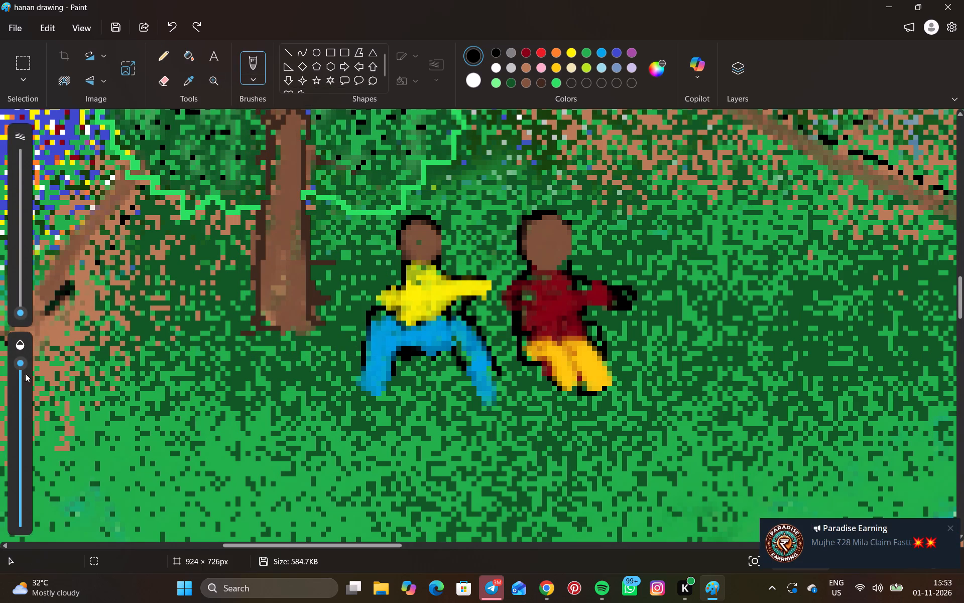
pyautogui.moveTo(18, 314); pyautogui.dragTo(29, 345)
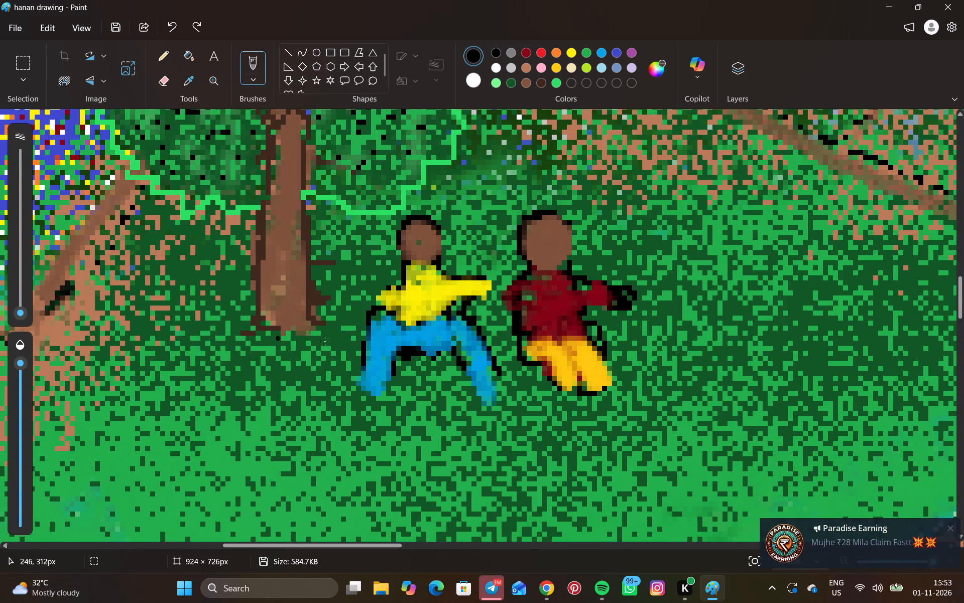
pyautogui.moveTo(368, 329); pyautogui.dragTo(364, 365)
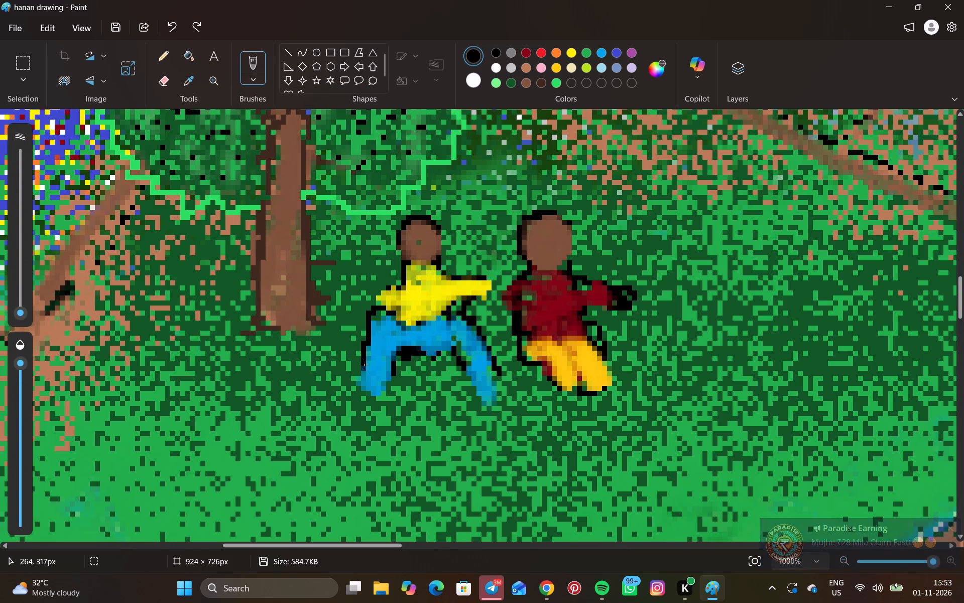
pyautogui.moveTo(364, 365); pyautogui.dragTo(375, 400)
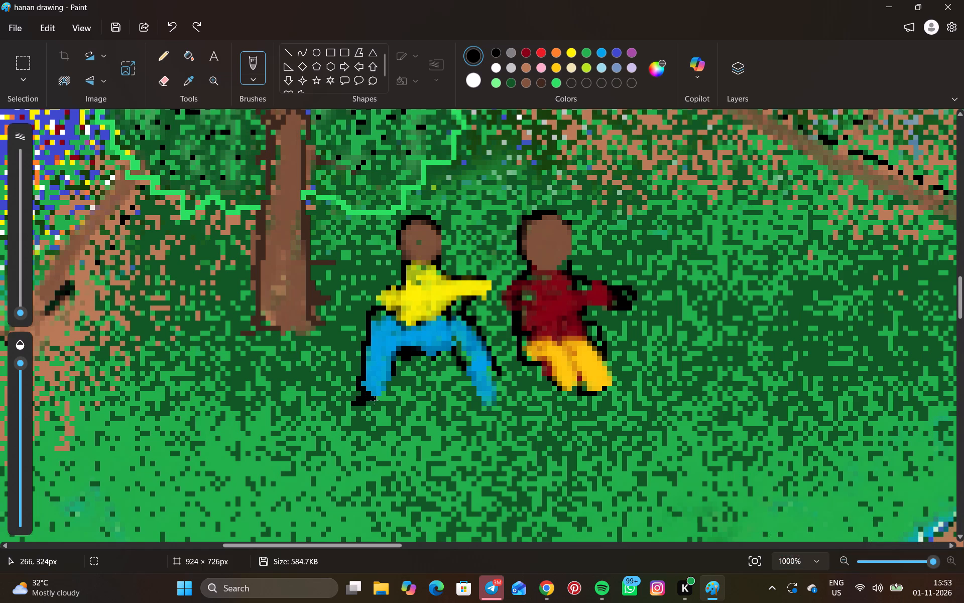
pyautogui.moveTo(375, 400); pyautogui.dragTo(394, 374)
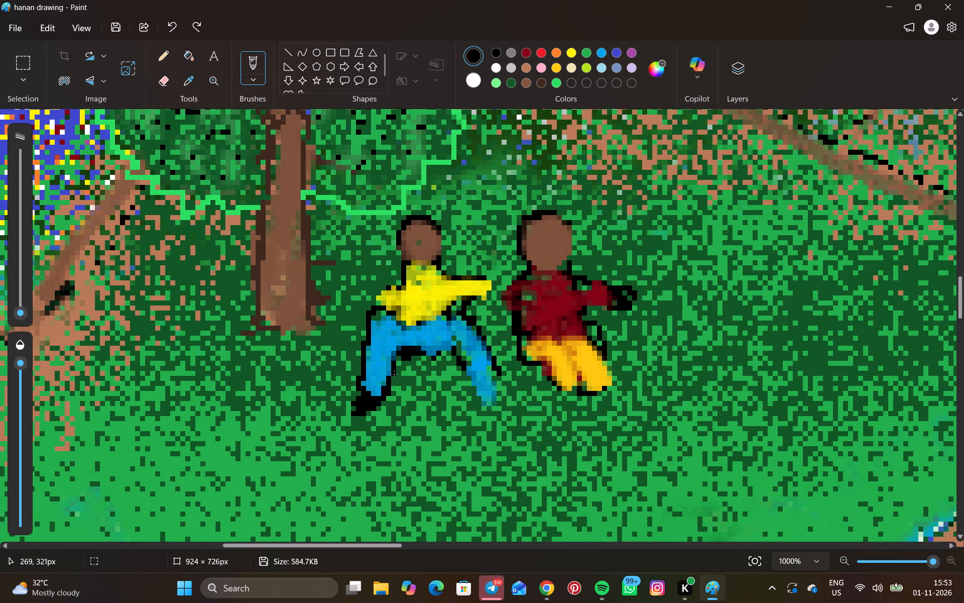
pyautogui.moveTo(394, 374); pyautogui.dragTo(463, 373)
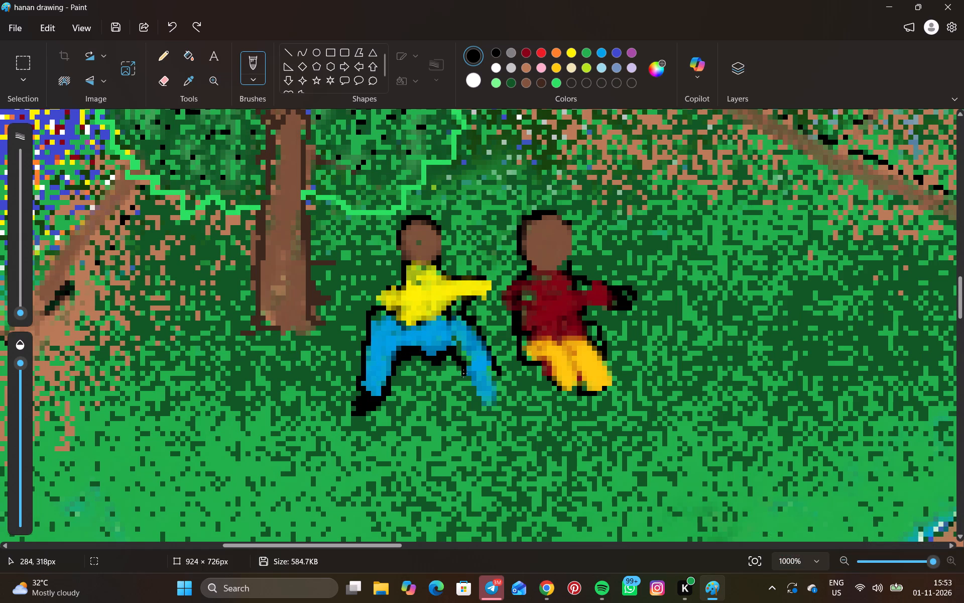
pyautogui.moveTo(463, 373); pyautogui.dragTo(496, 401)
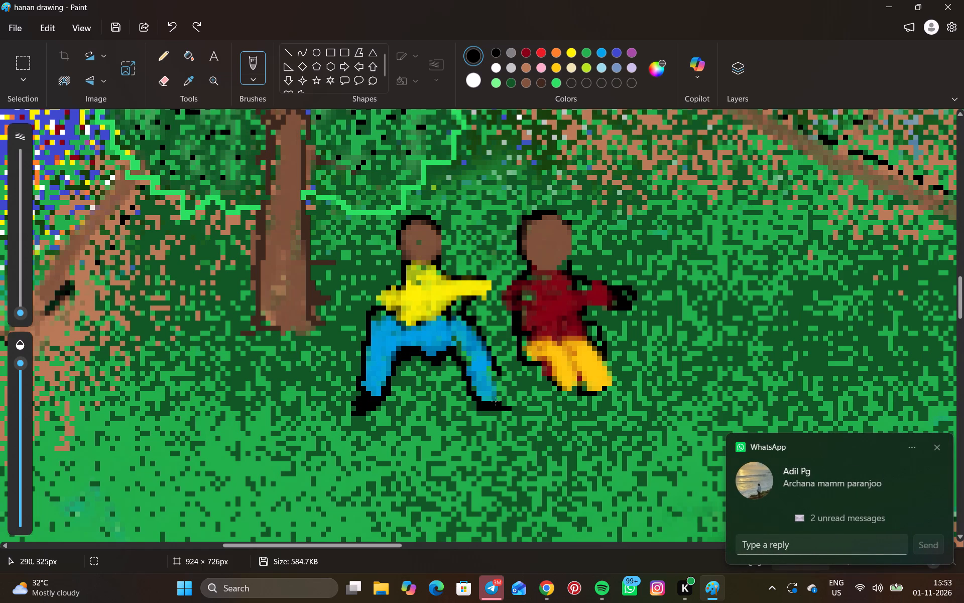
pyautogui.moveTo(496, 401); pyautogui.dragTo(500, 408)
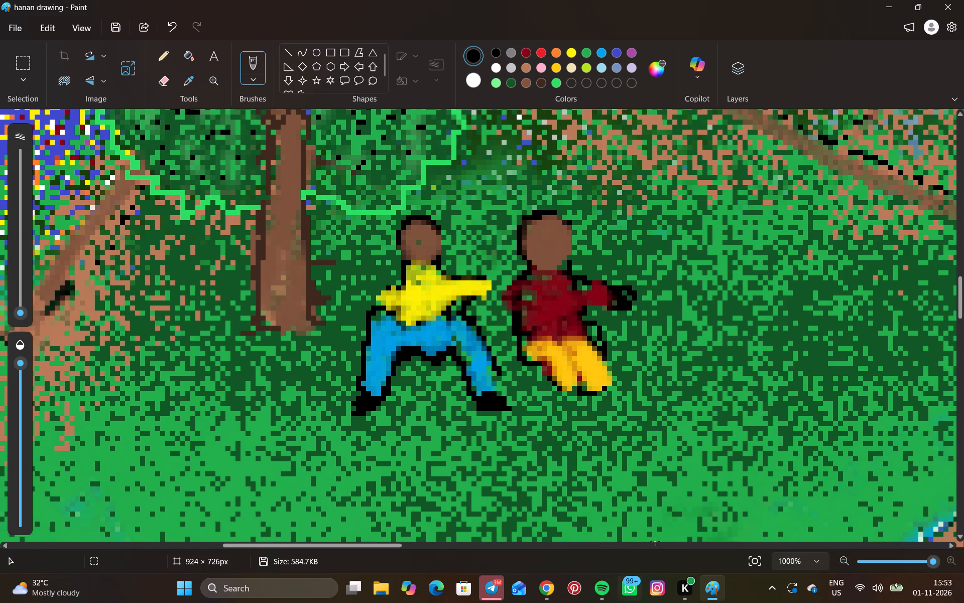
# Review the two figures beside the tree, both against the whole drawing and close up.
pyautogui.keyDown('ctrl'); pyautogui.scroll(-12, 666, 472); pyautogui.keyUp('ctrl')
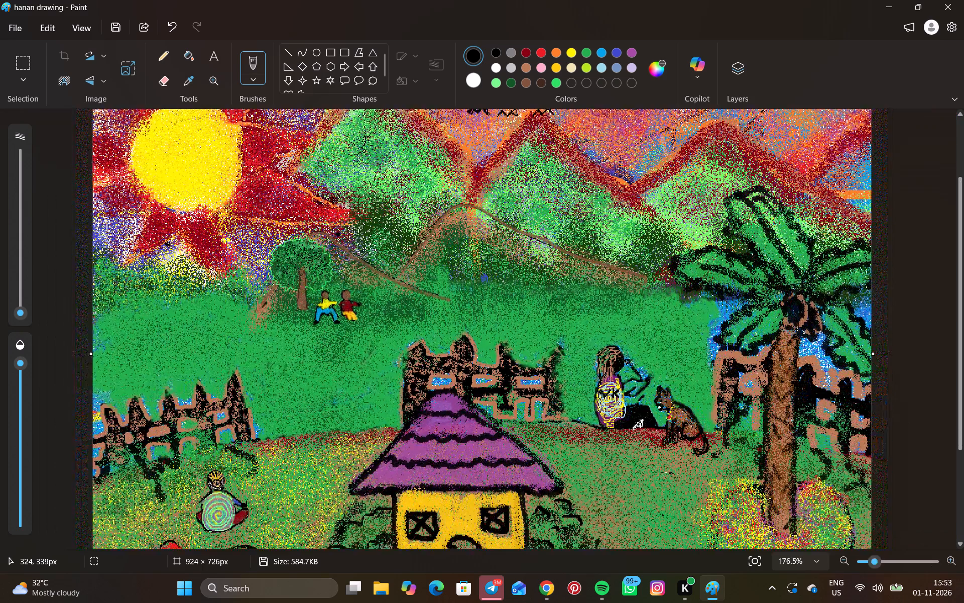
pyautogui.scroll(-1, 666, 472)
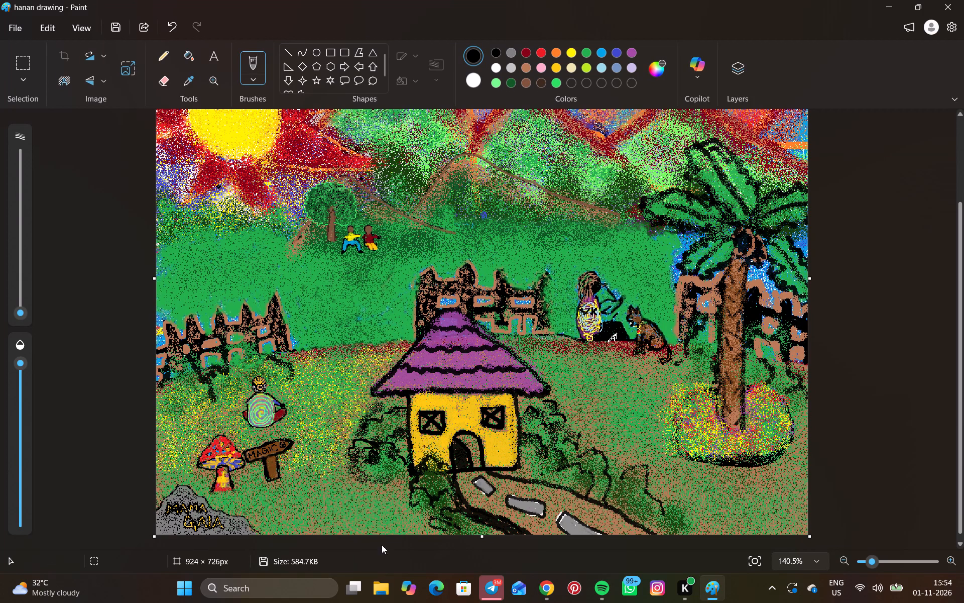
pyautogui.keyDown('ctrl'); pyautogui.scroll(9, 338, 227); pyautogui.keyUp('ctrl')
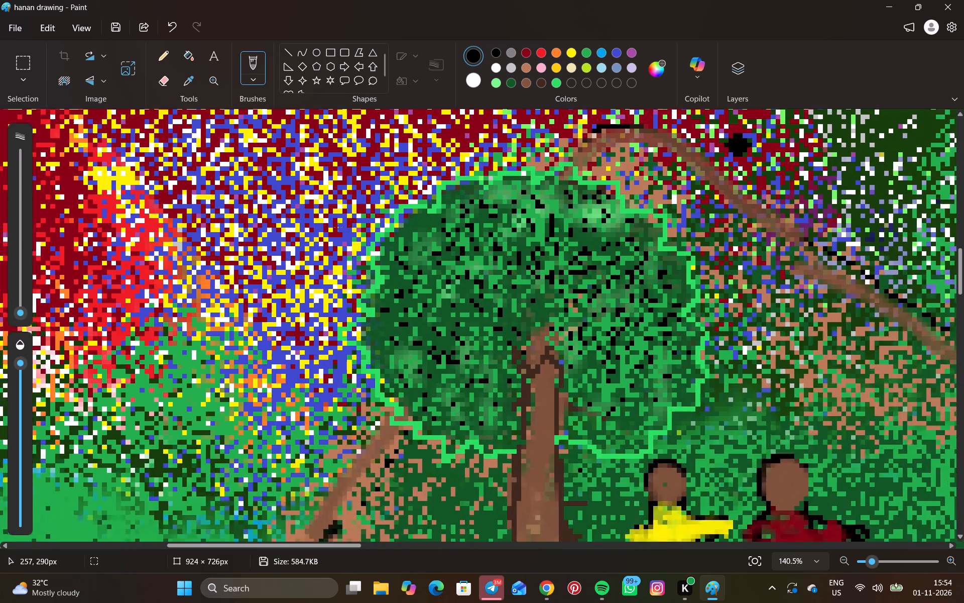
pyautogui.keyDown('ctrl'); pyautogui.scroll(1, 338, 227); pyautogui.keyUp('ctrl')
pyautogui.scroll(-1, 338, 227)
pyautogui.hscroll(-1, 338, 227)
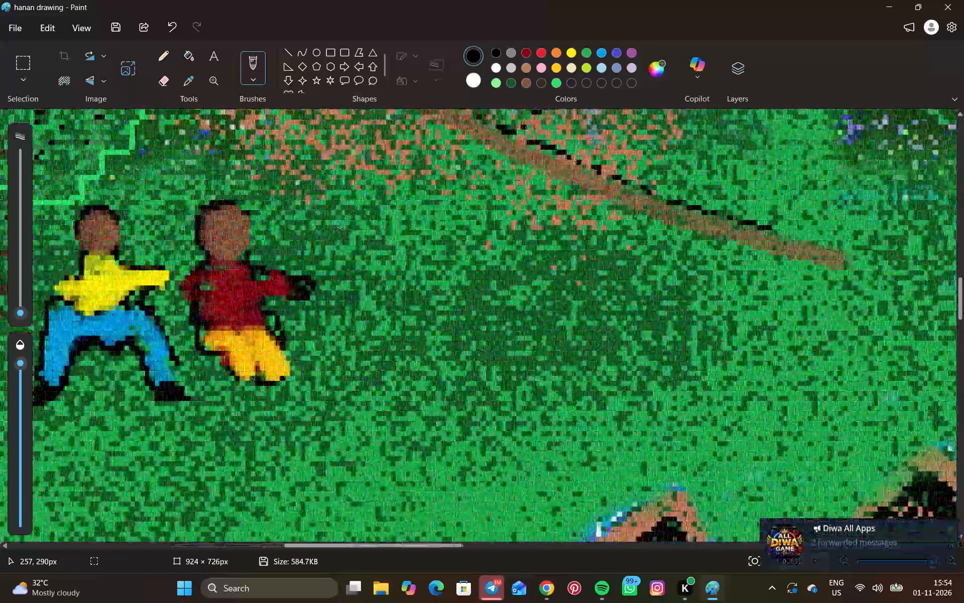
pyautogui.hscroll(-1, 338, 227)
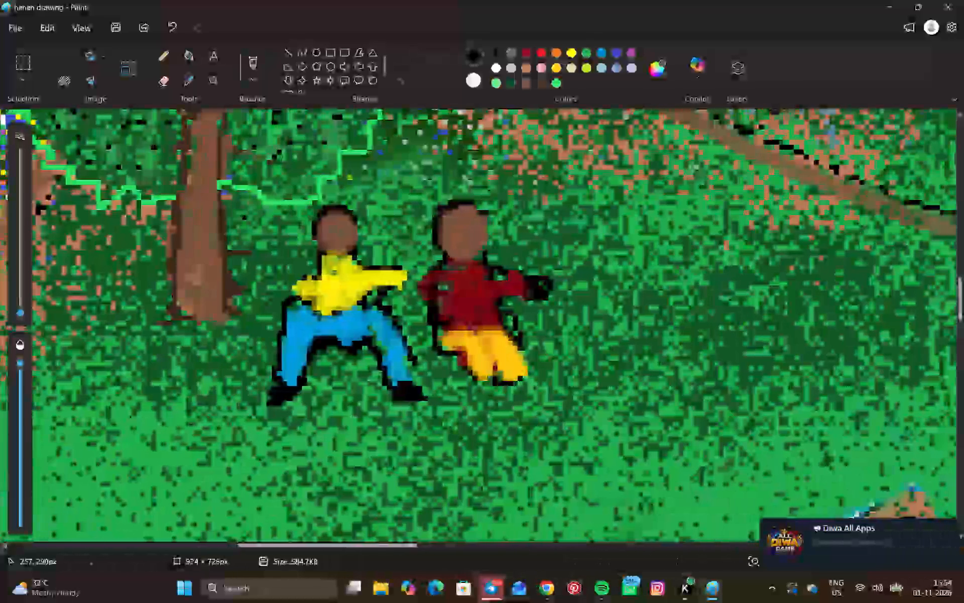
pyautogui.keyDown('ctrl'); pyautogui.scroll(3, 338, 227); pyautogui.keyUp('ctrl')
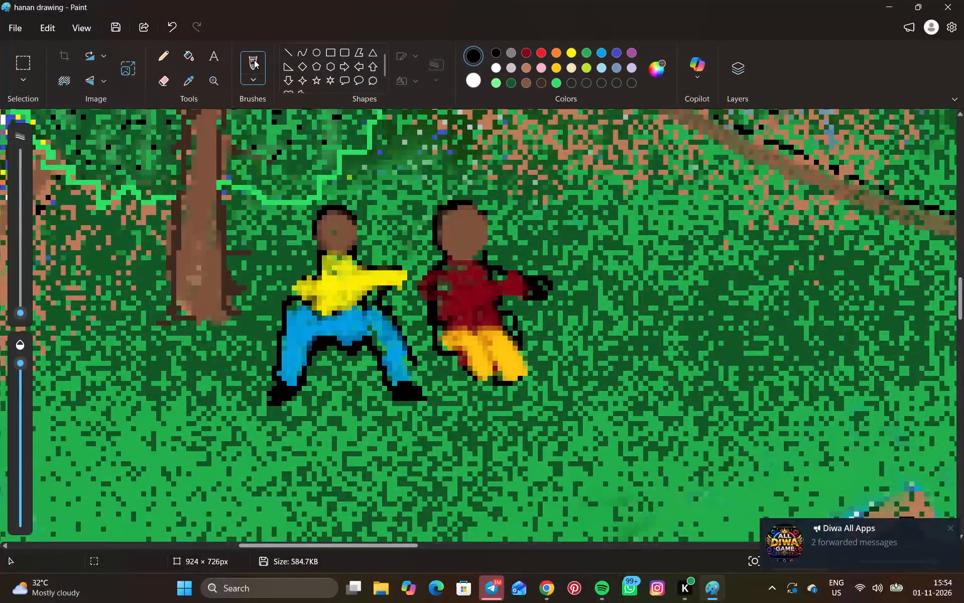
# Outline the yellow-shirted figure's shirt, arms, neck and head in black, adding a dark arm crease across the shirt.
pyautogui.moveTo(320, 273); pyautogui.dragTo(321, 279)
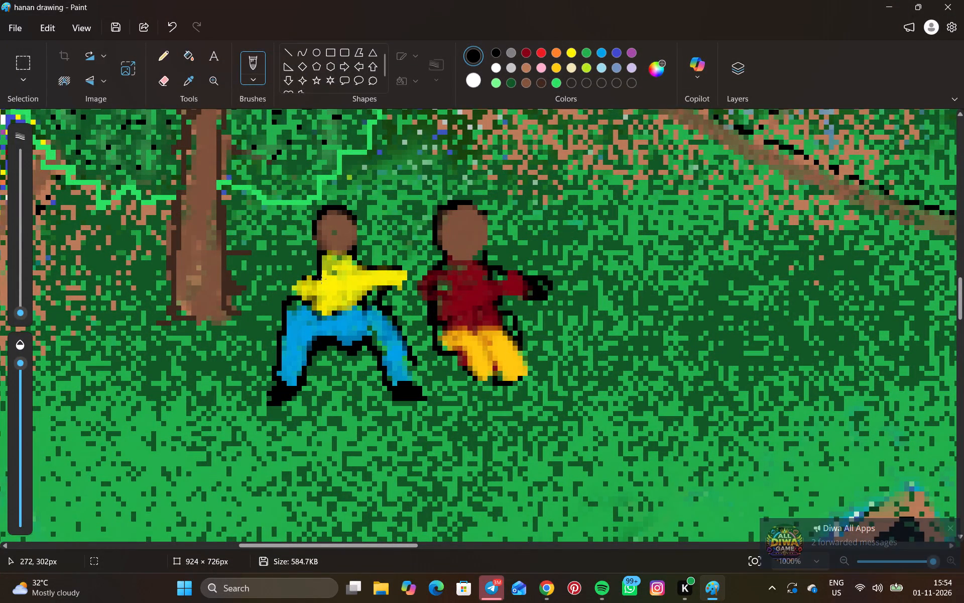
pyautogui.moveTo(321, 279); pyautogui.dragTo(318, 283)
pyautogui.moveTo(304, 279); pyautogui.dragTo(296, 298)
pyautogui.moveTo(297, 298); pyautogui.dragTo(314, 303)
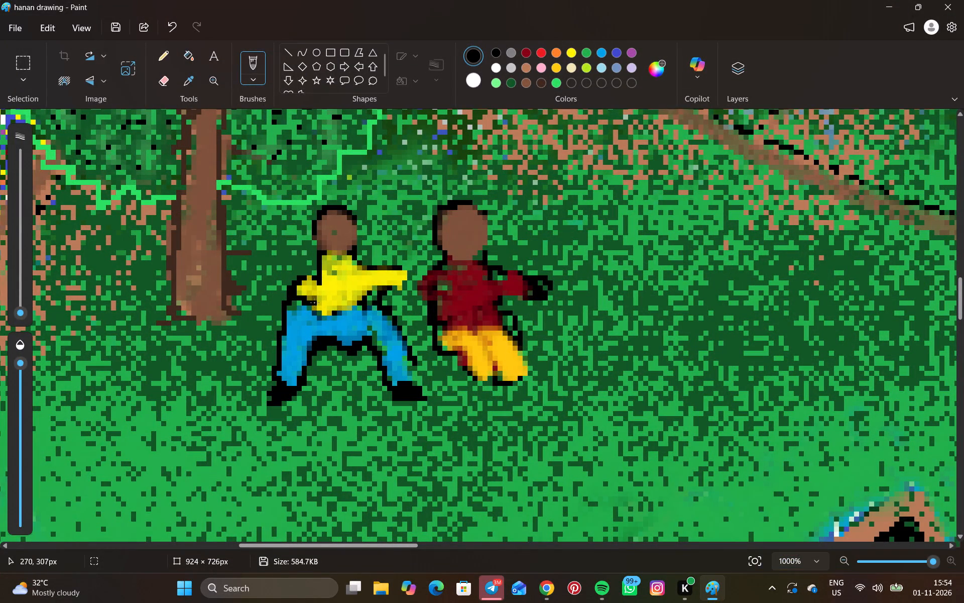
pyautogui.moveTo(314, 303); pyautogui.dragTo(322, 305)
pyautogui.moveTo(318, 292); pyautogui.dragTo(313, 294)
pyautogui.moveTo(313, 294); pyautogui.dragTo(321, 298)
pyautogui.moveTo(309, 294); pyautogui.dragTo(326, 294)
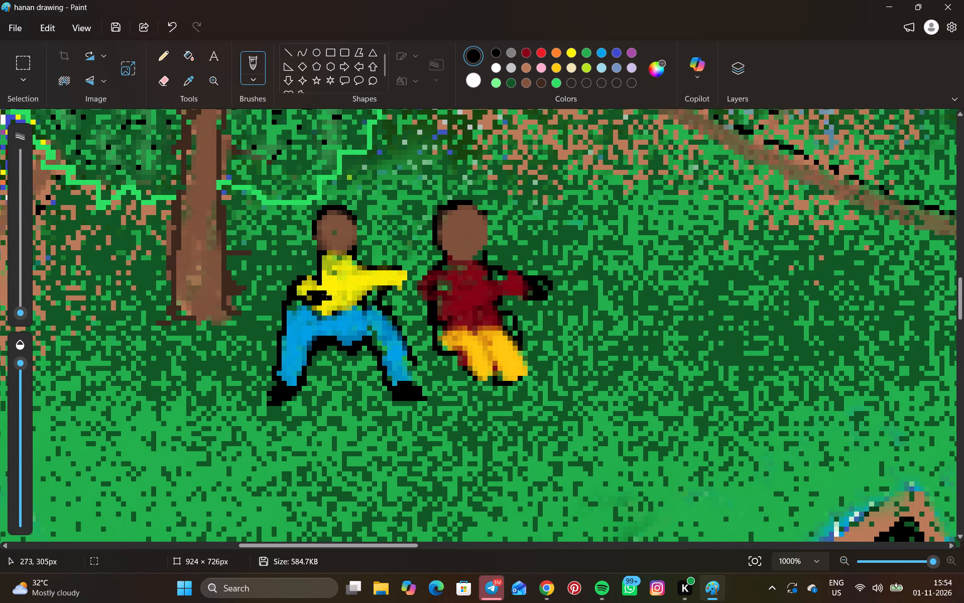
pyautogui.moveTo(326, 294); pyautogui.dragTo(329, 300)
pyautogui.moveTo(371, 290); pyautogui.dragTo(381, 286)
pyautogui.moveTo(381, 286); pyautogui.dragTo(348, 262)
pyautogui.moveTo(341, 254); pyautogui.dragTo(354, 225)
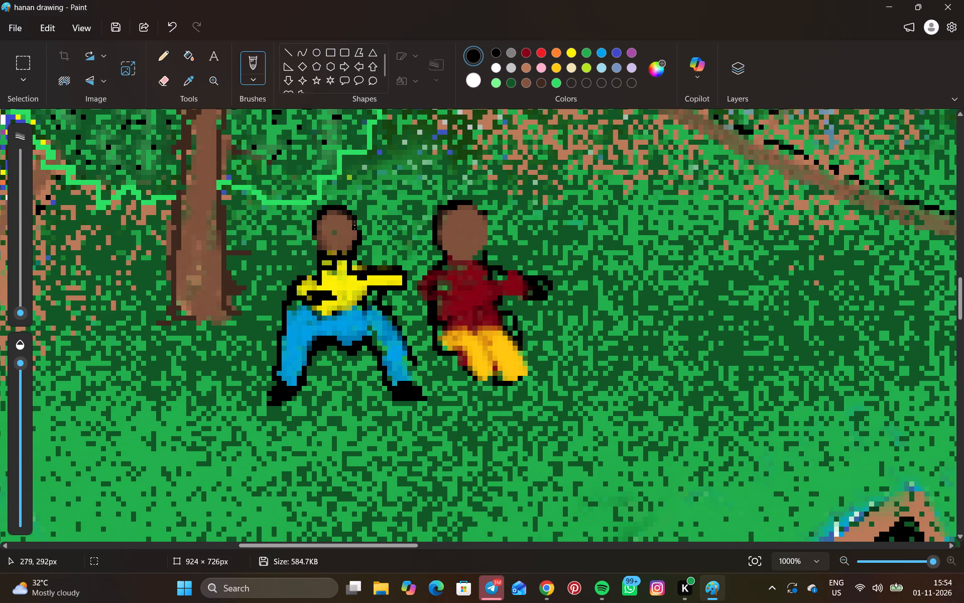
pyautogui.moveTo(354, 225); pyautogui.dragTo(322, 247)
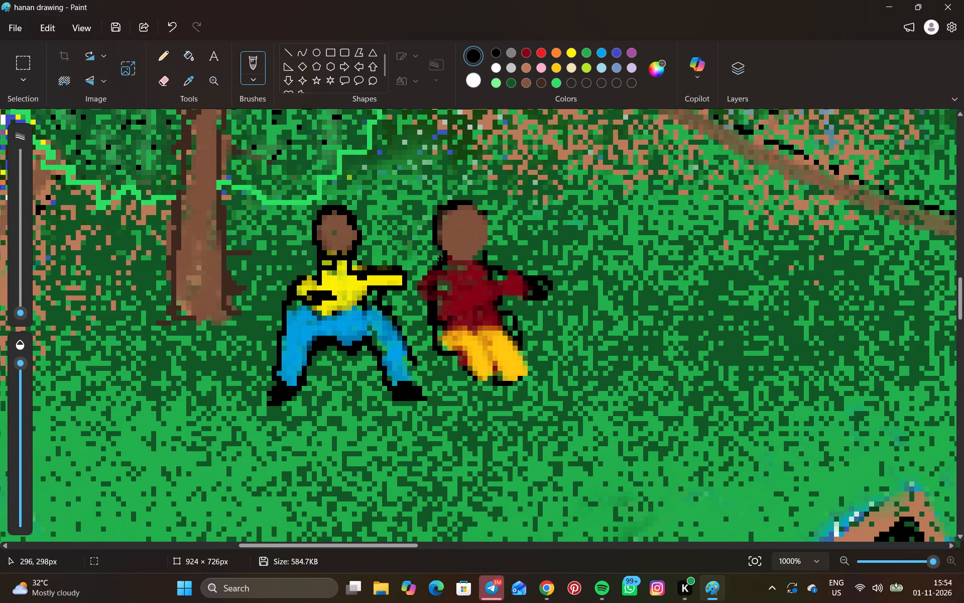
# Outline the red-shirted figure's head, shirt and arms in black, adding dark arm creases across the shirt.
pyautogui.moveTo(438, 240); pyautogui.dragTo(486, 217)
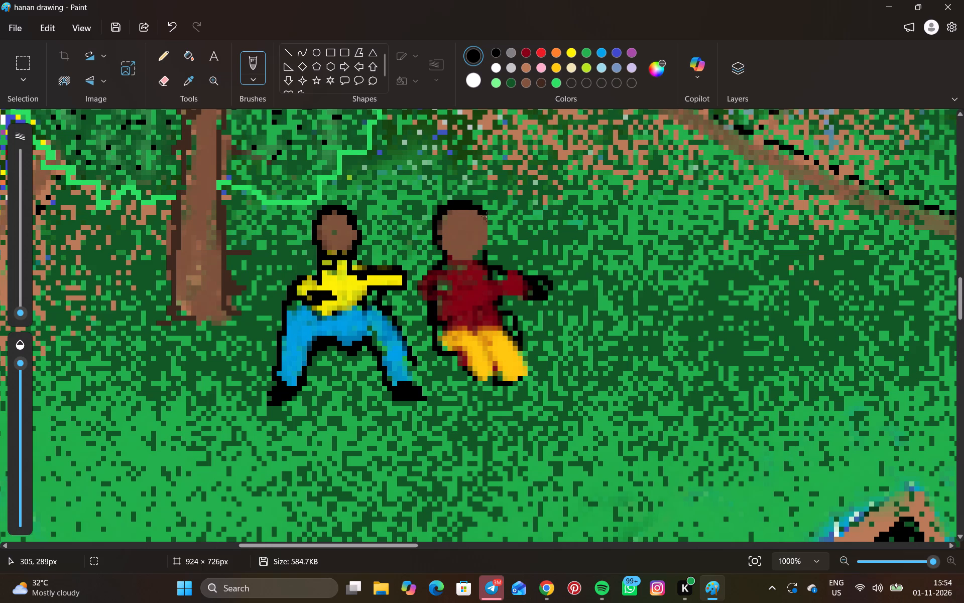
pyautogui.moveTo(486, 217); pyautogui.dragTo(436, 260)
pyautogui.moveTo(441, 269); pyautogui.dragTo(427, 282)
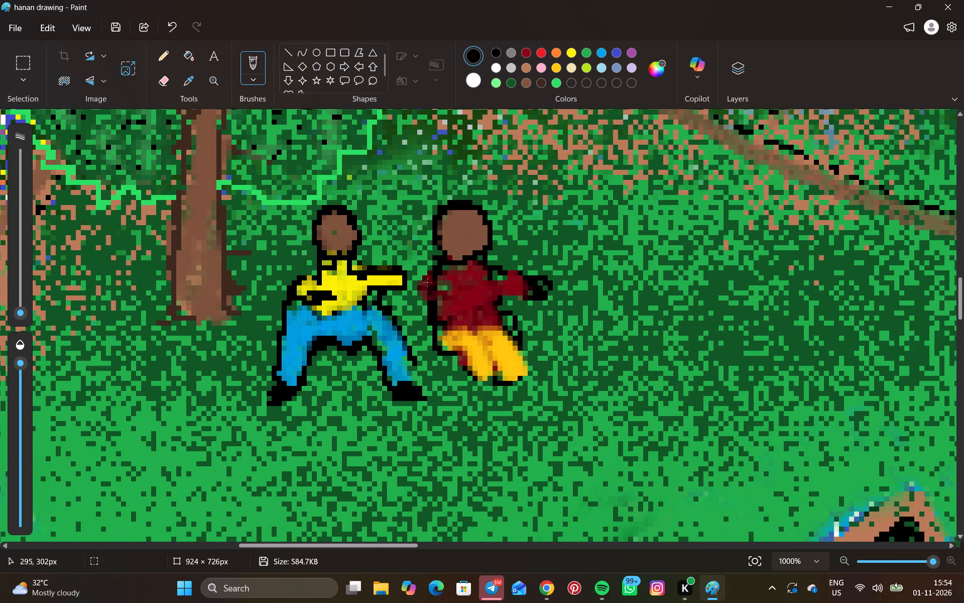
pyautogui.moveTo(427, 282); pyautogui.dragTo(475, 303)
pyautogui.moveTo(436, 282); pyautogui.dragTo(461, 298)
pyautogui.moveTo(503, 288); pyautogui.dragTo(500, 288)
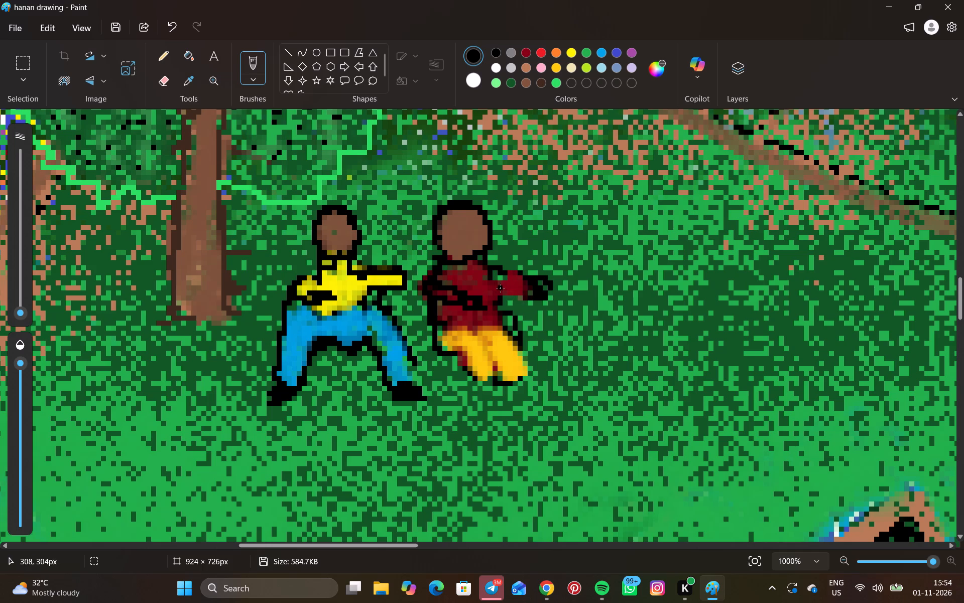
pyautogui.moveTo(500, 288); pyautogui.dragTo(488, 255)
# Outline the red-shirted figure's orange trousers in black, separate the legs with a dark line and add two black shoes.
pyautogui.moveTo(499, 311); pyautogui.dragTo(543, 393)
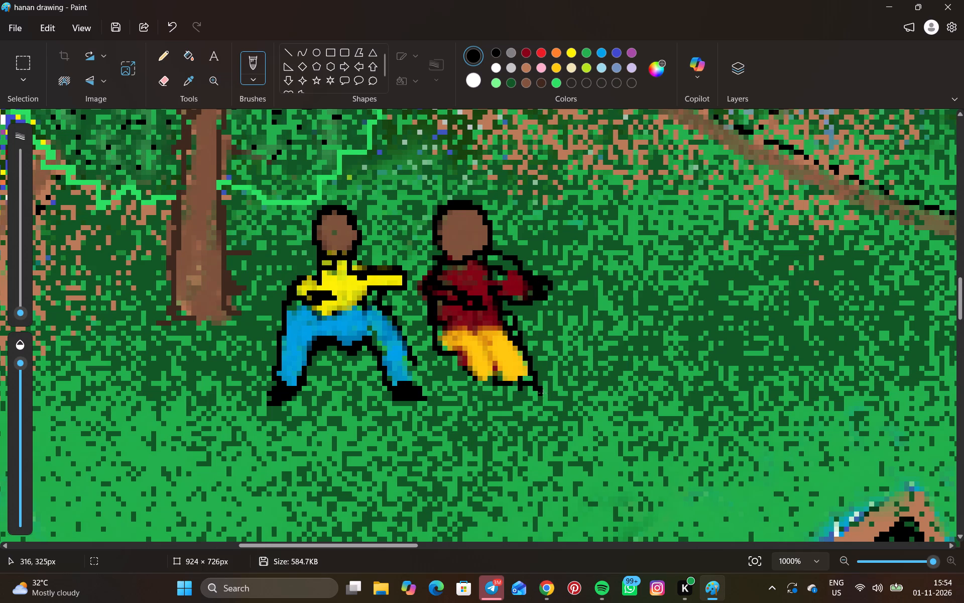
pyautogui.moveTo(543, 393); pyautogui.dragTo(493, 368)
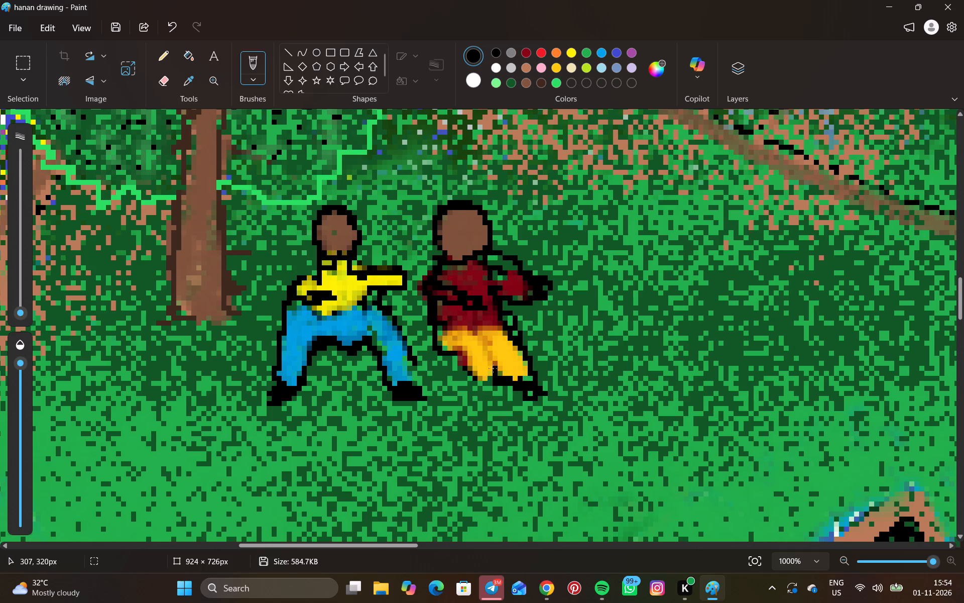
pyautogui.moveTo(493, 368); pyautogui.dragTo(472, 384)
pyautogui.moveTo(472, 384); pyautogui.dragTo(484, 387)
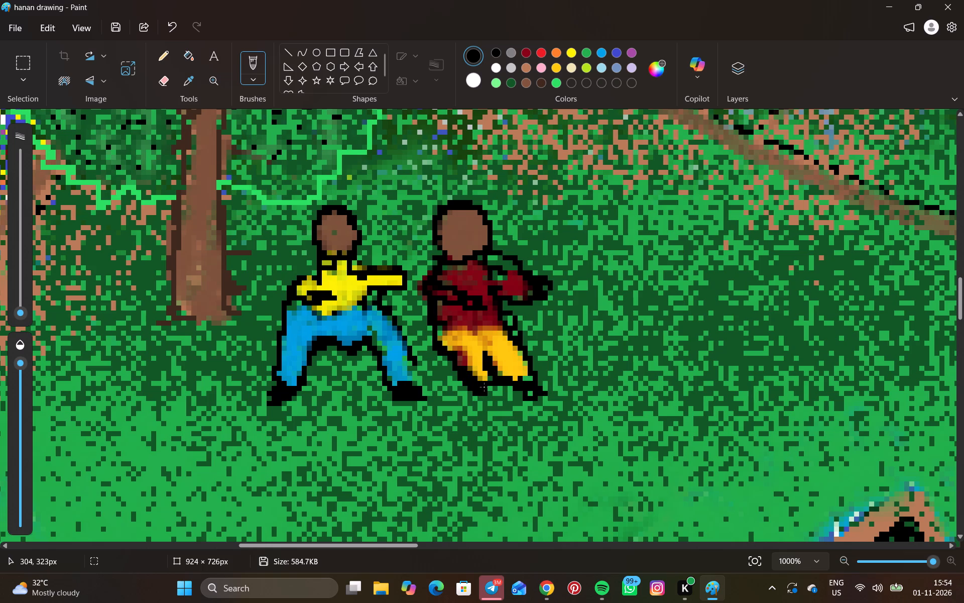
pyautogui.moveTo(484, 387); pyautogui.dragTo(490, 402)
# Draw a black waistline between shirt and trousers on both figures beside the tree.
pyautogui.moveTo(317, 313); pyautogui.dragTo(359, 310)
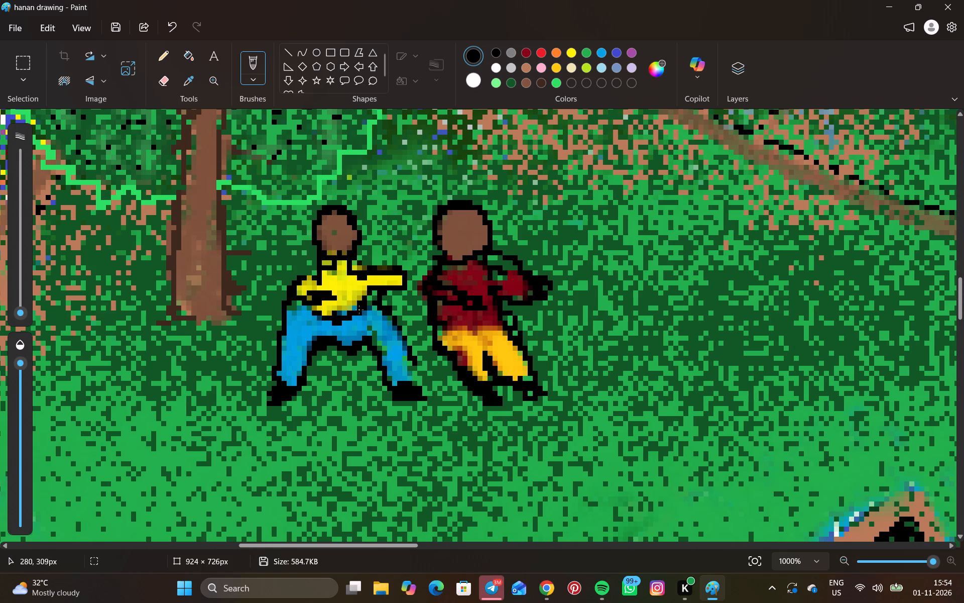
pyautogui.moveTo(359, 310); pyautogui.dragTo(366, 306)
pyautogui.moveTo(445, 324); pyautogui.dragTo(478, 331)
pyautogui.moveTo(478, 331); pyautogui.dragTo(507, 316)
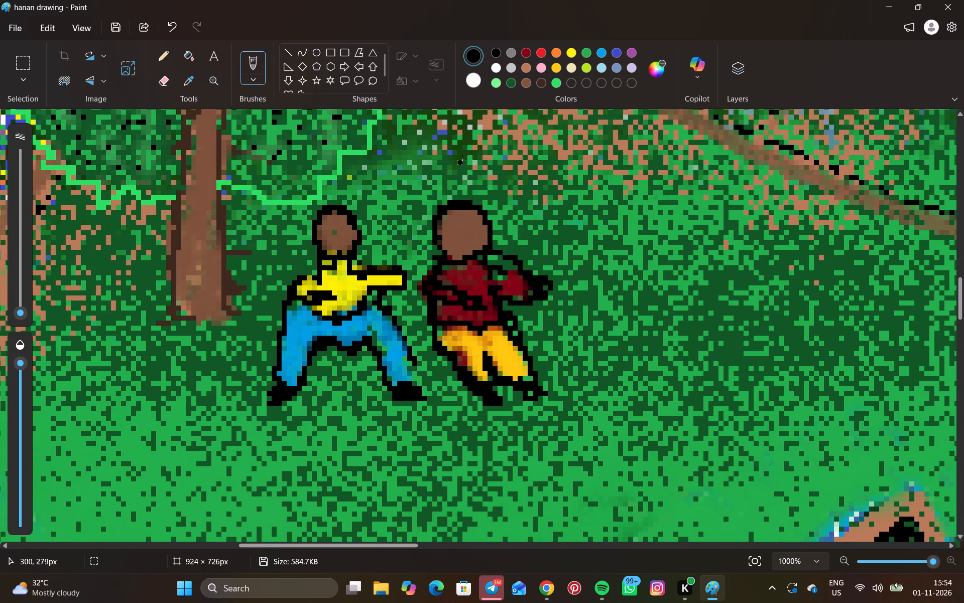
# Draw a face on the yellow-shirted figure with two black eyes, a nose dot and a curved mouth.
pyautogui.click(328, 230)
pyautogui.click(345, 229)
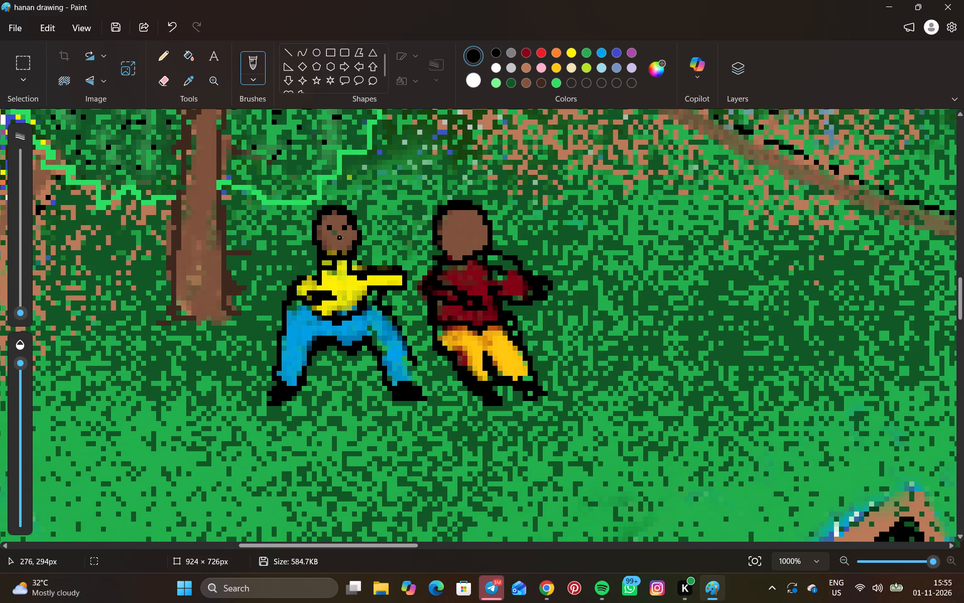
pyautogui.click(338, 237)
pyautogui.moveTo(331, 242); pyautogui.dragTo(340, 246)
pyautogui.moveTo(340, 246); pyautogui.dragTo(347, 238)
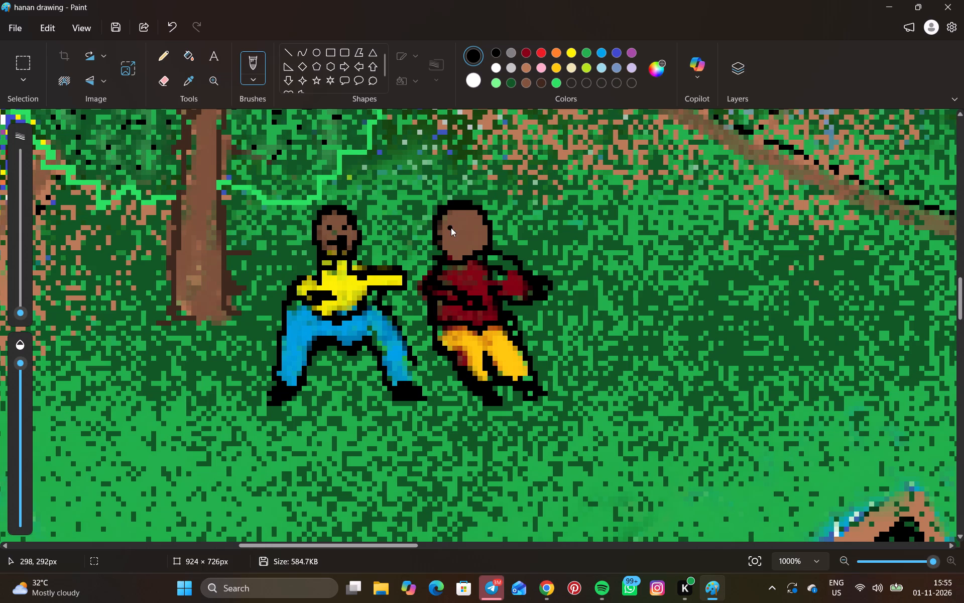
# Draw a face on the red-shirted figure with two black eyes, a nose dot and a smiling mouth.
pyautogui.click(451, 228)
pyautogui.moveTo(469, 227); pyautogui.dragTo(465, 227)
pyautogui.click(461, 238)
pyautogui.moveTo(451, 245); pyautogui.dragTo(471, 242)
pyautogui.moveTo(471, 242); pyautogui.dragTo(473, 240)
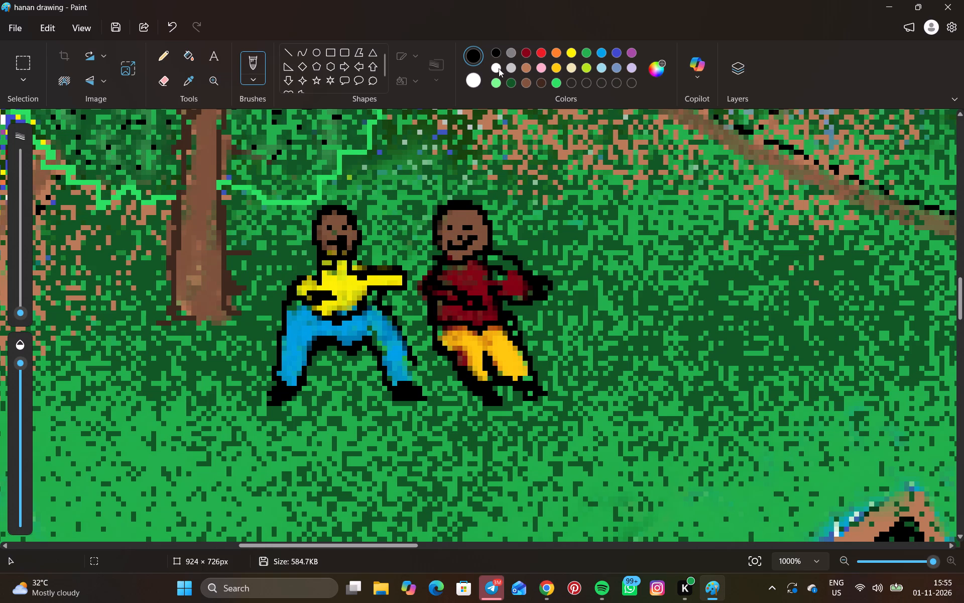
# Draw short light-brown hair spikes radiating around the red-shirted figure's head, from one side over the top to the other.
pyautogui.click(530, 68)
pyautogui.moveTo(434, 237); pyautogui.dragTo(423, 238)
pyautogui.moveTo(432, 228); pyautogui.dragTo(413, 228)
pyautogui.moveTo(437, 225); pyautogui.dragTo(423, 220)
pyautogui.moveTo(438, 215); pyautogui.dragTo(413, 201)
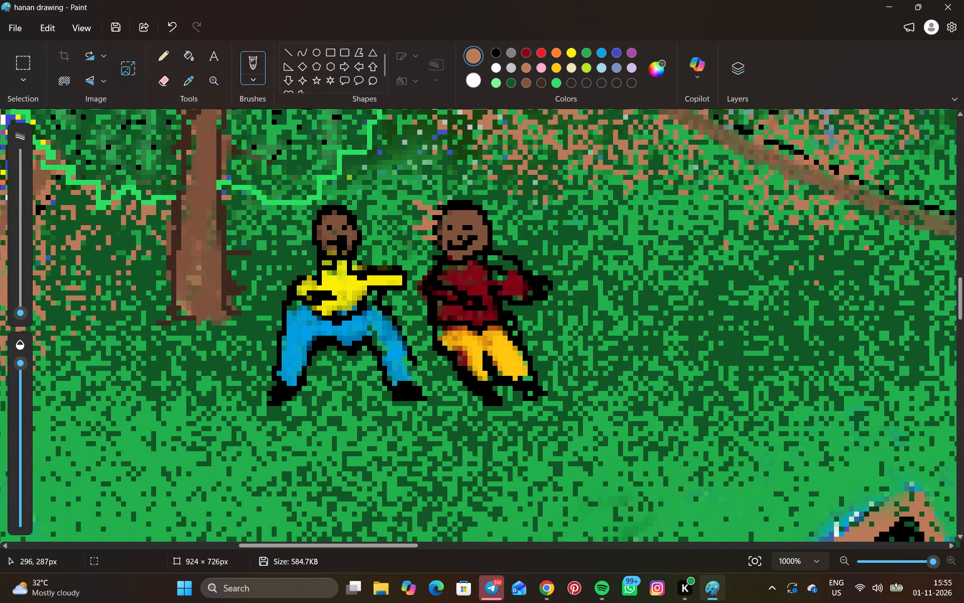
pyautogui.moveTo(441, 204); pyautogui.dragTo(418, 189)
pyautogui.moveTo(450, 198); pyautogui.dragTo(440, 178)
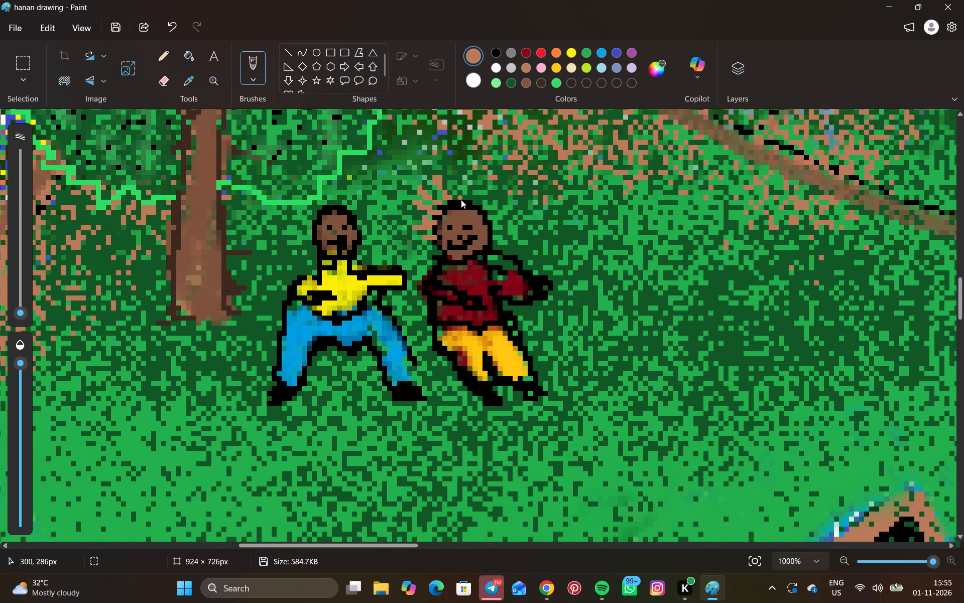
pyautogui.moveTo(460, 199); pyautogui.dragTo(457, 177)
pyautogui.moveTo(473, 200); pyautogui.dragTo(478, 176)
pyautogui.moveTo(479, 204); pyautogui.dragTo(492, 191)
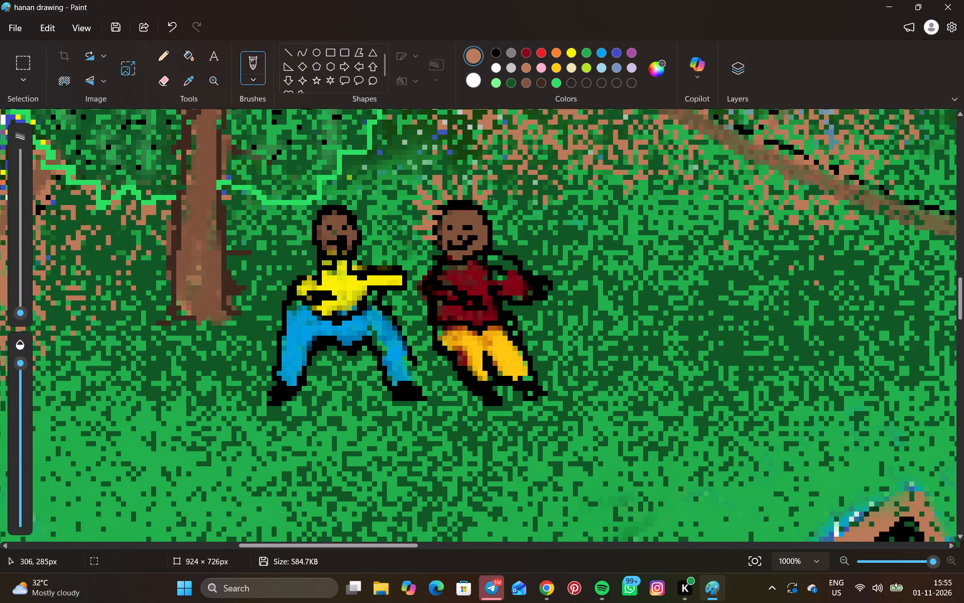
pyautogui.moveTo(486, 209); pyautogui.dragTo(511, 204)
pyautogui.moveTo(494, 215); pyautogui.dragTo(516, 222)
pyautogui.moveTo(493, 230); pyautogui.dragTo(510, 231)
pyautogui.moveTo(510, 231); pyautogui.dragTo(516, 234)
# Add yellow strands among the hair spikes radiating around the red-shirted figure's head.
pyautogui.click(570, 55)
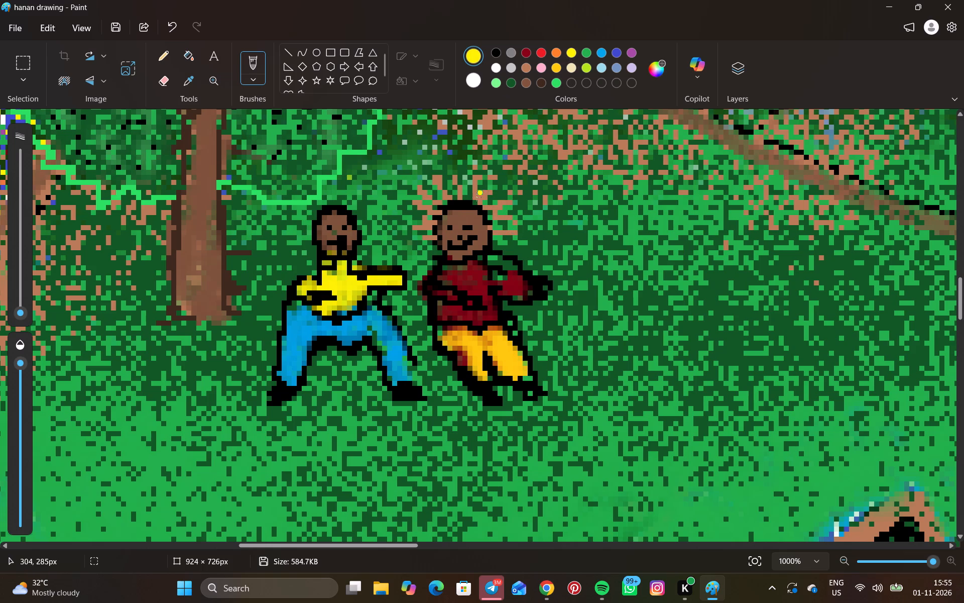
pyautogui.moveTo(431, 232); pyautogui.dragTo(419, 237)
pyautogui.moveTo(434, 221); pyautogui.dragTo(417, 216)
pyautogui.moveTo(436, 210); pyautogui.dragTo(422, 201)
pyautogui.moveTo(440, 198); pyautogui.dragTo(428, 184)
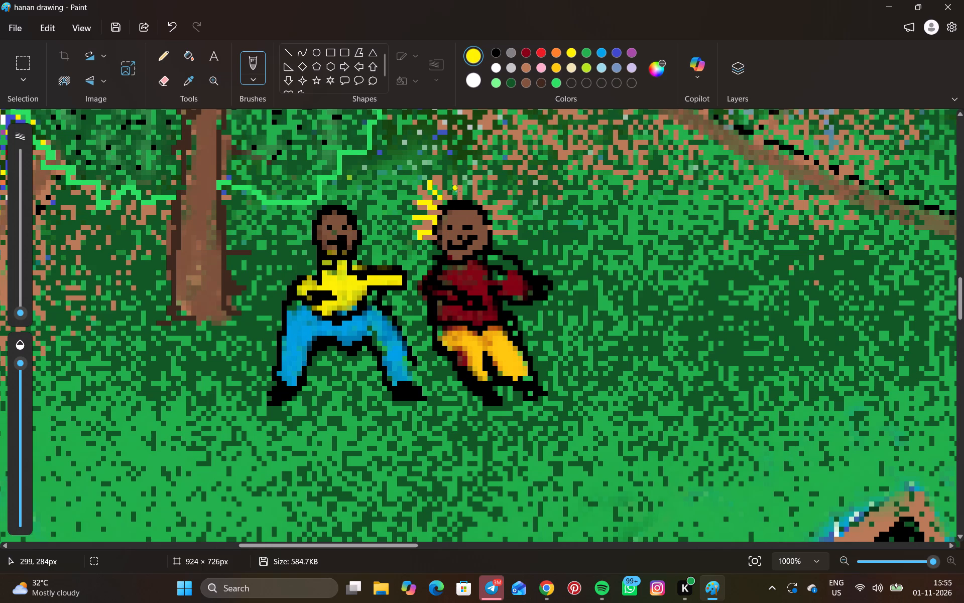
pyautogui.moveTo(453, 195); pyautogui.dragTo(445, 182)
pyautogui.moveTo(473, 198); pyautogui.dragTo(474, 184)
pyautogui.moveTo(481, 200); pyautogui.dragTo(495, 195)
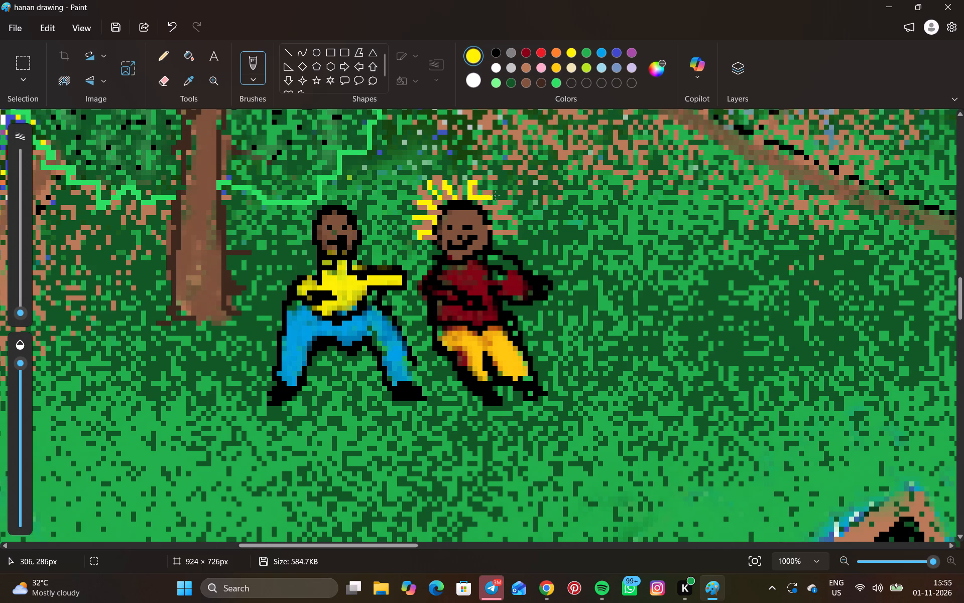
pyautogui.moveTo(495, 195); pyautogui.dragTo(497, 195)
pyautogui.moveTo(493, 212); pyautogui.dragTo(512, 220)
pyautogui.moveTo(494, 227); pyautogui.dragTo(513, 234)
# Add bright blue strands between the yellow ones in the red-shirted figure's spiky hair.
pyautogui.click(599, 55)
pyautogui.moveTo(430, 227); pyautogui.dragTo(416, 226)
pyautogui.moveTo(438, 211); pyautogui.dragTo(422, 207)
pyautogui.moveTo(436, 202); pyautogui.dragTo(428, 188)
pyautogui.moveTo(450, 194); pyautogui.dragTo(449, 189)
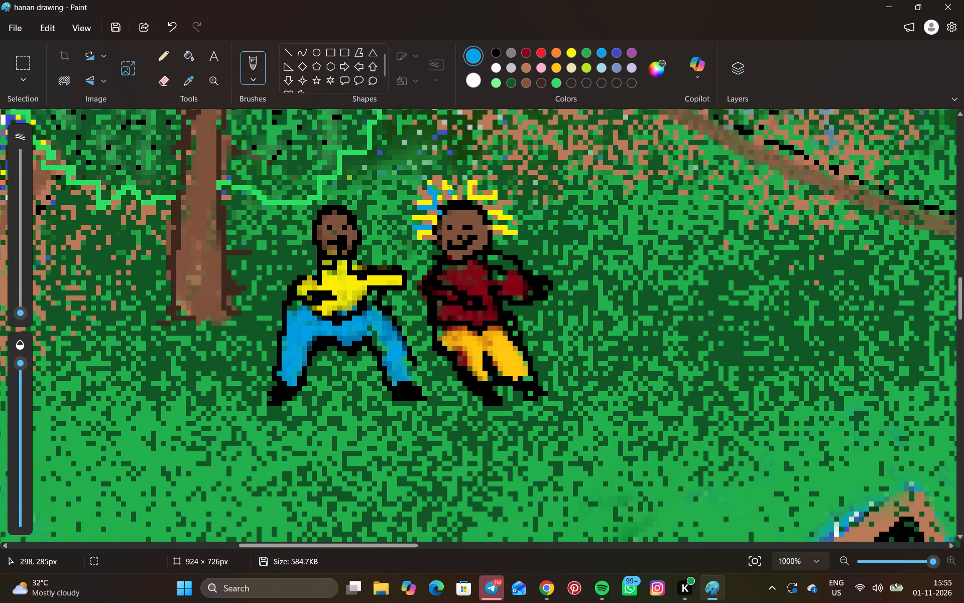
pyautogui.moveTo(449, 189); pyautogui.dragTo(448, 182)
pyautogui.moveTo(463, 197); pyautogui.dragTo(470, 178)
pyautogui.moveTo(474, 206); pyautogui.dragTo(489, 193)
pyautogui.moveTo(487, 217); pyautogui.dragTo(498, 212)
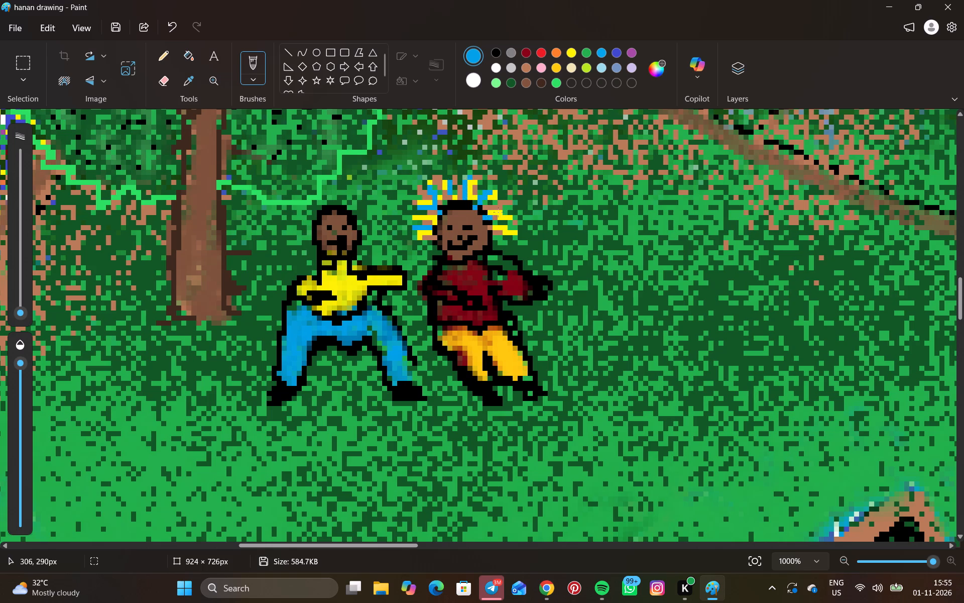
pyautogui.moveTo(498, 212); pyautogui.dragTo(515, 206)
pyautogui.moveTo(497, 223); pyautogui.dragTo(515, 232)
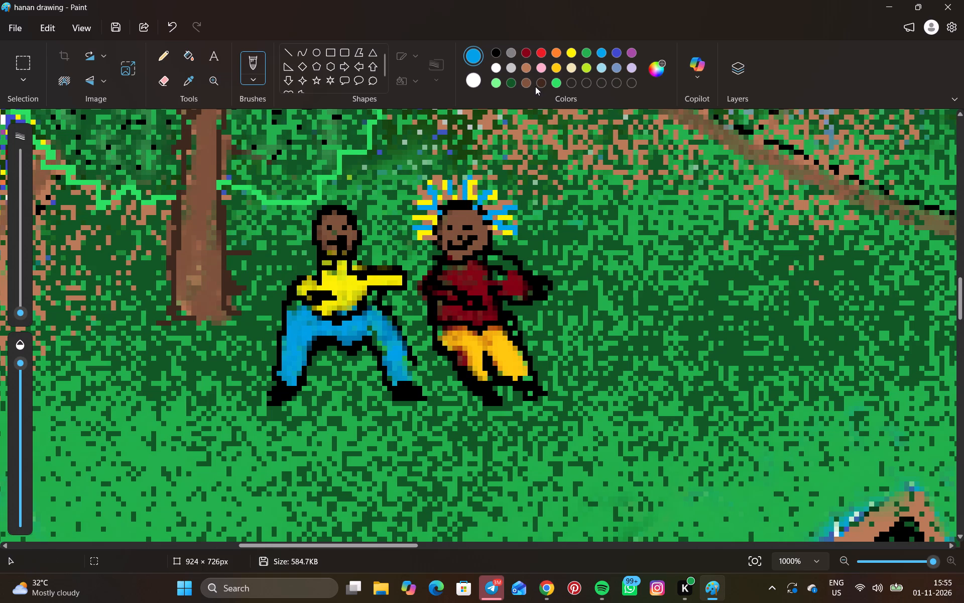
# Add dark brown strands through the red-shirted figure's spiky hair, all the way around the head.
pyautogui.click(536, 88)
pyautogui.click(537, 87)
pyautogui.moveTo(431, 242); pyautogui.dragTo(411, 252)
pyautogui.moveTo(430, 228); pyautogui.dragTo(421, 231)
pyautogui.moveTo(430, 221); pyautogui.dragTo(421, 217)
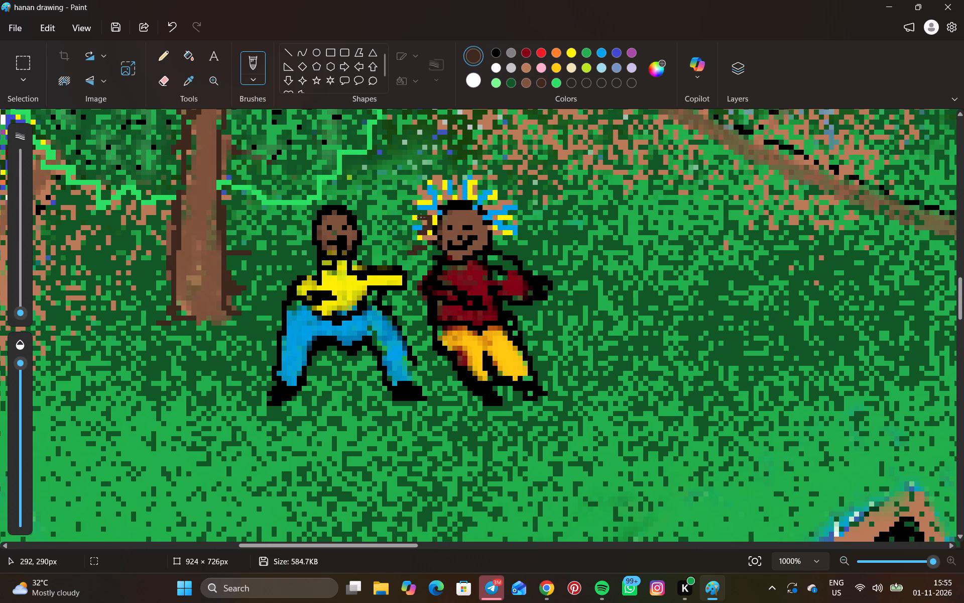
pyautogui.moveTo(421, 217); pyautogui.dragTo(417, 216)
pyautogui.moveTo(430, 211); pyautogui.dragTo(421, 197)
pyautogui.moveTo(437, 199); pyautogui.dragTo(429, 181)
pyautogui.moveTo(455, 195); pyautogui.dragTo(464, 179)
pyautogui.moveTo(467, 199); pyautogui.dragTo(478, 190)
pyautogui.moveTo(480, 199); pyautogui.dragTo(497, 204)
pyautogui.moveTo(491, 216); pyautogui.dragTo(508, 219)
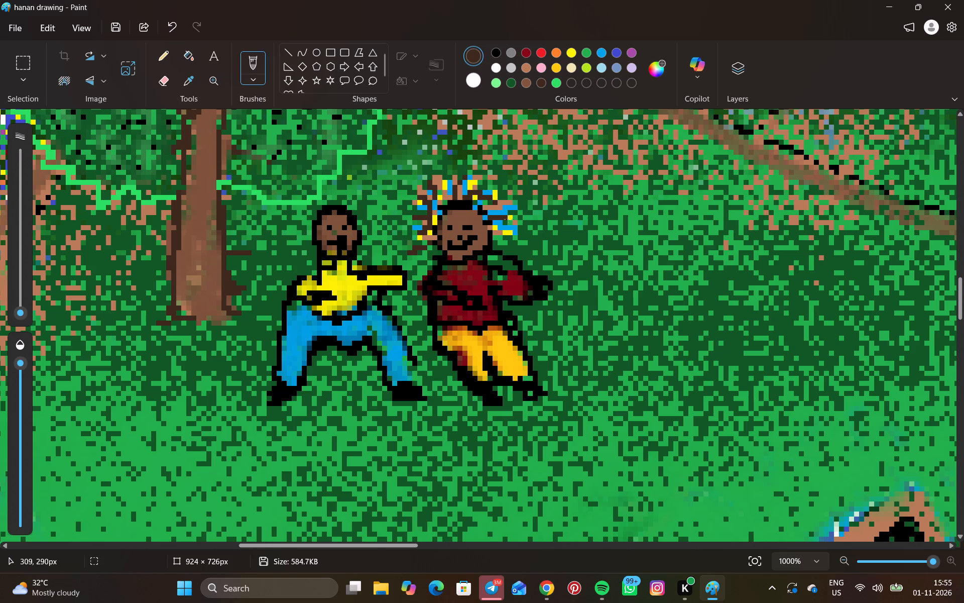
pyautogui.moveTo(508, 219); pyautogui.dragTo(518, 225)
pyautogui.moveTo(500, 232); pyautogui.dragTo(515, 243)
# Review the two finished figures beside the tree against the rest of the landscape drawing.
pyautogui.keyDown('ctrl'); pyautogui.scroll(-10, 441, 247); pyautogui.keyUp('ctrl')
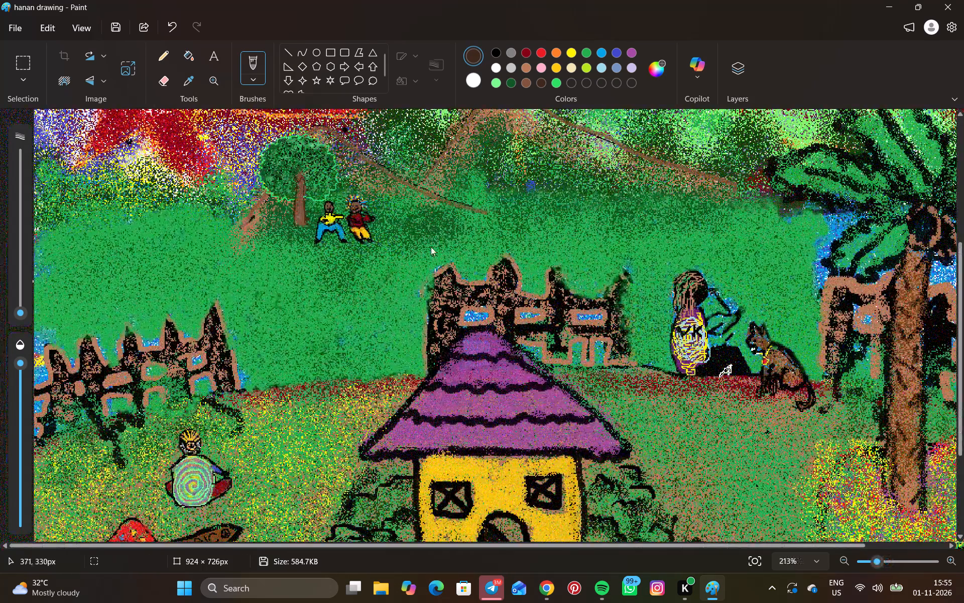
pyautogui.keyDown('ctrl'); pyautogui.scroll(-1, 431, 247); pyautogui.keyUp('ctrl')
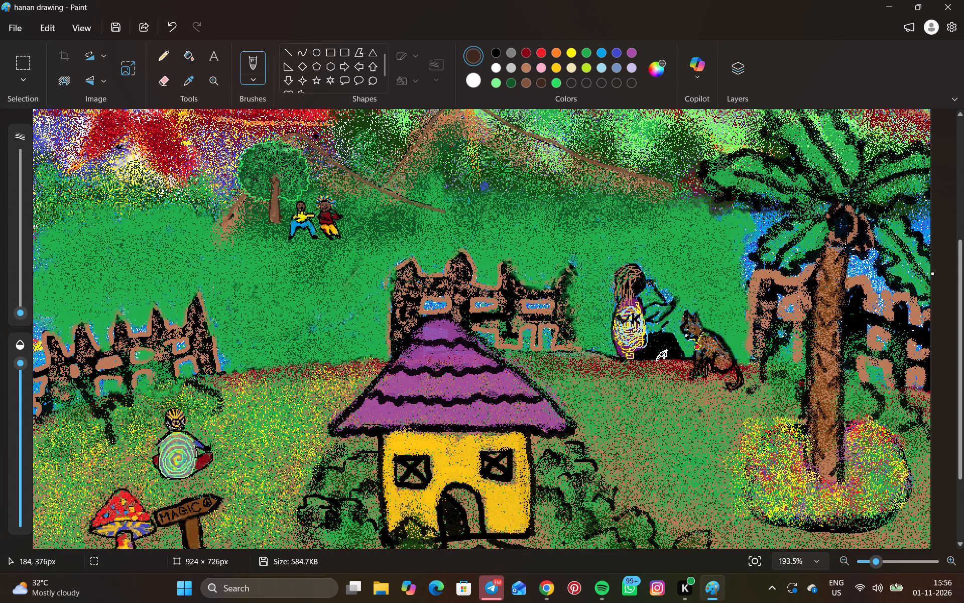
pyautogui.scroll(1, 213, 287)
pyautogui.scroll(-1, 213, 287)
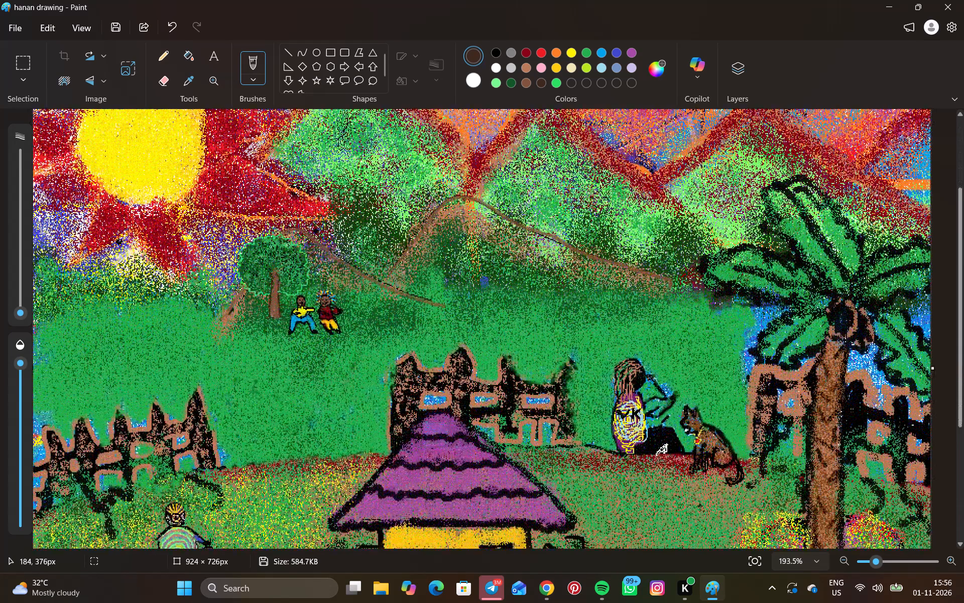
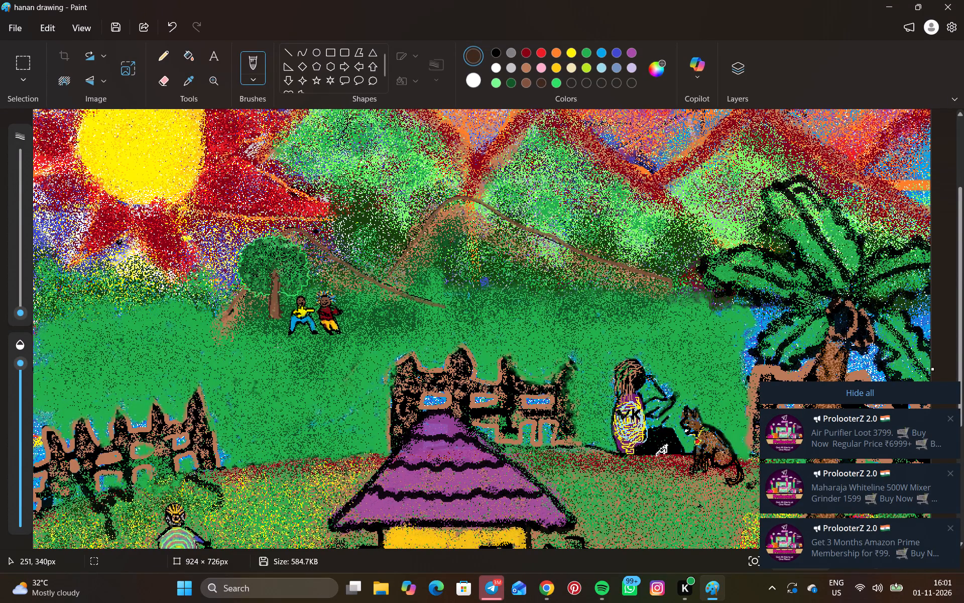
# Switch to Spotify and play "Weird Fishes / Arpeggi" by Radiohead from the Liked Songs playlist.
pyautogui.click(599, 598)
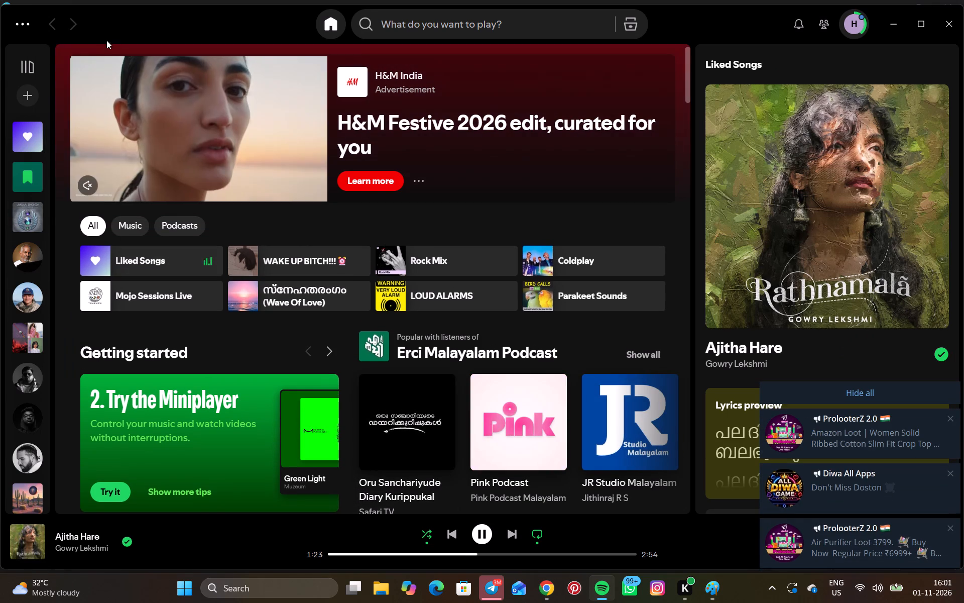
pyautogui.click(30, 120)
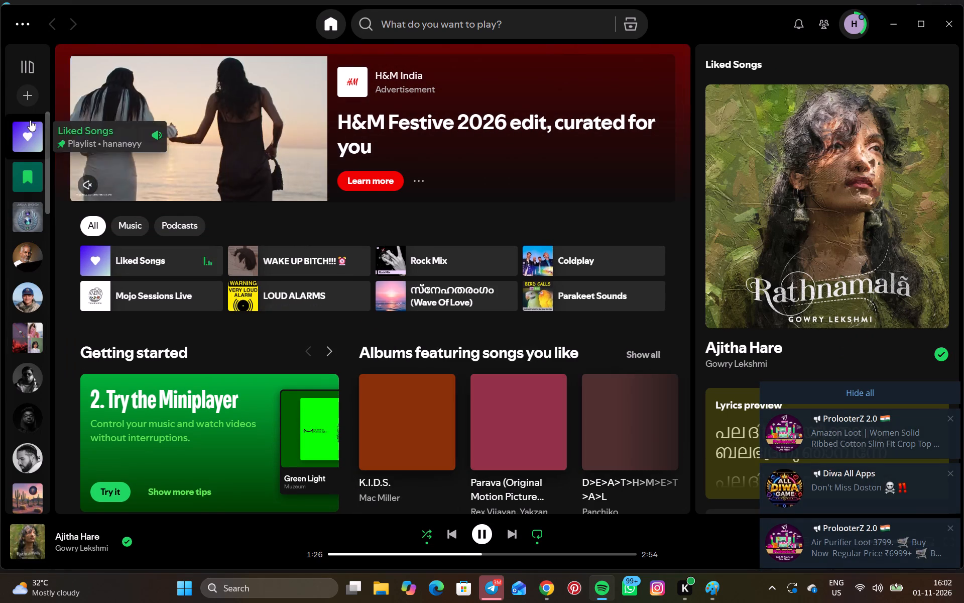
pyautogui.scroll(-4, 145, 385)
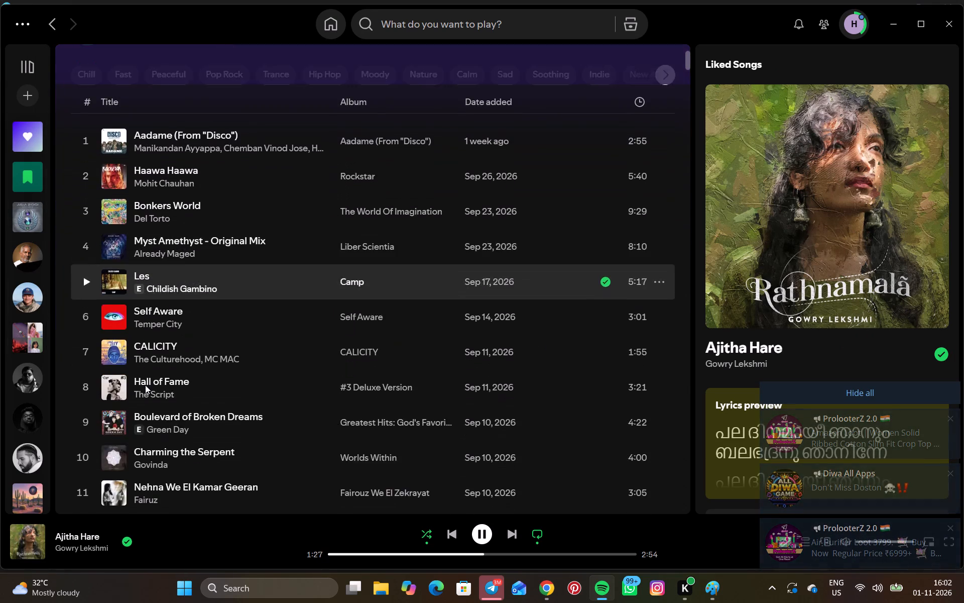
pyautogui.scroll(-8, 145, 385)
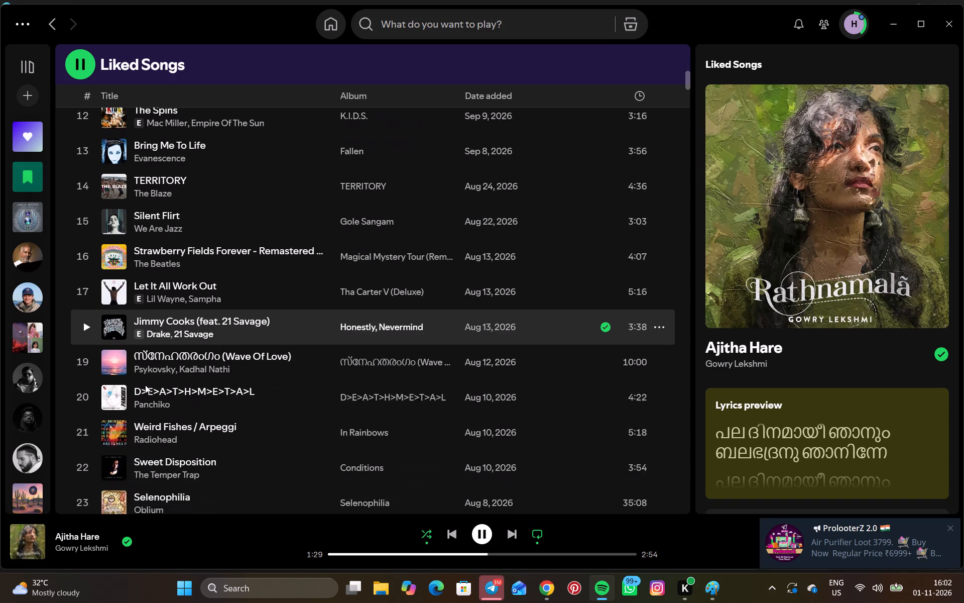
pyautogui.scroll(-2, 145, 385)
pyautogui.click(84, 240)
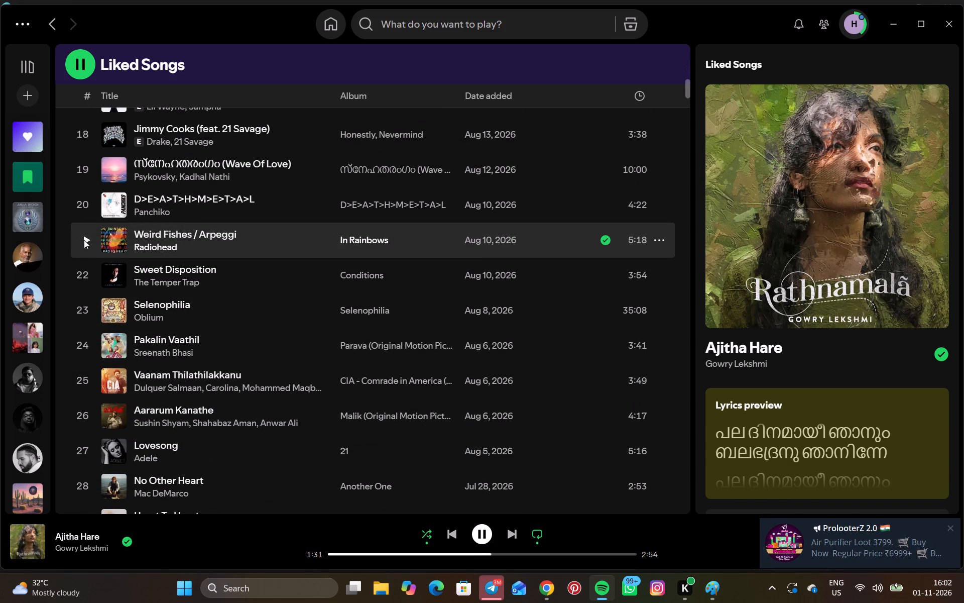
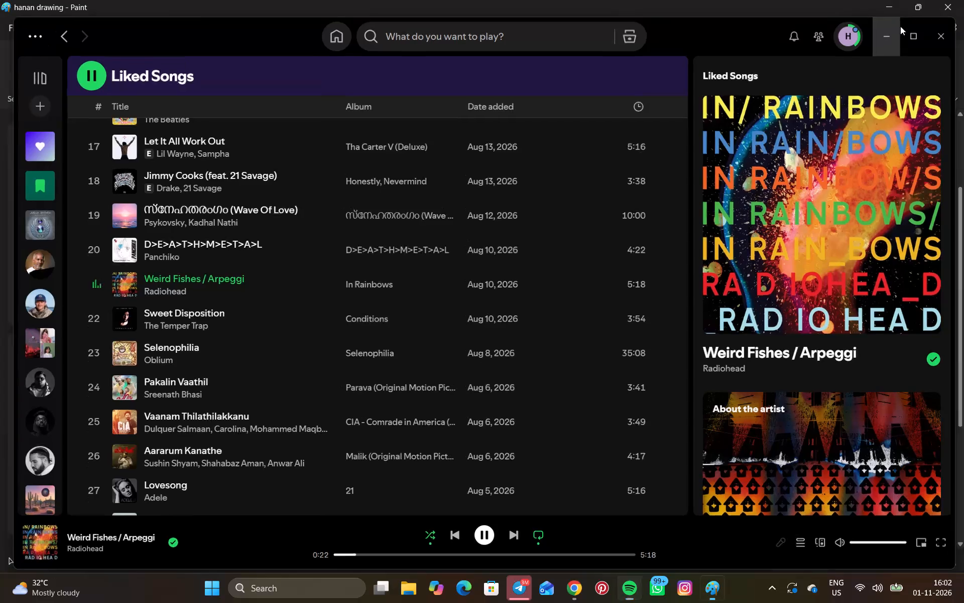
# Minimize the Paint window holding the landscape drawing to reach the desktop.
pyautogui.click(893, 9)
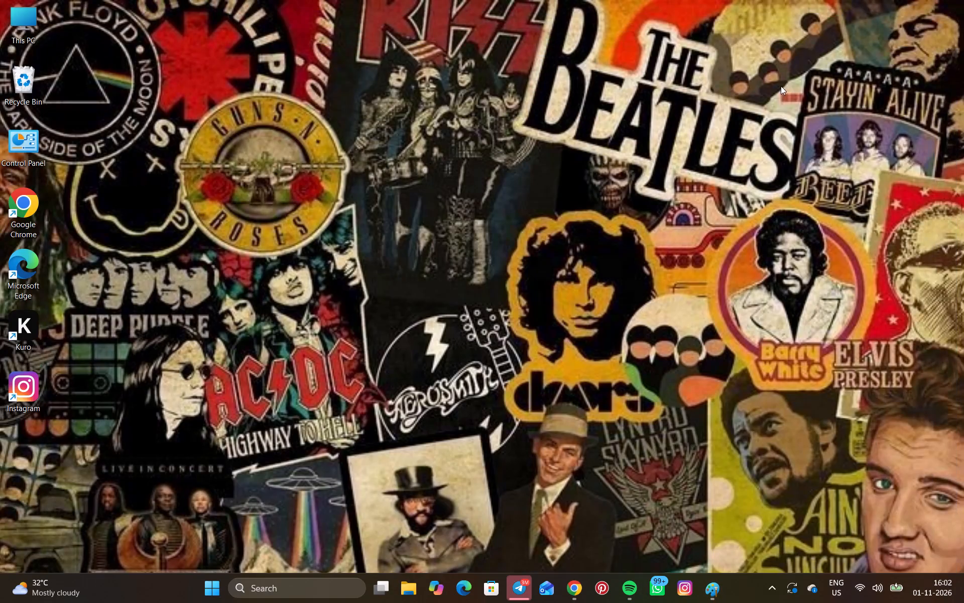
pyautogui.moveTo(7, 343); pyautogui.dragTo(16, 337)
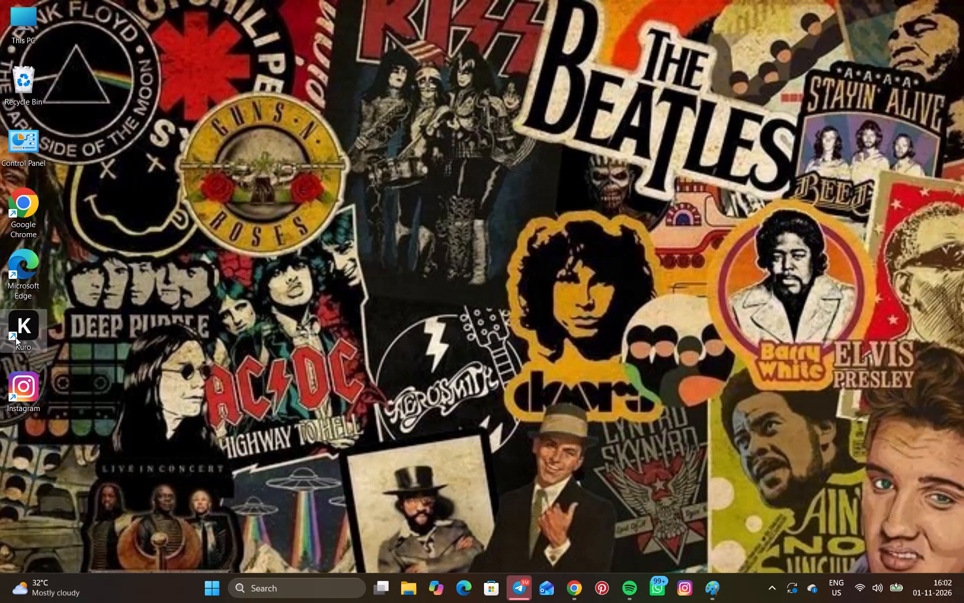
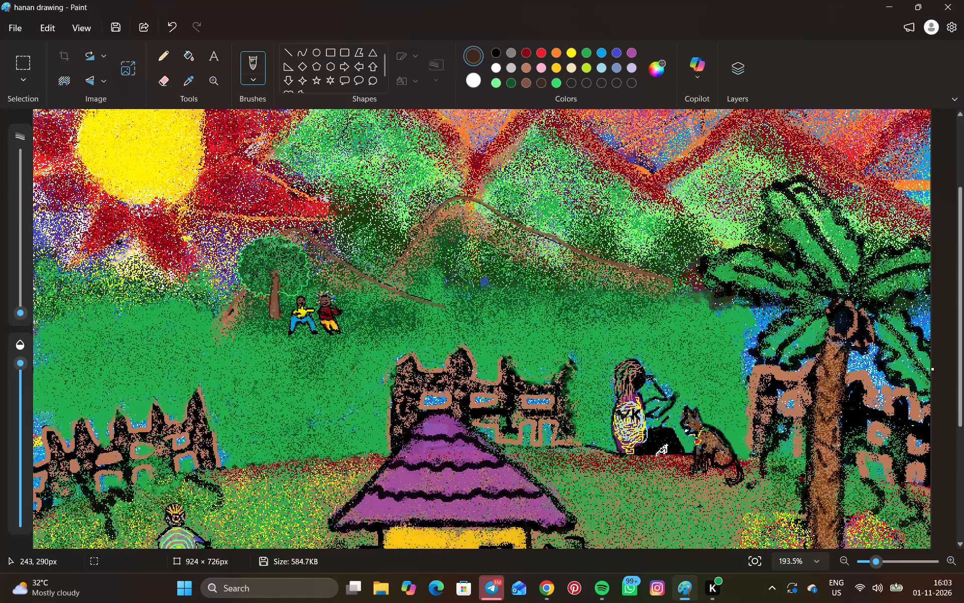
# Examine the round green tree, its trunk and the two small figures beside it in close-up.
pyautogui.keyDown('ctrl'); pyautogui.scroll(9, 270, 291); pyautogui.keyUp('ctrl')
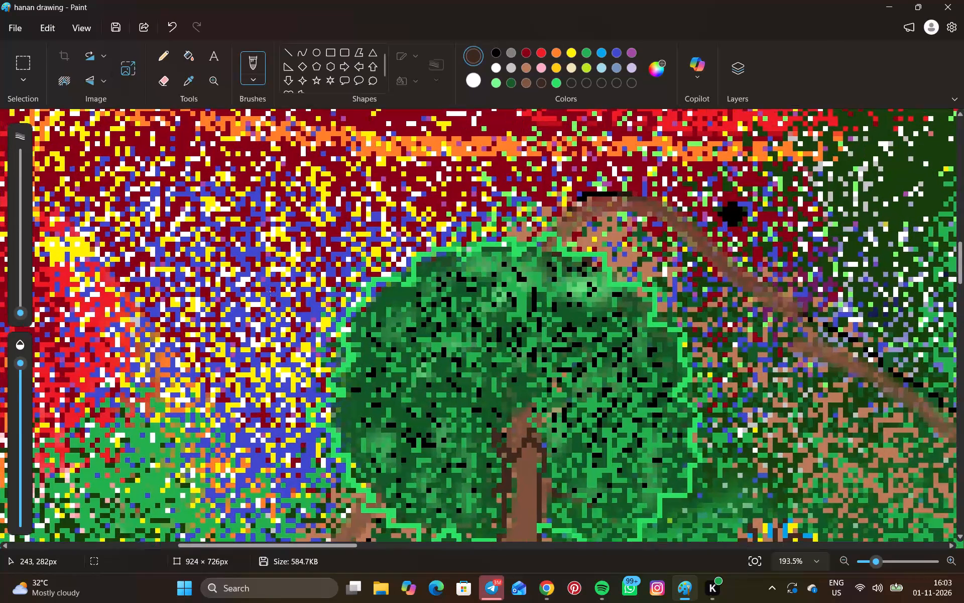
pyautogui.scroll(-1, 270, 291)
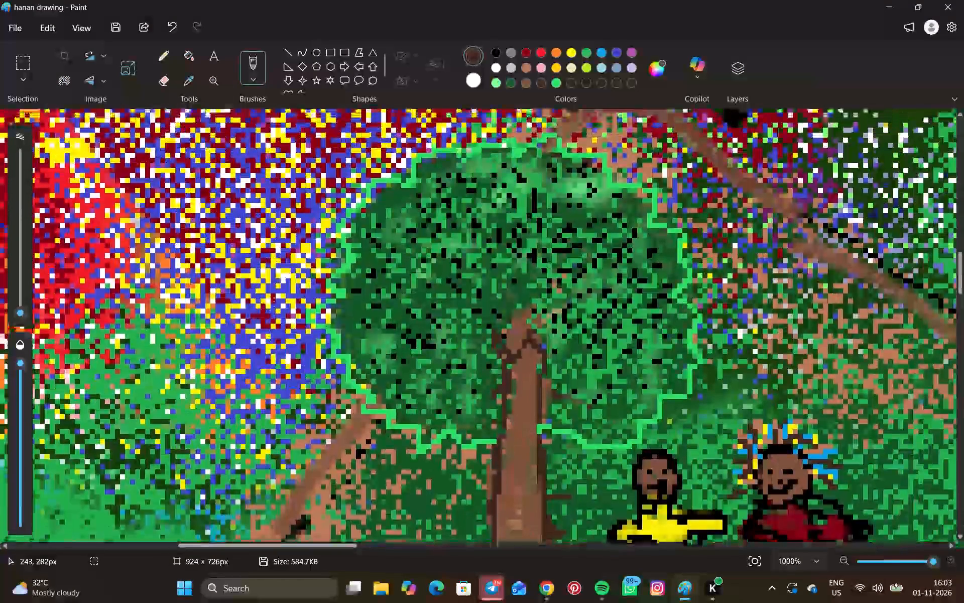
pyautogui.scroll(-1, 305, 256)
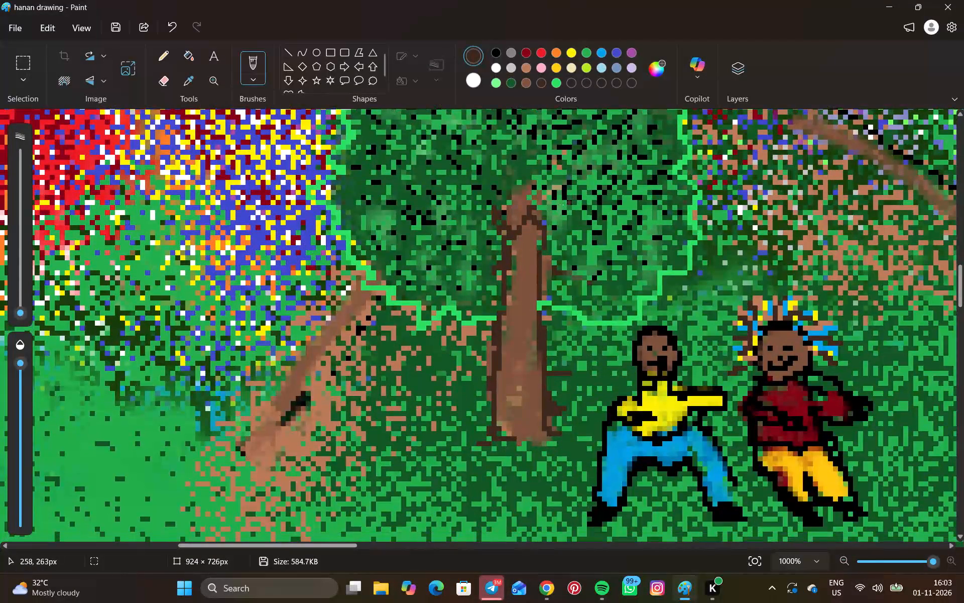
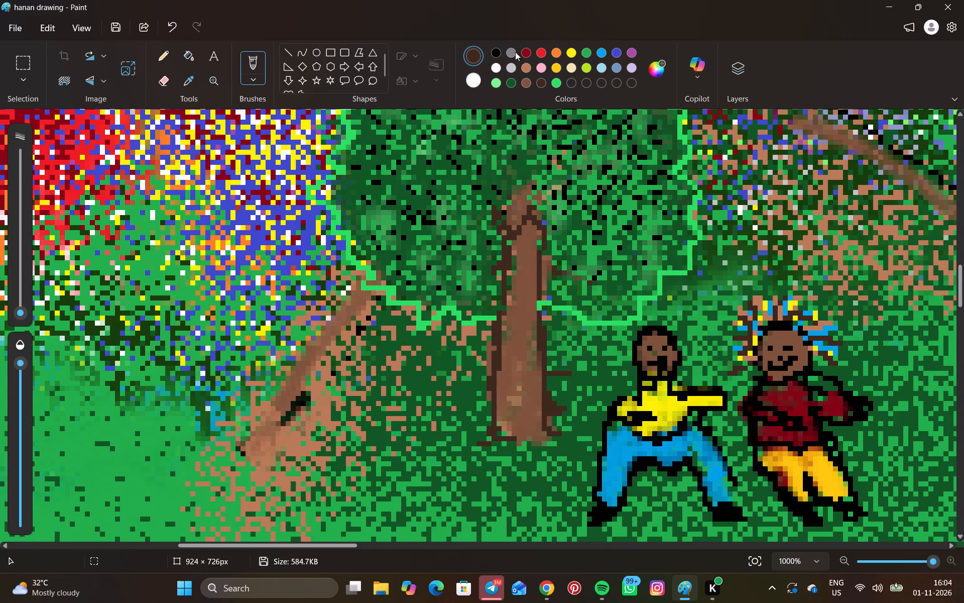
# Draw a black rectangle outline about 30 by 20 px above the two figures, overlapping the tree crown's edge.
pyautogui.click(500, 50)
pyautogui.moveTo(617, 201); pyautogui.dragTo(617, 211)
pyautogui.moveTo(617, 211); pyautogui.dragTo(620, 292)
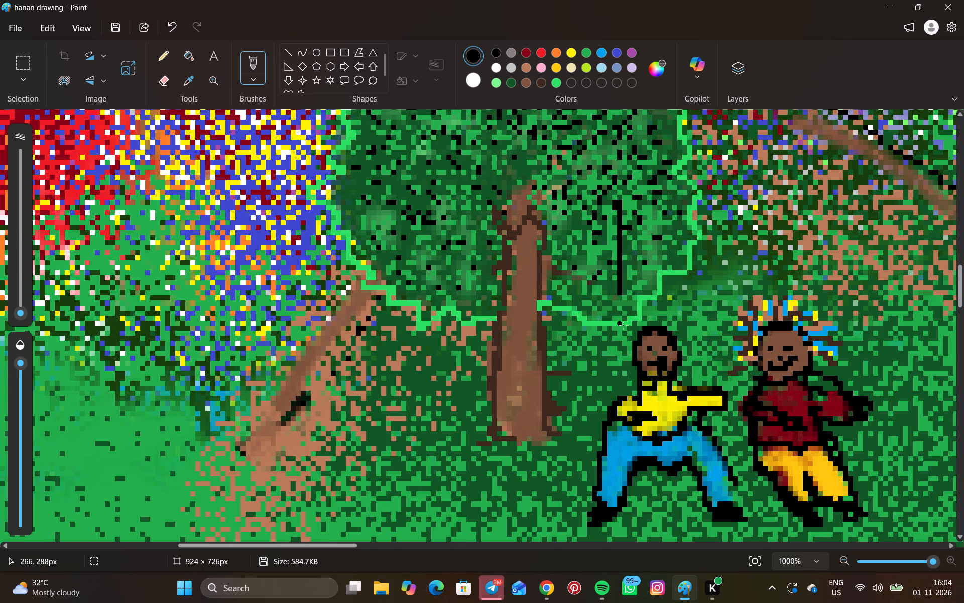
pyautogui.click(621, 296)
pyautogui.moveTo(621, 296); pyautogui.dragTo(629, 295)
pyautogui.moveTo(629, 295); pyautogui.dragTo(679, 301)
pyautogui.moveTo(673, 297); pyautogui.dragTo(749, 301)
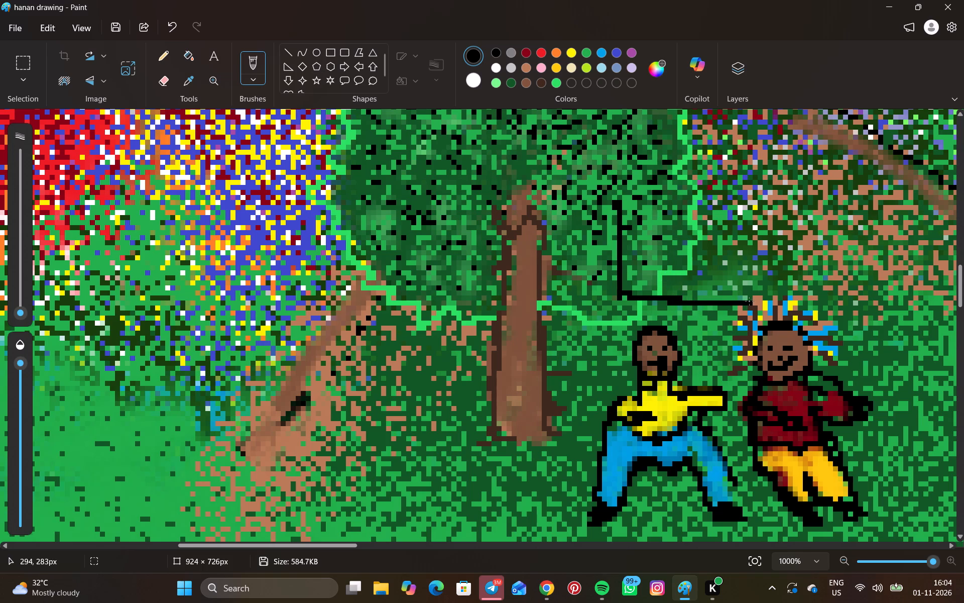
pyautogui.moveTo(749, 301); pyautogui.dragTo(767, 233)
pyautogui.moveTo(767, 233); pyautogui.dragTo(726, 212)
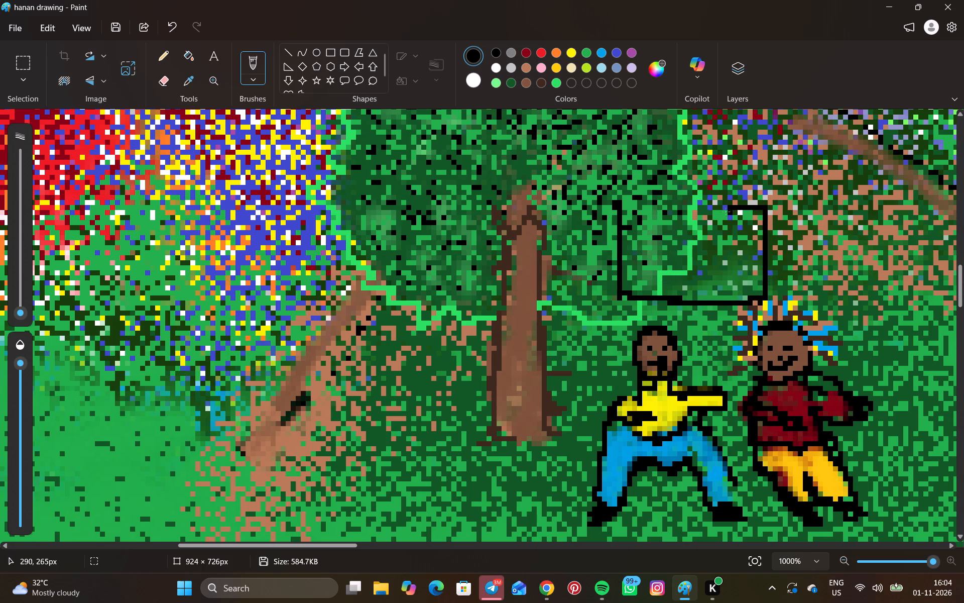
pyautogui.moveTo(726, 212); pyautogui.dragTo(695, 208)
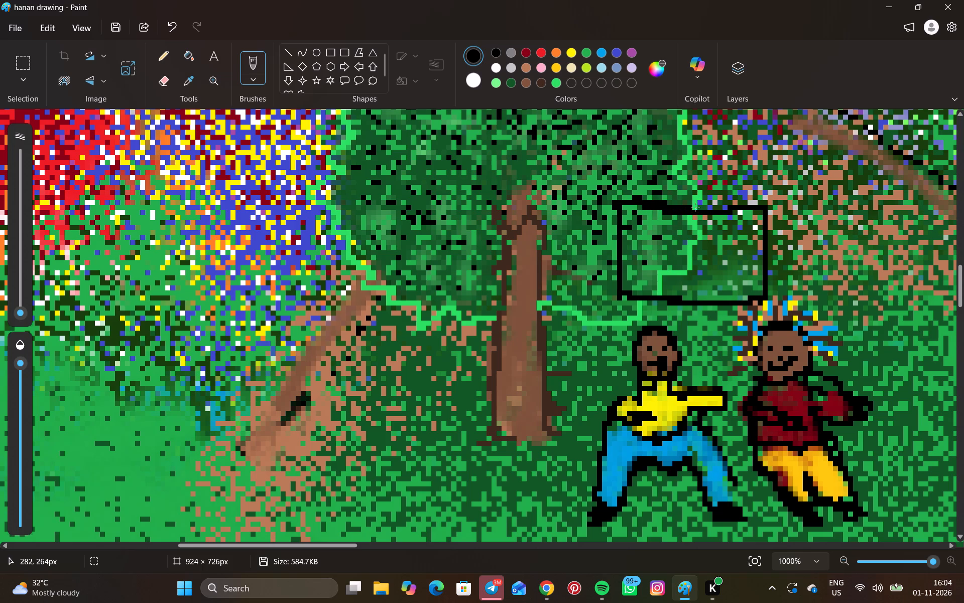
pyautogui.moveTo(695, 208); pyautogui.dragTo(752, 210)
# Draw a dark green vertical line down the middle of the black rectangle to divide it in two.
pyautogui.click(512, 83)
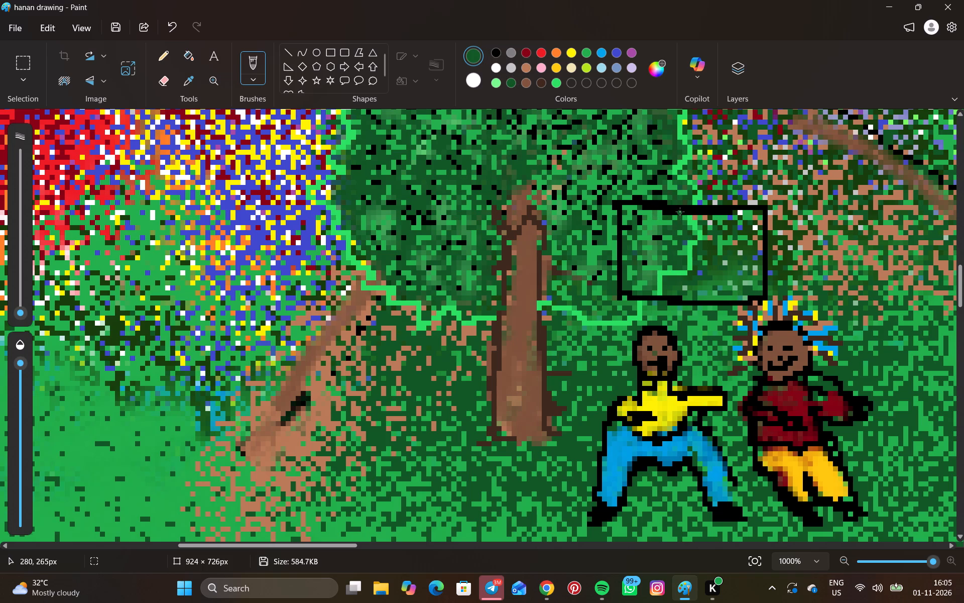
pyautogui.moveTo(676, 210); pyautogui.dragTo(674, 252)
pyautogui.moveTo(674, 252); pyautogui.dragTo(673, 293)
pyautogui.moveTo(673, 293); pyautogui.dragTo(672, 293)
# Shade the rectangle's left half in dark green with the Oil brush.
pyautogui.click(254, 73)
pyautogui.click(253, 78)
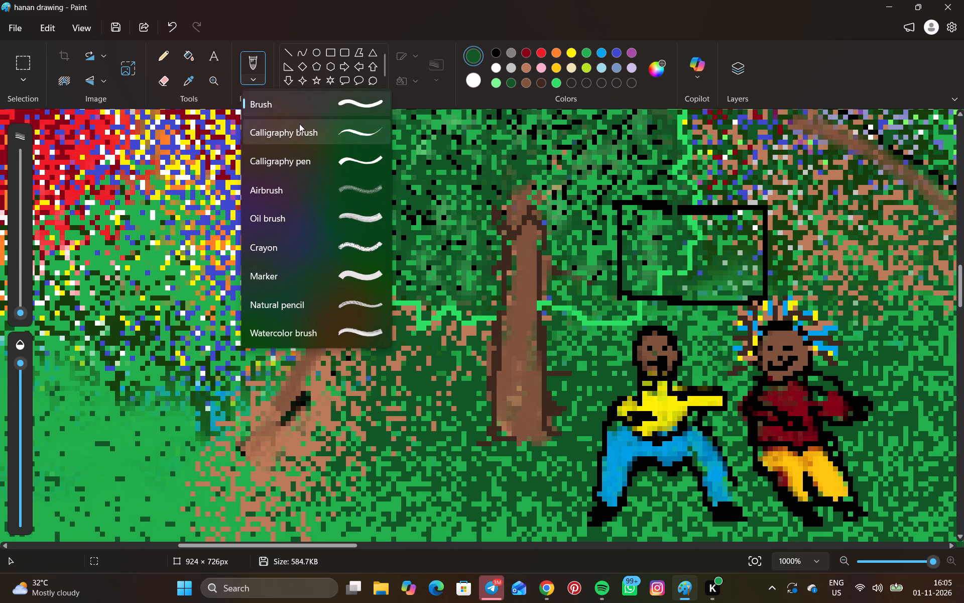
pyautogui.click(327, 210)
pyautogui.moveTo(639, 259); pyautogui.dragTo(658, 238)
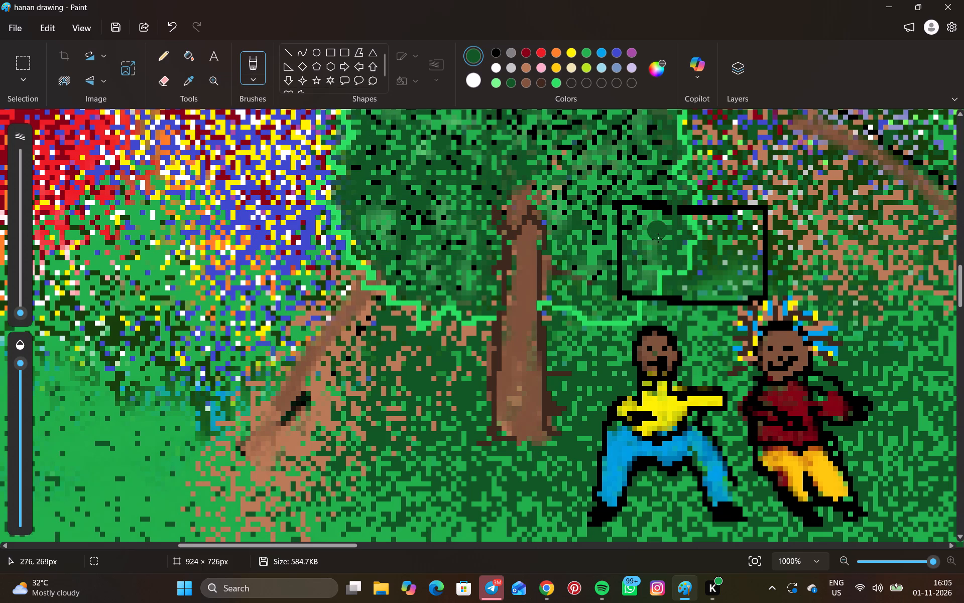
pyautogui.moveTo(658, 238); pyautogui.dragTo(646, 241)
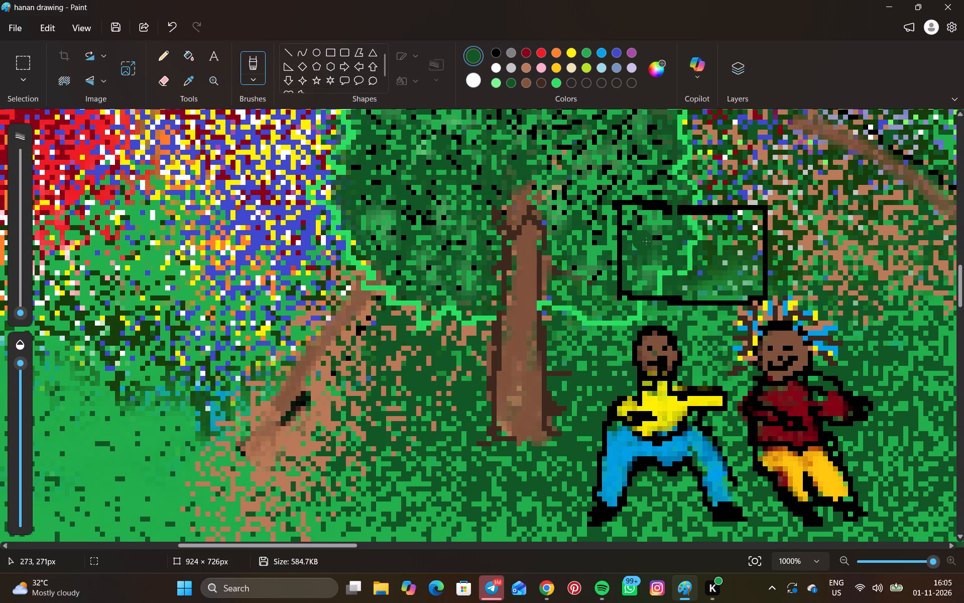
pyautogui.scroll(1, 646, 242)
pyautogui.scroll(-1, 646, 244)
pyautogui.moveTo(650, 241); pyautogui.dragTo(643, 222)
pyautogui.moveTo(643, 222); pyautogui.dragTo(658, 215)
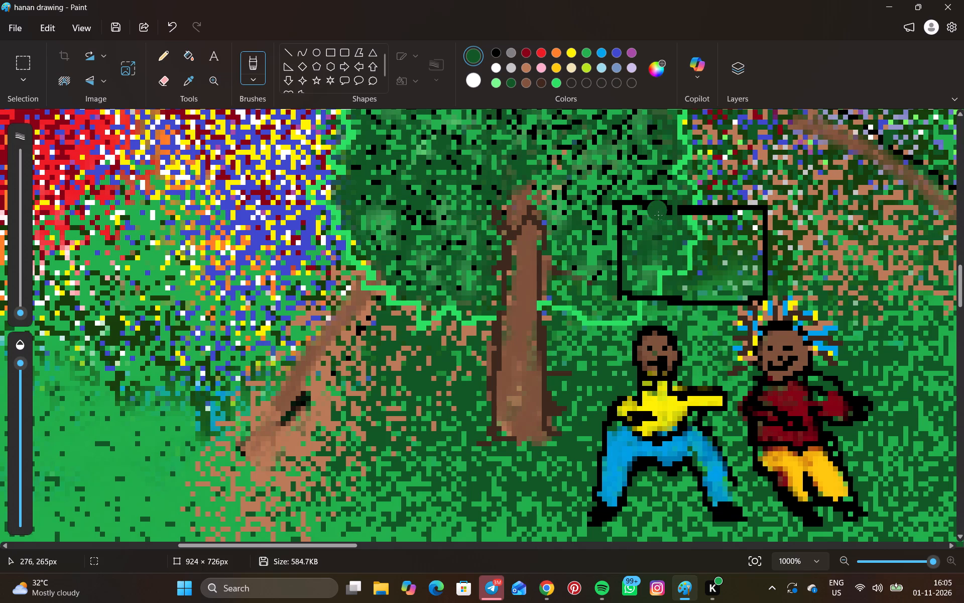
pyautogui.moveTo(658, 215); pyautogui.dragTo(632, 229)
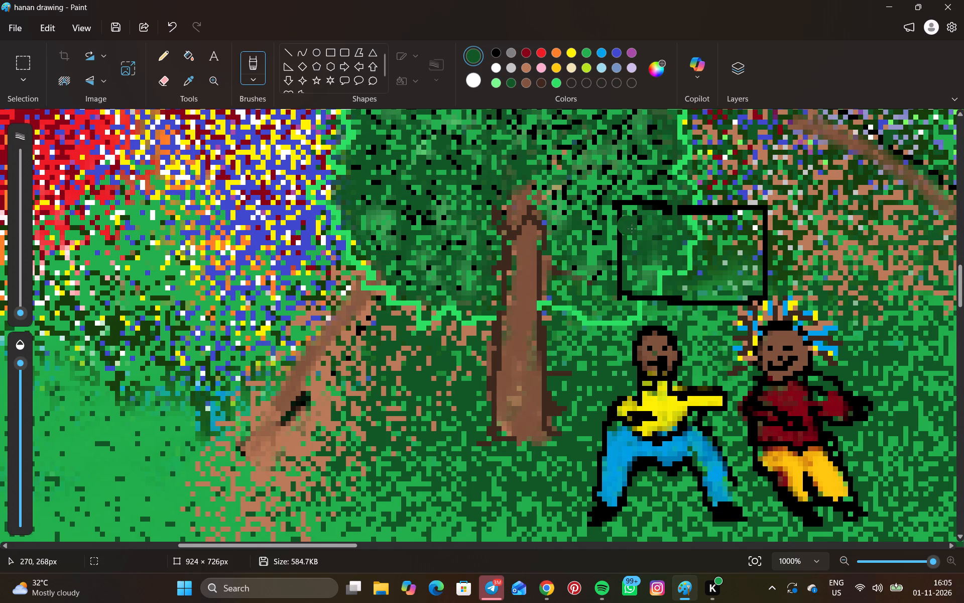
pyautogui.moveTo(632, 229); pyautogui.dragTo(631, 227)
# Fill the rectangle's left half with solid dark green, using the standard Brush at a slightly larger size.
pyautogui.click(247, 79)
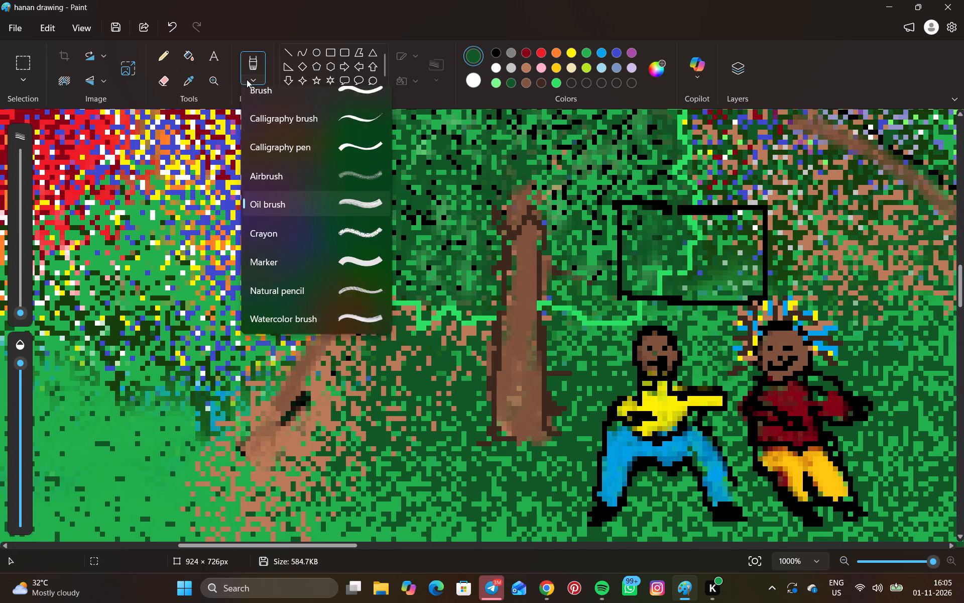
pyautogui.click(257, 97)
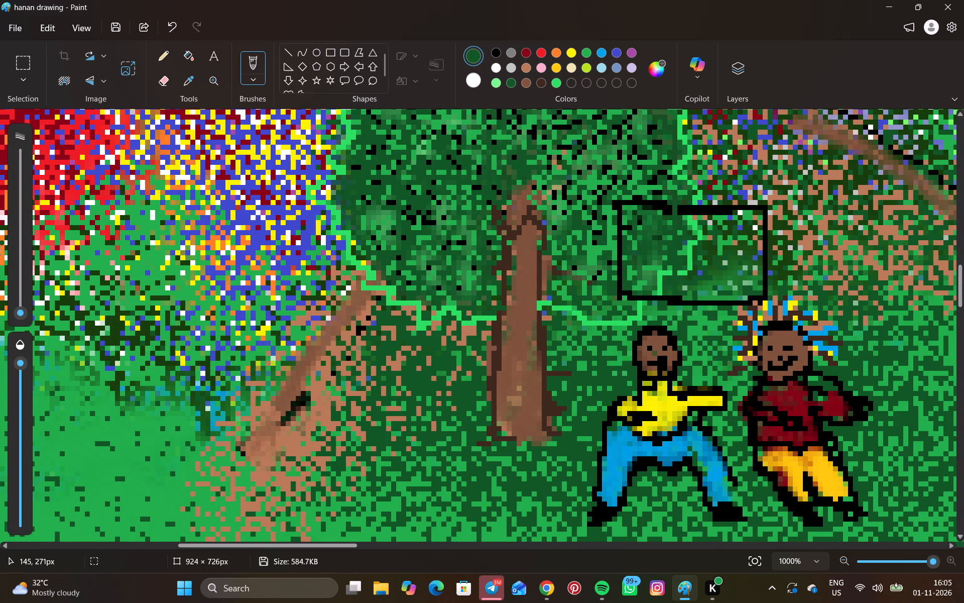
pyautogui.moveTo(22, 293); pyautogui.dragTo(20, 305)
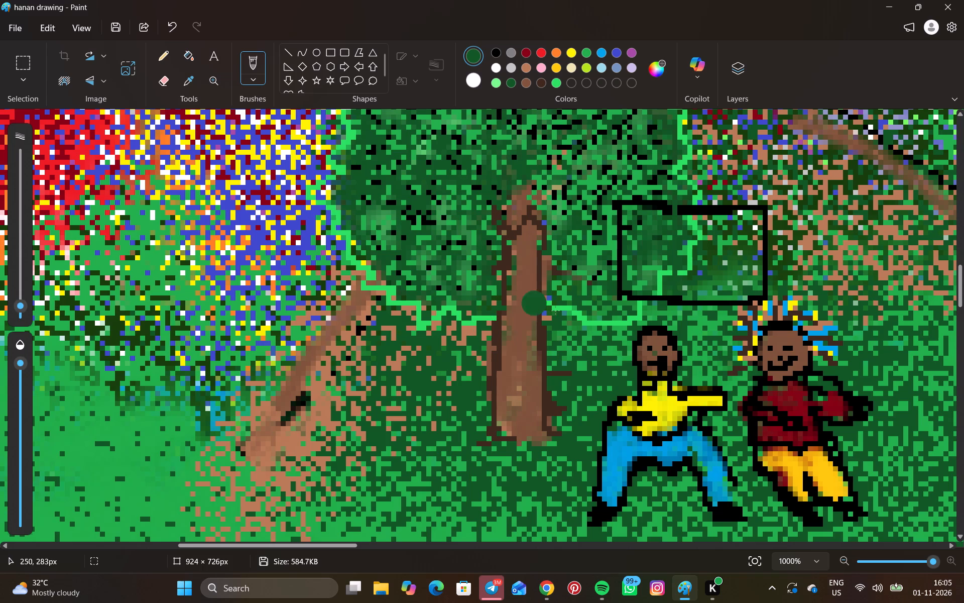
pyautogui.moveTo(644, 262); pyautogui.dragTo(635, 218)
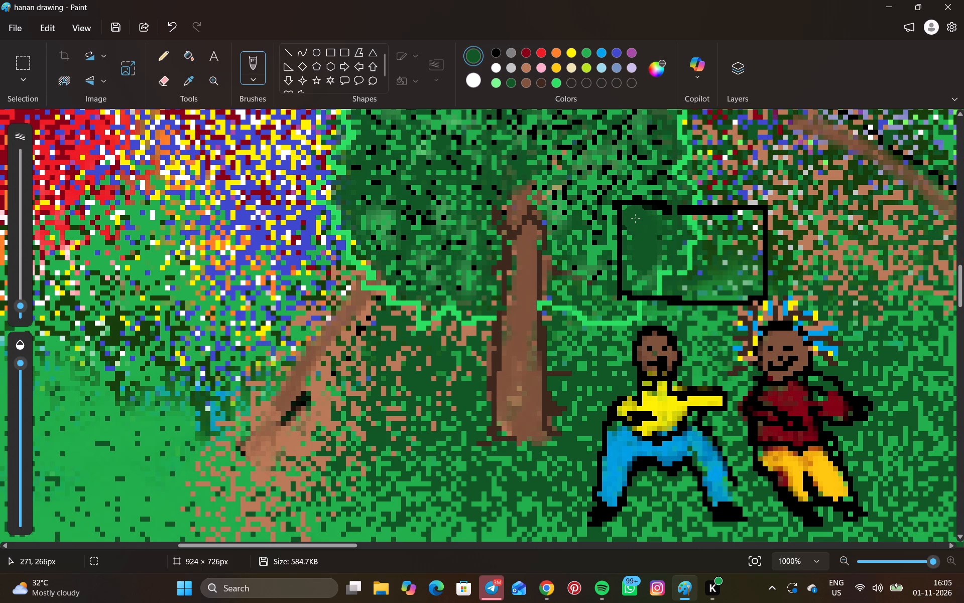
pyautogui.moveTo(635, 218); pyautogui.dragTo(659, 229)
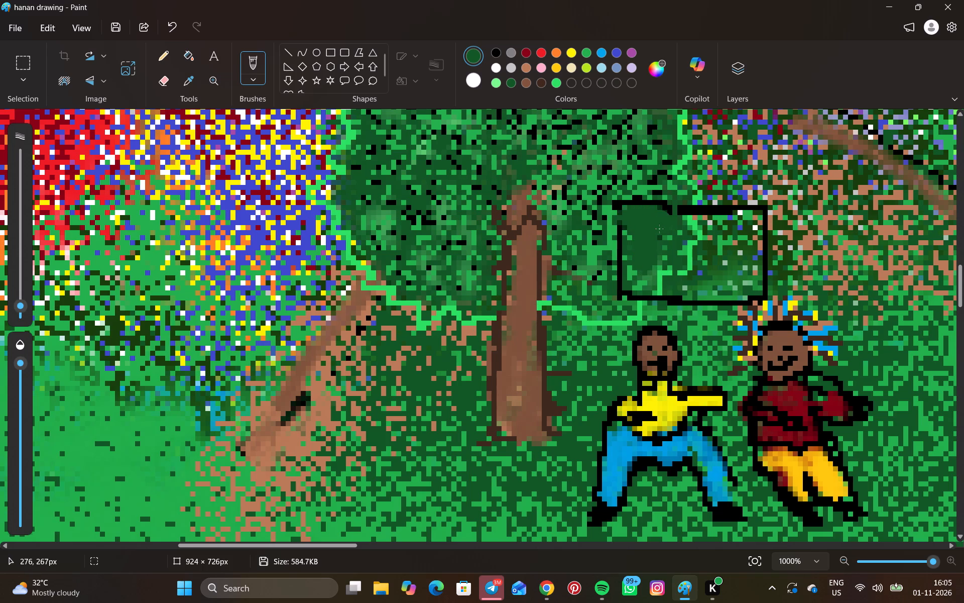
pyautogui.moveTo(659, 229); pyautogui.dragTo(641, 280)
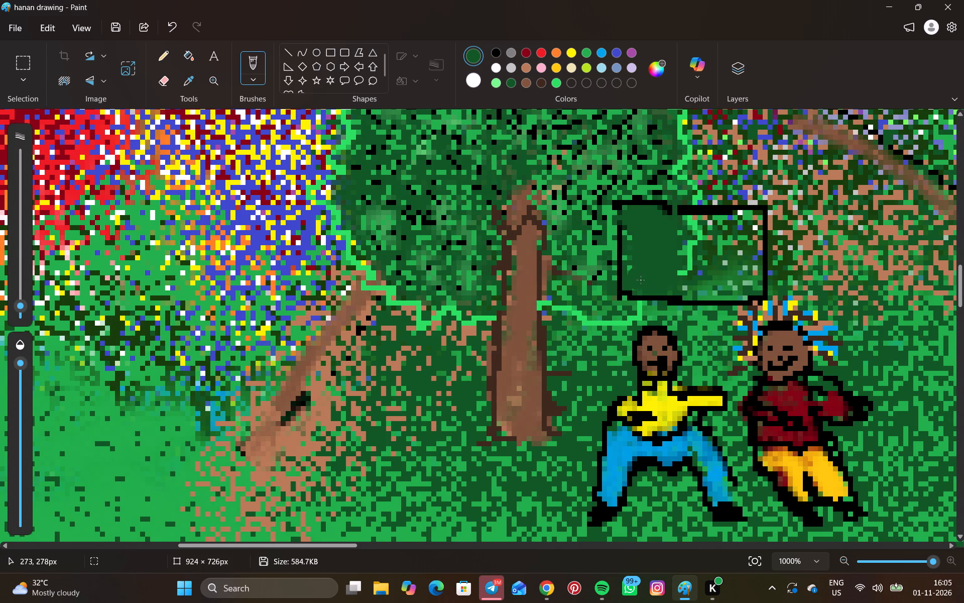
pyautogui.moveTo(641, 280); pyautogui.dragTo(628, 220)
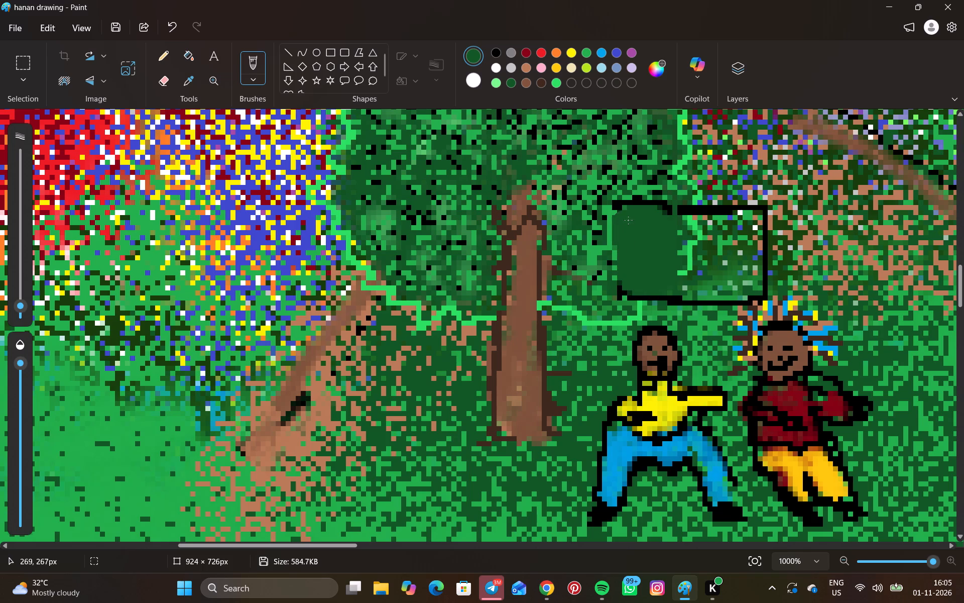
pyautogui.moveTo(628, 220); pyautogui.dragTo(665, 275)
pyautogui.moveTo(665, 275); pyautogui.dragTo(630, 289)
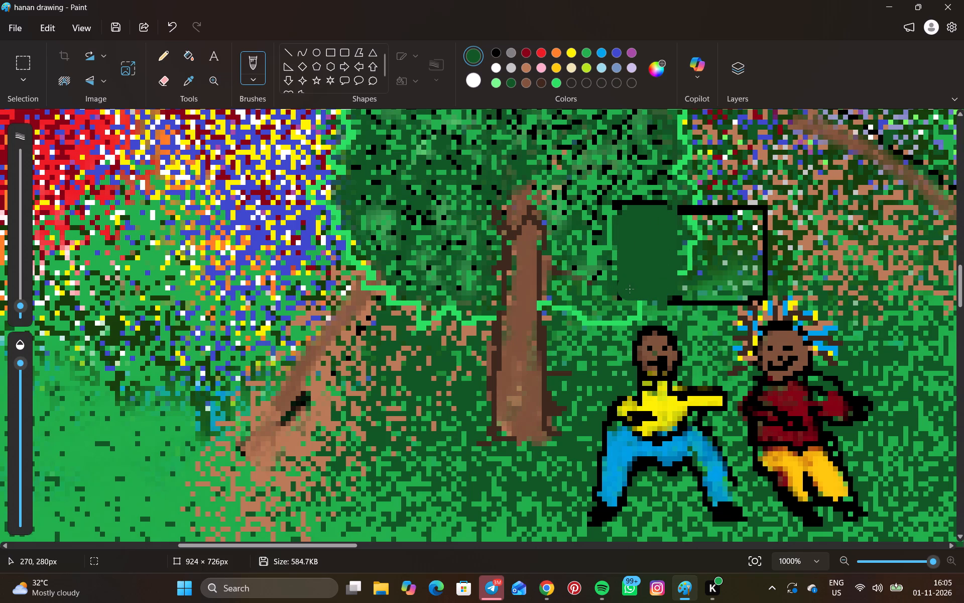
pyautogui.moveTo(630, 289); pyautogui.dragTo(625, 261)
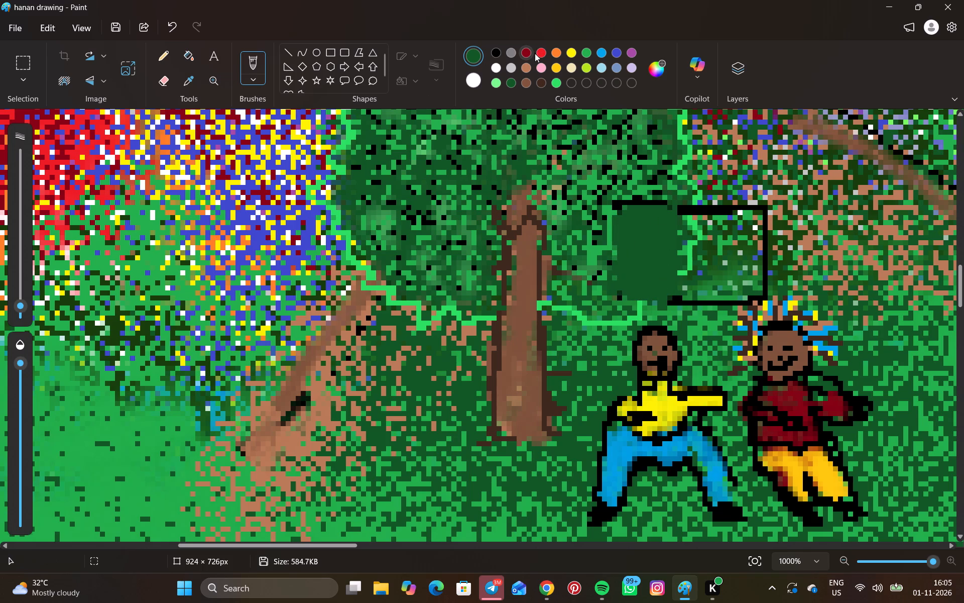
# Paint a dark red band along the top and right inner edges of the rectangle's right half.
pyautogui.click(527, 55)
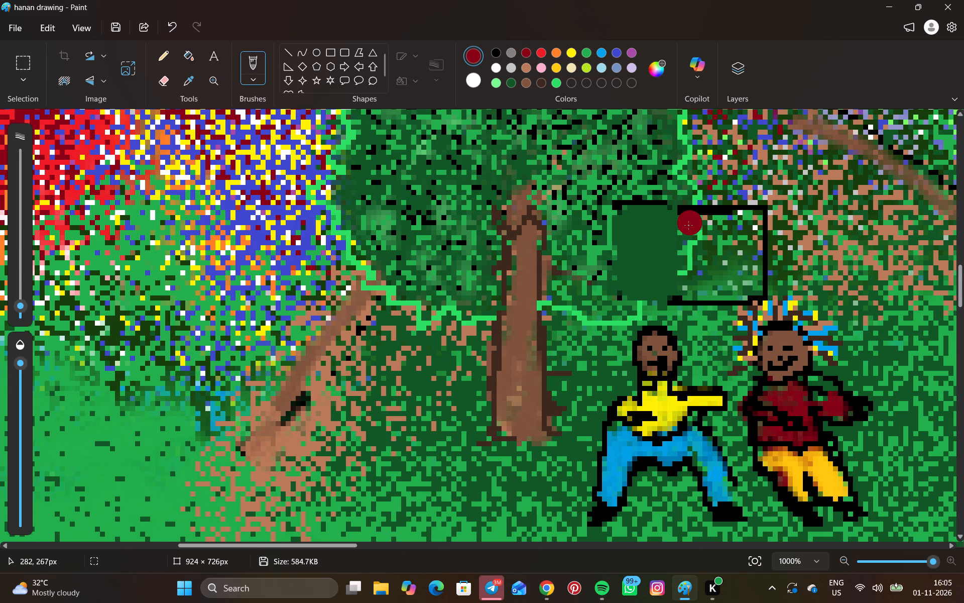
pyautogui.moveTo(688, 225); pyautogui.dragTo(723, 225)
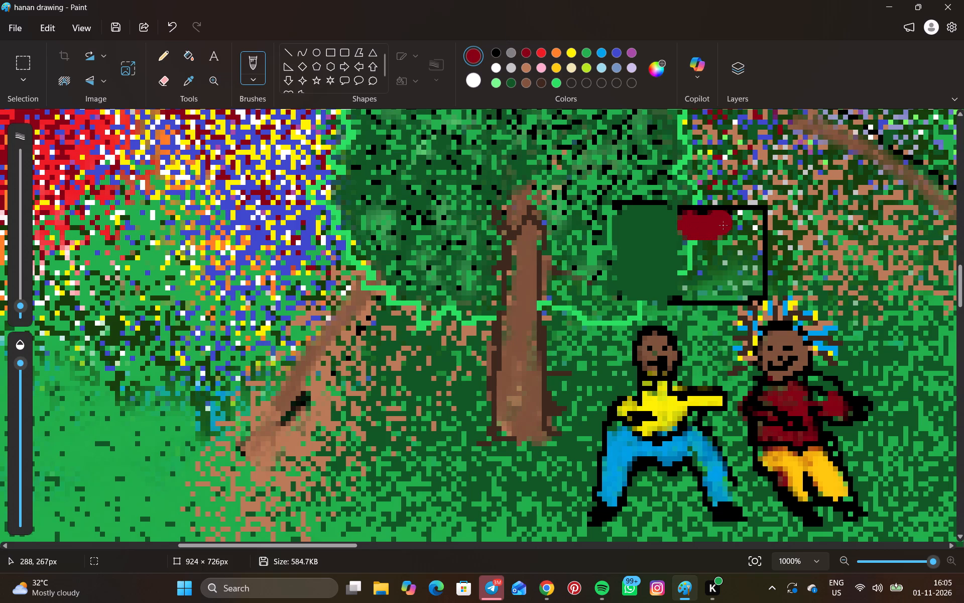
pyautogui.moveTo(723, 225); pyautogui.dragTo(749, 245)
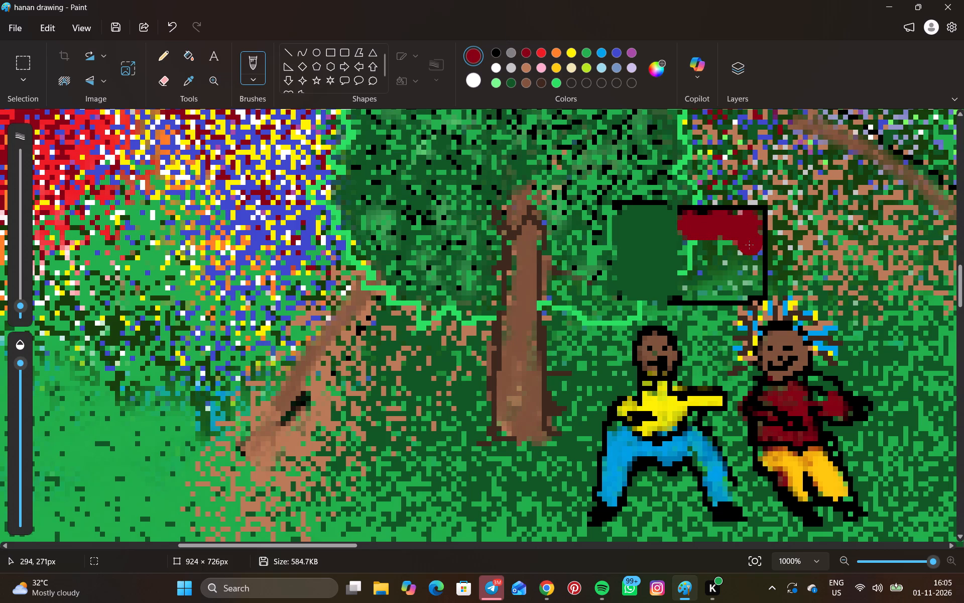
pyautogui.moveTo(749, 245); pyautogui.dragTo(749, 281)
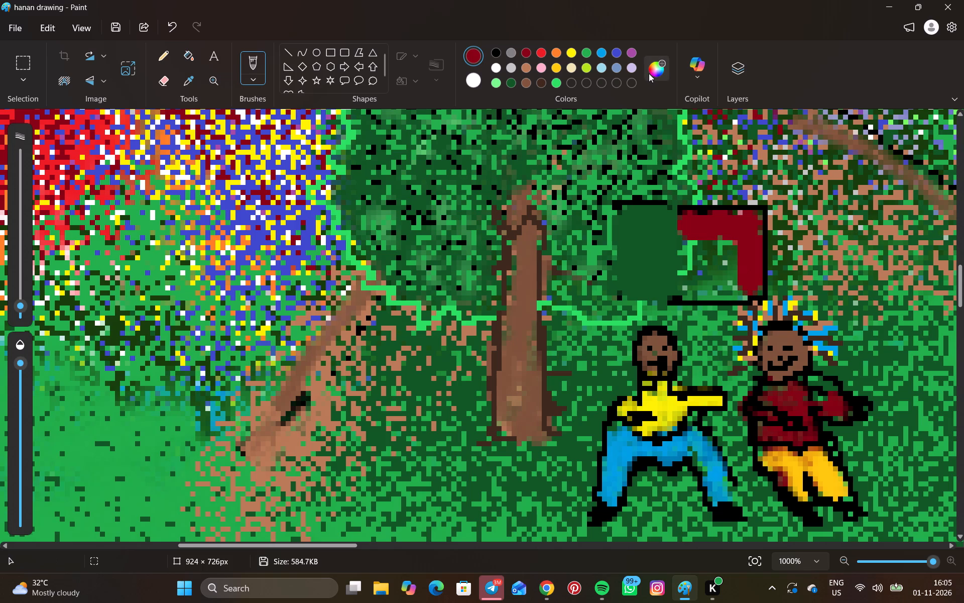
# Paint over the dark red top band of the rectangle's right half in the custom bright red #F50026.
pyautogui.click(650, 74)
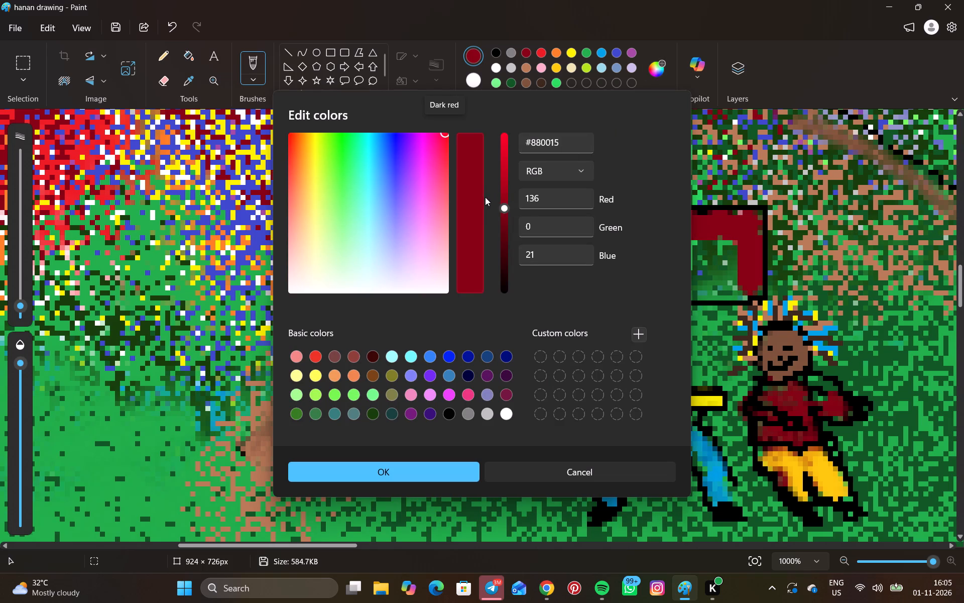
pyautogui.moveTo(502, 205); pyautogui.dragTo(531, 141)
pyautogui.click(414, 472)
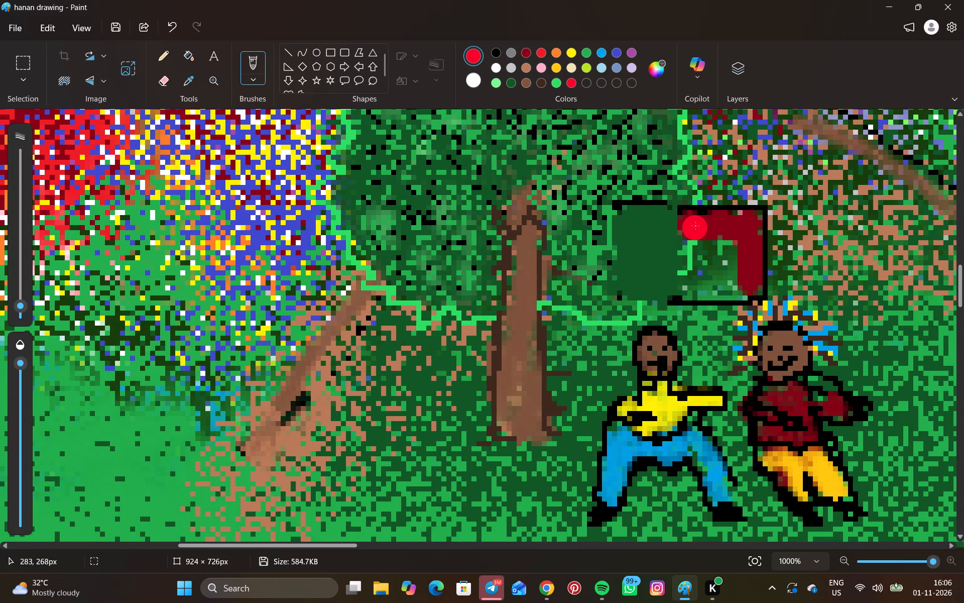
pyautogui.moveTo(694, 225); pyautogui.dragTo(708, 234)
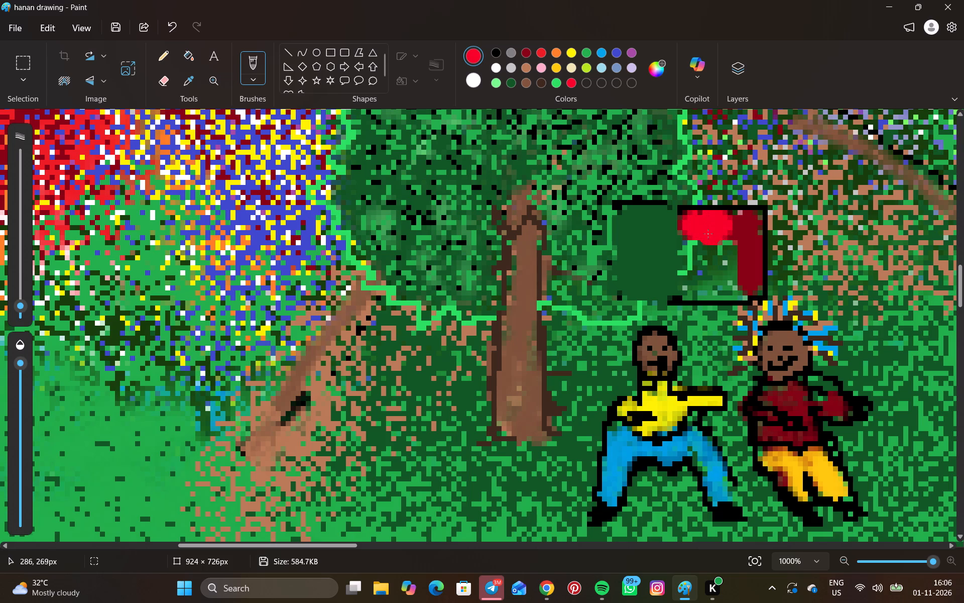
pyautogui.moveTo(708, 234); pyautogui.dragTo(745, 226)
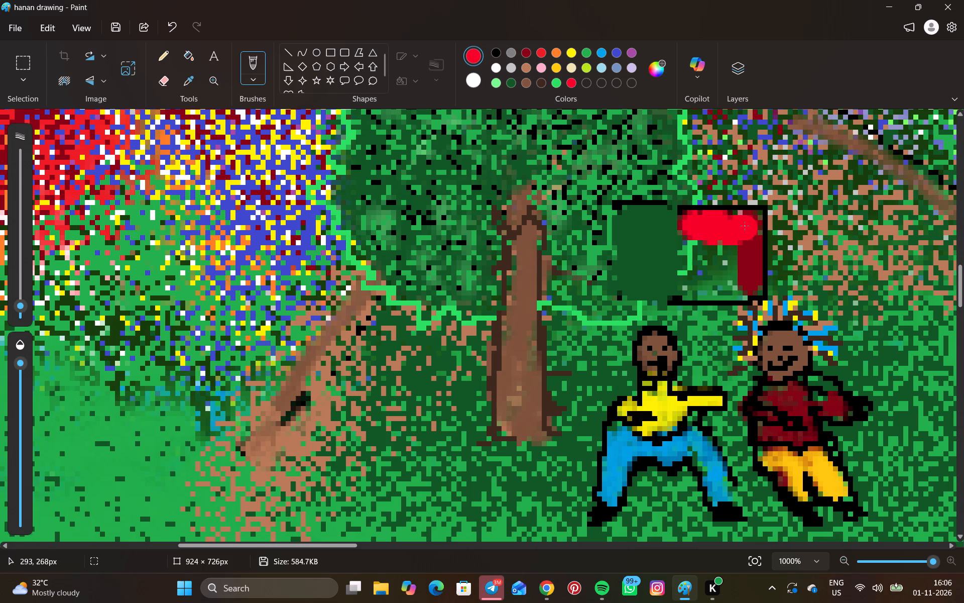
# Fill the rectangle's right half with solid red, using the slightly darker custom colour #E30023.
pyautogui.click(649, 74)
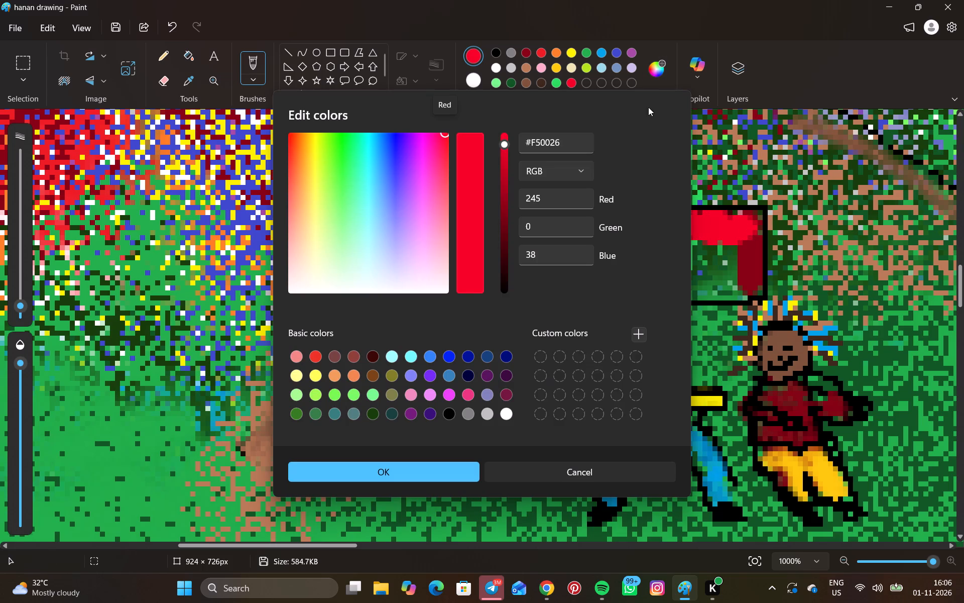
pyautogui.moveTo(475, 159); pyautogui.dragTo(470, 175)
pyautogui.click(470, 175)
pyautogui.moveTo(501, 146); pyautogui.dragTo(502, 156)
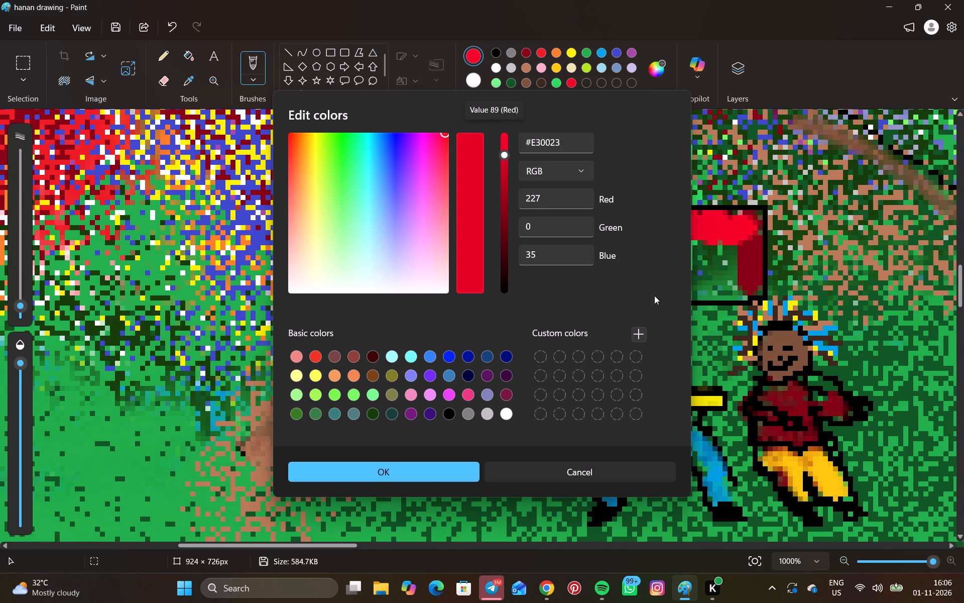
pyautogui.click(464, 470)
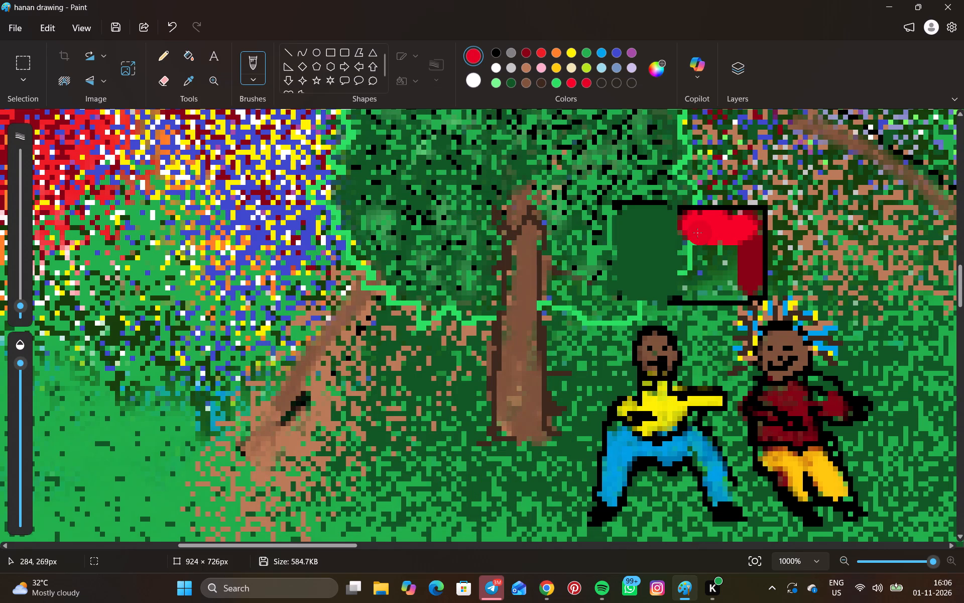
pyautogui.moveTo(697, 233); pyautogui.dragTo(749, 255)
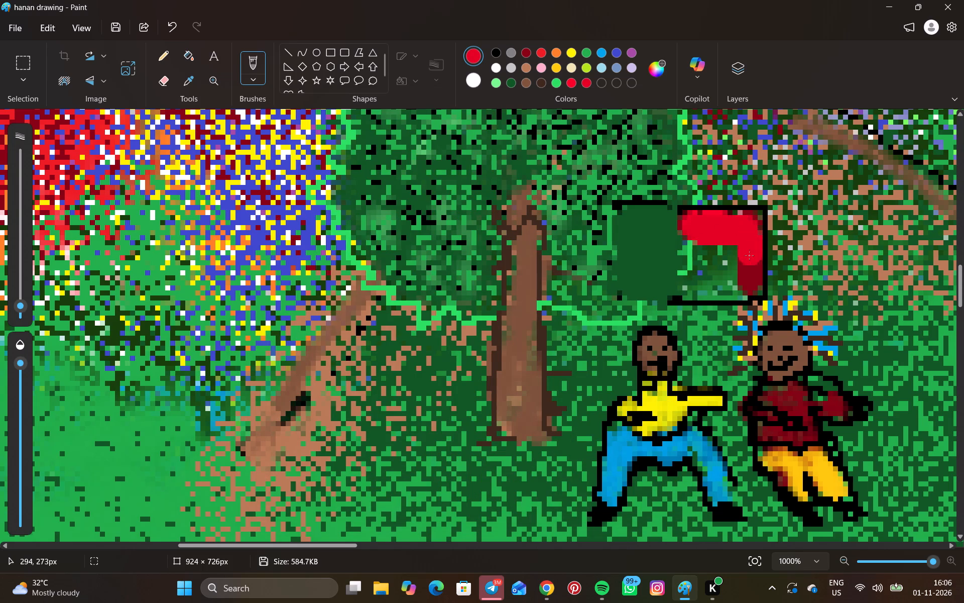
pyautogui.moveTo(749, 255); pyautogui.dragTo(745, 277)
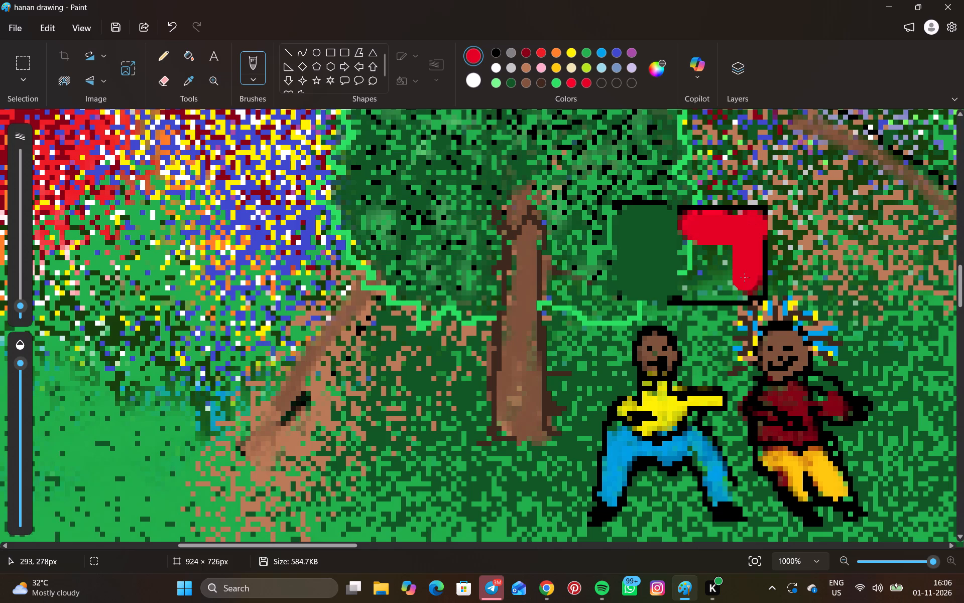
pyautogui.moveTo(745, 277); pyautogui.dragTo(690, 262)
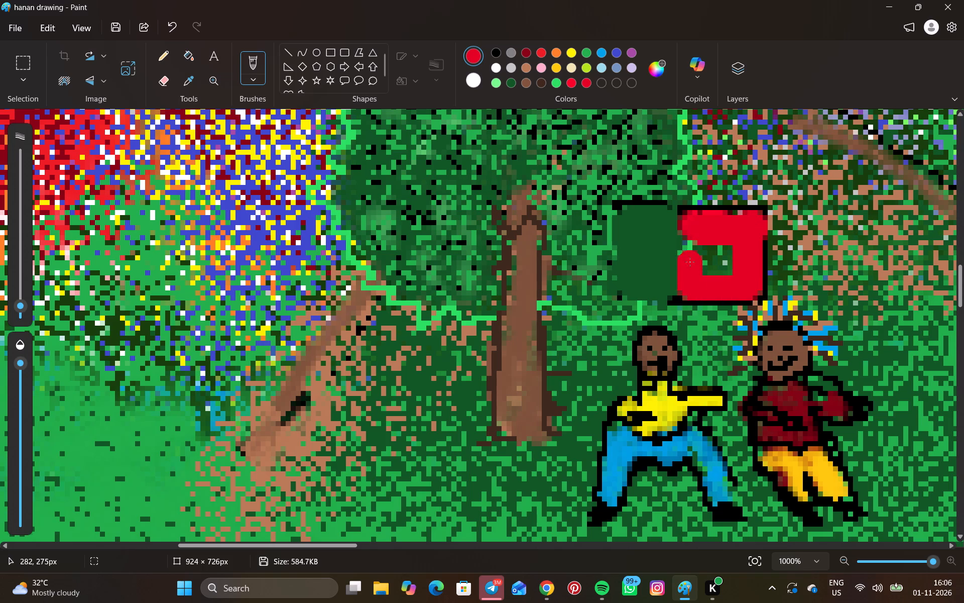
pyautogui.moveTo(690, 262); pyautogui.dragTo(708, 261)
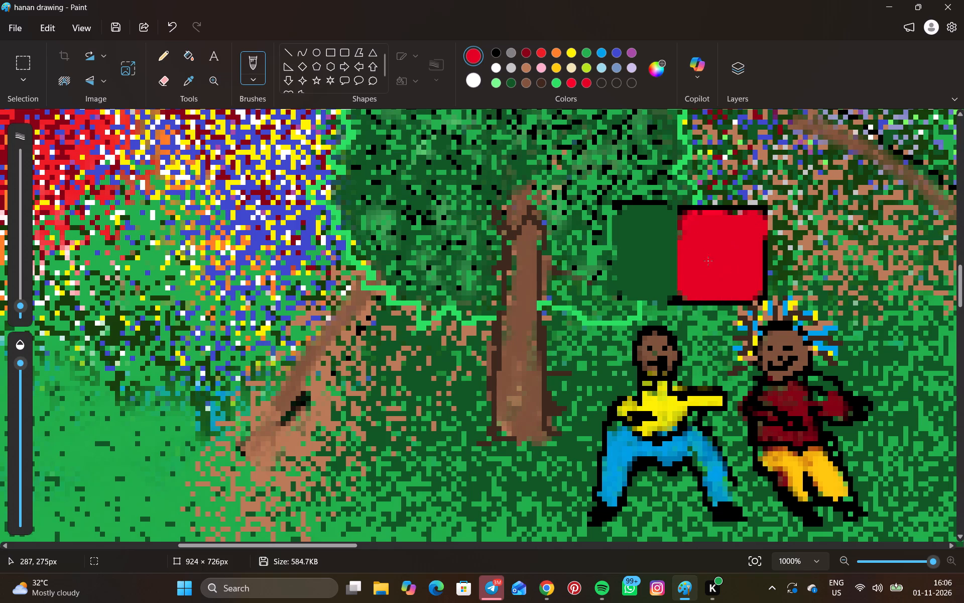
pyautogui.moveTo(708, 261); pyautogui.dragTo(687, 223)
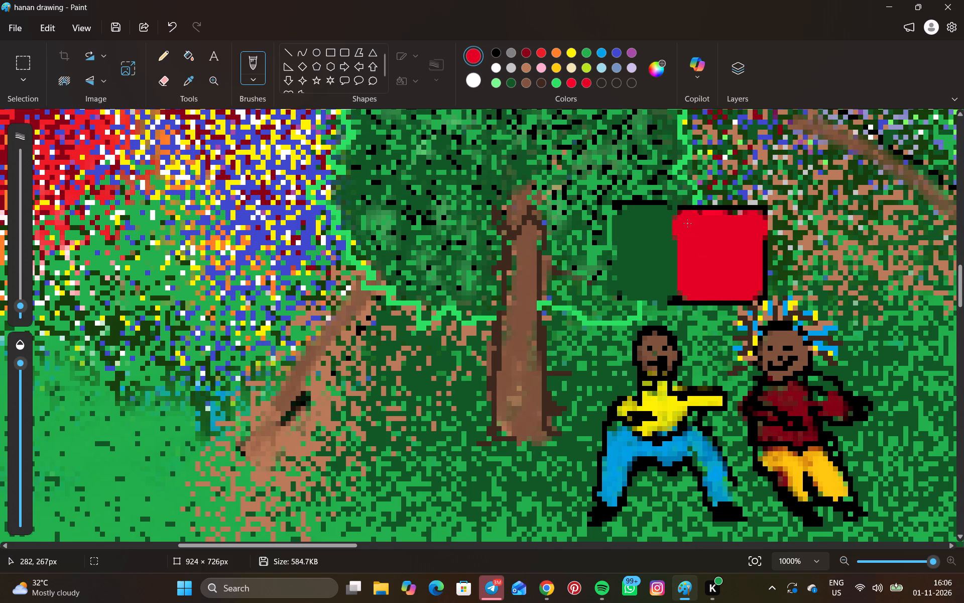
pyautogui.moveTo(687, 223); pyautogui.dragTo(688, 290)
# Redraw the rectangle's left and bottom borders in black, using the Brush at its smallest size.
pyautogui.click(256, 80)
pyautogui.click(297, 108)
pyautogui.moveTo(18, 311); pyautogui.dragTo(20, 333)
pyautogui.click(499, 52)
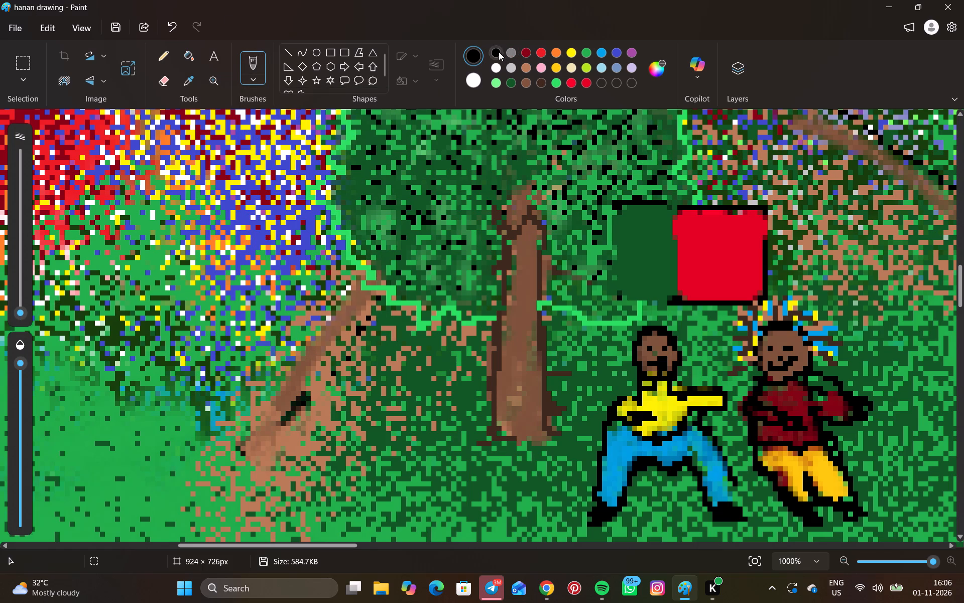
pyautogui.click(613, 207)
pyautogui.moveTo(613, 206); pyautogui.dragTo(613, 223)
pyautogui.moveTo(613, 223); pyautogui.dragTo(615, 263)
pyautogui.moveTo(615, 263); pyautogui.dragTo(614, 302)
pyautogui.moveTo(614, 302); pyautogui.dragTo(624, 301)
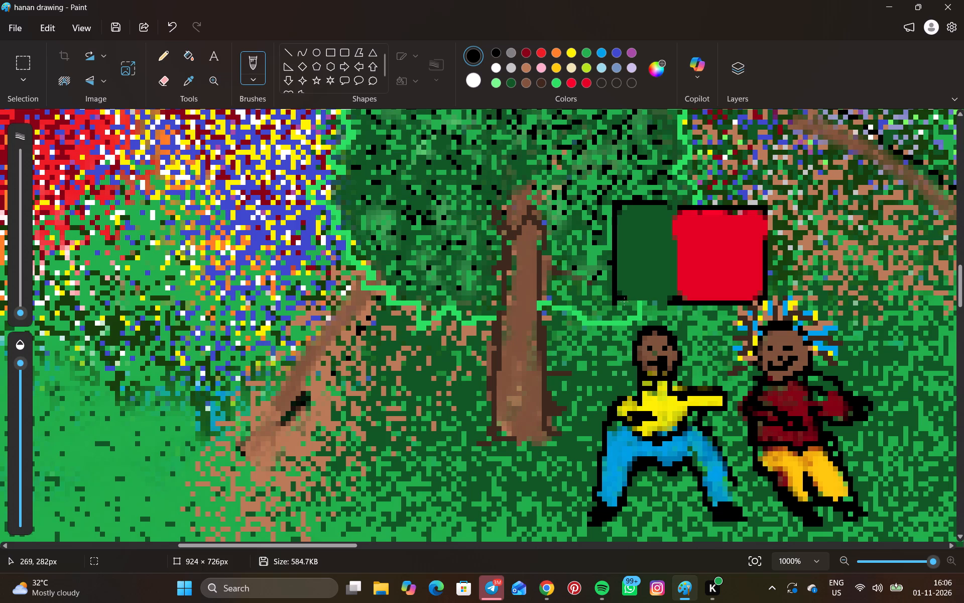
pyautogui.moveTo(624, 301); pyautogui.dragTo(674, 303)
pyautogui.moveTo(674, 303); pyautogui.dragTo(674, 303)
pyautogui.moveTo(752, 301); pyautogui.dragTo(757, 301)
pyautogui.moveTo(757, 301); pyautogui.dragTo(762, 301)
# Thicken the rectangle's top border in black and cover the red spill at its upper right corner.
pyautogui.moveTo(620, 210); pyautogui.dragTo(631, 211)
pyautogui.moveTo(620, 207); pyautogui.dragTo(638, 208)
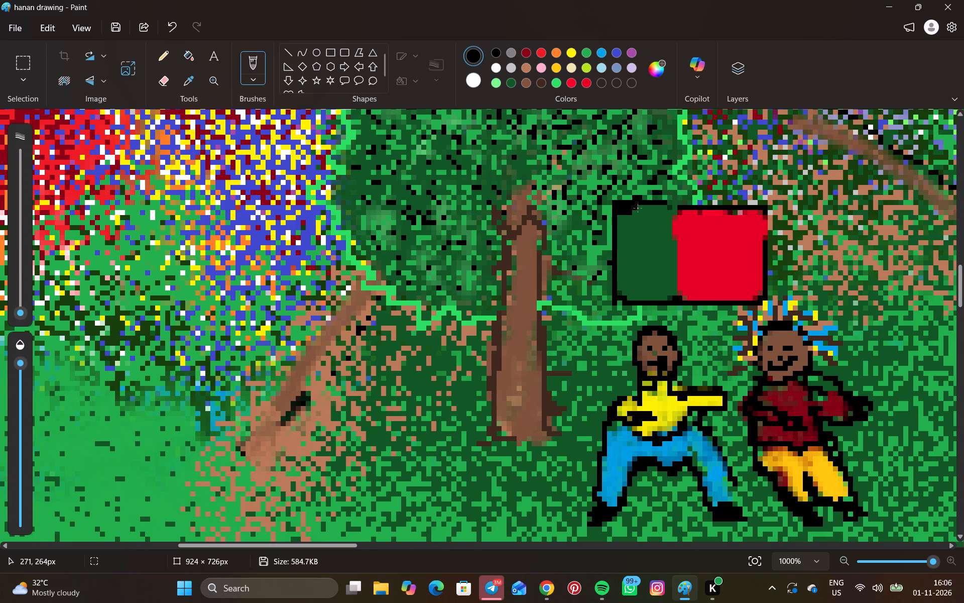
pyautogui.moveTo(638, 208); pyautogui.dragTo(725, 210)
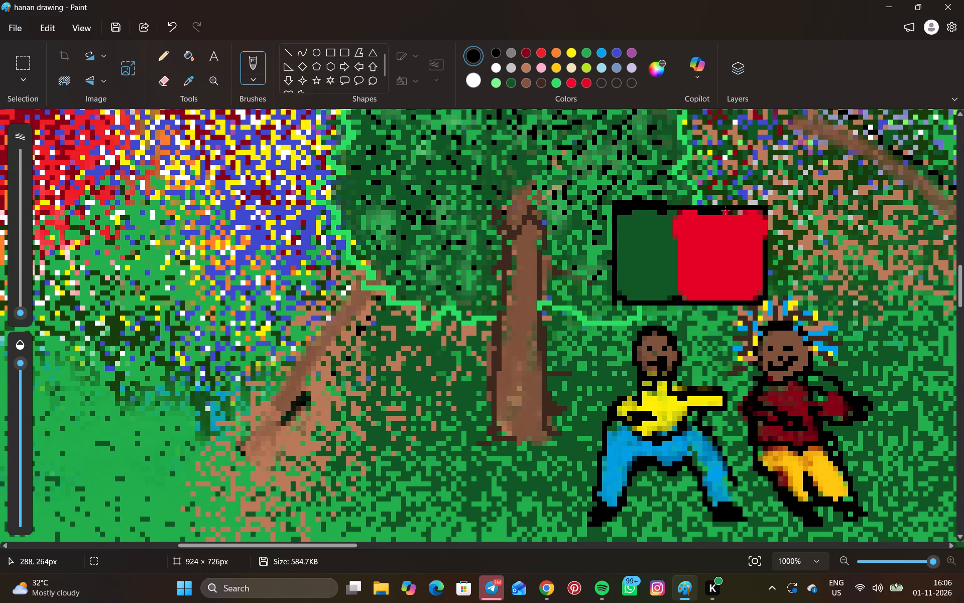
pyautogui.moveTo(725, 210); pyautogui.dragTo(767, 214)
pyautogui.moveTo(767, 214); pyautogui.dragTo(763, 214)
pyautogui.moveTo(763, 214); pyautogui.dragTo(703, 212)
pyautogui.moveTo(703, 212); pyautogui.dragTo(626, 211)
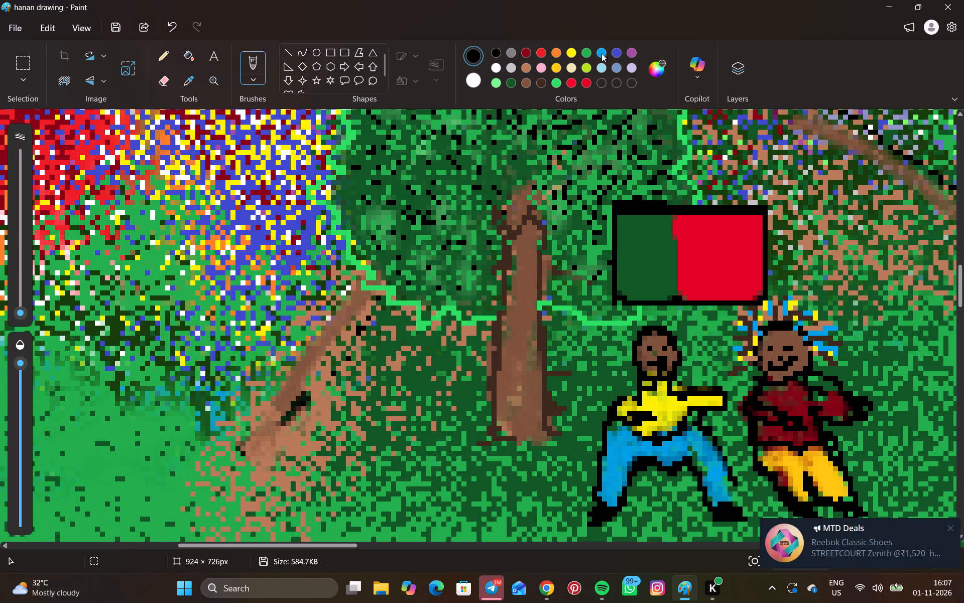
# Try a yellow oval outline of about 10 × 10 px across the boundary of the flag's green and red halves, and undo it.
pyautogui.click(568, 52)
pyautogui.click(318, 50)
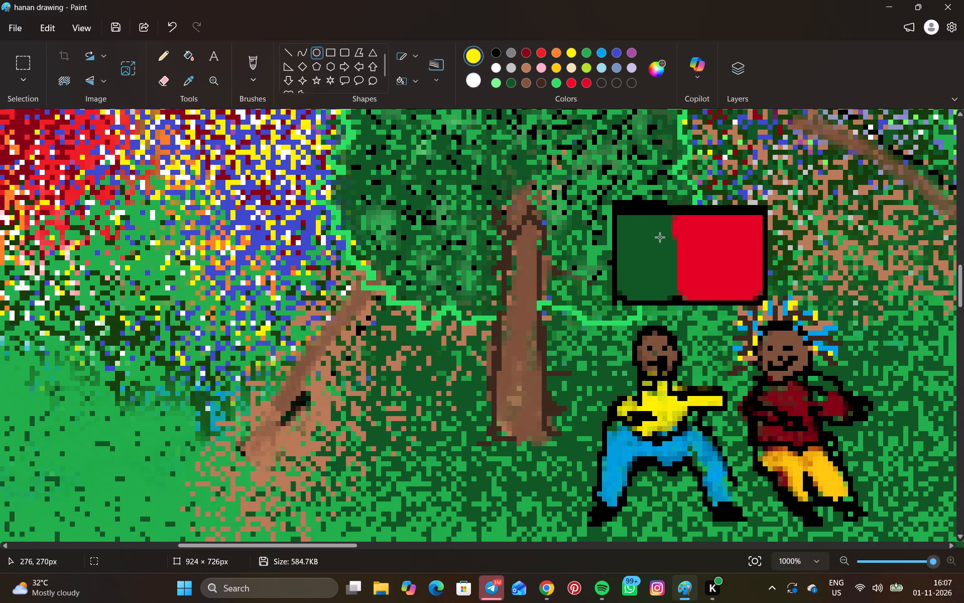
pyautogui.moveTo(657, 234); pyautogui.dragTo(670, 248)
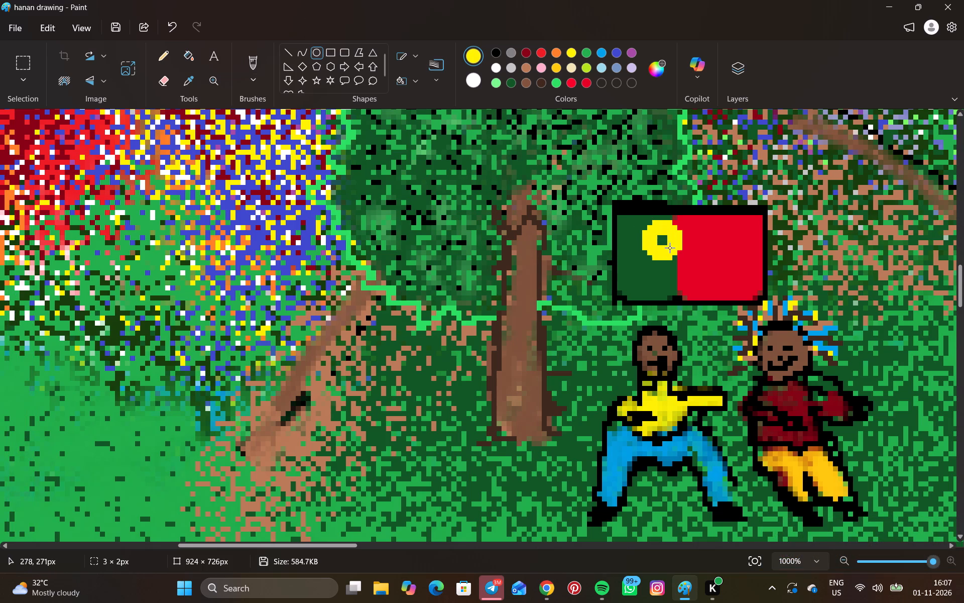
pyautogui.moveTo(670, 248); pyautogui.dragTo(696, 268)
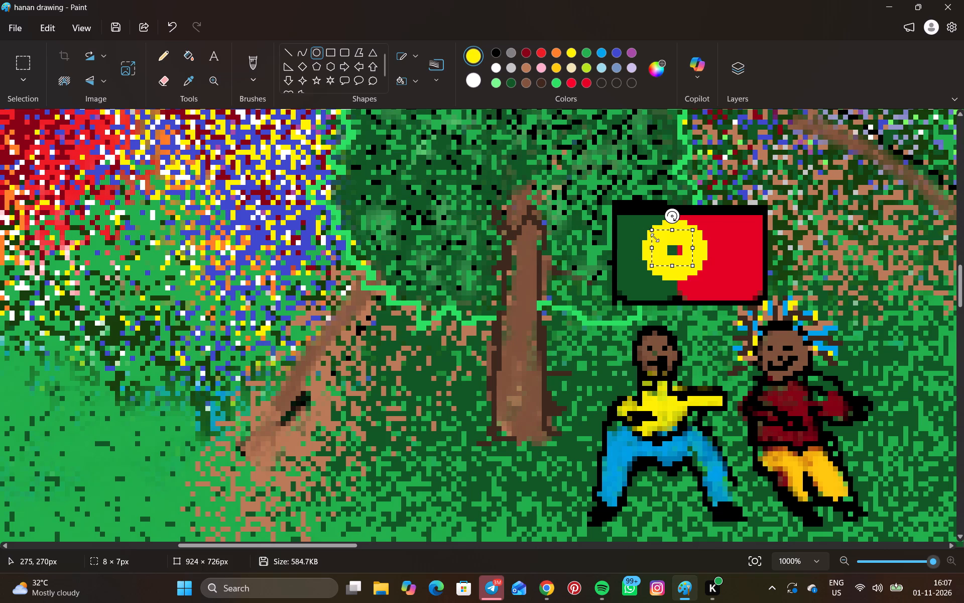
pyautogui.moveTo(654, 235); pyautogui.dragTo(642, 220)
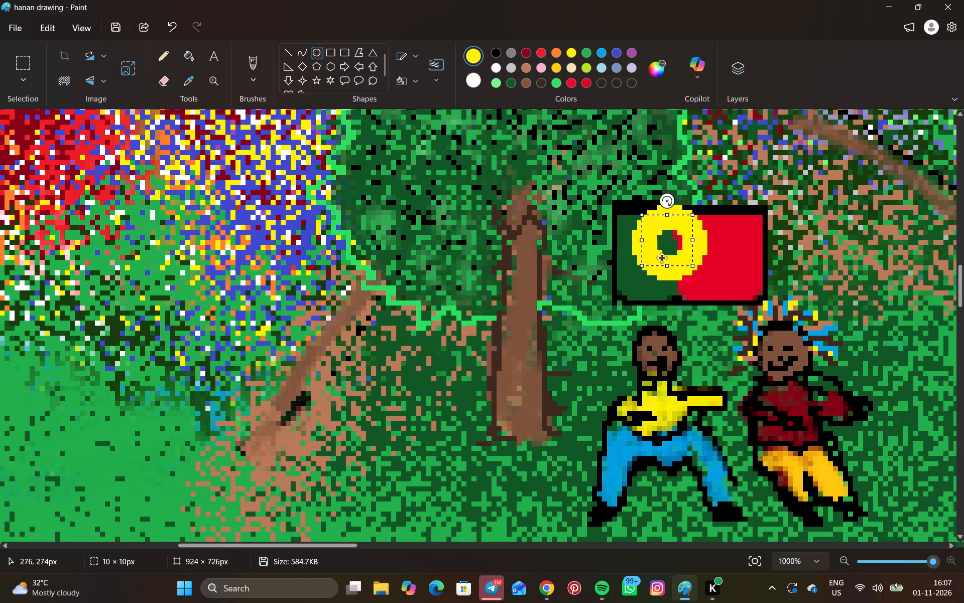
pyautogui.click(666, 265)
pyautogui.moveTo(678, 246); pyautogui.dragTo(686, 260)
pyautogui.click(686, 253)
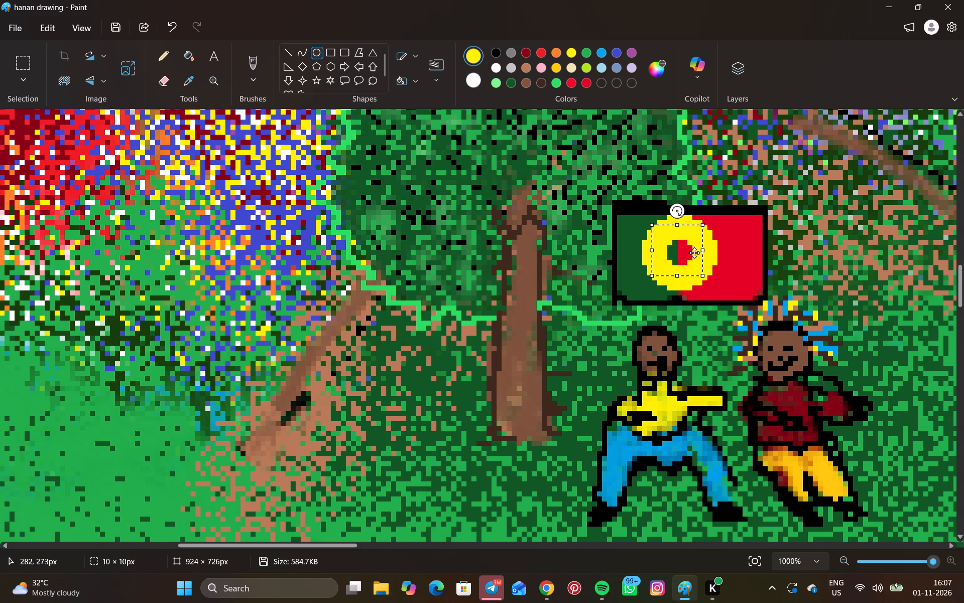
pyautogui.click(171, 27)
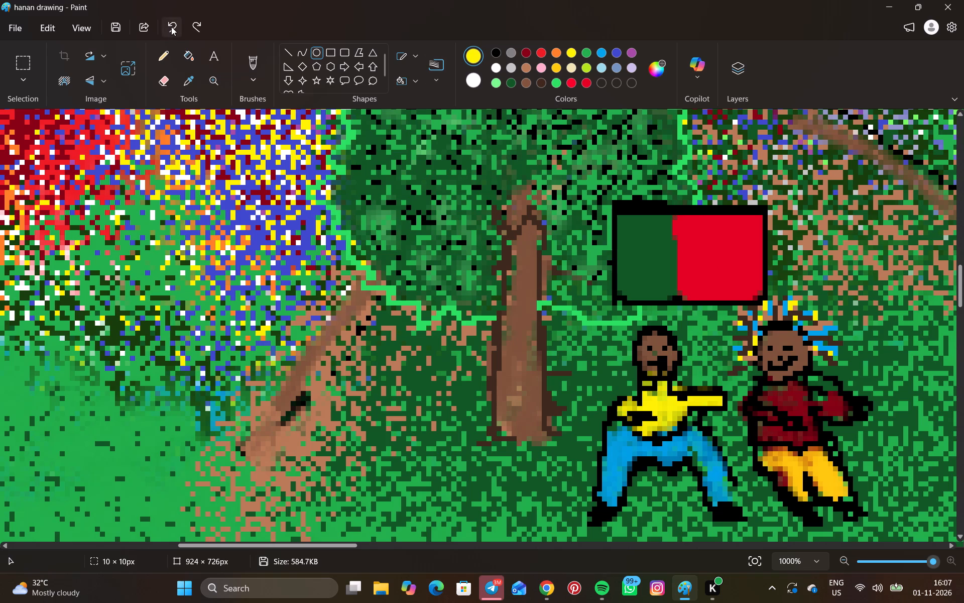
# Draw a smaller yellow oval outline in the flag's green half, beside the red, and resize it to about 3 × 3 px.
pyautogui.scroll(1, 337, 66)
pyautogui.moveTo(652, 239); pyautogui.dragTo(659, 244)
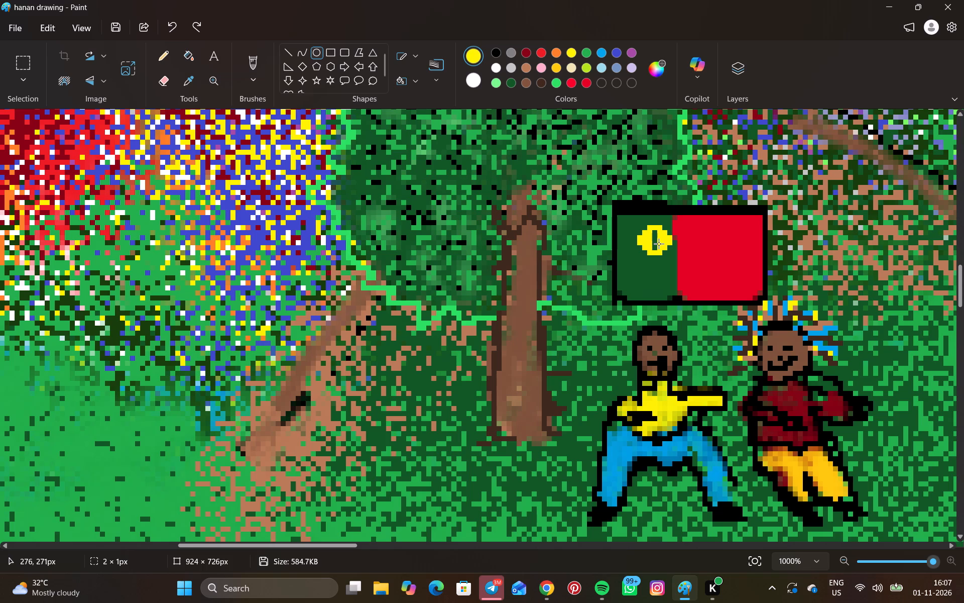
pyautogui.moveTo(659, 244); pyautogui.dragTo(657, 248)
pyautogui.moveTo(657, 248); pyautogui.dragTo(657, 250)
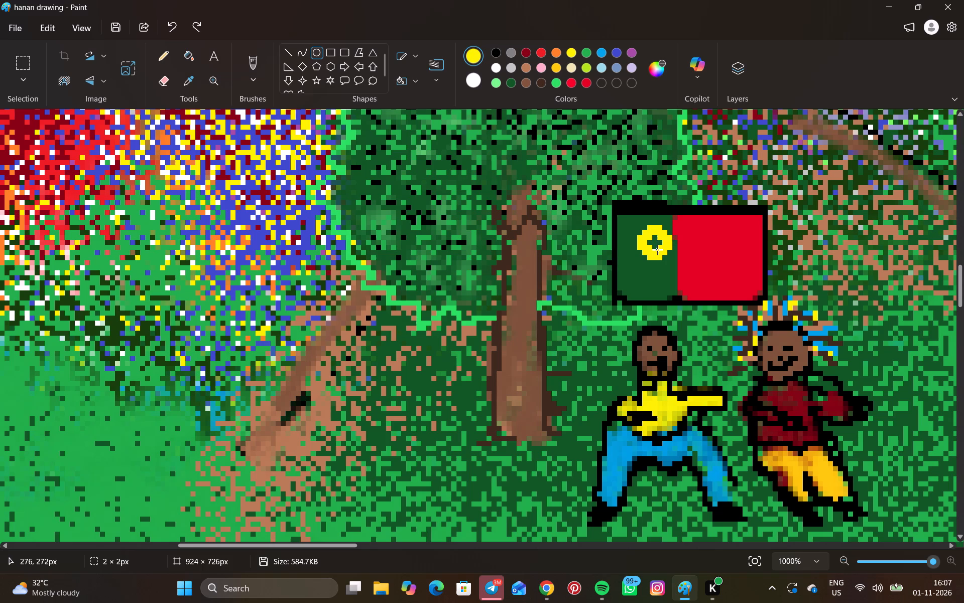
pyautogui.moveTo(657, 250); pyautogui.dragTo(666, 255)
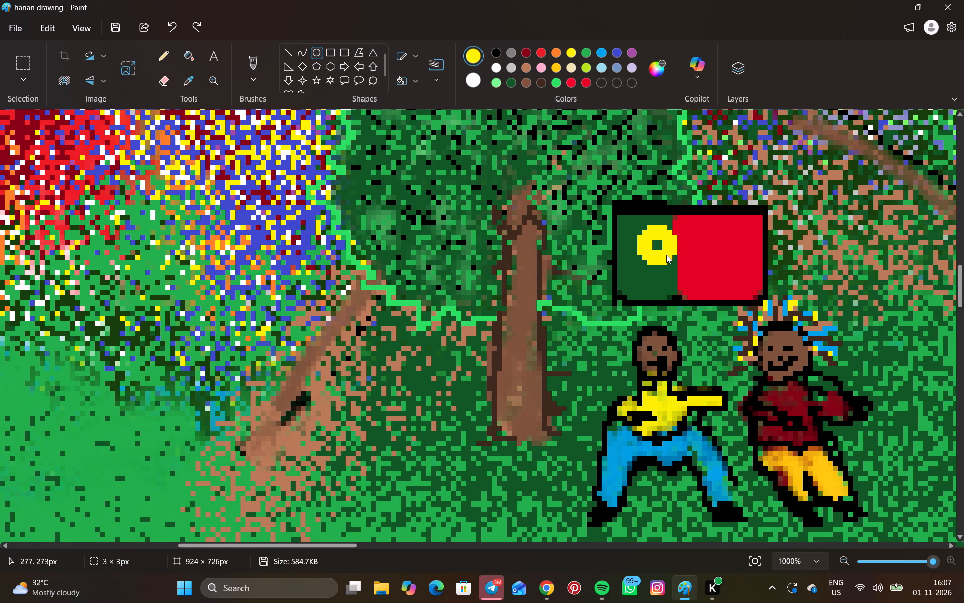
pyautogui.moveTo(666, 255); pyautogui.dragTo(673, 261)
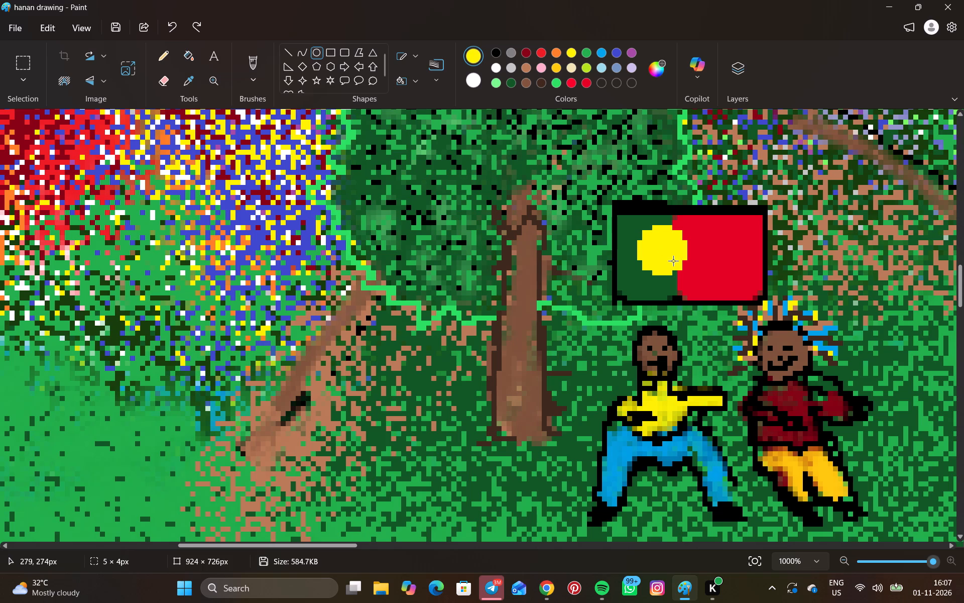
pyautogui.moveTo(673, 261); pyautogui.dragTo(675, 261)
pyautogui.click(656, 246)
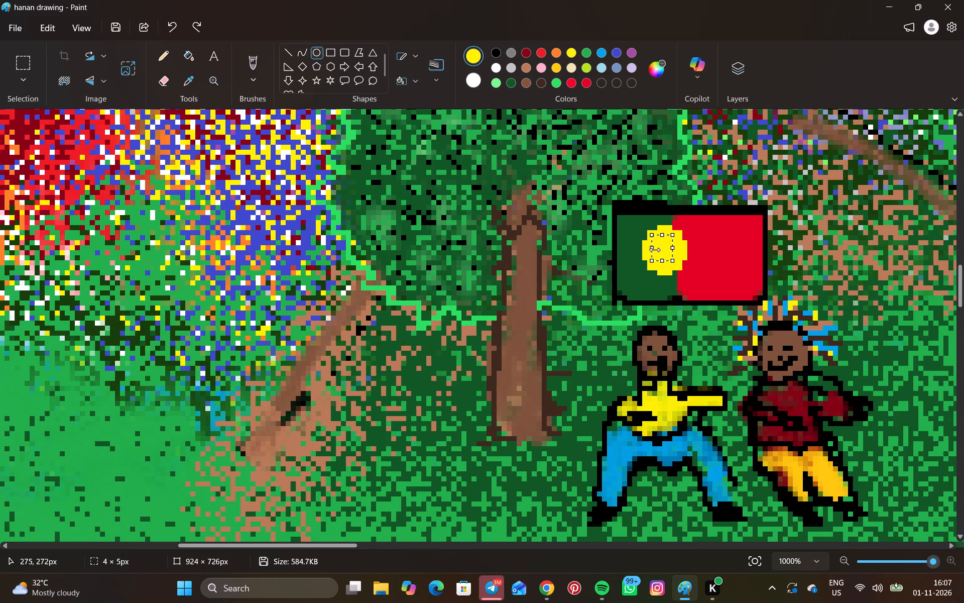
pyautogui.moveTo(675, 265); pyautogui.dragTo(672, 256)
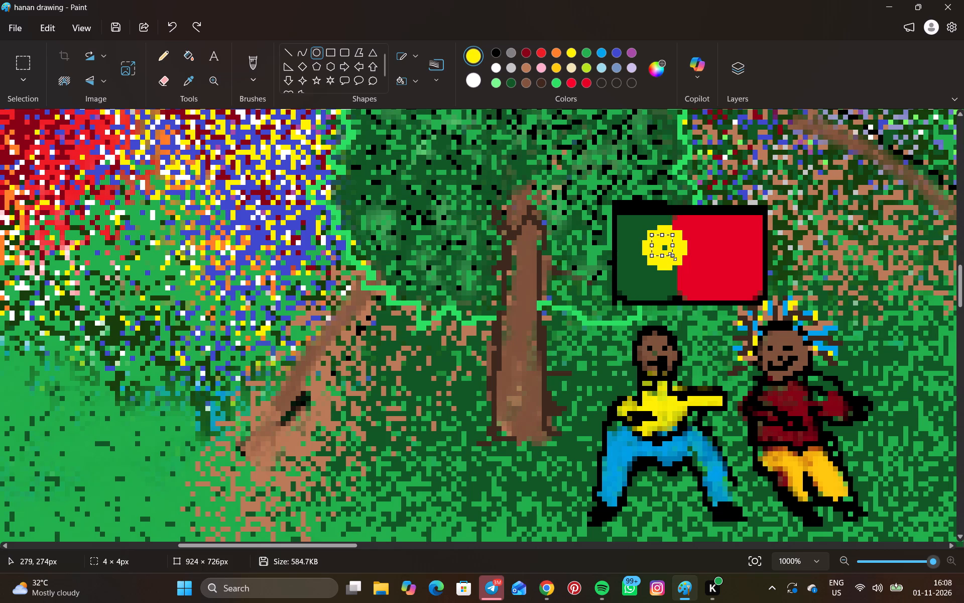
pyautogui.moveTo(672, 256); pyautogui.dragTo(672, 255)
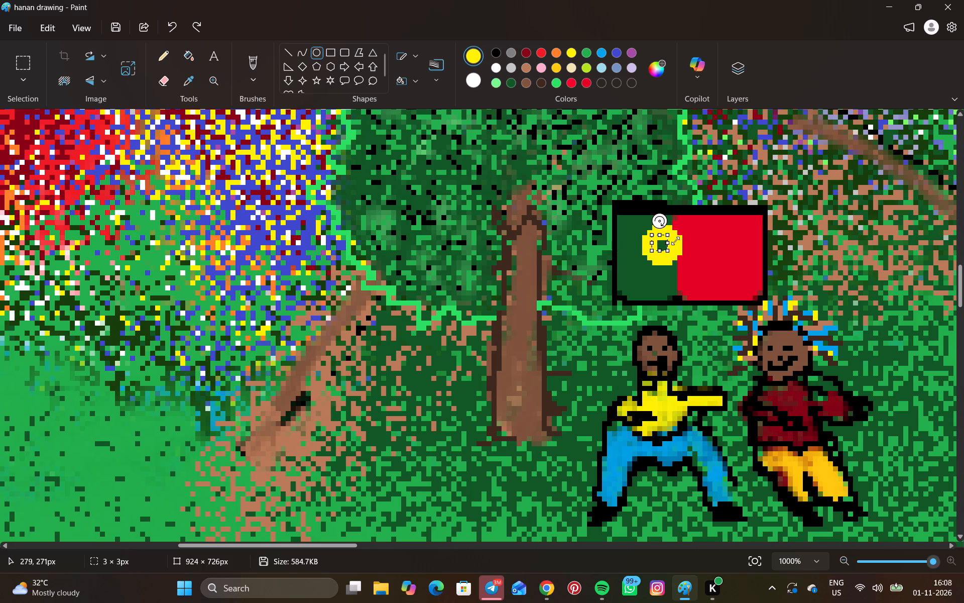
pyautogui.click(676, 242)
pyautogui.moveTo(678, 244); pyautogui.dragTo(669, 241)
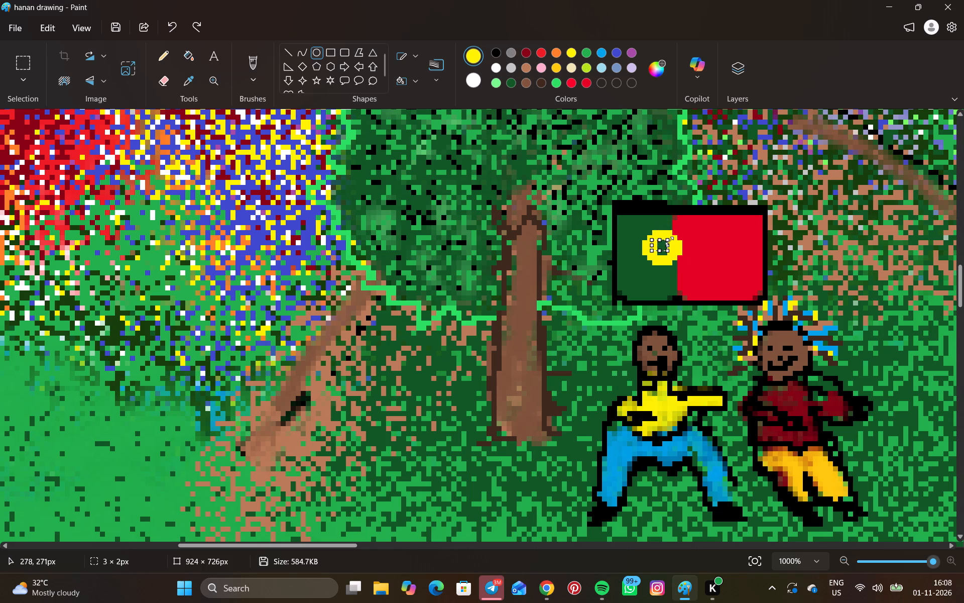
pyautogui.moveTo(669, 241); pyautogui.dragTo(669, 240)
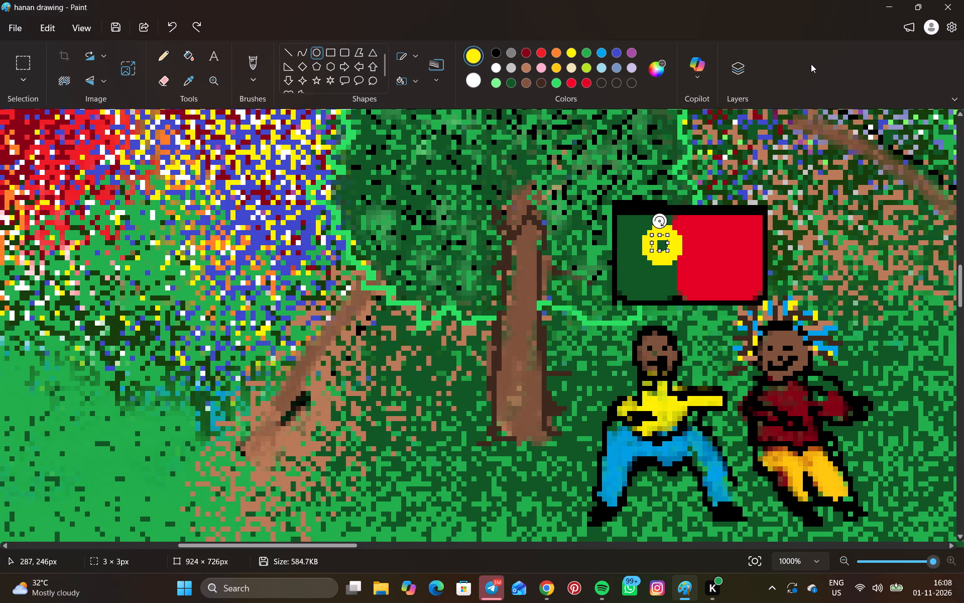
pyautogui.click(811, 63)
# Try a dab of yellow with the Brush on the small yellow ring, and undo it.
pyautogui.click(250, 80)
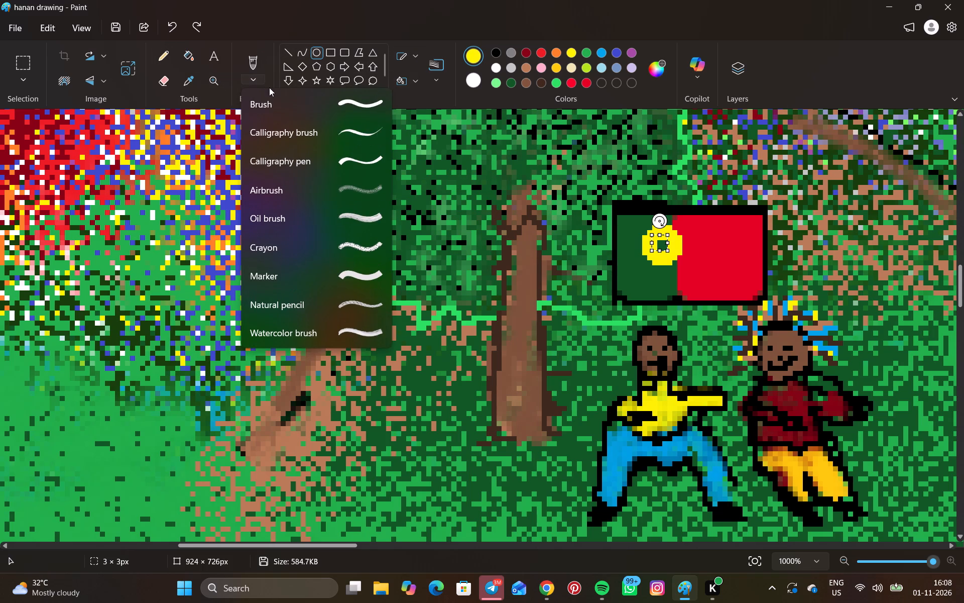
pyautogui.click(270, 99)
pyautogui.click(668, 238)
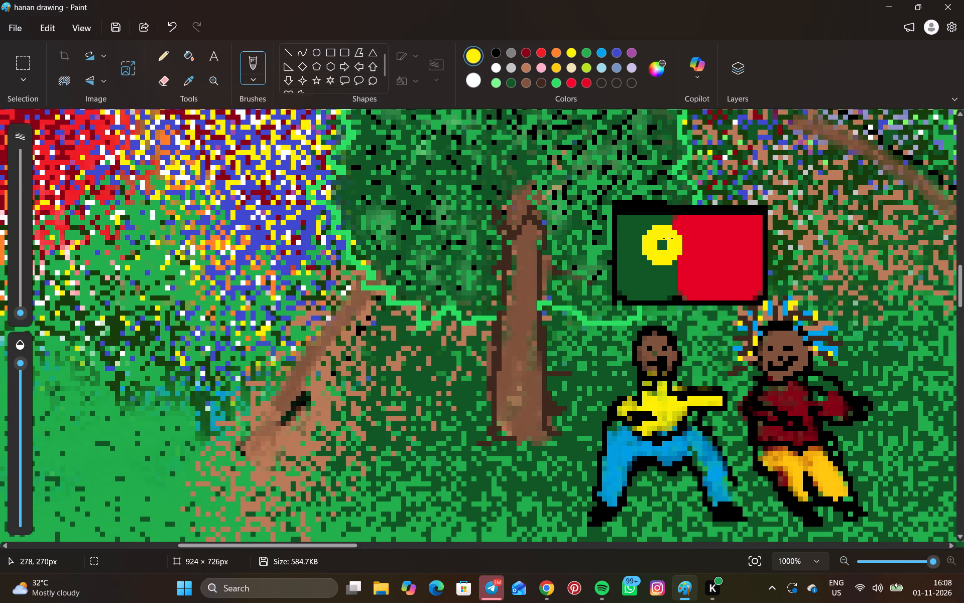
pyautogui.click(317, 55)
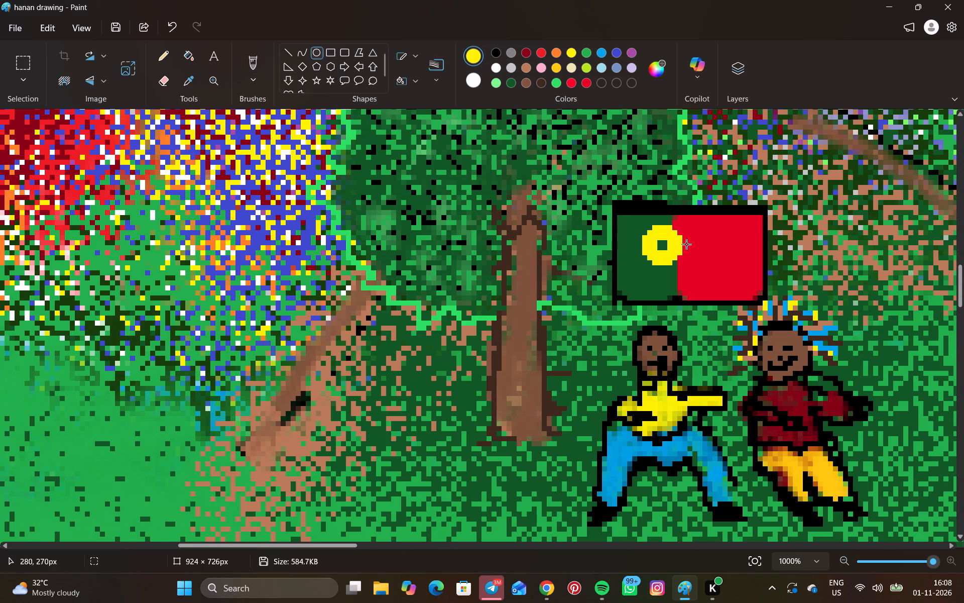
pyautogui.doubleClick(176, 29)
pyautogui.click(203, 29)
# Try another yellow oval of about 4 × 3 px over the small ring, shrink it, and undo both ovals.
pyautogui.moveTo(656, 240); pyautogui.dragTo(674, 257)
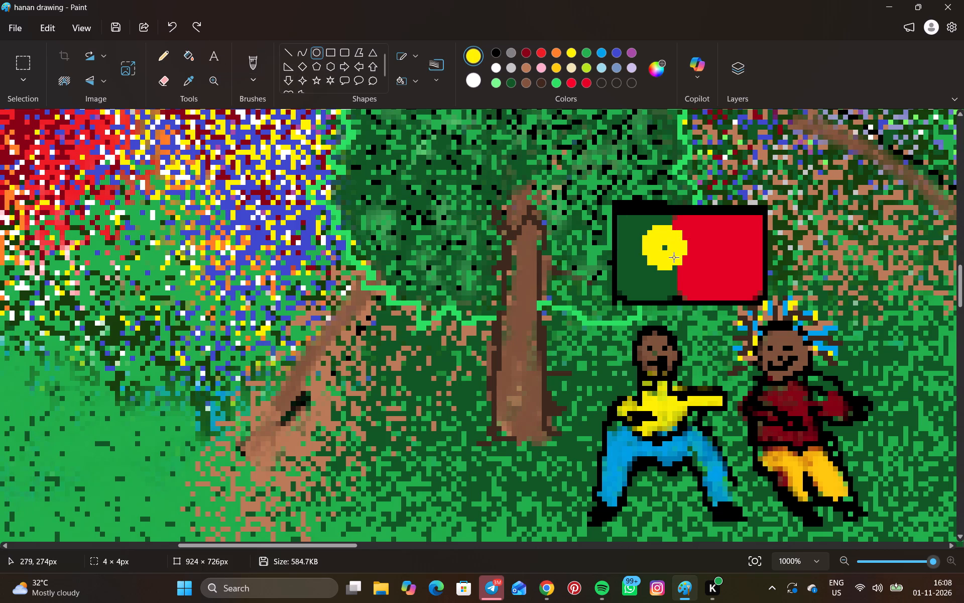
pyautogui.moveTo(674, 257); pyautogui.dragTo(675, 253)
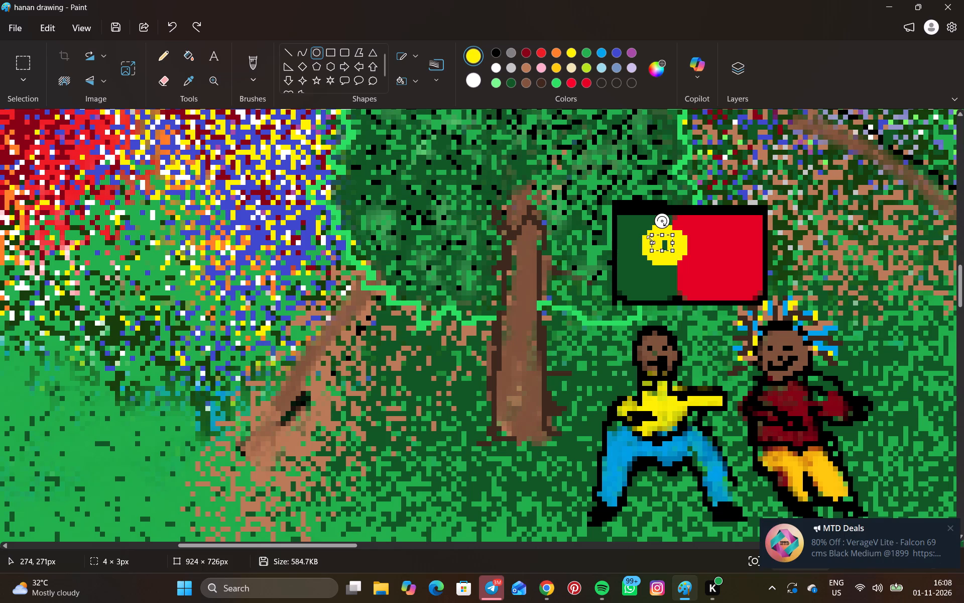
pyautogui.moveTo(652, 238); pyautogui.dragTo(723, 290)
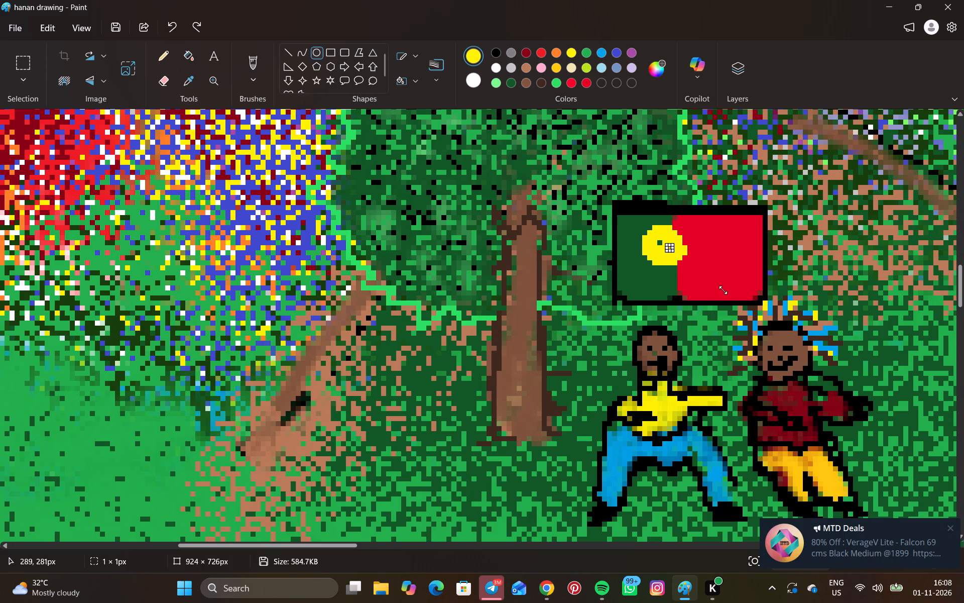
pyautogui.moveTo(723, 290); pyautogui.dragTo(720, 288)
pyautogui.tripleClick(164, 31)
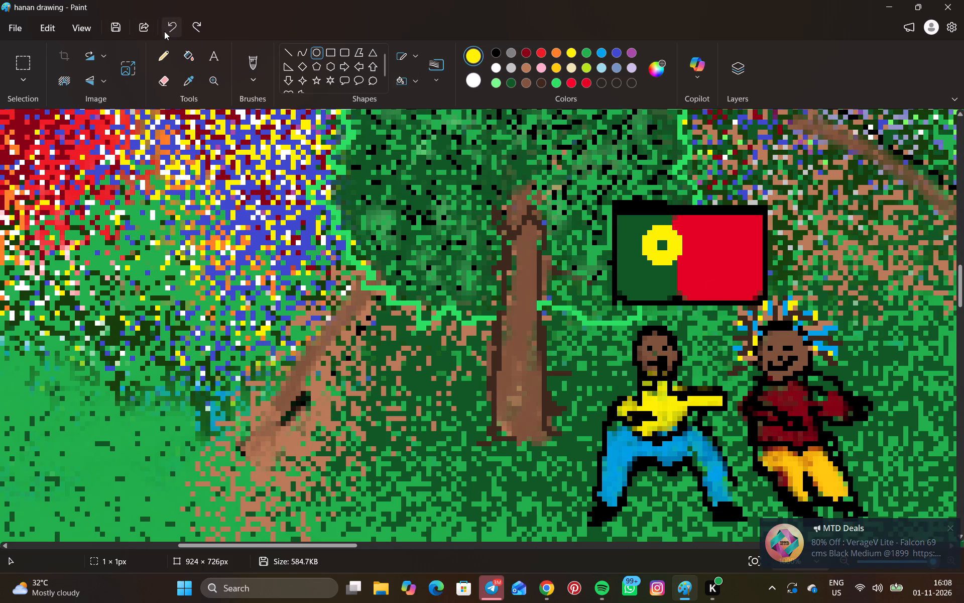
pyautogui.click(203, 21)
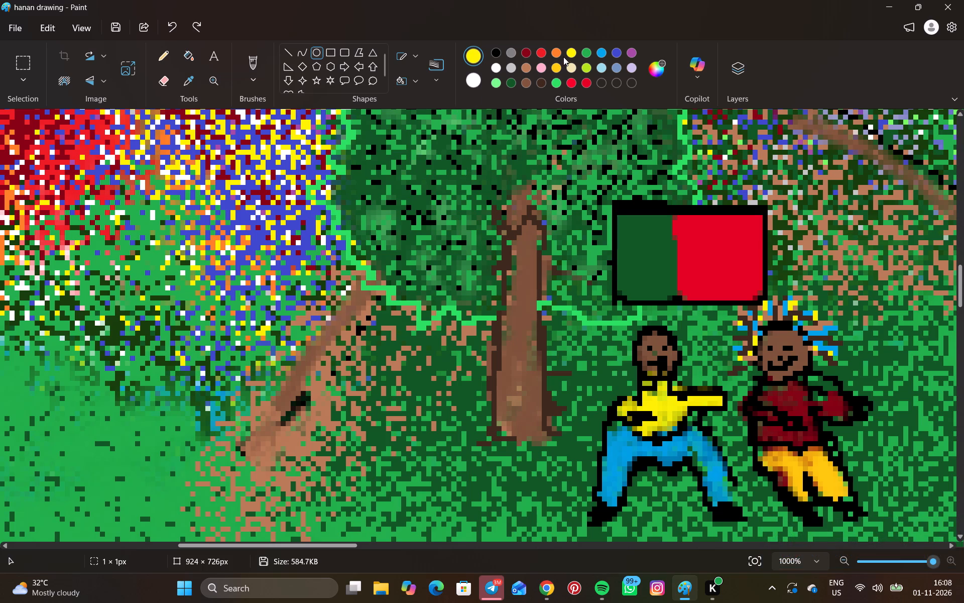
# Draw a yellow ring about 10 px across with the Brush, straddling the boundary of the flag's green and red halves.
pyautogui.click(169, 57)
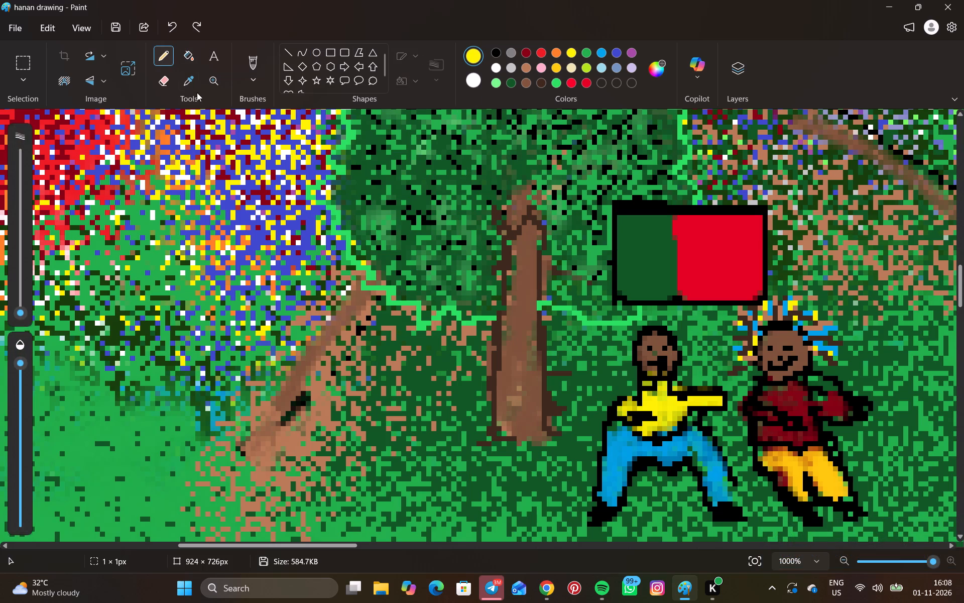
pyautogui.click(193, 88)
pyautogui.click(192, 82)
pyautogui.click(192, 82)
pyautogui.click(257, 71)
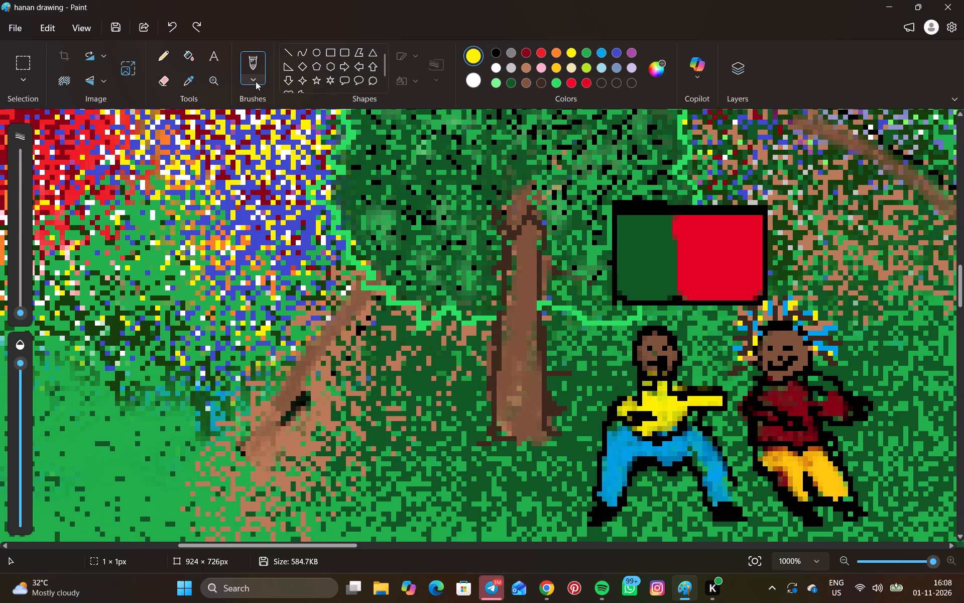
pyautogui.click(256, 81)
pyautogui.click(287, 104)
pyautogui.scroll(2, 739, 290)
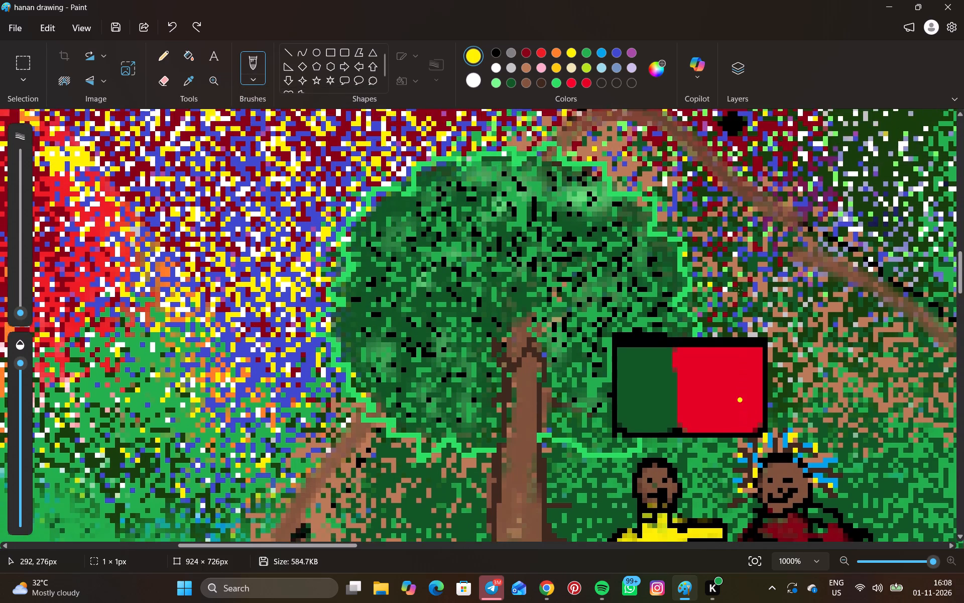
pyautogui.scroll(-1, 739, 290)
pyautogui.keyDown('ctrl'); pyautogui.scroll(8, 732, 291); pyautogui.keyUp('ctrl')
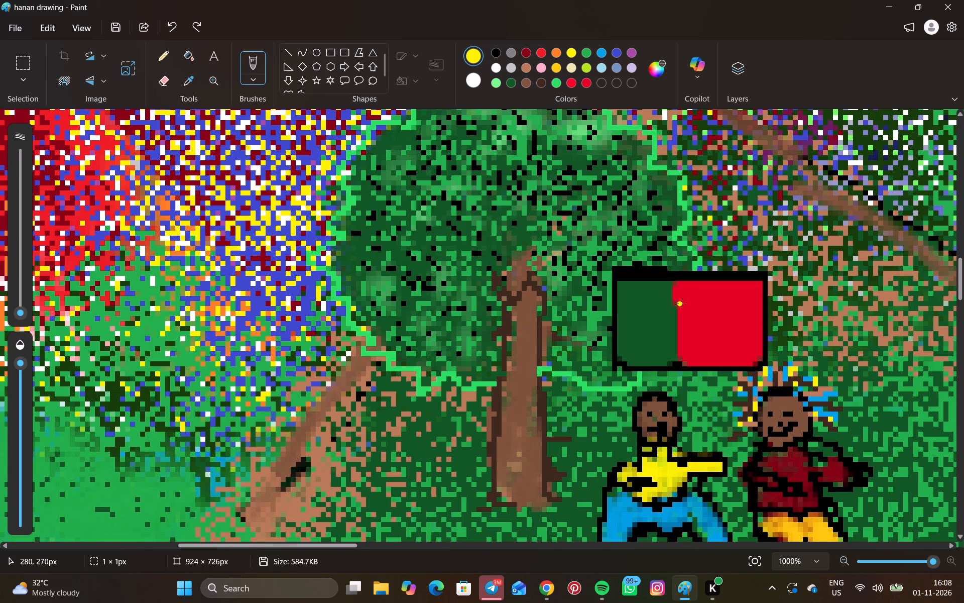
pyautogui.moveTo(687, 303); pyautogui.dragTo(673, 301)
pyautogui.moveTo(671, 300); pyautogui.dragTo(669, 300)
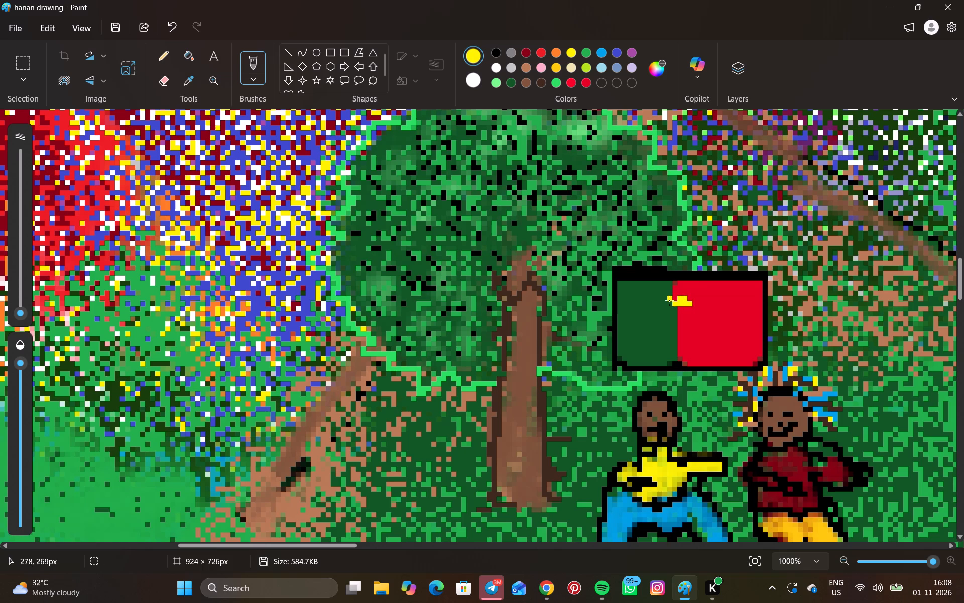
pyautogui.moveTo(669, 300); pyautogui.dragTo(654, 311)
pyautogui.moveTo(654, 311); pyautogui.dragTo(655, 329)
pyautogui.moveTo(655, 329); pyautogui.dragTo(677, 340)
pyautogui.moveTo(677, 340); pyautogui.dragTo(694, 332)
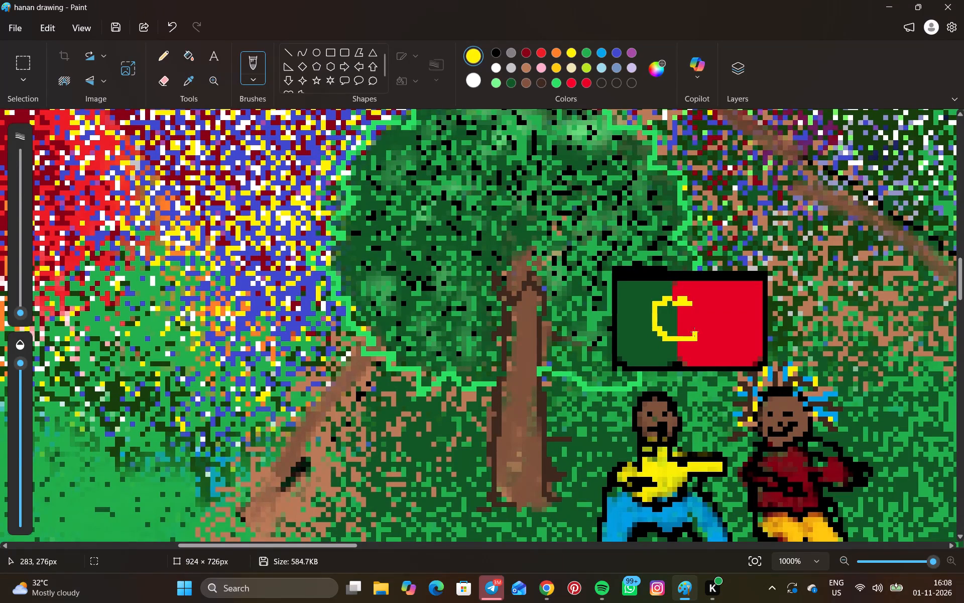
pyautogui.moveTo(694, 332); pyautogui.dragTo(696, 319)
# Thicken the yellow ring with further brush strokes along its lower, green-side and upper edges.
pyautogui.moveTo(696, 319); pyautogui.dragTo(671, 339)
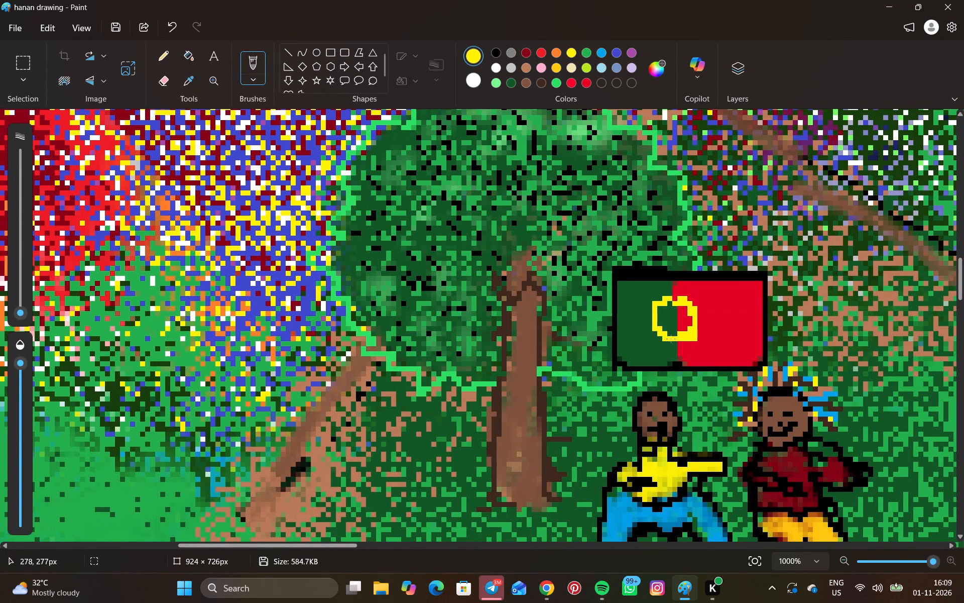
pyautogui.moveTo(671, 339); pyautogui.dragTo(650, 323)
pyautogui.moveTo(650, 323); pyautogui.dragTo(668, 300)
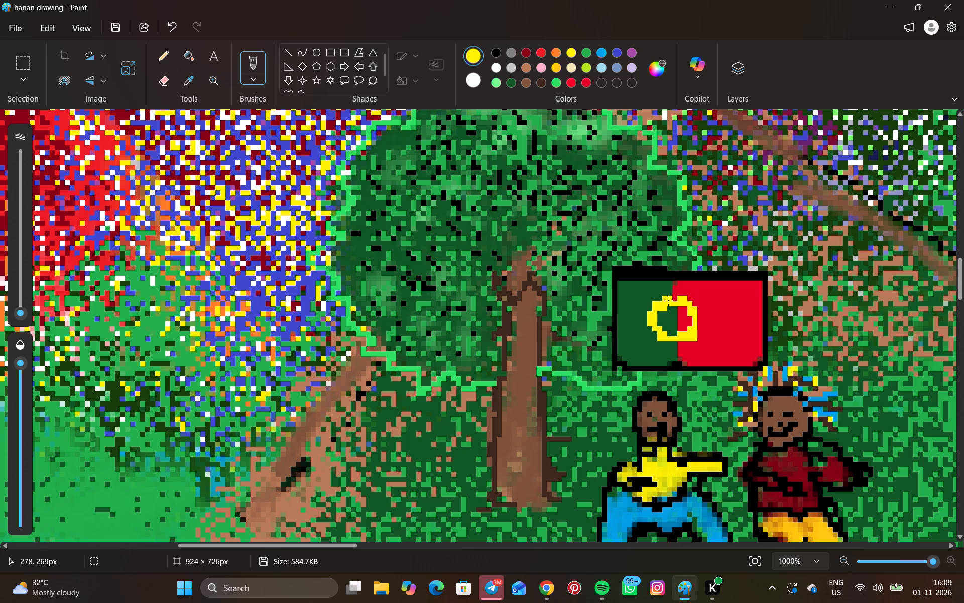
pyautogui.moveTo(668, 300); pyautogui.dragTo(676, 298)
# Paint a dark red band with the Brush around the inside of the flag's yellow ring, leaving a small centre.
pyautogui.click(530, 56)
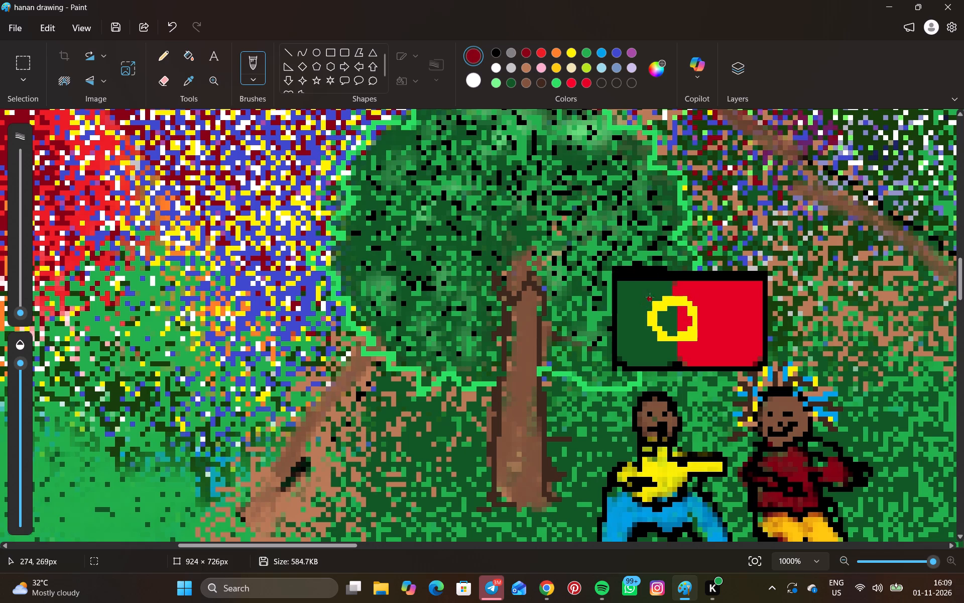
pyautogui.moveTo(665, 311); pyautogui.dragTo(670, 311)
pyautogui.moveTo(670, 311); pyautogui.dragTo(684, 311)
pyautogui.moveTo(684, 311); pyautogui.dragTo(680, 333)
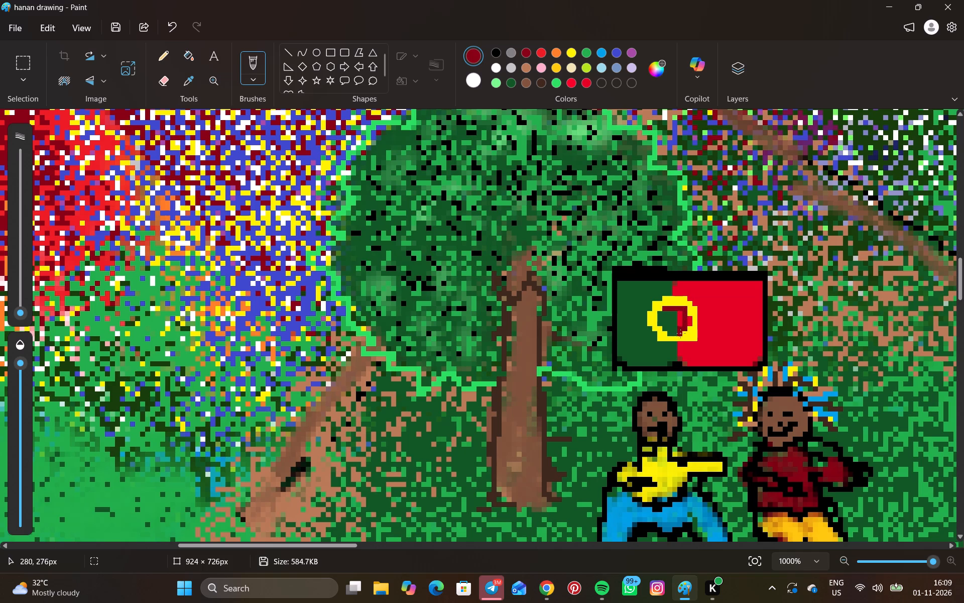
pyautogui.moveTo(680, 333); pyautogui.dragTo(665, 324)
pyautogui.moveTo(665, 324); pyautogui.dragTo(664, 328)
pyautogui.moveTo(664, 328); pyautogui.dragTo(678, 313)
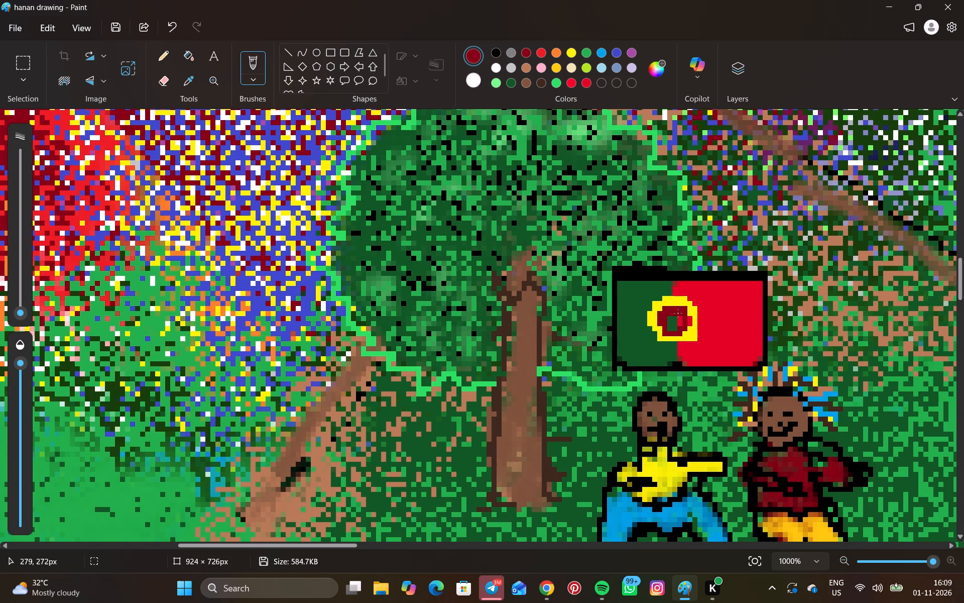
pyautogui.moveTo(678, 313); pyautogui.dragTo(685, 329)
# Fill the centre of the dark red band with a small white block using the Brush.
pyautogui.click(501, 69)
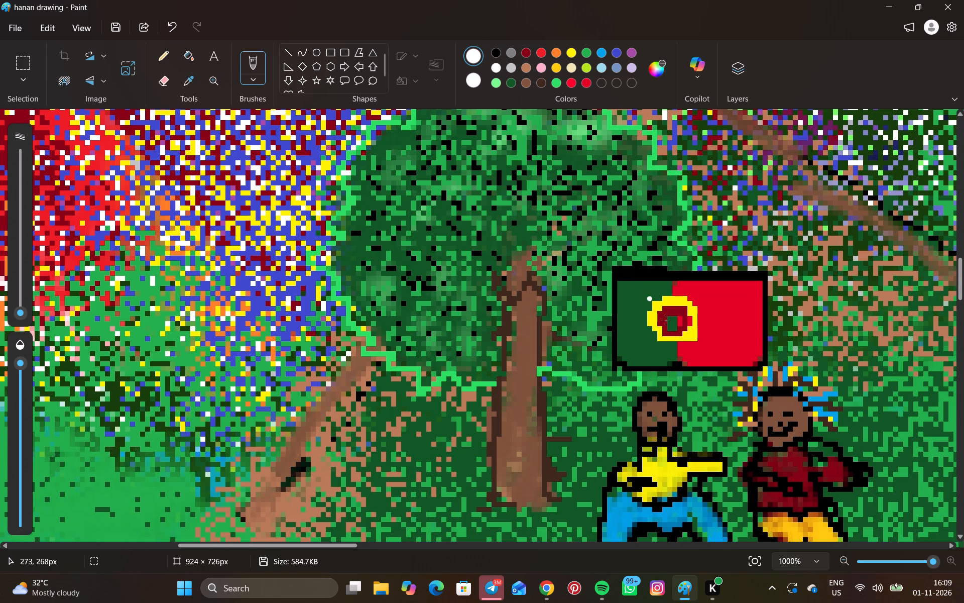
pyautogui.moveTo(671, 325); pyautogui.dragTo(672, 329)
pyautogui.moveTo(672, 329); pyautogui.dragTo(672, 319)
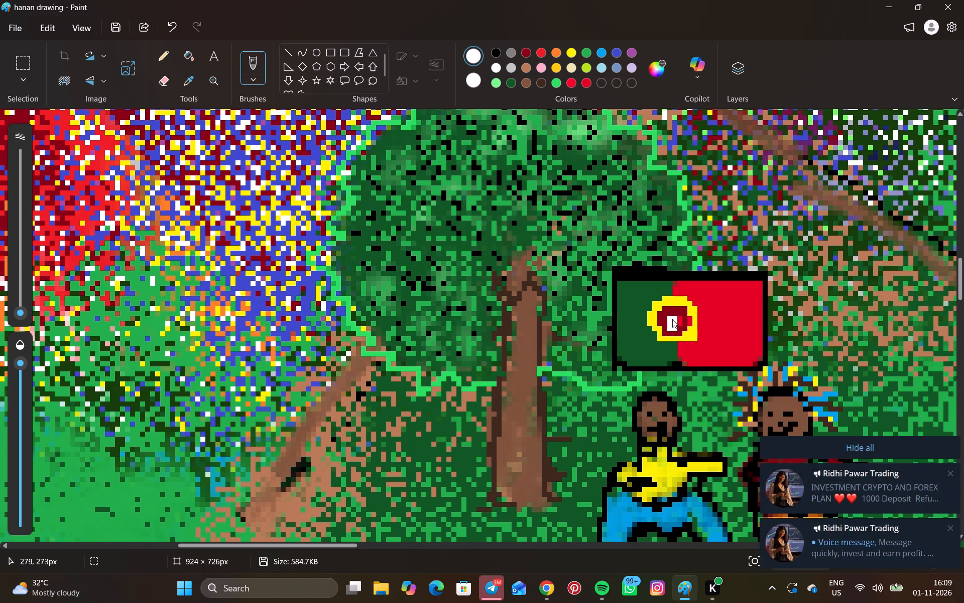
pyautogui.moveTo(672, 319); pyautogui.dragTo(673, 317)
pyautogui.moveTo(673, 317); pyautogui.dragTo(671, 312)
pyautogui.moveTo(671, 312); pyautogui.dragTo(678, 314)
pyautogui.moveTo(678, 314); pyautogui.dragTo(680, 327)
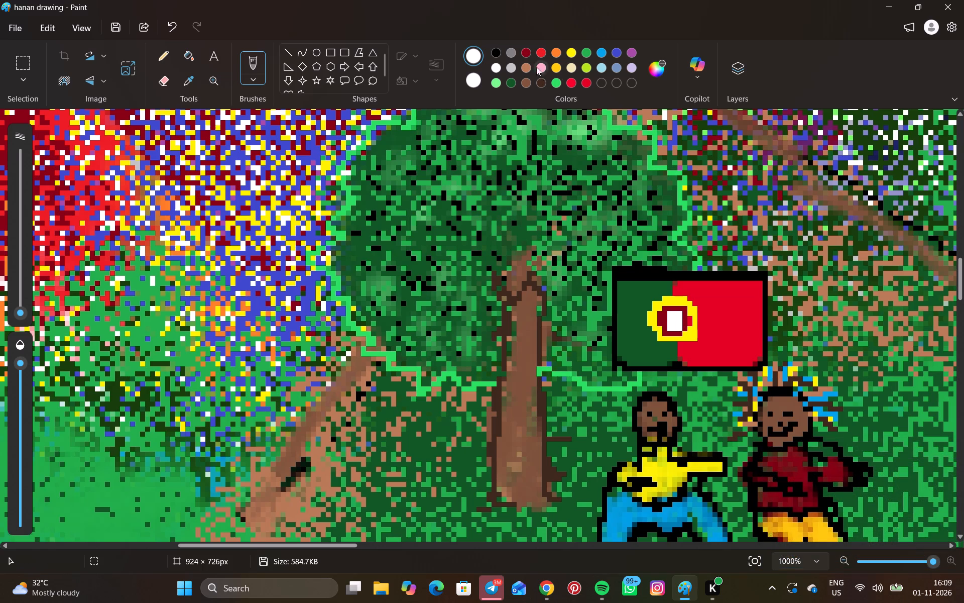
# Dab four black dots on the flag emblem's white centre, at its top, both sides and bottom.
pyautogui.click(497, 53)
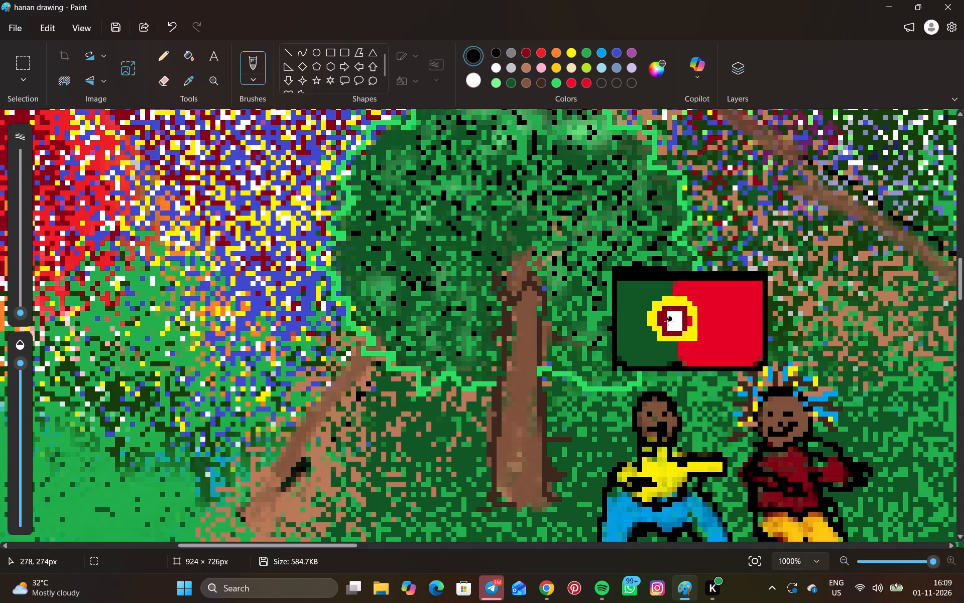
pyautogui.click(675, 315)
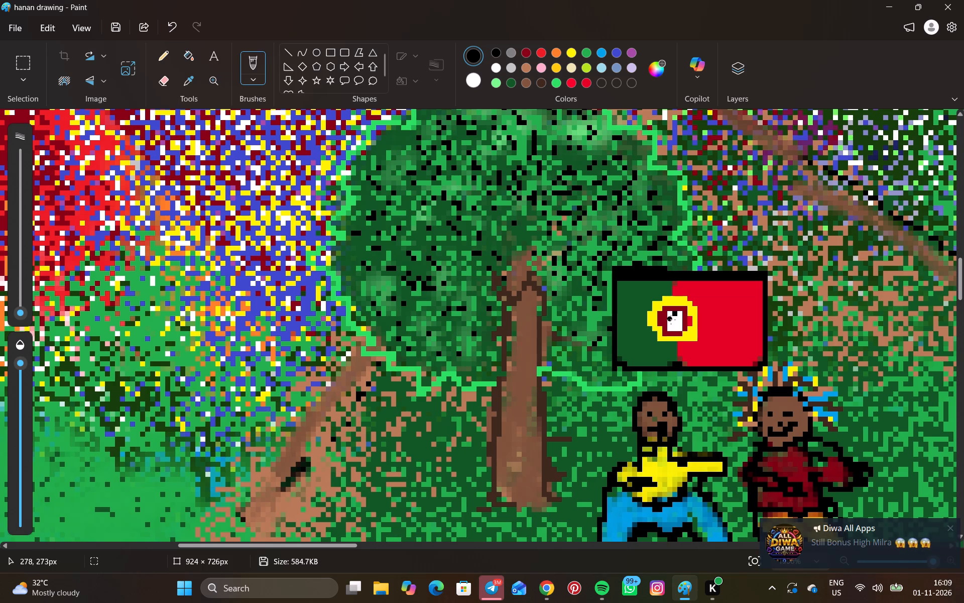
pyautogui.click(671, 320)
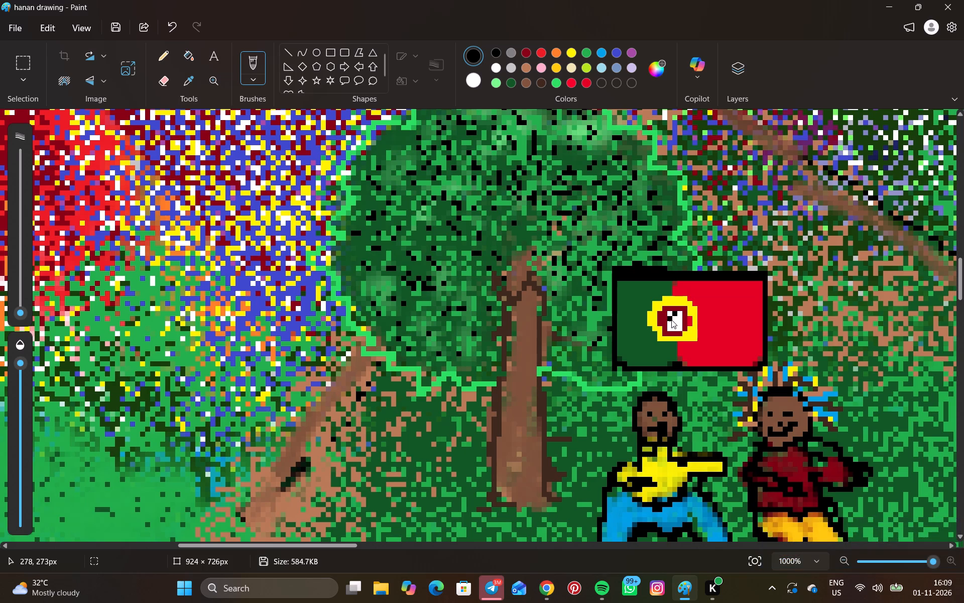
pyautogui.click(678, 320)
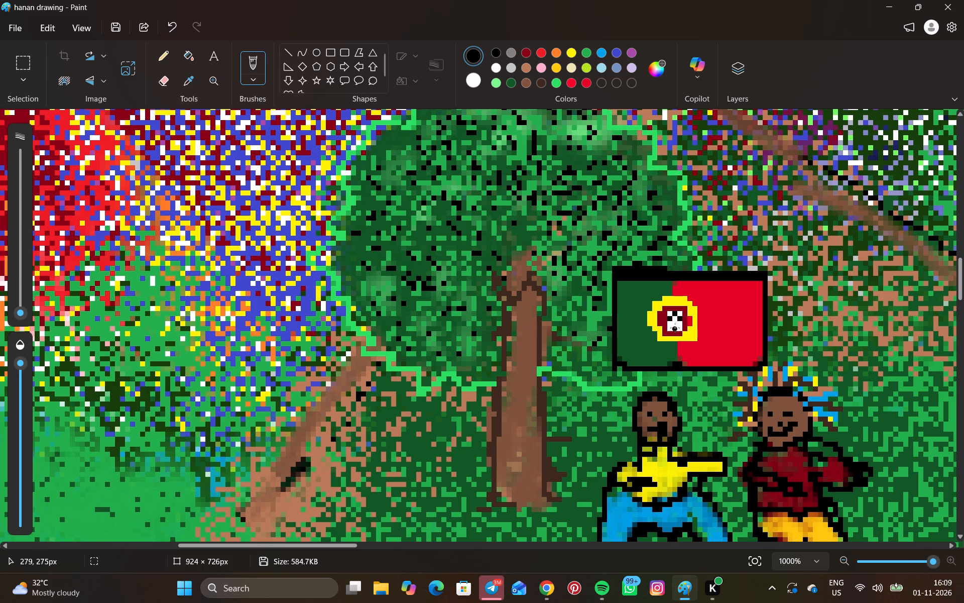
pyautogui.click(675, 328)
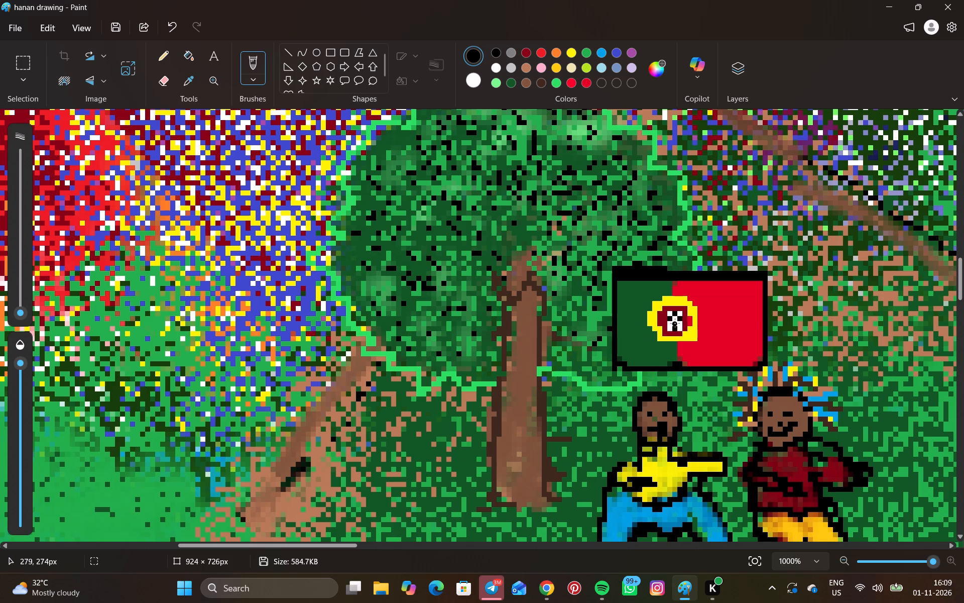
# Dab a black dot in the middle of the flag emblem's white block, undoing any stray dot on the yellow ring.
pyautogui.click(675, 323)
pyautogui.click(655, 306)
pyautogui.click(178, 32)
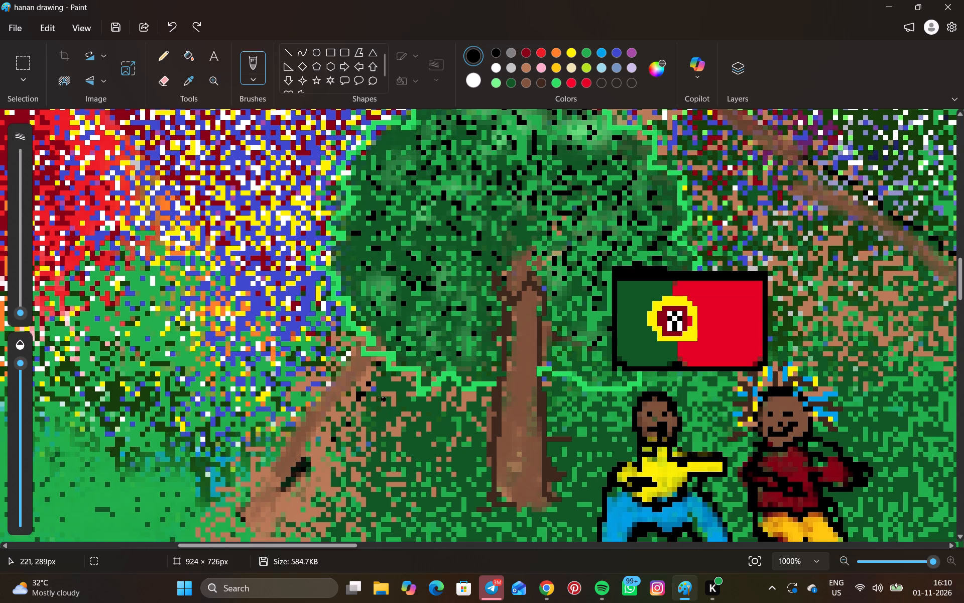
# Outline the canopy of the tree beside the flag with thin black brush strokes along its lower, outer and upper edges.
pyautogui.keyDown('ctrl'); pyautogui.scroll(-6, 369, 405); pyautogui.keyUp('ctrl')
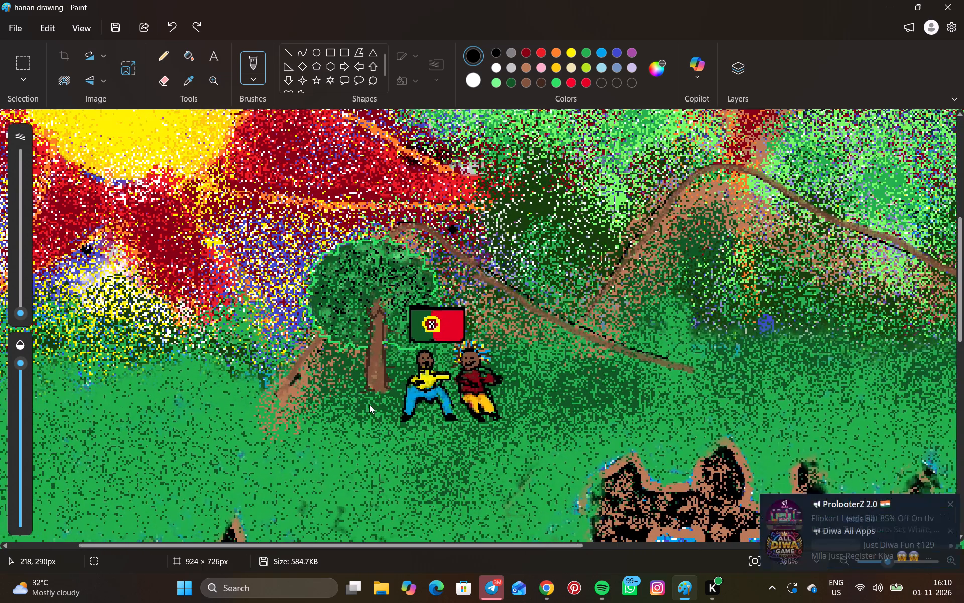
pyautogui.keyDown('ctrl'); pyautogui.scroll(-4, 369, 405); pyautogui.keyUp('ctrl')
pyautogui.keyDown('ctrl'); pyautogui.scroll(3, 188, 251); pyautogui.keyUp('ctrl')
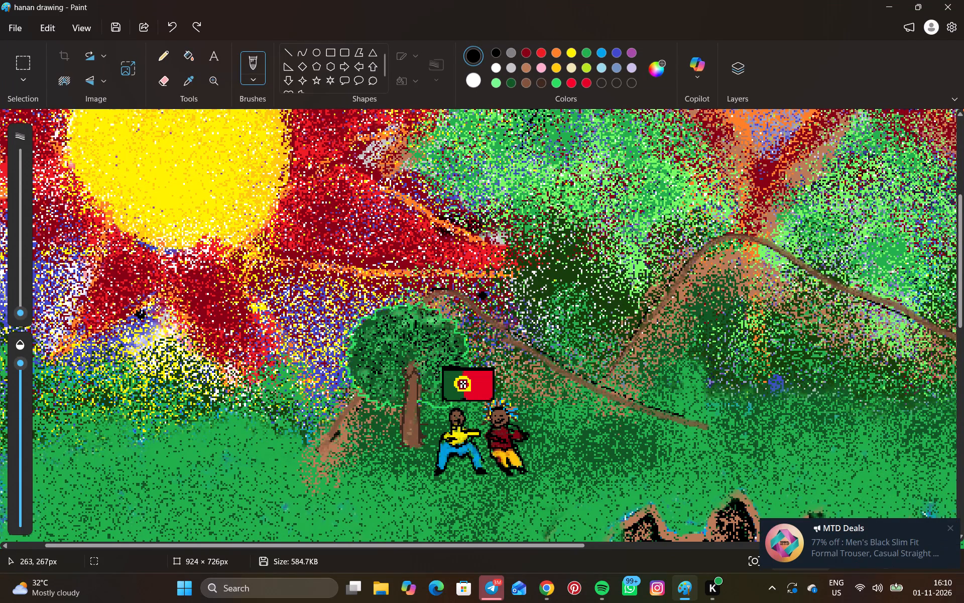
pyautogui.click(422, 370)
pyautogui.moveTo(421, 372); pyautogui.dragTo(440, 376)
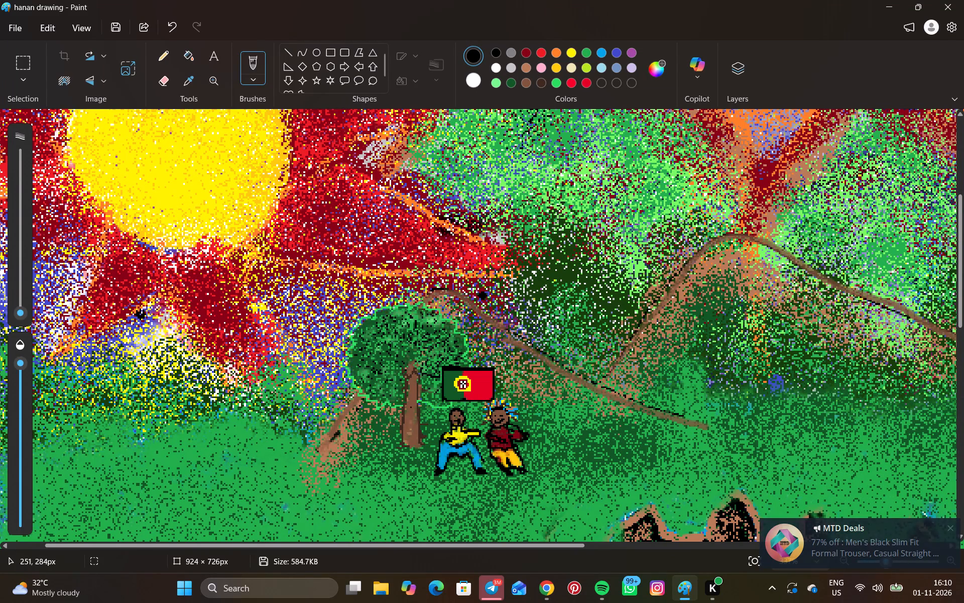
pyautogui.moveTo(405, 403); pyautogui.dragTo(398, 406)
pyautogui.moveTo(383, 400); pyautogui.dragTo(352, 373)
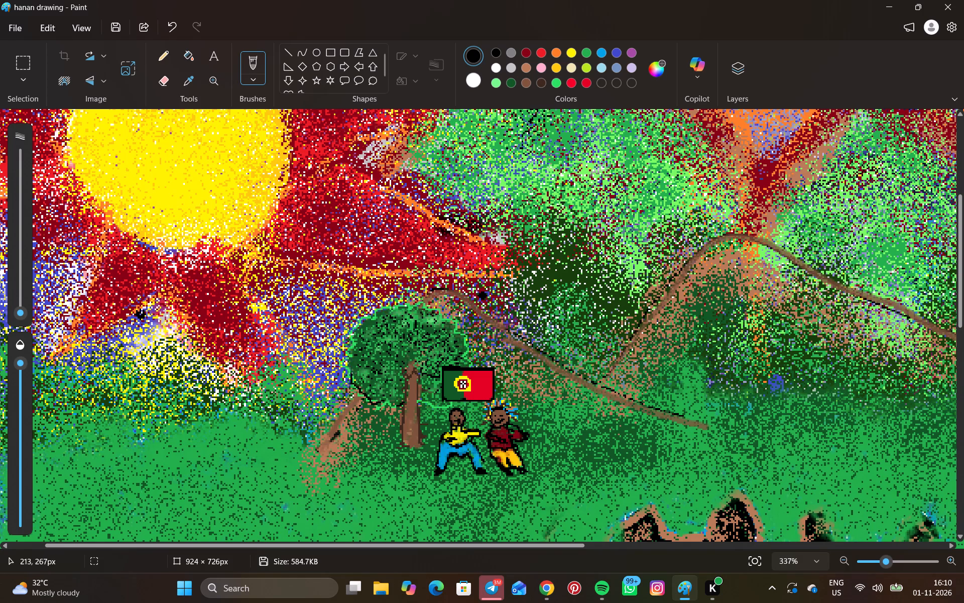
pyautogui.moveTo(352, 373); pyautogui.dragTo(354, 334)
pyautogui.moveTo(354, 334); pyautogui.dragTo(405, 307)
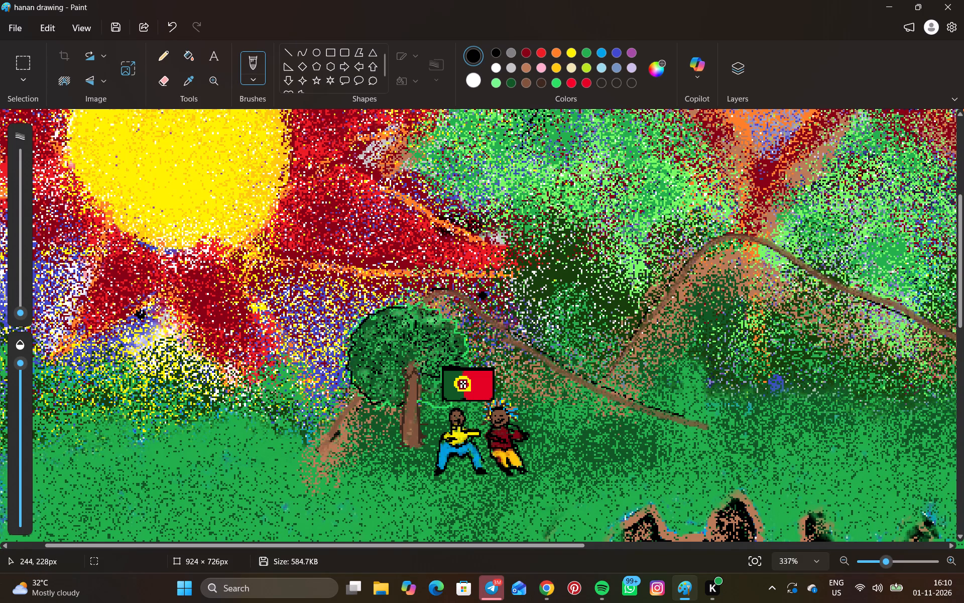
pyautogui.moveTo(405, 307); pyautogui.dragTo(459, 332)
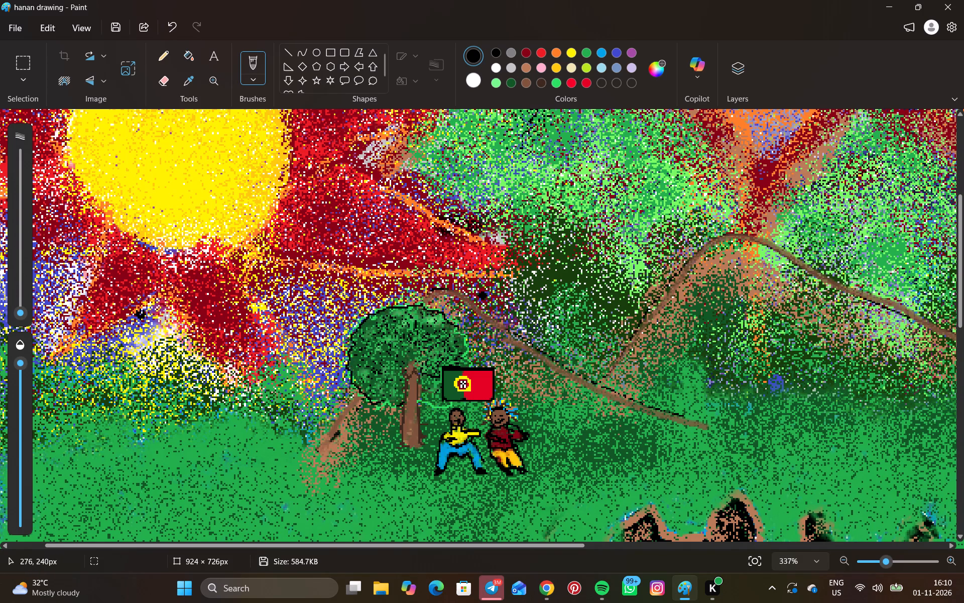
pyautogui.moveTo(459, 332); pyautogui.dragTo(463, 369)
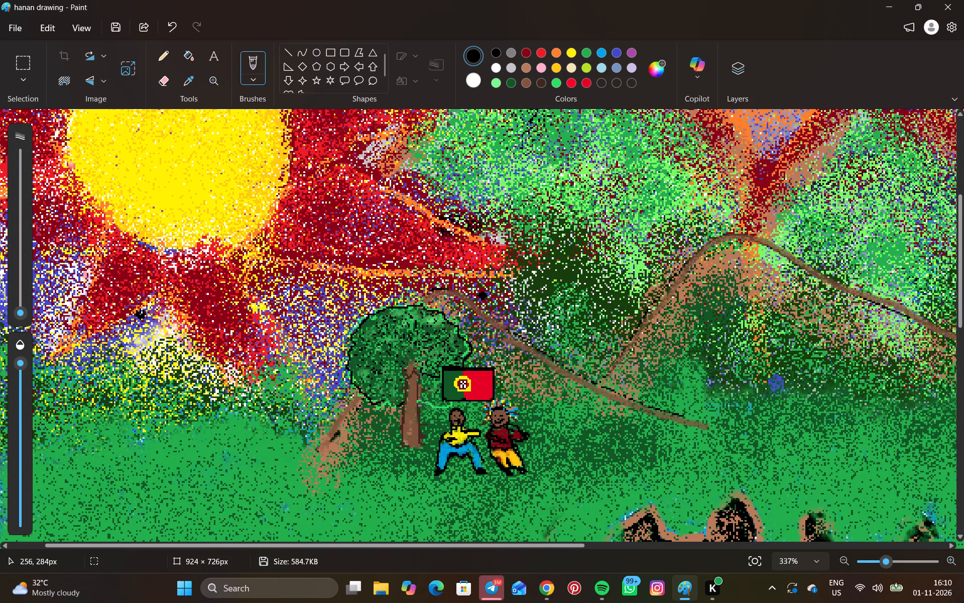
pyautogui.moveTo(424, 403); pyautogui.dragTo(447, 405)
# Outline both sides of the same tree's trunk with thin black lines down to its base.
pyautogui.moveTo(419, 409); pyautogui.dragTo(418, 431)
pyautogui.moveTo(418, 431); pyautogui.dragTo(419, 449)
pyautogui.moveTo(405, 410); pyautogui.dragTo(405, 437)
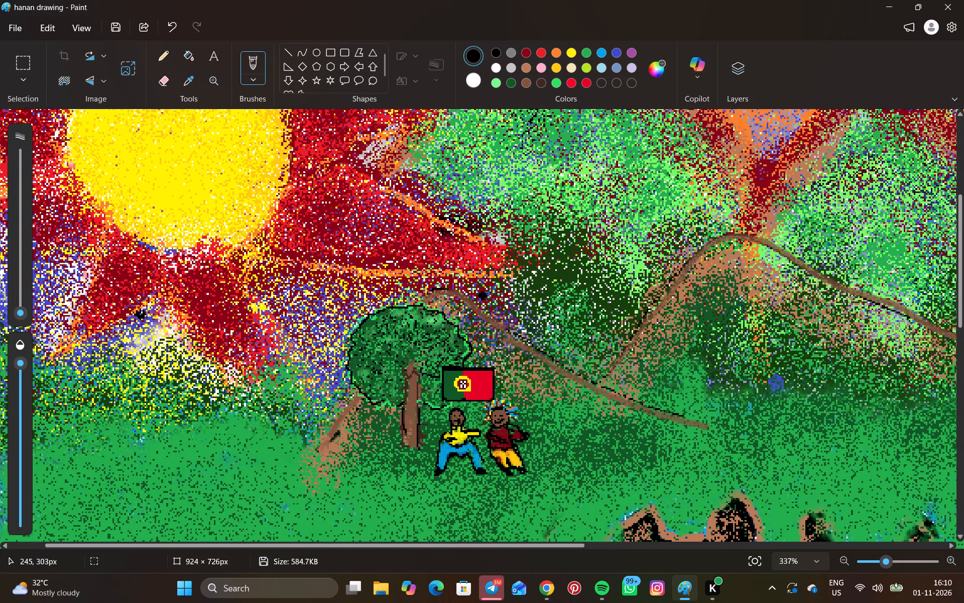
pyautogui.moveTo(405, 437); pyautogui.dragTo(402, 444)
# Brush thin black upright lines beside the left fence's inner end and a short slanted one where the purple roof meets the middle fence.
pyautogui.keyDown('ctrl'); pyautogui.scroll(-3, 581, 358); pyautogui.keyUp('ctrl')
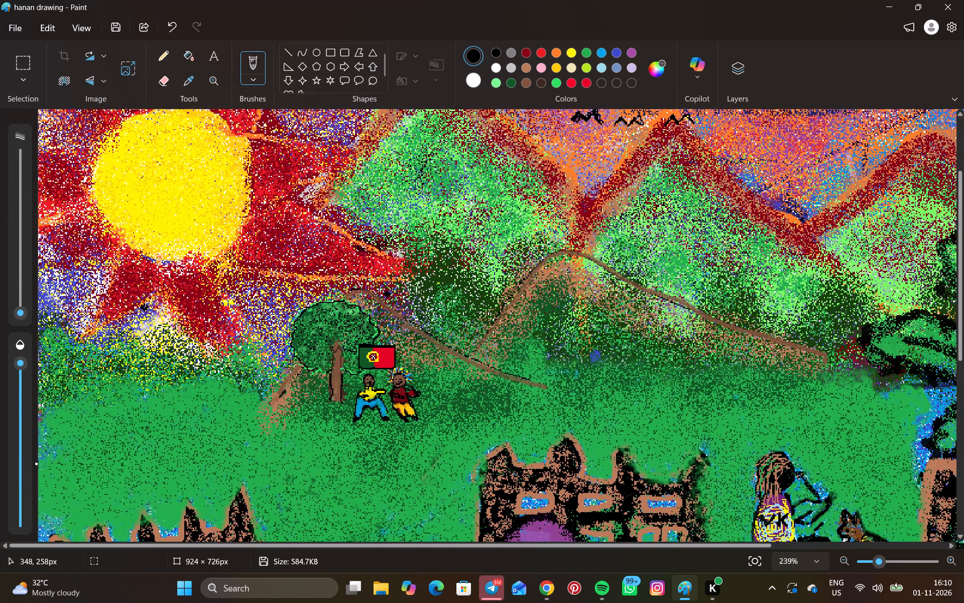
pyautogui.scroll(1, 580, 358)
pyautogui.keyDown('ctrl'); pyautogui.scroll(-4, 580, 357); pyautogui.keyUp('ctrl')
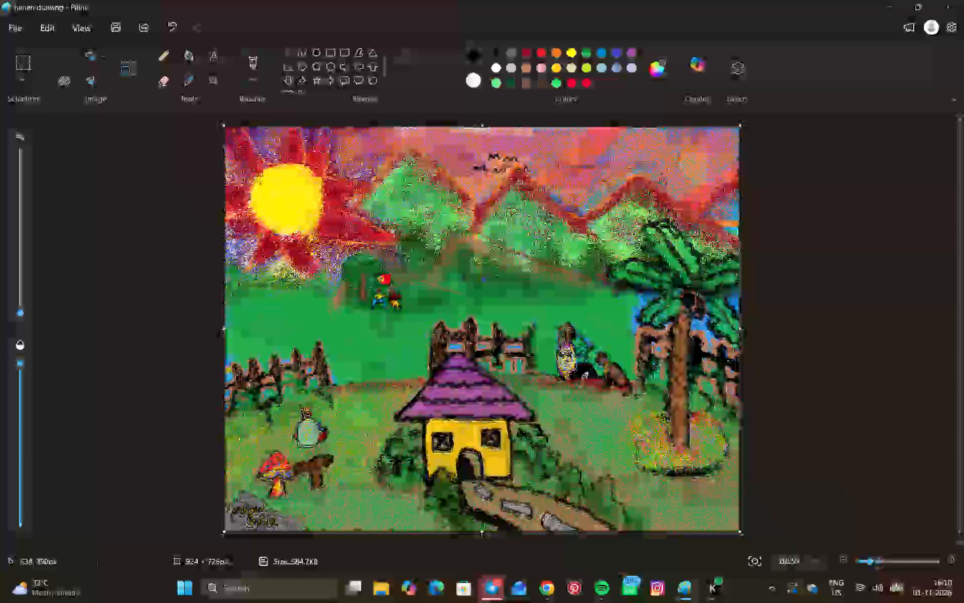
pyautogui.scroll(-1, 342, 426)
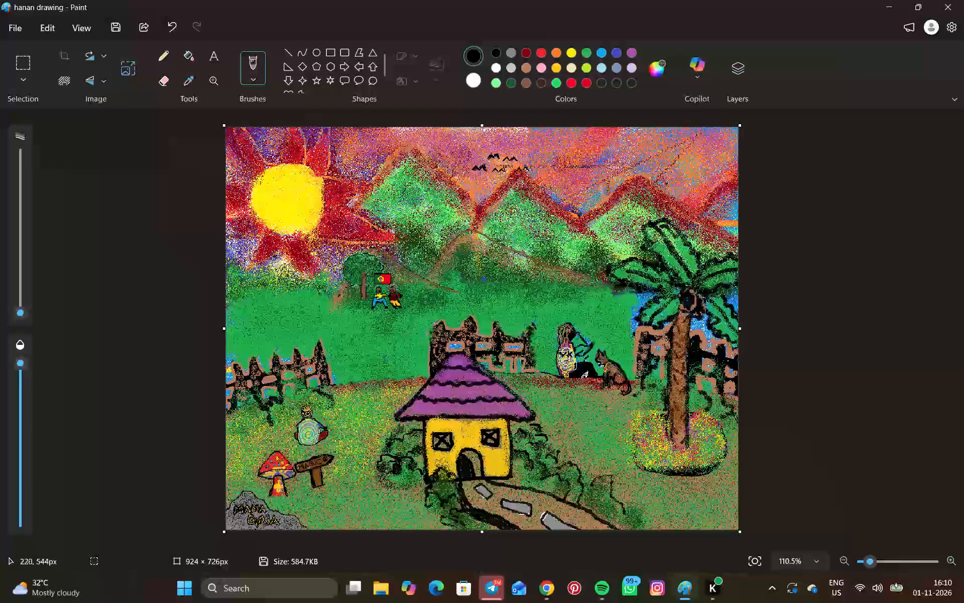
pyautogui.scroll(-1, 342, 426)
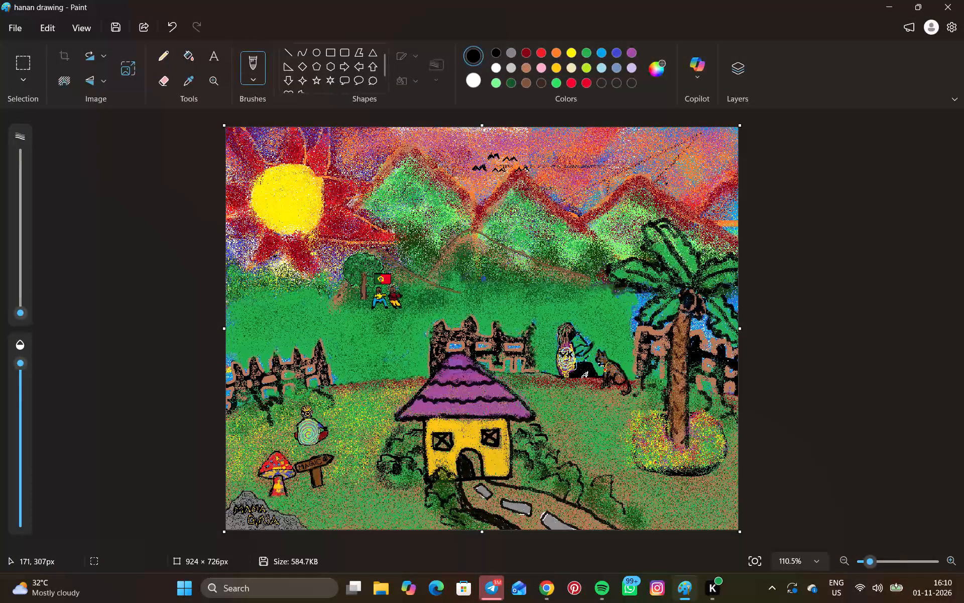
pyautogui.keyDown('ctrl'); pyautogui.scroll(8, 321, 296); pyautogui.keyUp('ctrl')
pyautogui.scroll(-1, 321, 296)
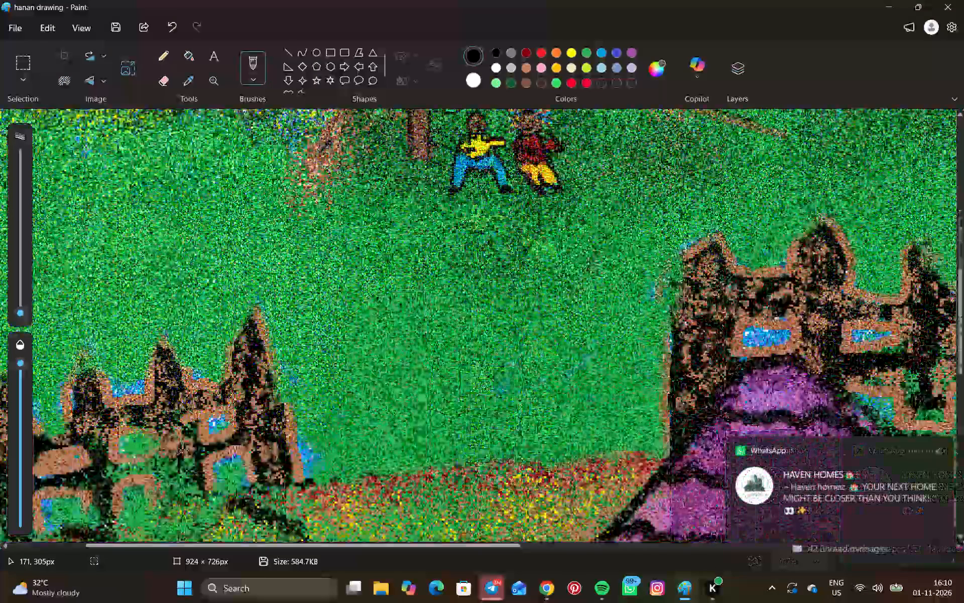
pyautogui.scroll(-1, 321, 296)
pyautogui.scroll(1, 368, 346)
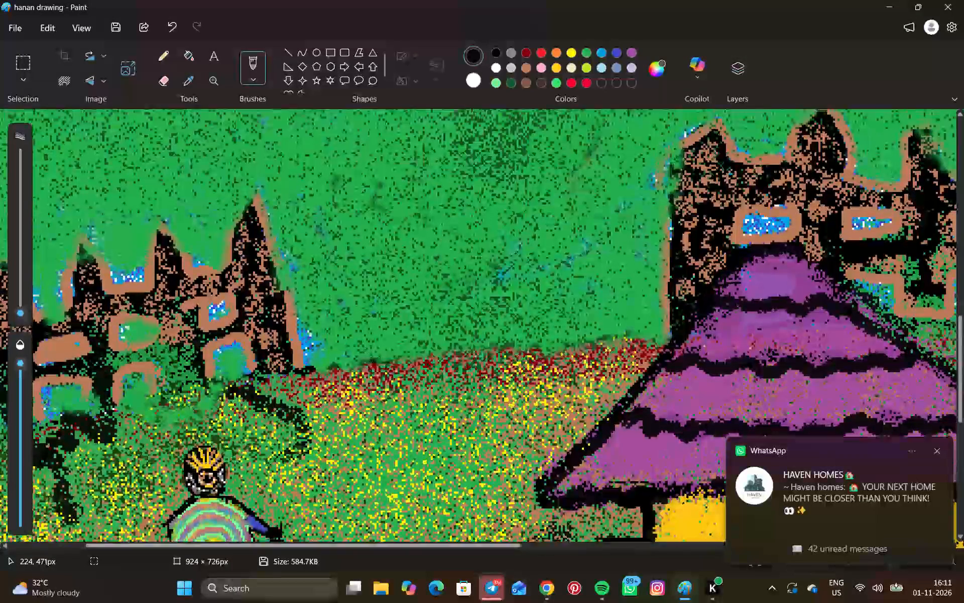
pyautogui.scroll(1, 368, 348)
pyautogui.moveTo(313, 386); pyautogui.dragTo(322, 370)
pyautogui.moveTo(324, 358); pyautogui.dragTo(324, 364)
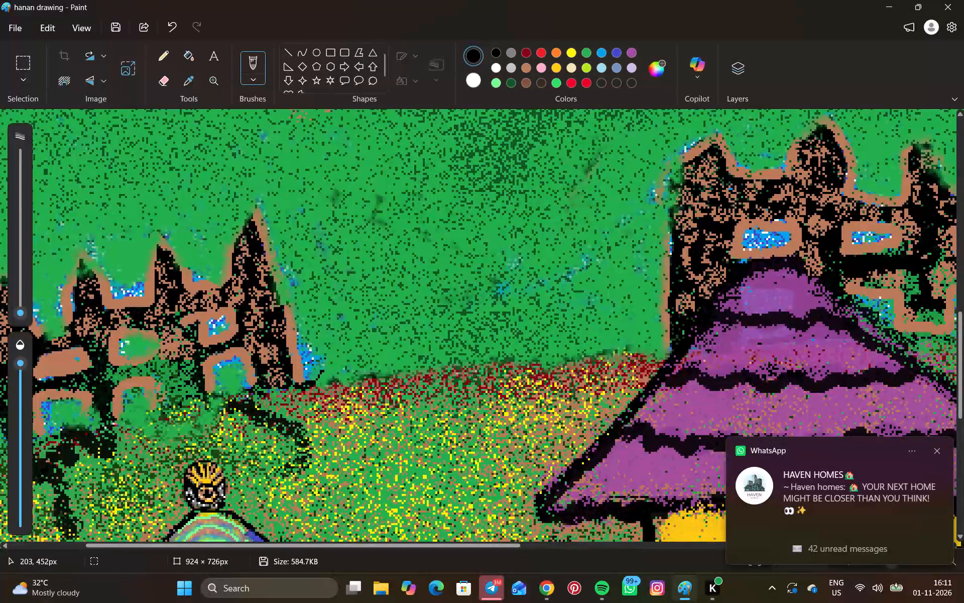
pyautogui.moveTo(324, 364); pyautogui.dragTo(317, 385)
pyautogui.moveTo(318, 369); pyautogui.dragTo(319, 379)
pyautogui.moveTo(662, 350); pyautogui.dragTo(651, 344)
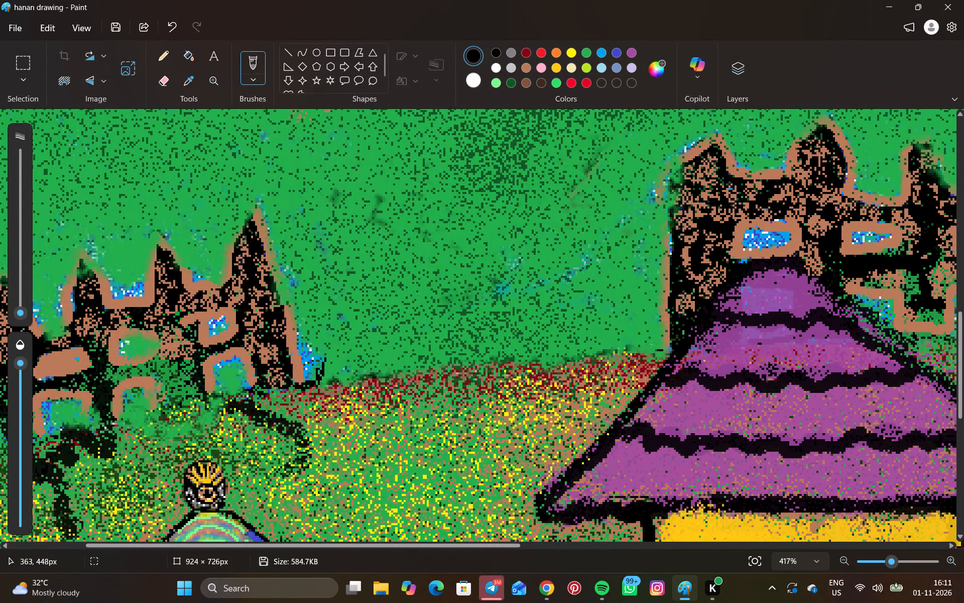
pyautogui.moveTo(651, 344); pyautogui.dragTo(634, 331)
pyautogui.moveTo(634, 331); pyautogui.dragTo(632, 329)
pyautogui.moveTo(306, 375); pyautogui.dragTo(310, 358)
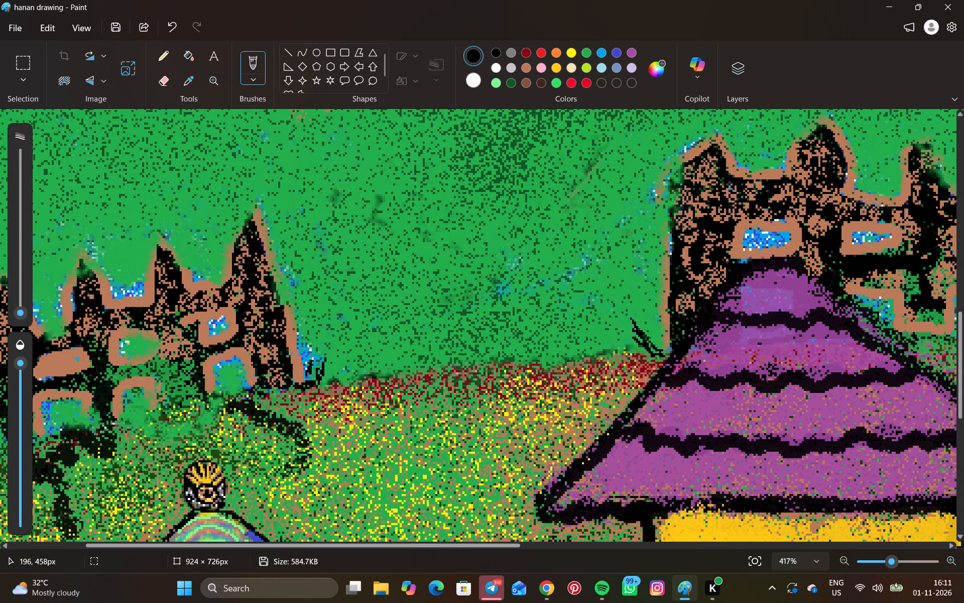
pyautogui.moveTo(310, 358); pyautogui.dragTo(311, 310)
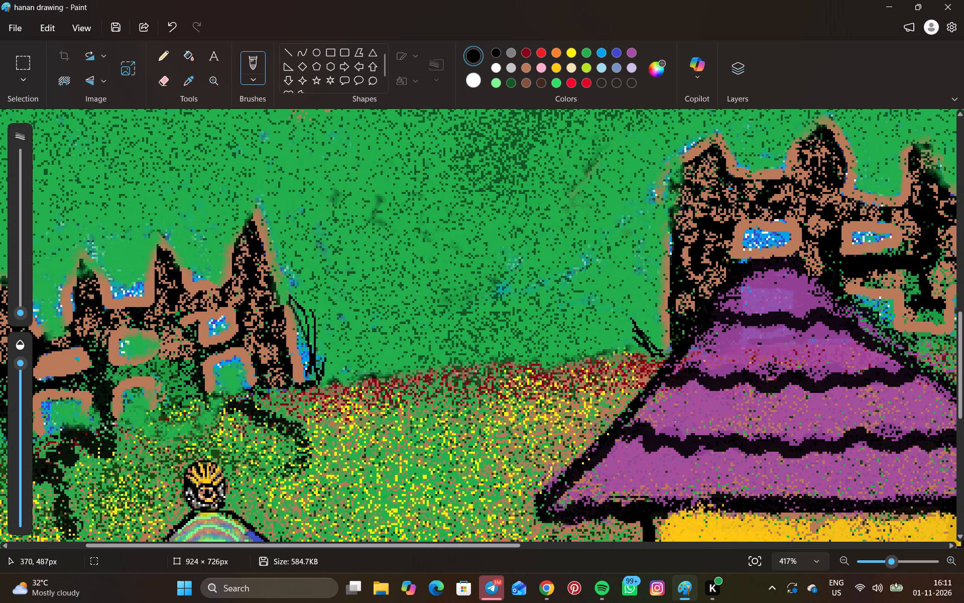
# Extend the slanted black lines from the purple roof's left edge up over the green field, reinforcing them with overlapping strokes.
pyautogui.moveTo(659, 354); pyautogui.dragTo(609, 275)
pyautogui.click(664, 319)
pyautogui.moveTo(664, 319); pyautogui.dragTo(643, 292)
pyautogui.moveTo(643, 292); pyautogui.dragTo(617, 253)
pyautogui.click(619, 266)
pyautogui.moveTo(615, 280); pyautogui.dragTo(584, 206)
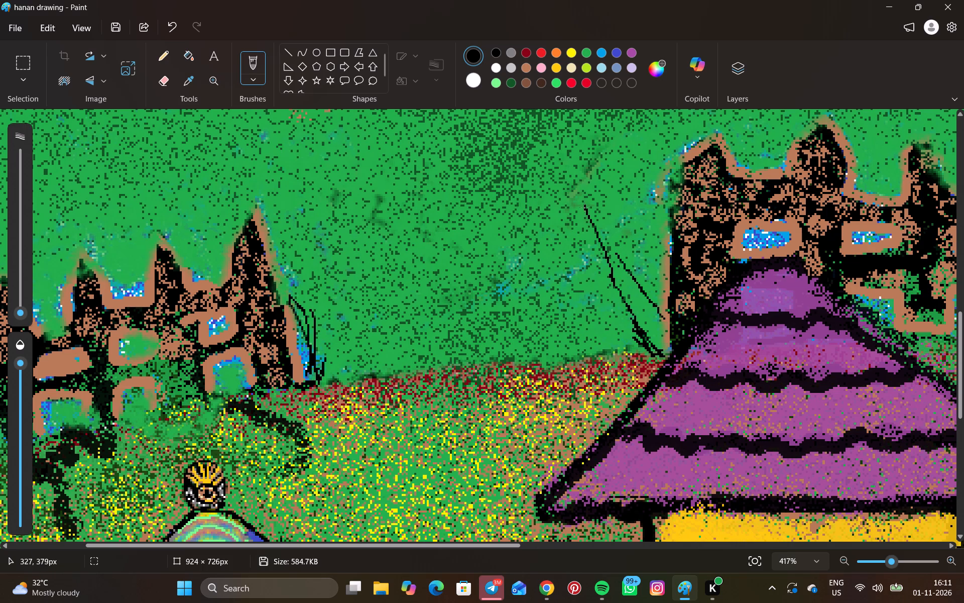
pyautogui.click(636, 292)
pyautogui.moveTo(635, 291); pyautogui.dragTo(584, 214)
pyautogui.click(621, 269)
pyautogui.moveTo(612, 258); pyautogui.dragTo(622, 305)
pyautogui.moveTo(622, 264); pyautogui.dragTo(633, 304)
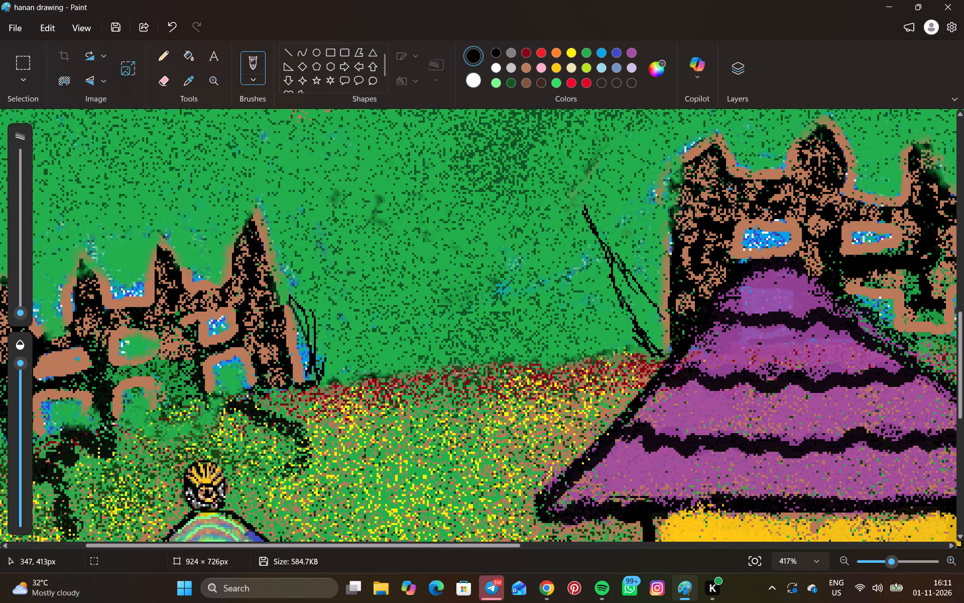
pyautogui.moveTo(633, 304); pyautogui.dragTo(618, 273)
pyautogui.moveTo(610, 253); pyautogui.dragTo(641, 318)
# Paint over the slanted black lines beside the purple roof in dark brown with a different brush type, forming a solid pole.
pyautogui.click(523, 79)
pyautogui.click(259, 77)
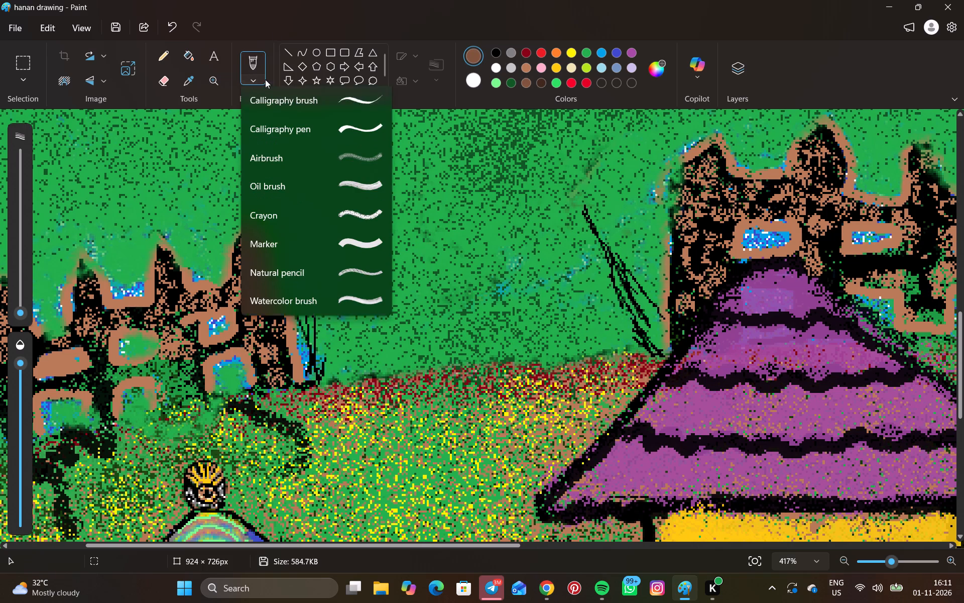
pyautogui.moveTo(300, 143); pyautogui.dragTo(312, 175)
pyautogui.click(323, 209)
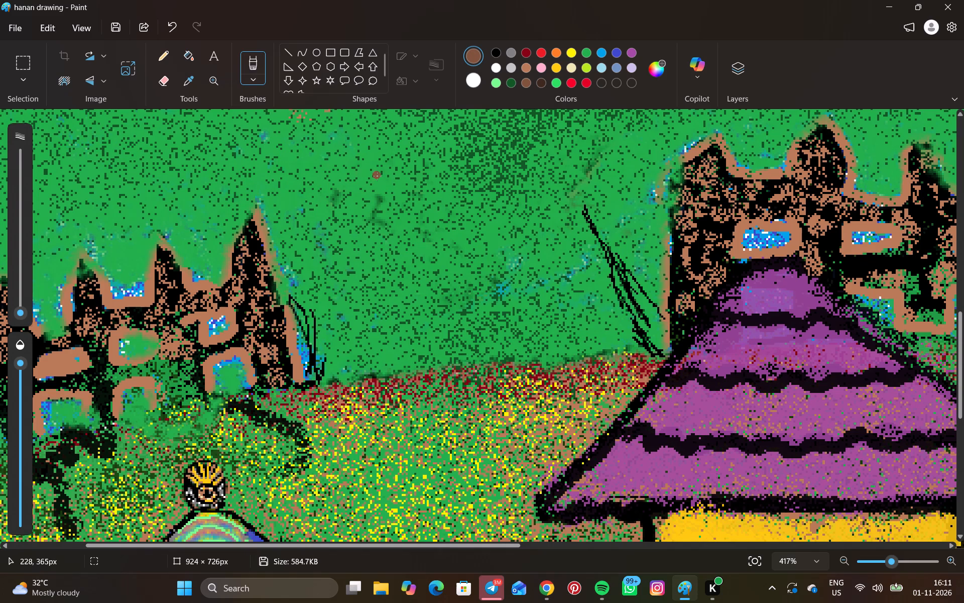
pyautogui.moveTo(658, 335); pyautogui.dragTo(660, 357)
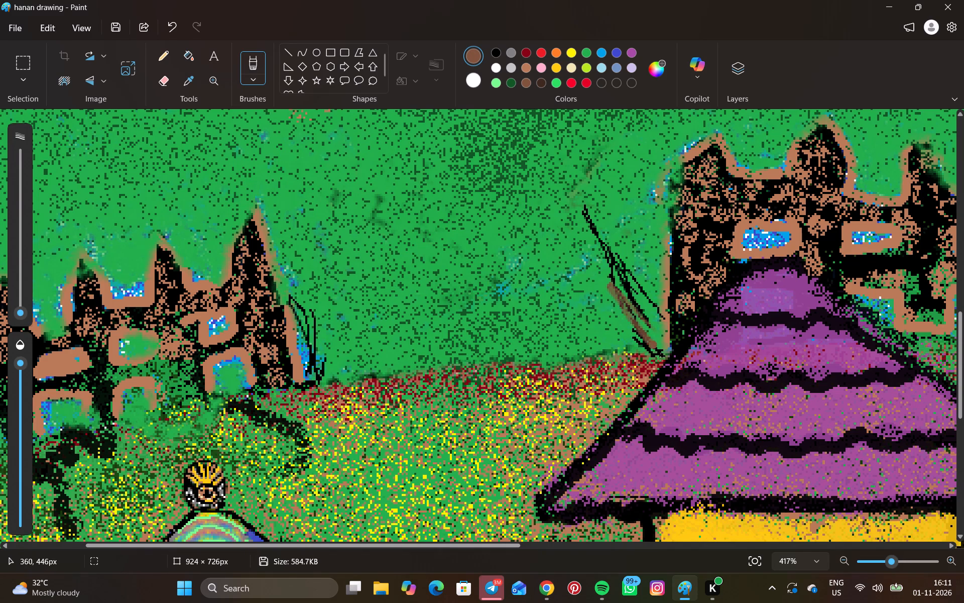
pyautogui.moveTo(660, 357); pyautogui.dragTo(591, 246)
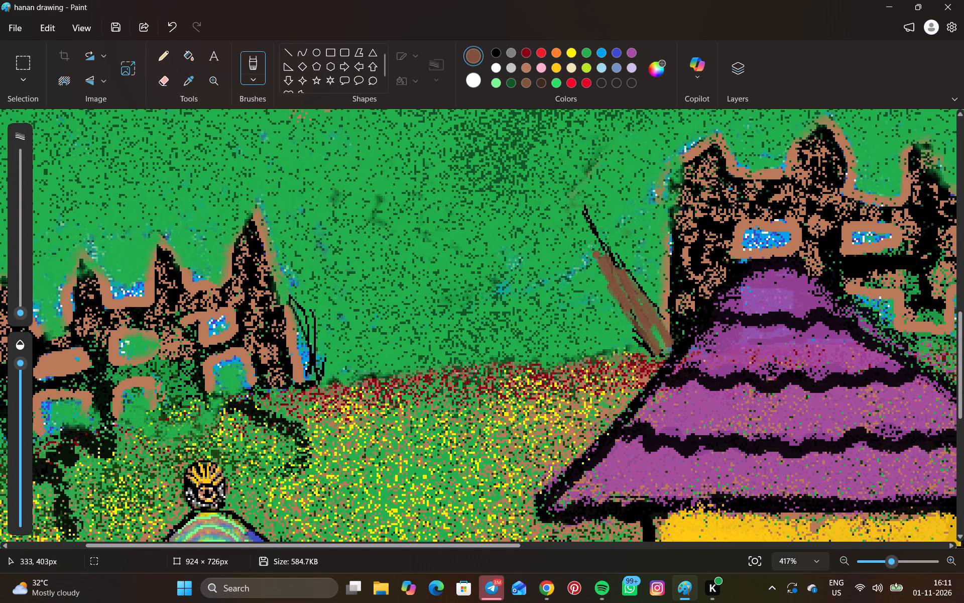
pyautogui.moveTo(591, 246); pyautogui.dragTo(660, 350)
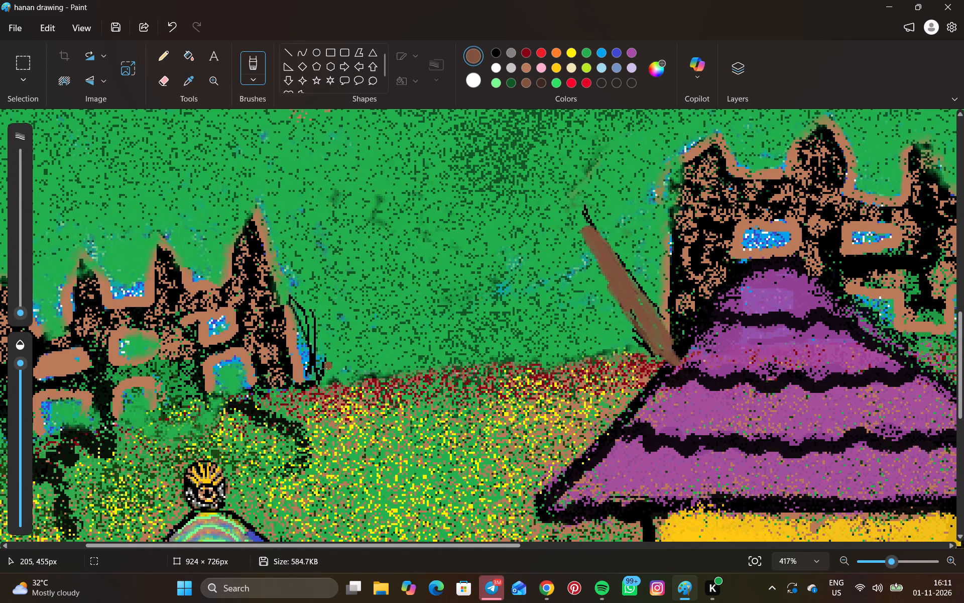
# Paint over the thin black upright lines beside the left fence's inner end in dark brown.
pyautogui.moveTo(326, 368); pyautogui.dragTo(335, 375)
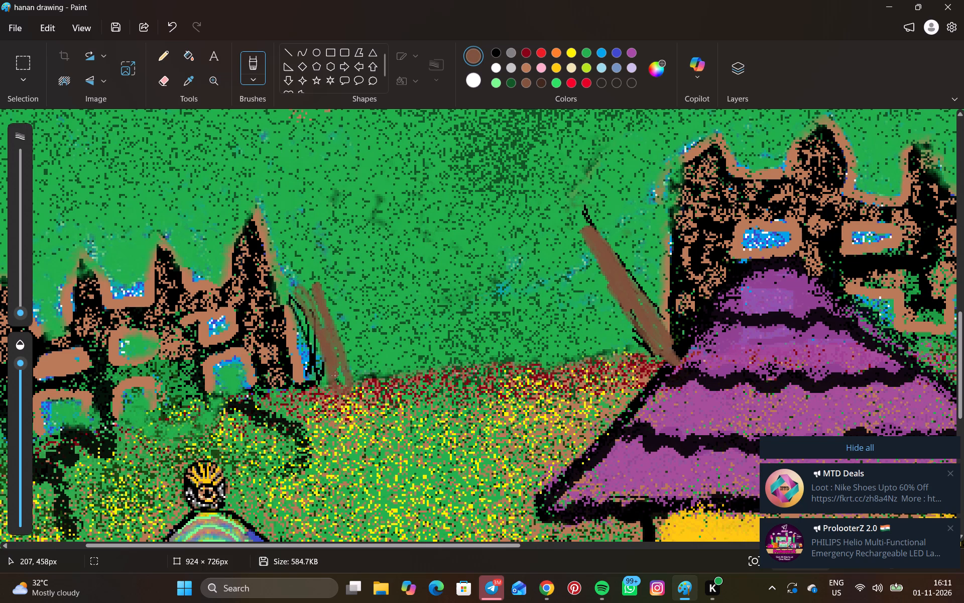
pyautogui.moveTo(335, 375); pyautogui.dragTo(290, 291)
# Undo the brown paint strokes on both poles, beside the left fence and beside the purple roof.
pyautogui.keyDown('ctrl'); pyautogui.scroll(-5, 315, 304); pyautogui.keyUp('ctrl')
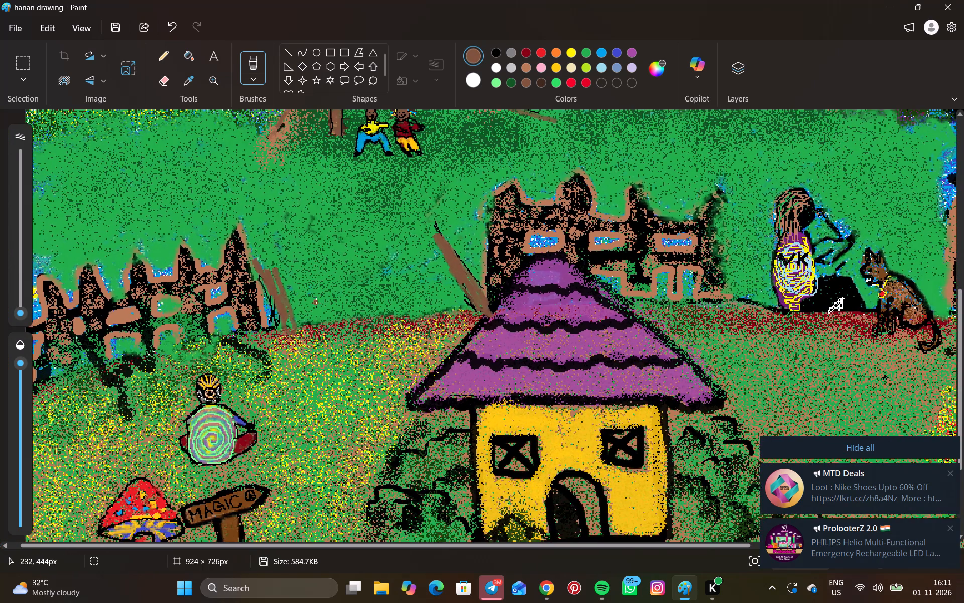
pyautogui.keyDown('ctrl'); pyautogui.scroll(-3, 317, 303); pyautogui.keyUp('ctrl')
pyautogui.keyDown('ctrl'); pyautogui.scroll(-1, 402, 301); pyautogui.keyUp('ctrl')
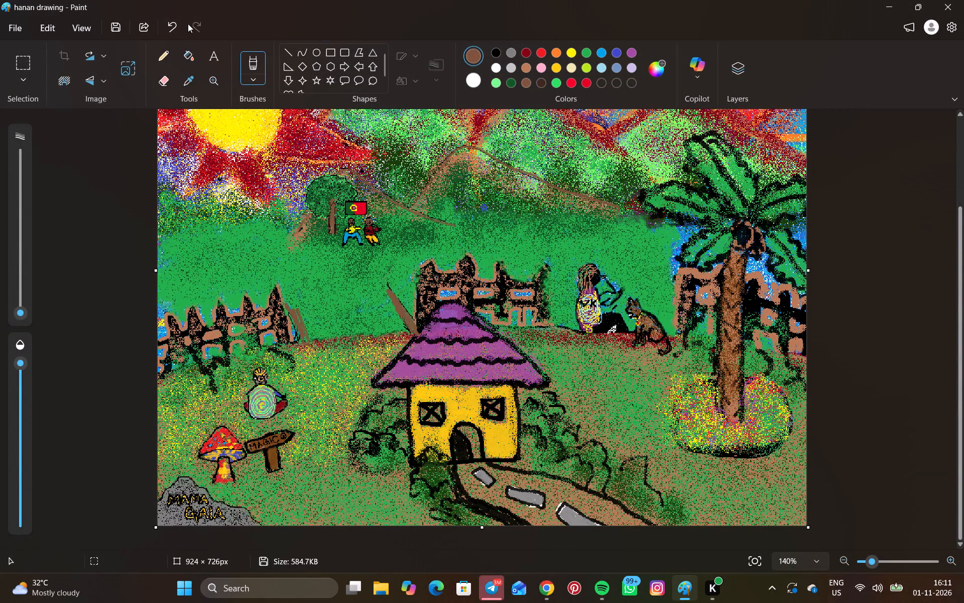
pyautogui.tripleClick(173, 25)
pyautogui.click(173, 25)
pyautogui.click(173, 25)
pyautogui.click(173, 25)
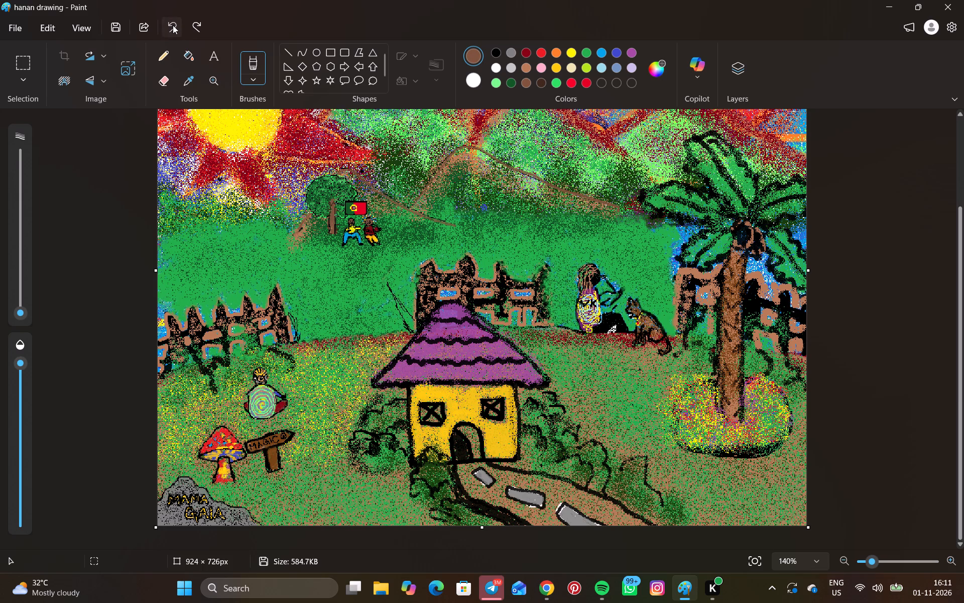
pyautogui.click(173, 25)
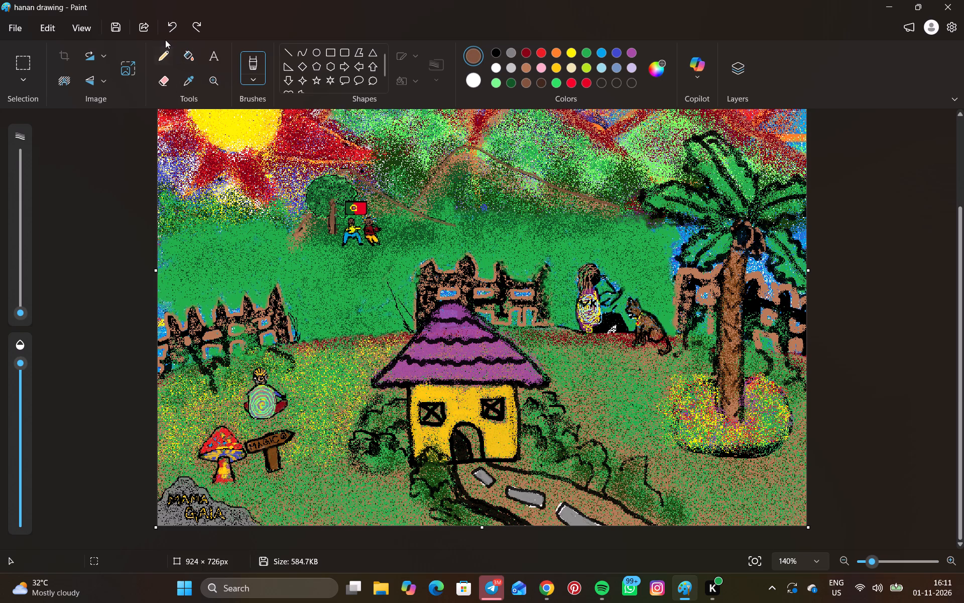
# Undo one more of the most recent brush strokes.
pyautogui.click(171, 29)
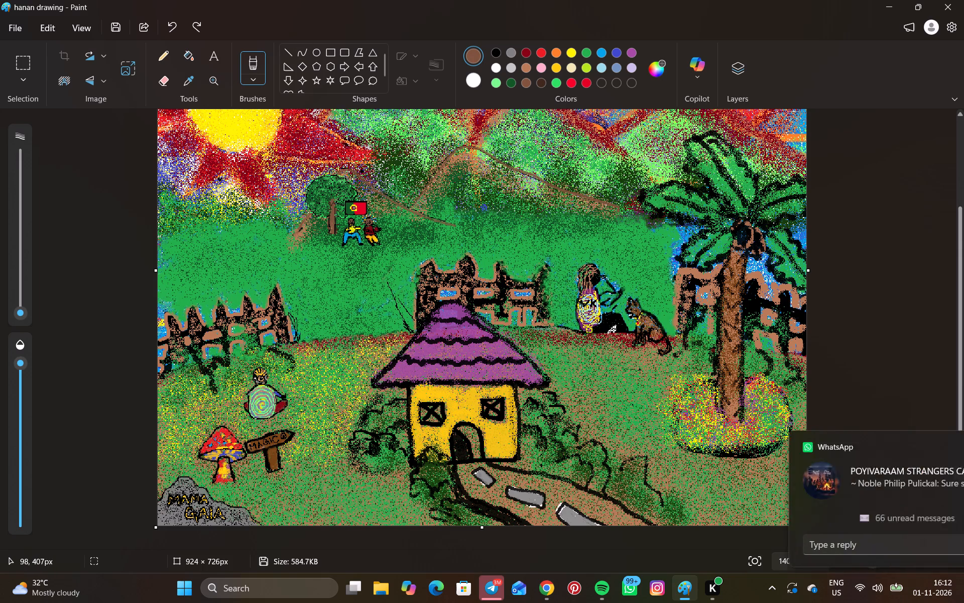
# Examine the green field up close, from the tree with the two small figures to the thin black lines beside the left fence and purple roof.
pyautogui.scroll(1, 223, 295)
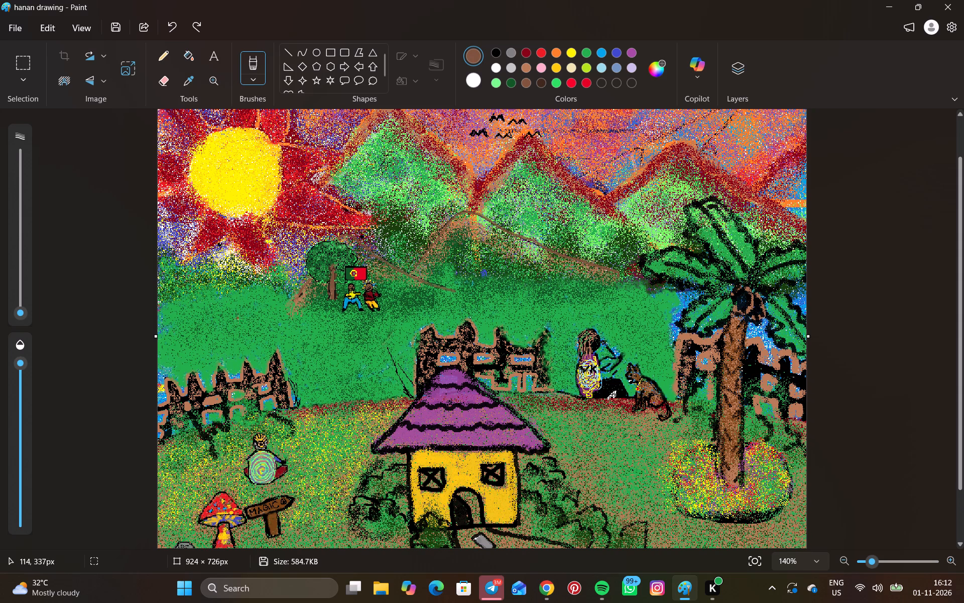
pyautogui.keyDown('ctrl'); pyautogui.scroll(9, 238, 319); pyautogui.keyUp('ctrl')
pyautogui.scroll(-1, 238, 319)
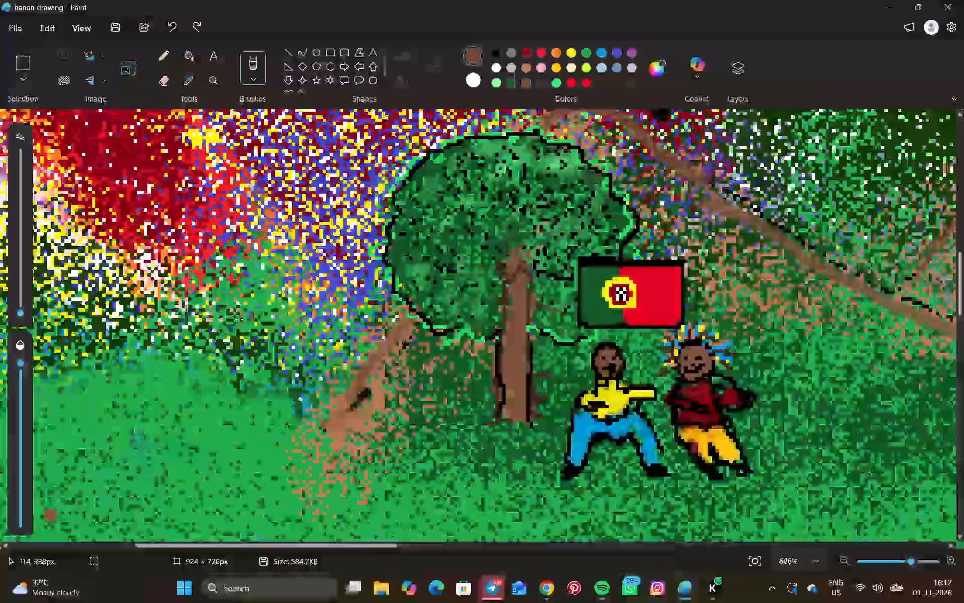
pyautogui.scroll(-1, 238, 319)
pyautogui.keyDown('ctrl'); pyautogui.scroll(1, 238, 319); pyautogui.keyUp('ctrl')
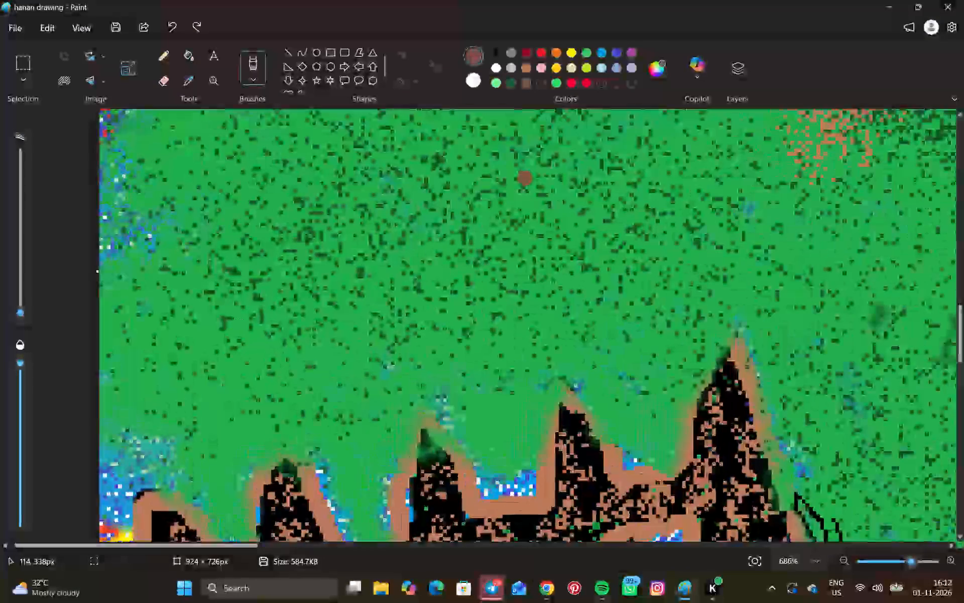
pyautogui.keyDown('ctrl'); pyautogui.scroll(-6, 238, 319); pyautogui.keyUp('ctrl')
pyautogui.keyDown('ctrl'); pyautogui.scroll(2, 238, 319); pyautogui.keyUp('ctrl')
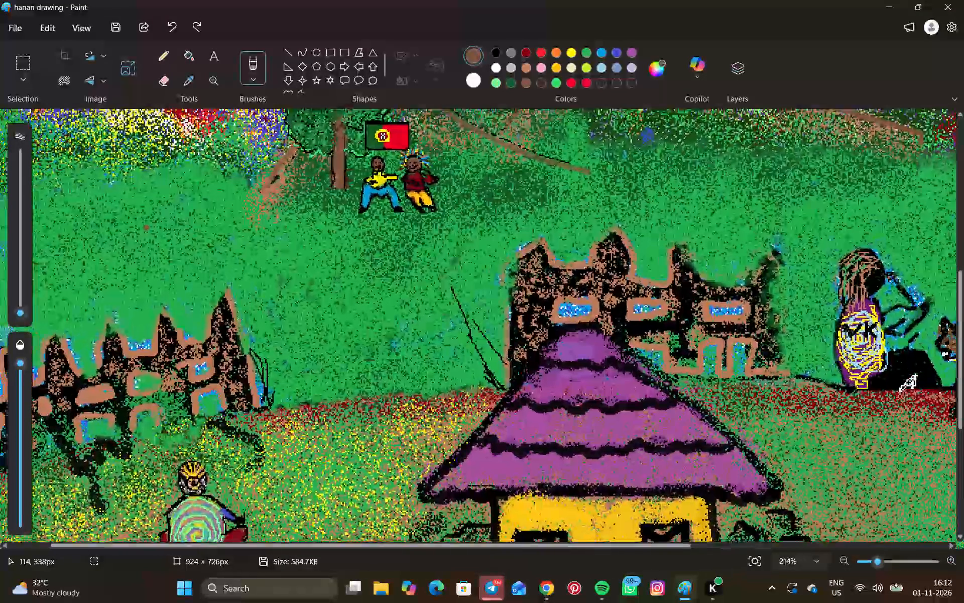
pyautogui.keyDown('ctrl'); pyautogui.scroll(2, 238, 319); pyautogui.keyUp('ctrl')
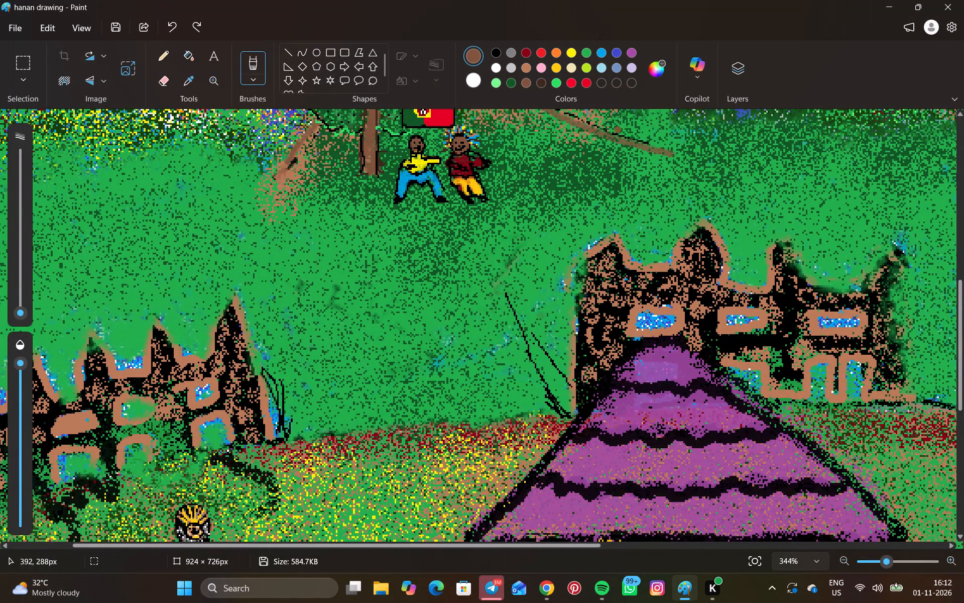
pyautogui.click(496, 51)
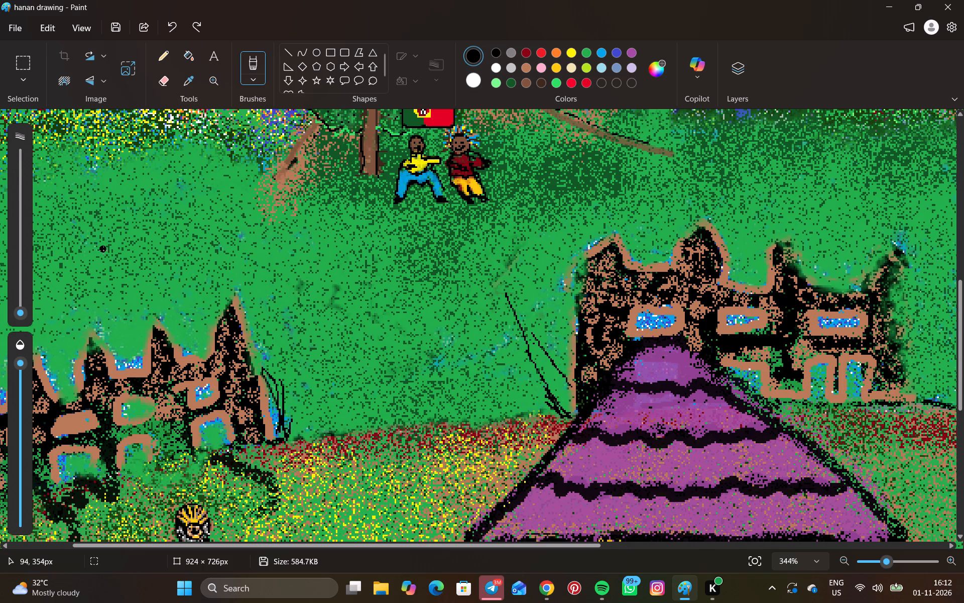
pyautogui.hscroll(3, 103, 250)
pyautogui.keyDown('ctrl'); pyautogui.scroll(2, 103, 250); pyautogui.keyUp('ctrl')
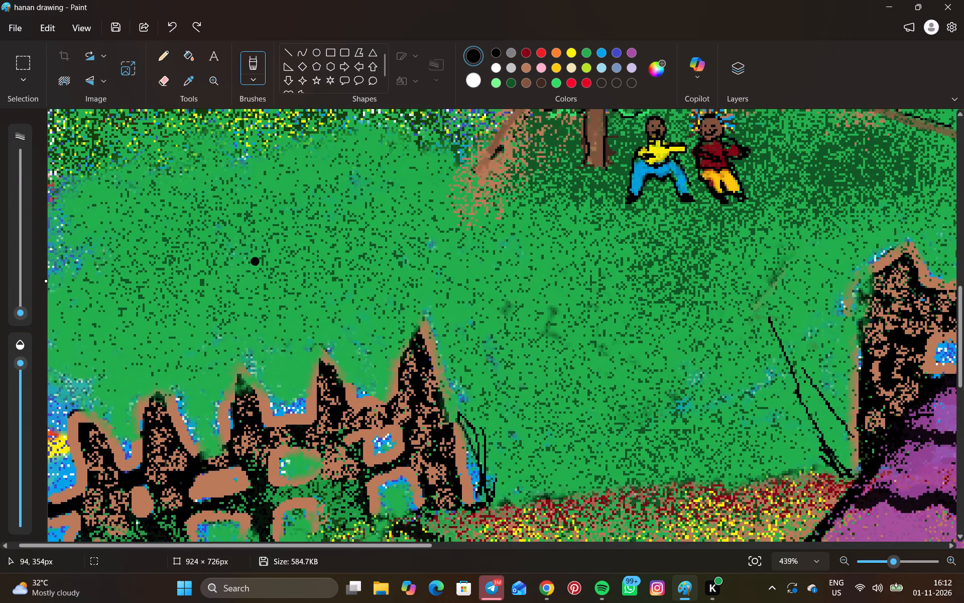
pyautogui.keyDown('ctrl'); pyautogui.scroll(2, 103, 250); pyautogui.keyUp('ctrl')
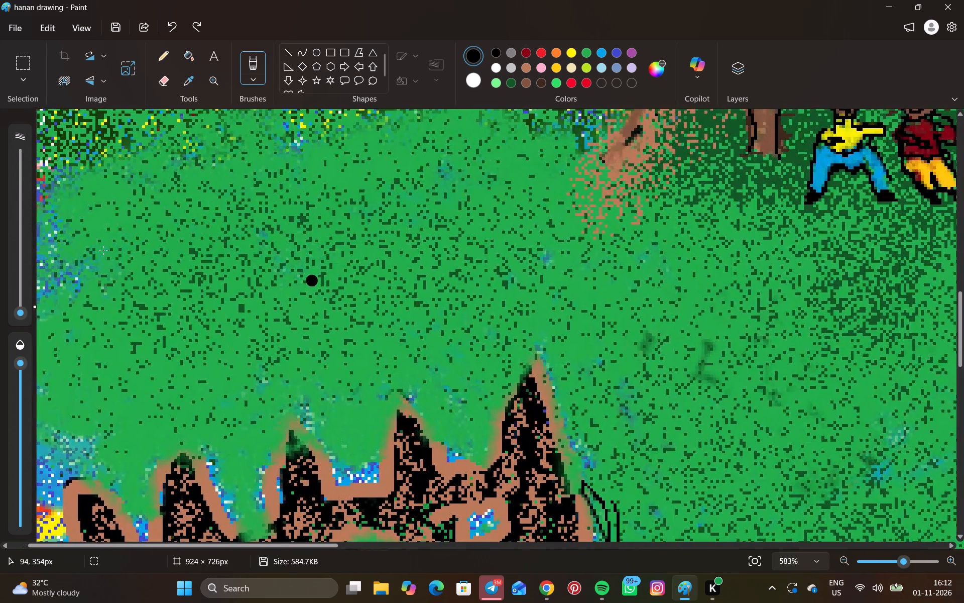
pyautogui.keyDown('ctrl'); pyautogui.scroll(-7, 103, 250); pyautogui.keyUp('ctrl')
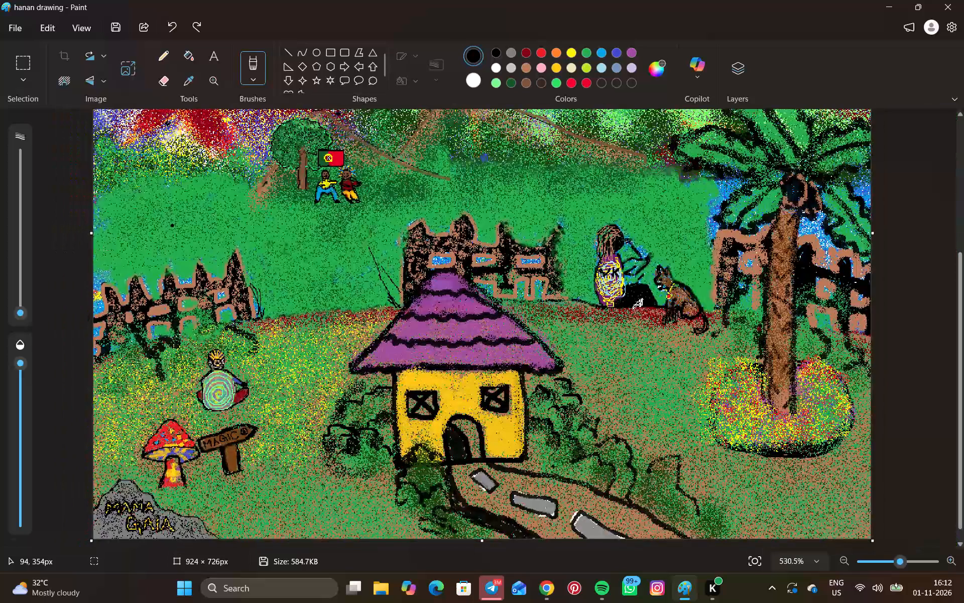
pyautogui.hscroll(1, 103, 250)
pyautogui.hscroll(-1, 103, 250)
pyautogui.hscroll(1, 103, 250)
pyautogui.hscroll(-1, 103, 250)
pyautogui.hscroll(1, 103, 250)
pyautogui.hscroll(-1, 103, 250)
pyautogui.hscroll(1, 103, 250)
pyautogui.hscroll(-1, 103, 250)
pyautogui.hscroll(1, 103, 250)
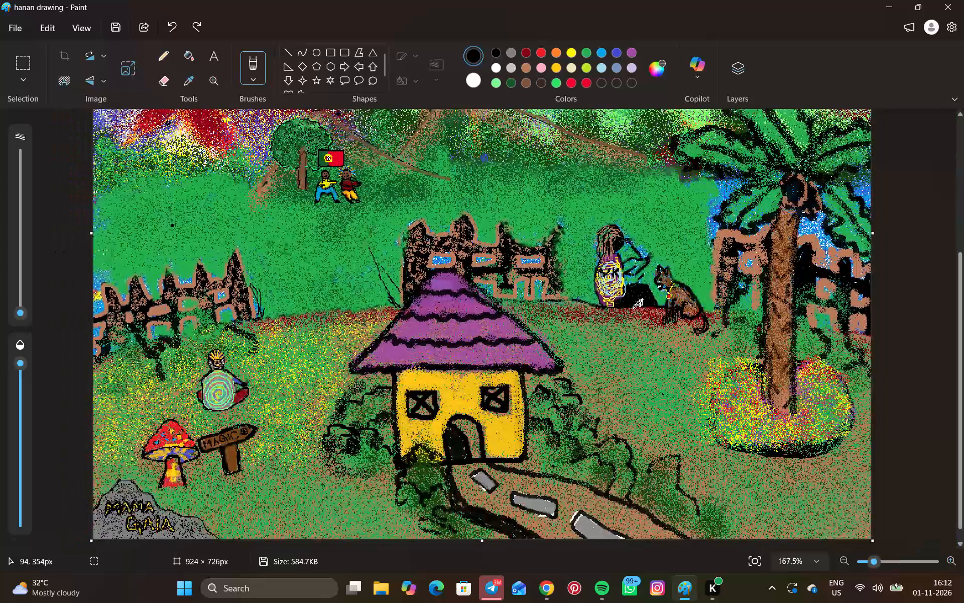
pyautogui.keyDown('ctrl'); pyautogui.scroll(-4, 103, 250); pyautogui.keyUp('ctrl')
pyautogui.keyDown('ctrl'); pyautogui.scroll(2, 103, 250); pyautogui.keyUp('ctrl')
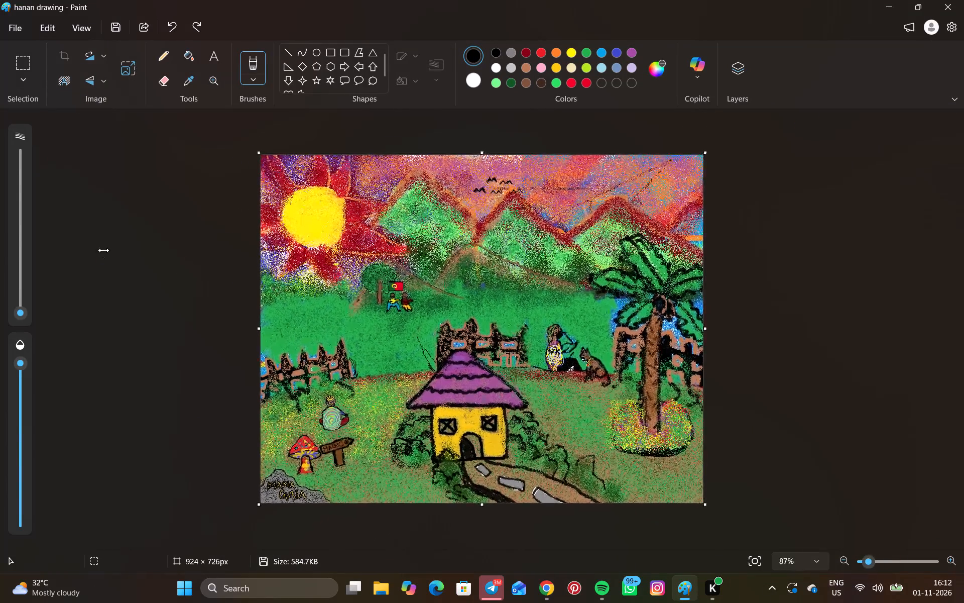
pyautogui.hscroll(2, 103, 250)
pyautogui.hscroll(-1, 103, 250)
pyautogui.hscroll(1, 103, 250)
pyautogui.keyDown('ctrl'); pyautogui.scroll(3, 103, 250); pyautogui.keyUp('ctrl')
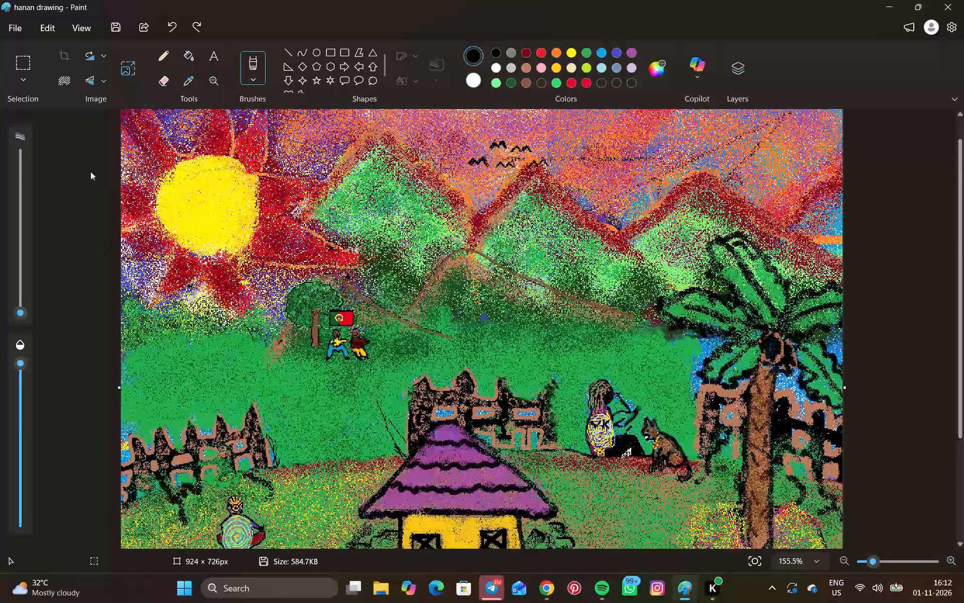
# Outline a hill under the sun in light brown, from the left canvas edge to below the small tree, thickening both slopes.
pyautogui.click(523, 72)
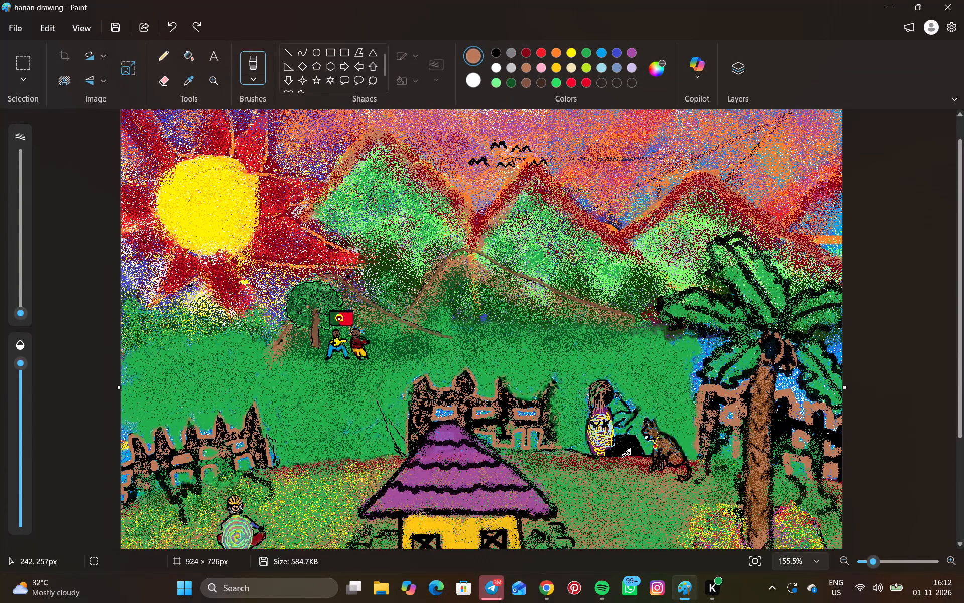
pyautogui.moveTo(273, 350); pyautogui.dragTo(202, 295)
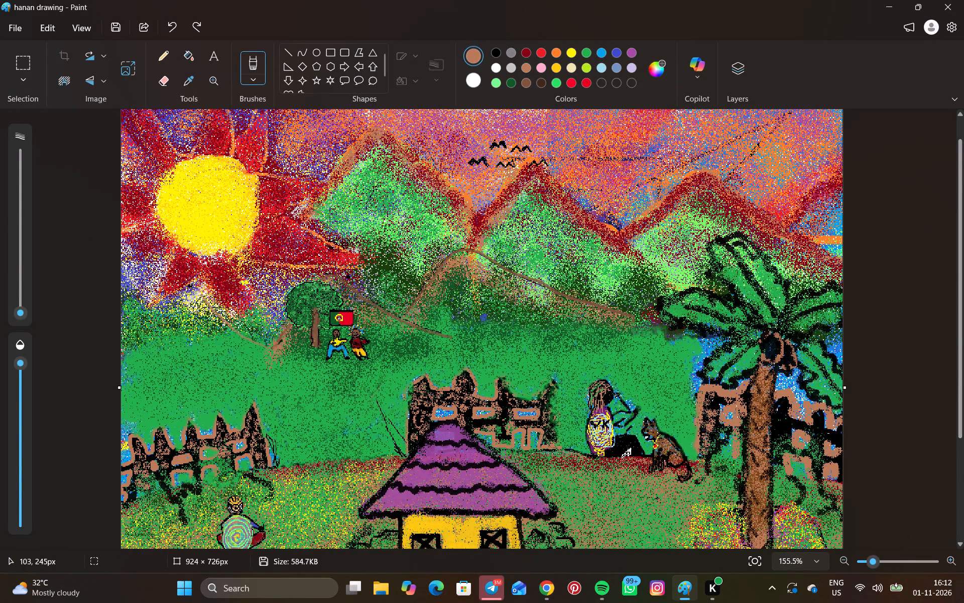
pyautogui.moveTo(202, 295); pyautogui.dragTo(131, 353)
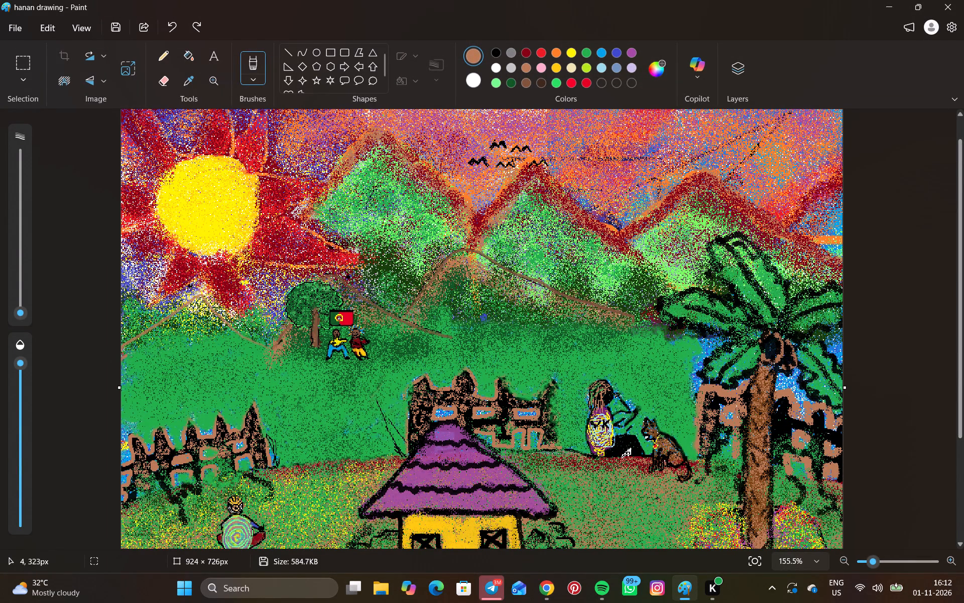
pyautogui.moveTo(131, 353); pyautogui.dragTo(135, 344)
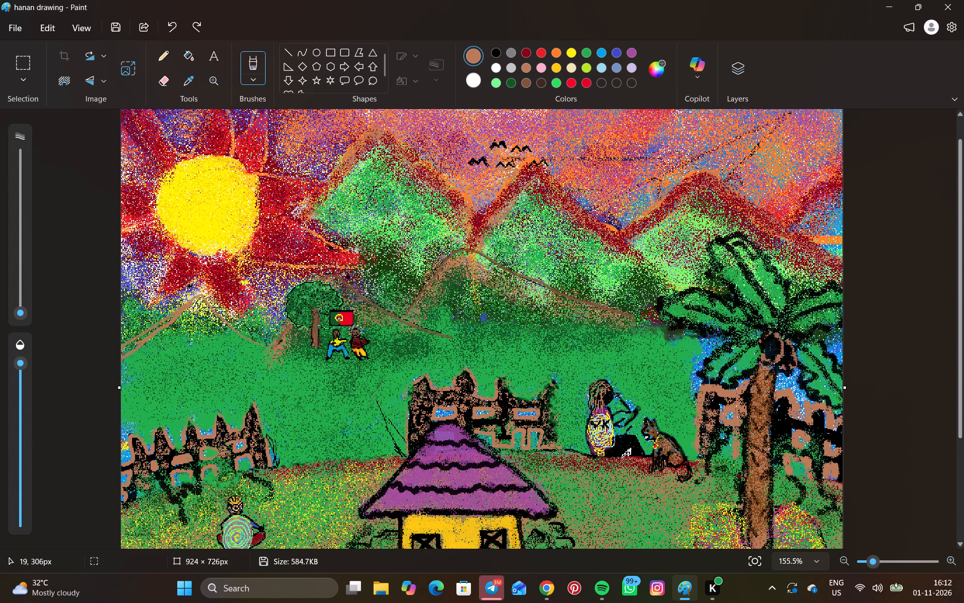
pyautogui.moveTo(135, 344); pyautogui.dragTo(104, 364)
pyautogui.moveTo(125, 353); pyautogui.dragTo(168, 322)
pyautogui.moveTo(168, 322); pyautogui.dragTo(257, 344)
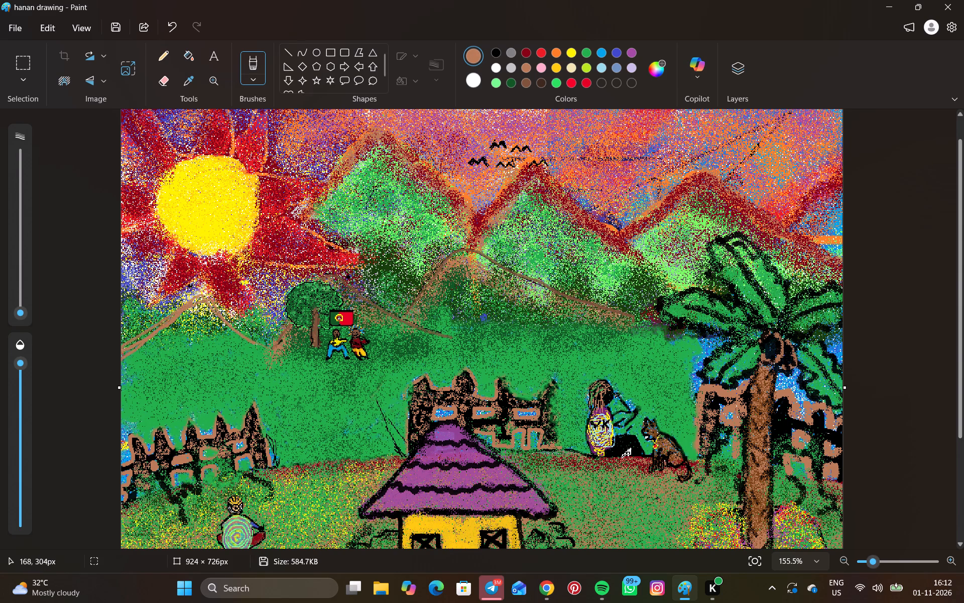
pyautogui.moveTo(257, 344); pyautogui.dragTo(296, 357)
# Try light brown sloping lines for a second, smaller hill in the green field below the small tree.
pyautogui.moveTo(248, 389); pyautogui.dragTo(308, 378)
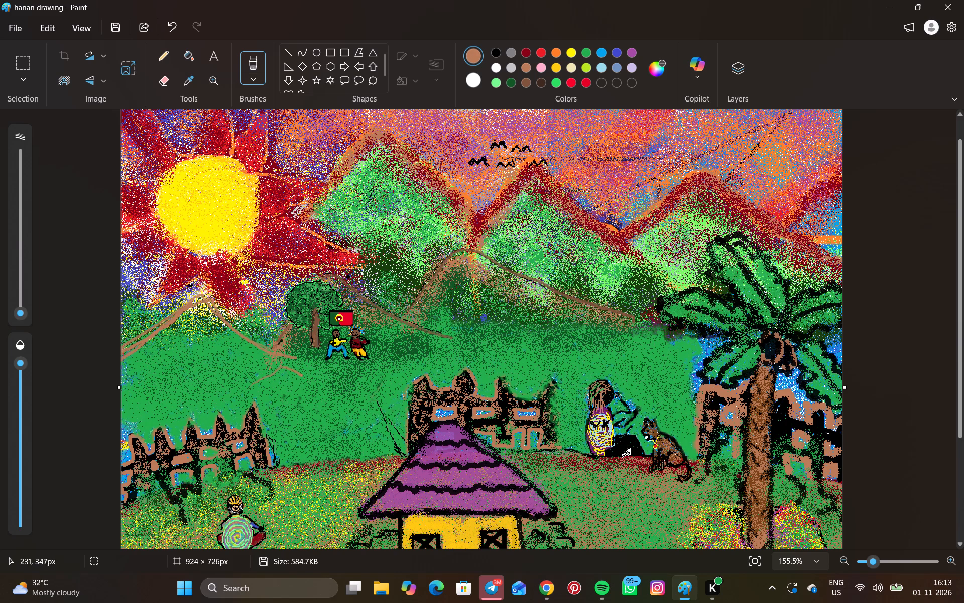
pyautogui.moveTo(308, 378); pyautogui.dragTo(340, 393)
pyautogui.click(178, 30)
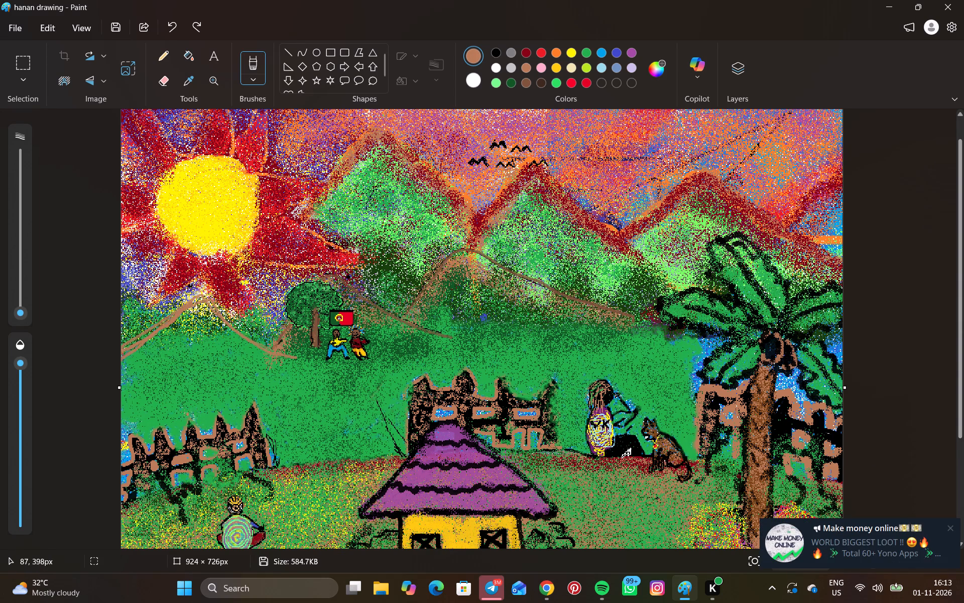
# Shade the inside and lower edge of the new hill in dark green with the Airbrush.
pyautogui.scroll(1, 174, 409)
pyautogui.scroll(-1, 174, 409)
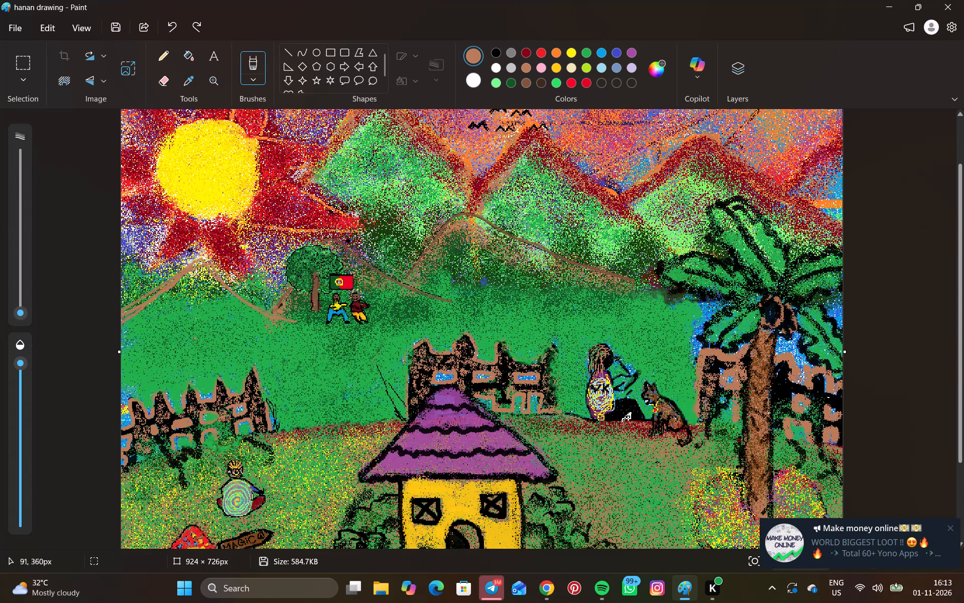
pyautogui.click(513, 86)
pyautogui.click(256, 75)
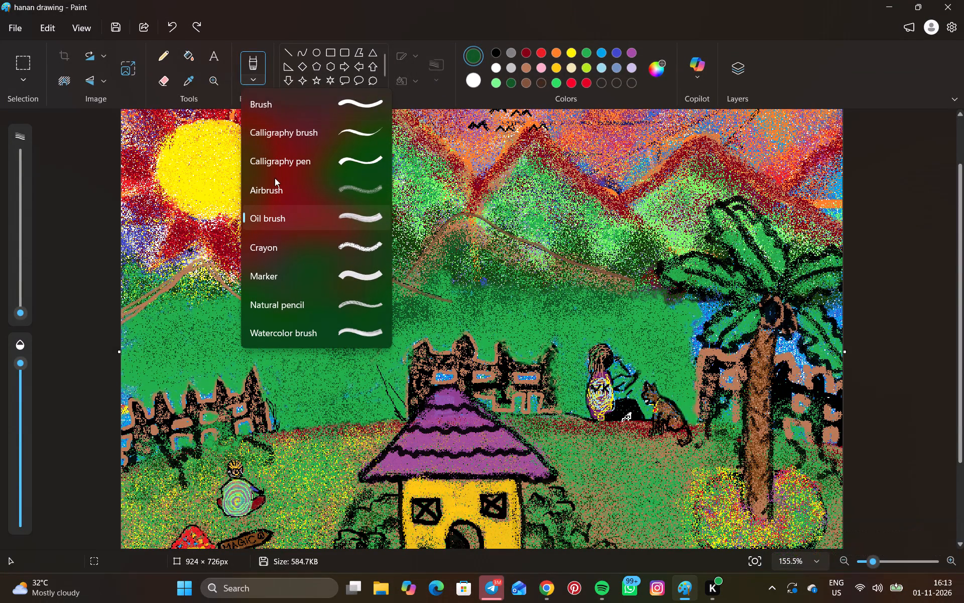
pyautogui.click(275, 179)
pyautogui.click(200, 293)
pyautogui.moveTo(201, 285); pyautogui.dragTo(171, 294)
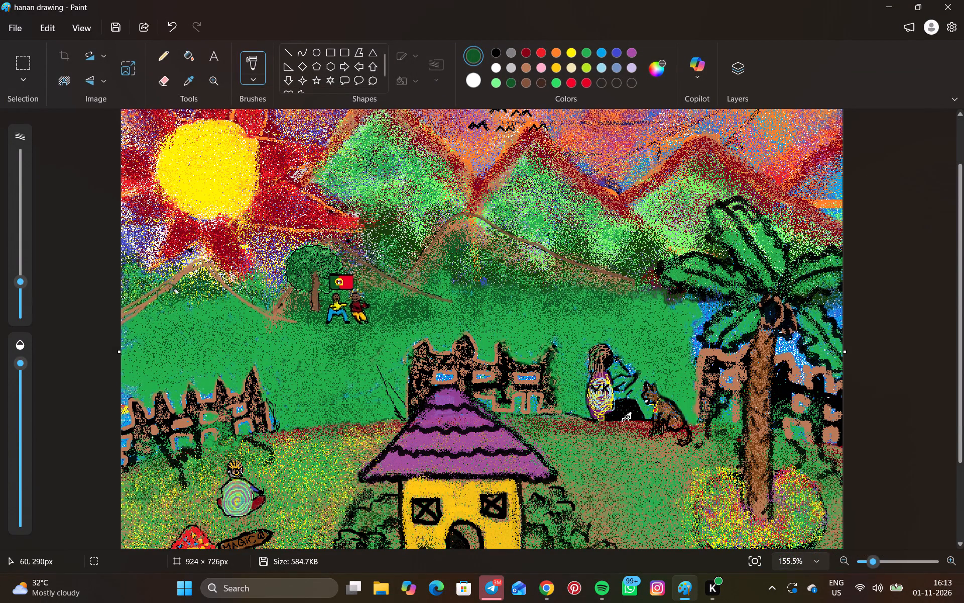
pyautogui.moveTo(171, 294); pyautogui.dragTo(153, 311)
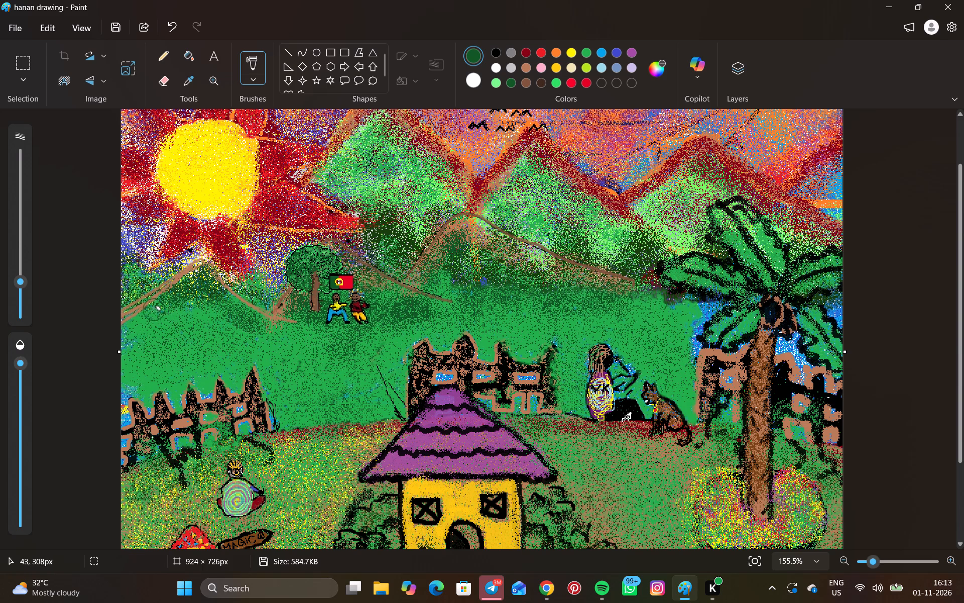
pyautogui.moveTo(153, 311); pyautogui.dragTo(273, 340)
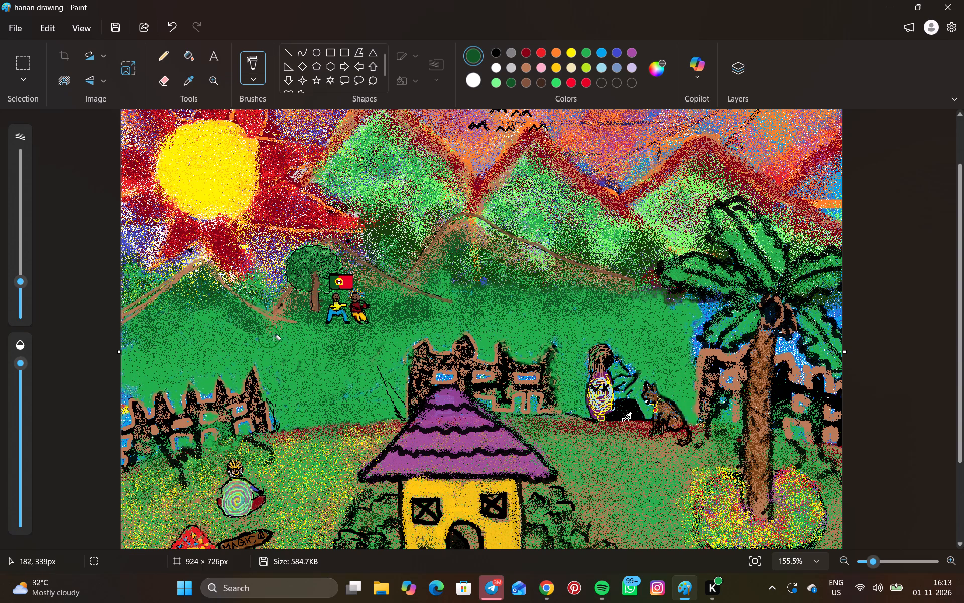
# Spray dark green shading across the field below the hill and the two figures, down to the left fence's tops.
pyautogui.moveTo(273, 340); pyautogui.dragTo(299, 345)
pyautogui.moveTo(306, 345); pyautogui.dragTo(369, 340)
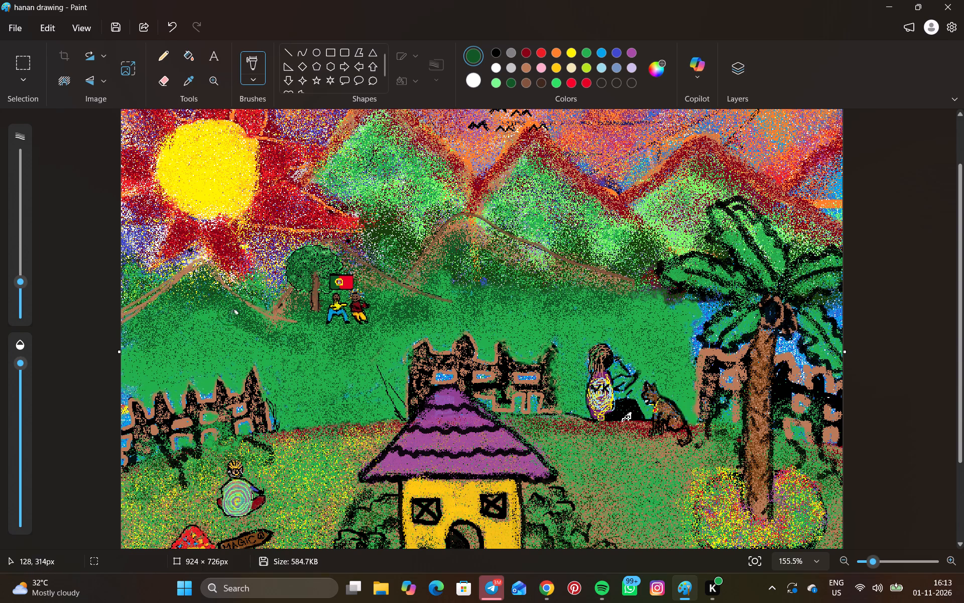
pyautogui.moveTo(231, 315); pyautogui.dragTo(268, 373)
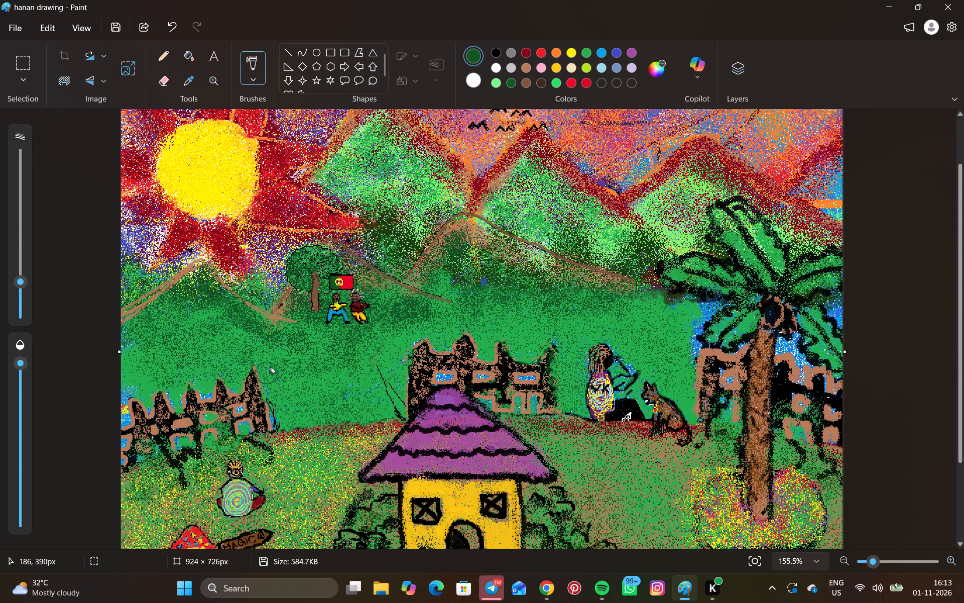
pyautogui.moveTo(268, 373); pyautogui.dragTo(187, 376)
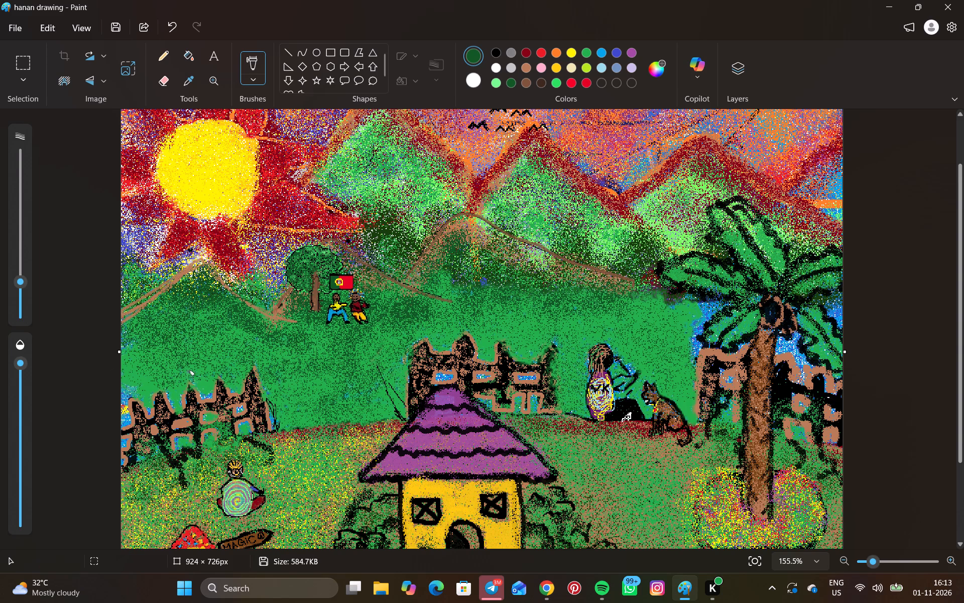
pyautogui.moveTo(187, 376); pyautogui.dragTo(158, 393)
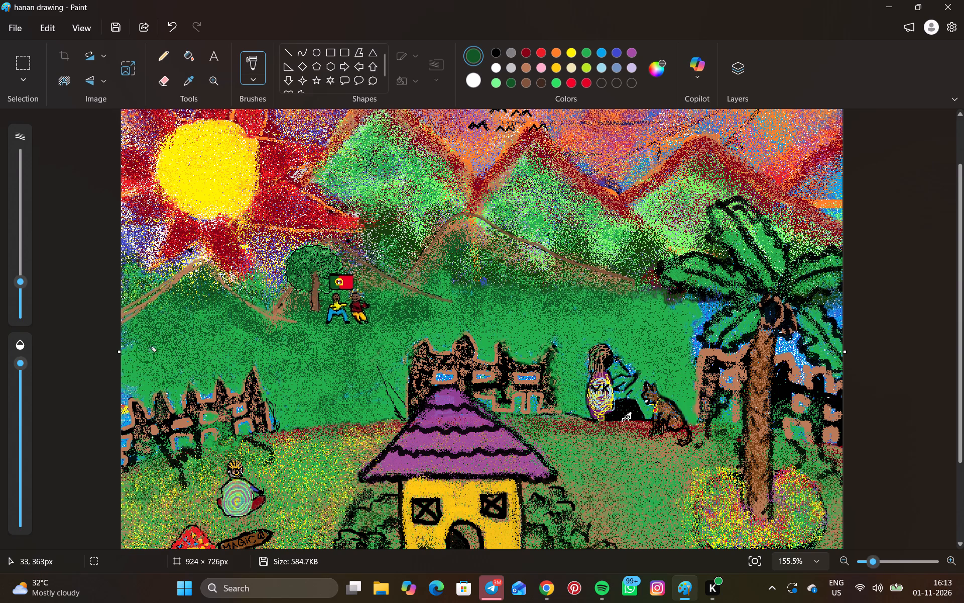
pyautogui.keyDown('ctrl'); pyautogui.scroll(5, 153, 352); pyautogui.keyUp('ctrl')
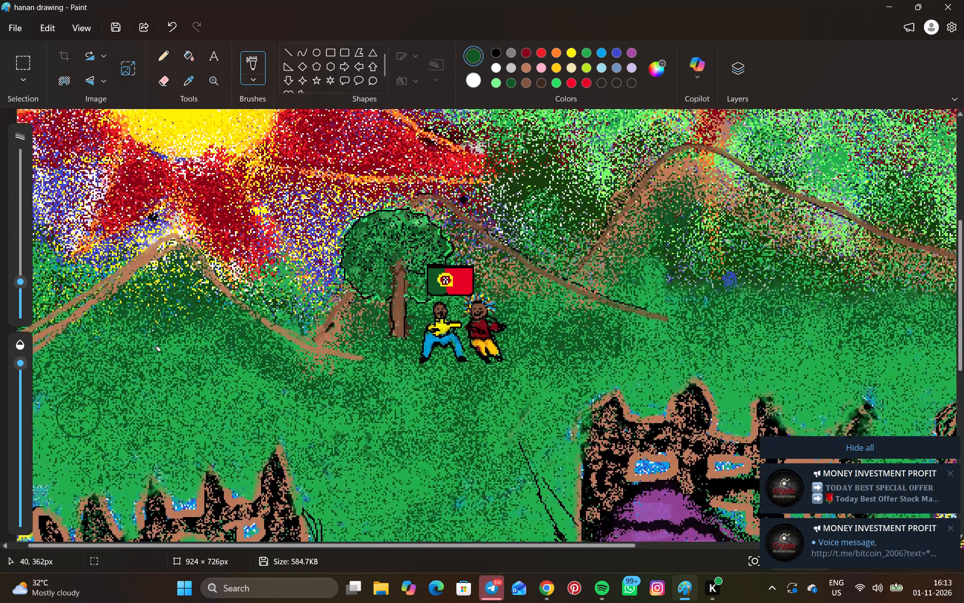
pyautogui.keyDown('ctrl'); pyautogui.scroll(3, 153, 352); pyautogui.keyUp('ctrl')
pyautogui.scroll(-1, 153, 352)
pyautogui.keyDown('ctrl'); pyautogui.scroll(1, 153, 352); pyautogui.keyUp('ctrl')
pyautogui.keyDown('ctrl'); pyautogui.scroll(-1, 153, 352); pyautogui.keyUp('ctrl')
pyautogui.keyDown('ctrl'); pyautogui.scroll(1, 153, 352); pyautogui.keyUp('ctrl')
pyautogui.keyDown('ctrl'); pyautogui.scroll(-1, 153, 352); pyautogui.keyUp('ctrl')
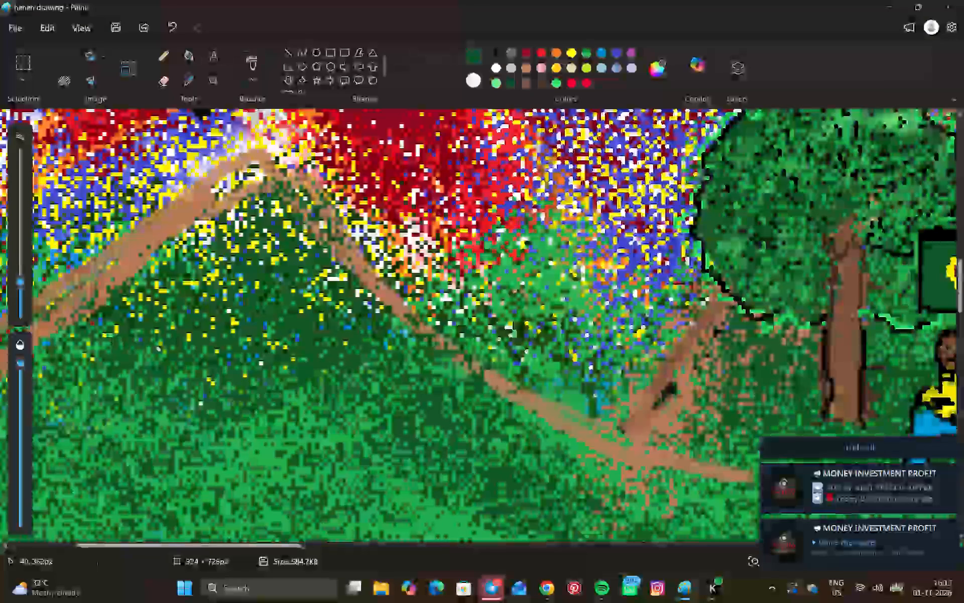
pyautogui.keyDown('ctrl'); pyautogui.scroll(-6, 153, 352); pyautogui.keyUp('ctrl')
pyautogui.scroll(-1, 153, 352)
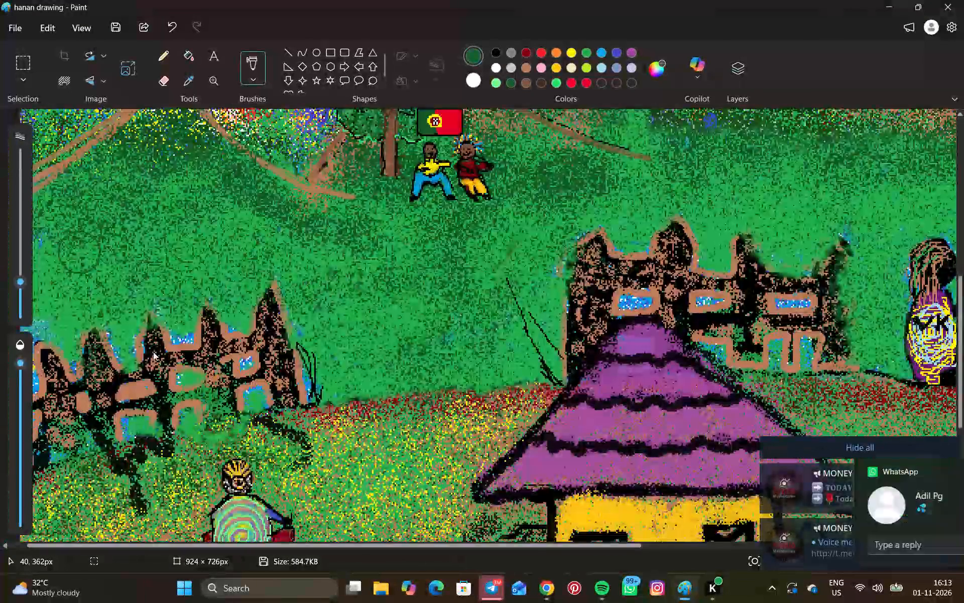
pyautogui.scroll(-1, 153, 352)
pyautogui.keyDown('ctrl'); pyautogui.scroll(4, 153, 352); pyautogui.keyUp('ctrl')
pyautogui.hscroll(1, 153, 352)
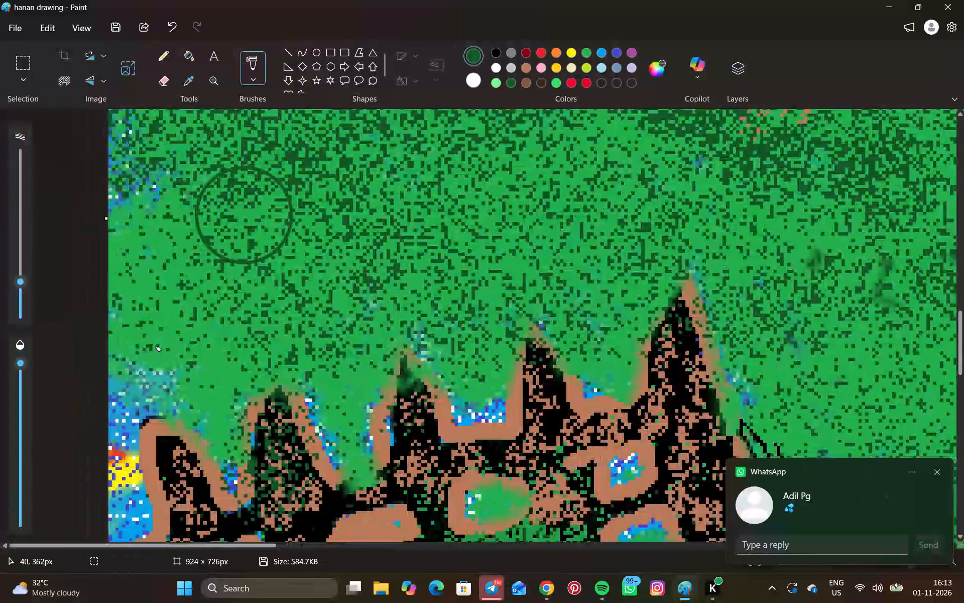
# With the thinnest black Brush at slightly reduced opacity, draw a small head with a thickened outline above the left fence's second spike.
pyautogui.hscroll(1, 153, 352)
pyautogui.keyDown('ctrl'); pyautogui.scroll(-2, 153, 352); pyautogui.keyUp('ctrl')
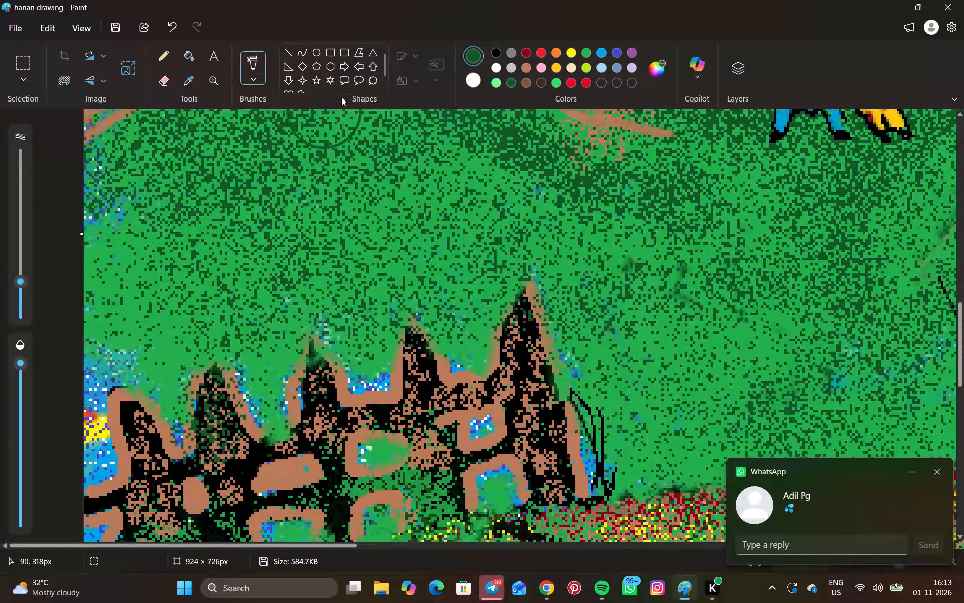
pyautogui.click(251, 78)
pyautogui.click(283, 118)
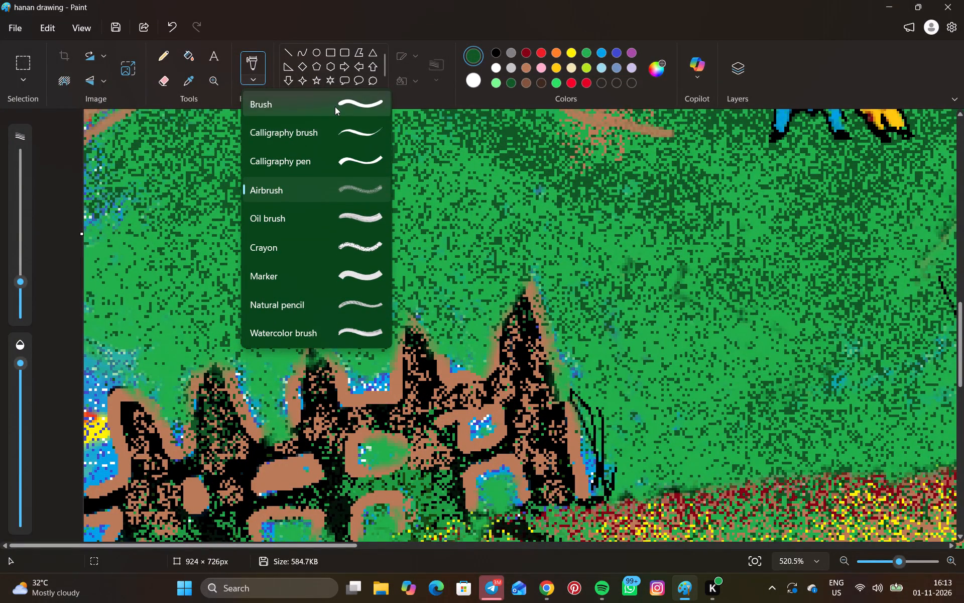
pyautogui.click(334, 107)
pyautogui.click(502, 52)
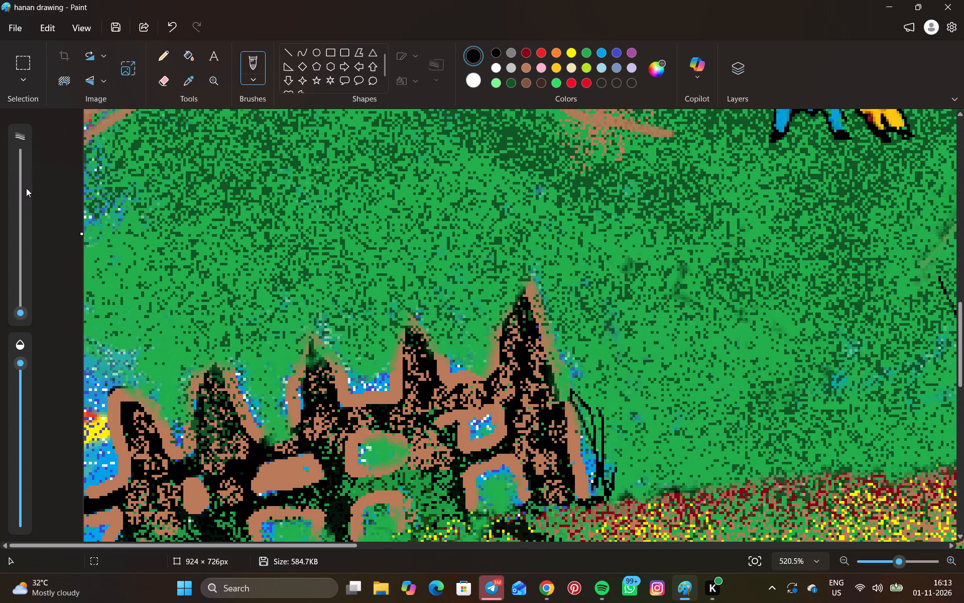
pyautogui.moveTo(18, 301); pyautogui.dragTo(18, 351)
pyautogui.moveTo(19, 364); pyautogui.dragTo(24, 401)
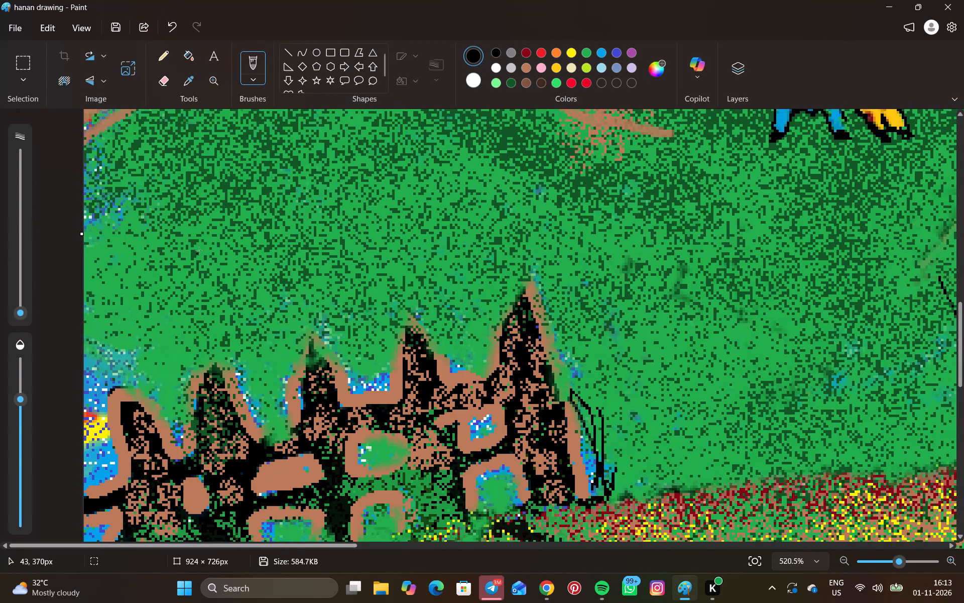
pyautogui.moveTo(212, 253); pyautogui.dragTo(225, 268)
pyautogui.moveTo(225, 268); pyautogui.dragTo(227, 261)
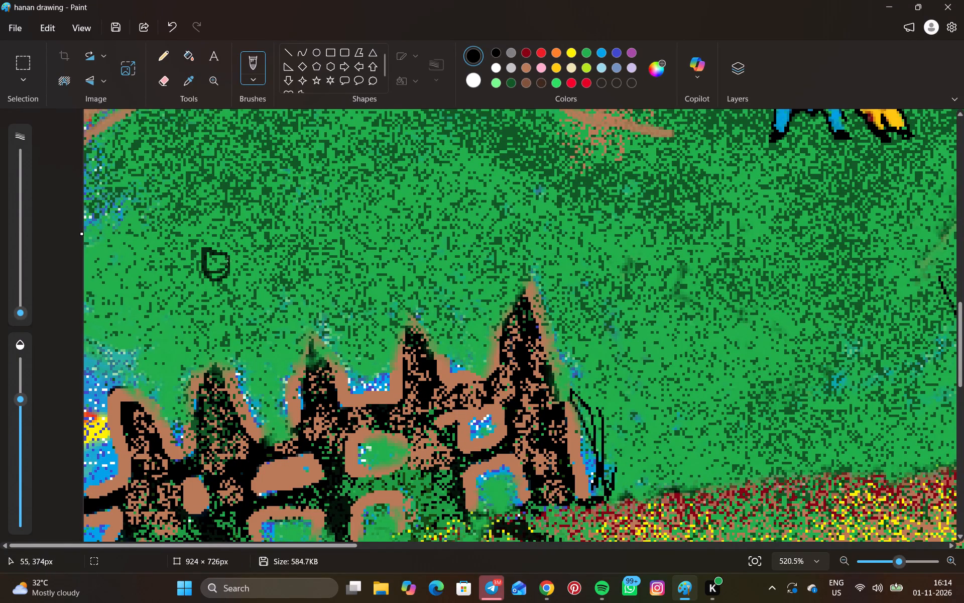
pyautogui.moveTo(227, 261); pyautogui.dragTo(218, 249)
# Draw the figure's torso in black below the head, with a waistline and two legs reaching down to the fence.
pyautogui.moveTo(209, 282); pyautogui.dragTo(199, 308)
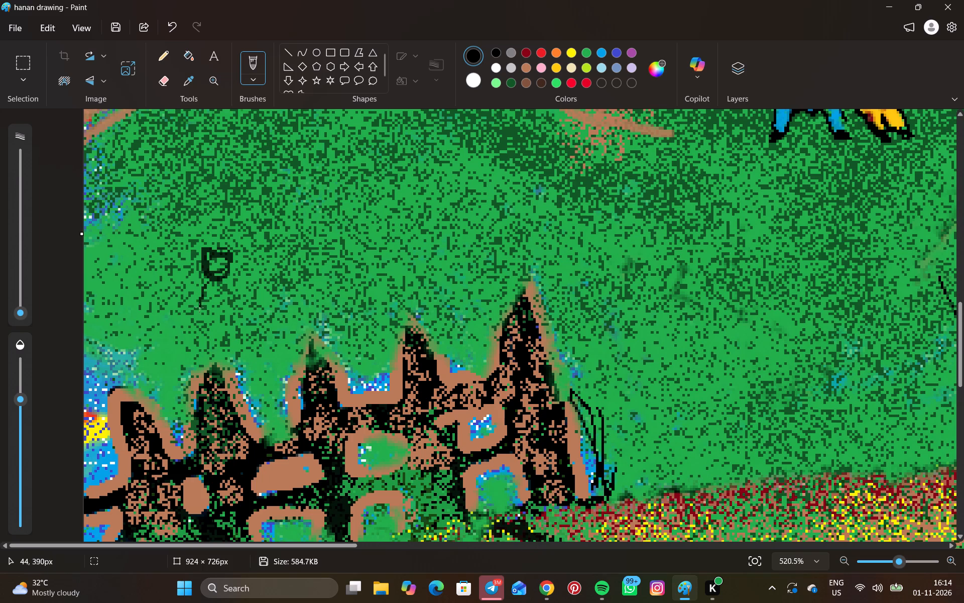
pyautogui.moveTo(199, 308); pyautogui.dragTo(200, 329)
pyautogui.moveTo(225, 278); pyautogui.dragTo(246, 363)
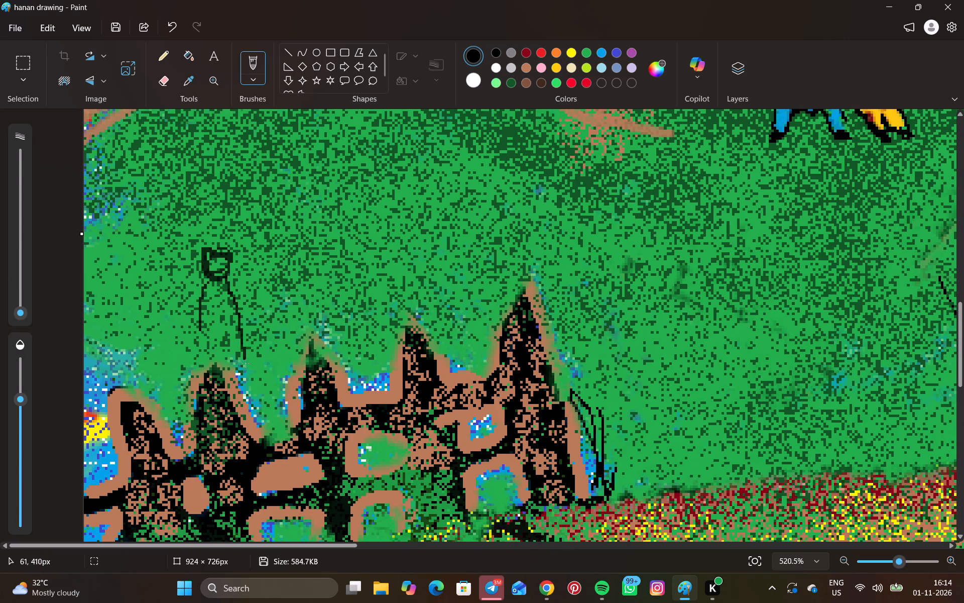
pyautogui.moveTo(246, 363); pyautogui.dragTo(243, 386)
pyautogui.moveTo(203, 329); pyautogui.dragTo(203, 335)
pyautogui.moveTo(203, 335); pyautogui.dragTo(204, 343)
pyautogui.moveTo(201, 342); pyautogui.dragTo(245, 345)
pyautogui.moveTo(199, 342); pyautogui.dragTo(203, 357)
pyautogui.moveTo(203, 357); pyautogui.dragTo(192, 388)
pyautogui.moveTo(198, 383); pyautogui.dragTo(209, 379)
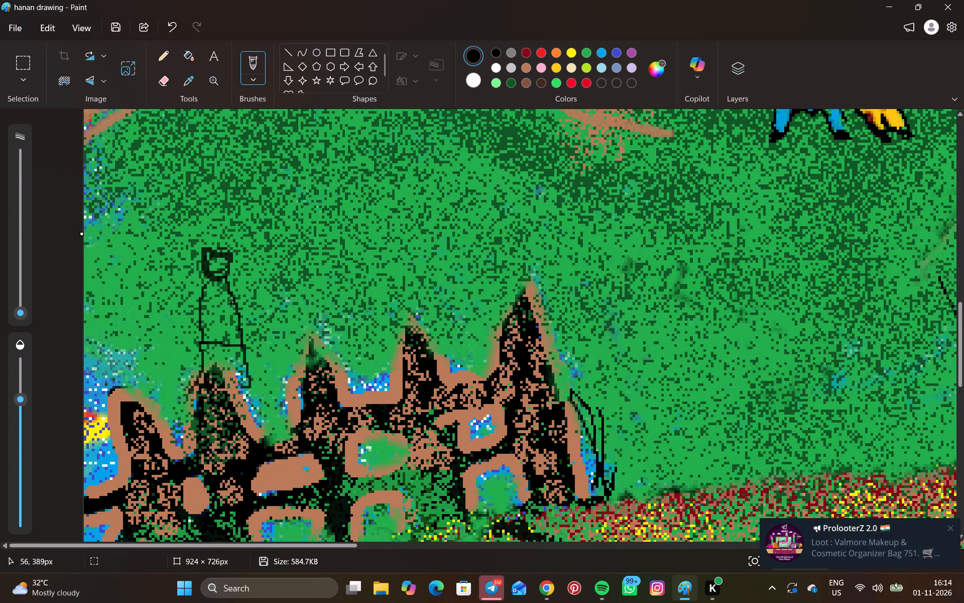
# Add two short black arms extending from the figure's right side and detail its neckline.
pyautogui.moveTo(226, 289); pyautogui.dragTo(251, 276)
pyautogui.moveTo(252, 278); pyautogui.dragTo(247, 295)
pyautogui.moveTo(247, 295); pyautogui.dragTo(242, 304)
pyautogui.moveTo(253, 284); pyautogui.dragTo(237, 312)
pyautogui.moveTo(238, 313); pyautogui.dragTo(259, 316)
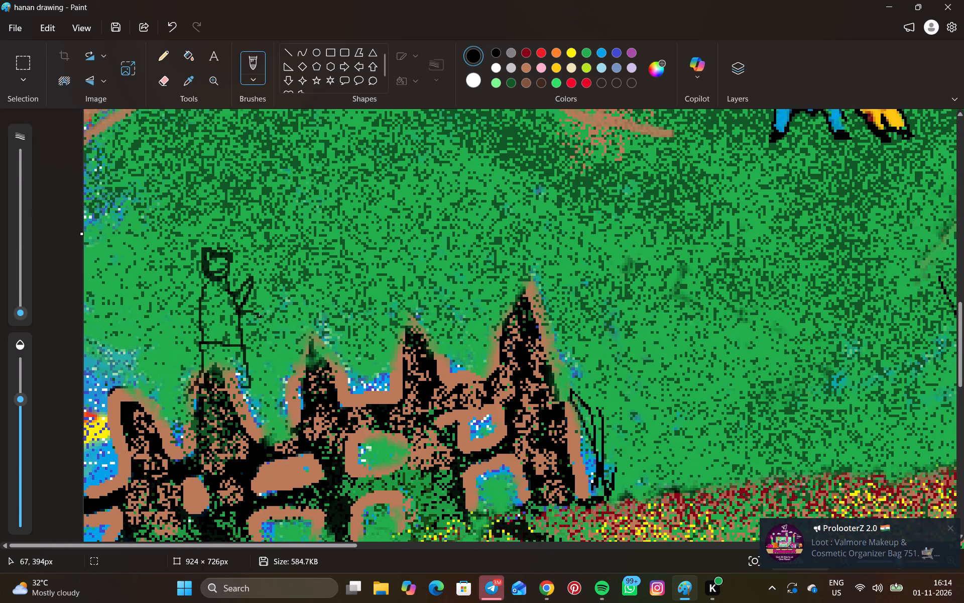
pyautogui.moveTo(259, 316); pyautogui.dragTo(242, 320)
pyautogui.click(228, 297)
pyautogui.moveTo(208, 285); pyautogui.dragTo(219, 291)
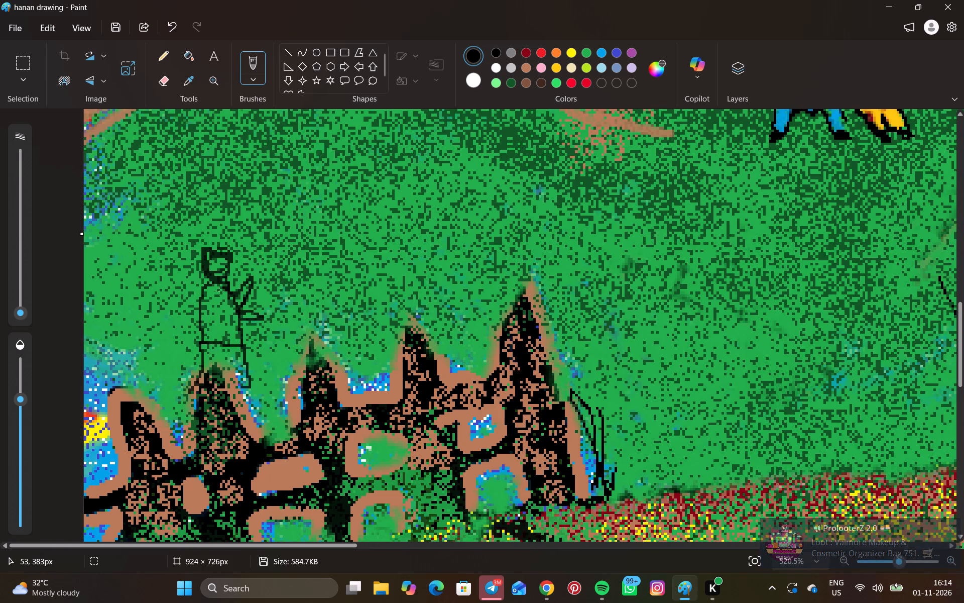
pyautogui.moveTo(219, 291); pyautogui.dragTo(215, 290)
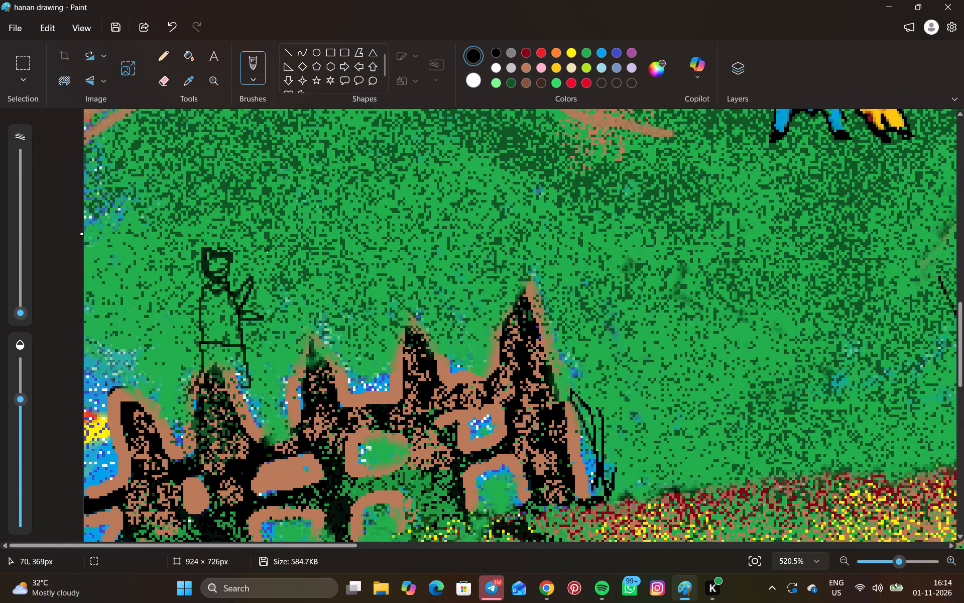
# Draw a second figure's round head, neck, shoulders and curved back in black to the right of the first figure.
pyautogui.moveTo(264, 251); pyautogui.dragTo(285, 250)
pyautogui.moveTo(285, 250); pyautogui.dragTo(273, 273)
pyautogui.moveTo(271, 281); pyautogui.dragTo(265, 296)
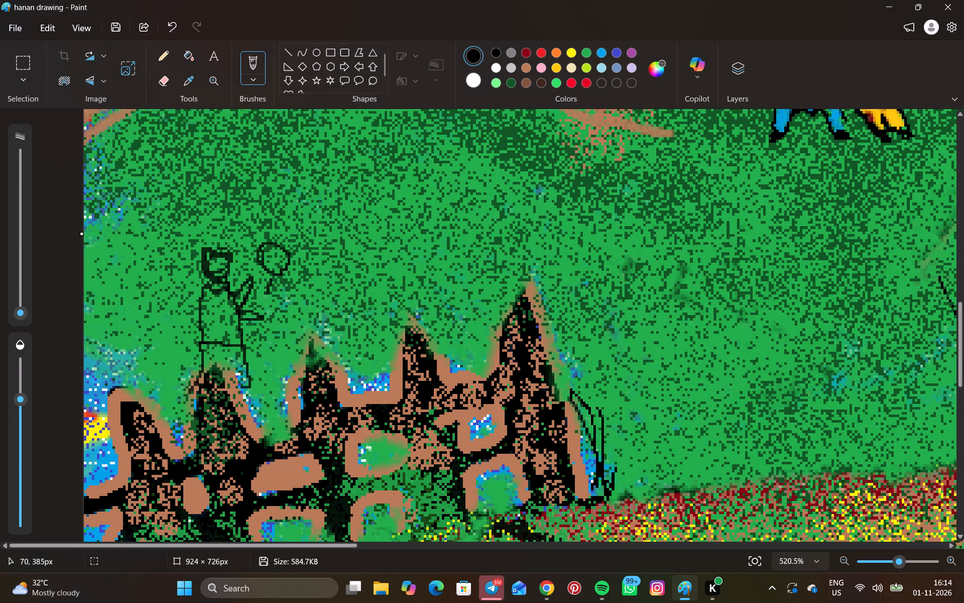
pyautogui.moveTo(265, 296); pyautogui.dragTo(267, 289)
pyautogui.moveTo(273, 274); pyautogui.dragTo(266, 302)
pyautogui.moveTo(285, 275); pyautogui.dragTo(295, 277)
pyautogui.moveTo(295, 277); pyautogui.dragTo(315, 340)
# Complete the second figure in black with a waistline, legs down to the fence and arms reaching toward the first figure.
pyautogui.click(298, 360)
pyautogui.moveTo(298, 364); pyautogui.dragTo(306, 360)
pyautogui.click(311, 357)
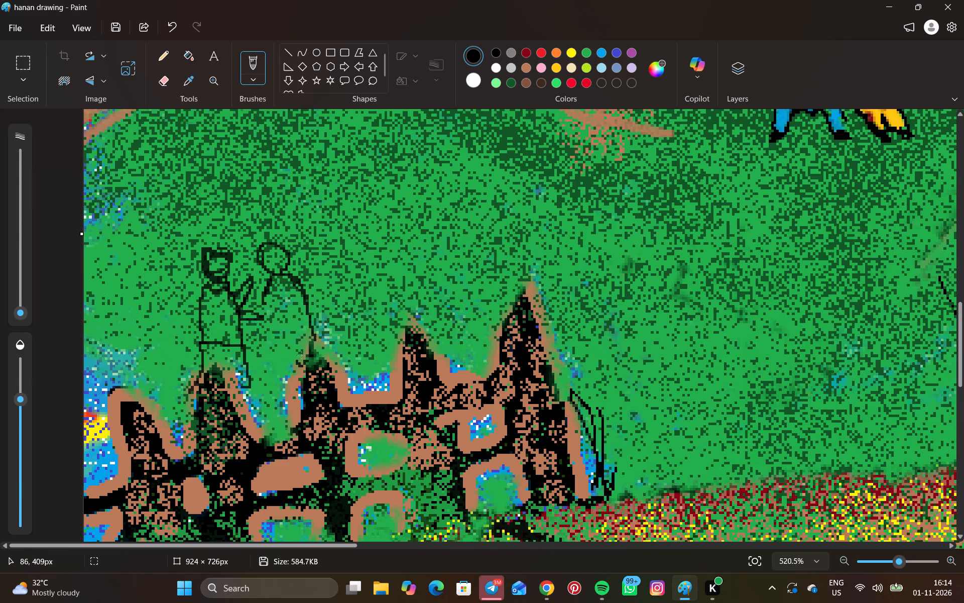
pyautogui.moveTo(292, 338); pyautogui.dragTo(298, 367)
pyautogui.moveTo(287, 338); pyautogui.dragTo(273, 331)
pyautogui.moveTo(278, 305); pyautogui.dragTo(282, 336)
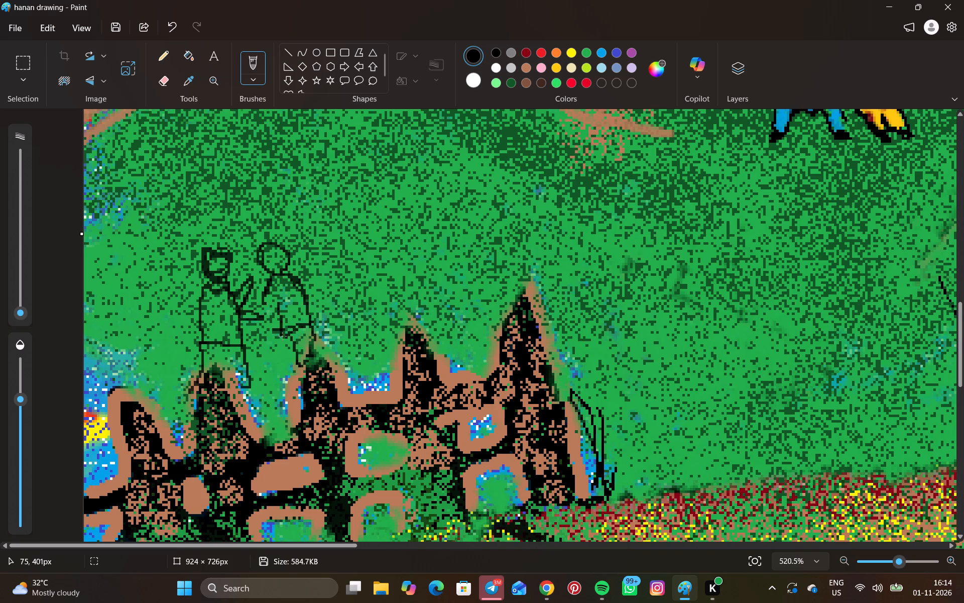
pyautogui.moveTo(282, 336); pyautogui.dragTo(282, 336)
pyautogui.moveTo(279, 315); pyautogui.dragTo(266, 317)
pyautogui.moveTo(266, 308); pyautogui.dragTo(261, 296)
pyautogui.doubleClick(255, 298)
pyautogui.moveTo(254, 298); pyautogui.dragTo(268, 314)
pyautogui.moveTo(268, 314); pyautogui.dragTo(282, 380)
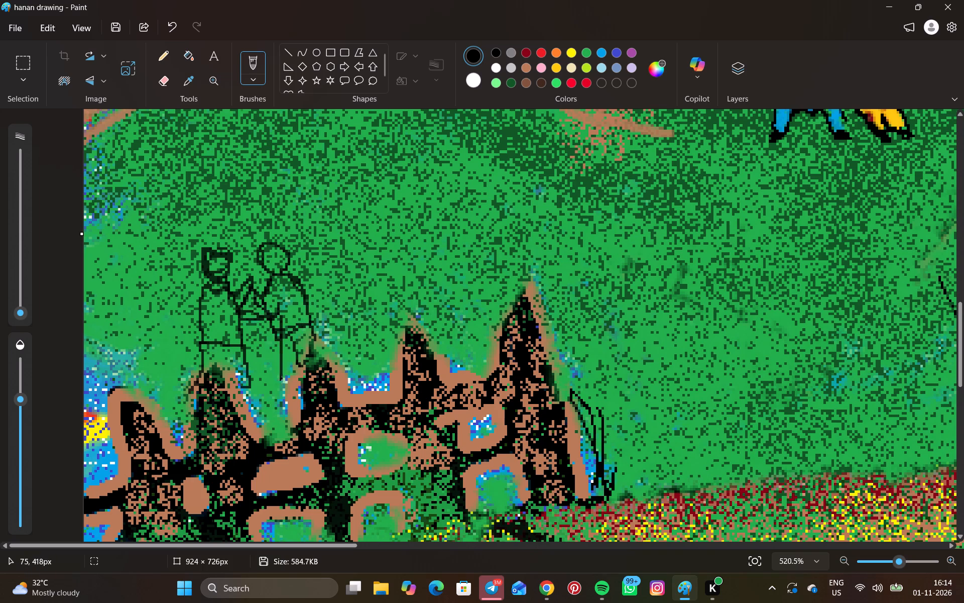
pyautogui.moveTo(282, 380); pyautogui.dragTo(281, 377)
# Review the whole drawing and the two outlined figures behind the left fence at different magnifications.
pyautogui.keyDown('ctrl'); pyautogui.scroll(-7, 323, 269); pyautogui.keyUp('ctrl')
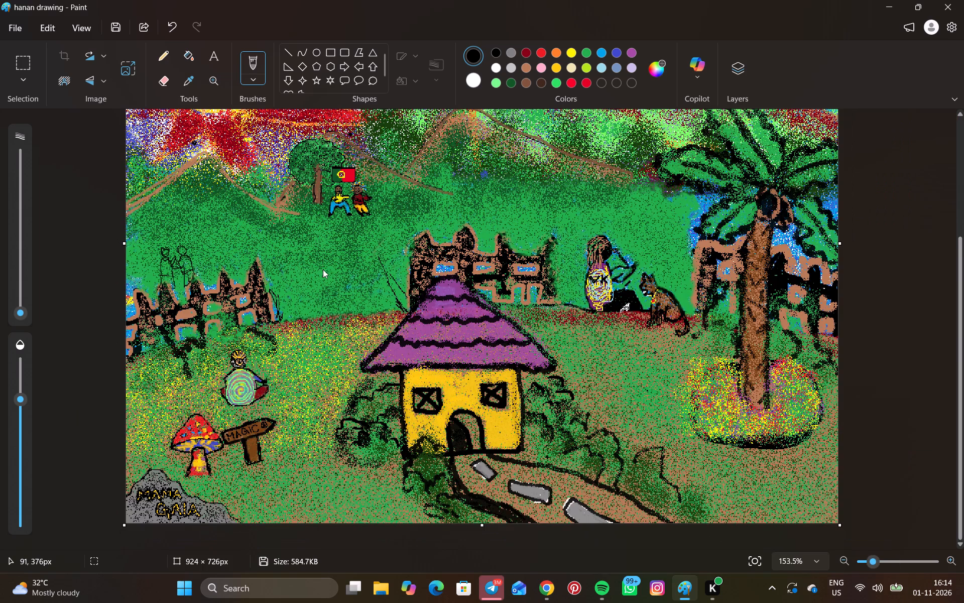
pyautogui.scroll(-1, 323, 269)
pyautogui.keyDown('ctrl'); pyautogui.scroll(1, 323, 269); pyautogui.keyUp('ctrl')
pyautogui.keyDown('ctrl'); pyautogui.scroll(-1, 323, 269); pyautogui.keyUp('ctrl')
pyautogui.keyDown('ctrl'); pyautogui.scroll(1, 323, 269); pyautogui.keyUp('ctrl')
pyautogui.keyDown('ctrl'); pyautogui.scroll(-1, 323, 269); pyautogui.keyUp('ctrl')
pyautogui.keyDown('ctrl'); pyautogui.scroll(1, 323, 269); pyautogui.keyUp('ctrl')
pyautogui.keyDown('ctrl'); pyautogui.scroll(-1, 323, 269); pyautogui.keyUp('ctrl')
pyautogui.keyDown('ctrl'); pyautogui.scroll(1, 323, 269); pyautogui.keyUp('ctrl')
pyautogui.keyDown('ctrl'); pyautogui.scroll(-1, 323, 269); pyautogui.keyUp('ctrl')
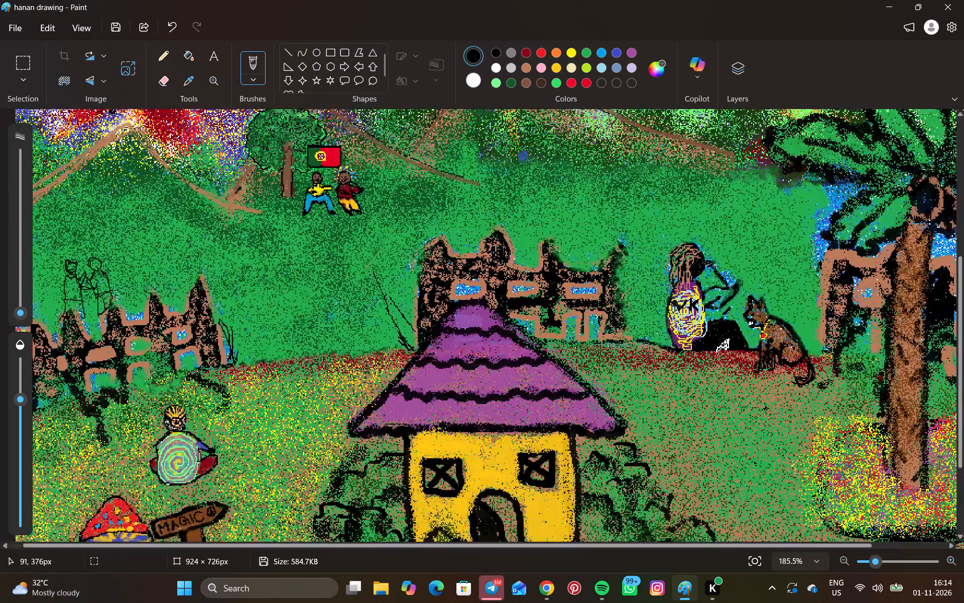
pyautogui.keyDown('ctrl'); pyautogui.scroll(-1, 323, 269); pyautogui.keyUp('ctrl')
pyautogui.keyDown('ctrl'); pyautogui.scroll(1, 323, 269); pyautogui.keyUp('ctrl')
pyautogui.keyDown('ctrl'); pyautogui.scroll(-1, 323, 269); pyautogui.keyUp('ctrl')
pyautogui.keyDown('ctrl'); pyautogui.scroll(1, 323, 269); pyautogui.keyUp('ctrl')
pyautogui.keyDown('ctrl'); pyautogui.scroll(-1, 323, 269); pyautogui.keyUp('ctrl')
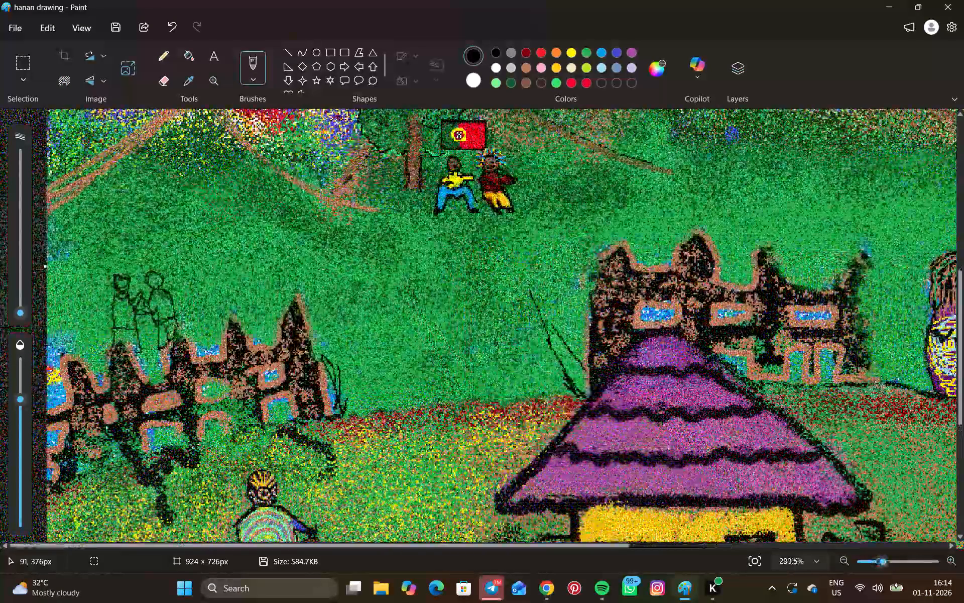
pyautogui.keyDown('ctrl'); pyautogui.scroll(2, 340, 262); pyautogui.keyUp('ctrl')
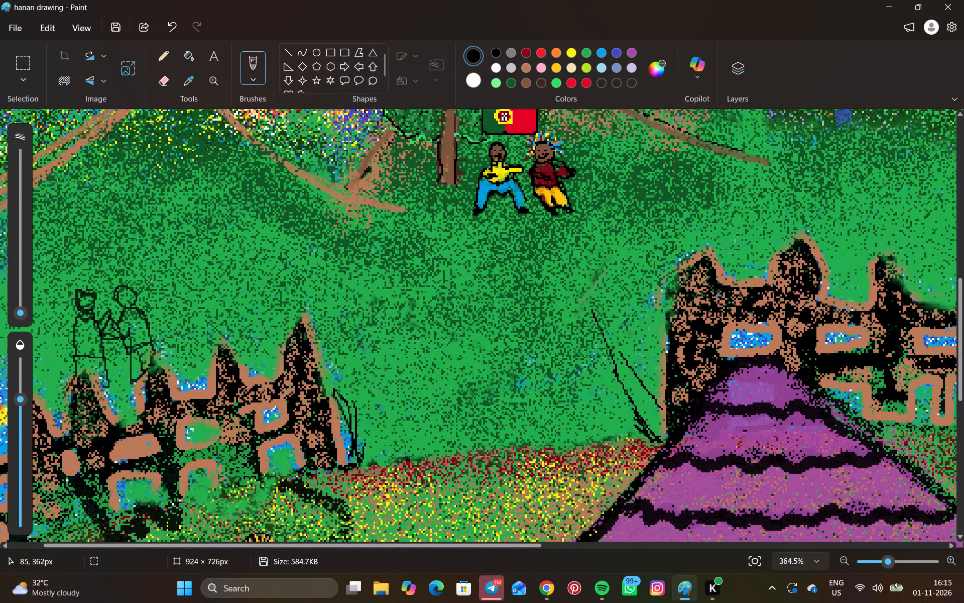
# Draw a third figure's small head, neck, curved back and waistline in black to the right of the second figure.
pyautogui.moveTo(150, 278); pyautogui.dragTo(155, 278)
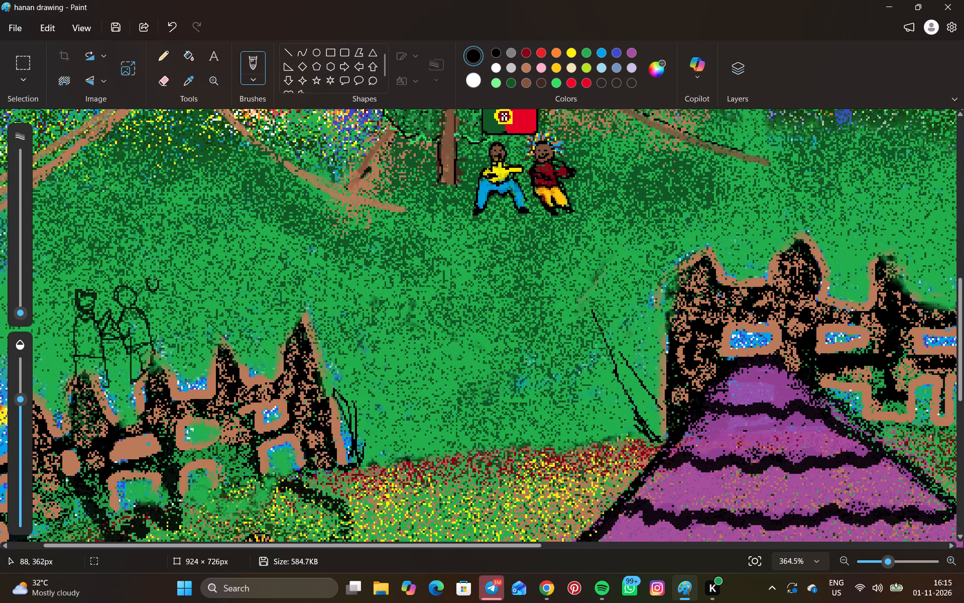
pyautogui.moveTo(155, 278); pyautogui.dragTo(147, 284)
pyautogui.moveTo(154, 294); pyautogui.dragTo(153, 311)
pyautogui.moveTo(160, 290); pyautogui.dragTo(183, 339)
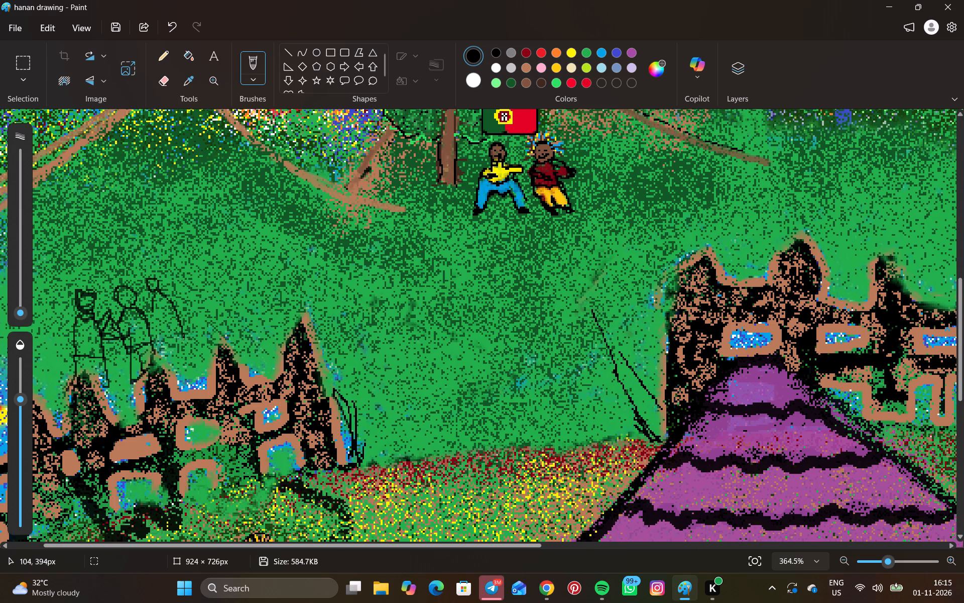
pyautogui.moveTo(183, 339); pyautogui.dragTo(177, 335)
pyautogui.click(176, 334)
pyautogui.moveTo(174, 310); pyautogui.dragTo(172, 315)
pyautogui.click(171, 316)
pyautogui.moveTo(176, 315); pyautogui.dragTo(161, 320)
pyautogui.moveTo(161, 320); pyautogui.dragTo(171, 316)
# Add short black leg and arm strokes below the third figure's waist, reaching down toward the fence.
pyautogui.moveTo(153, 315); pyautogui.dragTo(160, 325)
pyautogui.moveTo(158, 322); pyautogui.dragTo(162, 345)
pyautogui.moveTo(162, 345); pyautogui.dragTo(166, 327)
pyautogui.moveTo(165, 325); pyautogui.dragTo(167, 353)
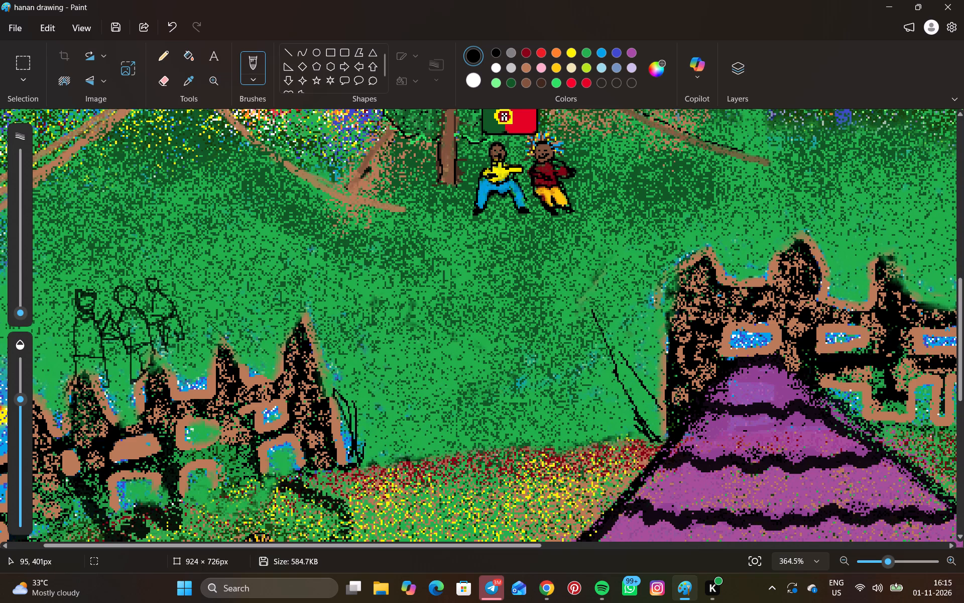
pyautogui.moveTo(167, 353); pyautogui.dragTo(169, 350)
pyautogui.moveTo(170, 341); pyautogui.dragTo(171, 334)
pyautogui.moveTo(171, 333); pyautogui.dragTo(178, 342)
# Outline another figure's small head and sloping shoulder in black just above and behind the third figure.
pyautogui.click(142, 264)
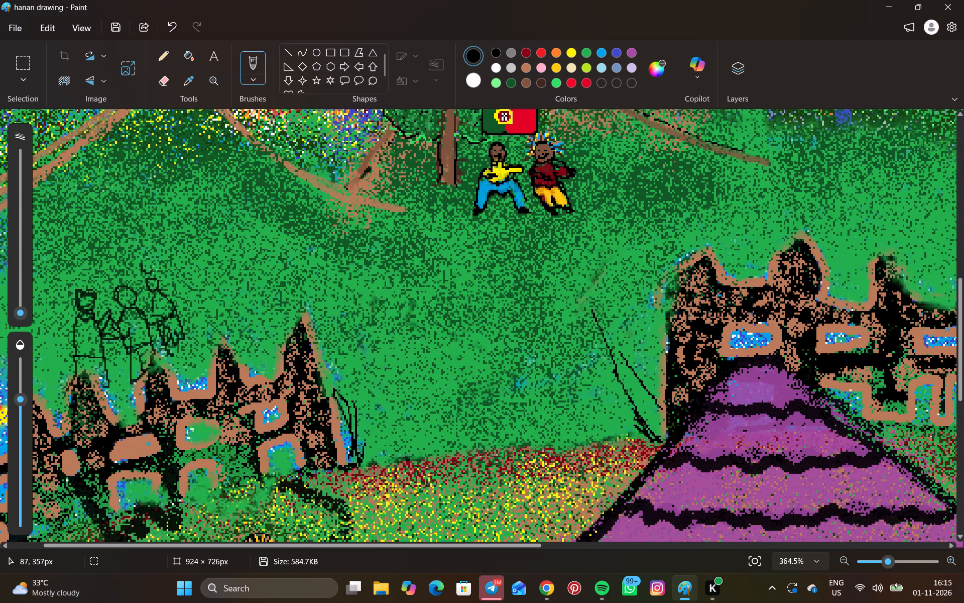
pyautogui.click(153, 275)
pyautogui.moveTo(156, 273); pyautogui.dragTo(175, 285)
pyautogui.moveTo(175, 285); pyautogui.dragTo(176, 288)
pyautogui.moveTo(168, 281); pyautogui.dragTo(173, 297)
pyautogui.moveTo(173, 291); pyautogui.dragTo(176, 298)
# Outline one more small head with short body lines in black above the second figure's head.
pyautogui.moveTo(125, 257); pyautogui.dragTo(125, 271)
pyautogui.moveTo(125, 273); pyautogui.dragTo(122, 284)
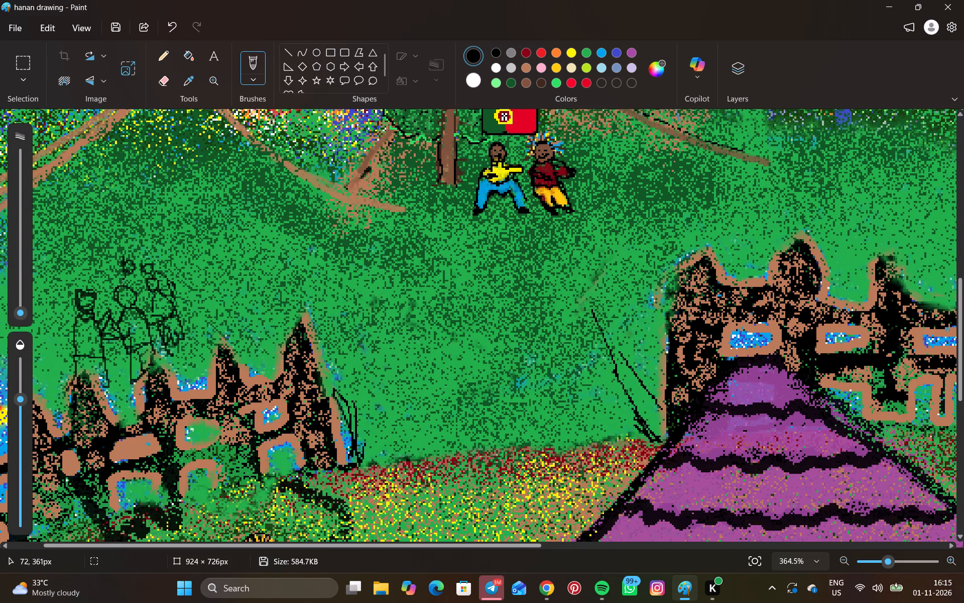
pyautogui.moveTo(122, 284); pyautogui.dragTo(122, 287)
pyautogui.moveTo(134, 274); pyautogui.dragTo(137, 292)
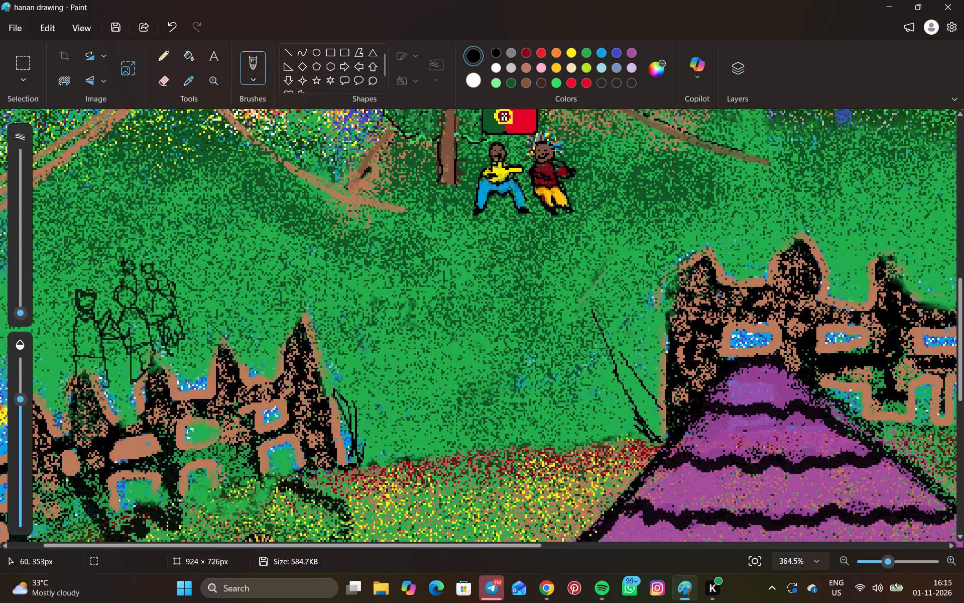
# Outline another small figure in black, with head, shoulders and short body lines, between the heads of the first and second figures.
pyautogui.click(104, 260)
pyautogui.moveTo(103, 270); pyautogui.dragTo(102, 283)
pyautogui.moveTo(110, 272); pyautogui.dragTo(113, 291)
pyautogui.moveTo(105, 287); pyautogui.dragTo(106, 306)
pyautogui.moveTo(122, 285); pyautogui.dragTo(110, 301)
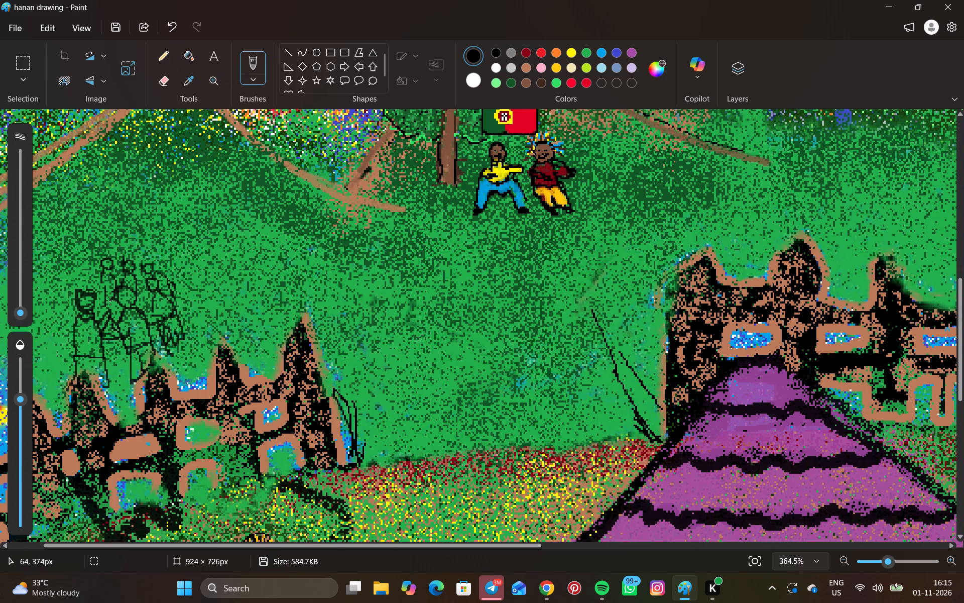
pyautogui.moveTo(110, 301); pyautogui.dragTo(108, 302)
pyautogui.moveTo(103, 284); pyautogui.dragTo(112, 305)
pyautogui.click(112, 300)
# Outline a further small head with shoulder and arm lines in black just above the first figure's head.
pyautogui.click(84, 260)
pyautogui.moveTo(84, 270); pyautogui.dragTo(82, 288)
pyautogui.moveTo(93, 275); pyautogui.dragTo(97, 280)
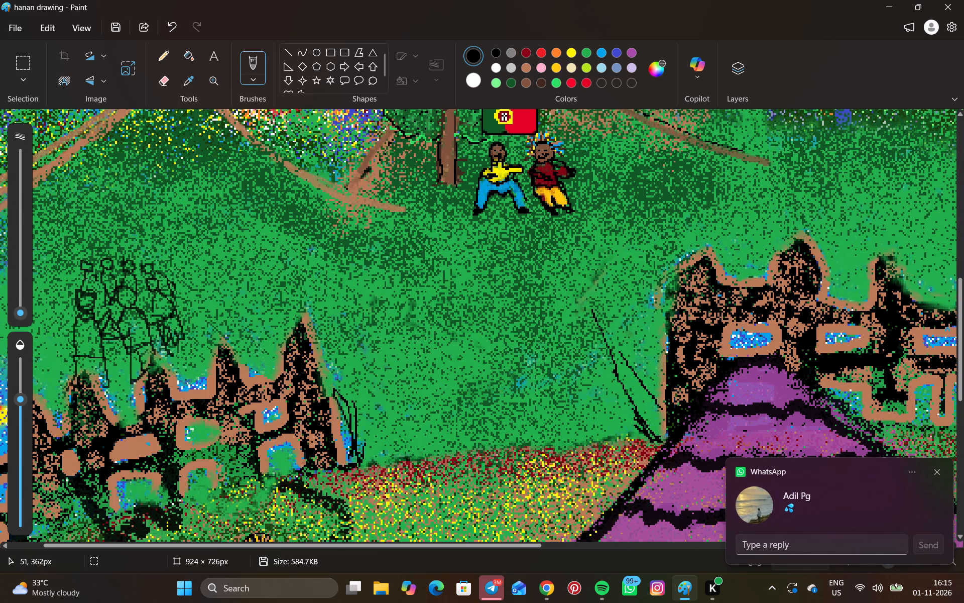
pyautogui.moveTo(87, 279); pyautogui.dragTo(95, 292)
pyautogui.moveTo(100, 283); pyautogui.dragTo(96, 299)
# Outline a small figure in black at the group's left edge, with head, shoulders, narrow body and arm lines beside the first figure.
pyautogui.moveTo(65, 270); pyautogui.dragTo(65, 272)
pyautogui.moveTo(65, 272); pyautogui.dragTo(80, 280)
pyautogui.moveTo(69, 281); pyautogui.dragTo(74, 295)
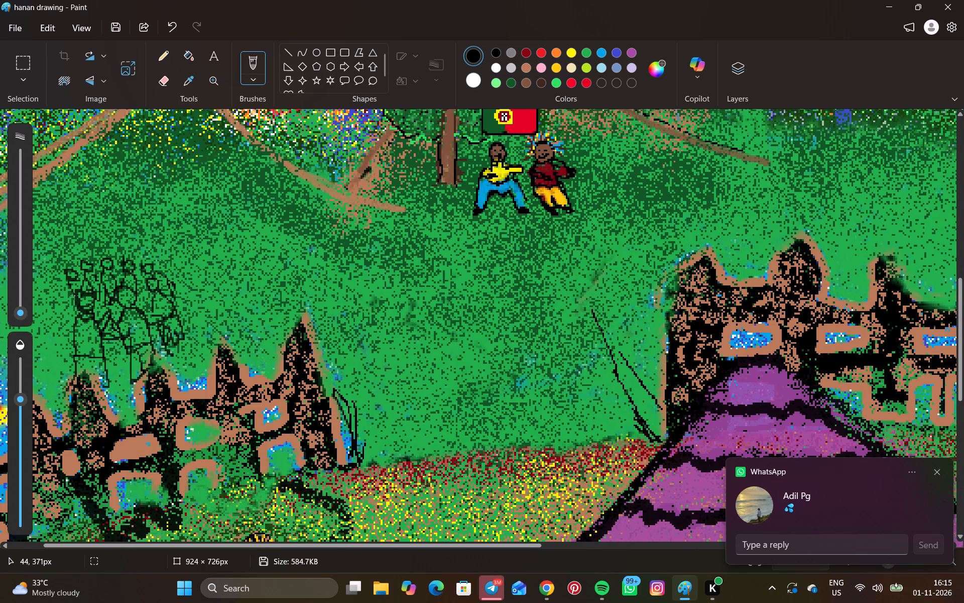
pyautogui.moveTo(74, 295); pyautogui.dragTo(75, 295)
pyautogui.click(77, 283)
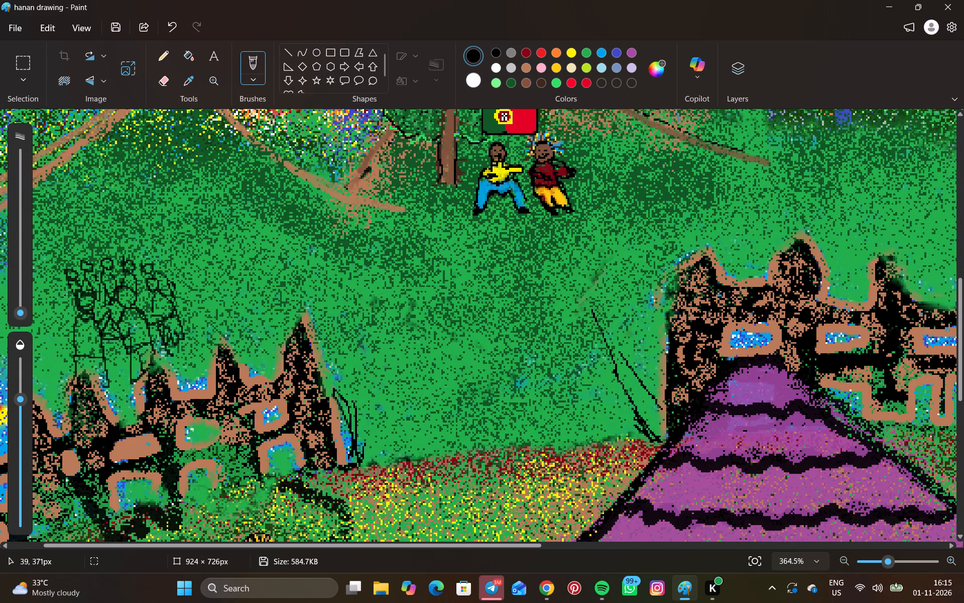
pyautogui.moveTo(68, 289); pyautogui.dragTo(67, 315)
pyautogui.moveTo(73, 294); pyautogui.dragTo(71, 319)
pyautogui.moveTo(66, 313); pyautogui.dragTo(72, 318)
pyautogui.moveTo(72, 318); pyautogui.dragTo(74, 321)
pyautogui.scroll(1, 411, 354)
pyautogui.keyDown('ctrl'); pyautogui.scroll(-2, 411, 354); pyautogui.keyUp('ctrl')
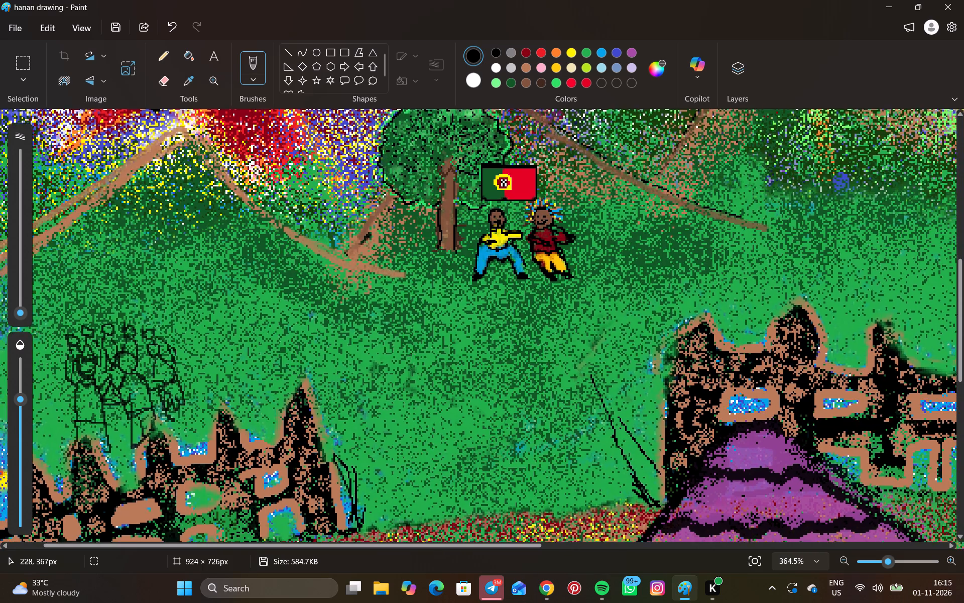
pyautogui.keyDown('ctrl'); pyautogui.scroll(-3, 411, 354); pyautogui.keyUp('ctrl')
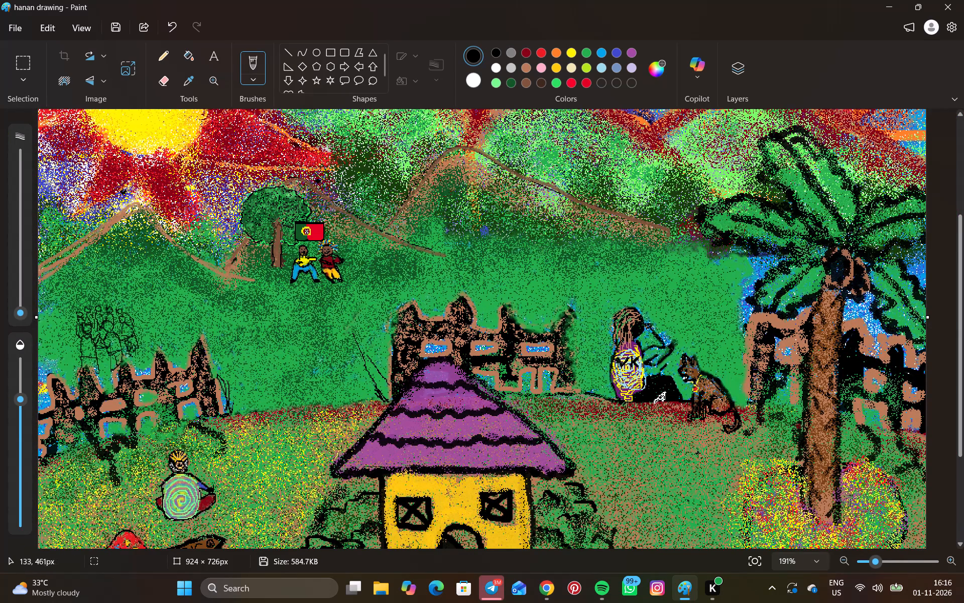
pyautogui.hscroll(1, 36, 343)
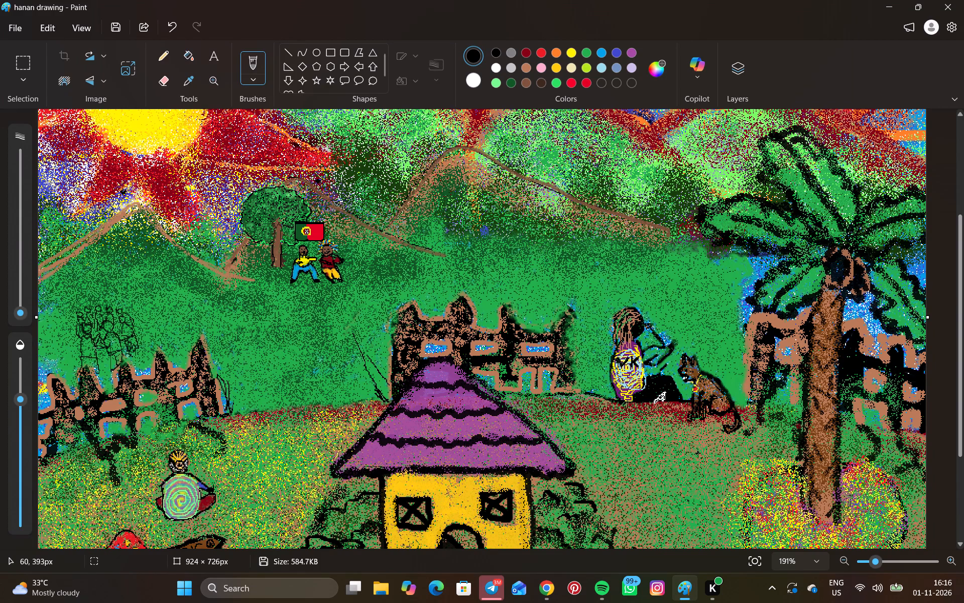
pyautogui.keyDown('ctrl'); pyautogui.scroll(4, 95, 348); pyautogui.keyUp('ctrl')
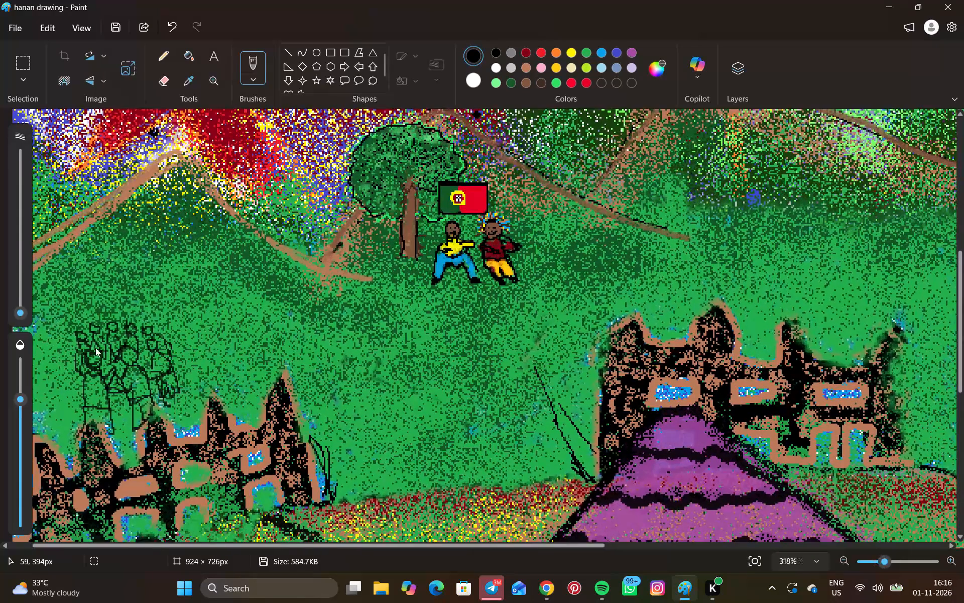
# Fill the faces of the two front figures with brown using the Oil brush.
pyautogui.keyDown('ctrl'); pyautogui.scroll(3, 95, 348); pyautogui.keyUp('ctrl')
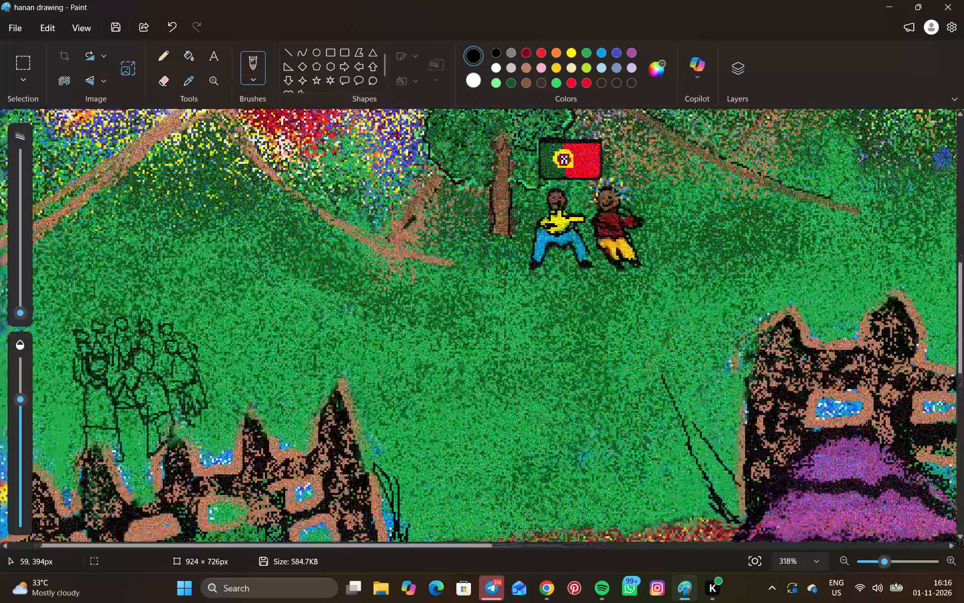
pyautogui.keyDown('ctrl'); pyautogui.scroll(4, 95, 348); pyautogui.keyUp('ctrl')
pyautogui.scroll(-1, 95, 348)
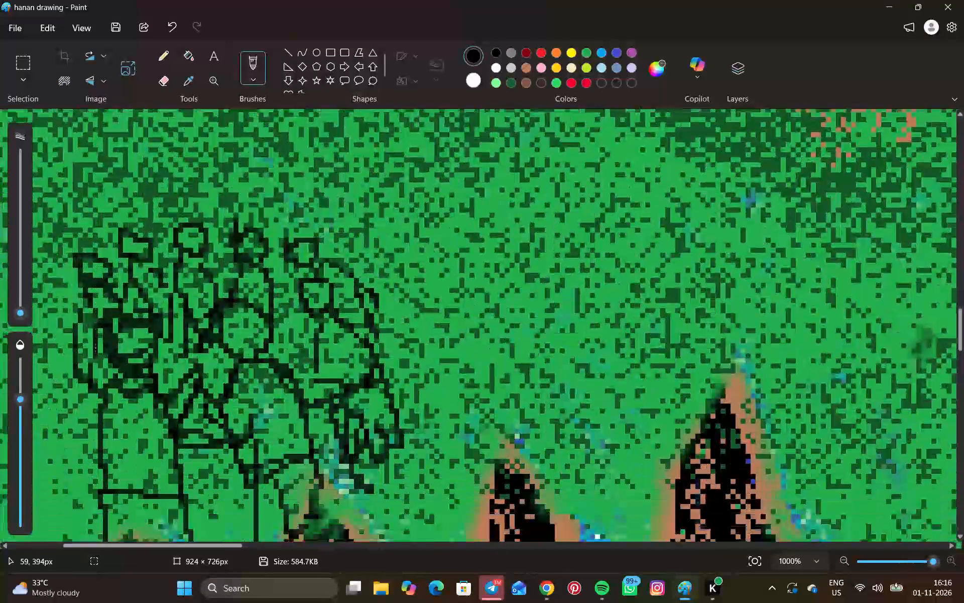
pyautogui.scroll(-1, 95, 348)
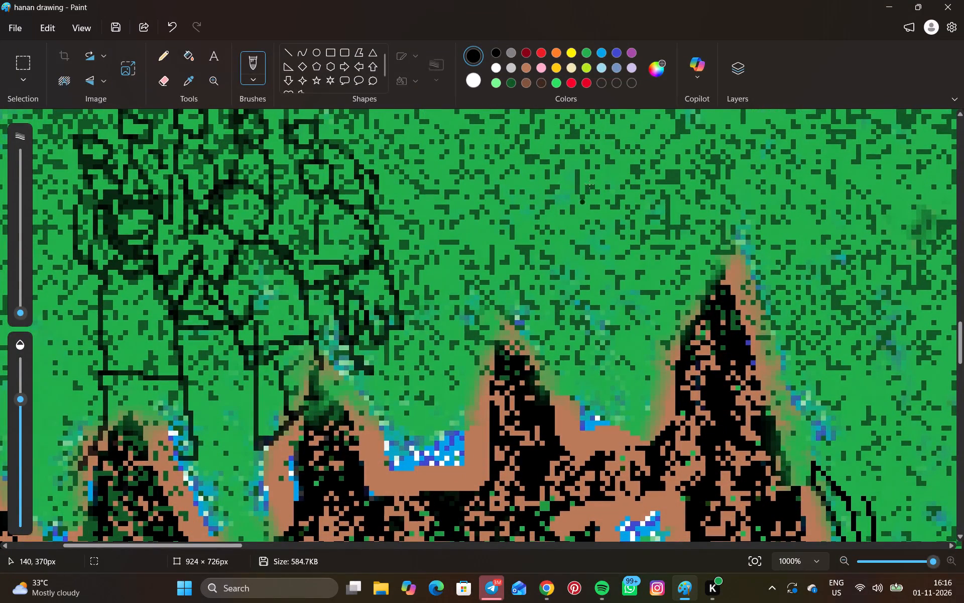
pyautogui.click(534, 83)
pyautogui.click(528, 83)
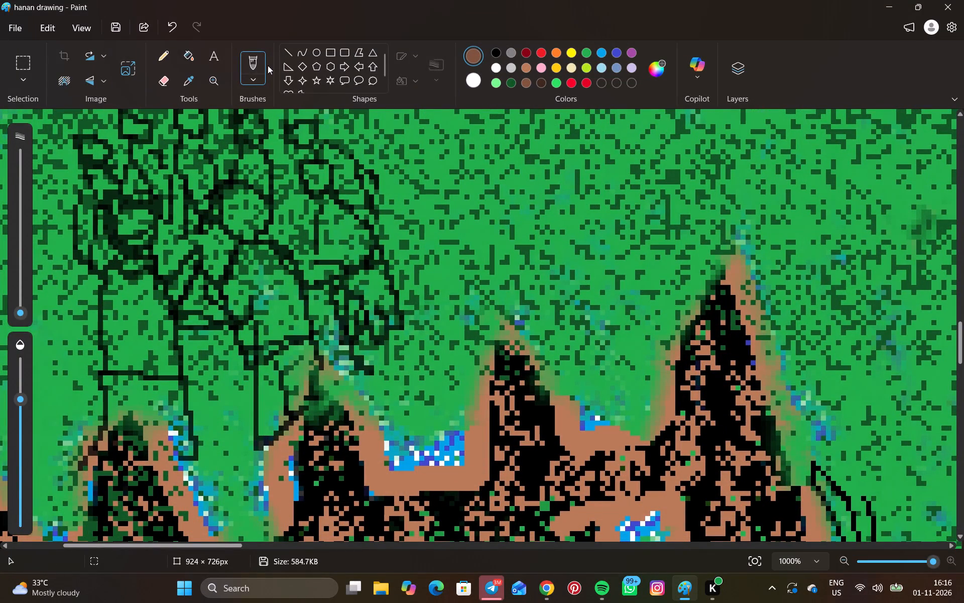
pyautogui.click(253, 77)
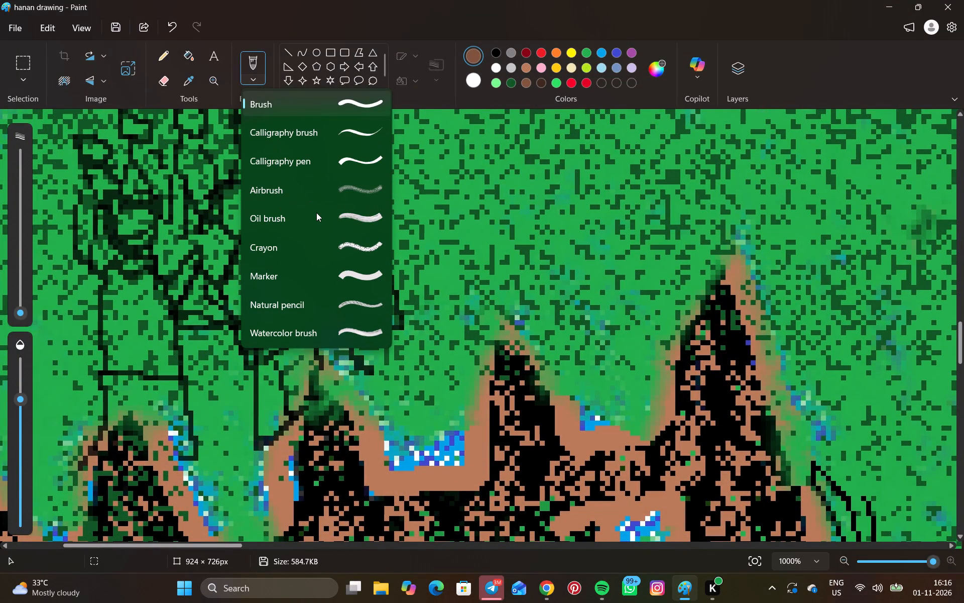
pyautogui.click(316, 214)
pyautogui.moveTo(135, 221); pyautogui.dragTo(142, 231)
pyautogui.moveTo(144, 219); pyautogui.dragTo(146, 218)
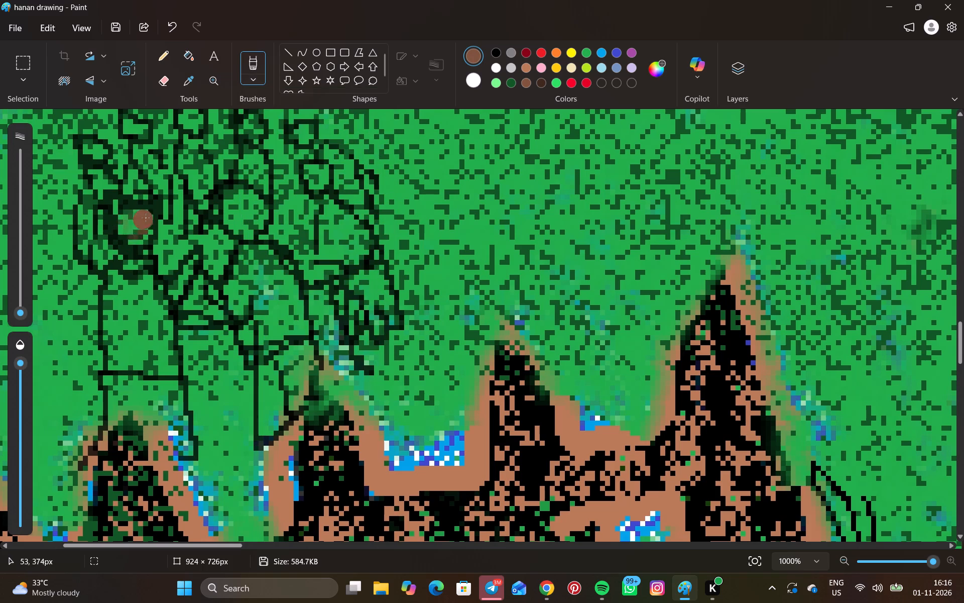
pyautogui.moveTo(146, 218); pyautogui.dragTo(128, 241)
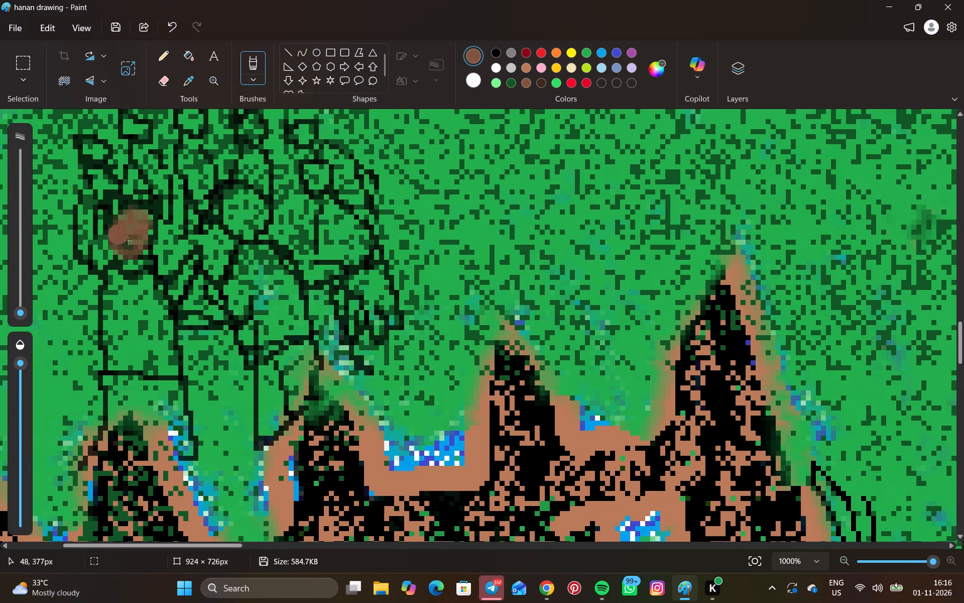
pyautogui.moveTo(128, 241); pyautogui.dragTo(153, 231)
pyautogui.moveTo(243, 204); pyautogui.dragTo(243, 224)
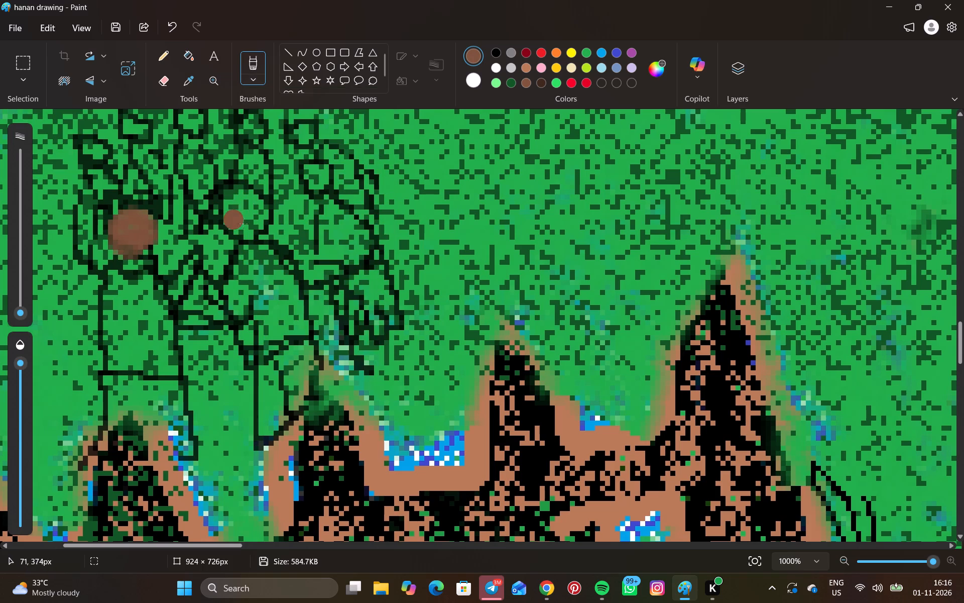
pyautogui.moveTo(243, 224); pyautogui.dragTo(225, 215)
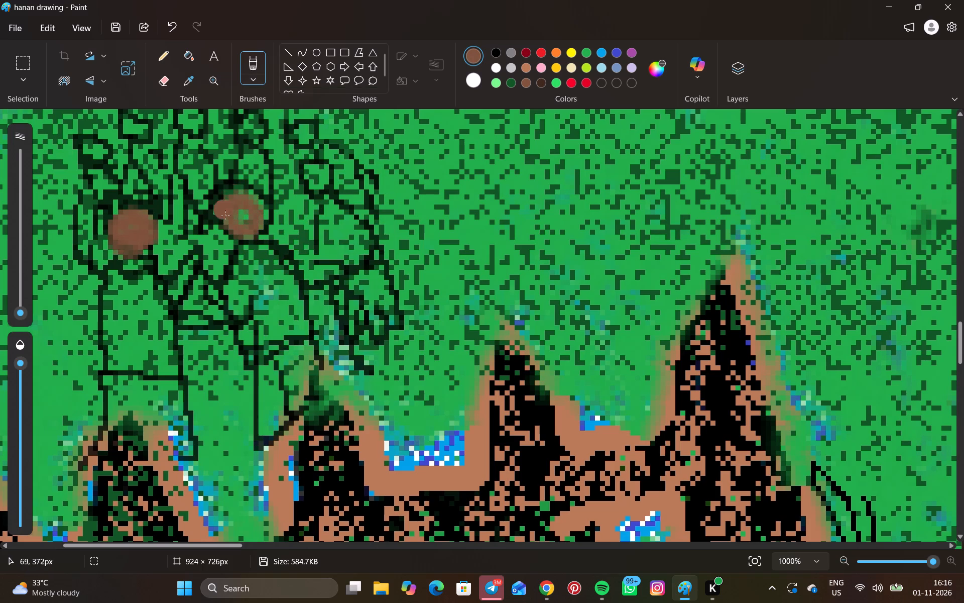
pyautogui.moveTo(225, 215); pyautogui.dragTo(238, 226)
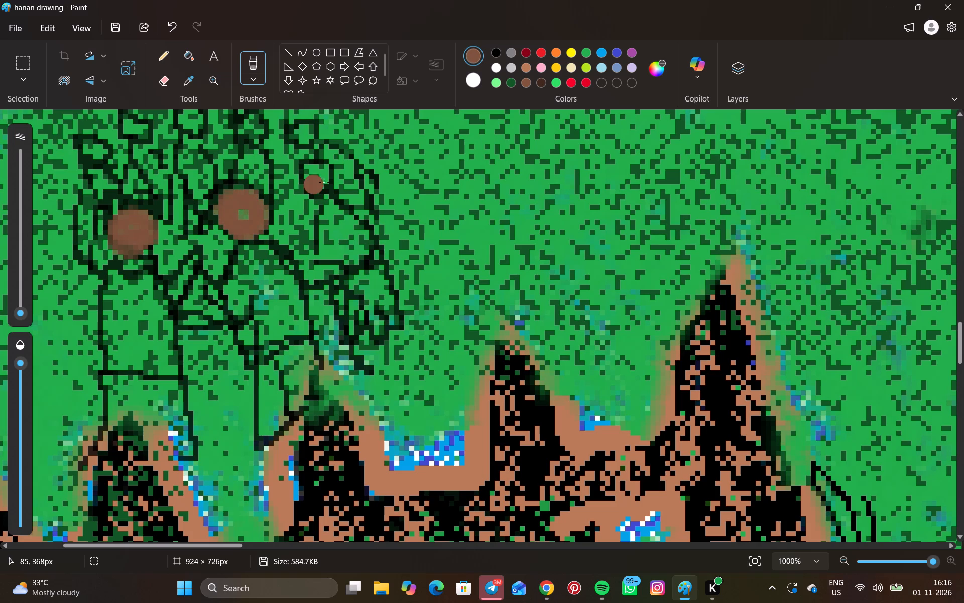
# Fill the third figure's head and the small head directly above it with brown.
pyautogui.moveTo(317, 174); pyautogui.dragTo(313, 187)
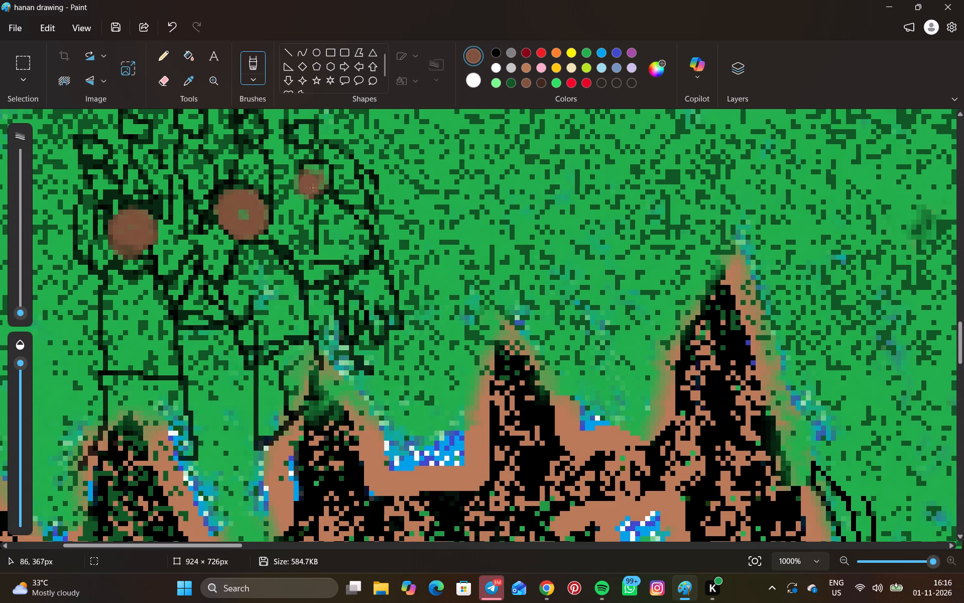
pyautogui.moveTo(313, 187); pyautogui.dragTo(317, 180)
pyautogui.moveTo(302, 131); pyautogui.dragTo(309, 131)
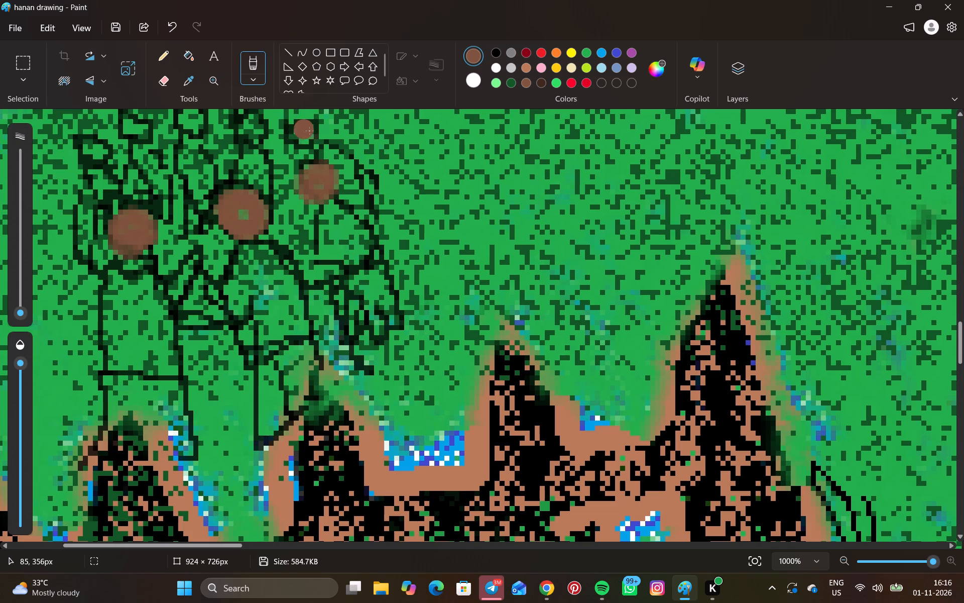
pyautogui.moveTo(309, 131); pyautogui.dragTo(308, 126)
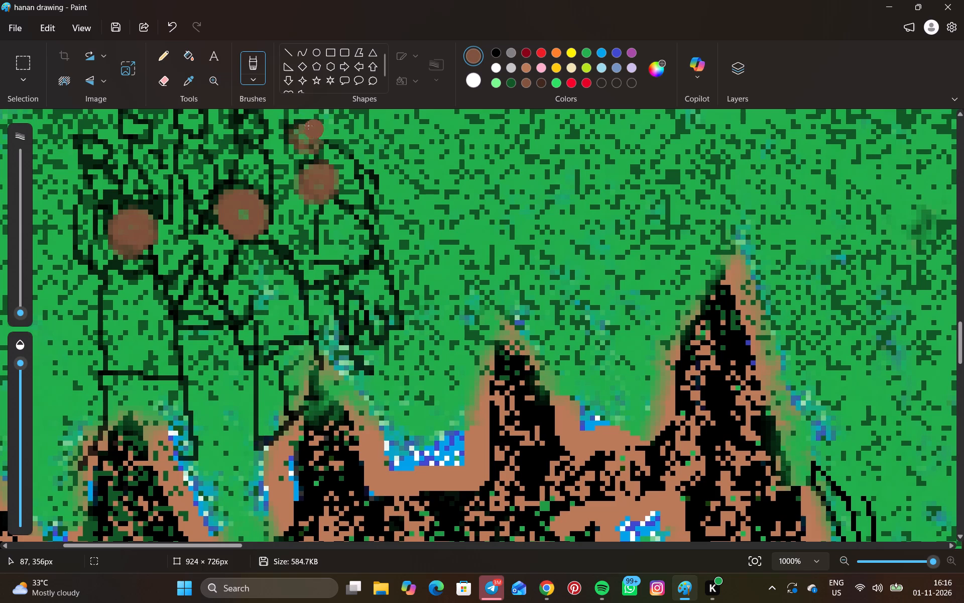
pyautogui.moveTo(308, 126); pyautogui.dragTo(306, 144)
# Fill the four remaining small heads in the back row of the crowd with brown using the Oil brush.
pyautogui.keyDown('ctrl'); pyautogui.scroll(-1, 312, 146); pyautogui.keyUp('ctrl')
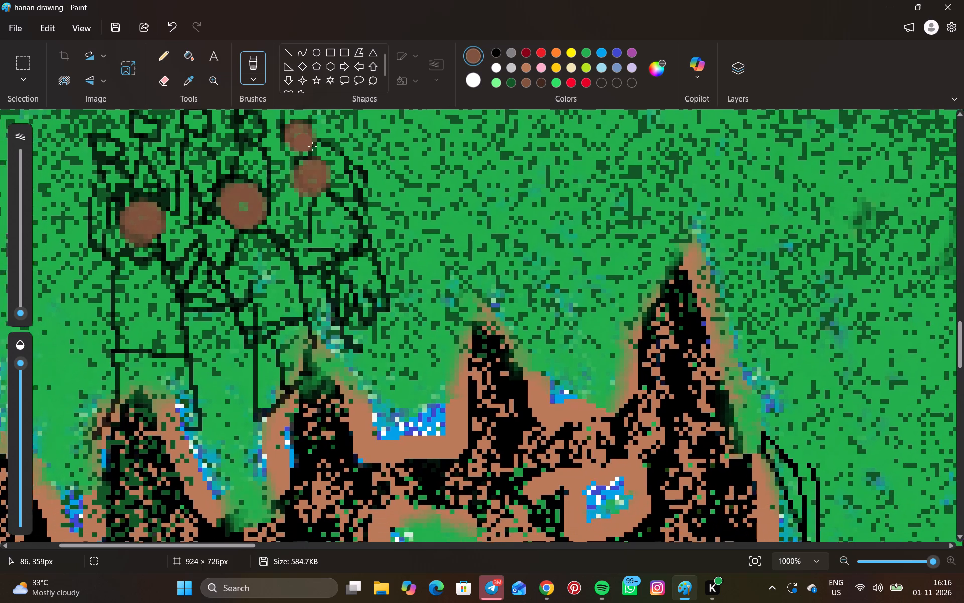
pyautogui.scroll(1, 312, 146)
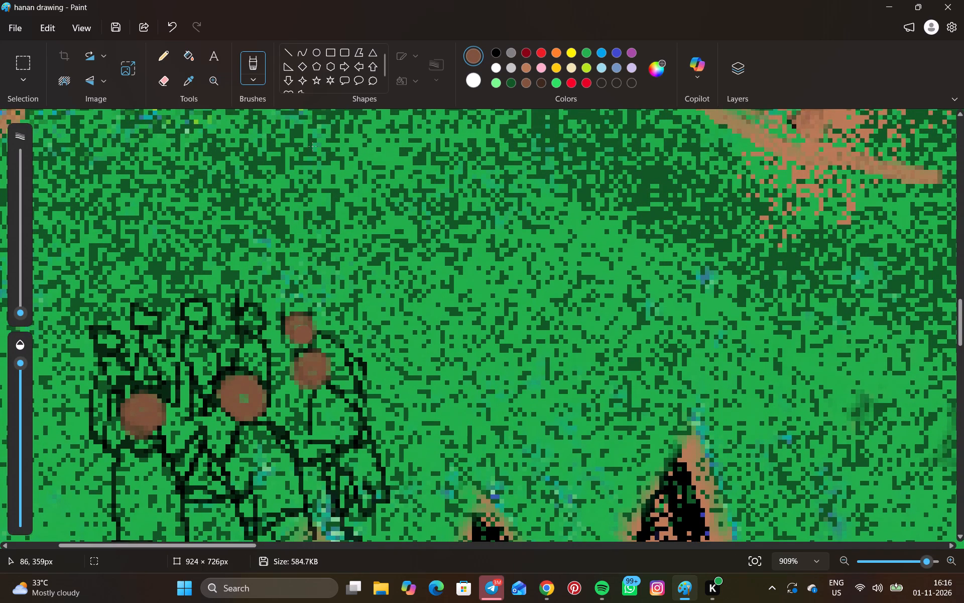
pyautogui.moveTo(255, 312); pyautogui.dragTo(254, 330)
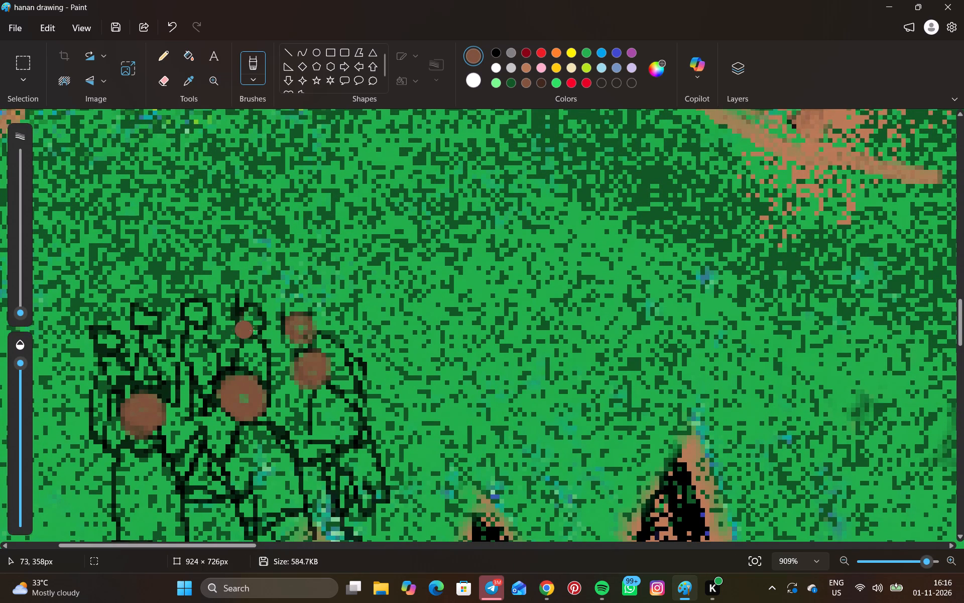
pyautogui.moveTo(254, 330); pyautogui.dragTo(252, 317)
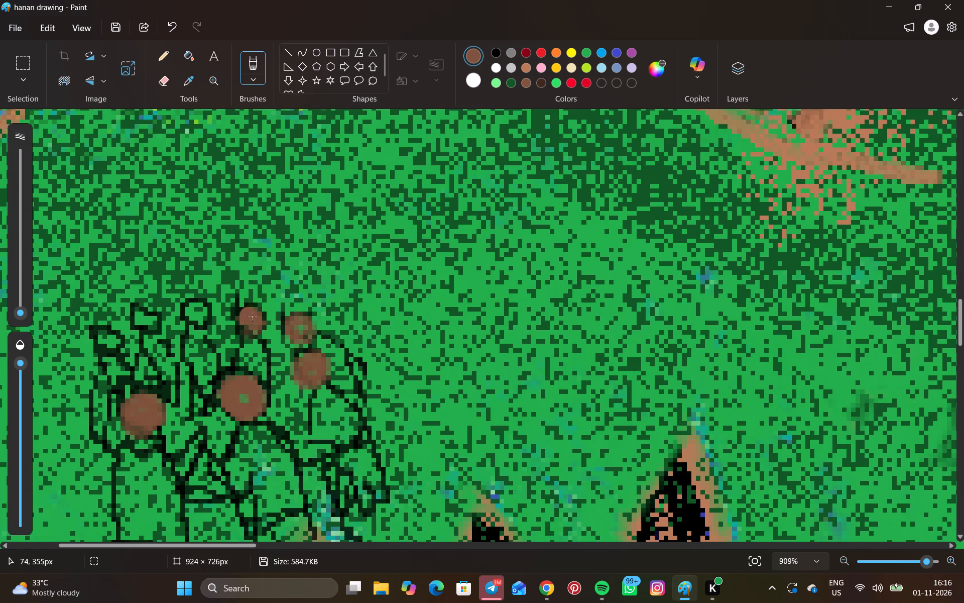
pyautogui.moveTo(252, 317); pyautogui.dragTo(256, 318)
pyautogui.moveTo(203, 313); pyautogui.dragTo(196, 318)
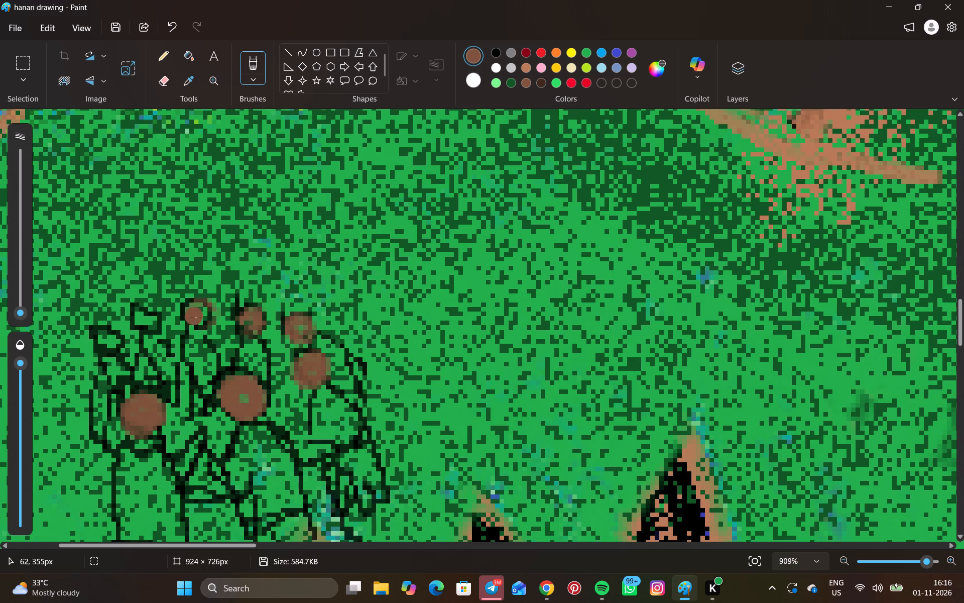
pyautogui.moveTo(196, 318); pyautogui.dragTo(195, 321)
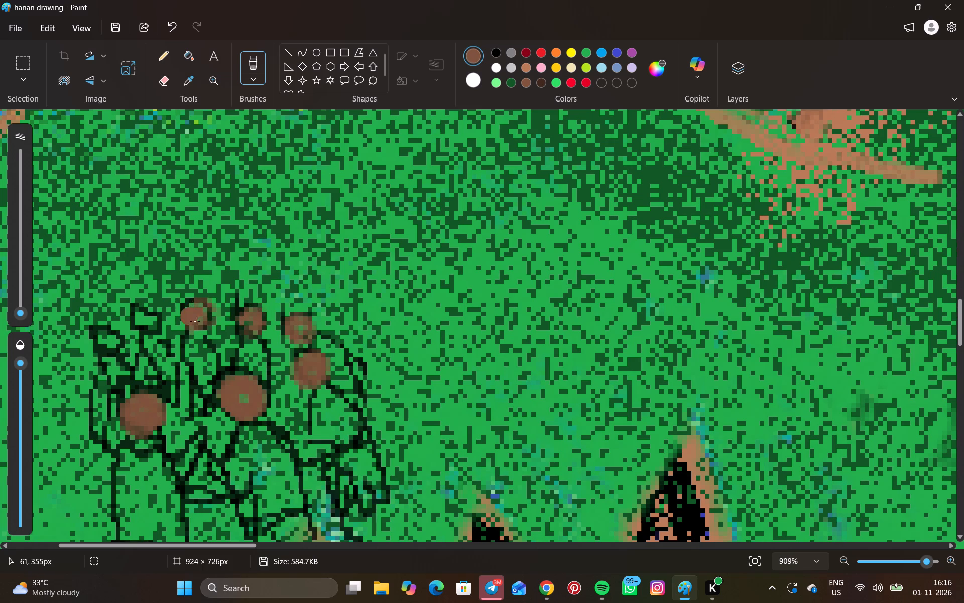
pyautogui.moveTo(195, 321); pyautogui.dragTo(188, 313)
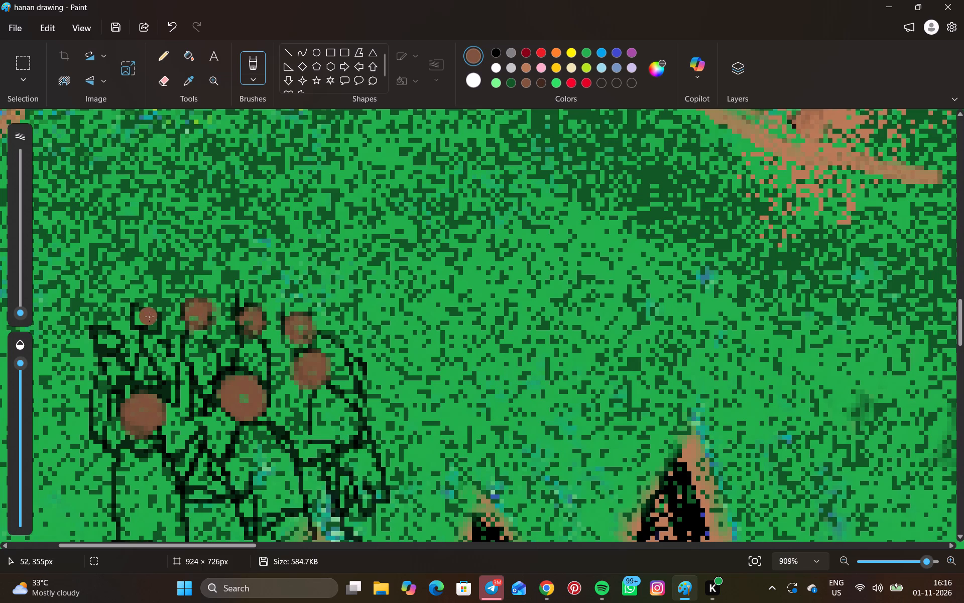
pyautogui.moveTo(149, 317); pyautogui.dragTo(144, 318)
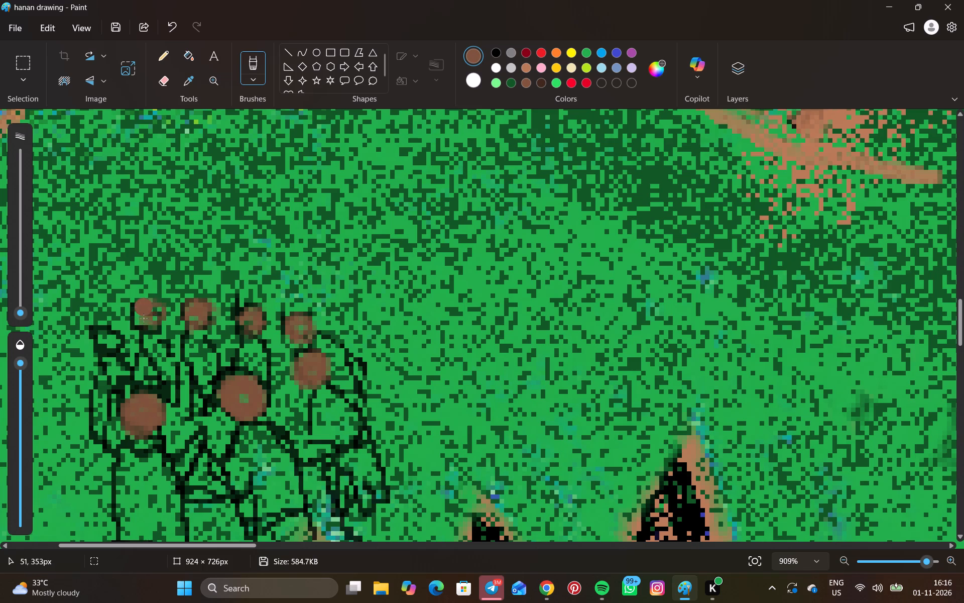
pyautogui.moveTo(144, 318); pyautogui.dragTo(138, 321)
pyautogui.click(110, 337)
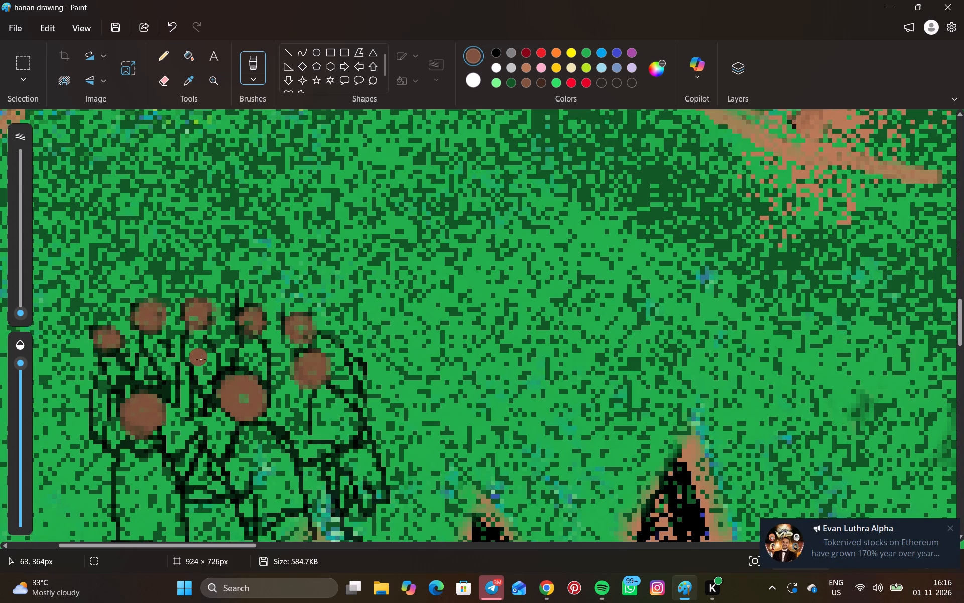
# Paint the leftmost front figure's torso and legs black down to the fence with the Oil brush.
pyautogui.scroll(-2, 215, 418)
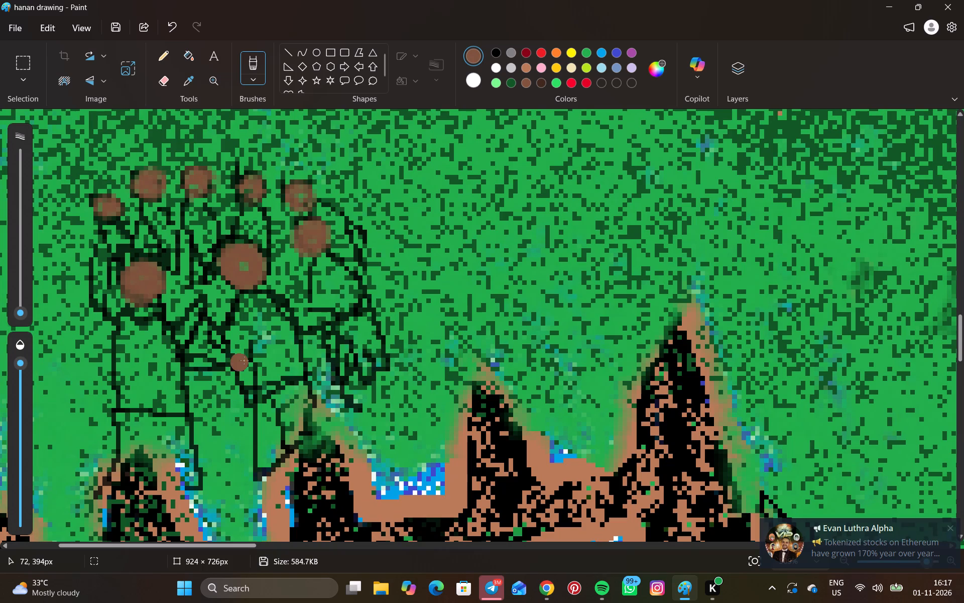
pyautogui.click(598, 53)
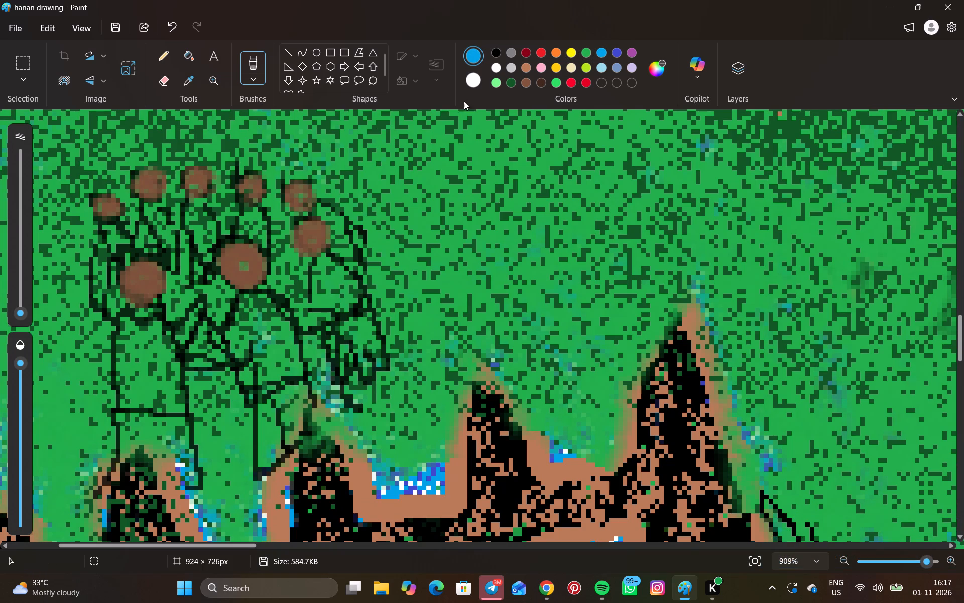
pyautogui.click(495, 53)
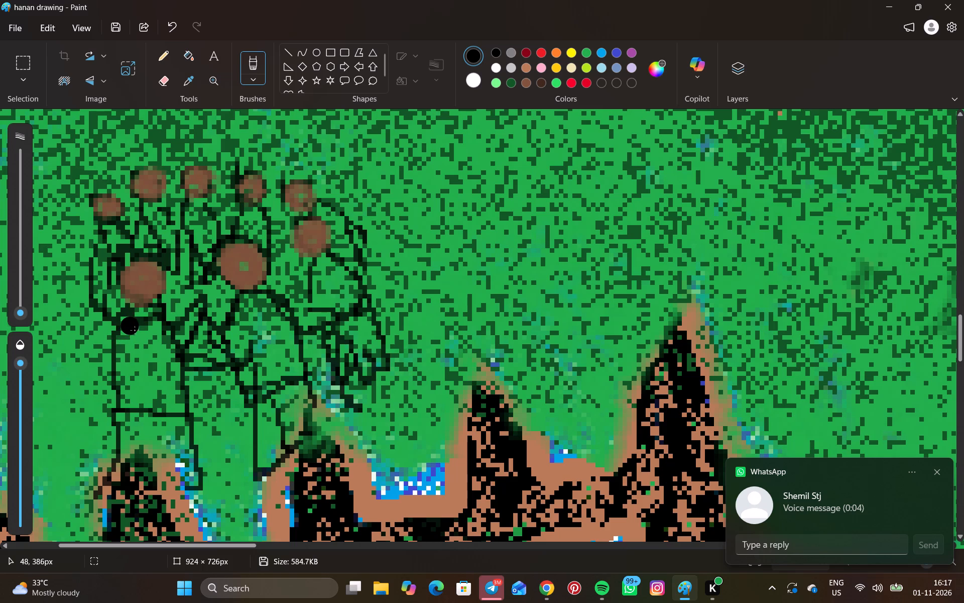
pyautogui.moveTo(135, 328); pyautogui.dragTo(115, 353)
pyautogui.moveTo(135, 326); pyautogui.dragTo(141, 329)
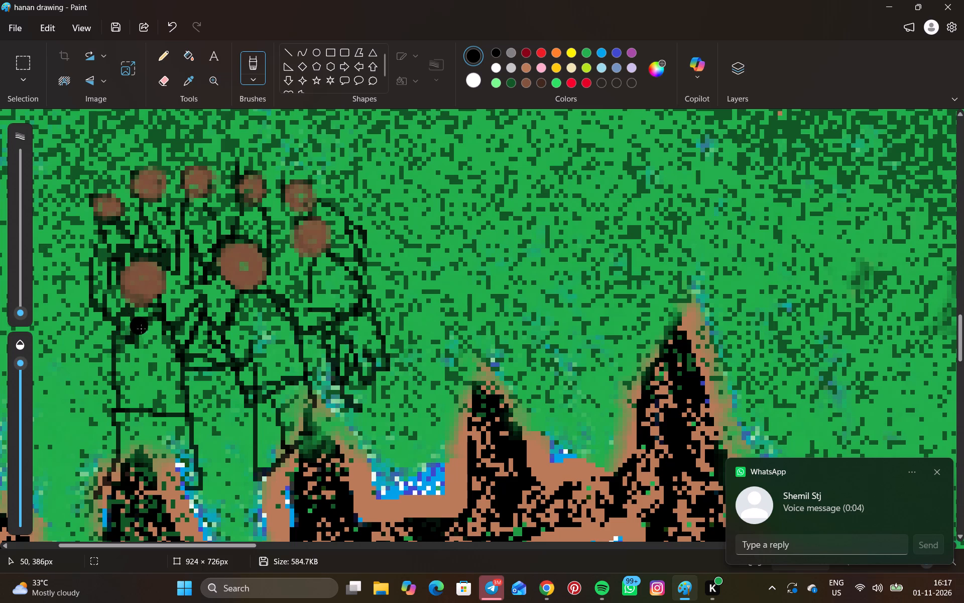
pyautogui.moveTo(141, 329); pyautogui.dragTo(138, 367)
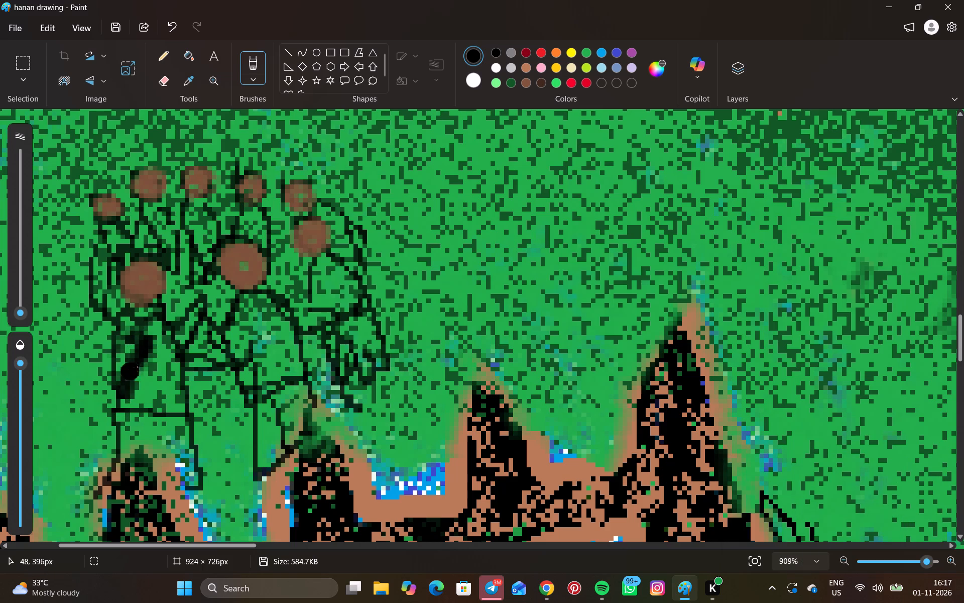
pyautogui.moveTo(138, 367); pyautogui.dragTo(159, 356)
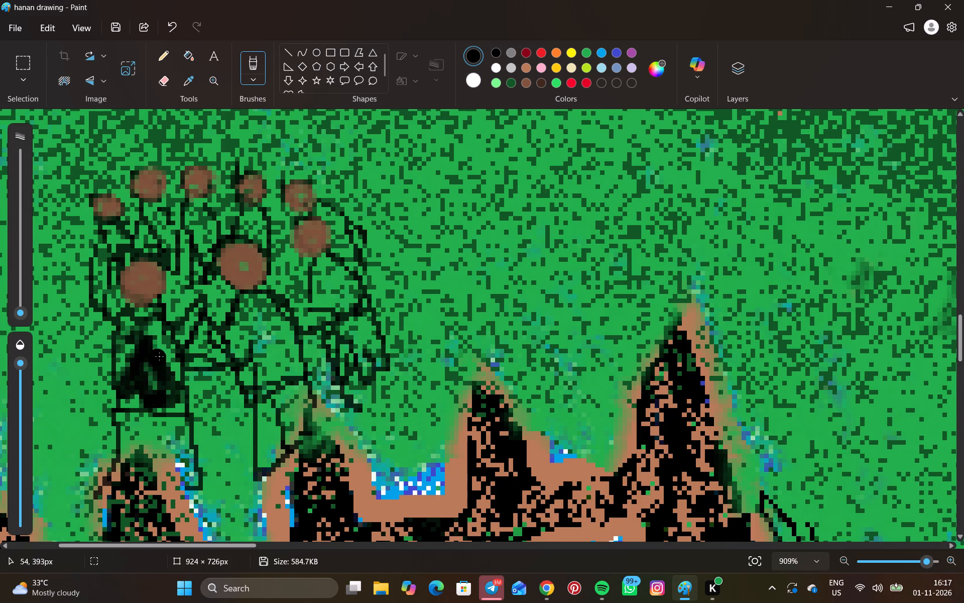
pyautogui.moveTo(159, 356); pyautogui.dragTo(148, 323)
pyautogui.moveTo(148, 323); pyautogui.dragTo(128, 431)
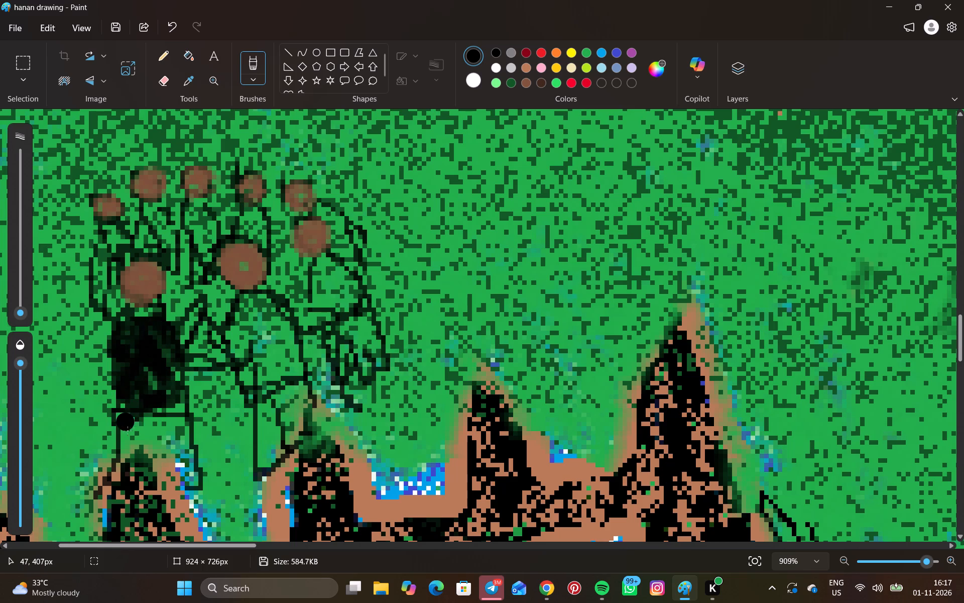
pyautogui.moveTo(128, 431); pyautogui.dragTo(171, 431)
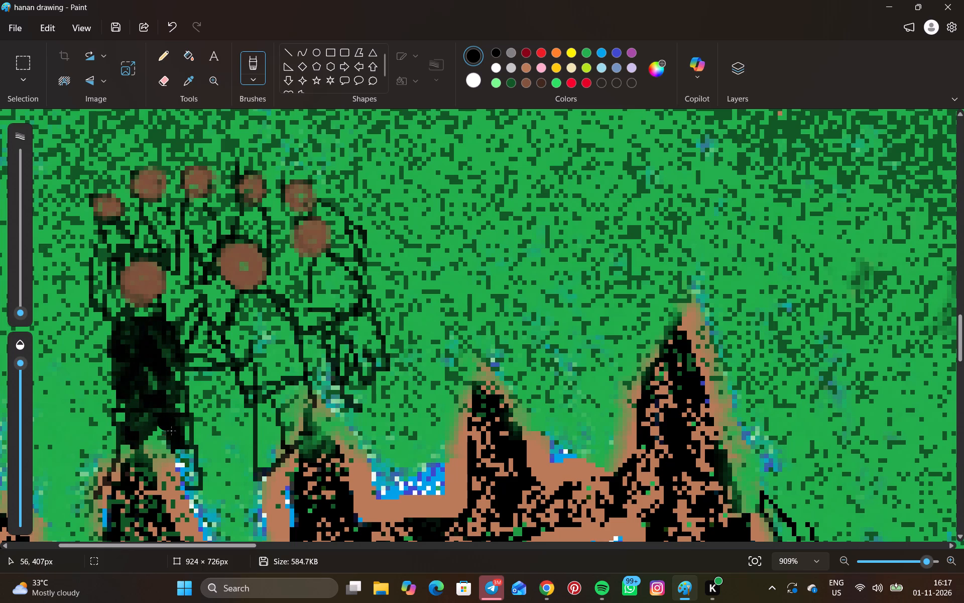
pyautogui.moveTo(171, 431); pyautogui.dragTo(193, 488)
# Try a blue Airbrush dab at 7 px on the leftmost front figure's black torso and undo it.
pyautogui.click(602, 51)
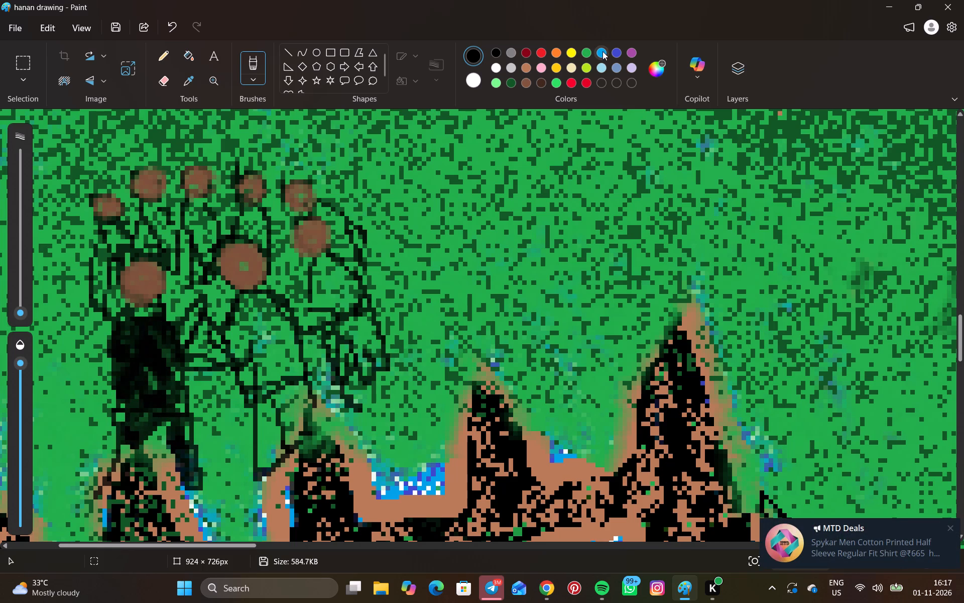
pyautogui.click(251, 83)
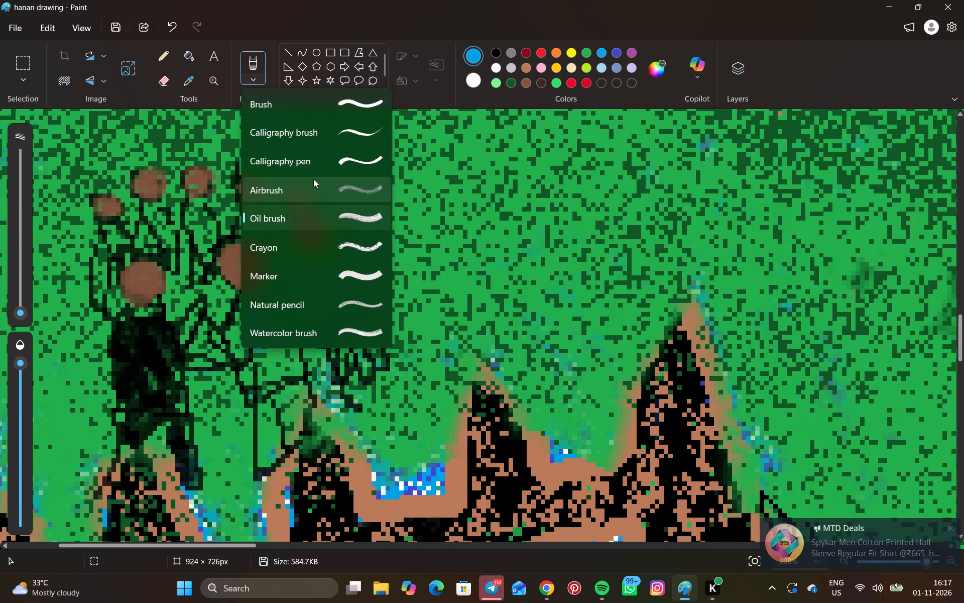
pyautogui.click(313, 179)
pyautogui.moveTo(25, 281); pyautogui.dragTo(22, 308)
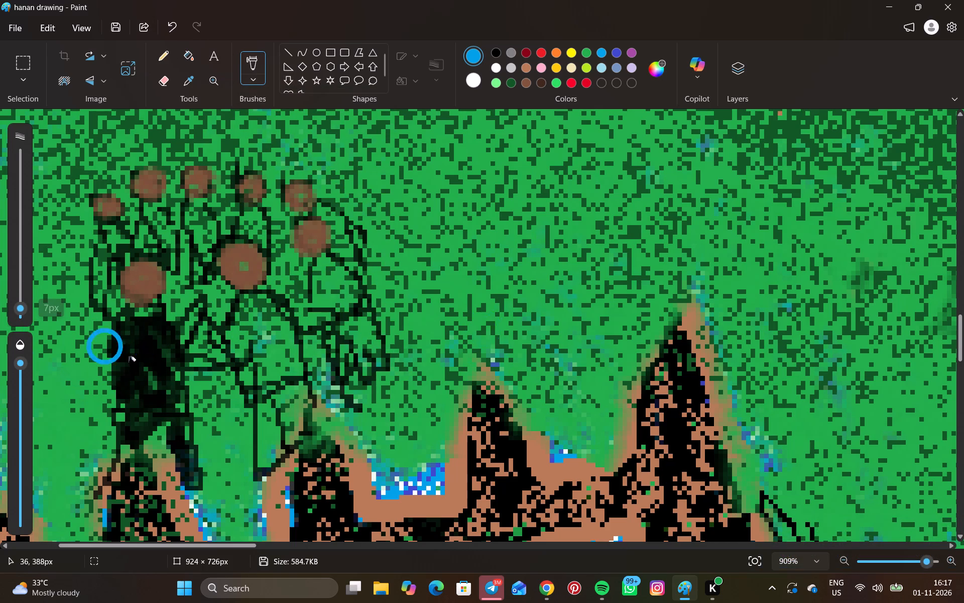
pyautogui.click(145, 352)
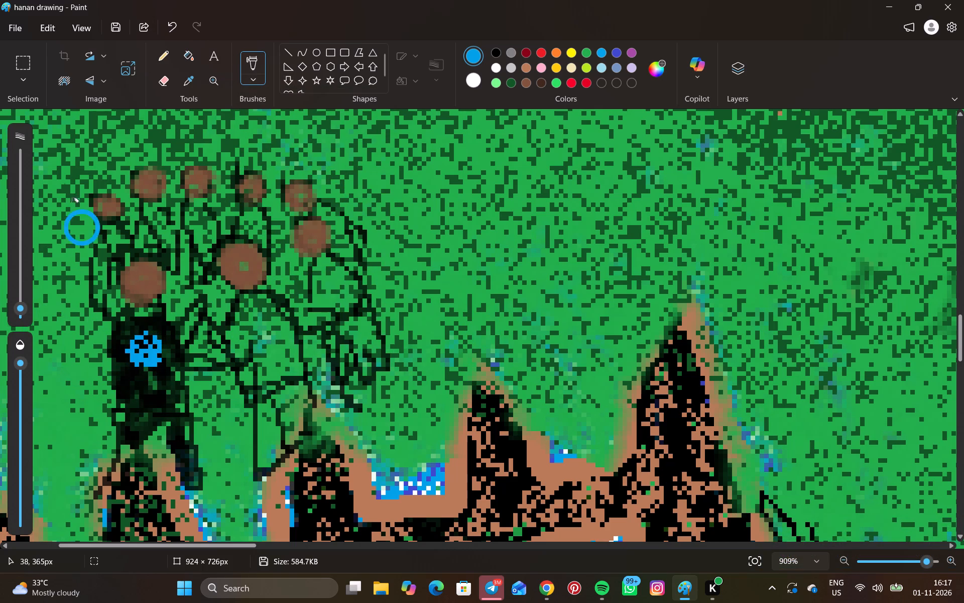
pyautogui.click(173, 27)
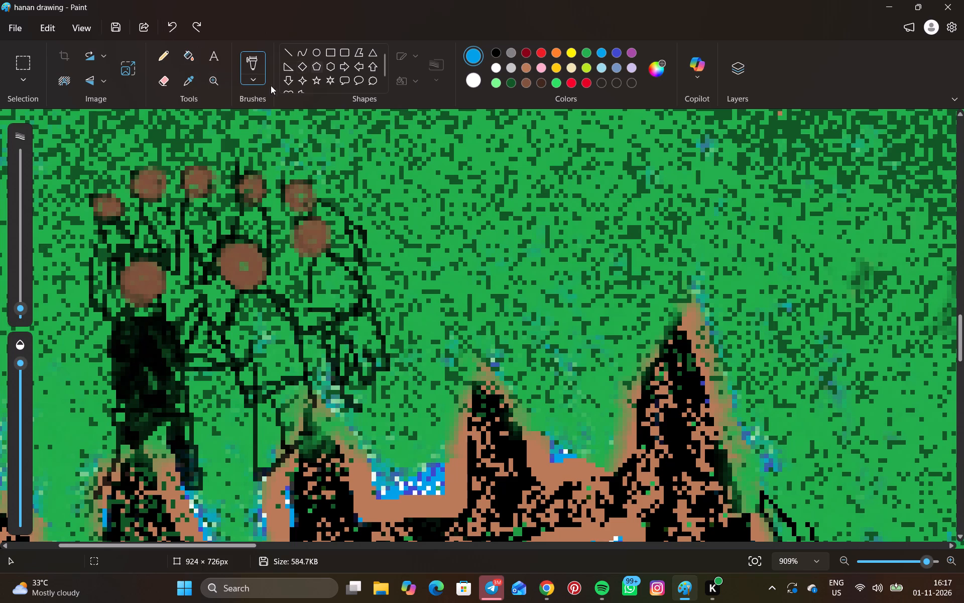
# Dot a thin blue diagonal line with a fine brush from the black torso's chest centre up to its left shoulder.
pyautogui.click(255, 81)
pyautogui.click(274, 106)
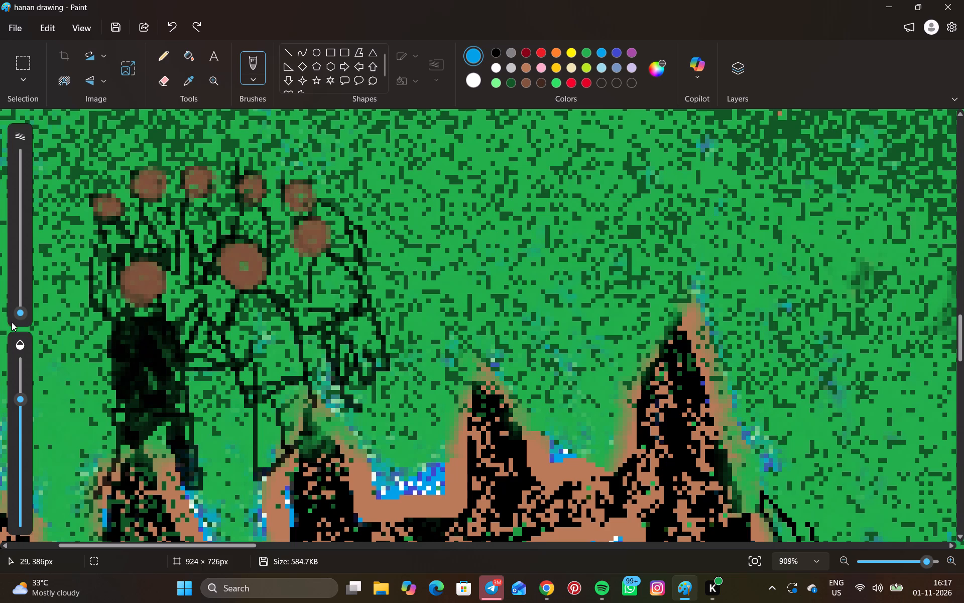
pyautogui.moveTo(18, 319); pyautogui.dragTo(26, 336)
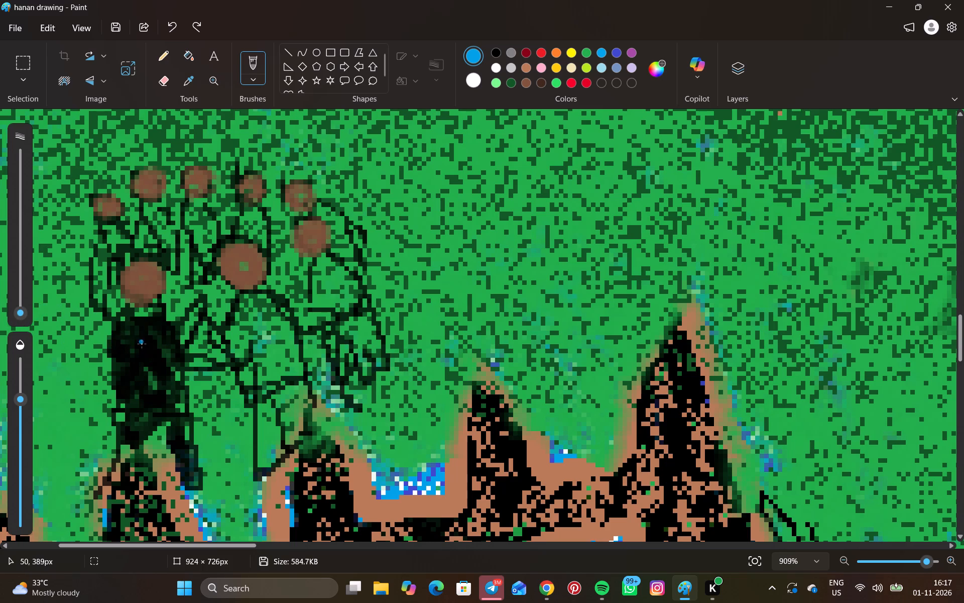
pyautogui.click(143, 350)
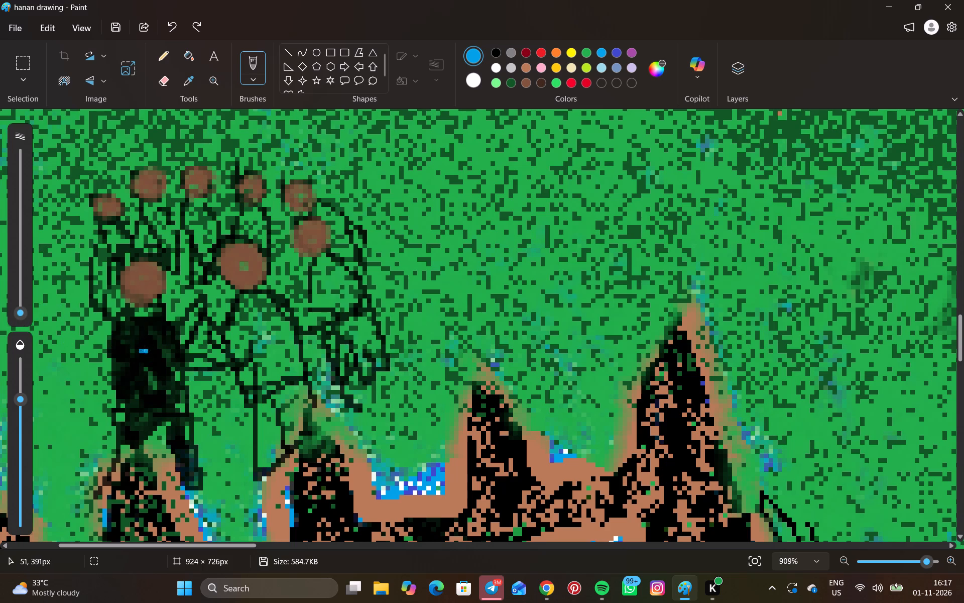
pyautogui.doubleClick(140, 349)
pyautogui.doubleClick(137, 345)
pyautogui.click(134, 342)
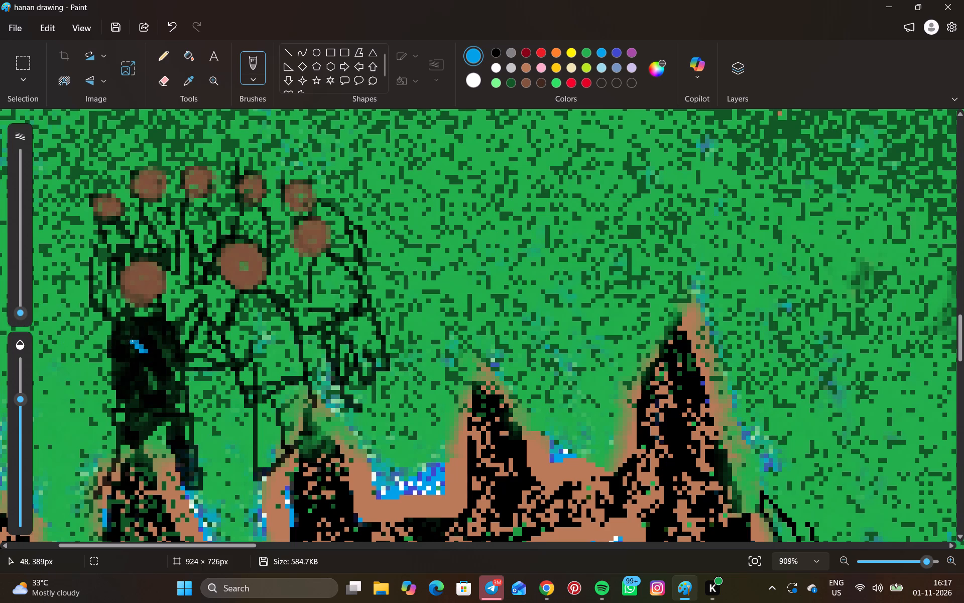
pyautogui.click(127, 336)
pyautogui.click(119, 329)
pyautogui.click(113, 325)
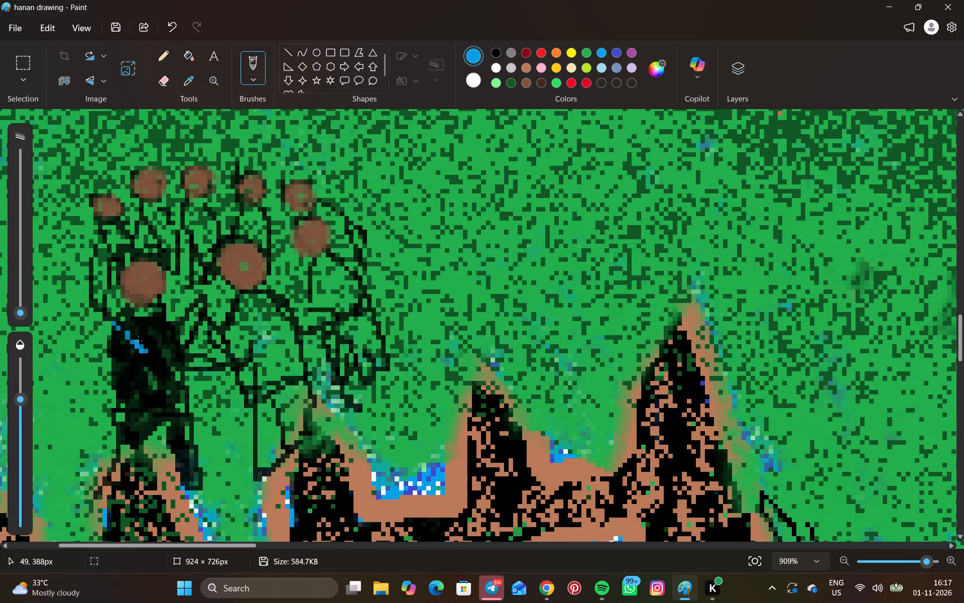
# Dot two more blue rays from the chest centre, one up toward the left of the neck and one toward its right.
pyautogui.click(144, 347)
pyautogui.click(140, 342)
pyautogui.doubleClick(138, 334)
pyautogui.click(135, 327)
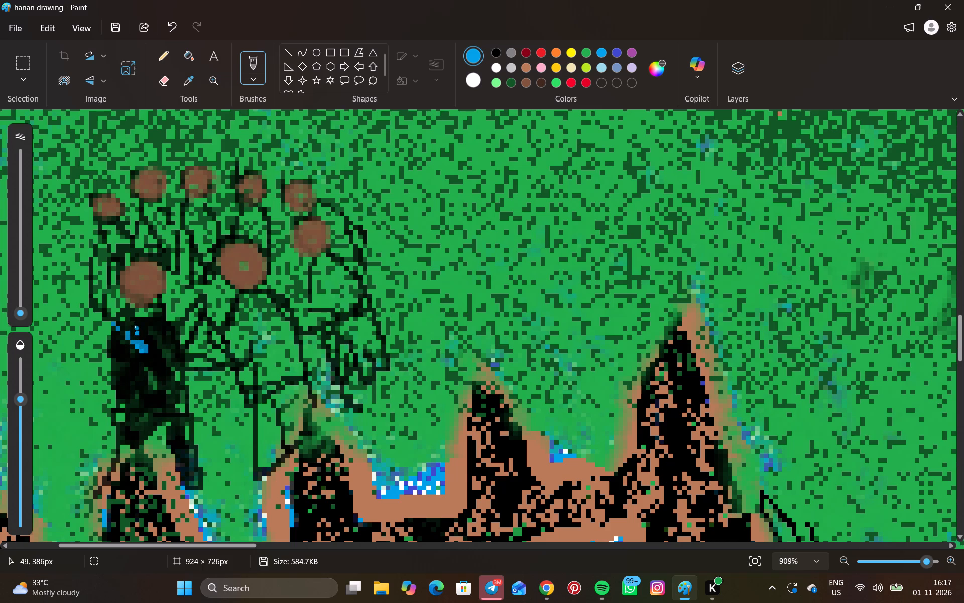
pyautogui.click(131, 323)
pyautogui.click(141, 335)
pyautogui.click(144, 342)
pyautogui.click(148, 333)
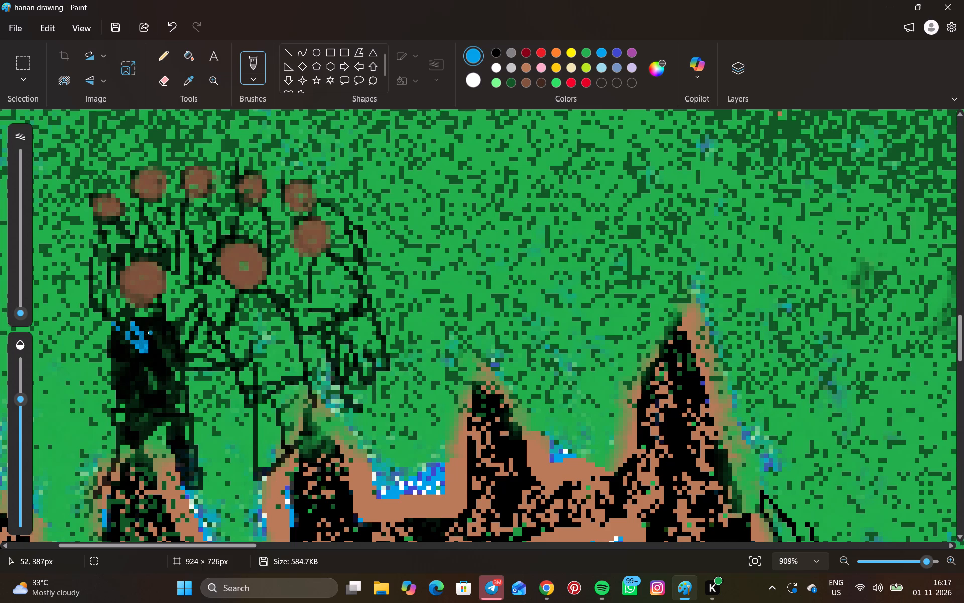
pyautogui.click(152, 327)
pyautogui.click(158, 321)
# Dot blue rays from the chest centre toward the torso's right shoulder and horizontally to its right edge.
pyautogui.click(150, 340)
pyautogui.click(154, 336)
pyautogui.doubleClick(161, 333)
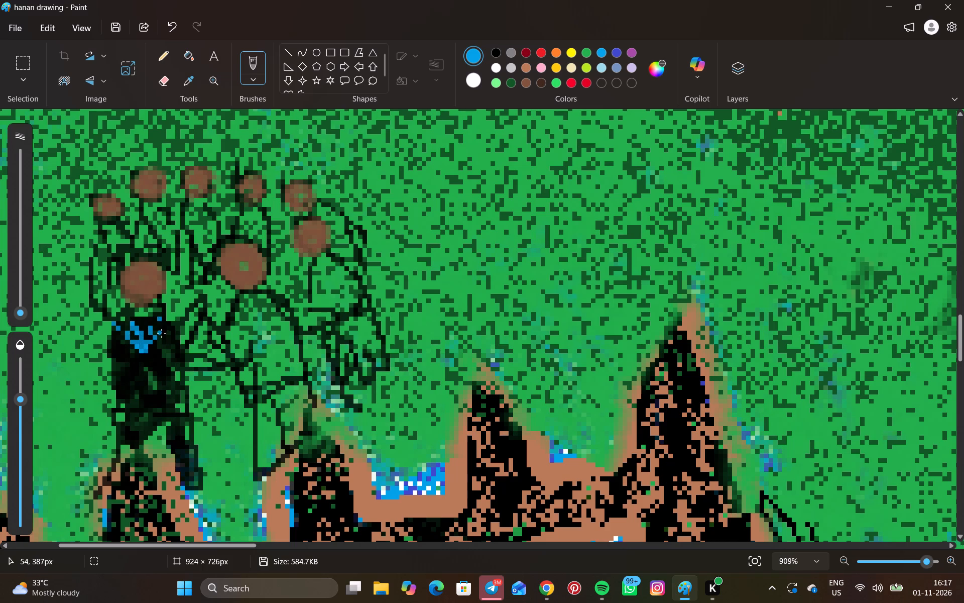
pyautogui.click(171, 331)
pyautogui.click(151, 347)
pyautogui.click(158, 347)
pyautogui.click(162, 345)
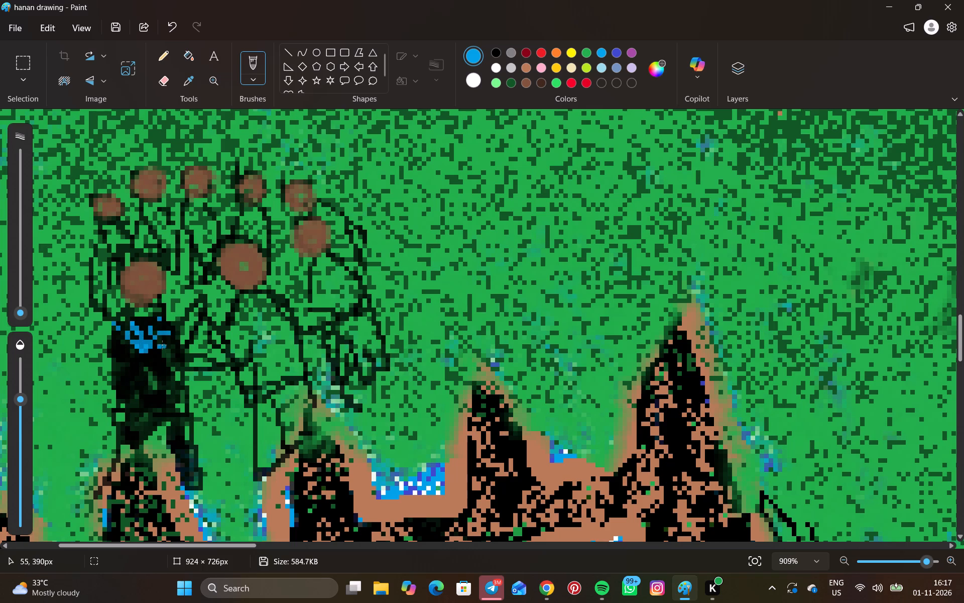
pyautogui.click(166, 345)
pyautogui.click(170, 345)
pyautogui.click(173, 345)
# Dot blue rays from the chest centre down toward the lower right and lower left edges of the torso.
pyautogui.click(153, 350)
pyautogui.click(159, 354)
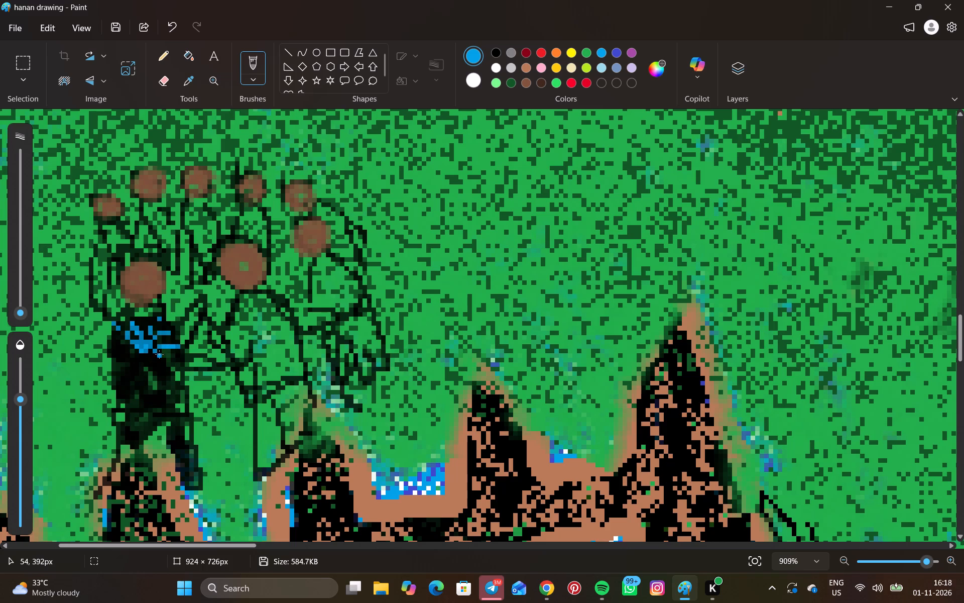
pyautogui.click(166, 357)
pyautogui.click(172, 361)
pyautogui.click(177, 363)
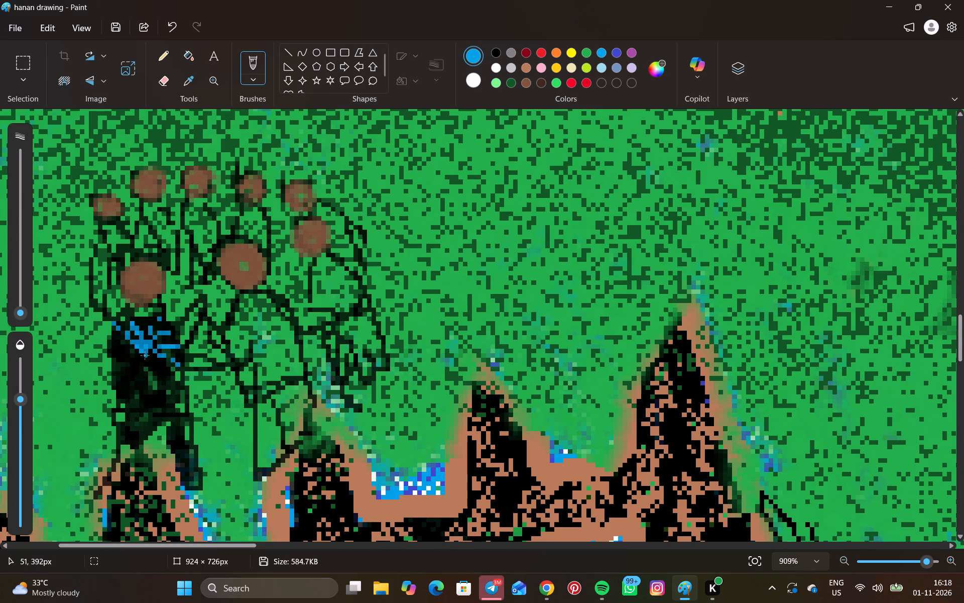
pyautogui.click(145, 355)
pyautogui.click(137, 358)
pyautogui.click(132, 364)
pyautogui.click(128, 366)
pyautogui.click(120, 370)
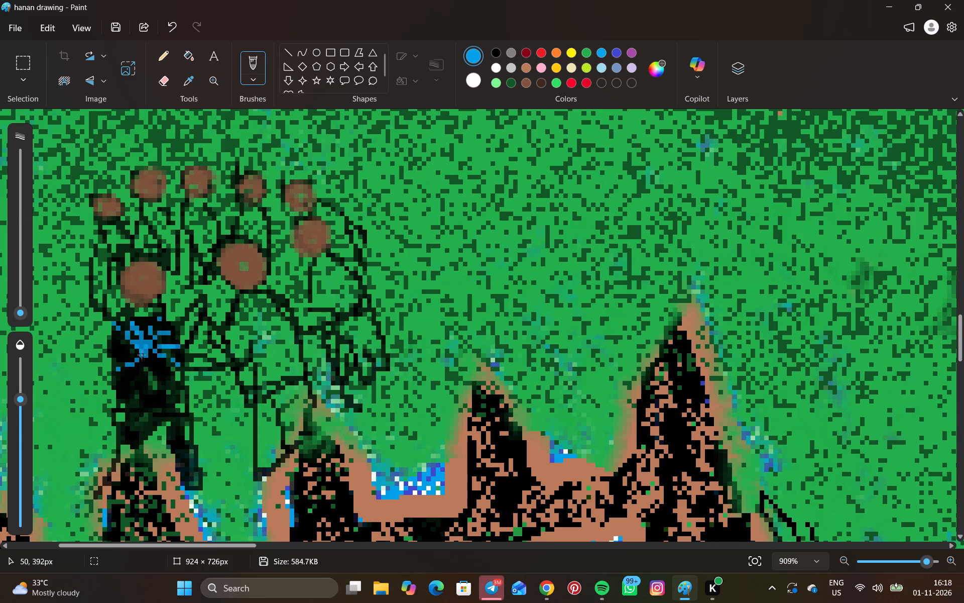
# Dot short blue rays from the chest centre across the left half of the front figure's black torso.
pyautogui.click(138, 353)
pyautogui.click(129, 356)
pyautogui.click(123, 359)
pyautogui.click(134, 348)
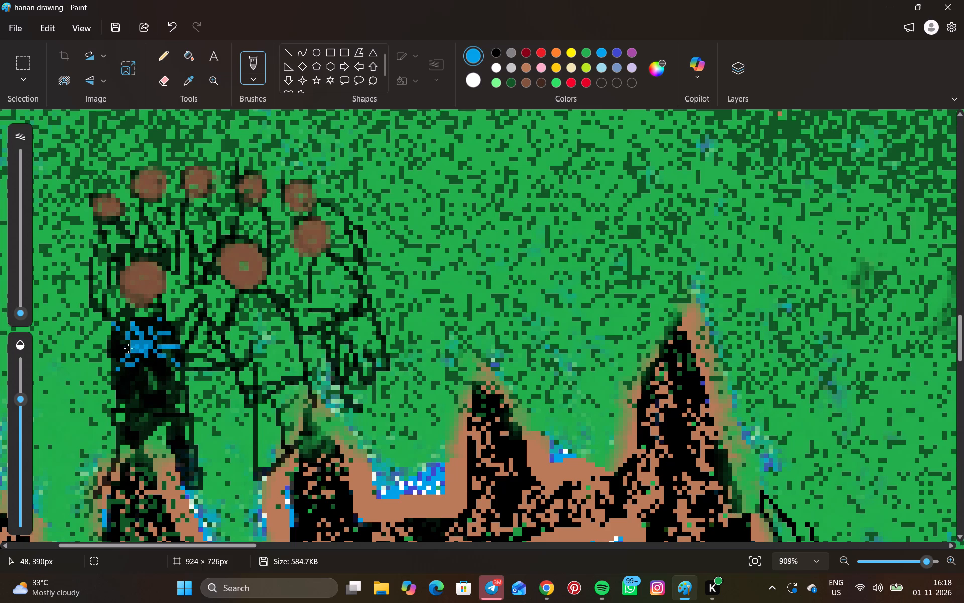
pyautogui.click(125, 348)
pyautogui.click(120, 351)
pyautogui.click(115, 352)
pyautogui.click(128, 343)
pyautogui.click(114, 341)
# Extend two blue rays below the chest centre, one to the torso's lower left edge and one straight down.
pyautogui.moveTo(145, 359); pyautogui.dragTo(143, 364)
pyautogui.click(138, 372)
pyautogui.click(133, 380)
pyautogui.click(127, 384)
pyautogui.click(122, 391)
pyautogui.click(113, 405)
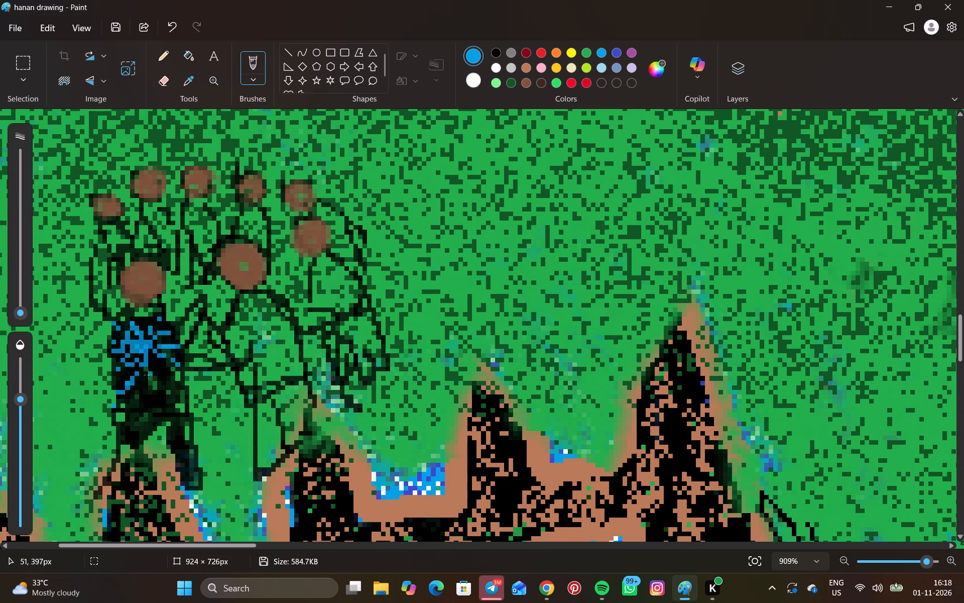
pyautogui.click(147, 374)
pyautogui.moveTo(147, 374); pyautogui.dragTo(146, 380)
pyautogui.click(143, 390)
pyautogui.click(143, 394)
pyautogui.click(142, 406)
# Add two blue rays from below the chest centre toward the torso's bottom and its lower right corner.
pyautogui.moveTo(156, 365); pyautogui.dragTo(156, 370)
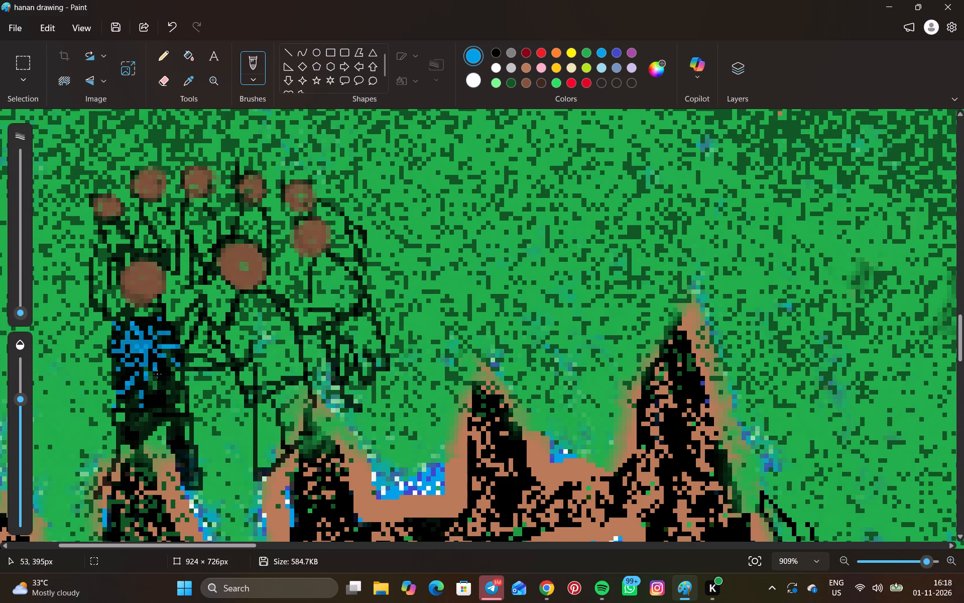
pyautogui.click(157, 375)
pyautogui.click(157, 384)
pyautogui.click(157, 394)
pyautogui.doubleClick(164, 401)
pyautogui.moveTo(158, 367); pyautogui.dragTo(167, 378)
pyautogui.moveTo(167, 378); pyautogui.dragTo(167, 381)
pyautogui.moveTo(167, 383); pyautogui.dragTo(182, 404)
pyautogui.click(150, 357)
# Paint yellow rays over the blue burst, from the chest centre upward, to the upper right and to the right.
pyautogui.click(577, 54)
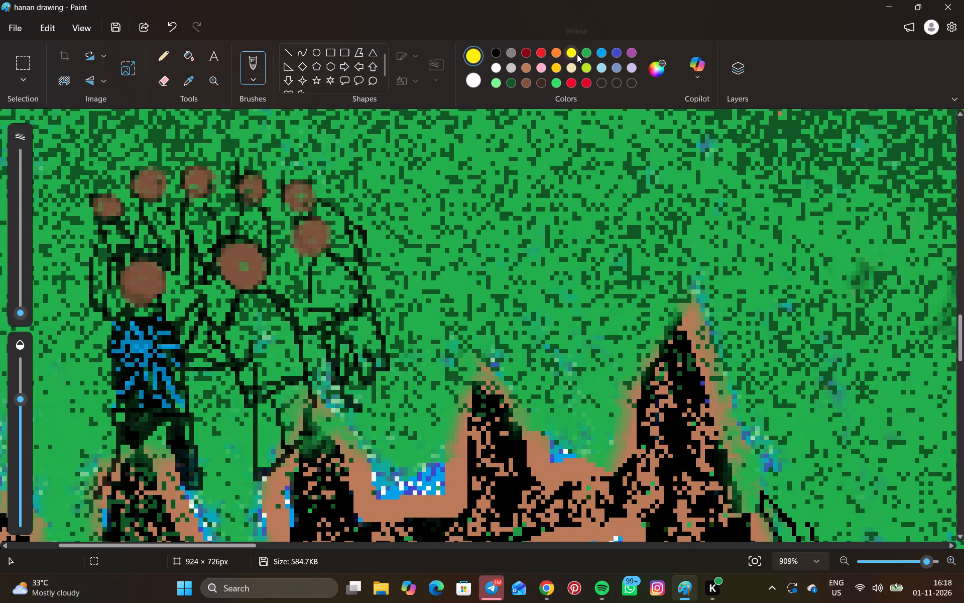
pyautogui.click(571, 59)
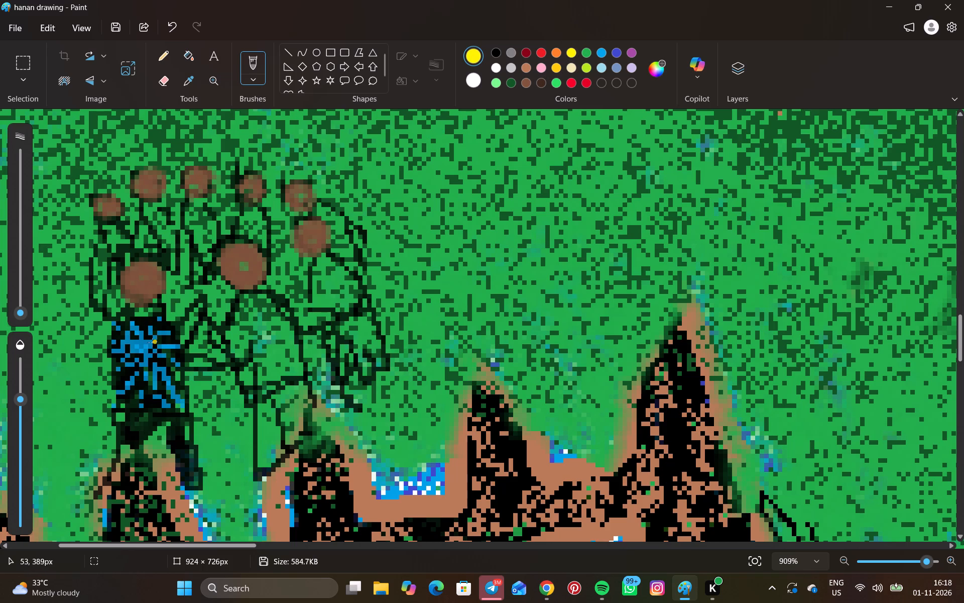
pyautogui.click(145, 347)
pyautogui.click(145, 342)
pyautogui.click(148, 329)
pyautogui.click(146, 334)
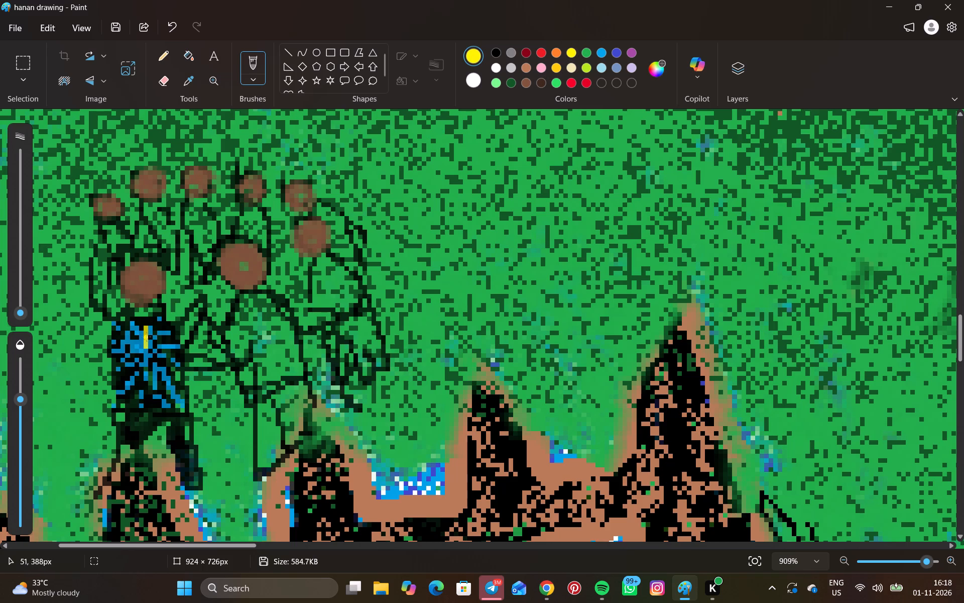
pyautogui.click(149, 342)
pyautogui.moveTo(165, 329); pyautogui.dragTo(153, 340)
pyautogui.moveTo(146, 348); pyautogui.dragTo(154, 348)
pyautogui.moveTo(151, 353); pyautogui.dragTo(168, 358)
pyautogui.moveTo(168, 358); pyautogui.dragTo(175, 361)
# Paint yellow rays from the chest centre to the lower right, downward, to the lower left and to the left edge.
pyautogui.moveTo(153, 355); pyautogui.dragTo(174, 382)
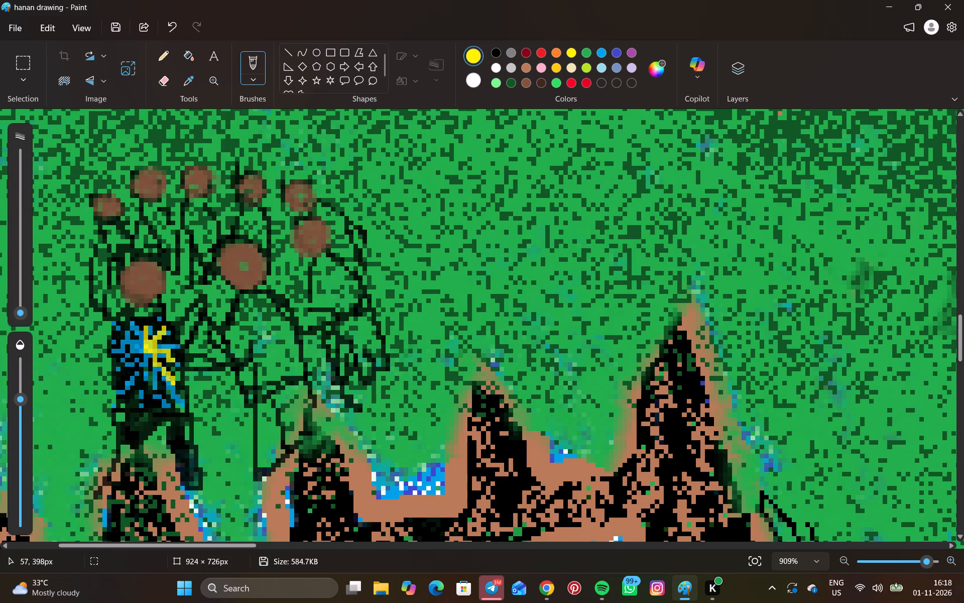
pyautogui.moveTo(149, 358); pyautogui.dragTo(159, 391)
pyautogui.moveTo(148, 359); pyautogui.dragTo(131, 393)
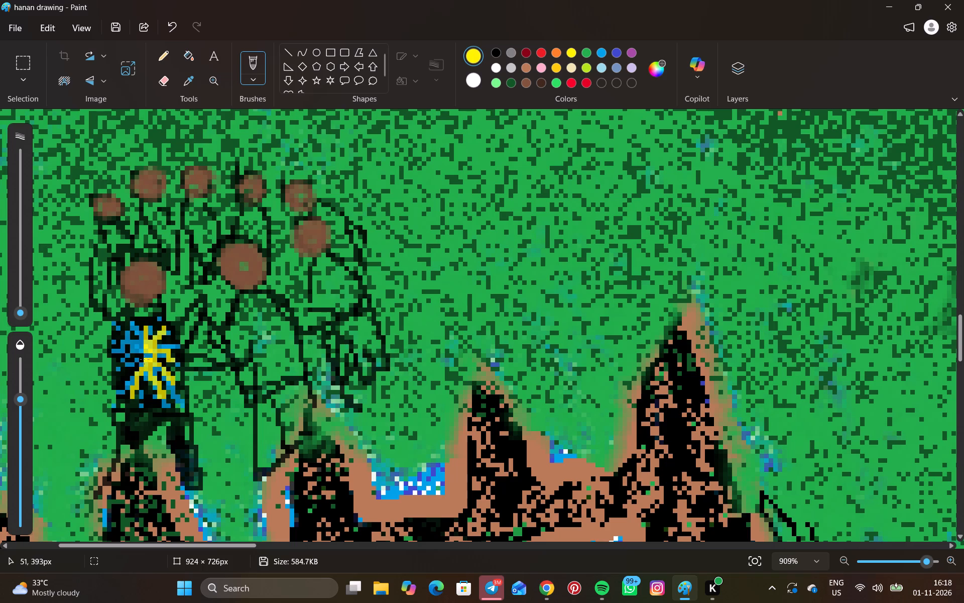
pyautogui.moveTo(144, 359); pyautogui.dragTo(118, 377)
pyautogui.moveTo(144, 355); pyautogui.dragTo(137, 354)
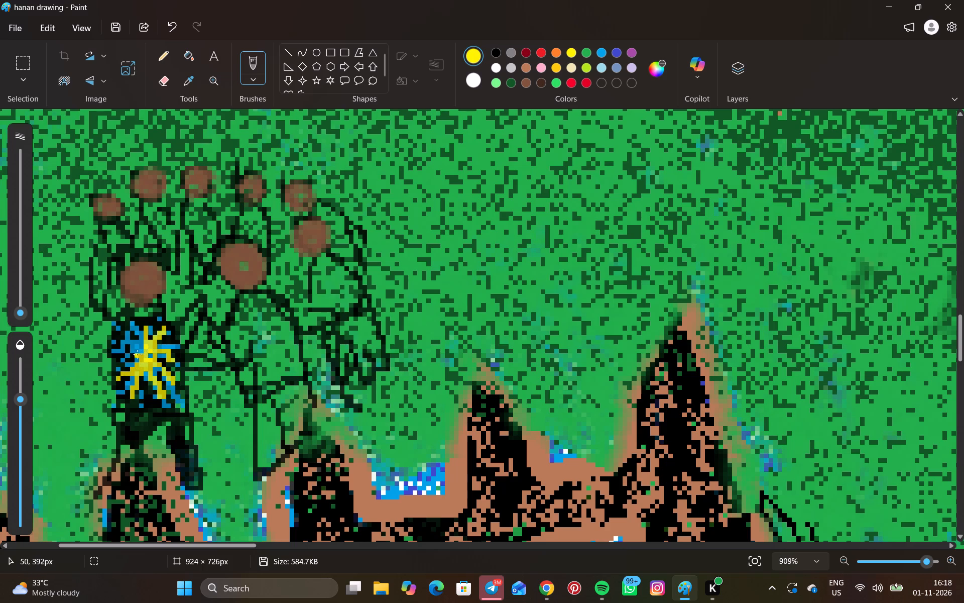
pyautogui.moveTo(137, 354); pyautogui.dragTo(113, 352)
# Add yellow rays from the chest centre toward the torso's upper left to complete the yellow burst.
pyautogui.click(145, 353)
pyautogui.moveTo(142, 355); pyautogui.dragTo(138, 348)
pyautogui.moveTo(138, 345); pyautogui.dragTo(125, 339)
pyautogui.moveTo(125, 339); pyautogui.dragTo(124, 339)
pyautogui.click(142, 352)
pyautogui.moveTo(142, 346); pyautogui.dragTo(141, 342)
pyautogui.moveTo(141, 341); pyautogui.dragTo(135, 331)
# Paint red rays over the yellow burst, from its centre upward, to the upper right, lower right and downward.
pyautogui.click(571, 87)
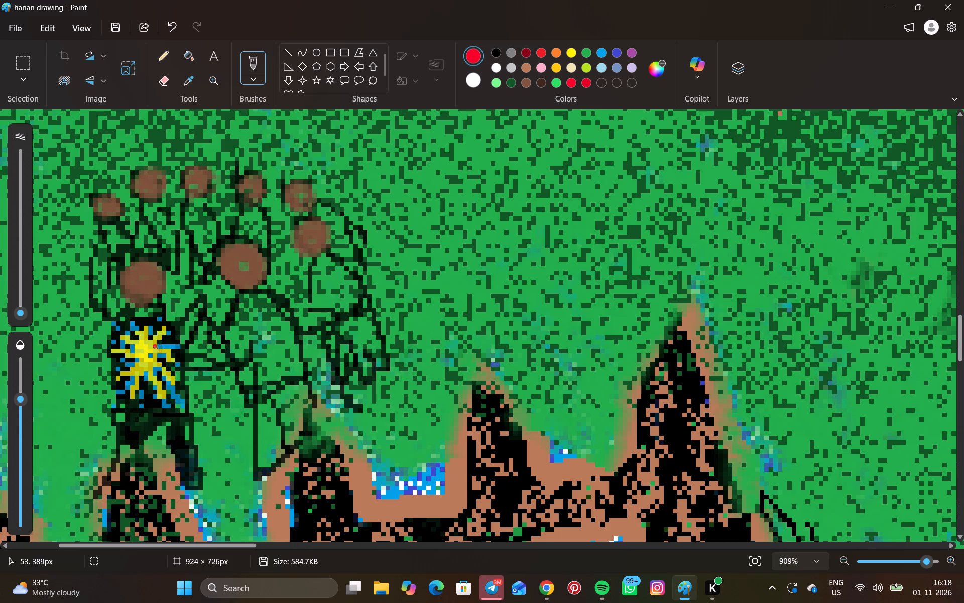
pyautogui.moveTo(146, 361); pyautogui.dragTo(145, 336)
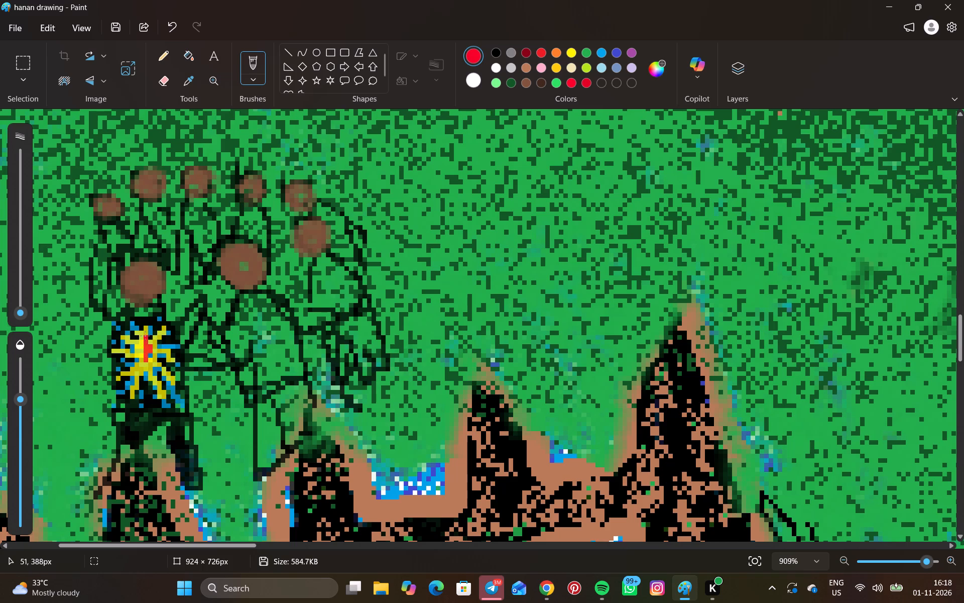
pyautogui.moveTo(145, 336); pyautogui.dragTo(145, 333)
pyautogui.click(145, 332)
pyautogui.moveTo(150, 357); pyautogui.dragTo(171, 339)
pyautogui.moveTo(147, 363); pyautogui.dragTo(174, 378)
pyautogui.moveTo(146, 365); pyautogui.dragTo(150, 386)
# Paint red rays from the burst's centre to the lower left, left and upper left of the torso.
pyautogui.moveTo(144, 362); pyautogui.dragTo(120, 387)
pyautogui.moveTo(140, 361); pyautogui.dragTo(120, 365)
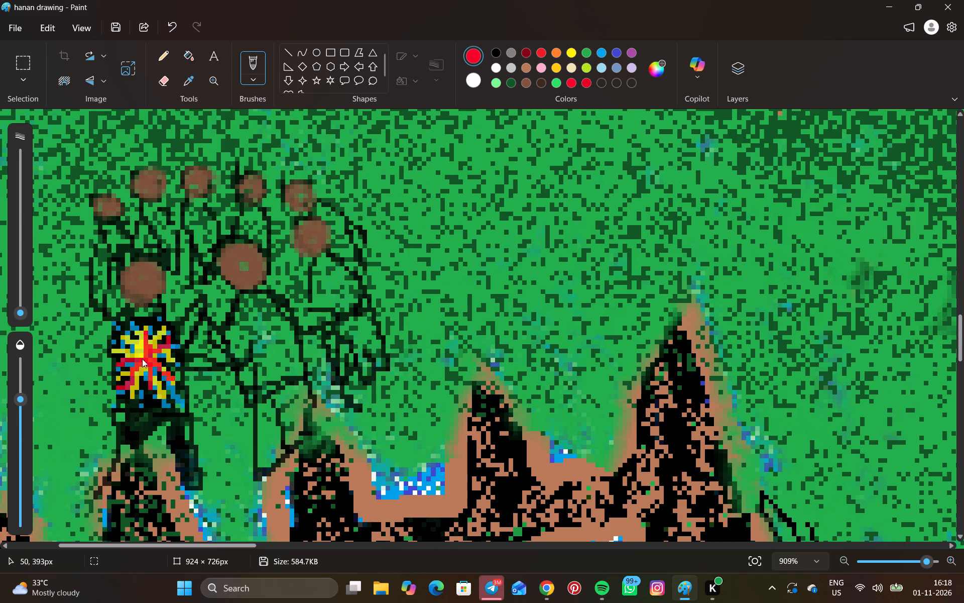
pyautogui.moveTo(145, 356); pyautogui.dragTo(133, 354)
pyautogui.moveTo(131, 349); pyautogui.dragTo(120, 339)
pyautogui.moveTo(145, 355); pyautogui.dragTo(141, 349)
pyautogui.moveTo(133, 330); pyautogui.dragTo(143, 356)
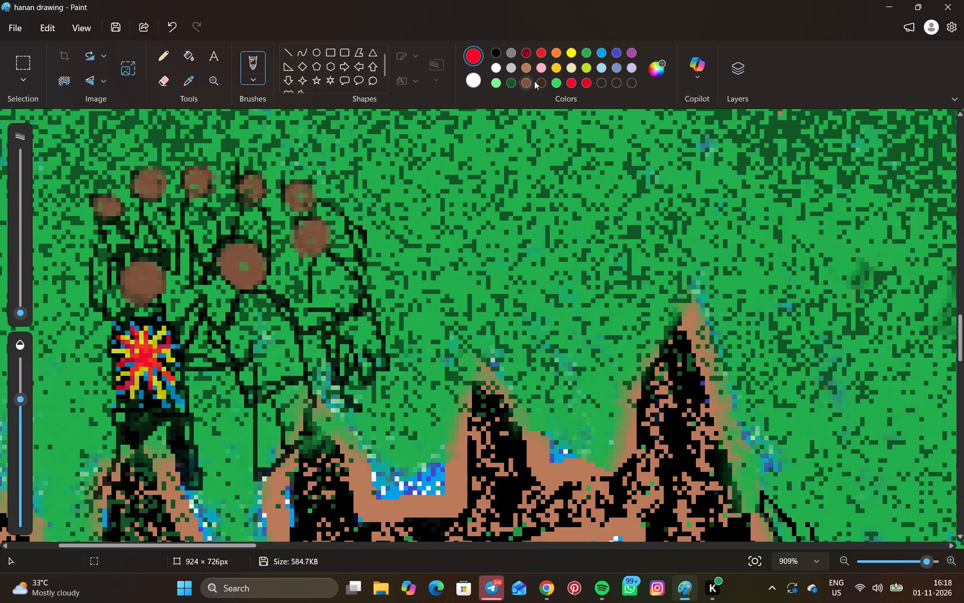
# Paint pink diagonal rays and a pink centre over the red burst on the torso.
pyautogui.click(541, 73)
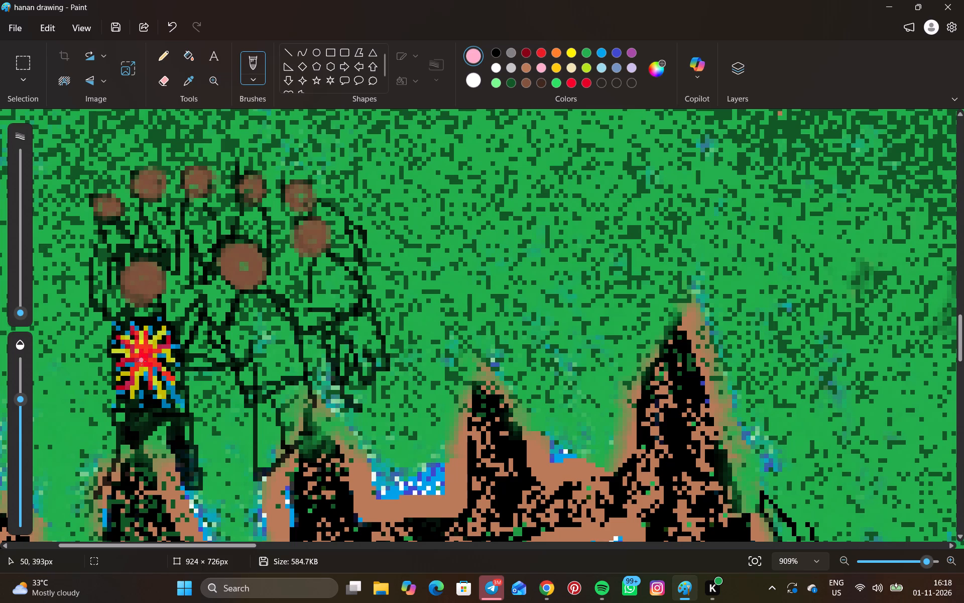
pyautogui.click(142, 361)
pyautogui.click(159, 341)
pyautogui.moveTo(163, 336); pyautogui.dragTo(143, 360)
pyautogui.moveTo(141, 362); pyautogui.dragTo(116, 350)
pyautogui.moveTo(140, 357); pyautogui.dragTo(125, 376)
pyautogui.moveTo(147, 361); pyautogui.dragTo(173, 386)
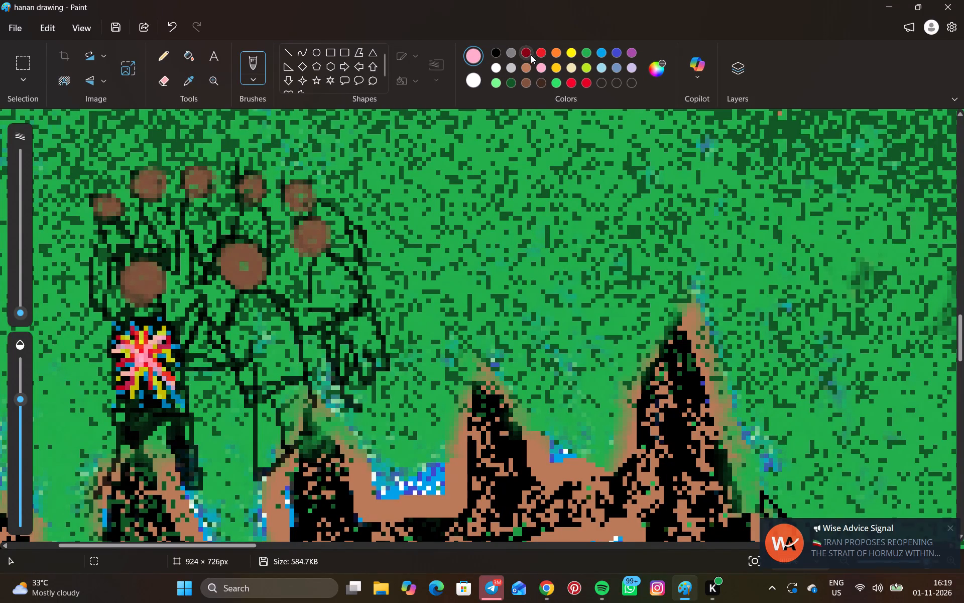
# Color the slanted arm beside the burst-patterned torso yellow, from its raised tip down to the torso.
pyautogui.click(568, 55)
pyautogui.click(185, 329)
pyautogui.moveTo(191, 325); pyautogui.dragTo(183, 339)
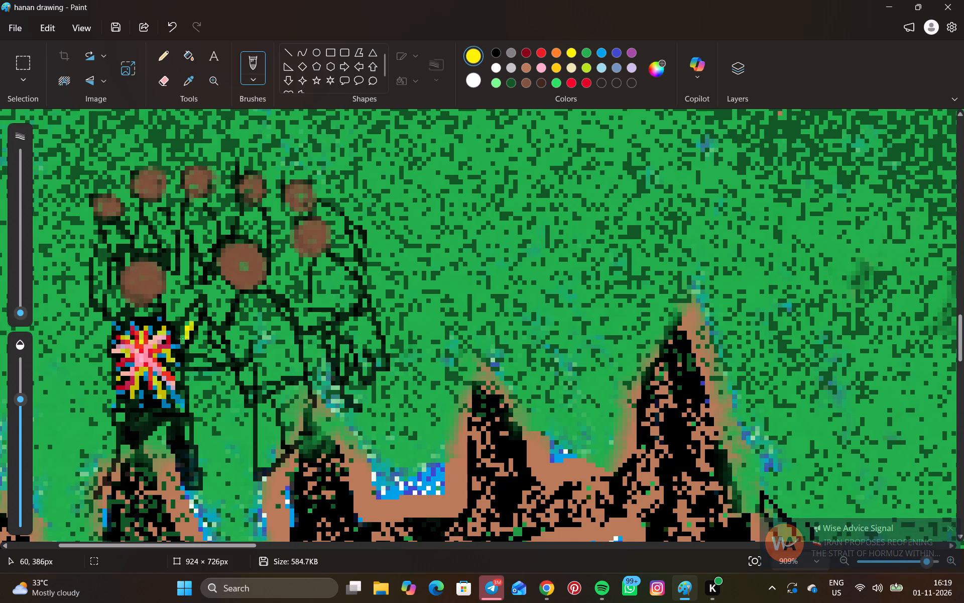
pyautogui.moveTo(183, 339); pyautogui.dragTo(176, 346)
pyautogui.moveTo(203, 306); pyautogui.dragTo(183, 329)
pyautogui.moveTo(192, 320); pyautogui.dragTo(175, 353)
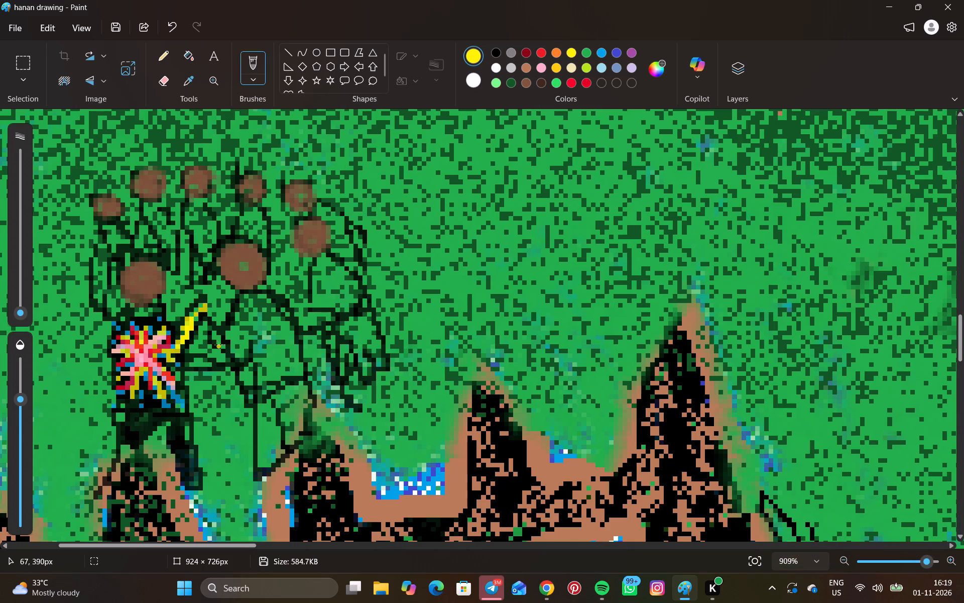
# Outline the neighbouring front figure's rounded torso in yellow and fill its left part with yellow.
pyautogui.moveTo(235, 350); pyautogui.dragTo(228, 342)
pyautogui.click(228, 339)
pyautogui.moveTo(227, 335); pyautogui.dragTo(237, 355)
pyautogui.moveTo(237, 355); pyautogui.dragTo(232, 333)
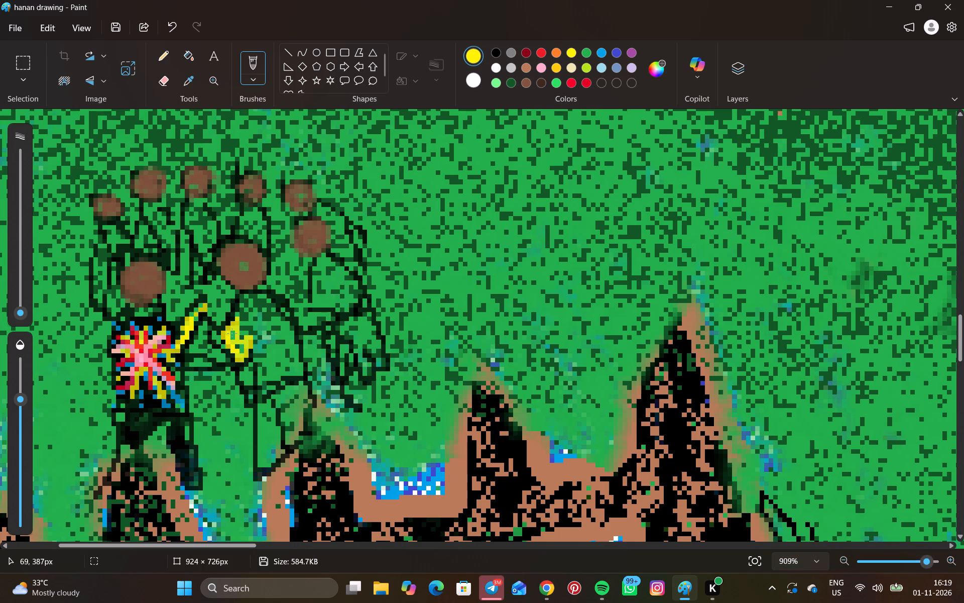
pyautogui.moveTo(232, 333); pyautogui.dragTo(284, 316)
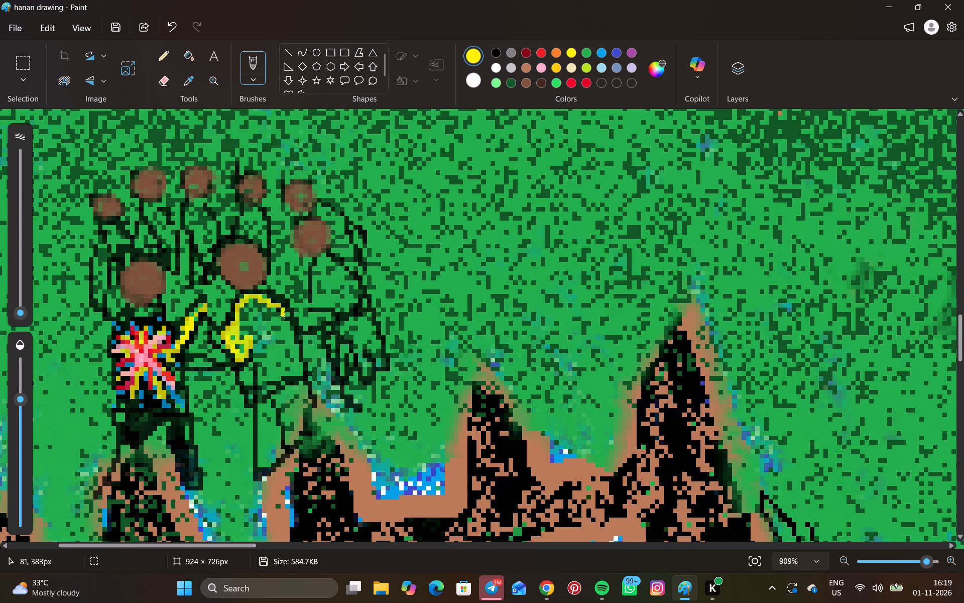
pyautogui.moveTo(284, 316); pyautogui.dragTo(259, 368)
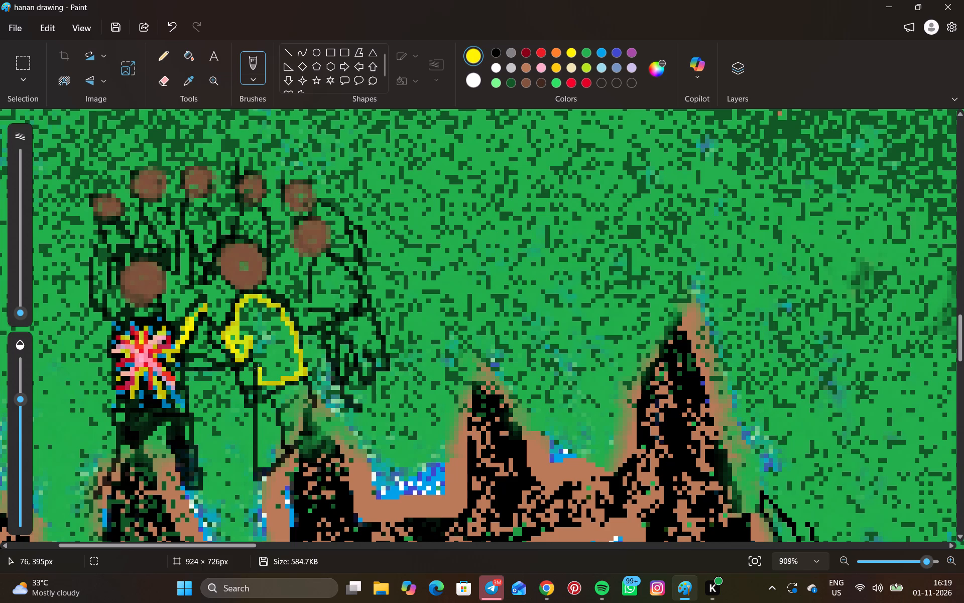
pyautogui.moveTo(259, 368); pyautogui.dragTo(255, 307)
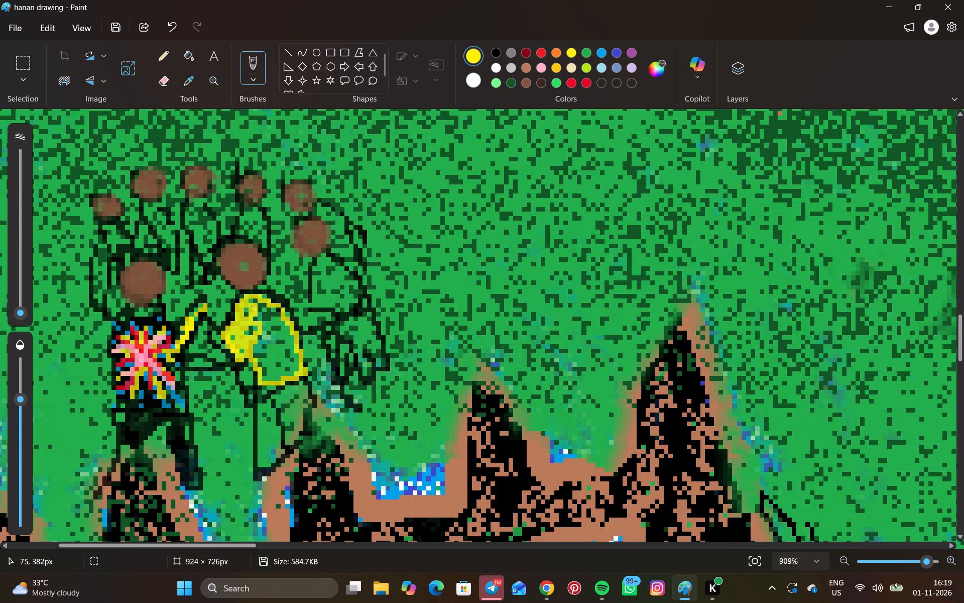
pyautogui.moveTo(255, 307); pyautogui.dragTo(263, 303)
# Fill the unpainted right part of the yellow-outlined rounded torso with dark red.
pyautogui.click(527, 57)
pyautogui.moveTo(262, 317); pyautogui.dragTo(270, 321)
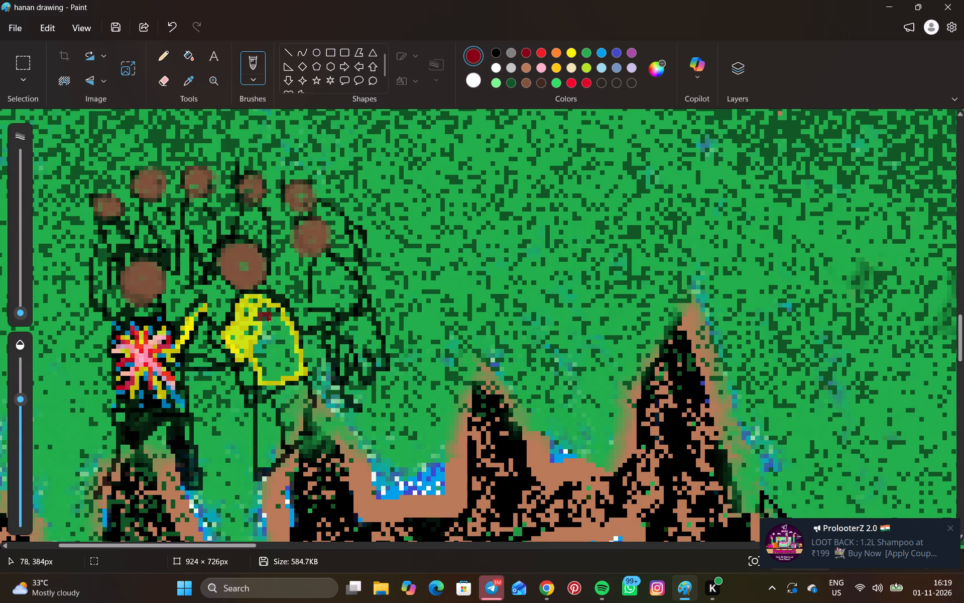
pyautogui.moveTo(270, 321); pyautogui.dragTo(264, 351)
pyautogui.moveTo(264, 351); pyautogui.dragTo(284, 363)
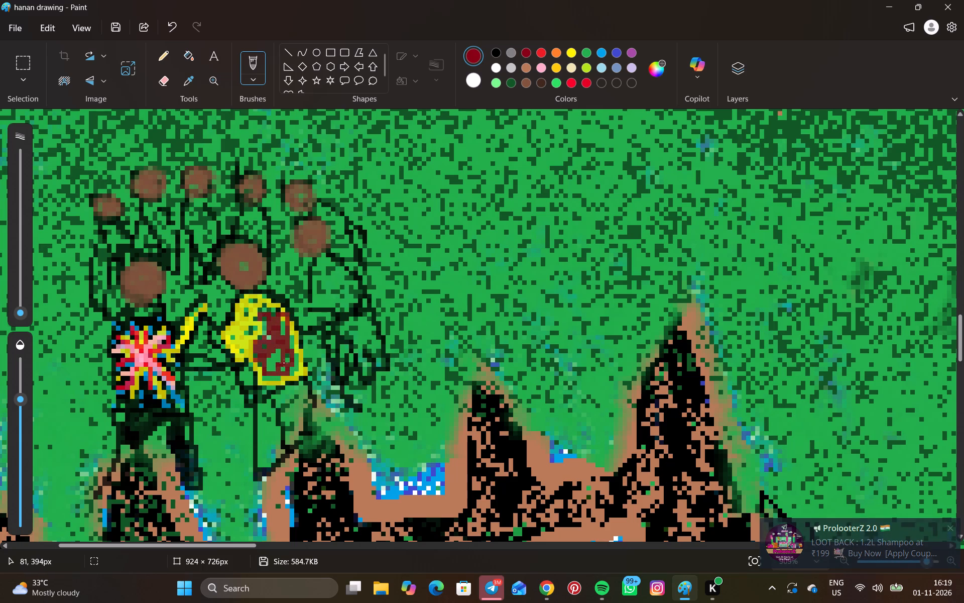
pyautogui.moveTo(284, 363); pyautogui.dragTo(284, 325)
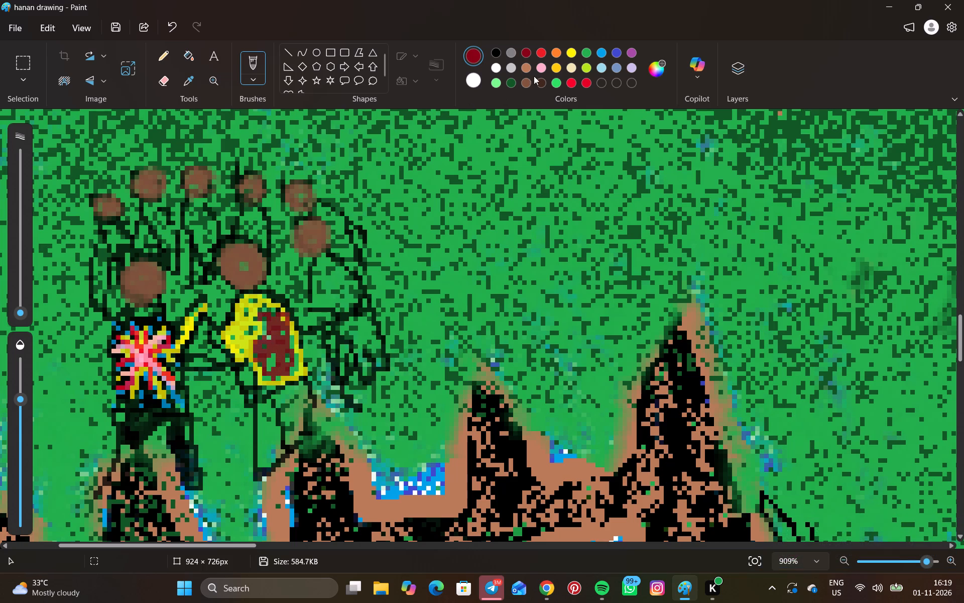
# Paint blue strokes over the dark red and yellow areas of the rounded torso and colour its slanted arm blue.
pyautogui.click(600, 55)
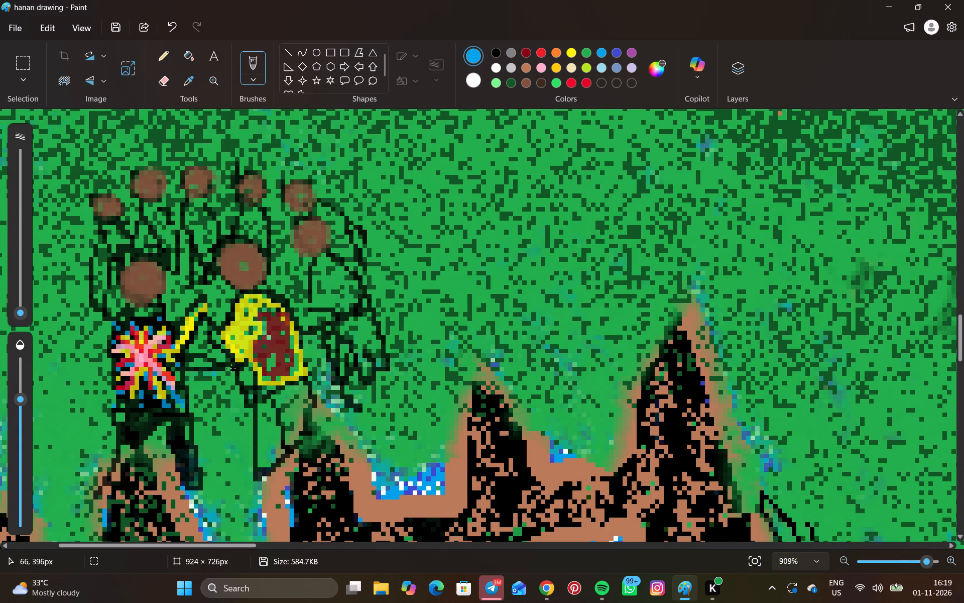
pyautogui.moveTo(255, 354); pyautogui.dragTo(289, 354)
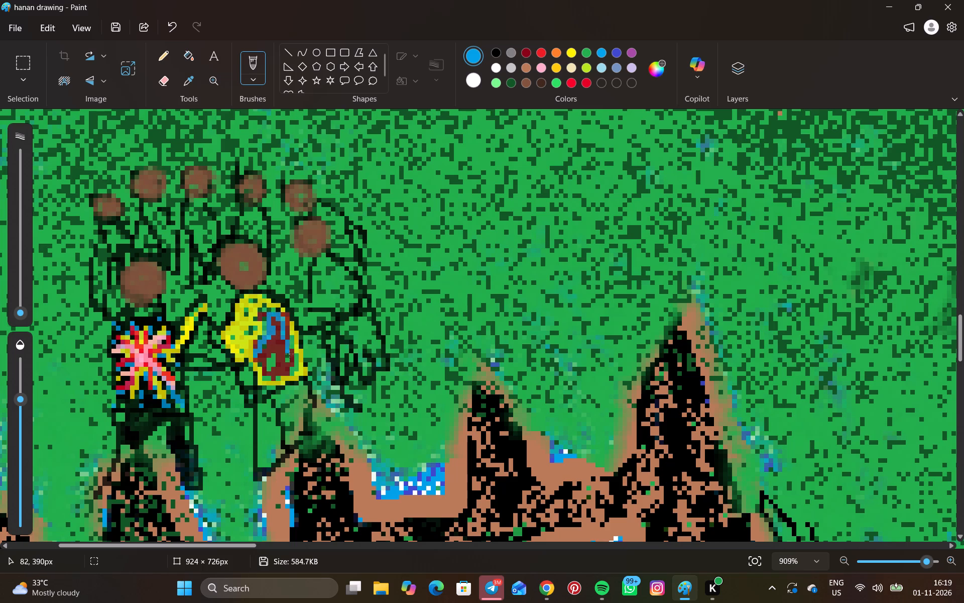
pyautogui.moveTo(289, 354); pyautogui.dragTo(270, 359)
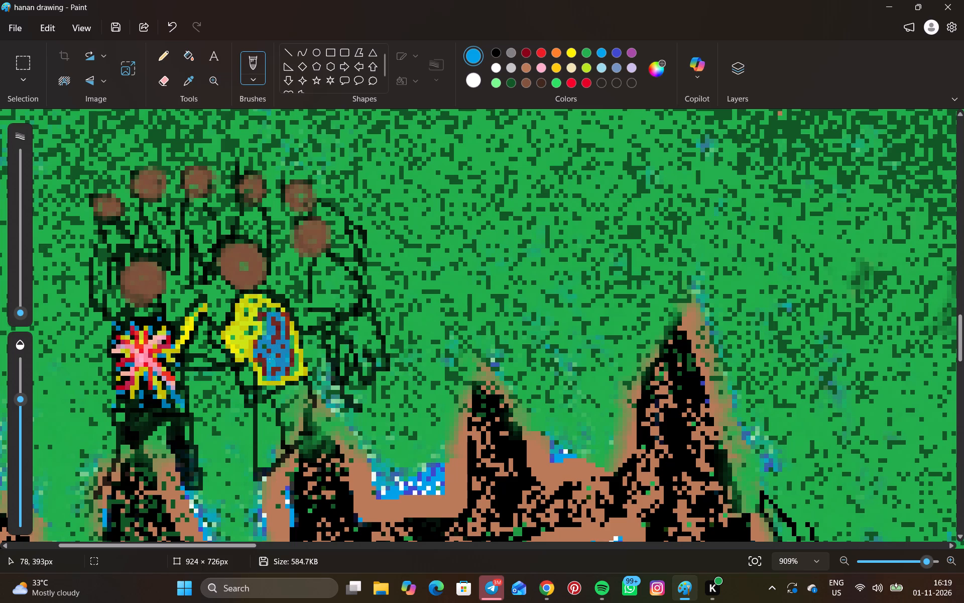
pyautogui.moveTo(270, 359); pyautogui.dragTo(233, 357)
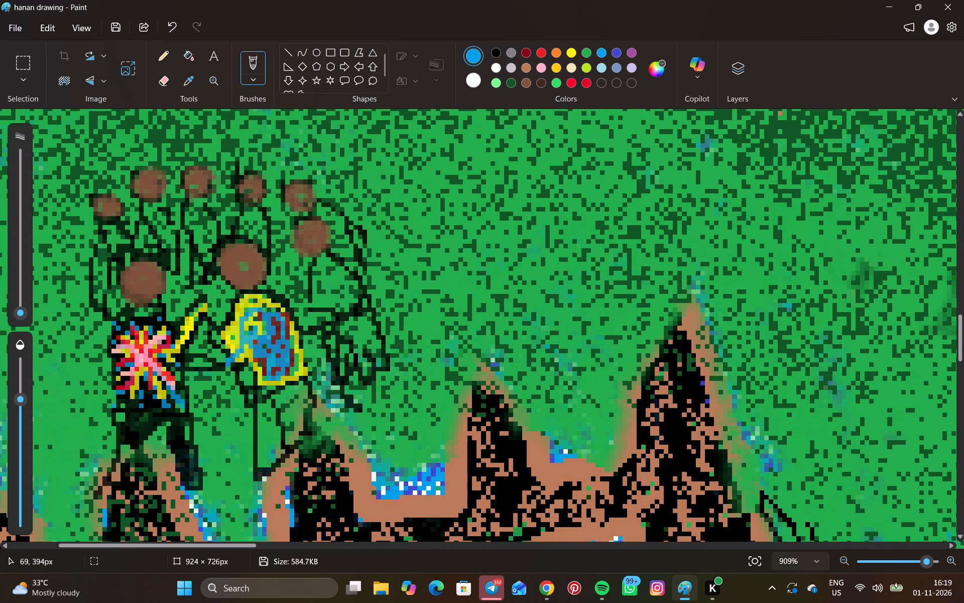
pyautogui.moveTo(233, 357); pyautogui.dragTo(238, 350)
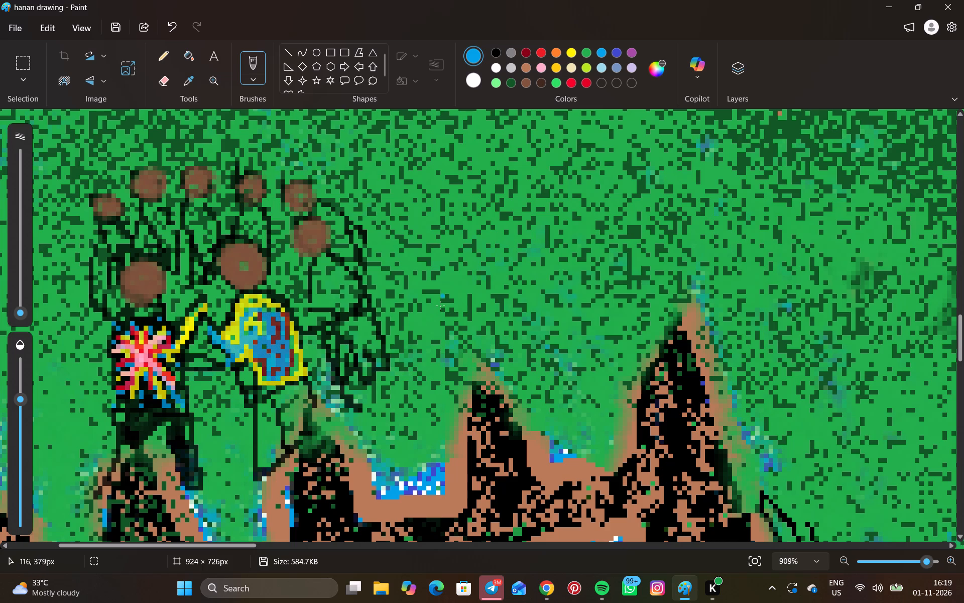
# Paint red curves inside the rounded torso's yellow outline and red strokes across its blue and yellow pattern.
pyautogui.click(544, 55)
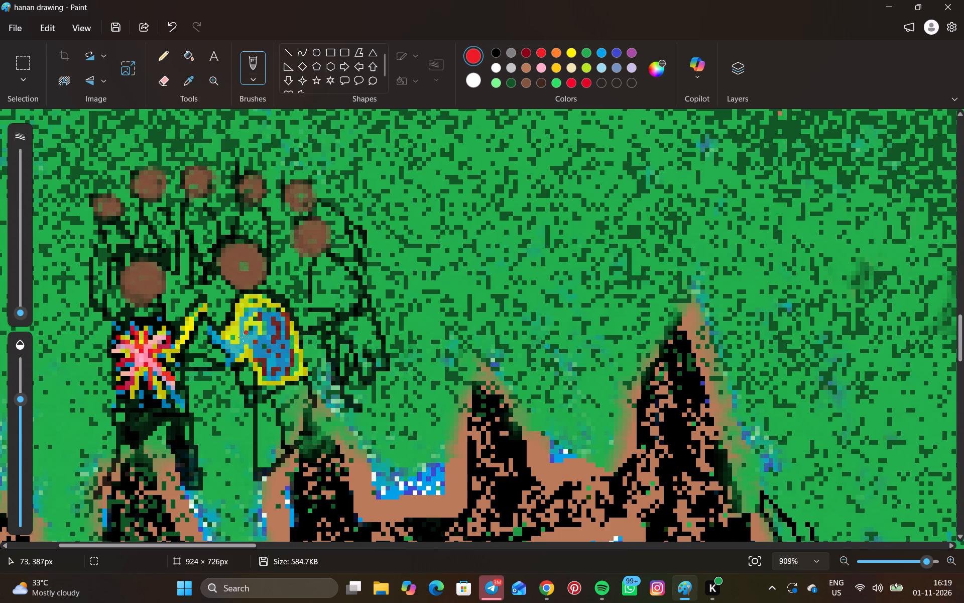
pyautogui.moveTo(237, 338); pyautogui.dragTo(288, 347)
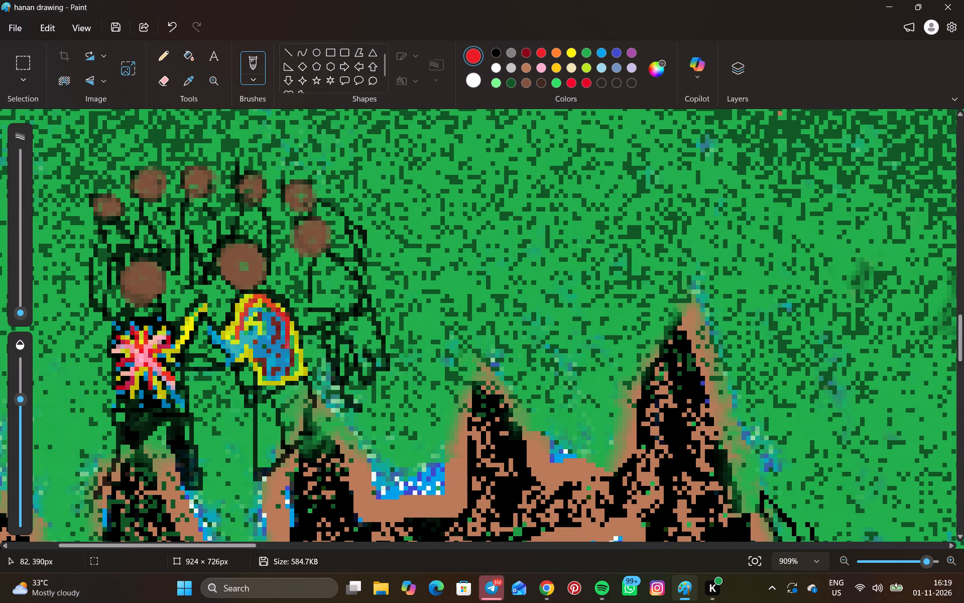
pyautogui.moveTo(288, 347); pyautogui.dragTo(258, 324)
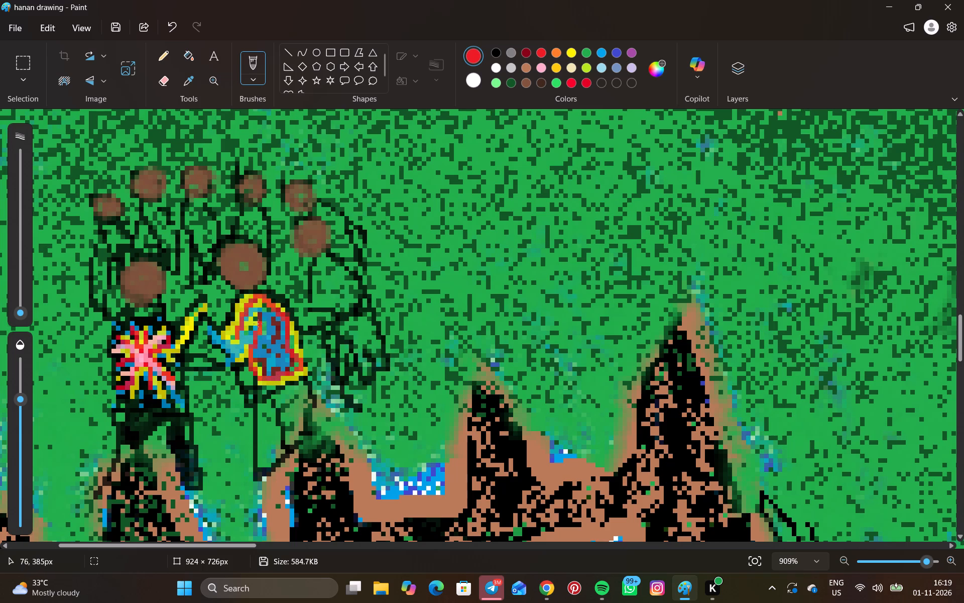
pyautogui.moveTo(258, 324); pyautogui.dragTo(230, 350)
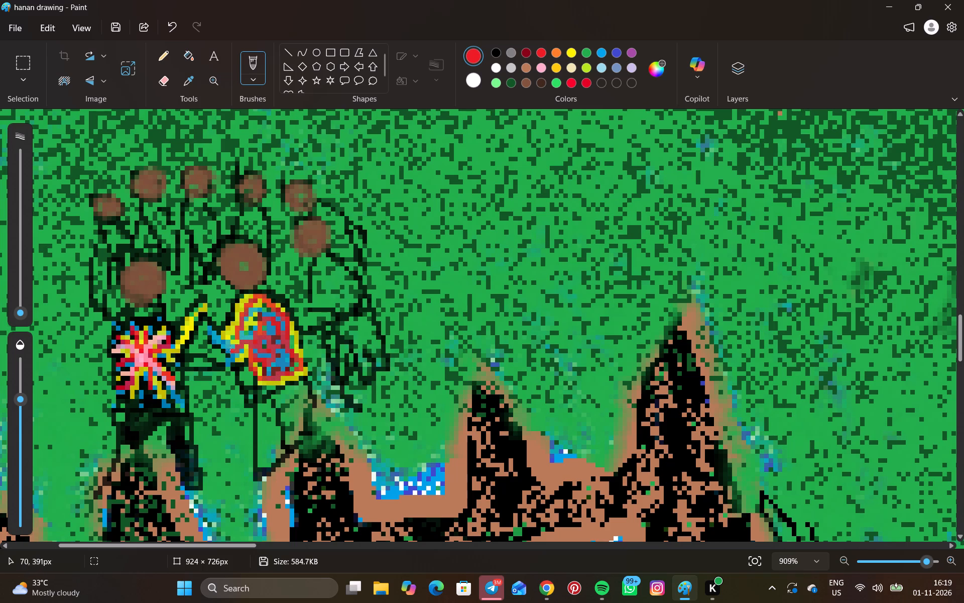
pyautogui.moveTo(230, 350); pyautogui.dragTo(230, 349)
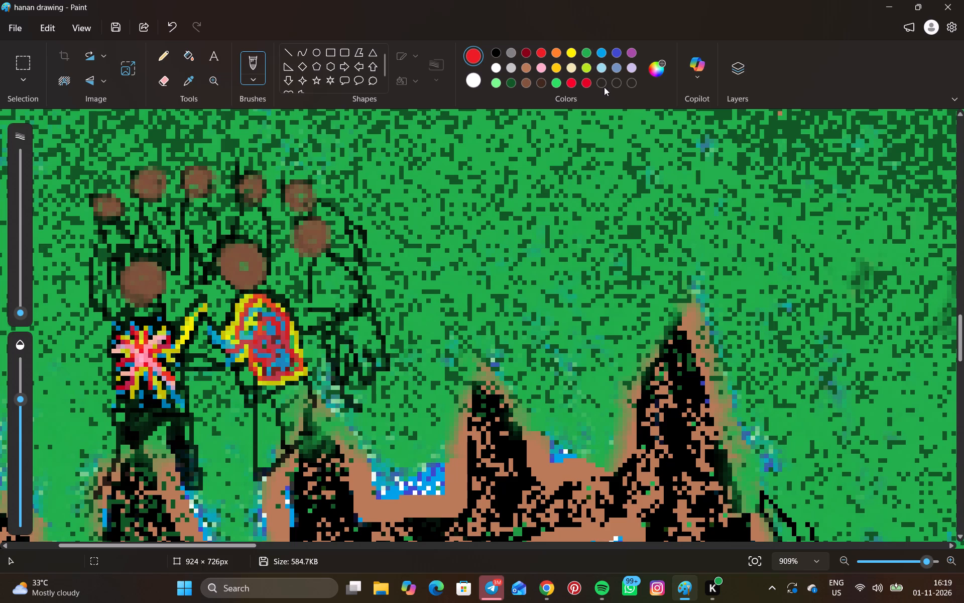
pyautogui.click(604, 87)
pyautogui.moveTo(247, 330); pyautogui.dragTo(251, 325)
pyautogui.click(258, 312)
# Add grey strokes over the red and blue pattern on the rounded torso.
pyautogui.click(512, 53)
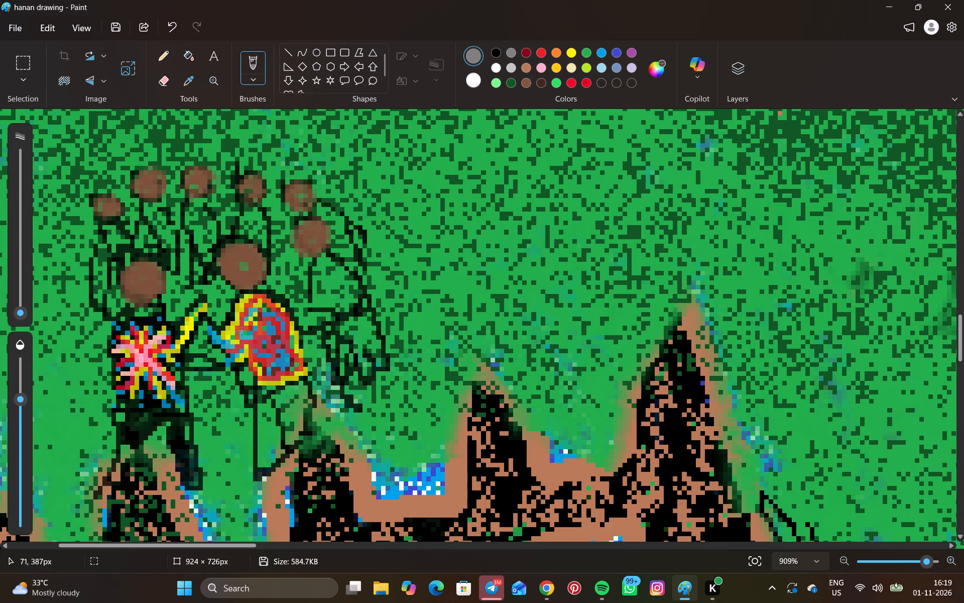
pyautogui.moveTo(246, 339); pyautogui.dragTo(286, 360)
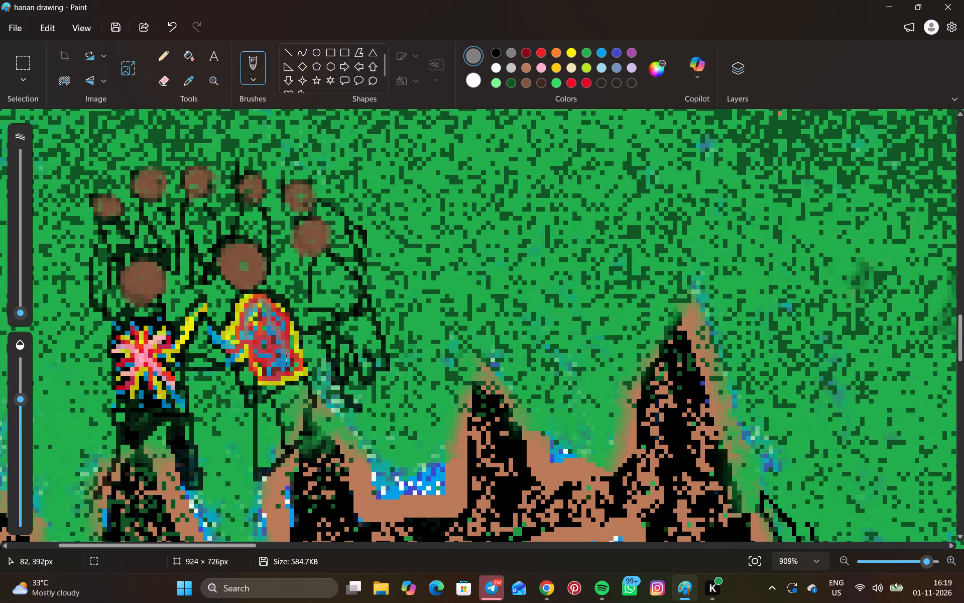
pyautogui.moveTo(286, 360); pyautogui.dragTo(230, 327)
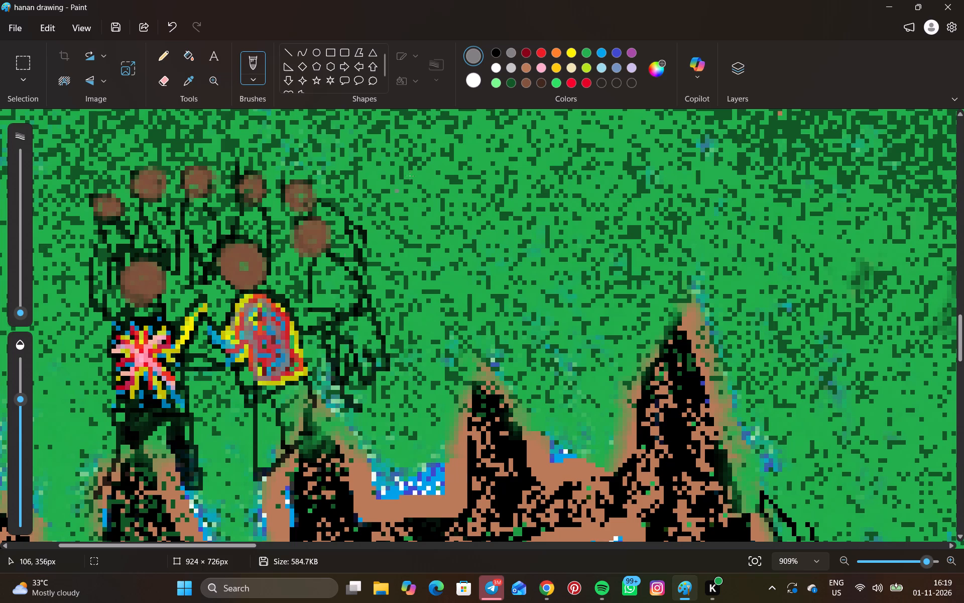
# Paint blue outlines and strokes over both black legs of the front figure with the burst-patterned torso.
pyautogui.click(602, 51)
pyautogui.moveTo(120, 423); pyautogui.dragTo(122, 443)
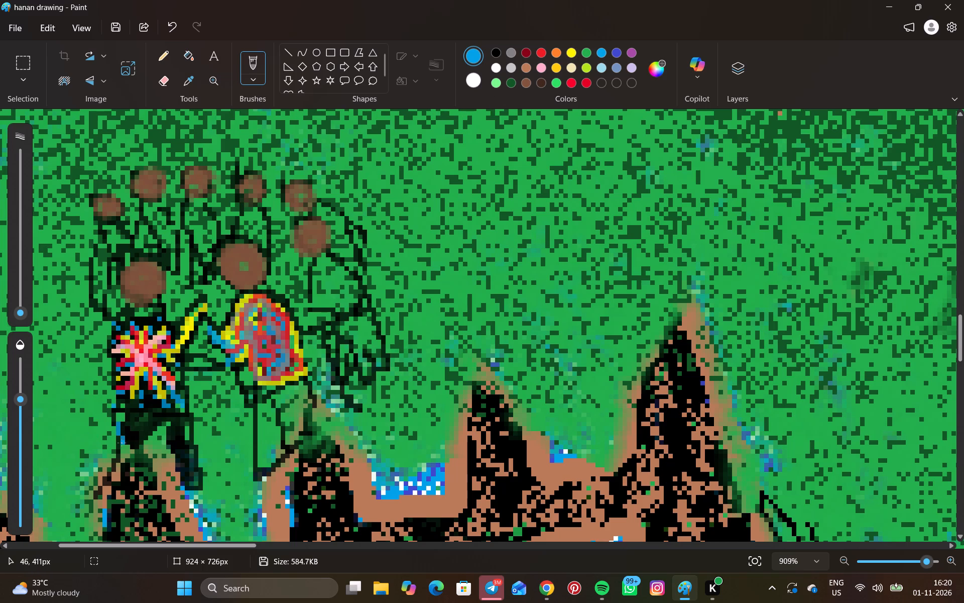
pyautogui.moveTo(122, 443); pyautogui.dragTo(122, 442)
pyautogui.moveTo(121, 419); pyautogui.dragTo(135, 433)
pyautogui.moveTo(144, 410); pyautogui.dragTo(143, 421)
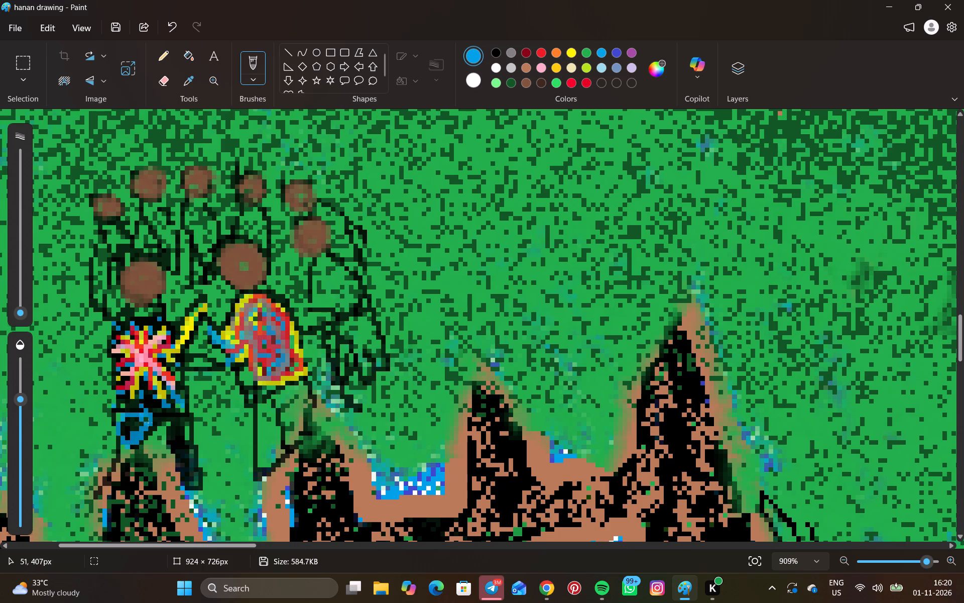
pyautogui.moveTo(149, 423); pyautogui.dragTo(182, 422)
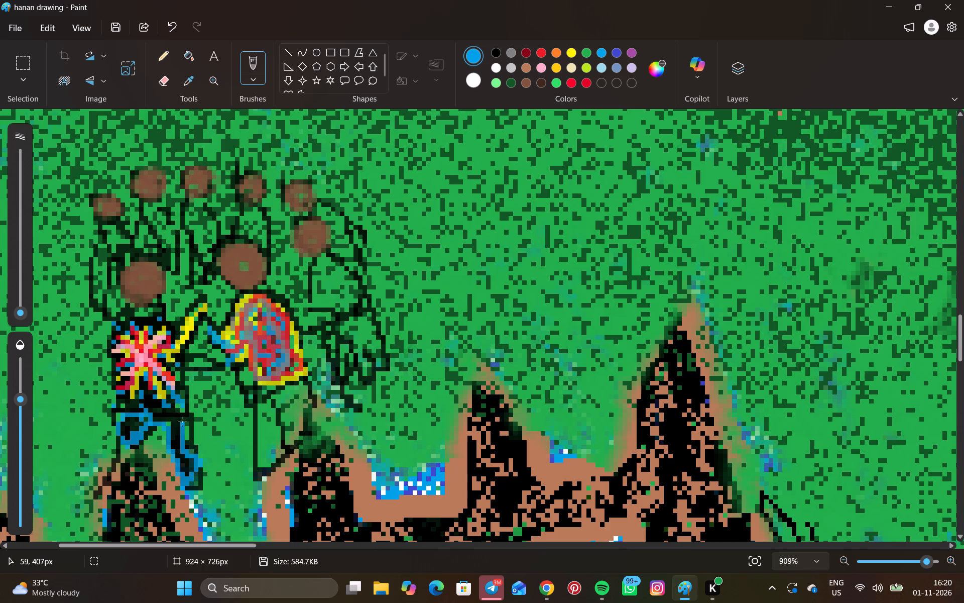
pyautogui.moveTo(182, 422); pyautogui.dragTo(187, 469)
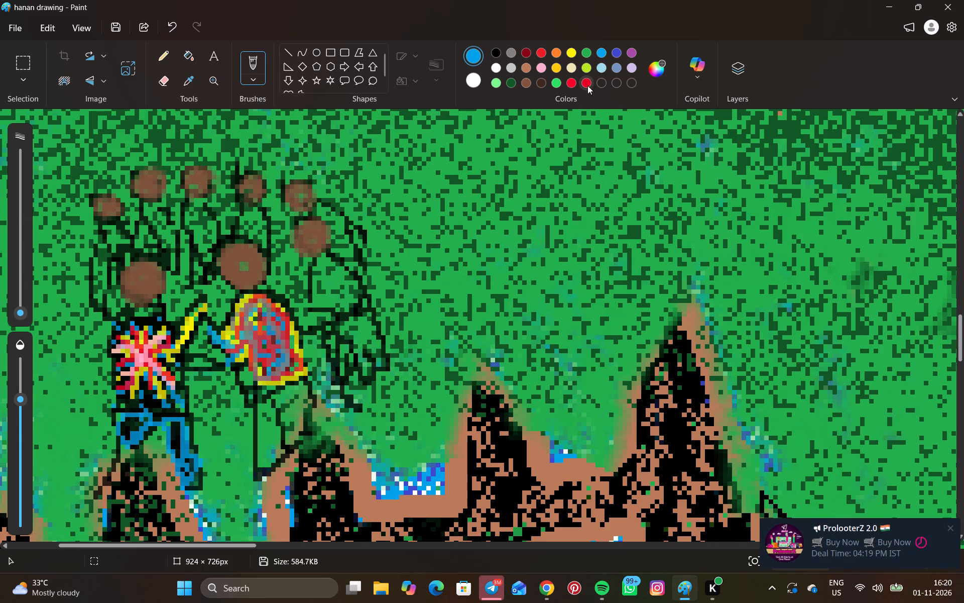
pyautogui.click(606, 83)
pyautogui.click(602, 83)
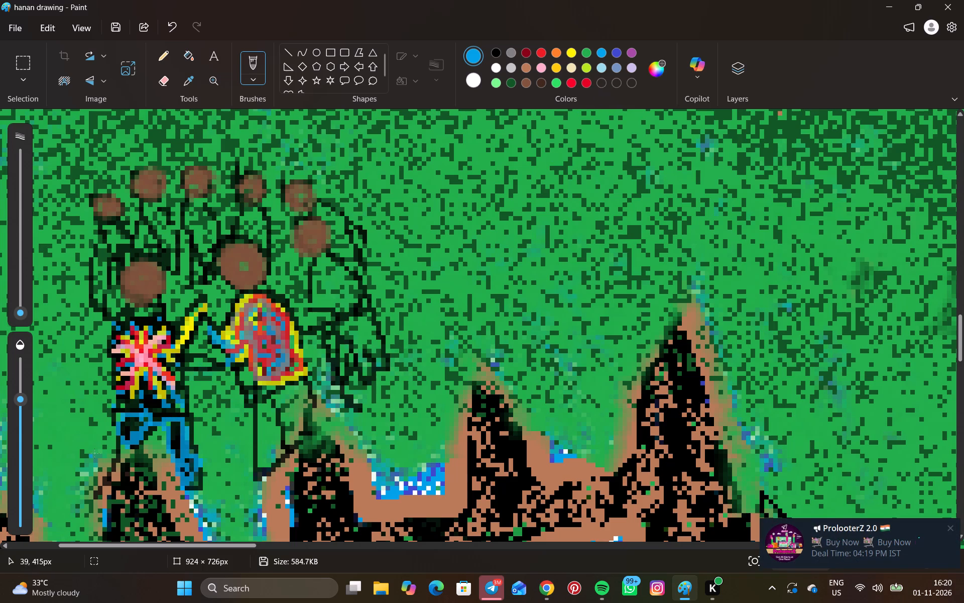
pyautogui.moveTo(129, 429); pyautogui.dragTo(137, 425)
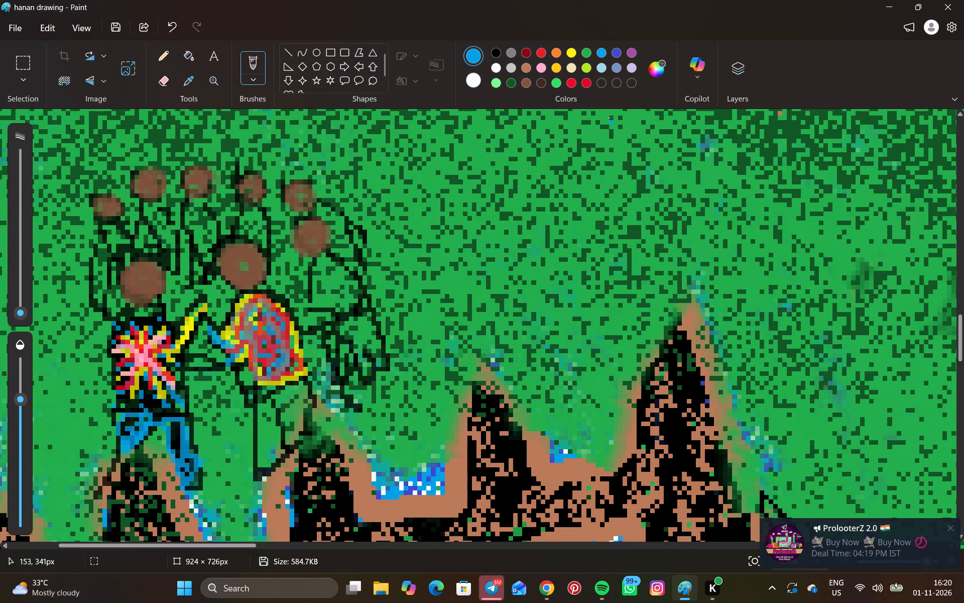
pyautogui.click(617, 86)
pyautogui.click(617, 82)
pyautogui.click(597, 85)
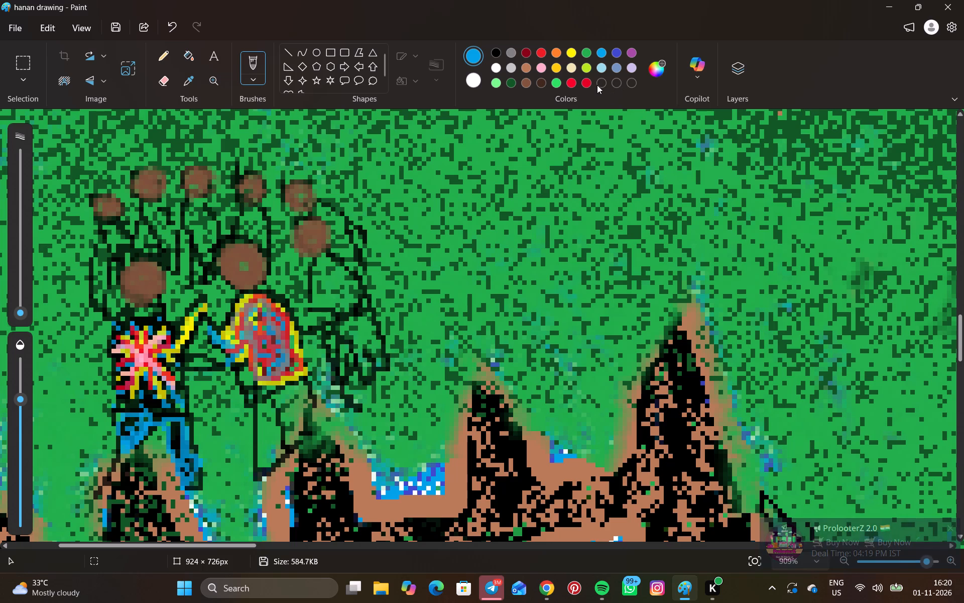
pyautogui.click(598, 82)
# Fill the inside of the blue-outlined legs with grey.
pyautogui.click(510, 58)
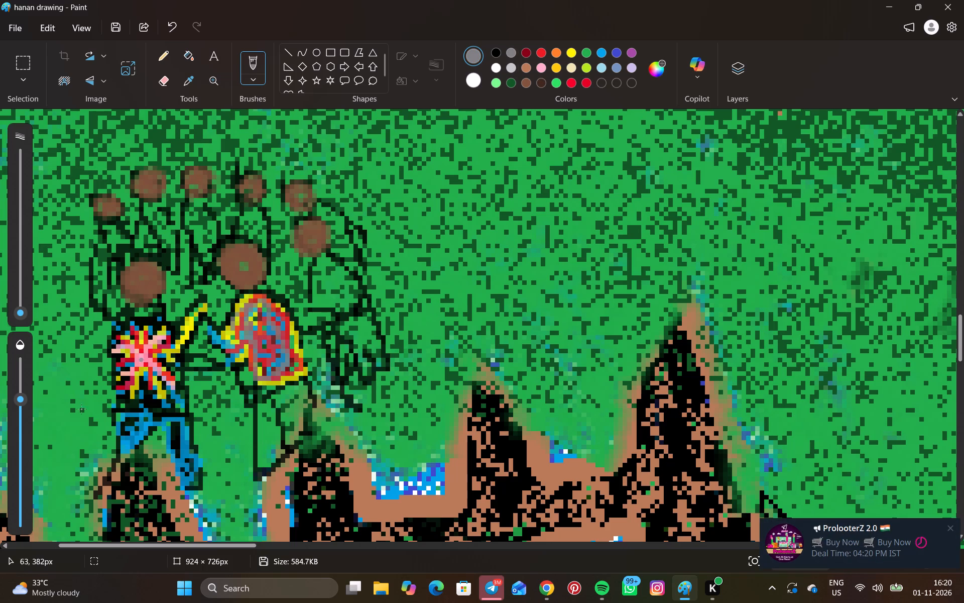
pyautogui.moveTo(143, 424); pyautogui.dragTo(184, 460)
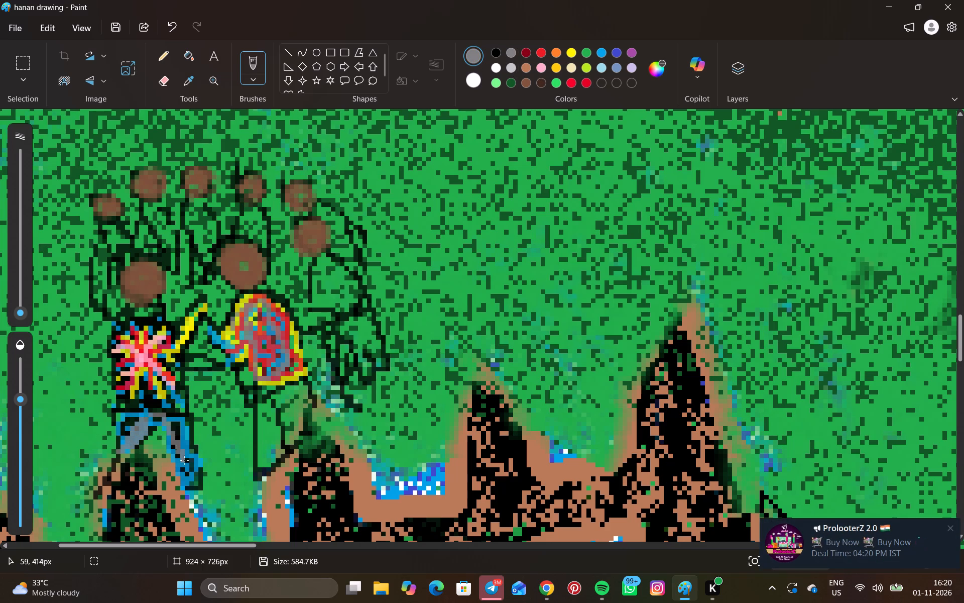
pyautogui.moveTo(184, 460); pyautogui.dragTo(178, 448)
# Fill the legs of the neighbouring figure below the rounded torso with grey.
pyautogui.moveTo(262, 398); pyautogui.dragTo(259, 466)
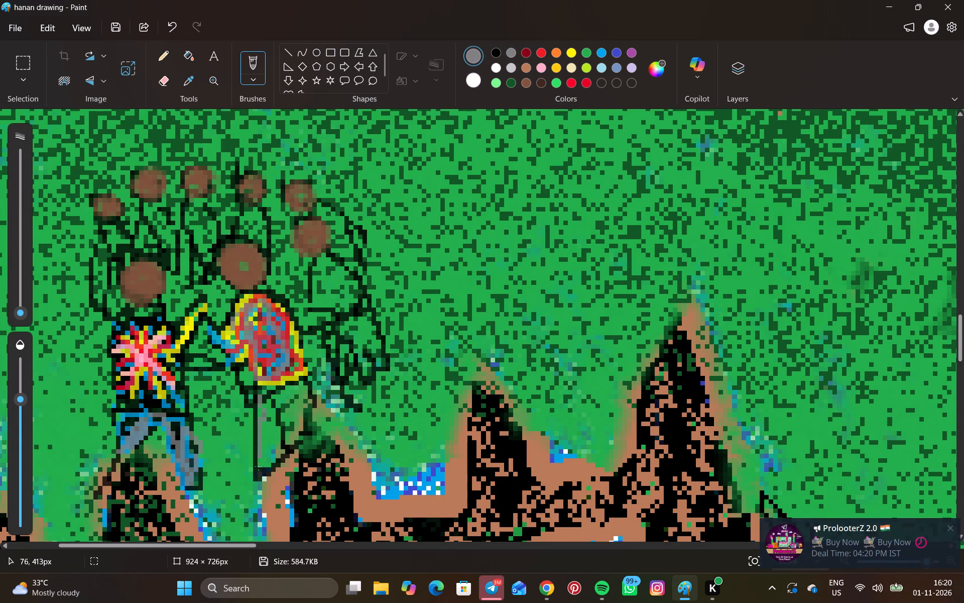
pyautogui.moveTo(259, 466); pyautogui.dragTo(290, 440)
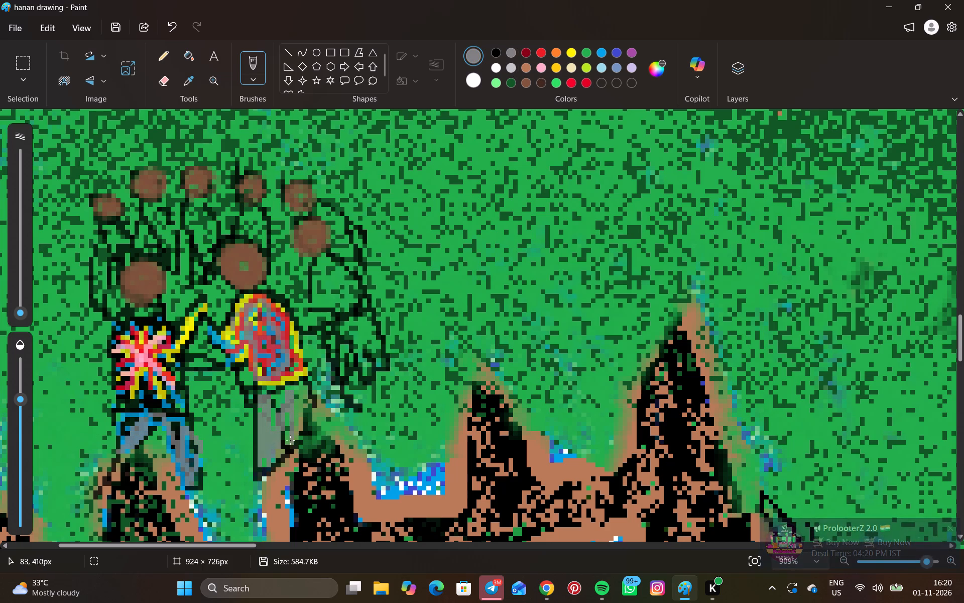
pyautogui.moveTo(290, 440); pyautogui.dragTo(283, 441)
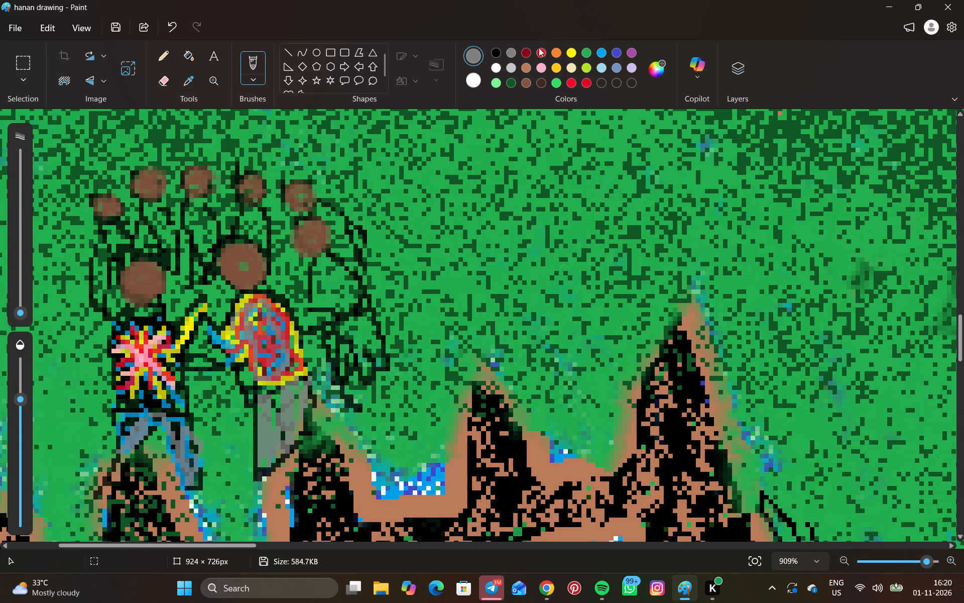
# Draw a black line down the middle of the grey legs below the rounded torso.
pyautogui.click(491, 51)
pyautogui.moveTo(280, 406); pyautogui.dragTo(279, 460)
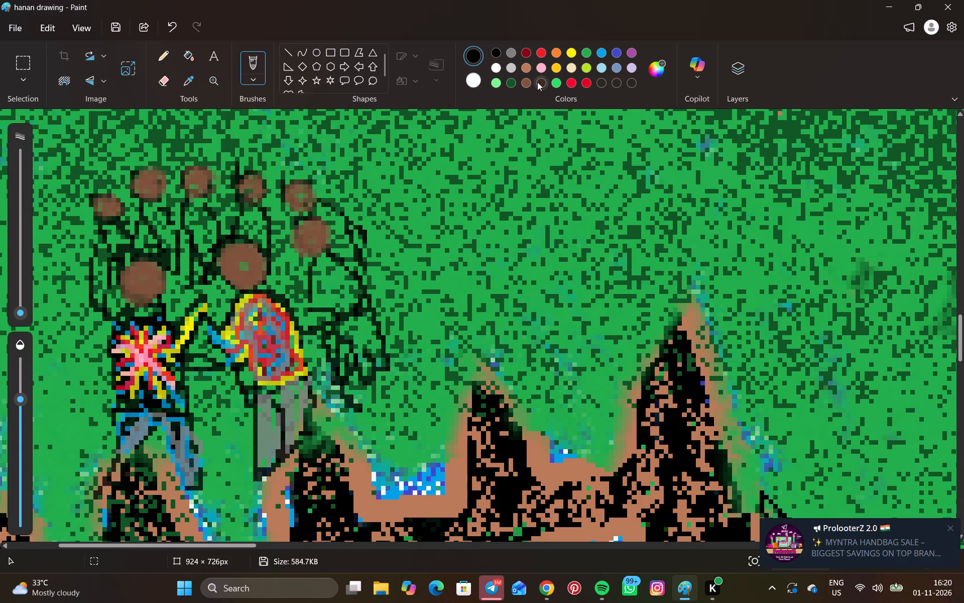
# Paint dark brown vertical streaks over the grey legs below the rounded torso.
pyautogui.click(537, 82)
pyautogui.moveTo(268, 395); pyautogui.dragTo(247, 429)
pyautogui.moveTo(276, 403); pyautogui.dragTo(263, 426)
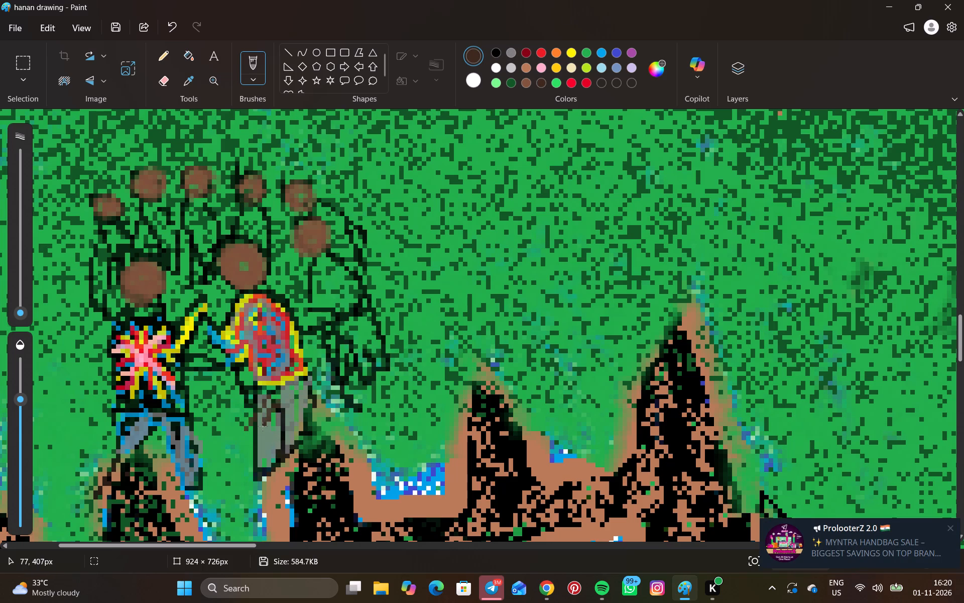
pyautogui.moveTo(263, 426); pyautogui.dragTo(266, 422)
pyautogui.moveTo(272, 413); pyautogui.dragTo(275, 443)
pyautogui.moveTo(291, 395); pyautogui.dragTo(288, 442)
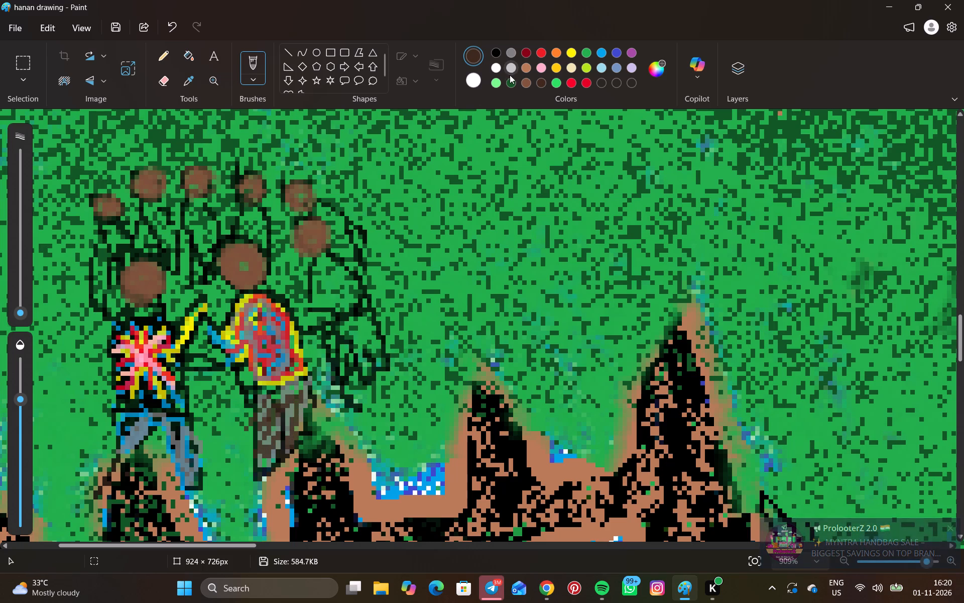
# Paint dark green diagonal streaks over the grey-brown legs below the rounded torso.
pyautogui.click(510, 78)
pyautogui.moveTo(270, 405); pyautogui.dragTo(257, 431)
pyautogui.moveTo(281, 417); pyautogui.dragTo(259, 443)
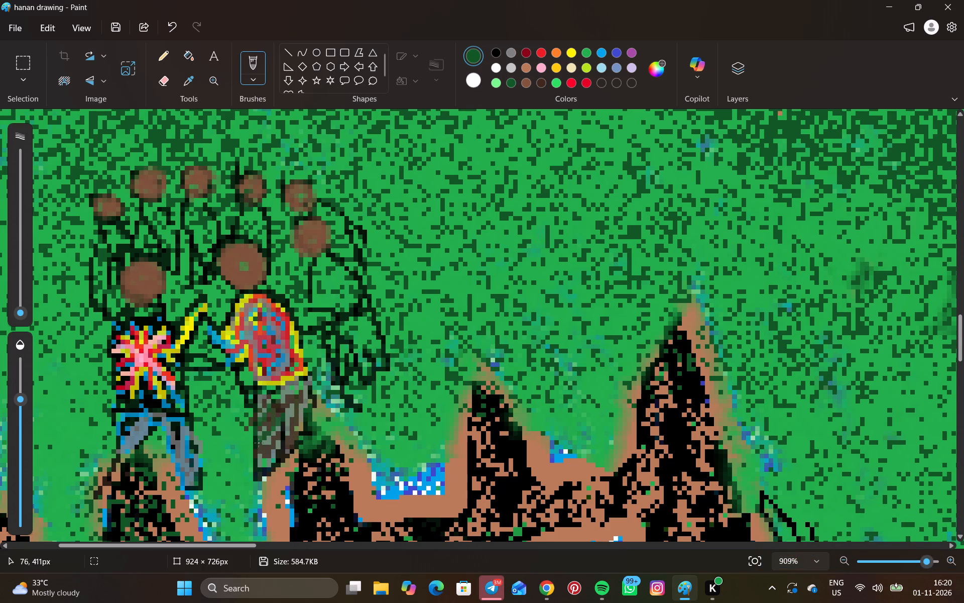
pyautogui.moveTo(259, 443); pyautogui.dragTo(271, 436)
pyautogui.moveTo(282, 427); pyautogui.dragTo(260, 458)
pyautogui.moveTo(305, 400); pyautogui.dragTo(283, 426)
pyautogui.moveTo(304, 374); pyautogui.dragTo(278, 414)
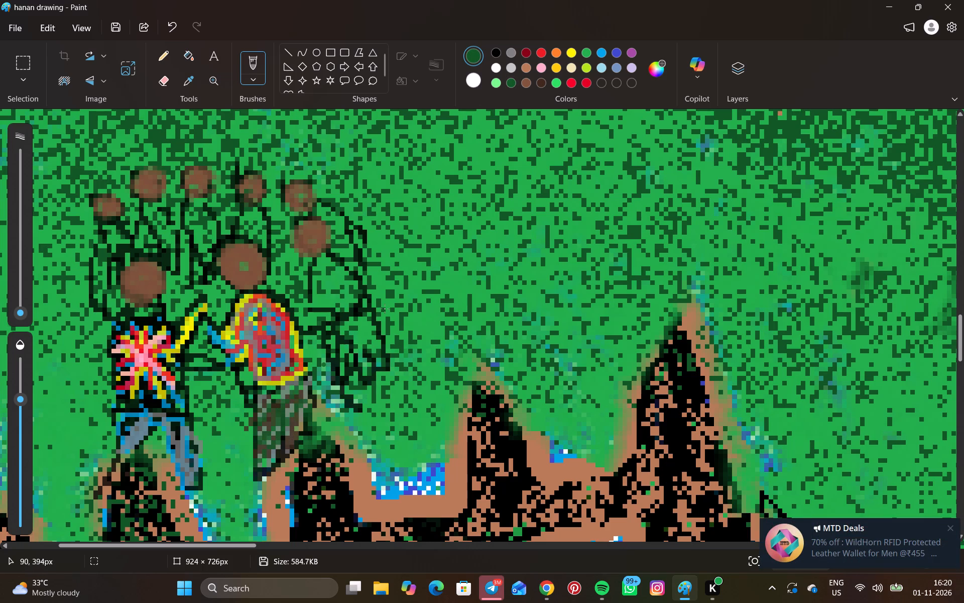
# Paint bright red diagonal streaks over the legs below the rounded torso.
pyautogui.click(584, 87)
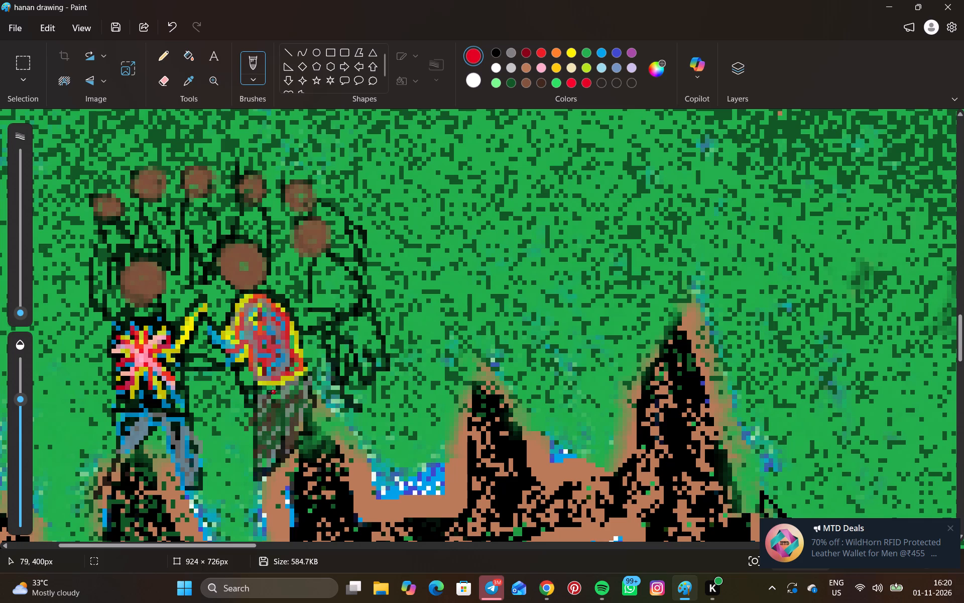
pyautogui.moveTo(273, 391); pyautogui.dragTo(258, 410)
pyautogui.moveTo(282, 398); pyautogui.dragTo(258, 430)
pyautogui.moveTo(271, 427); pyautogui.dragTo(271, 445)
pyautogui.moveTo(278, 435); pyautogui.dragTo(262, 458)
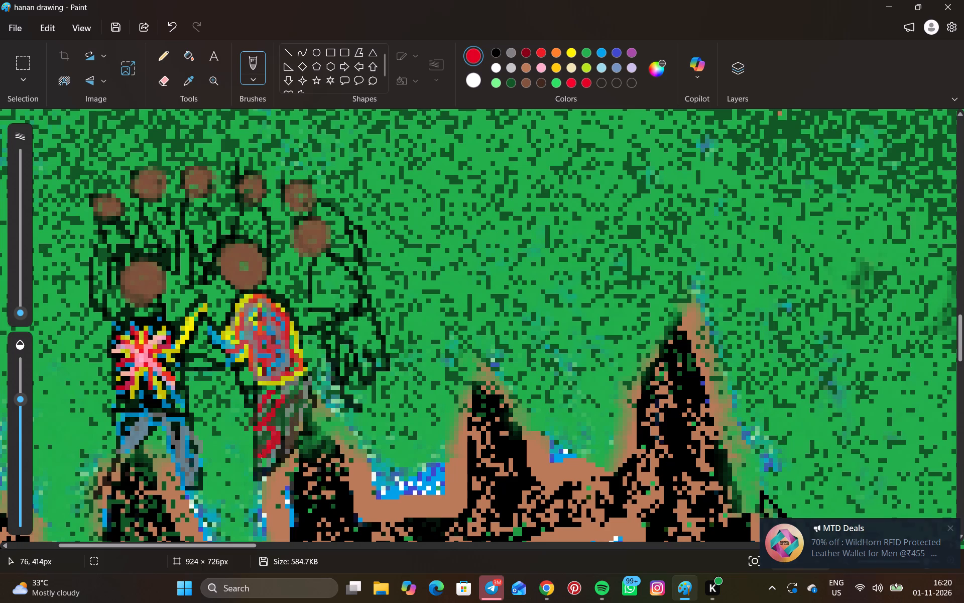
pyautogui.moveTo(262, 458); pyautogui.dragTo(261, 458)
pyautogui.moveTo(291, 430); pyautogui.dragTo(293, 403)
pyautogui.click(293, 399)
pyautogui.moveTo(295, 394); pyautogui.dragTo(286, 417)
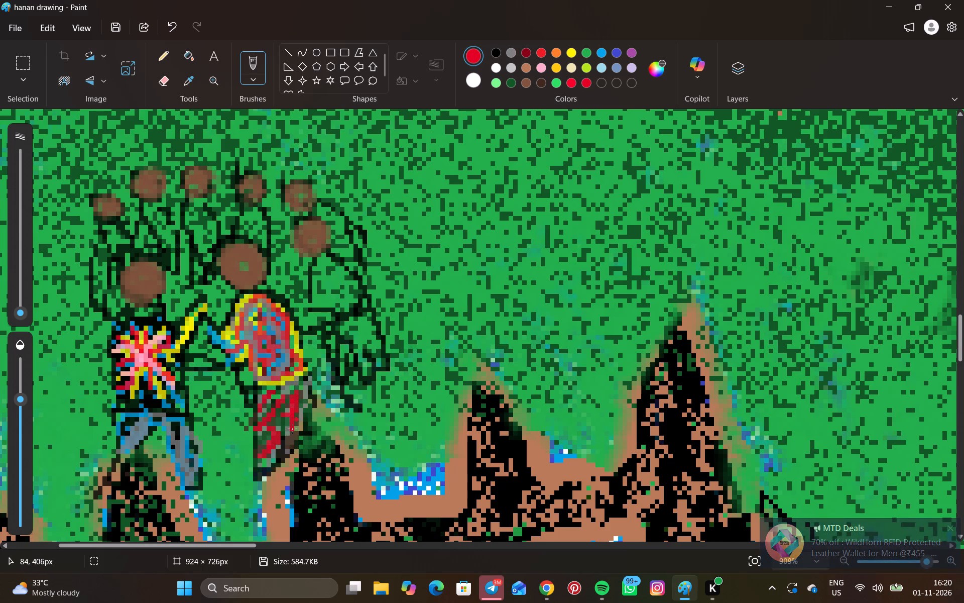
# Outline the two large brown faces above the patterned tops in black.
pyautogui.click(500, 52)
pyautogui.click(143, 303)
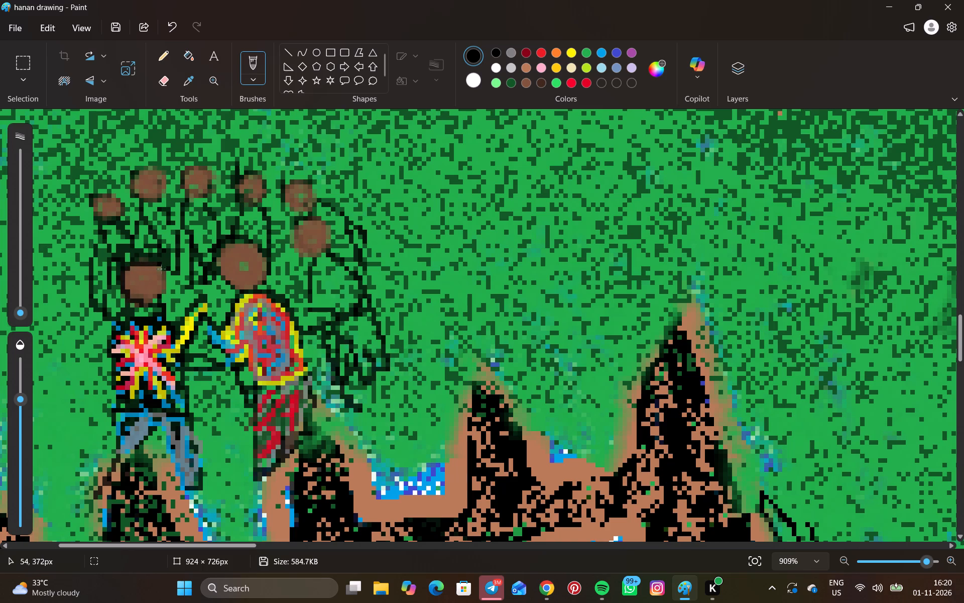
pyautogui.moveTo(222, 276); pyautogui.dragTo(231, 284)
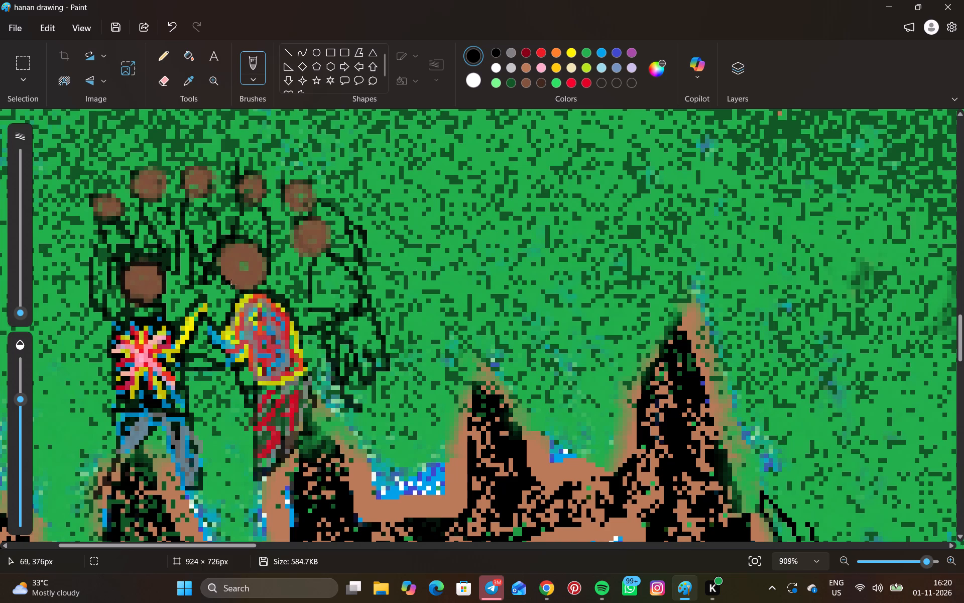
pyautogui.moveTo(231, 284); pyautogui.dragTo(262, 271)
pyautogui.moveTo(262, 268); pyautogui.dragTo(229, 241)
pyautogui.moveTo(229, 241); pyautogui.dragTo(245, 289)
# Outline the six smaller brown faces around the back of the crowd in black.
pyautogui.moveTo(312, 257); pyautogui.dragTo(294, 247)
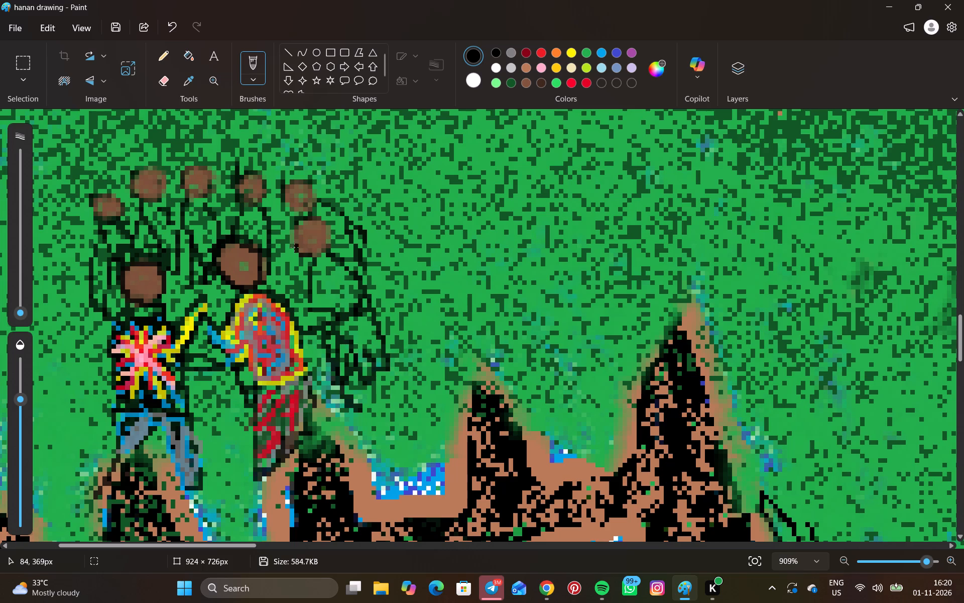
pyautogui.moveTo(294, 247); pyautogui.dragTo(328, 249)
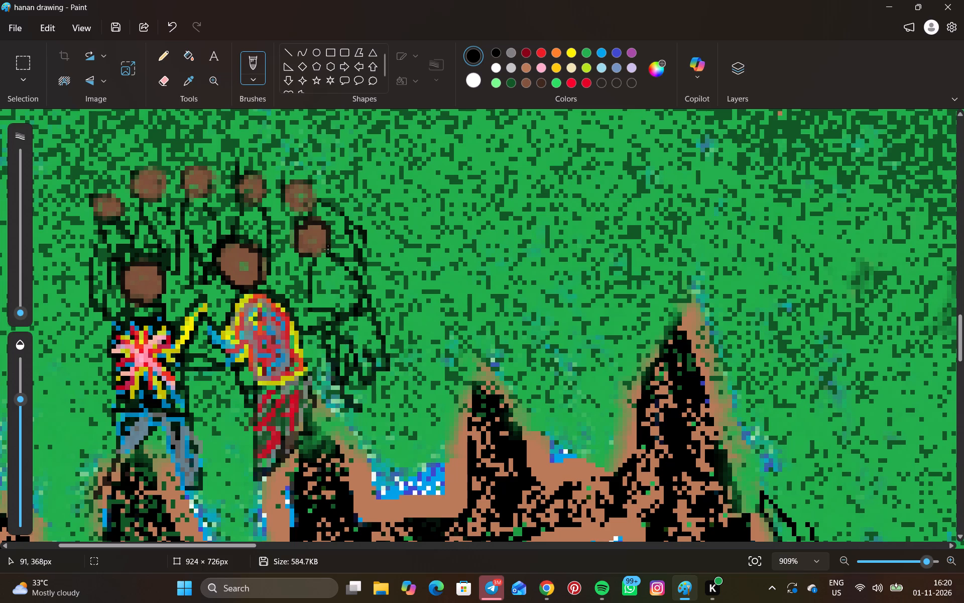
pyautogui.moveTo(328, 249); pyautogui.dragTo(304, 257)
pyautogui.moveTo(290, 208); pyautogui.dragTo(314, 193)
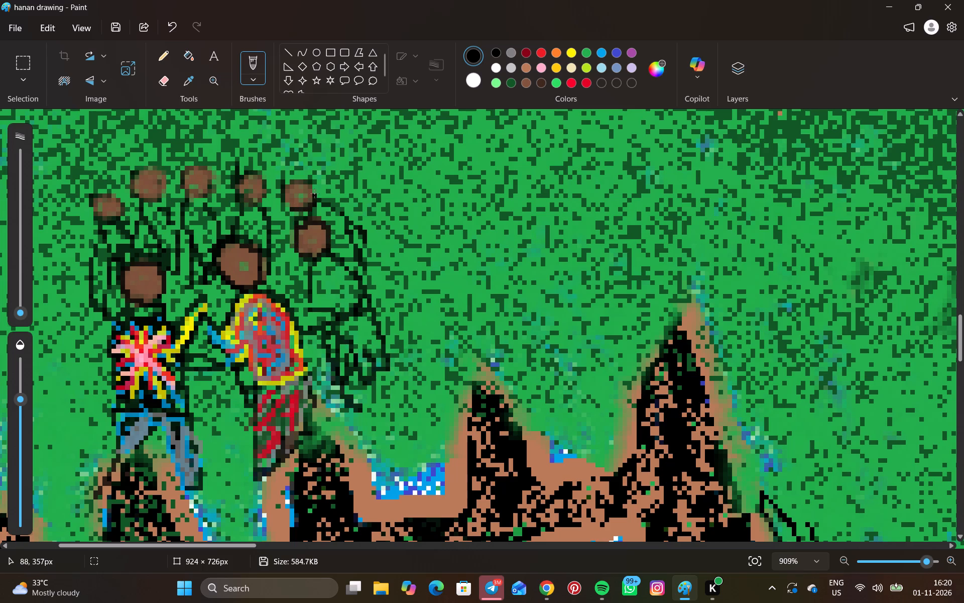
pyautogui.moveTo(314, 193); pyautogui.dragTo(300, 213)
pyautogui.moveTo(264, 205); pyautogui.dragTo(263, 205)
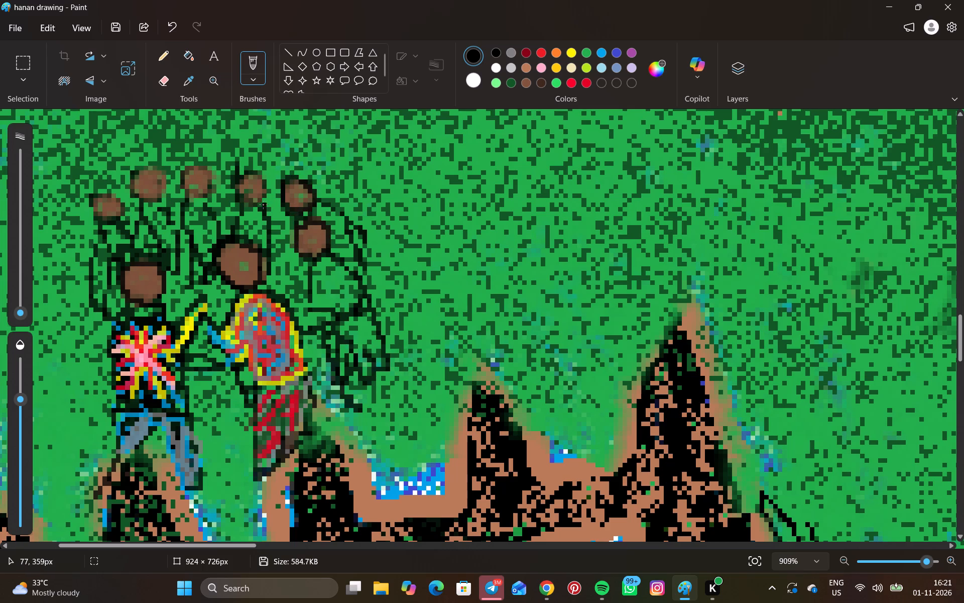
pyautogui.moveTo(263, 205); pyautogui.dragTo(269, 189)
pyautogui.moveTo(266, 182); pyautogui.dragTo(264, 202)
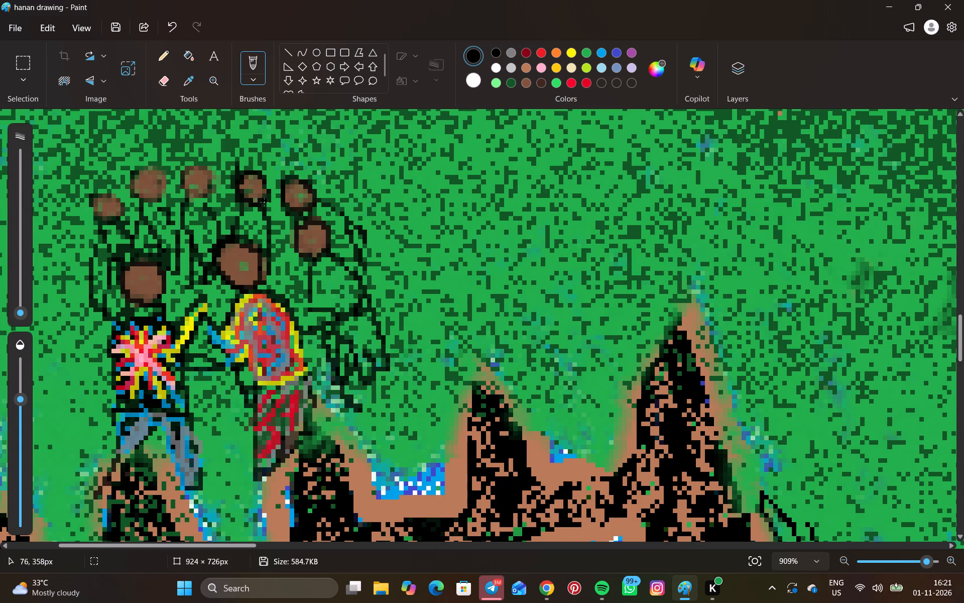
pyautogui.moveTo(264, 202); pyautogui.dragTo(265, 202)
pyautogui.click(209, 194)
pyautogui.moveTo(158, 201); pyautogui.dragTo(162, 194)
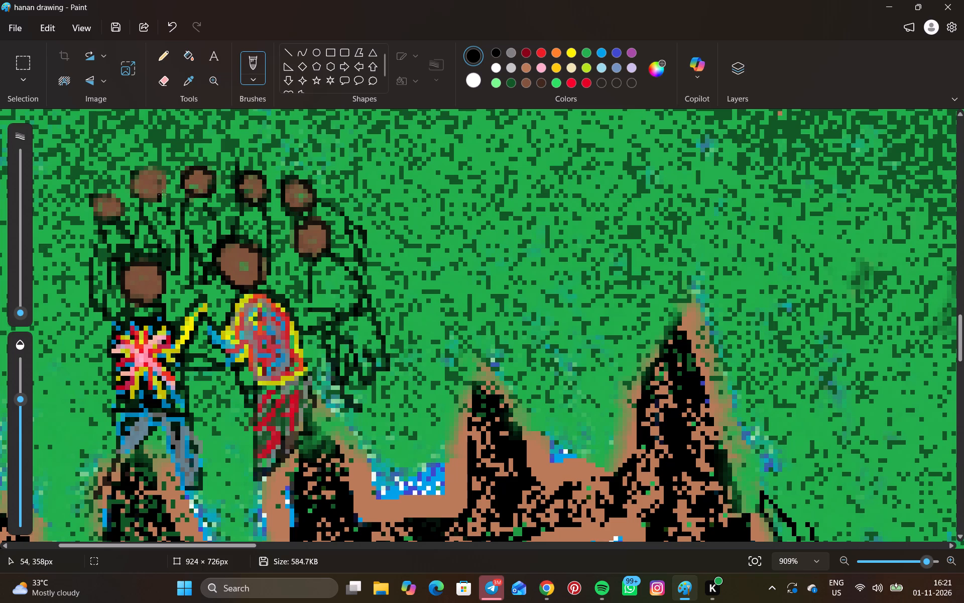
pyautogui.moveTo(162, 194); pyautogui.dragTo(145, 202)
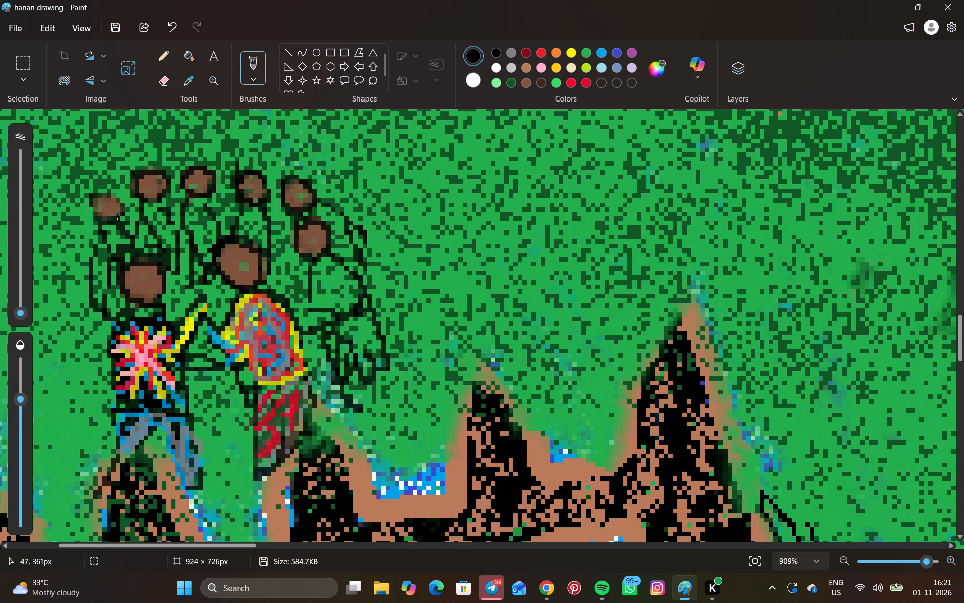
pyautogui.moveTo(119, 219); pyautogui.dragTo(88, 216)
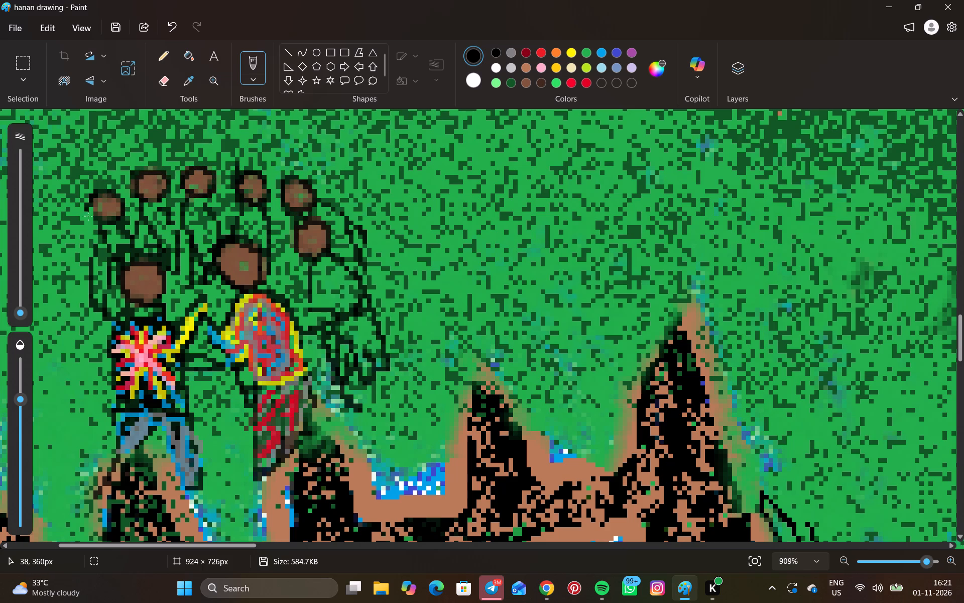
pyautogui.moveTo(88, 216); pyautogui.dragTo(96, 225)
# Draw the body of the figure under the crowd's leftmost face in black, with dark shoulders, a curved outer side and legs.
pyautogui.keyDown('ctrl'); pyautogui.scroll(-2, 115, 235); pyautogui.keyUp('ctrl')
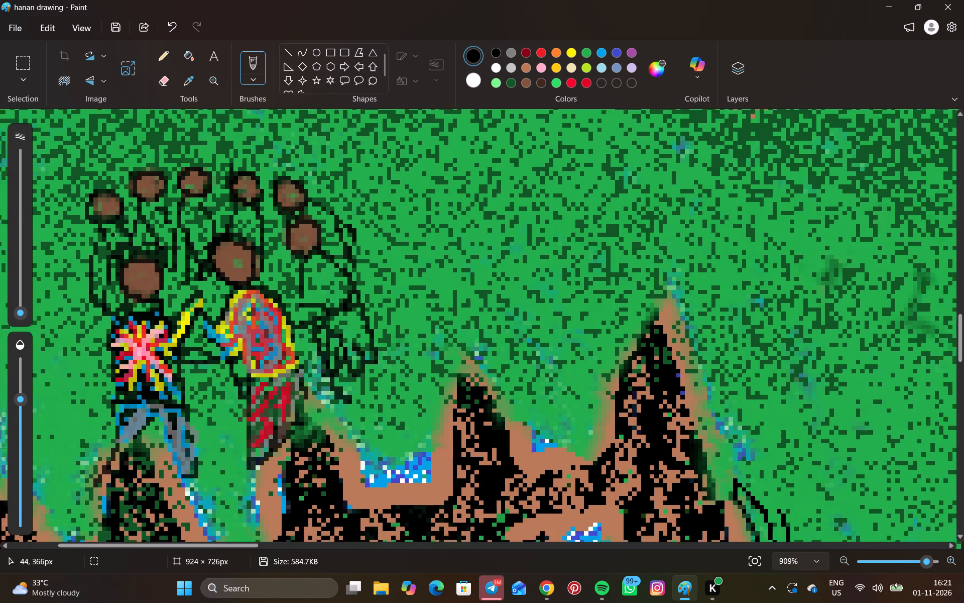
pyautogui.keyDown('ctrl'); pyautogui.scroll(-6, 115, 235); pyautogui.keyUp('ctrl')
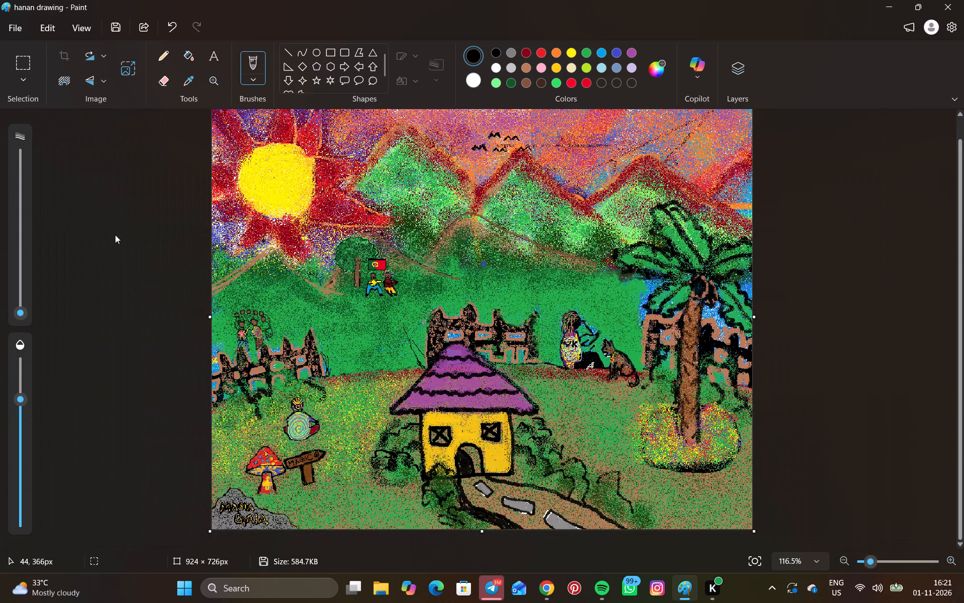
pyautogui.keyDown('ctrl'); pyautogui.scroll(2, 115, 235); pyautogui.keyUp('ctrl')
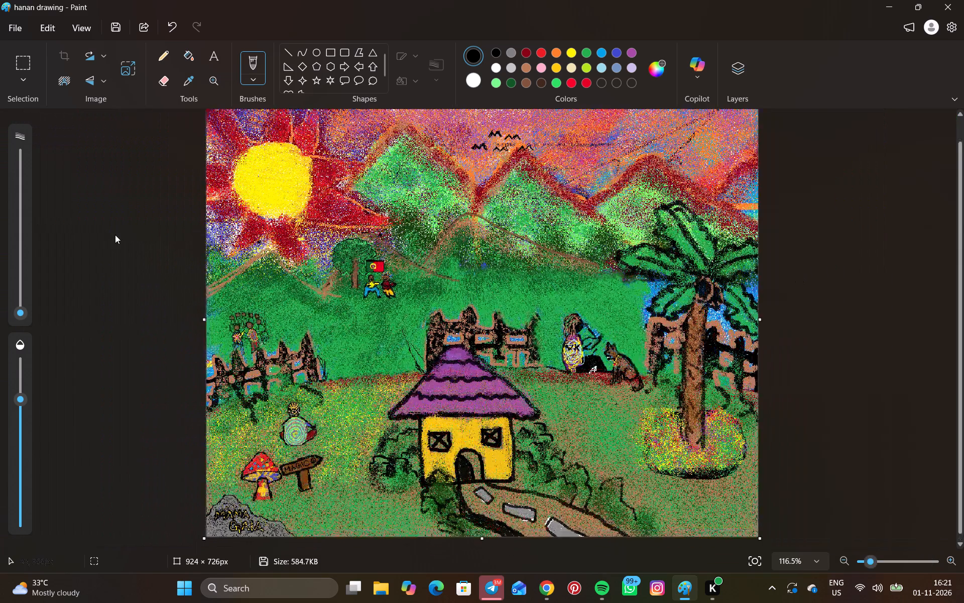
pyautogui.keyDown('ctrl'); pyautogui.scroll(2, 115, 235); pyautogui.keyUp('ctrl')
pyautogui.scroll(5, 115, 235)
pyautogui.scroll(-1, 115, 235)
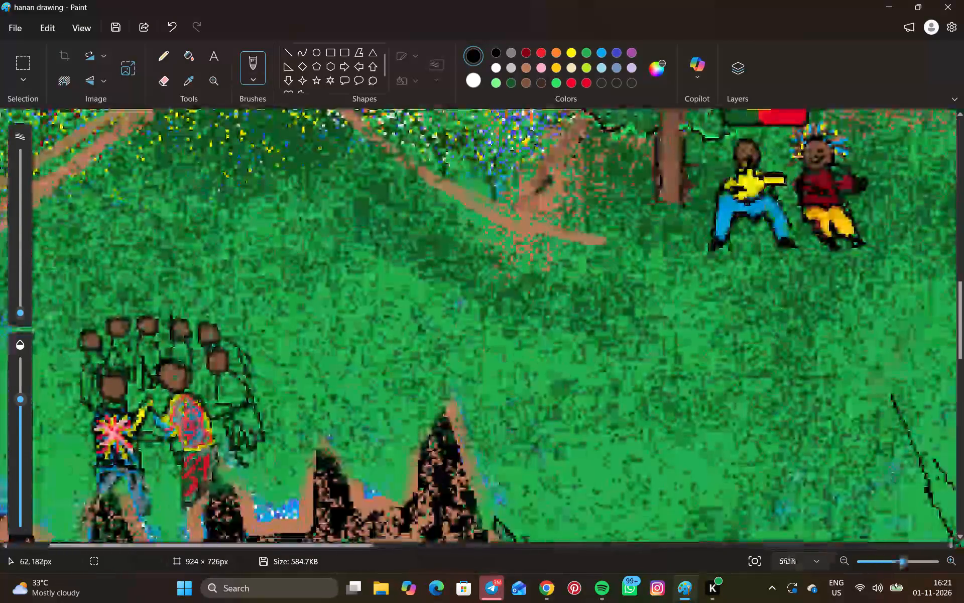
pyautogui.scroll(-1, 115, 235)
pyautogui.hscroll(2, 115, 235)
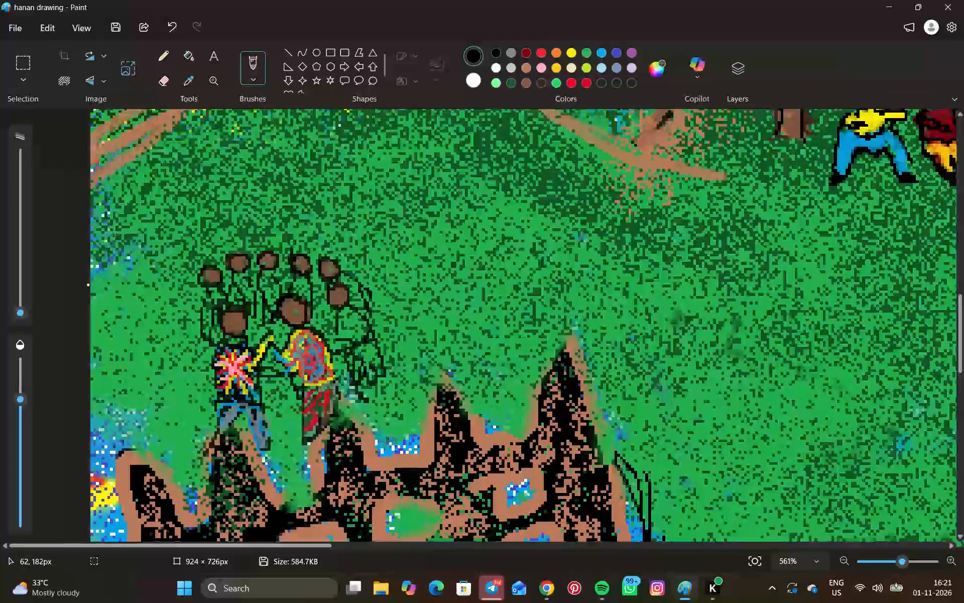
pyautogui.keyDown('ctrl'); pyautogui.scroll(7, 115, 235); pyautogui.keyUp('ctrl')
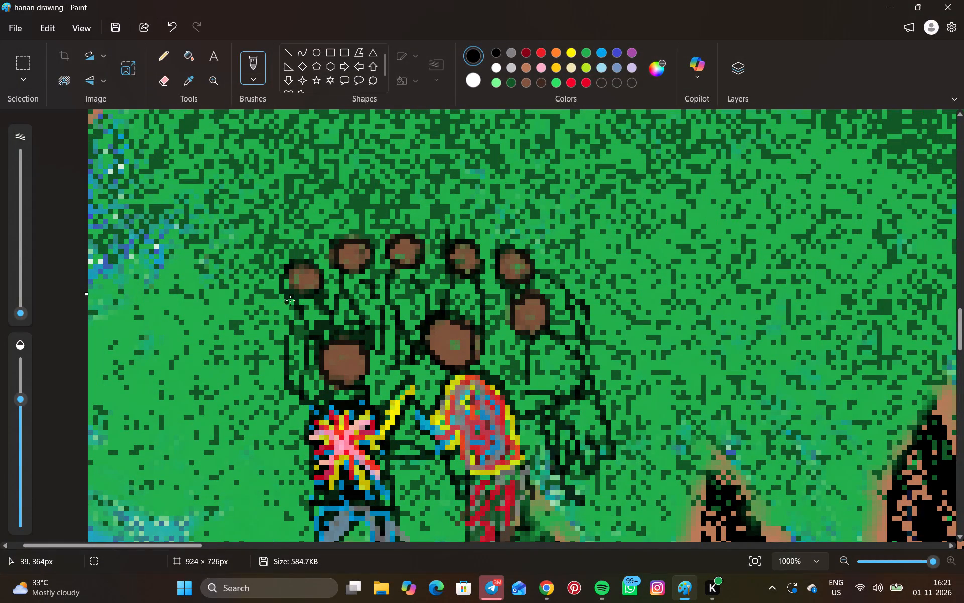
pyautogui.moveTo(290, 300); pyautogui.dragTo(300, 304)
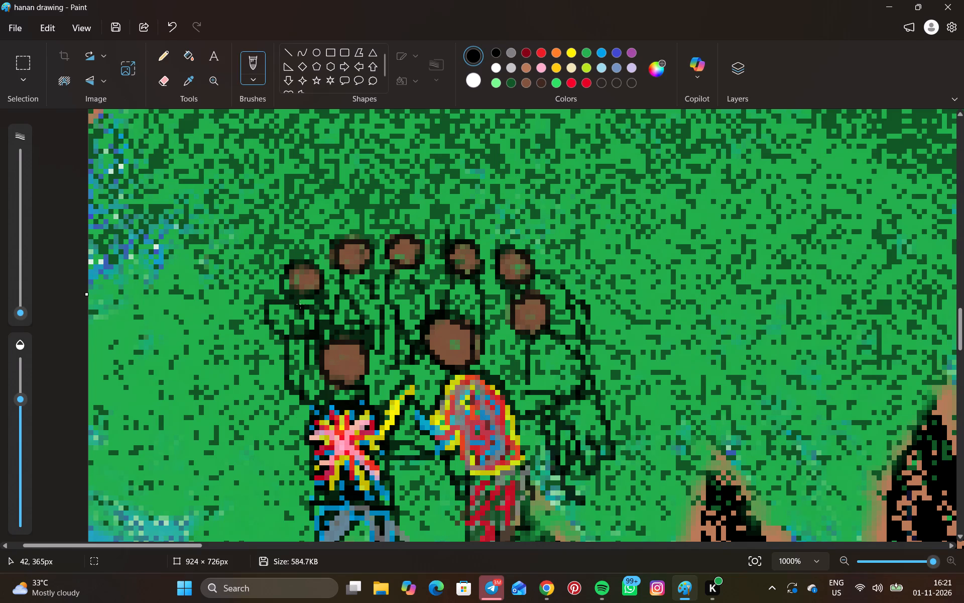
pyautogui.moveTo(300, 304); pyautogui.dragTo(268, 324)
pyautogui.moveTo(268, 324); pyautogui.dragTo(278, 427)
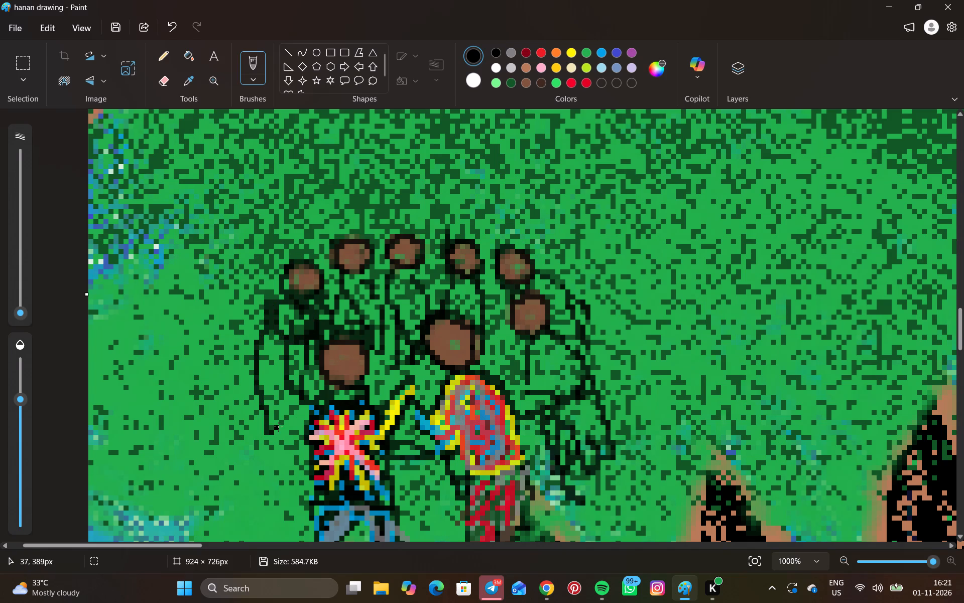
pyautogui.moveTo(278, 427); pyautogui.dragTo(296, 400)
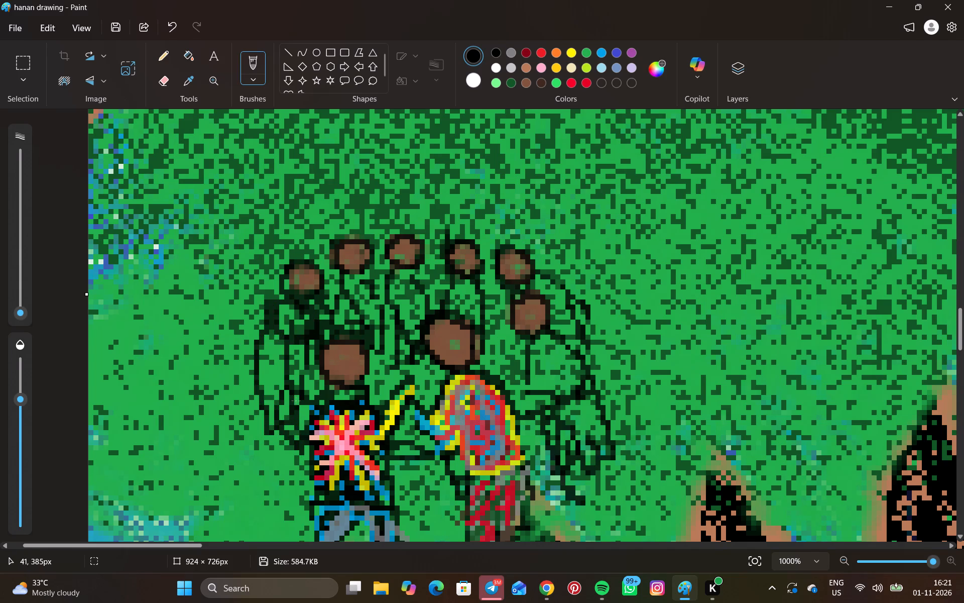
pyautogui.moveTo(296, 400); pyautogui.dragTo(296, 395)
# Colour the torso and legs of the crowd's leftmost figure golden yellow.
pyautogui.click(558, 67)
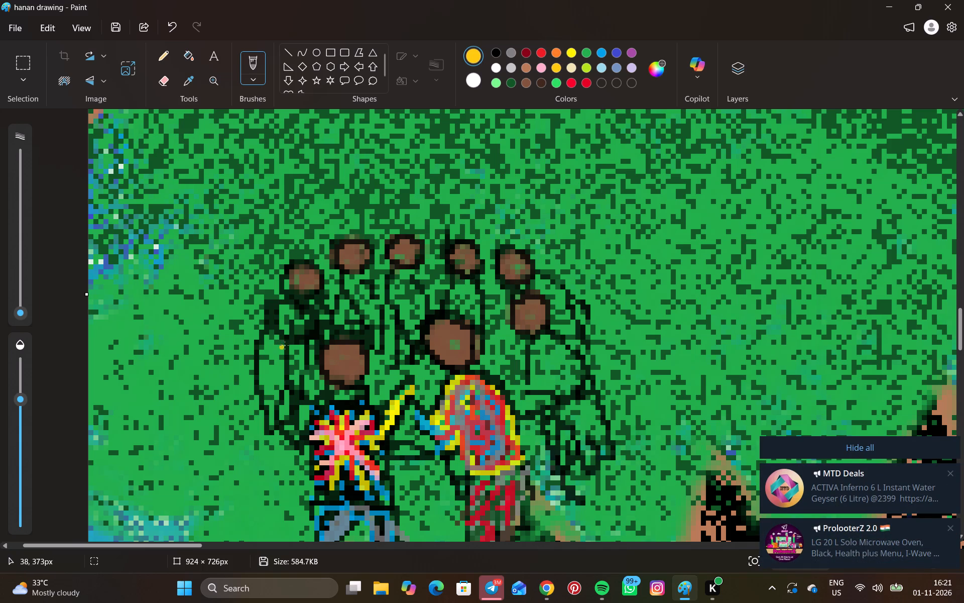
pyautogui.moveTo(285, 345); pyautogui.dragTo(281, 367)
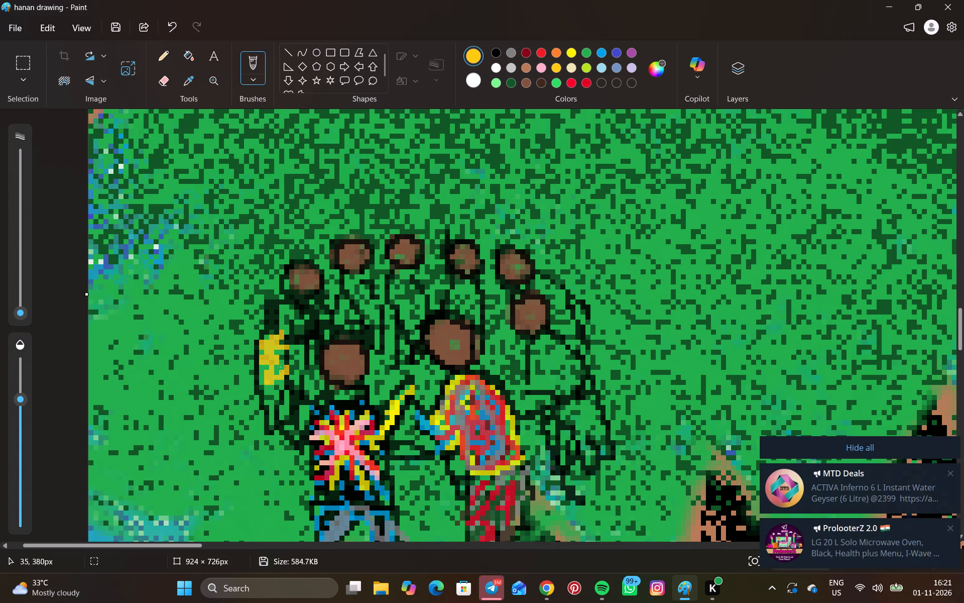
pyautogui.moveTo(281, 367); pyautogui.dragTo(288, 400)
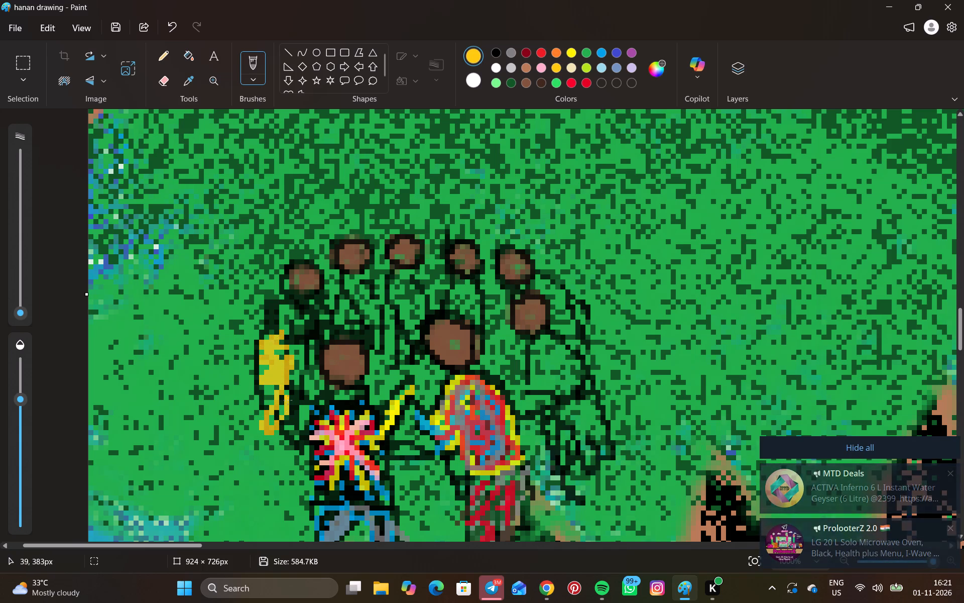
pyautogui.moveTo(288, 400); pyautogui.dragTo(301, 412)
# Paint grey over the yellow legs of the crowd's leftmost figure and add a grey touch beside its torso.
pyautogui.click(510, 61)
pyautogui.click(511, 54)
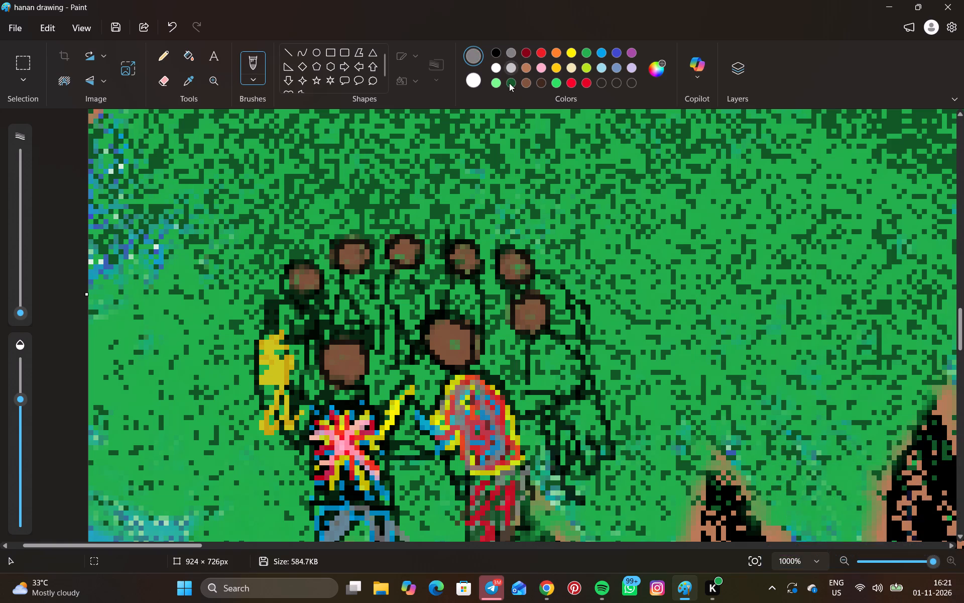
pyautogui.moveTo(307, 365); pyautogui.dragTo(301, 372)
pyautogui.moveTo(267, 404); pyautogui.dragTo(275, 433)
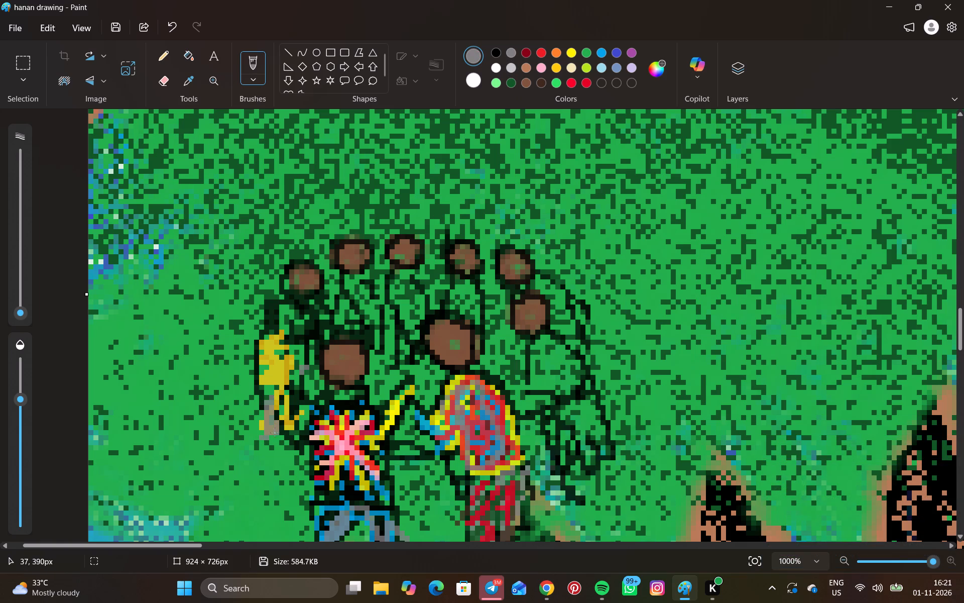
pyautogui.moveTo(275, 433); pyautogui.dragTo(279, 421)
pyautogui.moveTo(284, 401); pyautogui.dragTo(294, 411)
pyautogui.moveTo(294, 403); pyautogui.dragTo(300, 424)
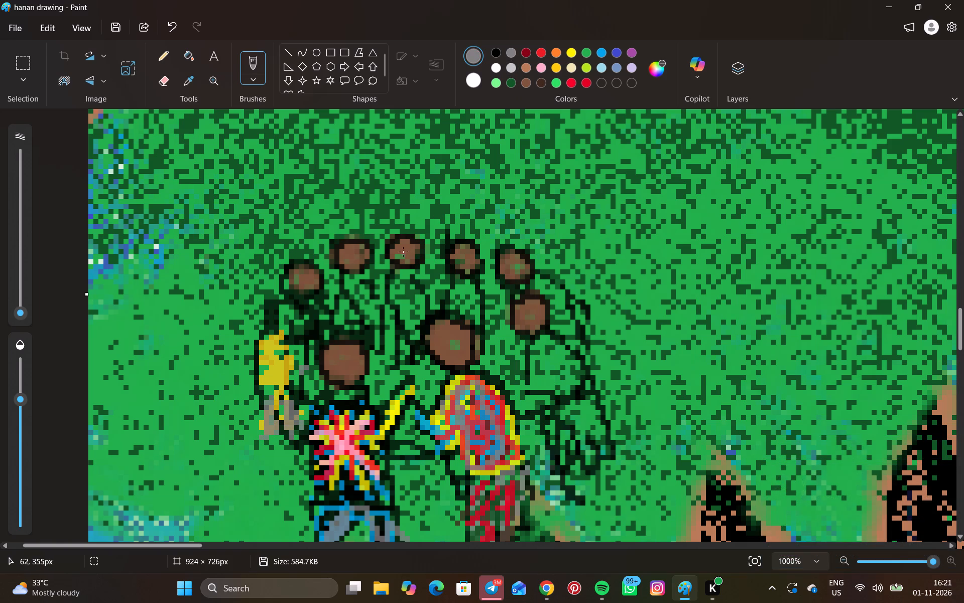
# Draw a black-outlined face above the yellow-topped figure at the crowd's left edge and fill it with dark brown.
pyautogui.click(498, 58)
pyautogui.moveTo(290, 304); pyautogui.dragTo(307, 341)
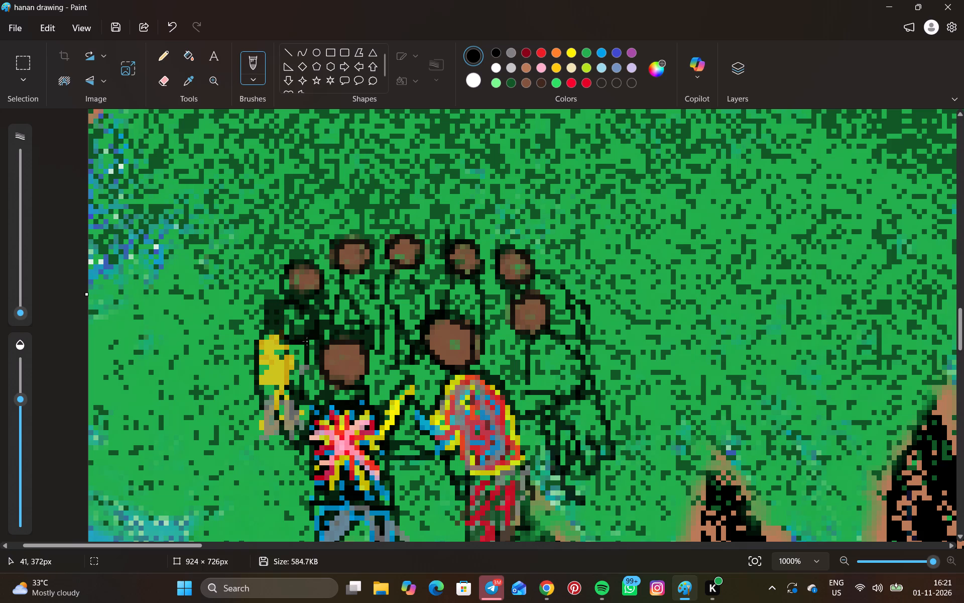
pyautogui.moveTo(307, 341); pyautogui.dragTo(286, 309)
pyautogui.click(543, 86)
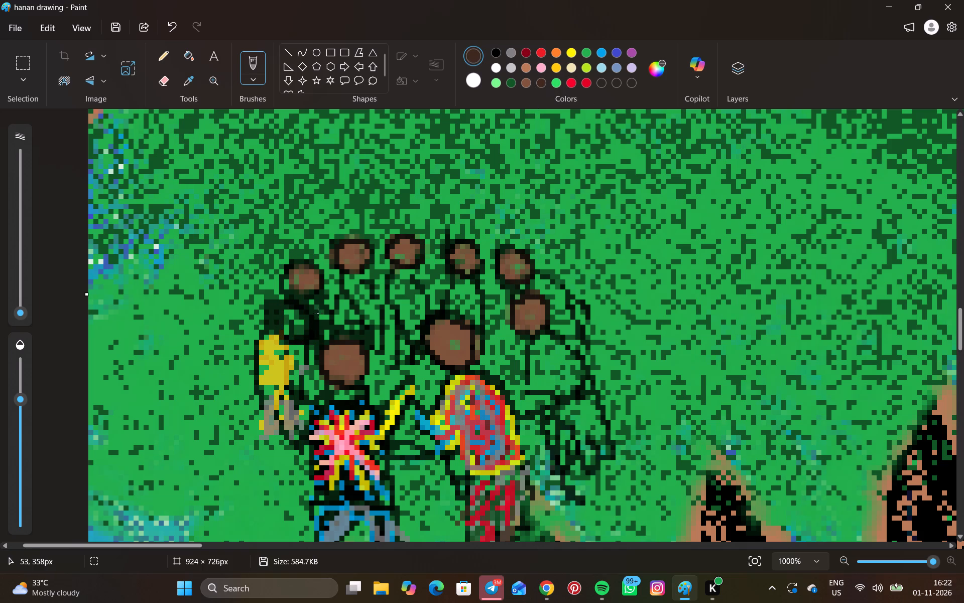
pyautogui.click(305, 326)
pyautogui.moveTo(302, 324); pyautogui.dragTo(297, 319)
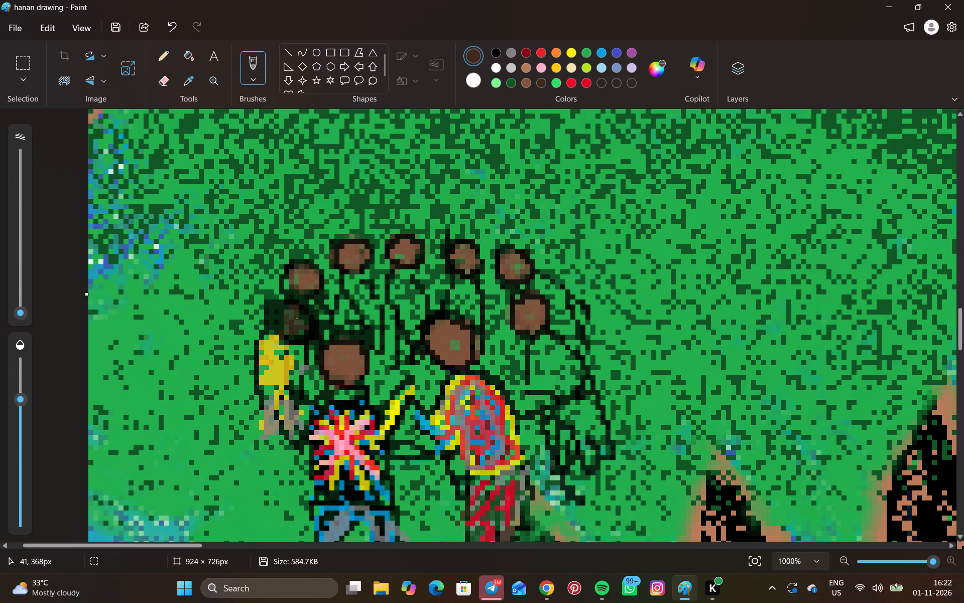
pyautogui.moveTo(297, 319); pyautogui.dragTo(295, 317)
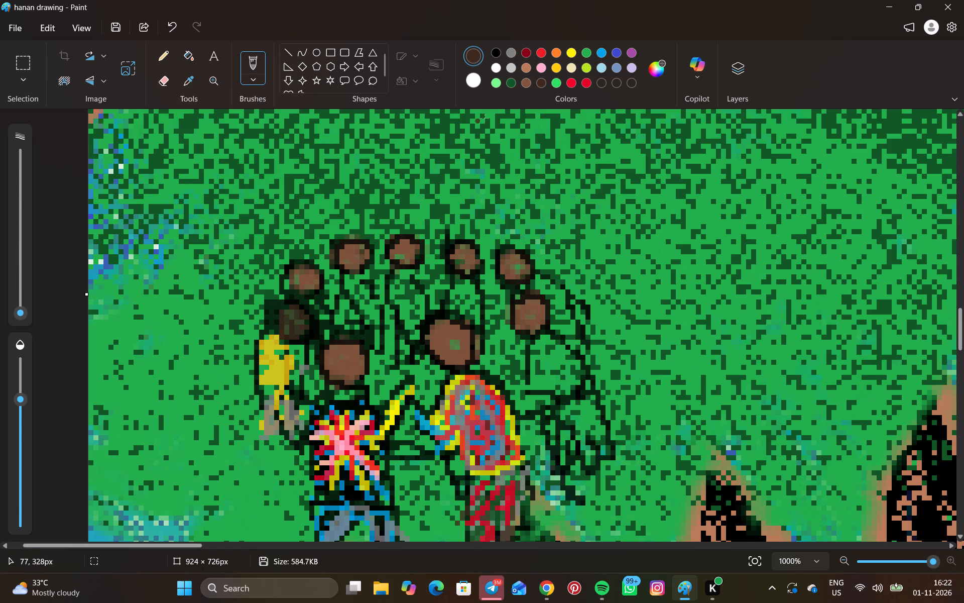
# Colour the torso under the second face from the left in the crowd's back row red.
pyautogui.click(539, 54)
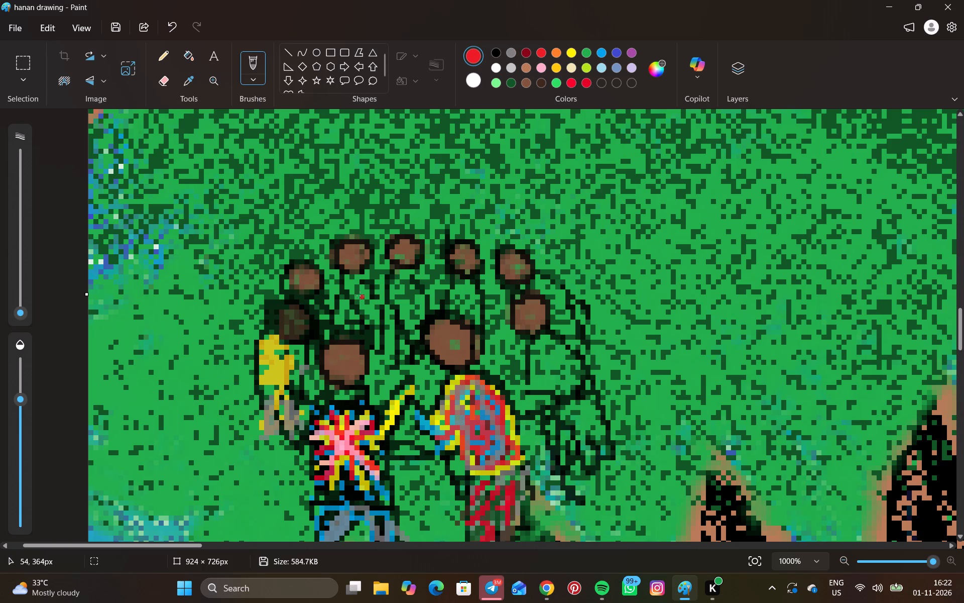
pyautogui.click(360, 290)
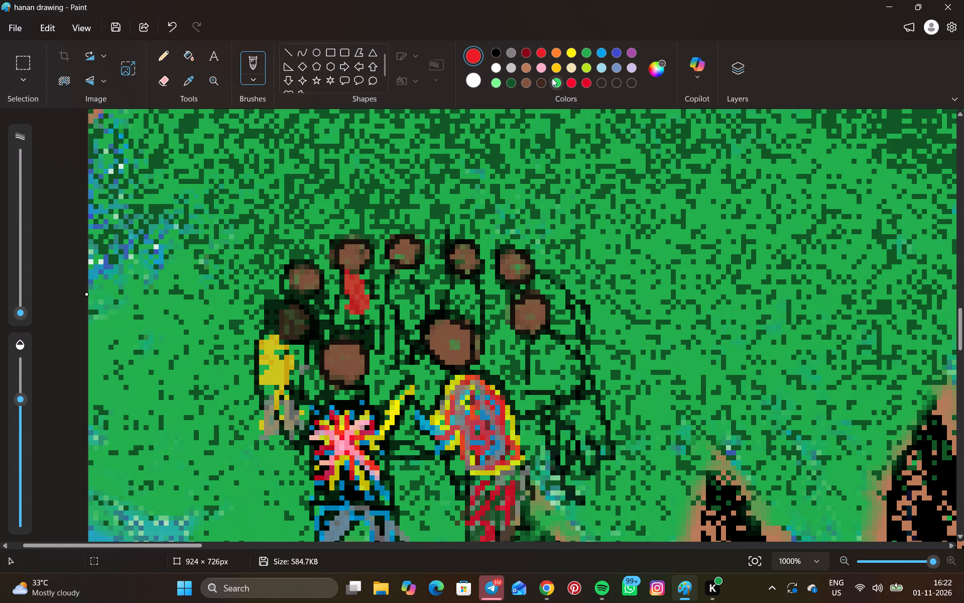
# Paint golden yellow legs below the red torso of the second figure from the left in the crowd's back row.
pyautogui.click(556, 65)
pyautogui.moveTo(344, 312); pyautogui.dragTo(339, 313)
pyautogui.moveTo(344, 303); pyautogui.dragTo(372, 333)
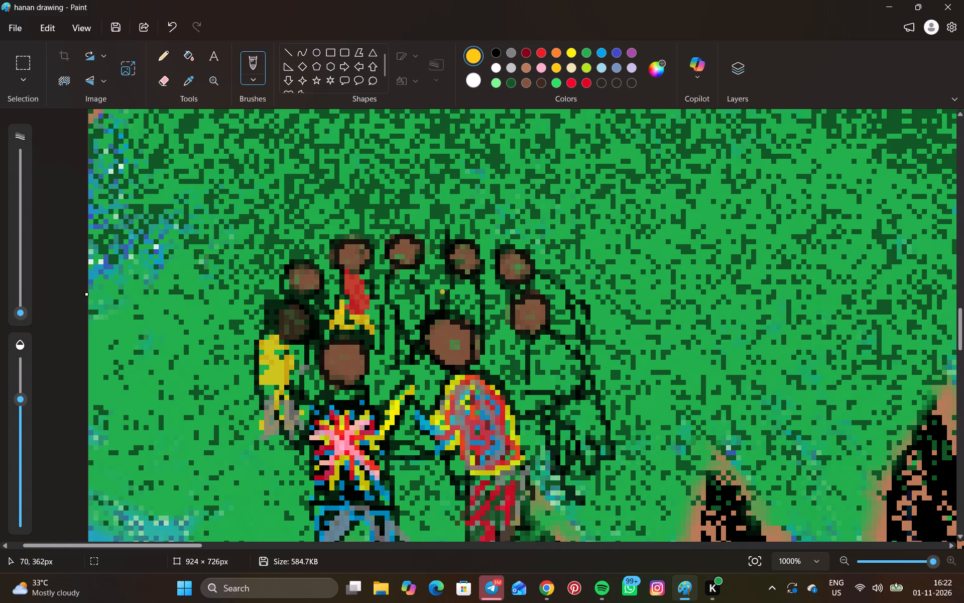
# Colour the back row's third figure from the left with a golden yellow torso and crimson red legs.
pyautogui.click(399, 277)
pyautogui.moveTo(401, 275); pyautogui.dragTo(408, 301)
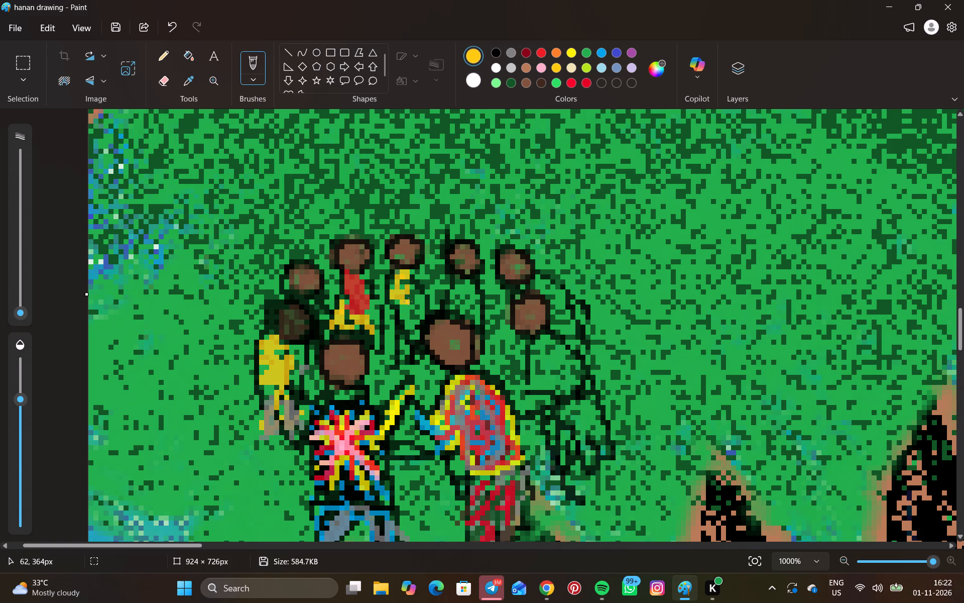
pyautogui.moveTo(408, 301); pyautogui.dragTo(408, 305)
pyautogui.moveTo(408, 305); pyautogui.dragTo(417, 310)
pyautogui.click(590, 87)
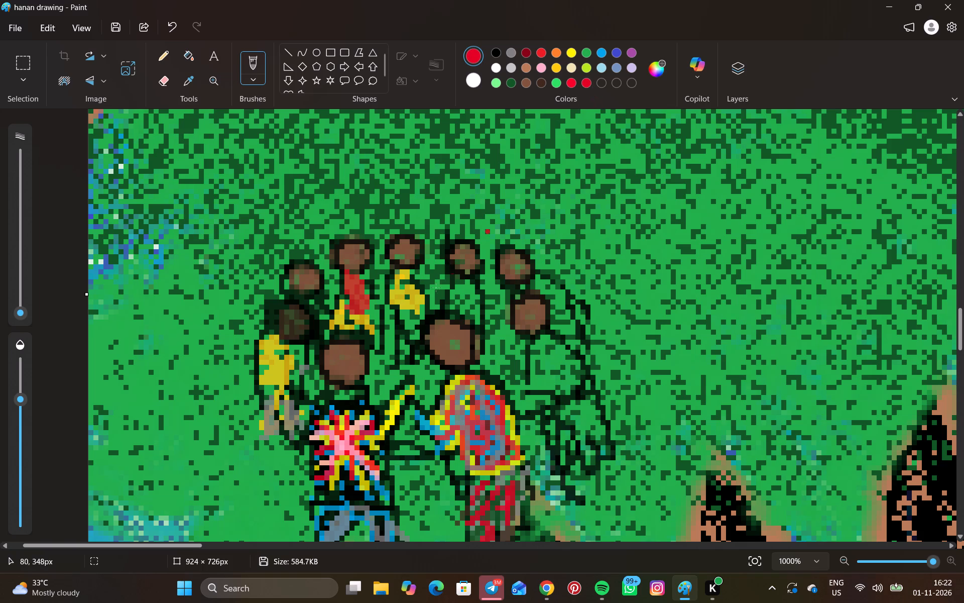
pyautogui.click(409, 314)
pyautogui.moveTo(407, 314); pyautogui.dragTo(416, 319)
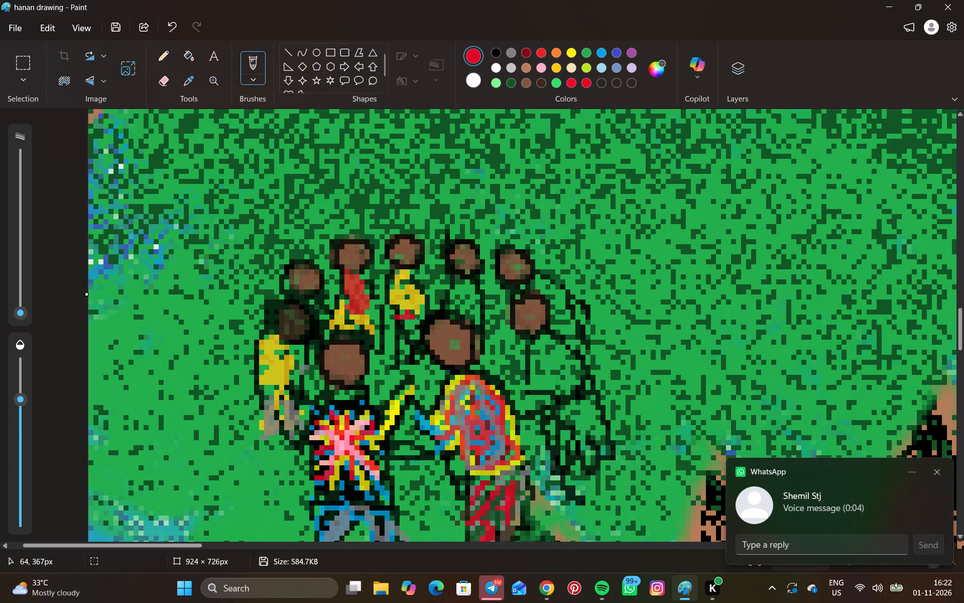
pyautogui.moveTo(416, 319); pyautogui.dragTo(418, 332)
pyautogui.moveTo(415, 327); pyautogui.dragTo(409, 333)
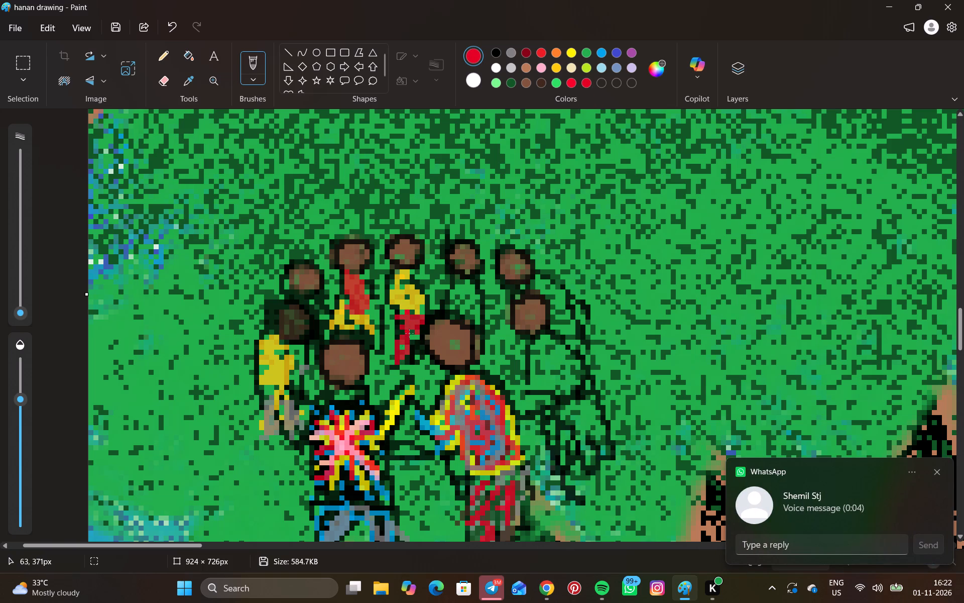
pyautogui.moveTo(409, 333); pyautogui.dragTo(414, 334)
# Colour the back row's fourth figure from the left with a crimson red torso and an indigo patch at its lower part.
pyautogui.moveTo(457, 299); pyautogui.dragTo(454, 283)
pyautogui.moveTo(454, 283); pyautogui.dragTo(455, 298)
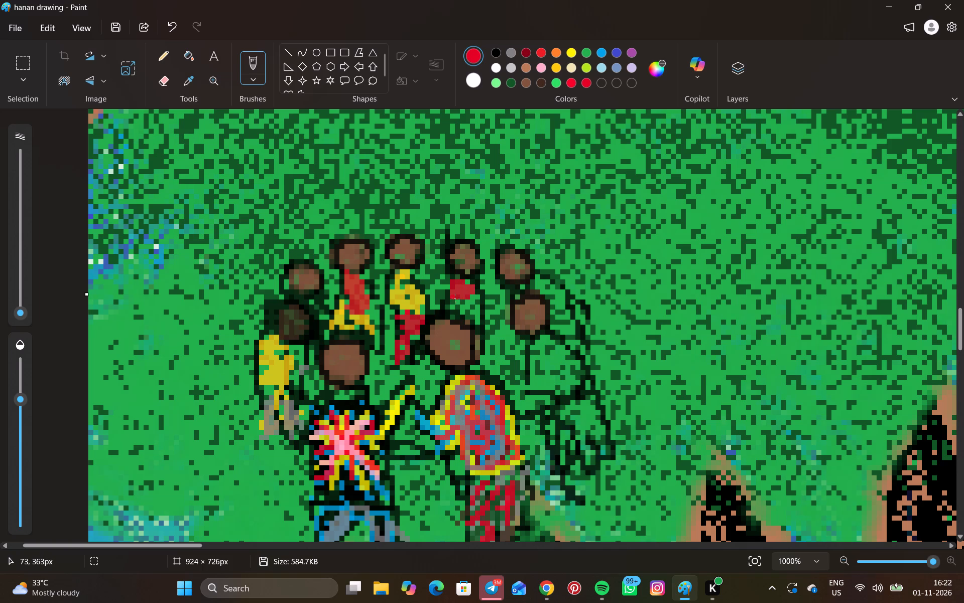
pyautogui.moveTo(455, 298); pyautogui.dragTo(474, 320)
pyautogui.moveTo(474, 320); pyautogui.dragTo(476, 324)
pyautogui.click(616, 56)
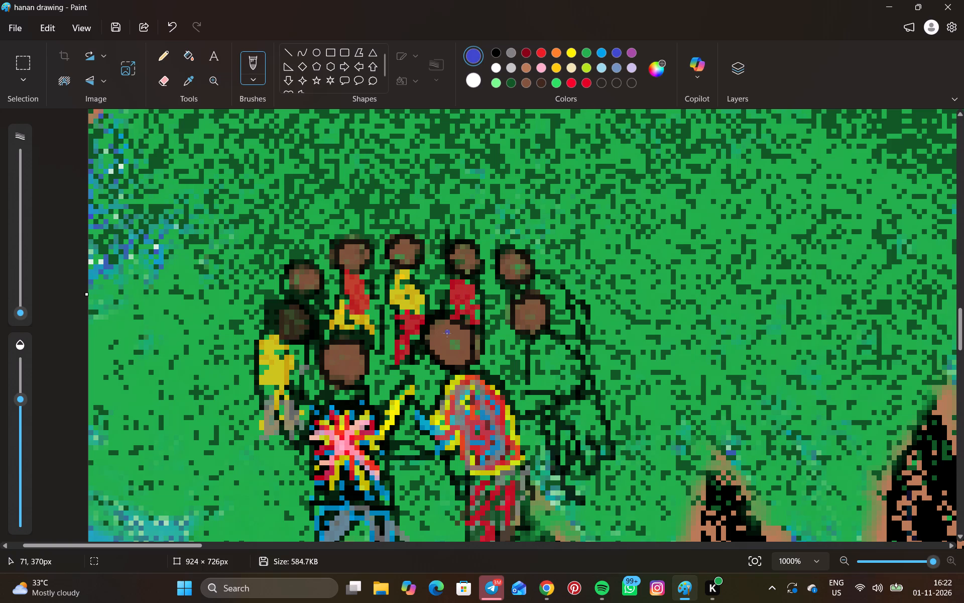
pyautogui.moveTo(455, 303); pyautogui.dragTo(475, 318)
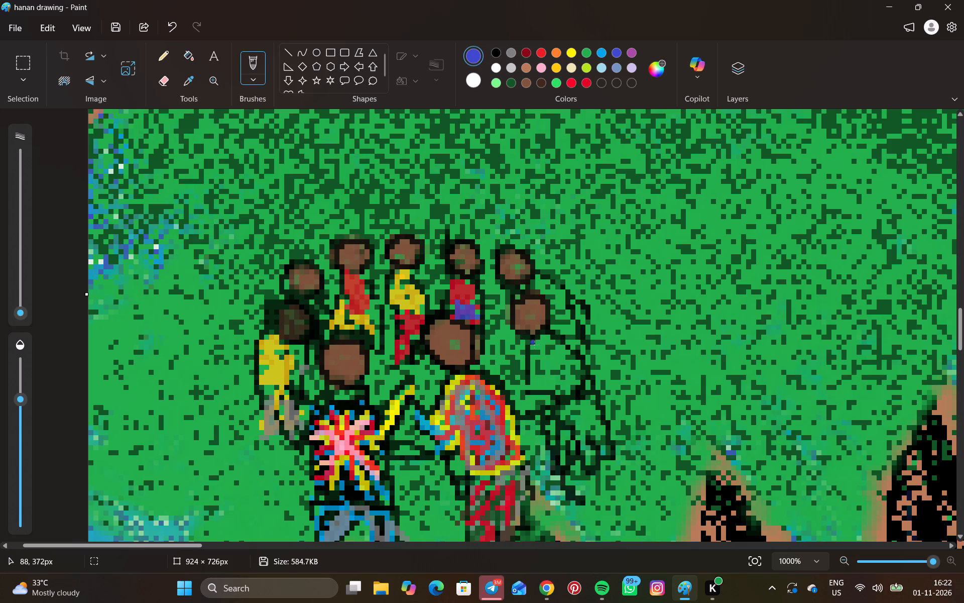
# Colour the torso indigo under the brown face just below the back row's rightmost face.
pyautogui.moveTo(534, 346); pyautogui.dragTo(553, 341)
pyautogui.moveTo(551, 336); pyautogui.dragTo(581, 372)
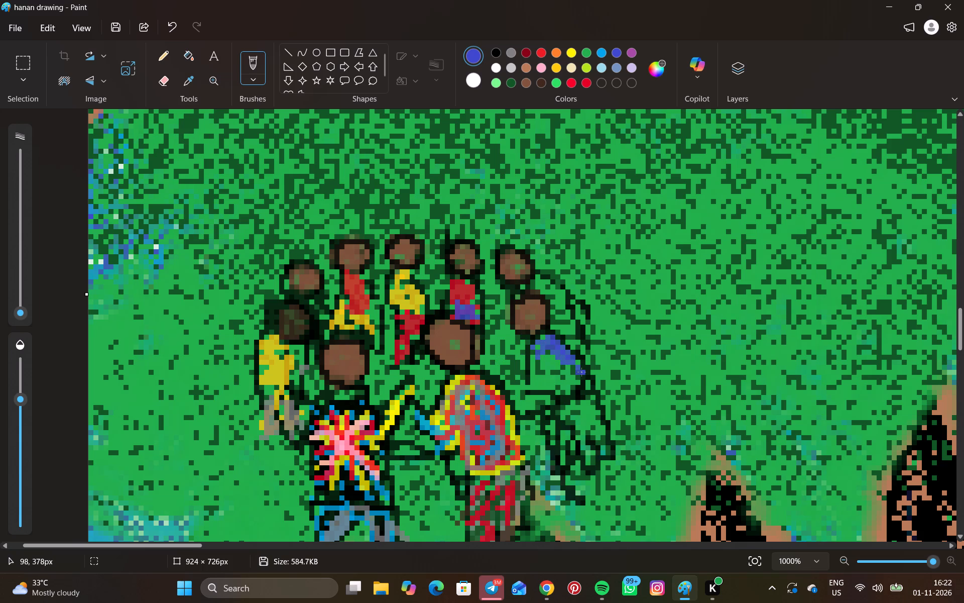
pyautogui.moveTo(581, 372); pyautogui.dragTo(543, 372)
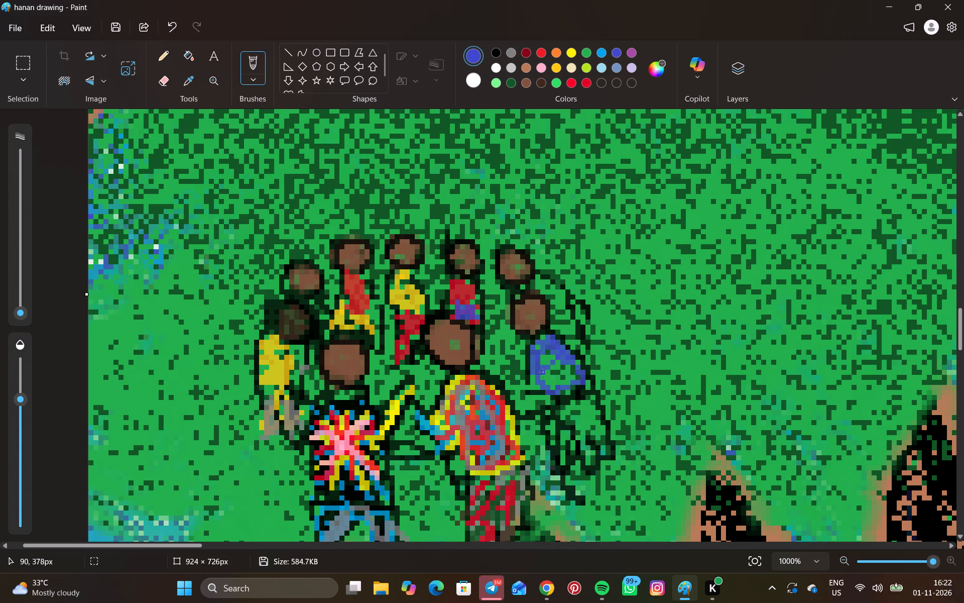
# Fill the crowd's right-hand figure's torso with indigo blue and extend an arm towards the multicoloured figure.
pyautogui.moveTo(543, 372); pyautogui.dragTo(548, 386)
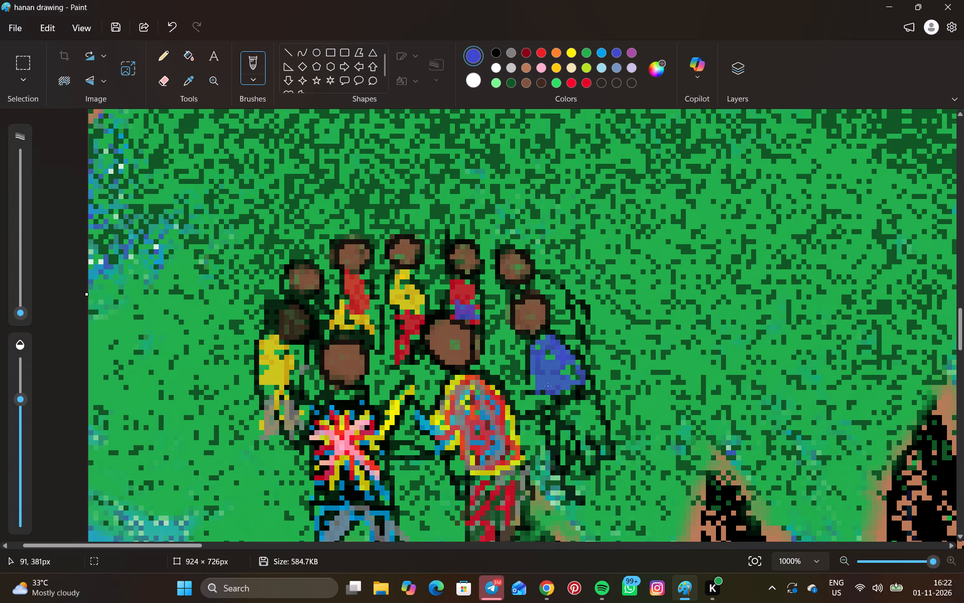
pyautogui.moveTo(548, 386); pyautogui.dragTo(546, 390)
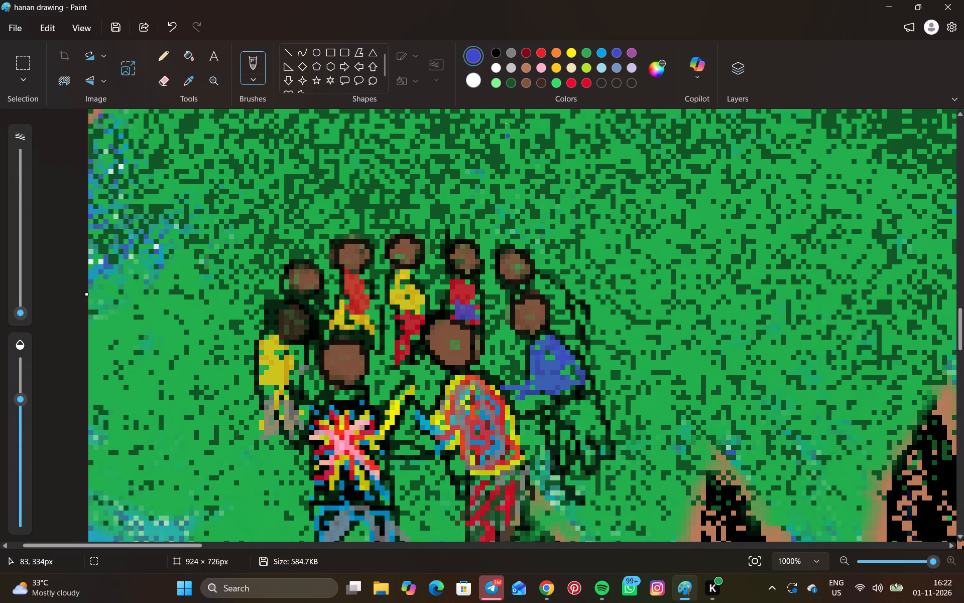
# Paint the trousers below the blue torso crimson red in downward strokes.
pyautogui.click(585, 88)
pyautogui.moveTo(577, 407); pyautogui.dragTo(573, 458)
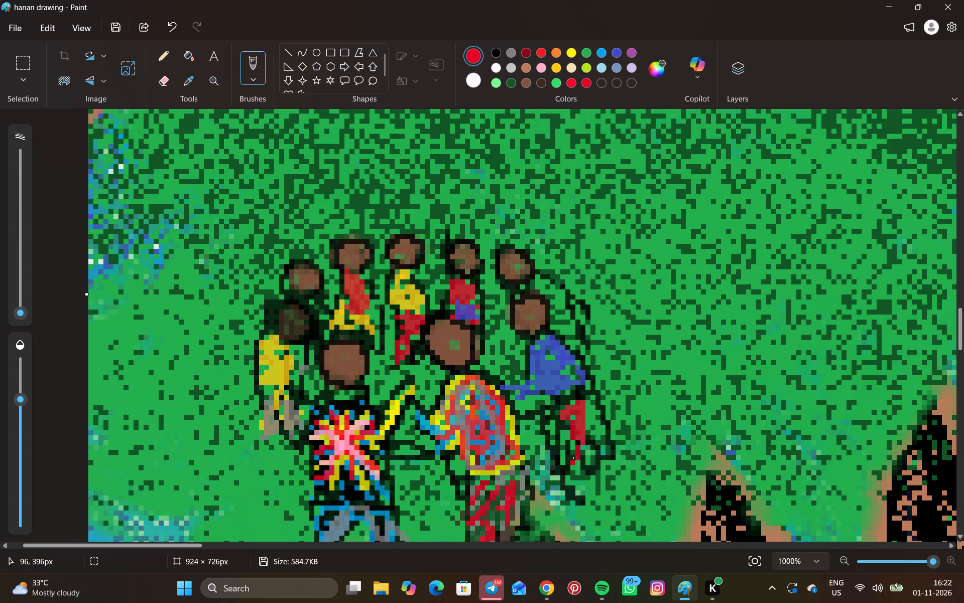
pyautogui.moveTo(573, 458); pyautogui.dragTo(590, 479)
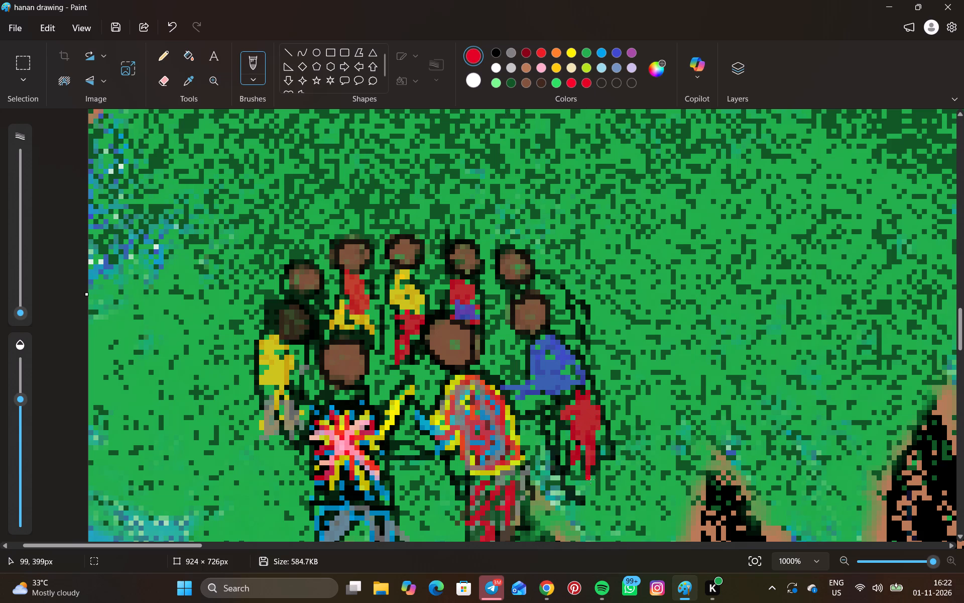
pyautogui.moveTo(590, 479); pyautogui.dragTo(557, 411)
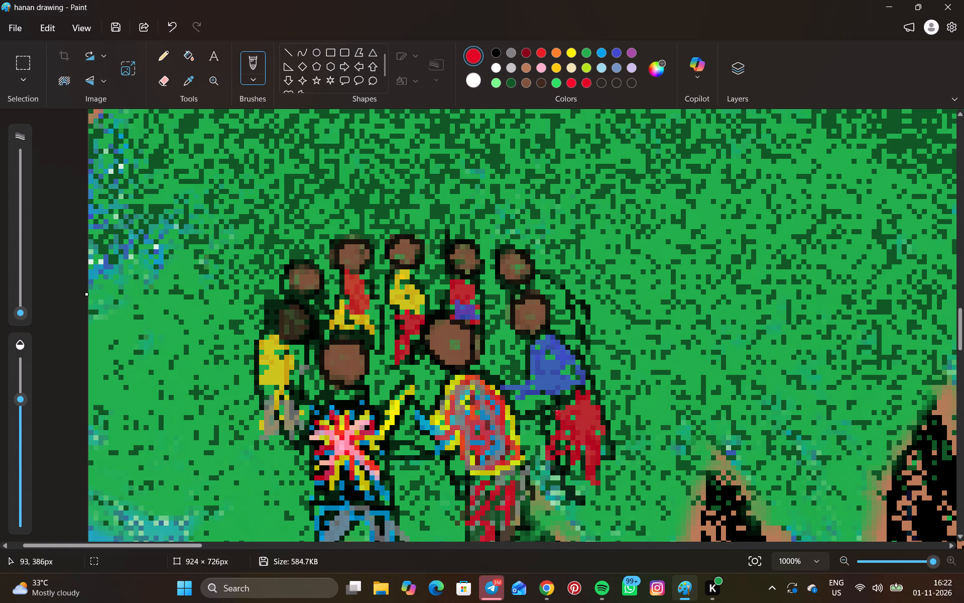
pyautogui.moveTo(557, 411); pyautogui.dragTo(560, 472)
# Paint a crimson red body curving down from the rightmost back-row face, behind the blue-topped figure.
pyautogui.moveTo(536, 285); pyautogui.dragTo(539, 290)
pyautogui.click(538, 288)
pyautogui.moveTo(538, 278); pyautogui.dragTo(548, 279)
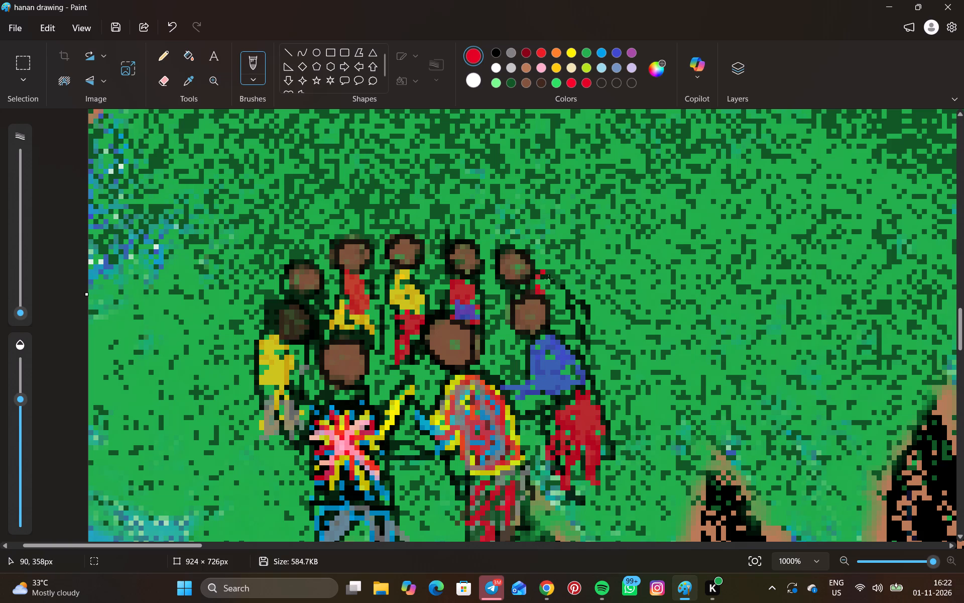
pyautogui.moveTo(548, 279); pyautogui.dragTo(546, 288)
pyautogui.moveTo(546, 283); pyautogui.dragTo(555, 312)
pyautogui.moveTo(556, 307); pyautogui.dragTo(556, 339)
pyautogui.moveTo(556, 339); pyautogui.dragTo(538, 274)
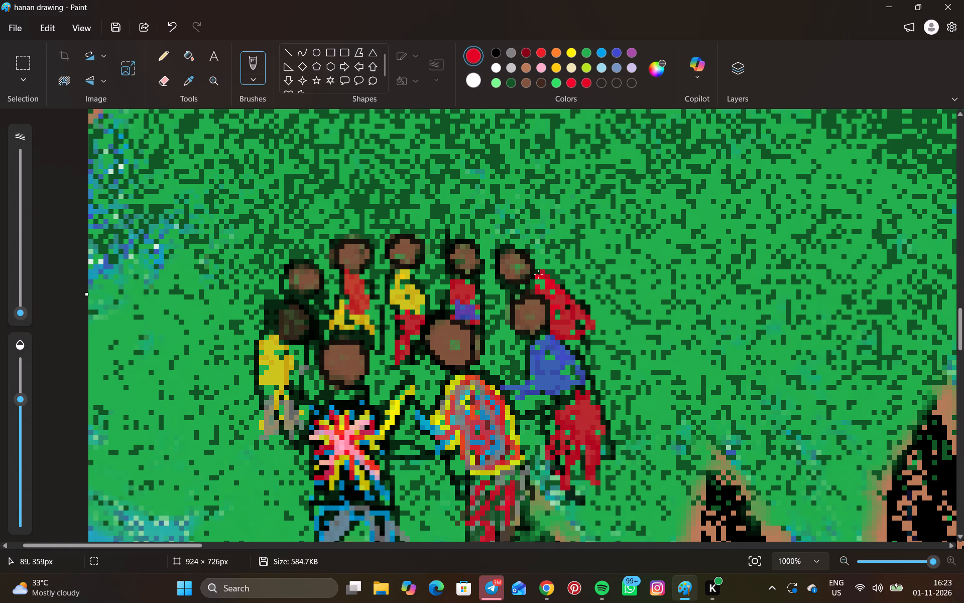
pyautogui.moveTo(538, 274); pyautogui.dragTo(556, 291)
# Outline the two right-hand figures in black around the red body, the blue torso with its arm, and the red trousers.
pyautogui.click(494, 56)
pyautogui.moveTo(538, 268); pyautogui.dragTo(578, 307)
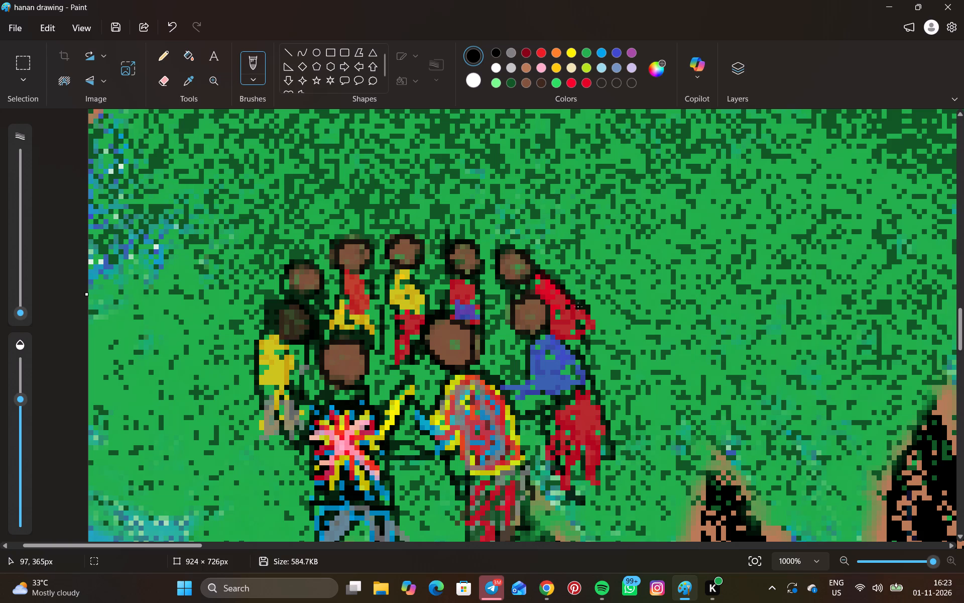
pyautogui.moveTo(578, 307); pyautogui.dragTo(580, 358)
pyautogui.moveTo(580, 368); pyautogui.dragTo(603, 459)
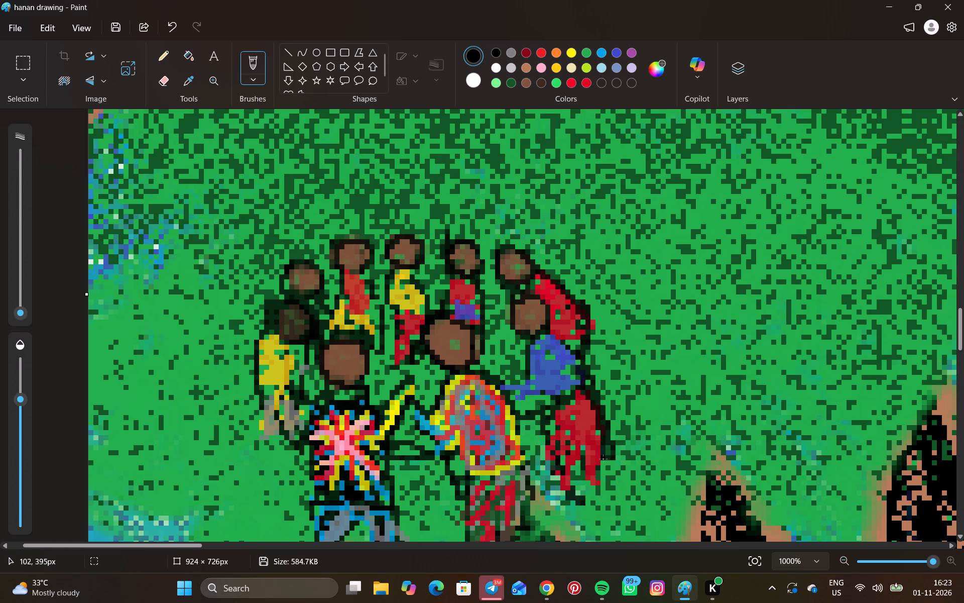
pyautogui.moveTo(603, 459); pyautogui.dragTo(583, 456)
pyautogui.moveTo(583, 456); pyautogui.dragTo(550, 472)
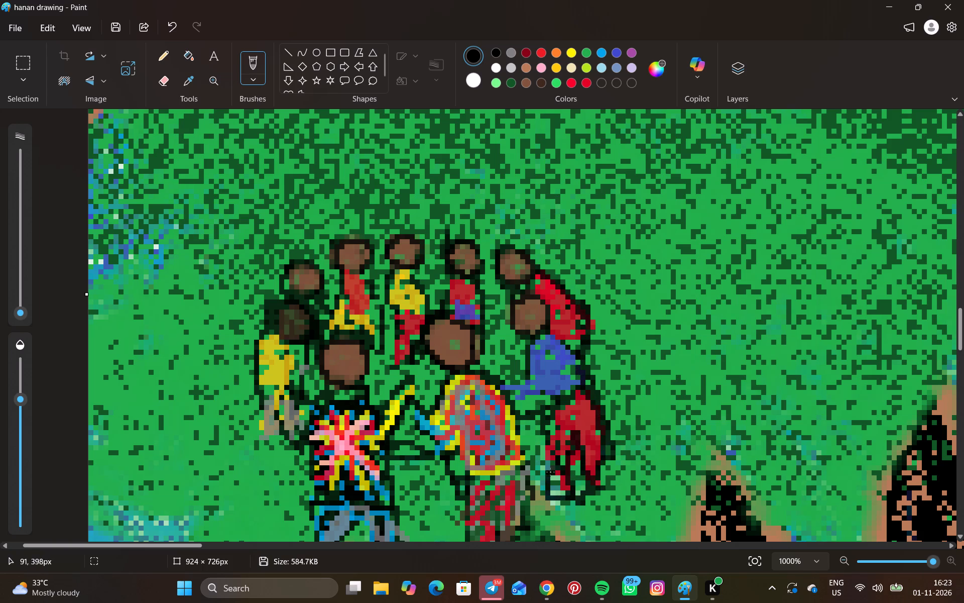
pyautogui.moveTo(550, 472); pyautogui.dragTo(514, 403)
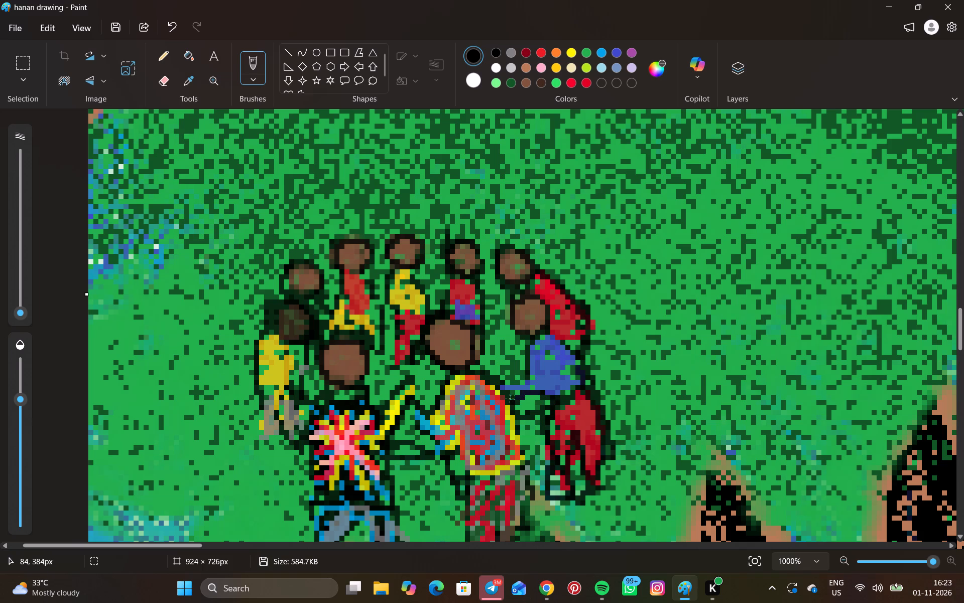
pyautogui.moveTo(506, 392); pyautogui.dragTo(526, 383)
pyautogui.moveTo(532, 284); pyautogui.dragTo(532, 300)
# Outline in black the red torso and the yellow torso of the two middle back-row figures.
pyautogui.moveTo(452, 275); pyautogui.dragTo(448, 309)
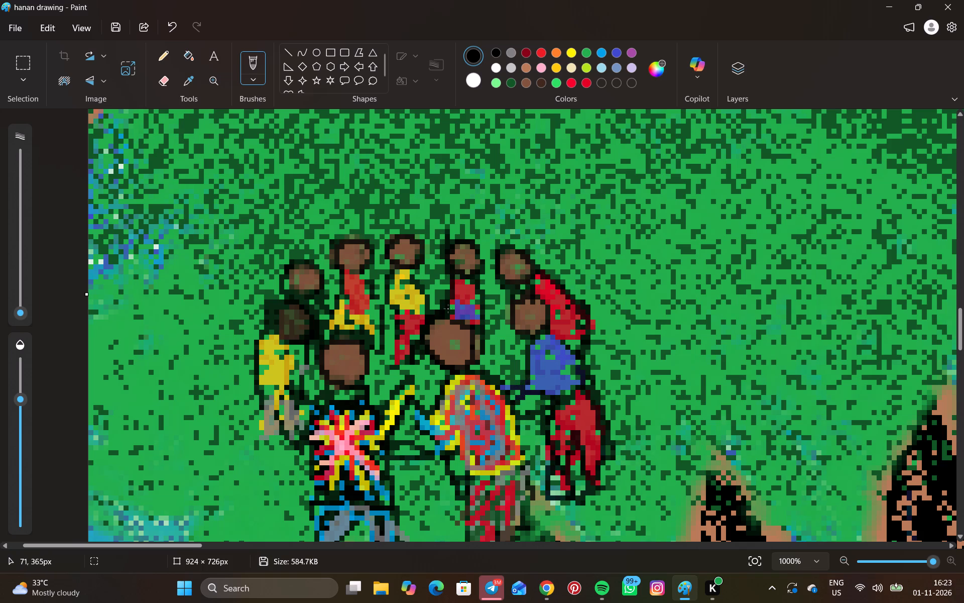
pyautogui.moveTo(448, 309); pyautogui.dragTo(448, 311)
pyautogui.moveTo(427, 294); pyautogui.dragTo(399, 270)
pyautogui.moveTo(399, 270); pyautogui.dragTo(391, 300)
# Outline the yellow torso and grey legs of the crowd's leftmost figure in black.
pyautogui.moveTo(280, 335); pyautogui.dragTo(259, 358)
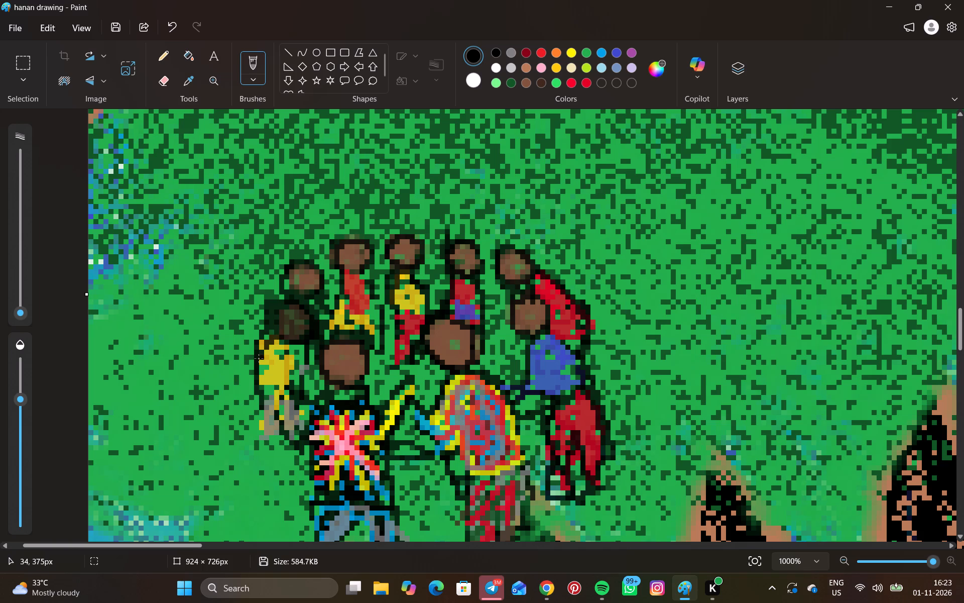
pyautogui.moveTo(259, 358); pyautogui.dragTo(267, 439)
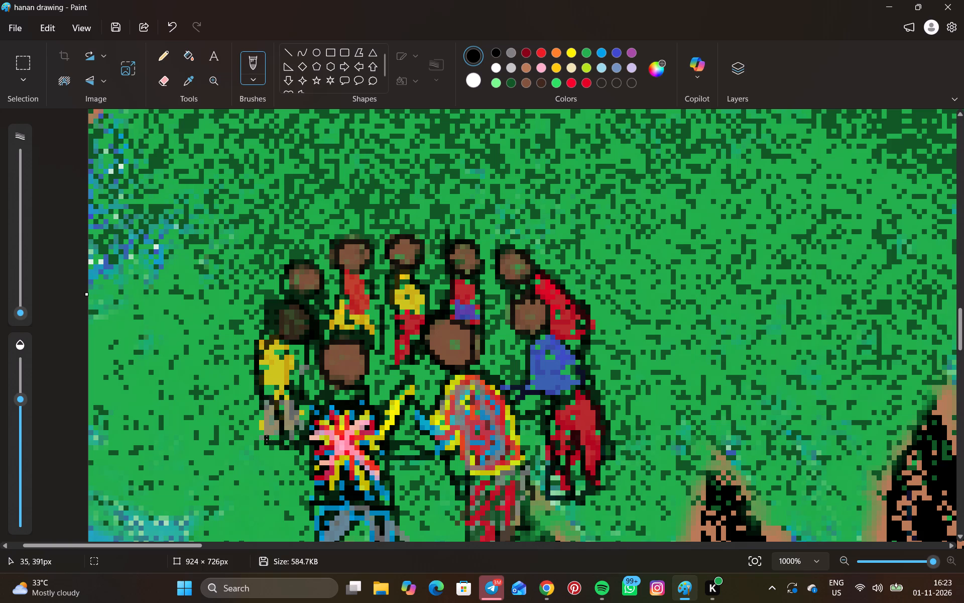
pyautogui.moveTo(267, 439); pyautogui.dragTo(267, 400)
pyautogui.moveTo(302, 448); pyautogui.dragTo(299, 365)
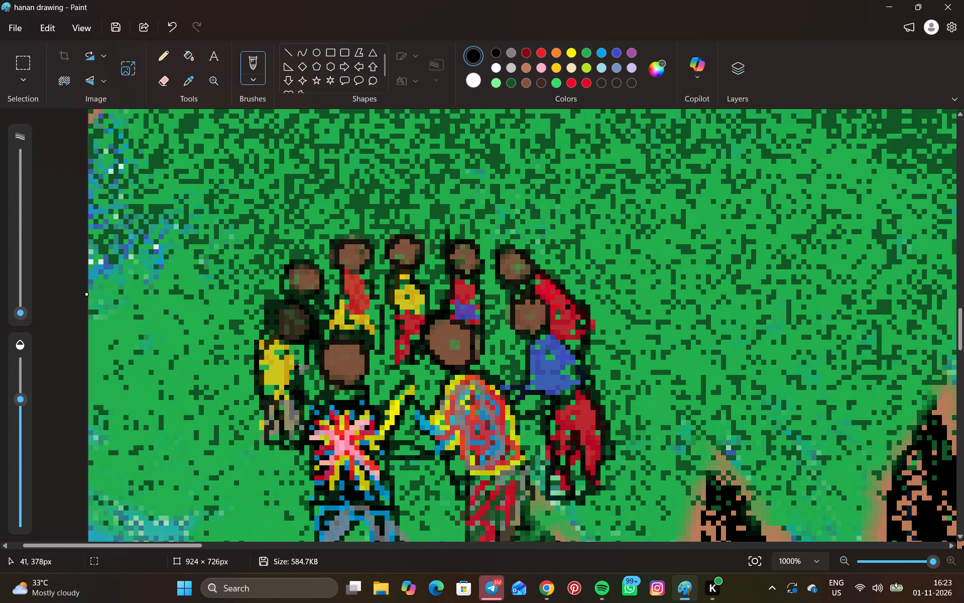
pyautogui.moveTo(299, 365); pyautogui.dragTo(297, 348)
# Darken the black outlines around the leftmost dark brown face and the brown face just above it.
pyautogui.moveTo(296, 347); pyautogui.dragTo(290, 300)
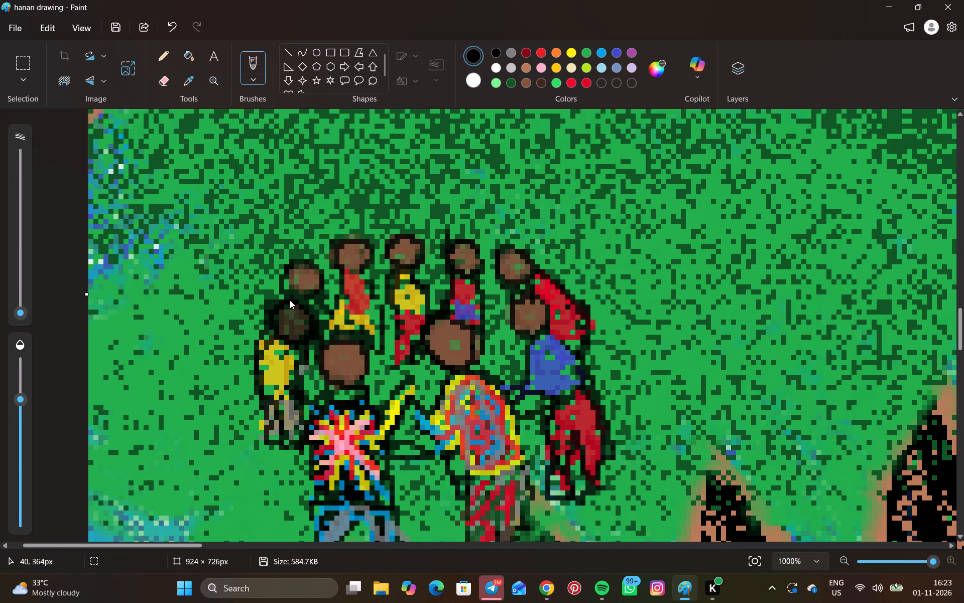
pyautogui.moveTo(290, 300); pyautogui.dragTo(255, 343)
pyautogui.moveTo(291, 297); pyautogui.dragTo(286, 290)
pyautogui.moveTo(286, 290); pyautogui.dragTo(285, 280)
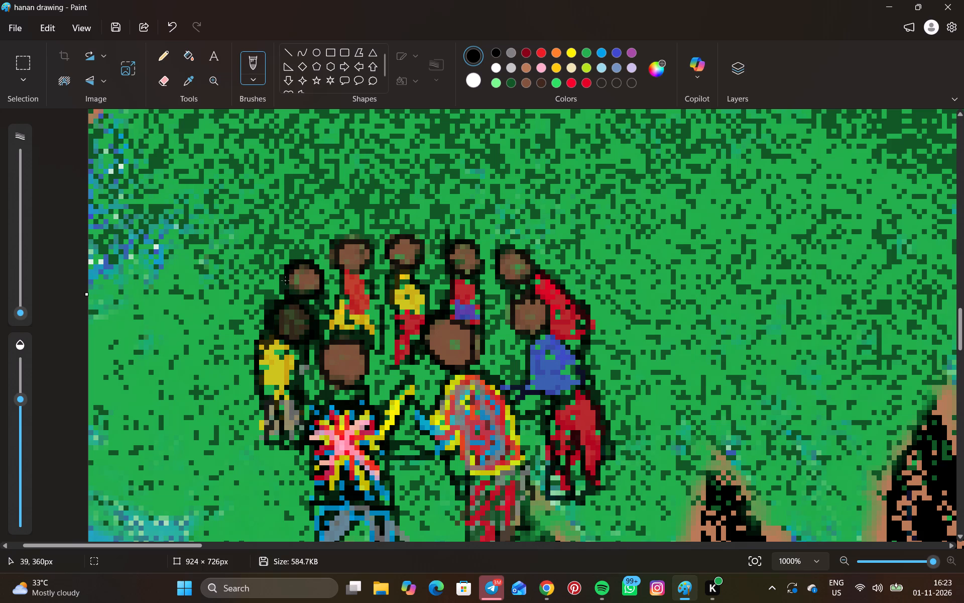
pyautogui.moveTo(285, 280); pyautogui.dragTo(311, 296)
# Outline the red top and yellow lower part of the second back-row figure from the left in black.
pyautogui.moveTo(342, 271); pyautogui.dragTo(348, 280)
pyautogui.moveTo(366, 281); pyautogui.dragTo(368, 282)
pyautogui.moveTo(368, 282); pyautogui.dragTo(364, 314)
pyautogui.moveTo(360, 312); pyautogui.dragTo(374, 329)
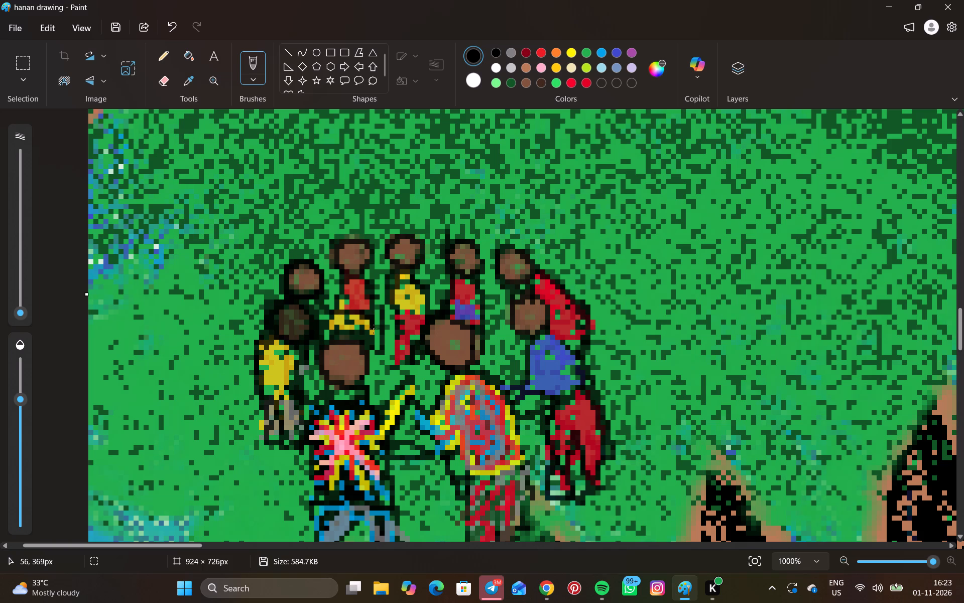
pyautogui.moveTo(374, 329); pyautogui.dragTo(371, 337)
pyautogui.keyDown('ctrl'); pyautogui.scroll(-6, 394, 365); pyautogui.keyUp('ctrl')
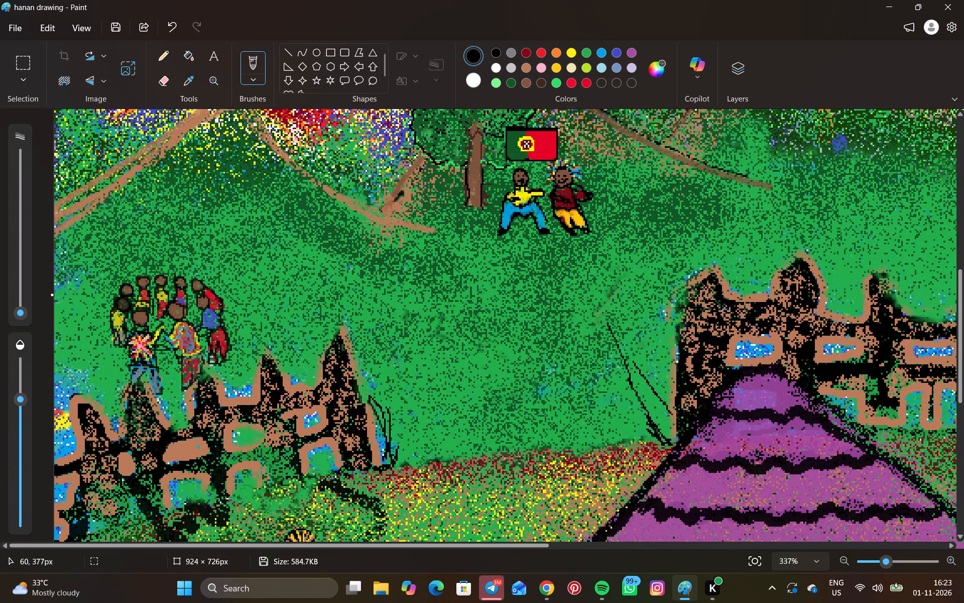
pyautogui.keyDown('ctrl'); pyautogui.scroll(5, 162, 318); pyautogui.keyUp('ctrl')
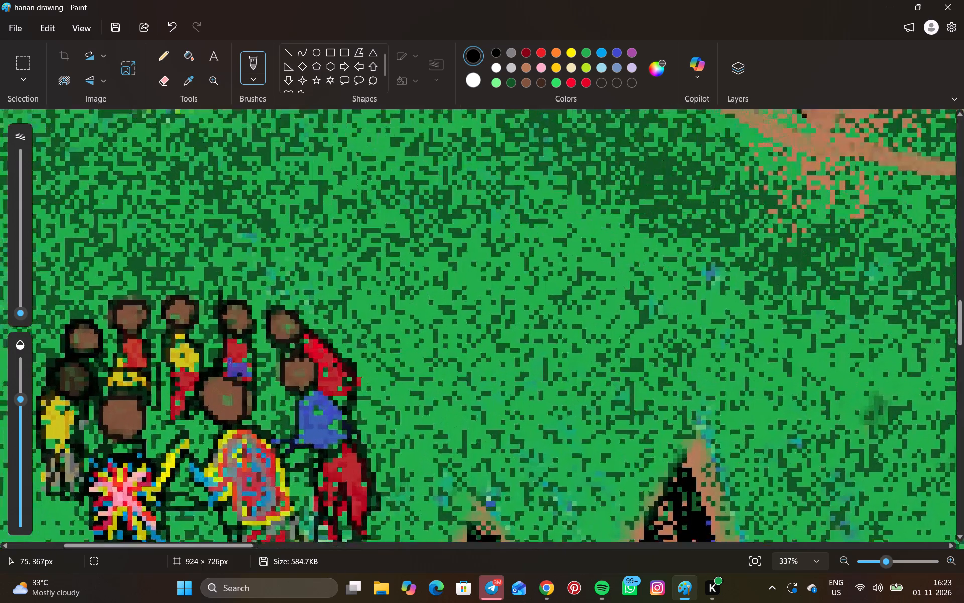
# Outline in black the red legs and the outer edge of the multicoloured torso of the right front-row figure.
pyautogui.keyDown('ctrl'); pyautogui.scroll(2, 229, 360); pyautogui.keyUp('ctrl')
pyautogui.scroll(-1, 229, 360)
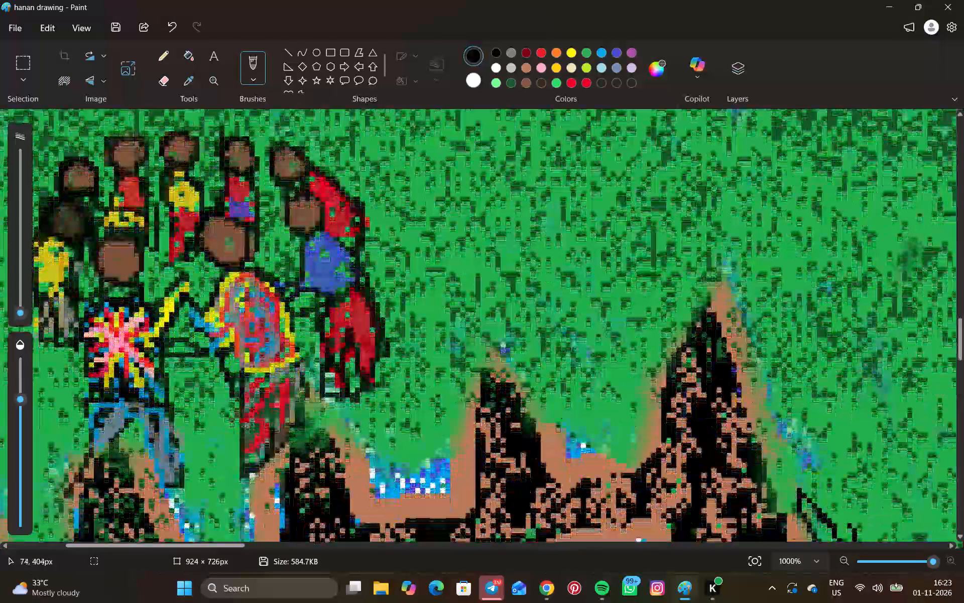
pyautogui.moveTo(236, 394); pyautogui.dragTo(244, 410)
pyautogui.click(245, 404)
pyautogui.moveTo(241, 395); pyautogui.dragTo(240, 422)
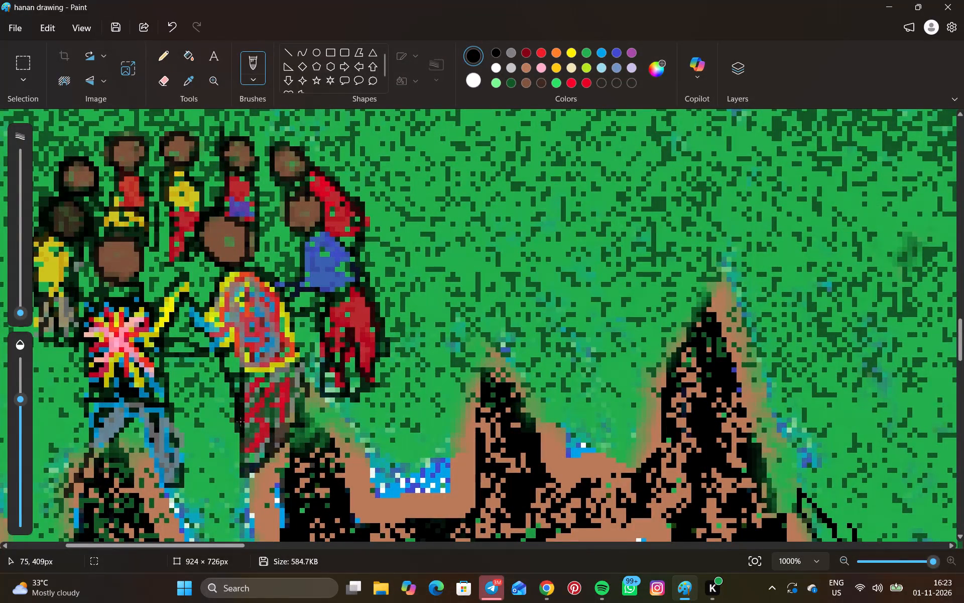
pyautogui.moveTo(240, 422); pyautogui.dragTo(268, 442)
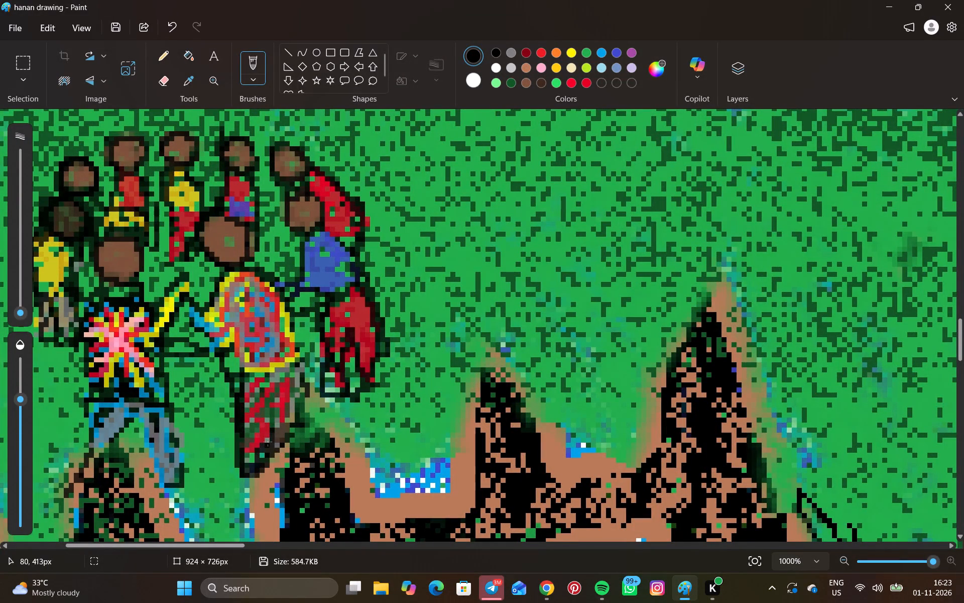
pyautogui.moveTo(268, 442); pyautogui.dragTo(295, 353)
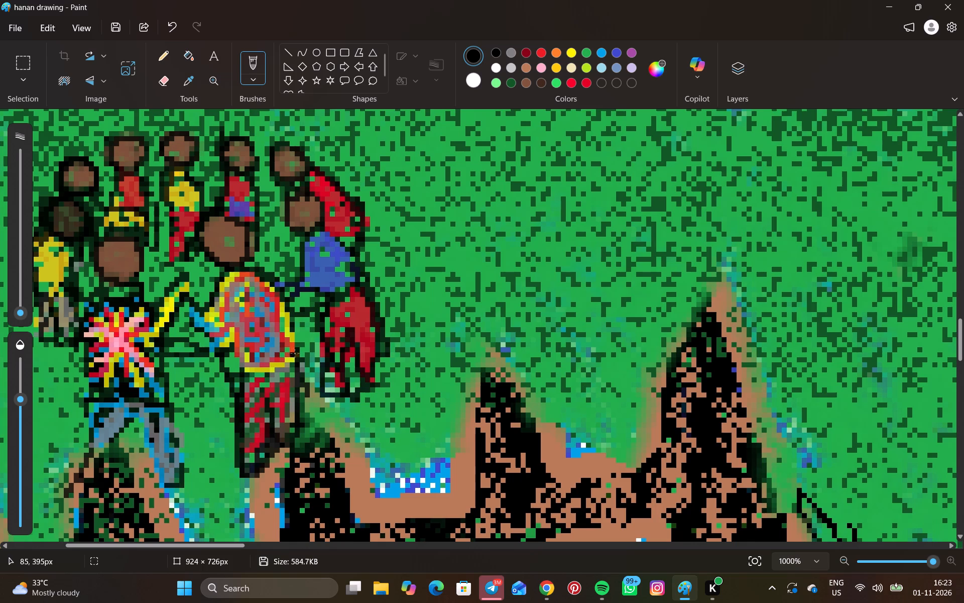
pyautogui.moveTo(295, 353); pyautogui.dragTo(295, 327)
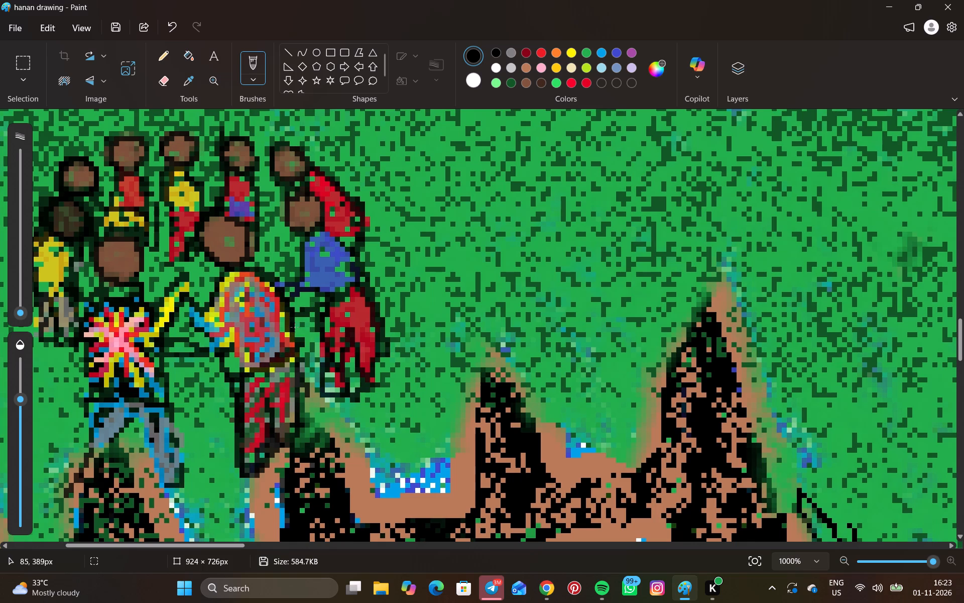
pyautogui.moveTo(295, 327); pyautogui.dragTo(306, 344)
# Outline in black the blue-grey legs and starburst-patterned torso of the left front-row figure.
pyautogui.moveTo(170, 422); pyautogui.dragTo(177, 448)
pyautogui.moveTo(177, 448); pyautogui.dragTo(116, 443)
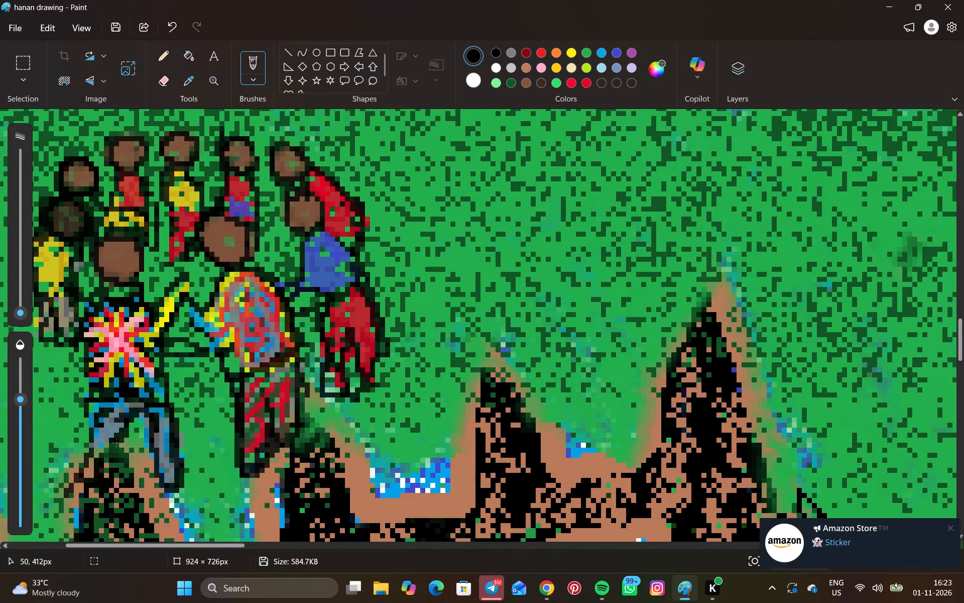
pyautogui.moveTo(116, 443); pyautogui.dragTo(157, 348)
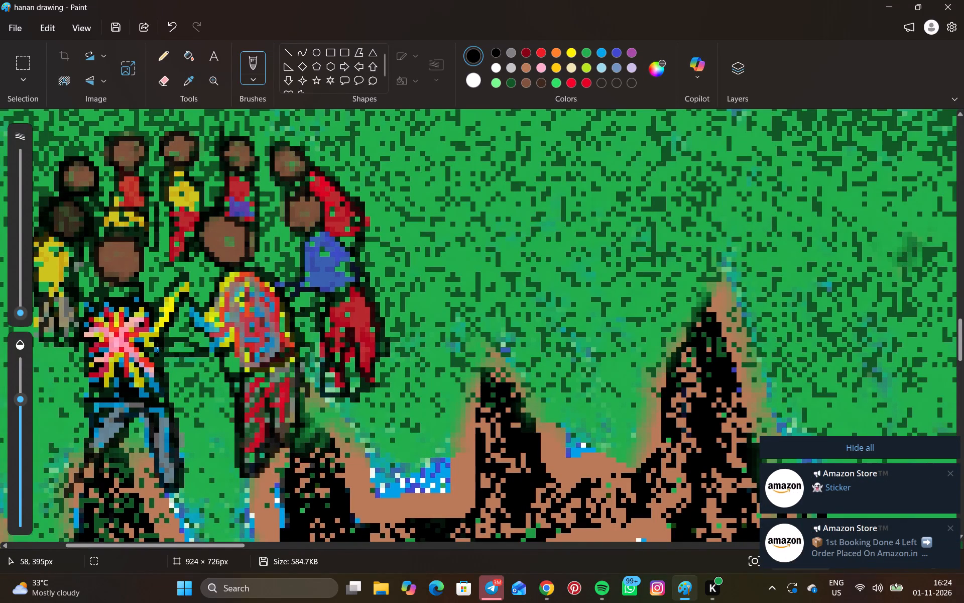
pyautogui.moveTo(157, 348); pyautogui.dragTo(82, 381)
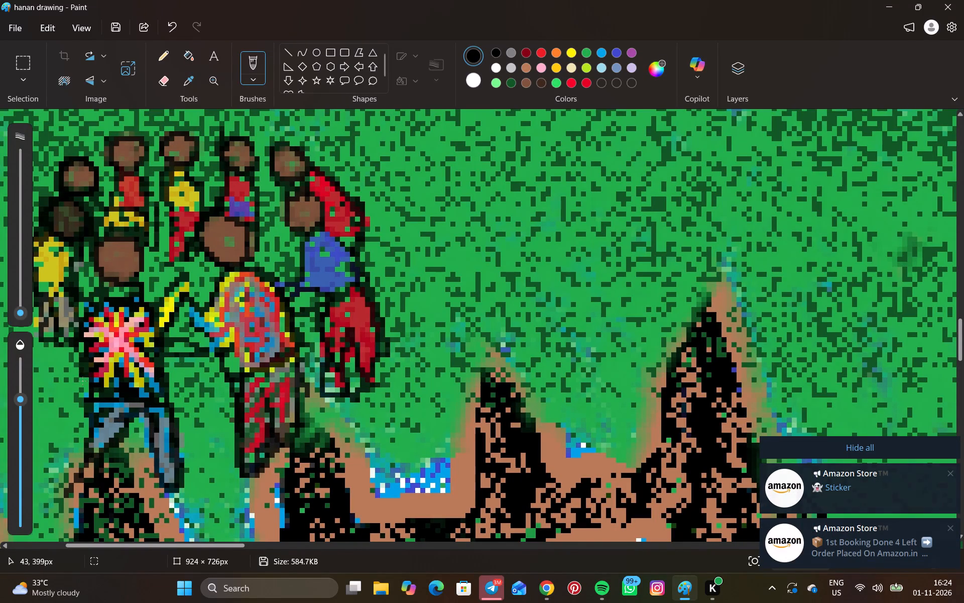
pyautogui.moveTo(82, 381); pyautogui.dragTo(82, 386)
# Review the whole drawing from the sky to the foreground to judge how the crowd fits the scene.
pyautogui.keyDown('ctrl'); pyautogui.scroll(-7, 97, 310); pyautogui.keyUp('ctrl')
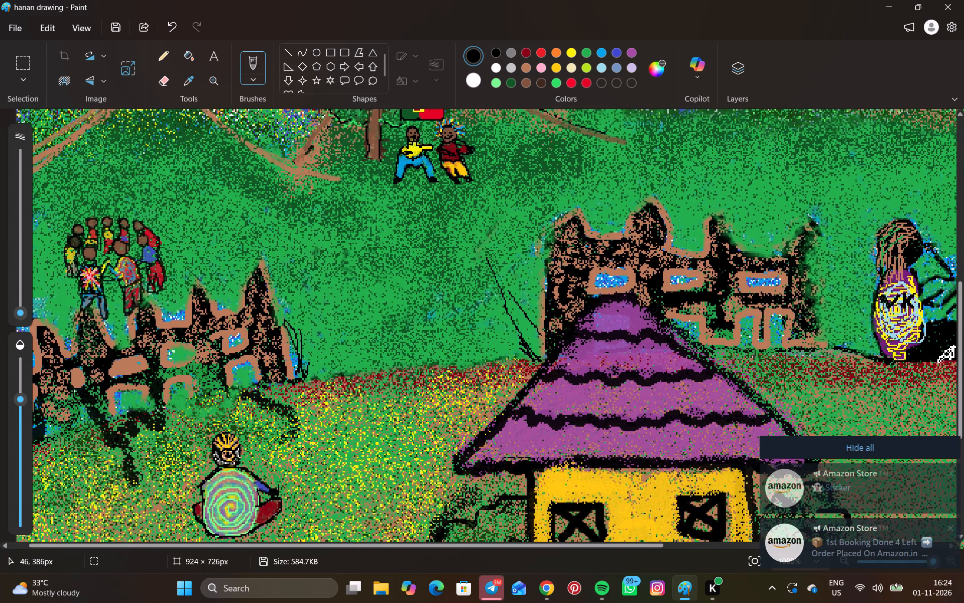
pyautogui.keyDown('ctrl'); pyautogui.scroll(-3, 97, 310); pyautogui.keyUp('ctrl')
pyautogui.scroll(1, 97, 310)
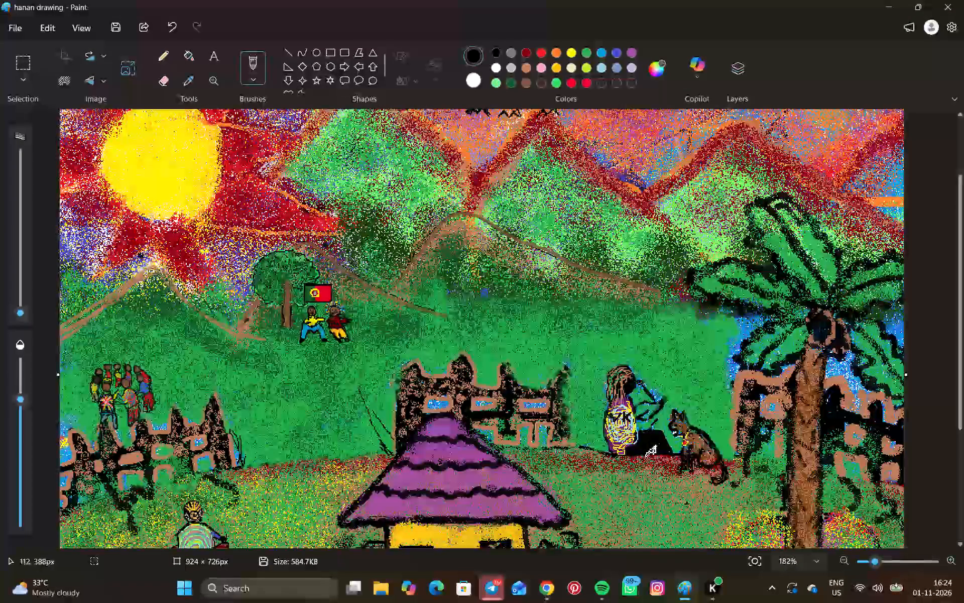
pyautogui.scroll(1, 267, 355)
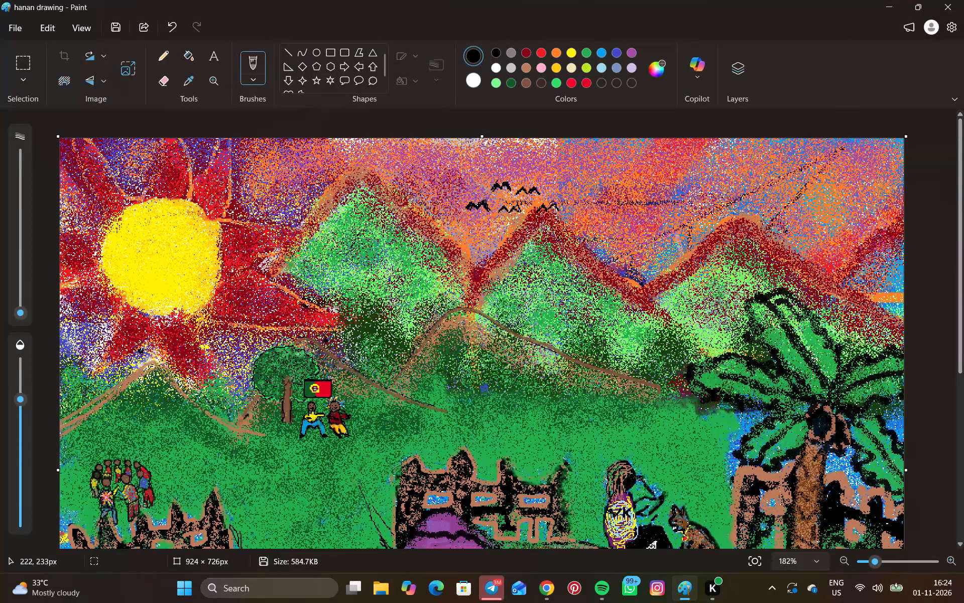
pyautogui.scroll(1, 264, 351)
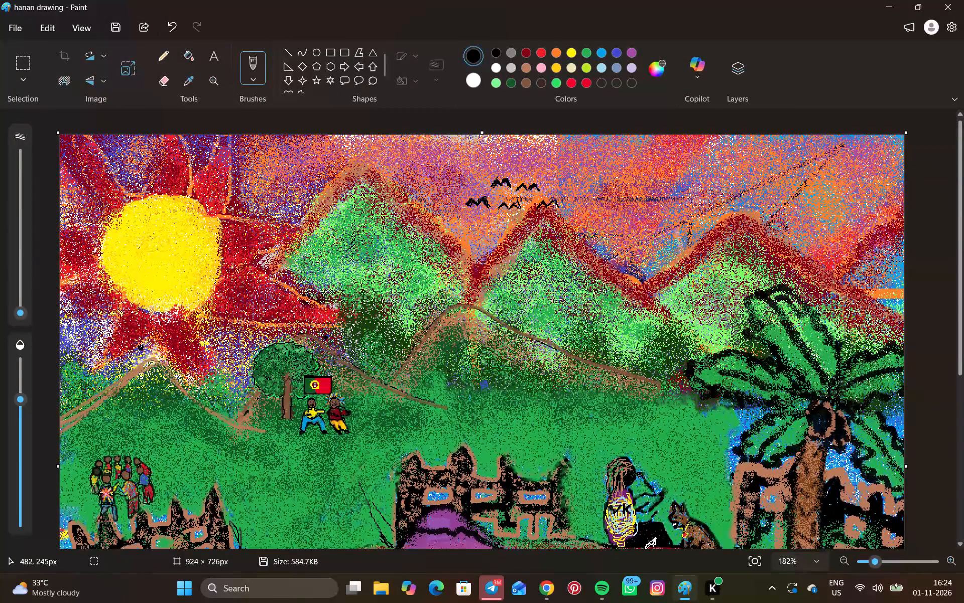
pyautogui.scroll(-1, 476, 345)
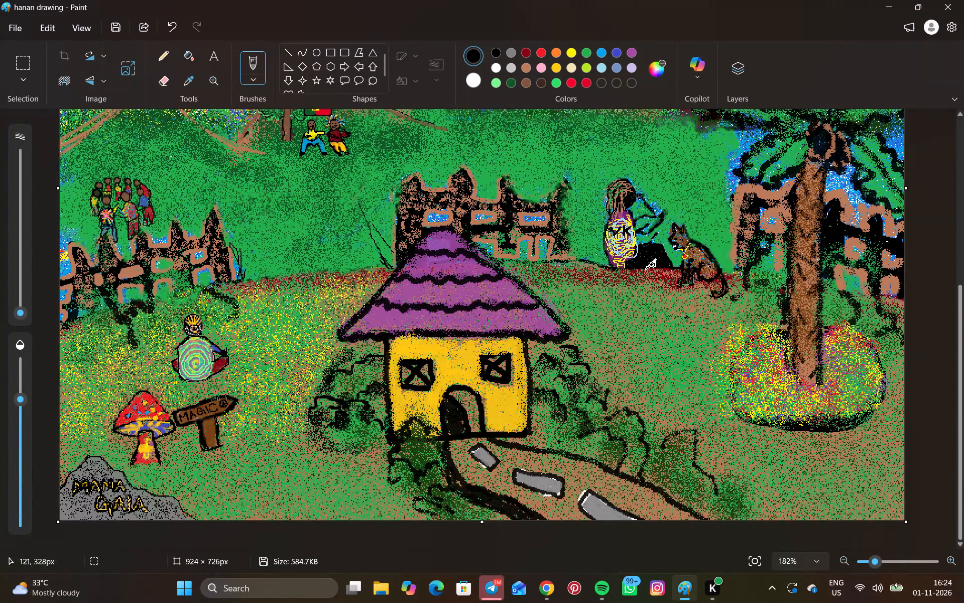
pyautogui.scroll(1, 273, 305)
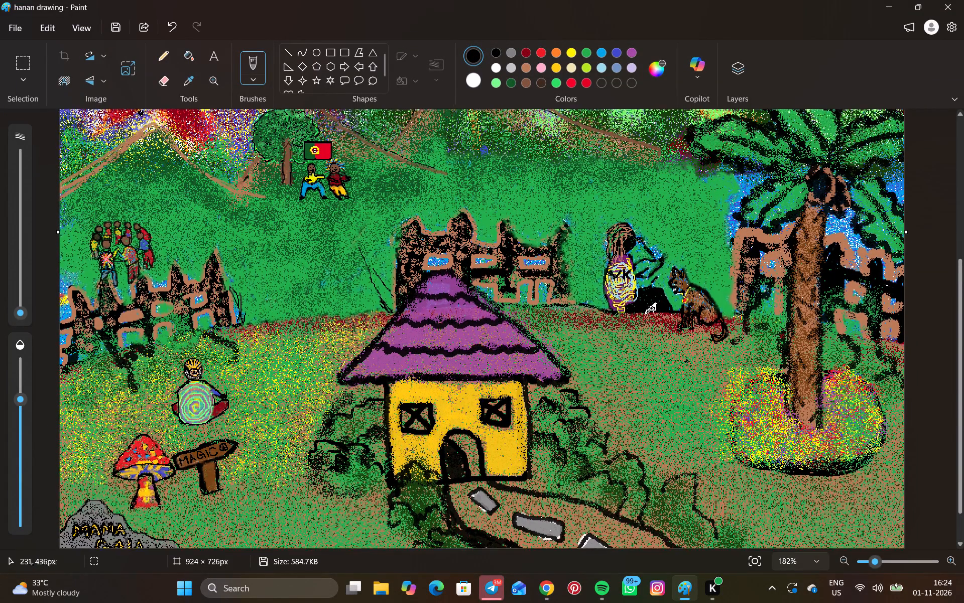
pyautogui.scroll(1, 275, 299)
pyautogui.keyDown('ctrl'); pyautogui.scroll(2, 272, 320); pyautogui.keyUp('ctrl')
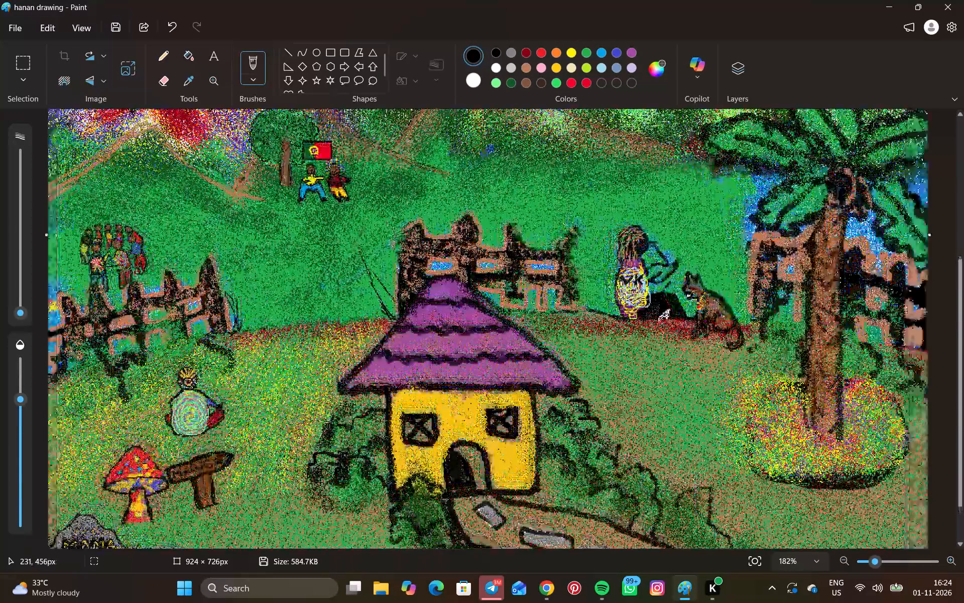
pyautogui.keyDown('ctrl'); pyautogui.scroll(1, 272, 320); pyautogui.keyUp('ctrl')
pyautogui.keyDown('ctrl'); pyautogui.scroll(-1, 164, 287); pyautogui.keyUp('ctrl')
pyautogui.keyDown('ctrl'); pyautogui.scroll(-1, 104, 240); pyautogui.keyUp('ctrl')
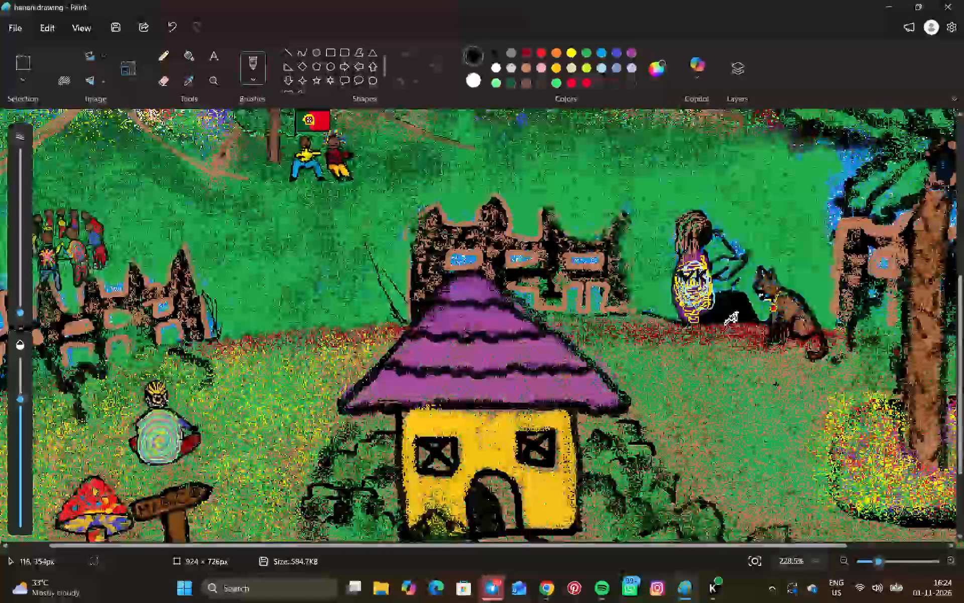
pyautogui.hscroll(2, 124, 216)
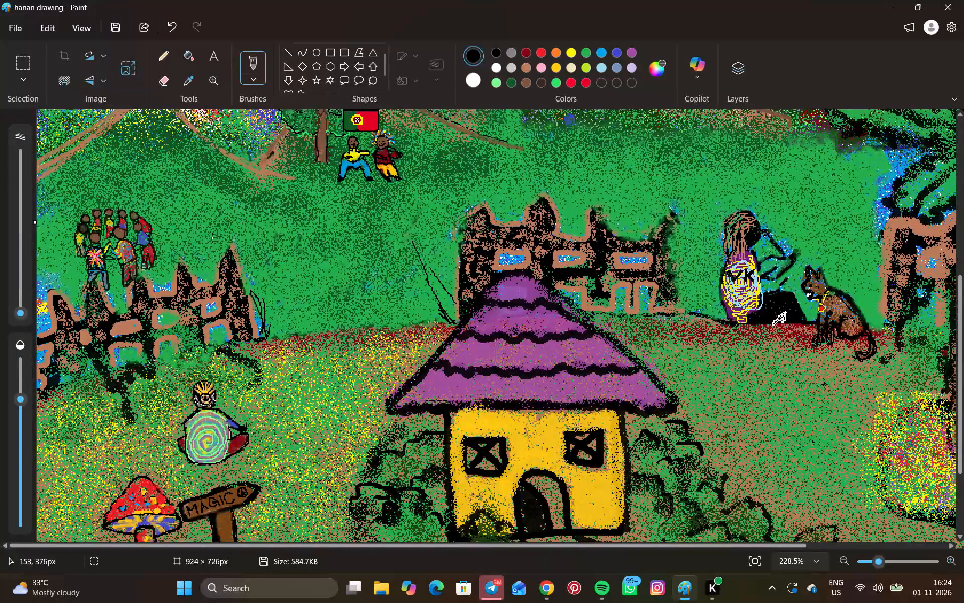
# Raise the brush opacity to nearly full and darken the black outlines around the three rightmost back-row faces.
pyautogui.keyDown('ctrl'); pyautogui.scroll(6, 212, 238); pyautogui.keyUp('ctrl')
pyautogui.hscroll(1, 211, 238)
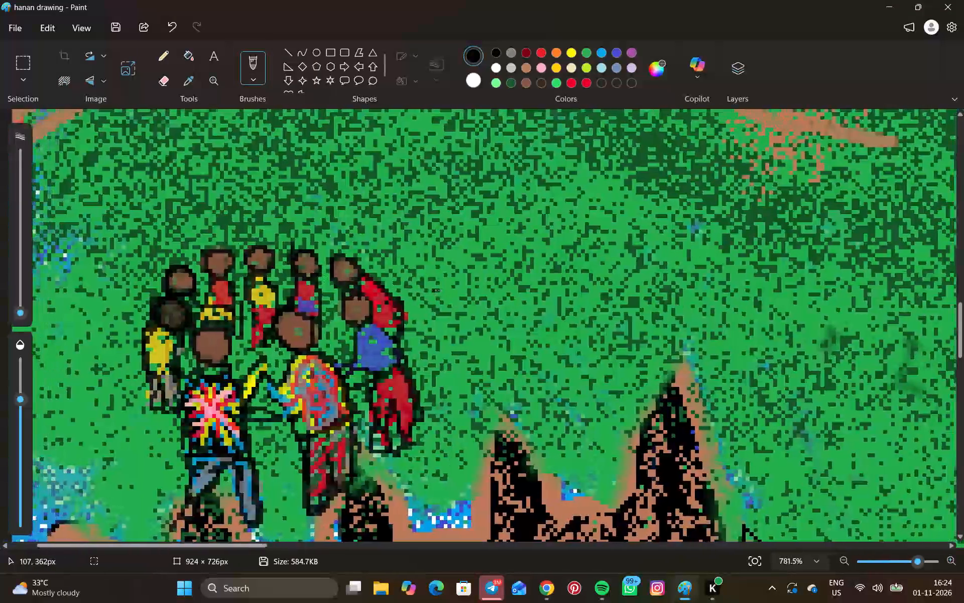
pyautogui.keyDown('ctrl'); pyautogui.scroll(2, 438, 290); pyautogui.keyUp('ctrl')
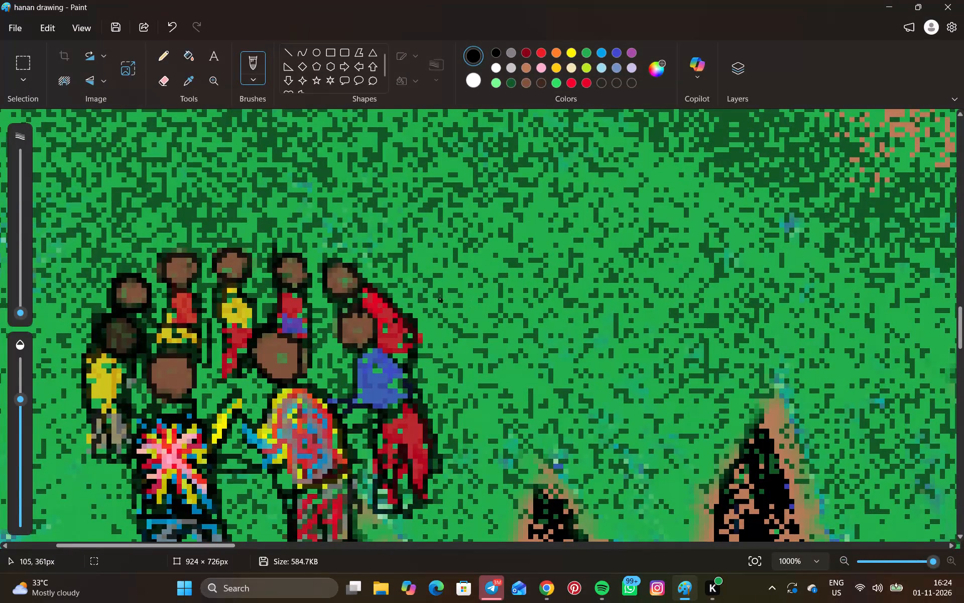
pyautogui.hscroll(-1, 488, 286)
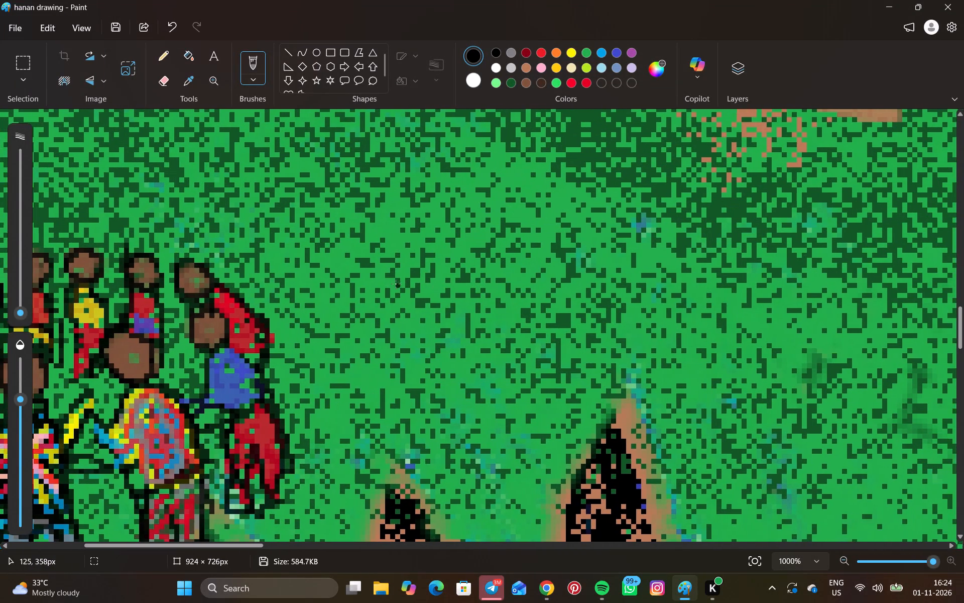
pyautogui.hscroll(-1, 396, 284)
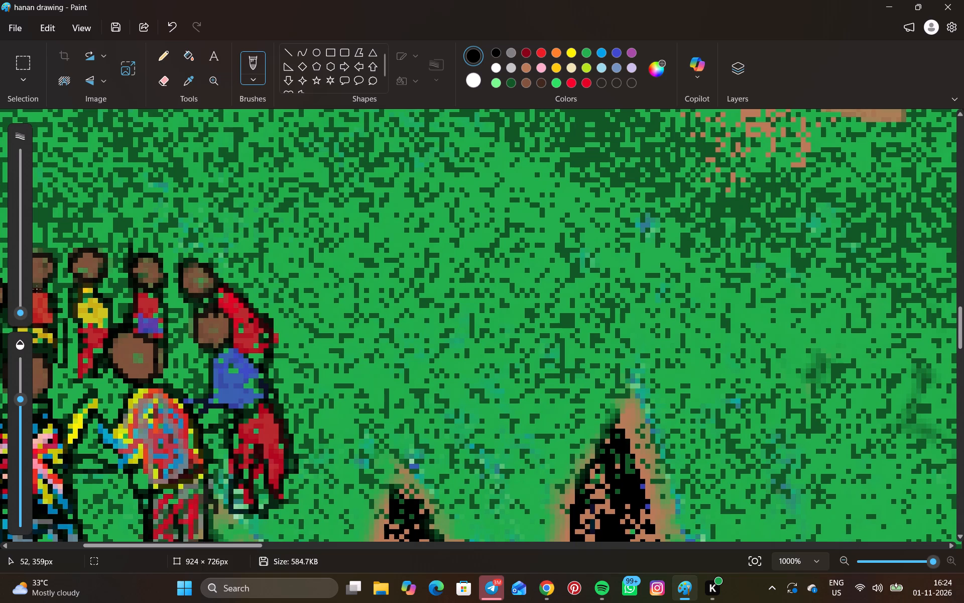
pyautogui.moveTo(16, 369); pyautogui.dragTo(24, 343)
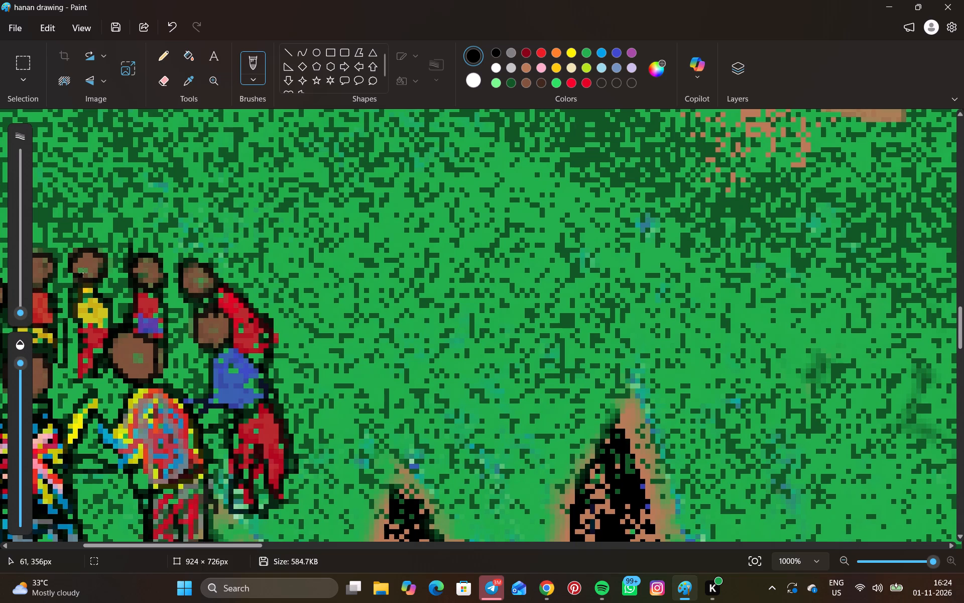
pyautogui.moveTo(101, 263); pyautogui.dragTo(99, 253)
pyautogui.moveTo(99, 253); pyautogui.dragTo(77, 281)
pyautogui.moveTo(131, 269); pyautogui.dragTo(132, 263)
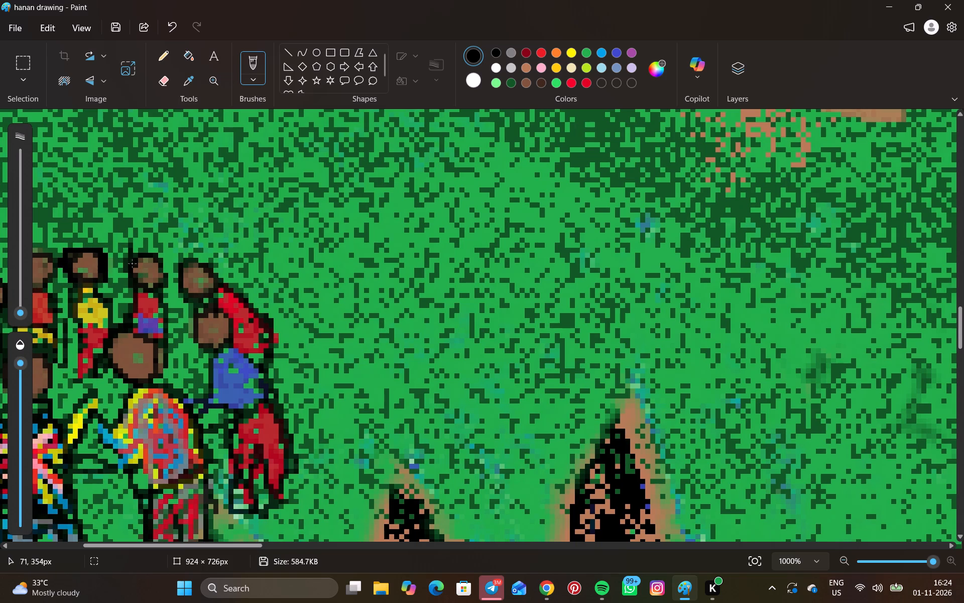
pyautogui.moveTo(132, 263); pyautogui.dragTo(144, 293)
pyautogui.moveTo(179, 283); pyautogui.dragTo(179, 276)
pyautogui.moveTo(179, 276); pyautogui.dragTo(198, 301)
pyautogui.moveTo(211, 296); pyautogui.dragTo(218, 293)
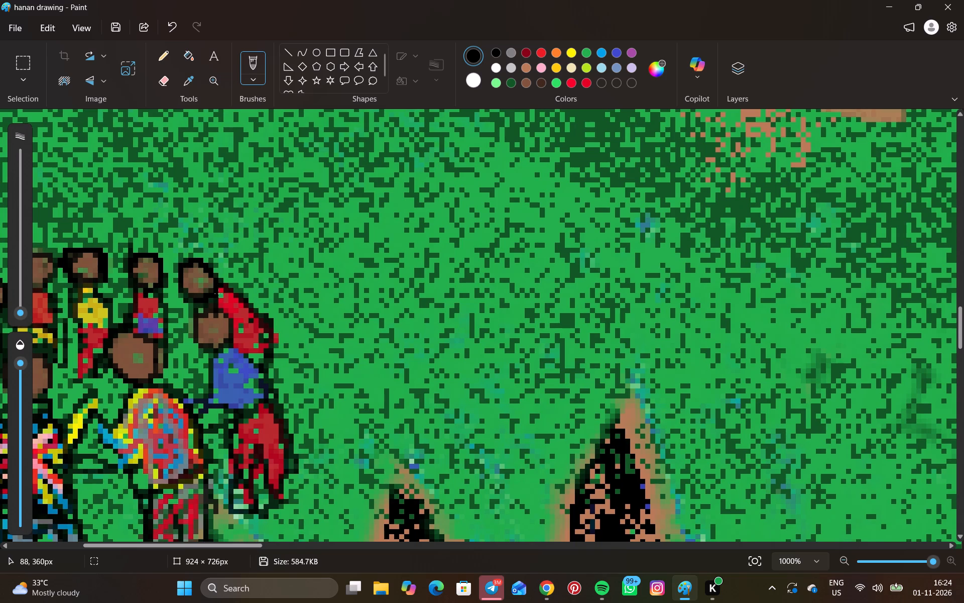
pyautogui.moveTo(218, 293); pyautogui.dragTo(219, 293)
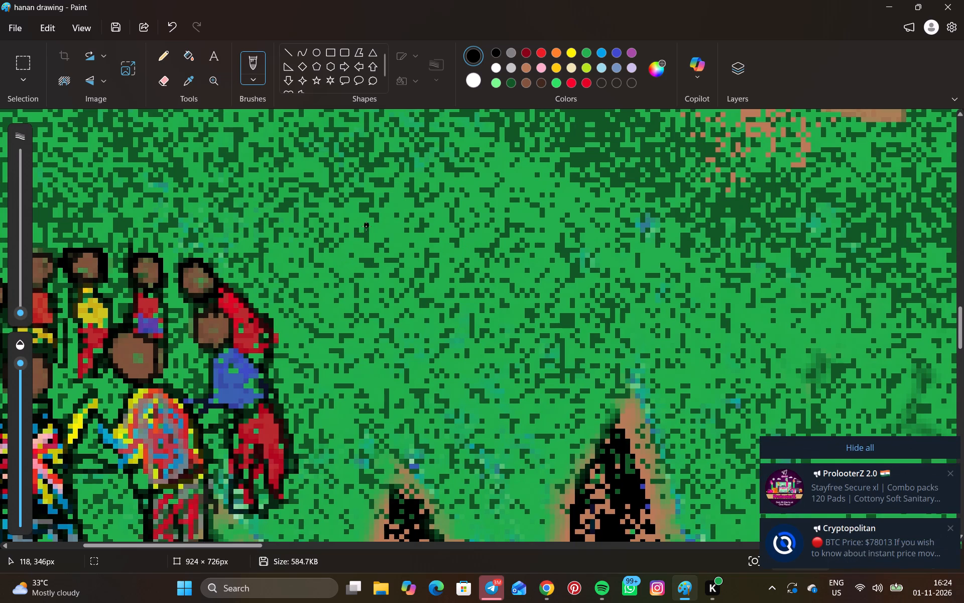
# Draw in black the forehead, pointed snout and open jaw of a small dog-like animal on the grass, facing the crowd.
pyautogui.keyDown('ctrl'); pyautogui.scroll(-7, 399, 265); pyautogui.keyUp('ctrl')
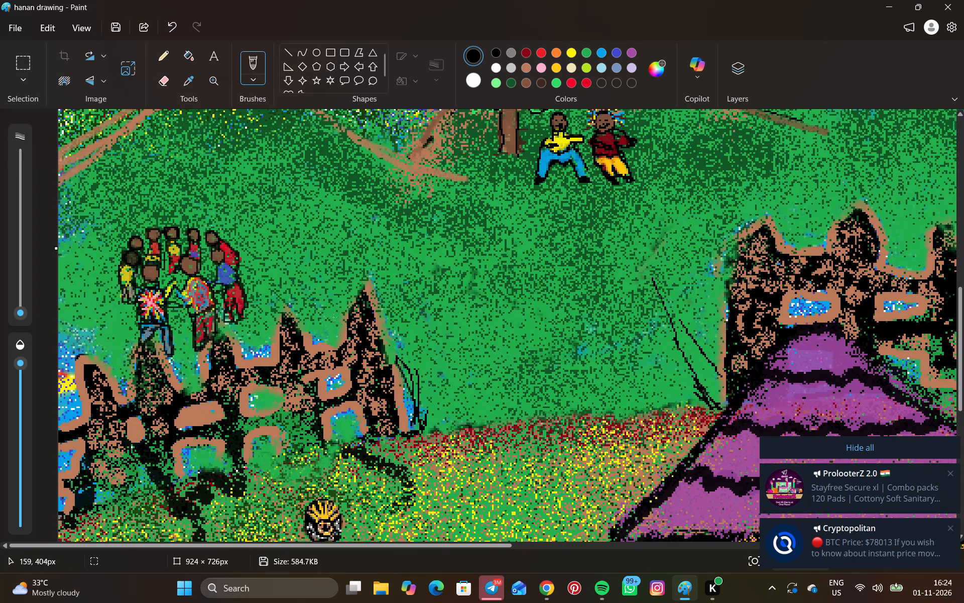
pyautogui.keyDown('ctrl'); pyautogui.scroll(9, 267, 271); pyautogui.keyUp('ctrl')
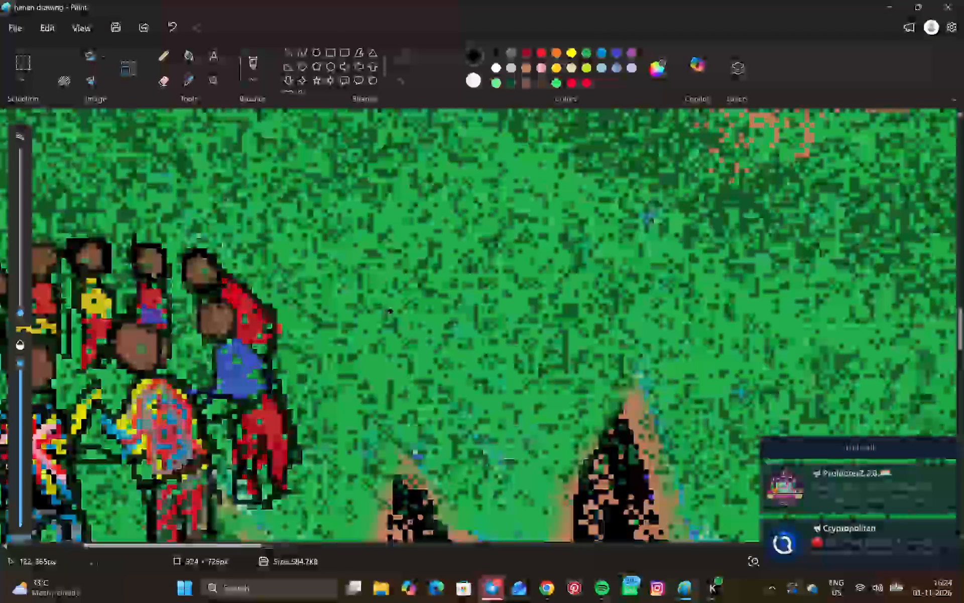
pyautogui.moveTo(386, 306); pyautogui.dragTo(378, 298)
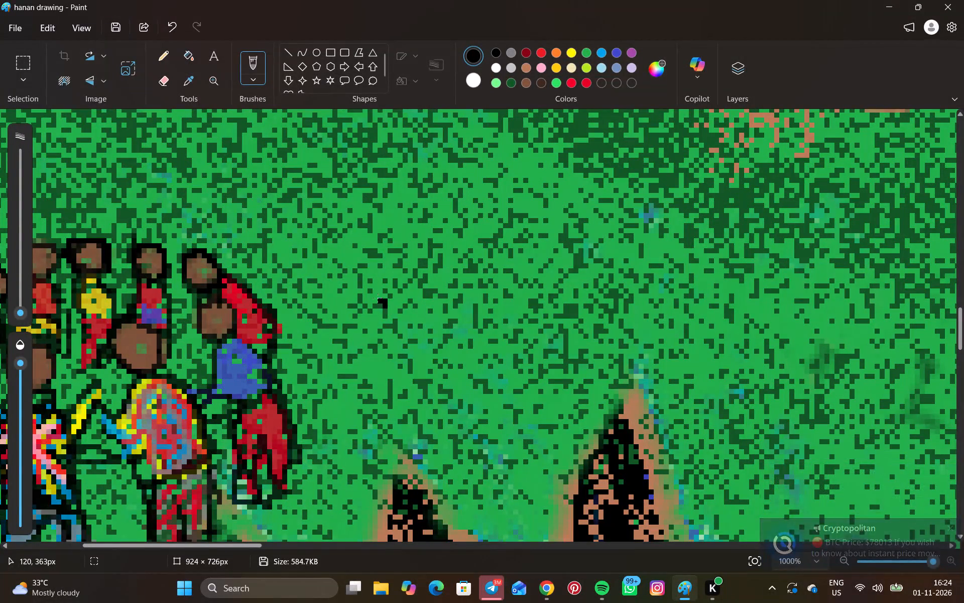
pyautogui.moveTo(378, 298); pyautogui.dragTo(376, 295)
pyautogui.moveTo(374, 294); pyautogui.dragTo(361, 317)
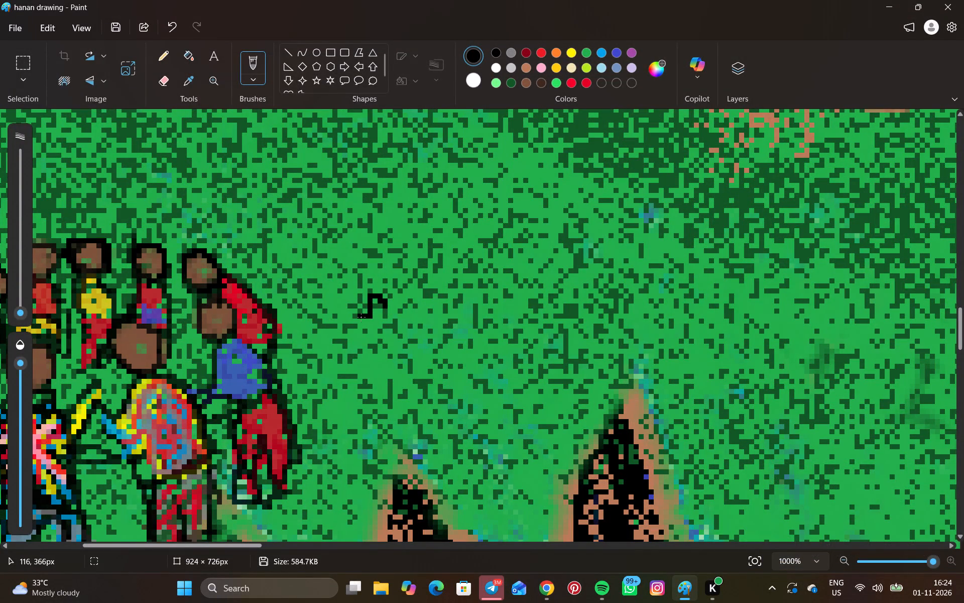
pyautogui.moveTo(361, 317); pyautogui.dragTo(352, 338)
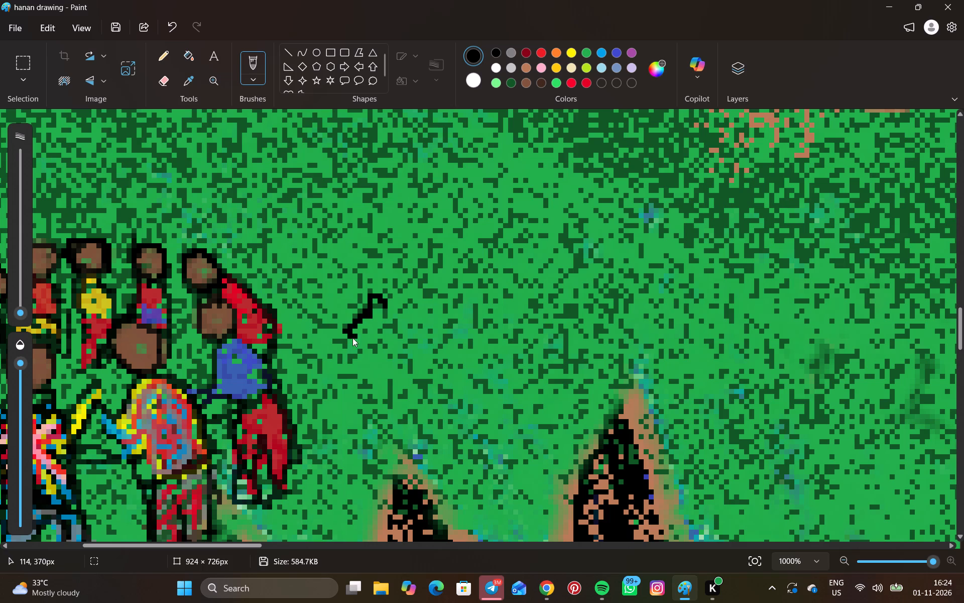
pyautogui.moveTo(352, 338); pyautogui.dragTo(357, 338)
pyautogui.moveTo(361, 352); pyautogui.dragTo(370, 340)
pyautogui.moveTo(353, 336); pyautogui.dragTo(368, 336)
pyautogui.click(363, 354)
pyautogui.doubleClick(371, 353)
pyautogui.click(379, 348)
# Draw in black the animal's two pointed ears, the back of its head and its lower jawline.
pyautogui.moveTo(366, 304); pyautogui.dragTo(387, 310)
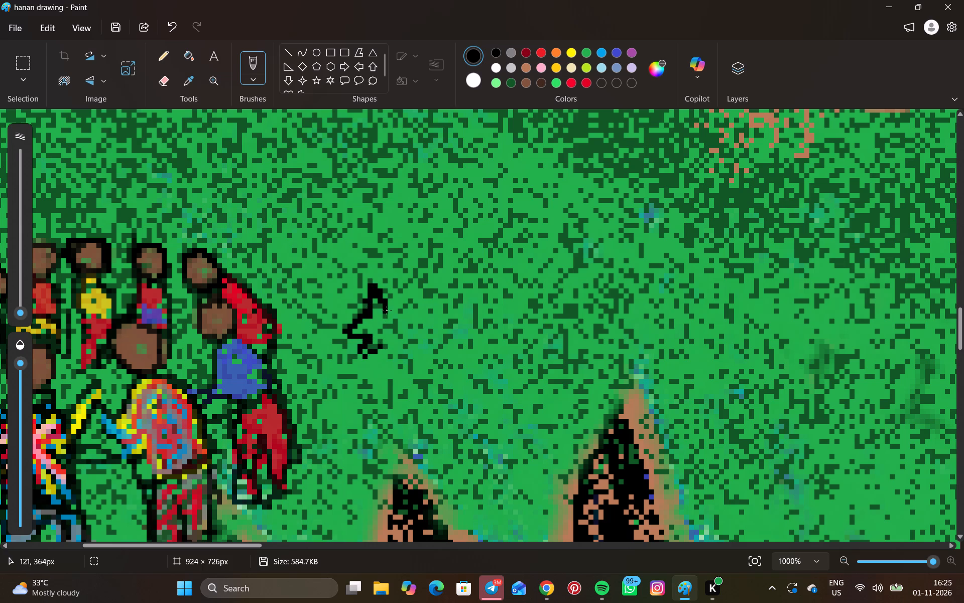
pyautogui.moveTo(387, 310); pyautogui.dragTo(405, 319)
pyautogui.click(399, 321)
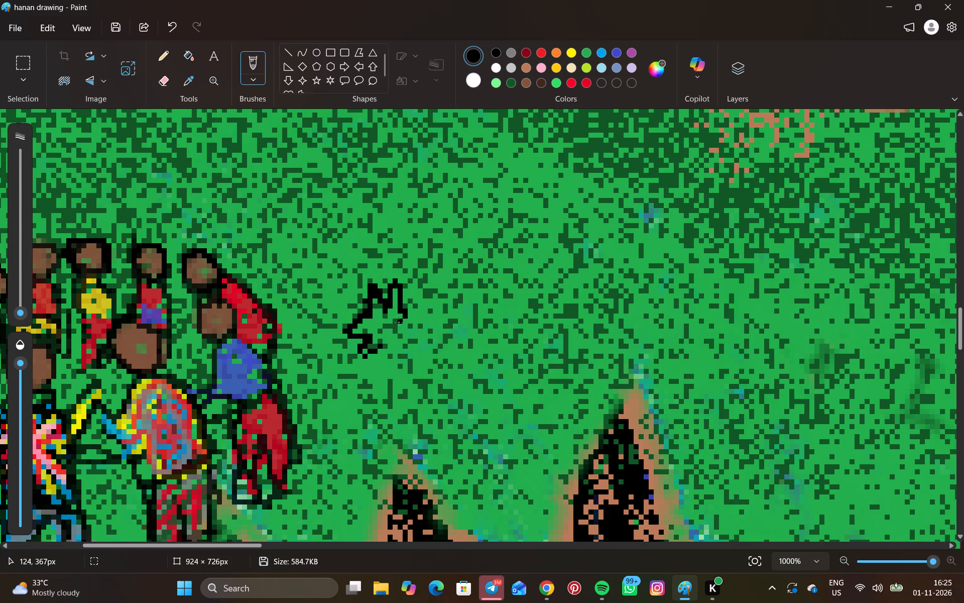
pyautogui.moveTo(402, 326); pyautogui.dragTo(405, 346)
pyautogui.moveTo(405, 344); pyautogui.dragTo(403, 350)
pyautogui.moveTo(380, 348); pyautogui.dragTo(420, 342)
# Draw in black the animal's neck, its sloping back down to the rump, and a curled haunch at the base.
pyautogui.moveTo(410, 316); pyautogui.dragTo(414, 319)
pyautogui.moveTo(416, 320); pyautogui.dragTo(427, 326)
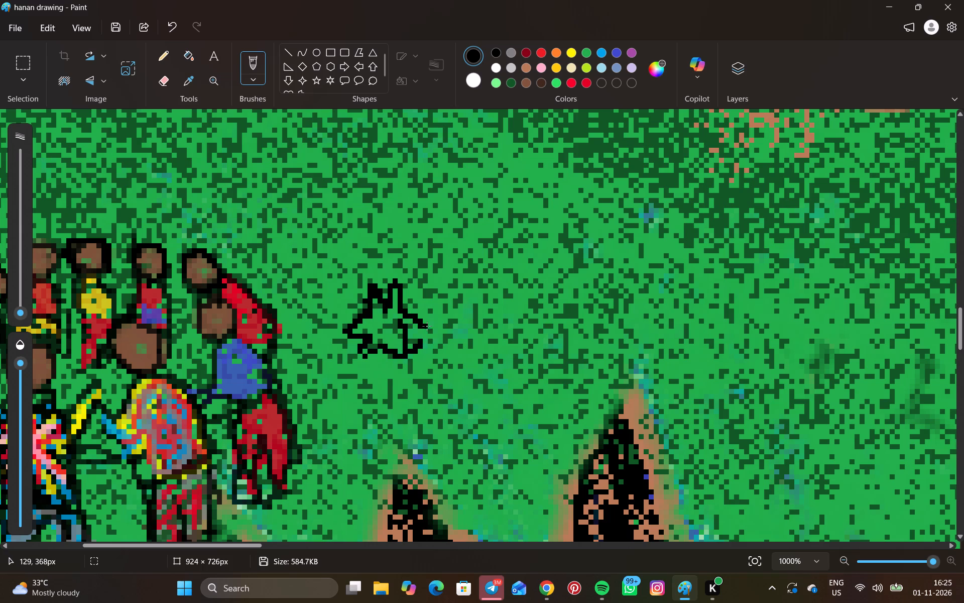
pyautogui.moveTo(427, 326); pyautogui.dragTo(431, 328)
pyautogui.moveTo(402, 321); pyautogui.dragTo(463, 335)
pyautogui.moveTo(432, 331); pyautogui.dragTo(443, 337)
pyautogui.moveTo(437, 332); pyautogui.dragTo(479, 369)
pyautogui.moveTo(447, 332); pyautogui.dragTo(475, 372)
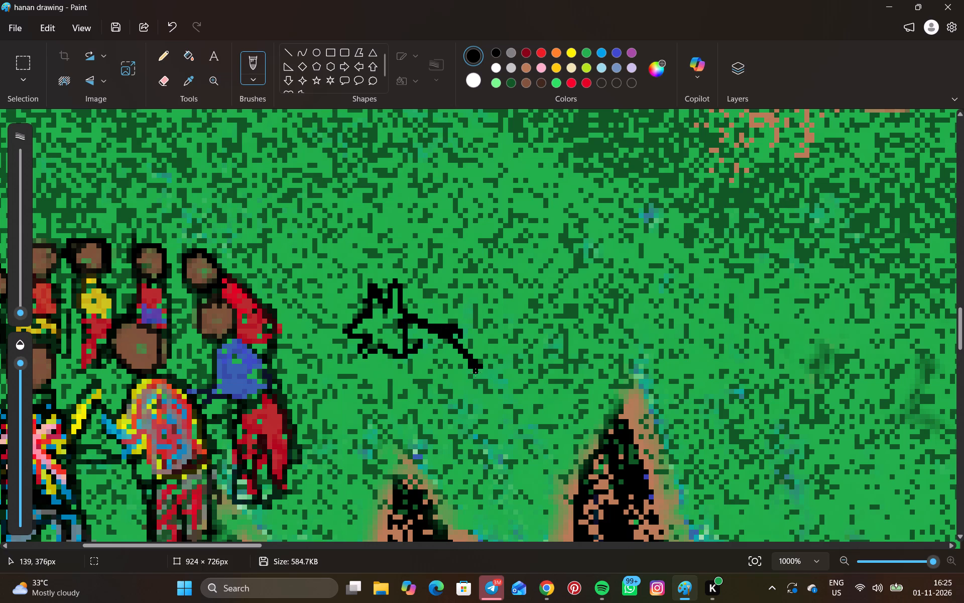
pyautogui.moveTo(475, 372); pyautogui.dragTo(503, 436)
pyautogui.moveTo(503, 436); pyautogui.dragTo(465, 410)
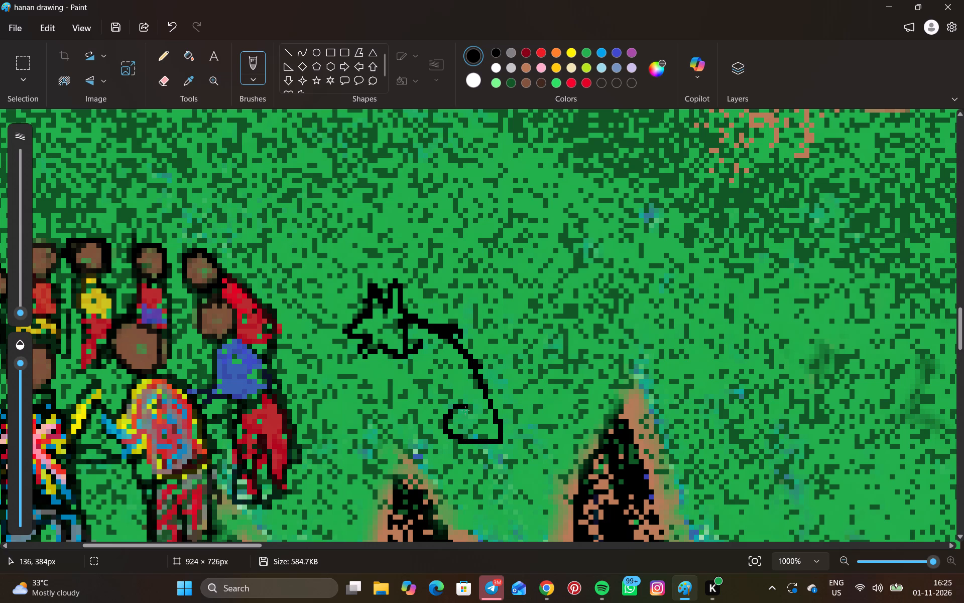
pyautogui.moveTo(465, 410); pyautogui.dragTo(448, 421)
pyautogui.moveTo(448, 421); pyautogui.dragTo(471, 415)
# Draw in black the animal's chest and front legs, and darken the gap between the legs and the haunch.
pyautogui.moveTo(409, 359); pyautogui.dragTo(408, 374)
pyautogui.moveTo(403, 354); pyautogui.dragTo(411, 396)
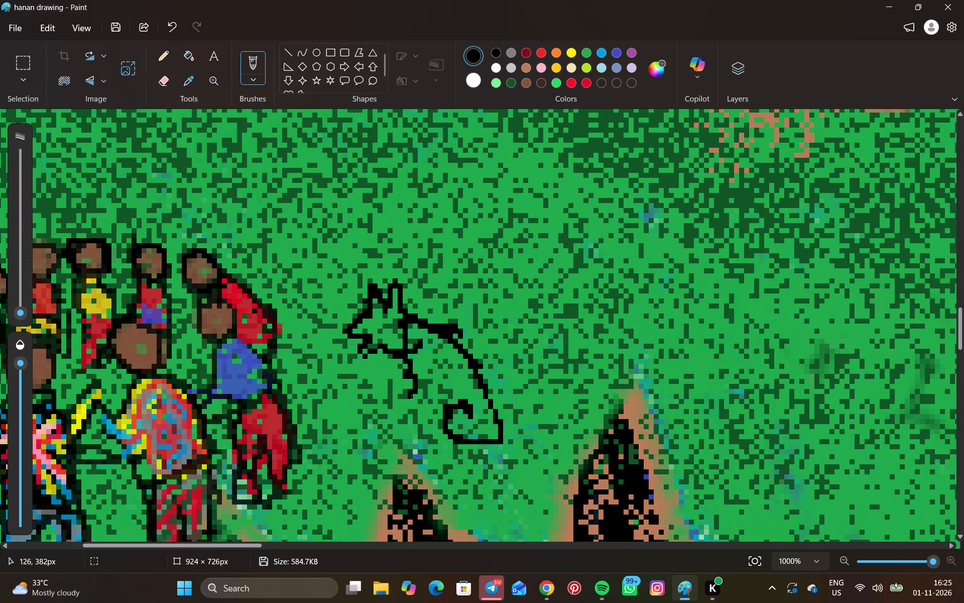
pyautogui.moveTo(411, 399); pyautogui.dragTo(419, 401)
pyautogui.moveTo(419, 398); pyautogui.dragTo(422, 409)
pyautogui.moveTo(422, 409); pyautogui.dragTo(428, 402)
pyautogui.moveTo(425, 393); pyautogui.dragTo(442, 432)
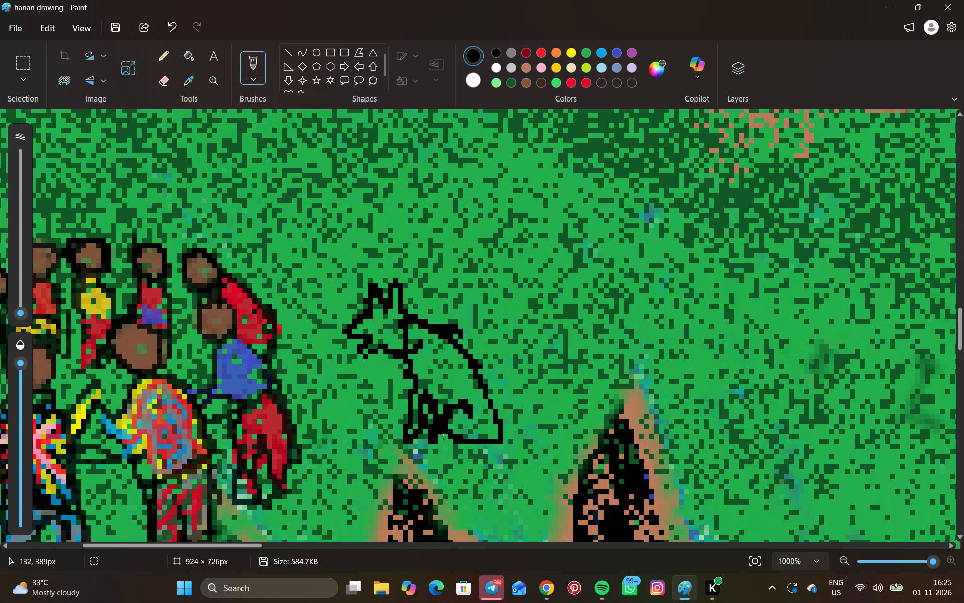
pyautogui.moveTo(444, 436); pyautogui.dragTo(447, 443)
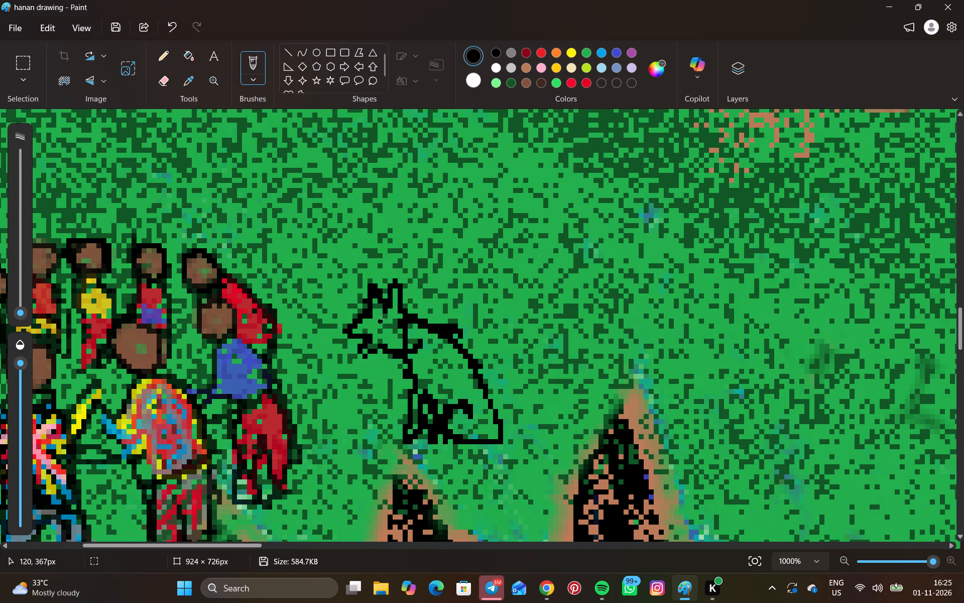
# Dot a black eye on the animal's head and add white teeth in its open mouth.
pyautogui.click(381, 319)
pyautogui.click(378, 320)
pyautogui.click(494, 69)
pyautogui.click(359, 341)
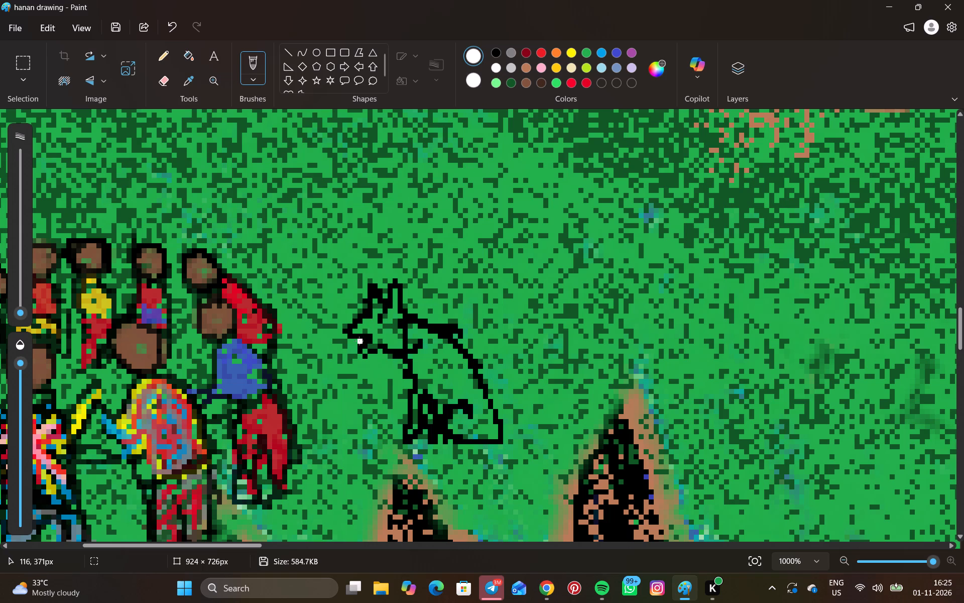
pyautogui.click(357, 341)
pyautogui.click(361, 350)
# Fill the animal's body, front leg, head and ear with light brown using the Oil brush.
pyautogui.click(527, 75)
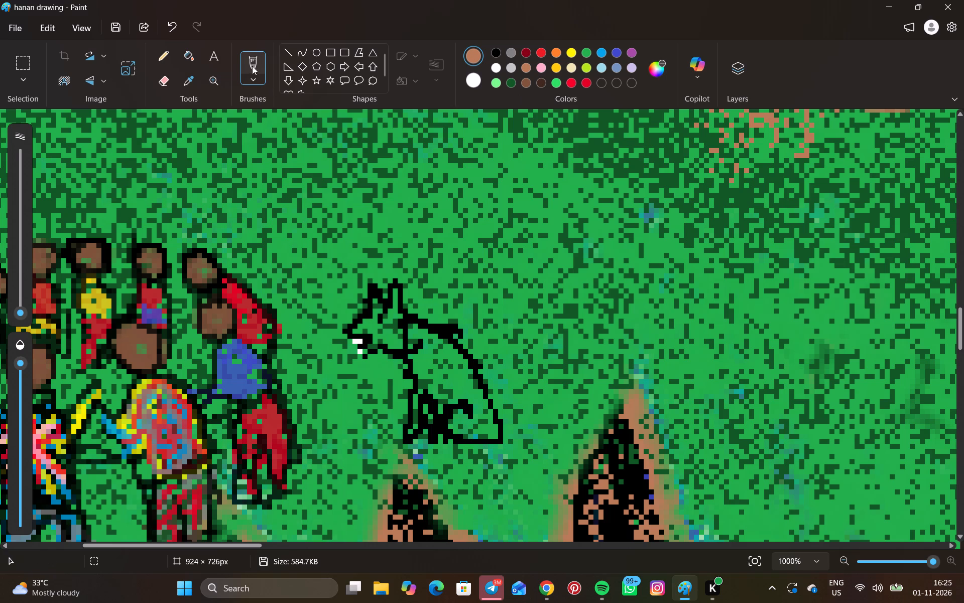
pyautogui.click(258, 81)
pyautogui.click(316, 209)
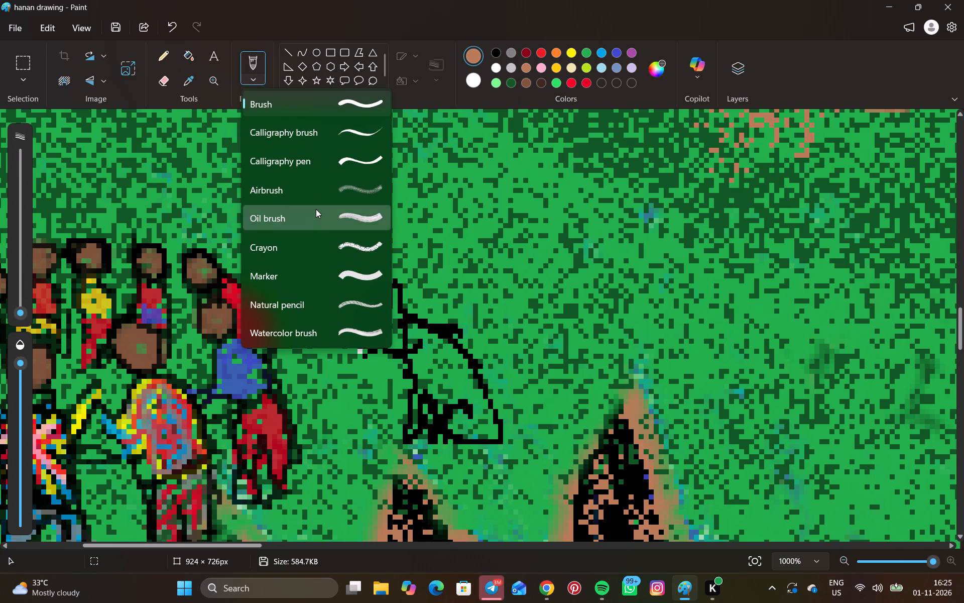
pyautogui.moveTo(419, 347); pyautogui.dragTo(452, 370)
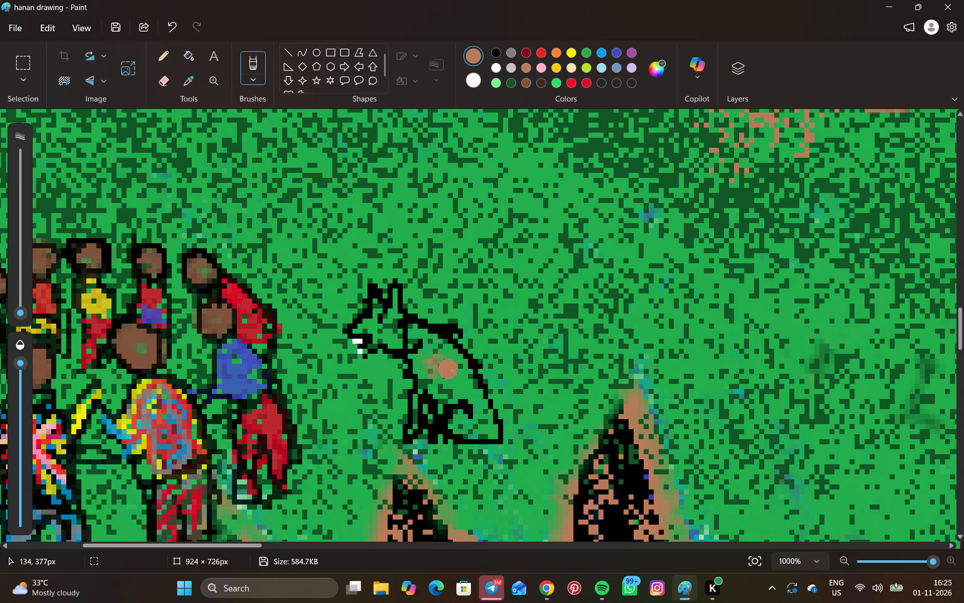
pyautogui.moveTo(452, 370); pyautogui.dragTo(464, 353)
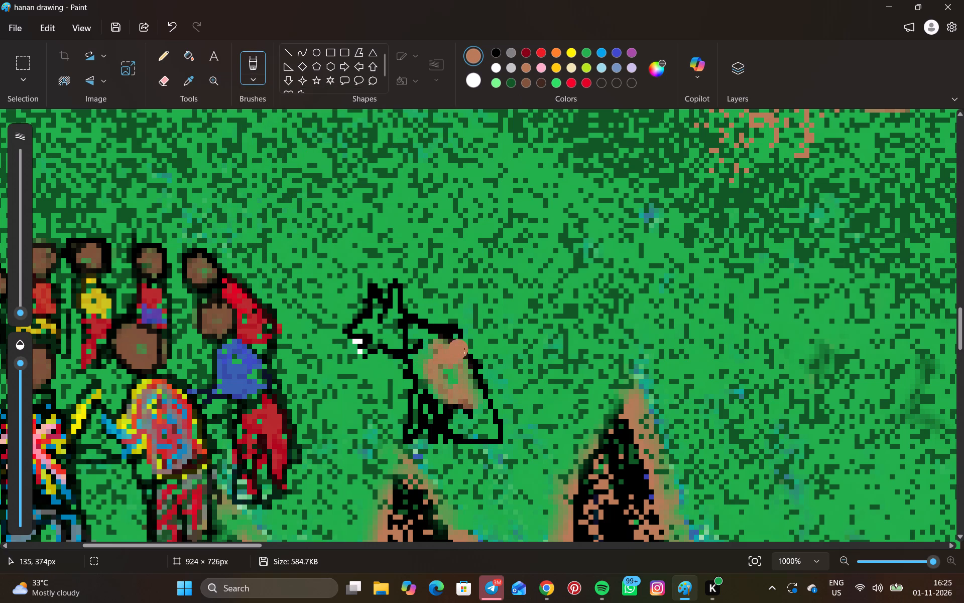
pyautogui.moveTo(464, 353); pyautogui.dragTo(492, 431)
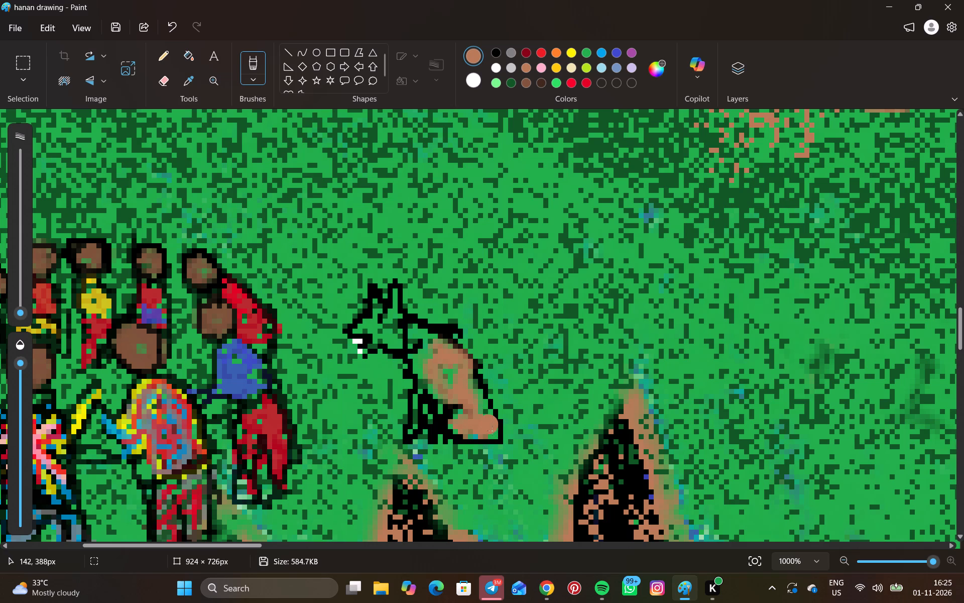
pyautogui.moveTo(492, 431); pyautogui.dragTo(402, 328)
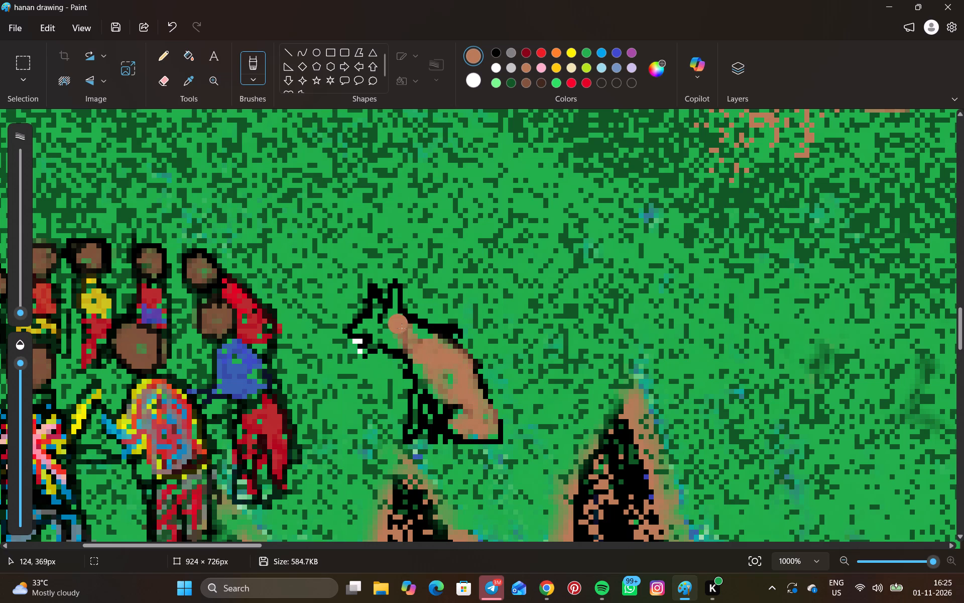
pyautogui.moveTo(402, 328); pyautogui.dragTo(411, 430)
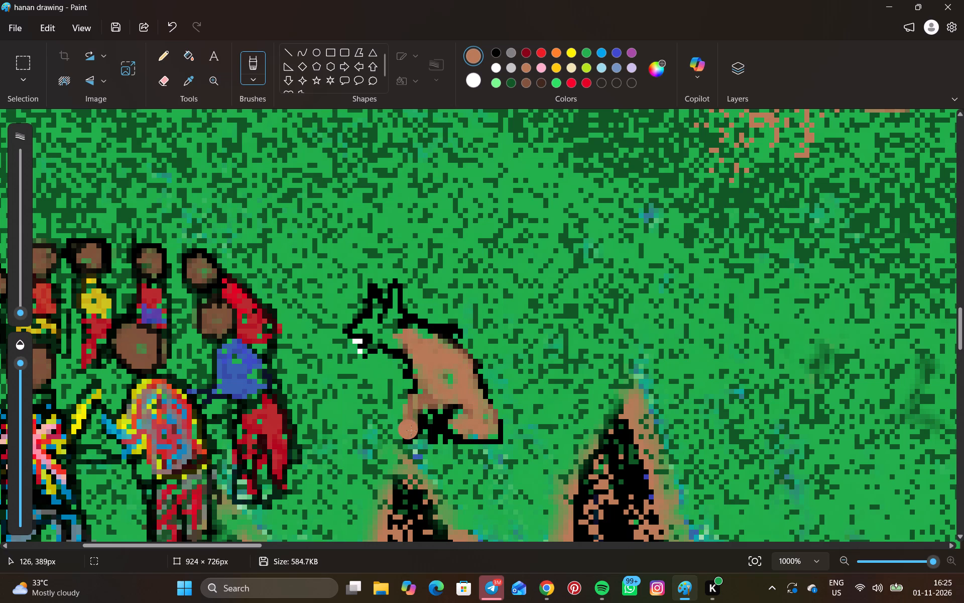
pyautogui.moveTo(411, 430); pyautogui.dragTo(405, 292)
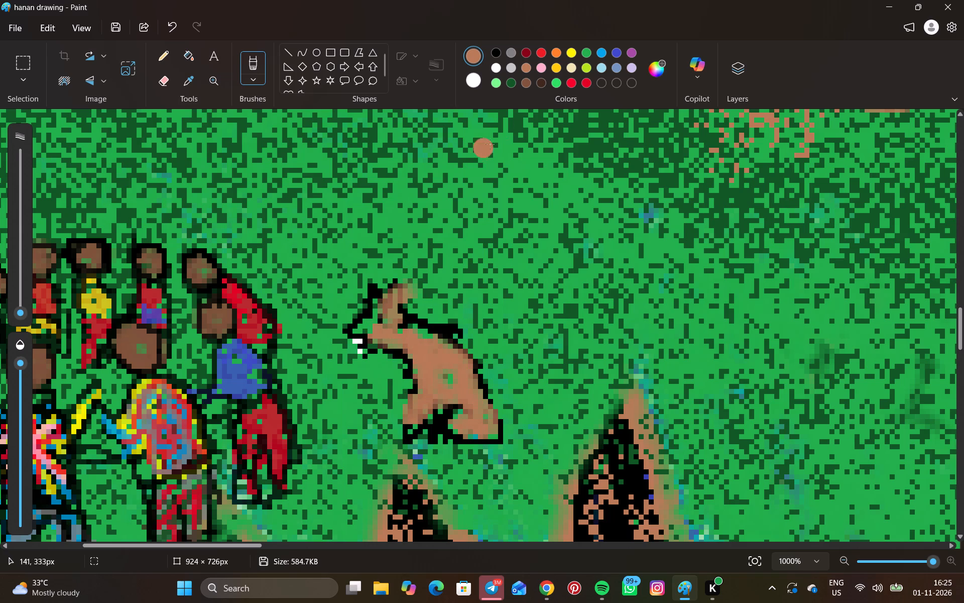
# Shade the animal's body, haunch, head and ear with dark brown using the Oil brush.
pyautogui.click(528, 87)
pyautogui.moveTo(418, 360); pyautogui.dragTo(428, 340)
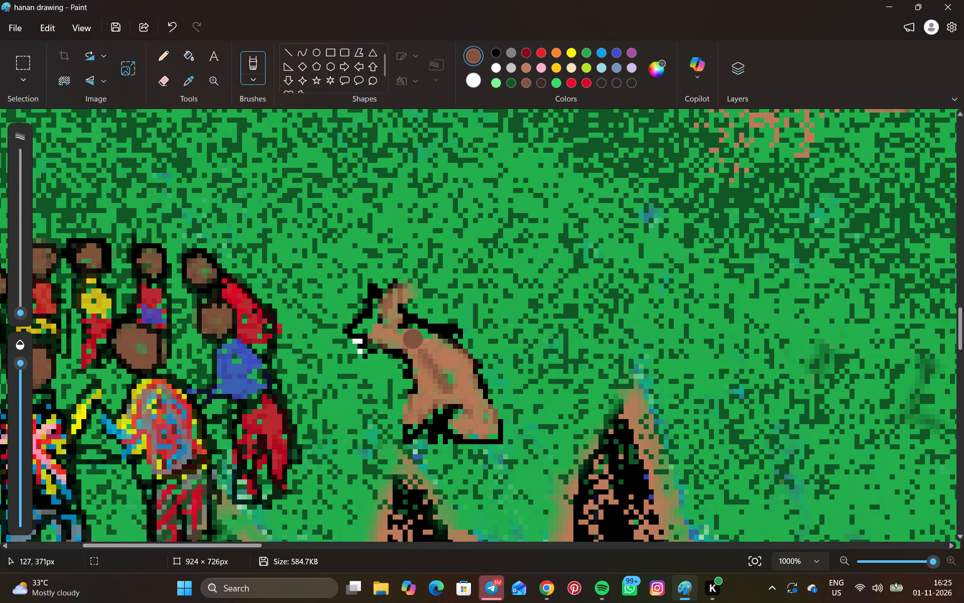
pyautogui.moveTo(428, 340); pyautogui.dragTo(457, 397)
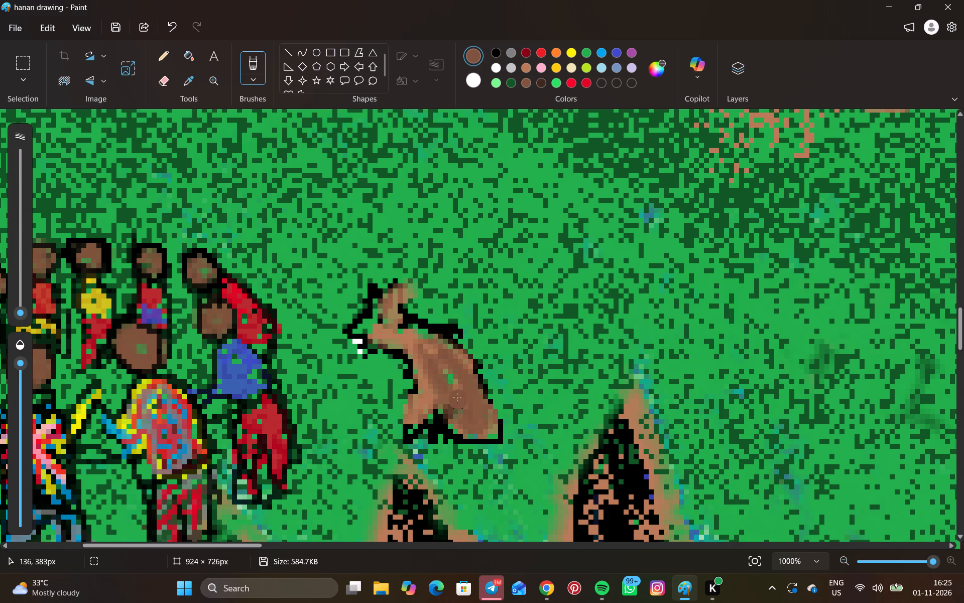
pyautogui.moveTo(457, 397); pyautogui.dragTo(378, 317)
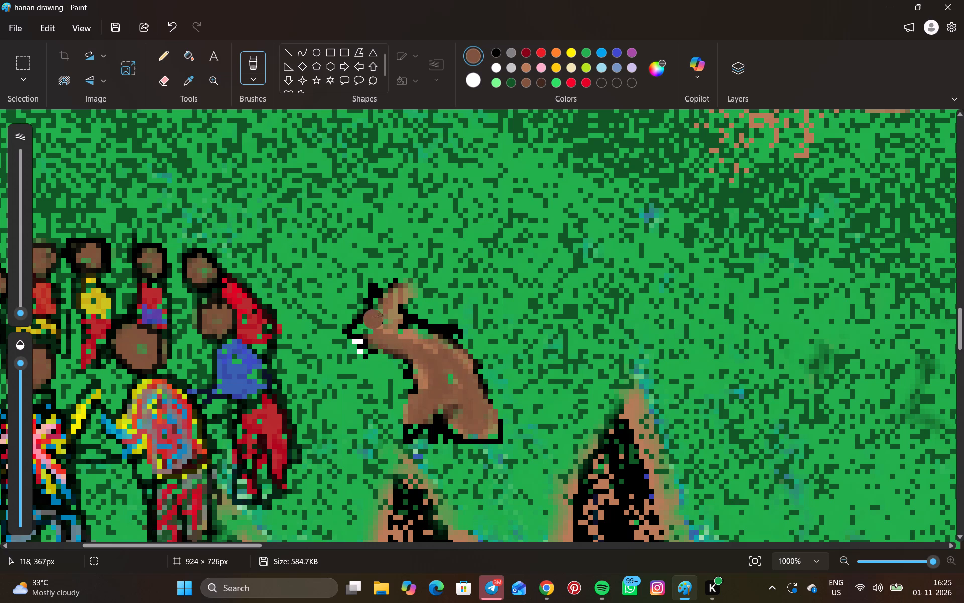
pyautogui.moveTo(378, 317); pyautogui.dragTo(383, 292)
# With the Brush in black, outline the animal's lower jaw around the teeth and mark the line between its cheek and neck.
pyautogui.click(498, 53)
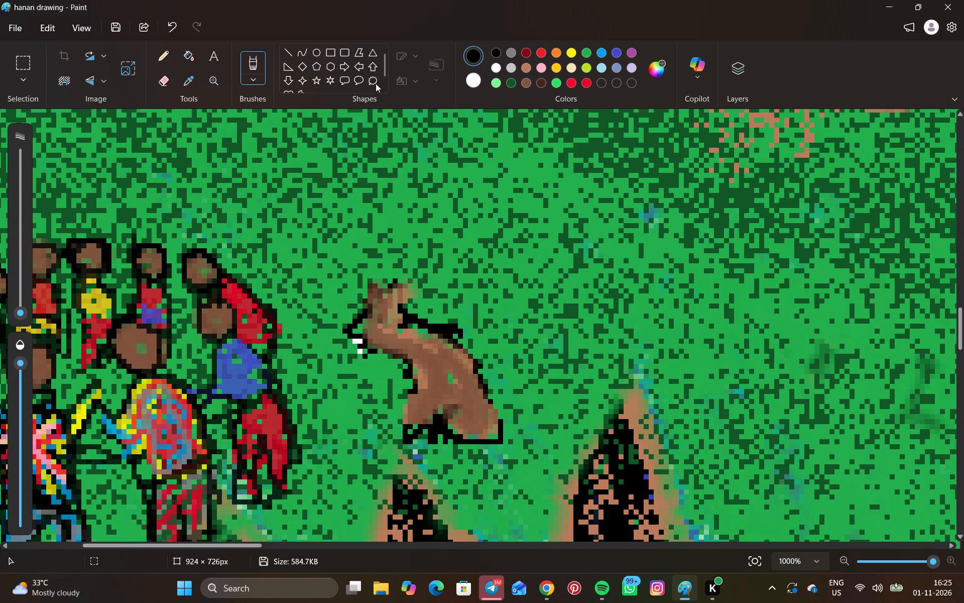
pyautogui.click(255, 76)
pyautogui.click(307, 109)
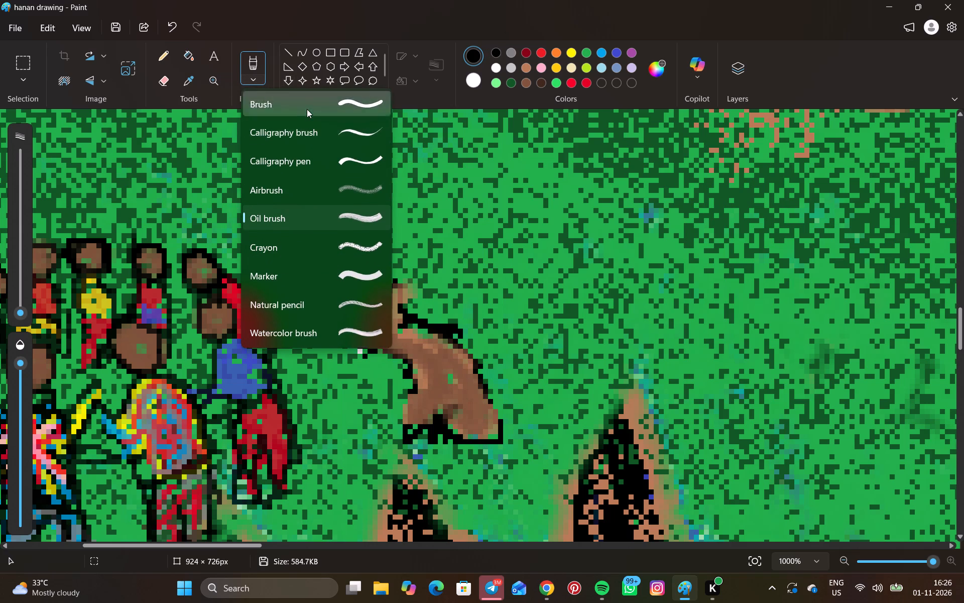
pyautogui.moveTo(367, 348); pyautogui.dragTo(351, 354)
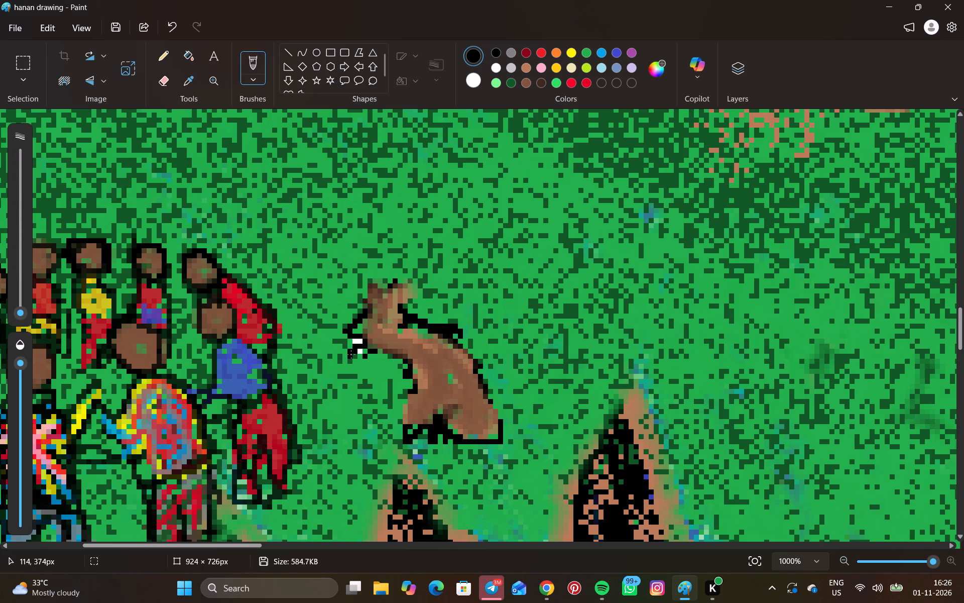
pyautogui.moveTo(351, 354); pyautogui.dragTo(369, 353)
pyautogui.click(374, 351)
pyautogui.moveTo(383, 343); pyautogui.dragTo(392, 339)
pyautogui.moveTo(388, 334); pyautogui.dragTo(403, 334)
pyautogui.moveTo(400, 331); pyautogui.dragTo(406, 325)
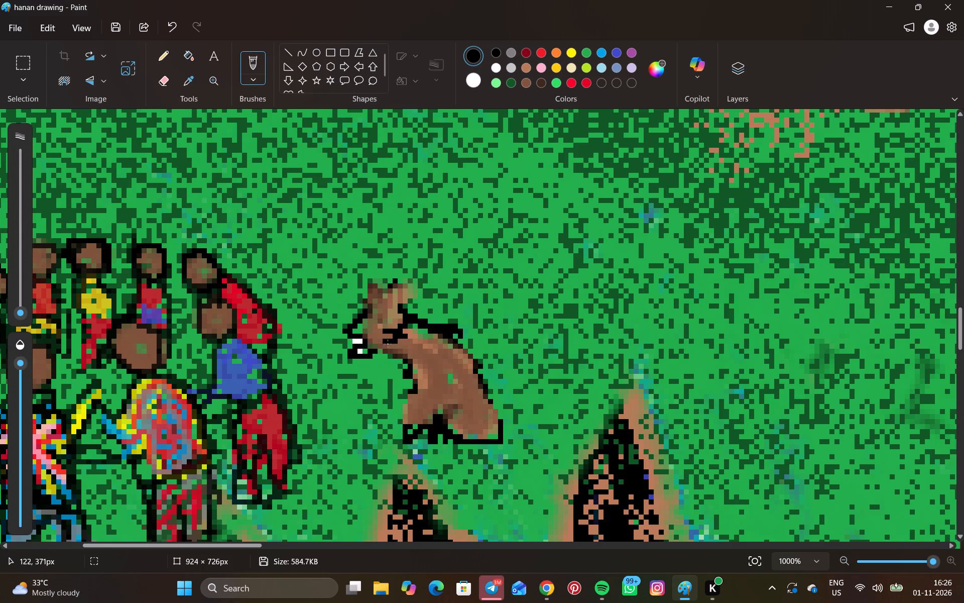
pyautogui.click(379, 324)
# Outline the animal's forehead and two pointed ears in black, down to the back of the neck.
pyautogui.moveTo(365, 315); pyautogui.dragTo(369, 295)
pyautogui.moveTo(369, 295); pyautogui.dragTo(390, 294)
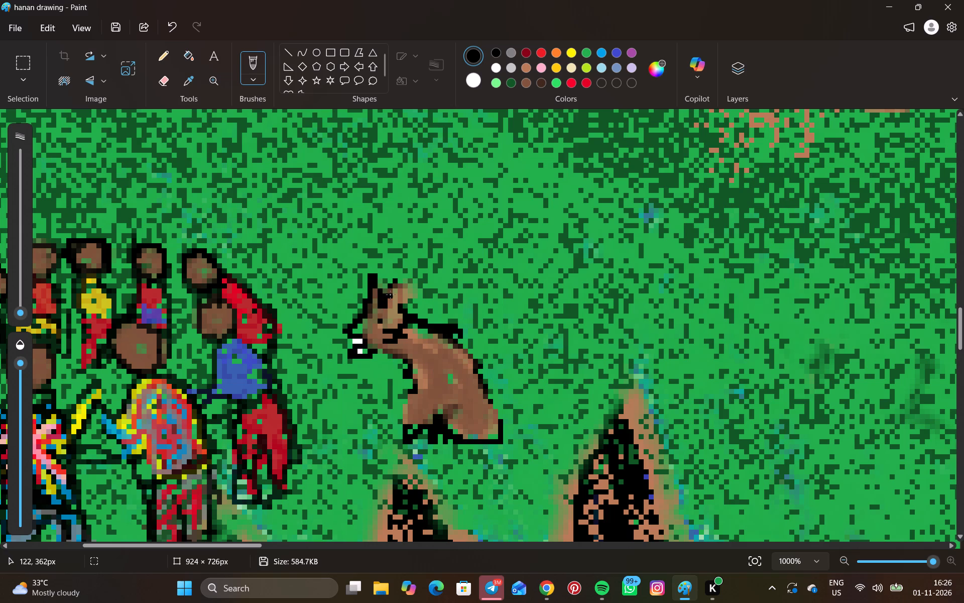
pyautogui.moveTo(390, 294); pyautogui.dragTo(424, 325)
# Redefine in black the animal's haunch edge, front legs, throat and chest.
pyautogui.moveTo(449, 423); pyautogui.dragTo(431, 426)
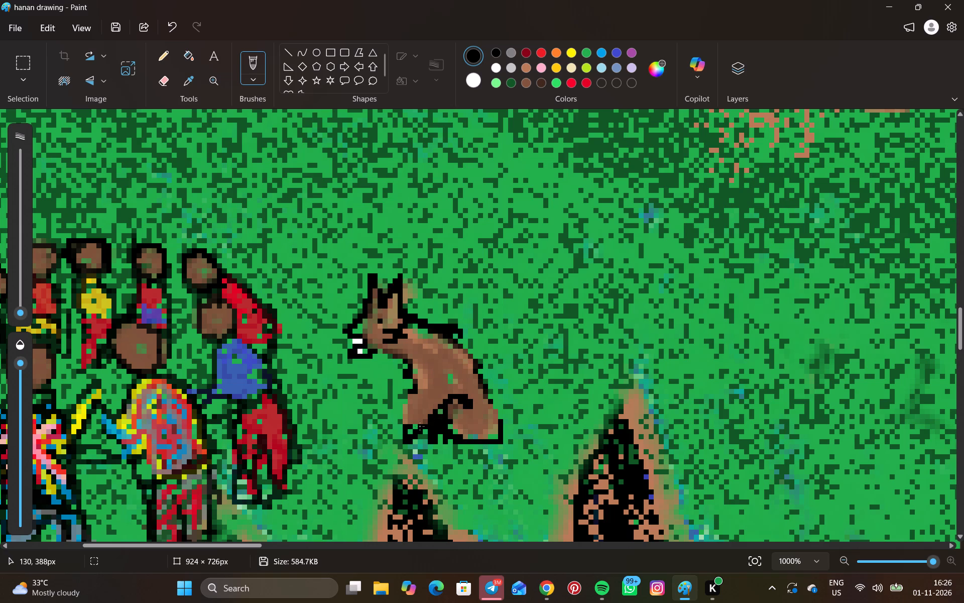
pyautogui.moveTo(405, 426); pyautogui.dragTo(420, 382)
pyautogui.moveTo(428, 380); pyautogui.dragTo(415, 433)
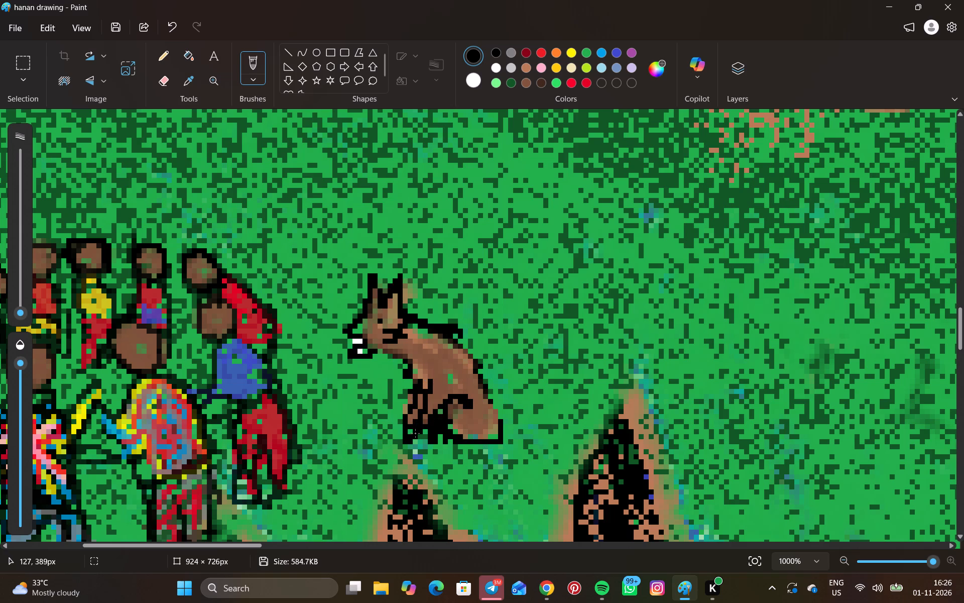
pyautogui.moveTo(415, 433); pyautogui.dragTo(428, 421)
pyautogui.moveTo(404, 358); pyautogui.dragTo(379, 347)
pyautogui.moveTo(379, 347); pyautogui.dragTo(406, 373)
# Thicken the black line of the animal's back and draw a curled tail outline below the rump.
pyautogui.moveTo(418, 323); pyautogui.dragTo(504, 439)
pyautogui.moveTo(500, 437); pyautogui.dragTo(467, 486)
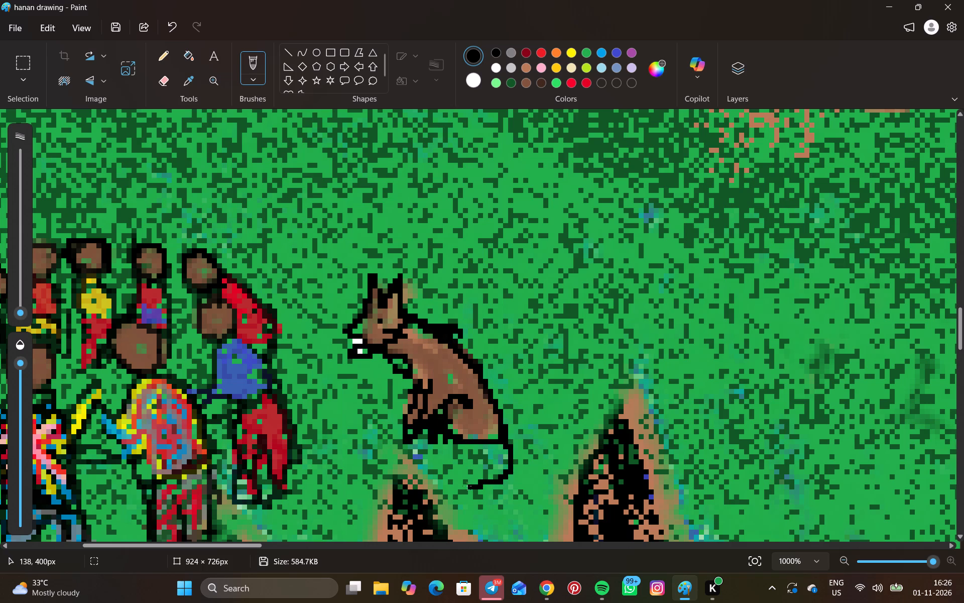
pyautogui.moveTo(467, 486); pyautogui.dragTo(484, 473)
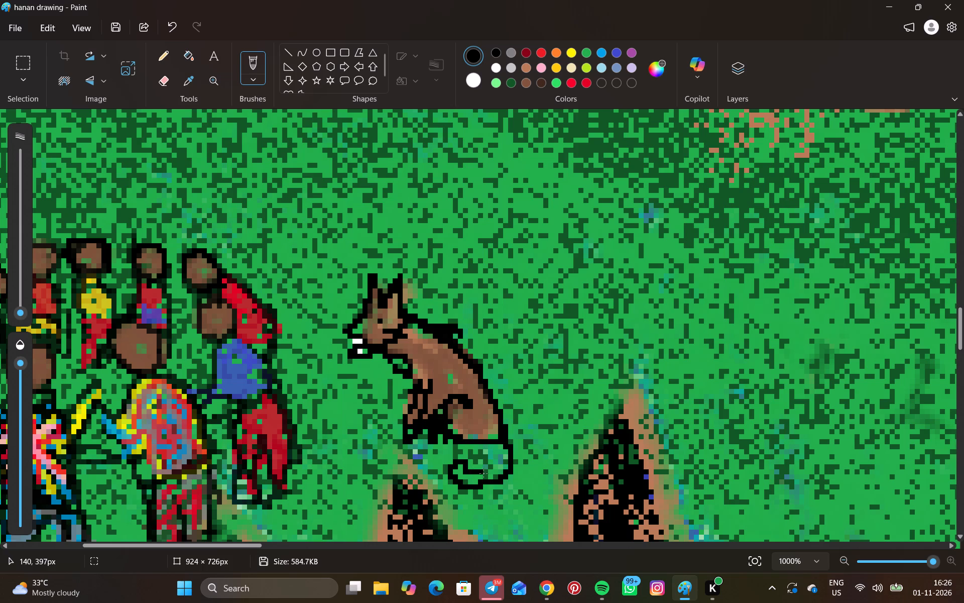
pyautogui.moveTo(484, 473); pyautogui.dragTo(508, 462)
# Fill the animal's curled tail with dark brown and touch up its muzzle and face in the same colour.
pyautogui.click(529, 87)
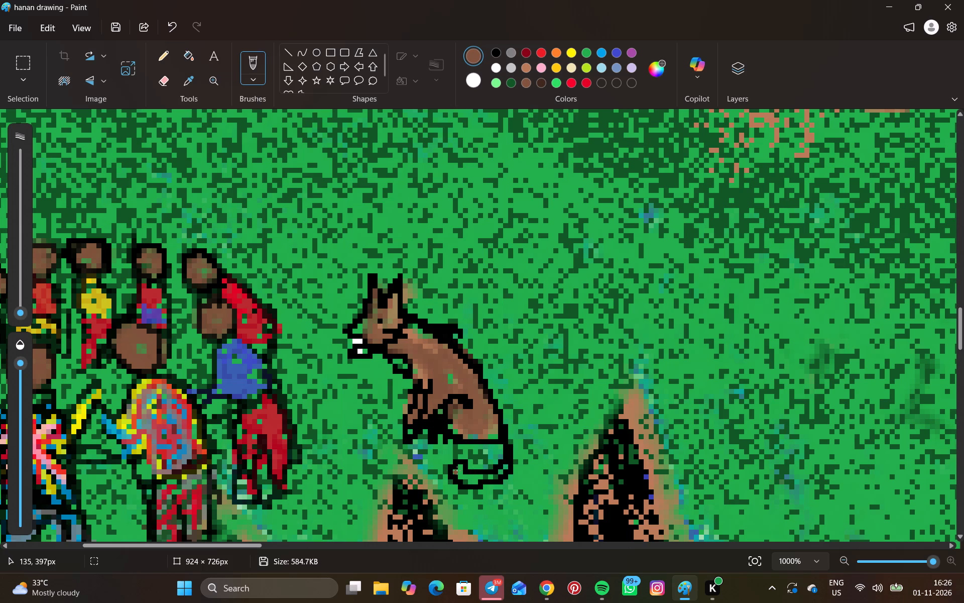
pyautogui.moveTo(457, 470); pyautogui.dragTo(487, 477)
pyautogui.moveTo(487, 477); pyautogui.dragTo(508, 464)
pyautogui.moveTo(365, 321); pyautogui.dragTo(365, 331)
pyautogui.click(365, 331)
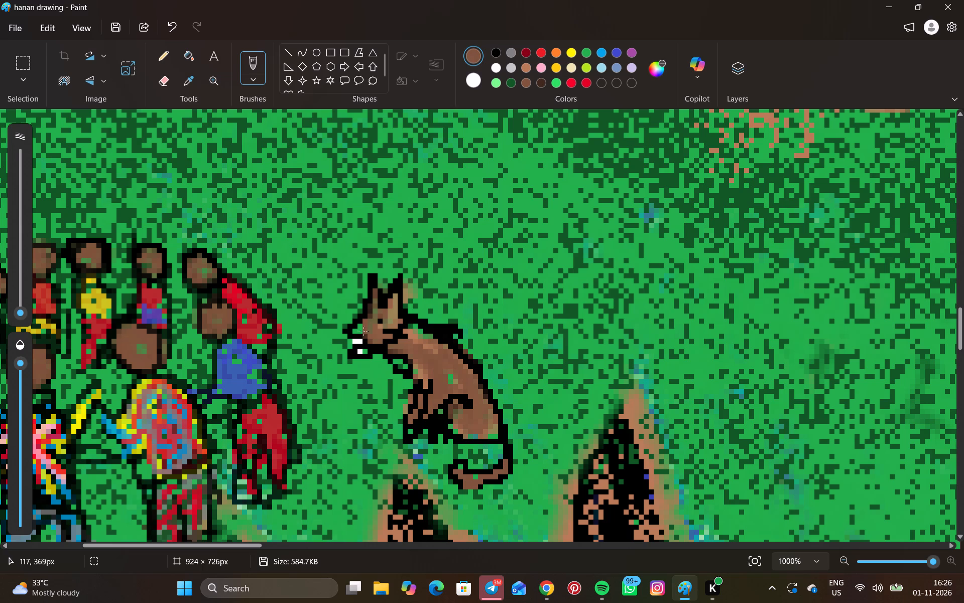
pyautogui.click(357, 331)
pyautogui.moveTo(364, 323); pyautogui.dragTo(364, 329)
pyautogui.moveTo(363, 327); pyautogui.dragTo(376, 327)
# Switch to the Airbrush, keeping the dark brown colour, for shading the hill behind the crowd.
pyautogui.scroll(-1, 425, 312)
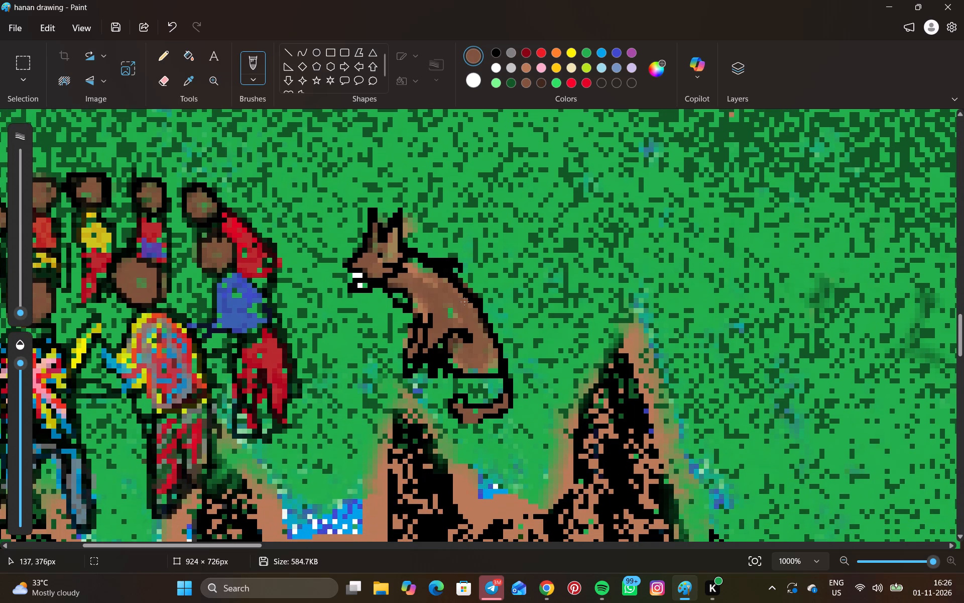
pyautogui.keyDown('ctrl'); pyautogui.scroll(-13, 462, 301); pyautogui.keyUp('ctrl')
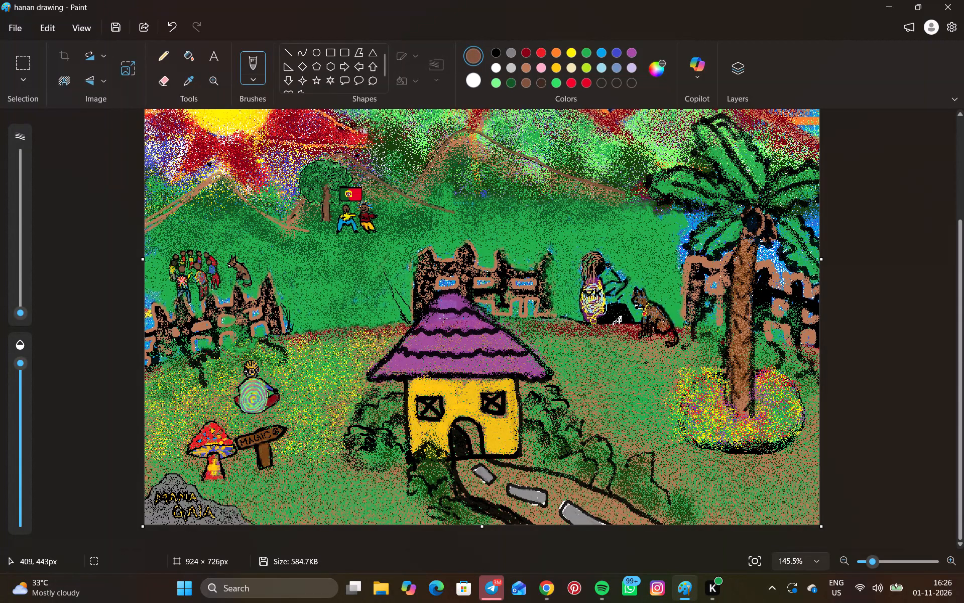
pyautogui.scroll(1, 358, 264)
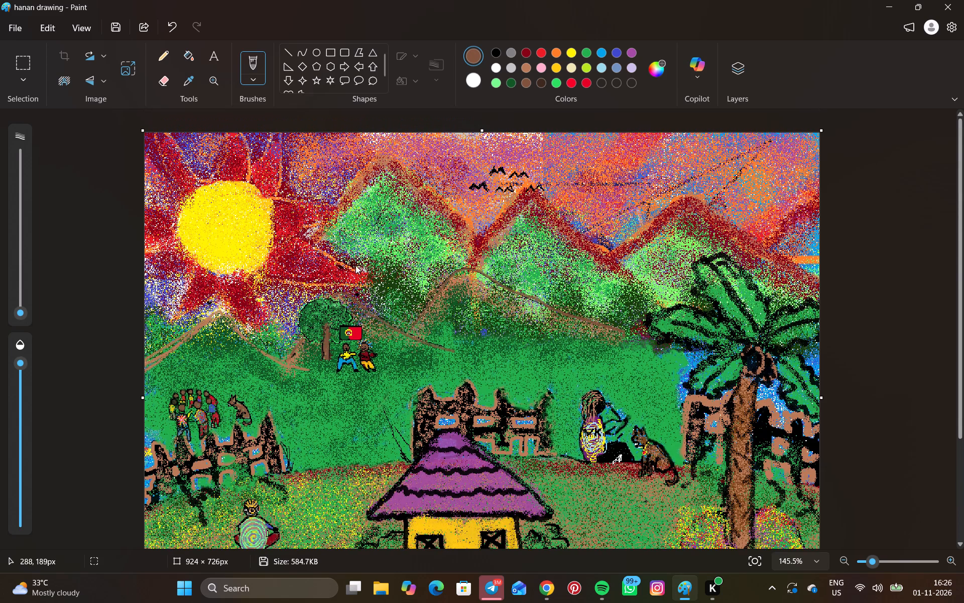
pyautogui.scroll(1, 355, 265)
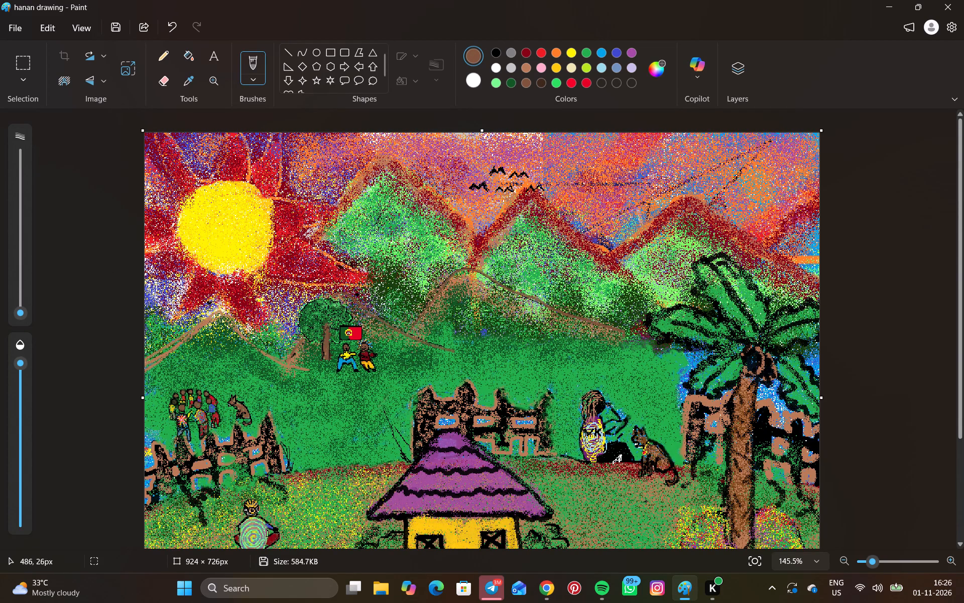
pyautogui.click(477, 56)
pyautogui.doubleClick(254, 73)
pyautogui.click(317, 179)
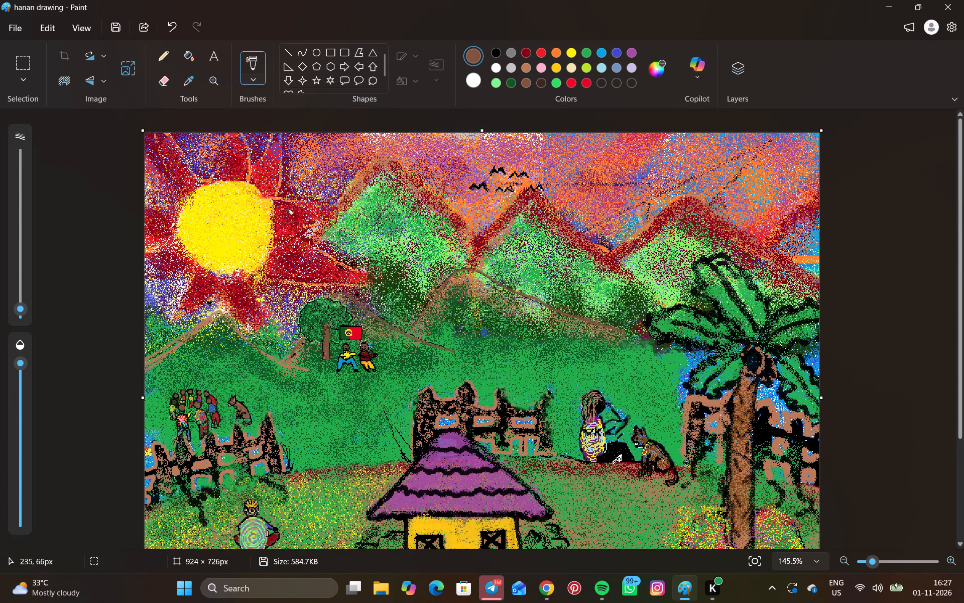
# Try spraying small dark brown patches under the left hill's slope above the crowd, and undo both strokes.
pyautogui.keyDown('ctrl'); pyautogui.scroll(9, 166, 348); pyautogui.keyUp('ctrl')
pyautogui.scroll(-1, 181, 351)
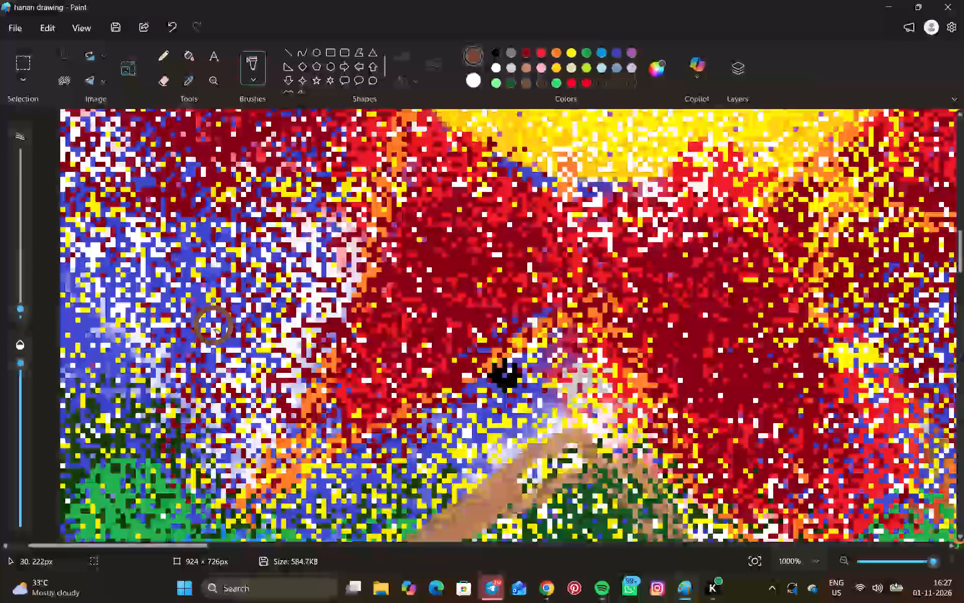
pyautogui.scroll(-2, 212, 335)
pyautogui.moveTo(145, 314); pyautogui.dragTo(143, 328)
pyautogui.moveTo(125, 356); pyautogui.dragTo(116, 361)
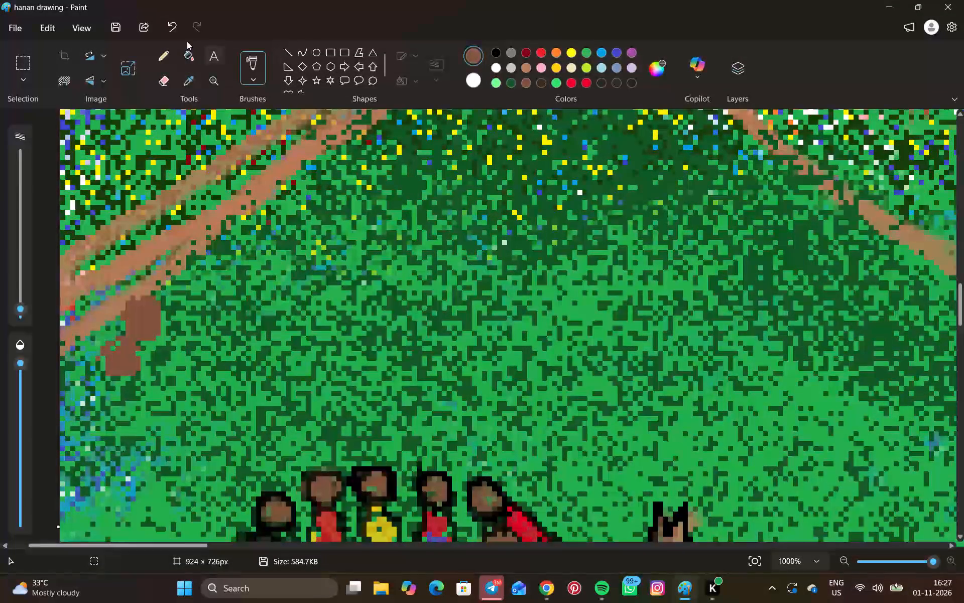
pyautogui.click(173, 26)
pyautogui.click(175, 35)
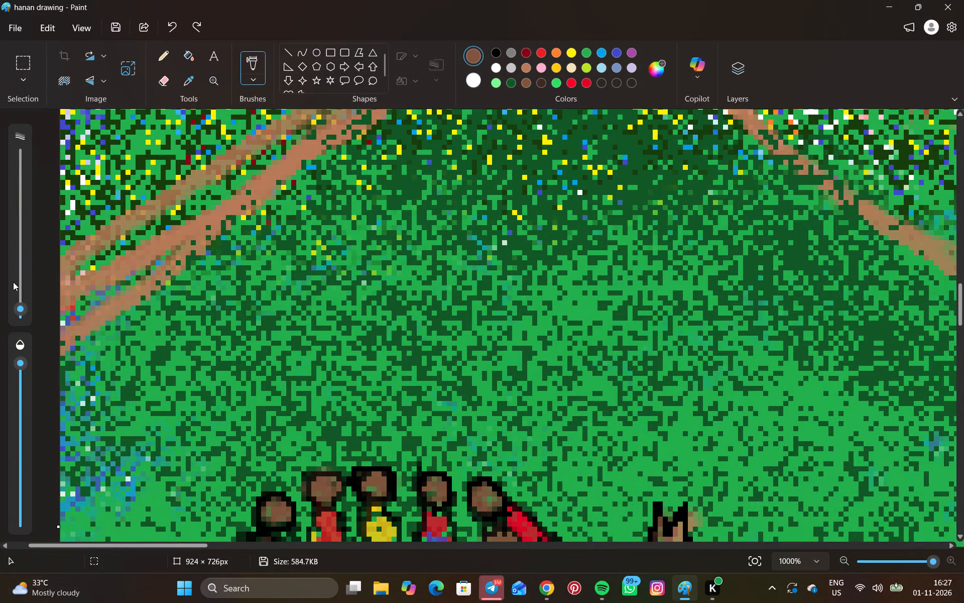
# Enlarge the Airbrush and spray dark brown speckles along the underside of the left hill's left slope.
pyautogui.moveTo(13, 282); pyautogui.dragTo(17, 271)
pyautogui.click(20, 264)
pyautogui.moveTo(154, 339); pyautogui.dragTo(167, 340)
pyautogui.moveTo(179, 338); pyautogui.dragTo(187, 334)
pyautogui.moveTo(213, 313); pyautogui.dragTo(252, 289)
pyautogui.moveTo(274, 273); pyautogui.dragTo(300, 265)
pyautogui.moveTo(314, 256); pyautogui.dragTo(333, 250)
pyautogui.moveTo(346, 242); pyautogui.dragTo(352, 240)
# Extend the dark brown speckled shading up the left slope toward the hill's peak and down over the grass above the crowd.
pyautogui.keyDown('ctrl'); pyautogui.scroll(-5, 364, 267); pyautogui.keyUp('ctrl')
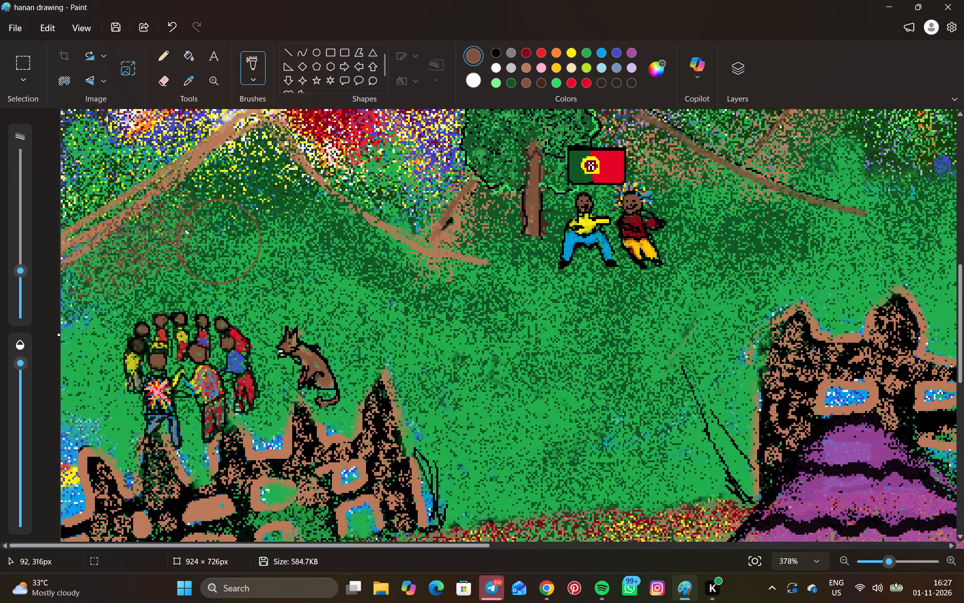
pyautogui.moveTo(149, 206); pyautogui.dragTo(176, 197)
pyautogui.moveTo(198, 186); pyautogui.dragTo(212, 184)
pyautogui.moveTo(225, 177); pyautogui.dragTo(231, 172)
pyautogui.click(243, 162)
pyautogui.click(253, 154)
pyautogui.click(258, 154)
pyautogui.click(169, 235)
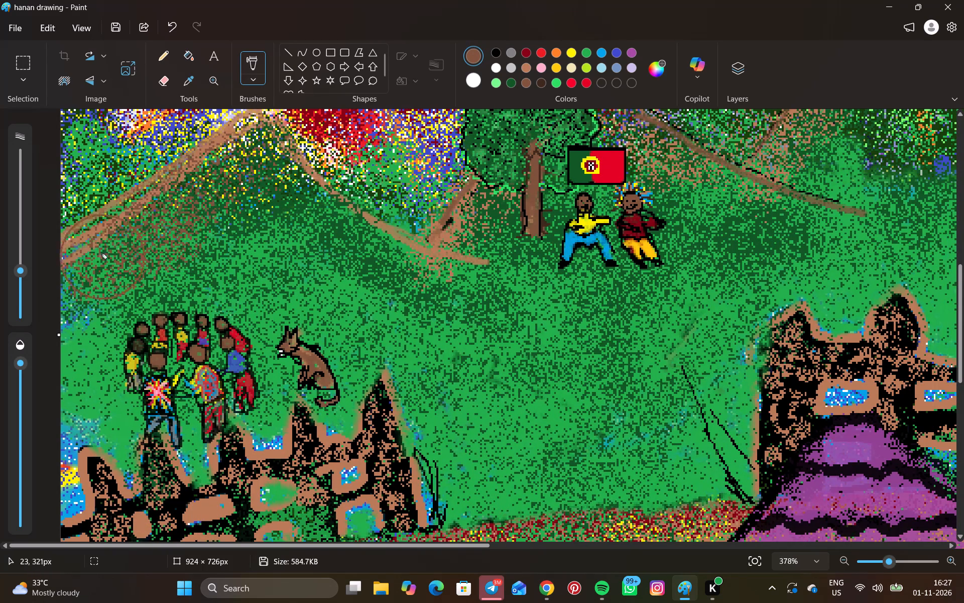
pyautogui.click(99, 259)
# Spray dark brown speckles below the hill's peak, down its right slope and around its foot beside the tree trunk.
pyautogui.moveTo(236, 193); pyautogui.dragTo(254, 183)
pyautogui.moveTo(276, 165); pyautogui.dragTo(281, 163)
pyautogui.moveTo(284, 159); pyautogui.dragTo(289, 166)
pyautogui.moveTo(331, 209); pyautogui.dragTo(344, 222)
pyautogui.moveTo(397, 254); pyautogui.dragTo(449, 278)
pyautogui.click(463, 278)
pyautogui.moveTo(498, 227); pyautogui.dragTo(501, 221)
pyautogui.moveTo(503, 217); pyautogui.dragTo(501, 221)
pyautogui.click(432, 283)
pyautogui.moveTo(329, 233); pyautogui.dragTo(314, 220)
# Spray more dark brown back down the hill's left slope to the canvas edge.
pyautogui.click(218, 147)
pyautogui.moveTo(235, 159); pyautogui.dragTo(196, 195)
pyautogui.moveTo(59, 269); pyautogui.dragTo(30, 283)
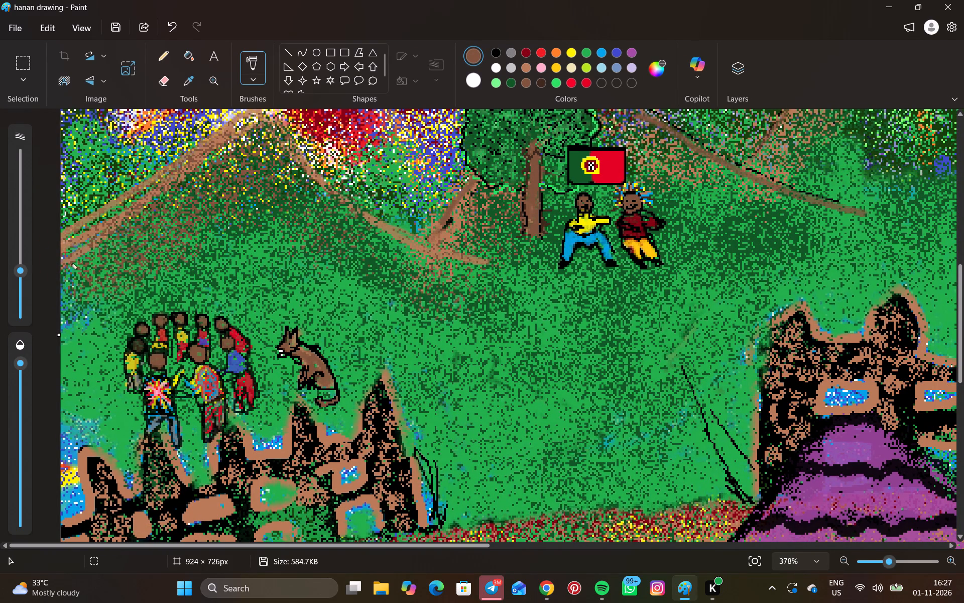
pyautogui.click(86, 261)
pyautogui.moveTo(89, 261); pyautogui.dragTo(76, 272)
pyautogui.doubleClick(64, 281)
pyautogui.keyDown('ctrl'); pyautogui.scroll(-5, 510, 274); pyautogui.keyUp('ctrl')
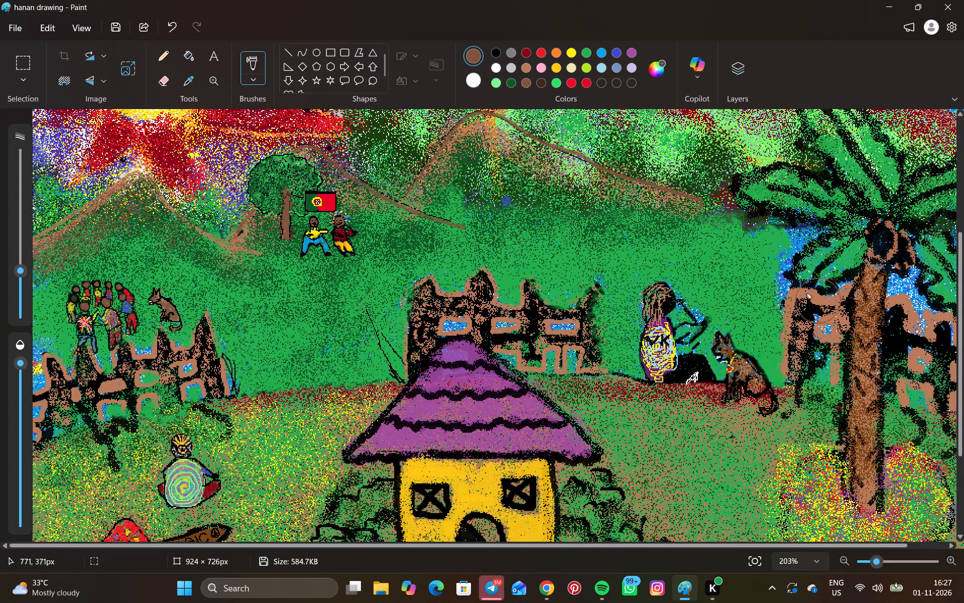
# Spray a little more dark brown over the slope just below the left hill's peak.
pyautogui.keyDown('ctrl'); pyautogui.scroll(-1, 502, 200); pyautogui.keyUp('ctrl')
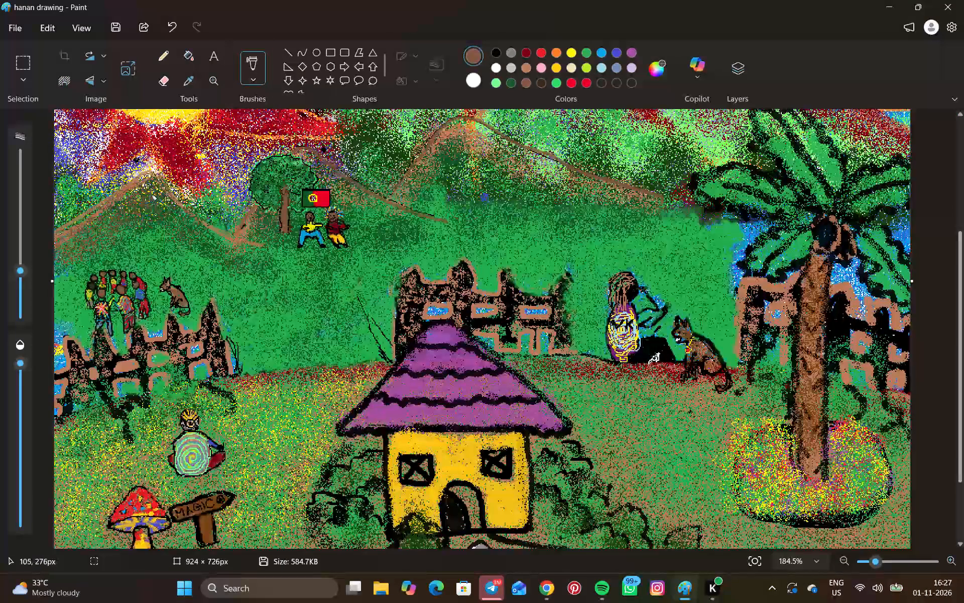
pyautogui.moveTo(145, 201); pyautogui.dragTo(157, 199)
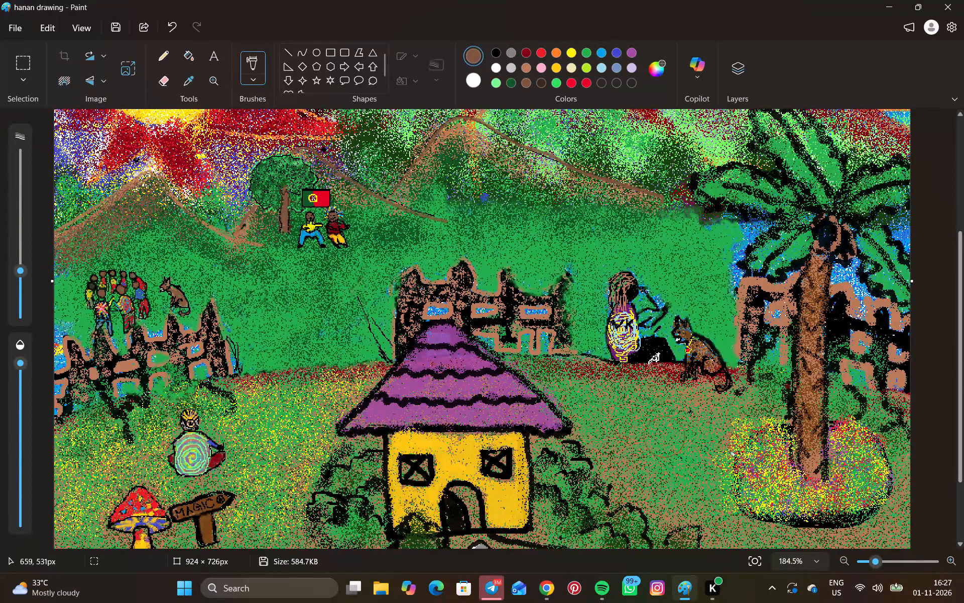
# Switch from the Airbrush to a thin textured brush and draw a slanting dark brown contour line across the grass beside the central fence.
pyautogui.keyDown('ctrl'); pyautogui.scroll(-3, 534, 405); pyautogui.keyUp('ctrl')
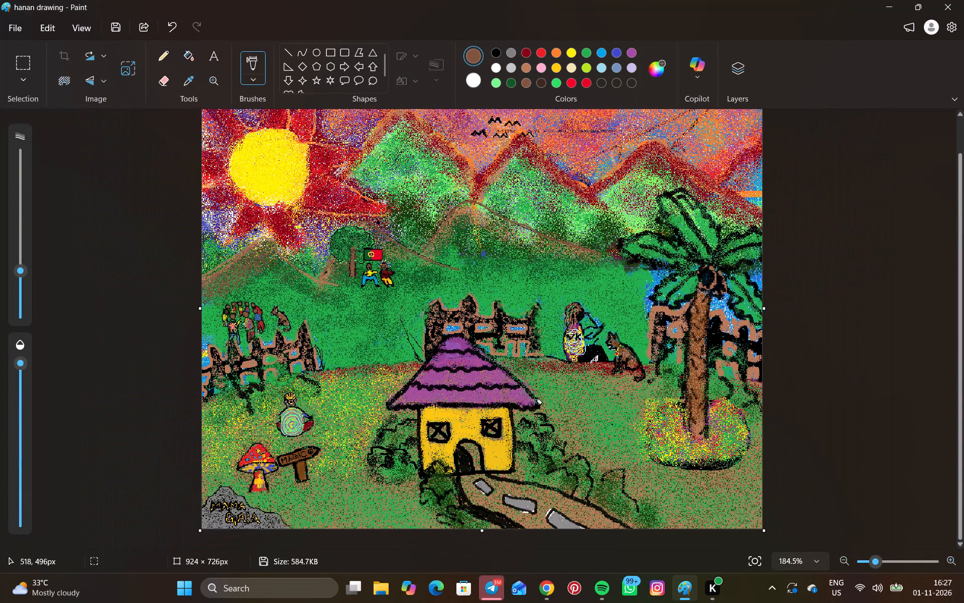
pyautogui.keyDown('ctrl'); pyautogui.scroll(2, 534, 405); pyautogui.keyUp('ctrl')
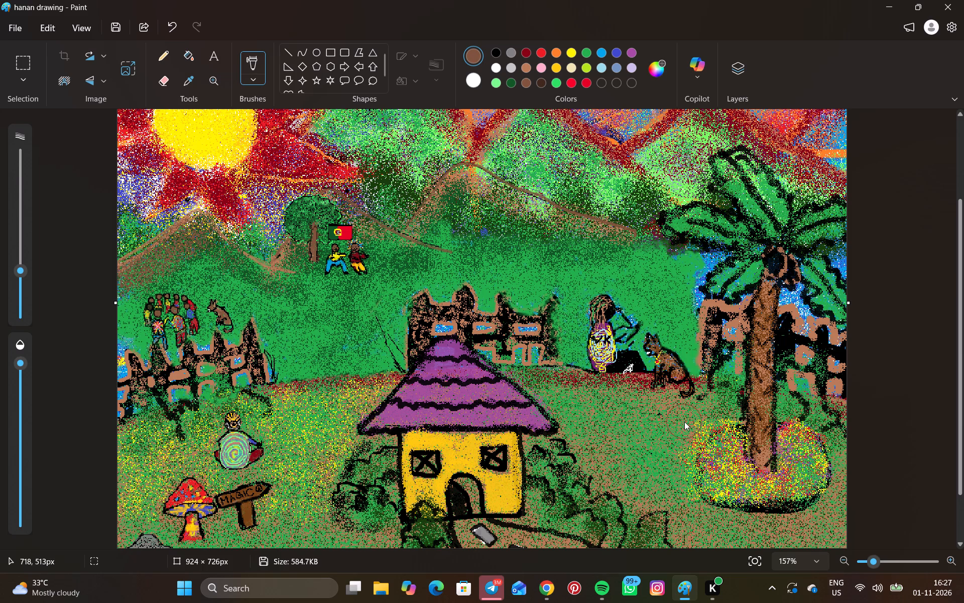
pyautogui.scroll(-1, 684, 422)
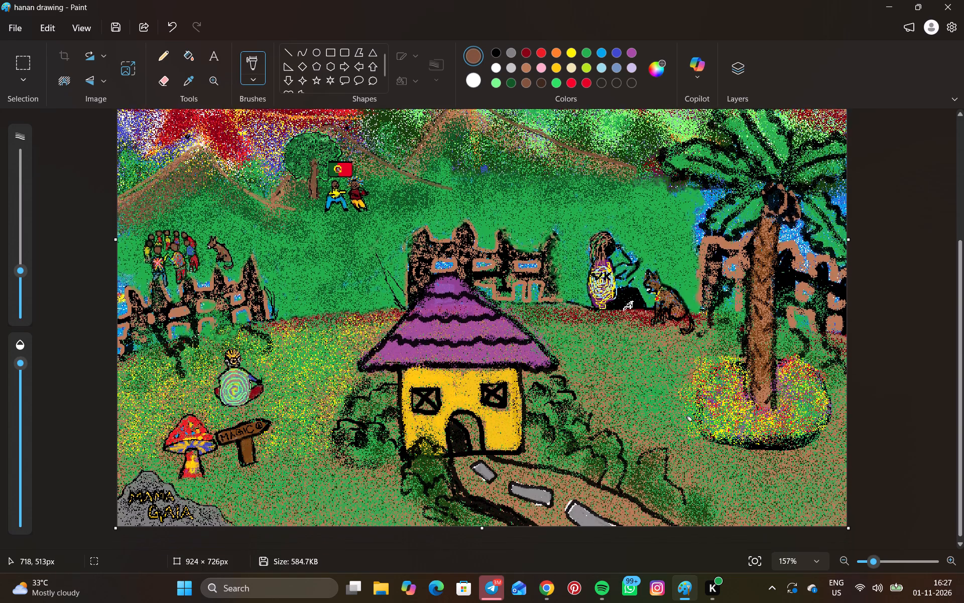
pyautogui.scroll(-1, 684, 422)
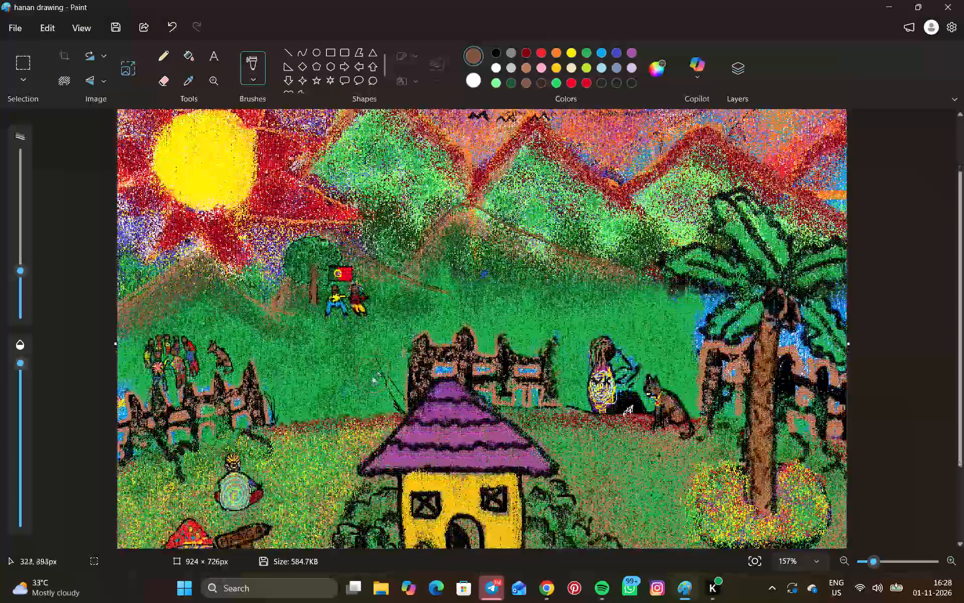
pyautogui.keyDown('ctrl'); pyautogui.scroll(2, 372, 376); pyautogui.keyUp('ctrl')
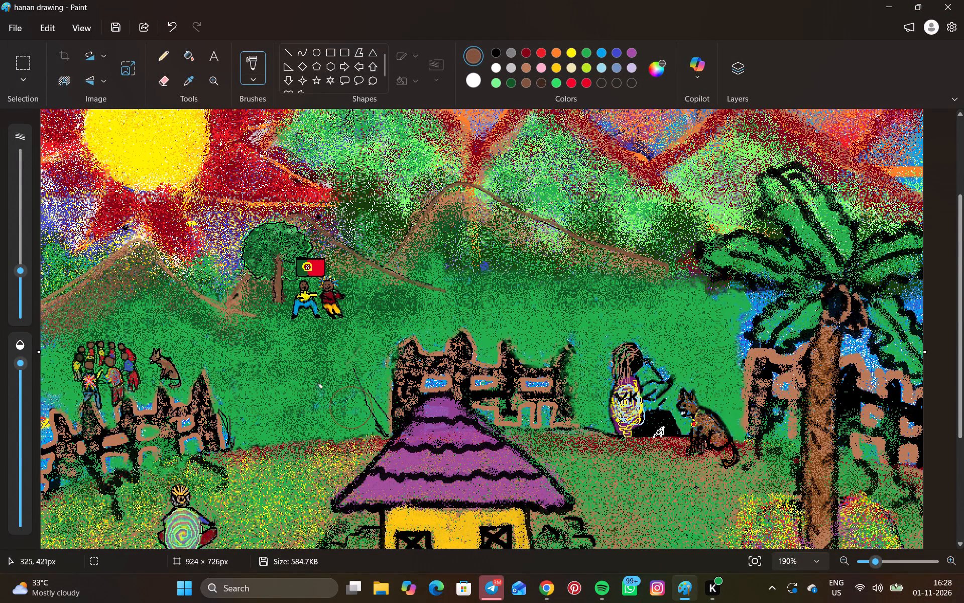
pyautogui.click(473, 58)
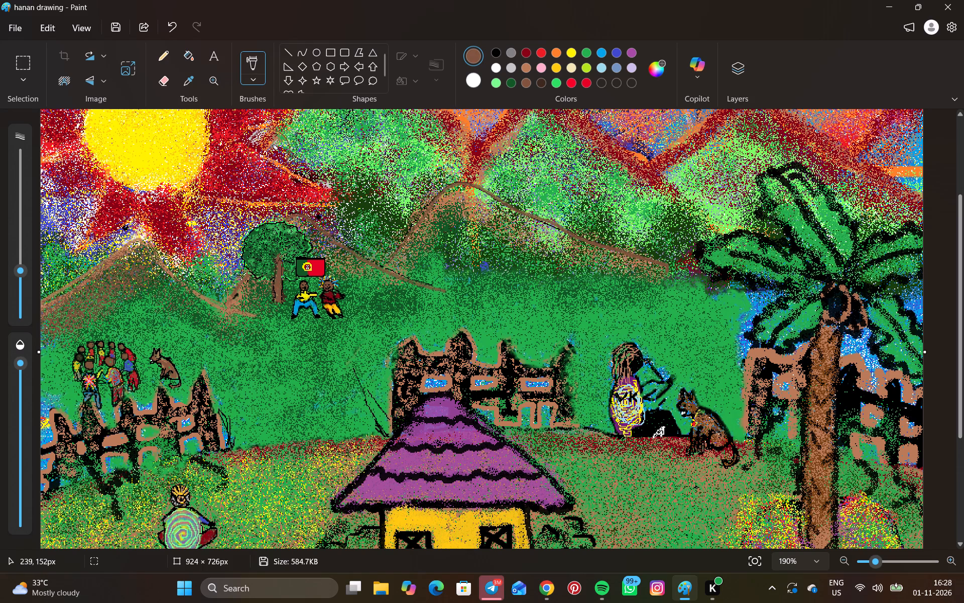
pyautogui.click(255, 79)
pyautogui.click(291, 216)
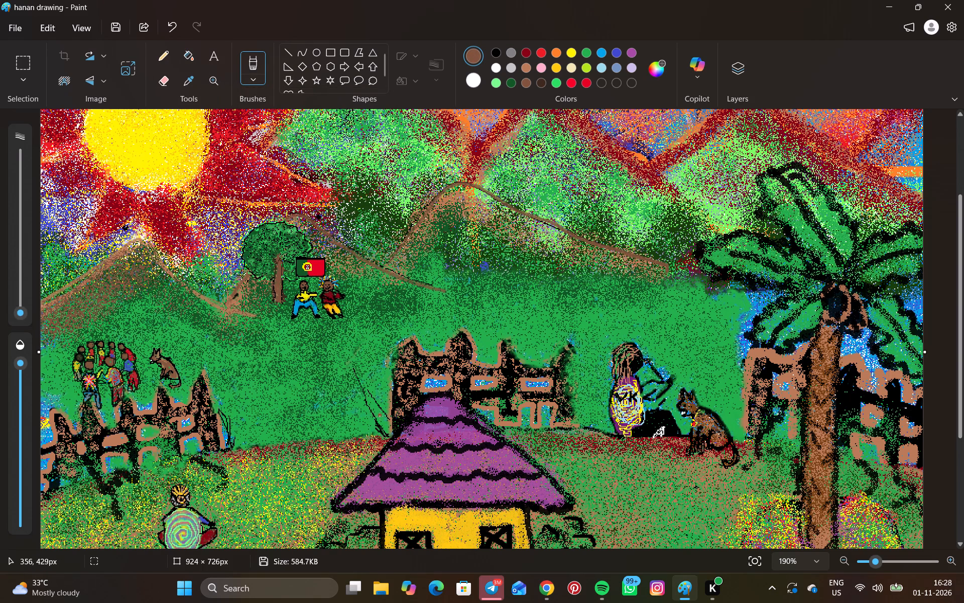
pyautogui.moveTo(387, 419); pyautogui.dragTo(342, 400)
pyautogui.moveTo(369, 417); pyautogui.dragTo(292, 380)
pyautogui.moveTo(224, 431); pyautogui.dragTo(225, 425)
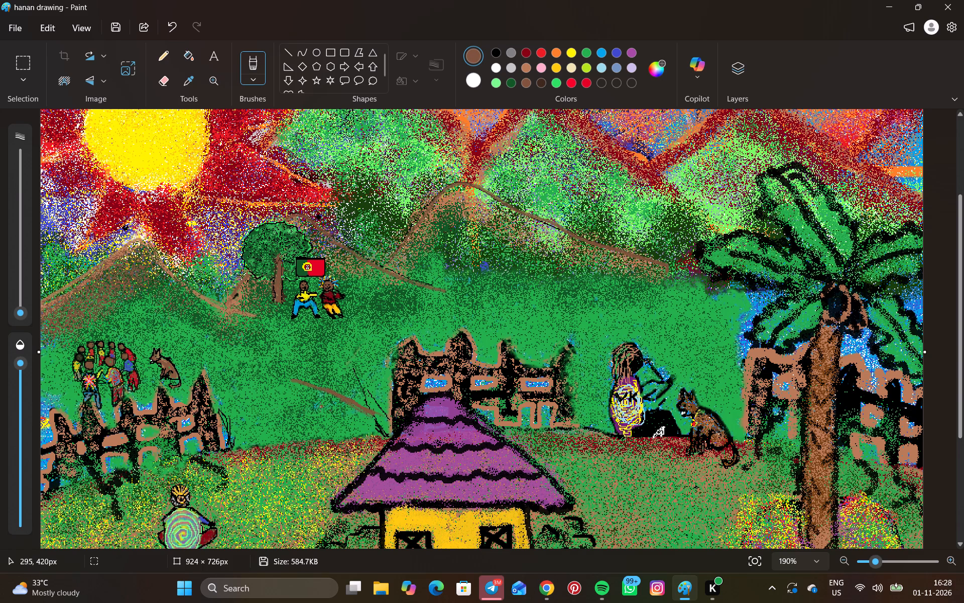
# Add short dark brown strokes low on the grass between the left fence and the purple roof.
pyautogui.click(320, 407)
pyautogui.moveTo(317, 405); pyautogui.dragTo(311, 405)
pyautogui.moveTo(319, 403); pyautogui.dragTo(304, 405)
pyautogui.moveTo(323, 408); pyautogui.dragTo(348, 413)
pyautogui.moveTo(268, 432); pyautogui.dragTo(244, 430)
pyautogui.moveTo(279, 433); pyautogui.dragTo(241, 429)
pyautogui.moveTo(264, 447); pyautogui.dragTo(249, 444)
pyautogui.moveTo(251, 444); pyautogui.dragTo(223, 439)
pyautogui.moveTo(290, 439); pyautogui.dragTo(263, 429)
pyautogui.moveTo(273, 428); pyautogui.dragTo(272, 420)
# Draw several nearly horizontal dark brown contour strokes across the grass to the right of the left fence.
pyautogui.moveTo(321, 426); pyautogui.dragTo(290, 410)
pyautogui.moveTo(300, 407); pyautogui.dragTo(242, 400)
pyautogui.moveTo(307, 399); pyautogui.dragTo(266, 394)
pyautogui.moveTo(289, 385); pyautogui.dragTo(269, 378)
pyautogui.moveTo(277, 380); pyautogui.dragTo(239, 383)
pyautogui.moveTo(270, 386); pyautogui.dragTo(256, 391)
pyautogui.moveTo(247, 392); pyautogui.dragTo(226, 394)
pyautogui.moveTo(261, 399); pyautogui.dragTo(235, 403)
pyautogui.click(245, 407)
pyautogui.moveTo(258, 419); pyautogui.dragTo(220, 422)
pyautogui.moveTo(364, 434); pyautogui.dragTo(340, 423)
pyautogui.moveTo(370, 420); pyautogui.dragTo(355, 416)
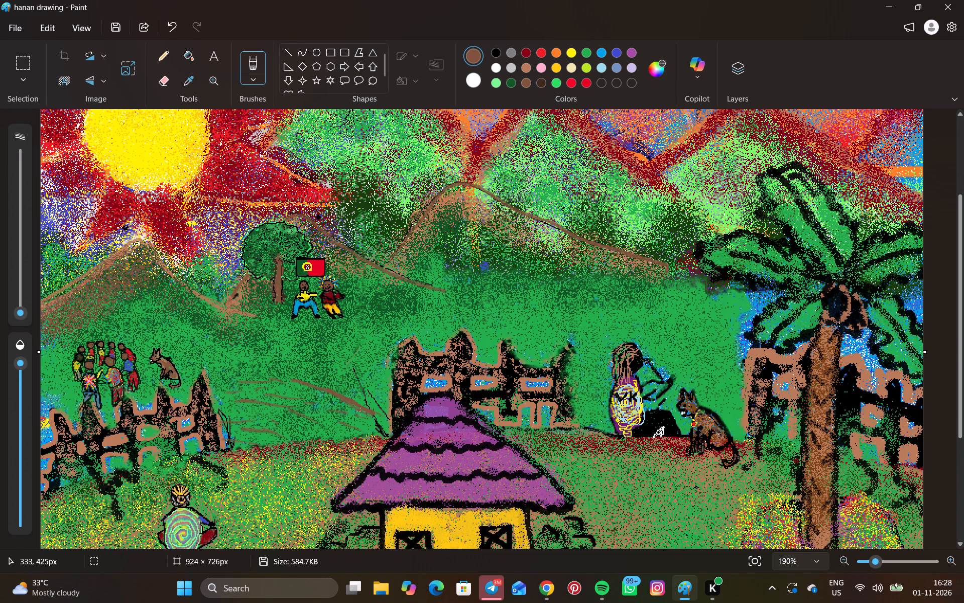
# Go over the upper and middle dark brown contour strokes on that grass to thicken and lengthen them.
pyautogui.moveTo(359, 411); pyautogui.dragTo(323, 406)
pyautogui.moveTo(325, 404); pyautogui.dragTo(290, 404)
pyautogui.moveTo(294, 388); pyautogui.dragTo(283, 387)
pyautogui.moveTo(286, 382); pyautogui.dragTo(273, 381)
pyautogui.moveTo(275, 375); pyautogui.dragTo(261, 378)
pyautogui.moveTo(265, 376); pyautogui.dragTo(240, 385)
pyautogui.click(240, 385)
pyautogui.moveTo(261, 385); pyautogui.dragTo(246, 384)
pyautogui.moveTo(299, 384); pyautogui.dragTo(287, 381)
# Extend the upper dark brown contour line leftward past the left fence's tallest spire toward the dog-like animal.
pyautogui.moveTo(286, 381); pyautogui.dragTo(263, 379)
pyautogui.moveTo(278, 381); pyautogui.dragTo(238, 380)
pyautogui.moveTo(248, 380); pyautogui.dragTo(237, 378)
pyautogui.click(238, 378)
pyautogui.moveTo(230, 378); pyautogui.dragTo(212, 378)
pyautogui.moveTo(235, 380); pyautogui.dragTo(211, 368)
pyautogui.moveTo(211, 362); pyautogui.dragTo(197, 354)
pyautogui.moveTo(200, 357); pyautogui.dragTo(196, 353)
pyautogui.moveTo(219, 370); pyautogui.dragTo(258, 381)
pyautogui.moveTo(247, 376); pyautogui.dragTo(267, 379)
pyautogui.moveTo(219, 369); pyautogui.dragTo(212, 368)
# Add short slanting dark brown strokes on the grass between the tree's foot and the dog-like animal.
pyautogui.click(239, 329)
pyautogui.moveTo(214, 345); pyautogui.dragTo(218, 342)
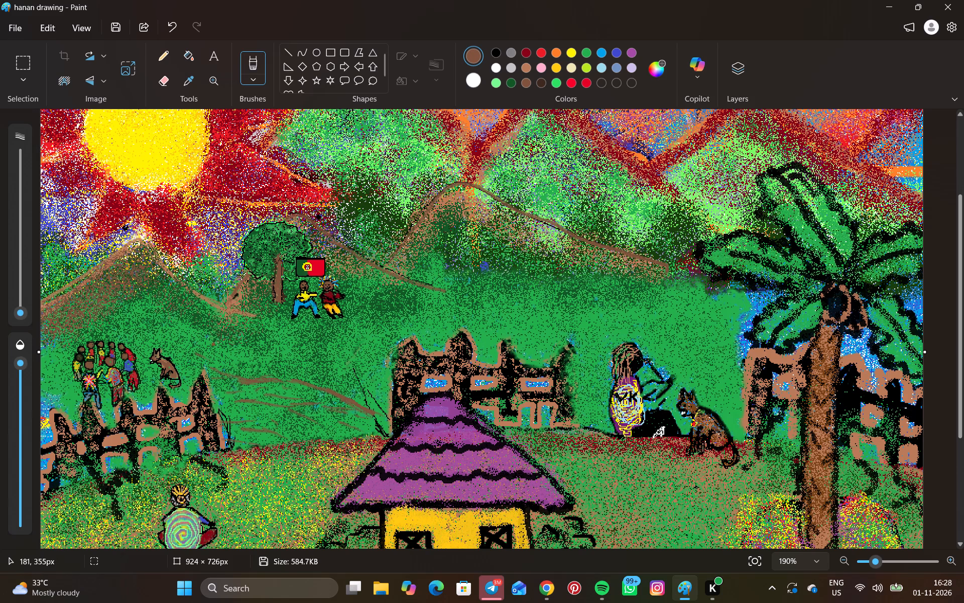
pyautogui.moveTo(218, 342); pyautogui.dragTo(223, 338)
pyautogui.moveTo(238, 335); pyautogui.dragTo(228, 344)
pyautogui.moveTo(272, 308); pyautogui.dragTo(263, 324)
pyautogui.moveTo(276, 321); pyautogui.dragTo(272, 328)
# Draw dark brown strokes along the bottom of the grass just above the dark red ground edge.
pyautogui.moveTo(266, 420); pyautogui.dragTo(257, 431)
pyautogui.moveTo(253, 437); pyautogui.dragTo(231, 436)
pyautogui.moveTo(230, 436); pyautogui.dragTo(256, 437)
pyautogui.click(245, 449)
pyautogui.moveTo(224, 450); pyautogui.dragTo(234, 445)
pyautogui.moveTo(244, 443); pyautogui.dragTo(252, 446)
pyautogui.moveTo(255, 446); pyautogui.dragTo(299, 436)
pyautogui.click(314, 433)
pyautogui.moveTo(340, 442); pyautogui.dragTo(302, 442)
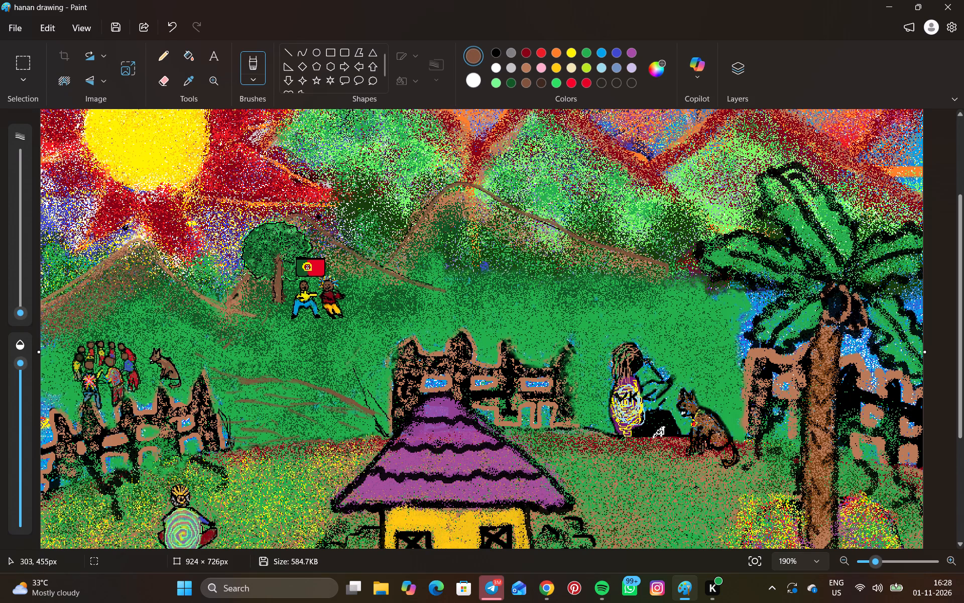
pyautogui.moveTo(325, 441); pyautogui.dragTo(307, 442)
# Add more slanting dark brown strokes across the dark red ground edge between the left fence and the purple roof.
pyautogui.moveTo(286, 447); pyautogui.dragTo(260, 428)
pyautogui.moveTo(280, 448); pyautogui.dragTo(253, 439)
pyautogui.click(242, 448)
pyautogui.moveTo(241, 455); pyautogui.dragTo(235, 456)
pyautogui.moveTo(259, 472); pyautogui.dragTo(248, 455)
pyautogui.moveTo(273, 462); pyautogui.dragTo(282, 444)
pyautogui.moveTo(298, 458); pyautogui.dragTo(305, 461)
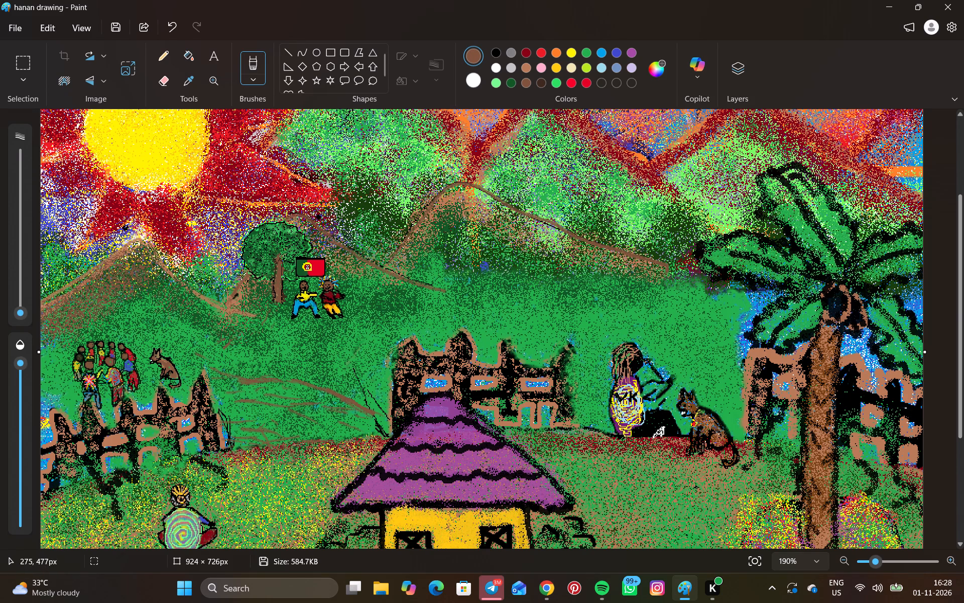
pyautogui.moveTo(305, 461); pyautogui.dragTo(283, 446)
pyautogui.moveTo(352, 451); pyautogui.dragTo(345, 444)
pyautogui.moveTo(348, 445); pyautogui.dragTo(298, 430)
pyautogui.moveTo(325, 453); pyautogui.dragTo(321, 448)
pyautogui.moveTo(320, 448); pyautogui.dragTo(268, 433)
pyautogui.moveTo(361, 450); pyautogui.dragTo(333, 436)
pyautogui.click(323, 428)
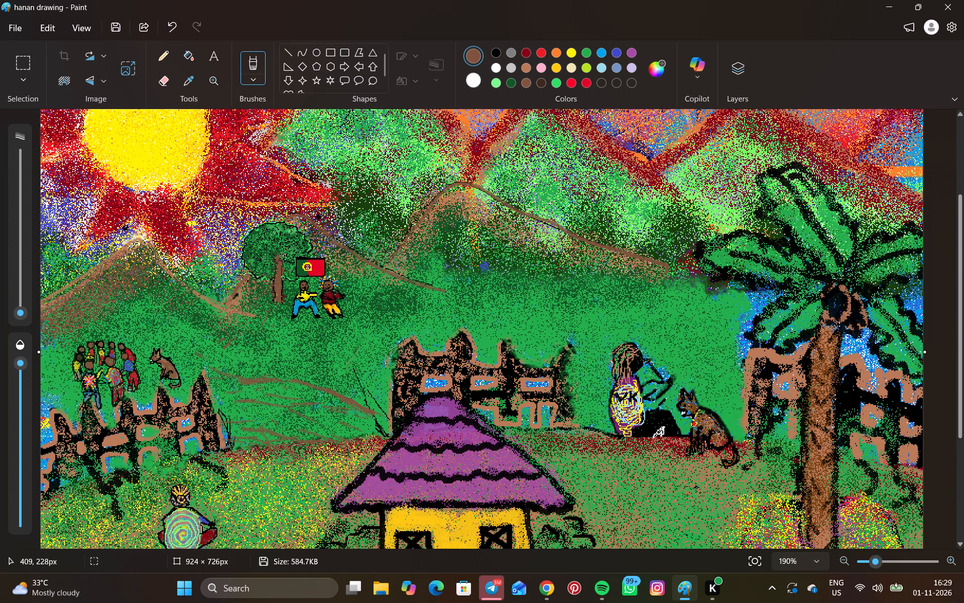
# Examine the mountains, the hill outlines and the grass with the flag-bearing couple at different magnifications.
pyautogui.scroll(2, 430, 238)
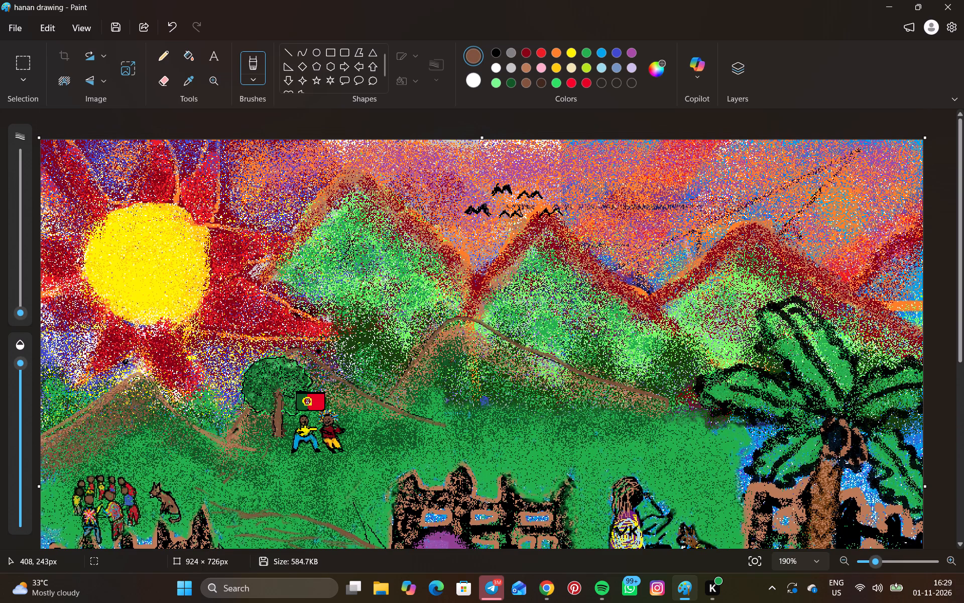
pyautogui.keyDown('ctrl'); pyautogui.scroll(6, 430, 238); pyautogui.keyUp('ctrl')
pyautogui.scroll(-1, 430, 238)
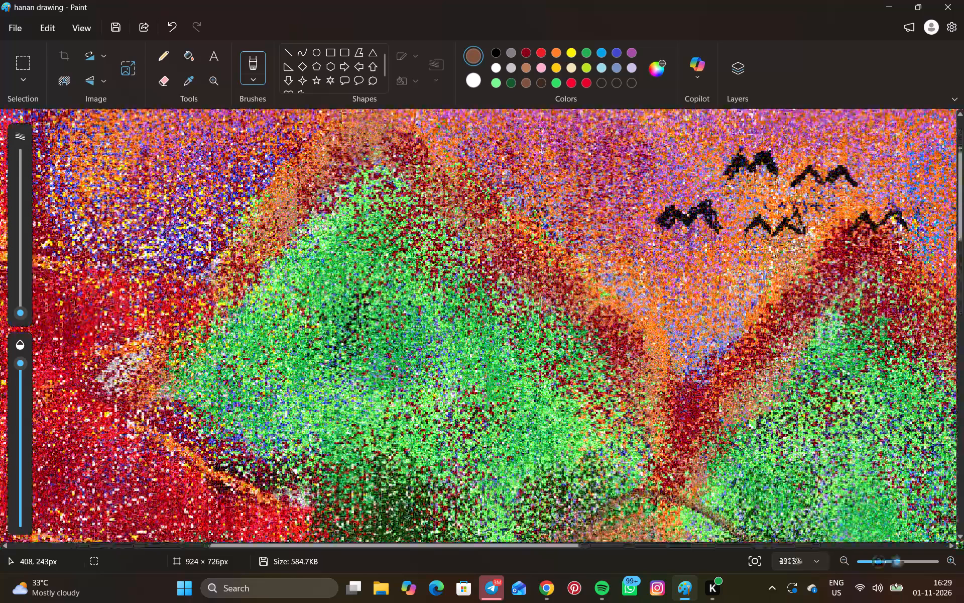
pyautogui.scroll(-1, 430, 238)
pyautogui.keyDown('ctrl'); pyautogui.scroll(2, 430, 238); pyautogui.keyUp('ctrl')
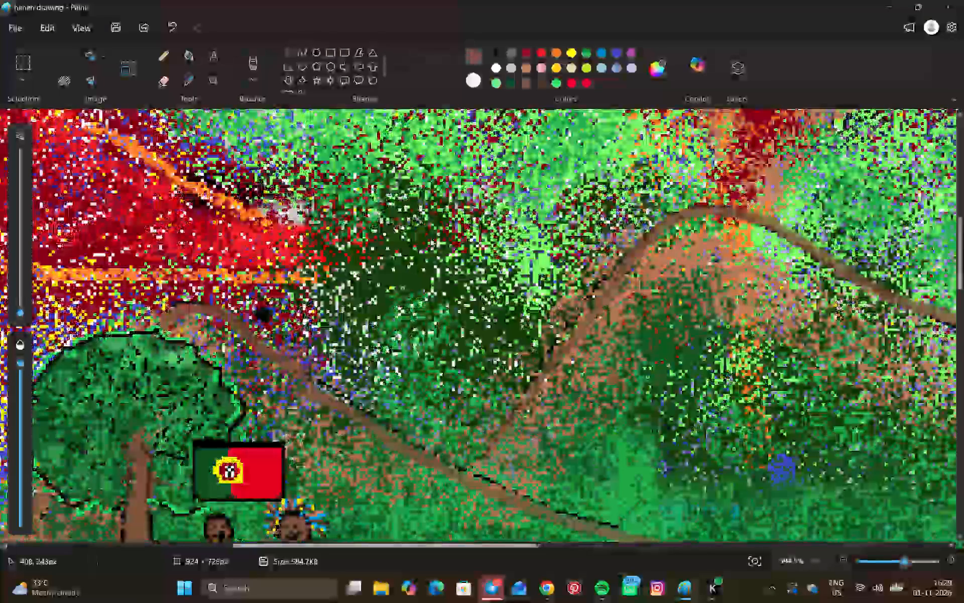
pyautogui.hscroll(-2, 430, 238)
pyautogui.hscroll(1, 430, 238)
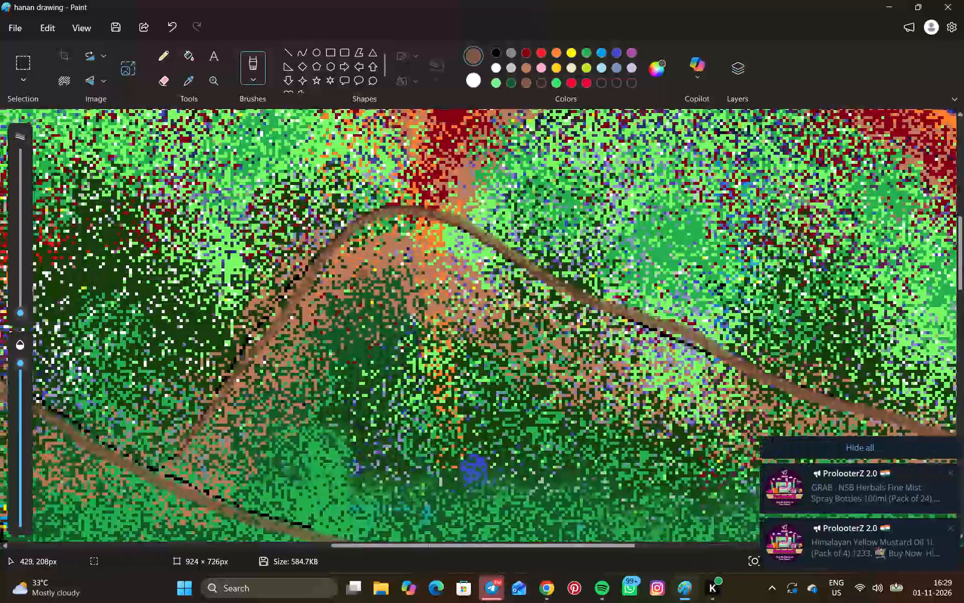
pyautogui.hscroll(1, 364, 277)
pyautogui.keyDown('ctrl'); pyautogui.scroll(-7, 354, 294); pyautogui.keyUp('ctrl')
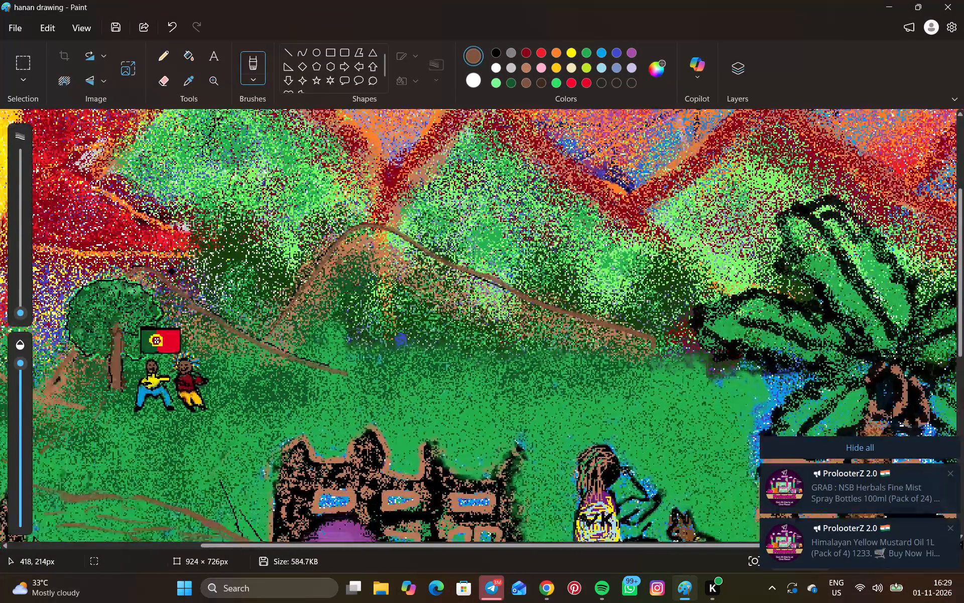
pyautogui.hscroll(1, 354, 294)
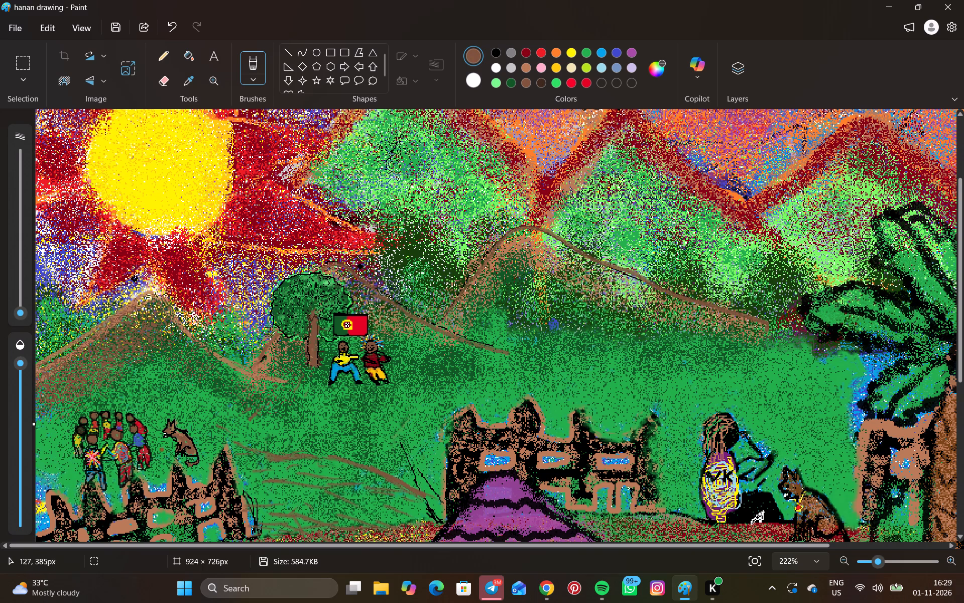
# Draw a short upright black flagpole on the grass above the leftmost heads of the crowd.
pyautogui.keyDown('ctrl'); pyautogui.scroll(6, 161, 415); pyautogui.keyUp('ctrl')
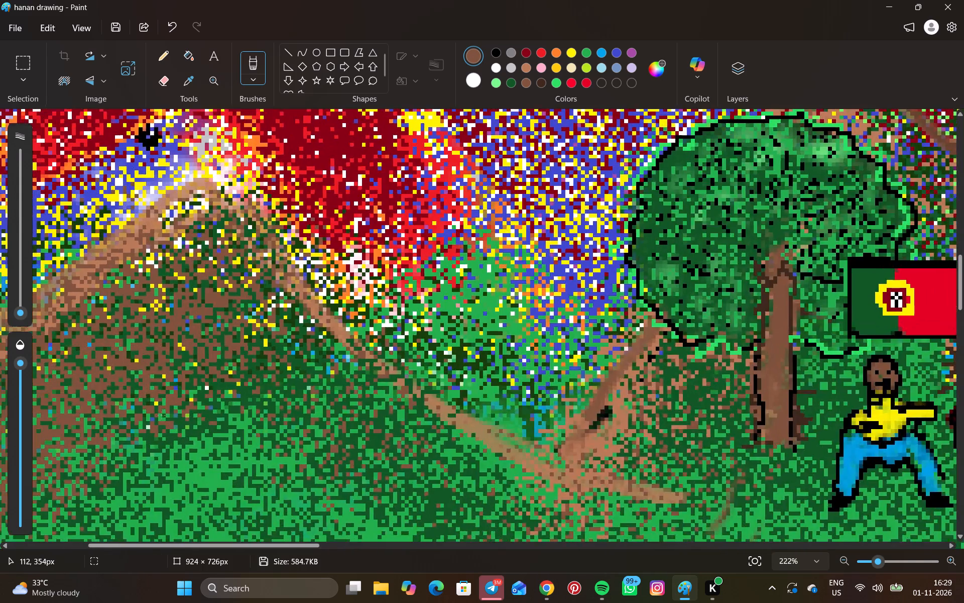
pyautogui.scroll(-1, 161, 415)
pyautogui.scroll(1, 155, 325)
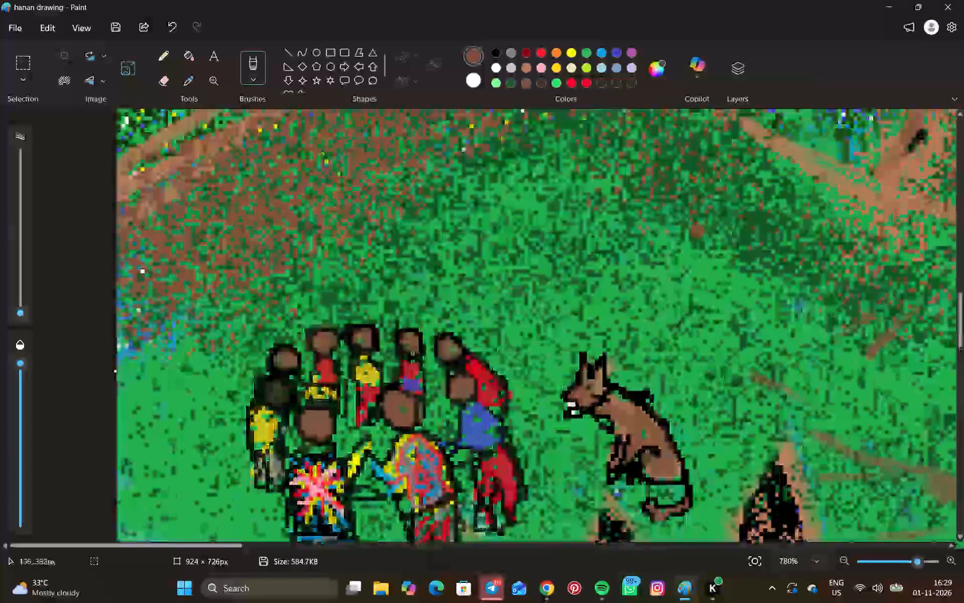
pyautogui.scroll(1, 747, 206)
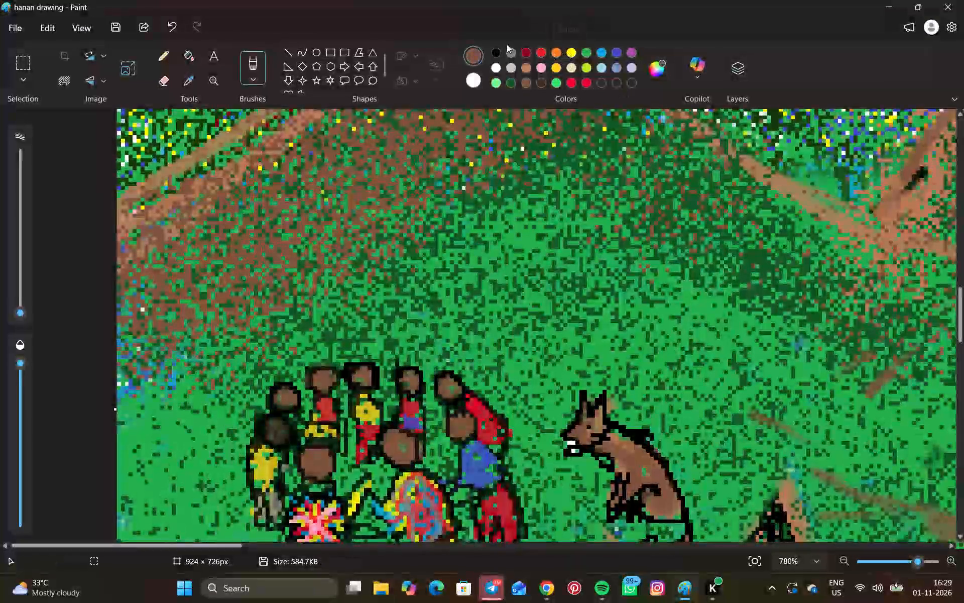
pyautogui.click(492, 50)
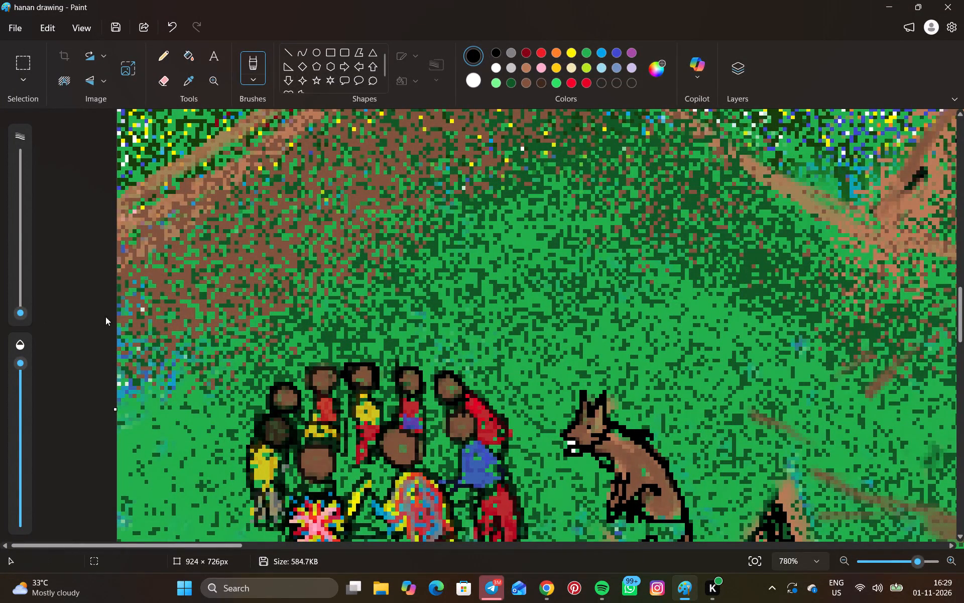
pyautogui.click(260, 291)
pyautogui.moveTo(260, 291); pyautogui.dragTo(266, 303)
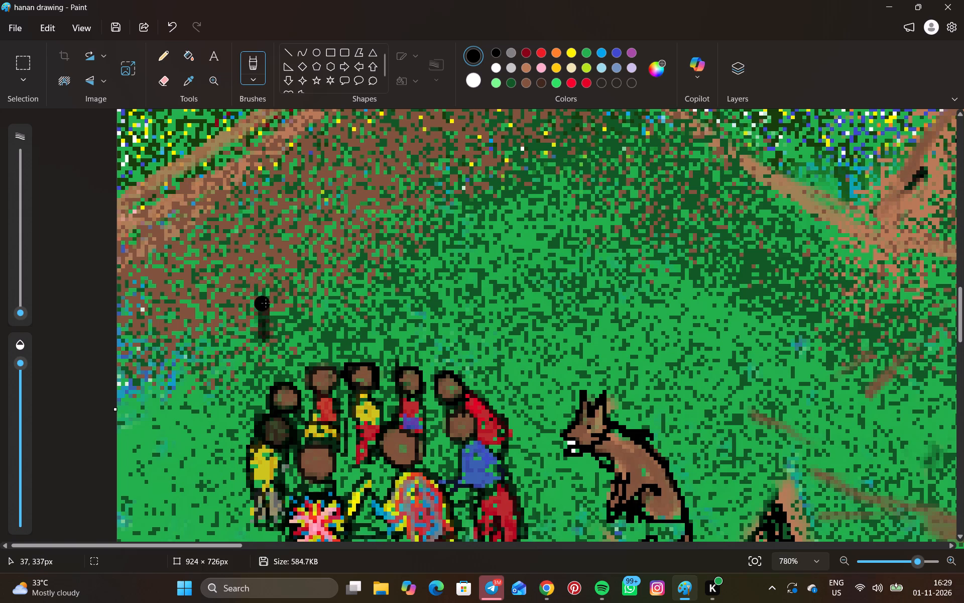
pyautogui.moveTo(266, 303); pyautogui.dragTo(267, 343)
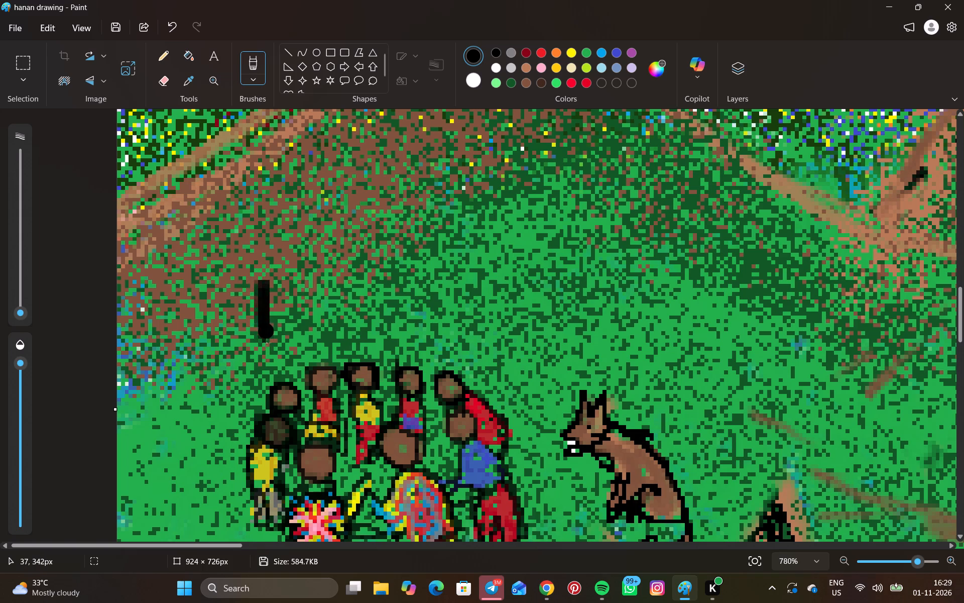
pyautogui.moveTo(267, 343); pyautogui.dragTo(267, 346)
# Switch to another brush type and outline a small black rectangular flag on the right side of the pole's upper end.
pyautogui.click(259, 83)
pyautogui.click(286, 105)
pyautogui.moveTo(264, 341); pyautogui.dragTo(264, 289)
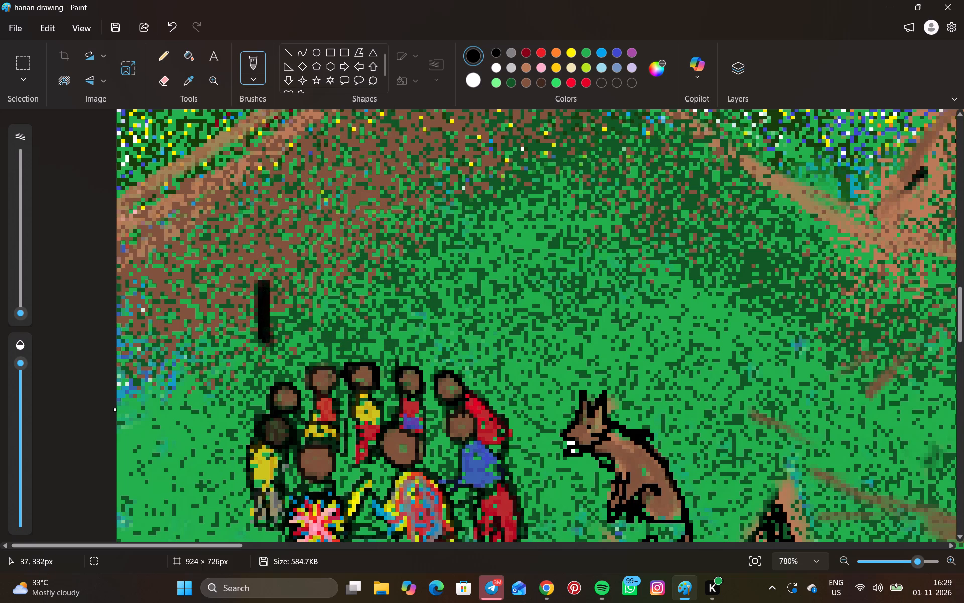
pyautogui.moveTo(264, 289); pyautogui.dragTo(276, 287)
pyautogui.moveTo(276, 287); pyautogui.dragTo(277, 314)
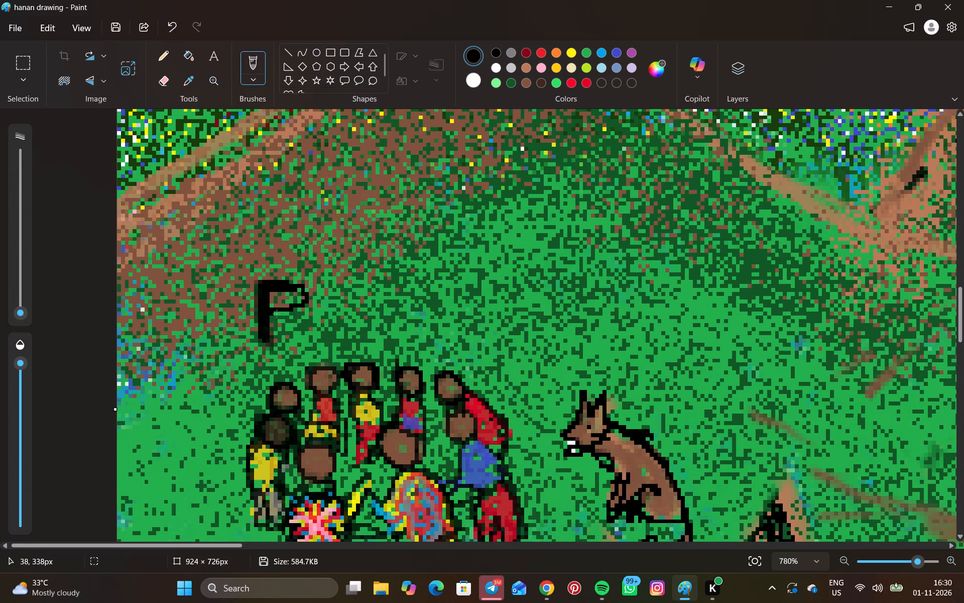
pyautogui.moveTo(277, 314); pyautogui.dragTo(303, 294)
# Draw a thick black boxy letter O on the grass just right of the P, touching up the P's right edge.
pyautogui.moveTo(303, 294); pyautogui.dragTo(303, 283)
pyautogui.moveTo(317, 284); pyautogui.dragTo(318, 290)
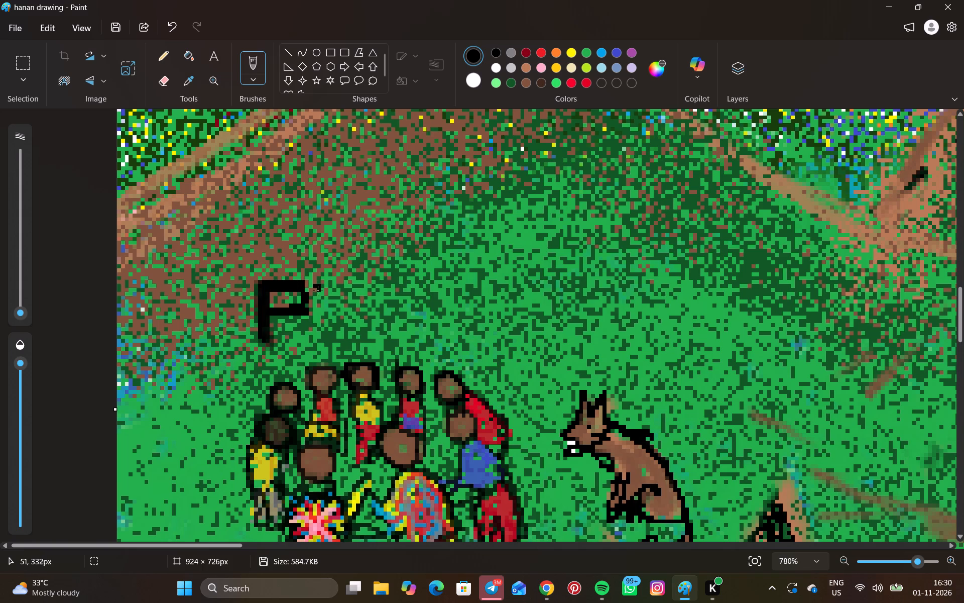
pyautogui.moveTo(318, 290); pyautogui.dragTo(344, 334)
pyautogui.moveTo(344, 334); pyautogui.dragTo(346, 311)
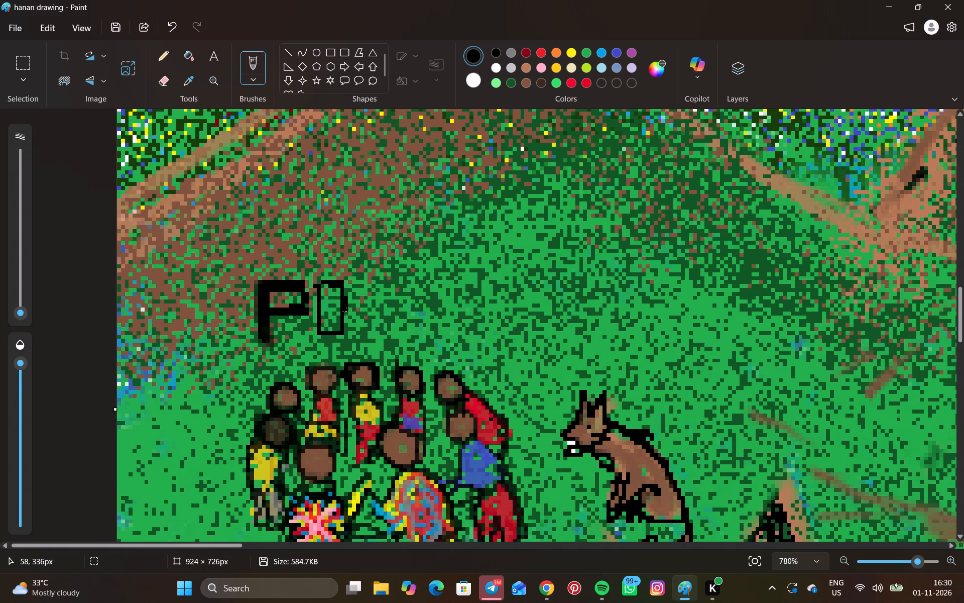
pyautogui.moveTo(346, 311); pyautogui.dragTo(317, 323)
pyautogui.moveTo(317, 323); pyautogui.dragTo(347, 285)
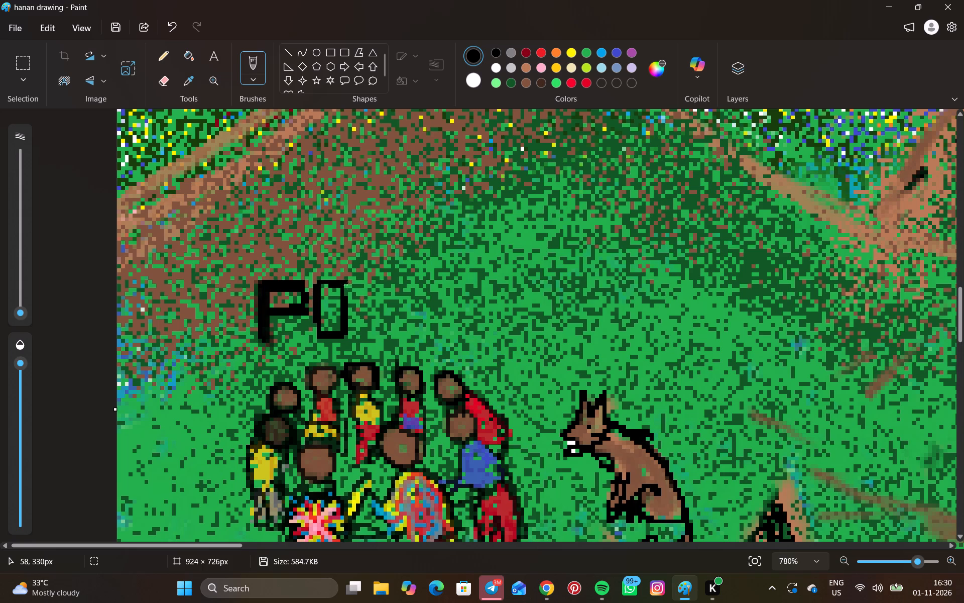
pyautogui.moveTo(347, 285); pyautogui.dragTo(317, 335)
pyautogui.moveTo(317, 335); pyautogui.dragTo(332, 284)
pyautogui.moveTo(332, 284); pyautogui.dragTo(350, 284)
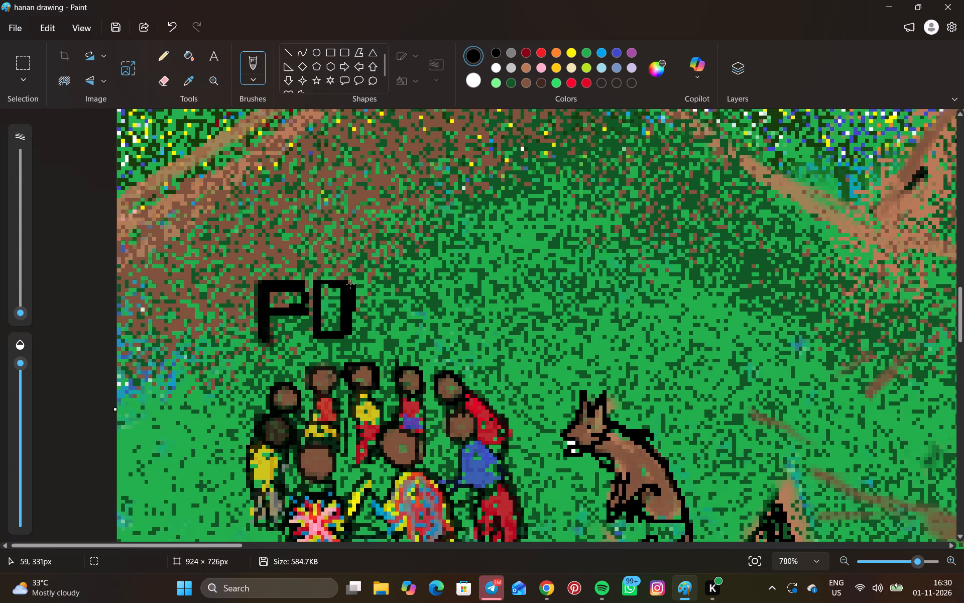
pyautogui.moveTo(350, 284); pyautogui.dragTo(338, 339)
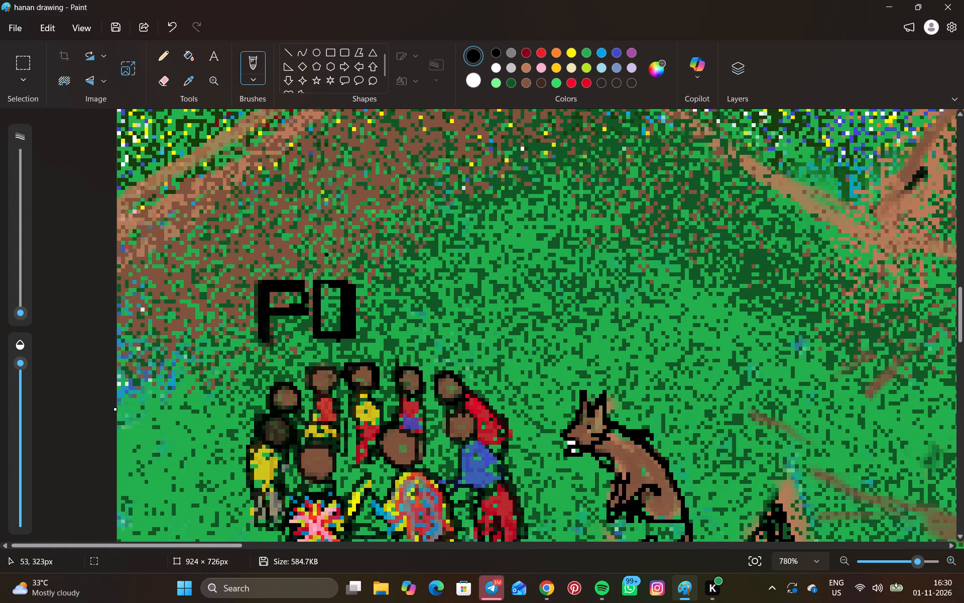
pyautogui.moveTo(309, 310); pyautogui.dragTo(307, 281)
# Draw a black letter T with a wide crossbar to the right of the O, above the crowd.
pyautogui.moveTo(369, 288); pyautogui.dragTo(381, 286)
pyautogui.moveTo(381, 286); pyautogui.dragTo(378, 296)
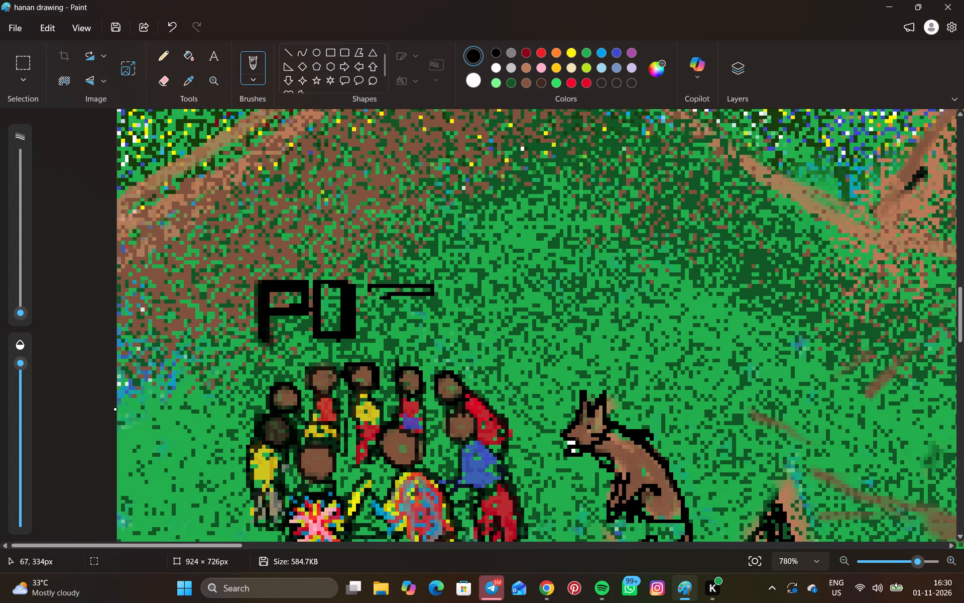
pyautogui.moveTo(378, 296); pyautogui.dragTo(396, 329)
pyautogui.moveTo(396, 329); pyautogui.dragTo(400, 320)
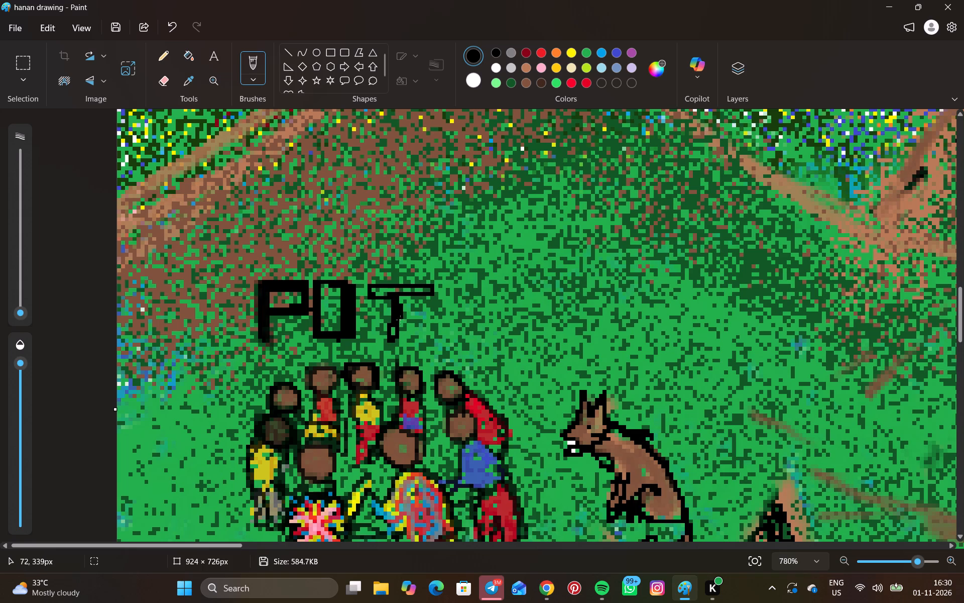
pyautogui.moveTo(400, 320); pyautogui.dragTo(398, 345)
# Draw a second black letter T beside the first, joining and thickening the shared crossbar.
pyautogui.moveTo(434, 340); pyautogui.dragTo(466, 286)
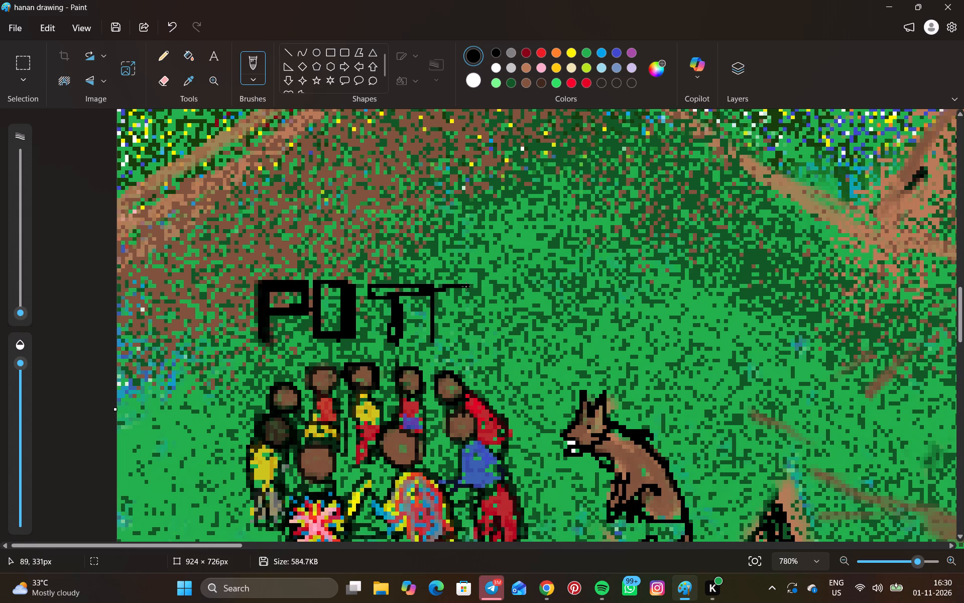
pyautogui.moveTo(466, 286); pyautogui.dragTo(468, 294)
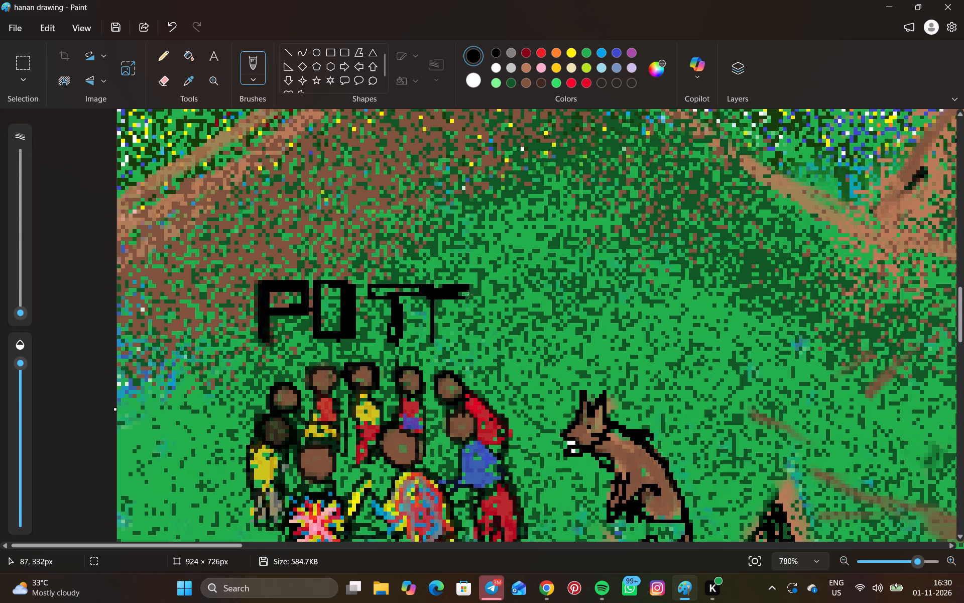
pyautogui.moveTo(468, 294); pyautogui.dragTo(436, 297)
pyautogui.moveTo(436, 297); pyautogui.dragTo(388, 291)
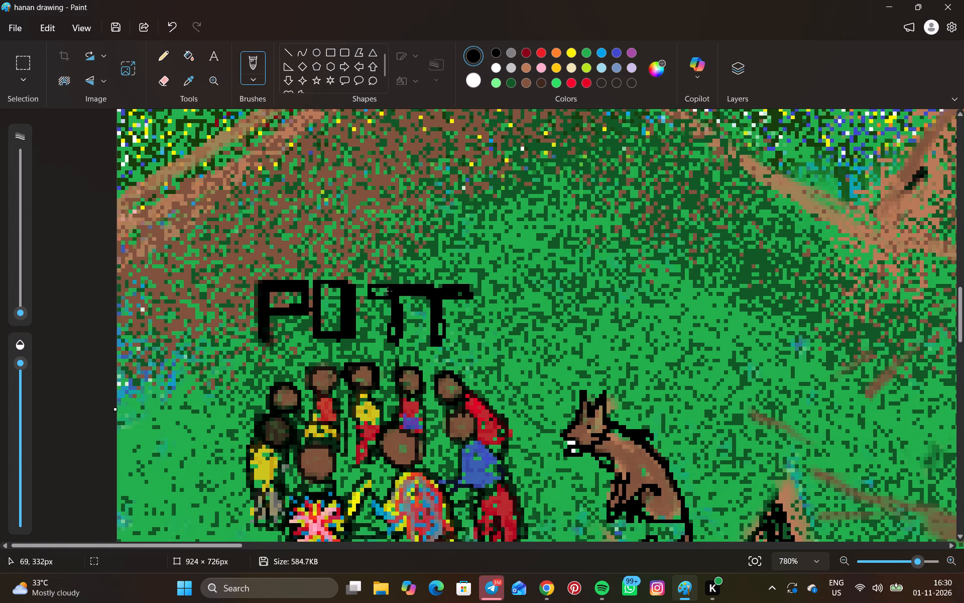
pyautogui.moveTo(388, 291); pyautogui.dragTo(384, 298)
# Draw a thick upright black letter I after the second T to complete the word POTTI.
pyautogui.moveTo(486, 289); pyautogui.dragTo(484, 343)
pyautogui.moveTo(484, 343); pyautogui.dragTo(489, 308)
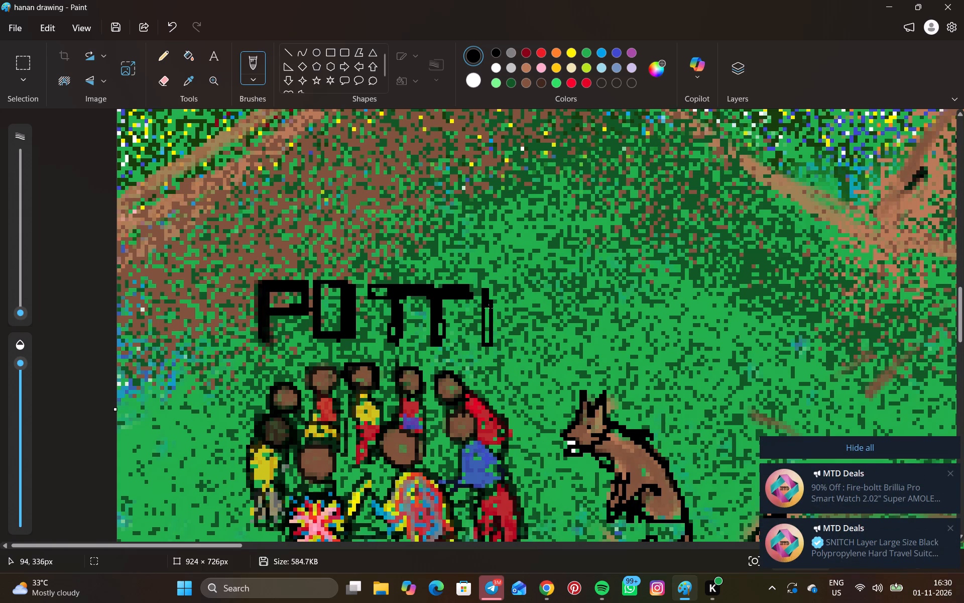
pyautogui.moveTo(489, 308); pyautogui.dragTo(489, 291)
pyautogui.moveTo(489, 291); pyautogui.dragTo(488, 318)
# Fill the remaining gaps in the crossbar and stems of the two Ts with black.
pyautogui.moveTo(382, 288); pyautogui.dragTo(381, 293)
pyautogui.moveTo(381, 293); pyautogui.dragTo(393, 339)
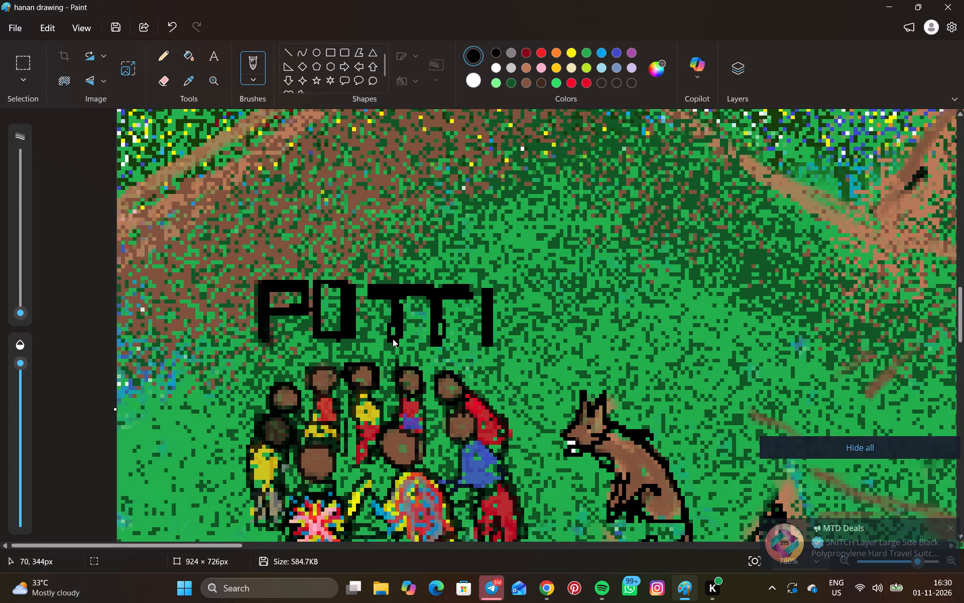
pyautogui.moveTo(393, 339); pyautogui.dragTo(399, 302)
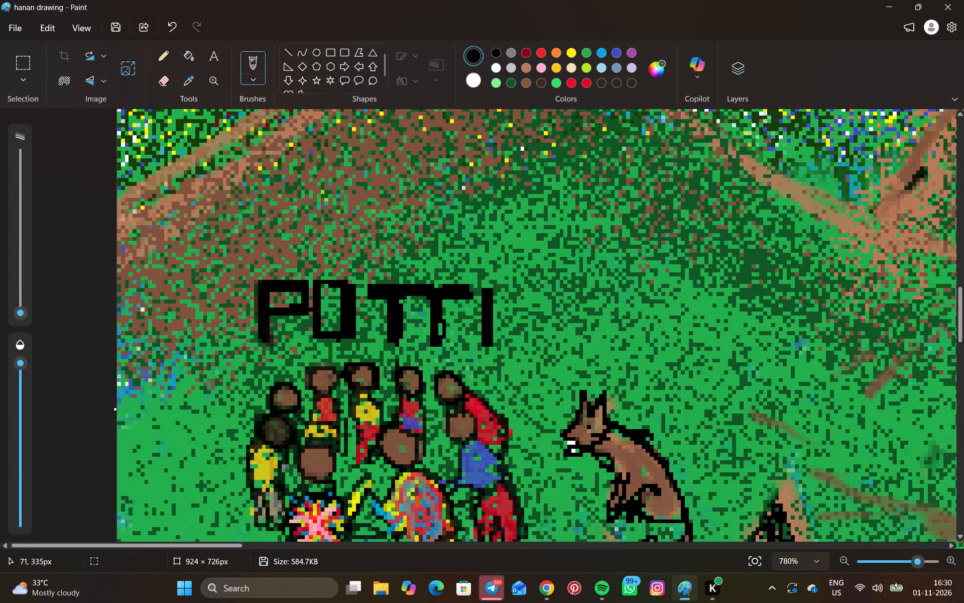
pyautogui.moveTo(432, 292); pyautogui.dragTo(434, 294)
pyautogui.moveTo(434, 294); pyautogui.dragTo(401, 299)
pyautogui.moveTo(401, 299); pyautogui.dragTo(439, 346)
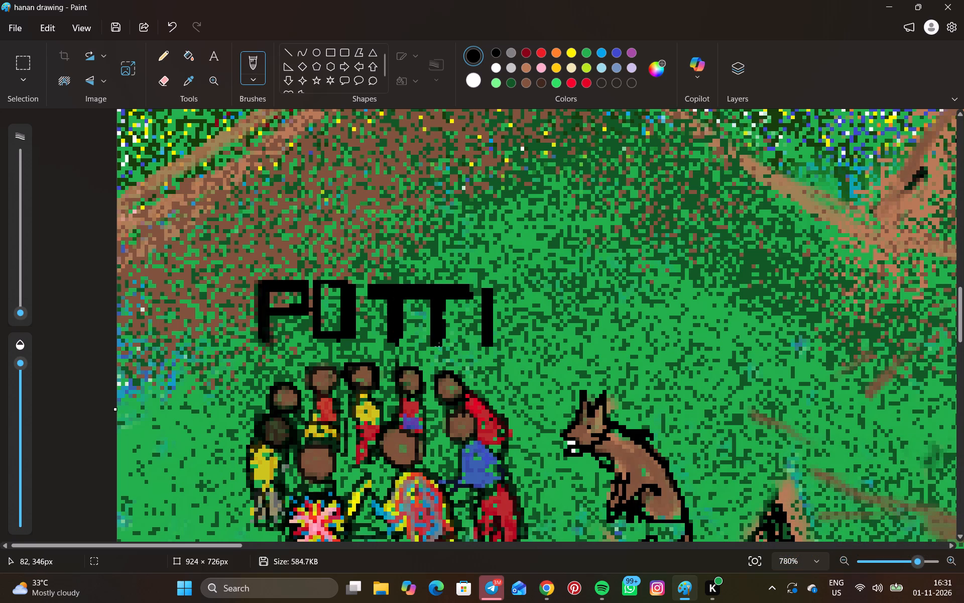
pyautogui.moveTo(439, 346); pyautogui.dragTo(437, 347)
# Thicken the inner left side of the letter O with black strokes.
pyautogui.keyDown('ctrl'); pyautogui.scroll(-4, 496, 248); pyautogui.keyUp('ctrl')
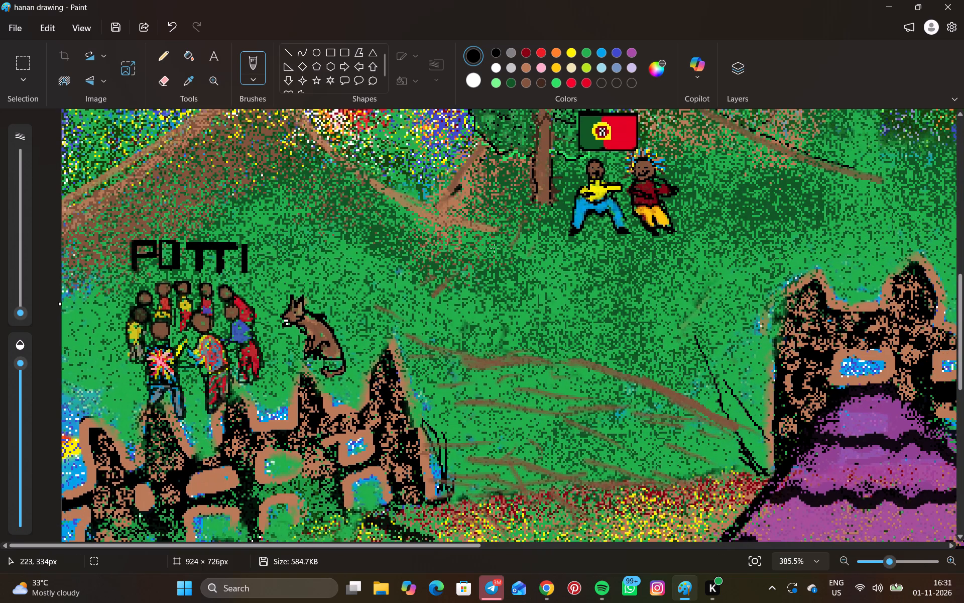
pyautogui.keyDown('ctrl'); pyautogui.scroll(-4, 494, 248); pyautogui.keyUp('ctrl')
pyautogui.keyDown('ctrl'); pyautogui.scroll(7, 257, 288); pyautogui.keyUp('ctrl')
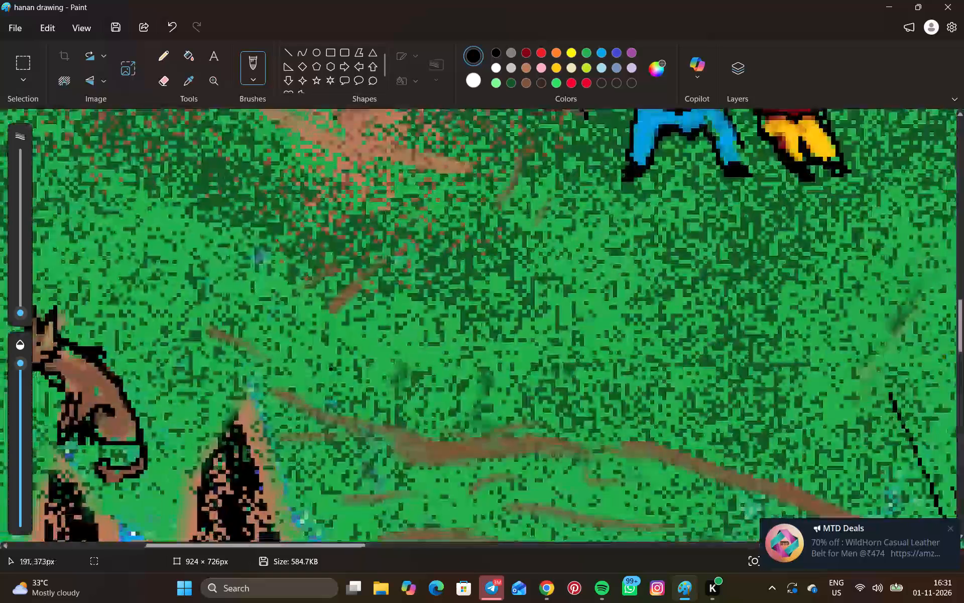
pyautogui.hscroll(4, 255, 288)
pyautogui.moveTo(413, 196); pyautogui.dragTo(386, 198)
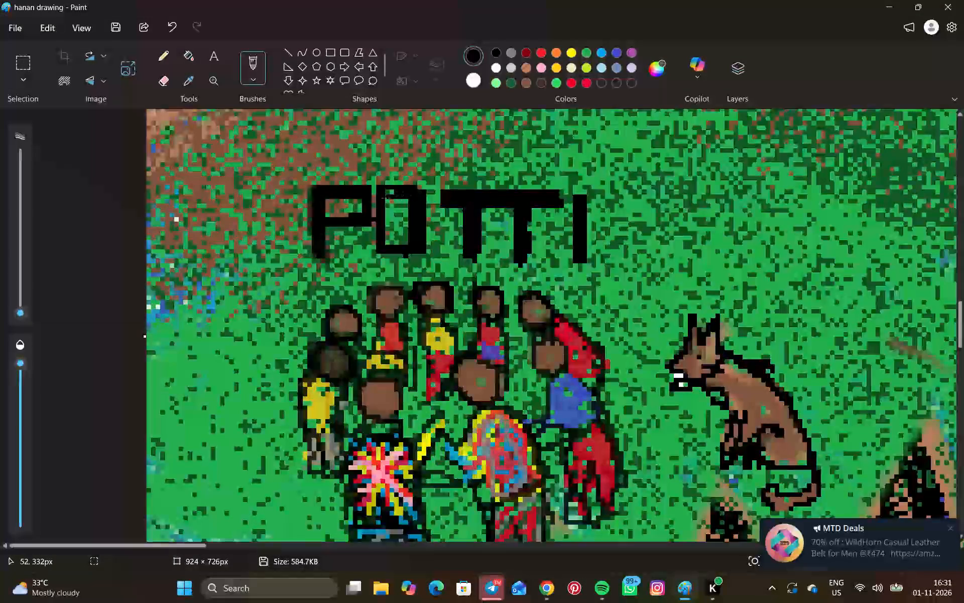
pyautogui.moveTo(386, 198); pyautogui.dragTo(392, 248)
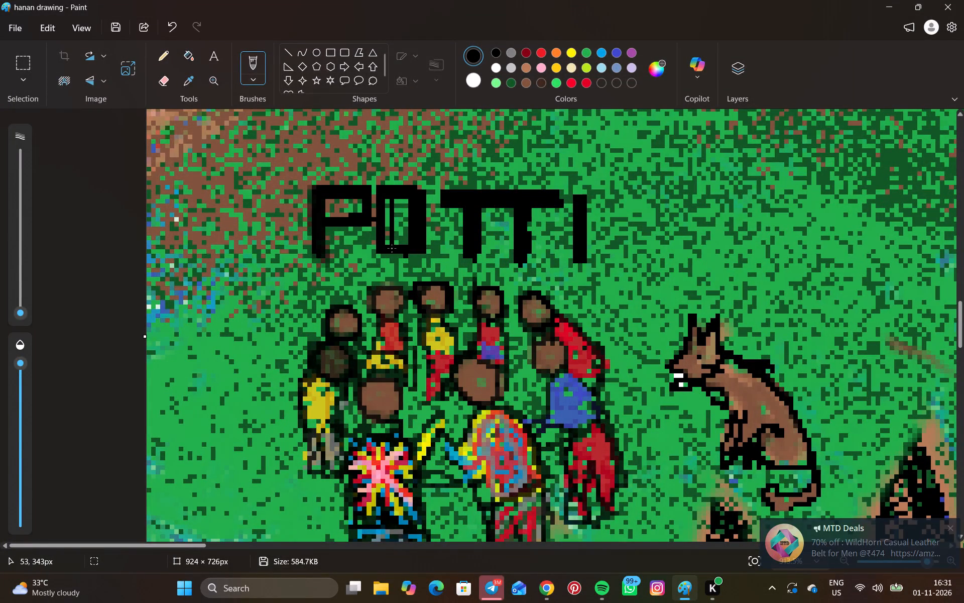
pyautogui.moveTo(392, 248); pyautogui.dragTo(397, 238)
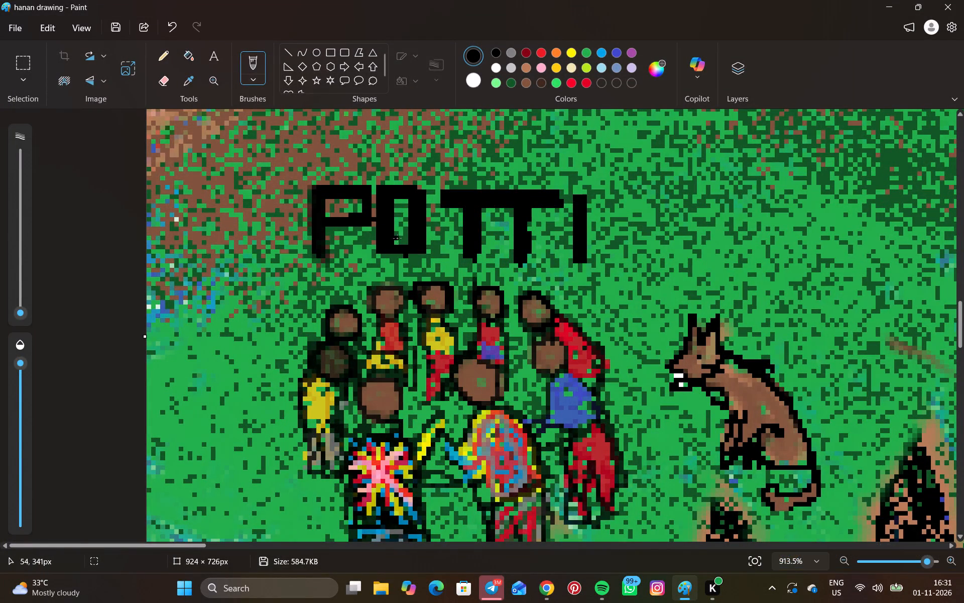
pyautogui.moveTo(397, 238); pyautogui.dragTo(401, 246)
# Square off and slightly extend the bottom ends of both T stems and the letter I with black.
pyautogui.click(464, 253)
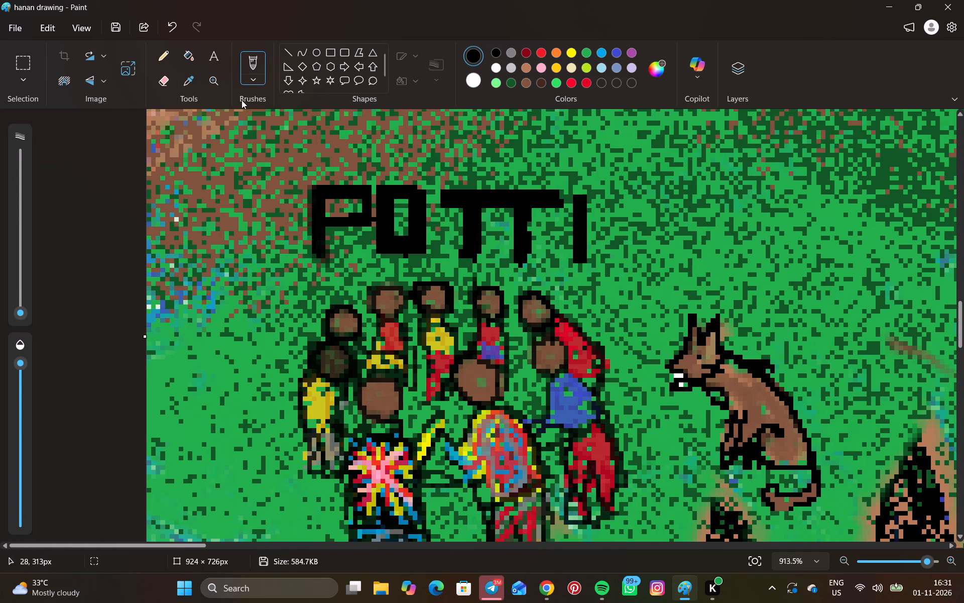
pyautogui.click(166, 28)
pyautogui.moveTo(466, 251); pyautogui.dragTo(466, 253)
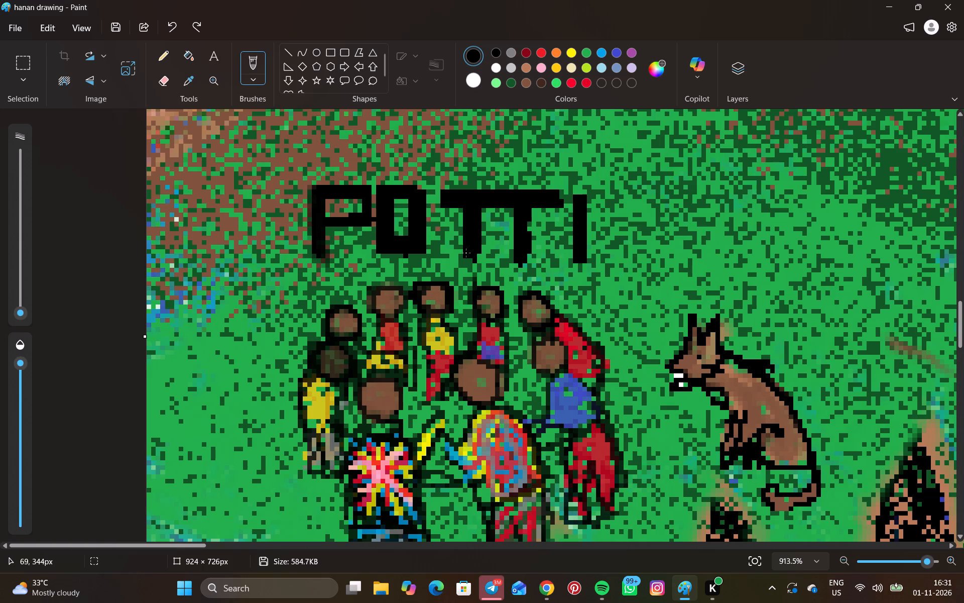
pyautogui.moveTo(466, 253); pyautogui.dragTo(473, 261)
pyautogui.moveTo(473, 261); pyautogui.dragTo(478, 257)
pyautogui.moveTo(527, 244); pyautogui.dragTo(525, 241)
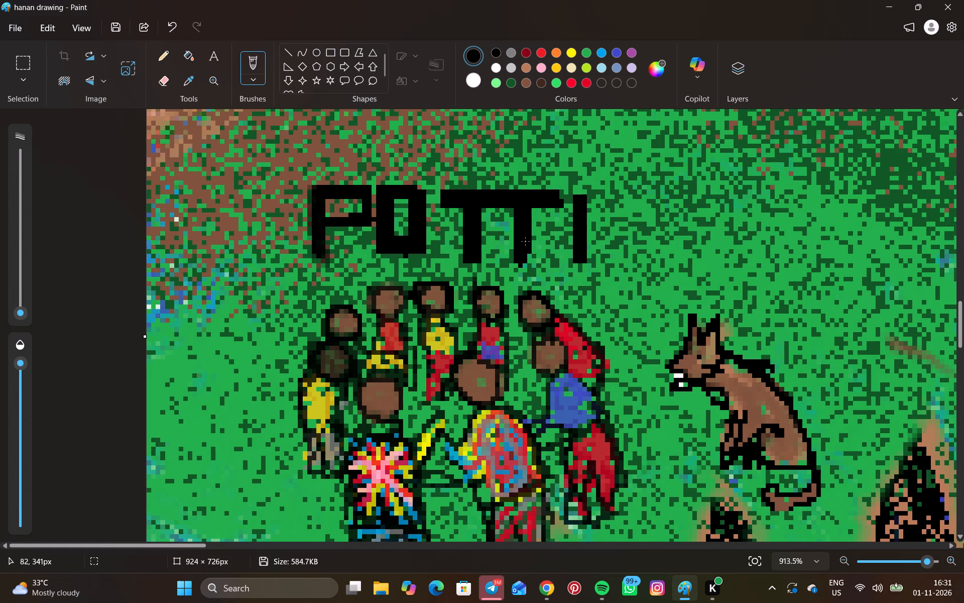
pyautogui.moveTo(525, 241); pyautogui.dragTo(529, 263)
pyautogui.moveTo(529, 263); pyautogui.dragTo(518, 265)
pyautogui.moveTo(576, 251); pyautogui.dragTo(578, 266)
pyautogui.moveTo(578, 266); pyautogui.dragTo(583, 252)
# Touch up the right end of the Ts' crossbar and the upper right corner of the O with black.
pyautogui.moveTo(559, 199); pyautogui.dragTo(560, 199)
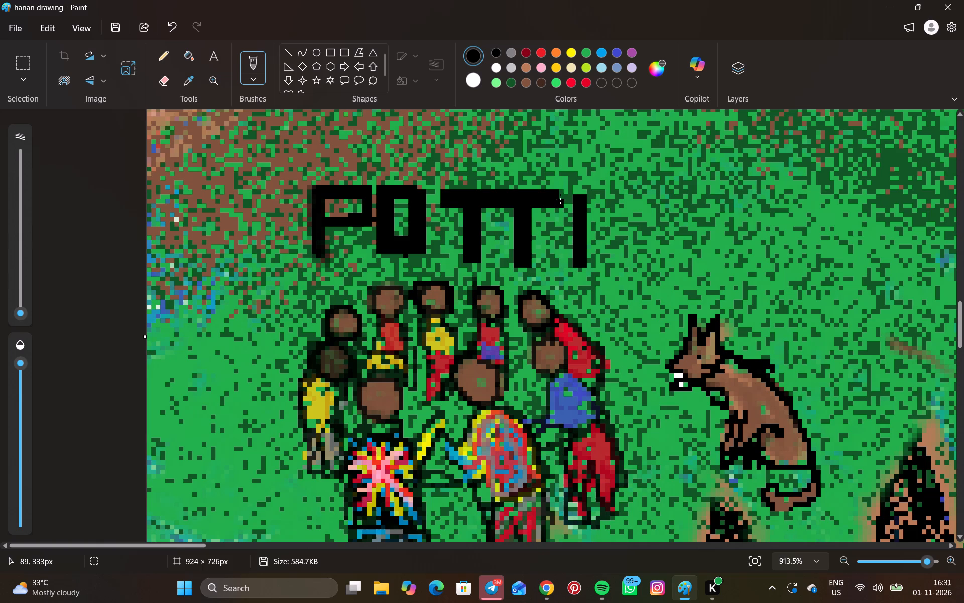
pyautogui.moveTo(560, 199); pyautogui.dragTo(562, 197)
pyautogui.moveTo(562, 197); pyautogui.dragTo(562, 193)
pyautogui.moveTo(422, 196); pyautogui.dragTo(422, 189)
pyautogui.moveTo(422, 189); pyautogui.dragTo(417, 188)
# Thicken the middle bar of the letter P and widen its stem on the left side down to the foot in black.
pyautogui.moveTo(364, 217); pyautogui.dragTo(336, 217)
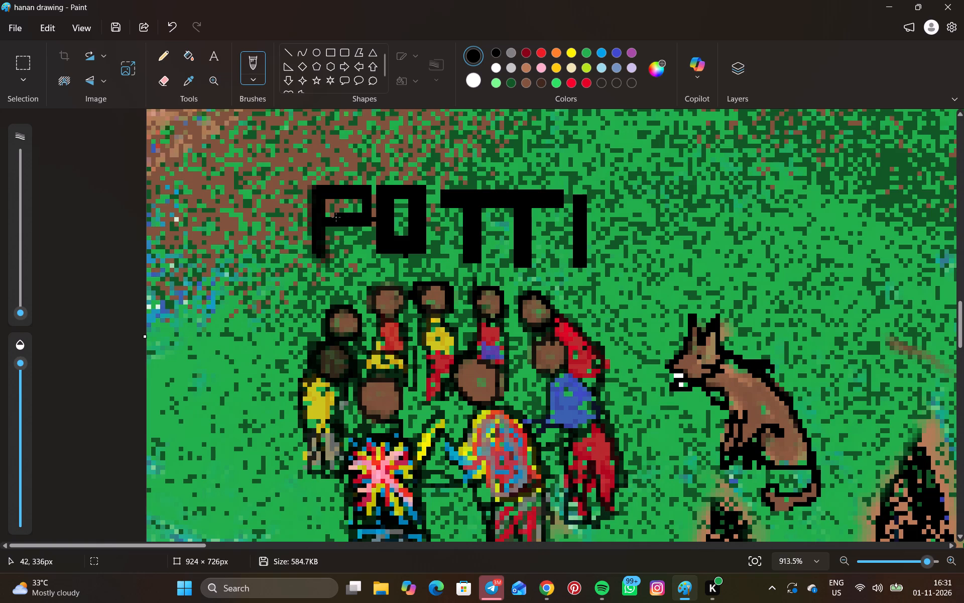
pyautogui.moveTo(336, 217); pyautogui.dragTo(323, 214)
pyautogui.moveTo(317, 247); pyautogui.dragTo(316, 258)
pyautogui.moveTo(316, 258); pyautogui.dragTo(311, 248)
pyautogui.moveTo(311, 248); pyautogui.dragTo(313, 199)
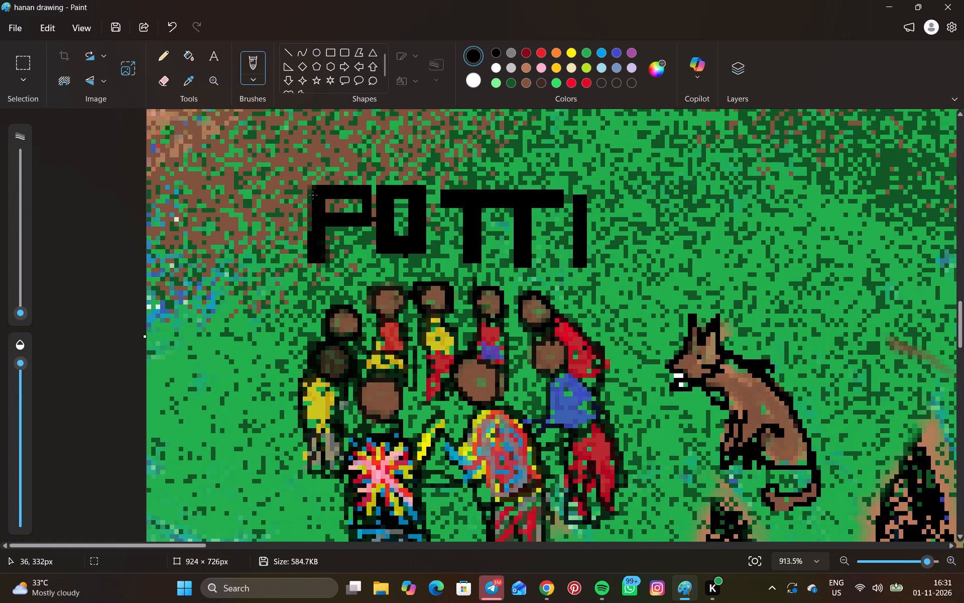
pyautogui.moveTo(313, 189); pyautogui.dragTo(309, 214)
pyautogui.moveTo(309, 214); pyautogui.dragTo(311, 237)
# Touch up the top end of the letter I with black.
pyautogui.moveTo(575, 192); pyautogui.dragTo(585, 195)
pyautogui.moveTo(585, 195); pyautogui.dragTo(583, 193)
# Examine the whole drawing, the tree-and-flag area and the fence, and return to a close view of the POTTI lettering.
pyautogui.keyDown('ctrl'); pyautogui.scroll(-5, 572, 221); pyautogui.keyUp('ctrl')
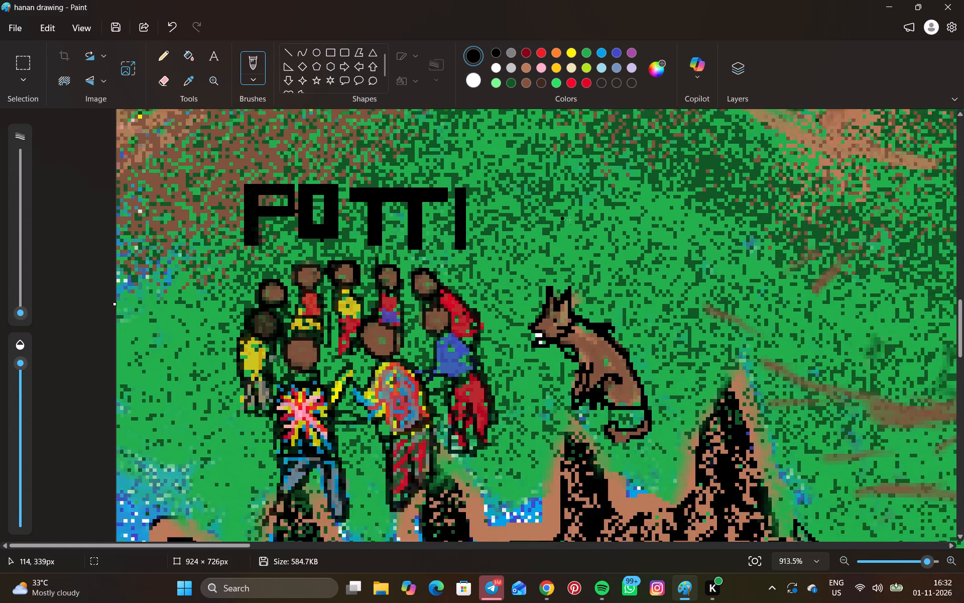
pyautogui.keyDown('ctrl'); pyautogui.scroll(-7, 570, 220); pyautogui.keyUp('ctrl')
pyautogui.rightClick(568, 218)
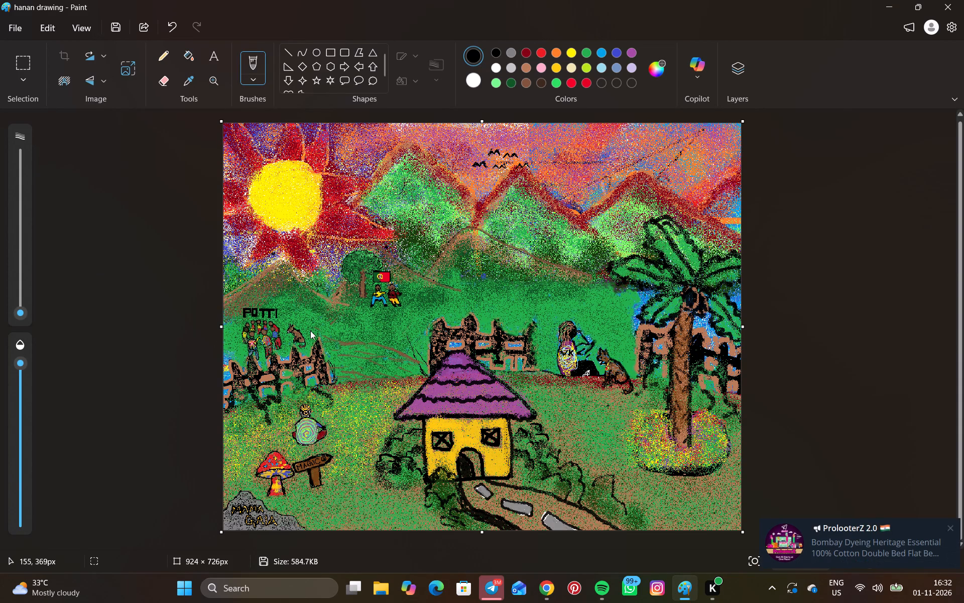
pyautogui.keyDown('ctrl'); pyautogui.scroll(1, 310, 331); pyautogui.keyUp('ctrl')
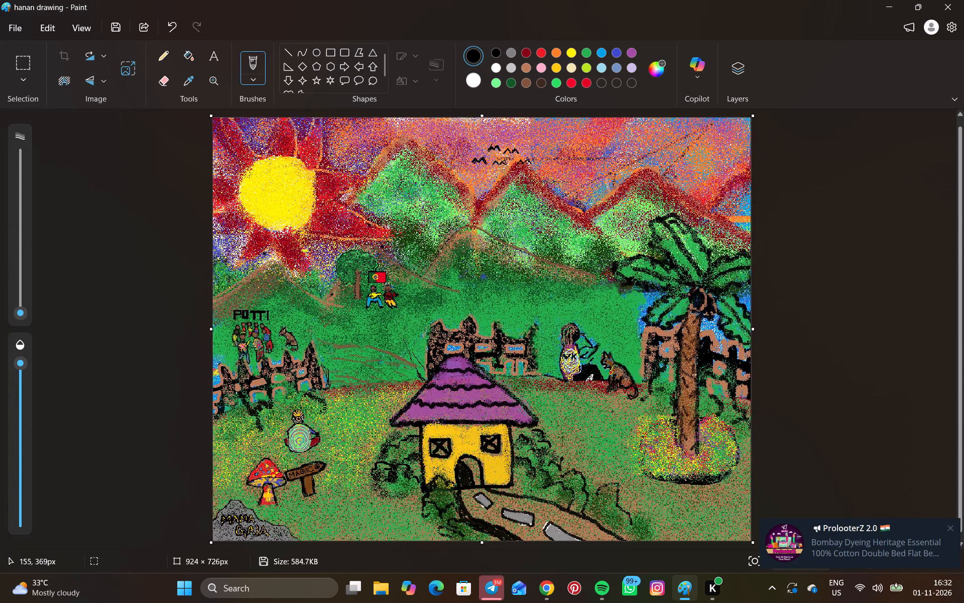
pyautogui.keyDown('ctrl'); pyautogui.scroll(3, 310, 331); pyautogui.keyUp('ctrl')
pyautogui.hscroll(5, 310, 331)
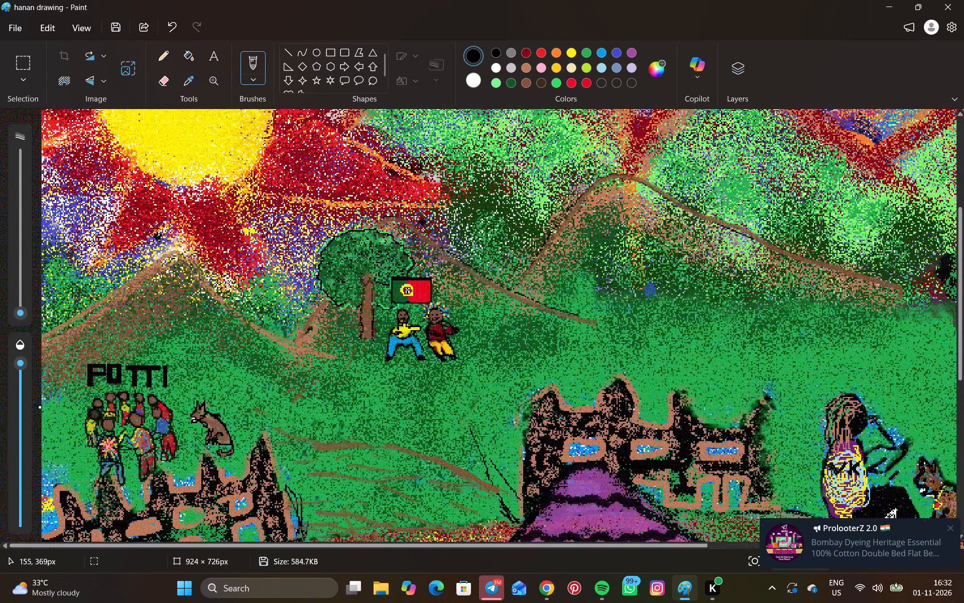
pyautogui.hscroll(1, 310, 331)
pyautogui.keyDown('ctrl'); pyautogui.scroll(3, 340, 335); pyautogui.keyUp('ctrl')
pyautogui.hscroll(2, 340, 335)
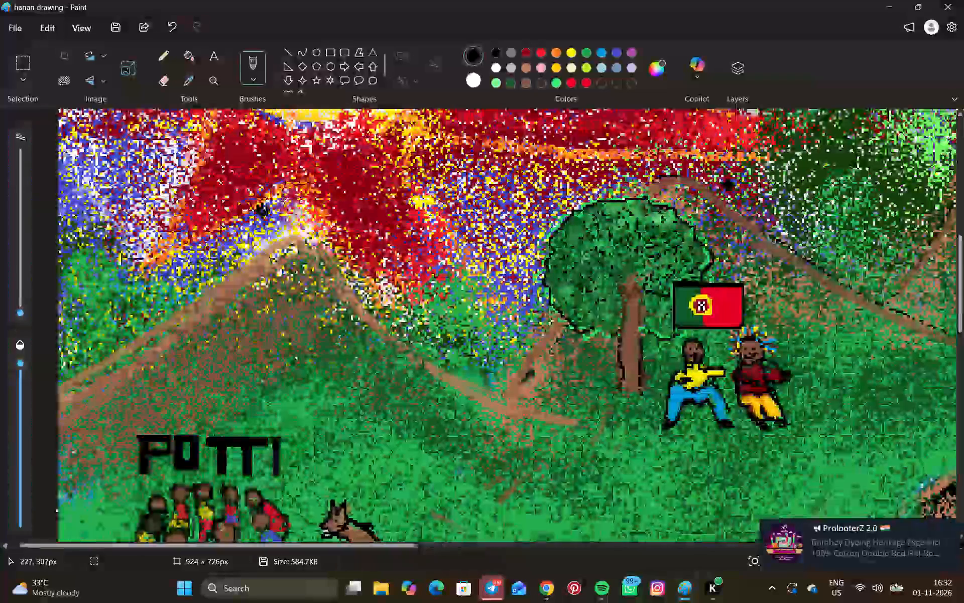
pyautogui.hscroll(3, 340, 335)
pyautogui.keyDown('ctrl'); pyautogui.scroll(6, 340, 335); pyautogui.keyUp('ctrl')
pyautogui.scroll(-2, 340, 335)
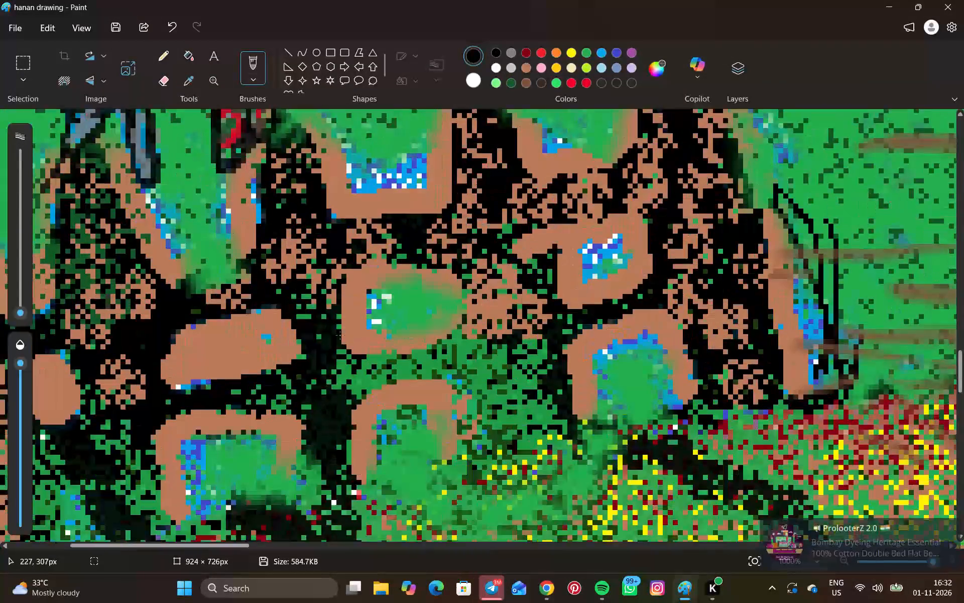
pyautogui.scroll(-1, 340, 335)
pyautogui.scroll(2, 340, 335)
pyautogui.hscroll(2, 340, 330)
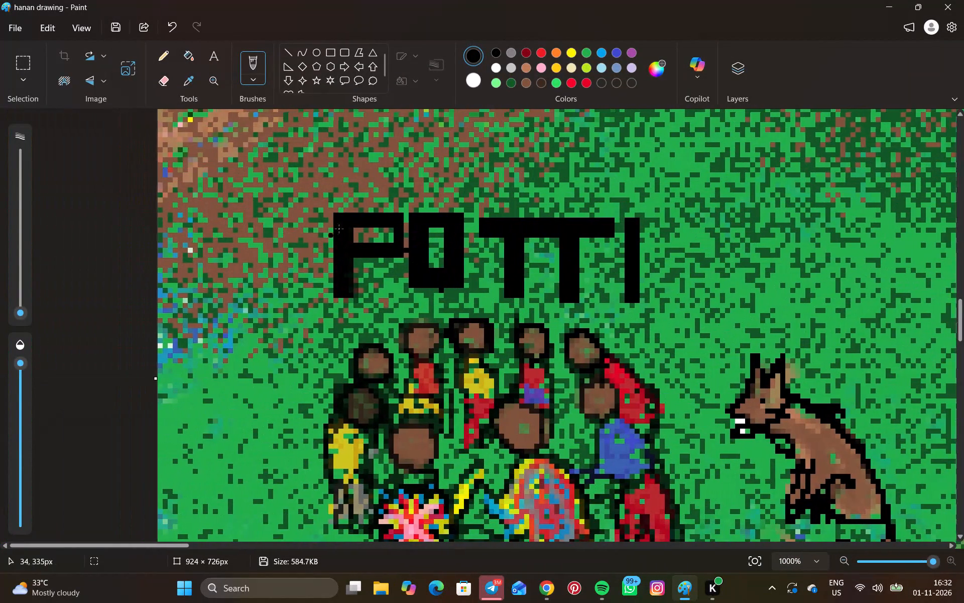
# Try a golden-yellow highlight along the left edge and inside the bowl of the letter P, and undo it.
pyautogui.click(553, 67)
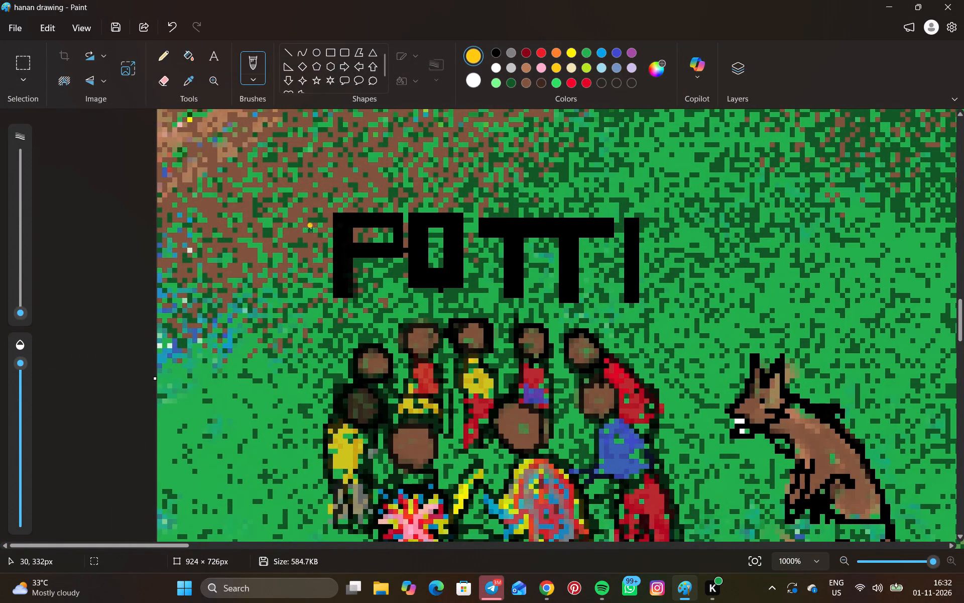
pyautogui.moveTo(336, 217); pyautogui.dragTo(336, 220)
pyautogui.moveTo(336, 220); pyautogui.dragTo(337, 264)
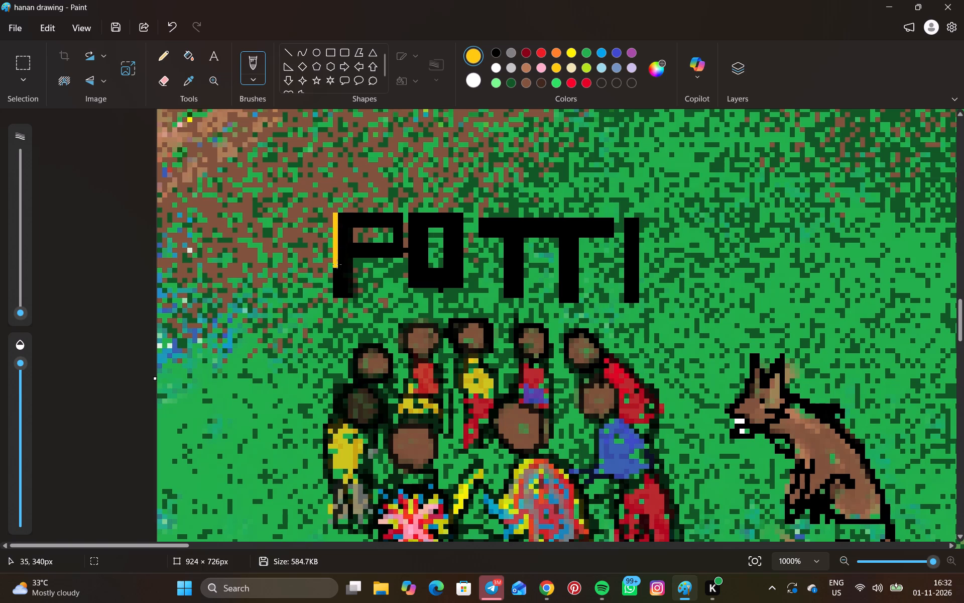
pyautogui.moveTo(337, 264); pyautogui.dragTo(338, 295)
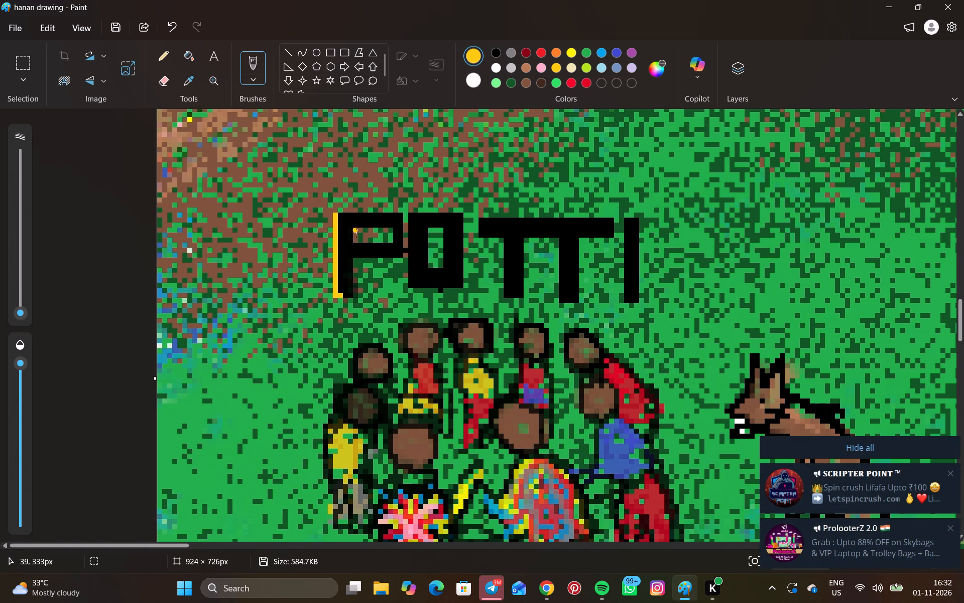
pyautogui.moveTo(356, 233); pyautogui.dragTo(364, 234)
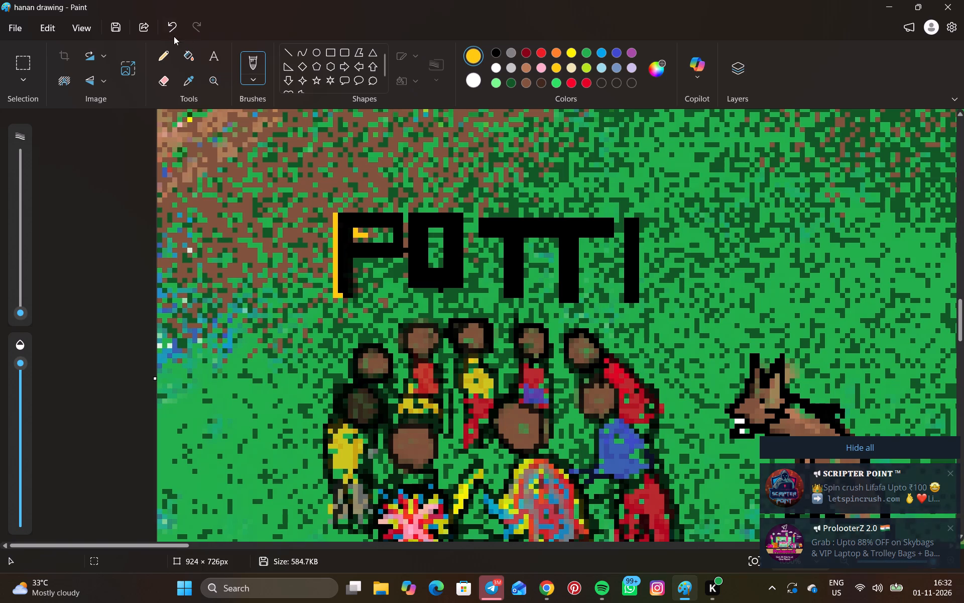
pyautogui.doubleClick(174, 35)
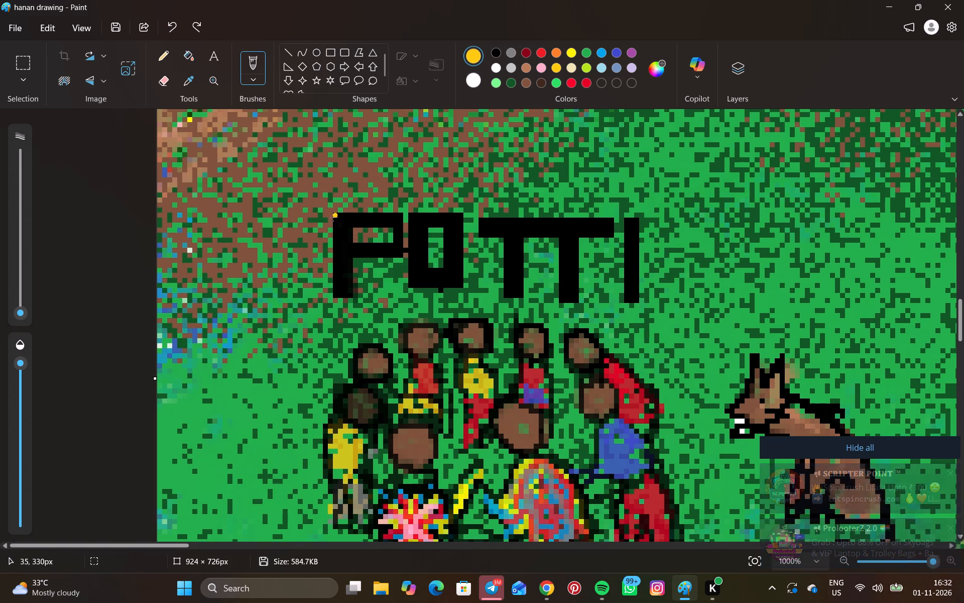
# Highlight the letter P in golden yellow down its left edge and along the top and right inner edges of its bowl.
pyautogui.moveTo(333, 217); pyautogui.dragTo(334, 236)
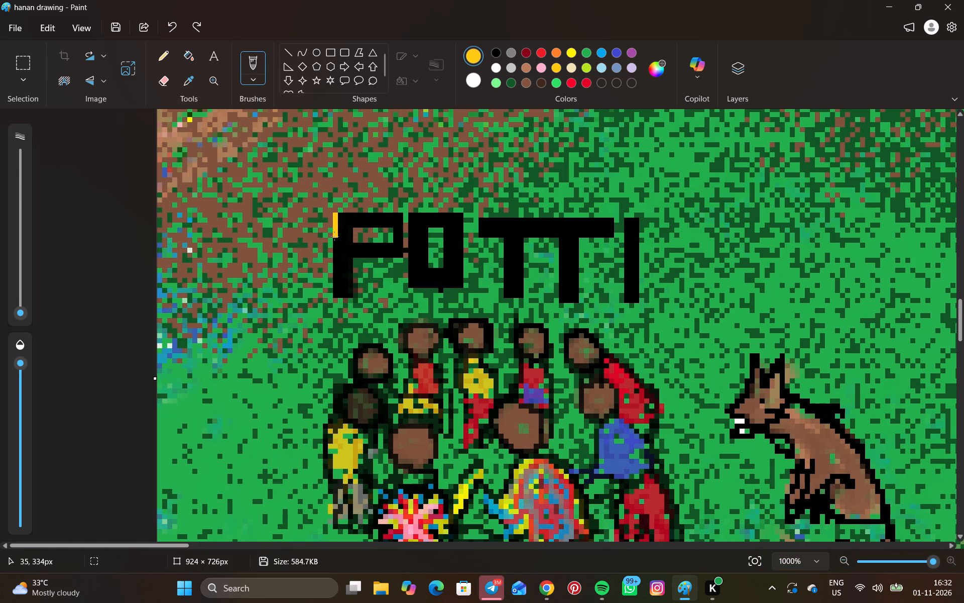
pyautogui.moveTo(334, 236); pyautogui.dragTo(334, 281)
pyautogui.moveTo(334, 281); pyautogui.dragTo(334, 294)
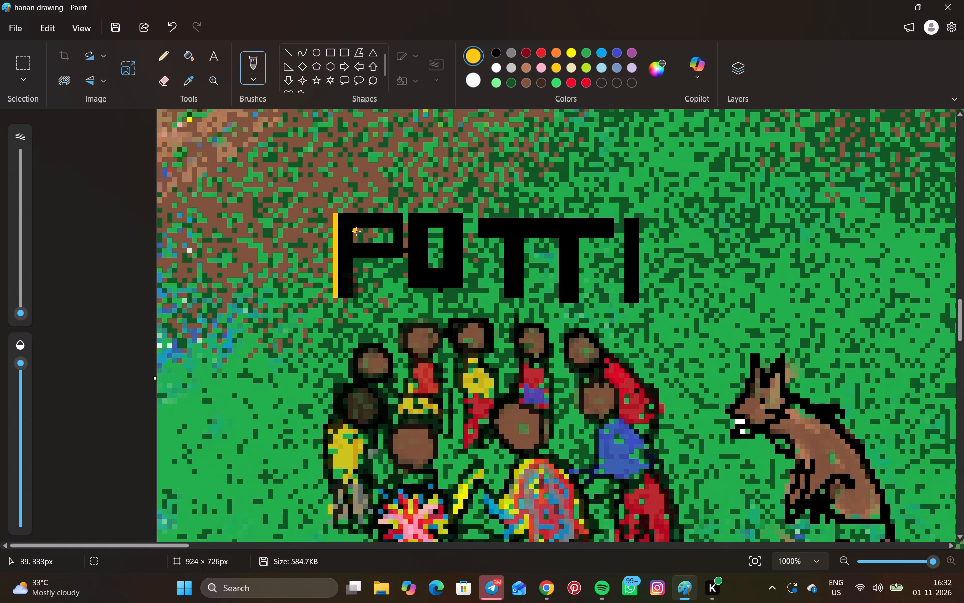
pyautogui.click(356, 231)
pyautogui.click(356, 231)
pyautogui.moveTo(356, 231); pyautogui.dragTo(358, 231)
pyautogui.moveTo(358, 231); pyautogui.dragTo(384, 231)
pyautogui.moveTo(384, 231); pyautogui.dragTo(392, 239)
pyautogui.moveTo(392, 239); pyautogui.dragTo(392, 240)
# Highlight the letter O in golden yellow along its top and right inner edges and down its outer left edge.
pyautogui.moveTo(432, 232); pyautogui.dragTo(440, 232)
pyautogui.moveTo(440, 232); pyautogui.dragTo(440, 247)
pyautogui.moveTo(440, 247); pyautogui.dragTo(442, 264)
pyautogui.moveTo(406, 218); pyautogui.dragTo(407, 220)
pyautogui.moveTo(407, 220); pyautogui.dragTo(407, 246)
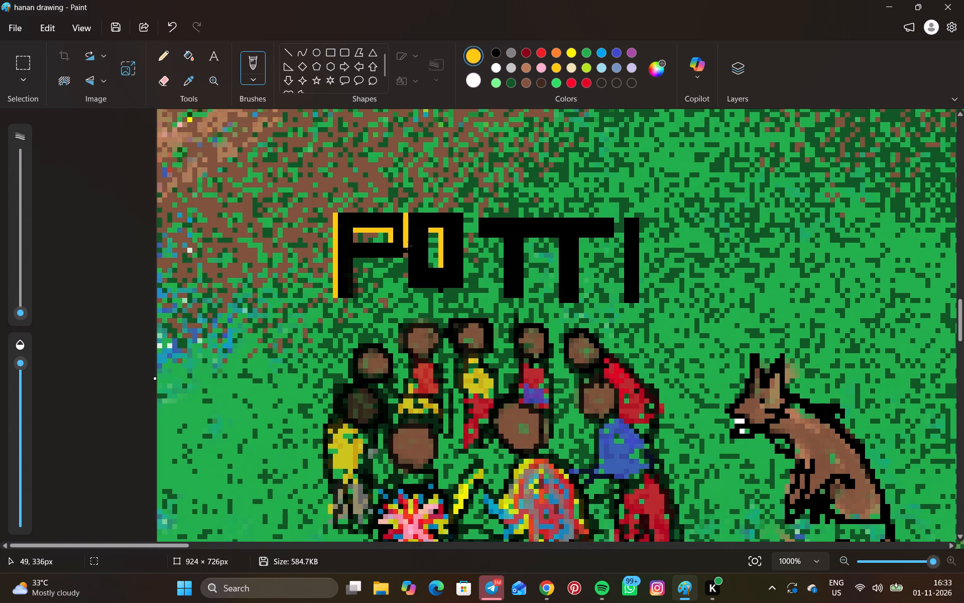
pyautogui.moveTo(407, 246); pyautogui.dragTo(405, 277)
pyautogui.moveTo(405, 277); pyautogui.dragTo(406, 284)
# Highlight the first T in golden yellow around the left end and underside of its bar and down its stem's left edge.
pyautogui.moveTo(476, 223); pyautogui.dragTo(476, 230)
pyautogui.moveTo(476, 230); pyautogui.dragTo(476, 235)
pyautogui.moveTo(478, 241); pyautogui.dragTo(478, 241)
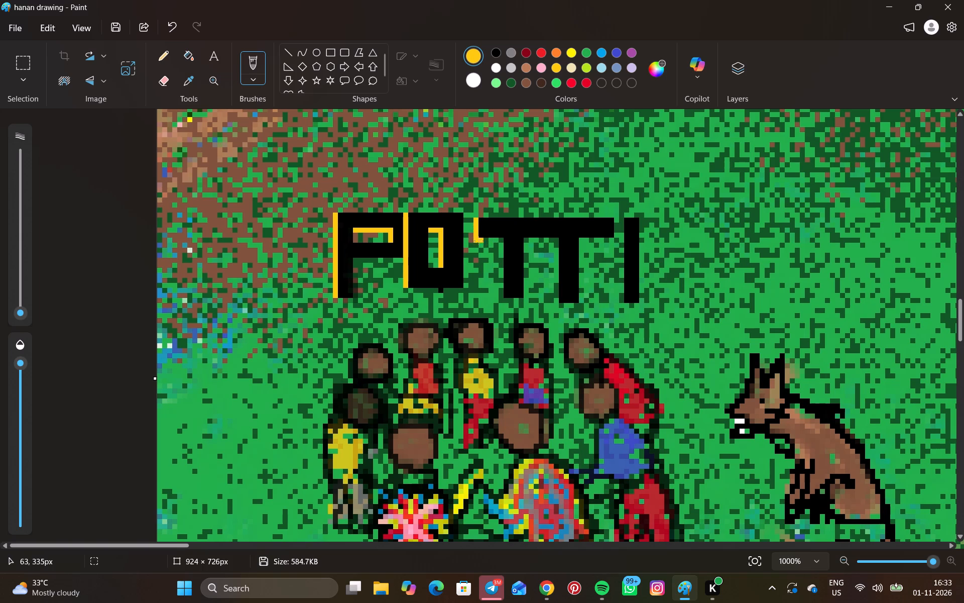
pyautogui.moveTo(478, 241); pyautogui.dragTo(485, 243)
pyautogui.click(485, 243)
pyautogui.click(488, 243)
pyautogui.click(491, 243)
pyautogui.moveTo(497, 243); pyautogui.dragTo(501, 262)
pyautogui.moveTo(501, 262); pyautogui.dragTo(500, 292)
pyautogui.moveTo(500, 292); pyautogui.dragTo(500, 293)
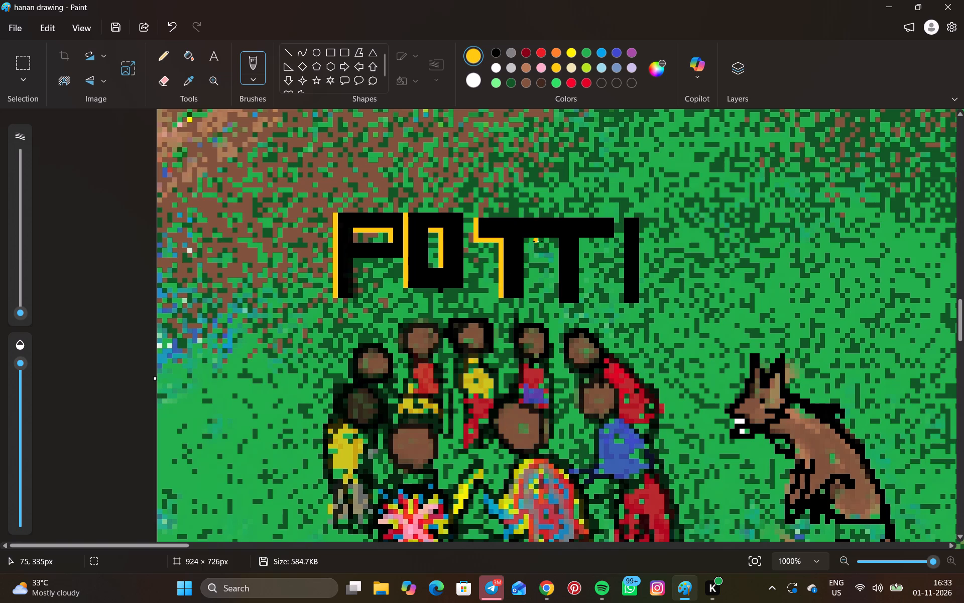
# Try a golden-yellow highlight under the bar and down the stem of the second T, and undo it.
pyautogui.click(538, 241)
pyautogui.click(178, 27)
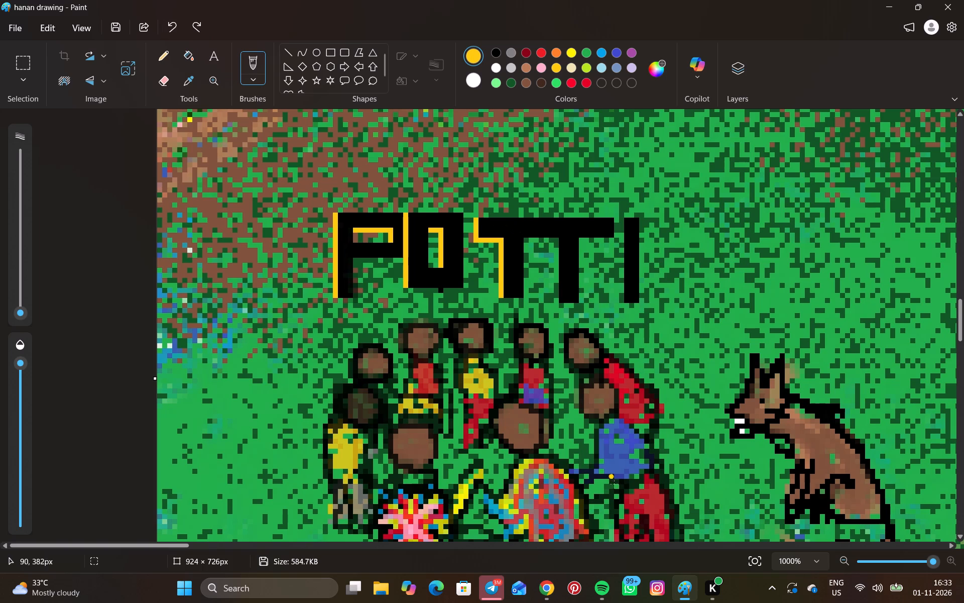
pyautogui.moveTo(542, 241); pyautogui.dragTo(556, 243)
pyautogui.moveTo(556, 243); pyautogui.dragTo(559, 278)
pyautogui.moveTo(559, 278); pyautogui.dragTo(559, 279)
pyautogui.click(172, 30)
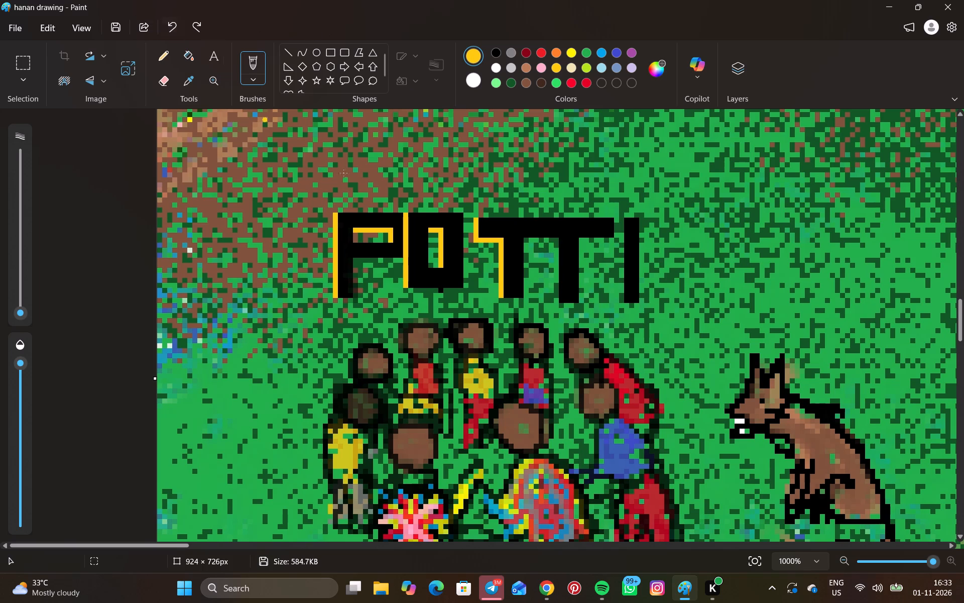
# Highlight the underside of the bar between the two T stems and the left edge of the second T's stem in golden yellow.
pyautogui.moveTo(546, 240); pyautogui.dragTo(549, 240)
pyautogui.moveTo(549, 240); pyautogui.dragTo(555, 241)
pyautogui.moveTo(555, 241); pyautogui.dragTo(555, 246)
pyautogui.moveTo(555, 246); pyautogui.dragTo(559, 283)
pyautogui.click(175, 31)
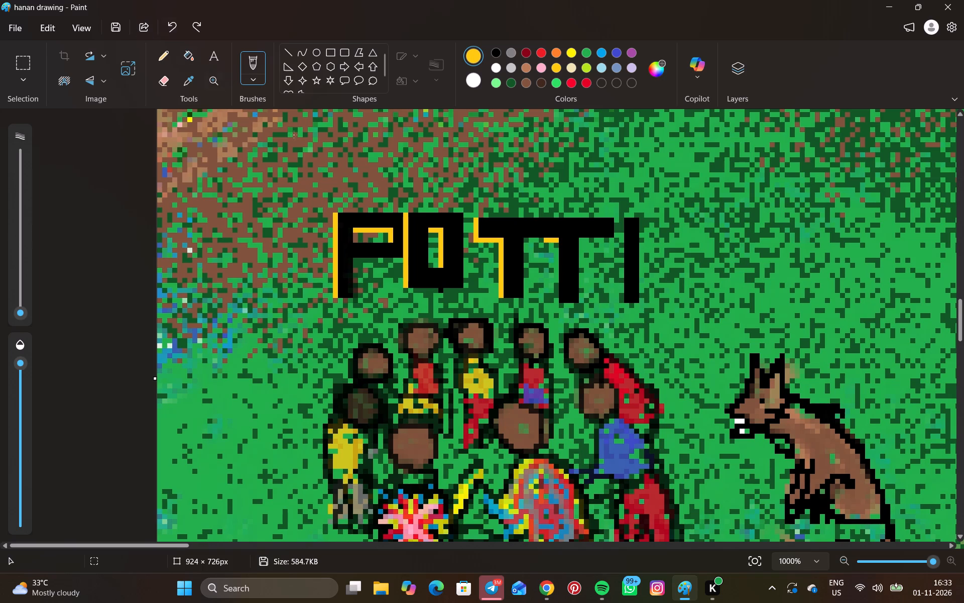
pyautogui.moveTo(556, 242); pyautogui.dragTo(554, 245)
pyautogui.moveTo(554, 245); pyautogui.dragTo(557, 273)
pyautogui.moveTo(557, 273); pyautogui.dragTo(557, 297)
pyautogui.moveTo(557, 297); pyautogui.dragTo(557, 299)
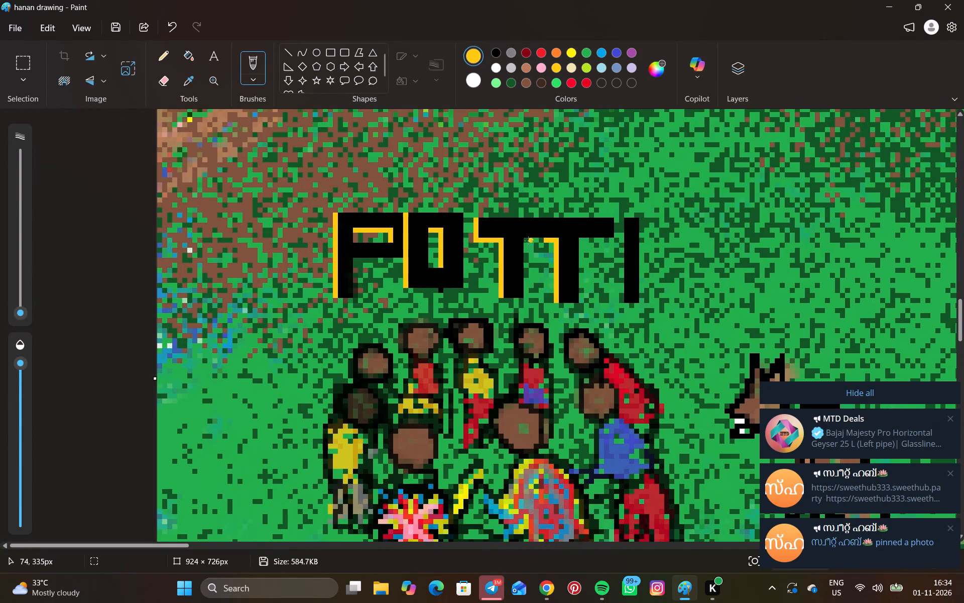
pyautogui.moveTo(528, 240); pyautogui.dragTo(543, 240)
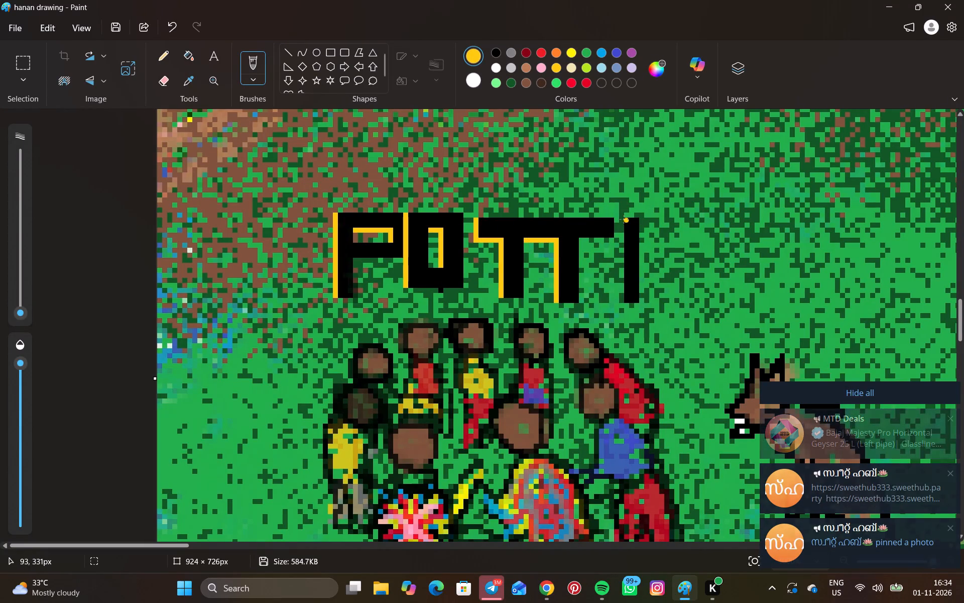
# Highlight the left edge of the letter I in POTTI in golden yellow from top to bottom.
pyautogui.moveTo(622, 219); pyautogui.dragTo(622, 242)
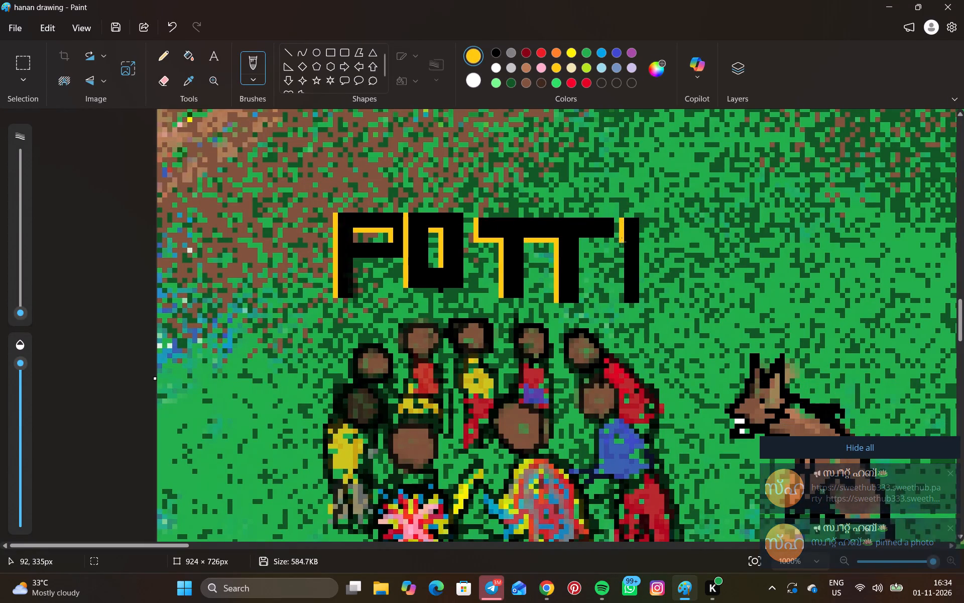
pyautogui.moveTo(622, 242); pyautogui.dragTo(622, 288)
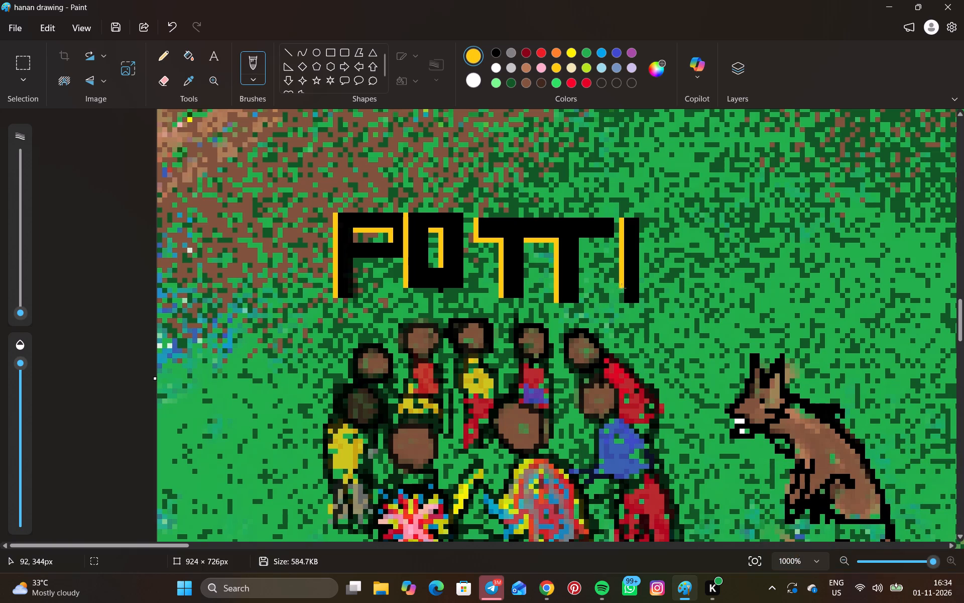
pyautogui.moveTo(622, 288); pyautogui.dragTo(622, 300)
# Examine the finished POTTI lettering within the whole landscape drawing.
pyautogui.keyDown('ctrl'); pyautogui.scroll(-7, 738, 142); pyautogui.keyUp('ctrl')
pyautogui.scroll(1, 734, 139)
pyautogui.hscroll(-1, 733, 138)
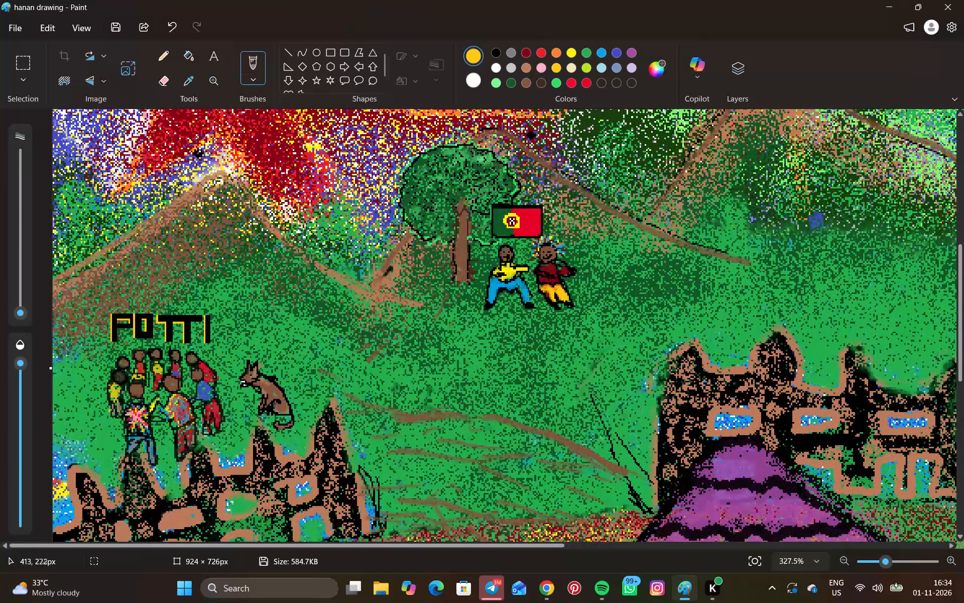
pyautogui.hscroll(-1, 731, 137)
pyautogui.keyDown('ctrl'); pyautogui.scroll(-1, 731, 137); pyautogui.keyUp('ctrl')
pyautogui.keyDown('ctrl'); pyautogui.hscroll(-1, 731, 137); pyautogui.keyUp('ctrl')
pyautogui.keyDown('ctrl'); pyautogui.scroll(-1, 730, 136); pyautogui.keyUp('ctrl')
pyautogui.keyDown('ctrl'); pyautogui.hscroll(-1, 730, 136); pyautogui.keyUp('ctrl')
pyautogui.keyDown('ctrl'); pyautogui.scroll(-3, 720, 129); pyautogui.keyUp('ctrl')
pyautogui.scroll(1, 716, 125)
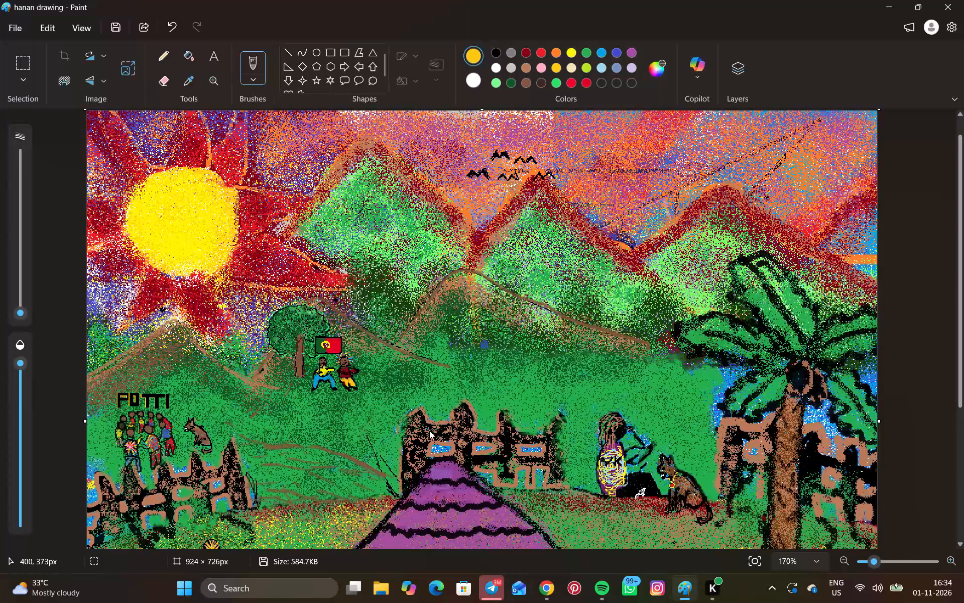
# Paint a light-brown Oil brush contour from the foot of the hill beside the tree diagonally down across the grass towards the dog.
pyautogui.keyDown('ctrl'); pyautogui.scroll(2, 419, 408); pyautogui.keyUp('ctrl')
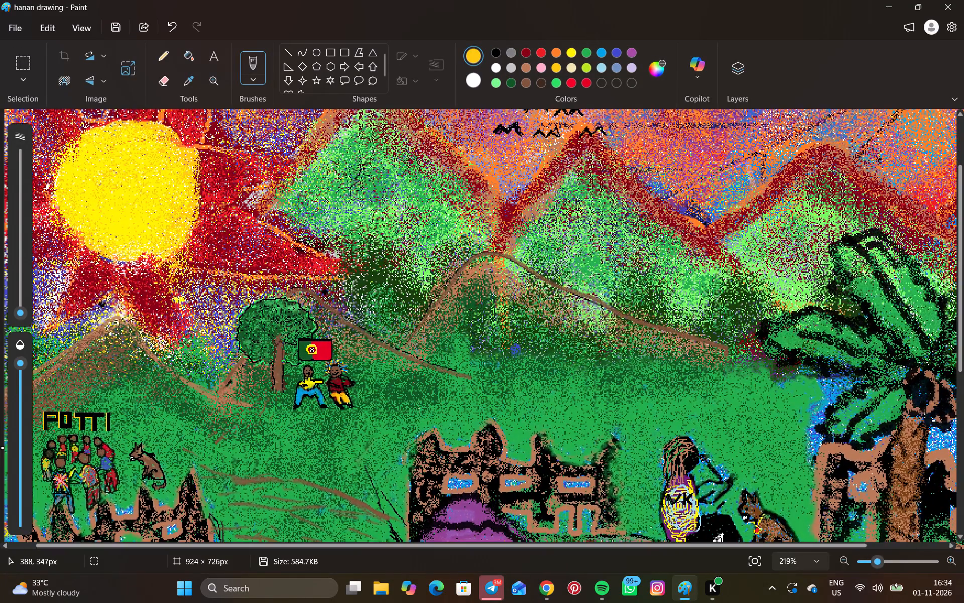
pyautogui.keyDown('ctrl'); pyautogui.scroll(5, 419, 408); pyautogui.keyUp('ctrl')
pyautogui.hscroll(1, 419, 408)
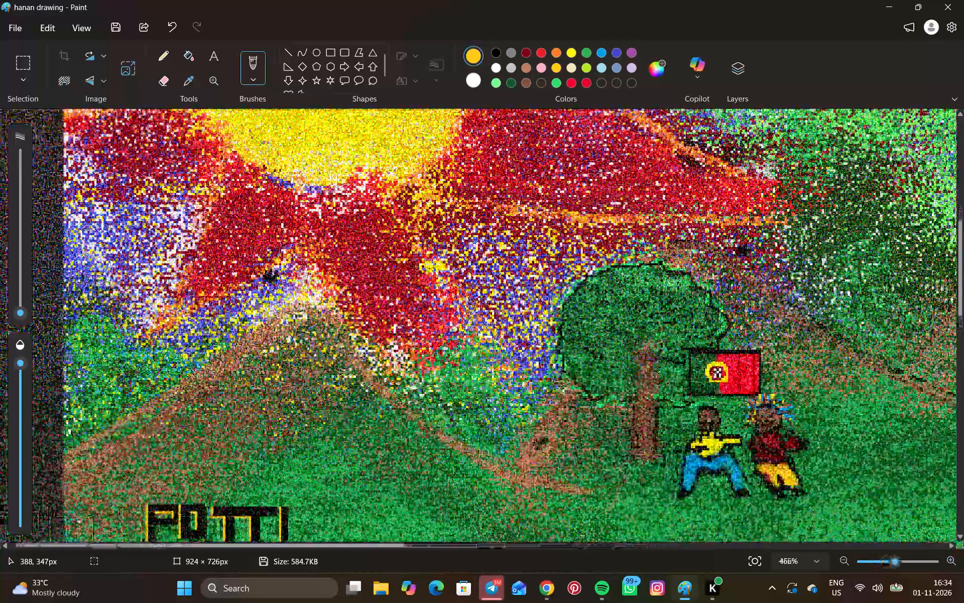
pyautogui.hscroll(1, 419, 408)
pyautogui.scroll(-2, 419, 408)
pyautogui.rightClick(419, 408)
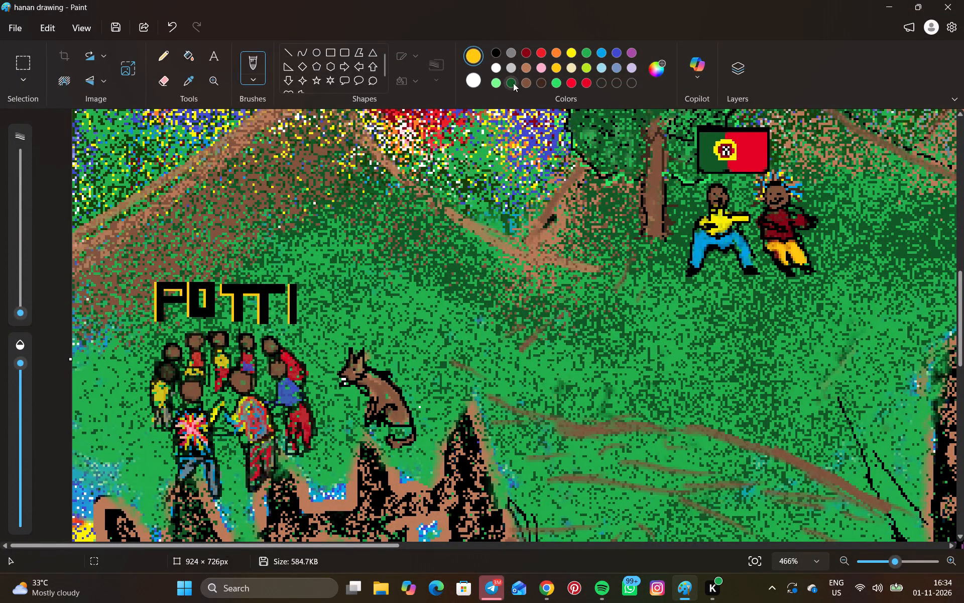
pyautogui.click(526, 69)
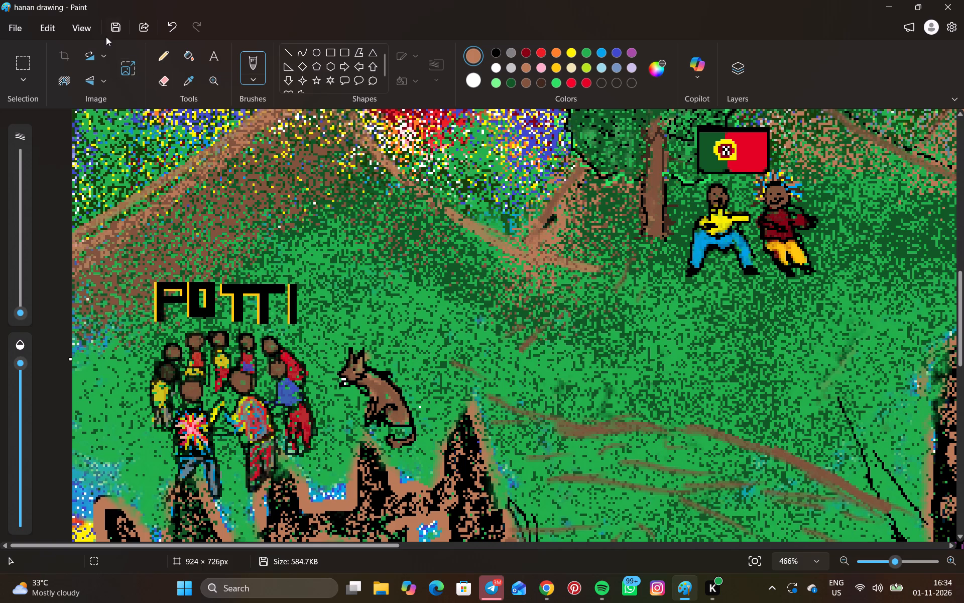
pyautogui.click(253, 79)
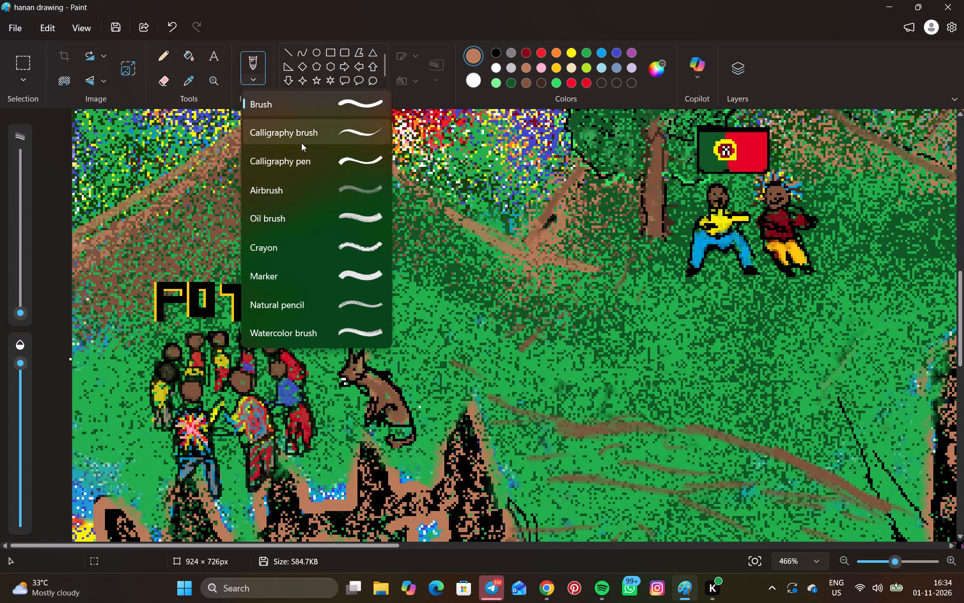
pyautogui.click(327, 216)
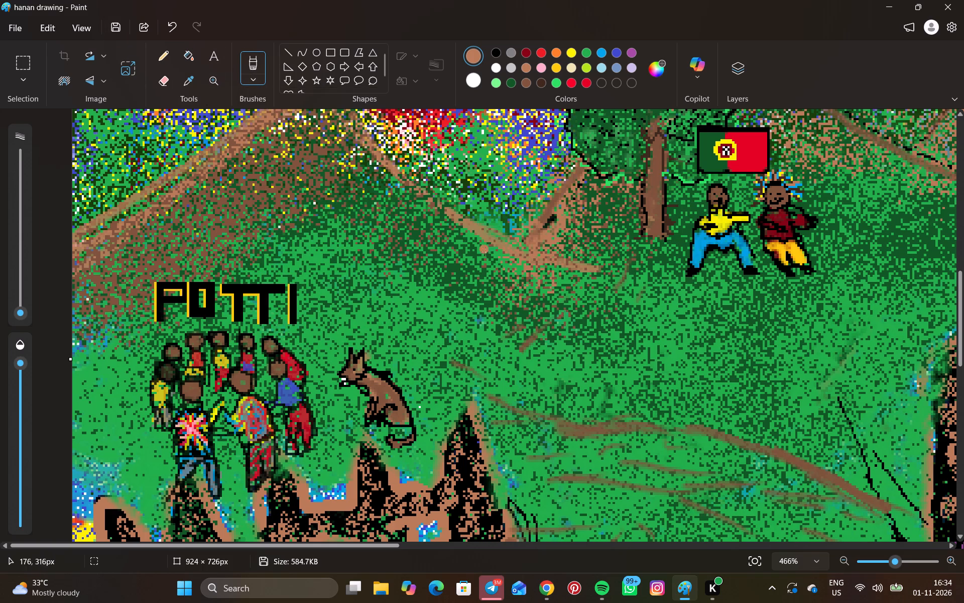
pyautogui.moveTo(484, 243); pyautogui.dragTo(467, 267)
pyautogui.moveTo(490, 239); pyautogui.dragTo(464, 263)
pyautogui.moveTo(472, 247); pyautogui.dragTo(461, 265)
pyautogui.moveTo(461, 264); pyautogui.dragTo(449, 278)
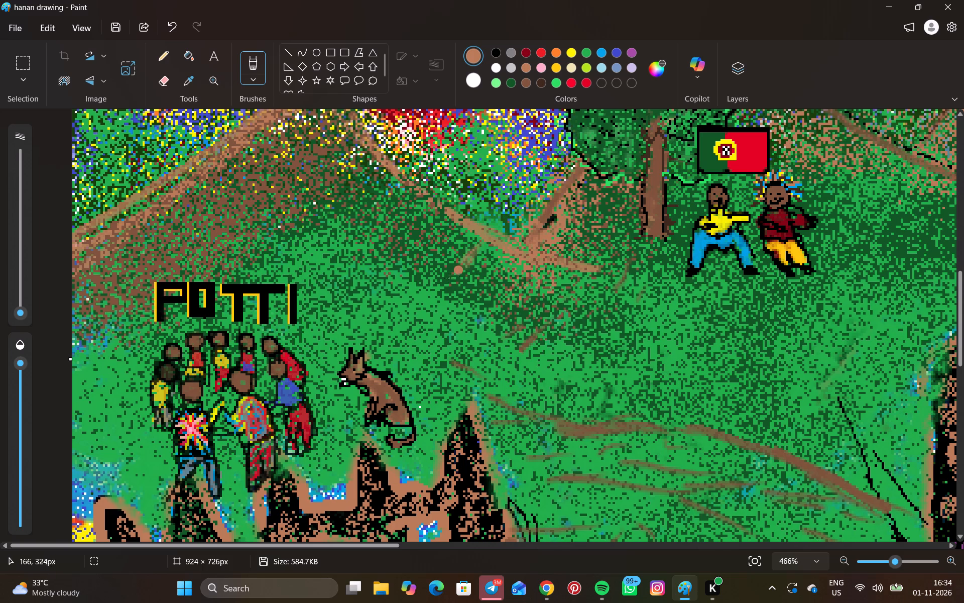
pyautogui.moveTo(449, 278); pyautogui.dragTo(377, 312)
pyautogui.moveTo(366, 314); pyautogui.dragTo(361, 318)
# Paint a second light-brown contour from the slope beside the tree trunk, curving down the grass towards the left fence.
pyautogui.moveTo(574, 244); pyautogui.dragTo(573, 254)
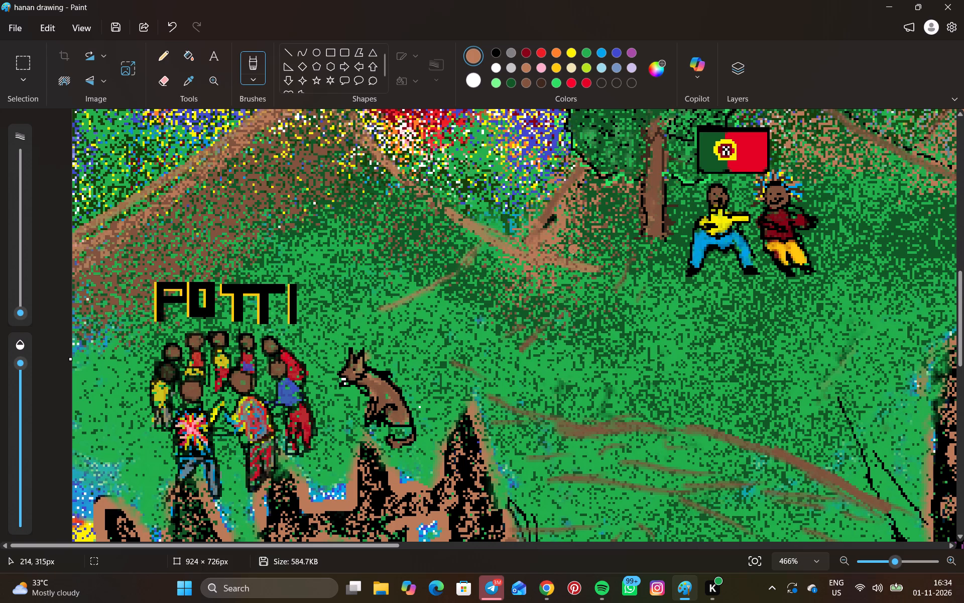
pyautogui.moveTo(573, 254); pyautogui.dragTo(573, 253)
pyautogui.click(578, 233)
pyautogui.moveTo(573, 229); pyautogui.dragTo(575, 267)
pyautogui.moveTo(575, 252); pyautogui.dragTo(568, 292)
pyautogui.moveTo(570, 287); pyautogui.dragTo(567, 309)
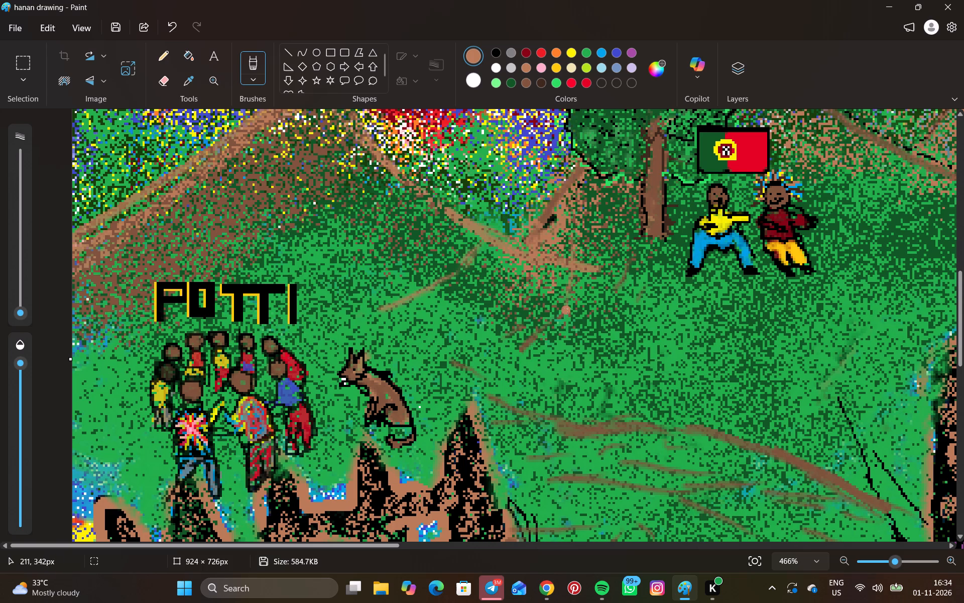
pyautogui.moveTo(567, 309); pyautogui.dragTo(567, 310)
pyautogui.click(571, 304)
pyautogui.moveTo(584, 285); pyautogui.dragTo(571, 325)
pyautogui.moveTo(570, 318); pyautogui.dragTo(539, 376)
pyautogui.moveTo(539, 376); pyautogui.dragTo(519, 392)
pyautogui.moveTo(561, 346); pyautogui.dragTo(535, 371)
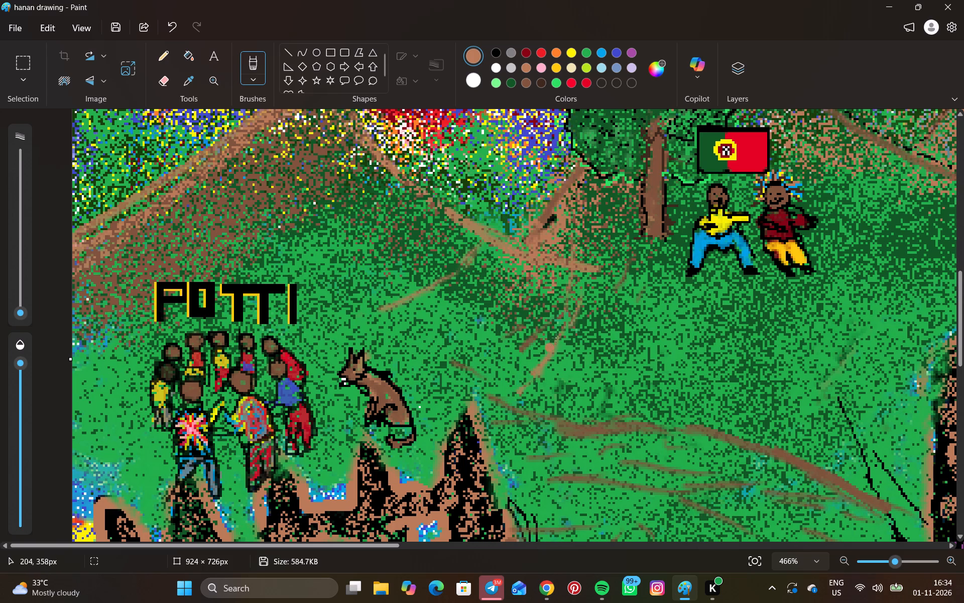
# Look over the whole drawing, checking the sun, mountains and sky up close.
pyautogui.scroll(1, 550, 254)
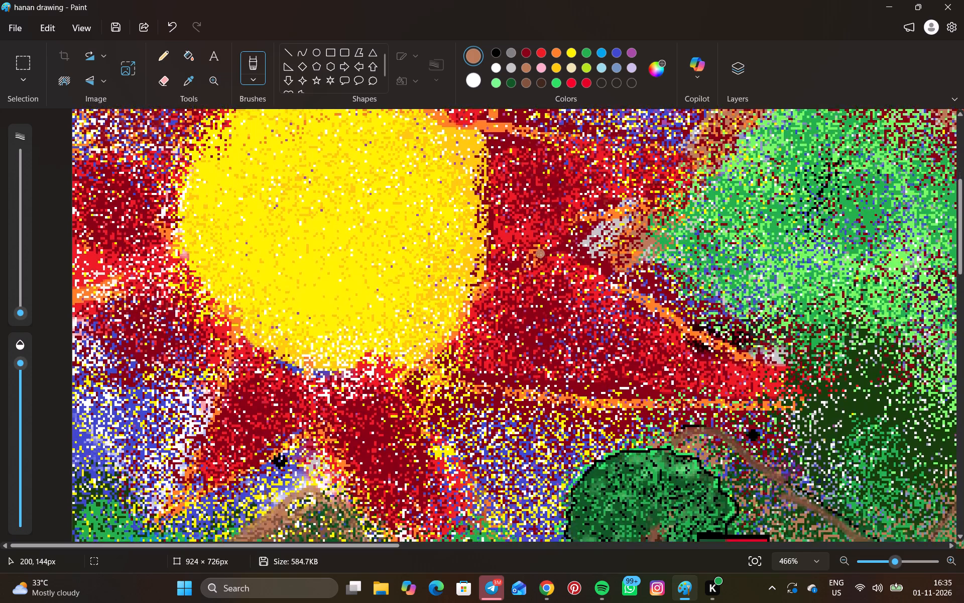
pyautogui.keyDown('ctrl'); pyautogui.scroll(-12, 541, 255); pyautogui.keyUp('ctrl')
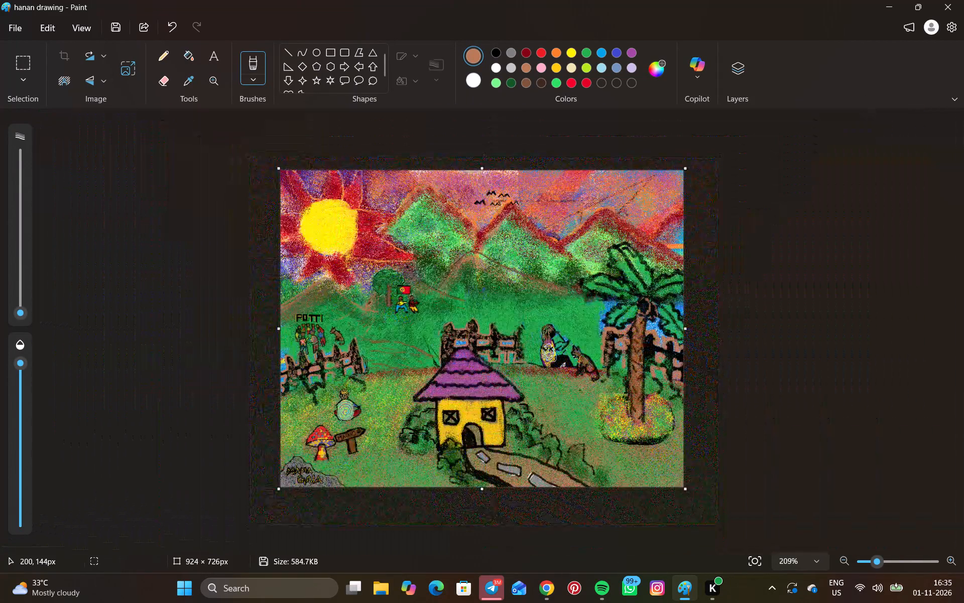
pyautogui.keyDown('ctrl'); pyautogui.scroll(2, 541, 255); pyautogui.keyUp('ctrl')
pyautogui.keyDown('ctrl'); pyautogui.hscroll(1, 541, 255); pyautogui.keyUp('ctrl')
pyautogui.keyDown('ctrl'); pyautogui.scroll(1, 541, 255); pyautogui.keyUp('ctrl')
pyautogui.keyDown('ctrl'); pyautogui.hscroll(1, 541, 255); pyautogui.keyUp('ctrl')
pyautogui.scroll(-1, 541, 255)
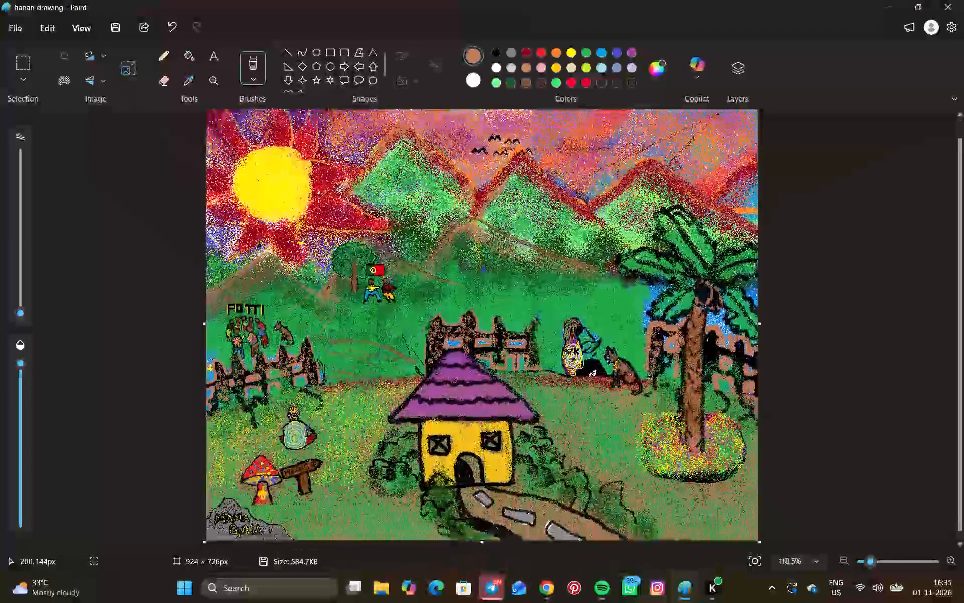
pyautogui.keyDown('ctrl'); pyautogui.scroll(5, 541, 255); pyautogui.keyUp('ctrl')
pyautogui.scroll(1, 541, 255)
pyautogui.hscroll(1, 541, 255)
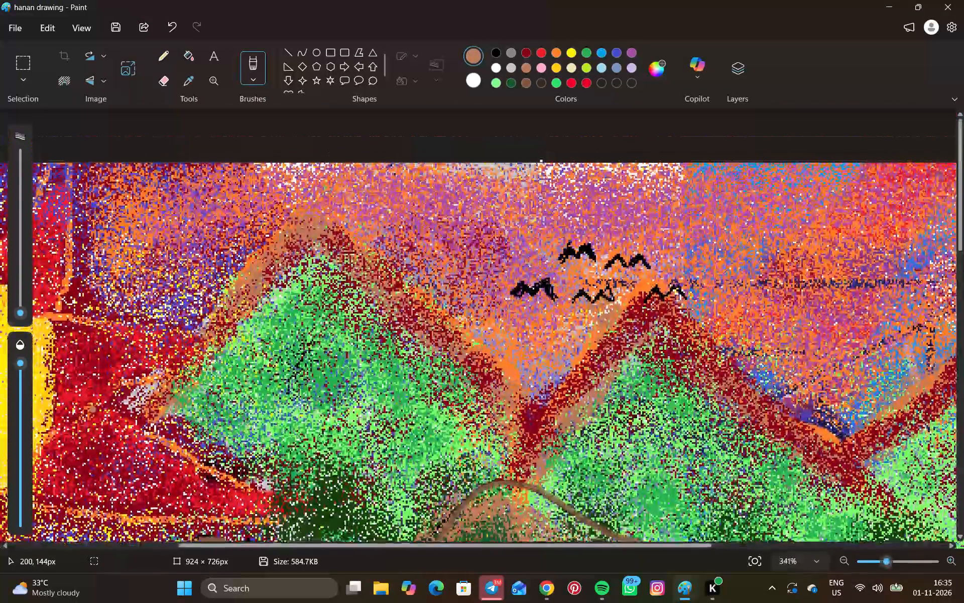
pyautogui.hscroll(3, 541, 255)
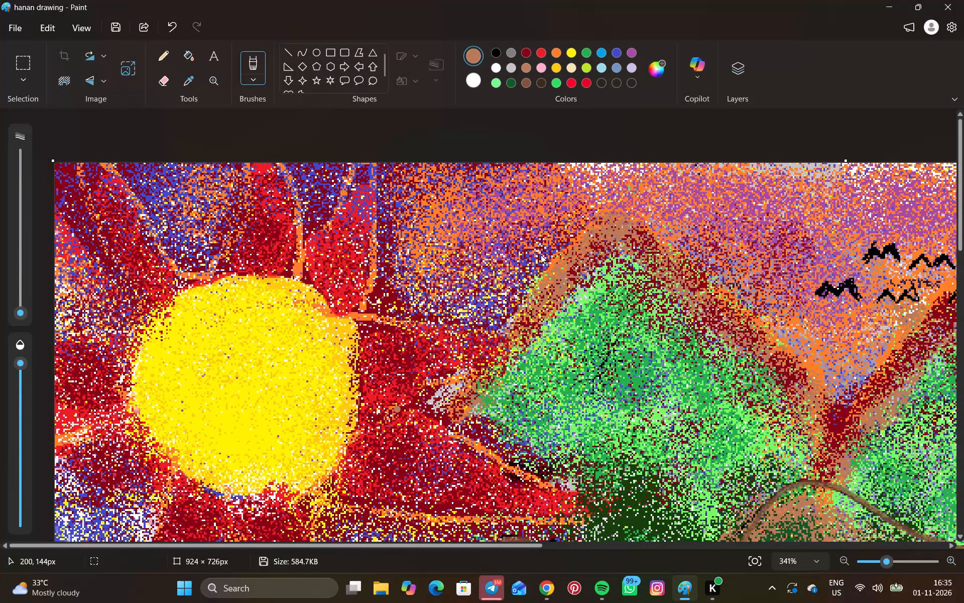
pyautogui.keyDown('ctrl'); pyautogui.scroll(-9, 541, 255); pyautogui.keyUp('ctrl')
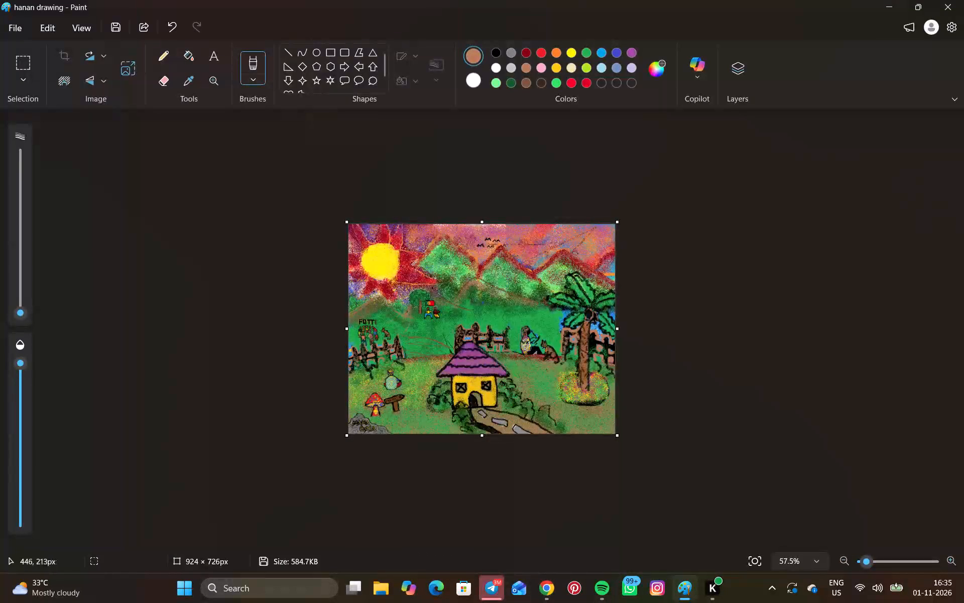
pyautogui.keyDown('ctrl'); pyautogui.scroll(3, 478, 285); pyautogui.keyUp('ctrl')
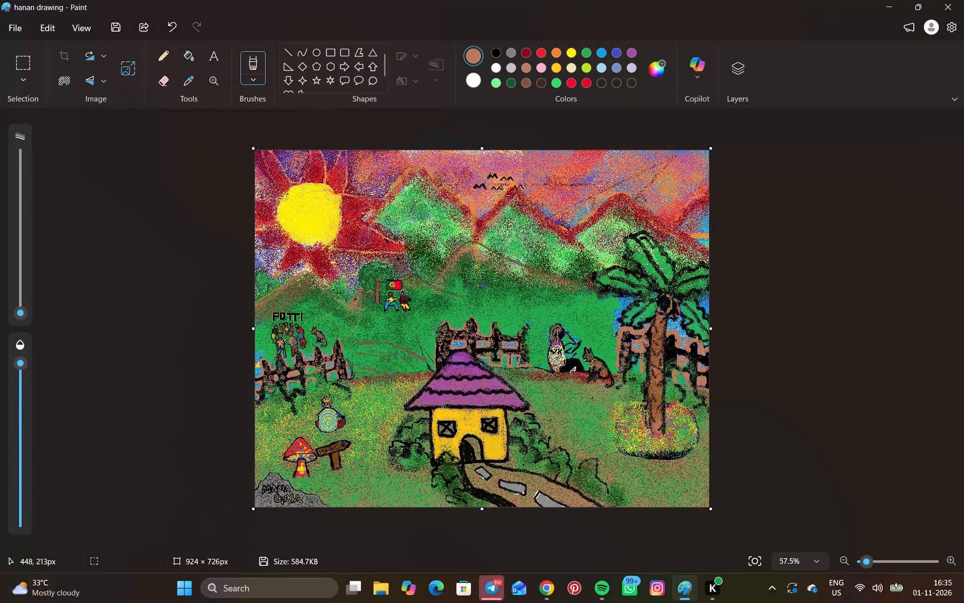
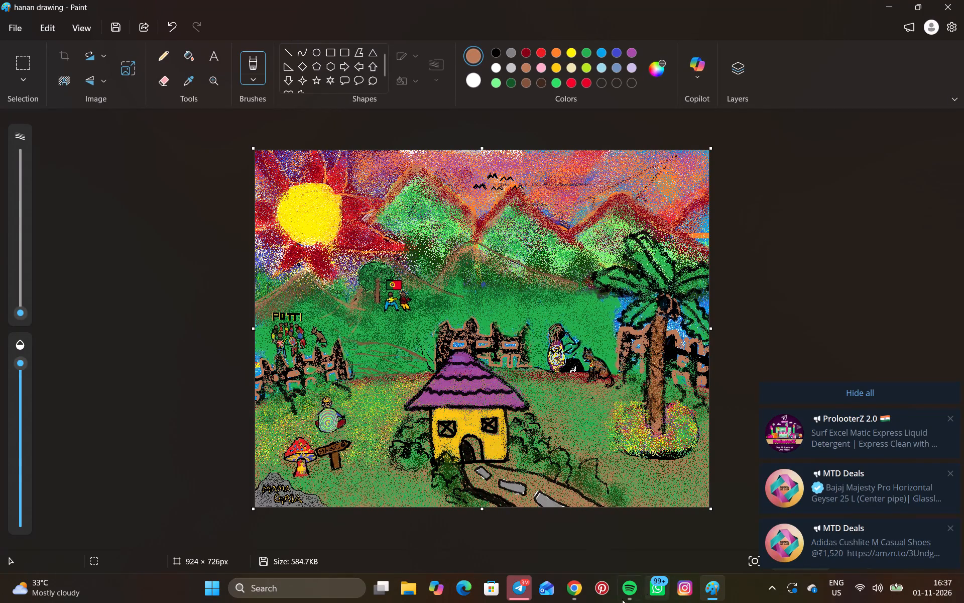
# Switch to Spotify, pause the song that is playing, and return to the landscape drawing in Paint.
pyautogui.click(618, 595)
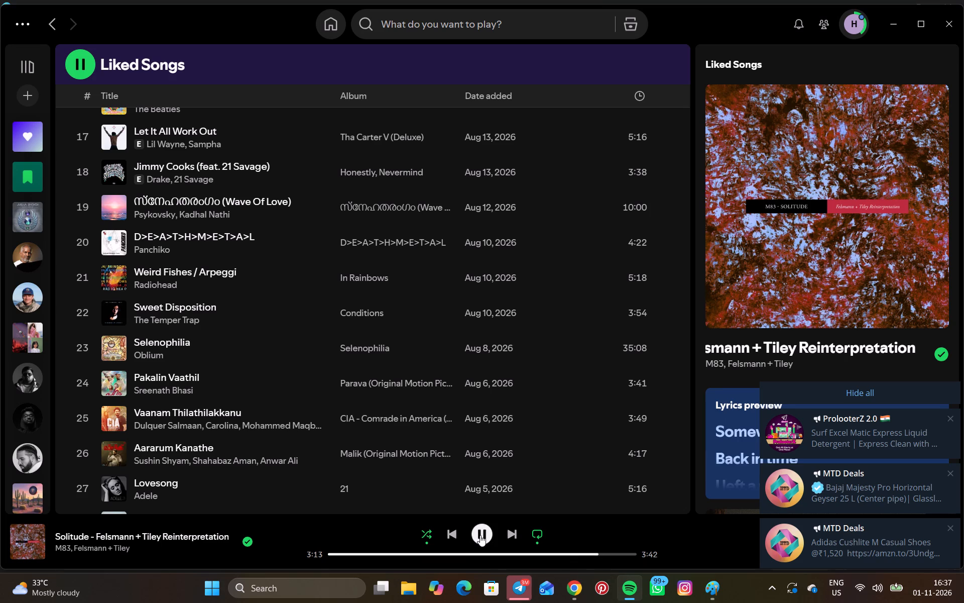
pyautogui.click(480, 535)
pyautogui.click(678, 581)
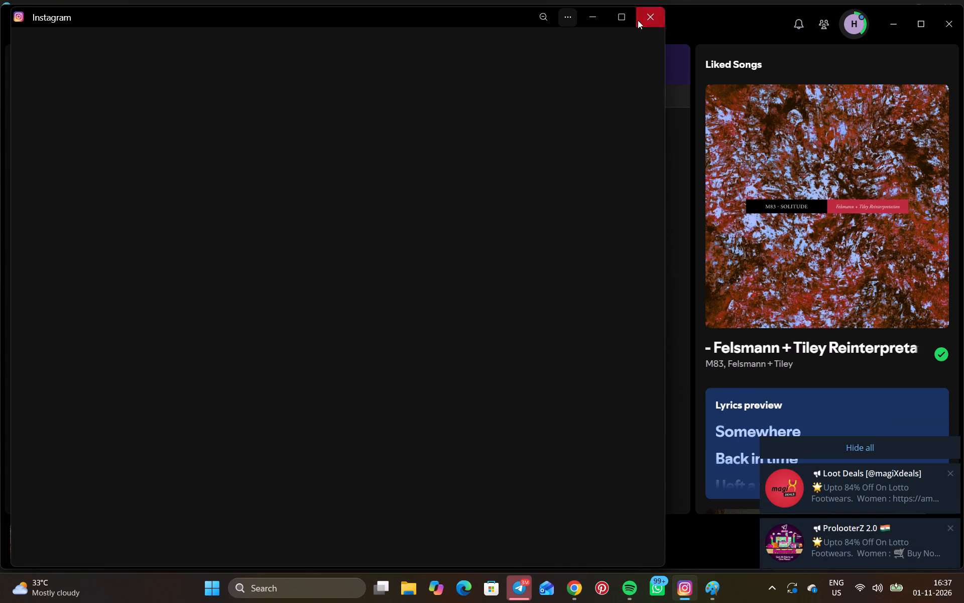
pyautogui.click(638, 20)
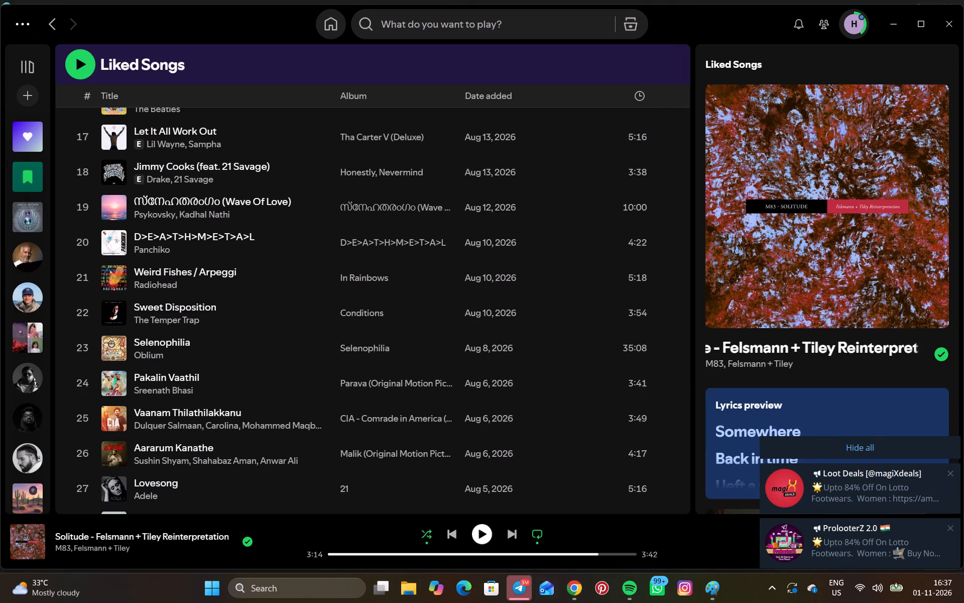
pyautogui.click(708, 582)
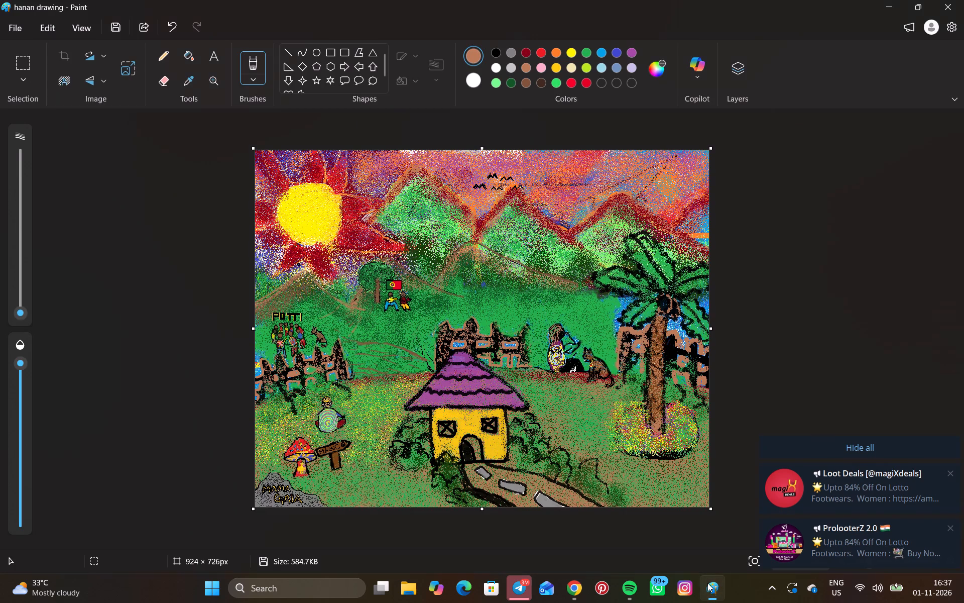
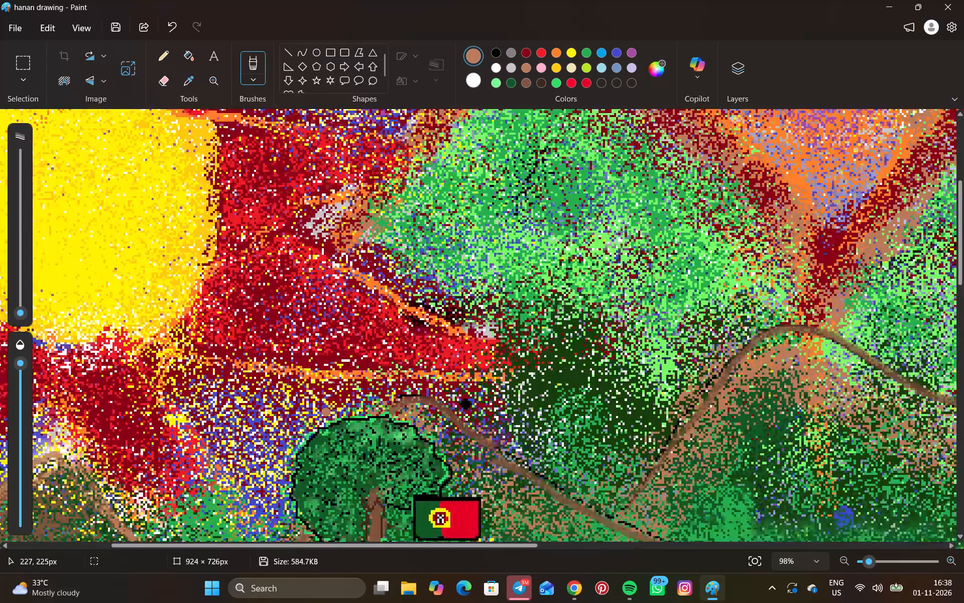
# Inspect the tree, POTTI crowd, fences and seated figure with the dog up close, and the drawing as a whole.
pyautogui.scroll(-1, 367, 261)
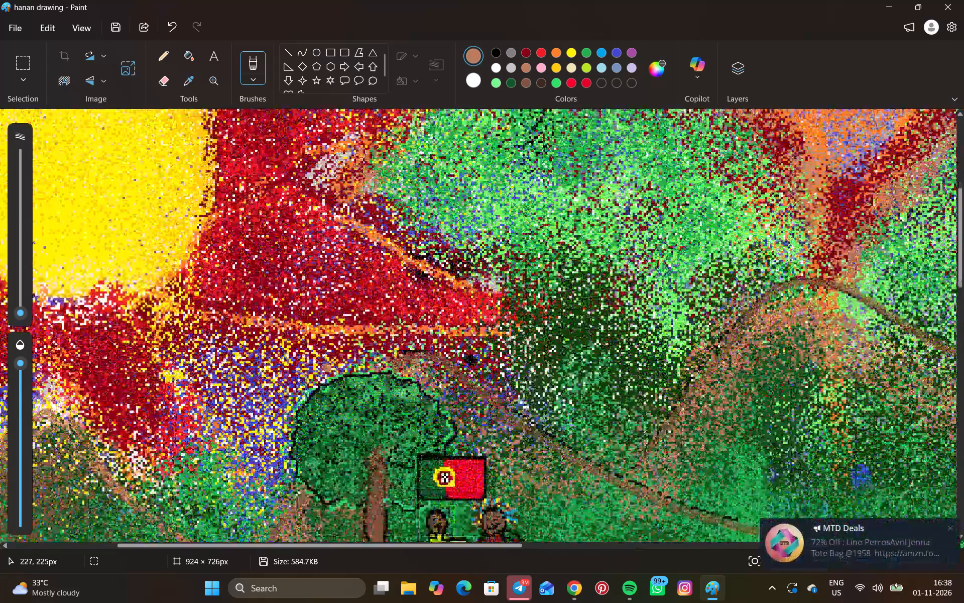
pyautogui.scroll(-2, 367, 261)
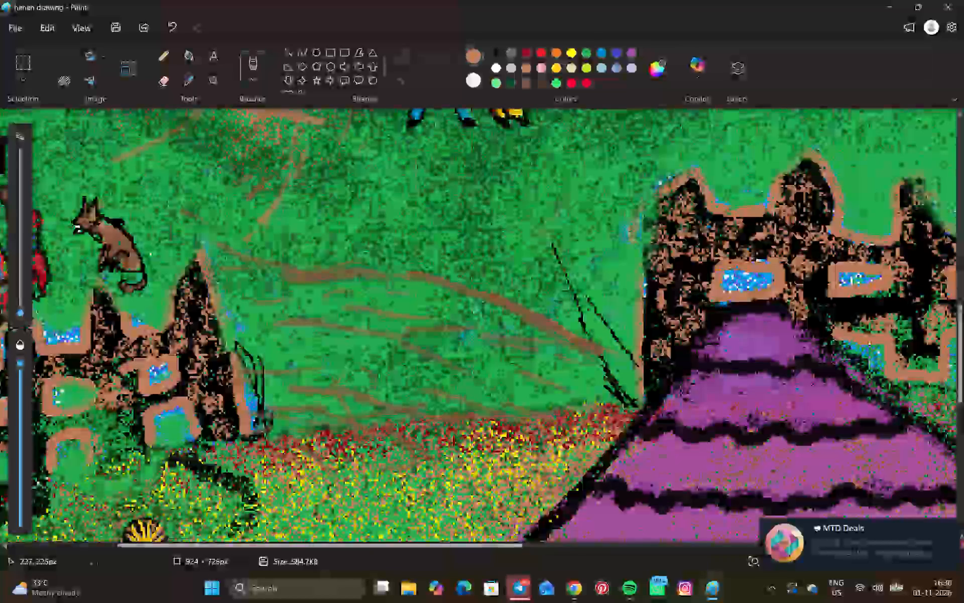
pyautogui.scroll(-1, 367, 261)
pyautogui.hscroll(1, 367, 261)
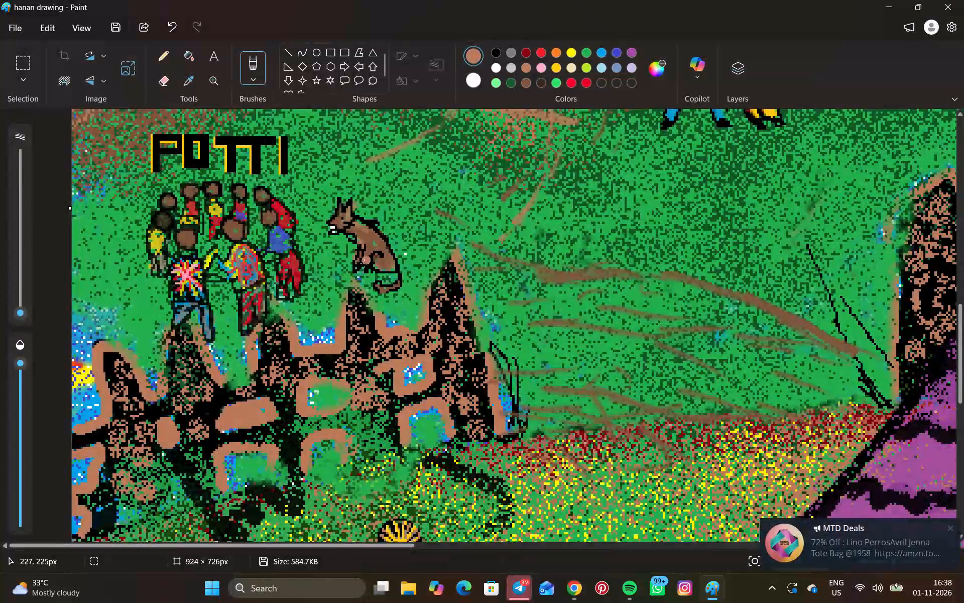
pyautogui.hscroll(-1, 317, 270)
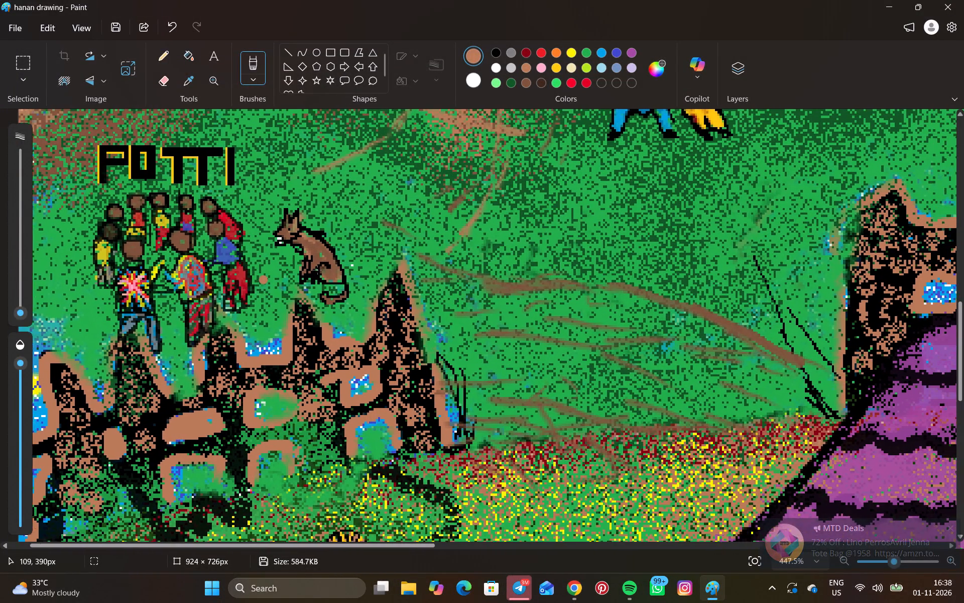
pyautogui.hscroll(-4, 317, 270)
pyautogui.keyDown('ctrl'); pyautogui.scroll(-3, 317, 270); pyautogui.keyUp('ctrl')
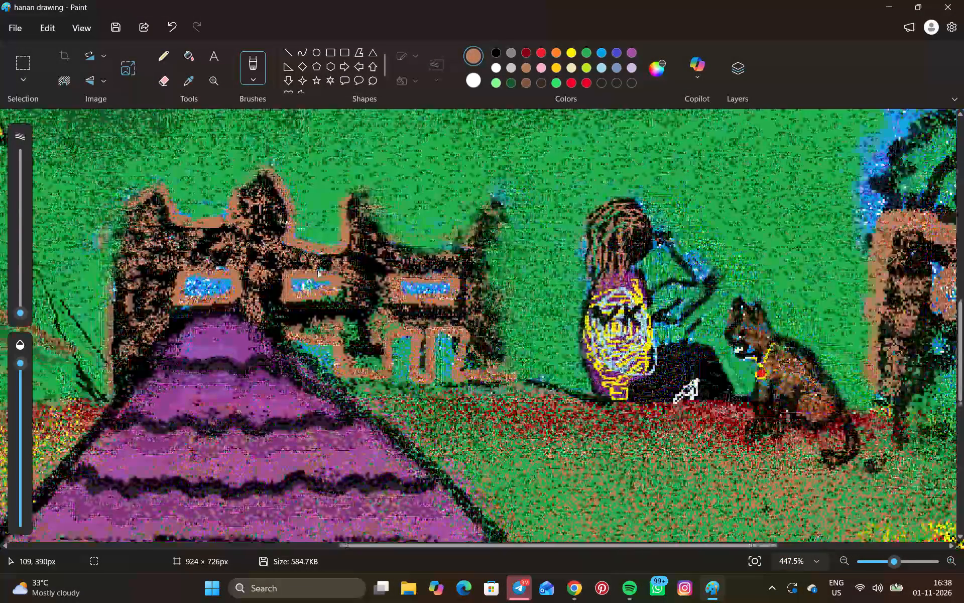
pyautogui.keyDown('ctrl'); pyautogui.scroll(-10, 317, 270); pyautogui.keyUp('ctrl')
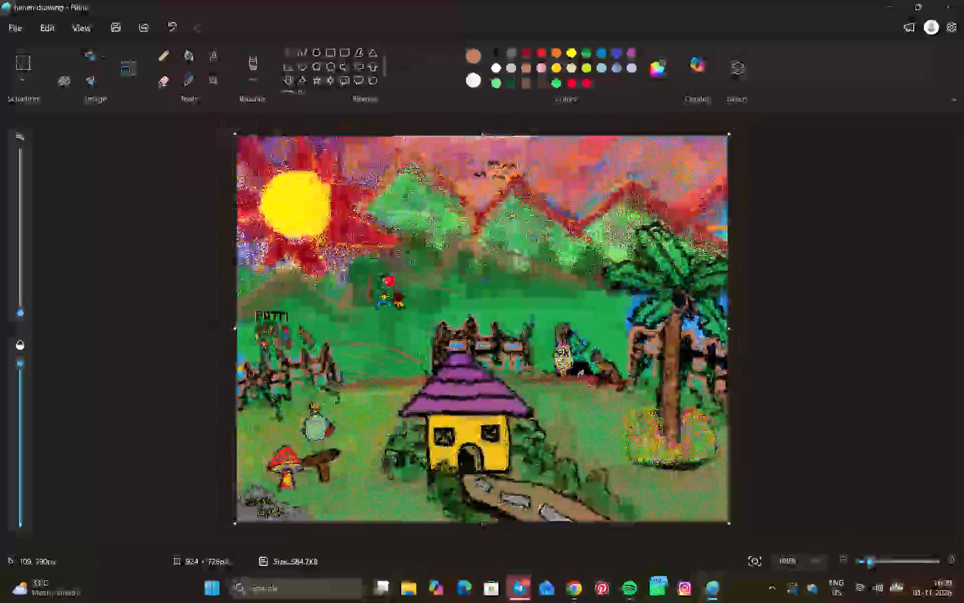
pyautogui.keyDown('ctrl'); pyautogui.scroll(-1, 317, 270); pyautogui.keyUp('ctrl')
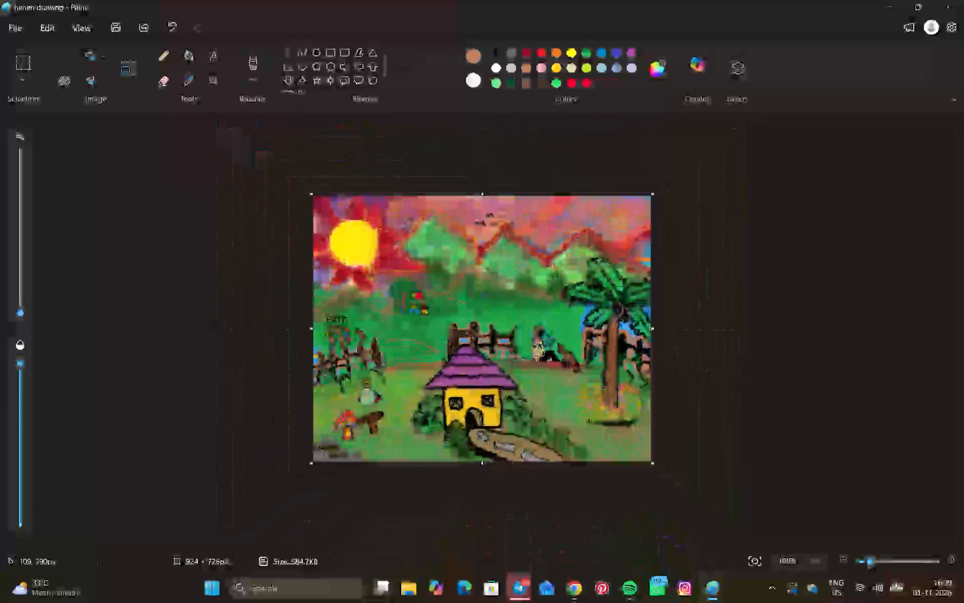
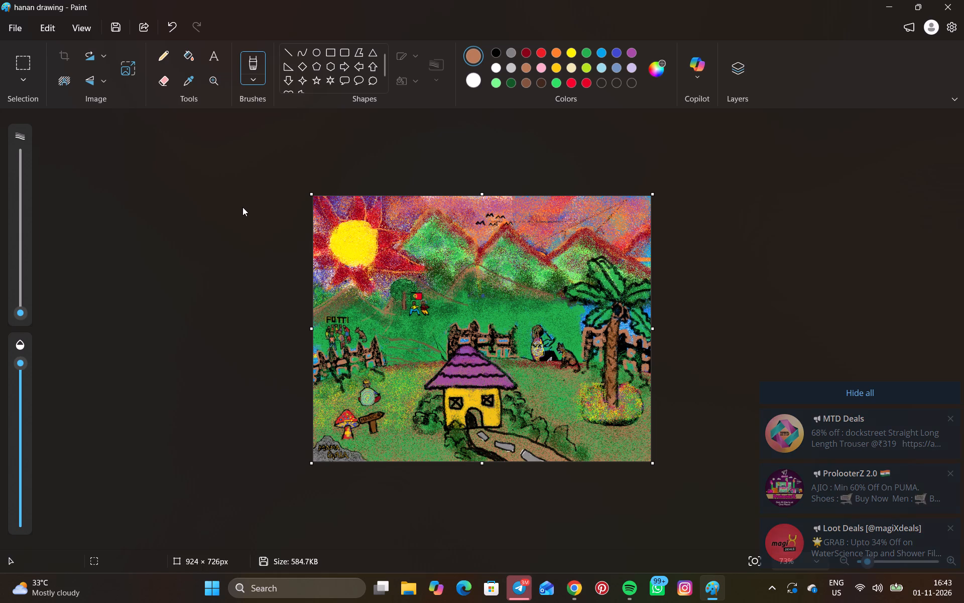
# Switch to Spotify and resume the paused song Solitude - Felsmann + Tiley Reinterpretation.
pyautogui.click(632, 585)
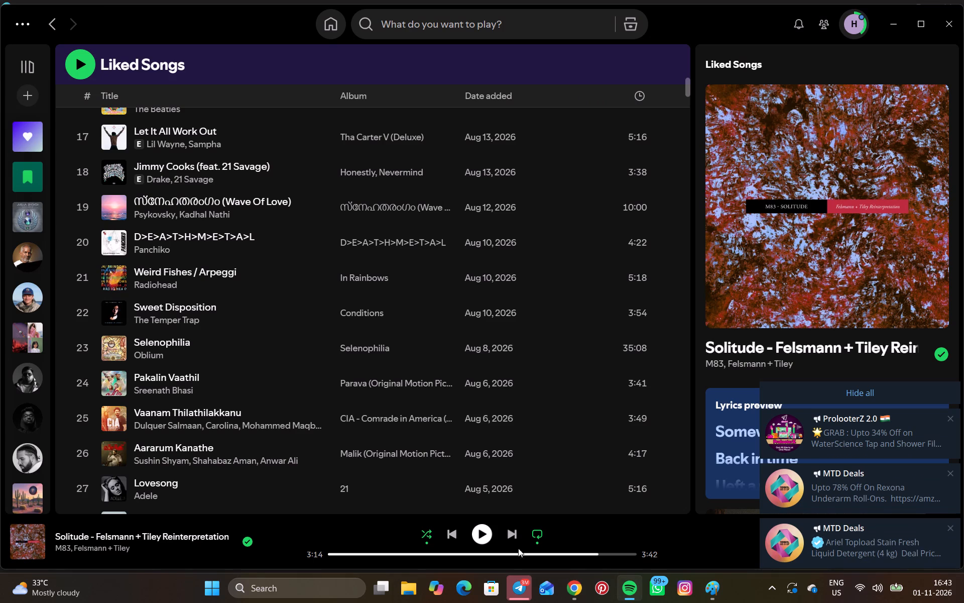
pyautogui.click(483, 536)
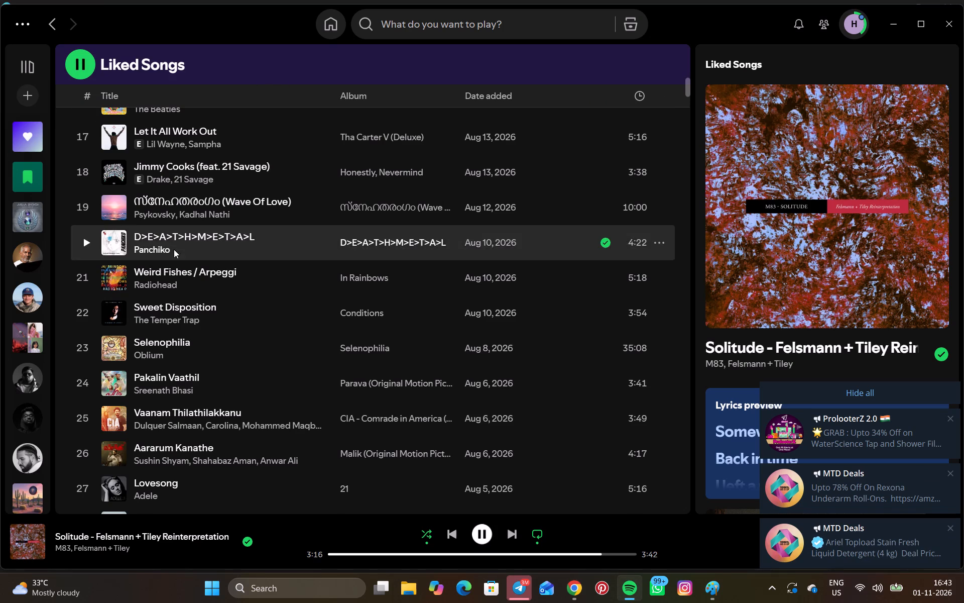
# Go back to the start of the Liked Songs list and expand the collapsed library sidebar.
pyautogui.scroll(16, 185, 239)
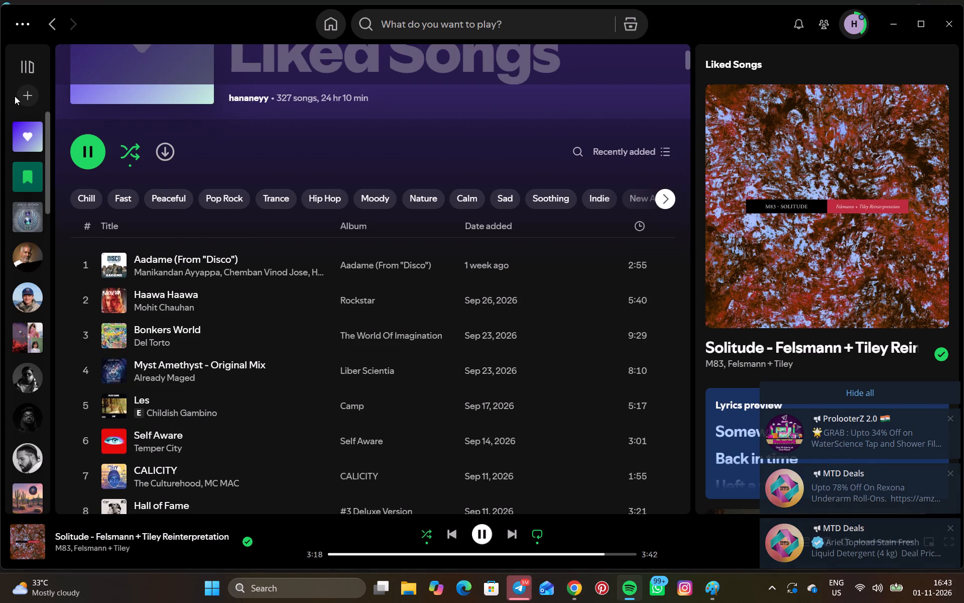
pyautogui.click(25, 76)
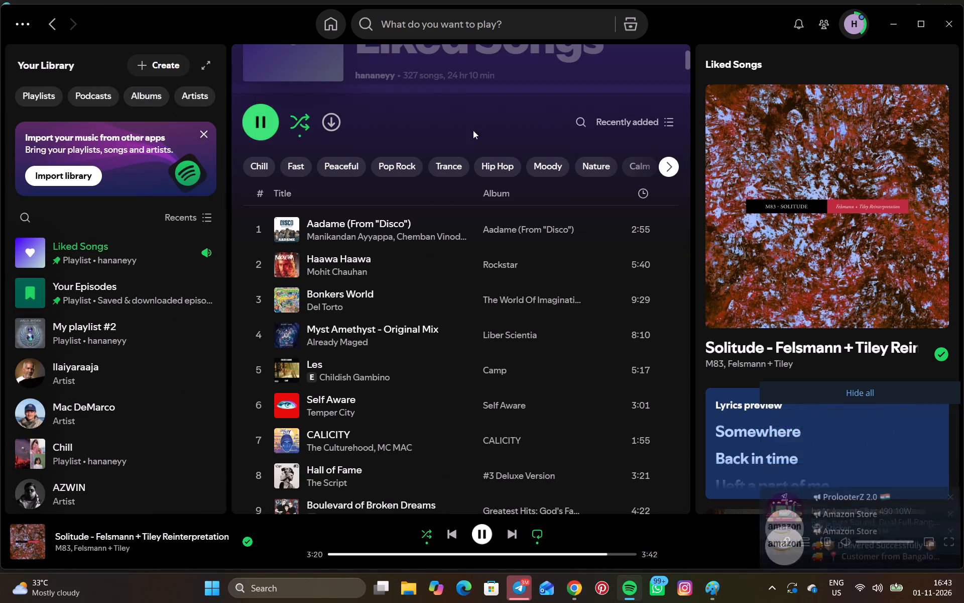
# Search for "radhio", open the Radiohead artist page and play the song All I Need.
pyautogui.click(477, 22)
pyautogui.press('r')
pyautogui.write('ad')
pyautogui.write('hio')
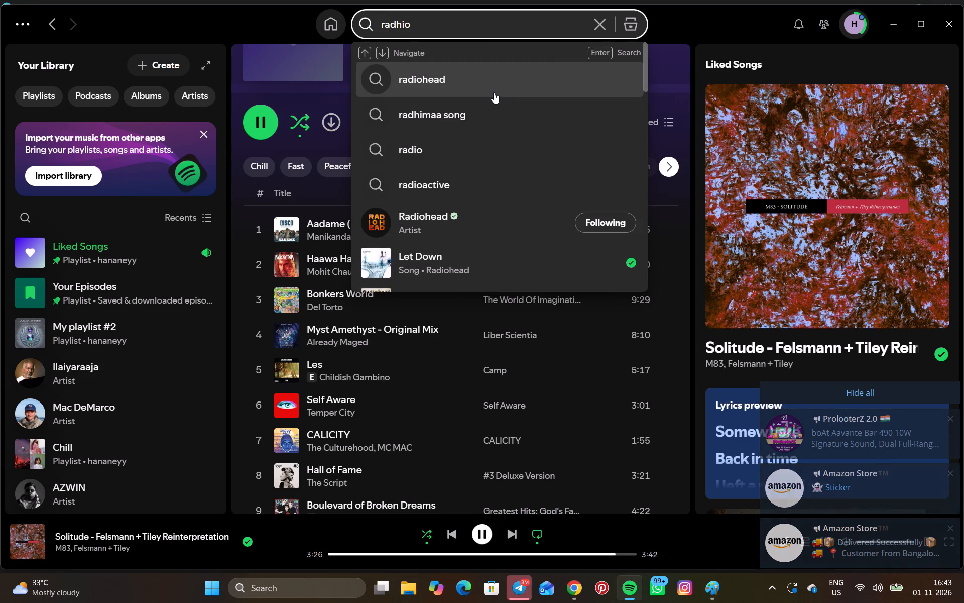
pyautogui.click(492, 207)
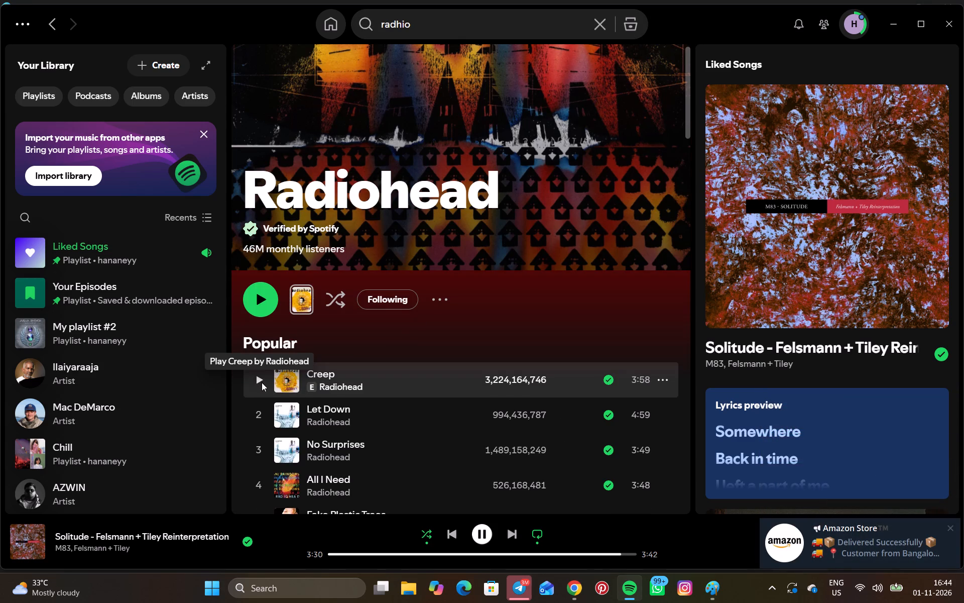
pyautogui.click(256, 486)
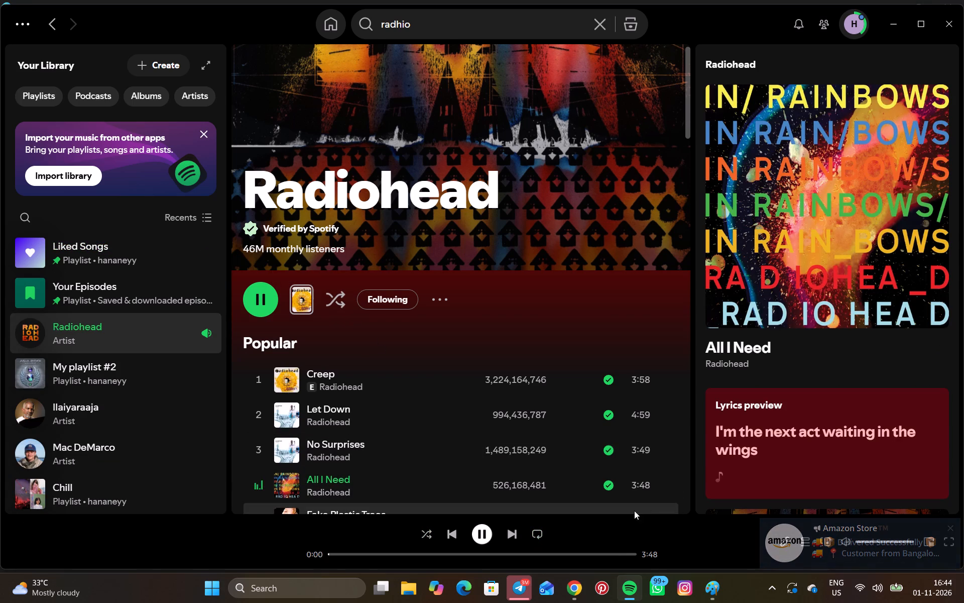
# Switch back to the landscape drawing in Paint.
pyautogui.click(707, 594)
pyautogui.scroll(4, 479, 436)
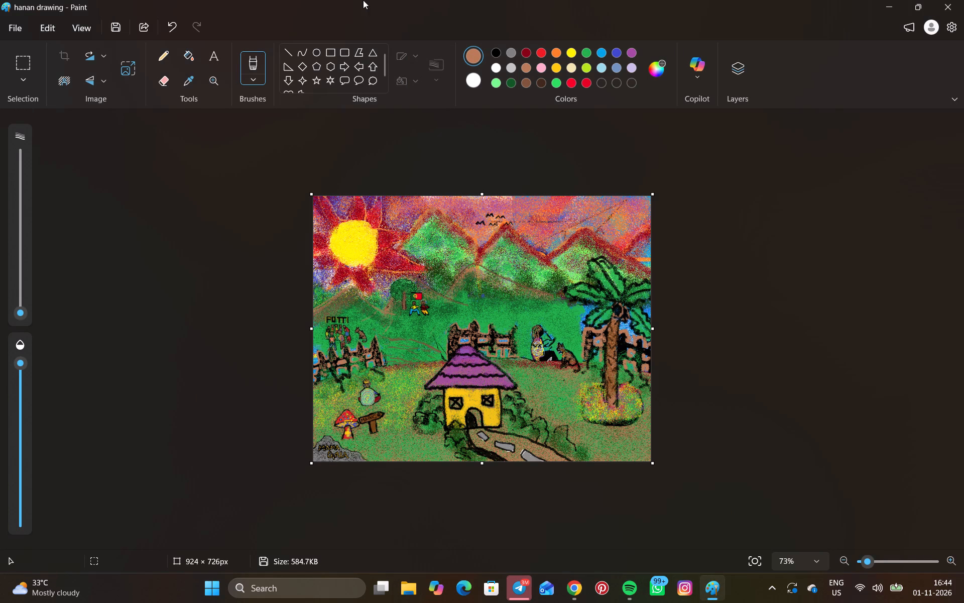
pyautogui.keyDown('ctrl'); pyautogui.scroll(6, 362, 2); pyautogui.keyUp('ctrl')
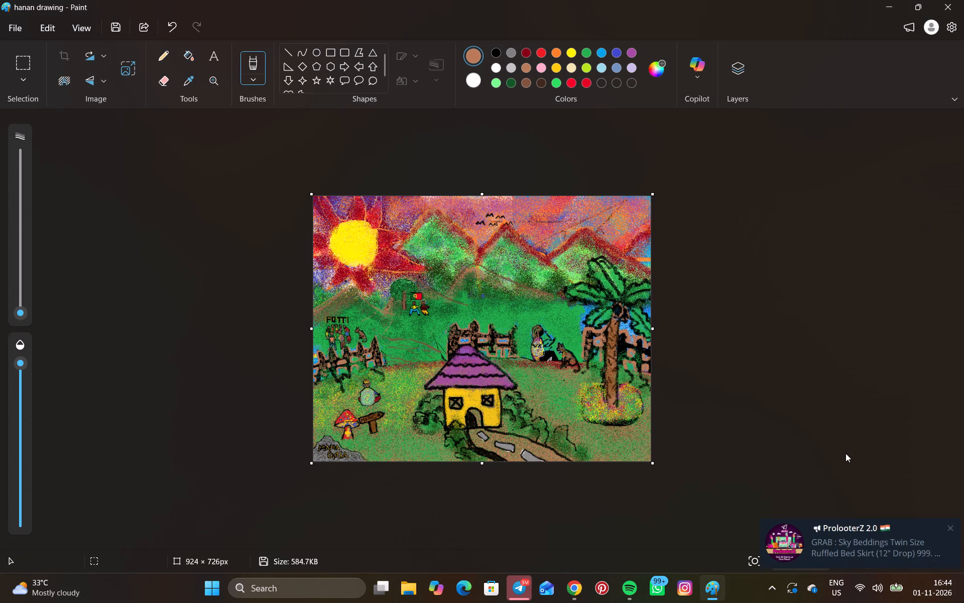
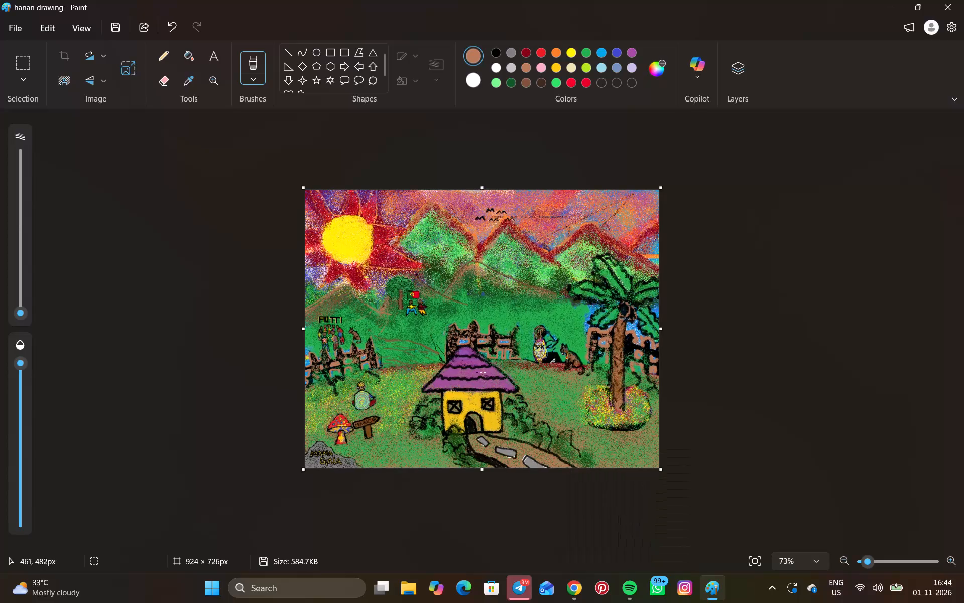
# Undo the most recent brown strokes on the green hillside between the tree and the fence.
pyautogui.hscroll(1, 435, 360)
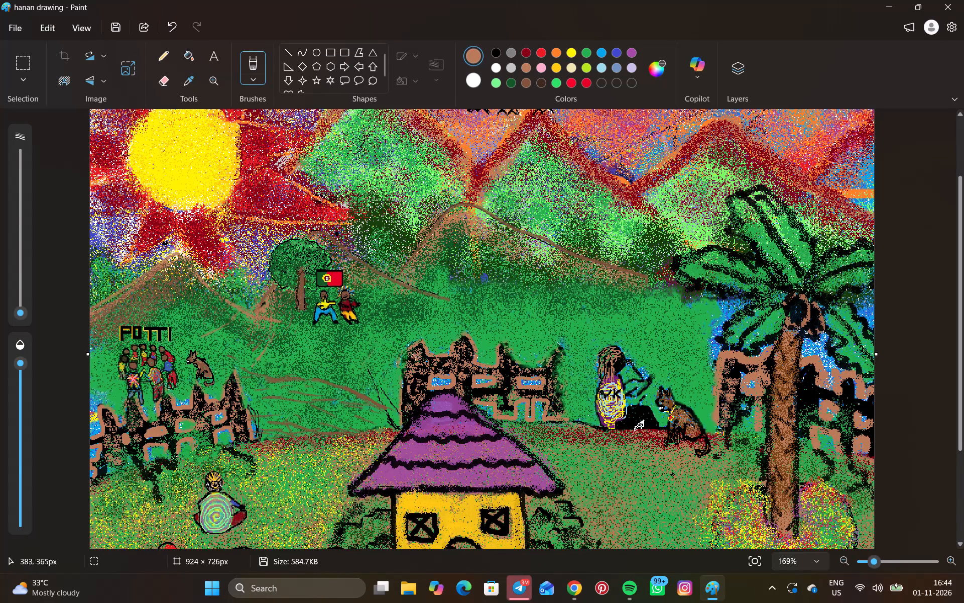
pyautogui.hscroll(1, 413, 354)
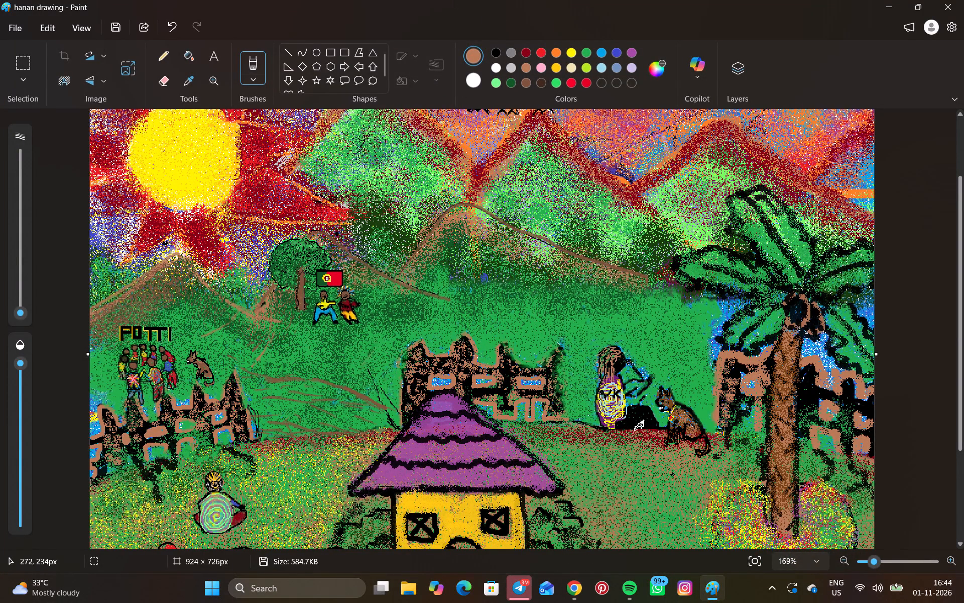
pyautogui.hscroll(1, 323, 112)
pyautogui.keyDown('ctrl'); pyautogui.scroll(1, 313, 373); pyautogui.keyUp('ctrl')
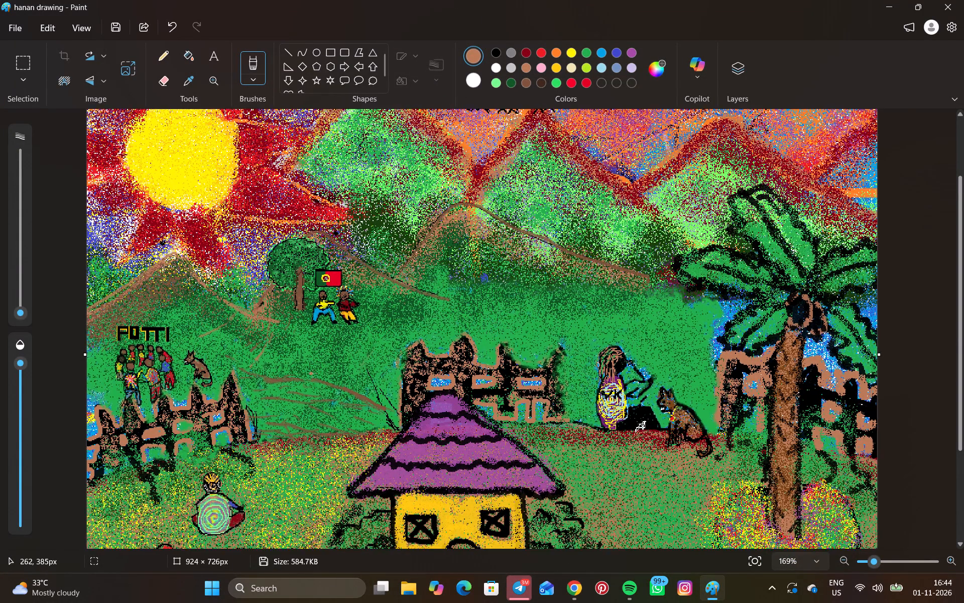
pyautogui.keyDown('ctrl'); pyautogui.scroll(2, 313, 373); pyautogui.keyUp('ctrl')
pyautogui.scroll(-1, 413, 371)
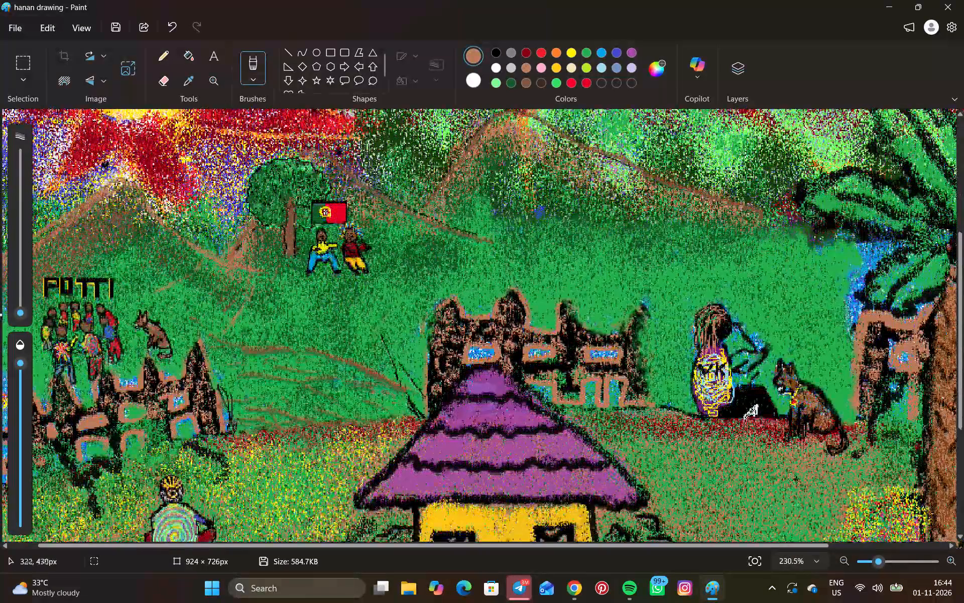
pyautogui.tripleClick(169, 28)
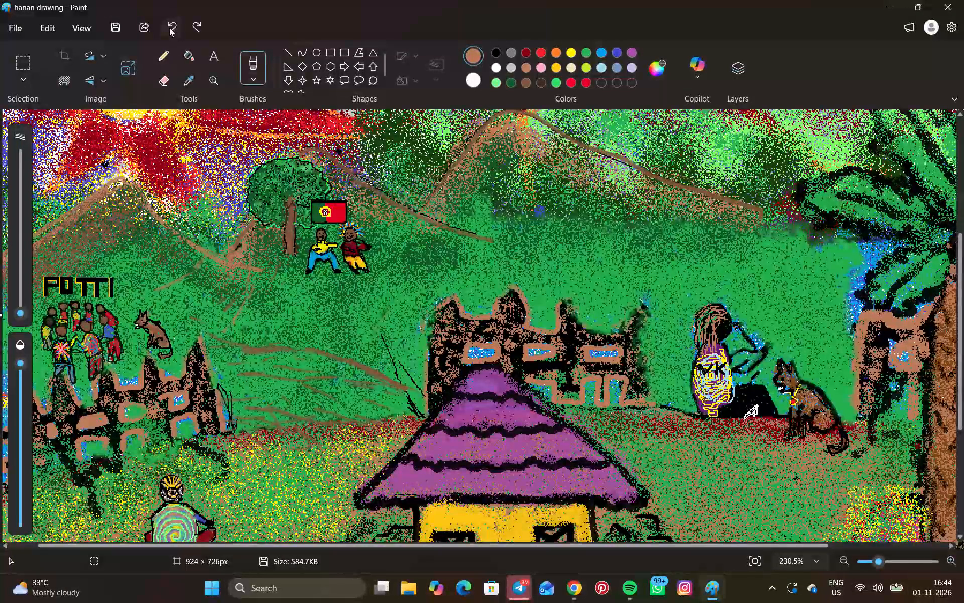
pyautogui.tripleClick(169, 28)
pyautogui.tripleClick(169, 28)
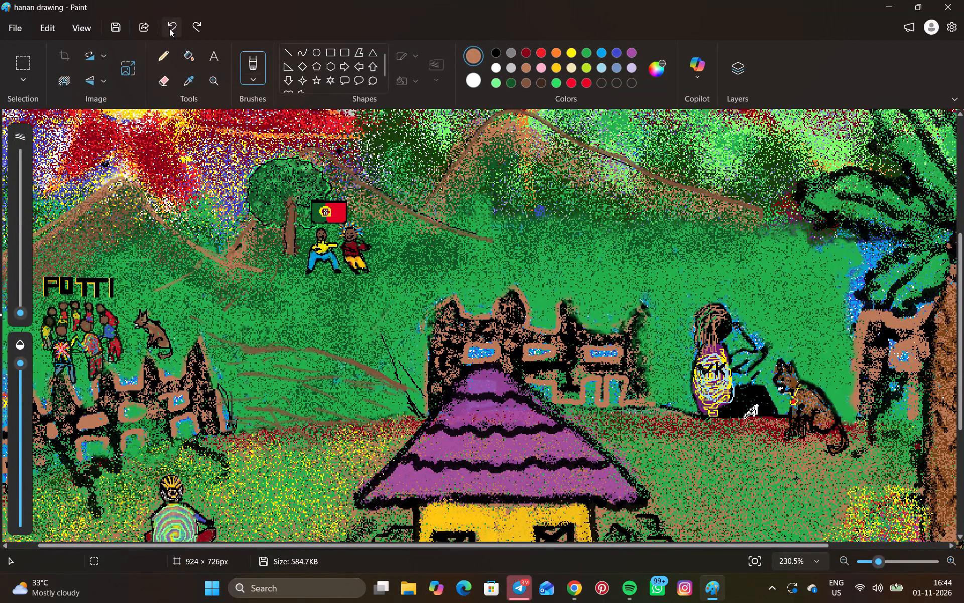
pyautogui.click(169, 28)
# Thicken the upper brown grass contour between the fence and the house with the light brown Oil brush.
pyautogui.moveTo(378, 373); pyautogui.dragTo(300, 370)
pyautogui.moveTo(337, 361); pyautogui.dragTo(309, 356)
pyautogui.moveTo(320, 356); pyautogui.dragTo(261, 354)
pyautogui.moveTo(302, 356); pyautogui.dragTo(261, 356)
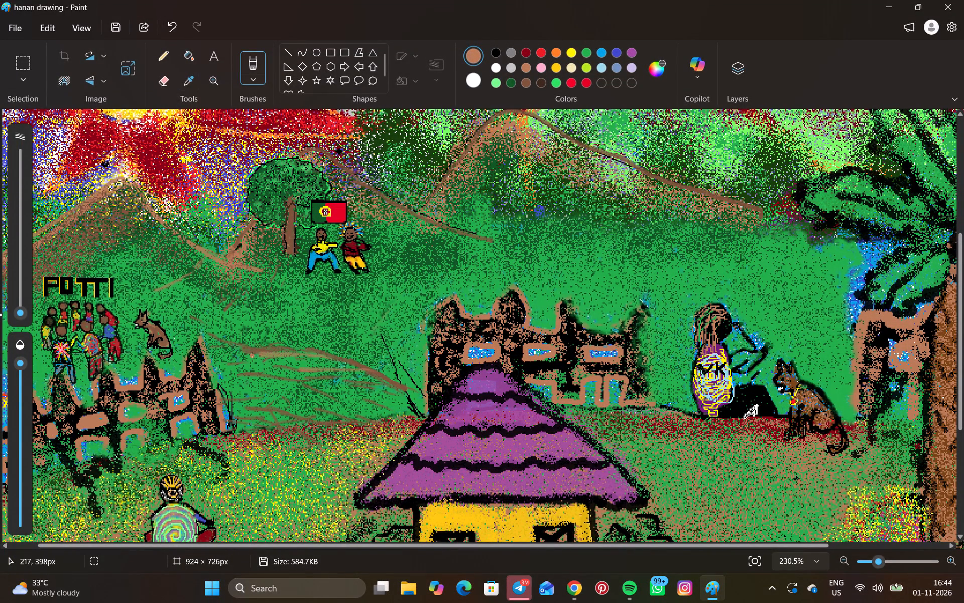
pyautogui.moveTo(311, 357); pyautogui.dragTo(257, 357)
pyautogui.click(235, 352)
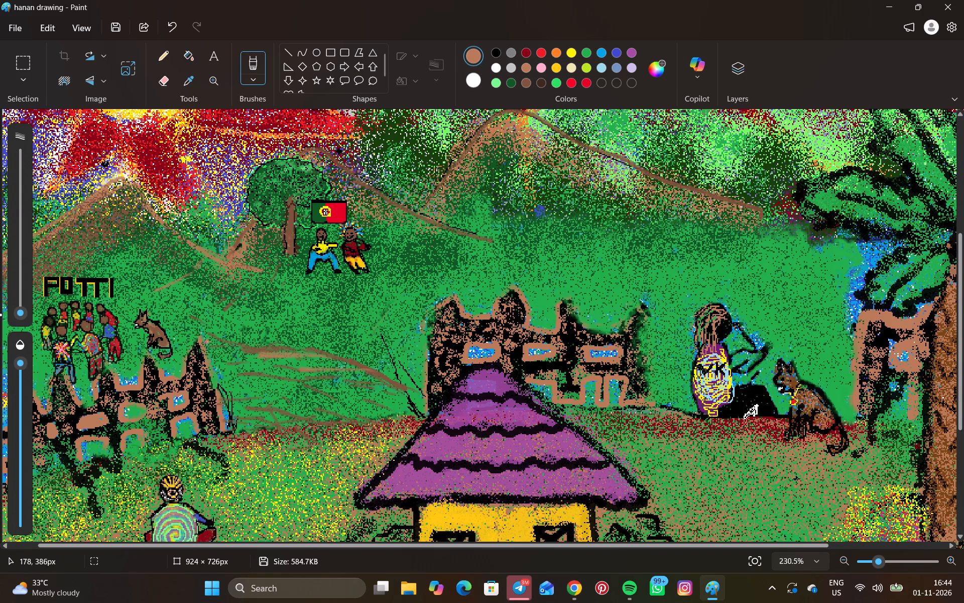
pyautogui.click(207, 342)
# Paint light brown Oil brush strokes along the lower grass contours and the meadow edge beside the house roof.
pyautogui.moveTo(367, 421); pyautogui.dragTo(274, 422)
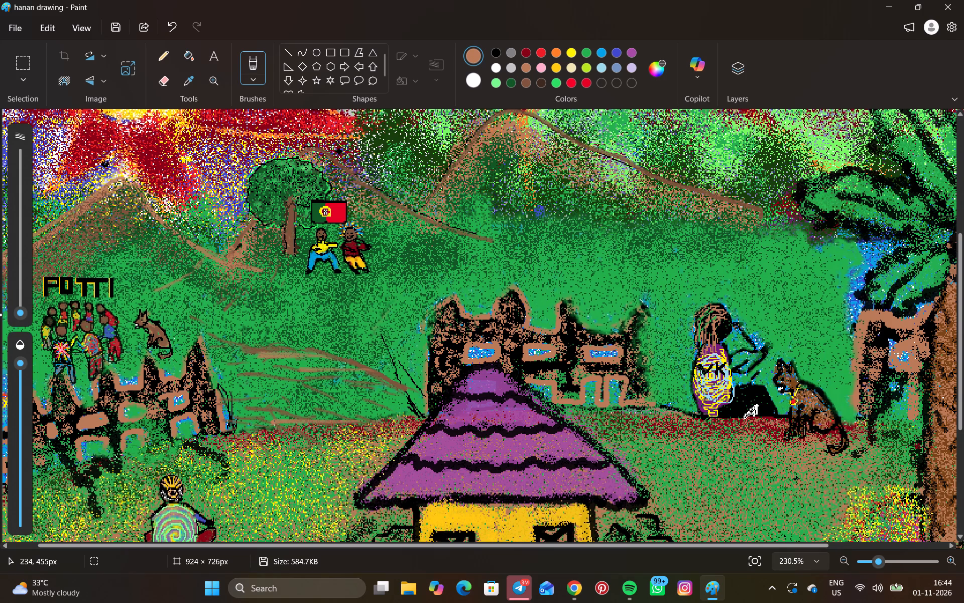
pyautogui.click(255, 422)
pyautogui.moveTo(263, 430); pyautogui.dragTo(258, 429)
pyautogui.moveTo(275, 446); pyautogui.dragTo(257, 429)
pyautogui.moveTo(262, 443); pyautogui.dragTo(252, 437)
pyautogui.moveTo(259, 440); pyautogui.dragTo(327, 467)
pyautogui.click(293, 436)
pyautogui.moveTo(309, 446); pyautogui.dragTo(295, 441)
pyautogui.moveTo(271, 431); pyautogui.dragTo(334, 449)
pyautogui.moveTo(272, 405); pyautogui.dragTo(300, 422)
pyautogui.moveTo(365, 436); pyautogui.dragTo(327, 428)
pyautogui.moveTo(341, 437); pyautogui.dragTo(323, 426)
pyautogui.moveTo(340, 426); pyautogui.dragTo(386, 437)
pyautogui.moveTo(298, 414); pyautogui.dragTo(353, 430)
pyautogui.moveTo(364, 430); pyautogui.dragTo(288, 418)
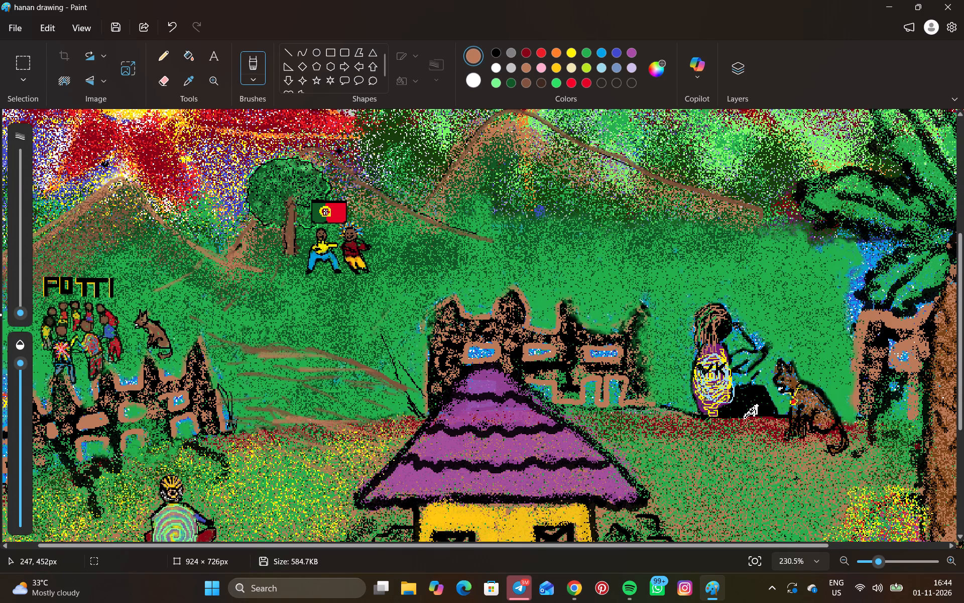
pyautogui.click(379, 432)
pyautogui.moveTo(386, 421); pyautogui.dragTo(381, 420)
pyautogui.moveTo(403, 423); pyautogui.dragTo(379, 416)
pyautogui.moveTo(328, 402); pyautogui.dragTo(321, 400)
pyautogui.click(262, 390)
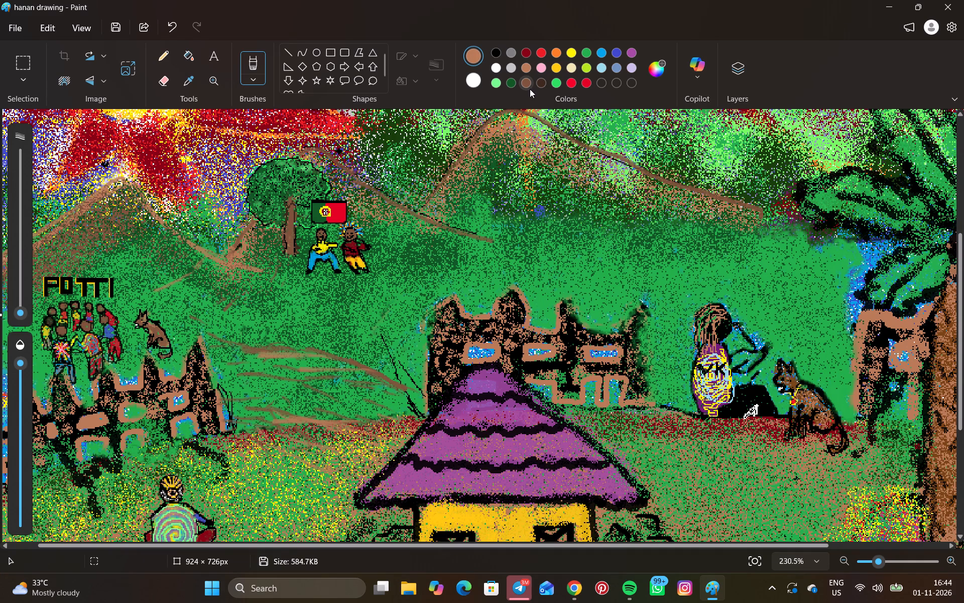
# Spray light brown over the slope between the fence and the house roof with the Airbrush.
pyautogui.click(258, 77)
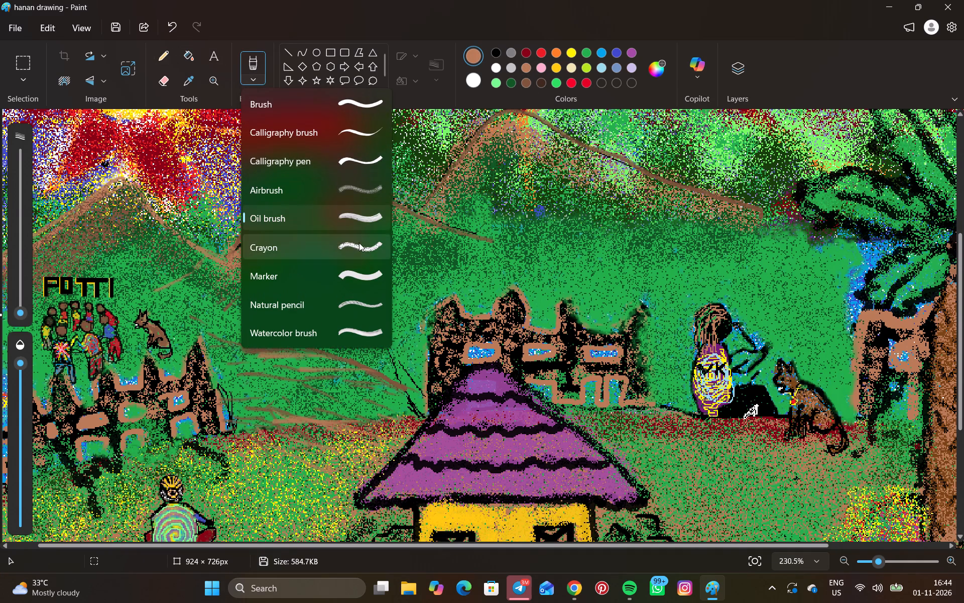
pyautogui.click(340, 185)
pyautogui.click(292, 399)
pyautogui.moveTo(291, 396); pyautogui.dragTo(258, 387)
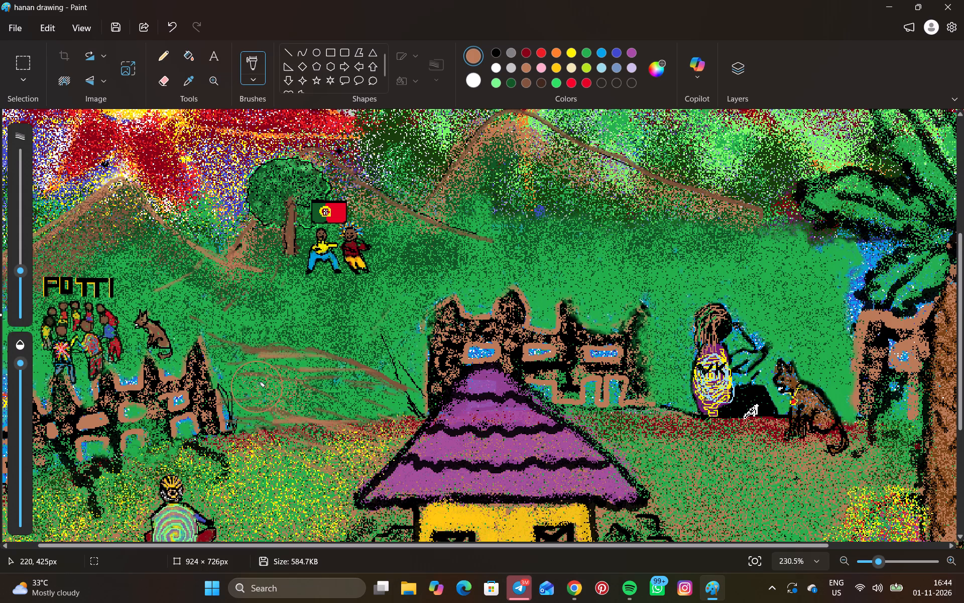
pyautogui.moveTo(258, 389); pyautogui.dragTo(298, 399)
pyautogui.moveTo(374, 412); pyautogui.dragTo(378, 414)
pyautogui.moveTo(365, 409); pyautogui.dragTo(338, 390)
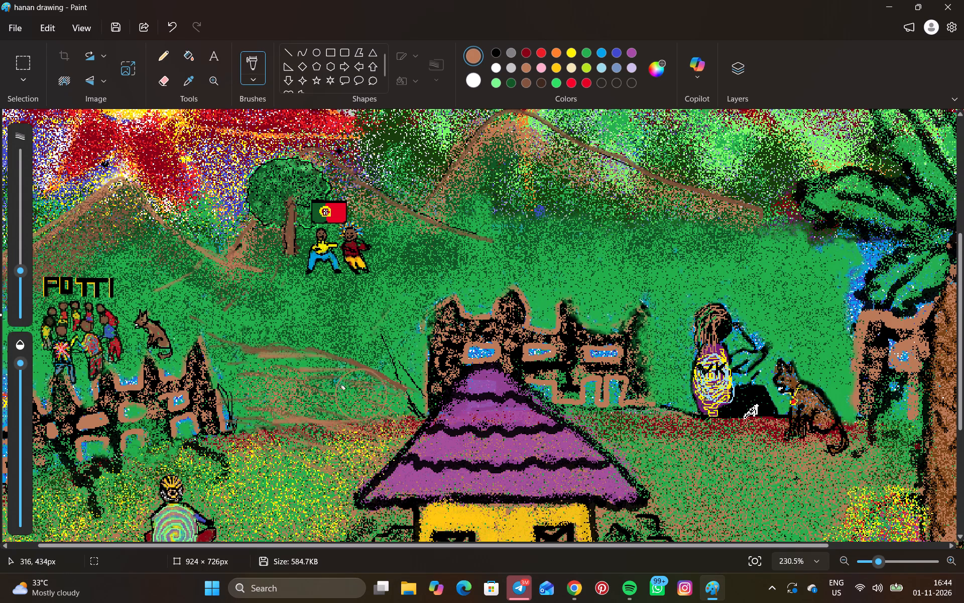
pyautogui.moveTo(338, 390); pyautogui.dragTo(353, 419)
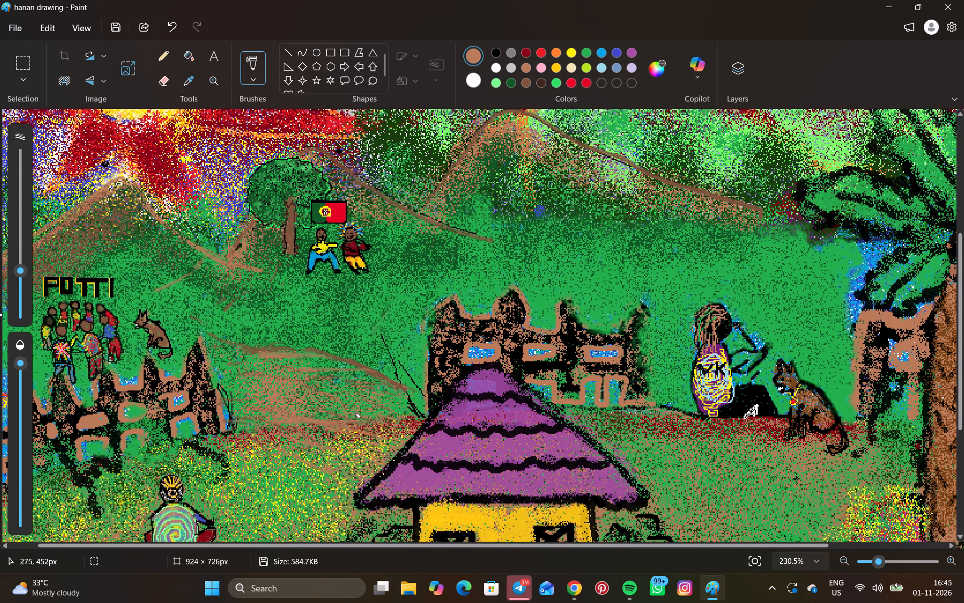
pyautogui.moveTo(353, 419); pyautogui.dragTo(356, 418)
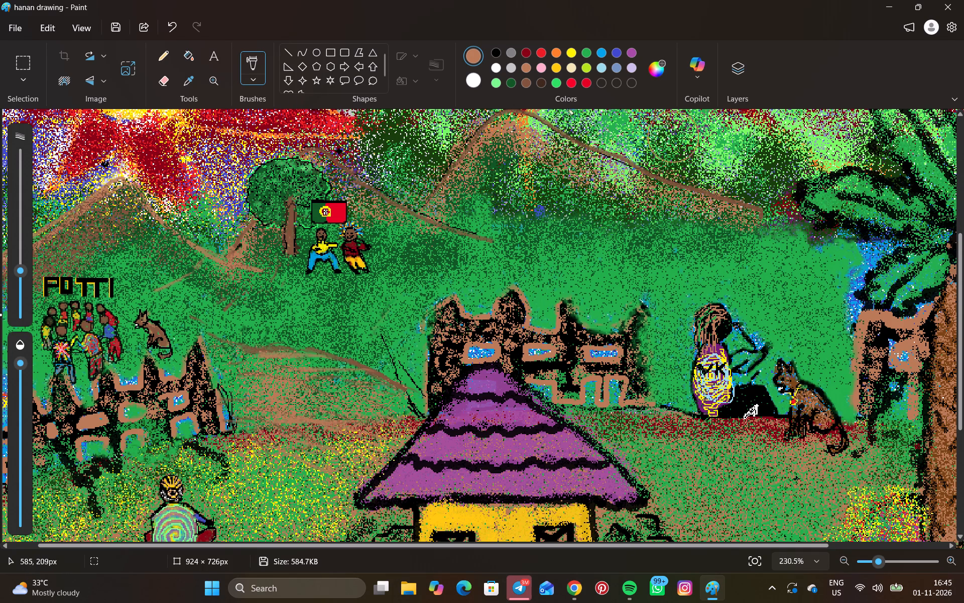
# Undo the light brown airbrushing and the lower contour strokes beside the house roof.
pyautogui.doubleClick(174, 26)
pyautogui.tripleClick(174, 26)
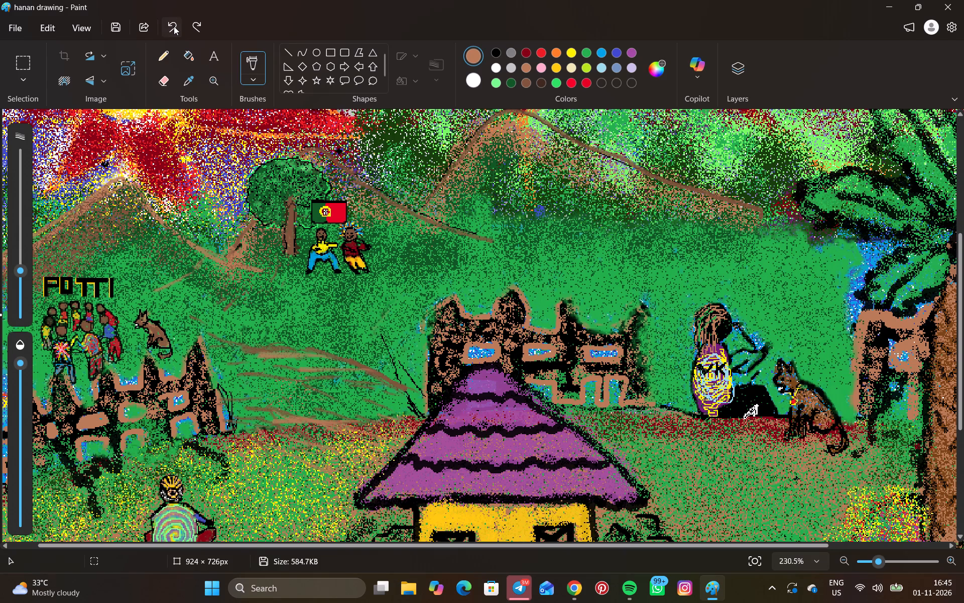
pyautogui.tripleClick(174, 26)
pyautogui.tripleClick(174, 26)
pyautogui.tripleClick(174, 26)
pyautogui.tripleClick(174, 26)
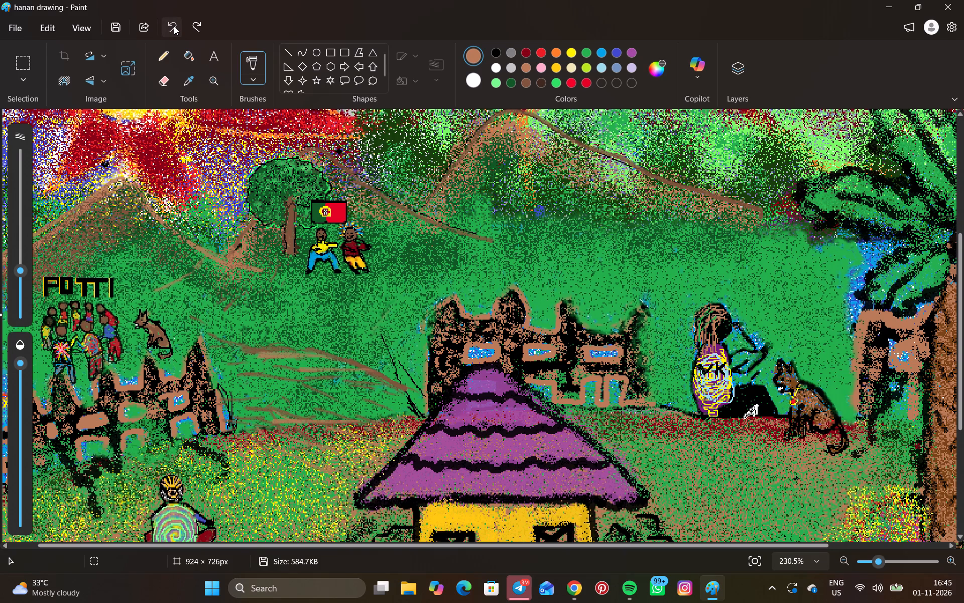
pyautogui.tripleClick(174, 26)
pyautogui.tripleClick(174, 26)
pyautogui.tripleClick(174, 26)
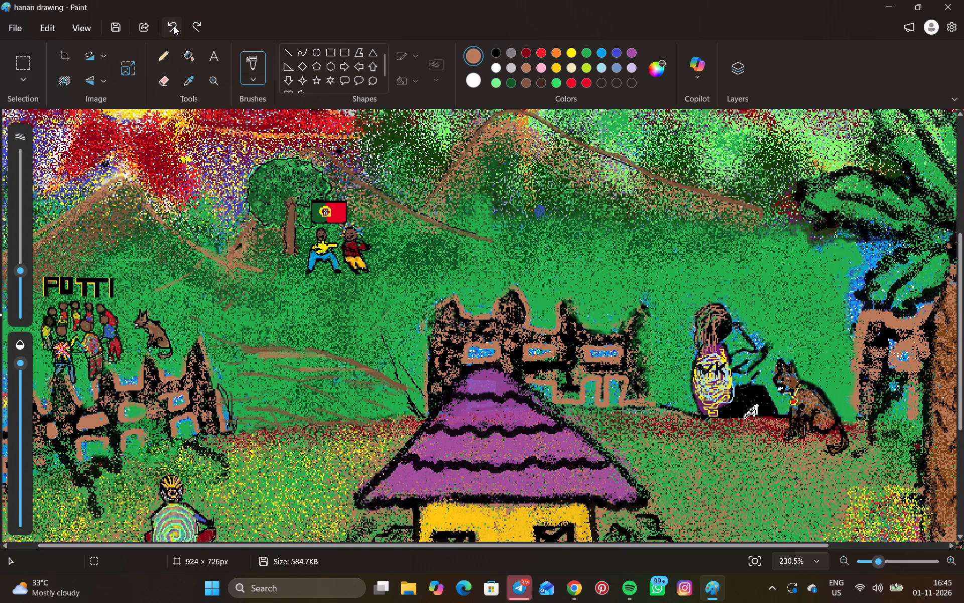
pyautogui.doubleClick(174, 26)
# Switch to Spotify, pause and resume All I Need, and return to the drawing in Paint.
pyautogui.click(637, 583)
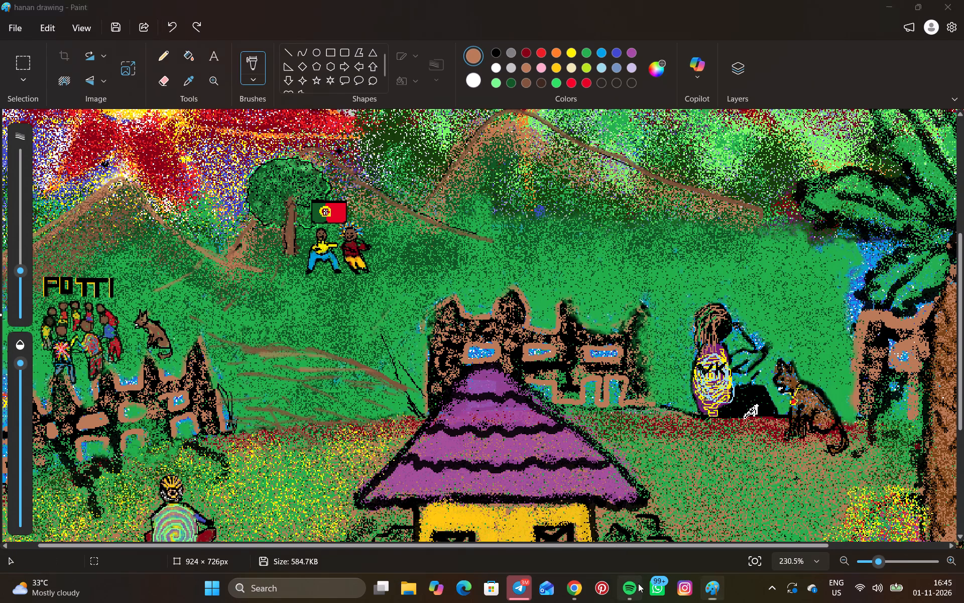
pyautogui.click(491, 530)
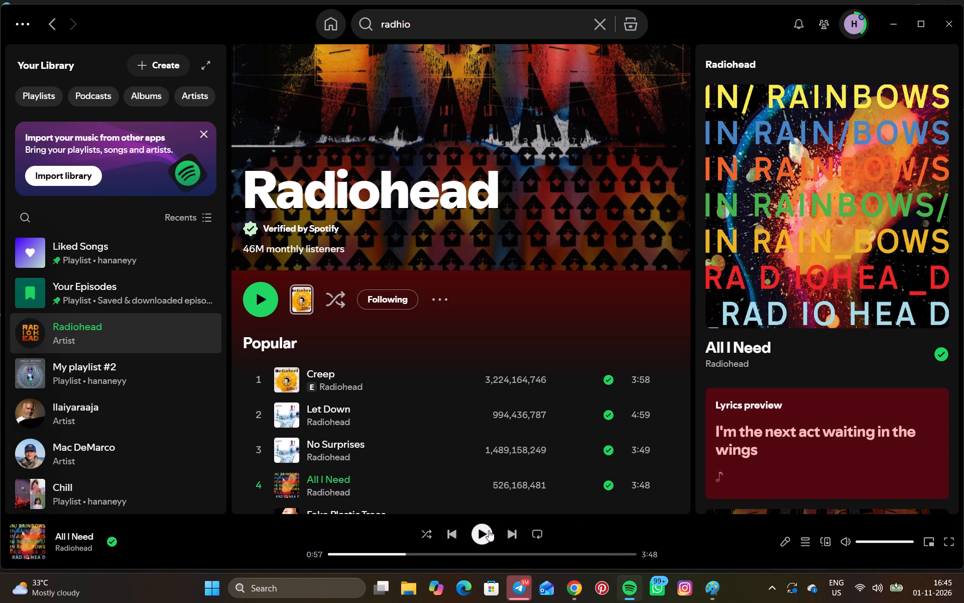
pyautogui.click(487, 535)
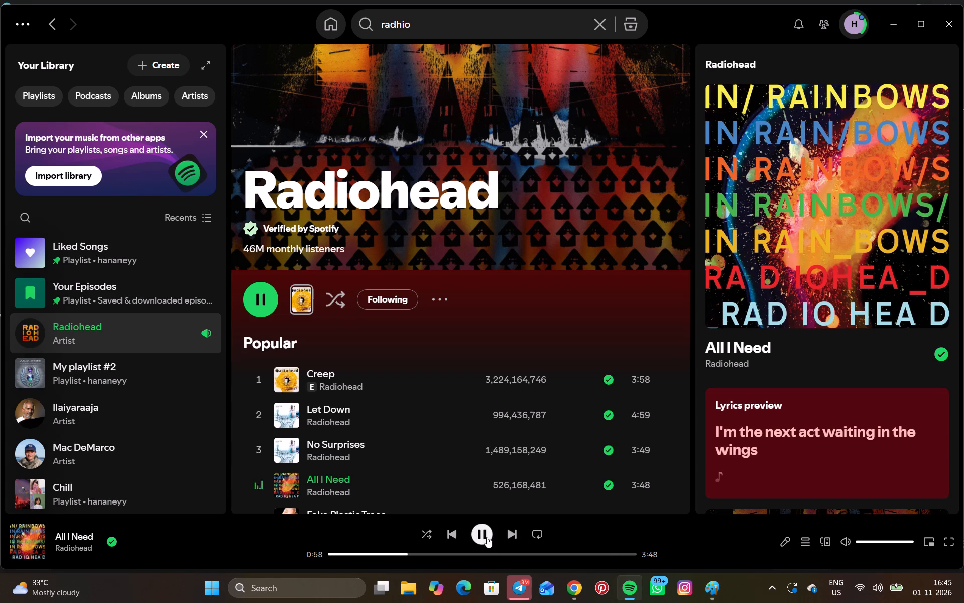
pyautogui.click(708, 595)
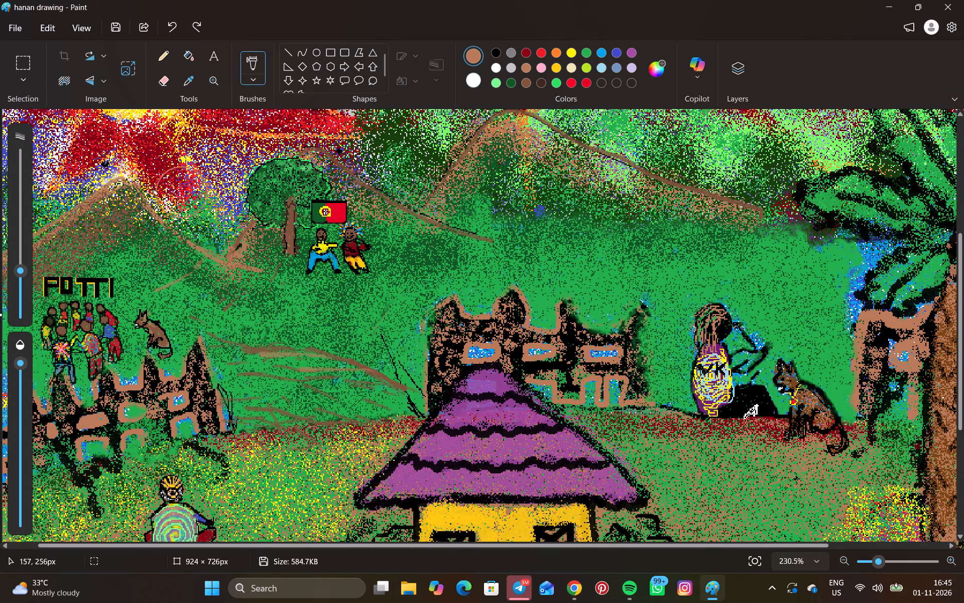
# Undo the remaining recent brown strokes on the hillside and redo the last few undone changes.
pyautogui.tripleClick(173, 26)
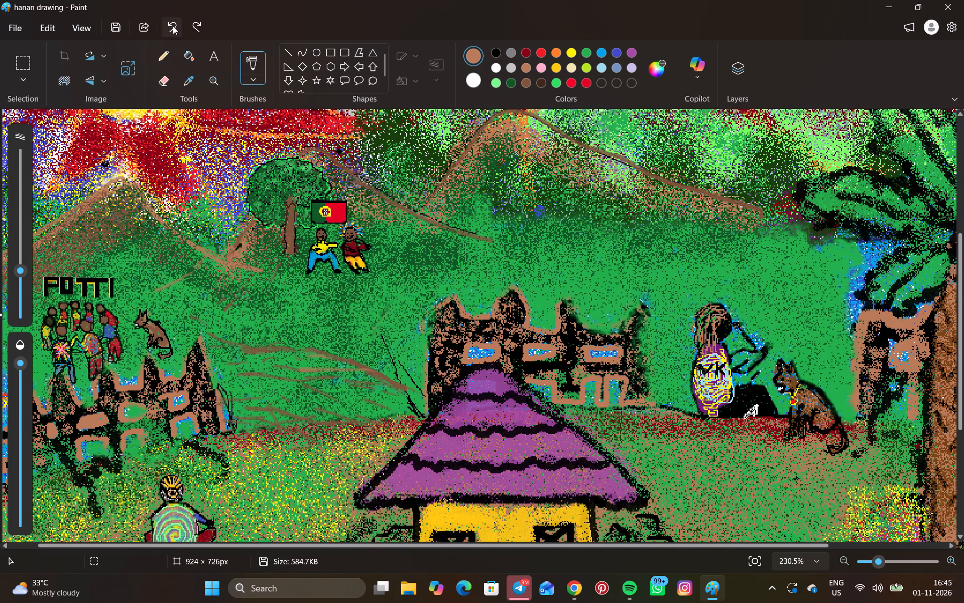
pyautogui.tripleClick(173, 26)
pyautogui.tripleClick(173, 26)
pyautogui.tripleClick(173, 26)
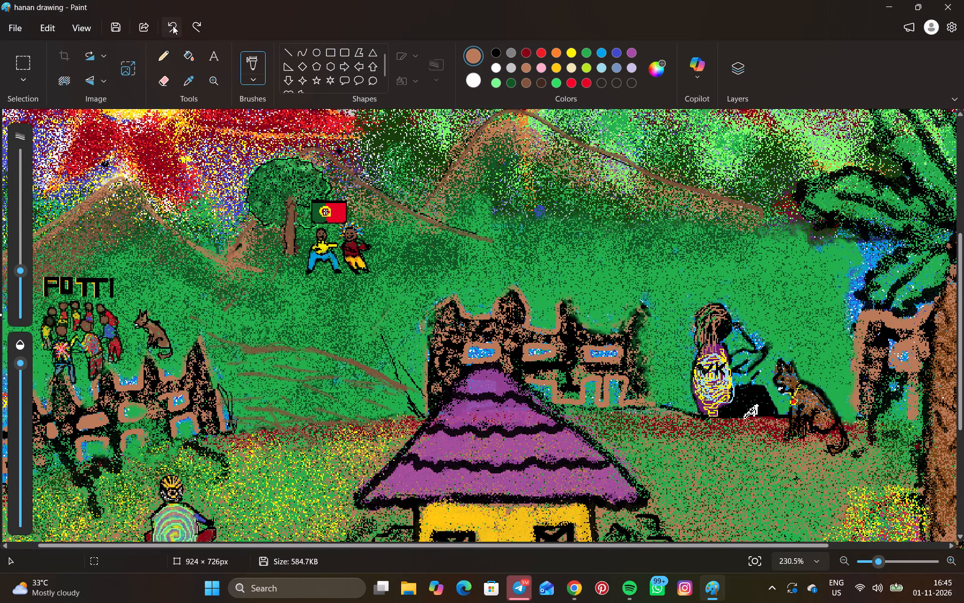
pyautogui.tripleClick(204, 24)
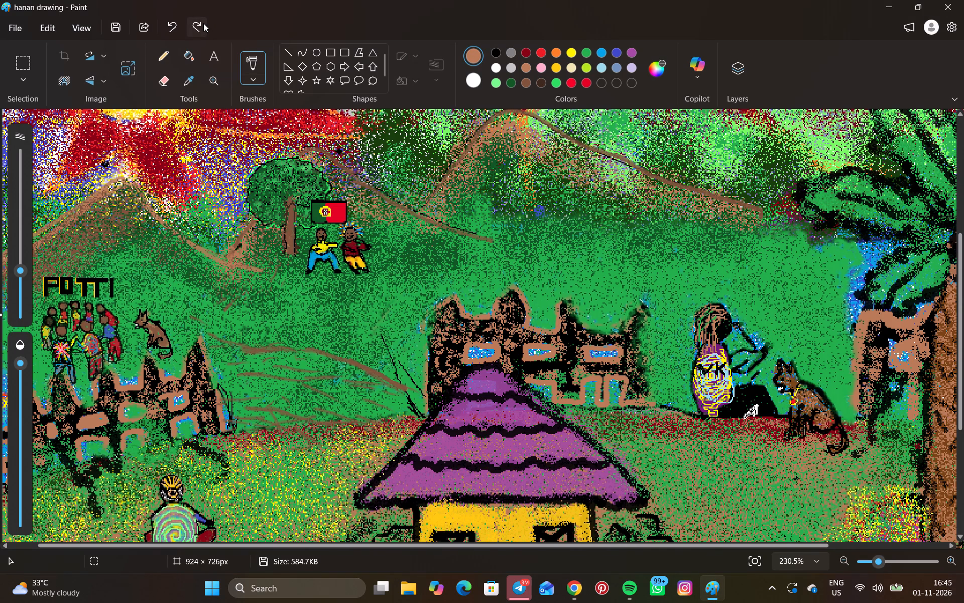
pyautogui.click(203, 23)
pyautogui.click(203, 23)
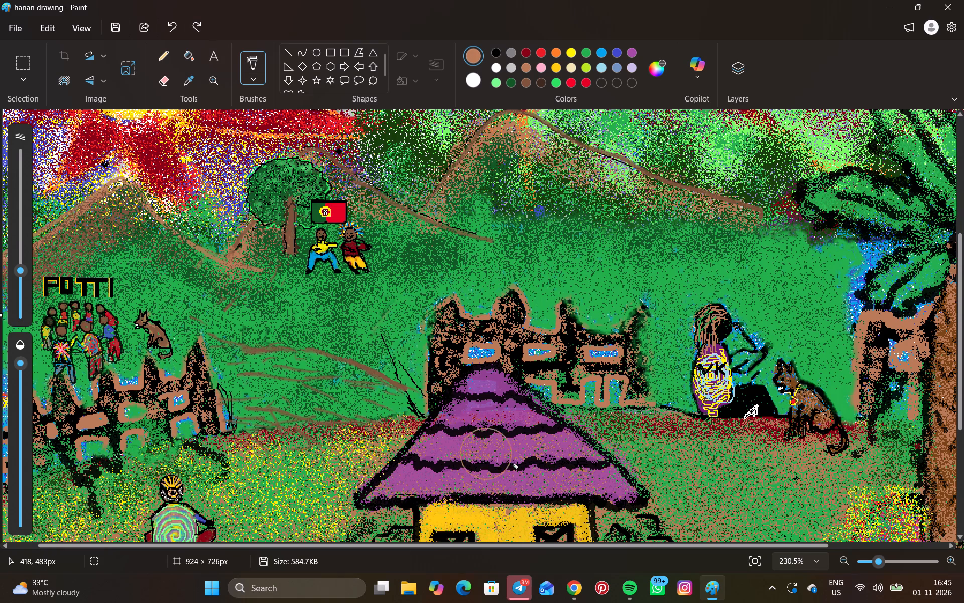
# Airbrush dark green below the upper brown contour on the slope between the fence and the house.
pyautogui.scroll(1, 425, 380)
pyautogui.scroll(-2, 425, 380)
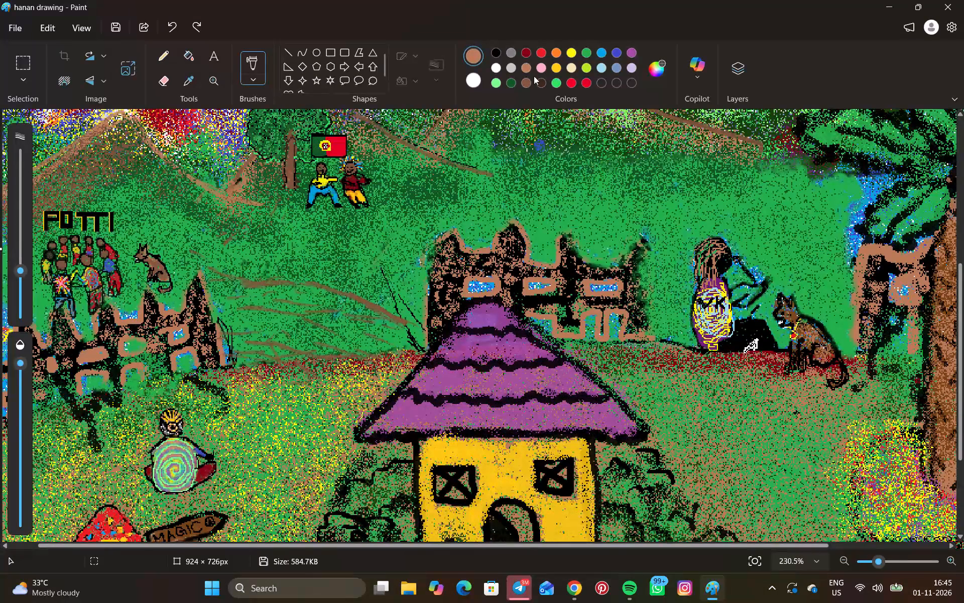
pyautogui.click(512, 89)
pyautogui.click(390, 320)
pyautogui.moveTo(390, 317); pyautogui.dragTo(384, 315)
pyautogui.moveTo(372, 310); pyautogui.dragTo(359, 307)
pyautogui.moveTo(351, 304); pyautogui.dragTo(346, 302)
pyautogui.moveTo(337, 297); pyautogui.dragTo(314, 292)
pyautogui.moveTo(305, 289); pyautogui.dragTo(300, 289)
pyautogui.moveTo(278, 292); pyautogui.dragTo(266, 294)
pyautogui.click(260, 296)
pyautogui.moveTo(265, 304); pyautogui.dragTo(272, 300)
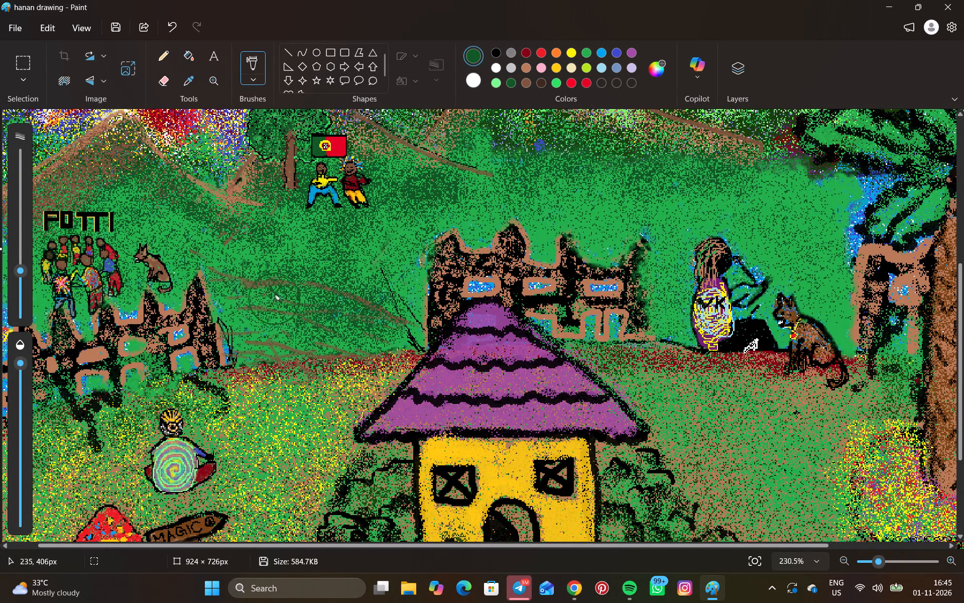
# Extend the dark green airbrush shading over the lower grass contours down to the reddish meadow edge.
pyautogui.moveTo(272, 300); pyautogui.dragTo(285, 331)
pyautogui.moveTo(275, 333); pyautogui.dragTo(267, 333)
pyautogui.click(254, 332)
pyautogui.moveTo(274, 347); pyautogui.dragTo(281, 351)
pyautogui.moveTo(272, 347); pyautogui.dragTo(257, 336)
pyautogui.moveTo(248, 331); pyautogui.dragTo(285, 372)
pyautogui.click(286, 373)
pyautogui.click(269, 378)
pyautogui.click(253, 383)
pyautogui.moveTo(326, 372); pyautogui.dragTo(351, 366)
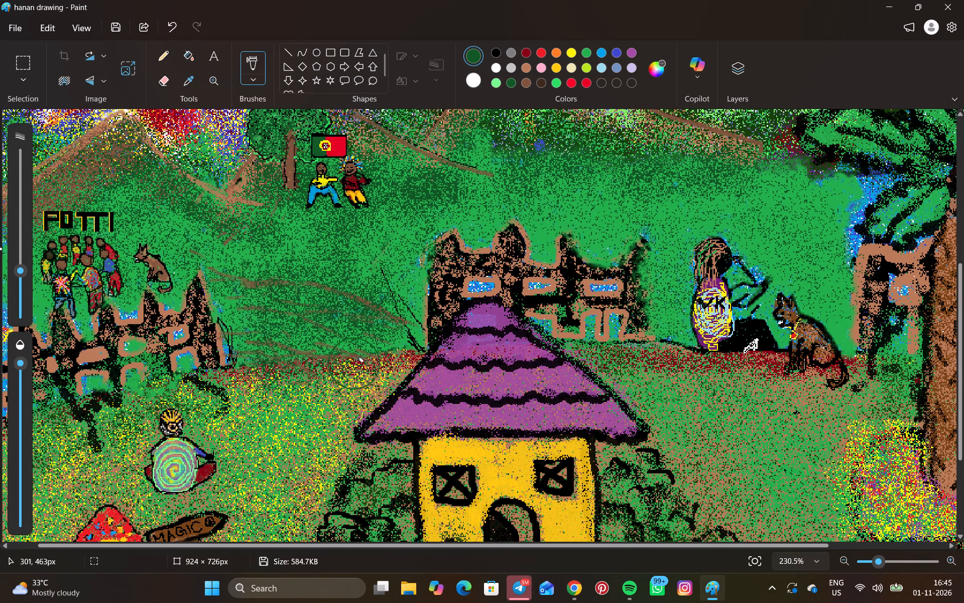
pyautogui.click(356, 363)
pyautogui.moveTo(277, 359); pyautogui.dragTo(283, 359)
pyautogui.moveTo(345, 364); pyautogui.dragTo(373, 370)
pyautogui.moveTo(346, 369); pyautogui.dragTo(338, 369)
# Airbrush dark green beside the house roof, back along the upper contour and next to the fence end.
pyautogui.moveTo(368, 362); pyautogui.dragTo(387, 360)
pyautogui.moveTo(387, 355); pyautogui.dragTo(394, 342)
pyautogui.moveTo(399, 332); pyautogui.dragTo(389, 323)
pyautogui.moveTo(334, 303); pyautogui.dragTo(301, 301)
pyautogui.moveTo(244, 288); pyautogui.dragTo(223, 287)
pyautogui.click(220, 286)
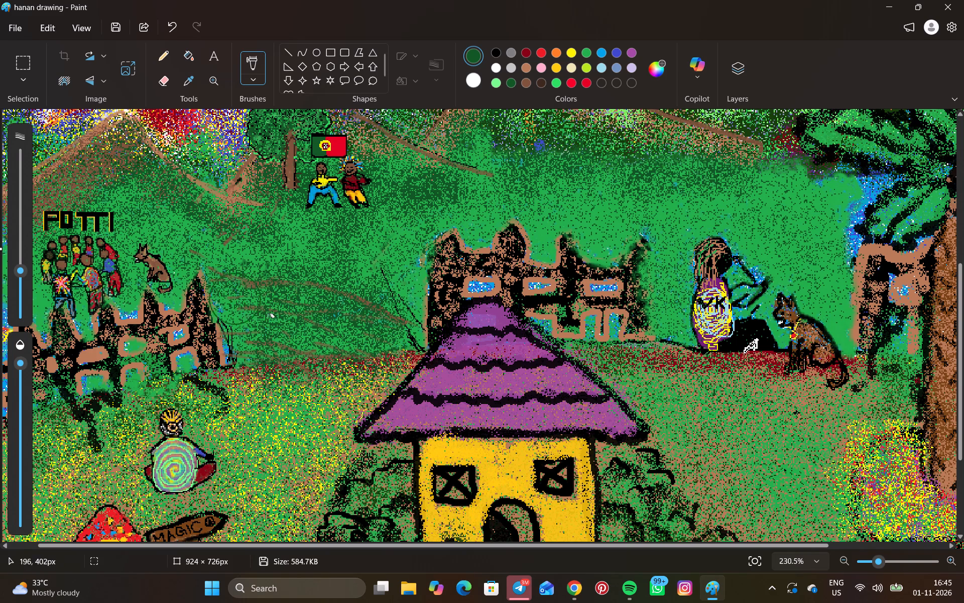
pyautogui.moveTo(264, 335); pyautogui.dragTo(242, 328)
pyautogui.click(239, 323)
pyautogui.moveTo(241, 332); pyautogui.dragTo(247, 351)
pyautogui.click(261, 368)
pyautogui.click(223, 327)
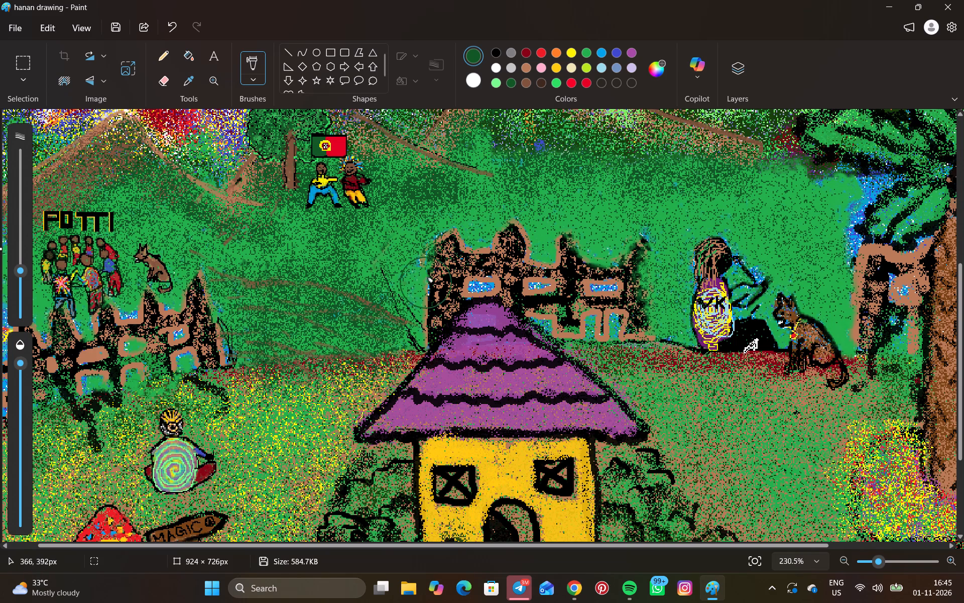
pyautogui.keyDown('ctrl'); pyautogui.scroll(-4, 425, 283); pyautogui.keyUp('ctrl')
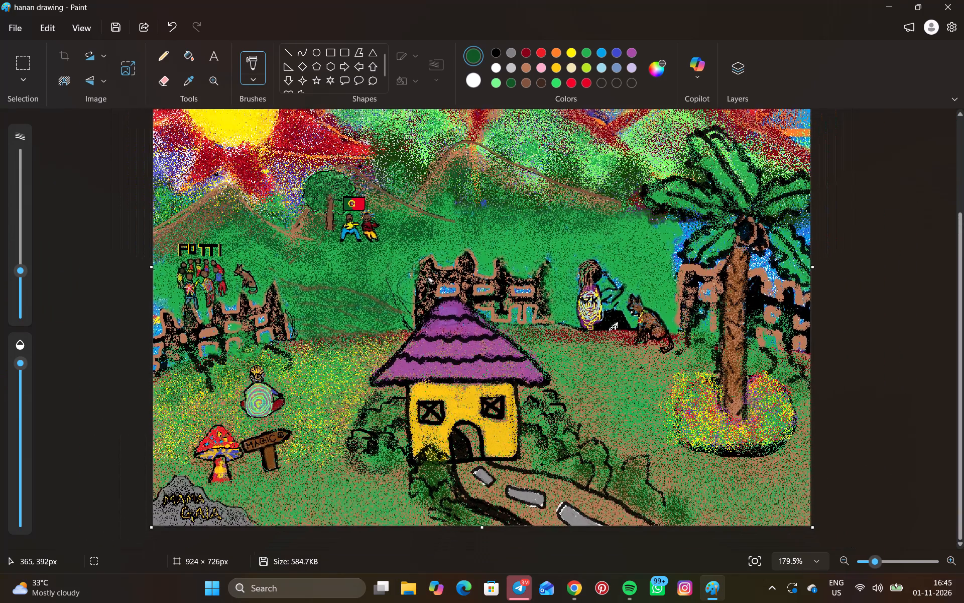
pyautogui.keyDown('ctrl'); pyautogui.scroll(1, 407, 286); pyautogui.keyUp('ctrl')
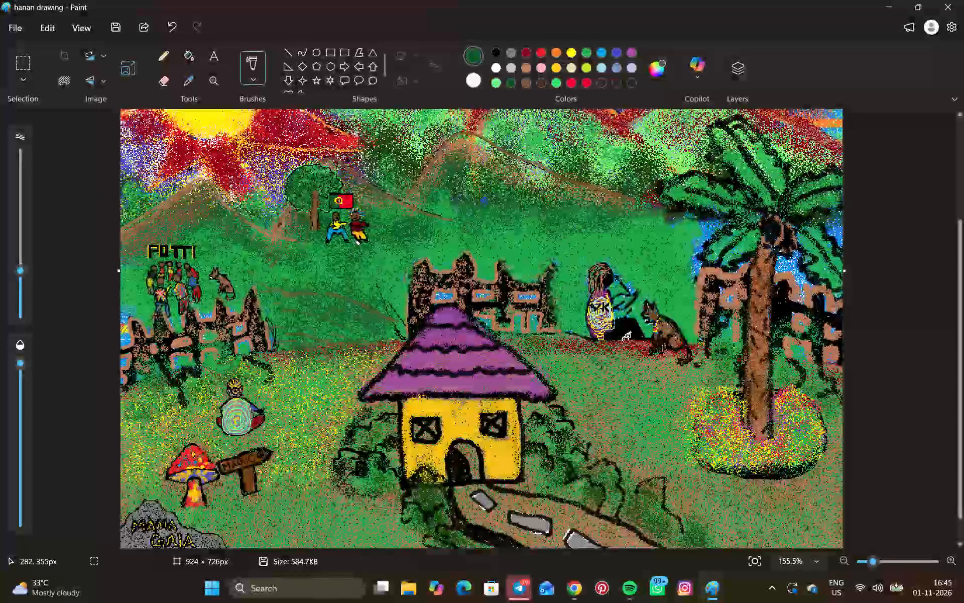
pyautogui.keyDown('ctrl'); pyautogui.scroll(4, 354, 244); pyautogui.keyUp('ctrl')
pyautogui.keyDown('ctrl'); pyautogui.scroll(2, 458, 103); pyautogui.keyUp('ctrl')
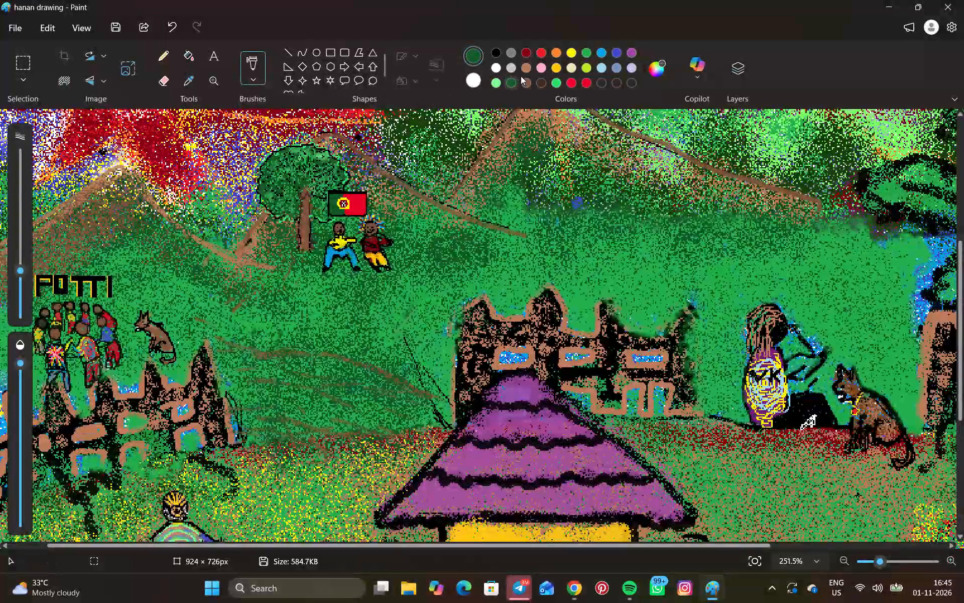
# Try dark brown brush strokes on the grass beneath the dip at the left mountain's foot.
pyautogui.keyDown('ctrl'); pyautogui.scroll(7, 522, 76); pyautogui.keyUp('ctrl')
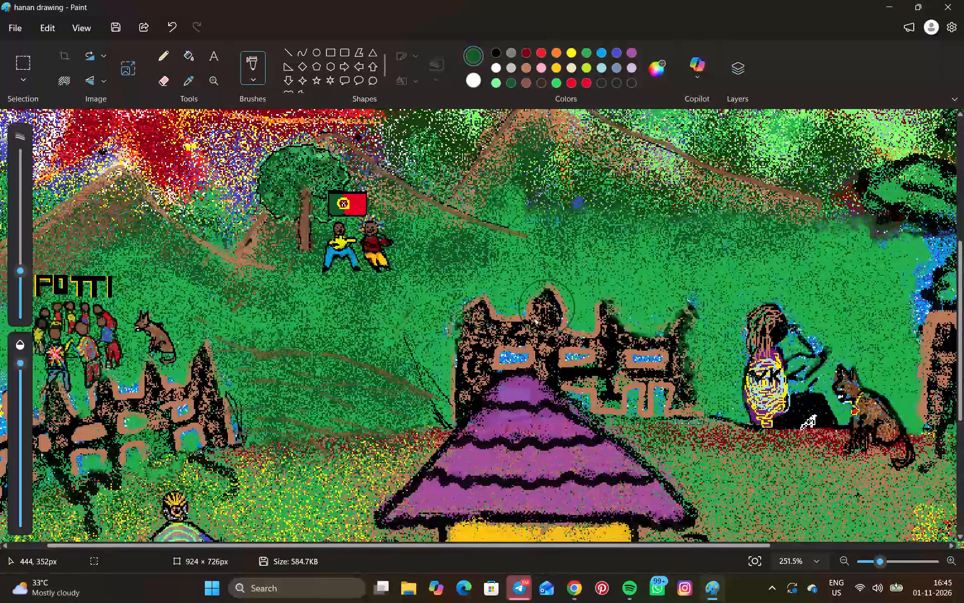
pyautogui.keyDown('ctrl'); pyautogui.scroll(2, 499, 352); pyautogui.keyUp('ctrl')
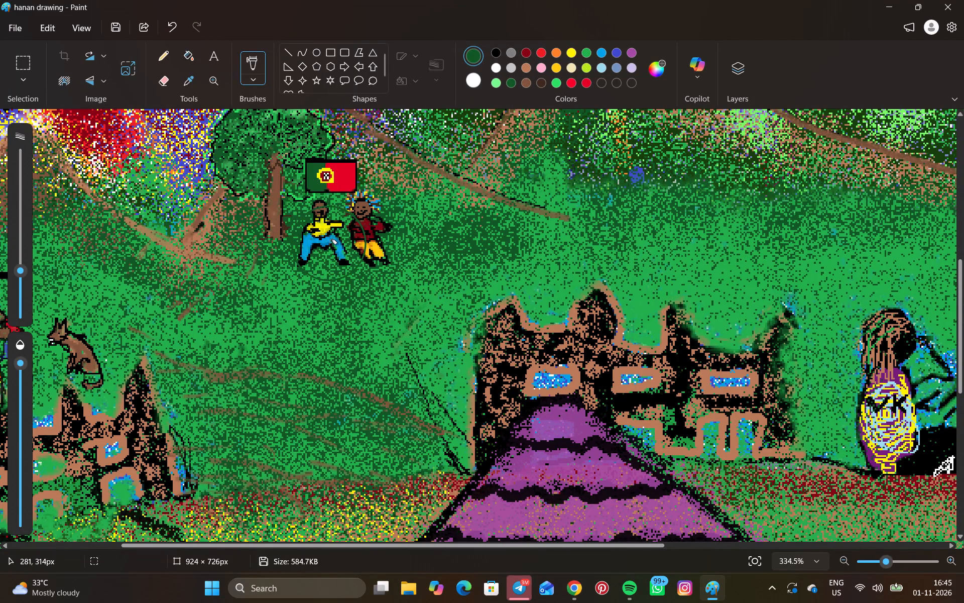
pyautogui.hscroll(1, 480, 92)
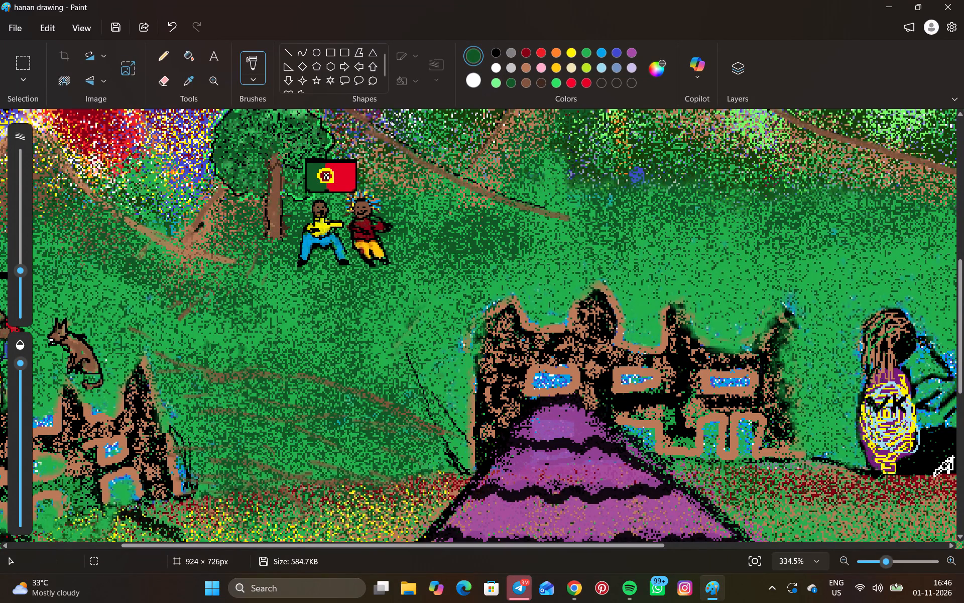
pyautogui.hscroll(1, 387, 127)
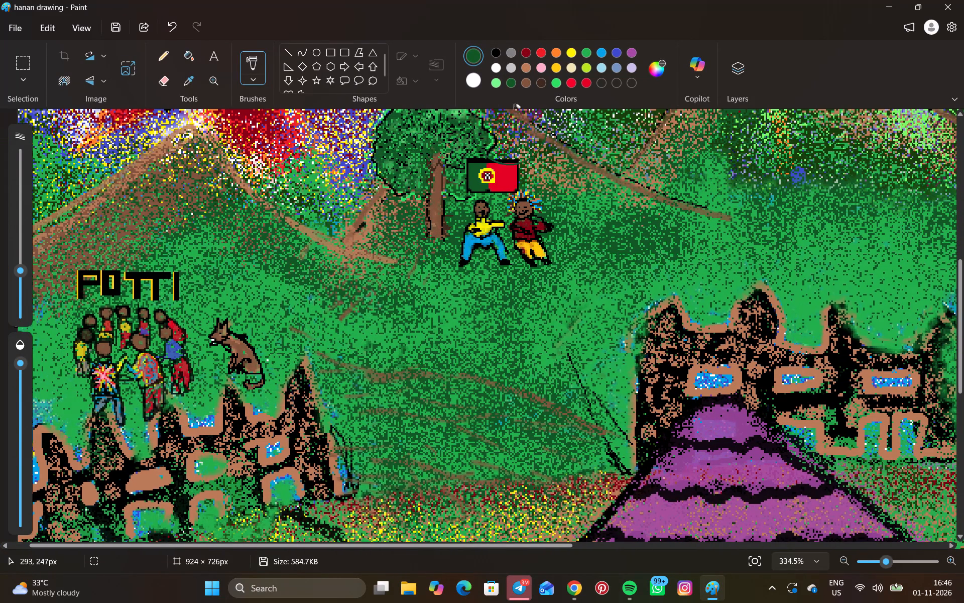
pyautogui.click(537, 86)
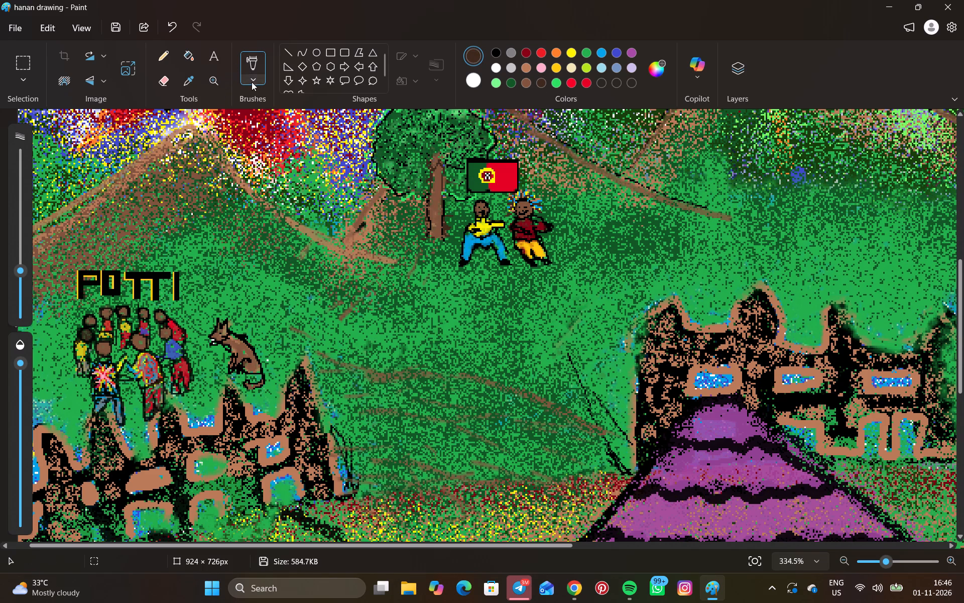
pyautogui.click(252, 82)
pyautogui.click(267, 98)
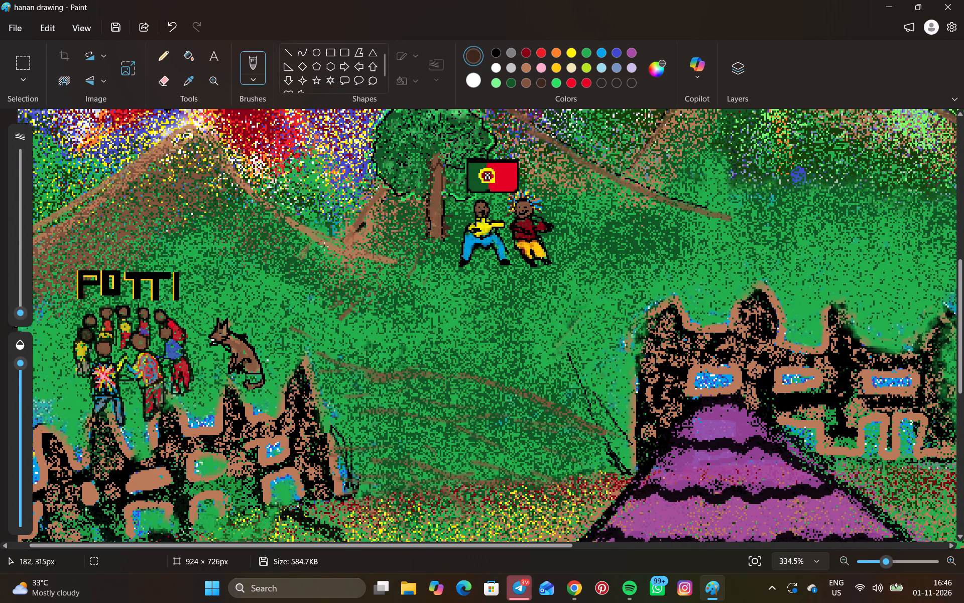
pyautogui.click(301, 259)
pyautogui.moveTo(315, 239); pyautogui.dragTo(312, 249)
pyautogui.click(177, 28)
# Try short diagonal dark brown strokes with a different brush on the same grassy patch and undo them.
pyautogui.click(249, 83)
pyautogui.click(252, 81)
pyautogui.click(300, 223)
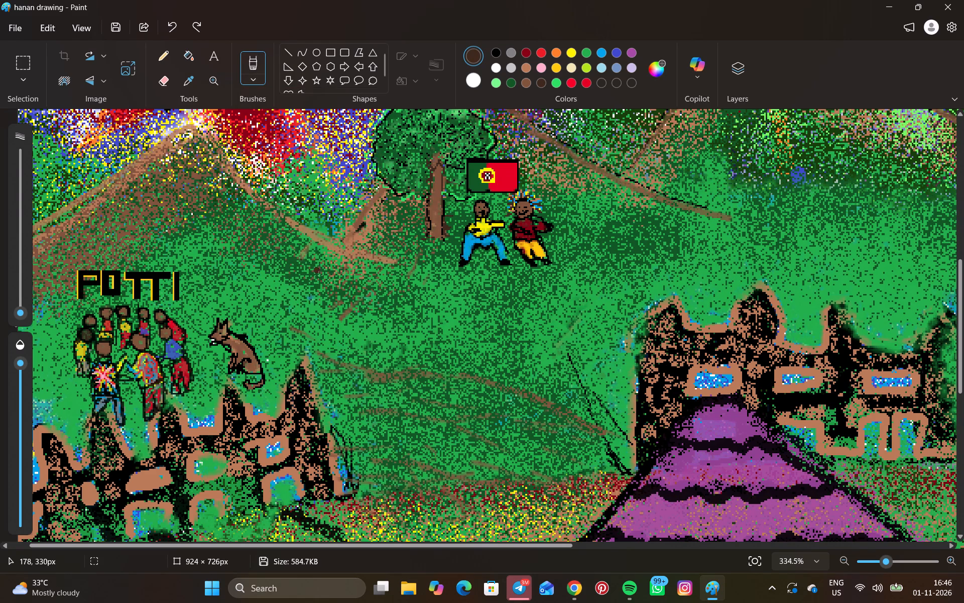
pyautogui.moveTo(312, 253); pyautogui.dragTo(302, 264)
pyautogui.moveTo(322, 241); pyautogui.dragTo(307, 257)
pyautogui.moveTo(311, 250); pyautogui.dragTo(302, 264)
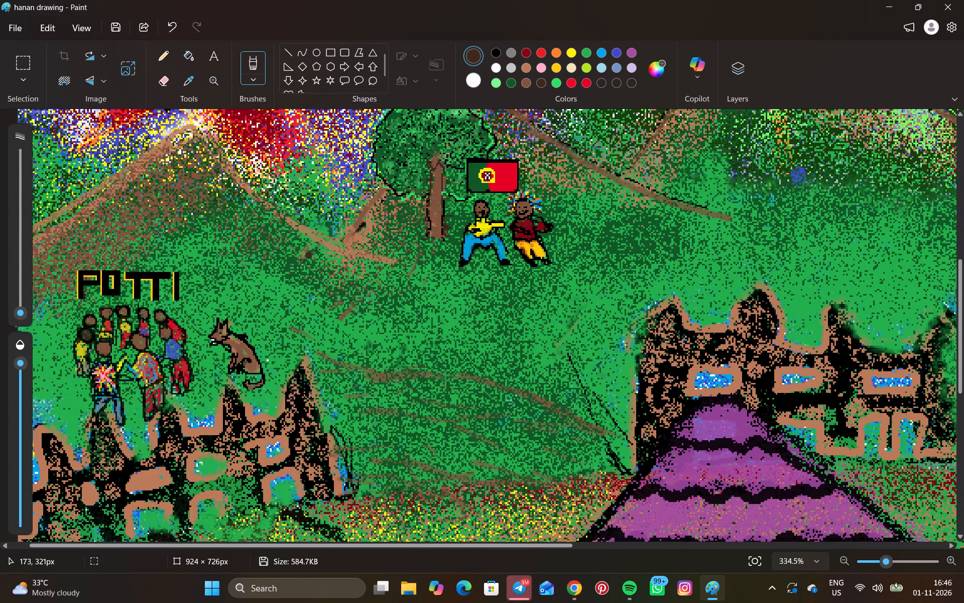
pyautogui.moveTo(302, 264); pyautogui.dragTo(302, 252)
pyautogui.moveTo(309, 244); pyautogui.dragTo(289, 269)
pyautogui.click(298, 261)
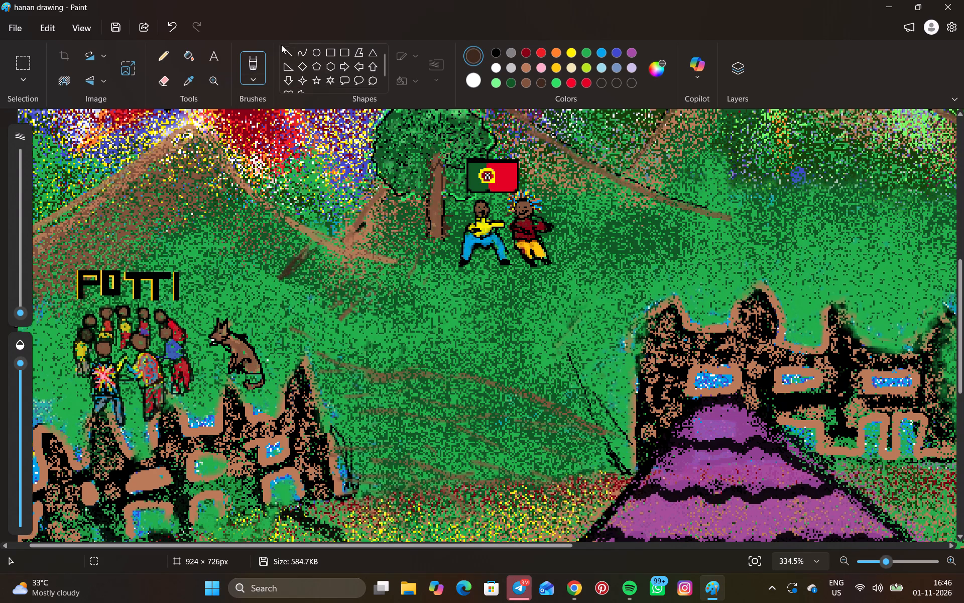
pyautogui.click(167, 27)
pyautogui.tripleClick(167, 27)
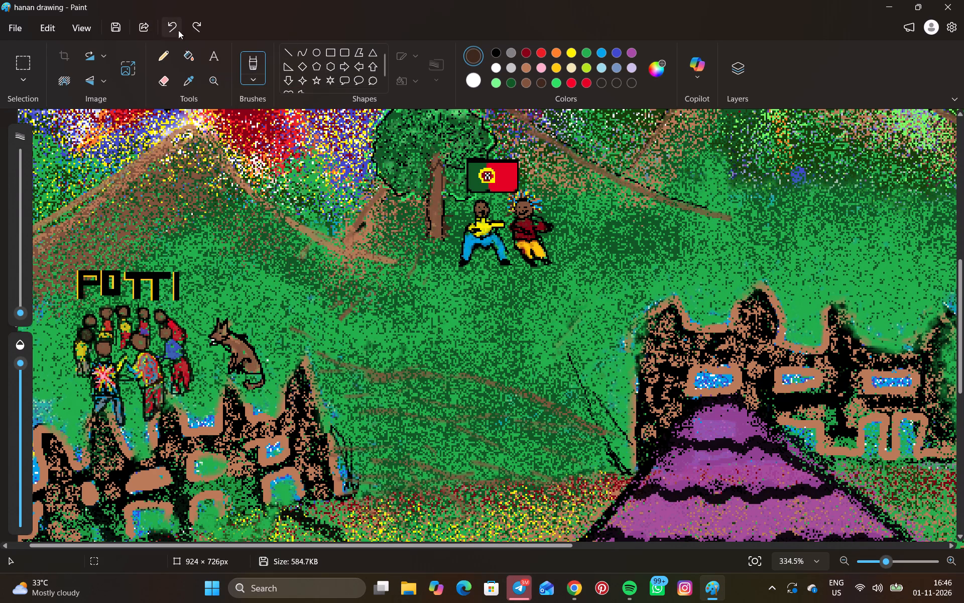
# Paint a light brown trail from the brown mound at the mountain's foot diagonally down towards the seated dog.
pyautogui.click(527, 70)
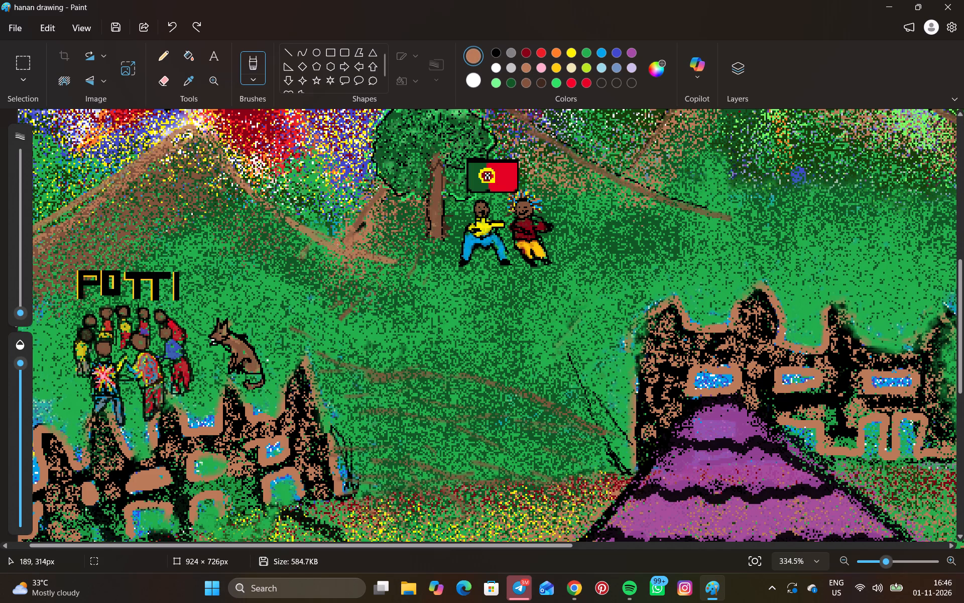
pyautogui.moveTo(324, 243); pyautogui.dragTo(287, 275)
pyautogui.moveTo(287, 275); pyautogui.dragTo(257, 290)
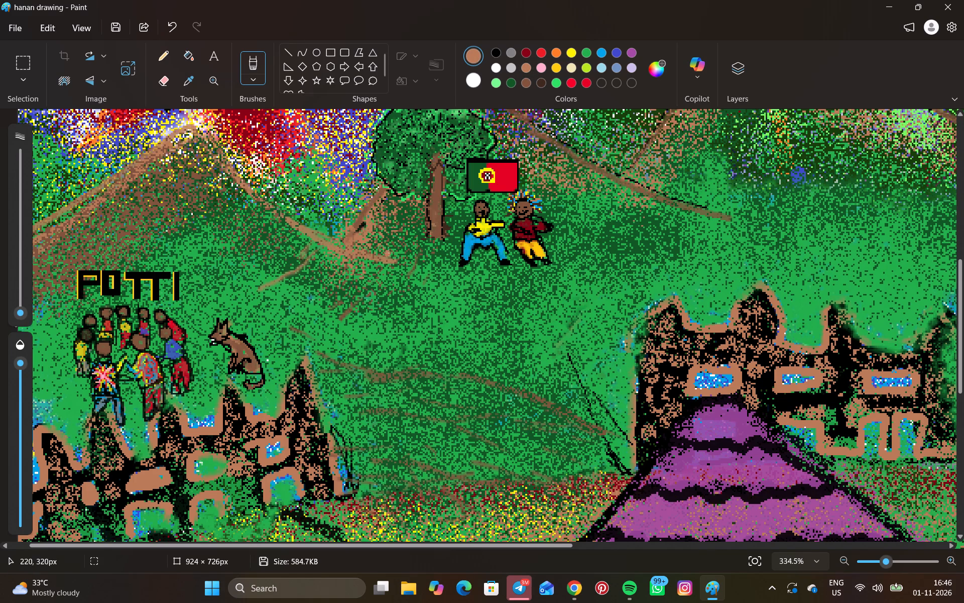
# Paint a second, curving light brown trail from the mound down to the fence's tallest peak, thickening its lower part.
pyautogui.click(369, 237)
pyautogui.moveTo(369, 240); pyautogui.dragTo(371, 253)
pyautogui.moveTo(371, 232); pyautogui.dragTo(376, 249)
pyautogui.moveTo(376, 249); pyautogui.dragTo(373, 297)
pyautogui.moveTo(371, 233); pyautogui.dragTo(372, 266)
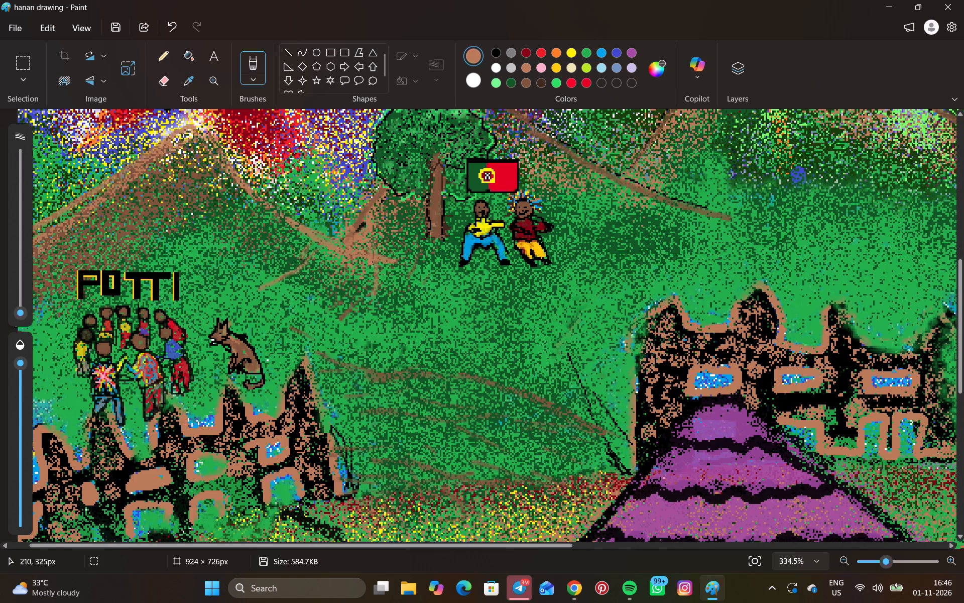
pyautogui.moveTo(372, 266); pyautogui.dragTo(320, 352)
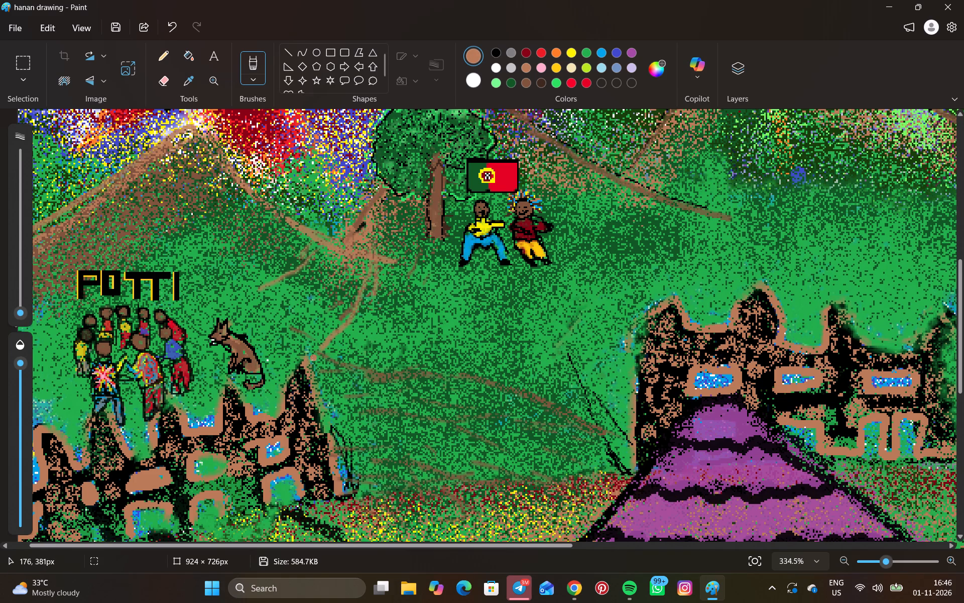
pyautogui.moveTo(359, 325); pyautogui.dragTo(345, 340)
pyautogui.moveTo(359, 323); pyautogui.dragTo(336, 341)
pyautogui.moveTo(342, 335); pyautogui.dragTo(330, 344)
pyautogui.moveTo(334, 338); pyautogui.dragTo(328, 344)
pyautogui.moveTo(339, 333); pyautogui.dragTo(345, 331)
pyautogui.click(359, 318)
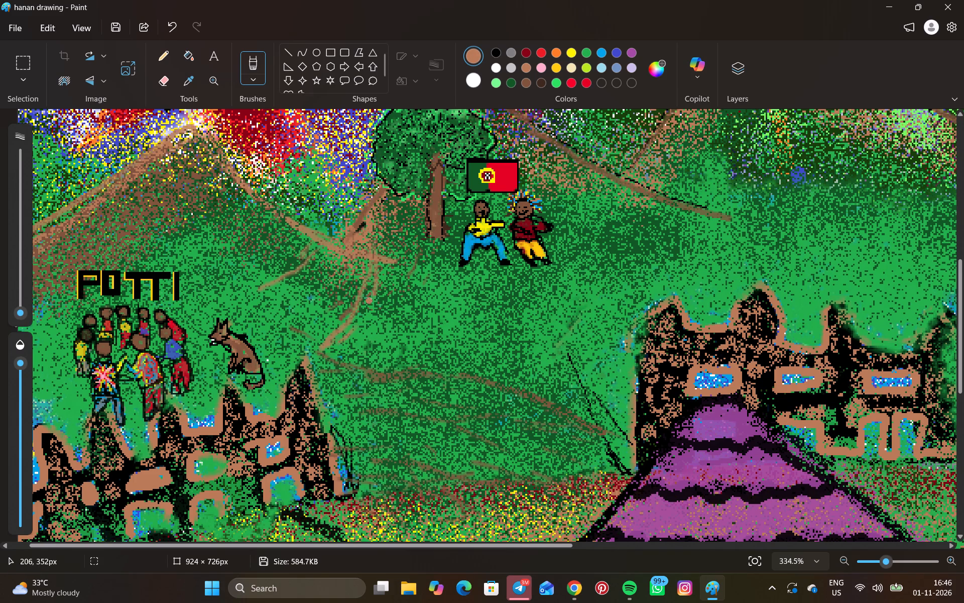
pyautogui.click(371, 299)
# Extend the first light brown trail further down to the seated dog's ears.
pyautogui.moveTo(256, 296); pyautogui.dragTo(228, 312)
pyautogui.moveTo(255, 291); pyautogui.dragTo(235, 301)
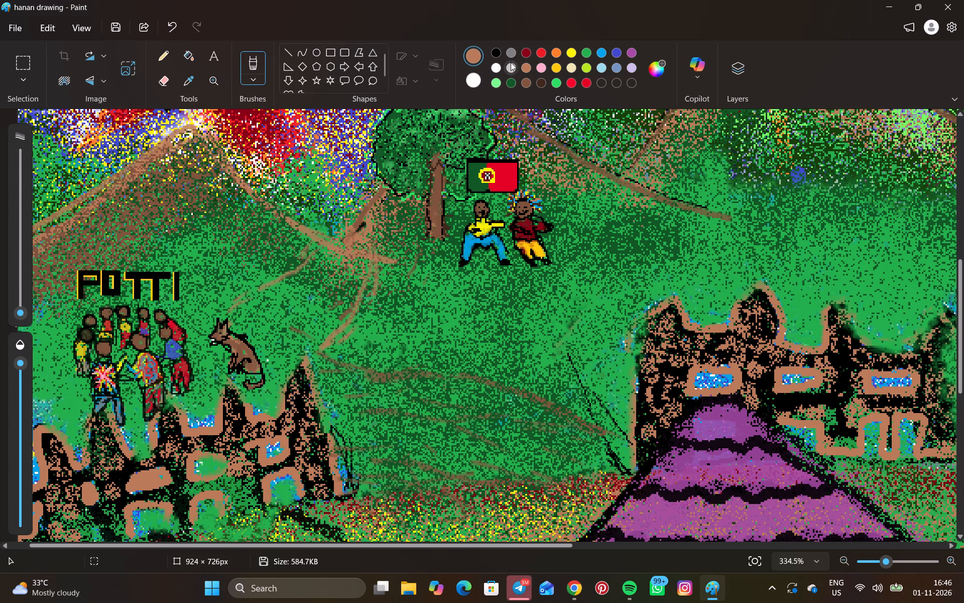
# Paint a filled black round spot beside the brown mound, where the two mountain ridge lines meet.
pyautogui.click(497, 57)
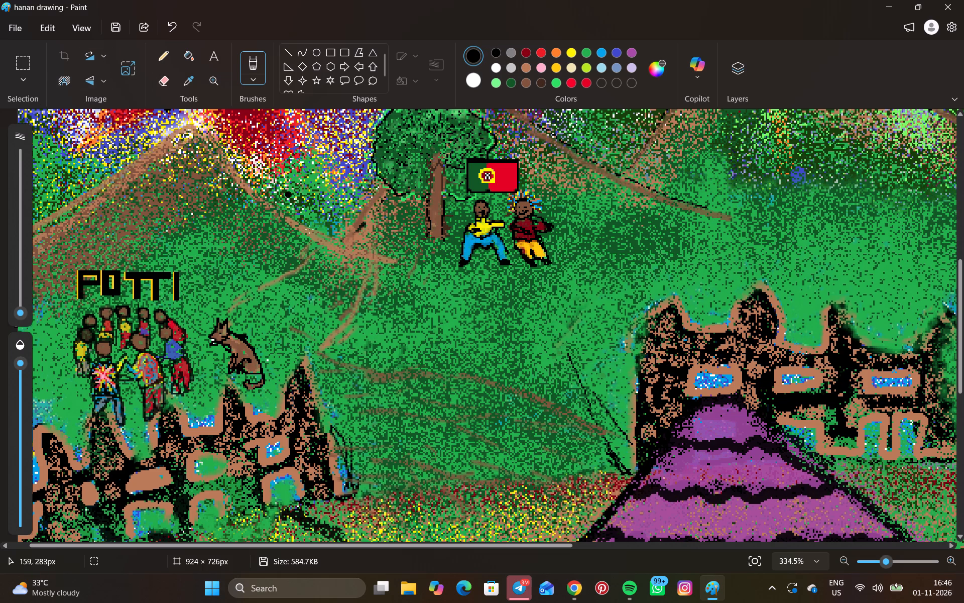
pyautogui.keyDown('ctrl'); pyautogui.scroll(7, 368, 271); pyautogui.keyUp('ctrl')
pyautogui.scroll(-1, 419, 301)
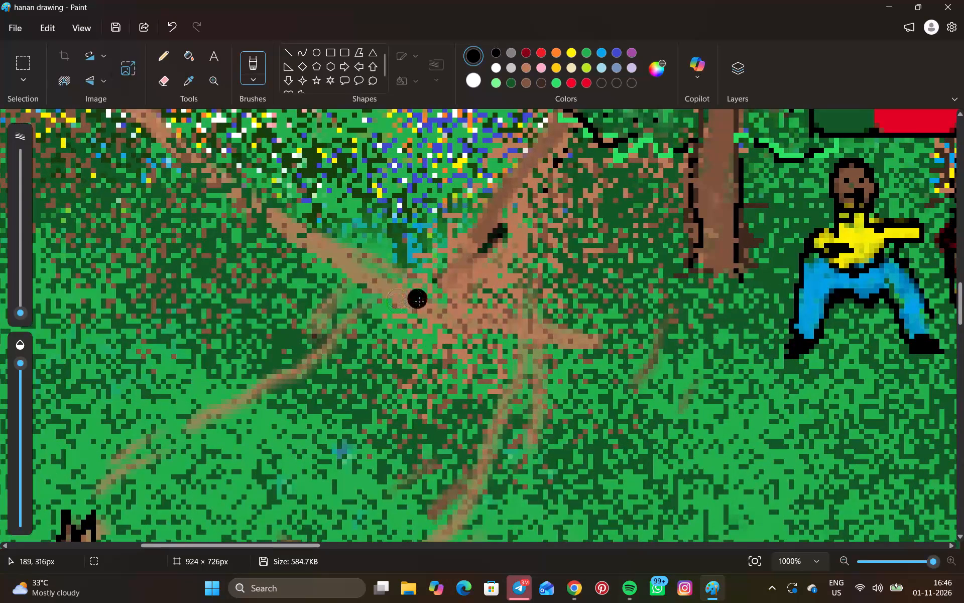
pyautogui.scroll(-1, 419, 301)
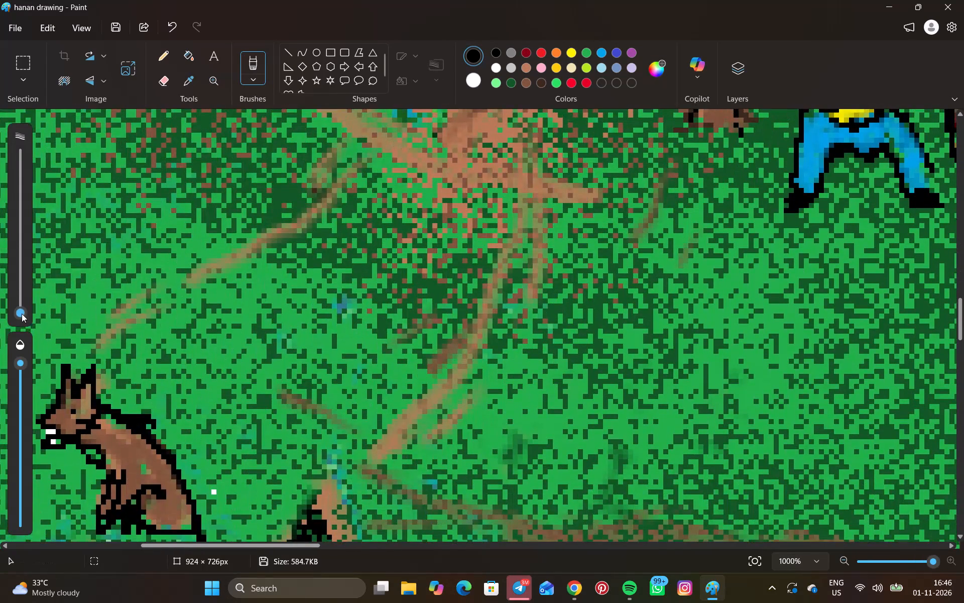
pyautogui.scroll(-1, 22, 314)
pyautogui.moveTo(22, 314); pyautogui.dragTo(26, 333)
pyautogui.keyDown('ctrl'); pyautogui.scroll(-1, 436, 176); pyautogui.keyUp('ctrl')
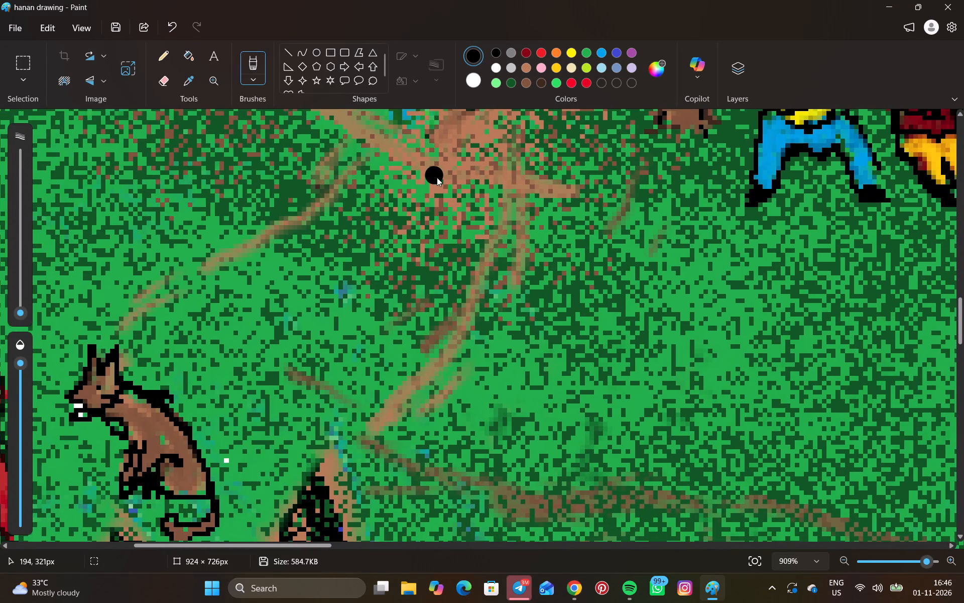
pyautogui.keyDown('ctrl'); pyautogui.scroll(-6, 436, 176); pyautogui.keyUp('ctrl')
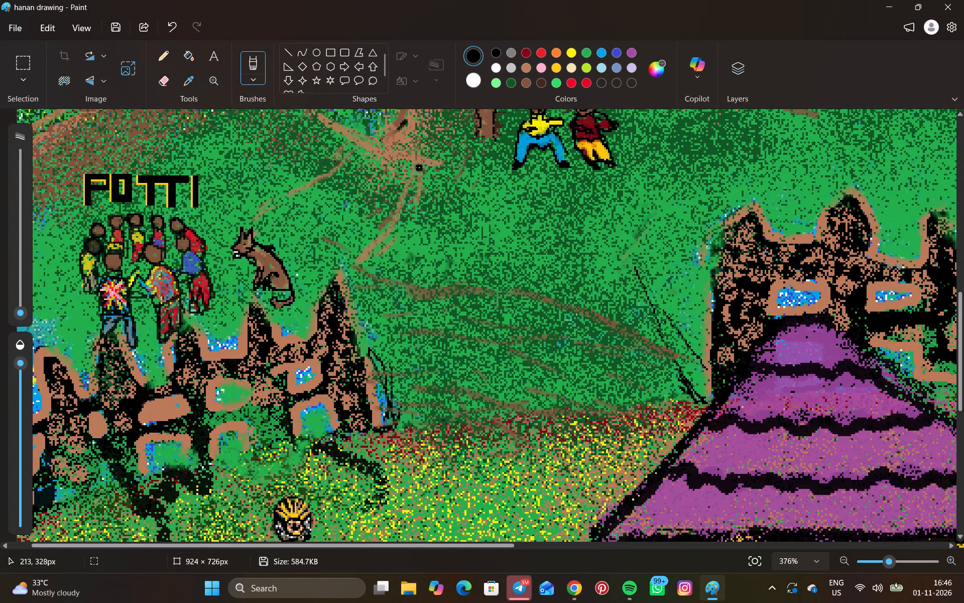
pyautogui.keyDown('ctrl'); pyautogui.scroll(7, 390, 154); pyautogui.keyUp('ctrl')
pyautogui.moveTo(478, 170); pyautogui.dragTo(493, 202)
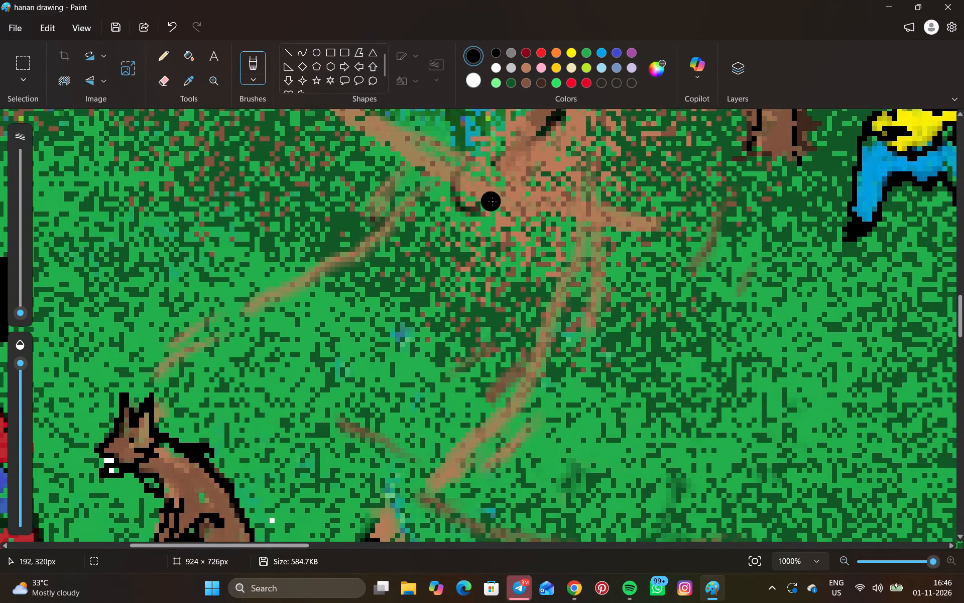
pyautogui.moveTo(493, 202); pyautogui.dragTo(493, 188)
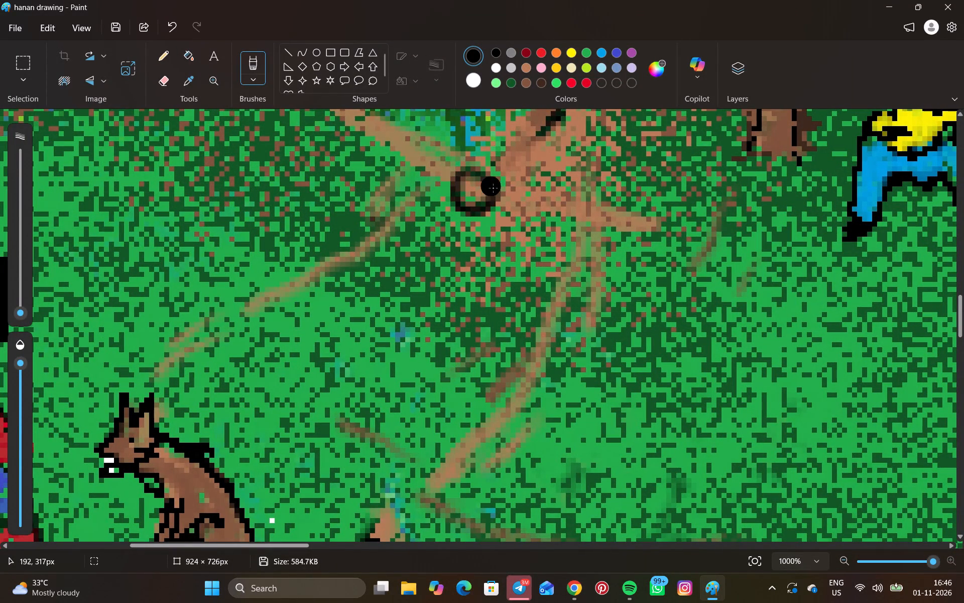
pyautogui.moveTo(493, 188); pyautogui.dragTo(484, 184)
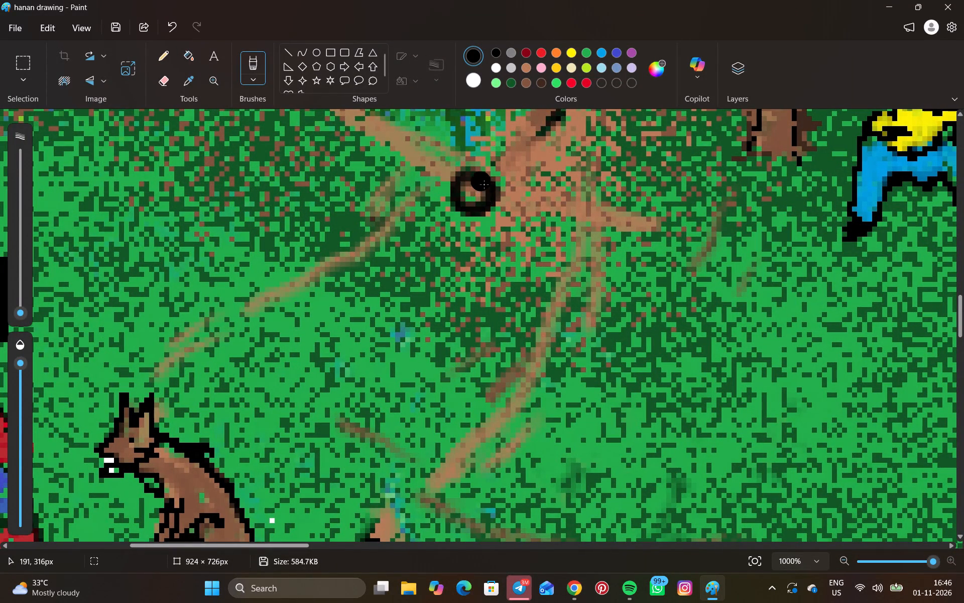
pyautogui.moveTo(484, 184); pyautogui.dragTo(480, 188)
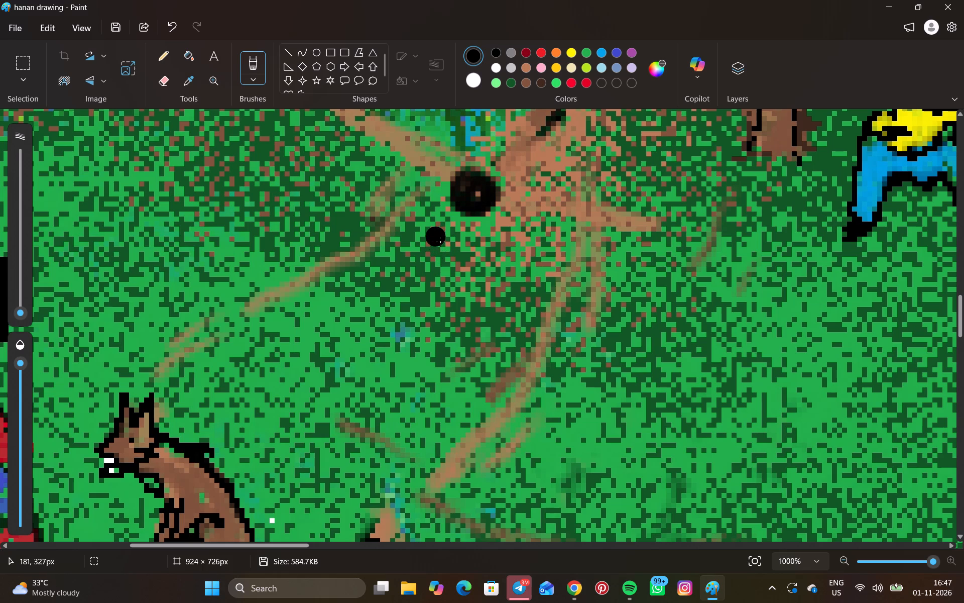
# Add two more filled black round spots in a diagonal row below the first, between the two light brown trails.
pyautogui.click(440, 242)
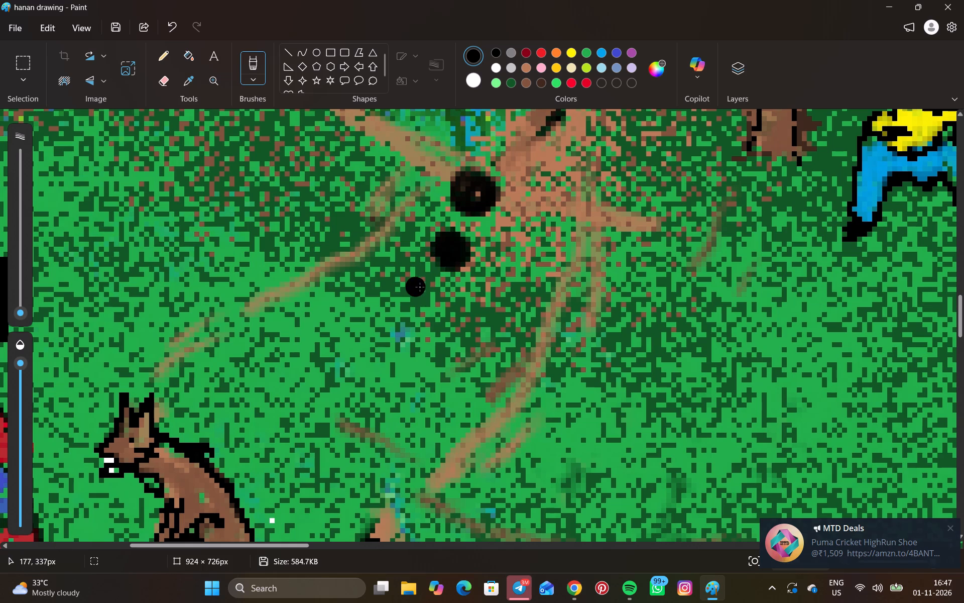
pyautogui.moveTo(416, 279); pyautogui.dragTo(413, 290)
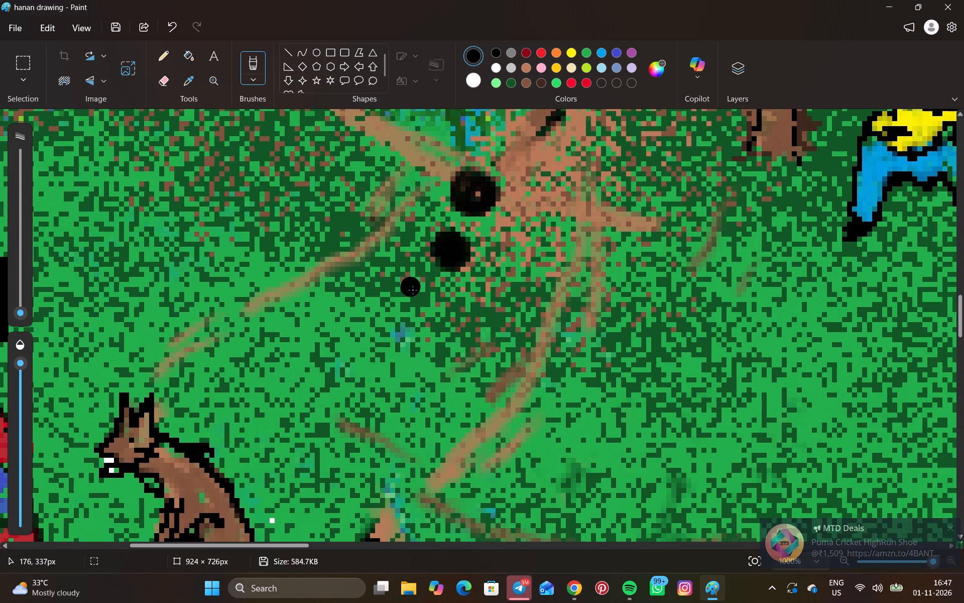
pyautogui.moveTo(413, 290); pyautogui.dragTo(426, 287)
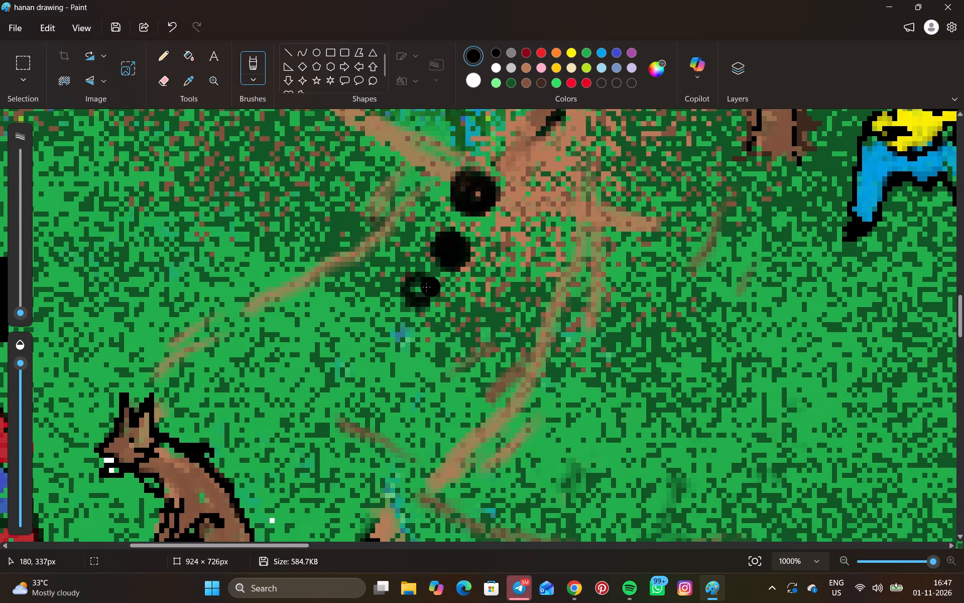
pyautogui.moveTo(426, 287); pyautogui.dragTo(432, 300)
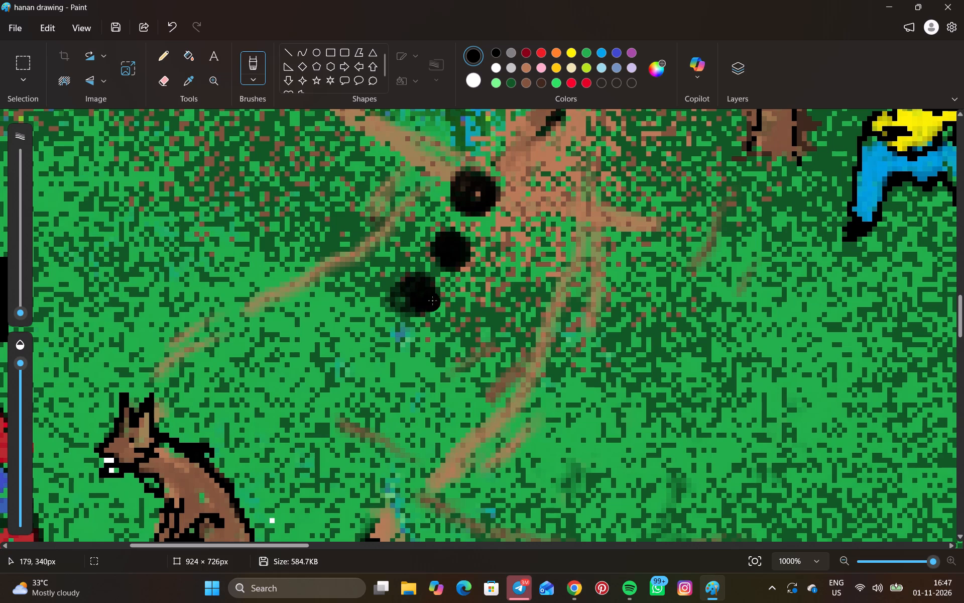
pyautogui.moveTo(432, 300); pyautogui.dragTo(426, 302)
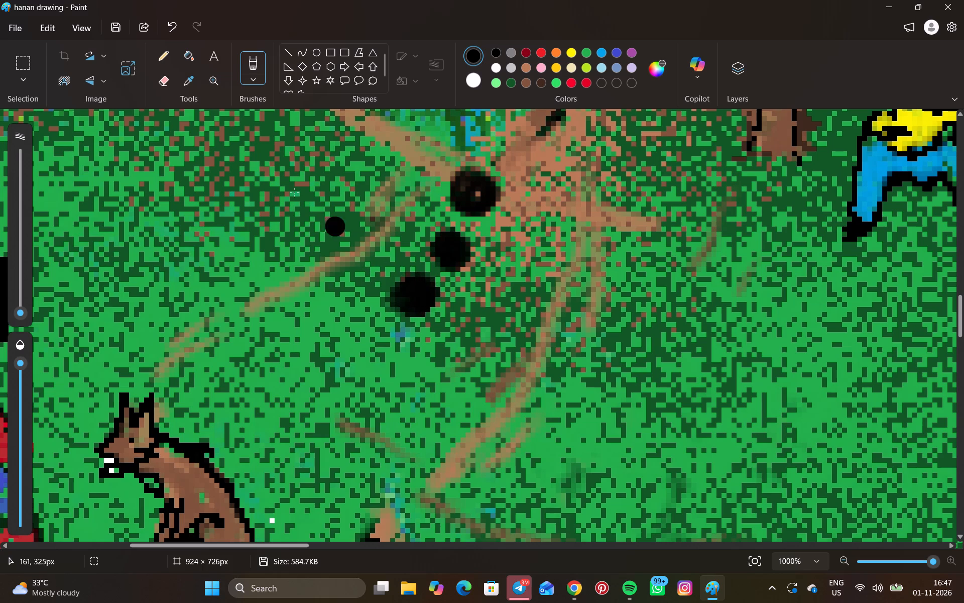
# Undo the black round spots painted between the two light brown trails.
pyautogui.keyDown('ctrl'); pyautogui.scroll(-7, 346, 204); pyautogui.keyUp('ctrl')
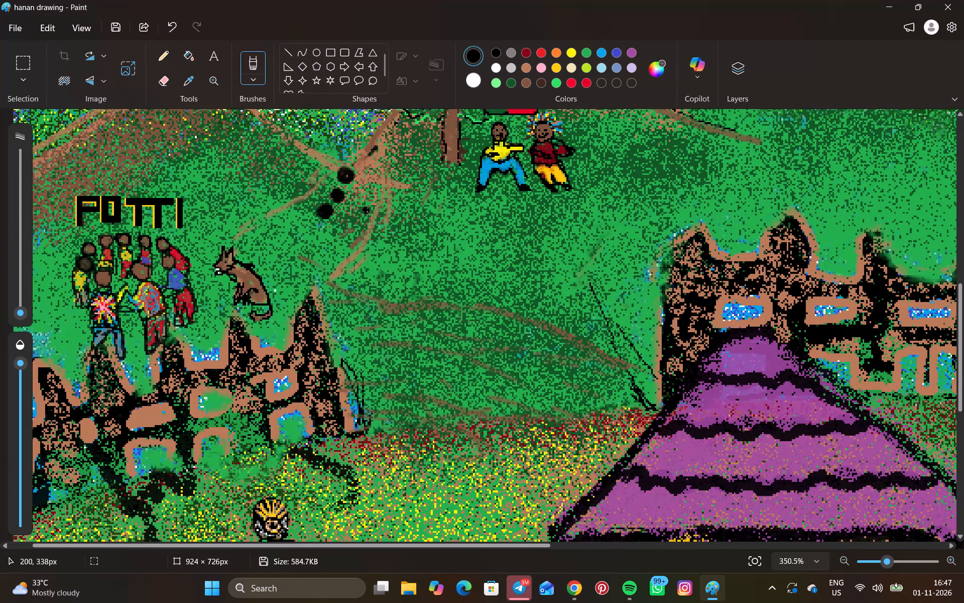
pyautogui.keyDown('ctrl'); pyautogui.scroll(-3, 367, 212); pyautogui.keyUp('ctrl')
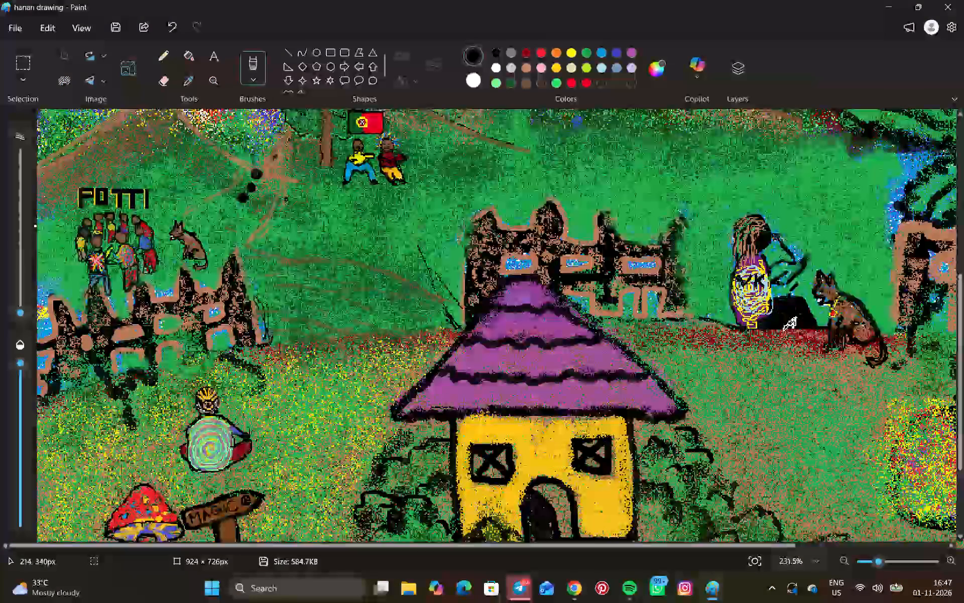
pyautogui.doubleClick(173, 24)
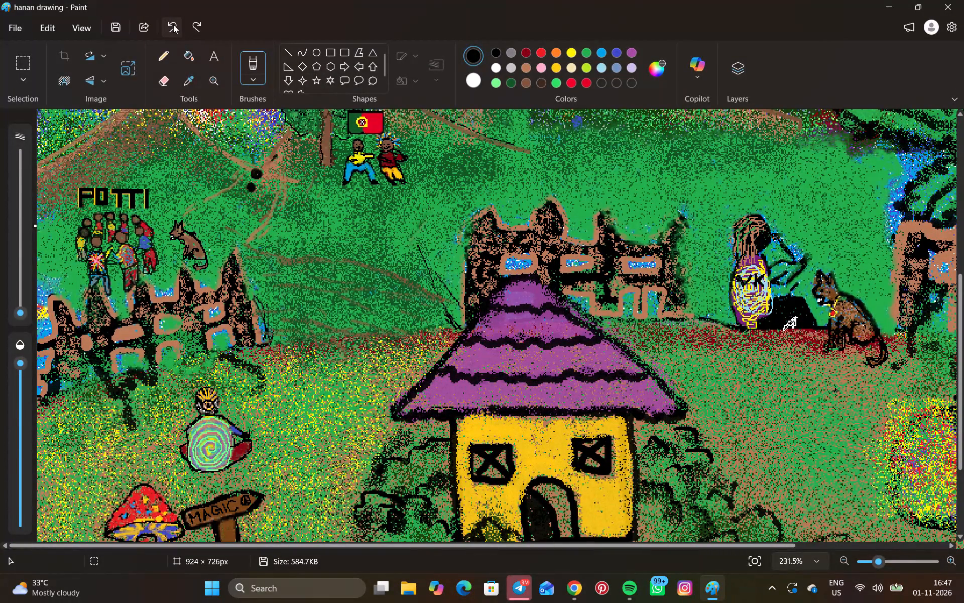
pyautogui.doubleClick(173, 25)
# With a thin, hard-edged black brush, paint two small filled spots just below the brown mound, one diagonally beneath the other.
pyautogui.keyDown('ctrl'); pyautogui.scroll(3, 295, 180); pyautogui.keyUp('ctrl')
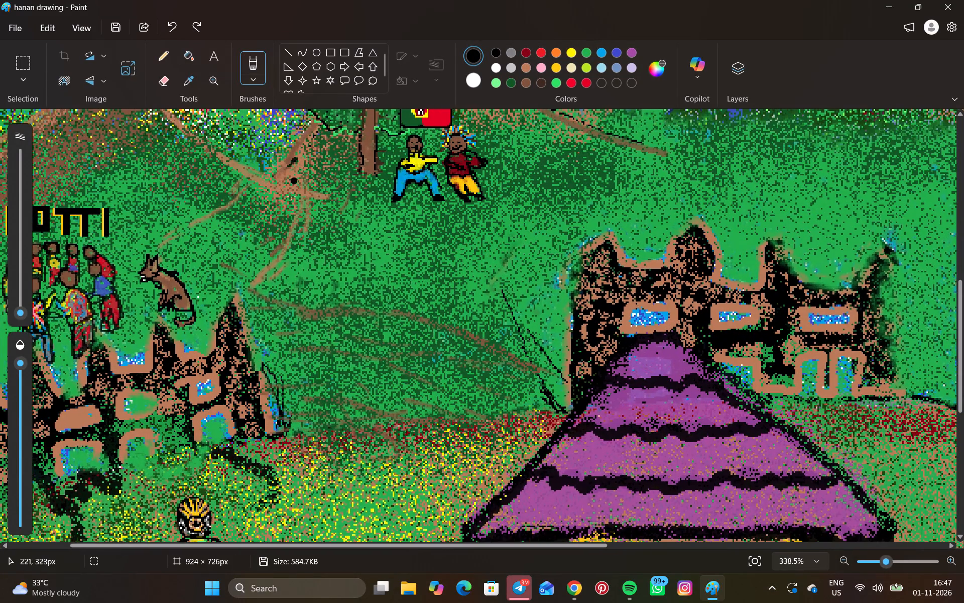
pyautogui.keyDown('ctrl'); pyautogui.scroll(4, 251, 242); pyautogui.keyUp('ctrl')
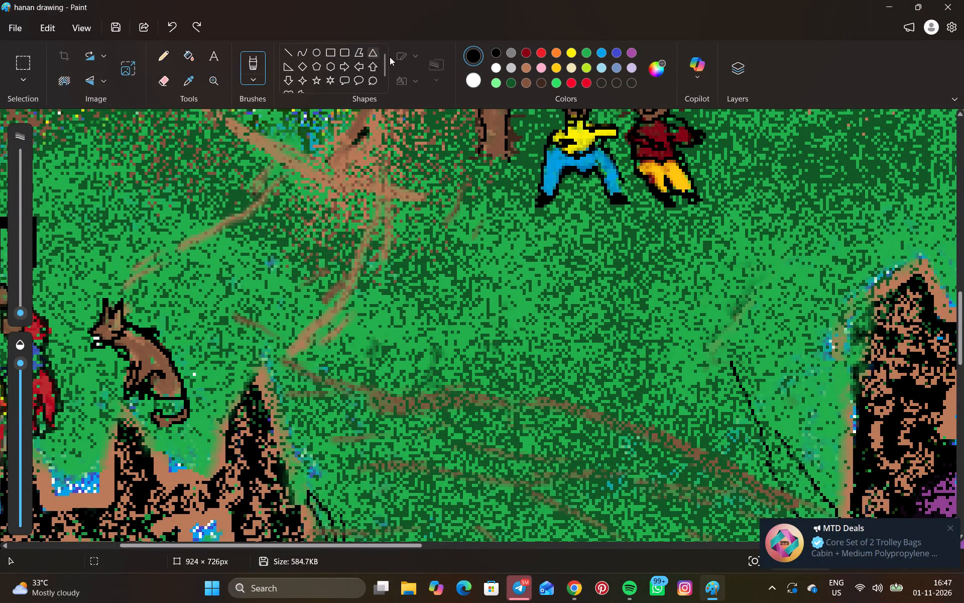
pyautogui.click(251, 75)
pyautogui.click(296, 103)
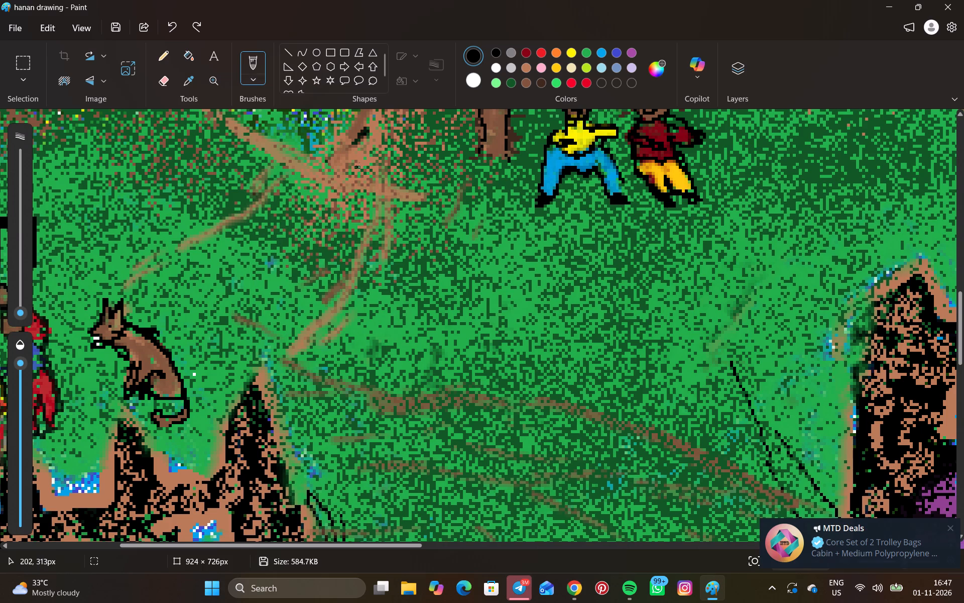
pyautogui.keyDown('ctrl'); pyautogui.scroll(2, 329, 187); pyautogui.keyUp('ctrl')
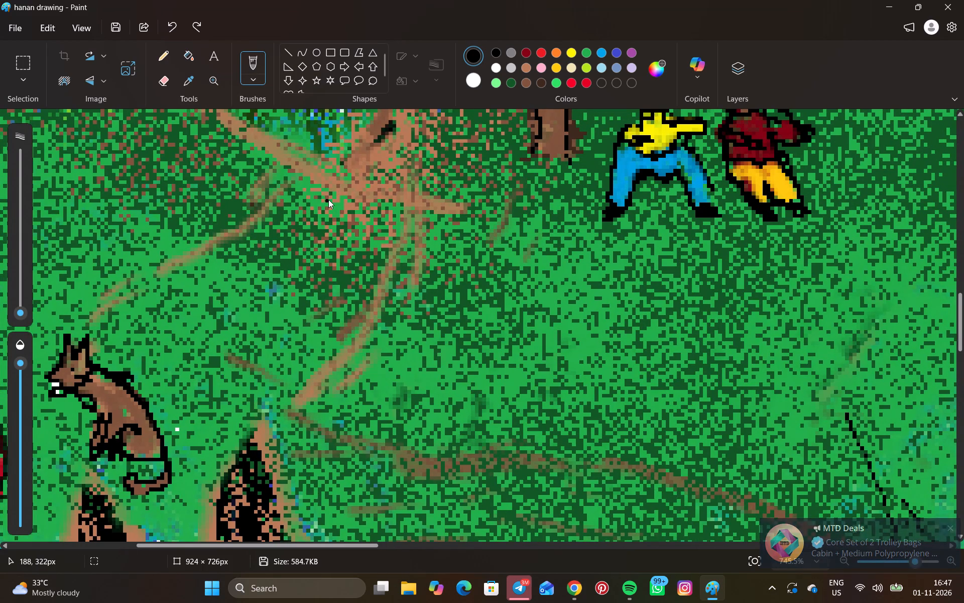
pyautogui.click(328, 199)
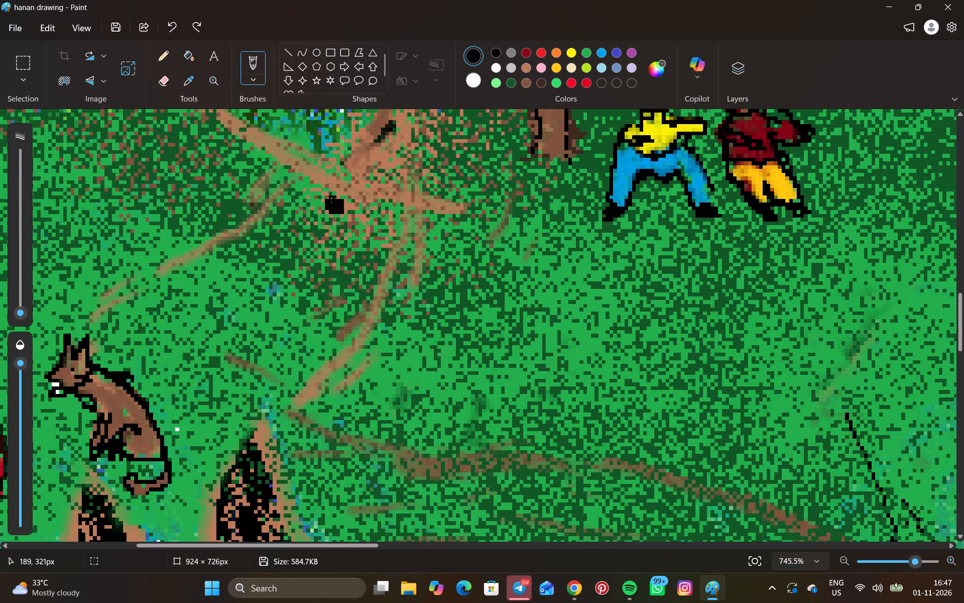
pyautogui.moveTo(319, 223); pyautogui.dragTo(333, 225)
pyautogui.moveTo(333, 225); pyautogui.dragTo(330, 226)
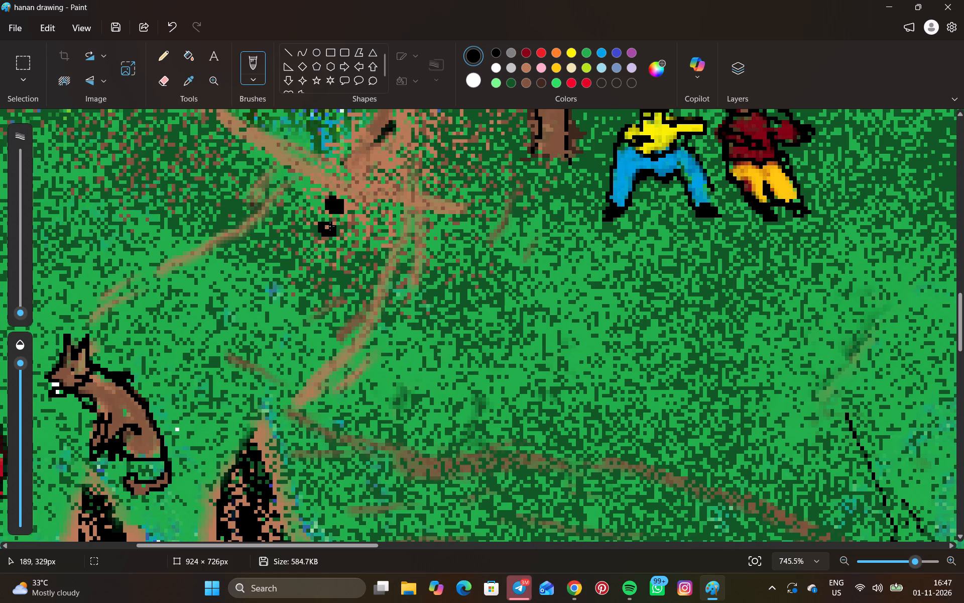
pyautogui.moveTo(330, 226); pyautogui.dragTo(320, 226)
pyautogui.moveTo(320, 226); pyautogui.dragTo(328, 229)
# Paint two more small filled black spots below the first pair, side by side towards the trail leading to the dog.
pyautogui.moveTo(306, 243); pyautogui.dragTo(303, 247)
pyautogui.moveTo(303, 247); pyautogui.dragTo(312, 254)
pyautogui.moveTo(312, 254); pyautogui.dragTo(308, 258)
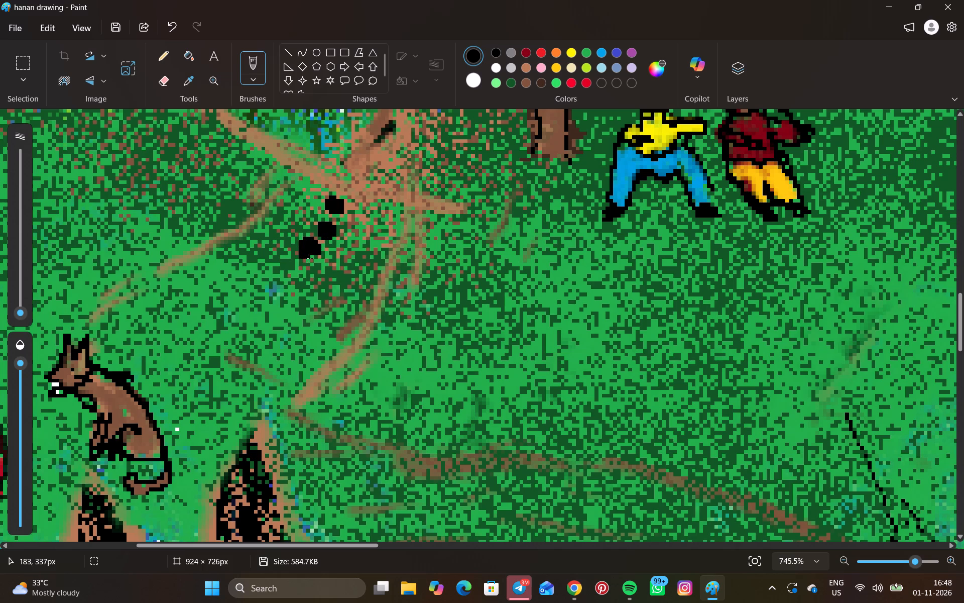
pyautogui.moveTo(308, 258); pyautogui.dragTo(310, 247)
pyautogui.moveTo(275, 236); pyautogui.dragTo(289, 241)
pyautogui.moveTo(289, 241); pyautogui.dragTo(281, 253)
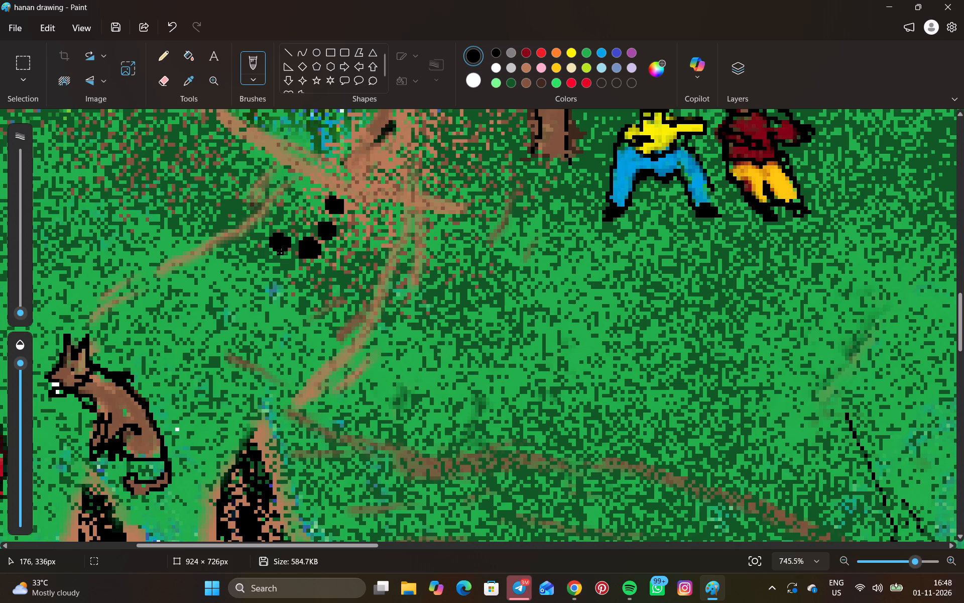
pyautogui.moveTo(281, 253); pyautogui.dragTo(279, 250)
# Paint a row of three small filled black spots beneath the existing ones, spreading between the two light brown trails.
pyautogui.moveTo(329, 264); pyautogui.dragTo(331, 272)
pyautogui.moveTo(331, 272); pyautogui.dragTo(323, 269)
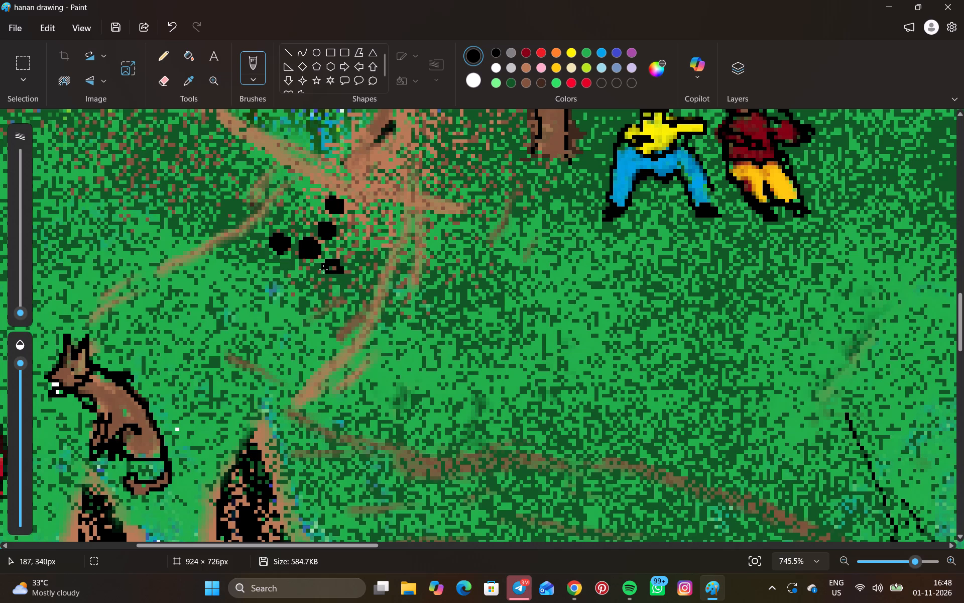
pyautogui.moveTo(323, 269); pyautogui.dragTo(324, 269)
pyautogui.moveTo(286, 274); pyautogui.dragTo(300, 276)
pyautogui.moveTo(300, 276); pyautogui.dragTo(293, 274)
pyautogui.moveTo(264, 266); pyautogui.dragTo(258, 275)
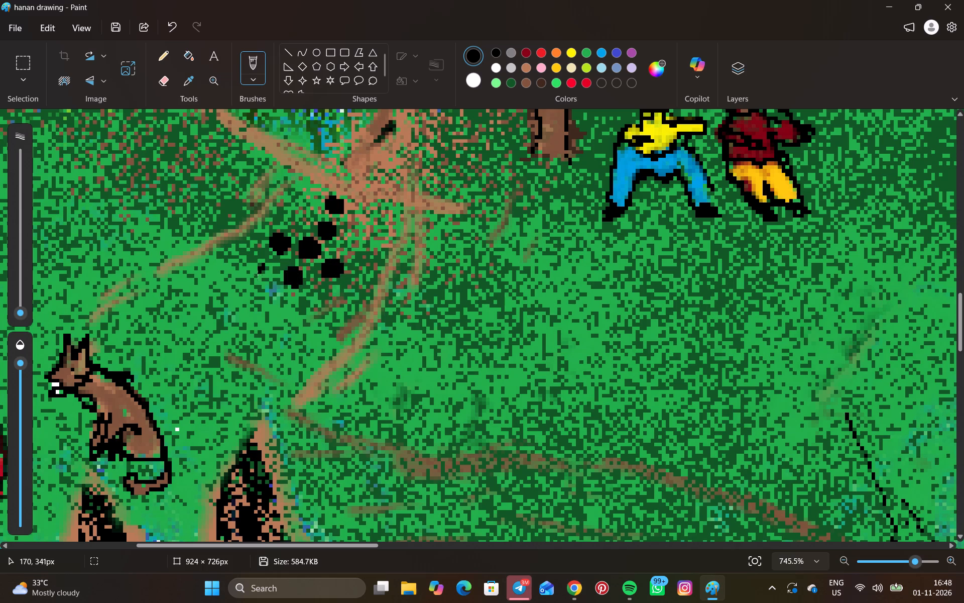
pyautogui.moveTo(258, 275); pyautogui.dragTo(265, 275)
pyautogui.moveTo(265, 275); pyautogui.dragTo(269, 267)
# Paint two more small filled black spots side by side below the row of three, above the dog's level.
pyautogui.keyDown('ctrl'); pyautogui.scroll(-4, 356, 255); pyautogui.keyUp('ctrl')
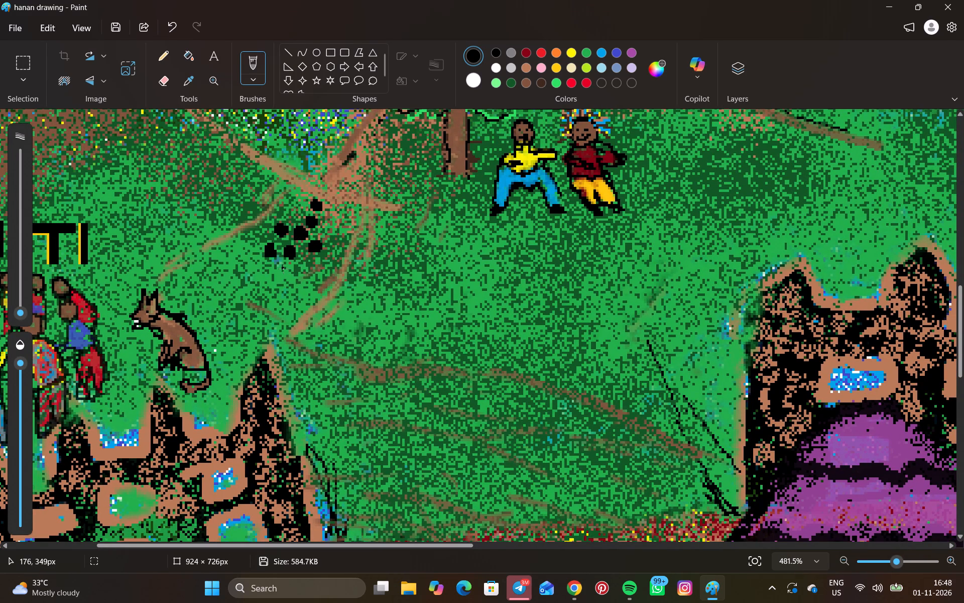
pyautogui.moveTo(282, 267); pyautogui.dragTo(287, 273)
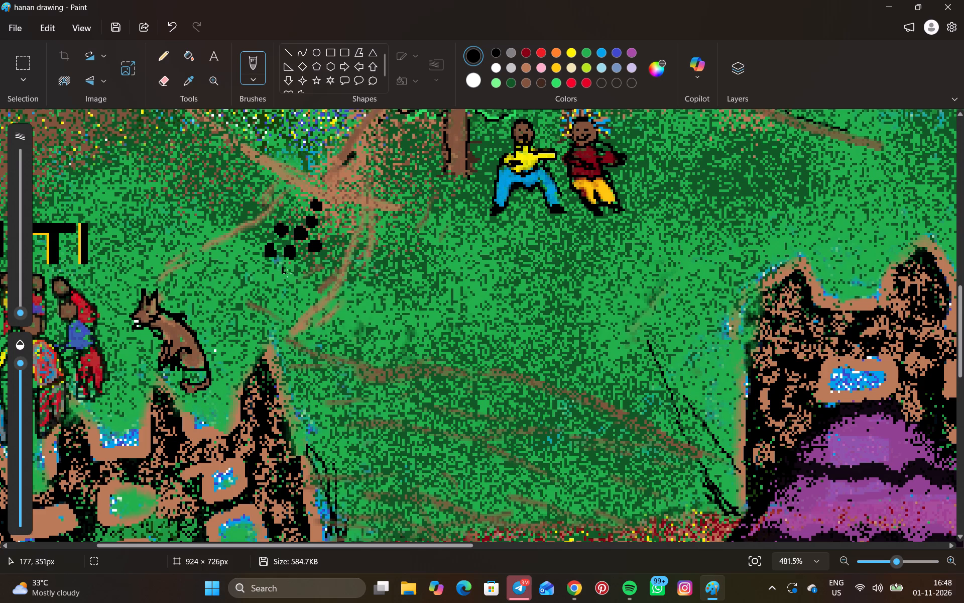
pyautogui.moveTo(287, 273); pyautogui.dragTo(289, 273)
pyautogui.moveTo(289, 273); pyautogui.dragTo(286, 271)
pyautogui.moveTo(286, 271); pyautogui.dragTo(284, 277)
pyautogui.moveTo(263, 266); pyautogui.dragTo(267, 266)
pyautogui.moveTo(267, 266); pyautogui.dragTo(265, 274)
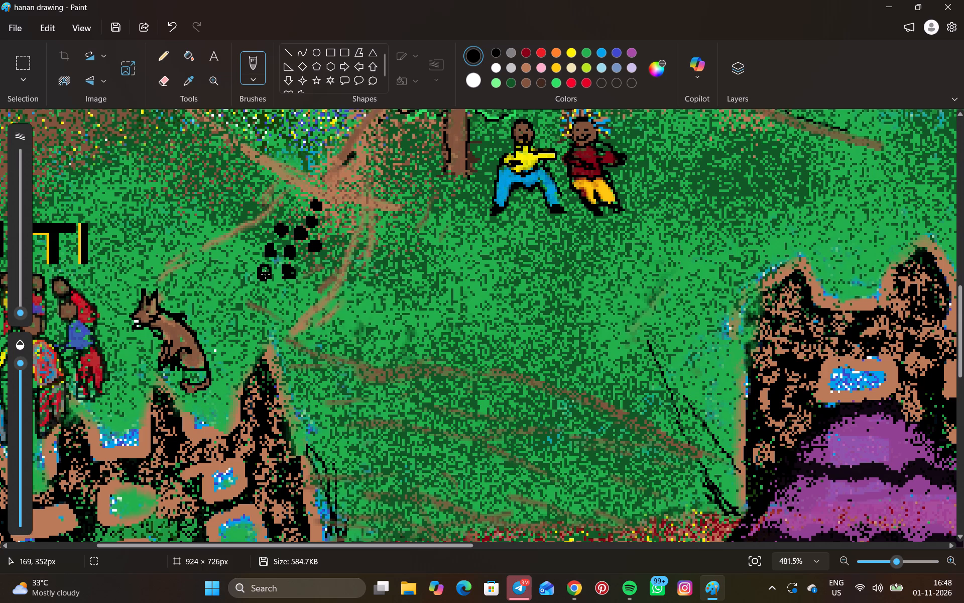
pyautogui.moveTo(265, 274); pyautogui.dragTo(258, 274)
pyautogui.moveTo(258, 274); pyautogui.dragTo(267, 279)
# Touch up the black spot cluster and add a tiny black dot near its top, just below the light brown trail.
pyautogui.click(277, 248)
pyautogui.click(294, 213)
pyautogui.click(295, 215)
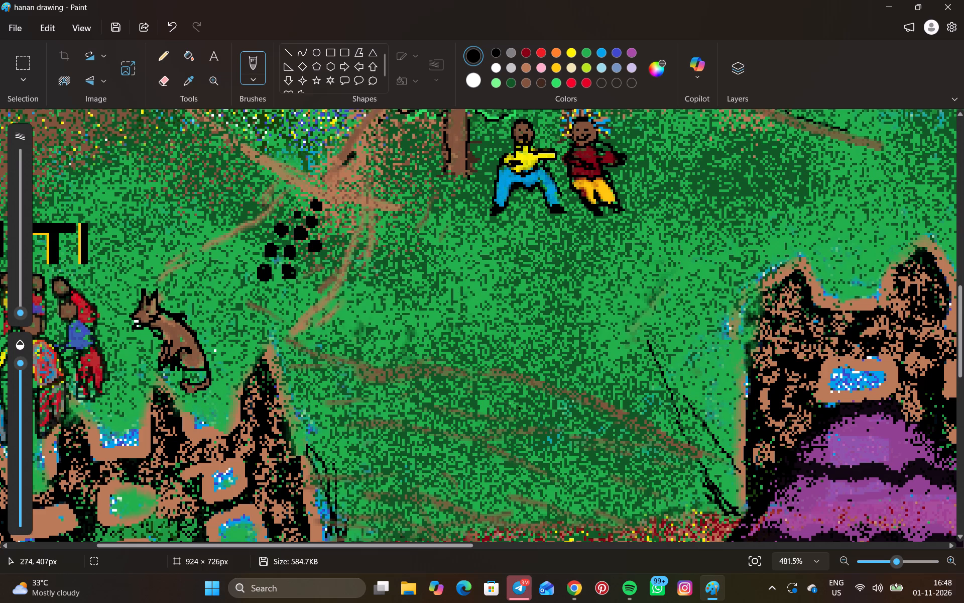
# Join the top two black spots of the cluster with short black strokes beneath the uppermost one.
pyautogui.keyDown('ctrl'); pyautogui.scroll(6, 445, 51); pyautogui.keyUp('ctrl')
pyautogui.keyDown('ctrl'); pyautogui.scroll(4, 351, 251); pyautogui.keyUp('ctrl')
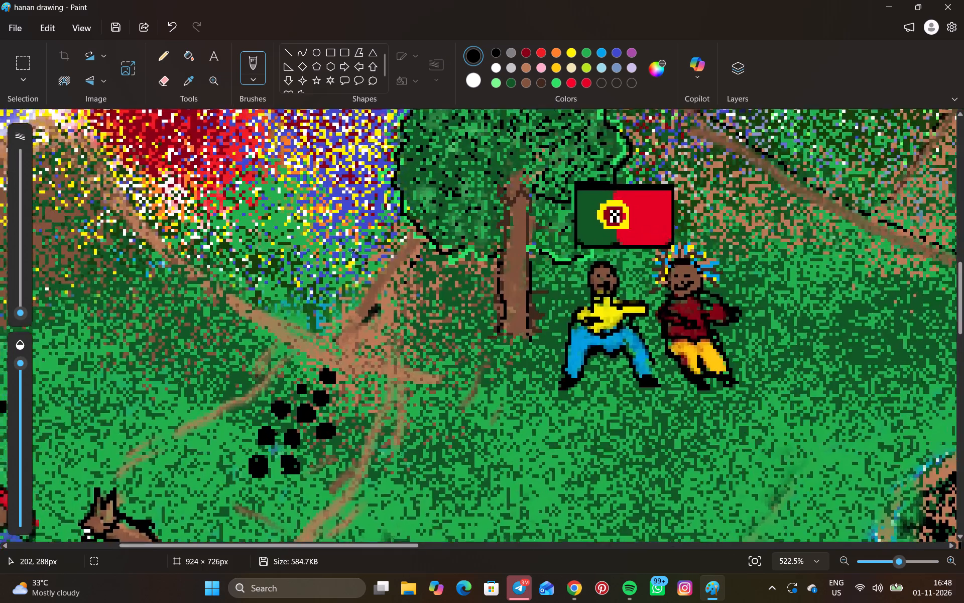
pyautogui.keyDown('ctrl'); pyautogui.scroll(2, 351, 251); pyautogui.keyUp('ctrl')
pyautogui.scroll(-1, 351, 251)
pyautogui.keyDown('ctrl'); pyautogui.scroll(5, 313, 325); pyautogui.keyUp('ctrl')
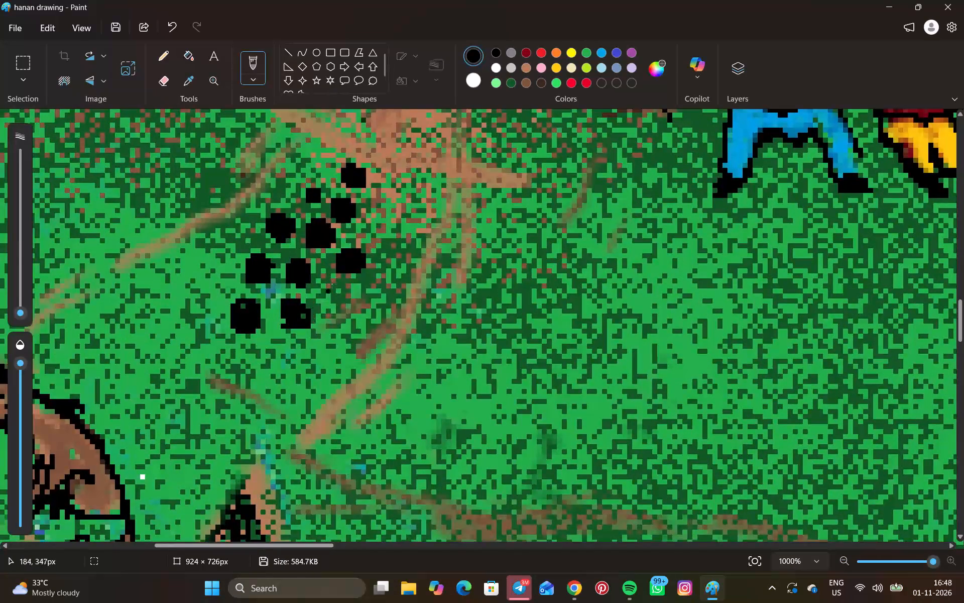
pyautogui.keyDown('ctrl'); pyautogui.scroll(1, 344, 209); pyautogui.keyUp('ctrl')
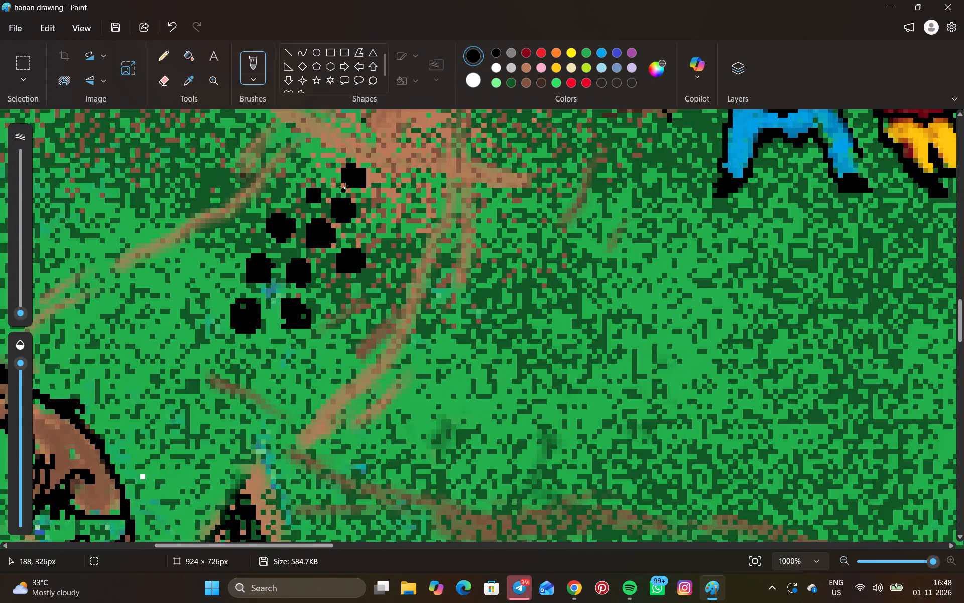
pyautogui.moveTo(344, 187); pyautogui.dragTo(343, 196)
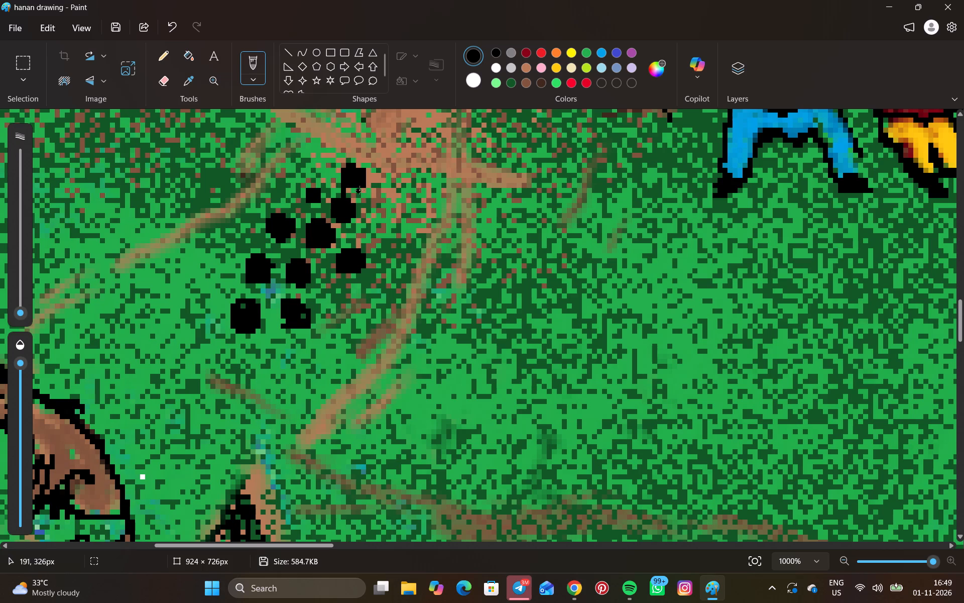
pyautogui.moveTo(361, 189); pyautogui.dragTo(358, 204)
pyautogui.click(358, 205)
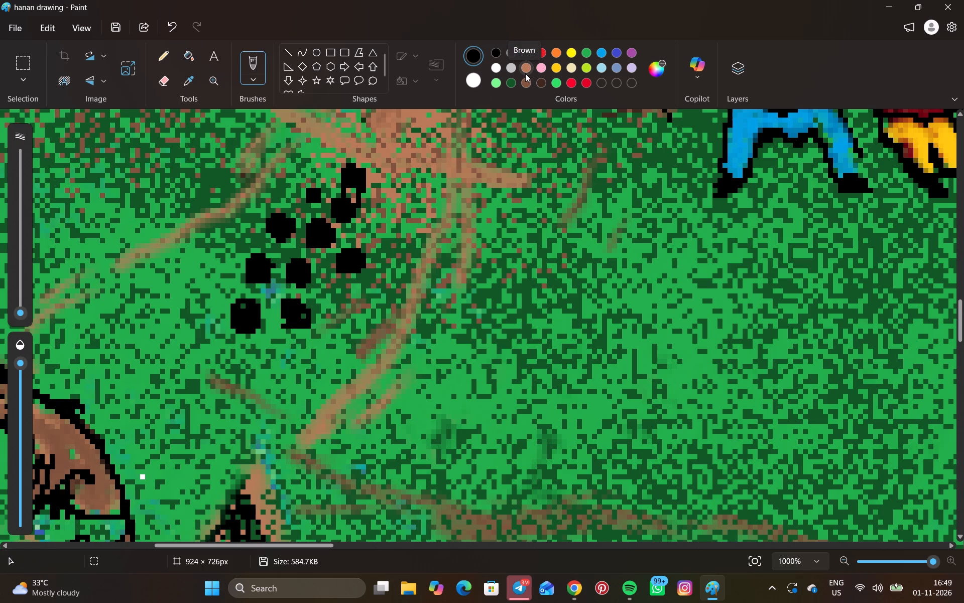
# Shade the uppermost black spot dark brown, switching to a softer round-tipped brush to cover it.
pyautogui.scroll(1, 486, 290)
pyautogui.scroll(-1, 485, 289)
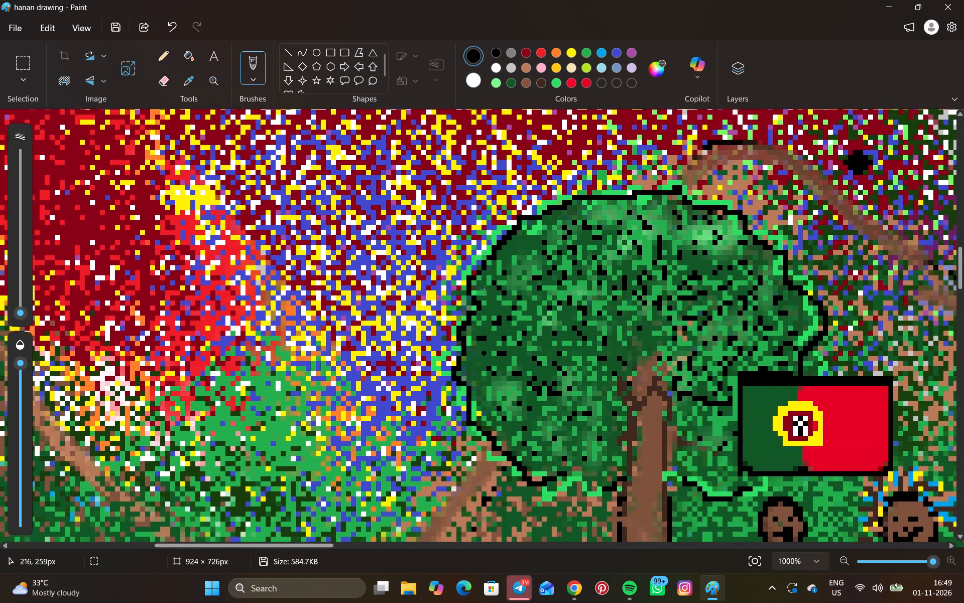
pyautogui.scroll(-1, 484, 289)
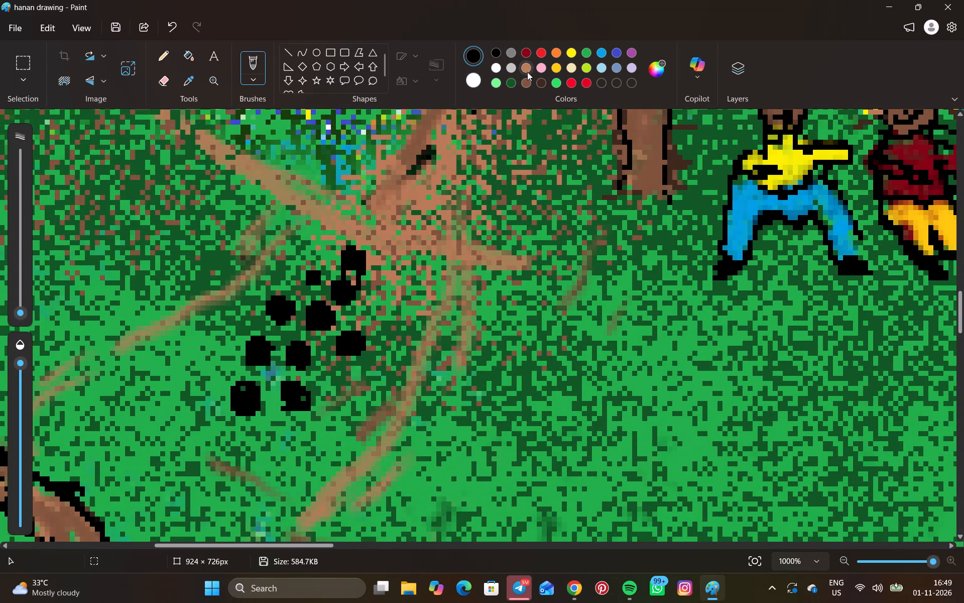
pyautogui.scroll(-1, 527, 72)
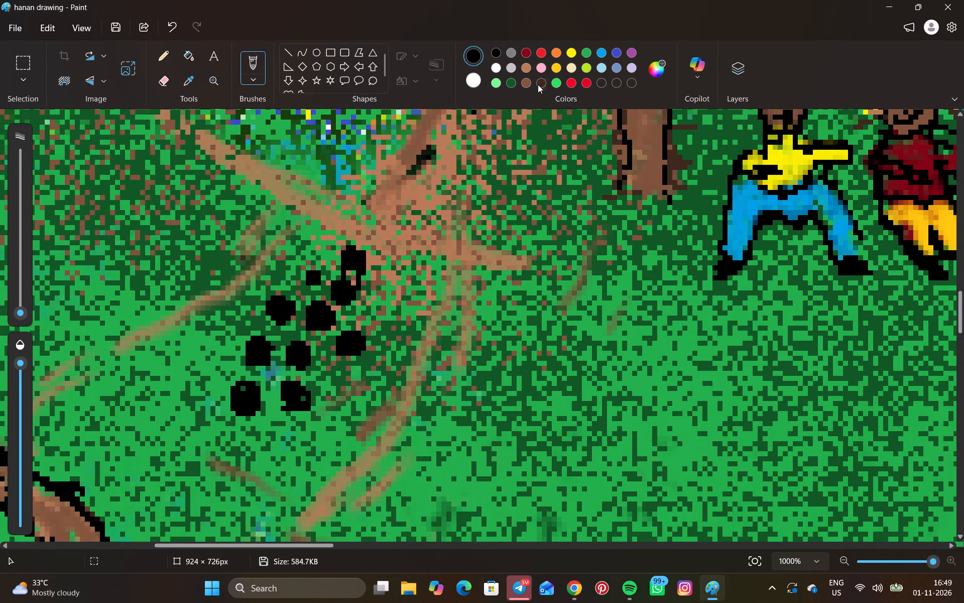
pyautogui.scroll(-1, 538, 84)
pyautogui.click(538, 84)
pyautogui.click(538, 84)
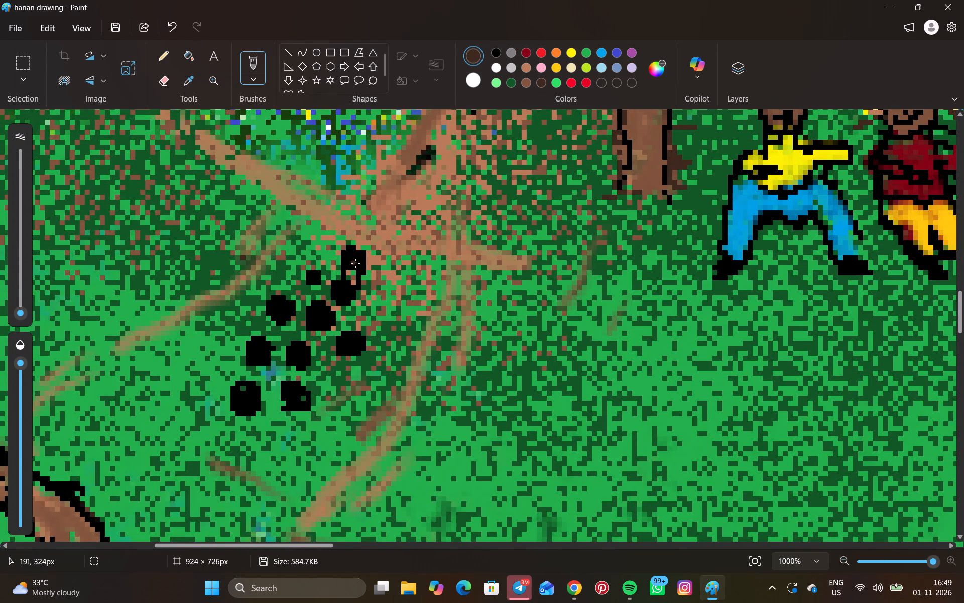
pyautogui.doubleClick(355, 263)
pyautogui.click(351, 255)
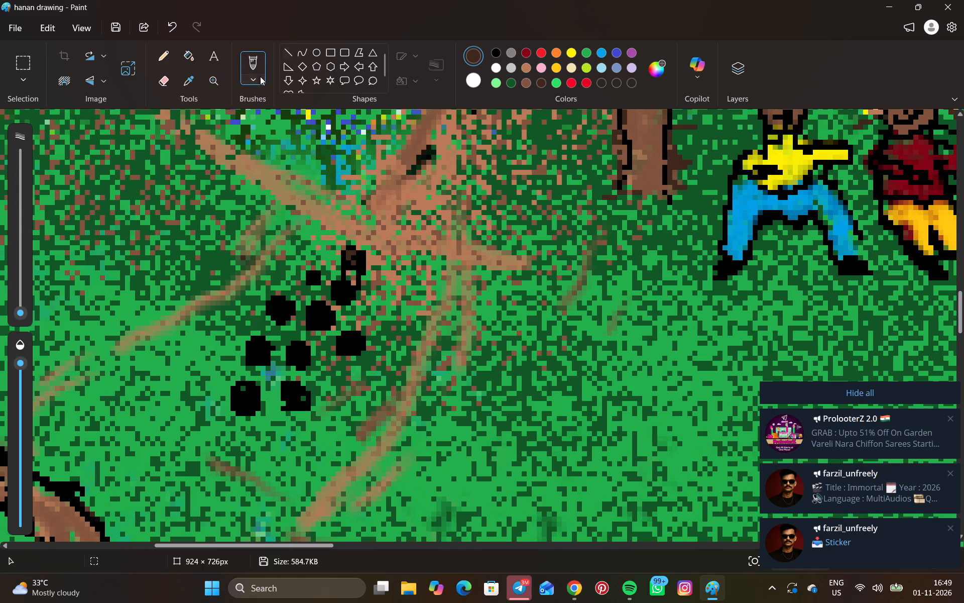
pyautogui.click(260, 77)
pyautogui.click(313, 214)
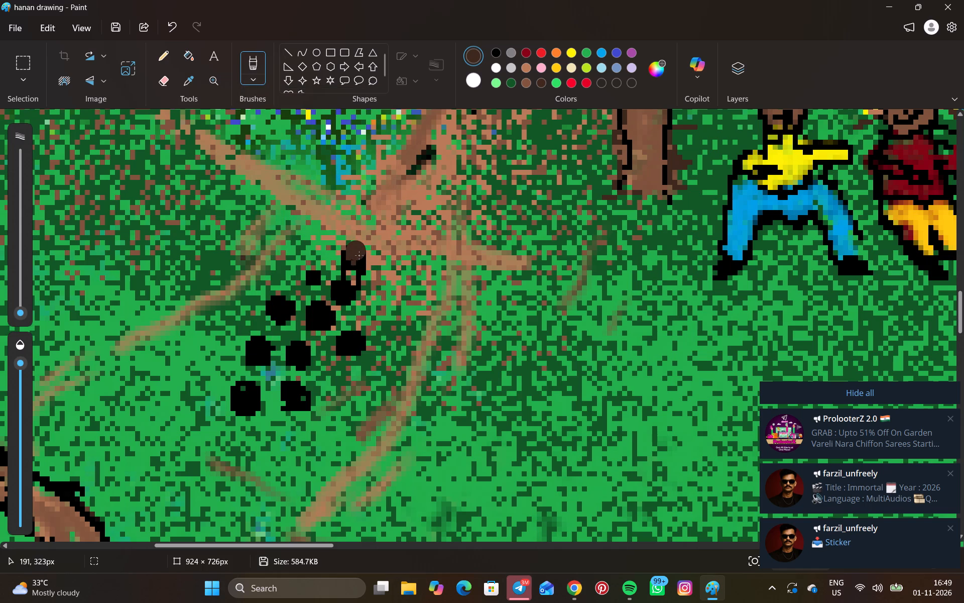
pyautogui.moveTo(354, 257); pyautogui.dragTo(338, 269)
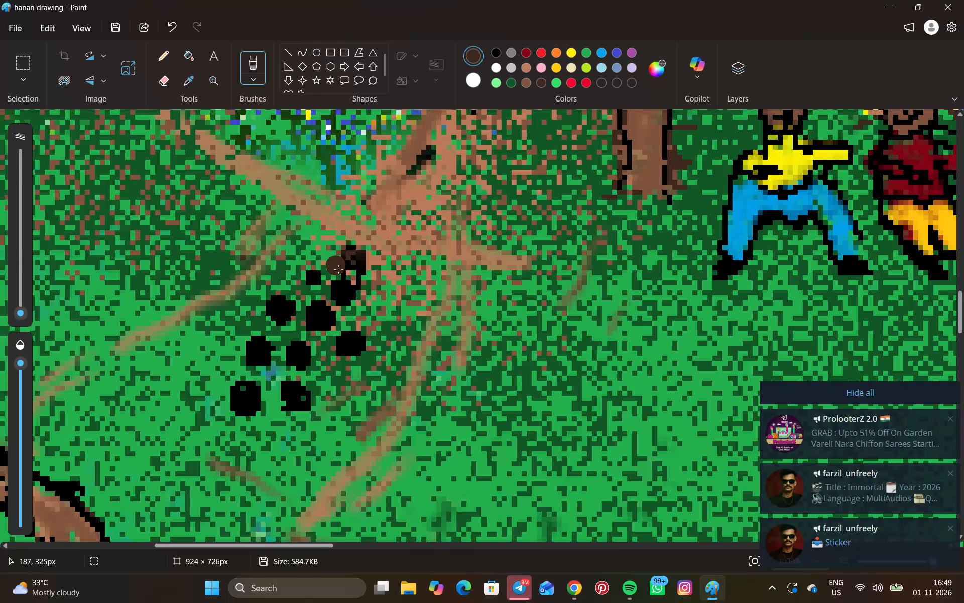
pyautogui.moveTo(338, 269); pyautogui.dragTo(356, 250)
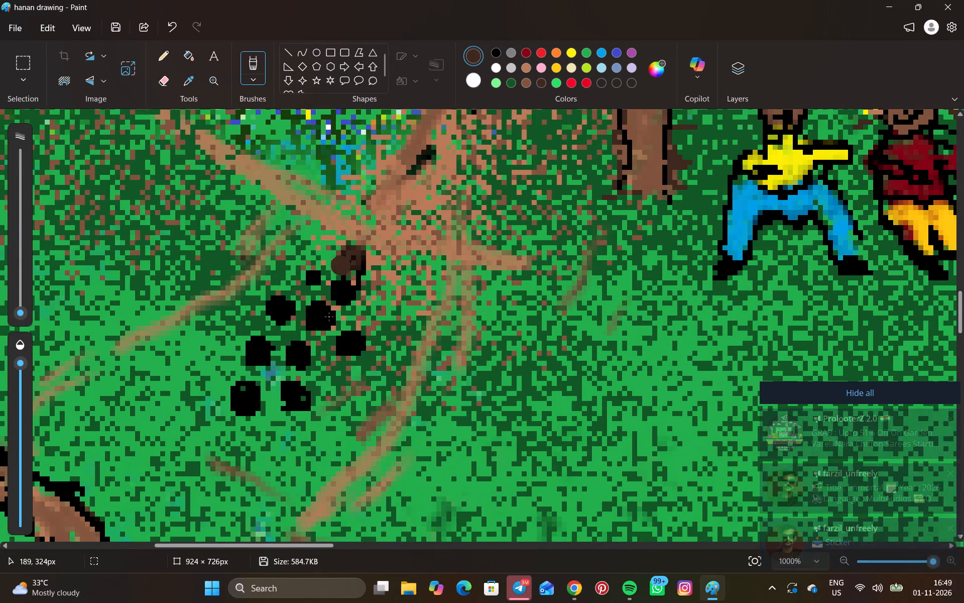
# Shade the second spot, the larger spot diagonally below it and the tiny dot near the cluster's top dark brown.
pyautogui.moveTo(343, 289); pyautogui.dragTo(343, 288)
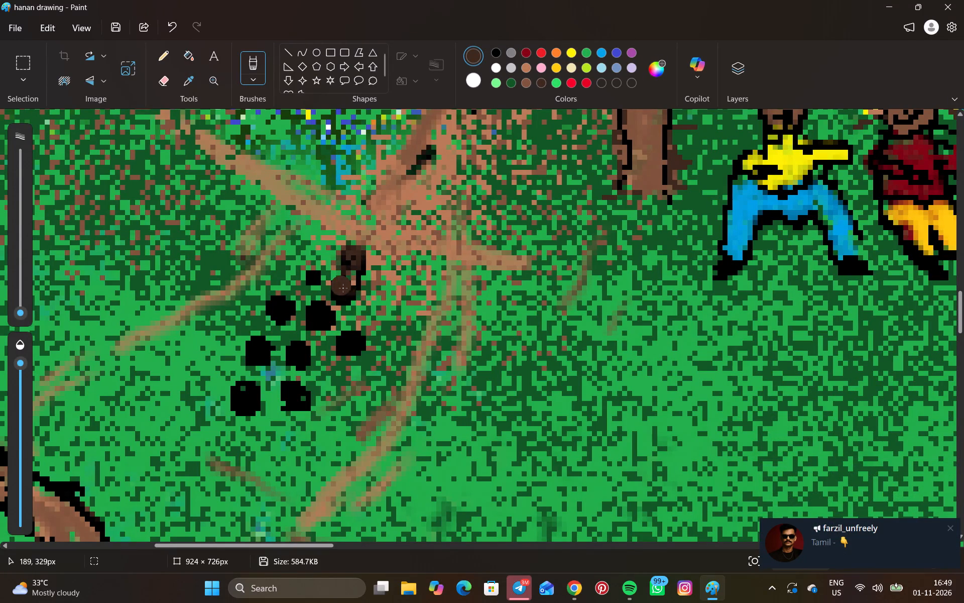
pyautogui.moveTo(343, 288); pyautogui.dragTo(339, 301)
pyautogui.moveTo(316, 316); pyautogui.dragTo(311, 315)
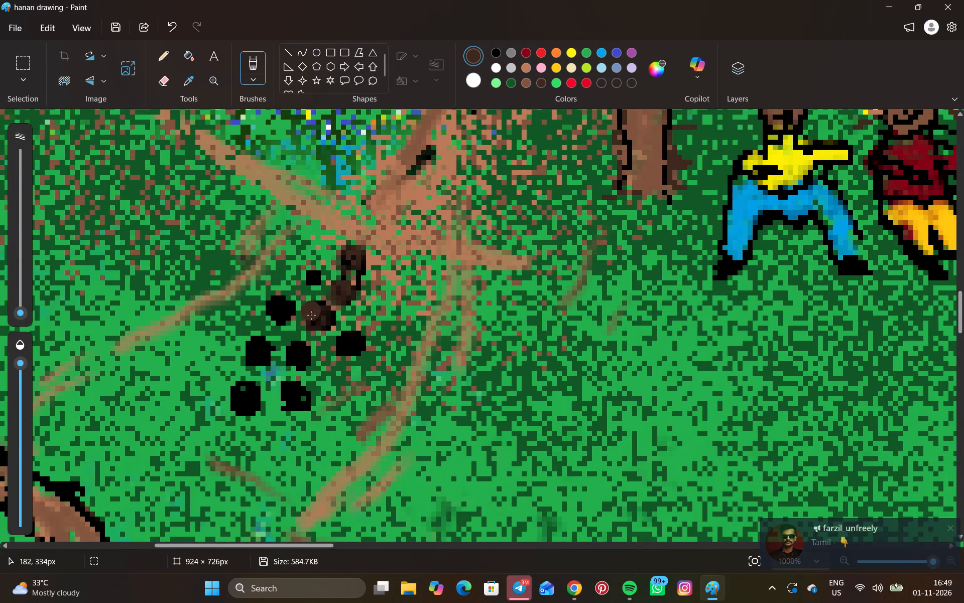
pyautogui.moveTo(311, 315); pyautogui.dragTo(315, 309)
pyautogui.moveTo(315, 275); pyautogui.dragTo(308, 279)
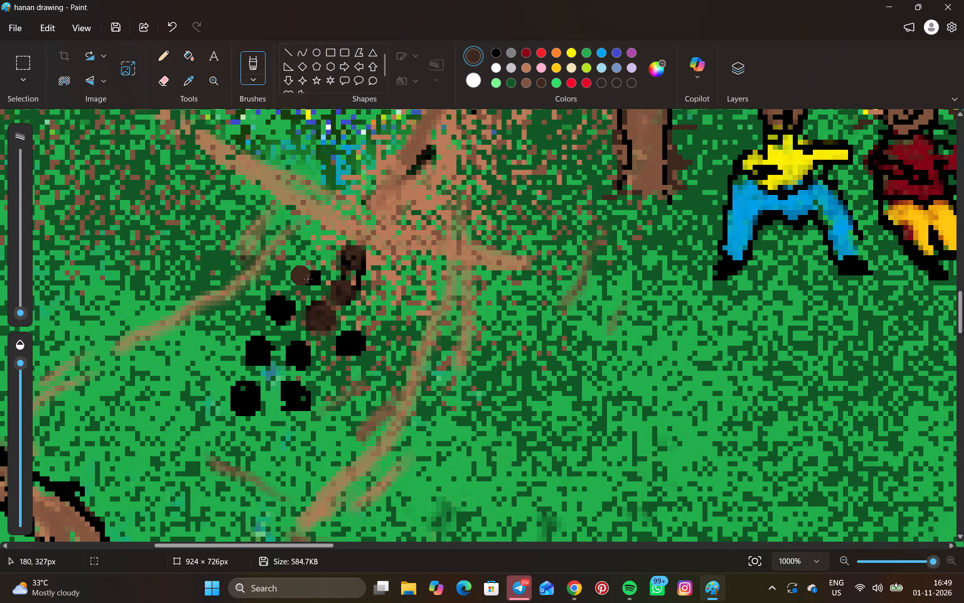
pyautogui.moveTo(308, 279); pyautogui.dragTo(314, 286)
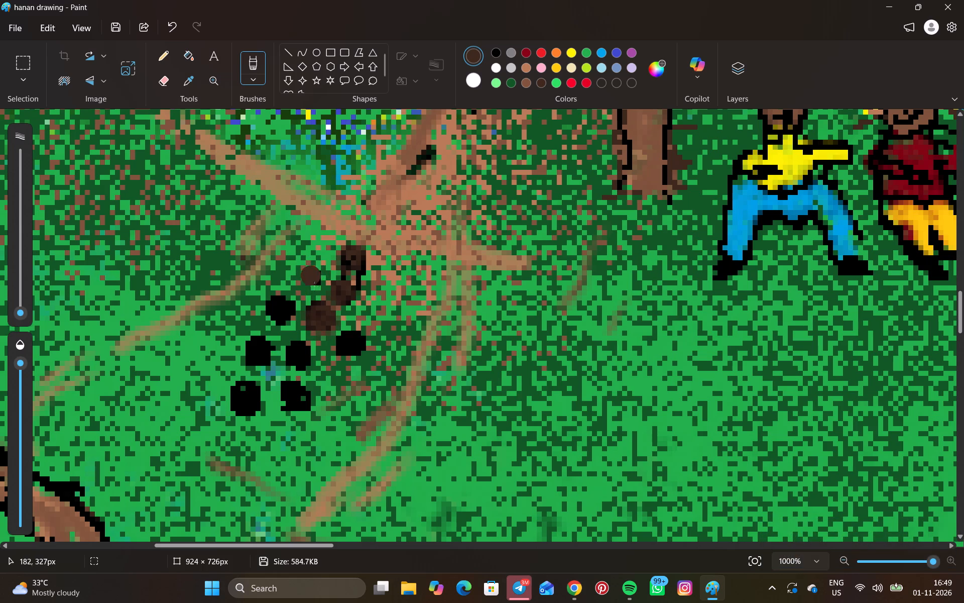
pyautogui.moveTo(314, 286); pyautogui.dragTo(316, 282)
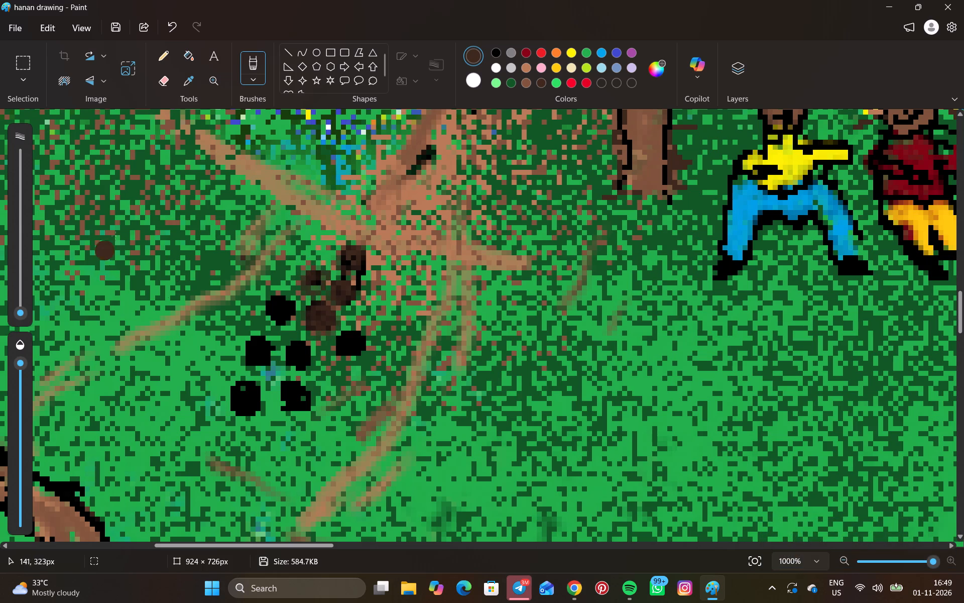
# Shade the spot left of the cluster's centre and the row of three spots beneath it dark brown.
pyautogui.moveTo(278, 310); pyautogui.dragTo(285, 313)
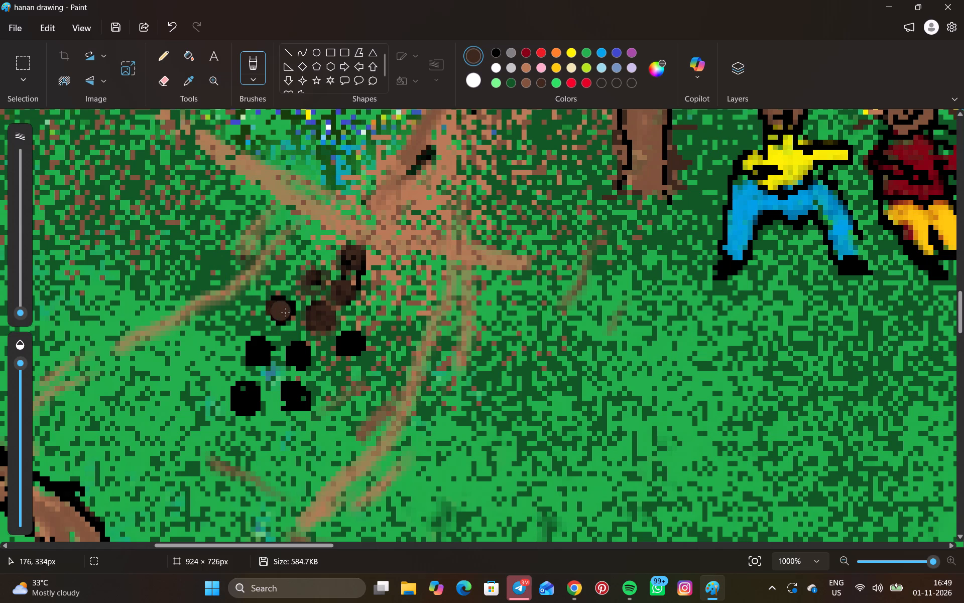
pyautogui.moveTo(285, 313); pyautogui.dragTo(282, 305)
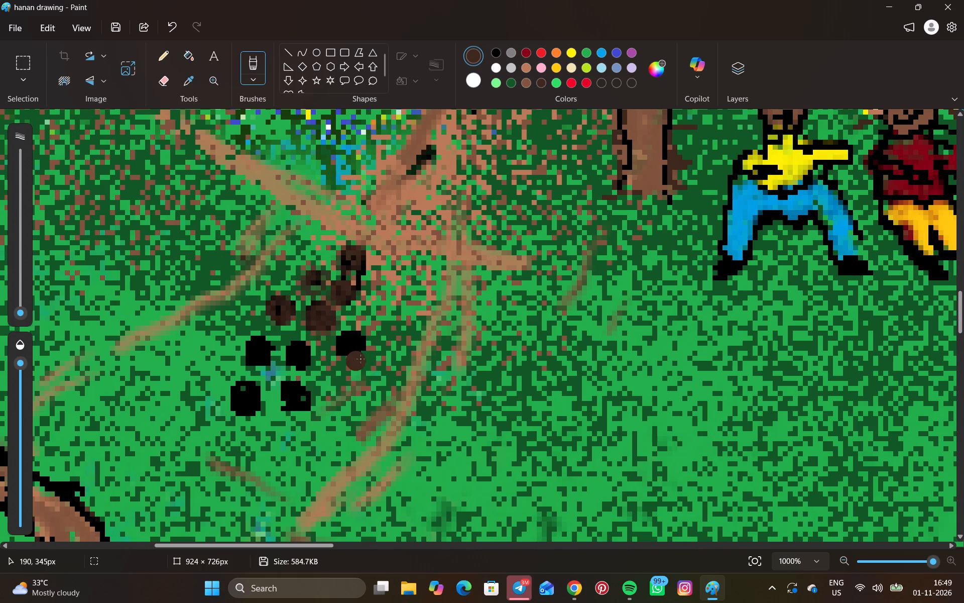
pyautogui.moveTo(354, 351); pyautogui.dragTo(349, 332)
pyautogui.moveTo(349, 332); pyautogui.dragTo(363, 351)
pyautogui.moveTo(300, 352); pyautogui.dragTo(310, 359)
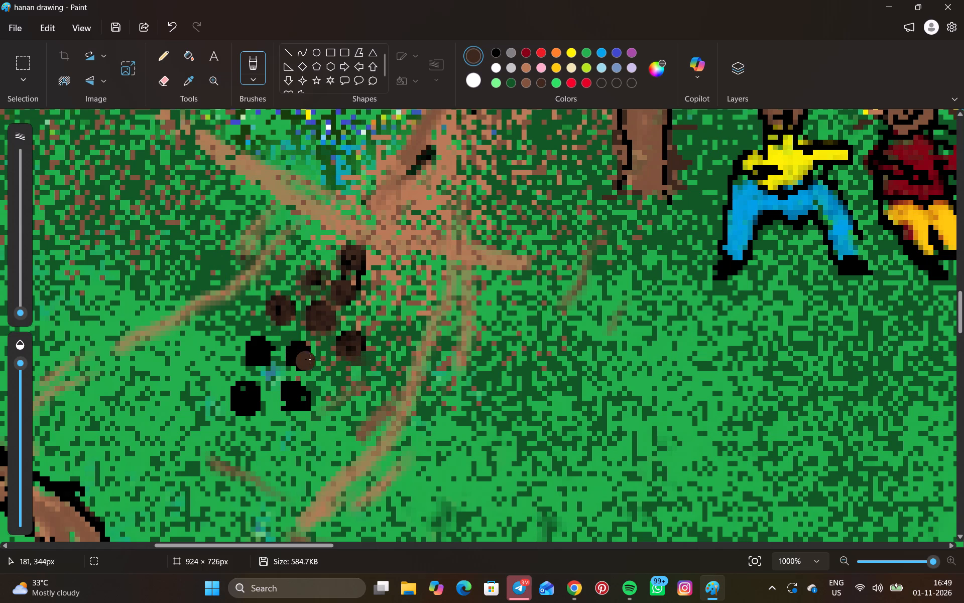
pyautogui.moveTo(310, 359); pyautogui.dragTo(308, 349)
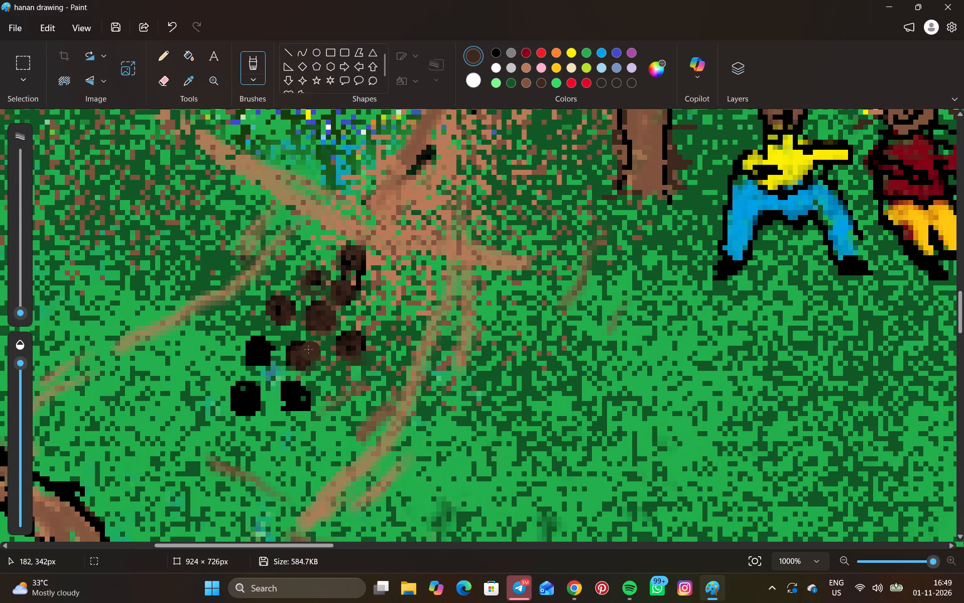
pyautogui.moveTo(308, 349); pyautogui.dragTo(302, 360)
pyautogui.moveTo(259, 346); pyautogui.dragTo(250, 344)
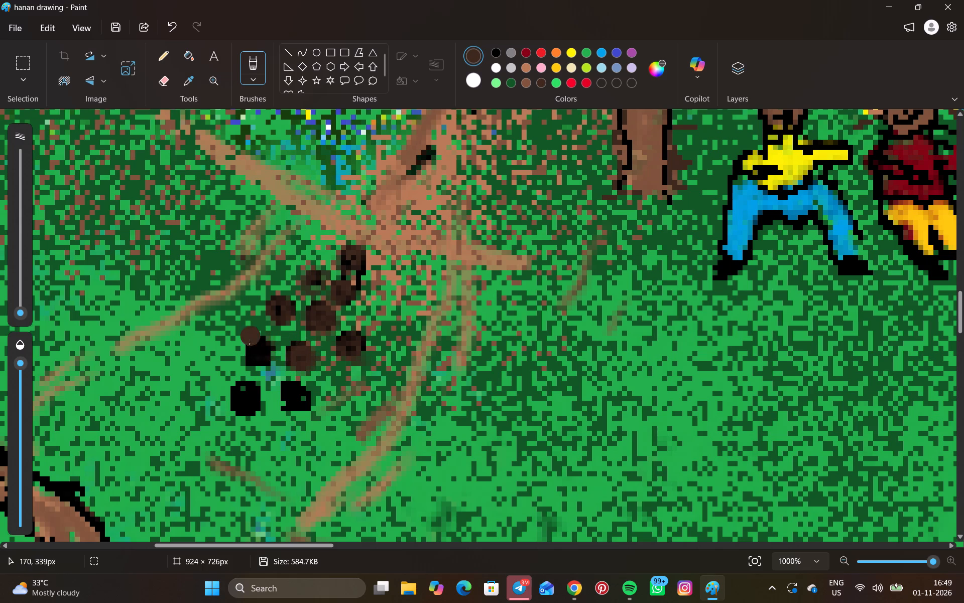
pyautogui.moveTo(250, 344); pyautogui.dragTo(254, 356)
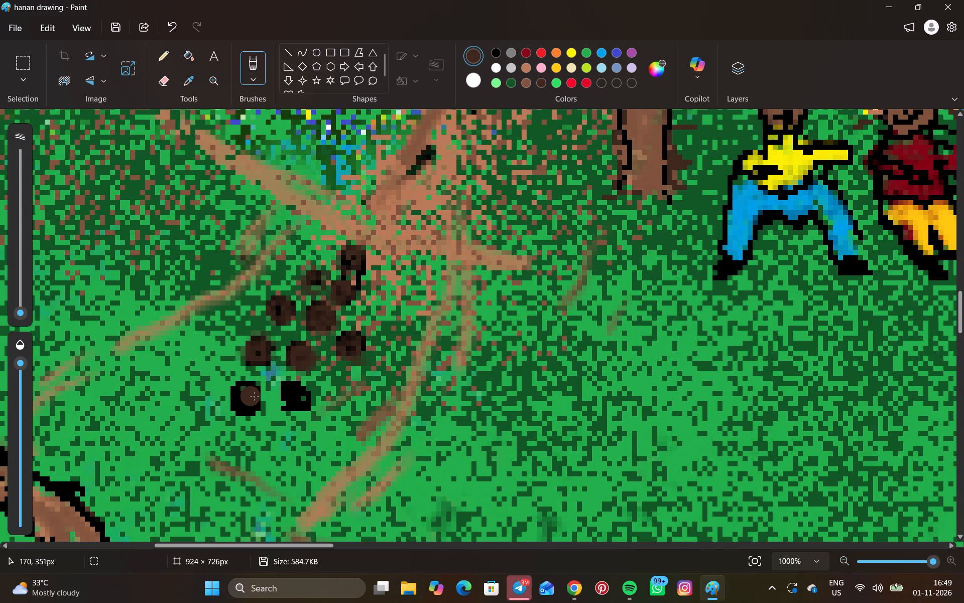
# Shade the two lowest spots of the cluster dark brown.
pyautogui.moveTo(254, 396); pyautogui.dragTo(240, 396)
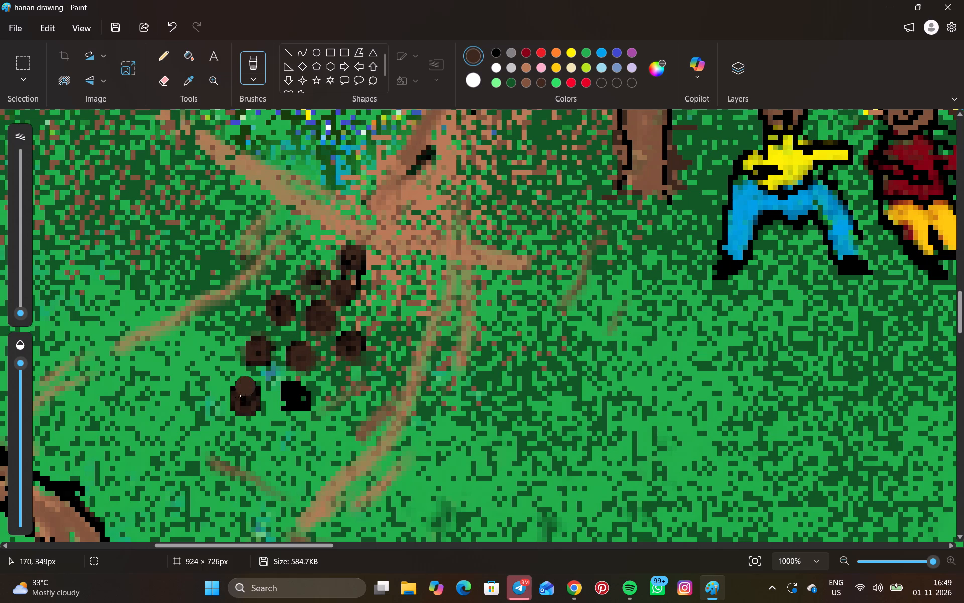
pyautogui.moveTo(240, 396); pyautogui.dragTo(248, 395)
pyautogui.moveTo(292, 389); pyautogui.dragTo(295, 398)
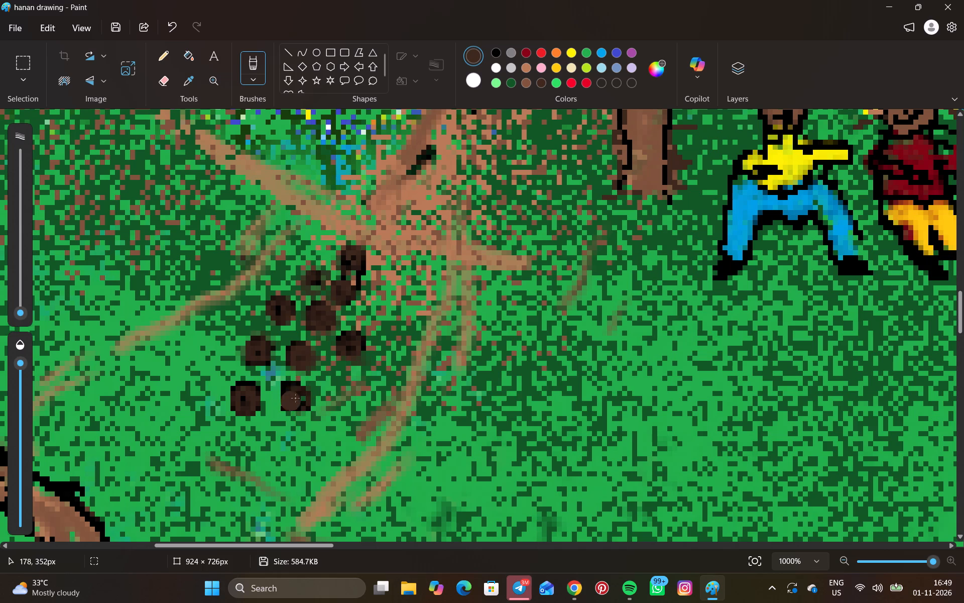
pyautogui.moveTo(295, 398); pyautogui.dragTo(292, 406)
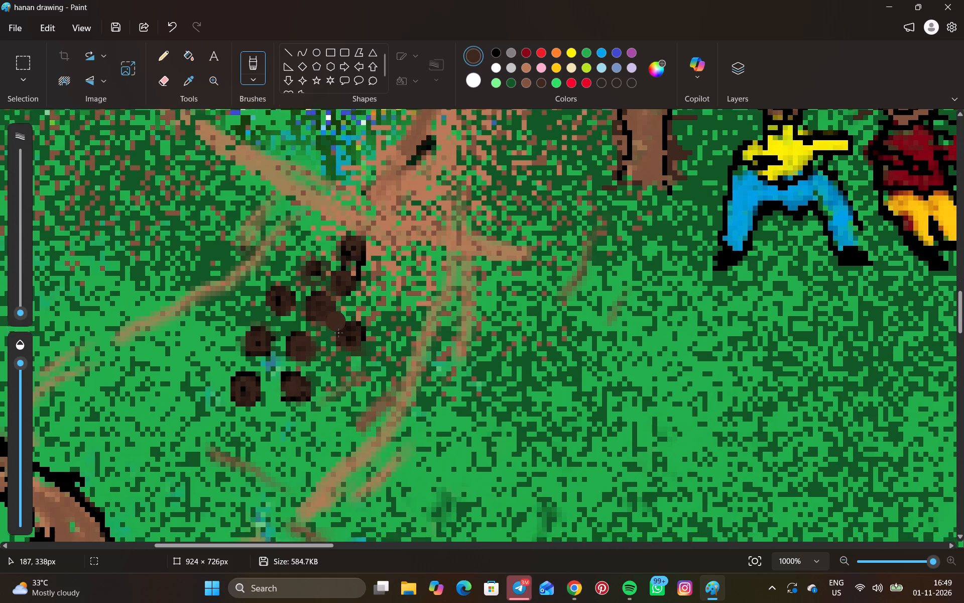
# Outline the top two dark brown spots in black with the previous fine brush, filling the gap between them.
pyautogui.click(496, 47)
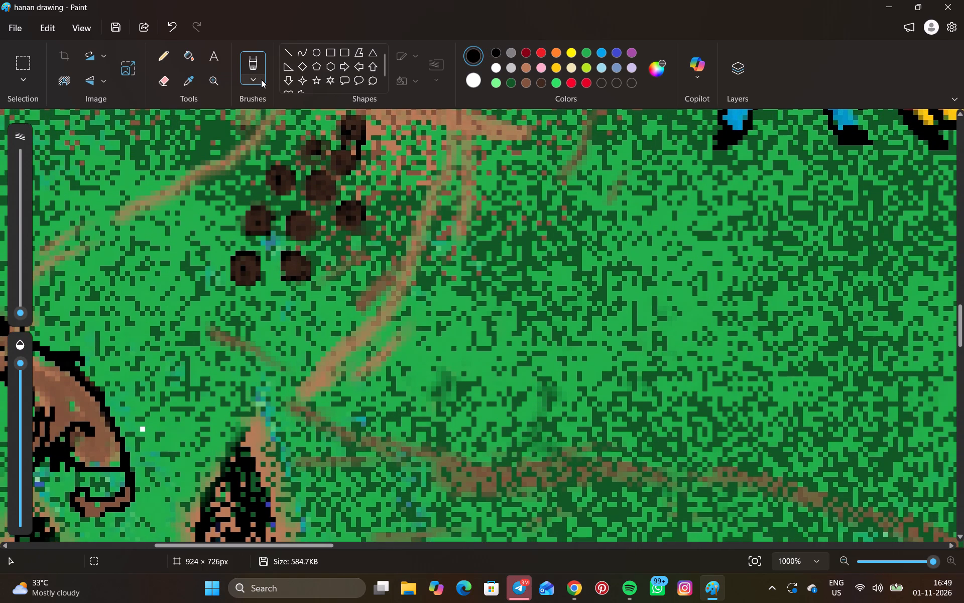
pyautogui.click(261, 79)
pyautogui.click(265, 106)
pyautogui.moveTo(352, 144); pyautogui.dragTo(350, 151)
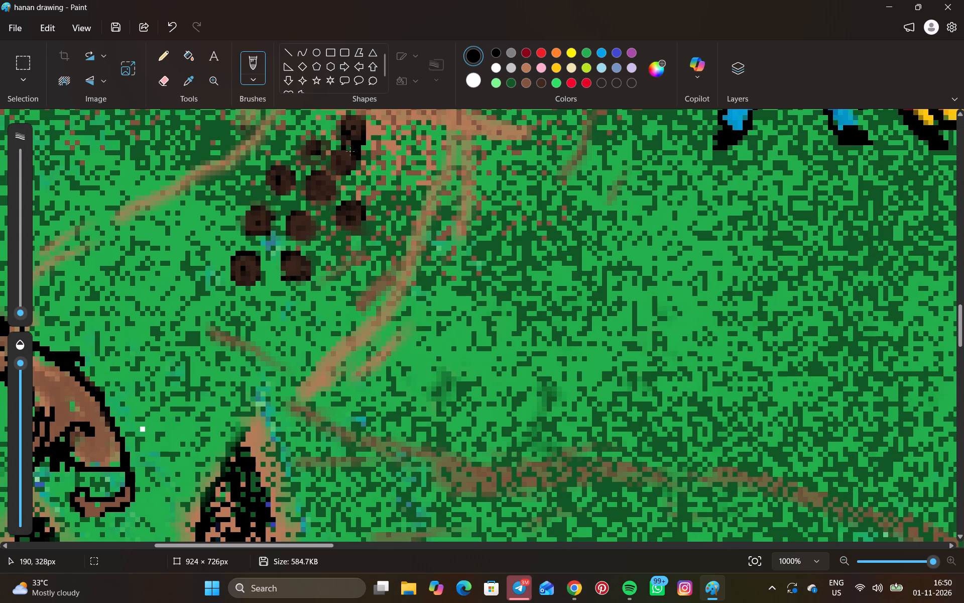
pyautogui.moveTo(350, 151); pyautogui.dragTo(350, 151)
pyautogui.click(348, 142)
pyautogui.moveTo(339, 147); pyautogui.dragTo(334, 151)
pyautogui.moveTo(334, 151); pyautogui.dragTo(358, 163)
pyautogui.moveTo(358, 163); pyautogui.dragTo(363, 122)
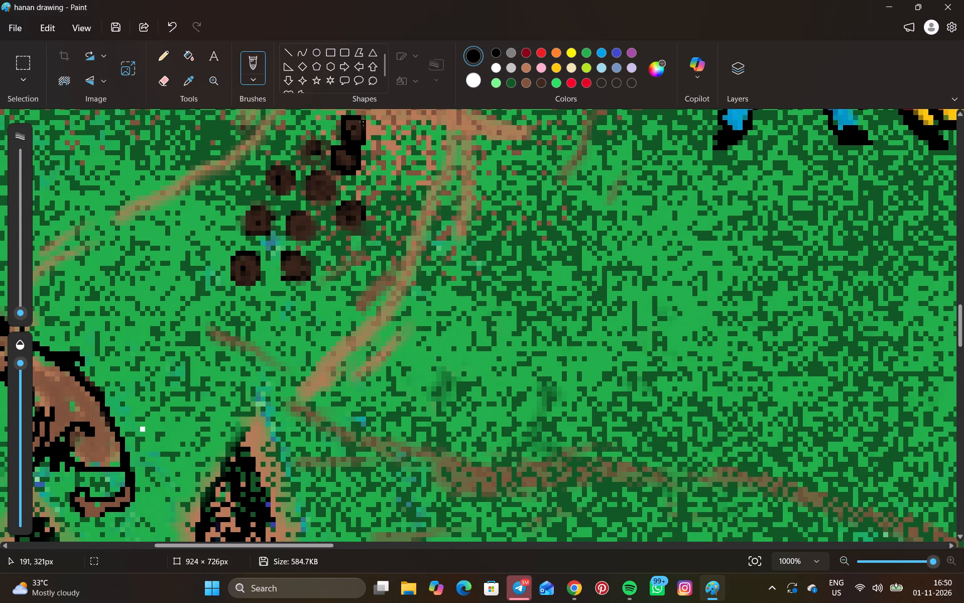
# Outline the large central dark brown spot, the spot at its lower right and the row's middle spot in black.
pyautogui.moveTo(363, 122); pyautogui.dragTo(352, 146)
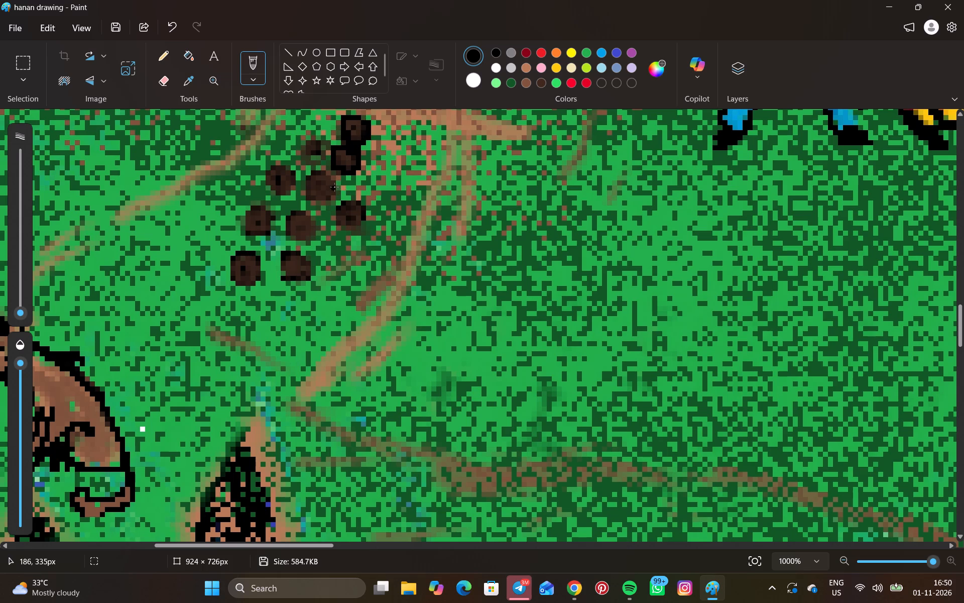
pyautogui.click(334, 187)
pyautogui.moveTo(346, 204); pyautogui.dragTo(366, 213)
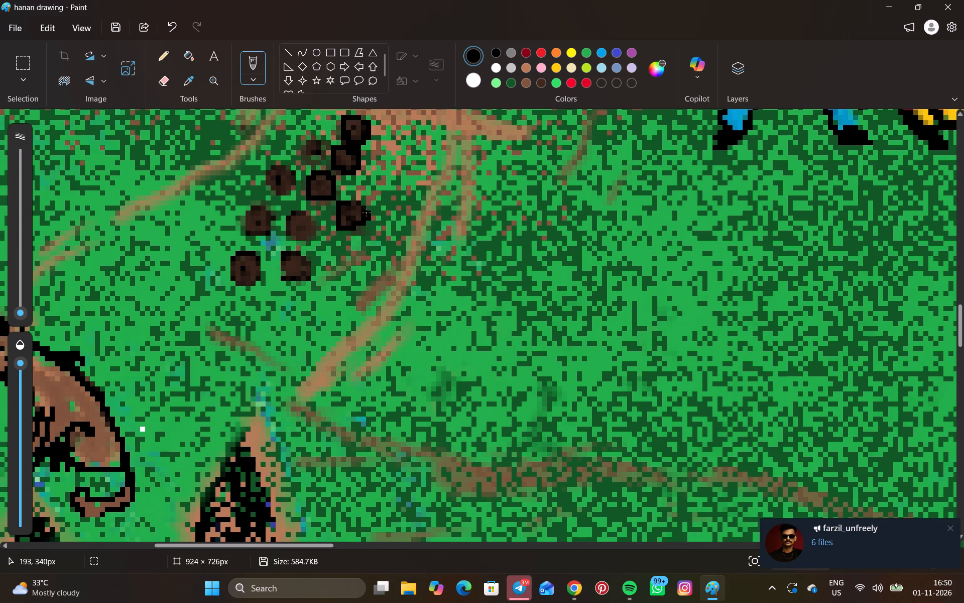
pyautogui.moveTo(366, 213); pyautogui.dragTo(353, 204)
pyautogui.moveTo(300, 214); pyautogui.dragTo(313, 231)
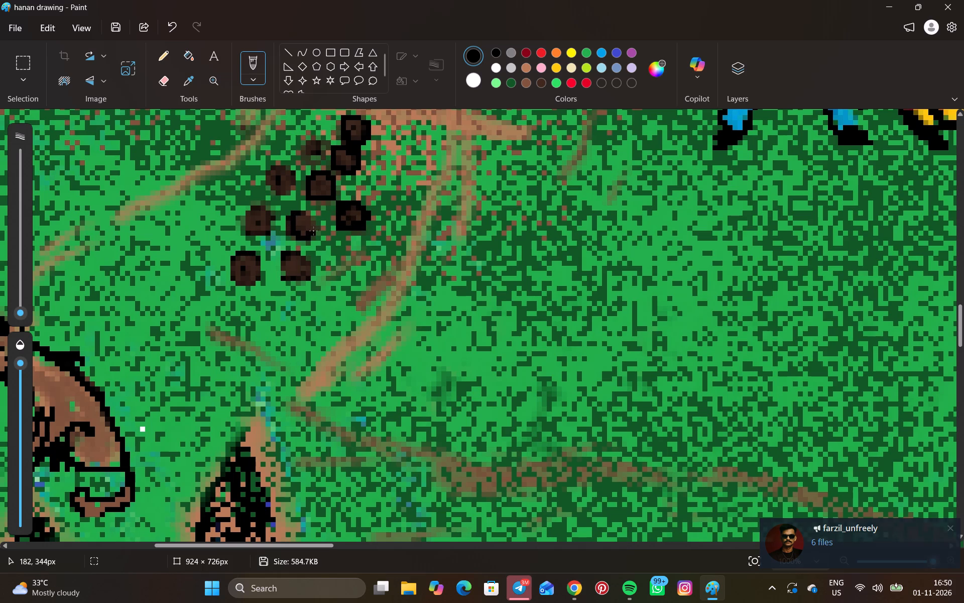
pyautogui.moveTo(313, 231); pyautogui.dragTo(313, 222)
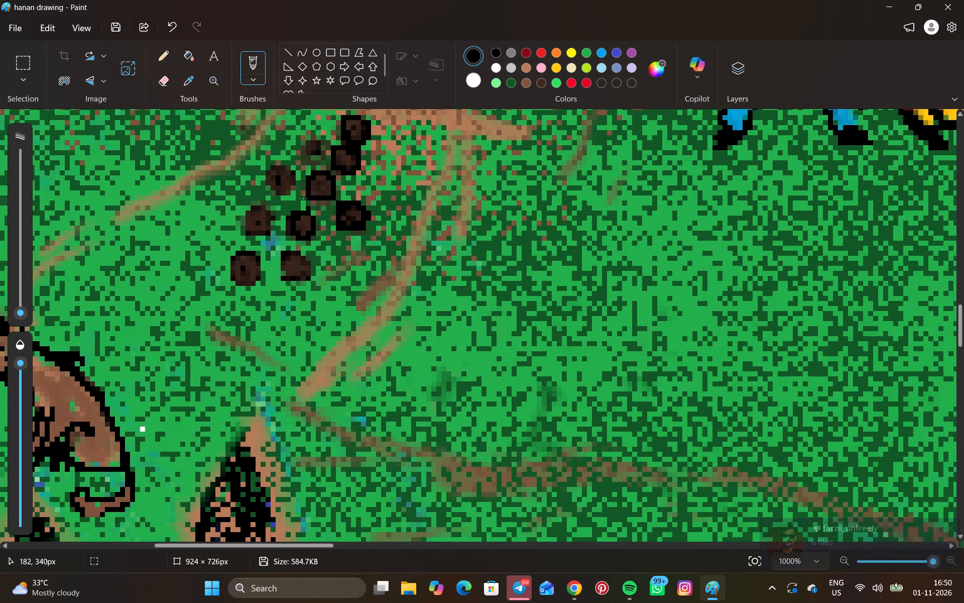
# Outline the two dark brown spots on the cluster's left side and the two lowest spots in black.
pyautogui.click(280, 166)
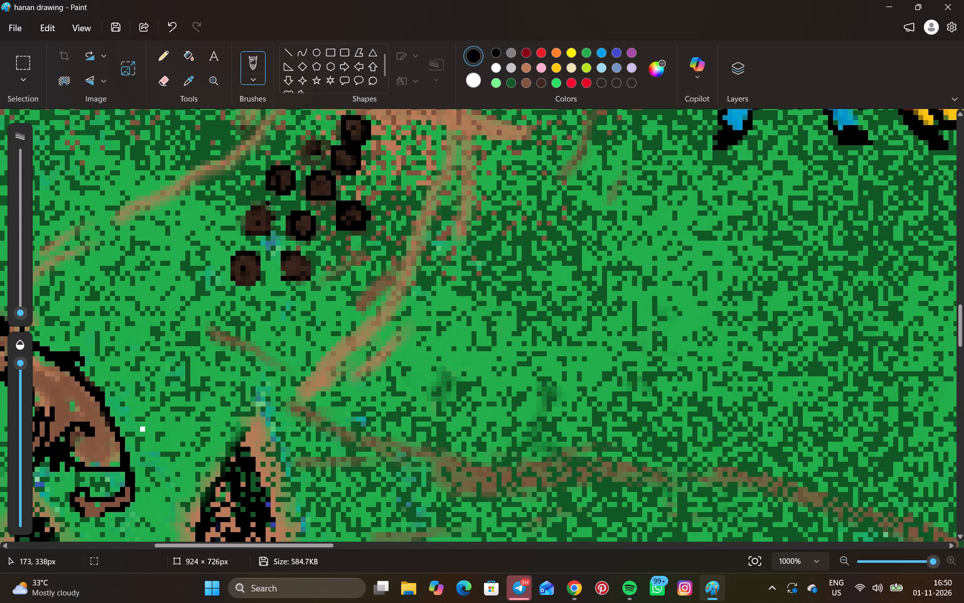
pyautogui.moveTo(268, 207); pyautogui.dragTo(240, 225)
pyautogui.moveTo(240, 225); pyautogui.dragTo(257, 212)
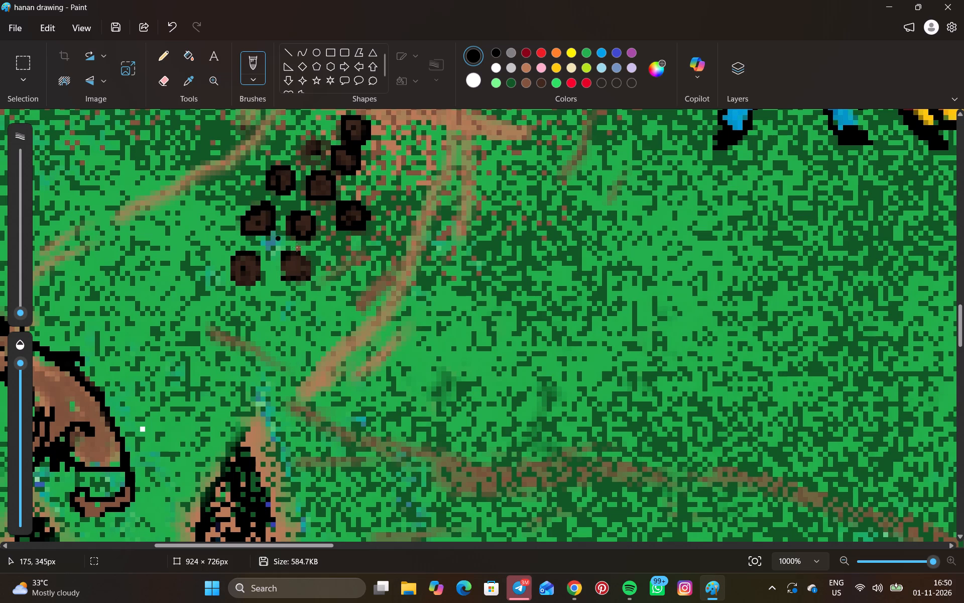
pyautogui.moveTo(302, 253); pyautogui.dragTo(303, 280)
pyautogui.moveTo(303, 280); pyautogui.dragTo(293, 254)
pyautogui.moveTo(242, 252); pyautogui.dragTo(231, 265)
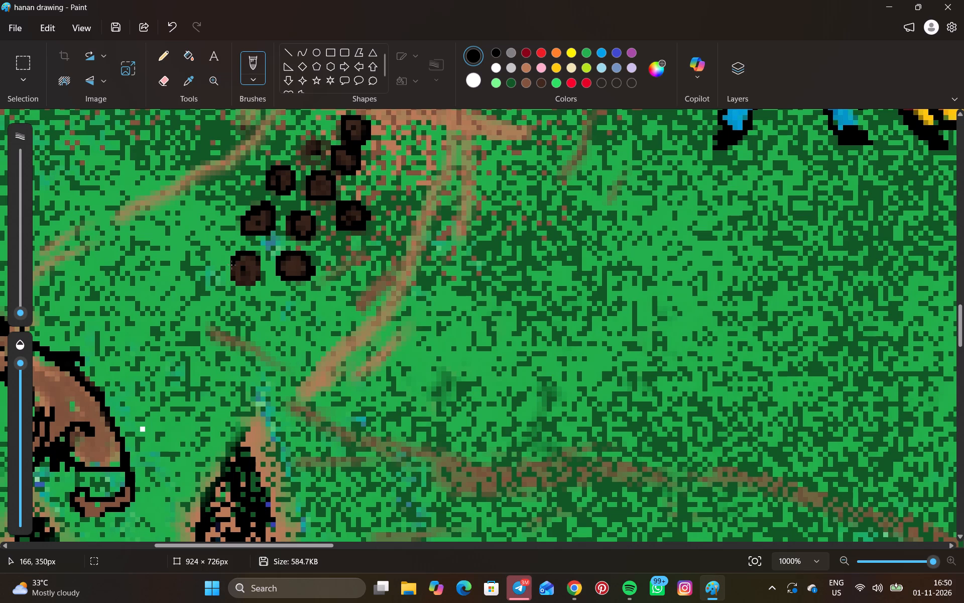
pyautogui.moveTo(231, 265); pyautogui.dragTo(250, 252)
# Draw a short black line slanting down from the lowest left spot.
pyautogui.moveTo(239, 283); pyautogui.dragTo(229, 315)
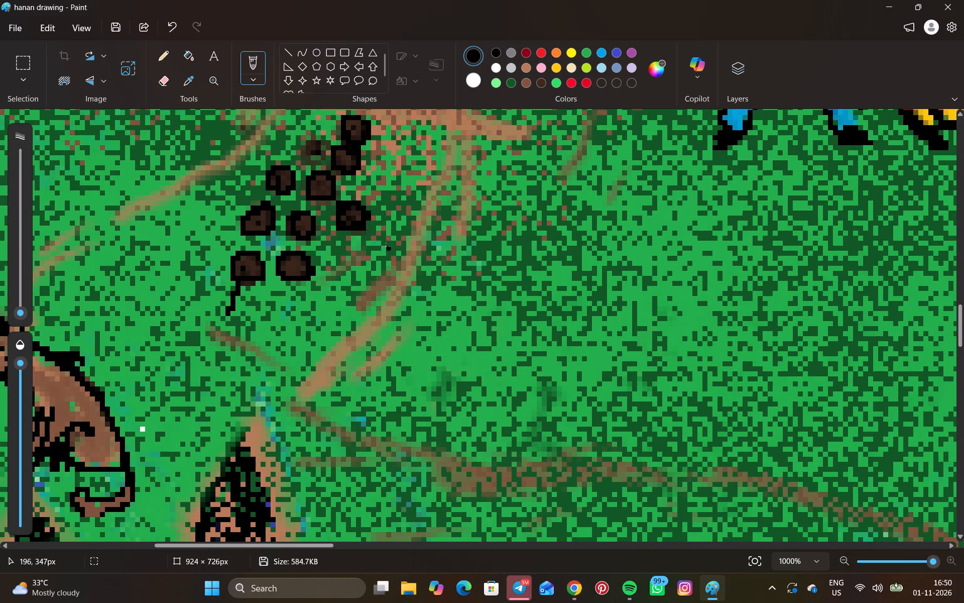
# Paint a narrow black body below the small faint spot near the cluster's top, down to the large central spot.
pyautogui.keyDown('ctrl'); pyautogui.scroll(-6, 359, 240); pyautogui.keyUp('ctrl')
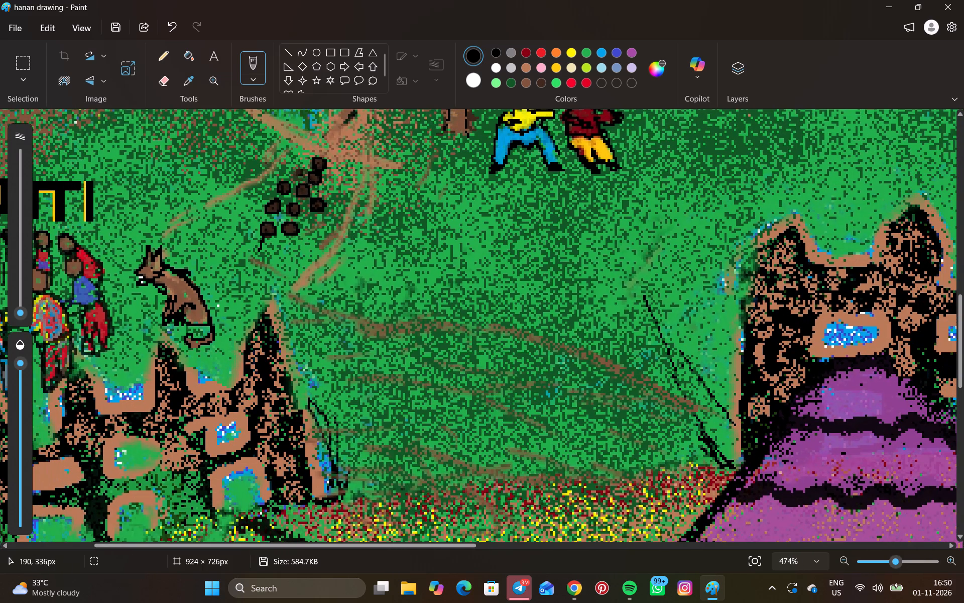
pyautogui.moveTo(298, 178); pyautogui.dragTo(296, 183)
pyautogui.moveTo(301, 178); pyautogui.dragTo(300, 186)
pyautogui.moveTo(300, 178); pyautogui.dragTo(297, 185)
# Fill the gap from the second spot down to the rightmost spot in black, undoing the stroke that covers the central spot.
pyautogui.moveTo(314, 185); pyautogui.dragTo(311, 187)
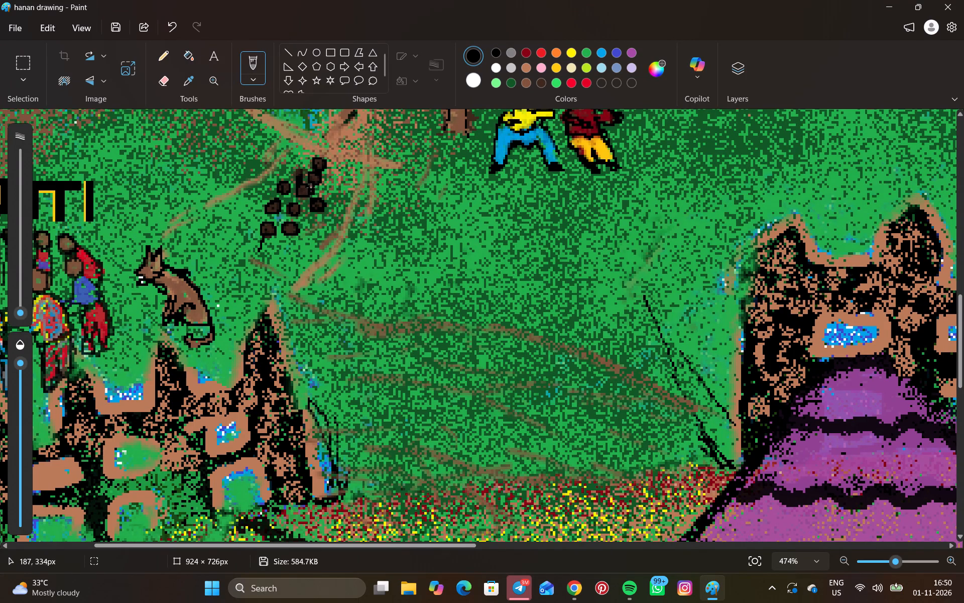
pyautogui.moveTo(311, 187); pyautogui.dragTo(306, 191)
pyautogui.keyDown('ctrl'); pyautogui.scroll(6, 315, 189); pyautogui.keyUp('ctrl')
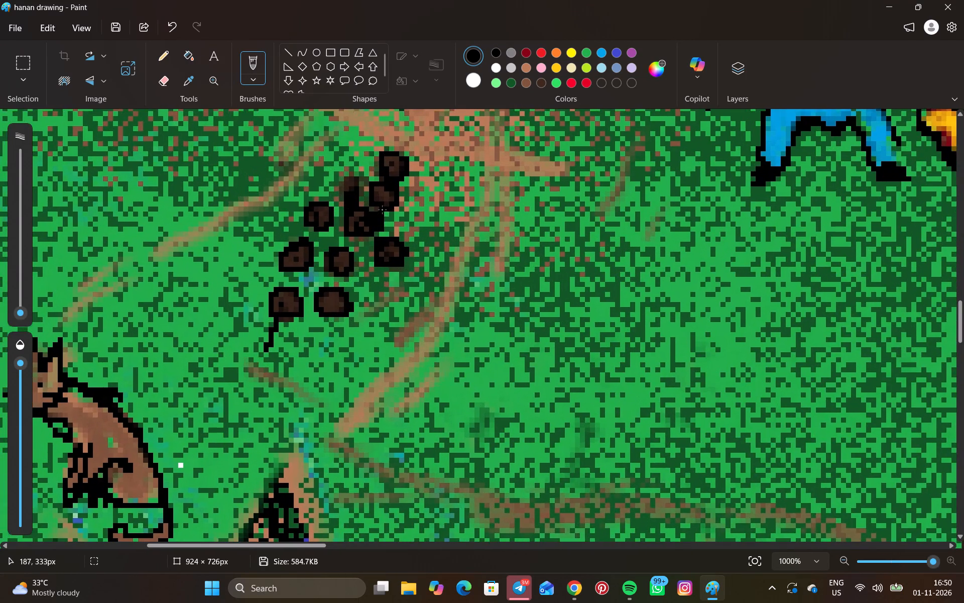
pyautogui.click(176, 24)
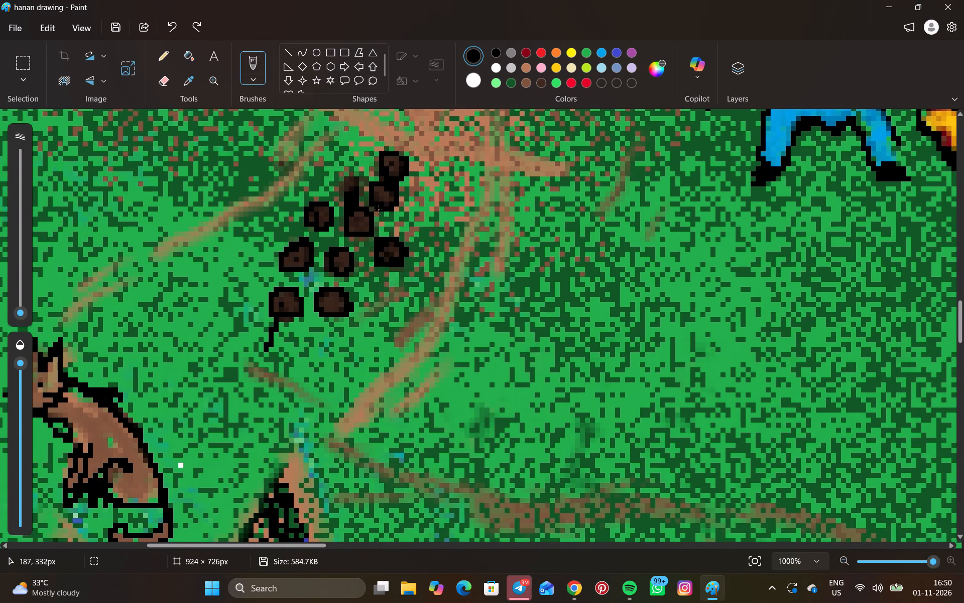
pyautogui.click(378, 212)
pyautogui.moveTo(387, 203); pyautogui.dragTo(383, 242)
pyautogui.moveTo(383, 242); pyautogui.dragTo(392, 216)
# Paint solid black bodies extending down from the large central spot and from the rightmost spot.
pyautogui.click(356, 239)
pyautogui.moveTo(362, 235); pyautogui.dragTo(370, 259)
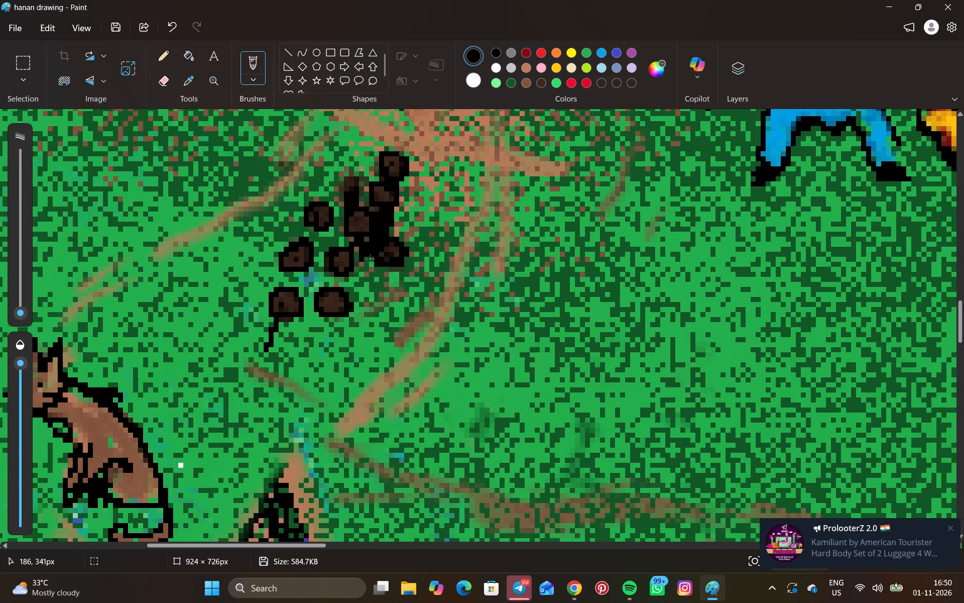
pyautogui.moveTo(370, 259); pyautogui.dragTo(363, 289)
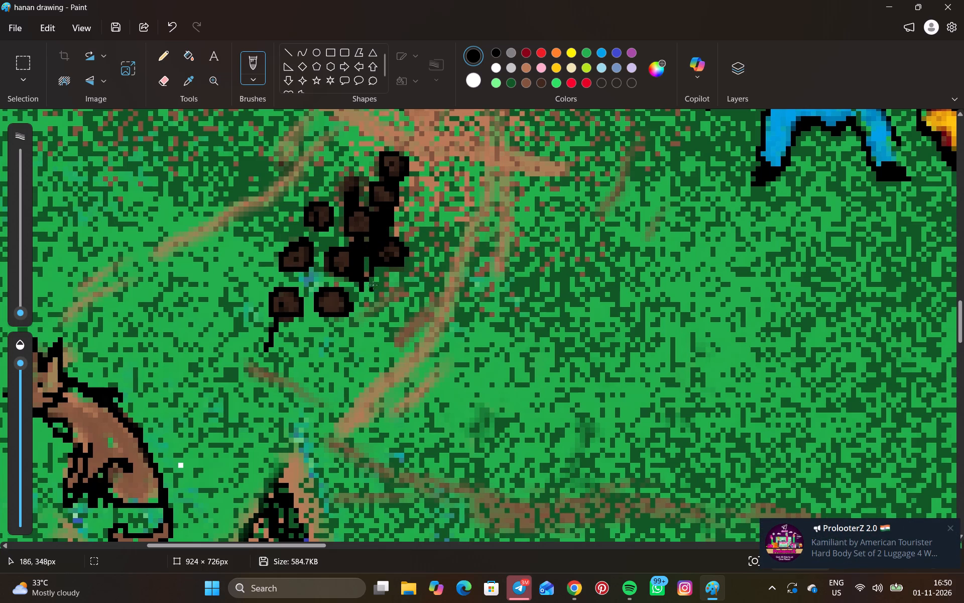
pyautogui.moveTo(385, 275); pyautogui.dragTo(384, 299)
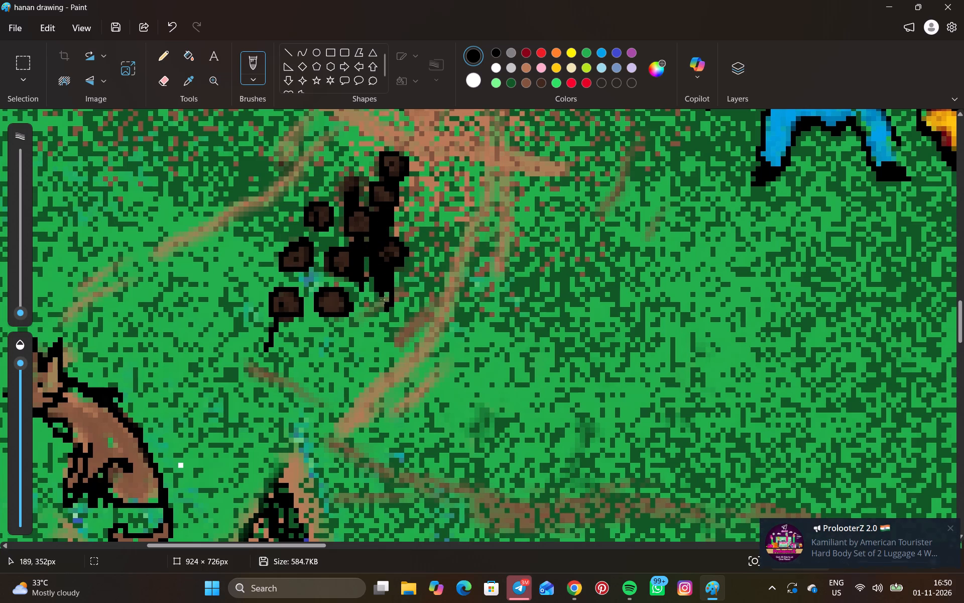
pyautogui.moveTo(384, 299); pyautogui.dragTo(391, 316)
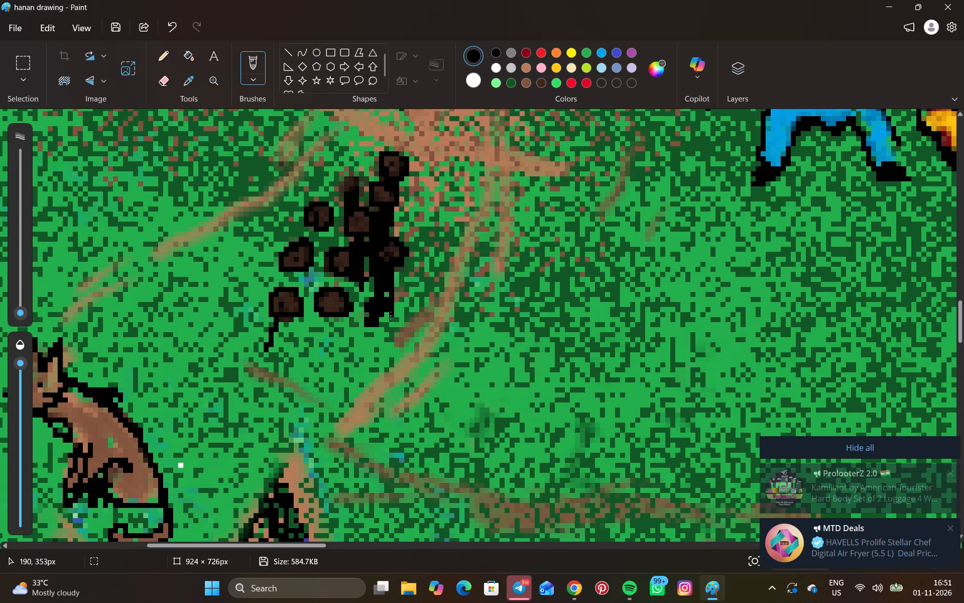
pyautogui.moveTo(391, 316); pyautogui.dragTo(388, 311)
# Join the row's middle spot and the two left-side spots to the spots beneath them with black fill.
pyautogui.moveTo(347, 277); pyautogui.dragTo(326, 281)
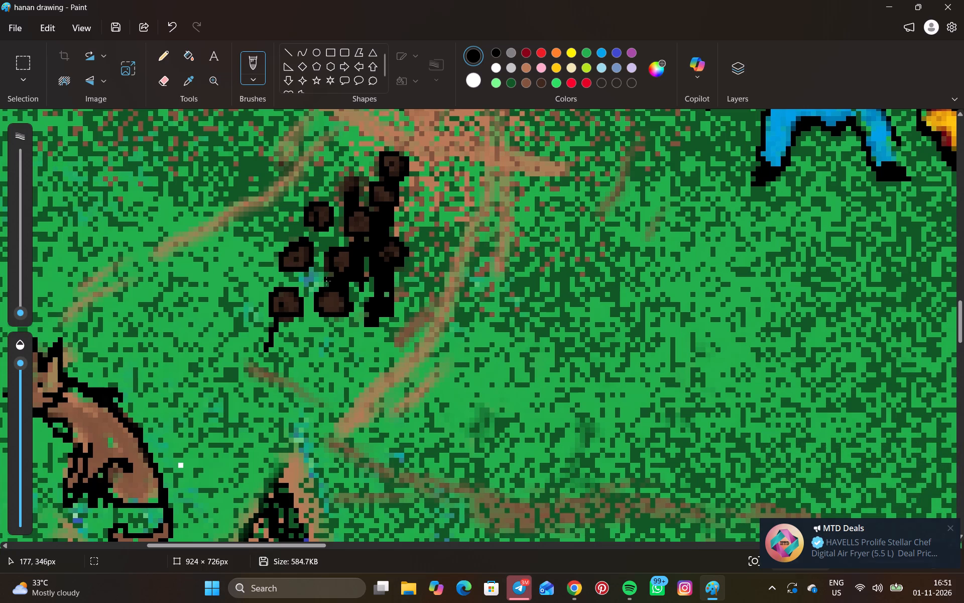
pyautogui.moveTo(326, 281); pyautogui.dragTo(324, 280)
pyautogui.moveTo(310, 229); pyautogui.dragTo(312, 234)
pyautogui.moveTo(295, 266); pyautogui.dragTo(299, 292)
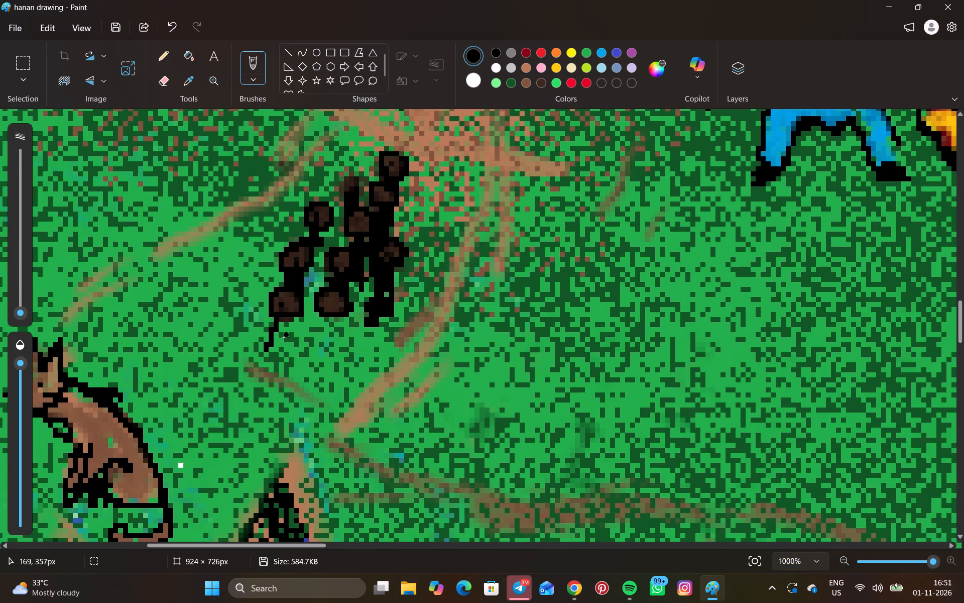
# Draw a black body outline with an arm, waist line and short legs for the figure below the lowest left spot.
pyautogui.moveTo(293, 321); pyautogui.dragTo(297, 367)
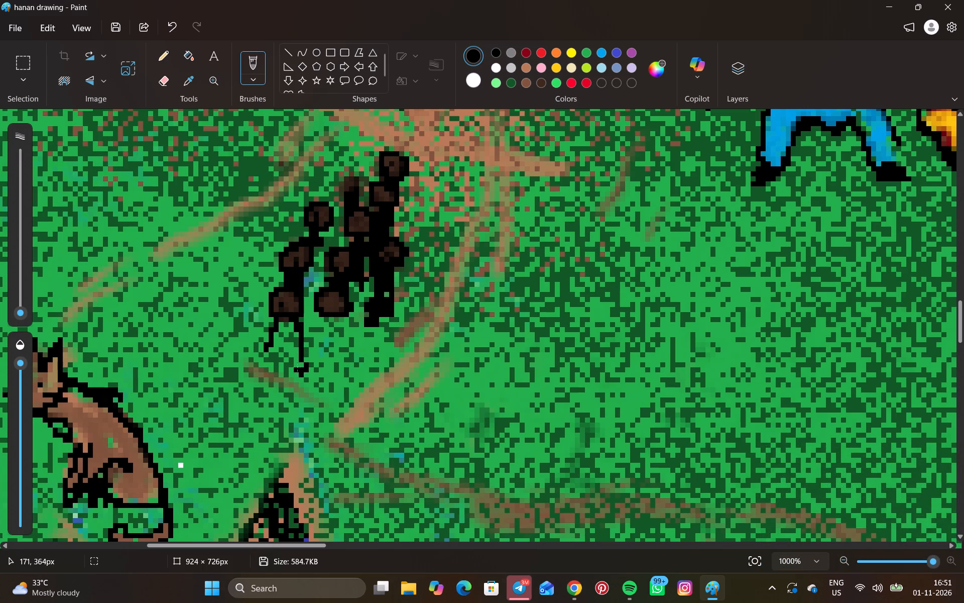
pyautogui.moveTo(297, 367); pyautogui.dragTo(293, 374)
pyautogui.moveTo(301, 332); pyautogui.dragTo(319, 330)
pyautogui.moveTo(319, 330); pyautogui.dragTo(314, 333)
pyautogui.click(309, 340)
pyautogui.moveTo(276, 336); pyautogui.dragTo(268, 351)
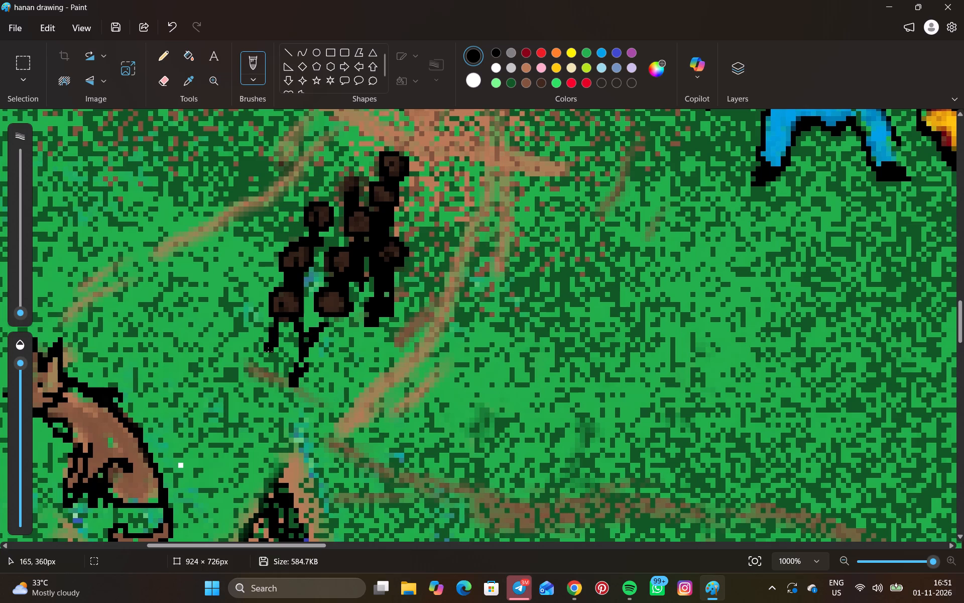
pyautogui.moveTo(268, 351); pyautogui.dragTo(277, 381)
pyautogui.moveTo(278, 380); pyautogui.dragTo(281, 387)
pyautogui.moveTo(285, 384); pyautogui.dragTo(285, 396)
pyautogui.moveTo(284, 393); pyautogui.dragTo(281, 393)
pyautogui.moveTo(281, 393); pyautogui.dragTo(270, 390)
pyautogui.moveTo(273, 385); pyautogui.dragTo(290, 393)
# Draw black body lines and legs below the lowest right spot and below the solid black body beside it.
pyautogui.moveTo(326, 321); pyautogui.dragTo(325, 386)
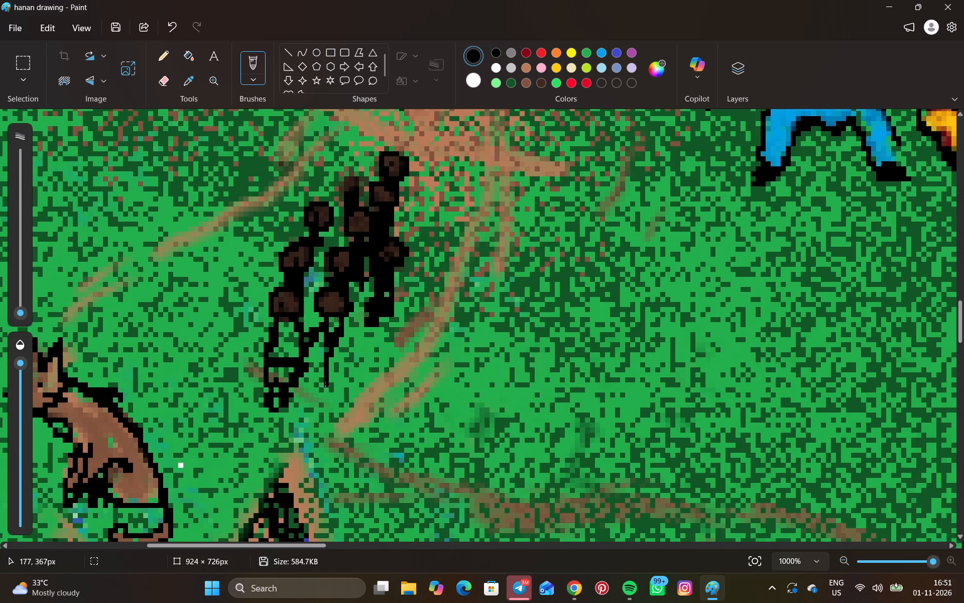
pyautogui.moveTo(325, 386); pyautogui.dragTo(352, 356)
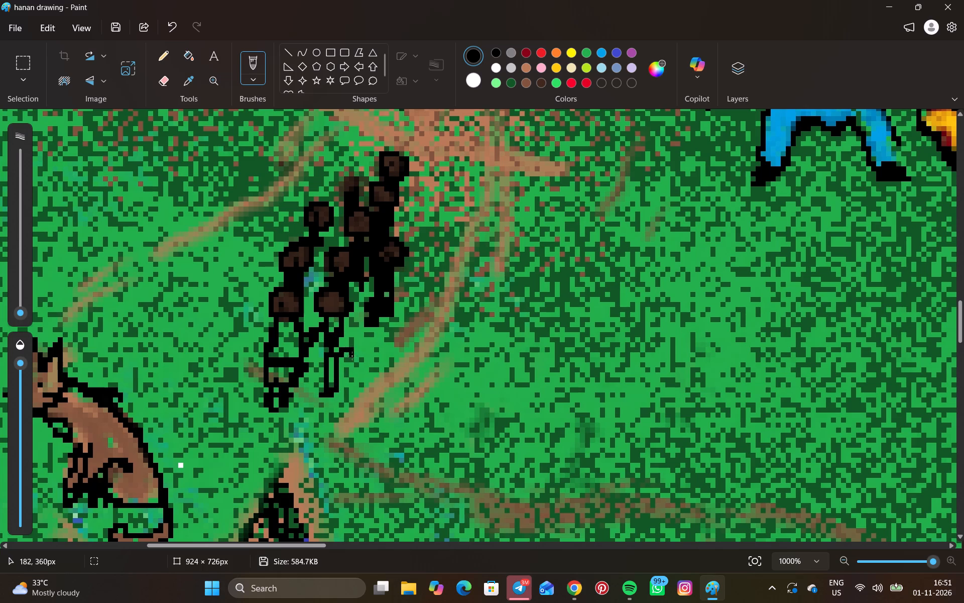
pyautogui.moveTo(352, 356); pyautogui.dragTo(348, 389)
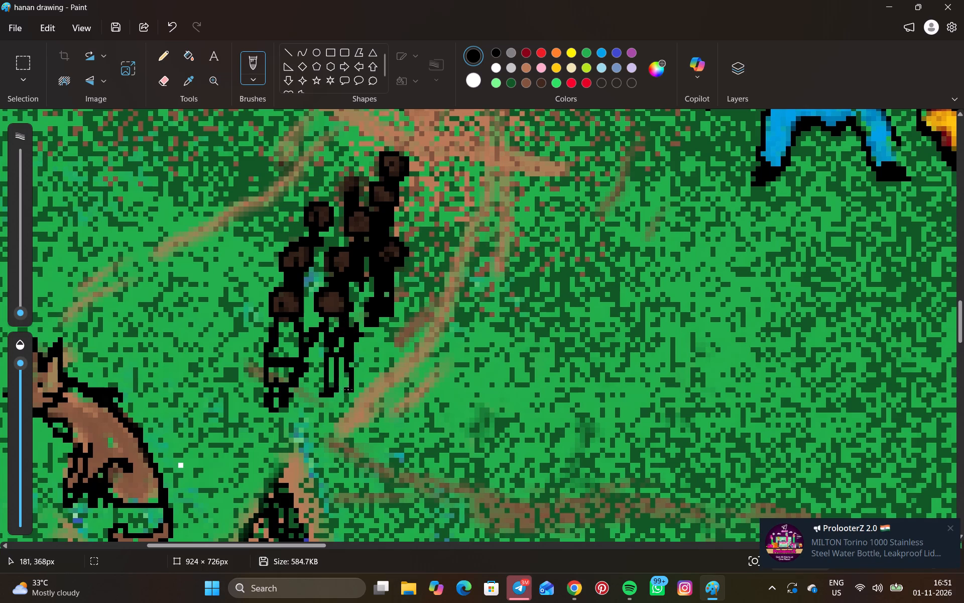
pyautogui.moveTo(348, 389); pyautogui.dragTo(347, 382)
pyautogui.moveTo(386, 323); pyautogui.dragTo(373, 351)
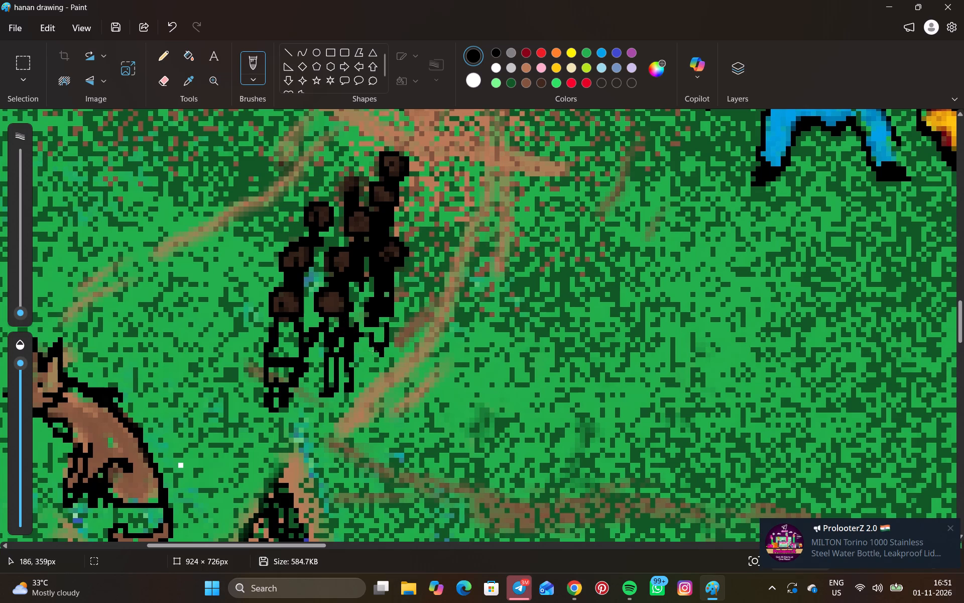
pyautogui.moveTo(373, 351); pyautogui.dragTo(379, 367)
# Paint a yellow diagonal streak on the black body between the second spot and the rightmost spot.
pyautogui.click(568, 56)
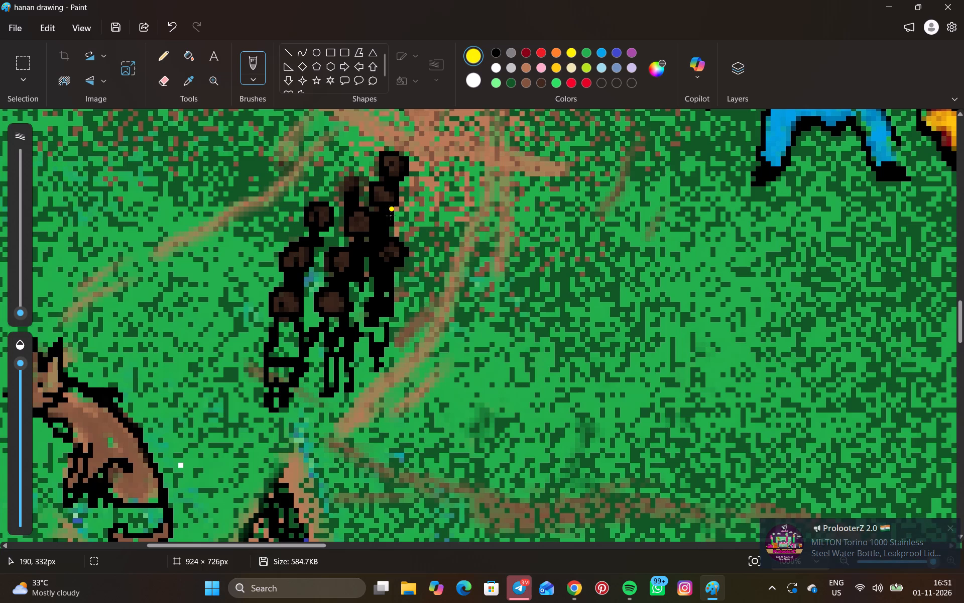
pyautogui.moveTo(387, 210); pyautogui.dragTo(385, 218)
pyautogui.click(384, 218)
pyautogui.moveTo(384, 219); pyautogui.dragTo(382, 219)
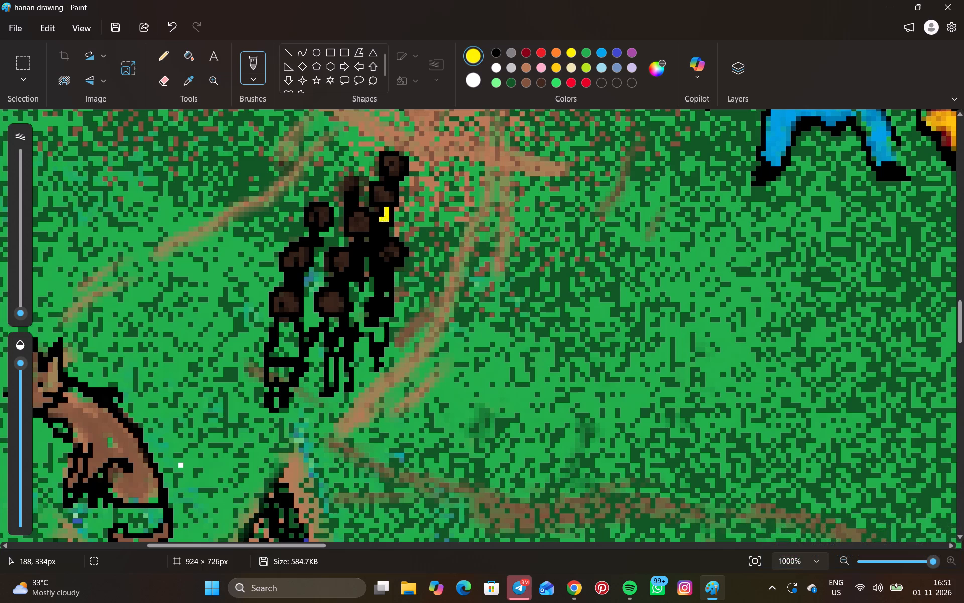
pyautogui.moveTo(382, 219); pyautogui.dragTo(380, 224)
pyautogui.click(381, 232)
pyautogui.moveTo(384, 231); pyautogui.dragTo(372, 237)
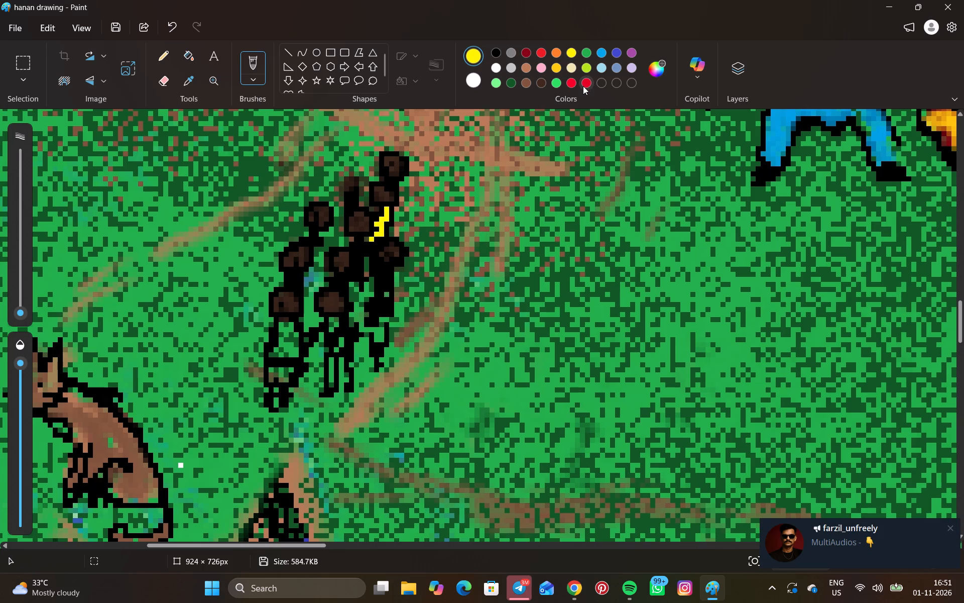
# Paint a red garment on the black body directly below the right-hand head in the middle of the crowd.
pyautogui.click(583, 86)
pyautogui.moveTo(388, 269); pyautogui.dragTo(377, 279)
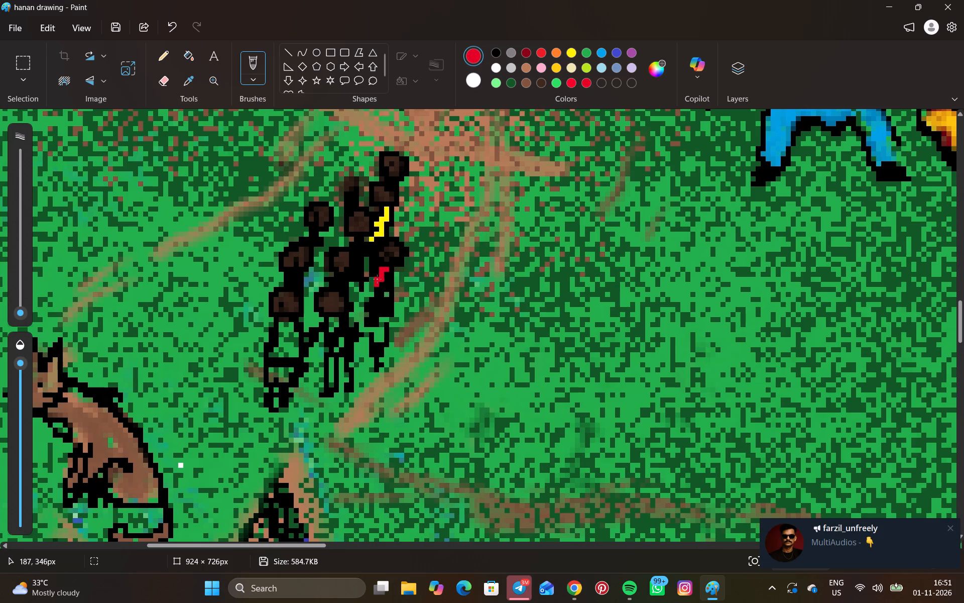
pyautogui.moveTo(377, 279); pyautogui.dragTo(385, 293)
pyautogui.moveTo(385, 293); pyautogui.dragTo(390, 291)
# Add a small blue clothing patch between the central head and the lowest middle head.
pyautogui.click(601, 54)
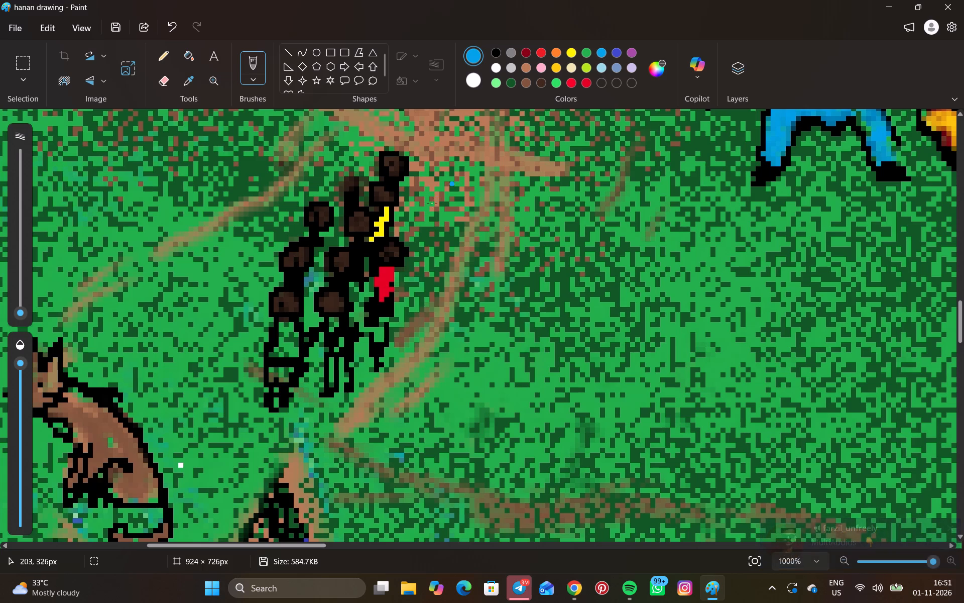
pyautogui.moveTo(336, 274); pyautogui.dragTo(338, 282)
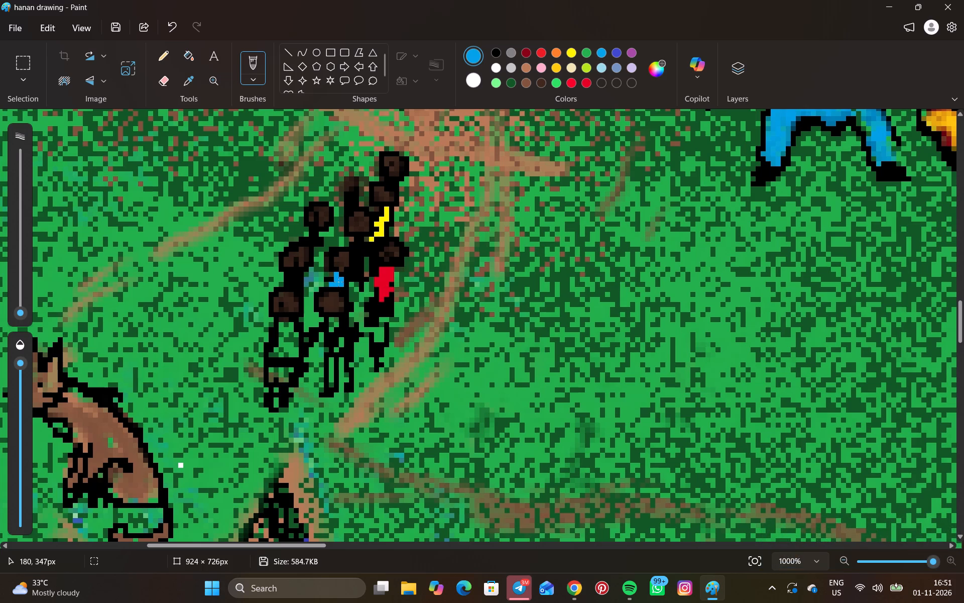
pyautogui.moveTo(338, 282); pyautogui.dragTo(338, 281)
# Paint green over the black between the central head and the red-clothed figure to separate the bodies.
pyautogui.click(586, 56)
pyautogui.moveTo(365, 240); pyautogui.dragTo(364, 250)
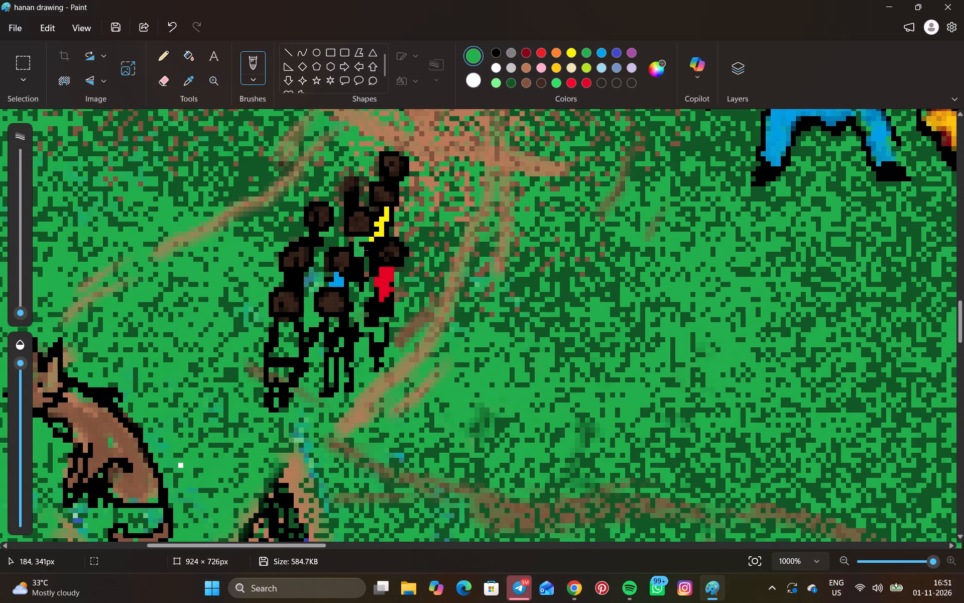
pyautogui.moveTo(364, 250); pyautogui.dragTo(350, 273)
# Add small orange clothing patches below the upper-left head of the back group and below the topmost head.
pyautogui.moveTo(563, 67); pyautogui.dragTo(558, 64)
pyautogui.click(557, 57)
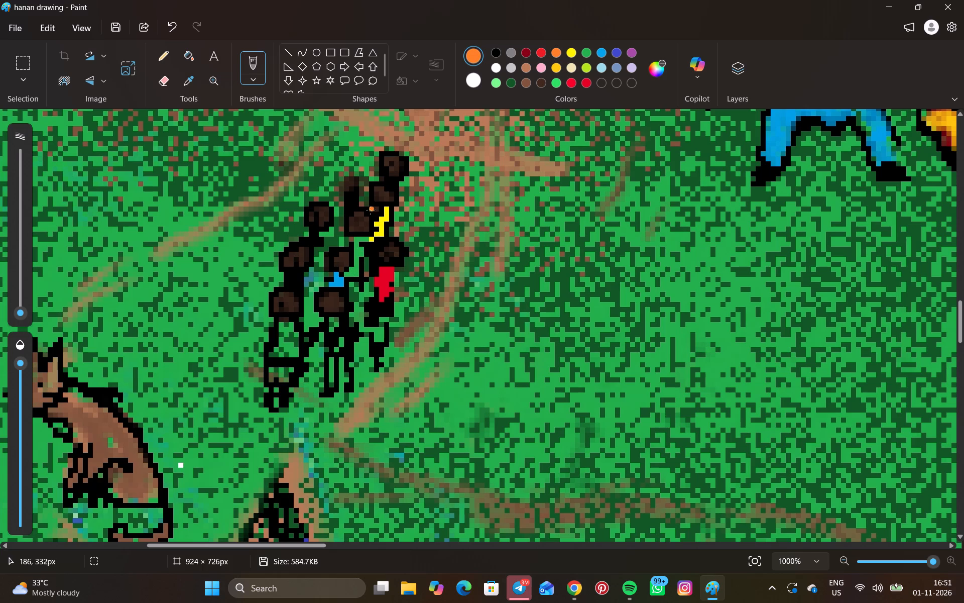
pyautogui.moveTo(358, 197); pyautogui.dragTo(351, 198)
pyautogui.moveTo(351, 198); pyautogui.dragTo(350, 205)
pyautogui.moveTo(350, 205); pyautogui.dragTo(349, 204)
pyautogui.moveTo(391, 184); pyautogui.dragTo(385, 183)
# Paint yellow clothing patches below the two upper heads on the crowd's left side.
pyautogui.click(574, 51)
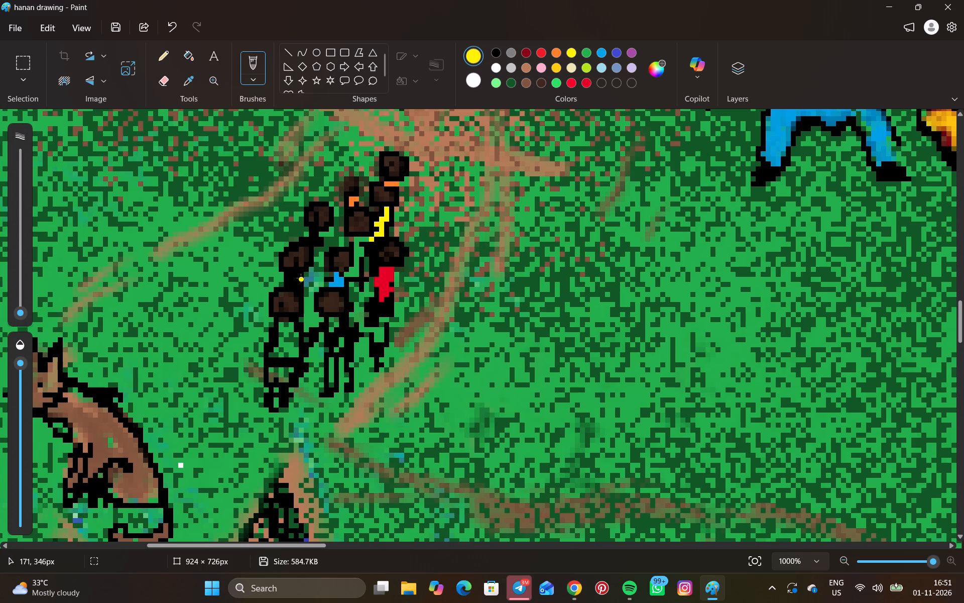
pyautogui.moveTo(292, 278); pyautogui.dragTo(292, 284)
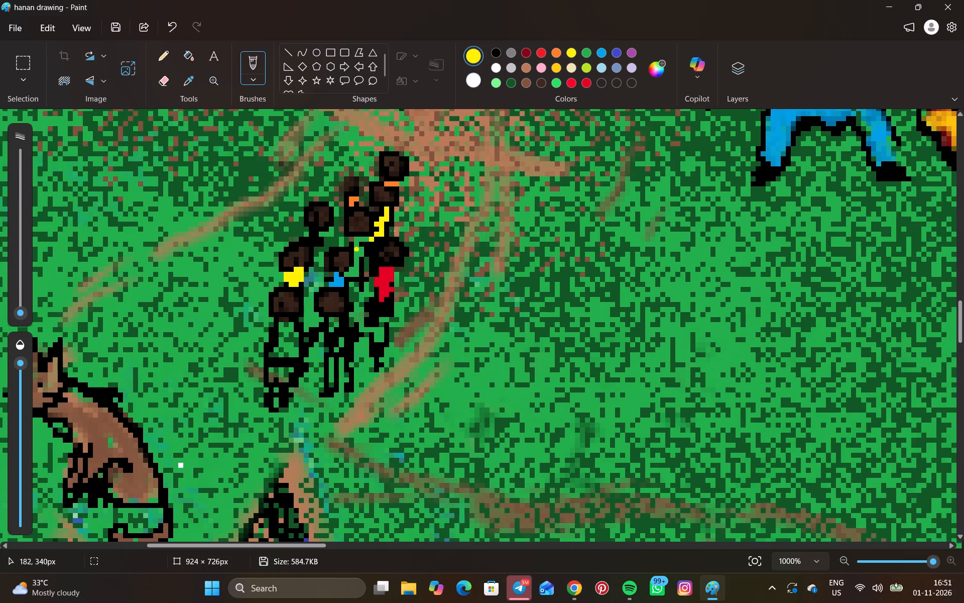
pyautogui.click(316, 234)
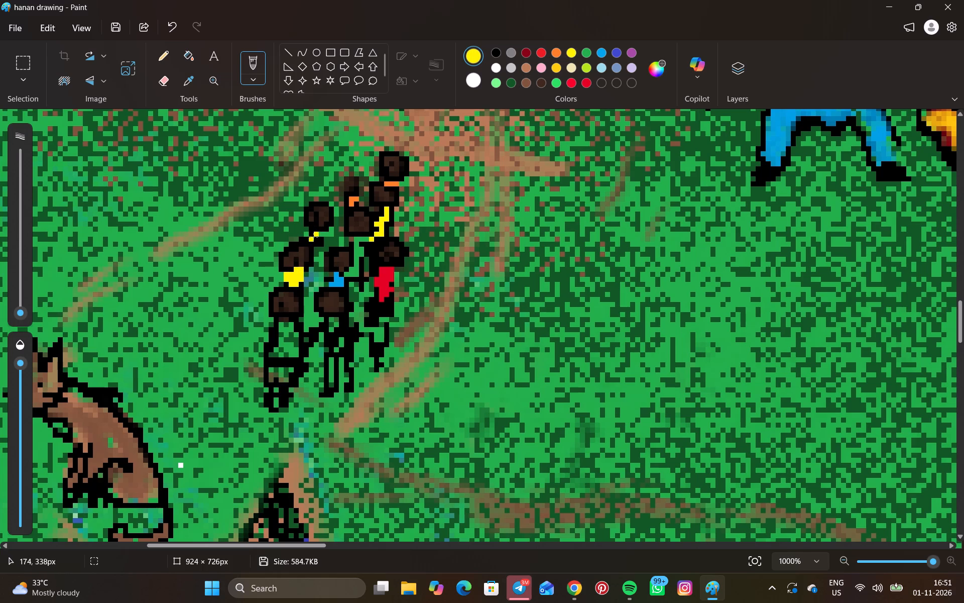
pyautogui.click(315, 235)
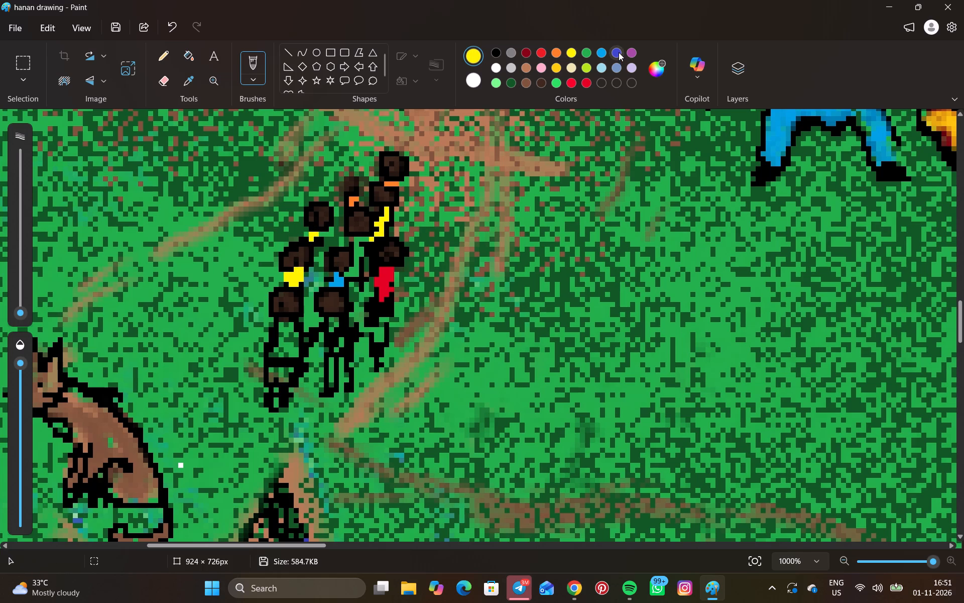
# Fill the torso of the lowest left figure with indigo down to the waist line.
pyautogui.click(619, 52)
pyautogui.moveTo(284, 333); pyautogui.dragTo(283, 328)
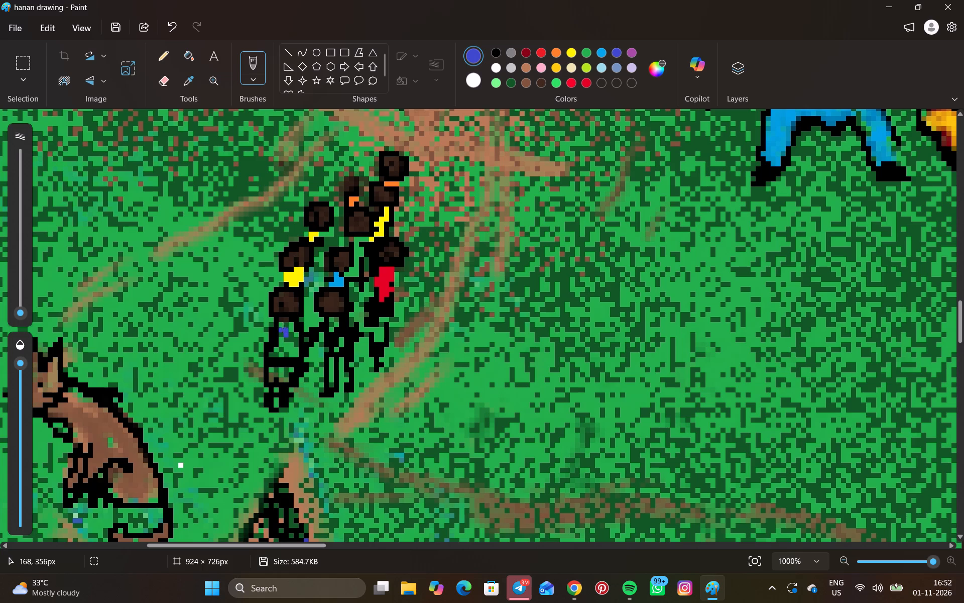
pyautogui.moveTo(283, 328); pyautogui.dragTo(274, 358)
pyautogui.moveTo(274, 358); pyautogui.dragTo(285, 341)
pyautogui.moveTo(284, 334); pyautogui.dragTo(274, 346)
pyautogui.moveTo(274, 346); pyautogui.dragTo(292, 333)
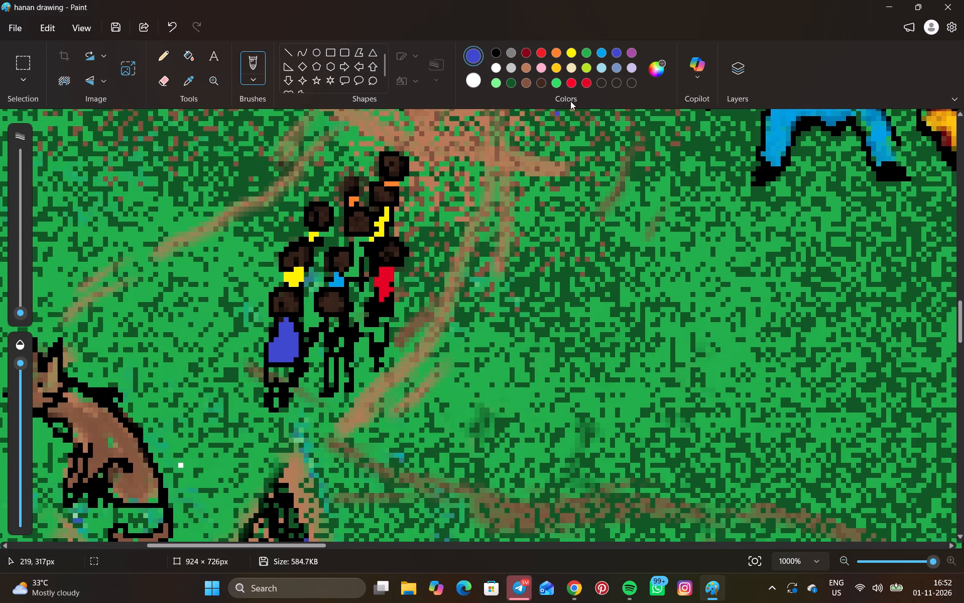
# Paint the legs of the lowest left figure red below the indigo torso.
pyautogui.click(587, 84)
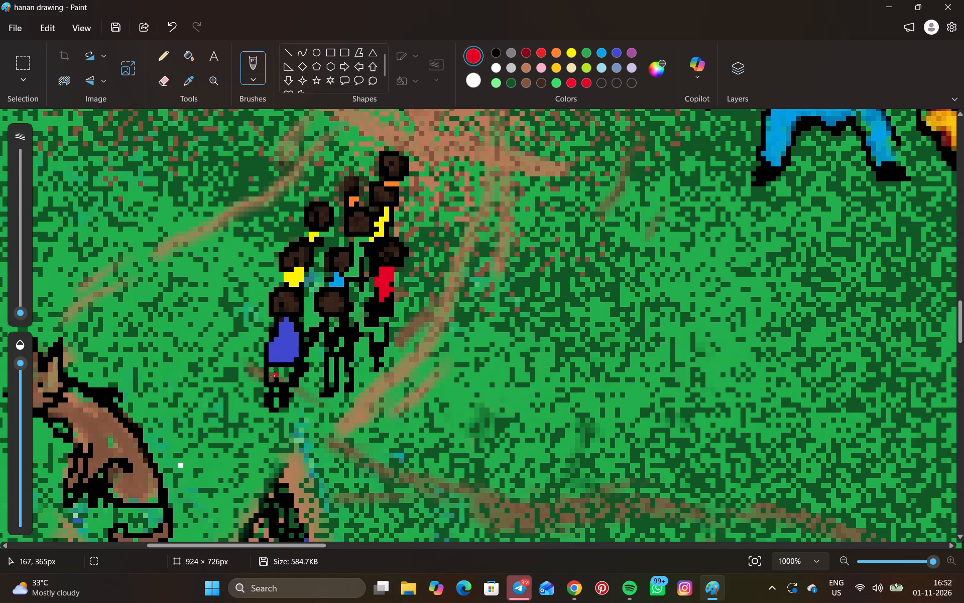
pyautogui.moveTo(275, 369); pyautogui.dragTo(273, 404)
pyautogui.moveTo(273, 404); pyautogui.dragTo(272, 375)
pyautogui.moveTo(275, 373); pyautogui.dragTo(286, 380)
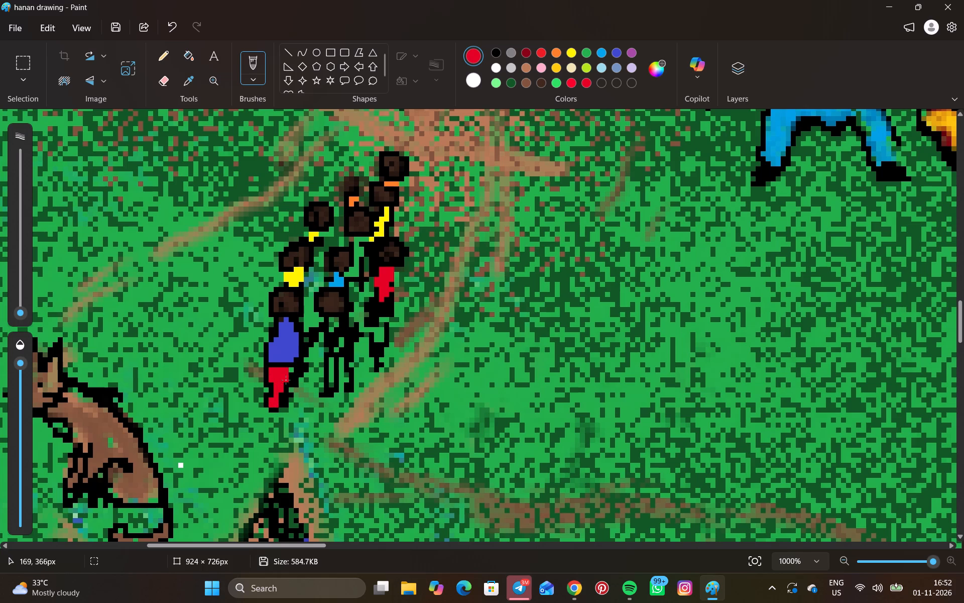
pyautogui.moveTo(286, 380); pyautogui.dragTo(288, 402)
# Paint dark red trousers on both legs of the lowest middle figure.
pyautogui.click(529, 52)
pyautogui.moveTo(335, 369); pyautogui.dragTo(331, 375)
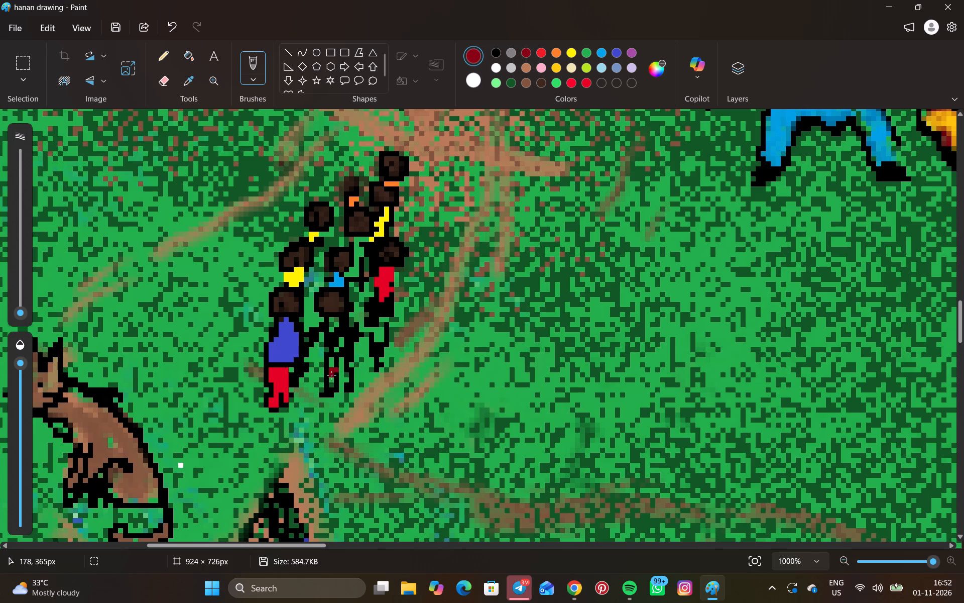
pyautogui.moveTo(331, 375); pyautogui.dragTo(331, 390)
pyautogui.moveTo(331, 367); pyautogui.dragTo(336, 358)
pyautogui.moveTo(337, 356); pyautogui.dragTo(342, 360)
pyautogui.moveTo(342, 360); pyautogui.dragTo(332, 366)
pyautogui.moveTo(332, 366); pyautogui.dragTo(331, 366)
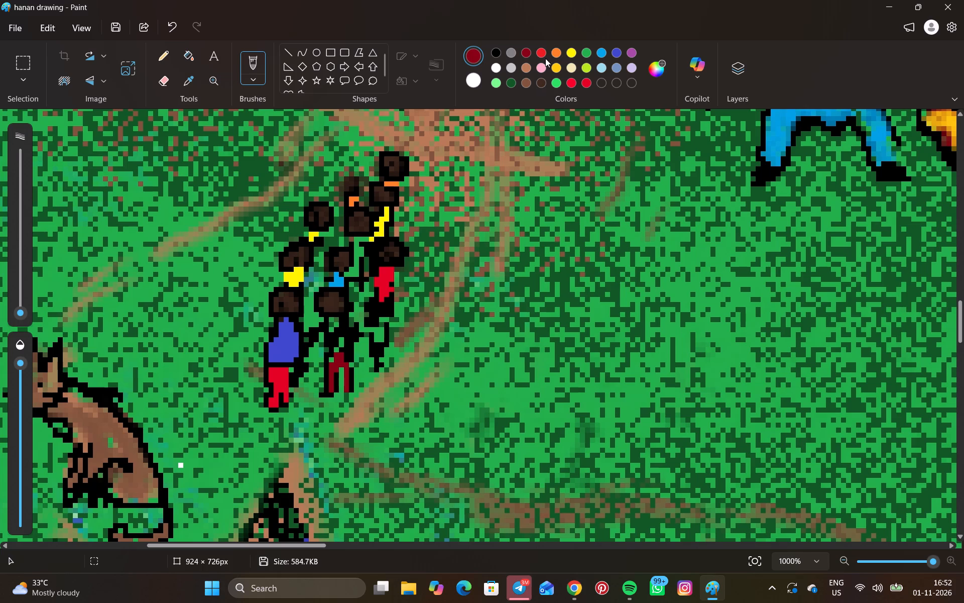
# Paint a yellow shirt with short sleeves on the lowest middle figure, reaching down to the dark red trousers.
pyautogui.click(570, 56)
pyautogui.moveTo(339, 333); pyautogui.dragTo(331, 337)
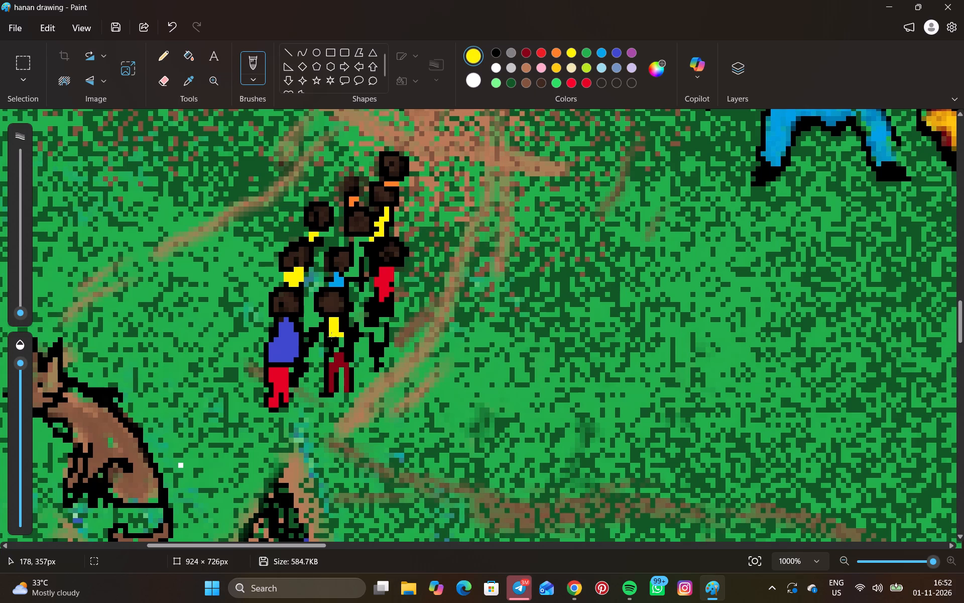
pyautogui.moveTo(331, 337); pyautogui.dragTo(334, 344)
pyautogui.moveTo(329, 333); pyautogui.dragTo(323, 330)
pyautogui.moveTo(323, 330); pyautogui.dragTo(315, 338)
pyautogui.moveTo(345, 329); pyautogui.dragTo(346, 330)
pyautogui.moveTo(346, 330); pyautogui.dragTo(336, 353)
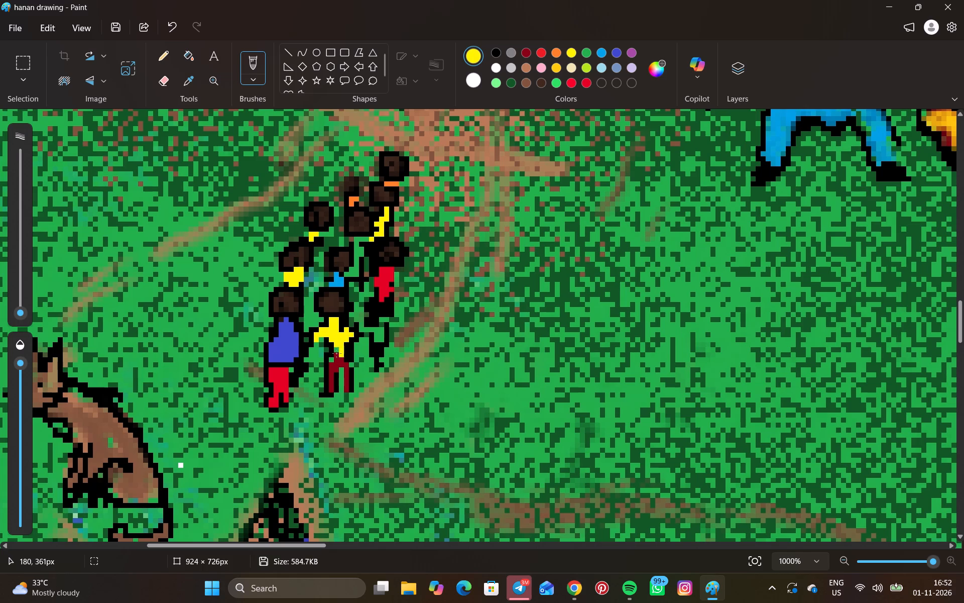
pyautogui.moveTo(336, 353); pyautogui.dragTo(332, 350)
# Paint the body and leg of the lower right figure, below the red garment, pale blue.
pyautogui.keyDown('ctrl'); pyautogui.scroll(-4, 411, 353); pyautogui.keyUp('ctrl')
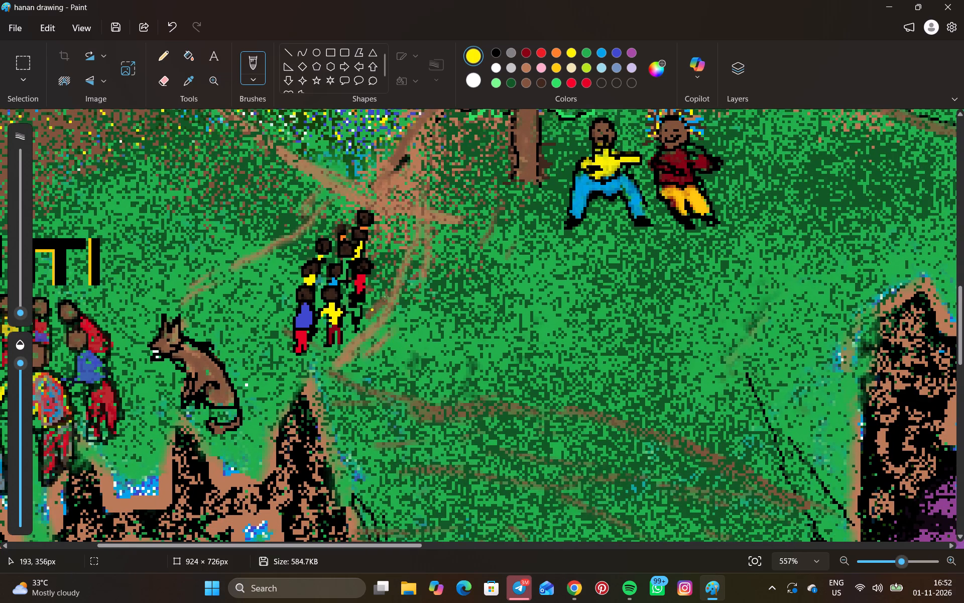
pyautogui.click(599, 67)
pyautogui.moveTo(360, 315); pyautogui.dragTo(355, 313)
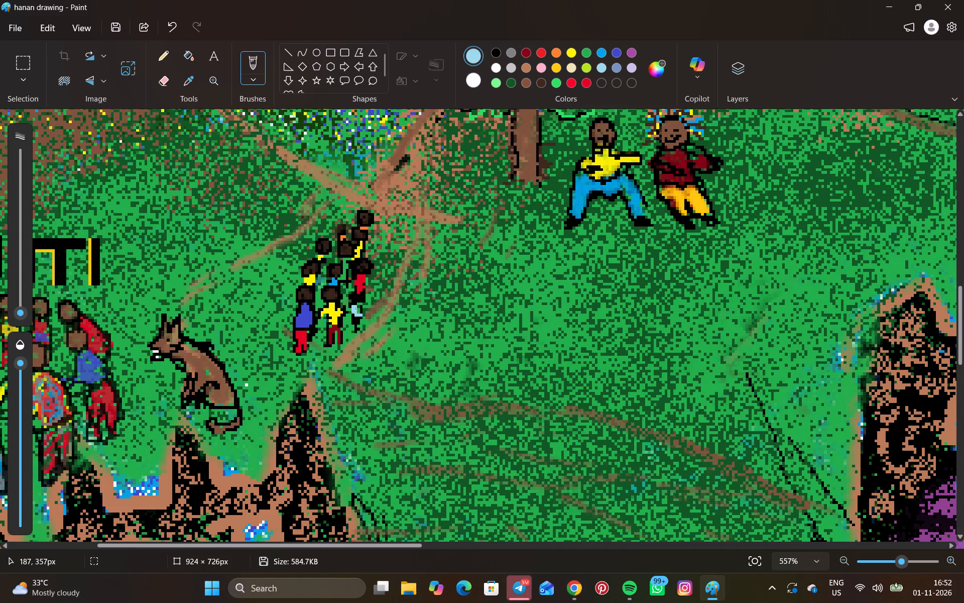
pyautogui.moveTo(355, 313); pyautogui.dragTo(358, 315)
pyautogui.moveTo(358, 315); pyautogui.dragTo(354, 328)
# Finish the pale blue leg of the lower right crowd figure and add dark brown touches around its lower end.
pyautogui.moveTo(354, 328); pyautogui.dragTo(354, 328)
pyautogui.click(543, 87)
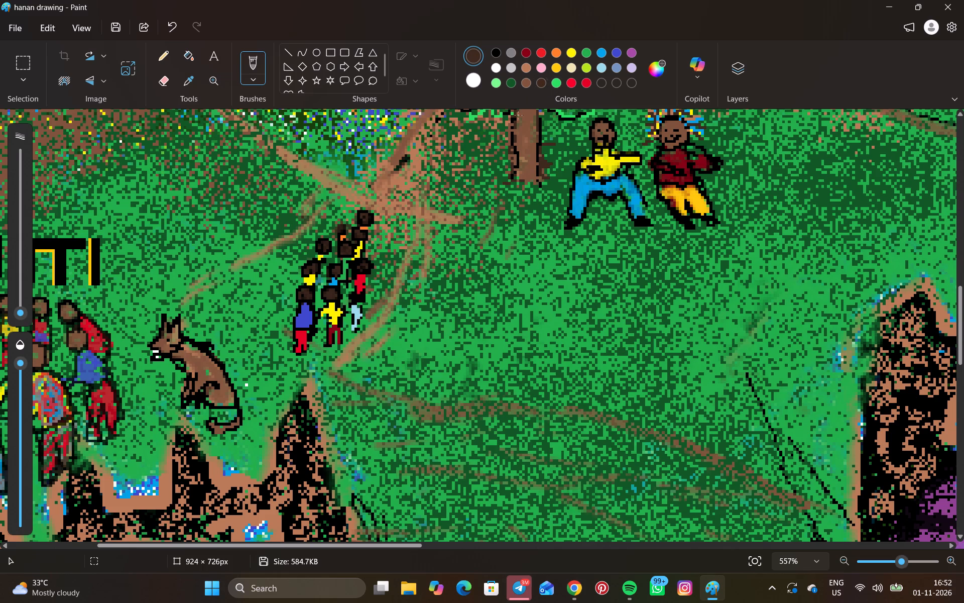
pyautogui.moveTo(356, 323); pyautogui.dragTo(354, 325)
pyautogui.moveTo(354, 325); pyautogui.dragTo(355, 322)
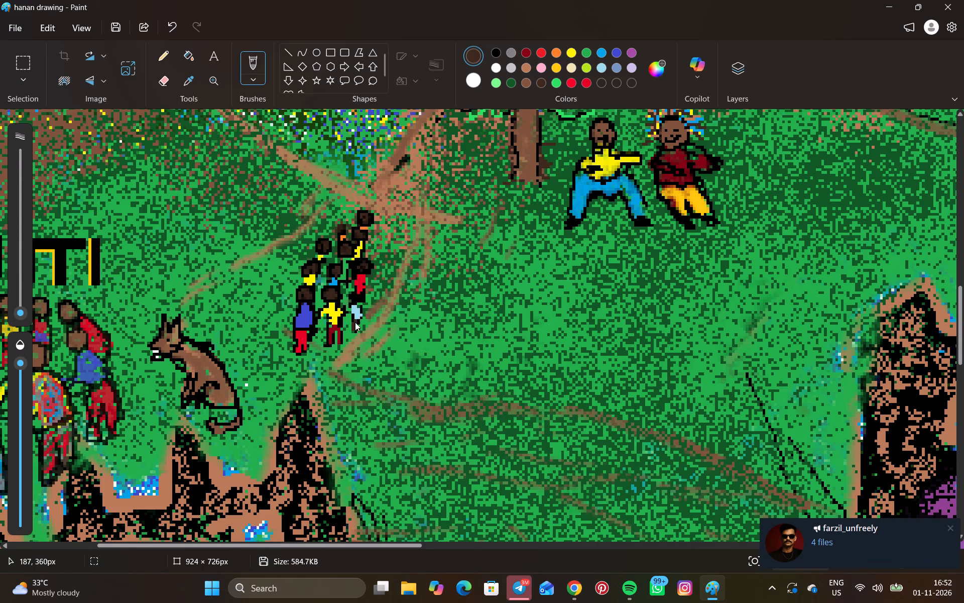
pyautogui.moveTo(355, 322); pyautogui.dragTo(352, 336)
# Look over the whole drawing, examining the crowd, the sky and mountains, and the open green slope below the brown hill lines.
pyautogui.keyDown('ctrl'); pyautogui.scroll(-4, 374, 352); pyautogui.keyUp('ctrl')
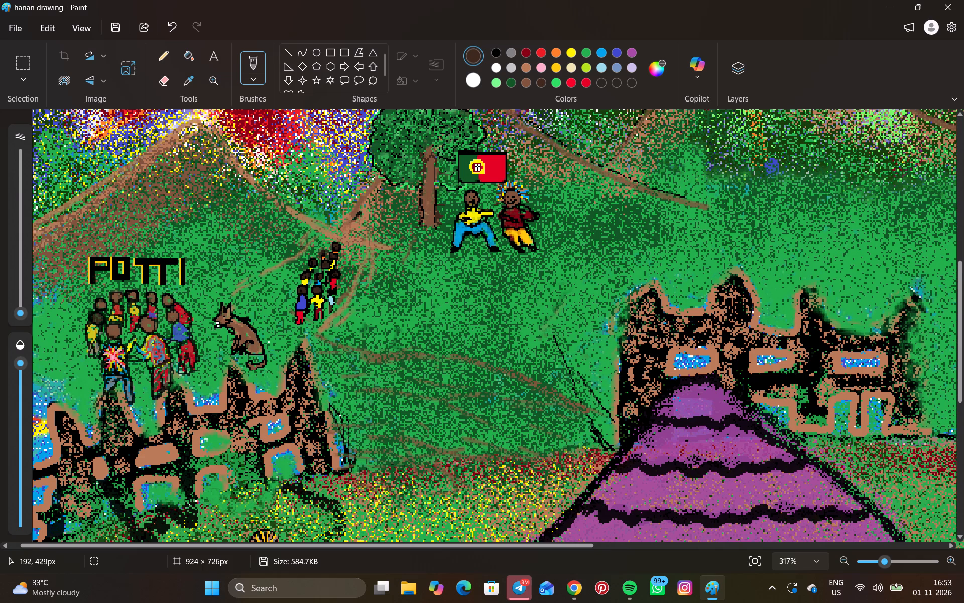
pyautogui.scroll(1, 609, 291)
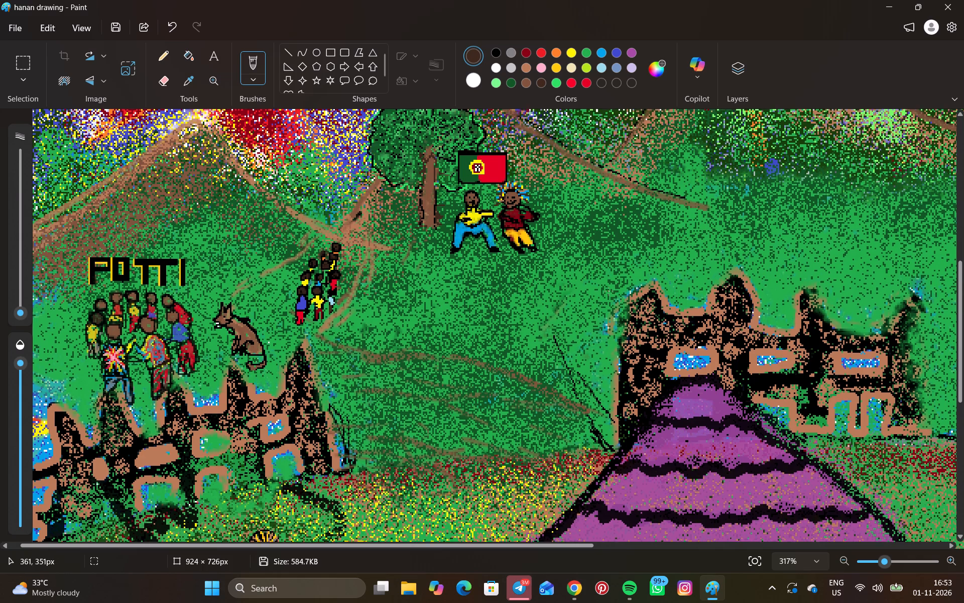
pyautogui.scroll(1, 609, 291)
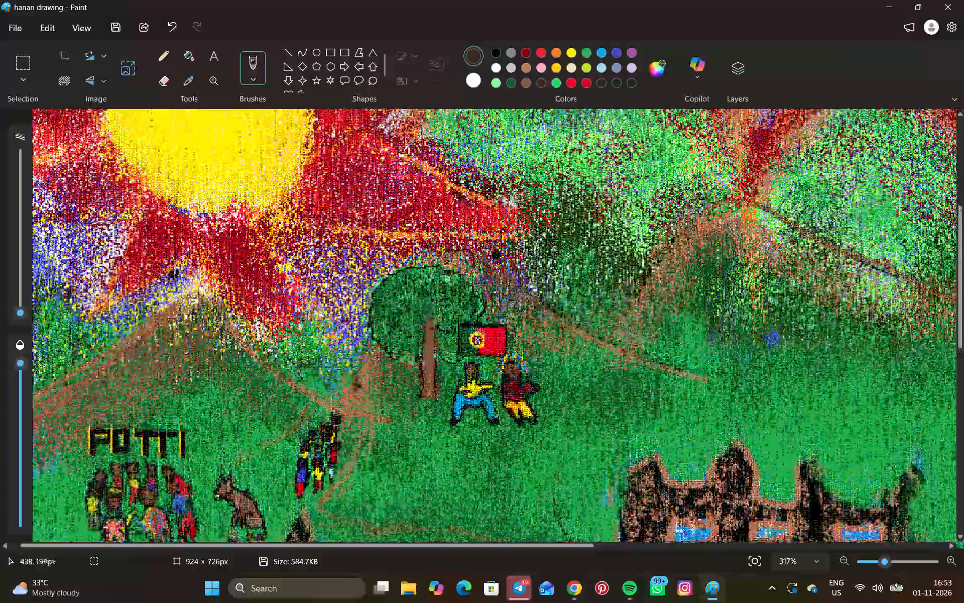
pyautogui.scroll(1, 710, 218)
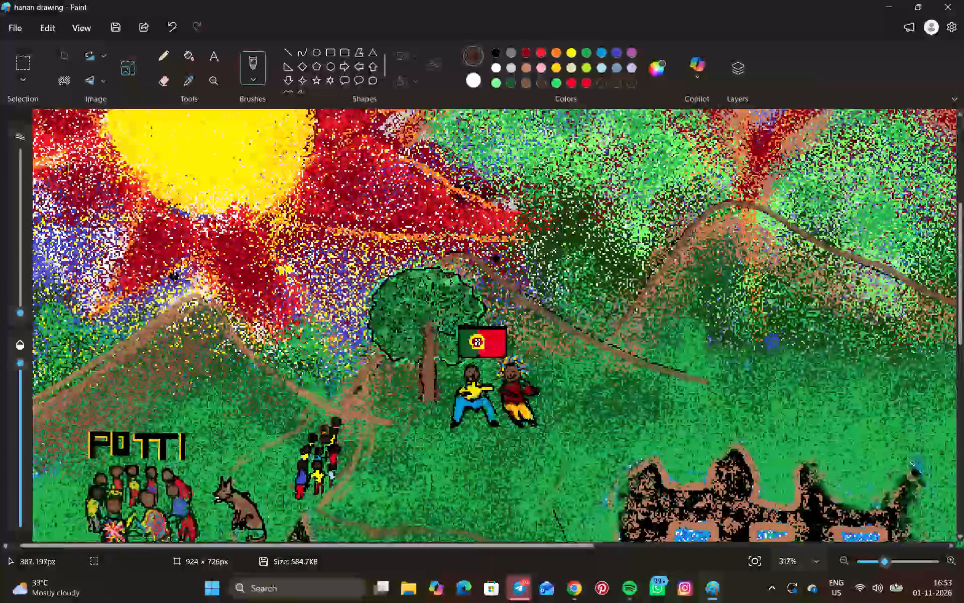
pyautogui.scroll(1, 647, 221)
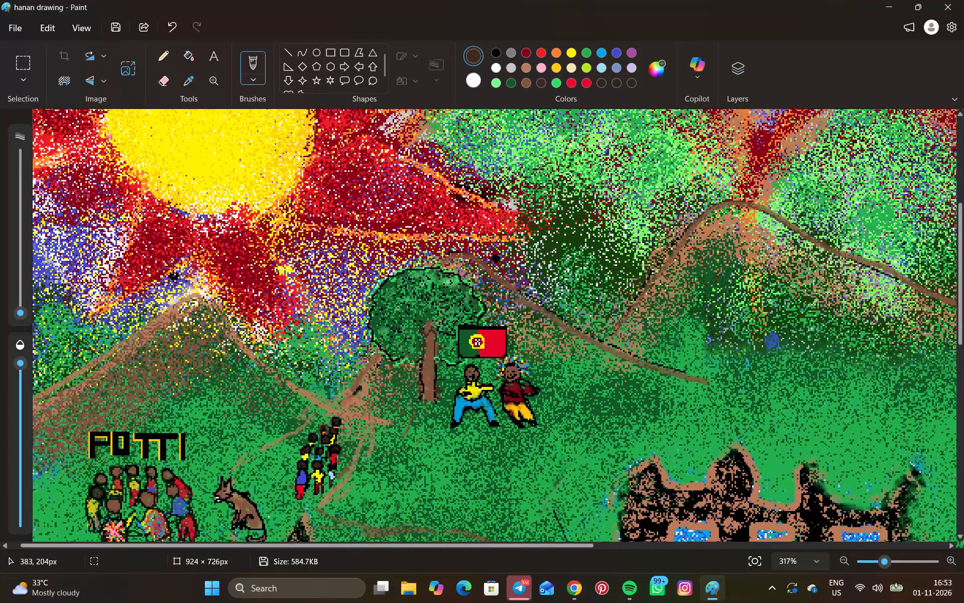
pyautogui.scroll(1, 644, 231)
pyautogui.keyDown('ctrl'); pyautogui.scroll(-4, 643, 231); pyautogui.keyUp('ctrl')
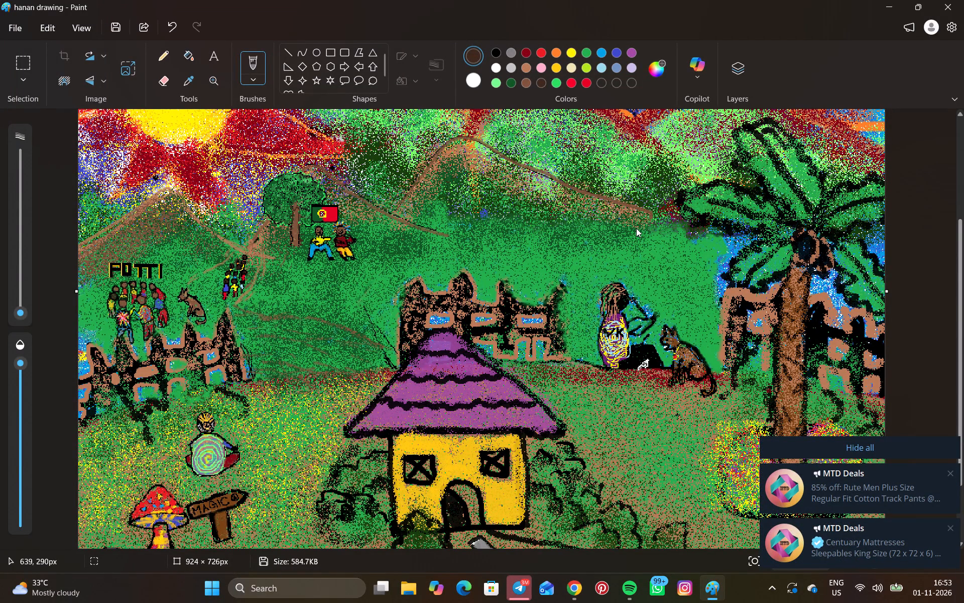
pyautogui.scroll(1, 636, 228)
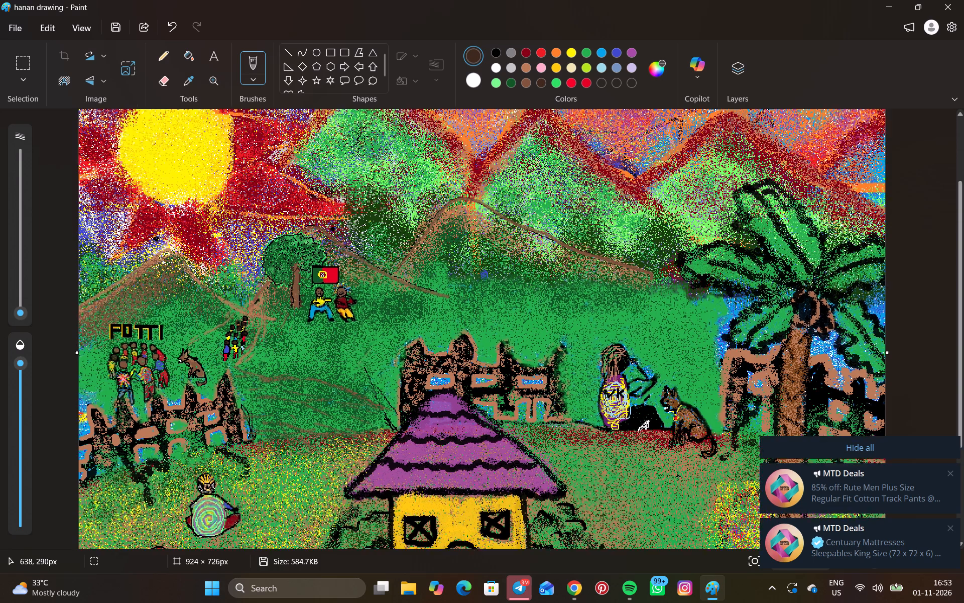
pyautogui.scroll(1, 636, 228)
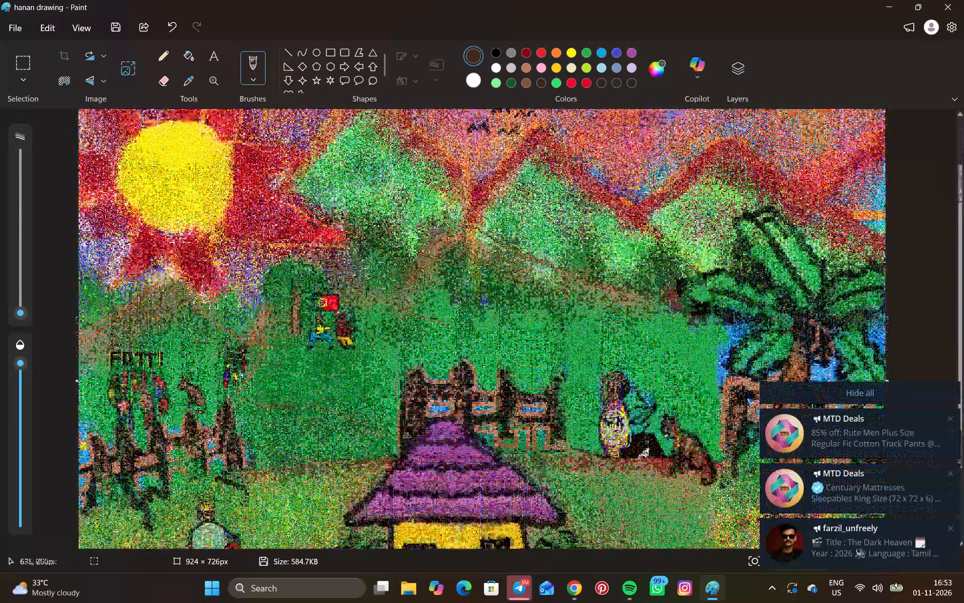
pyautogui.scroll(1, 533, 233)
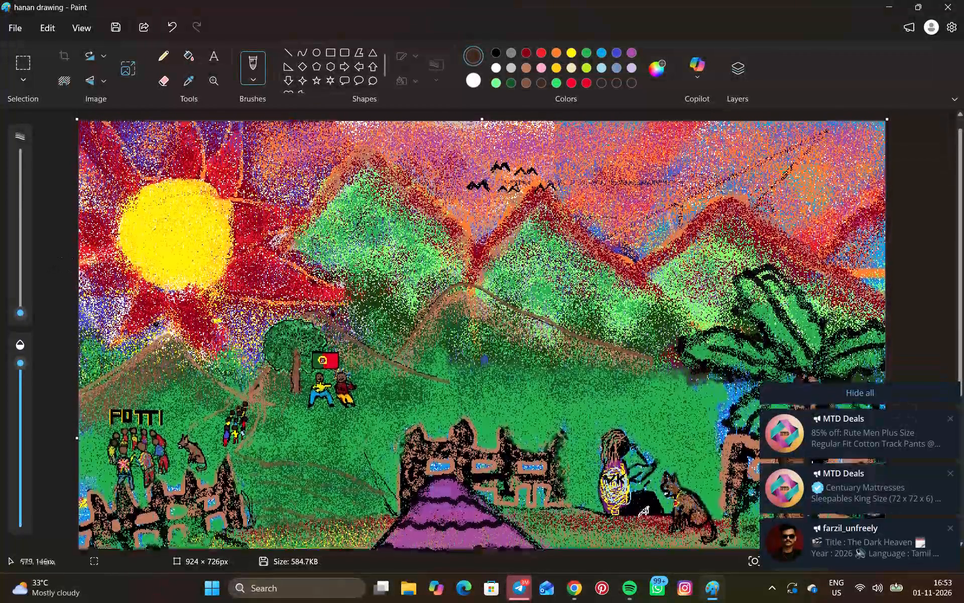
pyautogui.scroll(1, 603, 242)
pyautogui.scroll(1, 462, 315)
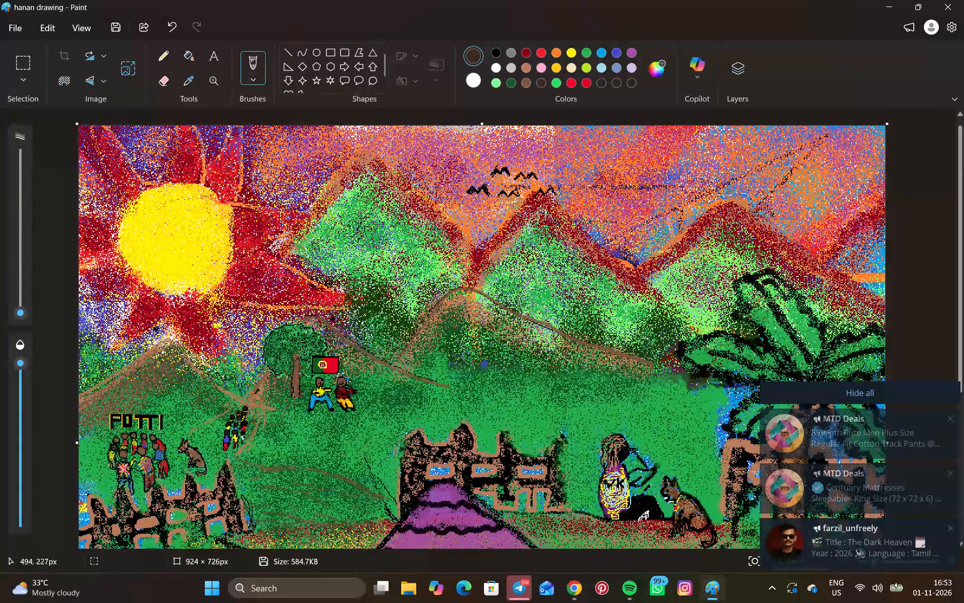
pyautogui.scroll(1, 515, 324)
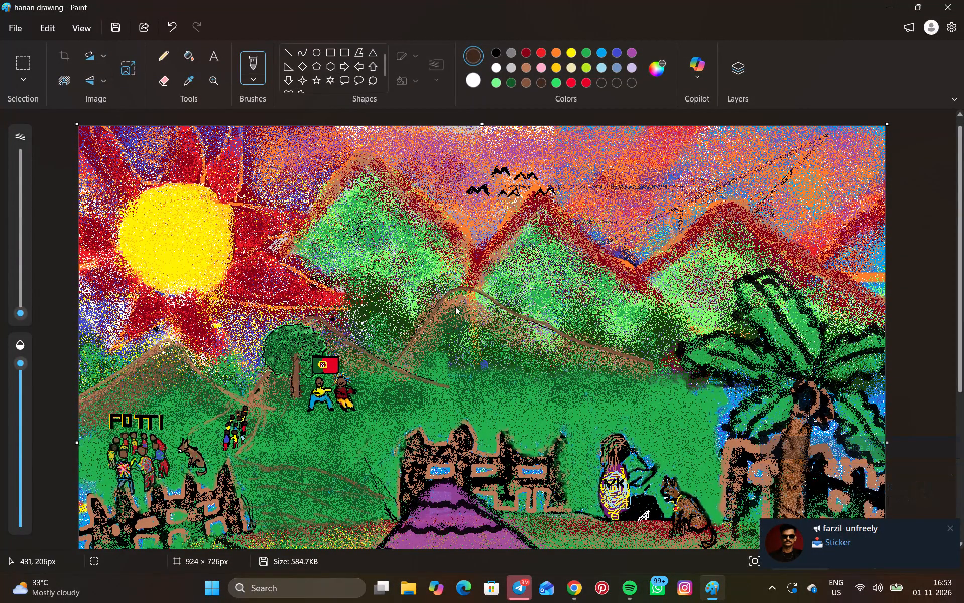
pyautogui.scroll(2, 455, 307)
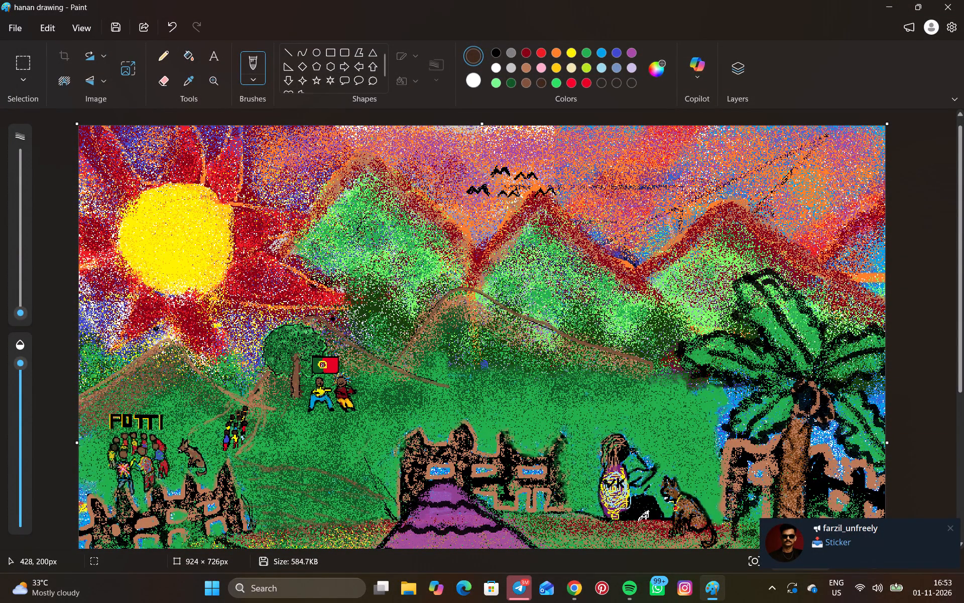
pyautogui.scroll(1, 453, 301)
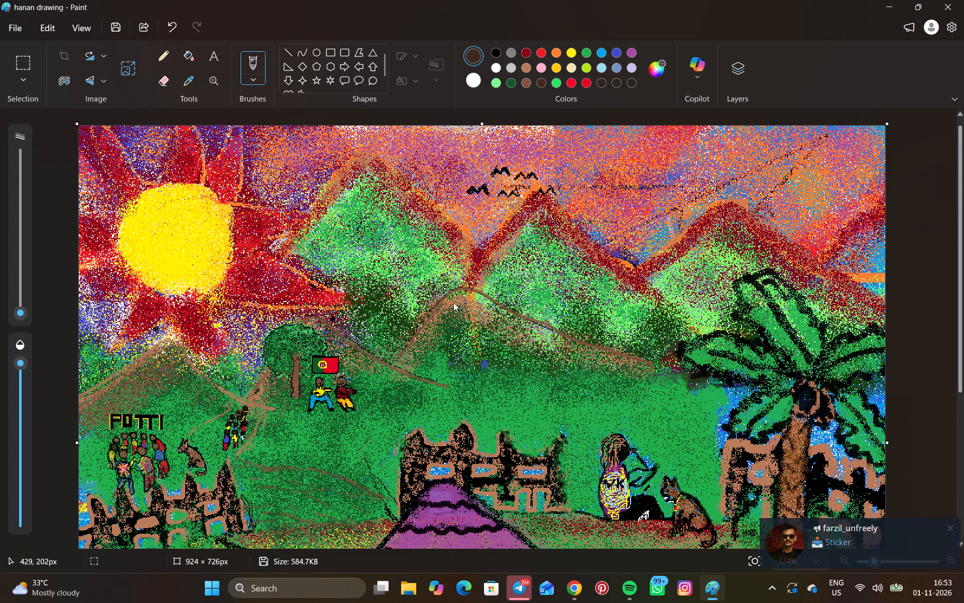
pyautogui.scroll(1, 453, 303)
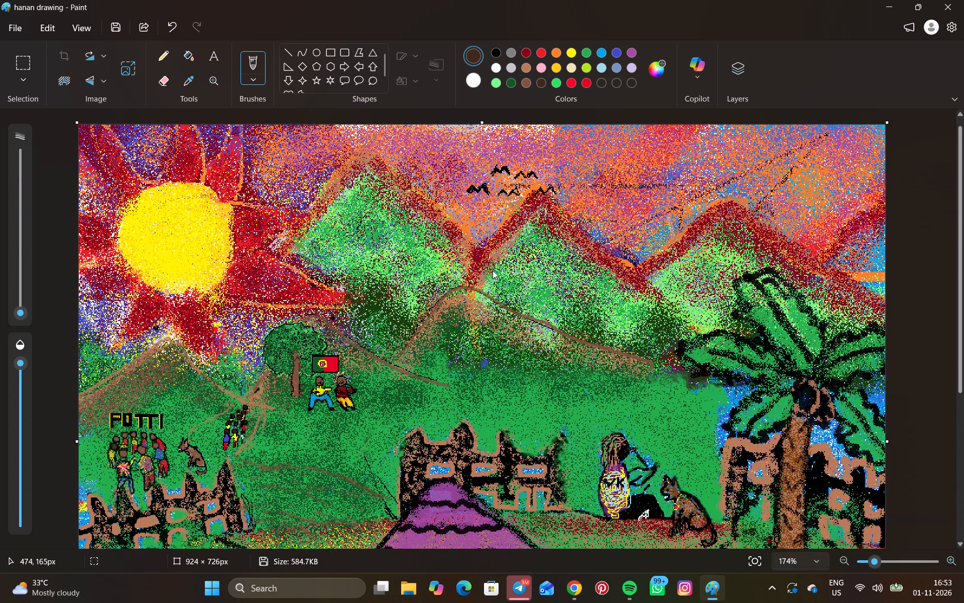
pyautogui.scroll(1, 493, 270)
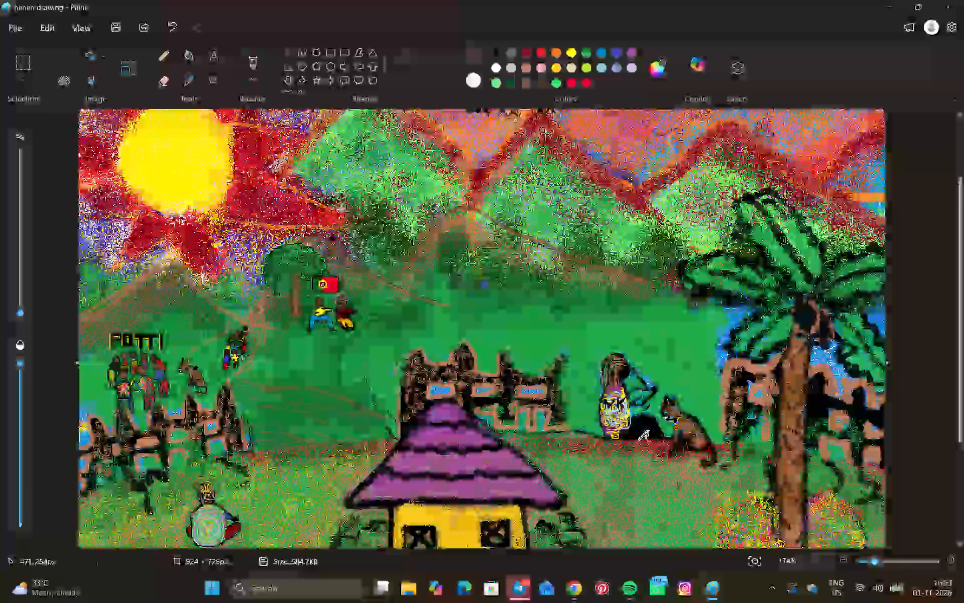
pyautogui.keyDown('ctrl'); pyautogui.scroll(5, 488, 269); pyautogui.keyUp('ctrl')
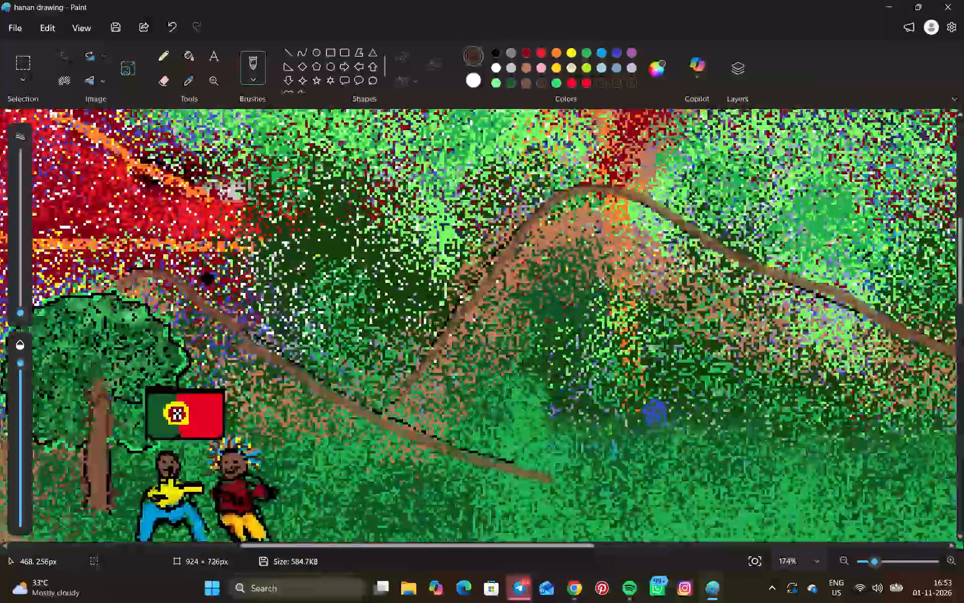
pyautogui.hscroll(-1, 488, 269)
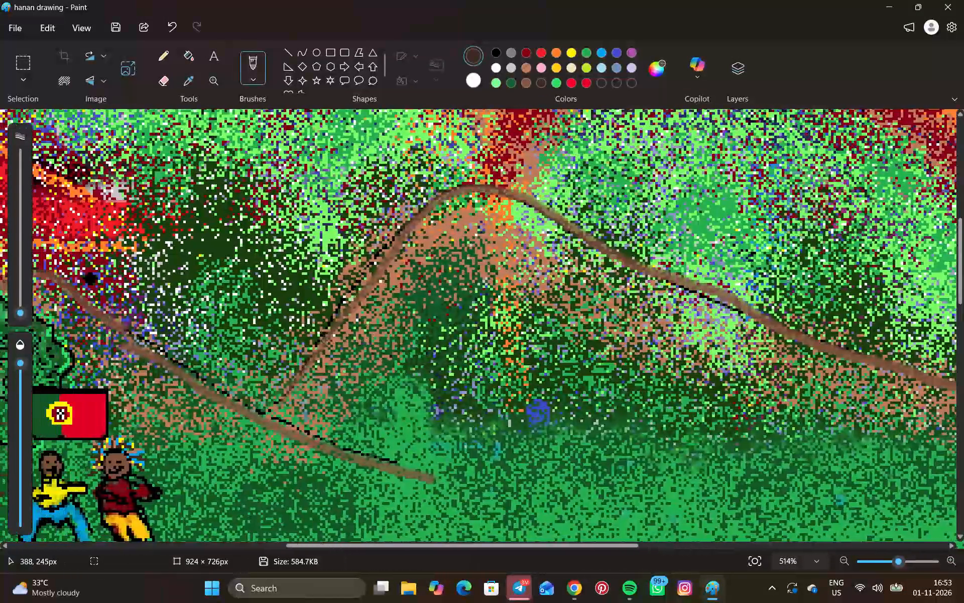
pyautogui.scroll(-1, 324, 337)
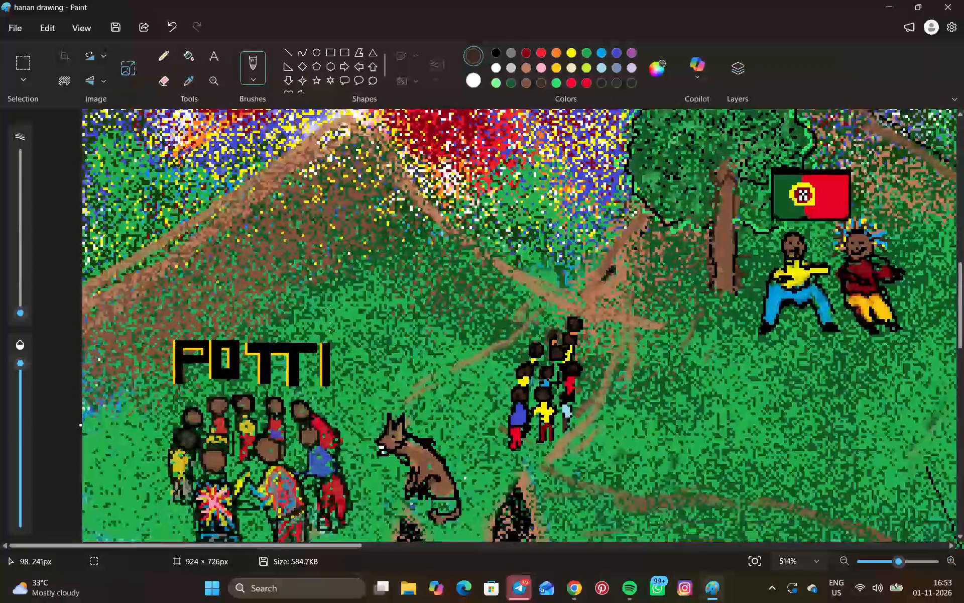
pyautogui.scroll(-1, 330, 330)
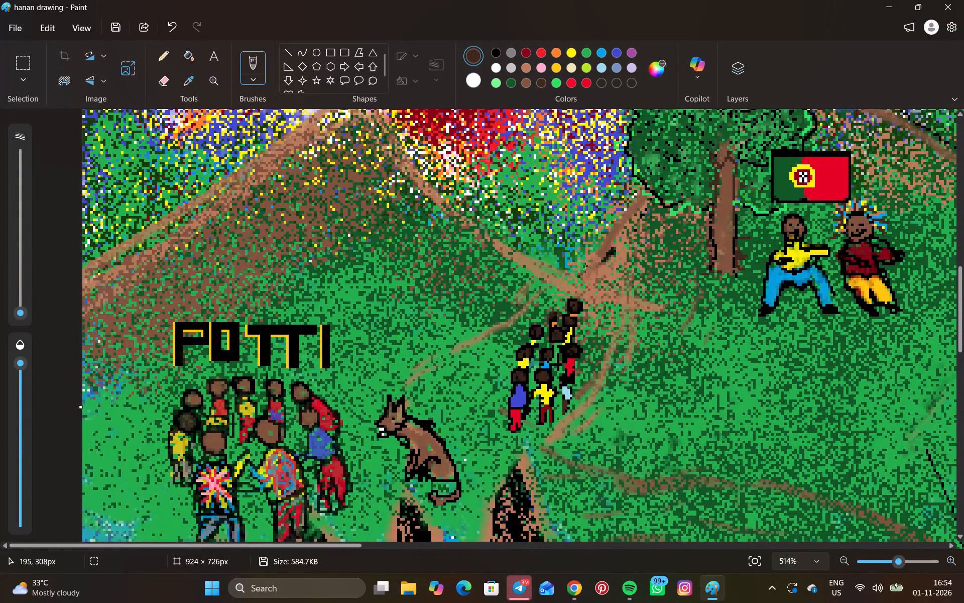
pyautogui.scroll(-1, 585, 268)
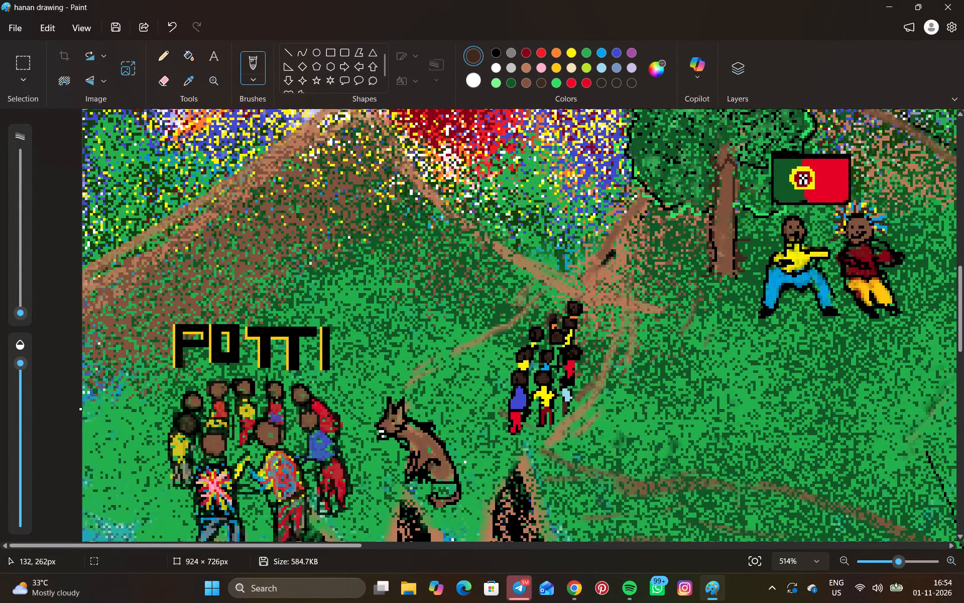
pyautogui.scroll(-1, 529, 158)
pyautogui.hscroll(-3, 542, 159)
pyautogui.hscroll(1, 664, 183)
pyautogui.scroll(2, 663, 178)
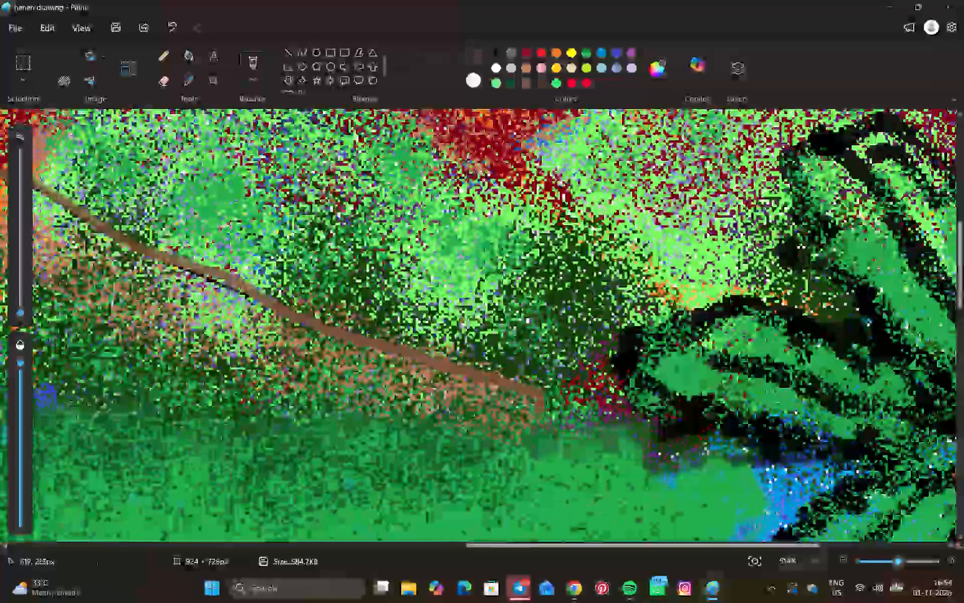
pyautogui.hscroll(13, 437, 202)
pyautogui.hscroll(-5, 429, 57)
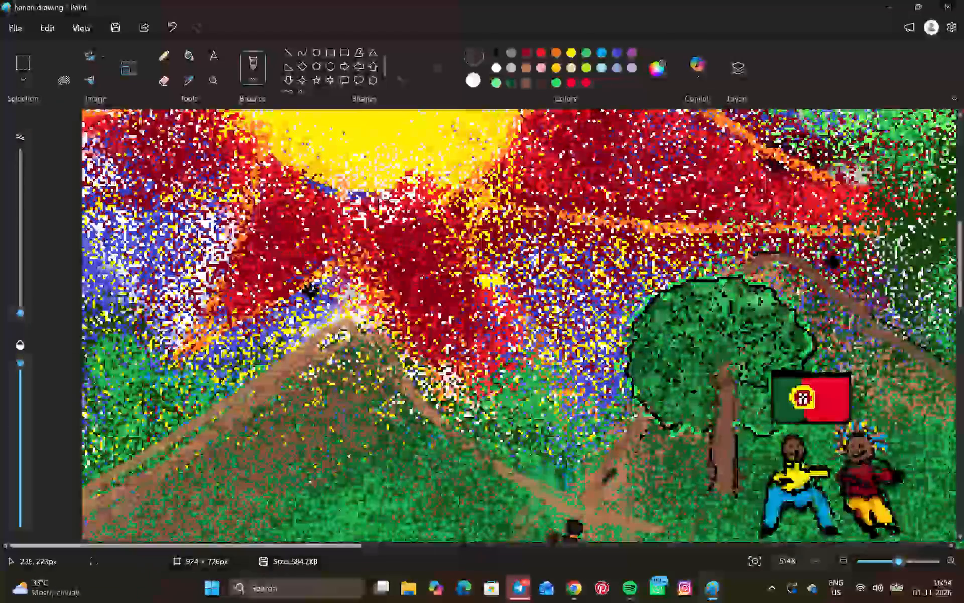
pyautogui.hscroll(-2, 615, 314)
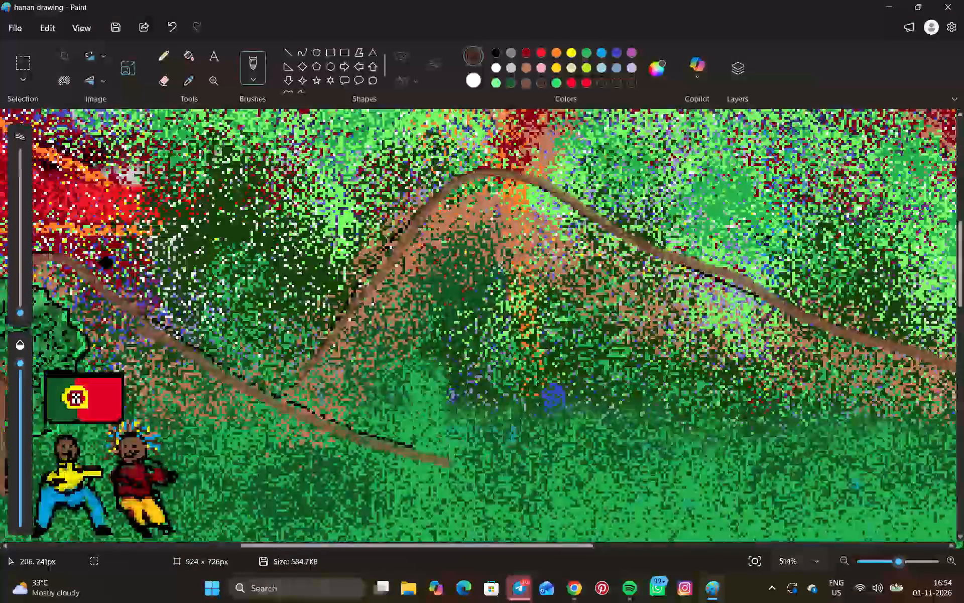
pyautogui.hscroll(-1, 615, 314)
pyautogui.keyDown('ctrl'); pyautogui.scroll(-3, 615, 292); pyautogui.keyUp('ctrl')
pyautogui.hscroll(1, 134, 308)
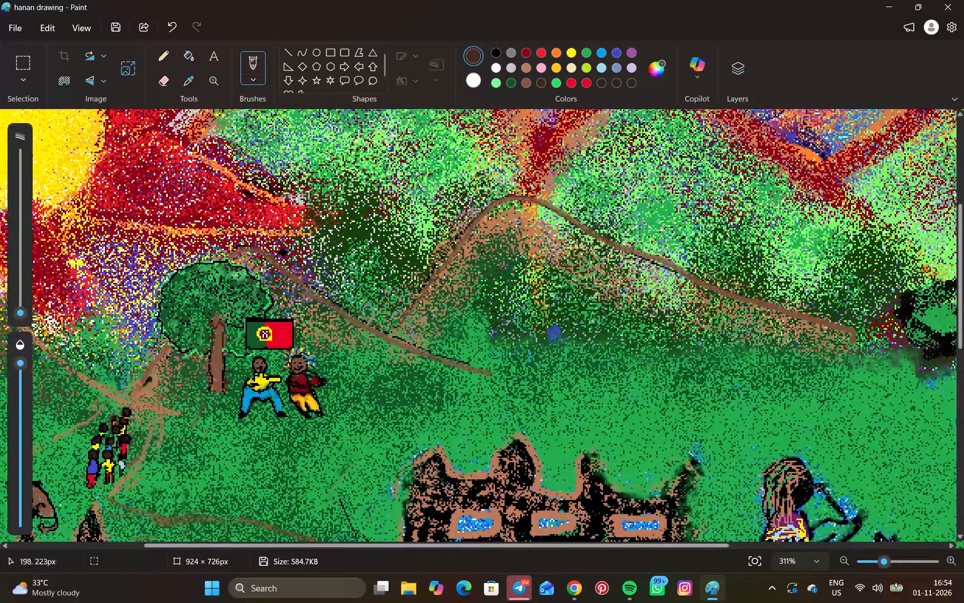
pyautogui.scroll(-1, 169, 284)
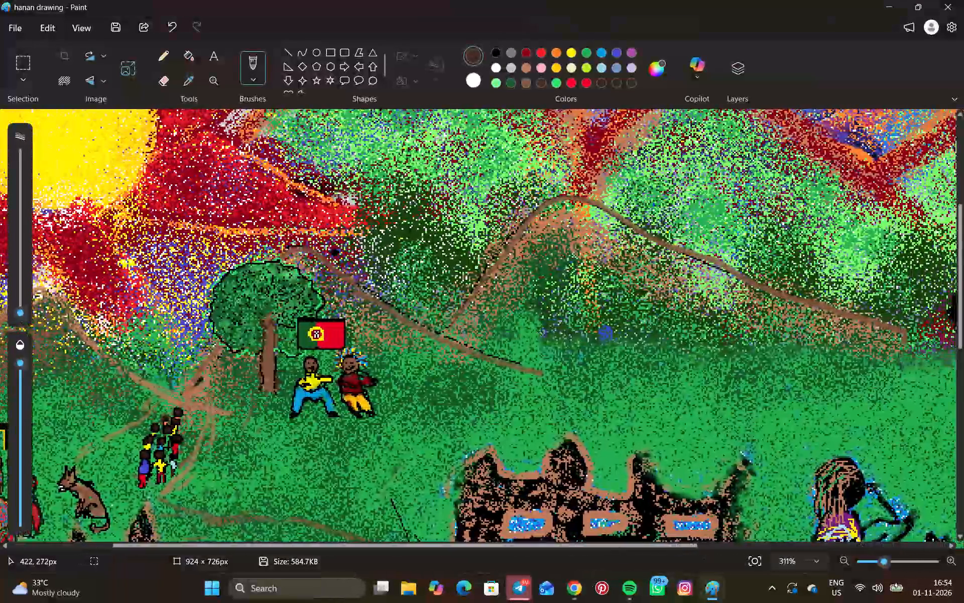
pyautogui.scroll(-1, 540, 332)
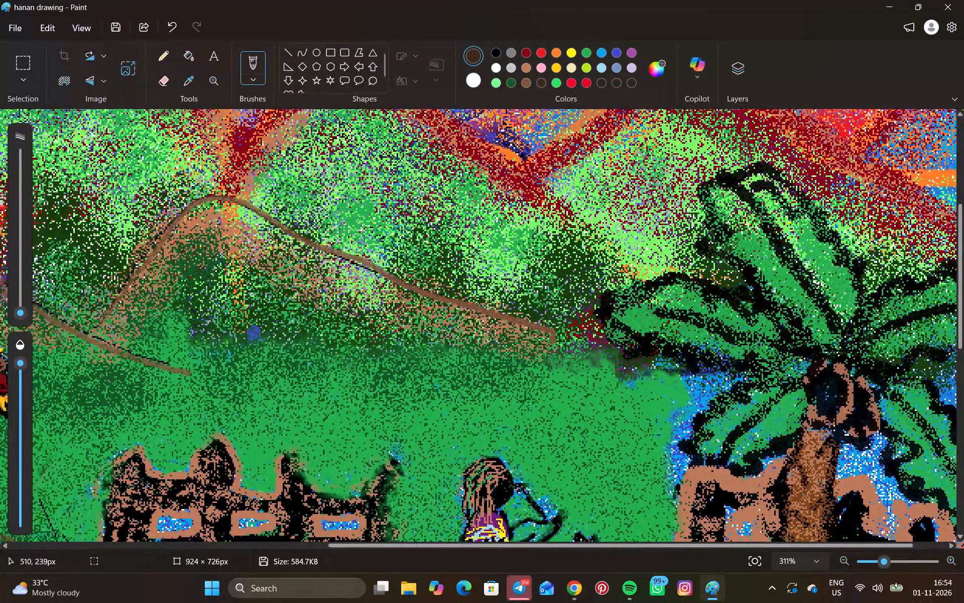
pyautogui.scroll(-1, 319, 273)
pyautogui.keyDown('ctrl'); pyautogui.scroll(4, 347, 355); pyautogui.keyUp('ctrl')
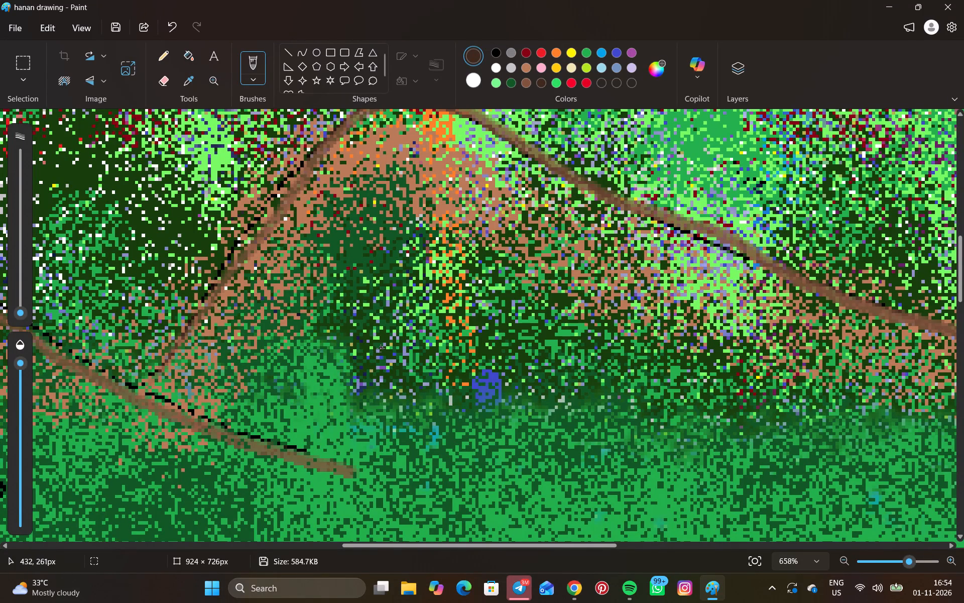
pyautogui.keyDown('ctrl'); pyautogui.scroll(-5, 381, 346); pyautogui.keyUp('ctrl')
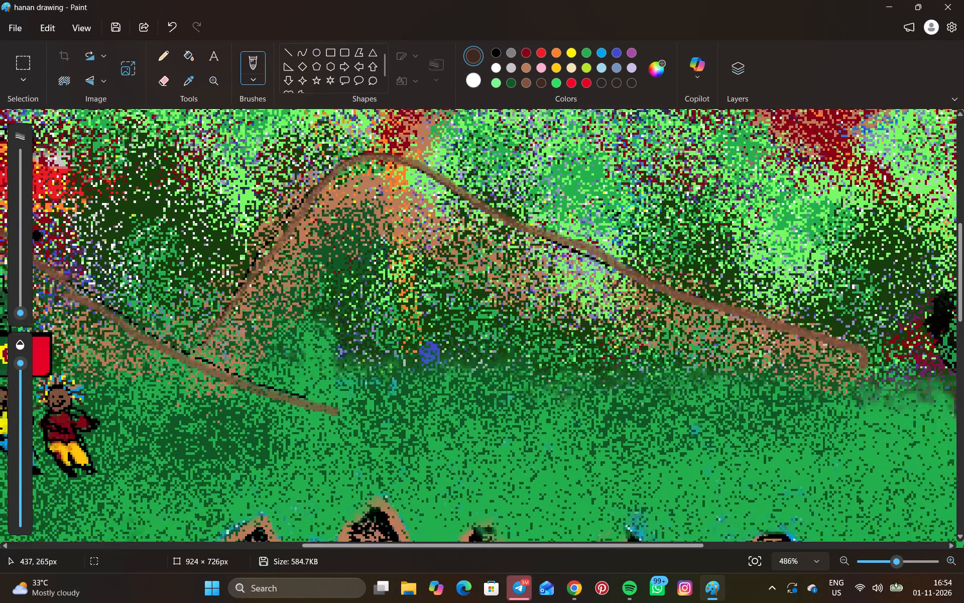
pyautogui.keyDown('ctrl'); pyautogui.scroll(-3, 380, 346); pyautogui.keyUp('ctrl')
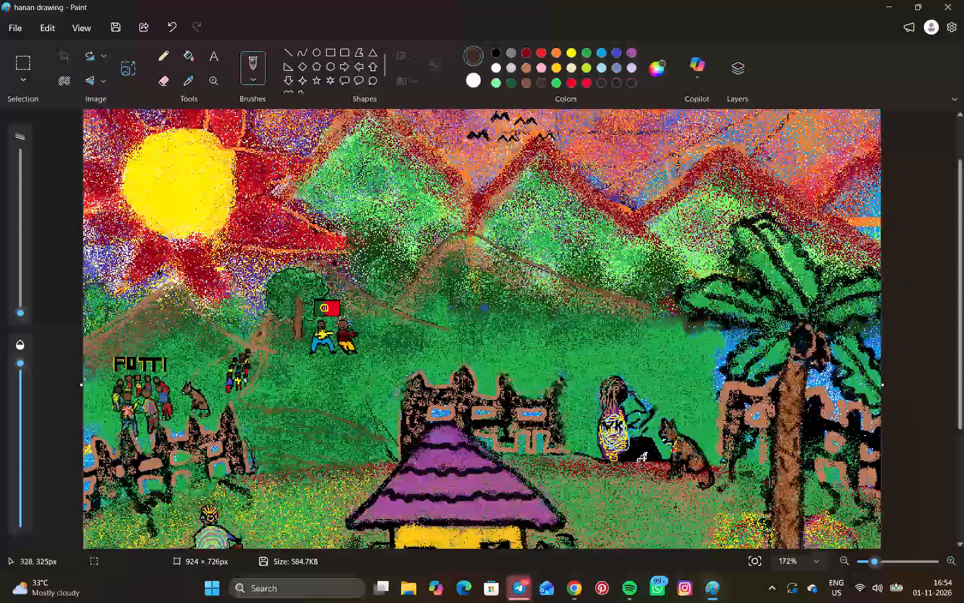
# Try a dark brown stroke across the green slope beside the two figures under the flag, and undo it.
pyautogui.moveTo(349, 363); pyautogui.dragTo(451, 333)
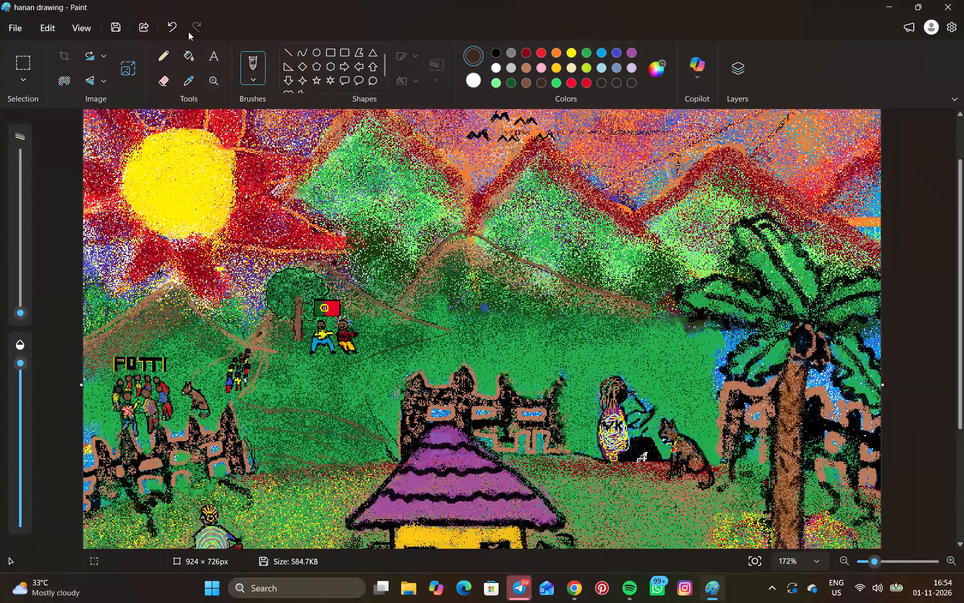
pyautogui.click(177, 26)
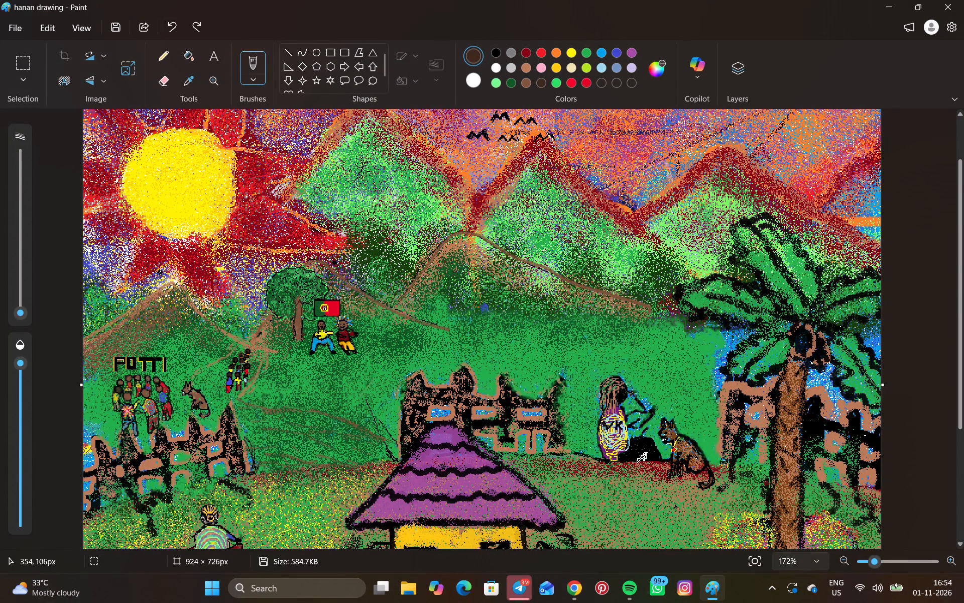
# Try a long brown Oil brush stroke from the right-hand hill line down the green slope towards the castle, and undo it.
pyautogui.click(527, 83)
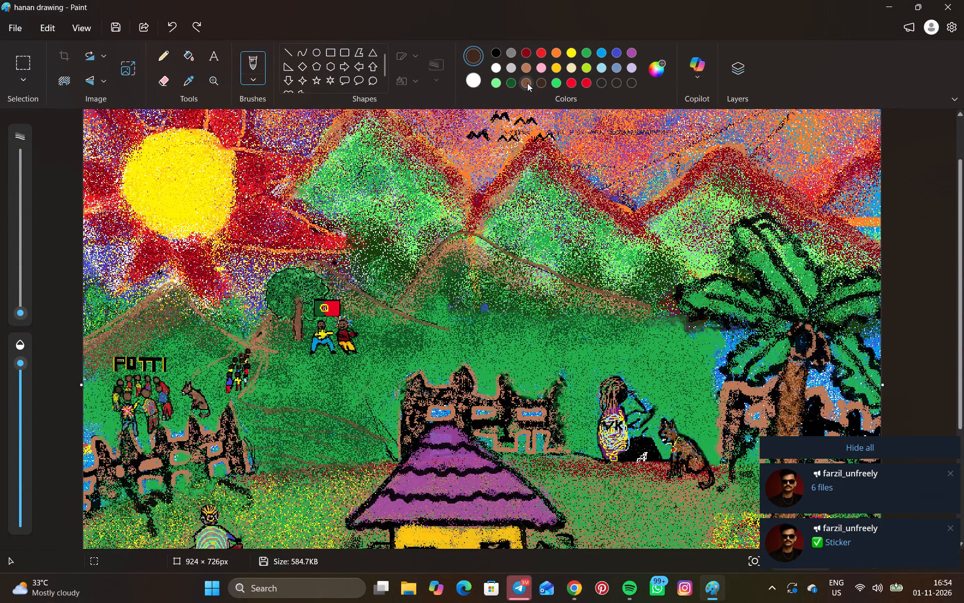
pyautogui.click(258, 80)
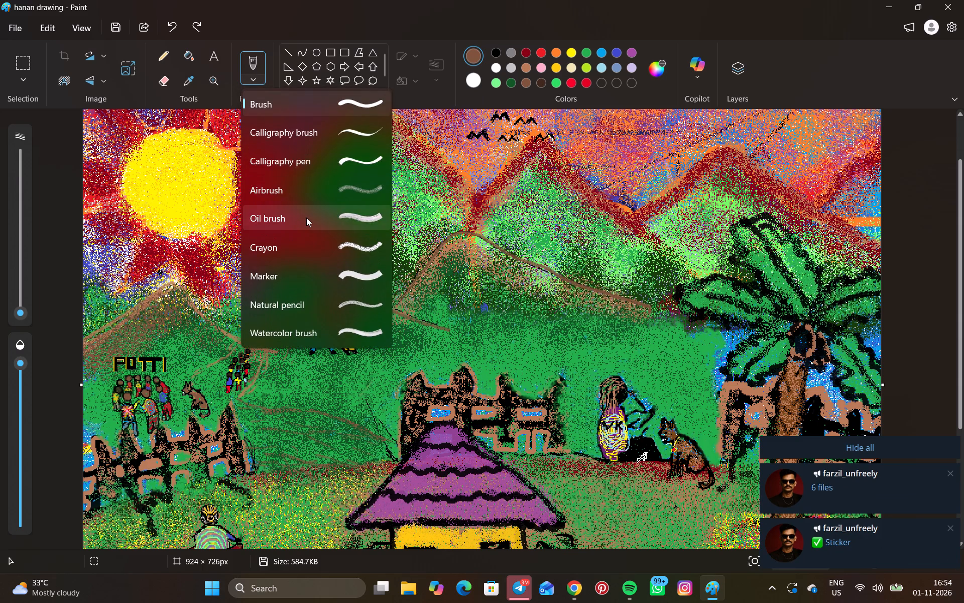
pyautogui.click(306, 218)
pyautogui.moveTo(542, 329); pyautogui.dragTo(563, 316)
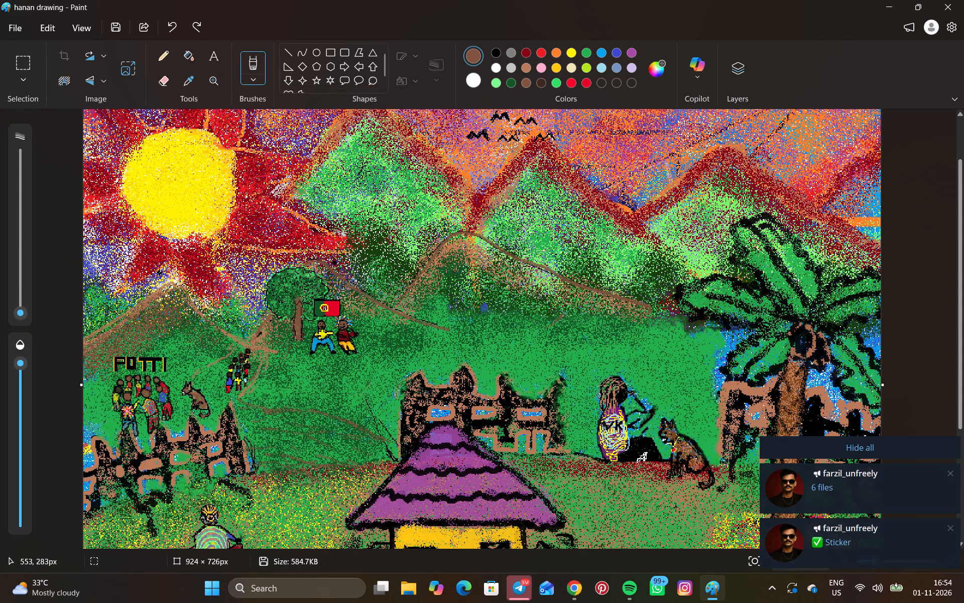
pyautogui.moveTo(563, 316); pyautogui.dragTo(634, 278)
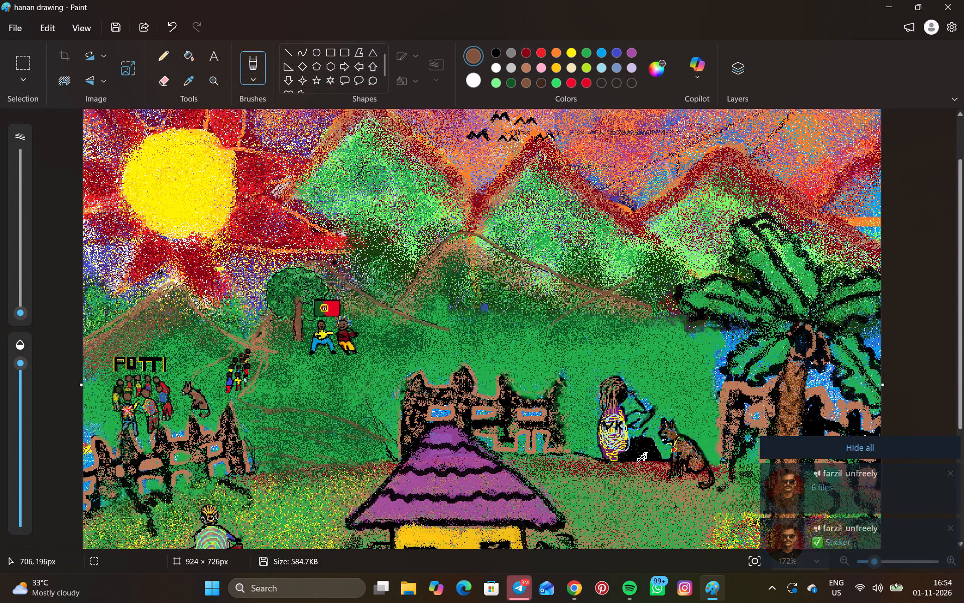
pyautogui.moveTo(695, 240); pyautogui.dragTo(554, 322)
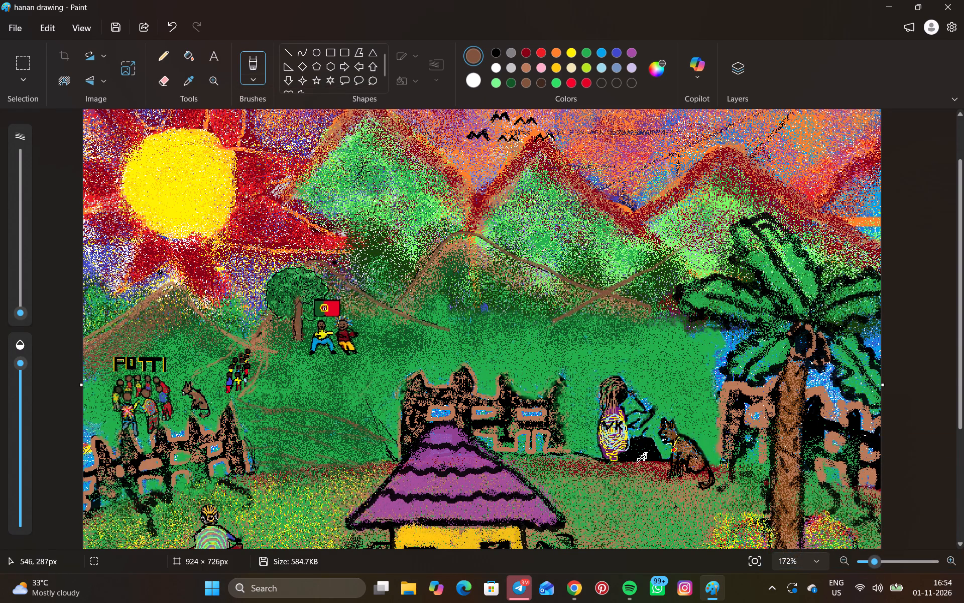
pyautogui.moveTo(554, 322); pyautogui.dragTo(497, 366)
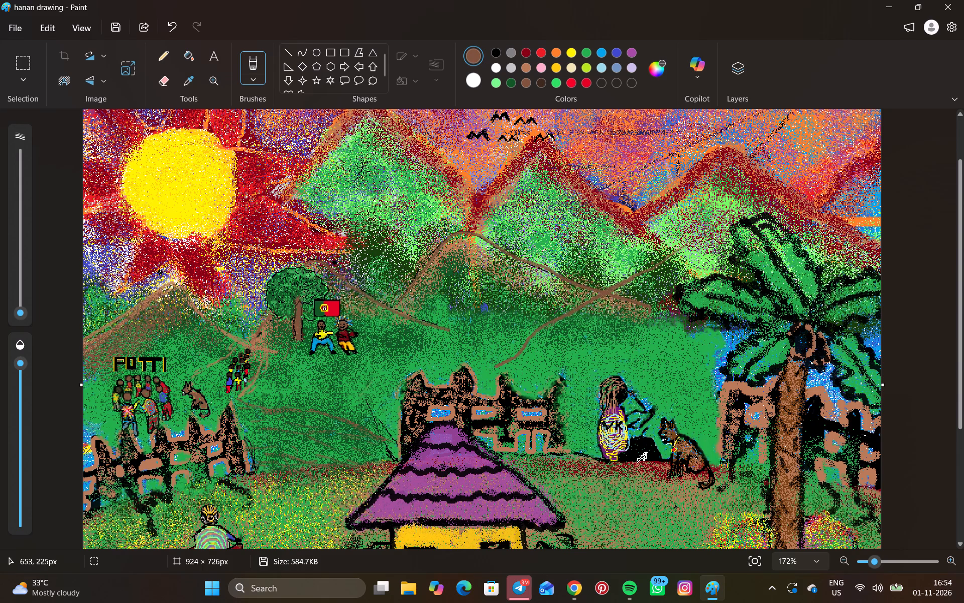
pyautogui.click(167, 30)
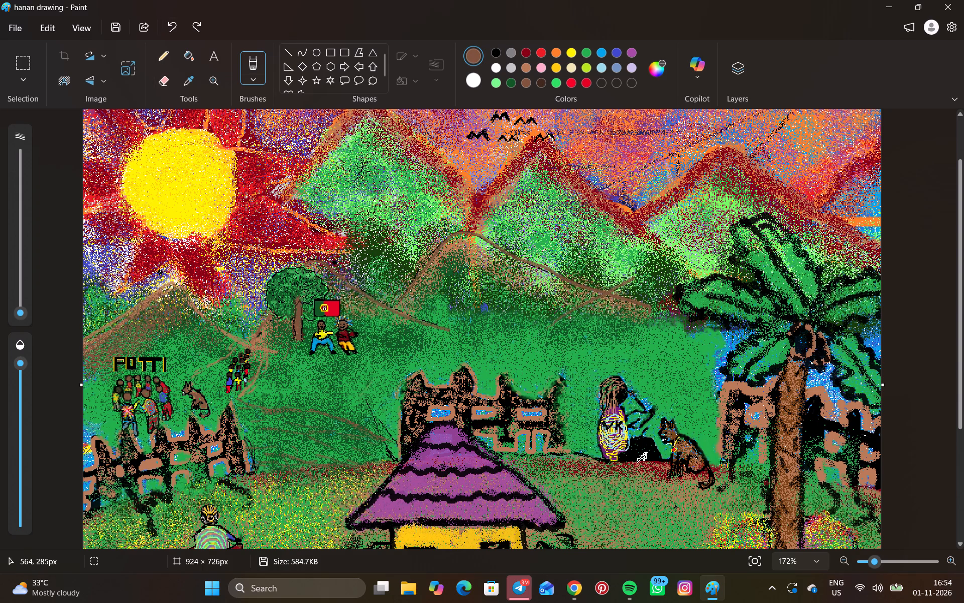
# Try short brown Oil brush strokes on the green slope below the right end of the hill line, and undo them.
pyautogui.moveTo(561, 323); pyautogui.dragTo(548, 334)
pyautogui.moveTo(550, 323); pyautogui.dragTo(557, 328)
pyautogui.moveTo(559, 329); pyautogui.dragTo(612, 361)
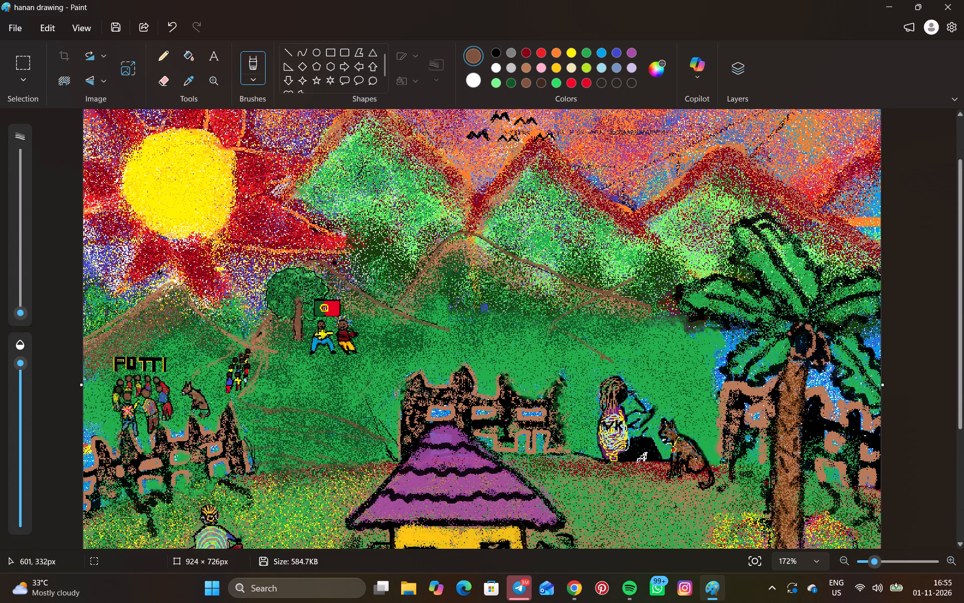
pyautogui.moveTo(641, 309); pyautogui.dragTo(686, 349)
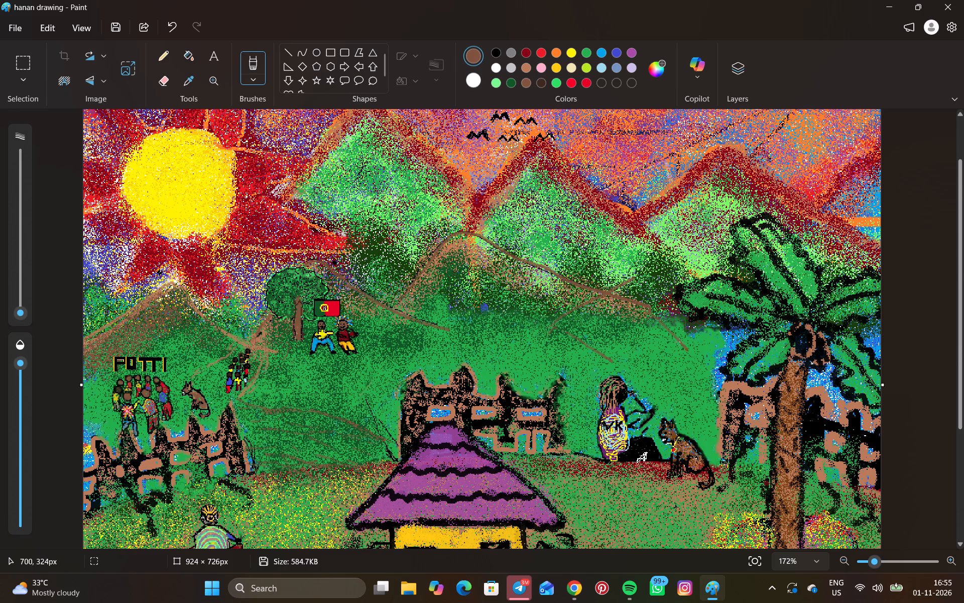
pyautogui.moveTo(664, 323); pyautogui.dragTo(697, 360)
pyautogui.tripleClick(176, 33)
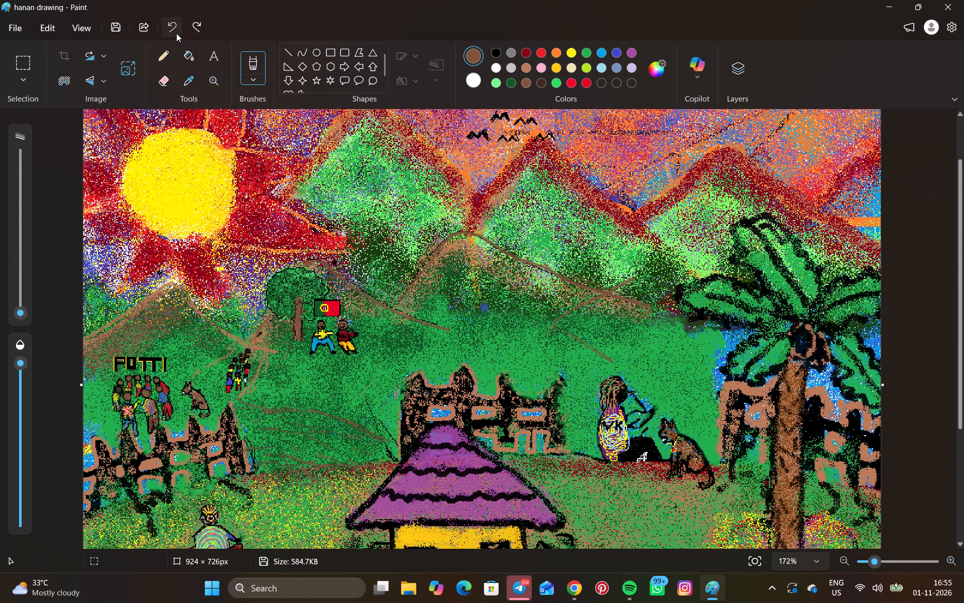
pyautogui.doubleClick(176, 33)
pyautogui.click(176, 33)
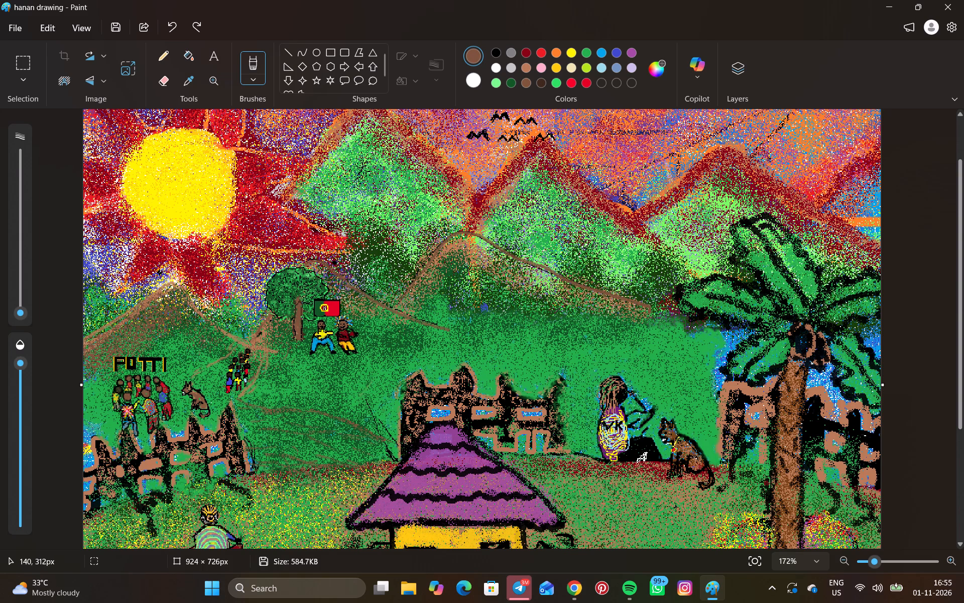
# Examine the hill lines, the crowd, the figures under the flag and the open green slope above the castle.
pyautogui.keyDown('ctrl'); pyautogui.scroll(6, 205, 349); pyautogui.keyUp('ctrl')
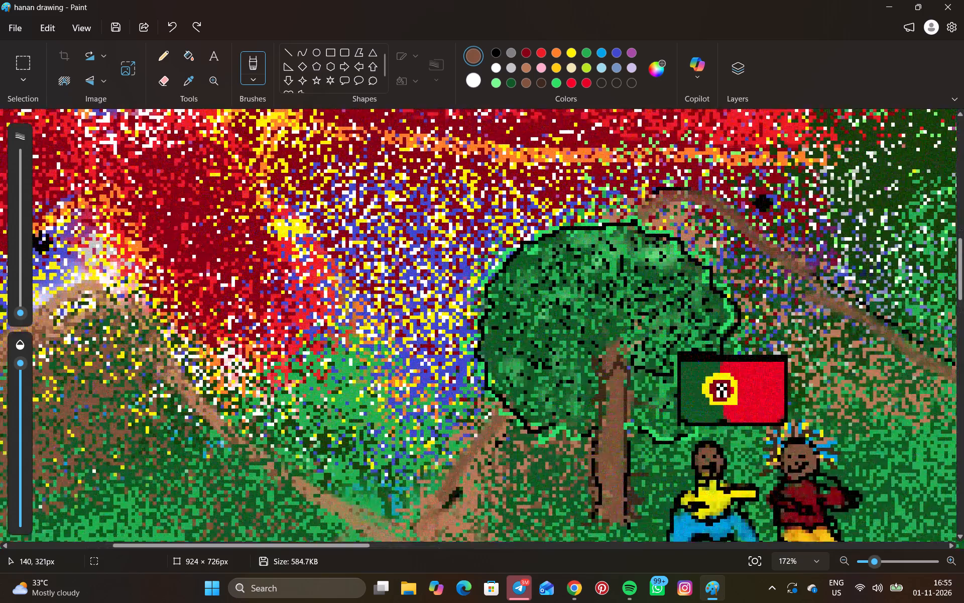
pyautogui.scroll(-1, 207, 337)
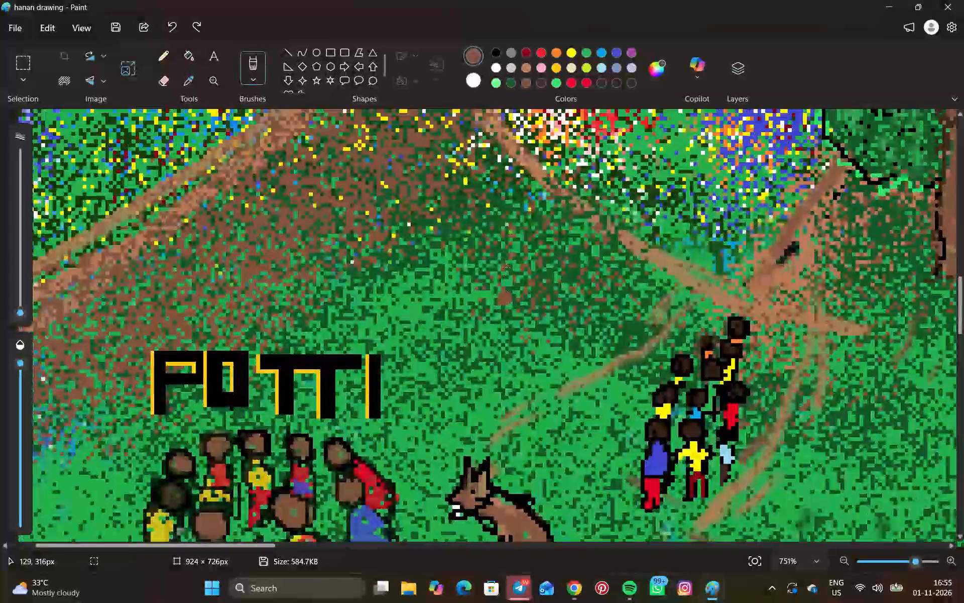
pyautogui.hscroll(-3, 506, 267)
pyautogui.scroll(1, 591, 254)
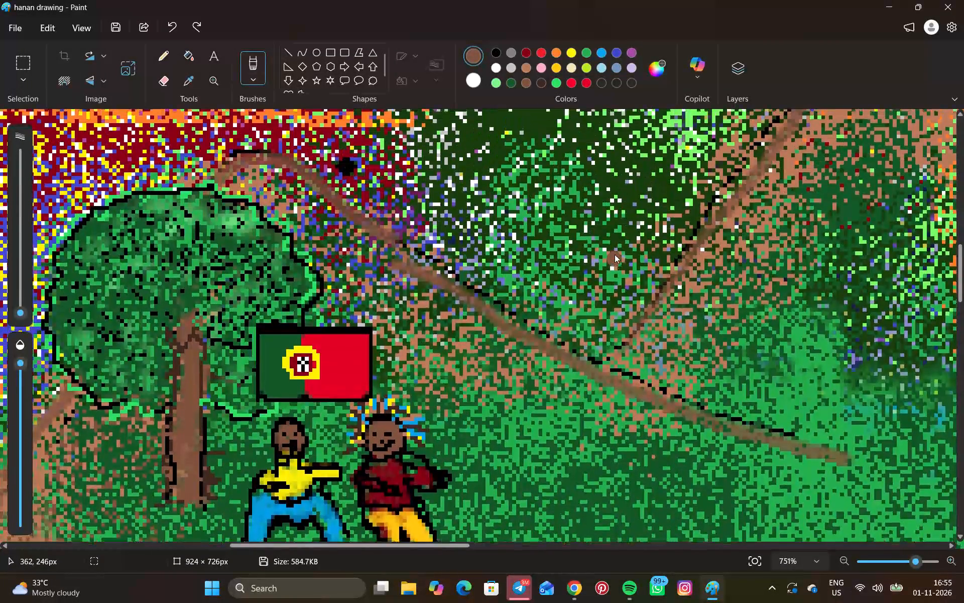
pyautogui.keyDown('ctrl'); pyautogui.scroll(-4, 583, 234); pyautogui.keyUp('ctrl')
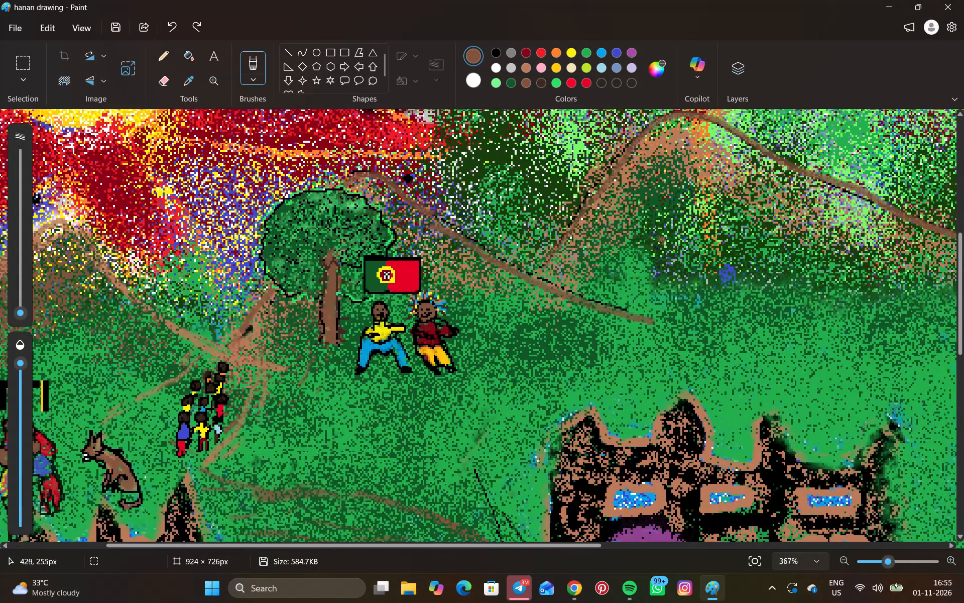
pyautogui.hscroll(-1, 665, 242)
pyautogui.keyDown('ctrl'); pyautogui.scroll(-1, 675, 245); pyautogui.keyUp('ctrl')
pyautogui.keyDown('ctrl'); pyautogui.hscroll(-1, 675, 245); pyautogui.keyUp('ctrl')
pyautogui.hscroll(-1, 675, 247)
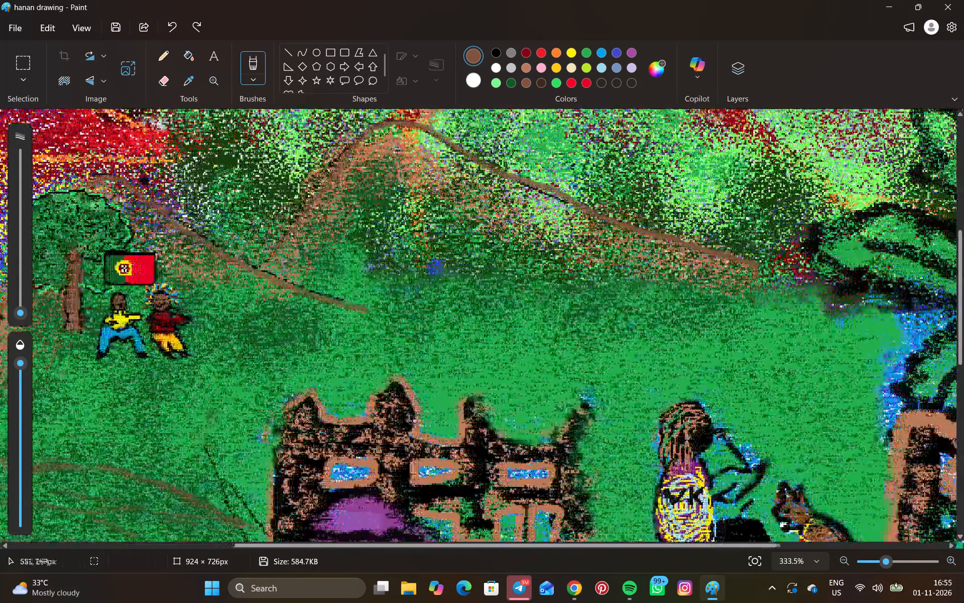
pyautogui.keyDown('ctrl'); pyautogui.scroll(-3, 575, 259); pyautogui.keyUp('ctrl')
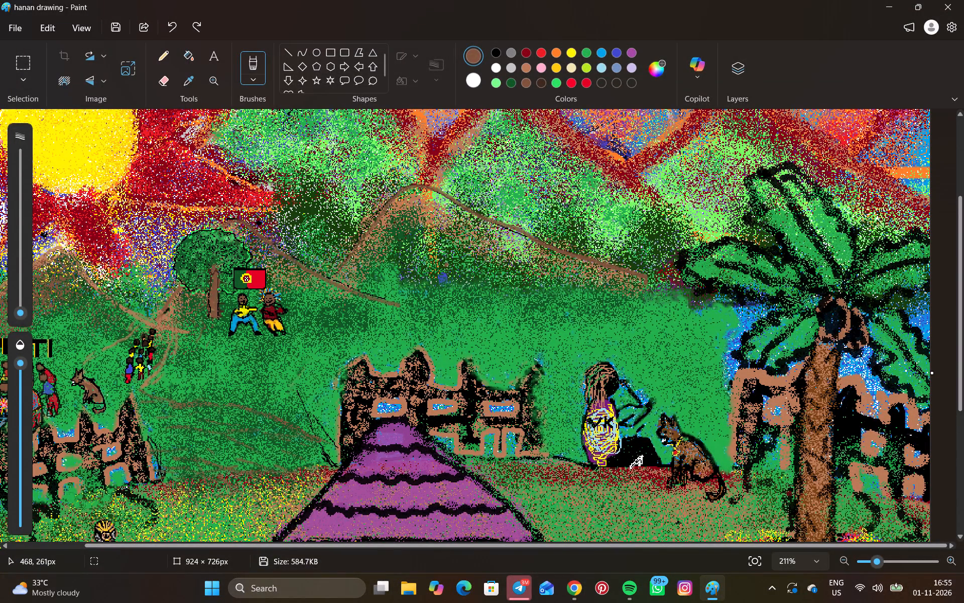
pyautogui.keyDown('ctrl'); pyautogui.scroll(3, 447, 267); pyautogui.keyUp('ctrl')
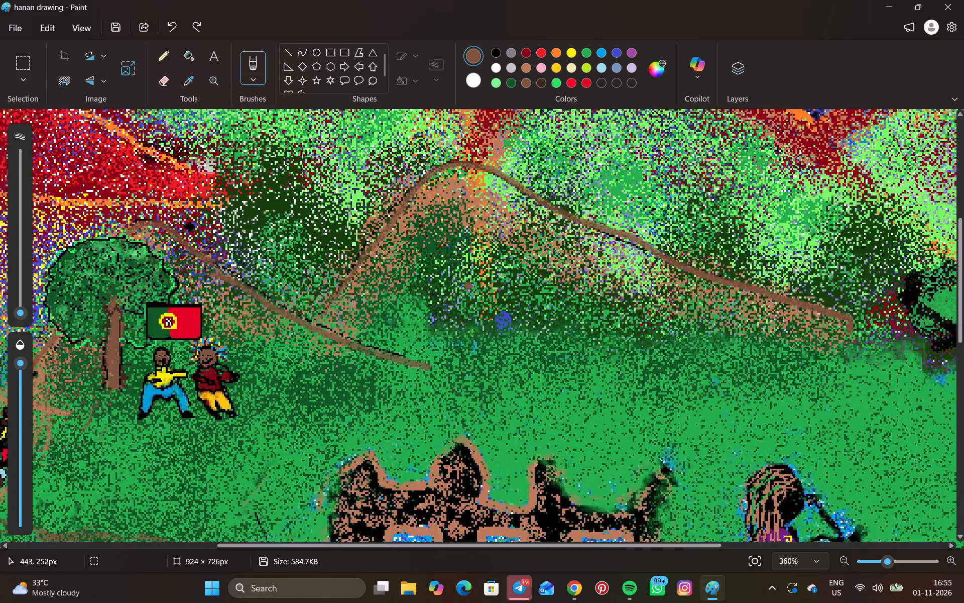
pyautogui.keyDown('ctrl'); pyautogui.scroll(5, 471, 288); pyautogui.keyUp('ctrl')
pyautogui.hscroll(-1, 545, 338)
pyautogui.scroll(-1, 515, 364)
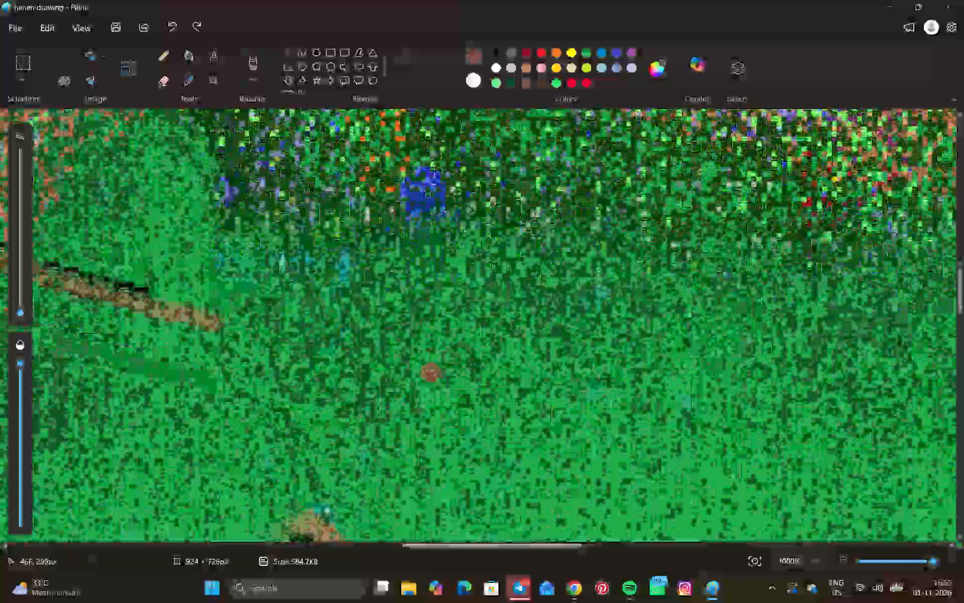
pyautogui.scroll(-1, 433, 367)
pyautogui.scroll(1, 427, 336)
pyautogui.keyDown('ctrl'); pyautogui.scroll(-5, 427, 335); pyautogui.keyUp('ctrl')
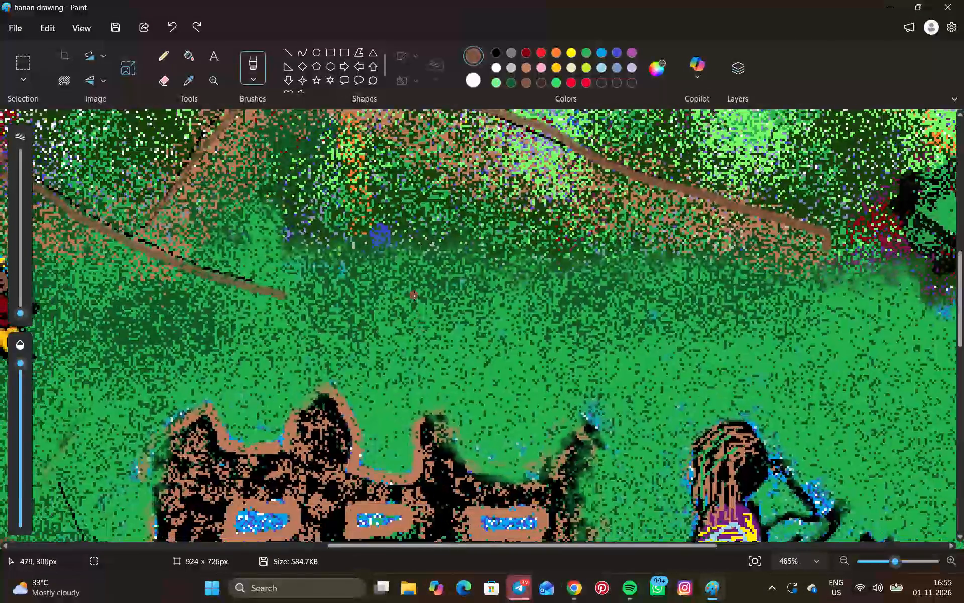
pyautogui.scroll(1, 417, 279)
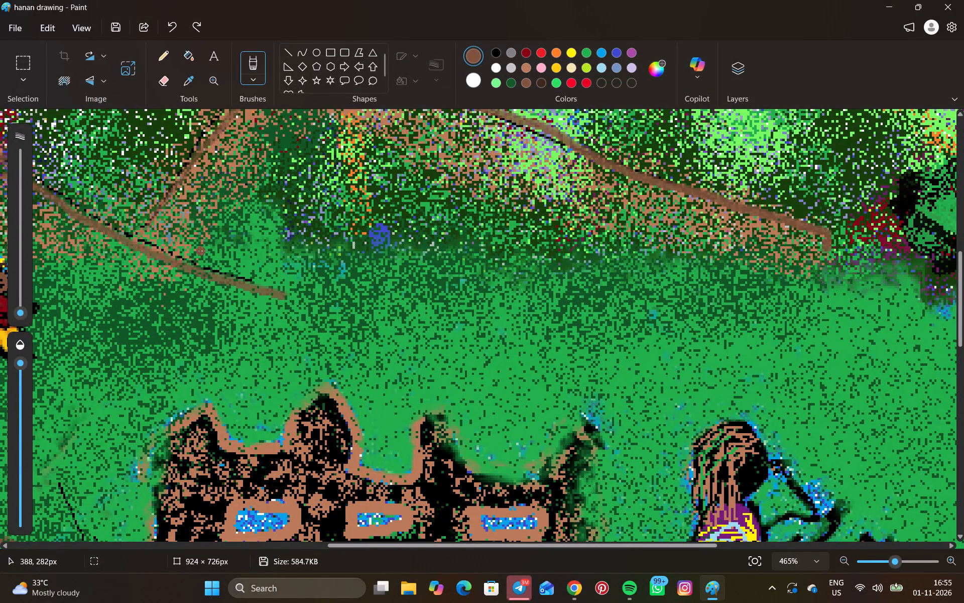
# Draw an animal's muzzle and mouth in black with a thin brush on the dark green slope above the castle.
pyautogui.click(493, 56)
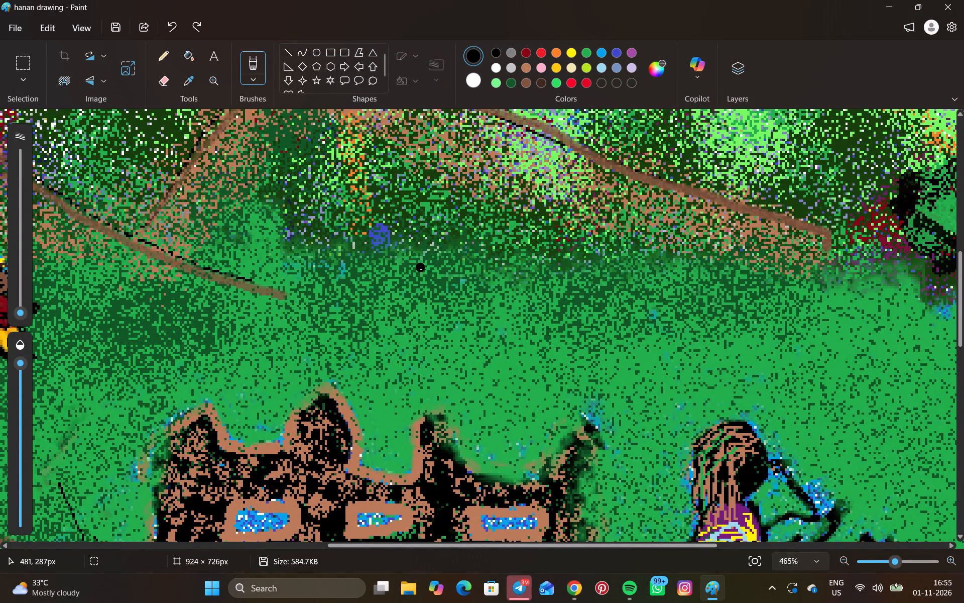
pyautogui.keyDown('ctrl'); pyautogui.scroll(-2, 421, 269); pyautogui.keyUp('ctrl')
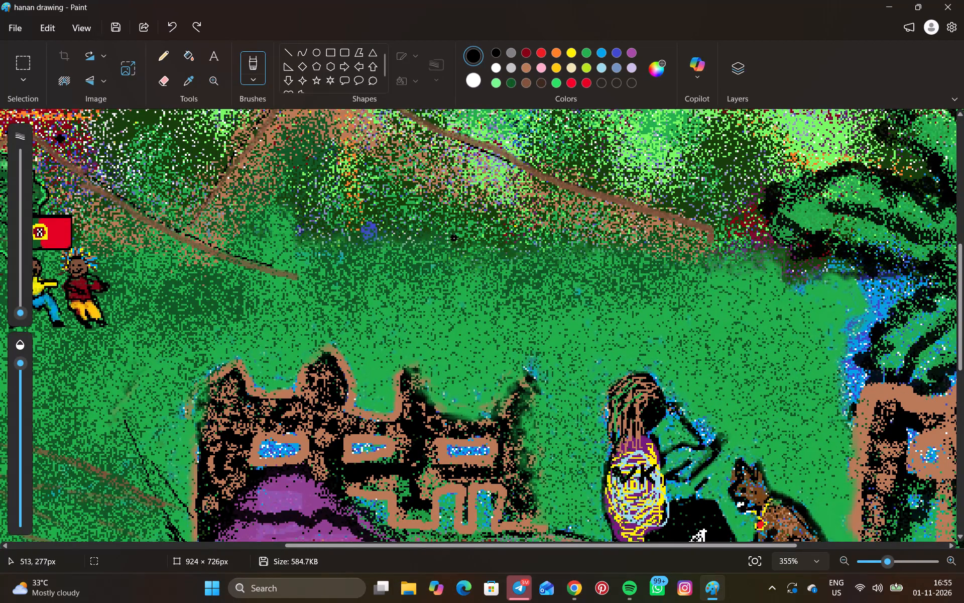
pyautogui.moveTo(438, 229); pyautogui.dragTo(447, 236)
pyautogui.moveTo(447, 236); pyautogui.dragTo(443, 232)
pyautogui.click(436, 226)
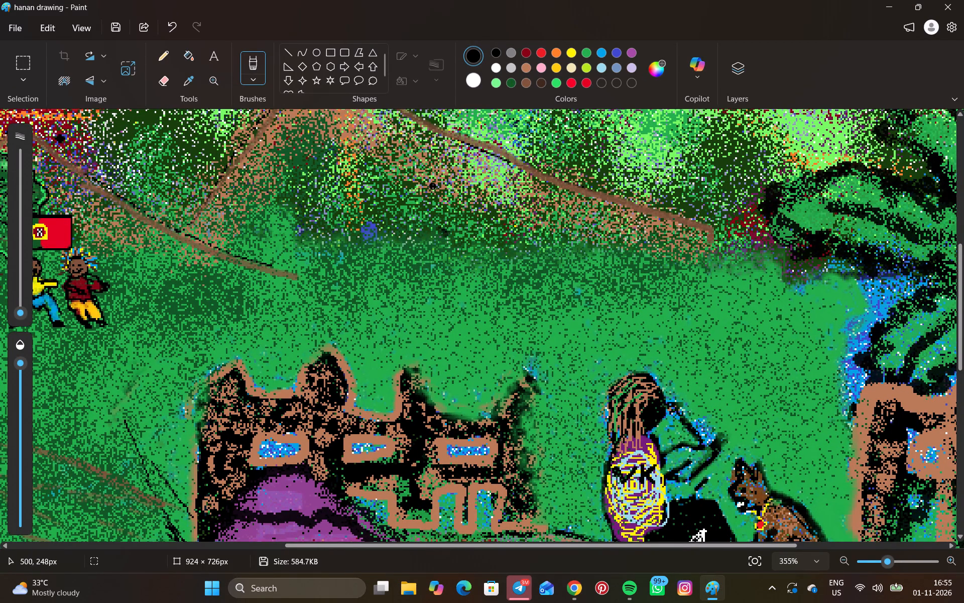
pyautogui.click(256, 74)
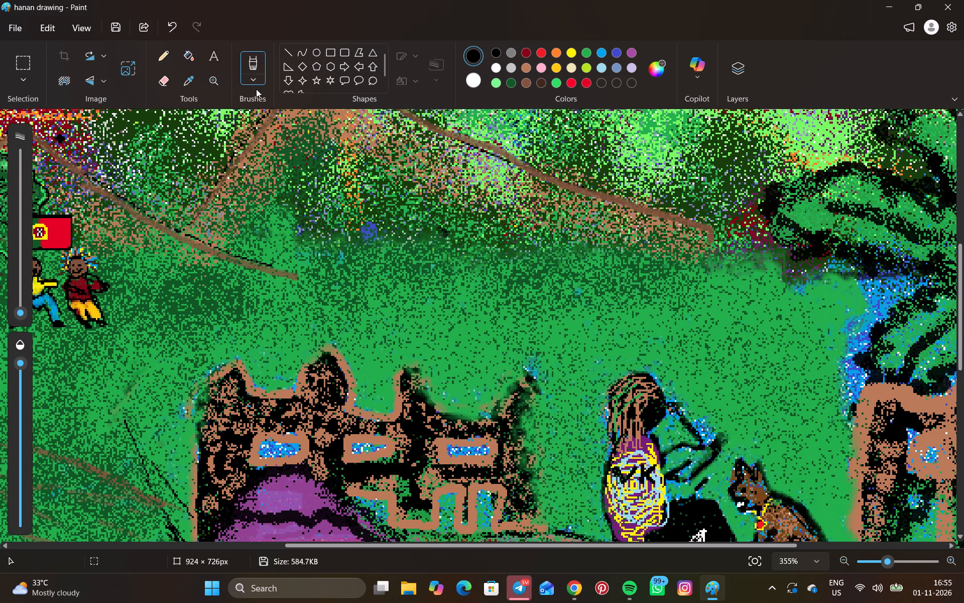
pyautogui.click(254, 78)
pyautogui.click(281, 106)
pyautogui.moveTo(438, 227); pyautogui.dragTo(442, 232)
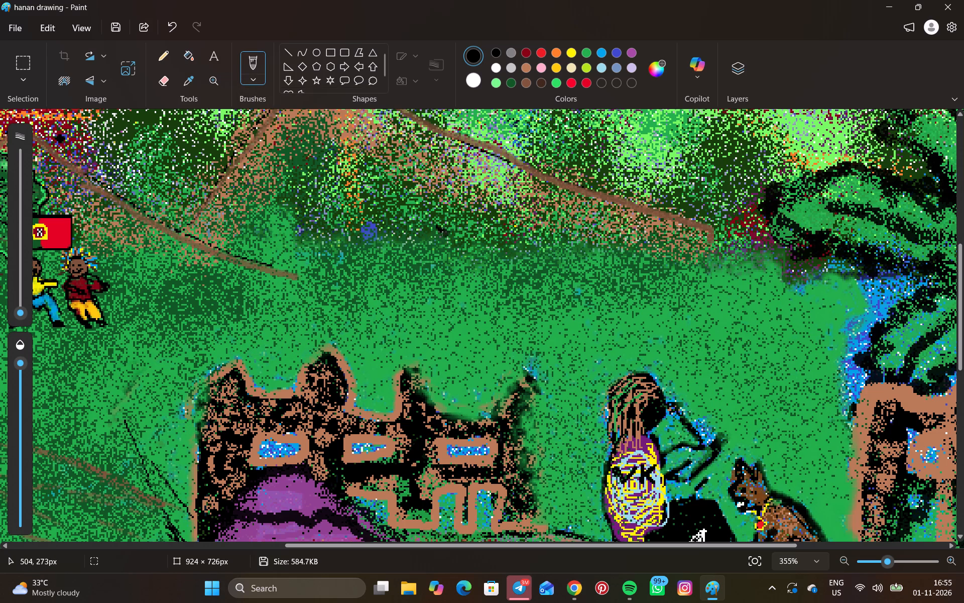
pyautogui.moveTo(442, 232); pyautogui.dragTo(454, 240)
pyautogui.moveTo(454, 240); pyautogui.dragTo(457, 243)
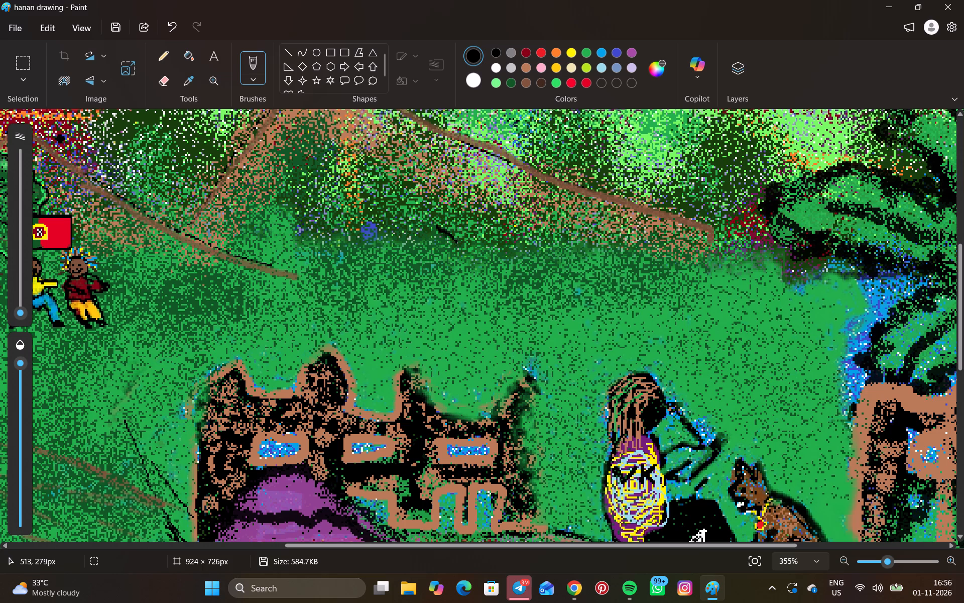
pyautogui.moveTo(457, 243); pyautogui.dragTo(451, 249)
pyautogui.moveTo(451, 249); pyautogui.dragTo(438, 244)
pyautogui.moveTo(438, 244); pyautogui.dragTo(436, 243)
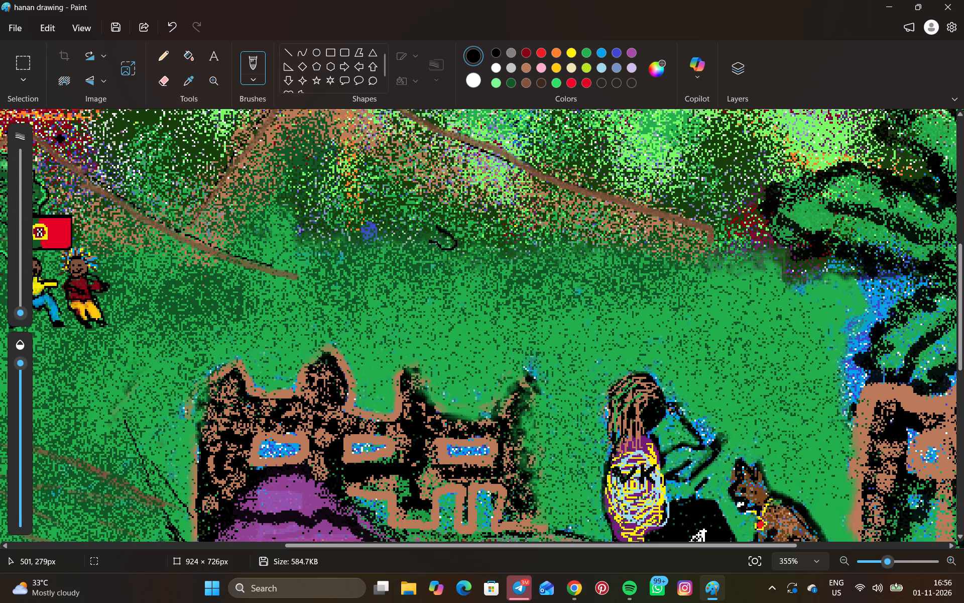
pyautogui.moveTo(436, 243); pyautogui.dragTo(454, 248)
# Draw two small pointed black ears on top of the animal's head.
pyautogui.click(437, 222)
pyautogui.moveTo(437, 222); pyautogui.dragTo(423, 215)
pyautogui.moveTo(423, 215); pyautogui.dragTo(432, 220)
pyautogui.moveTo(427, 220); pyautogui.dragTo(424, 219)
pyautogui.moveTo(424, 219); pyautogui.dragTo(419, 210)
pyautogui.moveTo(426, 221); pyautogui.dragTo(419, 212)
pyautogui.click(419, 211)
pyautogui.moveTo(417, 208); pyautogui.dragTo(418, 209)
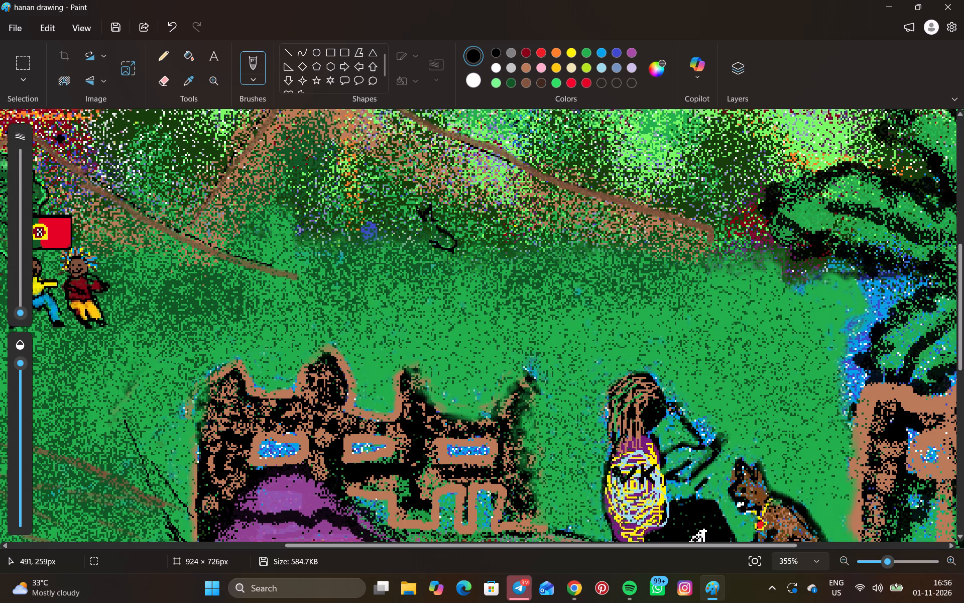
pyautogui.moveTo(418, 209); pyautogui.dragTo(414, 220)
# Draw the animal's lower jaw and throat as a thin black curve running back from the muzzle to the chest.
pyautogui.moveTo(445, 249); pyautogui.dragTo(420, 240)
pyautogui.moveTo(420, 240); pyautogui.dragTo(408, 245)
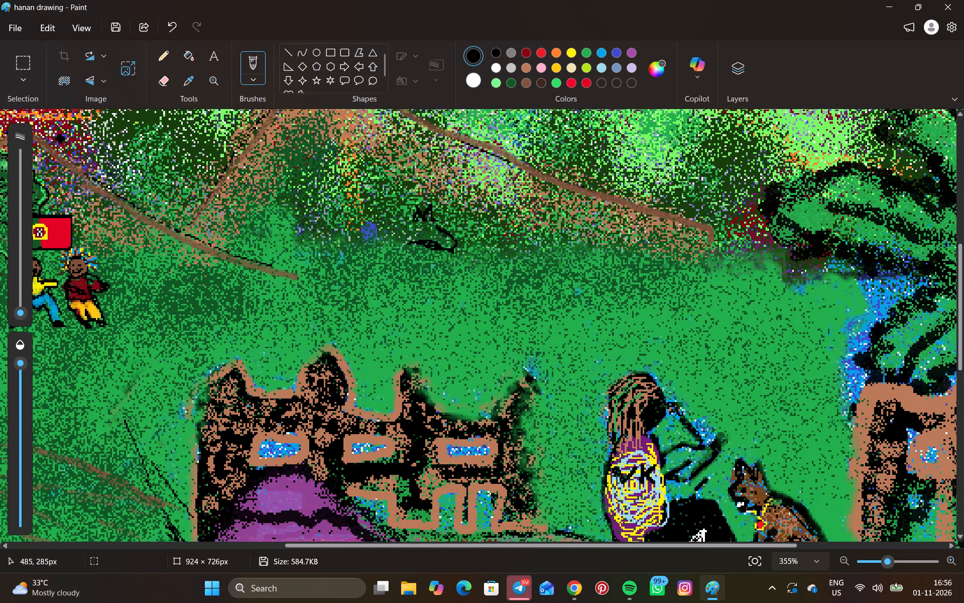
pyautogui.moveTo(408, 247); pyautogui.dragTo(403, 247)
pyautogui.moveTo(403, 247); pyautogui.dragTo(397, 251)
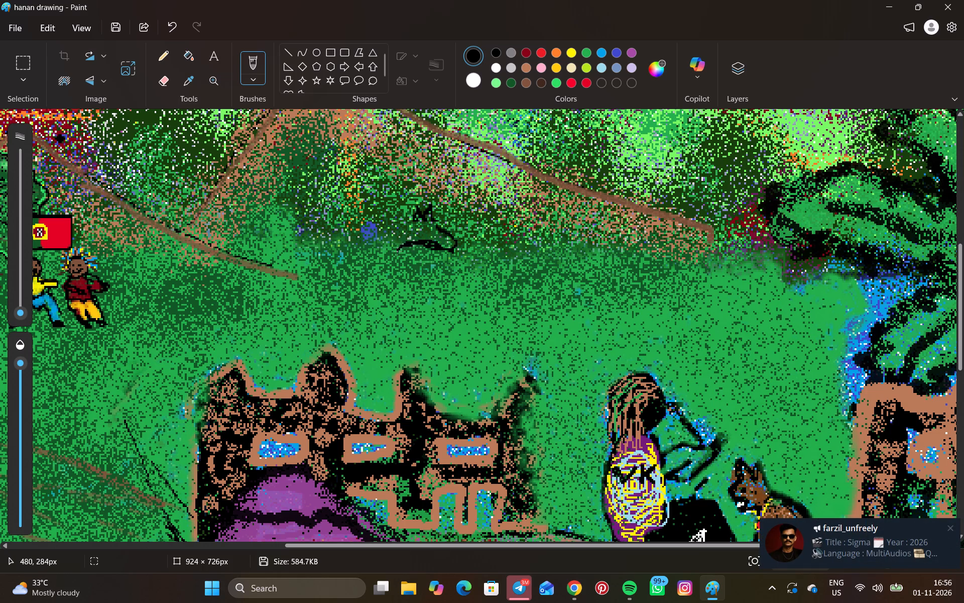
pyautogui.moveTo(397, 251); pyautogui.dragTo(393, 257)
pyautogui.click(393, 258)
# Draw a short front leg line at the animal's chest and extend a black belly line back towards the hindquarters.
pyautogui.moveTo(394, 252); pyautogui.dragTo(390, 273)
pyautogui.moveTo(401, 251); pyautogui.dragTo(394, 258)
pyautogui.moveTo(394, 258); pyautogui.dragTo(391, 262)
pyautogui.moveTo(395, 255); pyautogui.dragTo(375, 263)
pyautogui.moveTo(387, 258); pyautogui.dragTo(373, 264)
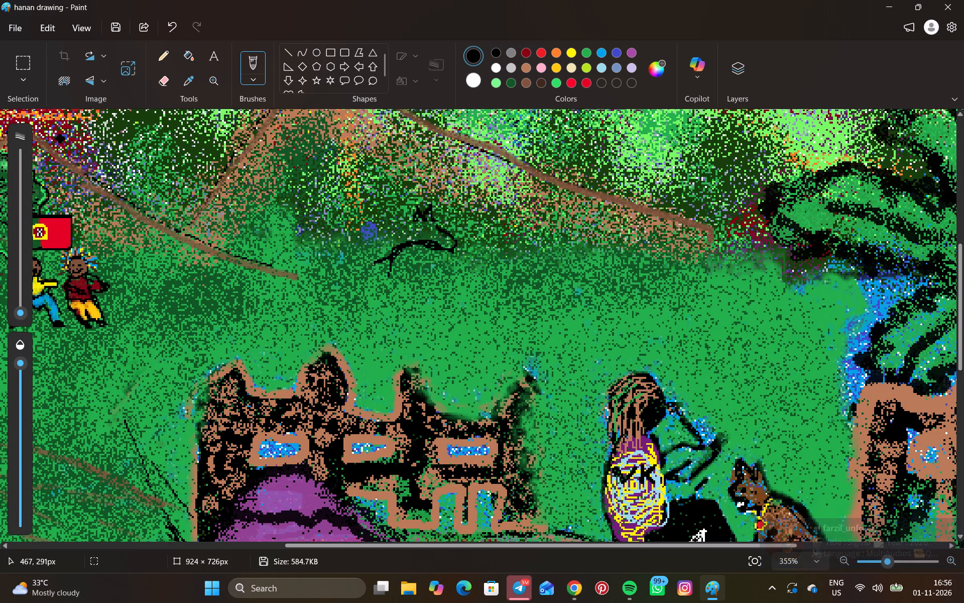
pyautogui.moveTo(373, 264); pyautogui.dragTo(355, 264)
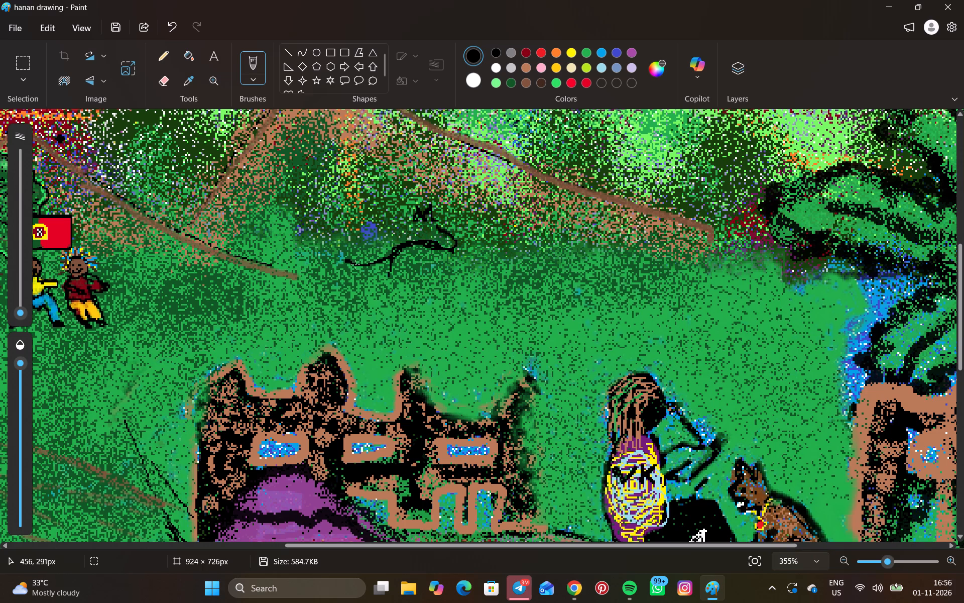
pyautogui.moveTo(355, 264); pyautogui.dragTo(350, 262)
# Draw the animal's back as a thin black line from behind the ears, across the blue spot, to the rump.
pyautogui.moveTo(411, 218); pyautogui.dragTo(402, 222)
pyautogui.moveTo(402, 222); pyautogui.dragTo(397, 224)
pyautogui.moveTo(400, 224); pyautogui.dragTo(388, 229)
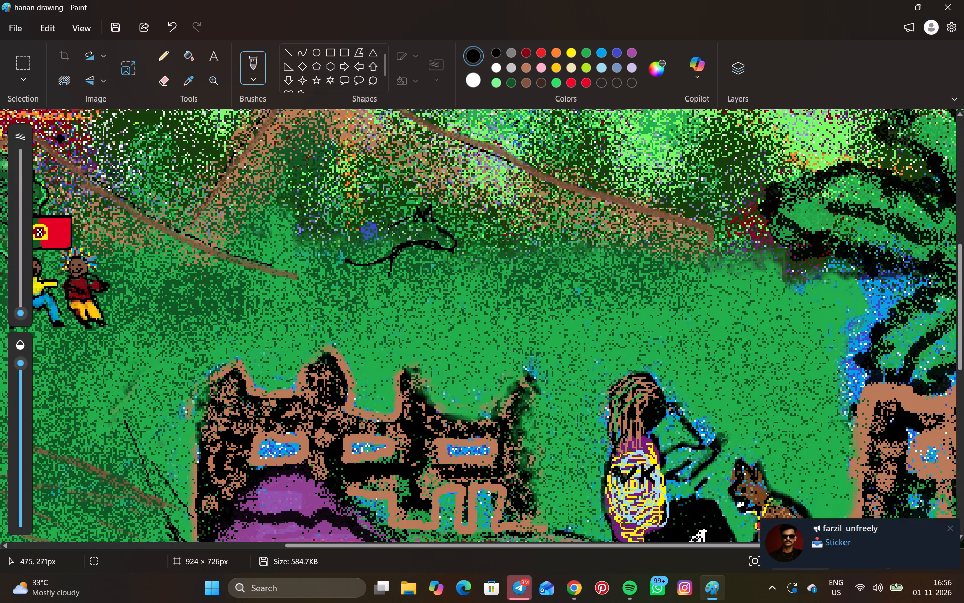
pyautogui.moveTo(388, 229); pyautogui.dragTo(390, 227)
pyautogui.moveTo(395, 225); pyautogui.dragTo(354, 230)
pyautogui.moveTo(354, 230); pyautogui.dragTo(337, 233)
pyautogui.moveTo(337, 233); pyautogui.dragTo(329, 239)
pyautogui.moveTo(330, 240); pyautogui.dragTo(326, 241)
# Draw the animal's rump and rear hind leg in black, and connect the hindquarters to the belly line.
pyautogui.moveTo(326, 241); pyautogui.dragTo(313, 288)
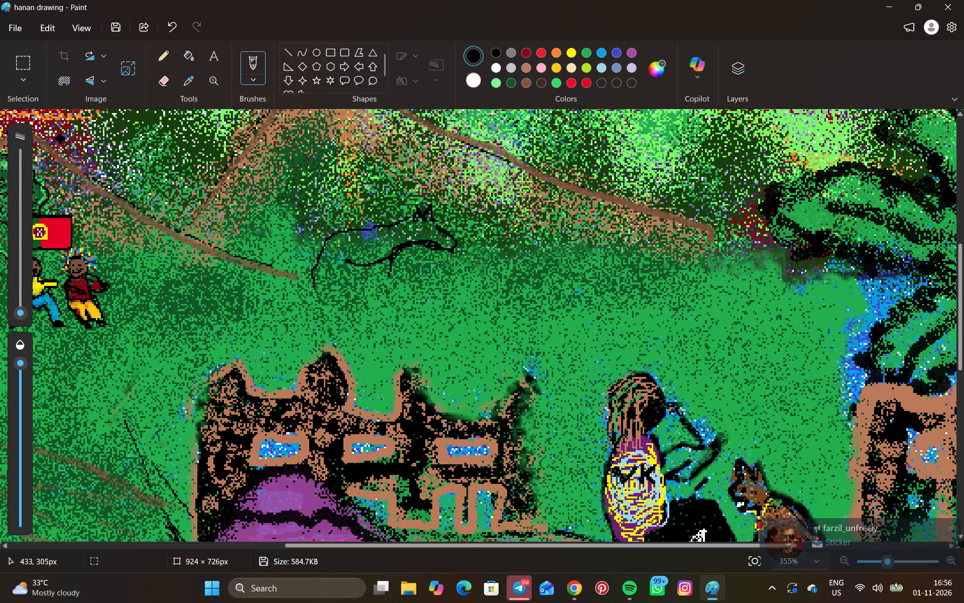
pyautogui.moveTo(313, 288); pyautogui.dragTo(322, 266)
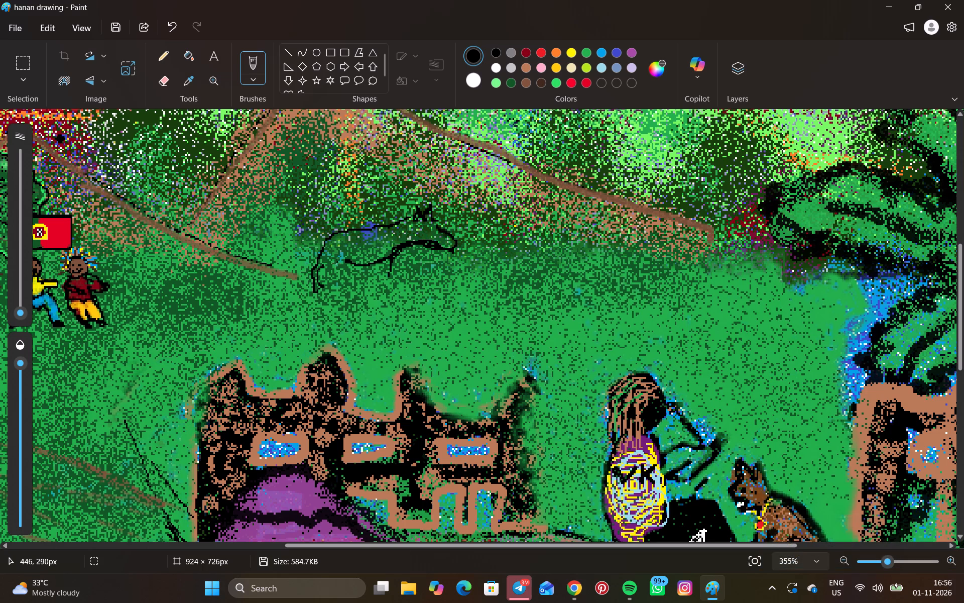
pyautogui.moveTo(331, 264); pyautogui.dragTo(344, 265)
pyautogui.moveTo(340, 265); pyautogui.dragTo(358, 266)
pyautogui.moveTo(327, 267); pyautogui.dragTo(332, 271)
# Draw the animal's second hind leg in short black strokes below the belly line.
pyautogui.moveTo(332, 271); pyautogui.dragTo(332, 272)
pyautogui.moveTo(333, 267); pyautogui.dragTo(336, 274)
pyautogui.moveTo(334, 266); pyautogui.dragTo(344, 281)
pyautogui.moveTo(342, 266); pyautogui.dragTo(344, 274)
pyautogui.moveTo(341, 265); pyautogui.dragTo(342, 283)
pyautogui.moveTo(342, 283); pyautogui.dragTo(348, 283)
pyautogui.moveTo(351, 269); pyautogui.dragTo(350, 275)
# Draw the inner thigh line up to the rump and a short black tail hanging behind the hind leg.
pyautogui.moveTo(331, 268); pyautogui.dragTo(322, 256)
pyautogui.click(322, 253)
pyautogui.moveTo(325, 248); pyautogui.dragTo(325, 247)
pyautogui.moveTo(325, 247); pyautogui.dragTo(309, 255)
pyautogui.moveTo(316, 253); pyautogui.dragTo(311, 259)
pyautogui.moveTo(324, 250); pyautogui.dragTo(314, 255)
pyautogui.click(319, 259)
pyautogui.moveTo(327, 256); pyautogui.dragTo(327, 255)
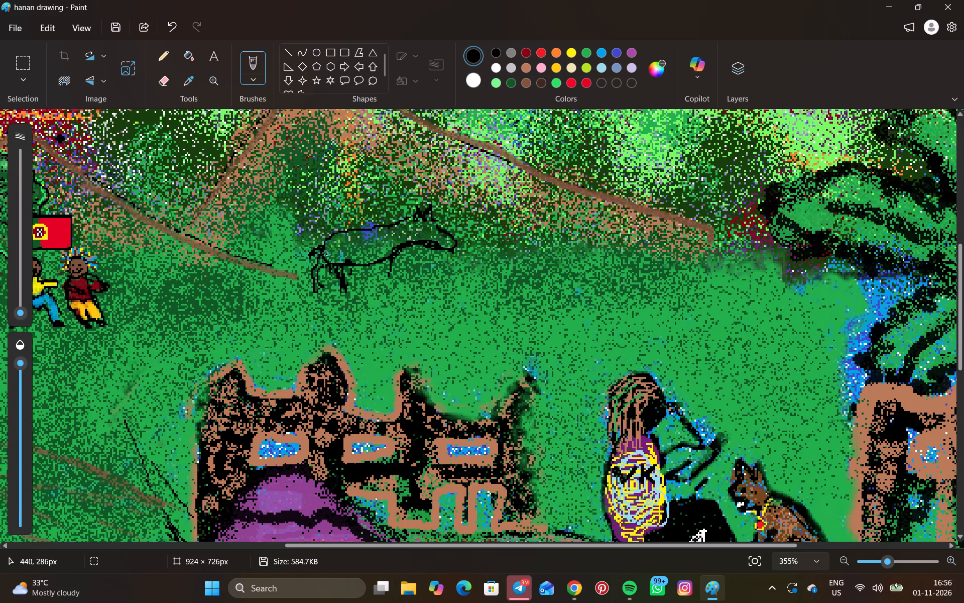
pyautogui.moveTo(327, 255); pyautogui.dragTo(309, 274)
# Undo the animal's tail, hind legs and rump, leaving only the head, belly line and back line.
pyautogui.tripleClick(170, 22)
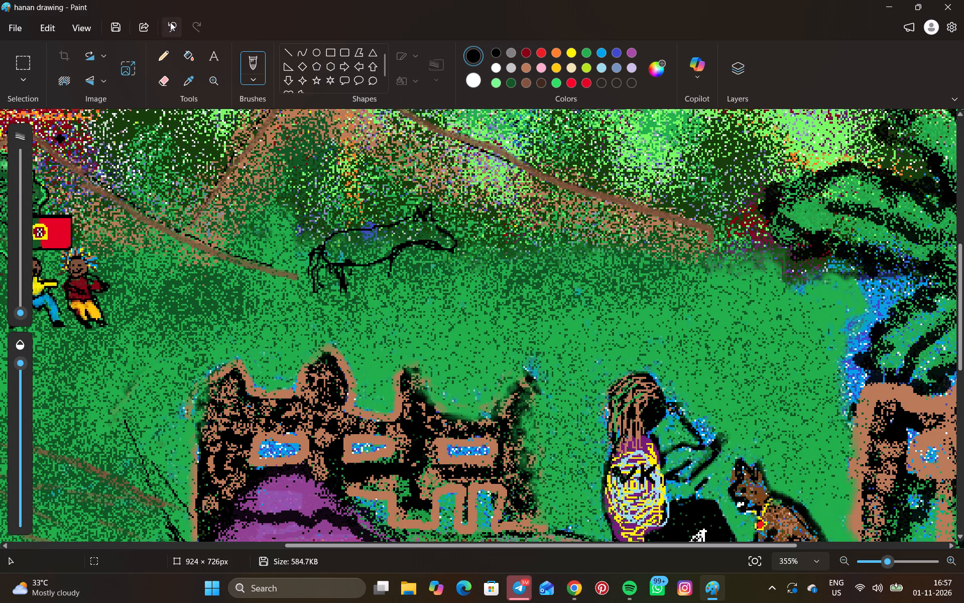
pyautogui.tripleClick(170, 22)
pyautogui.click(171, 22)
pyautogui.tripleClick(171, 25)
pyautogui.tripleClick(171, 25)
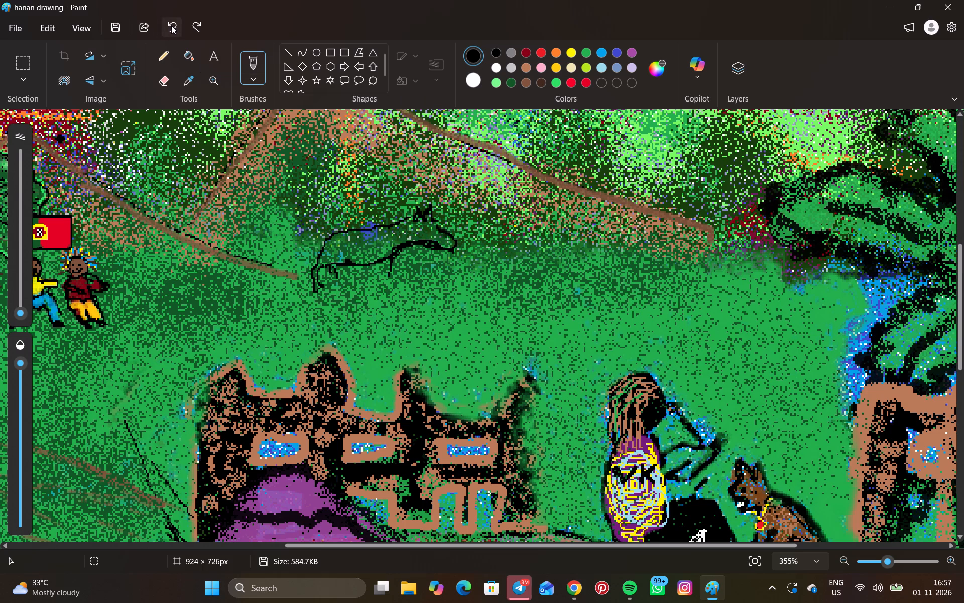
pyautogui.tripleClick(171, 25)
pyautogui.click(171, 27)
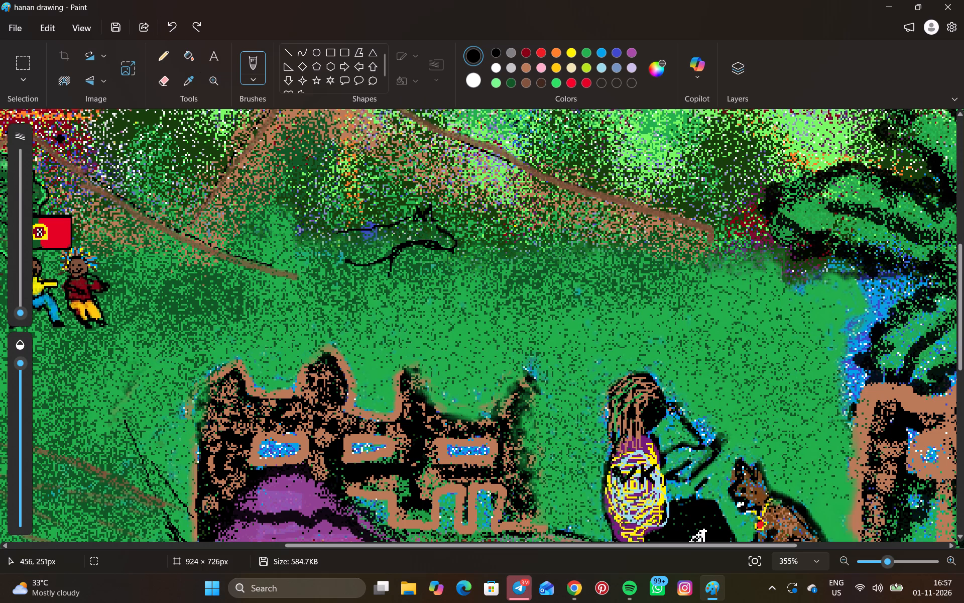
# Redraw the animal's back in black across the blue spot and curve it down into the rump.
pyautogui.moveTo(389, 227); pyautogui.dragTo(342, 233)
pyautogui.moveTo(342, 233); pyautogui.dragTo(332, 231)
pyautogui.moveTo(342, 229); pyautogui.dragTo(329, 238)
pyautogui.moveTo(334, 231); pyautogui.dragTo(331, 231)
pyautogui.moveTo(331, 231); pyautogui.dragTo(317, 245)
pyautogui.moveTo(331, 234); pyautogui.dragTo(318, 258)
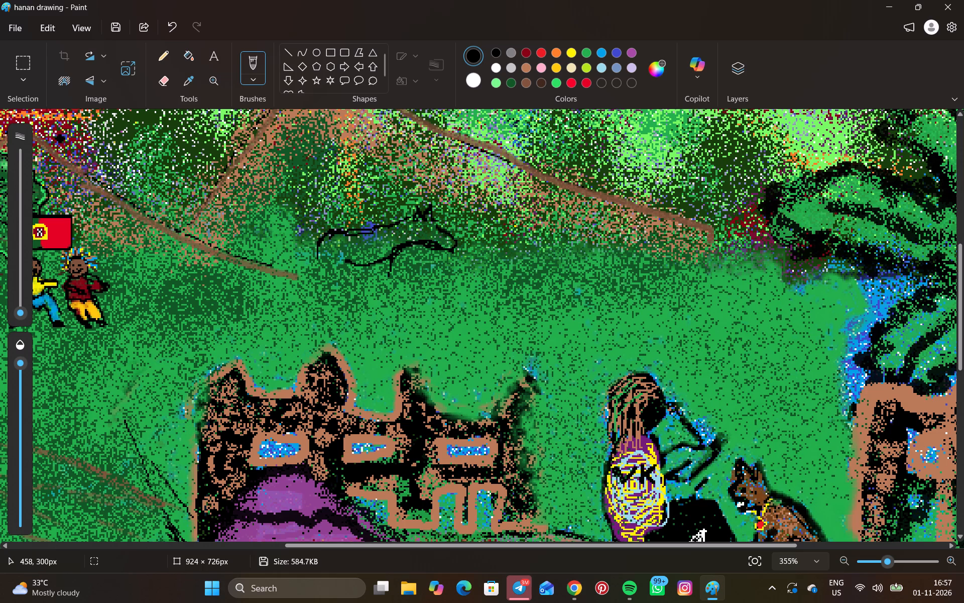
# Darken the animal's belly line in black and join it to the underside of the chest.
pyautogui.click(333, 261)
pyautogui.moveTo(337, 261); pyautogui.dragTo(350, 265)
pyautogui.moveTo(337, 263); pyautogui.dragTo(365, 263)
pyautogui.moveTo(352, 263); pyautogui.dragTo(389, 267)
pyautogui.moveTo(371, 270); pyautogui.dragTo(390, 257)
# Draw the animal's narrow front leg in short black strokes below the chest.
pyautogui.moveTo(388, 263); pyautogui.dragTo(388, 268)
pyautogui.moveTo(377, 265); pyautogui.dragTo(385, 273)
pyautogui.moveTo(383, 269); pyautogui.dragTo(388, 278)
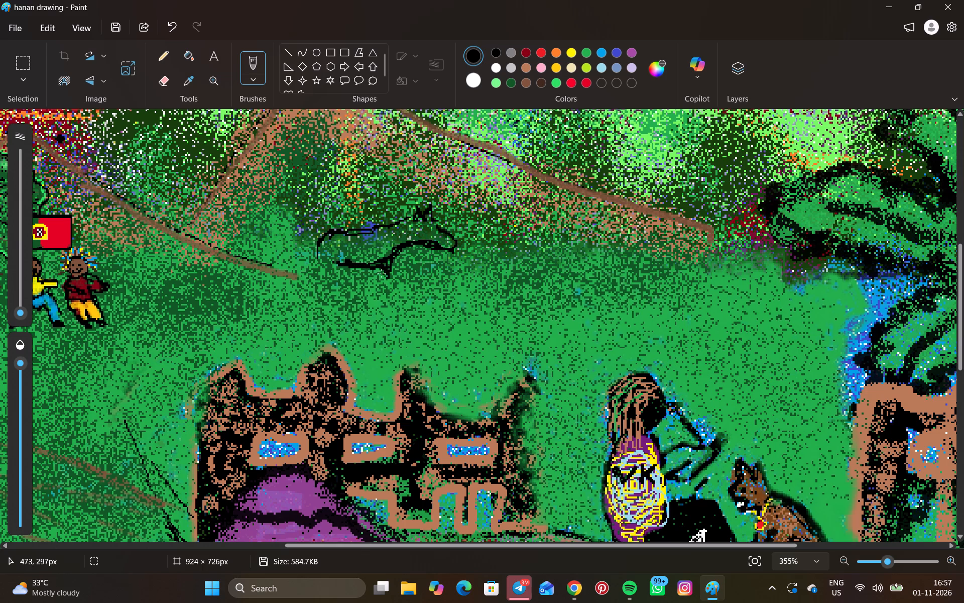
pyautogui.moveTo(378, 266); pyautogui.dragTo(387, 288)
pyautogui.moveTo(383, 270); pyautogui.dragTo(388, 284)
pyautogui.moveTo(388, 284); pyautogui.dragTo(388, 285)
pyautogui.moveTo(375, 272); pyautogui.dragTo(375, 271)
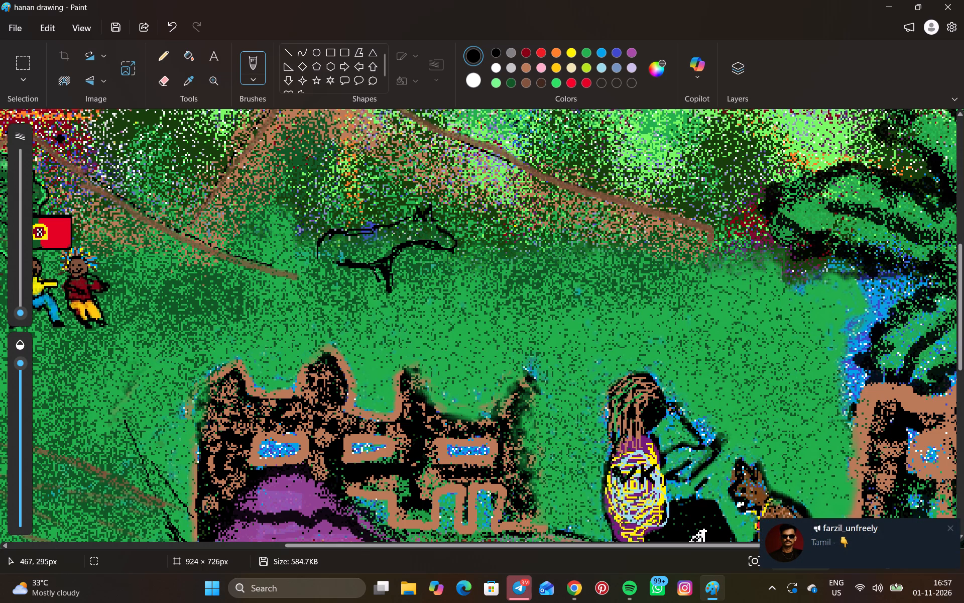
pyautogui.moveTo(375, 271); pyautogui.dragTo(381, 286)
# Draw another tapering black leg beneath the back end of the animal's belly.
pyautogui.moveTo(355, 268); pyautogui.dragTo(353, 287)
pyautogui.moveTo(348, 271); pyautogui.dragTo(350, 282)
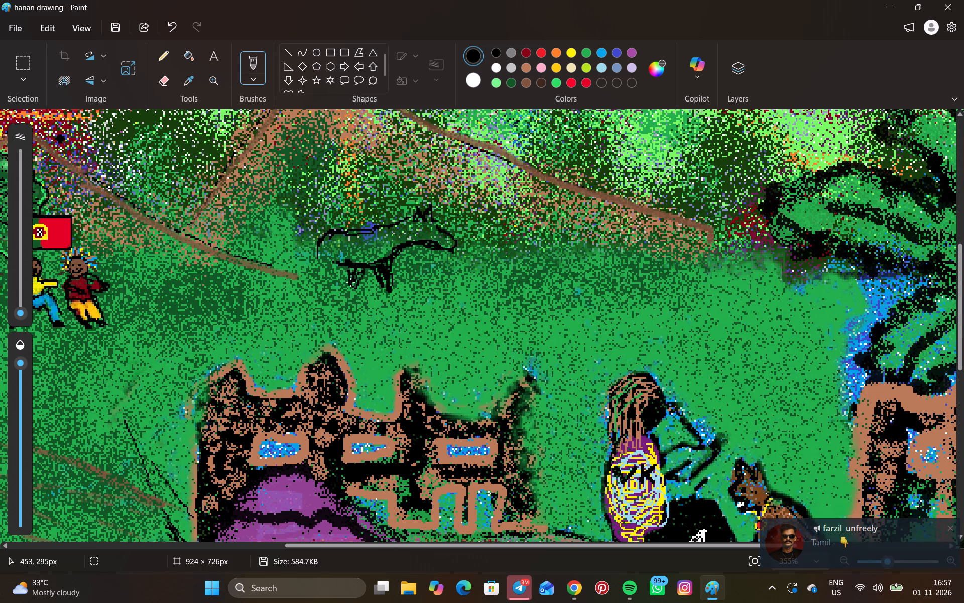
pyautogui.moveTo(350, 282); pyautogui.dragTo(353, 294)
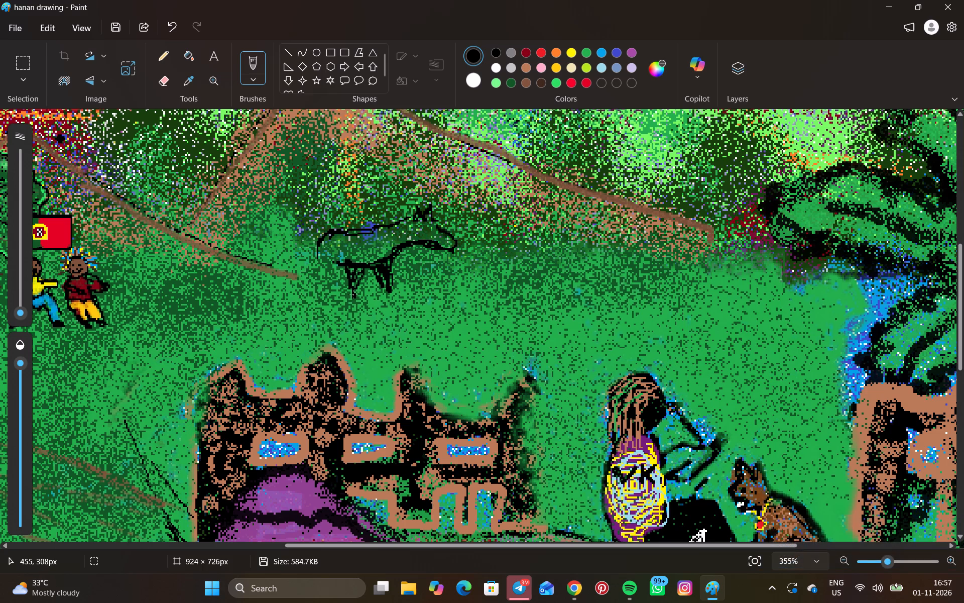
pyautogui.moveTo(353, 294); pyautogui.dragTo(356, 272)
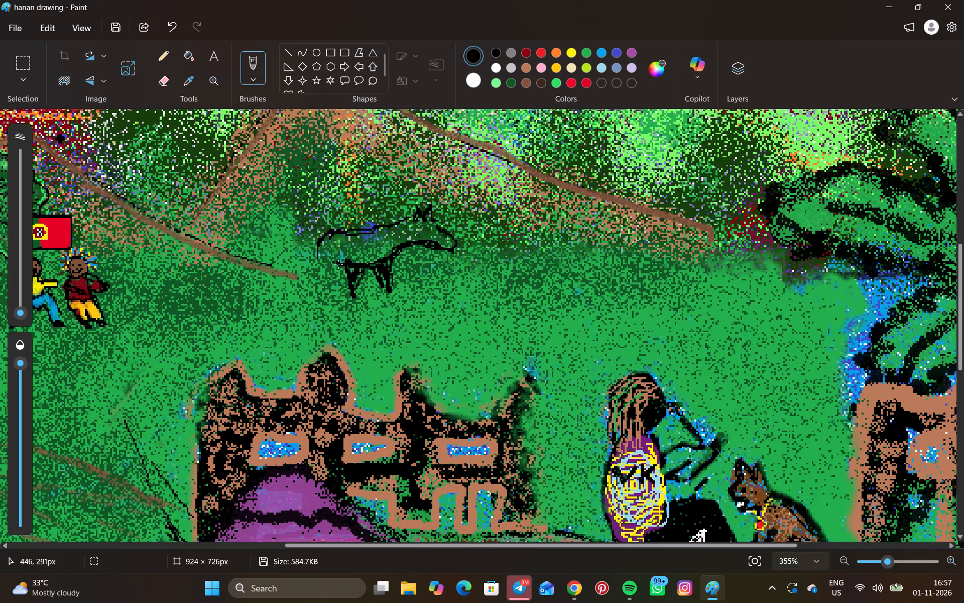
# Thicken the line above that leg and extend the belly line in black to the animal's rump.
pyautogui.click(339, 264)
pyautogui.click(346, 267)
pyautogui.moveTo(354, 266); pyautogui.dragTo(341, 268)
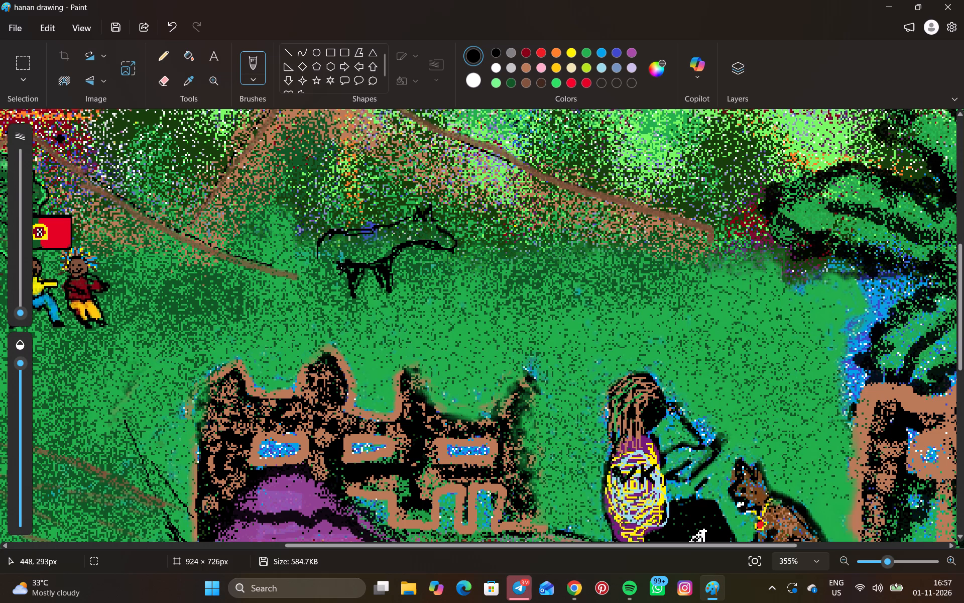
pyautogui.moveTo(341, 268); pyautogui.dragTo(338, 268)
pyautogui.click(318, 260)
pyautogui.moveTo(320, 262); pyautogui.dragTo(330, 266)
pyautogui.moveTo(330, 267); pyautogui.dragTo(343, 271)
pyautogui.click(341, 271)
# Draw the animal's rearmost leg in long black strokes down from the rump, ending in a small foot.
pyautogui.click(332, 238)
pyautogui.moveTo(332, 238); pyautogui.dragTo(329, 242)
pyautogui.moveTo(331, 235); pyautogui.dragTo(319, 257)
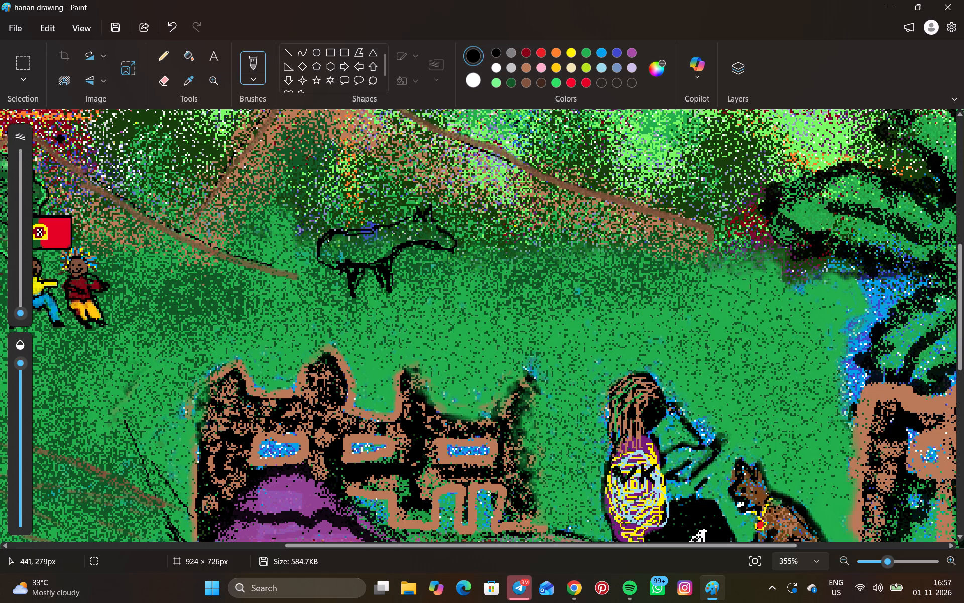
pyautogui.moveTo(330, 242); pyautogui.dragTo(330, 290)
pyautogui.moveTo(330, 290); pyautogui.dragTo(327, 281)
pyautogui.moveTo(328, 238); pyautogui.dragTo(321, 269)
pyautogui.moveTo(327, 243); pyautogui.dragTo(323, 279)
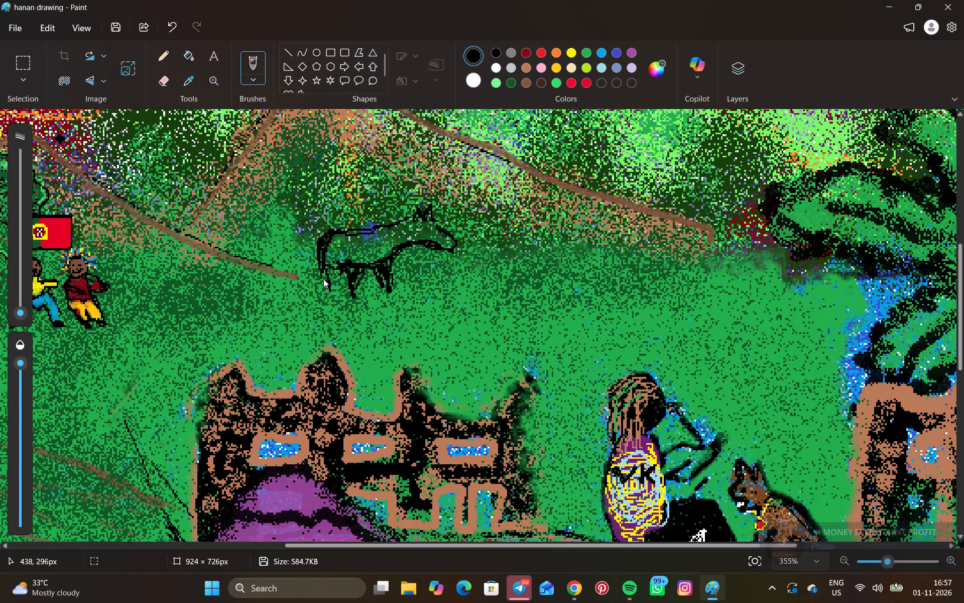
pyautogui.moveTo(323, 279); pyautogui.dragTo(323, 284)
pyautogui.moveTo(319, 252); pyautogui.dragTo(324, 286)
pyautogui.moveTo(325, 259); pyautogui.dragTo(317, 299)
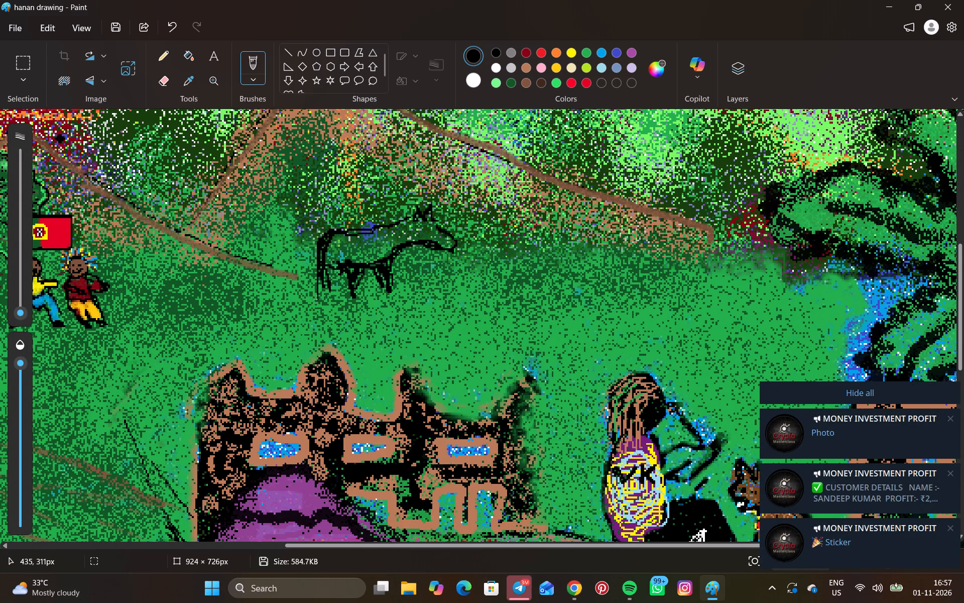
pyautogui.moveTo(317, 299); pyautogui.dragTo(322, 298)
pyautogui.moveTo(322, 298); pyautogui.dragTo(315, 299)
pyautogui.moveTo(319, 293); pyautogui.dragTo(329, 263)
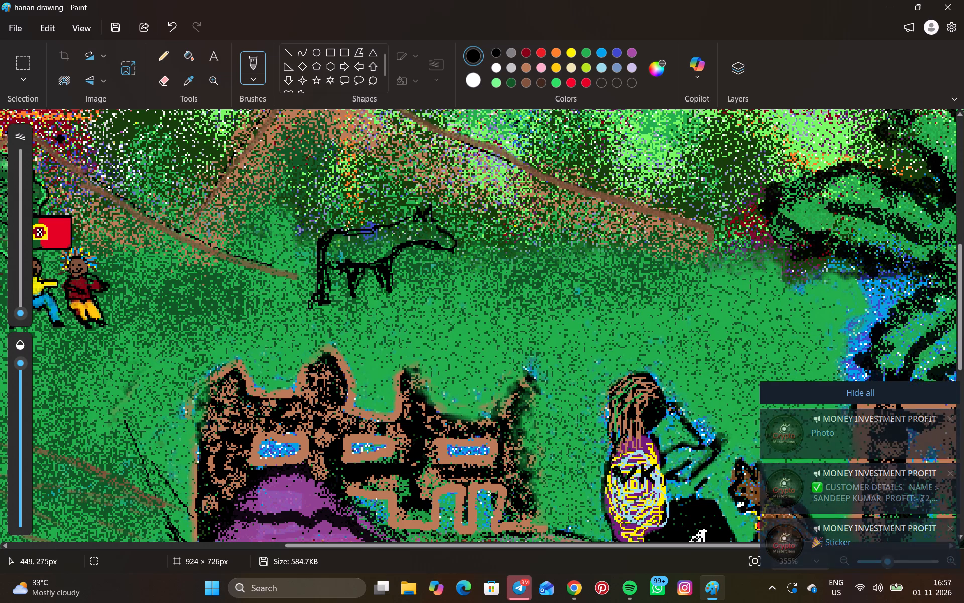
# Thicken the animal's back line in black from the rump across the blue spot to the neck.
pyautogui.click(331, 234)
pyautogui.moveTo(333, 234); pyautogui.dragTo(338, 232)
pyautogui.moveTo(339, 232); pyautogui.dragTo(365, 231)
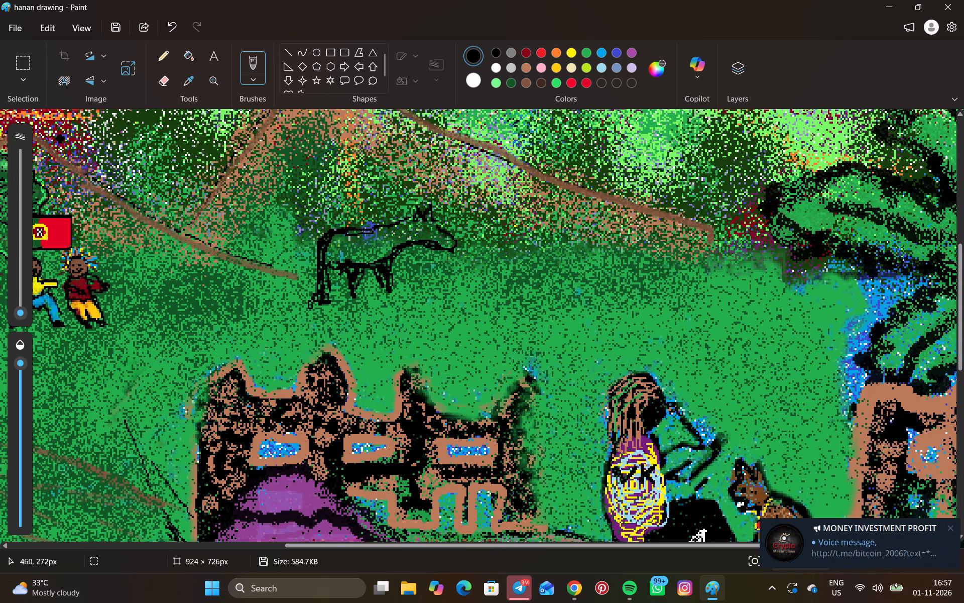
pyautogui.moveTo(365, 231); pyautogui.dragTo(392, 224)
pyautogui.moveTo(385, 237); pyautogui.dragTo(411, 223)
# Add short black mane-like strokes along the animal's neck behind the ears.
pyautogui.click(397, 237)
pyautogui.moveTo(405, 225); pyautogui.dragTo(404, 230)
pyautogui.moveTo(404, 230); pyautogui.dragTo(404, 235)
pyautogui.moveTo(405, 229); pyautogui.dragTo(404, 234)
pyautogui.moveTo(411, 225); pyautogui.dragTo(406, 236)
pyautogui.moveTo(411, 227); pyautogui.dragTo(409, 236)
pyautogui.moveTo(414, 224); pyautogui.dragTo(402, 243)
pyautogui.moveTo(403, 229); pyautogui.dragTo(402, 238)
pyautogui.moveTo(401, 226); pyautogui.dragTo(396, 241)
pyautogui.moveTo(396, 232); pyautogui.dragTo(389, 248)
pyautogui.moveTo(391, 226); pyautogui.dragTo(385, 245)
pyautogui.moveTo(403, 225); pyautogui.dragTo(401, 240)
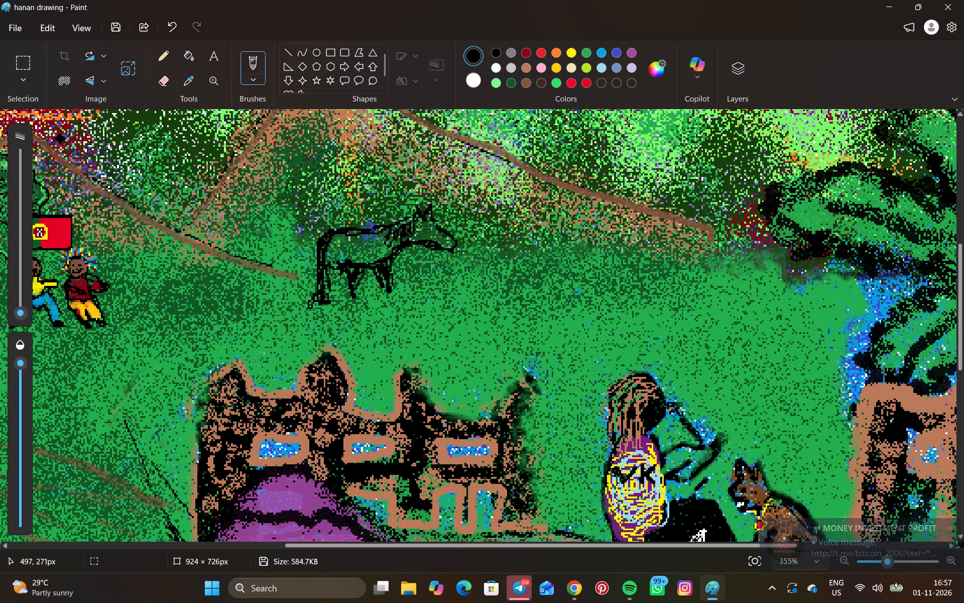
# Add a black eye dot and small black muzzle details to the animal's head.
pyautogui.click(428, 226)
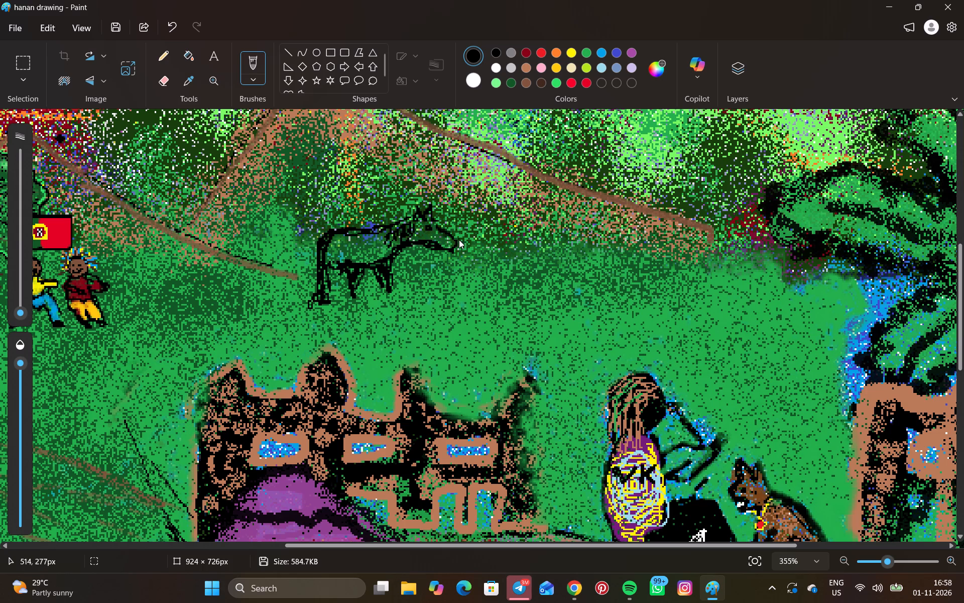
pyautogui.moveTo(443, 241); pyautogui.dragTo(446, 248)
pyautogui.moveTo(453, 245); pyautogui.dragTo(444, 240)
# Undo all the black strokes of the animal, leaving only the blue spot on the green slope.
pyautogui.keyDown('ctrl'); pyautogui.scroll(-6, 517, 234); pyautogui.keyUp('ctrl')
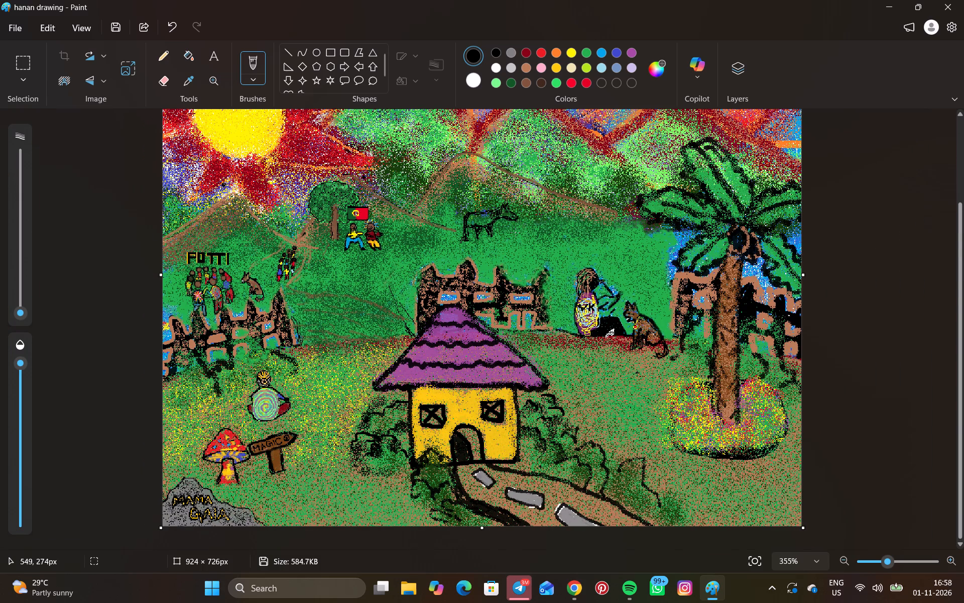
pyautogui.scroll(1, 515, 232)
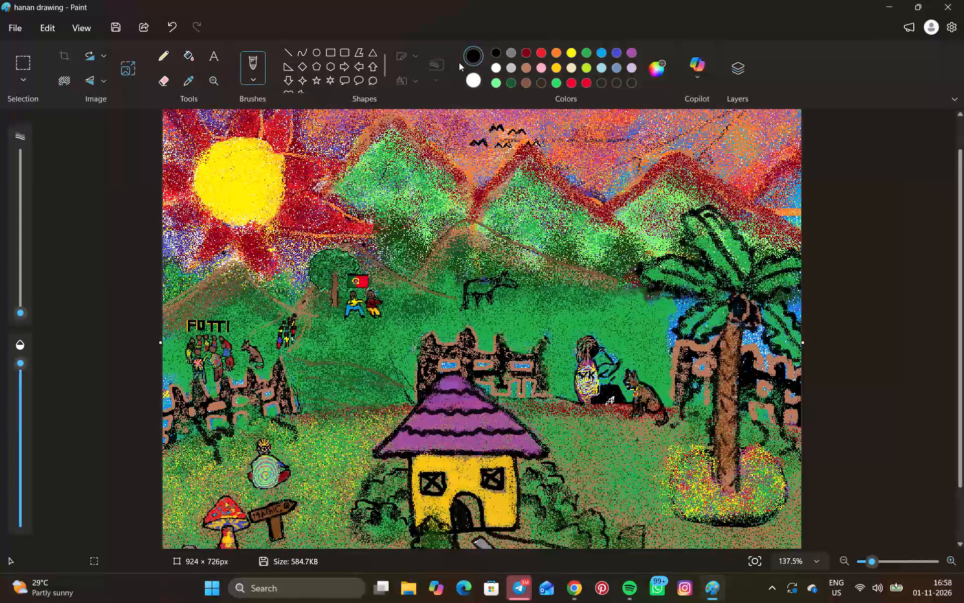
pyautogui.tripleClick(170, 26)
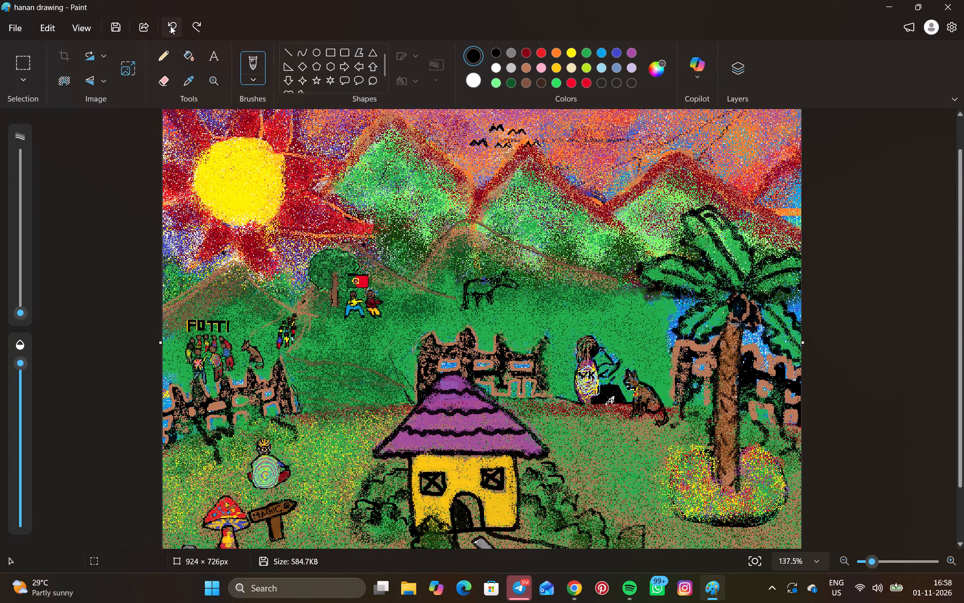
pyautogui.tripleClick(170, 26)
pyautogui.tripleClick(170, 26)
pyautogui.tripleClick(170, 26)
pyautogui.tripleClick(170, 26)
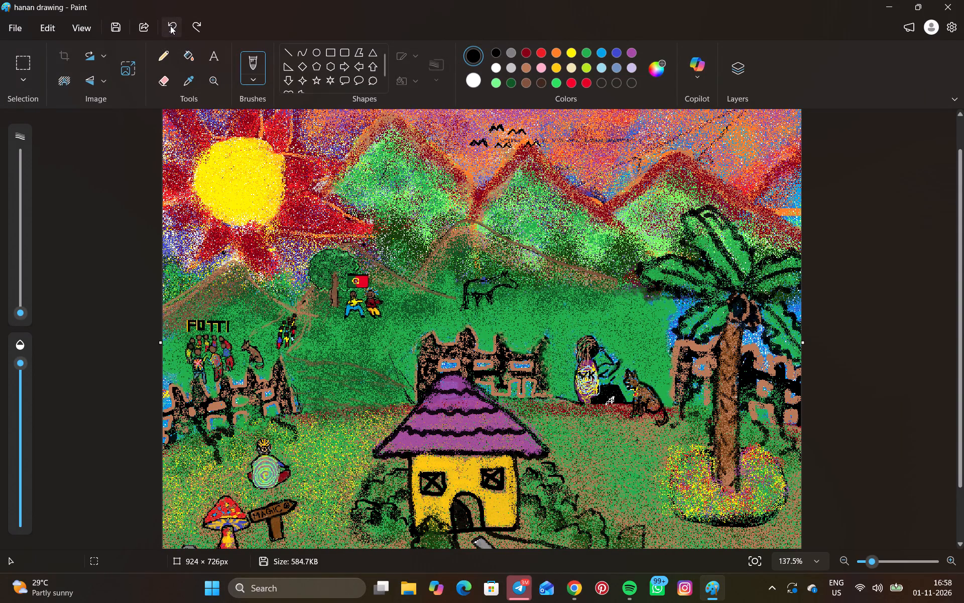
# Undo the remaining black strokes of the animal's legs, body and head on the green slope, leaving only the blue spot.
pyautogui.tripleClick(170, 26)
pyautogui.tripleClick(170, 26)
pyautogui.tripleClick(170, 26)
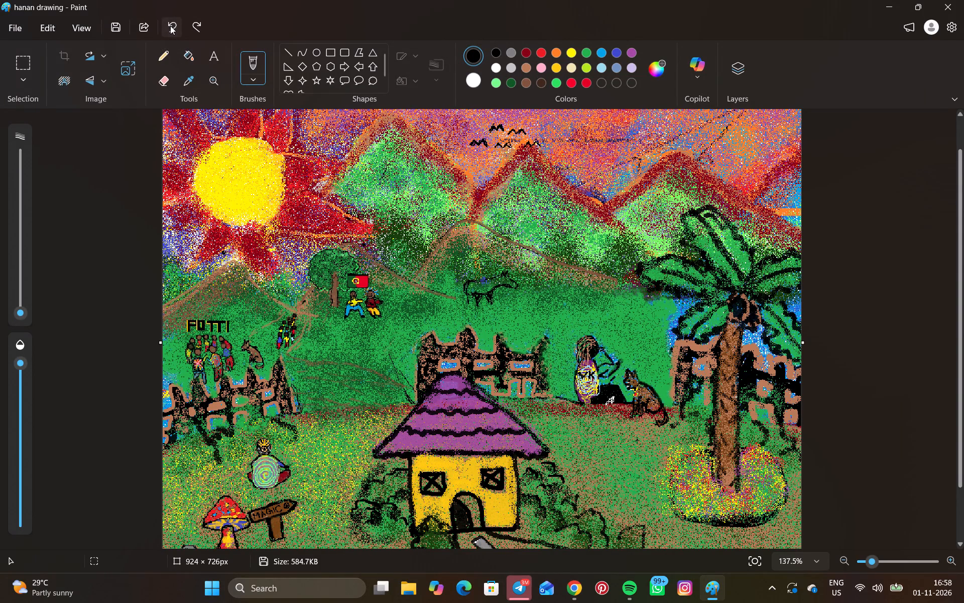
pyautogui.tripleClick(170, 26)
pyautogui.tripleClick(170, 26)
pyautogui.tripleClick(170, 26)
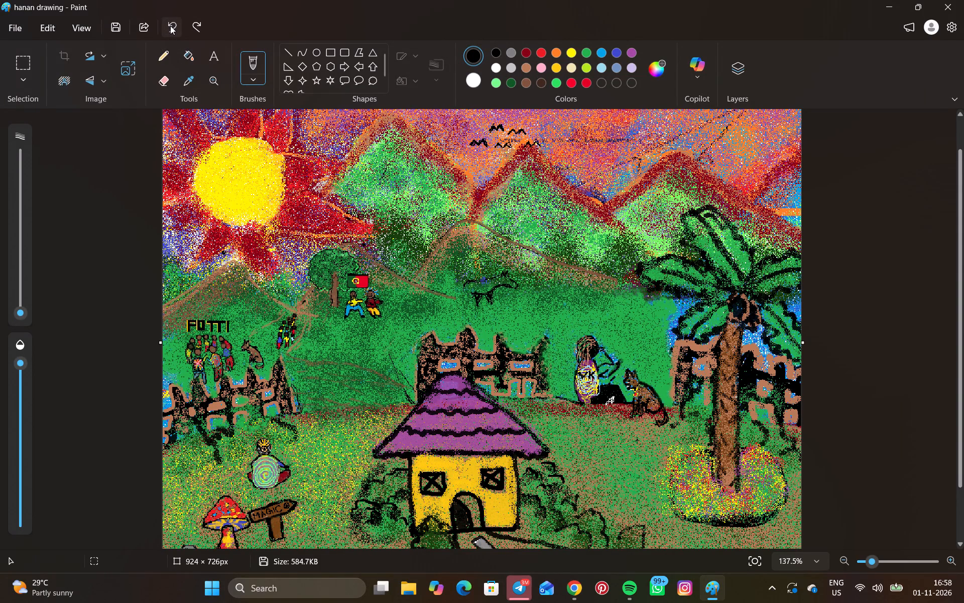
pyautogui.tripleClick(170, 26)
pyautogui.tripleClick(170, 26)
pyautogui.tripleClick(170, 26)
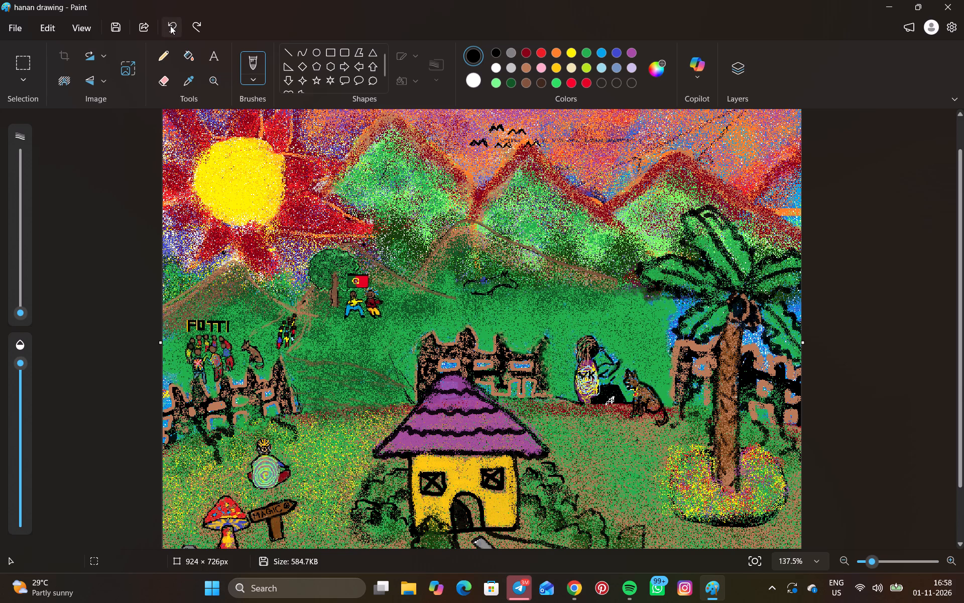
pyautogui.tripleClick(170, 26)
pyautogui.tripleClick(170, 26)
pyautogui.tripleClick(170, 26)
pyautogui.tripleClick(170, 26)
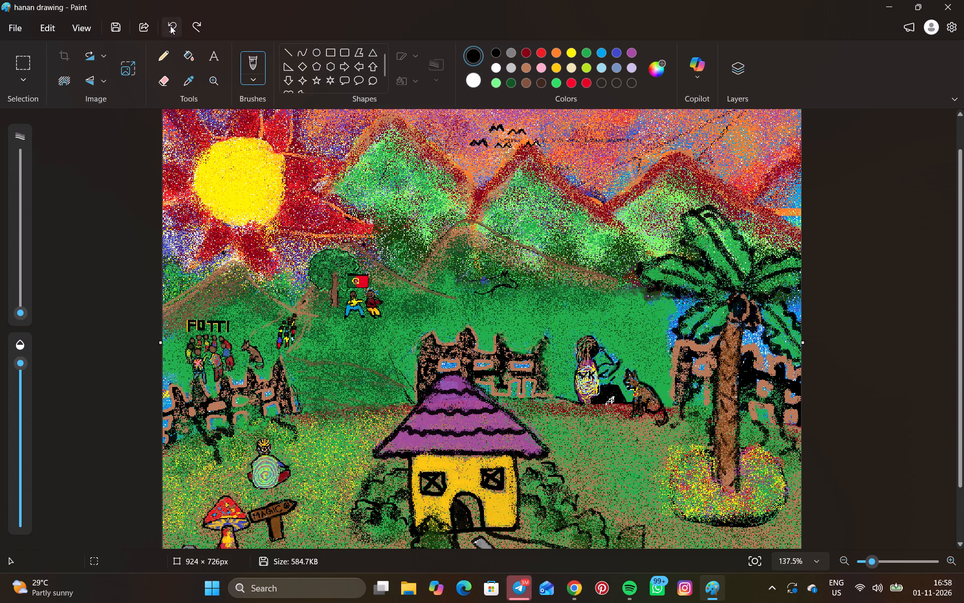
pyautogui.tripleClick(170, 26)
pyautogui.tripleClick(170, 26)
pyautogui.tripleClick(170, 26)
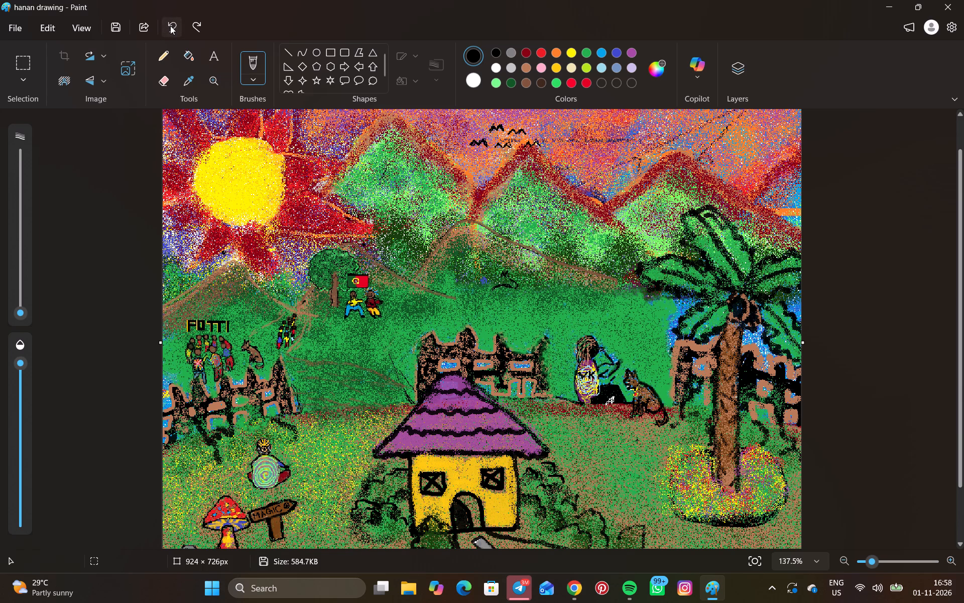
pyautogui.tripleClick(170, 26)
pyautogui.tripleClick(170, 26)
pyautogui.tripleClick(170, 26)
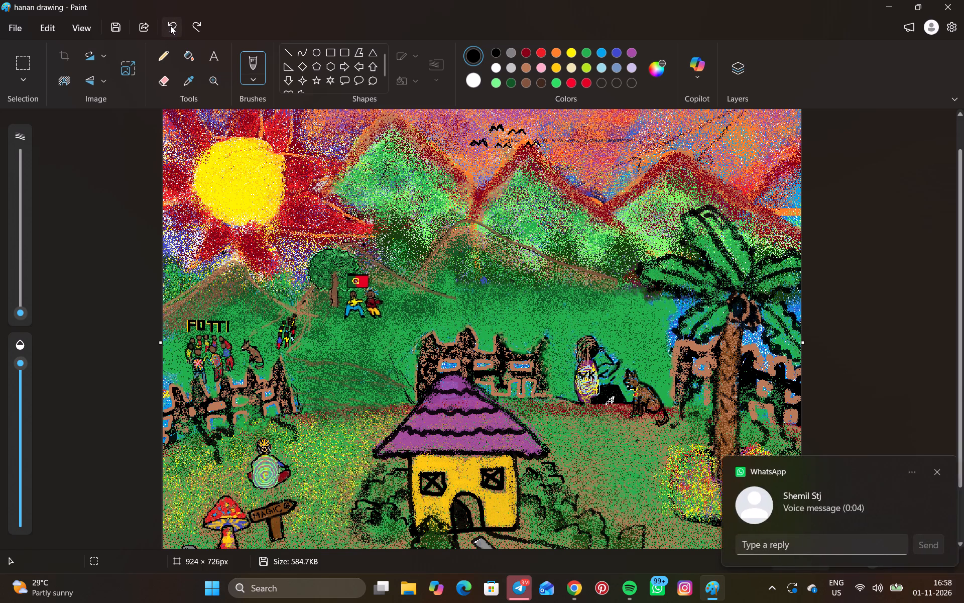
pyautogui.click(170, 26)
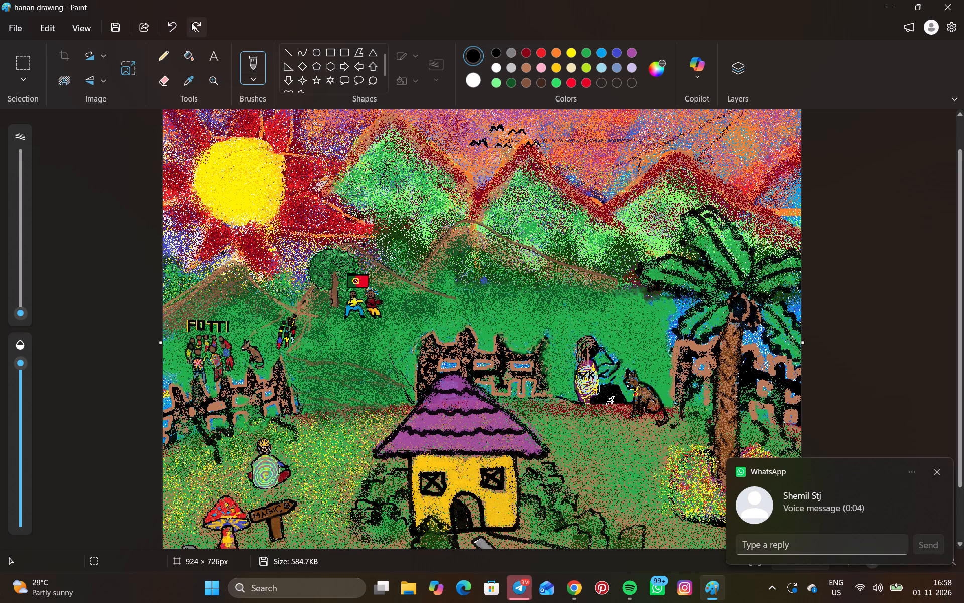
pyautogui.click(191, 23)
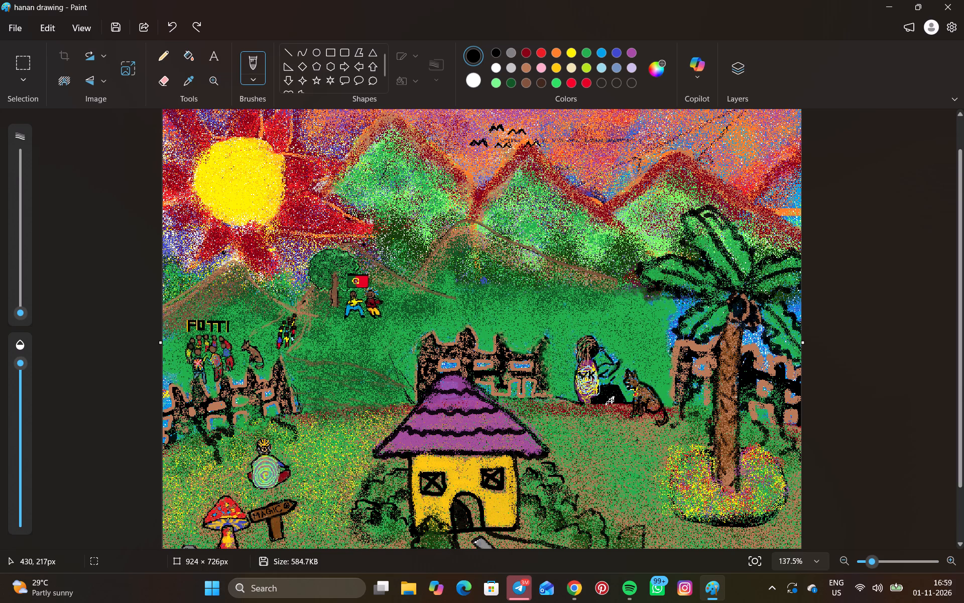
# Draw three small black circle outlines as heads just inside the brown ridge line, climbing toward the central hill's peak.
pyautogui.keyDown('ctrl'); pyautogui.scroll(6, 461, 243); pyautogui.keyUp('ctrl')
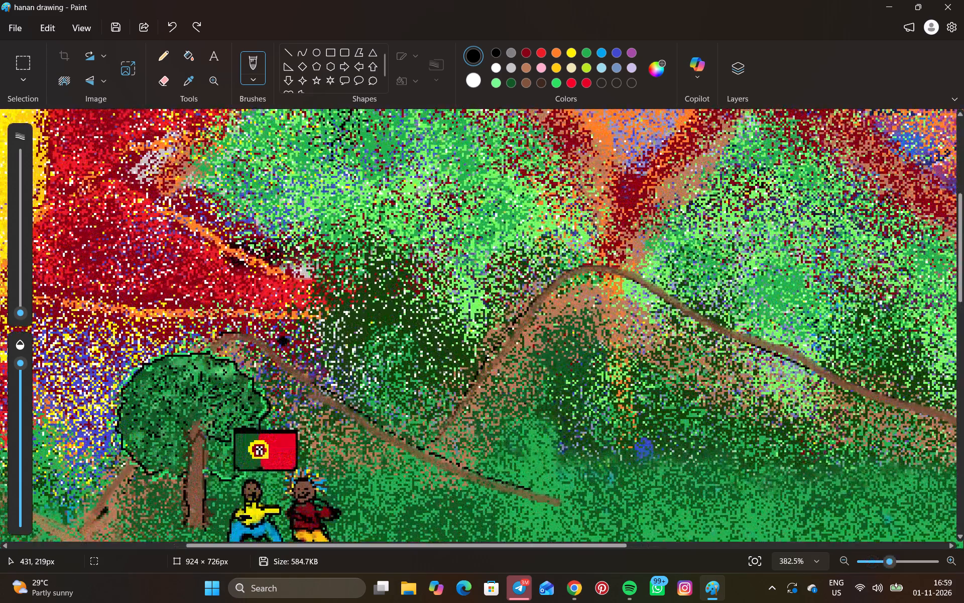
pyautogui.keyDown('ctrl'); pyautogui.scroll(1, 461, 243); pyautogui.keyUp('ctrl')
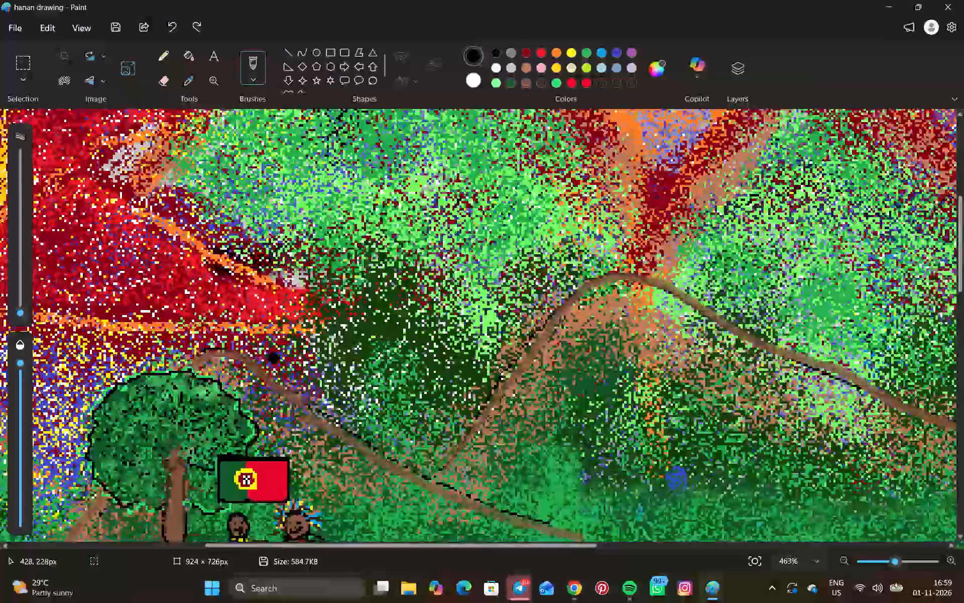
pyautogui.hscroll(-1, 600, 378)
pyautogui.keyDown('ctrl'); pyautogui.scroll(1, 516, 365); pyautogui.keyUp('ctrl')
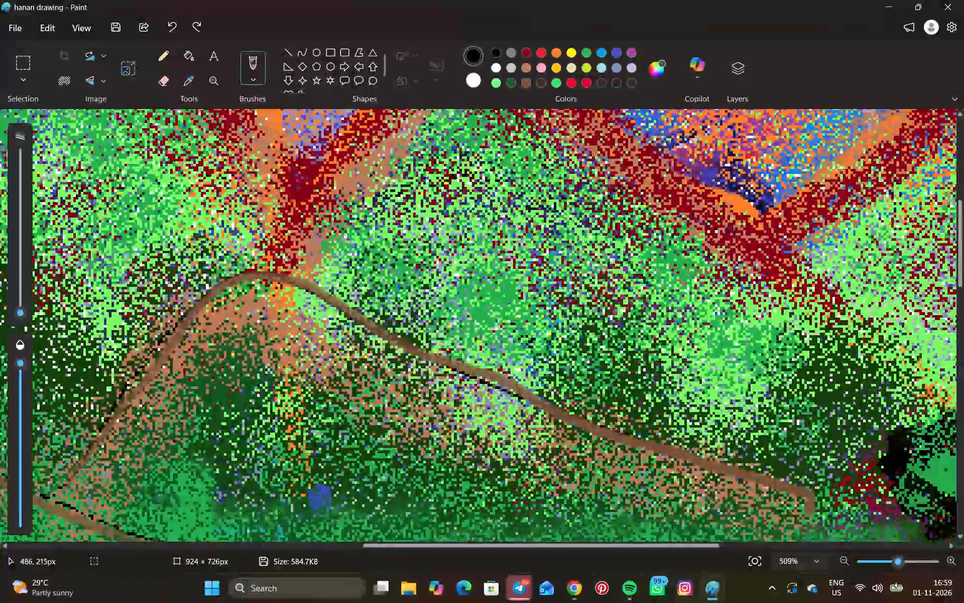
pyautogui.scroll(-1, 190, 343)
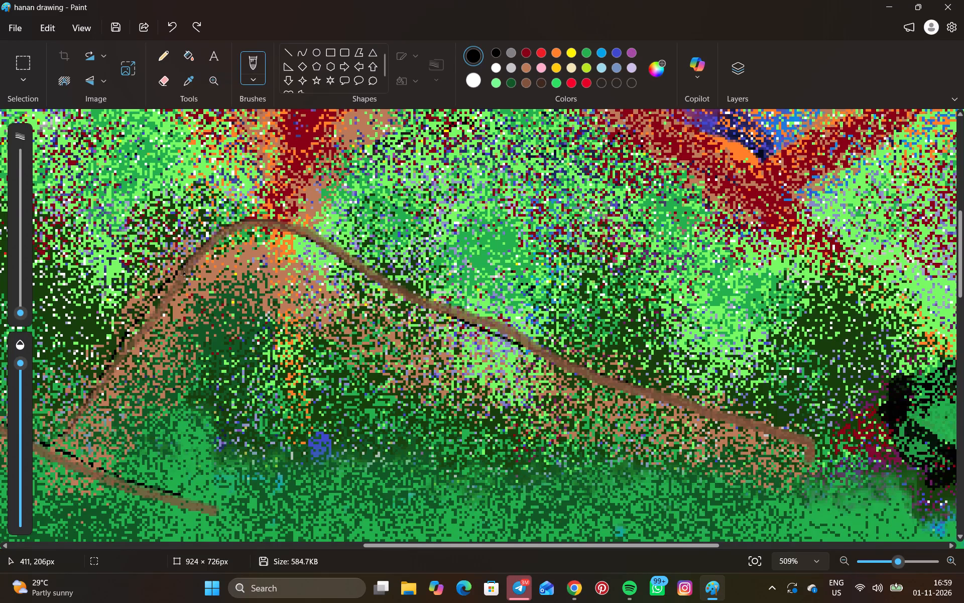
pyautogui.moveTo(184, 275); pyautogui.dragTo(201, 274)
pyautogui.moveTo(201, 274); pyautogui.dragTo(189, 274)
pyautogui.click(226, 256)
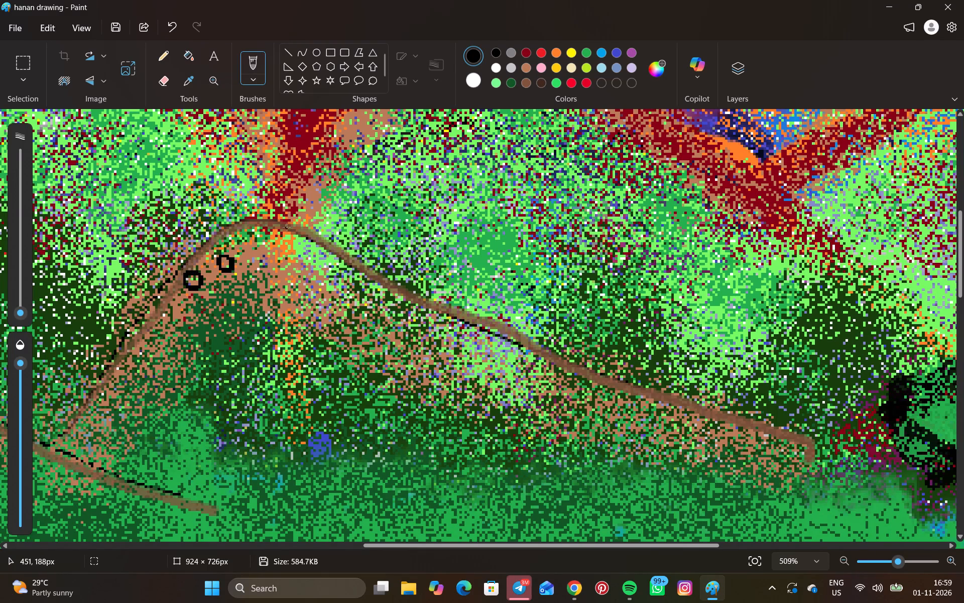
pyautogui.moveTo(248, 230); pyautogui.dragTo(245, 230)
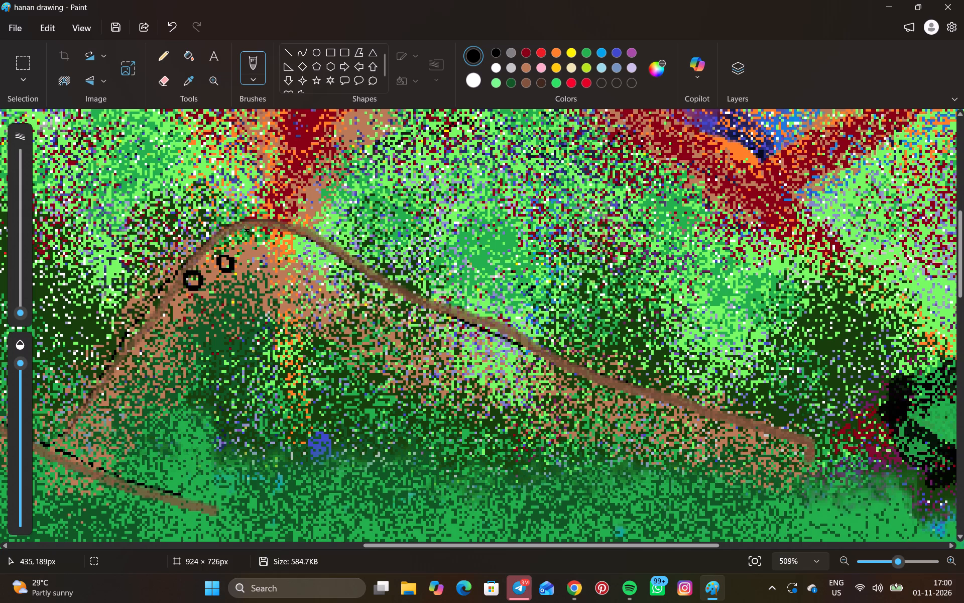
pyautogui.moveTo(245, 230); pyautogui.dragTo(243, 231)
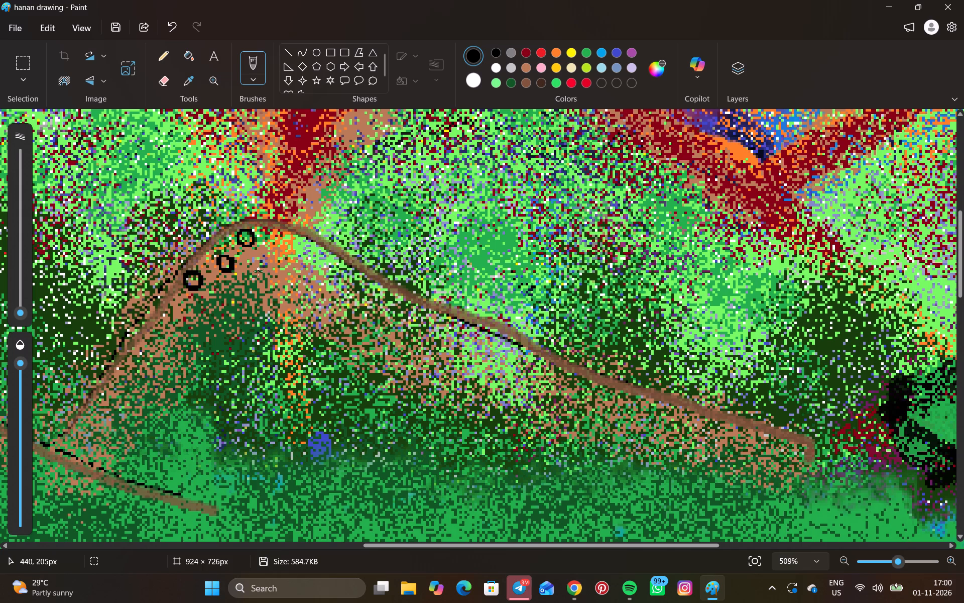
# Add four more small black circle outlines on the brown-shaded slope below the hill's peak, clustered with the first three.
pyautogui.click(256, 269)
pyautogui.moveTo(216, 290); pyautogui.dragTo(221, 300)
pyautogui.moveTo(252, 292); pyautogui.dragTo(250, 290)
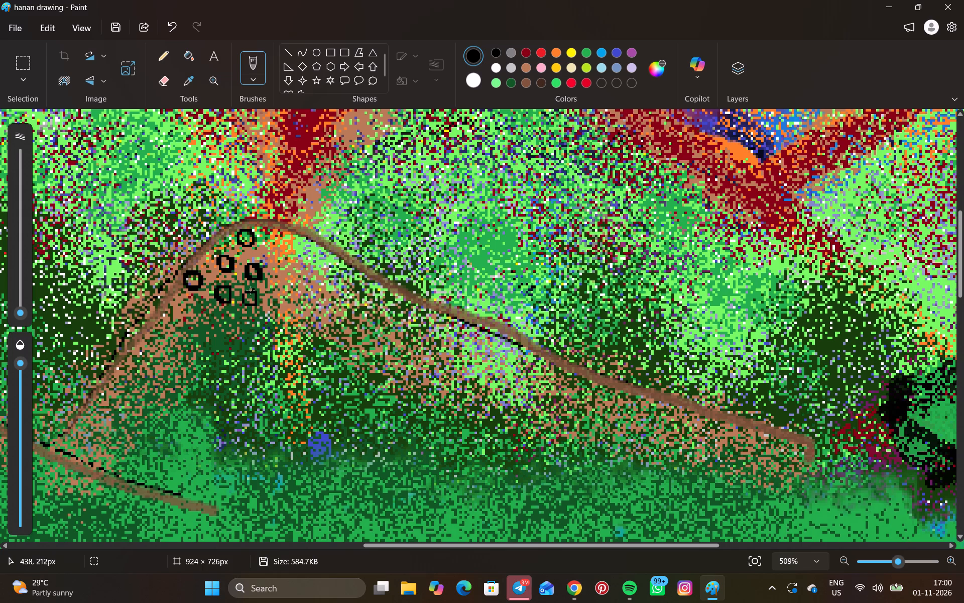
pyautogui.moveTo(250, 290); pyautogui.dragTo(245, 296)
pyautogui.click(277, 246)
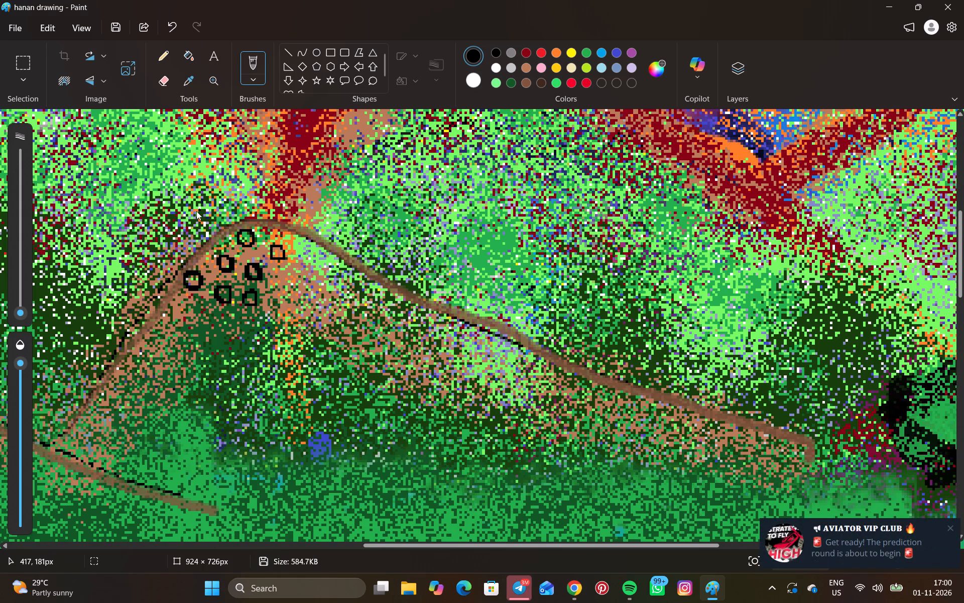
# Draw three small black circle outlines above the brown ridge line, spaced across the top of the hill.
pyautogui.moveTo(194, 219); pyautogui.dragTo(210, 211)
pyautogui.moveTo(210, 211); pyautogui.dragTo(206, 211)
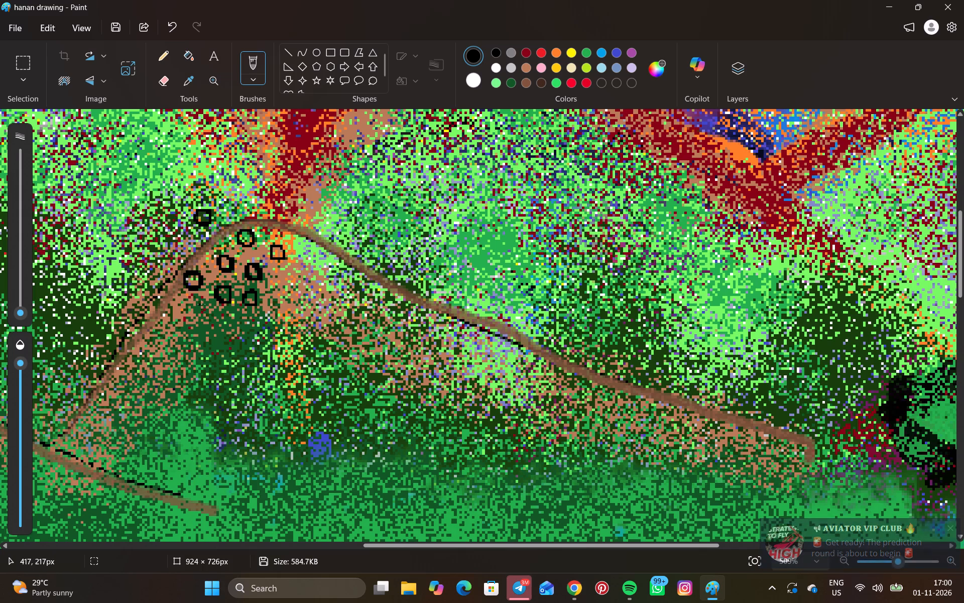
pyautogui.moveTo(246, 186); pyautogui.dragTo(243, 198)
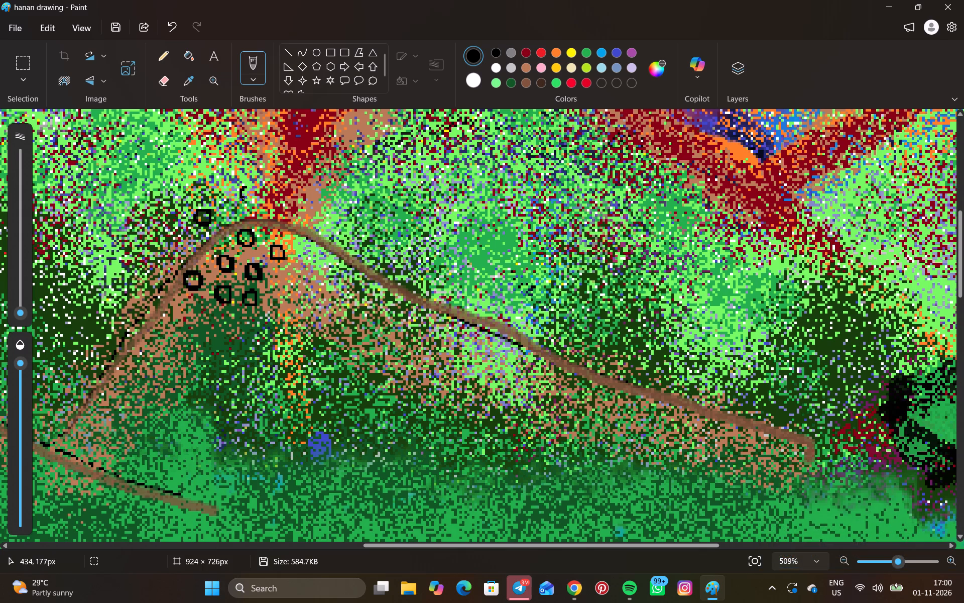
pyautogui.moveTo(243, 198); pyautogui.dragTo(255, 186)
pyautogui.moveTo(255, 186); pyautogui.dragTo(239, 184)
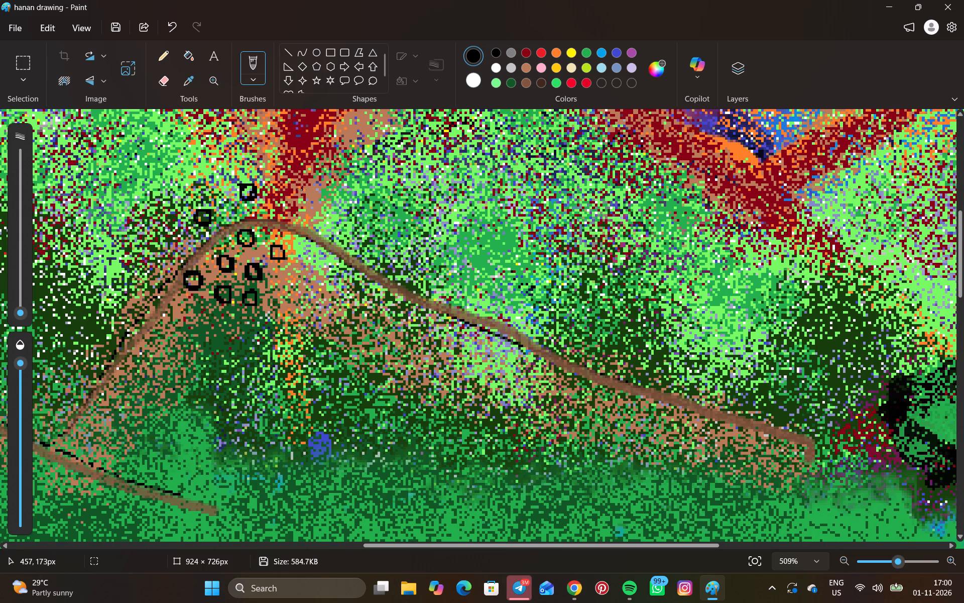
pyautogui.click(298, 188)
# Draw a small black body outline with two legs below the leftmost circle head on the hill.
pyautogui.moveTo(200, 286); pyautogui.dragTo(201, 286)
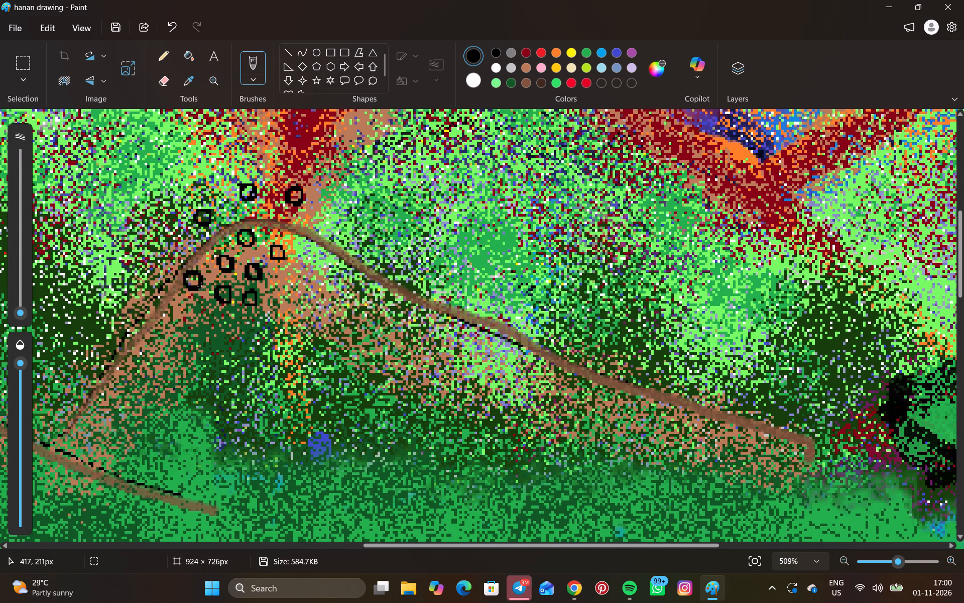
pyautogui.moveTo(201, 286); pyautogui.dragTo(209, 297)
pyautogui.moveTo(207, 286); pyautogui.dragTo(209, 315)
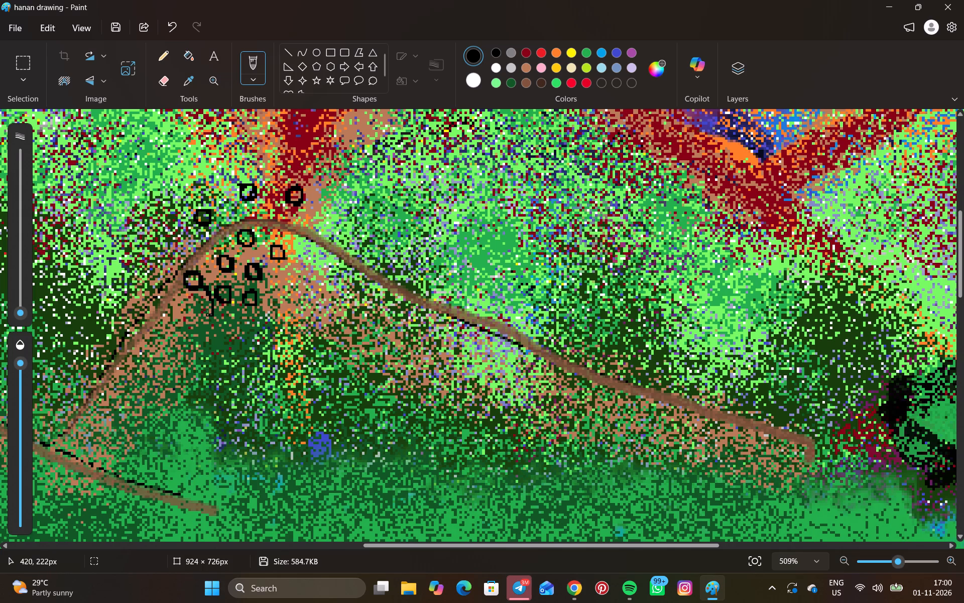
pyautogui.click(206, 314)
pyautogui.click(203, 314)
pyautogui.moveTo(202, 311); pyautogui.dragTo(193, 305)
pyautogui.moveTo(192, 303); pyautogui.dragTo(185, 325)
pyautogui.moveTo(185, 325); pyautogui.dragTo(188, 308)
pyautogui.click(188, 307)
pyautogui.moveTo(188, 306); pyautogui.dragTo(187, 306)
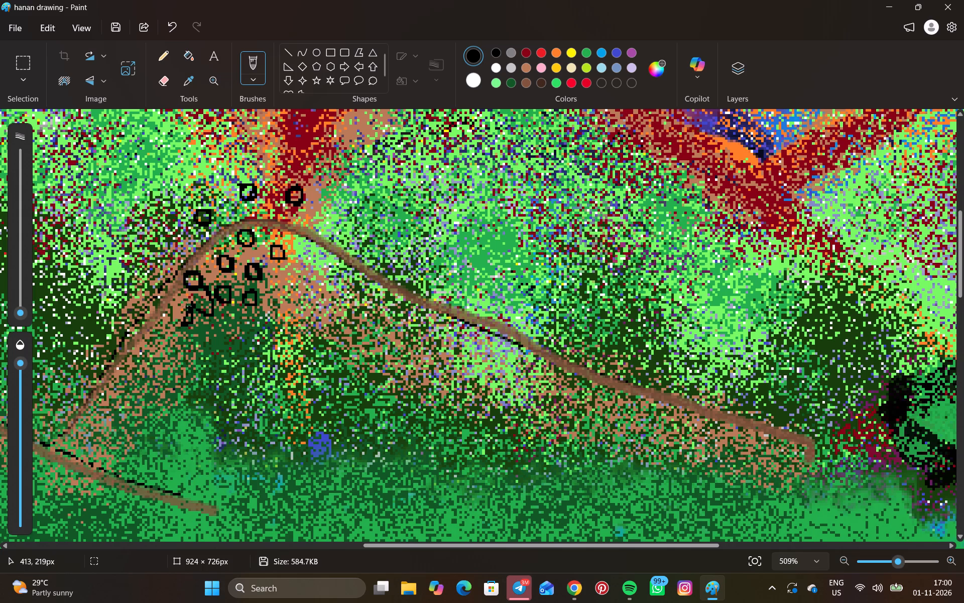
pyautogui.moveTo(187, 306); pyautogui.dragTo(176, 319)
# Complete the leftmost figure's side and add a short black arm reaching out to the ridge line.
pyautogui.moveTo(194, 304); pyautogui.dragTo(194, 295)
pyautogui.moveTo(194, 295); pyautogui.dragTo(184, 298)
pyautogui.moveTo(185, 291); pyautogui.dragTo(175, 288)
pyautogui.moveTo(172, 283); pyautogui.dragTo(183, 296)
# Draw a small black body outline with legs below the neighbouring circle head in the lowest row.
pyautogui.moveTo(222, 301); pyautogui.dragTo(216, 310)
pyautogui.moveTo(228, 305); pyautogui.dragTo(232, 307)
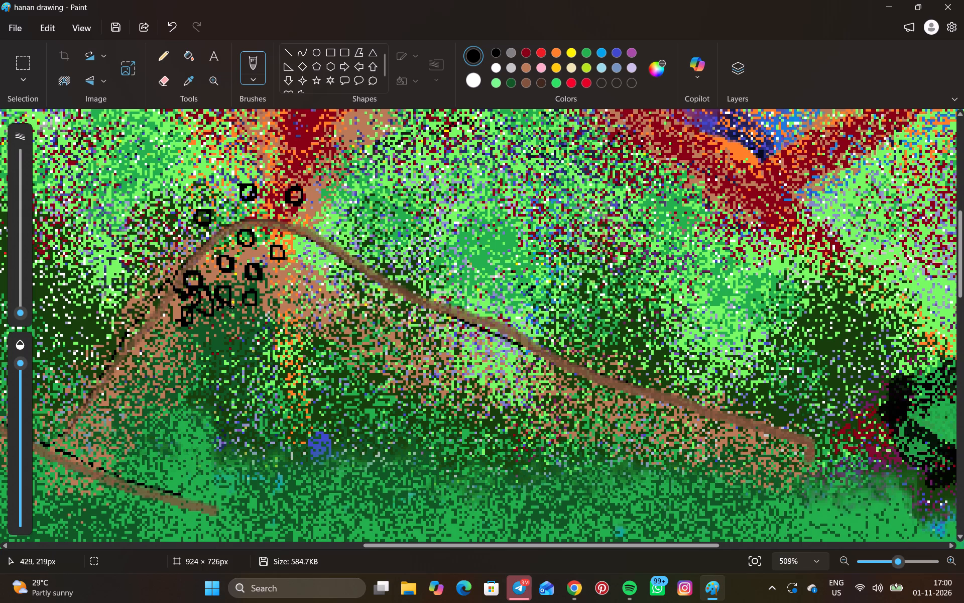
pyautogui.moveTo(232, 307); pyautogui.dragTo(226, 326)
pyautogui.moveTo(226, 326); pyautogui.dragTo(222, 340)
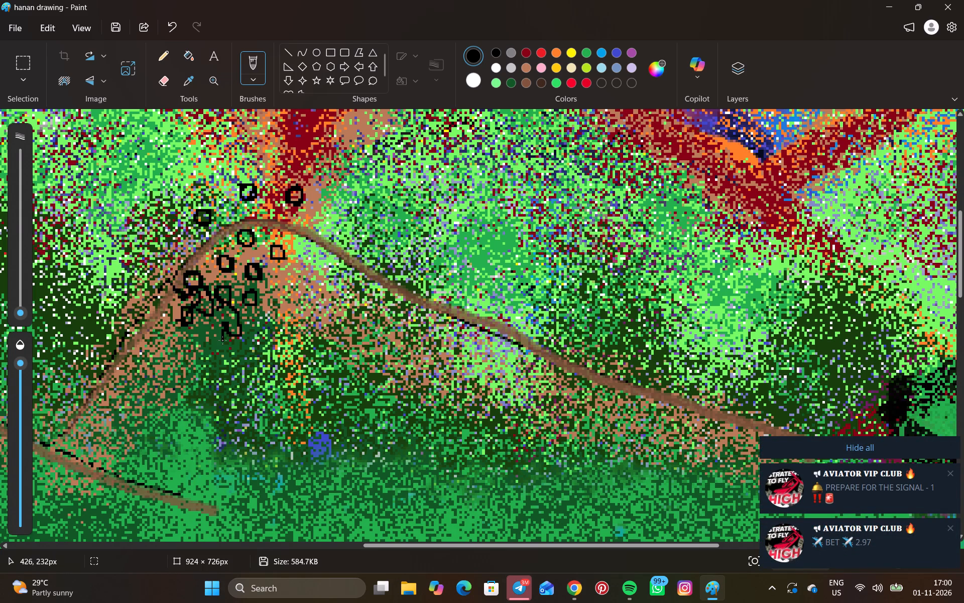
pyautogui.moveTo(222, 340); pyautogui.dragTo(213, 325)
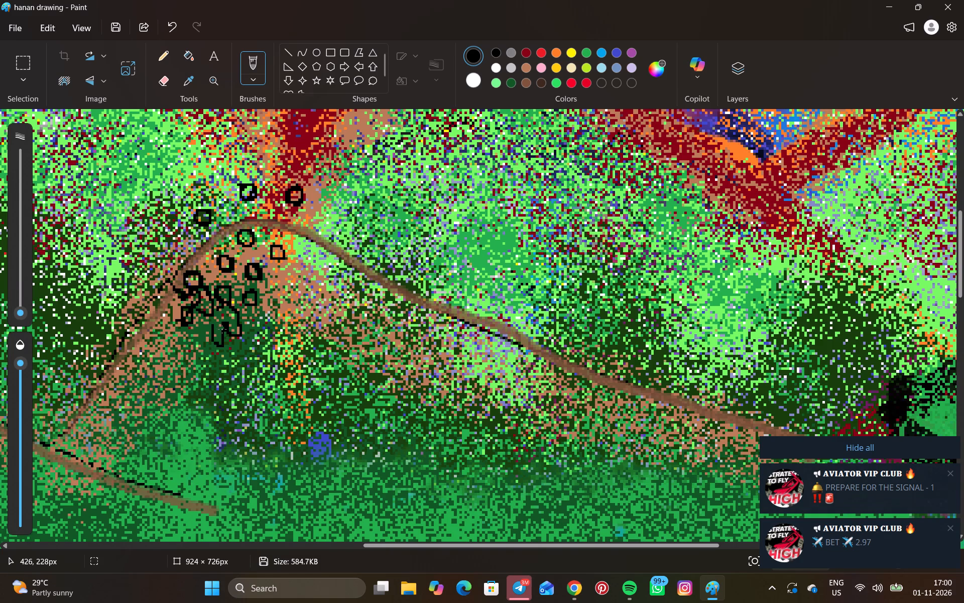
pyautogui.moveTo(228, 336); pyautogui.dragTo(234, 336)
pyautogui.moveTo(217, 340); pyautogui.dragTo(217, 337)
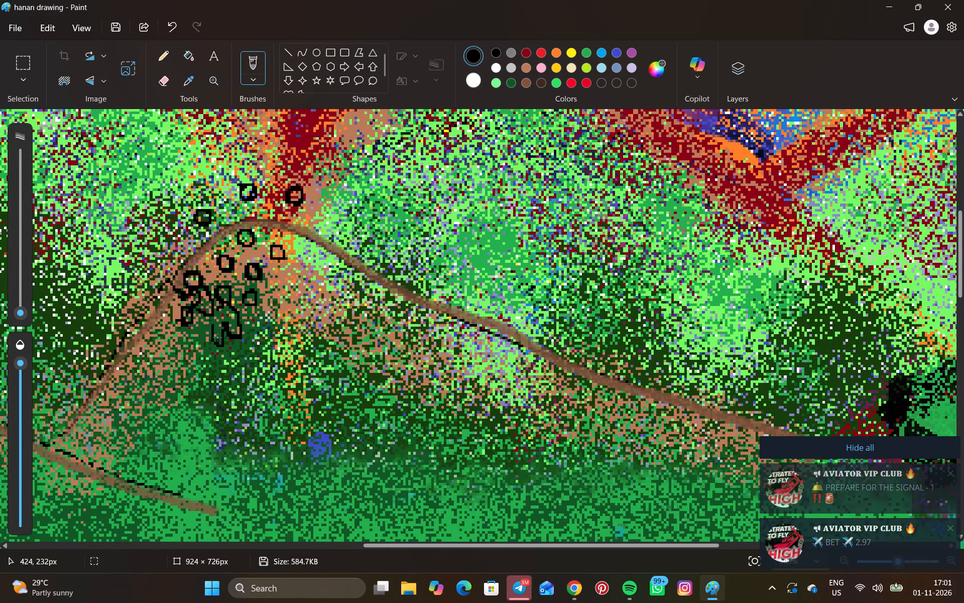
pyautogui.moveTo(217, 337); pyautogui.dragTo(216, 327)
pyautogui.click(211, 324)
pyautogui.moveTo(215, 323); pyautogui.dragTo(217, 322)
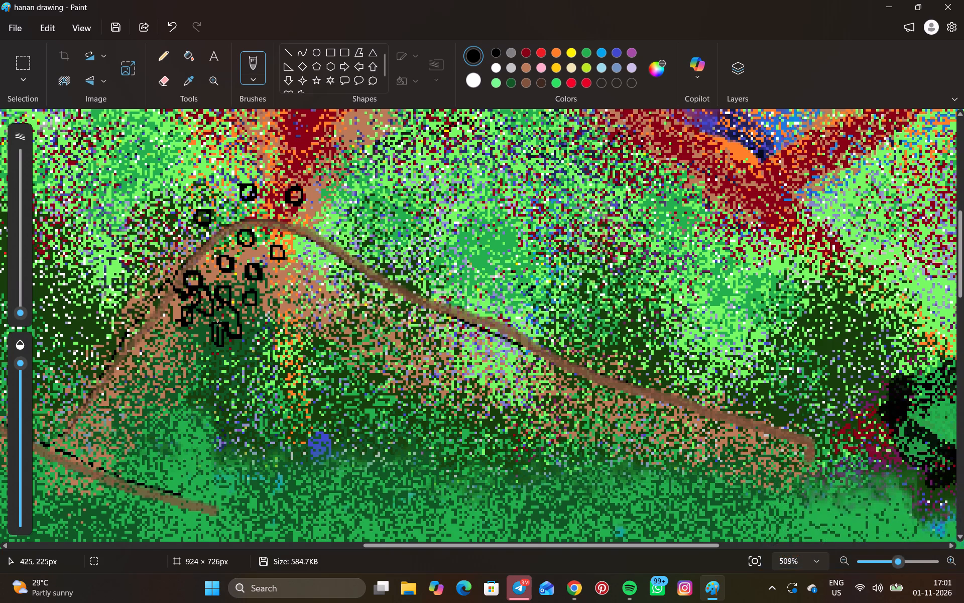
pyautogui.moveTo(217, 322); pyautogui.dragTo(221, 322)
pyautogui.moveTo(221, 322); pyautogui.dragTo(214, 308)
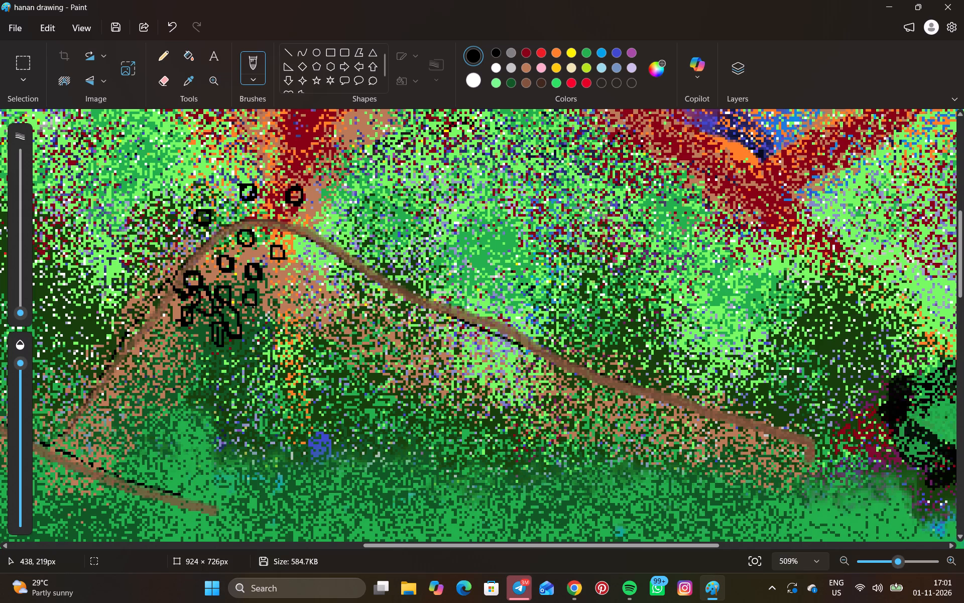
# Draw a small black body outline with legs below the rightmost circle head in the lowest row.
pyautogui.moveTo(258, 305); pyautogui.dragTo(259, 305)
pyautogui.moveTo(259, 305); pyautogui.dragTo(267, 331)
pyautogui.moveTo(267, 331); pyautogui.dragTo(255, 332)
pyautogui.moveTo(255, 332); pyautogui.dragTo(253, 344)
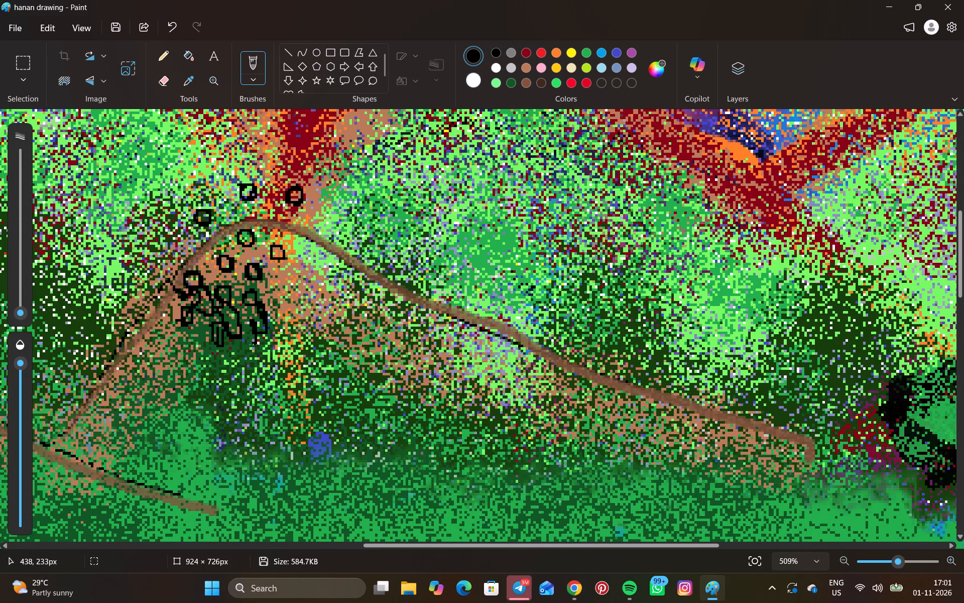
pyautogui.moveTo(253, 344); pyautogui.dragTo(244, 322)
pyautogui.moveTo(244, 322); pyautogui.dragTo(247, 314)
pyautogui.moveTo(245, 311); pyautogui.dragTo(249, 303)
# Add short black body and arm strokes below the two circle heads in the second row from the bottom.
pyautogui.moveTo(233, 271); pyautogui.dragTo(242, 289)
pyautogui.moveTo(240, 287); pyautogui.dragTo(233, 305)
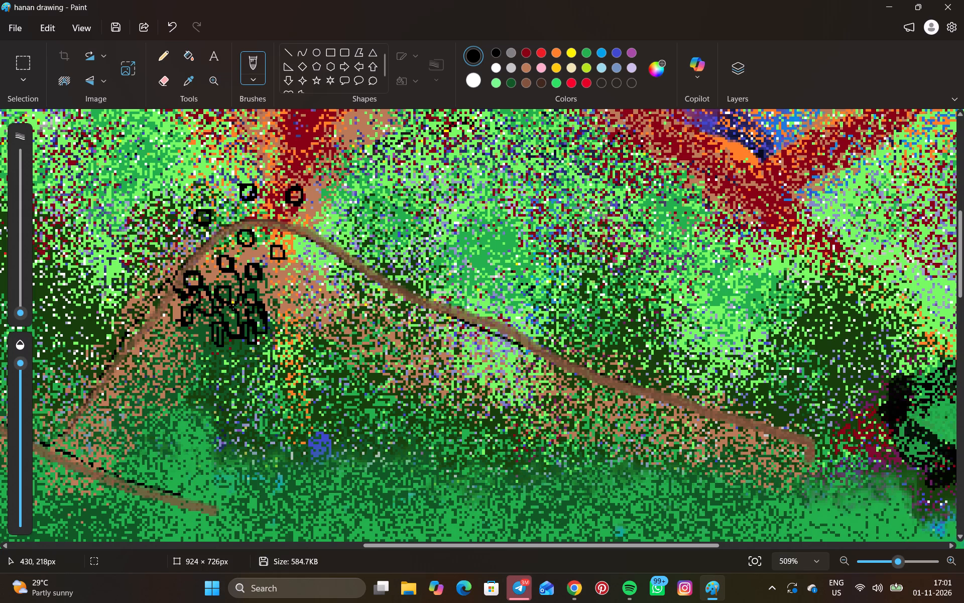
pyautogui.moveTo(233, 305); pyautogui.dragTo(232, 305)
pyautogui.click(226, 270)
pyautogui.moveTo(225, 272); pyautogui.dragTo(222, 282)
pyautogui.moveTo(260, 276); pyautogui.dragTo(262, 310)
pyautogui.click(251, 282)
# Draw a small black body outline with an arm below the square-shaped head just under the ridge line's right side.
pyautogui.moveTo(284, 260); pyautogui.dragTo(280, 279)
pyautogui.moveTo(280, 279); pyautogui.dragTo(269, 275)
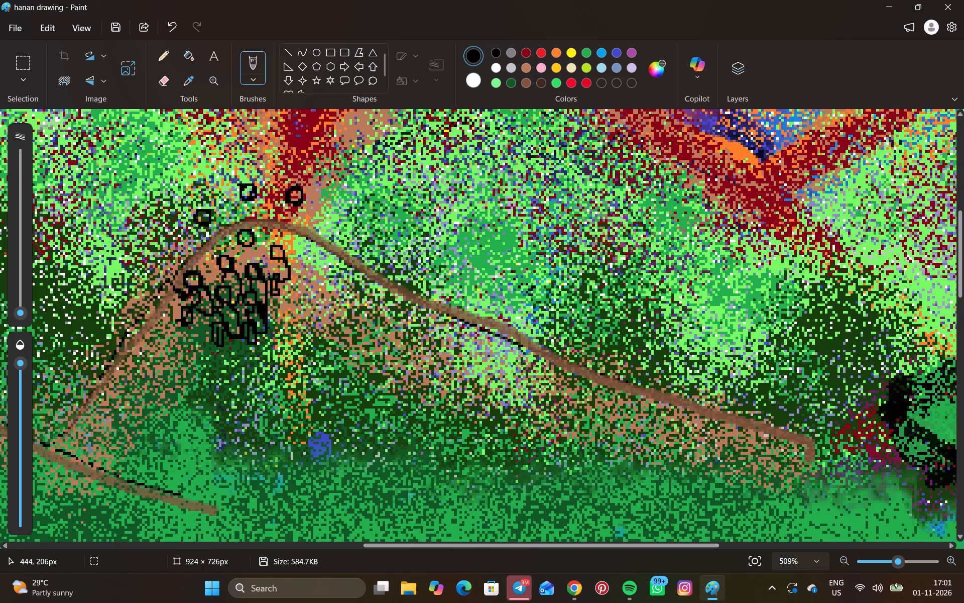
pyautogui.moveTo(272, 272); pyautogui.dragTo(256, 270)
pyautogui.moveTo(270, 262); pyautogui.dragTo(275, 267)
pyautogui.moveTo(275, 267); pyautogui.dragTo(276, 270)
# Draw short black body strokes below the circle head directly beneath the top of the brown ridge line.
pyautogui.moveTo(253, 245); pyautogui.dragTo(260, 264)
pyautogui.moveTo(260, 264); pyautogui.dragTo(260, 266)
pyautogui.moveTo(241, 249); pyautogui.dragTo(242, 264)
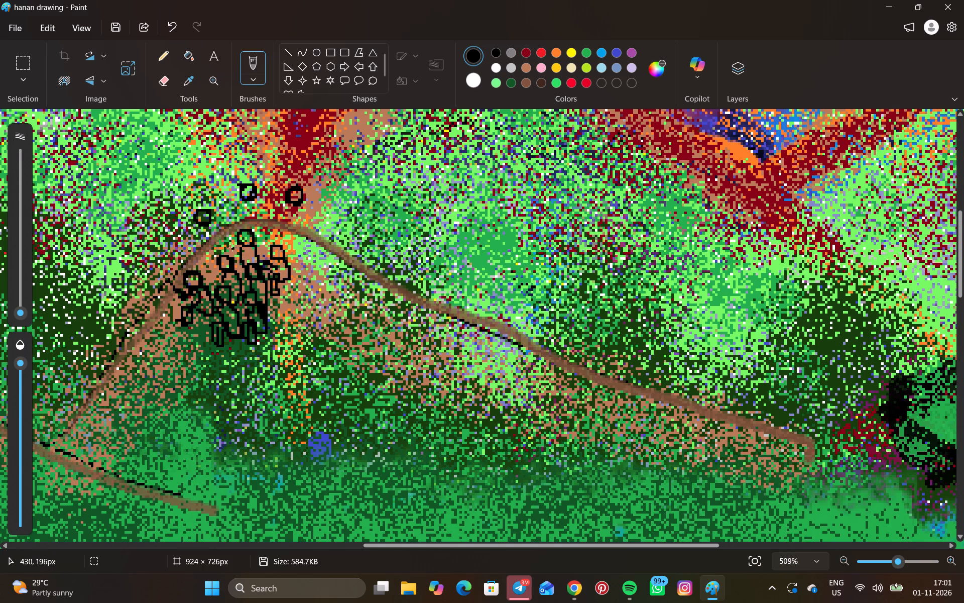
pyautogui.click(232, 247)
pyautogui.click(232, 250)
pyautogui.click(250, 261)
# Draw a black body outline with legs and inner strokes below the middle head above the ridge line.
pyautogui.moveTo(256, 202); pyautogui.dragTo(261, 224)
pyautogui.moveTo(263, 227); pyautogui.dragTo(251, 229)
pyautogui.click(257, 229)
pyautogui.click(261, 222)
pyautogui.click(248, 230)
pyautogui.moveTo(254, 227); pyautogui.dragTo(248, 223)
pyautogui.moveTo(248, 223); pyautogui.dragTo(232, 219)
pyautogui.moveTo(232, 219); pyautogui.dragTo(244, 207)
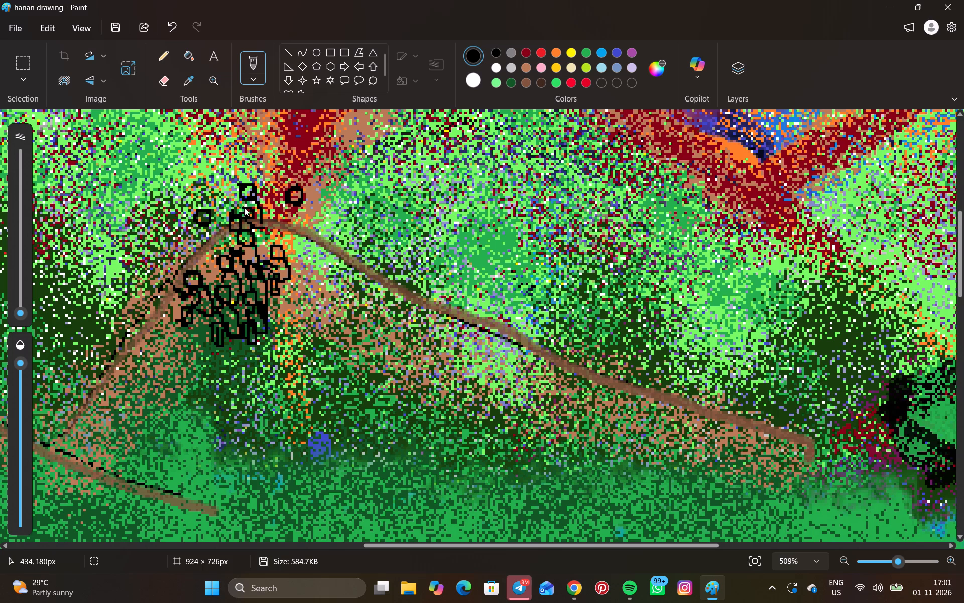
pyautogui.moveTo(244, 207); pyautogui.dragTo(244, 207)
pyautogui.click(244, 206)
pyautogui.moveTo(244, 204); pyautogui.dragTo(250, 214)
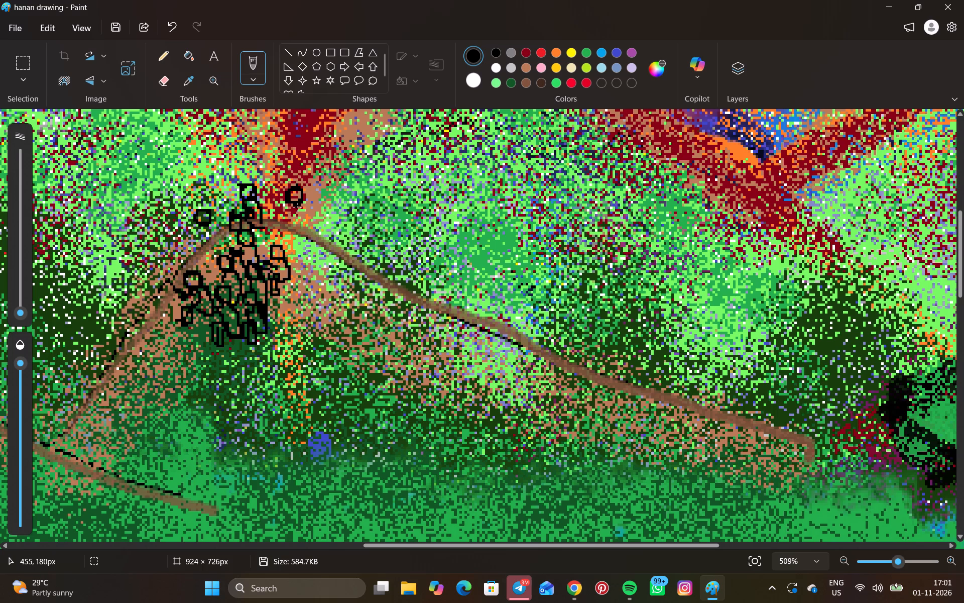
# Draw a black body outline with legs below the rightmost head above the ridge, and retrace the middle figure's side.
pyautogui.doubleClick(297, 207)
pyautogui.moveTo(299, 207); pyautogui.dragTo(307, 215)
pyautogui.moveTo(307, 215); pyautogui.dragTo(307, 223)
pyautogui.moveTo(307, 223); pyautogui.dragTo(306, 229)
pyautogui.moveTo(299, 224); pyautogui.dragTo(288, 207)
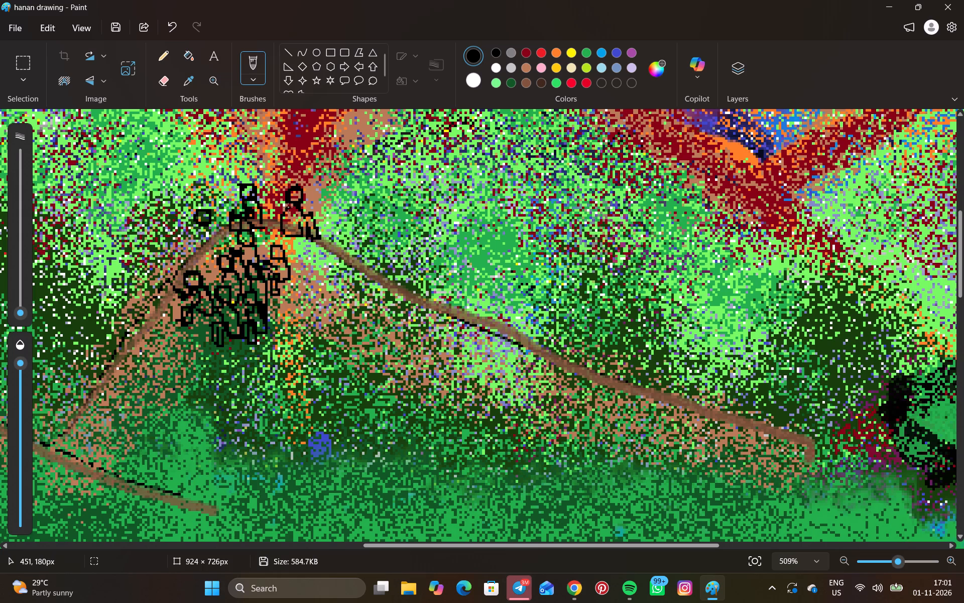
pyautogui.moveTo(288, 207); pyautogui.dragTo(294, 236)
pyautogui.moveTo(257, 200); pyautogui.dragTo(264, 229)
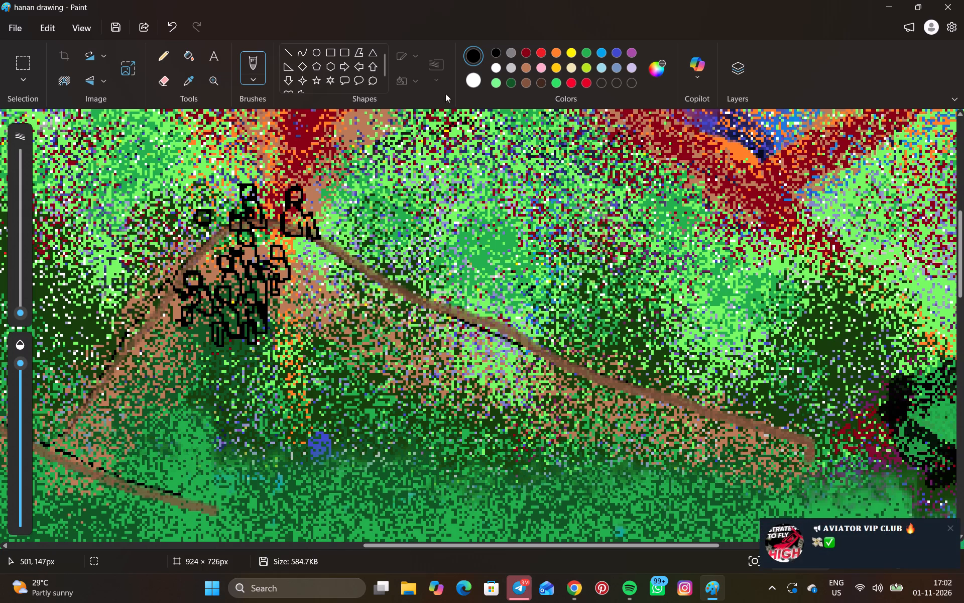
# Paint the inside of the leftmost figure's head on the hill solid dark brown.
pyautogui.click(530, 69)
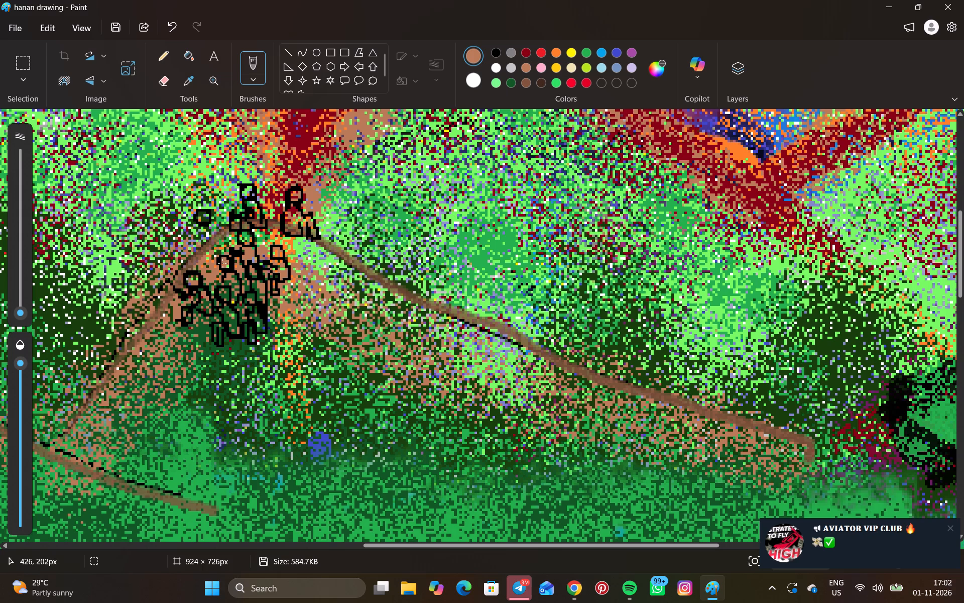
pyautogui.click(541, 80)
pyautogui.click(191, 280)
pyautogui.moveTo(191, 280); pyautogui.dragTo(191, 287)
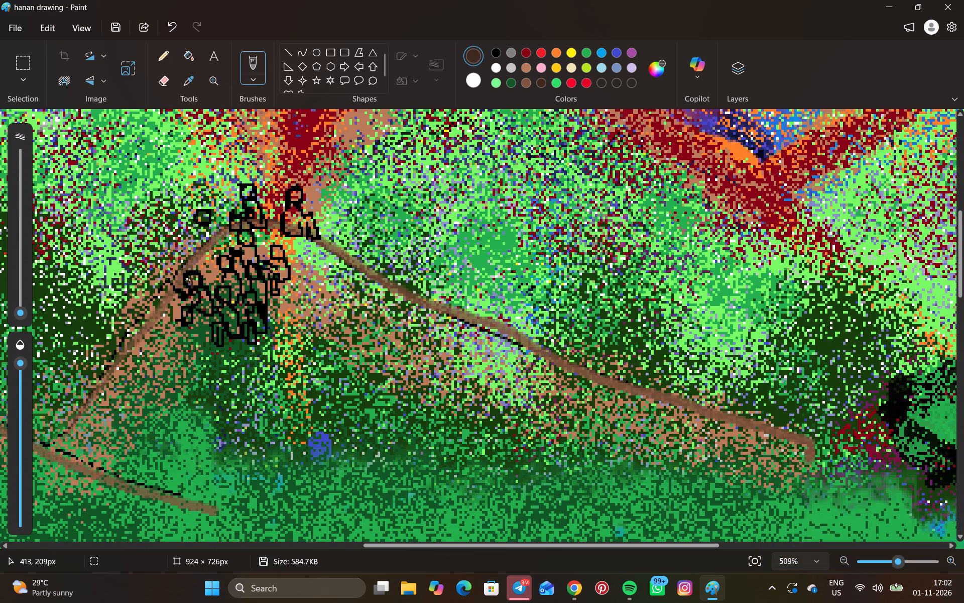
pyautogui.moveTo(192, 279); pyautogui.dragTo(197, 280)
pyautogui.moveTo(197, 280); pyautogui.dragTo(191, 283)
# Paint the insides of the two neighbouring heads in the lowest row dark brown.
pyautogui.moveTo(219, 292); pyautogui.dragTo(228, 294)
pyautogui.moveTo(228, 294); pyautogui.dragTo(225, 293)
pyautogui.moveTo(225, 293); pyautogui.dragTo(225, 300)
pyautogui.moveTo(248, 298); pyautogui.dragTo(248, 299)
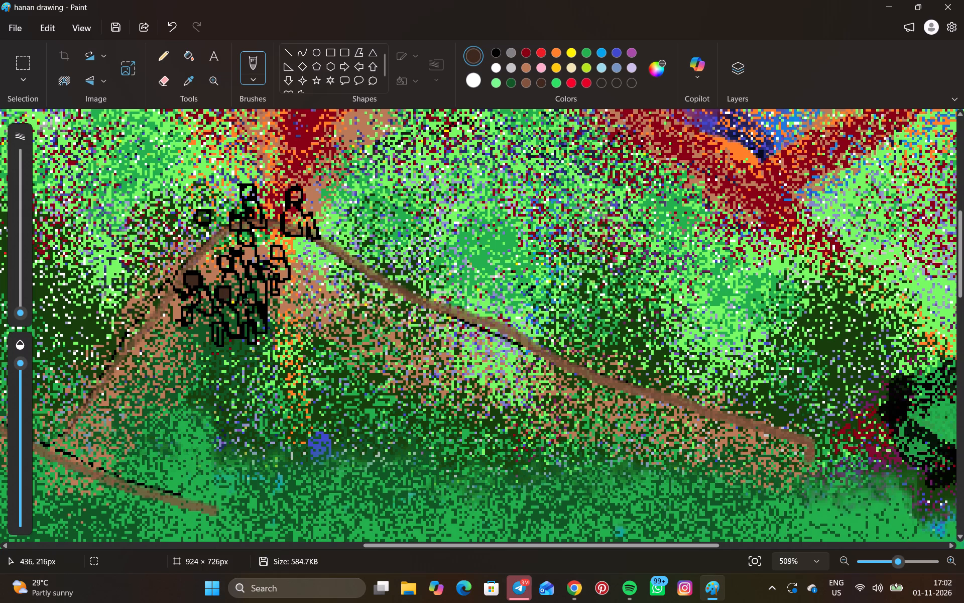
pyautogui.moveTo(248, 299); pyautogui.dragTo(248, 302)
pyautogui.moveTo(248, 302); pyautogui.dragTo(253, 295)
pyautogui.moveTo(253, 295); pyautogui.dragTo(247, 303)
# Paint the insides of the two heads in the second row from the bottom dark brown.
pyautogui.click(252, 267)
pyautogui.moveTo(252, 267); pyautogui.dragTo(255, 274)
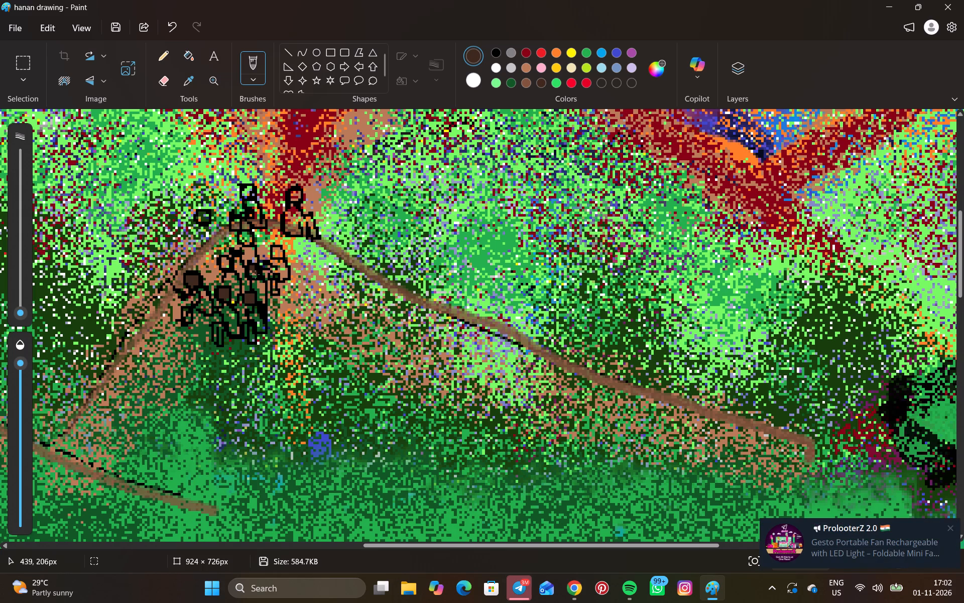
pyautogui.moveTo(255, 274); pyautogui.dragTo(254, 273)
pyautogui.moveTo(254, 273); pyautogui.dragTo(252, 274)
pyautogui.click(227, 265)
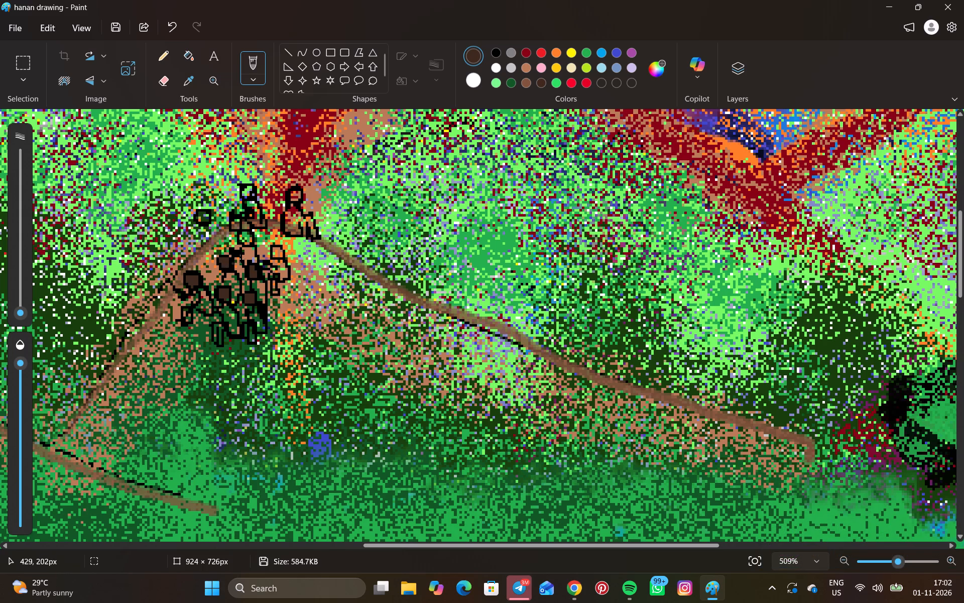
# Paint the insides of the two upper heads just below the ridge and the two rightmost heads above it dark brown.
pyautogui.click(273, 251)
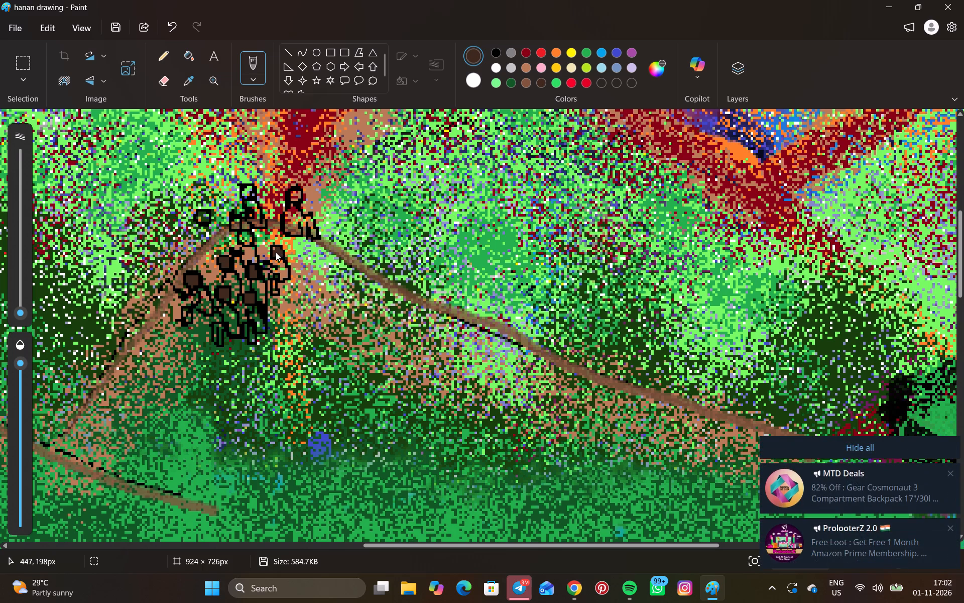
pyautogui.click(244, 242)
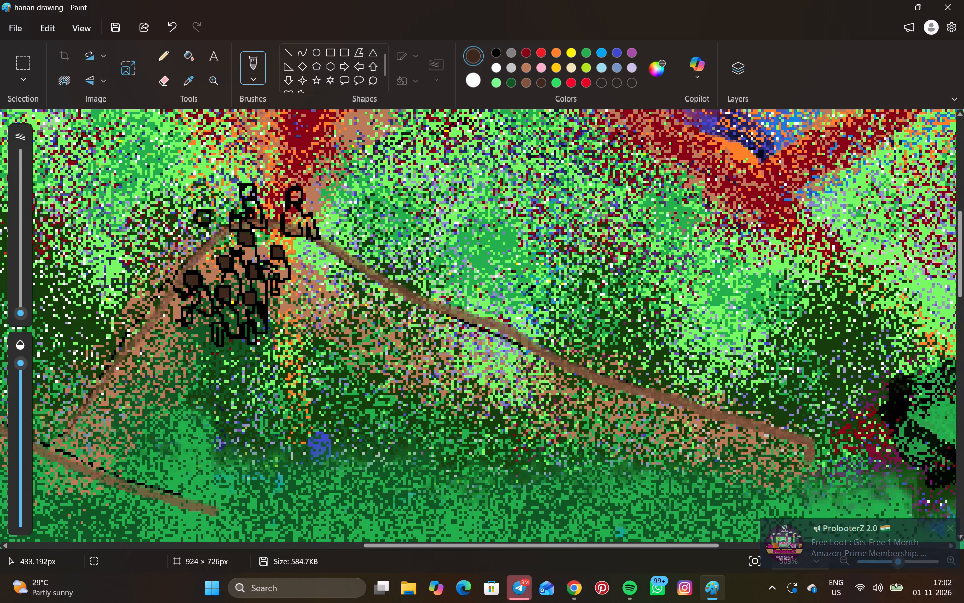
pyautogui.click(252, 195)
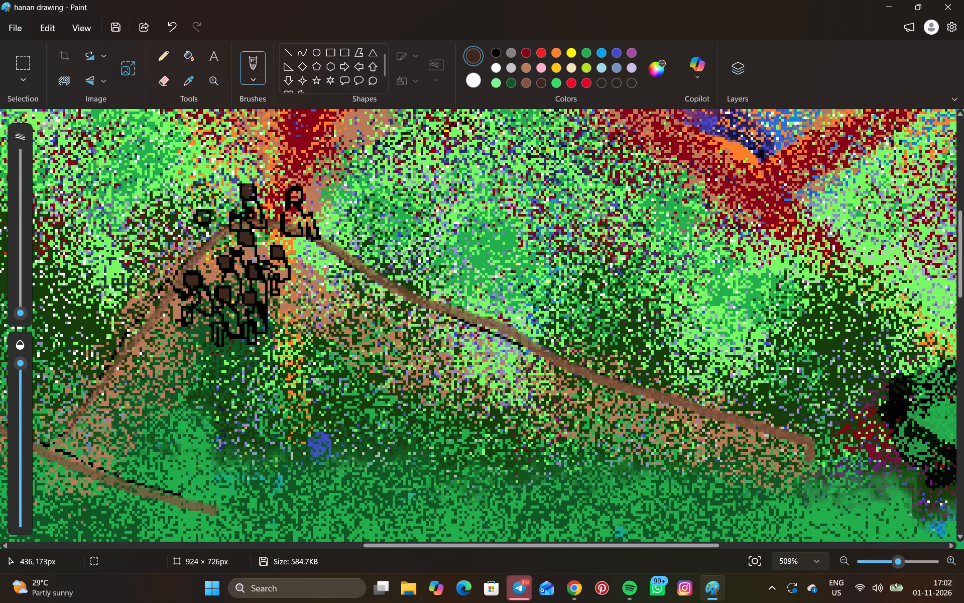
pyautogui.click(293, 193)
# Paint an indigo strip down the right side of the leftmost figure's upper body on the hill.
pyautogui.click(620, 50)
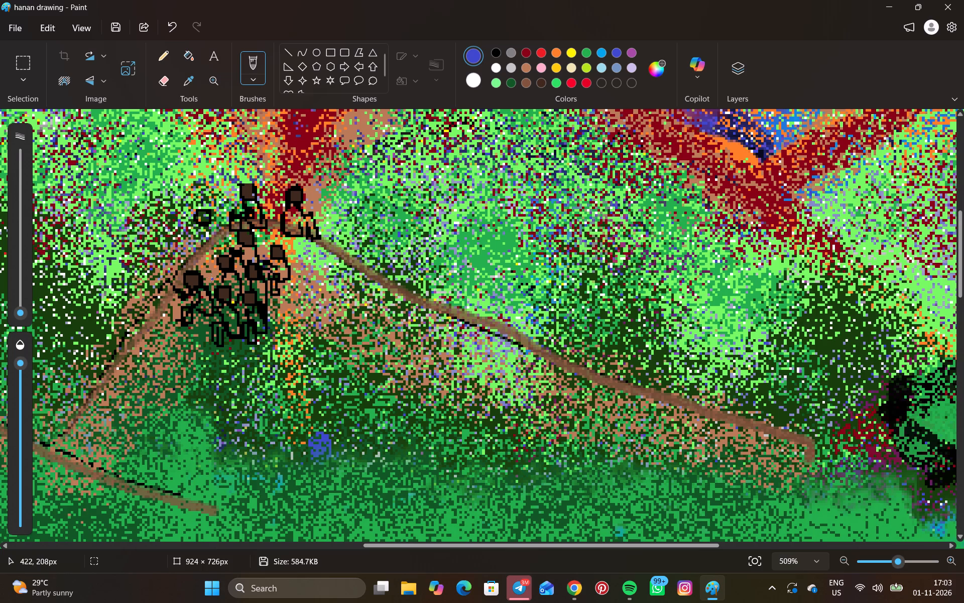
pyautogui.keyDown('ctrl'); pyautogui.scroll(5, 211, 277); pyautogui.keyUp('ctrl')
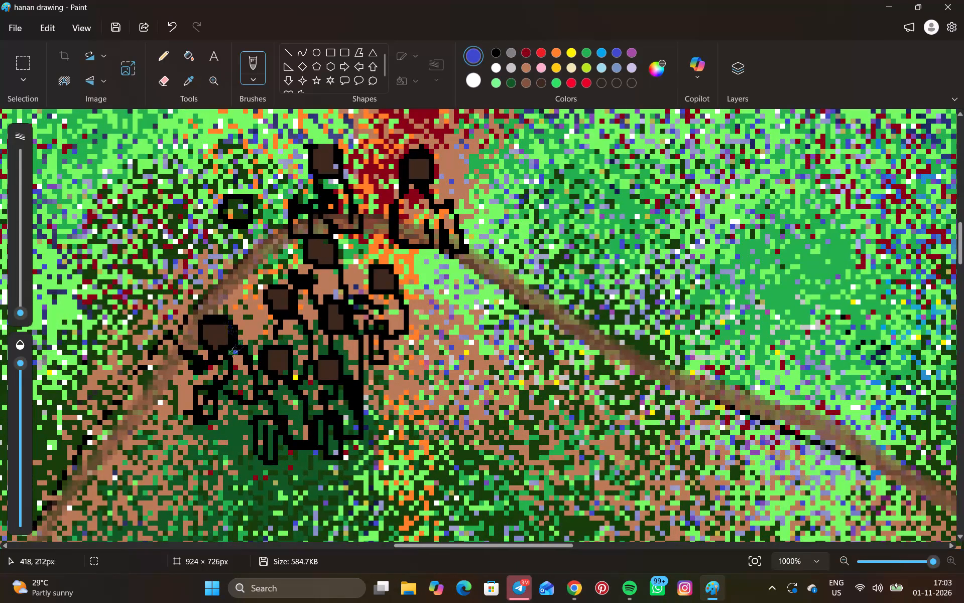
pyautogui.click(230, 352)
pyautogui.moveTo(234, 350); pyautogui.dragTo(239, 359)
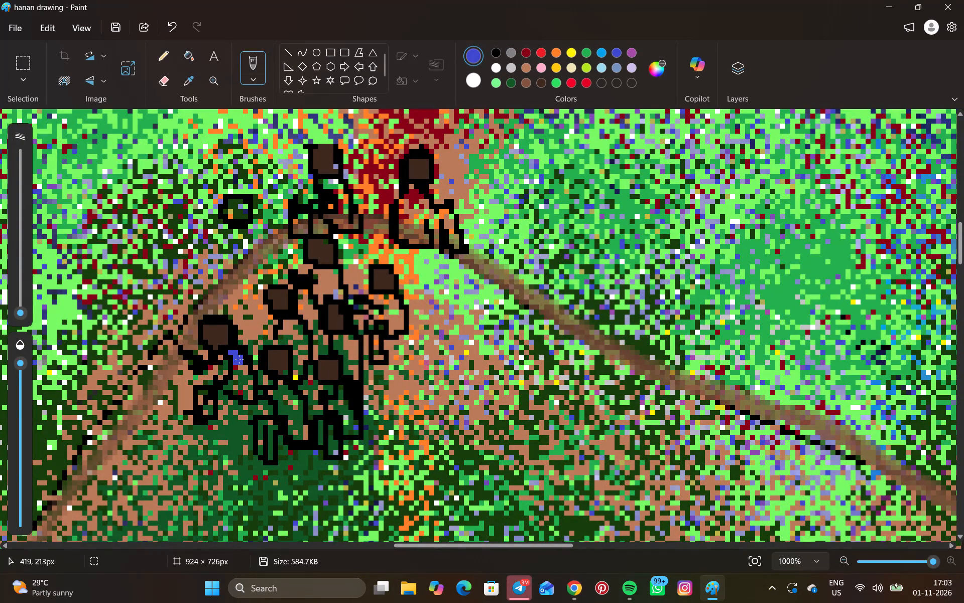
pyautogui.moveTo(239, 359); pyautogui.dragTo(250, 378)
pyautogui.moveTo(250, 378); pyautogui.dragTo(239, 379)
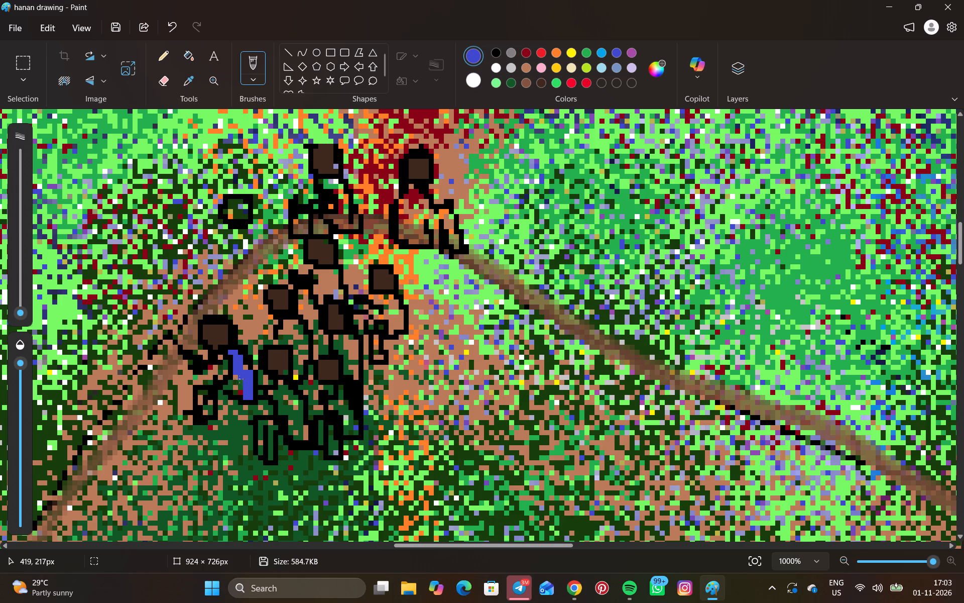
pyautogui.moveTo(239, 379); pyautogui.dragTo(239, 381)
# Paint the lower part of the leftmost figure's body yellow, from the indigo strip across to its left leg.
pyautogui.click(569, 51)
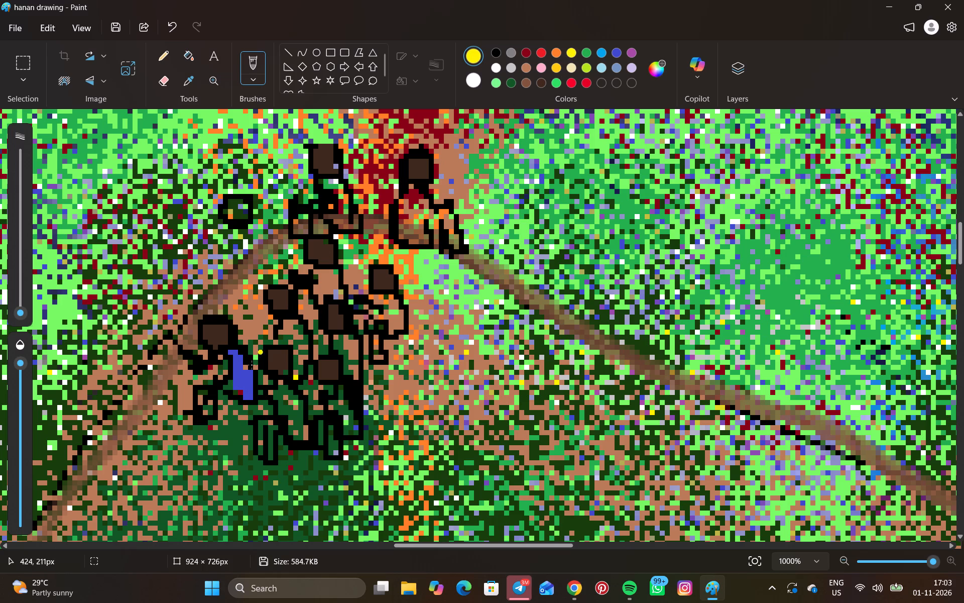
pyautogui.click(230, 384)
pyautogui.moveTo(231, 386); pyautogui.dragTo(229, 390)
pyautogui.moveTo(229, 390); pyautogui.dragTo(202, 392)
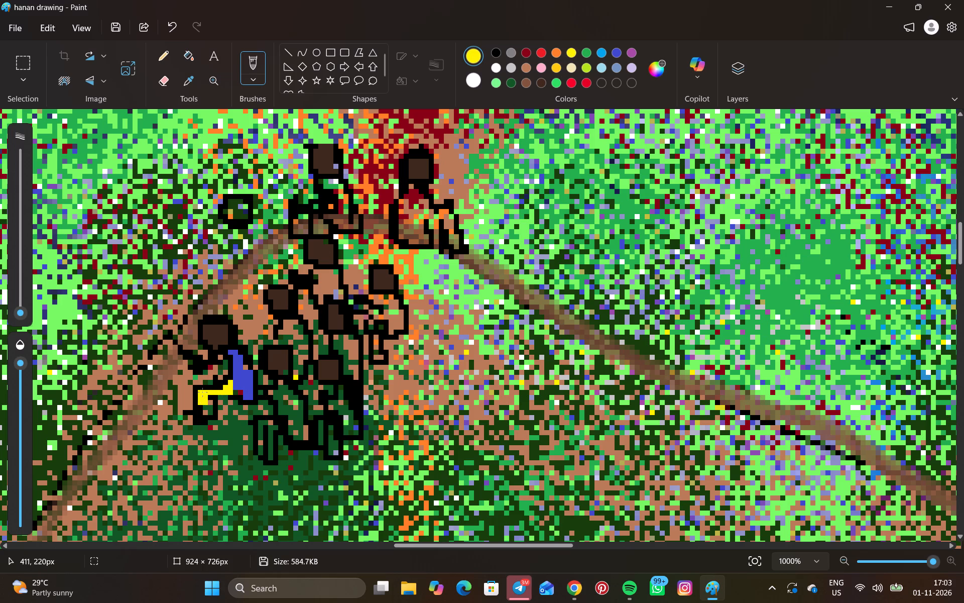
pyautogui.moveTo(202, 392); pyautogui.dragTo(211, 406)
# Undo a stray yellow mark and paint the body below the left head in the second row from the bottom solid yellow.
pyautogui.click(283, 338)
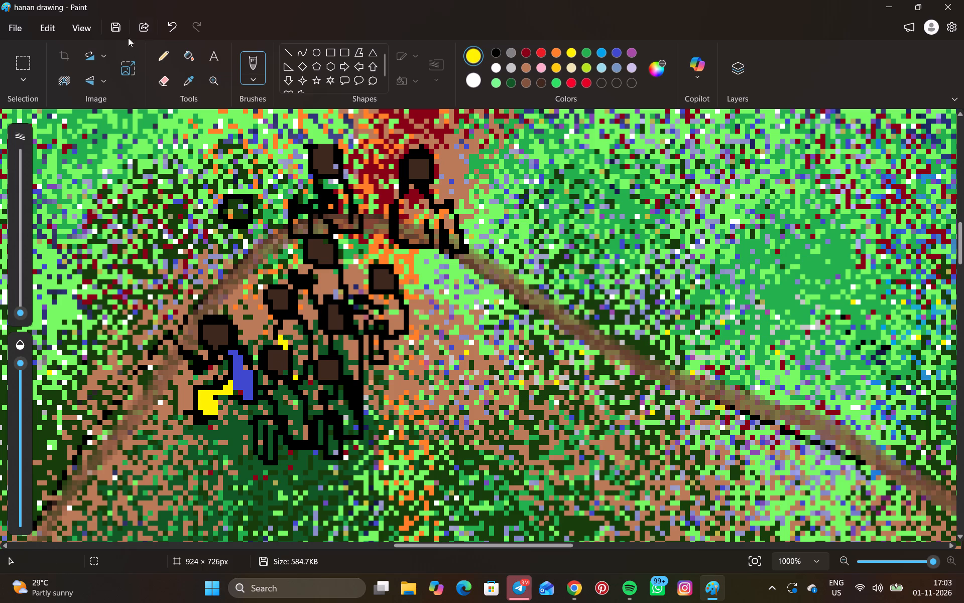
pyautogui.click(167, 24)
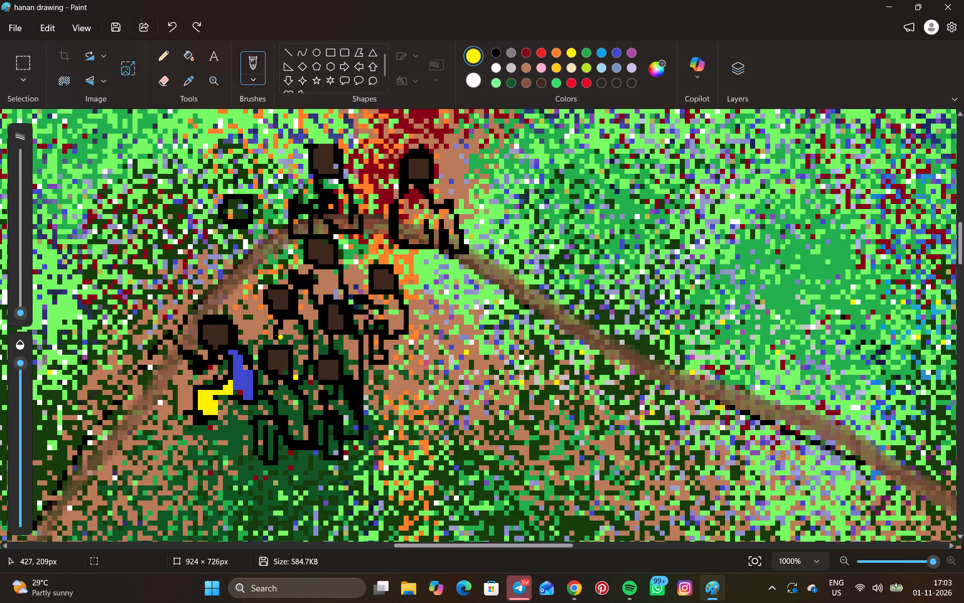
pyautogui.click(279, 336)
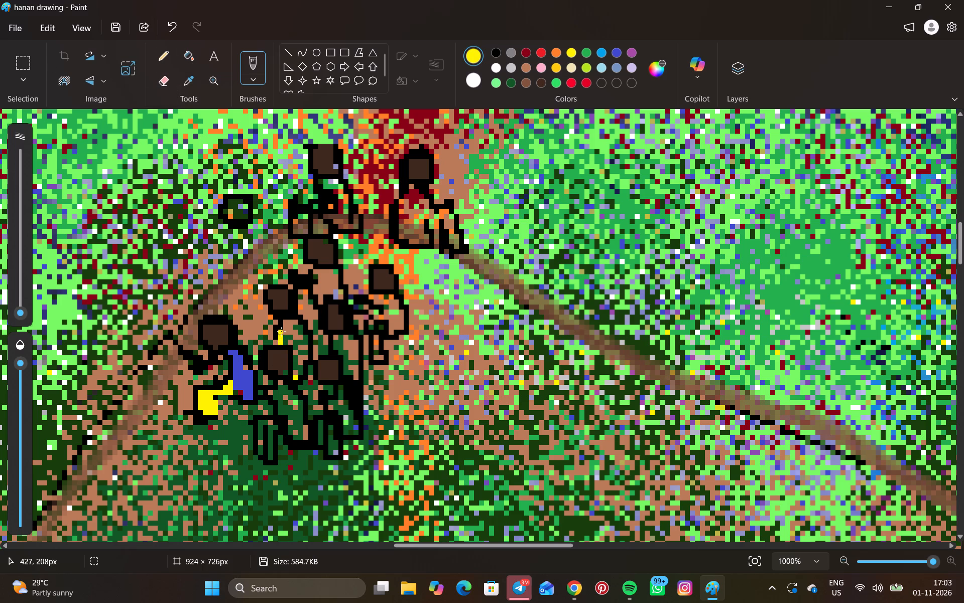
pyautogui.click(281, 331)
pyautogui.click(286, 329)
pyautogui.moveTo(288, 323); pyautogui.dragTo(289, 322)
pyautogui.moveTo(289, 322); pyautogui.dragTo(292, 321)
pyautogui.moveTo(294, 321); pyautogui.dragTo(290, 326)
pyautogui.moveTo(290, 326); pyautogui.dragTo(287, 340)
pyautogui.moveTo(287, 340); pyautogui.dragTo(301, 334)
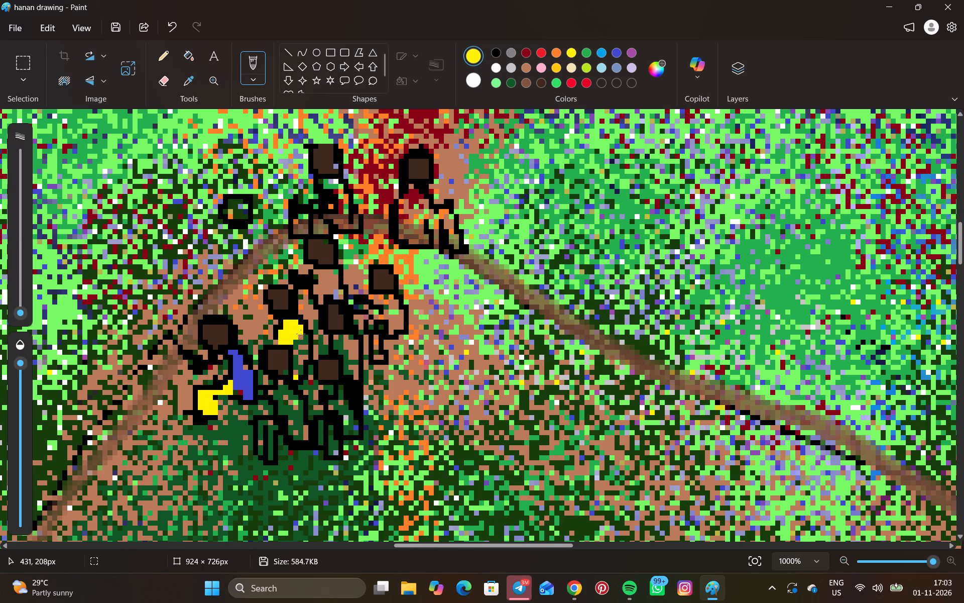
pyautogui.moveTo(301, 334); pyautogui.dragTo(298, 356)
pyautogui.moveTo(298, 356); pyautogui.dragTo(299, 371)
pyautogui.moveTo(299, 371); pyautogui.dragTo(296, 375)
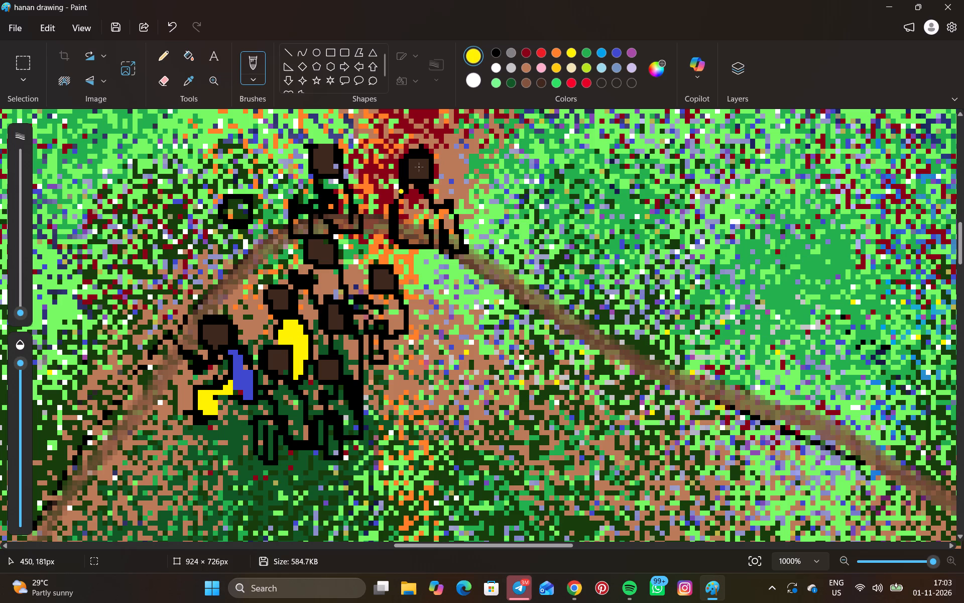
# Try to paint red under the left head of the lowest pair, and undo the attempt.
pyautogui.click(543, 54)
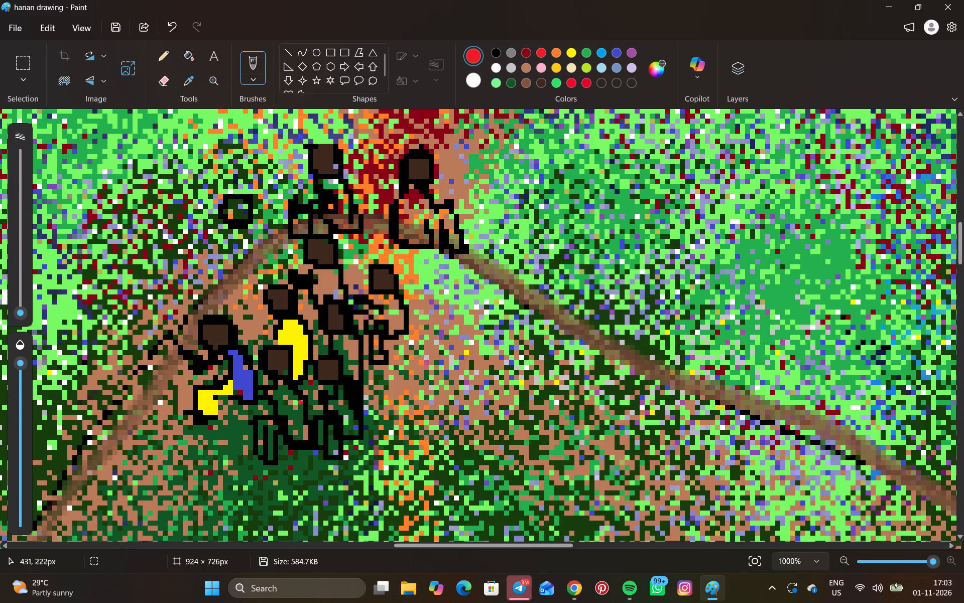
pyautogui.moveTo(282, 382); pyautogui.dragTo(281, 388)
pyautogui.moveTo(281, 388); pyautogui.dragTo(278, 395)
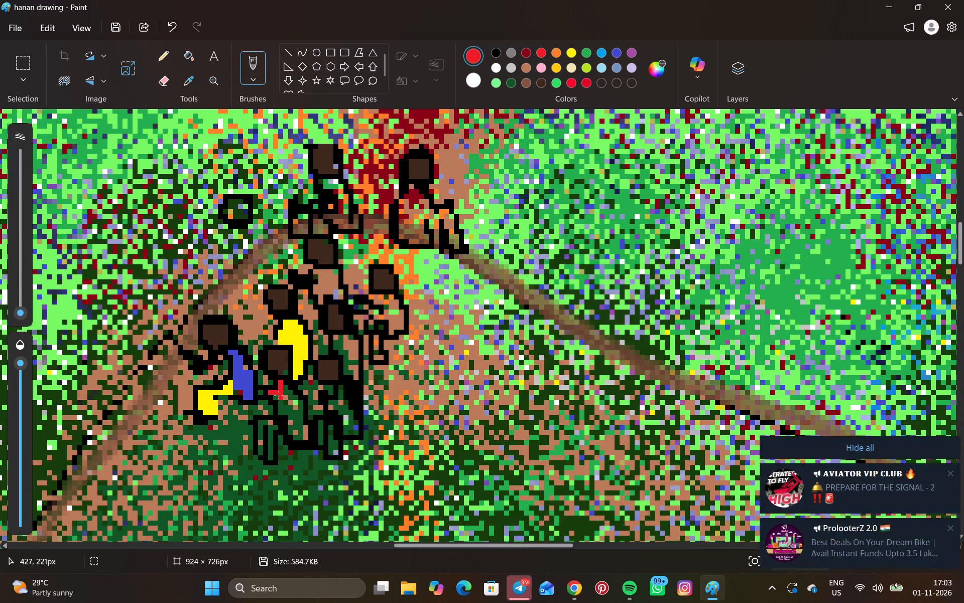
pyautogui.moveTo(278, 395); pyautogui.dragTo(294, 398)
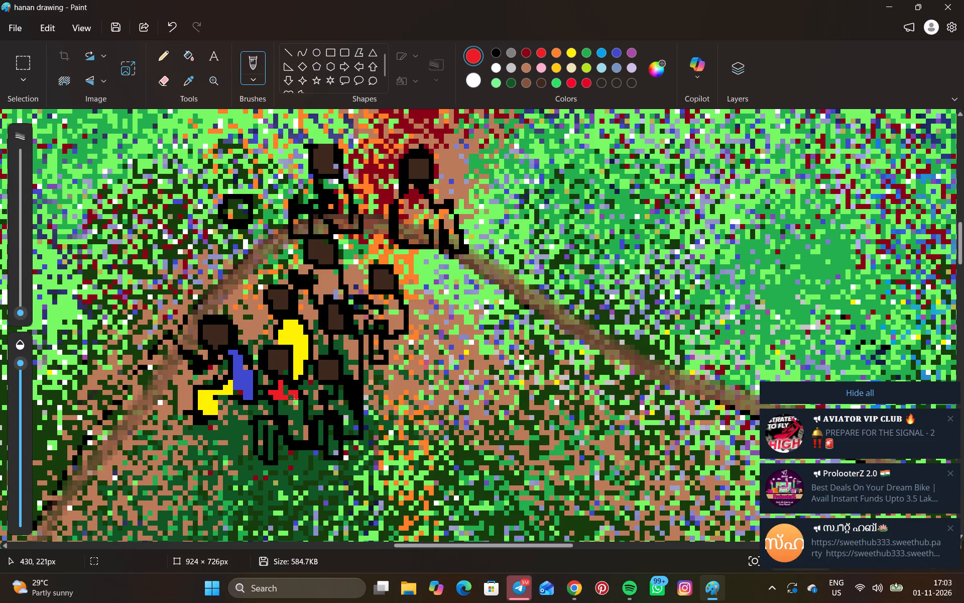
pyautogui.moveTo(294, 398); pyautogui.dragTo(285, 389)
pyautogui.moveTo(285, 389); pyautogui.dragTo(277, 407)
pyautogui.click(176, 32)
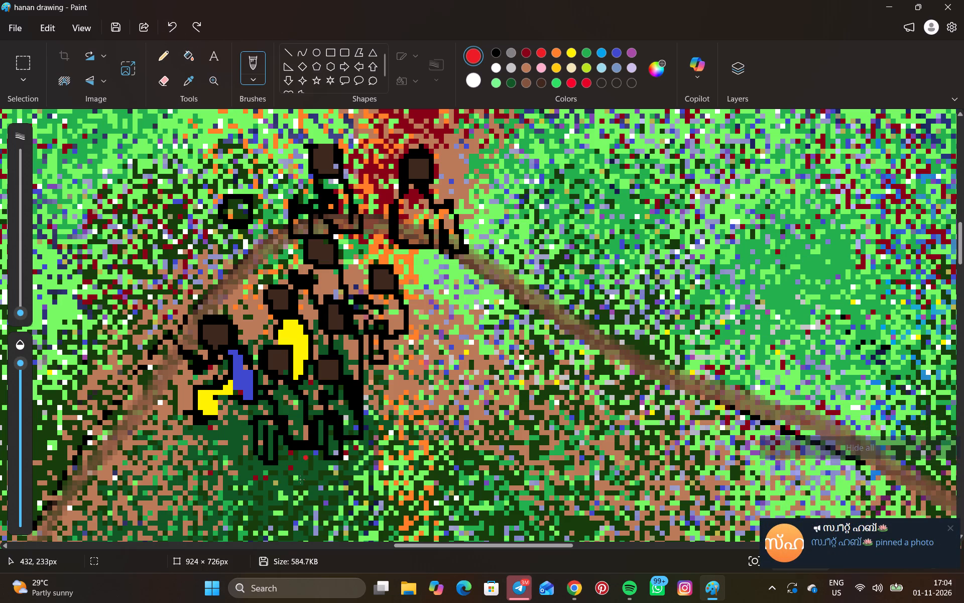
# Paint the body below the left head of the lowest pair solid red, from the neck diagonally down to the hip.
pyautogui.moveTo(272, 394); pyautogui.dragTo(280, 393)
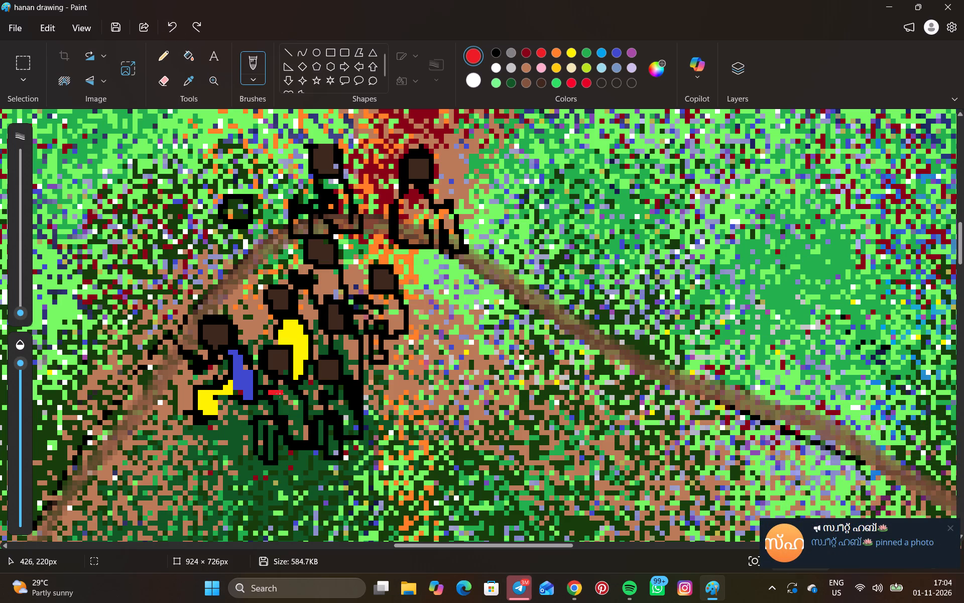
pyautogui.moveTo(280, 393); pyautogui.dragTo(282, 388)
pyautogui.moveTo(282, 388); pyautogui.dragTo(281, 387)
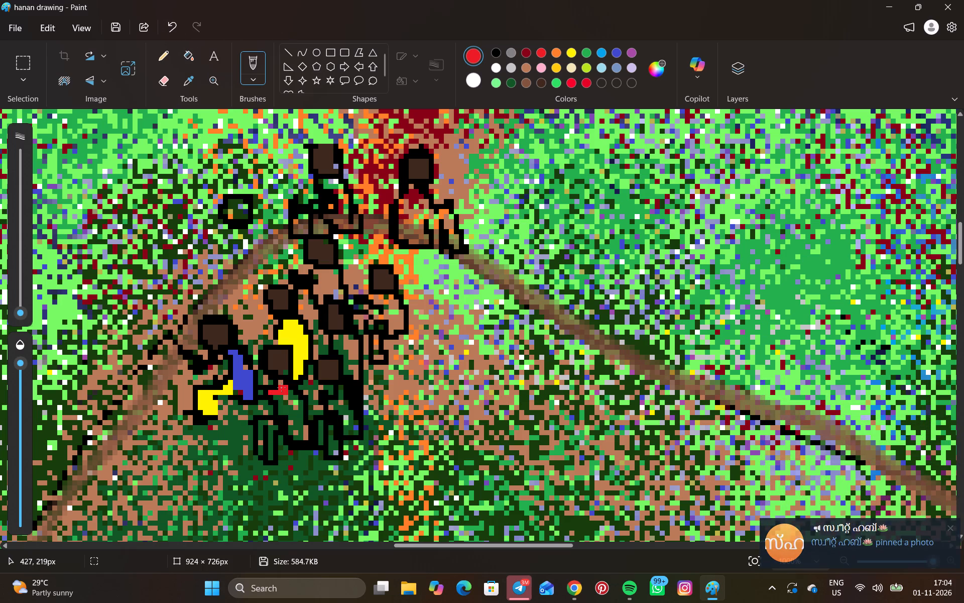
pyautogui.moveTo(281, 387); pyautogui.dragTo(281, 381)
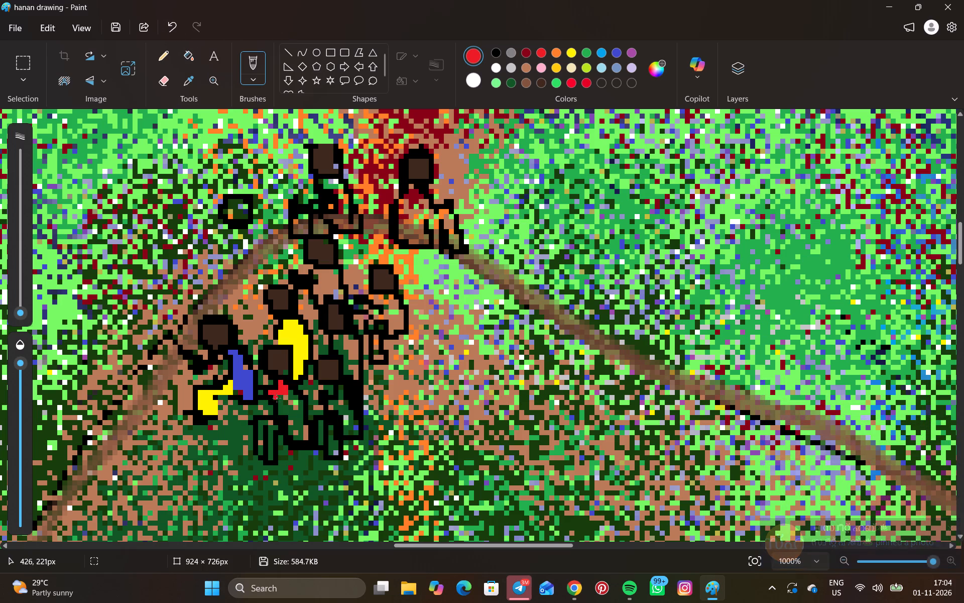
pyautogui.moveTo(277, 398); pyautogui.dragTo(291, 396)
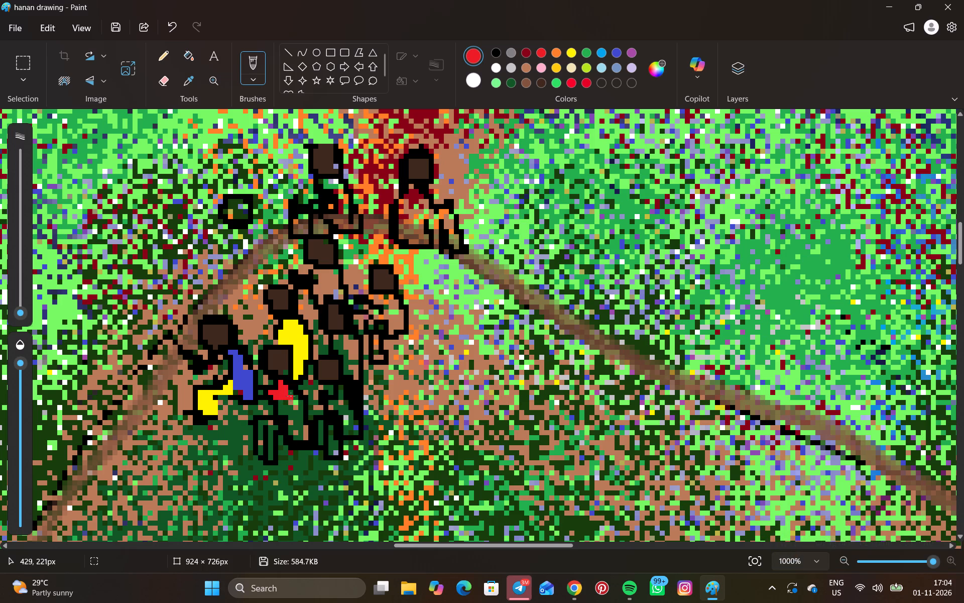
pyautogui.moveTo(291, 396); pyautogui.dragTo(293, 395)
pyautogui.moveTo(293, 395); pyautogui.dragTo(302, 427)
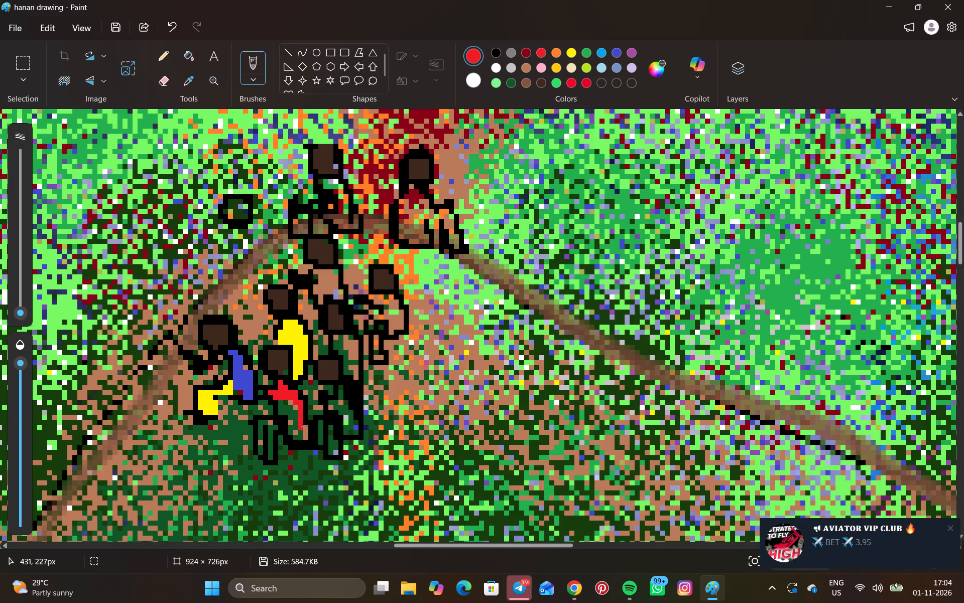
pyautogui.moveTo(302, 427); pyautogui.dragTo(303, 430)
pyautogui.moveTo(305, 431); pyautogui.dragTo(305, 435)
pyautogui.moveTo(305, 435); pyautogui.dragTo(296, 413)
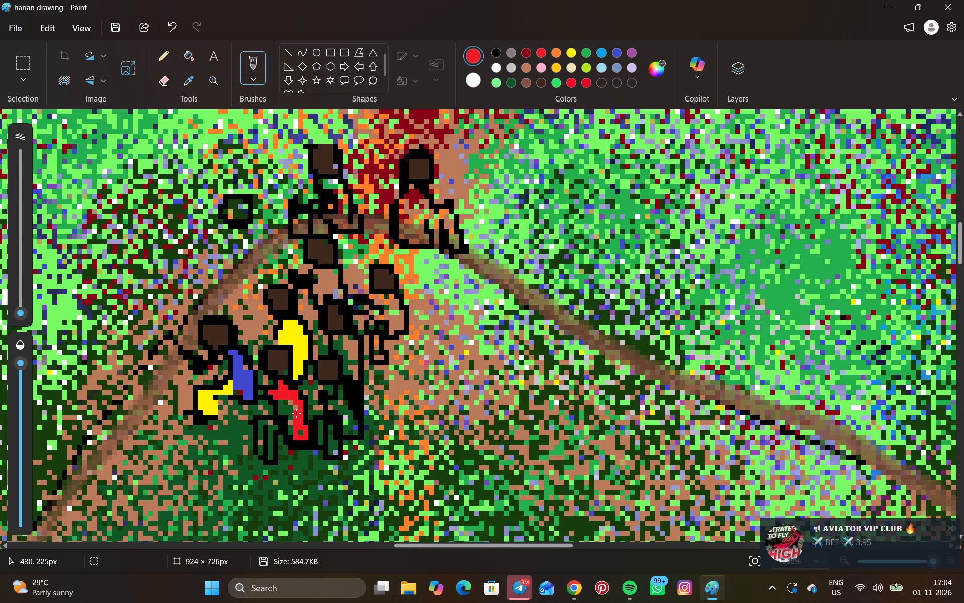
pyautogui.moveTo(296, 413); pyautogui.dragTo(293, 431)
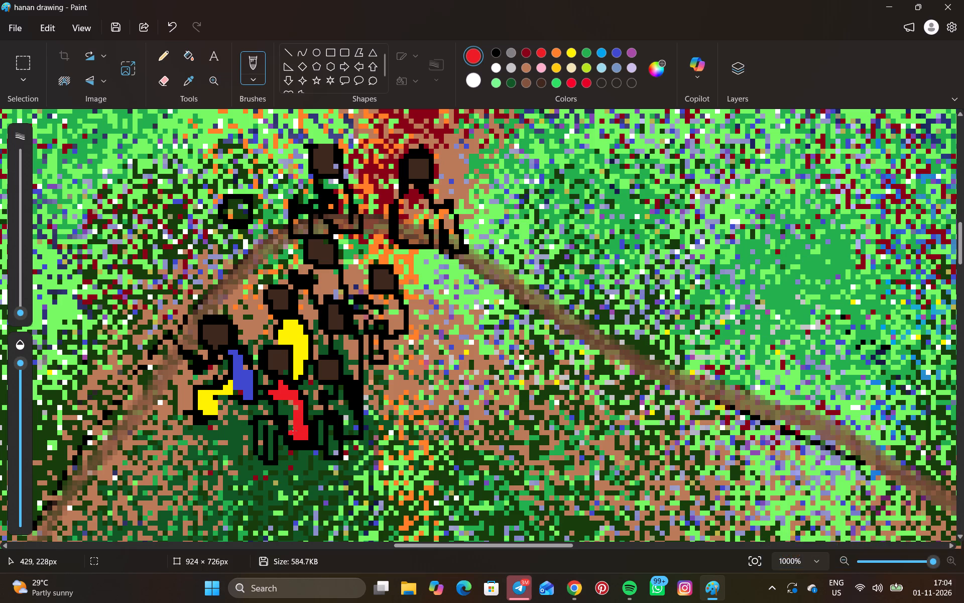
pyautogui.moveTo(293, 431); pyautogui.dragTo(296, 407)
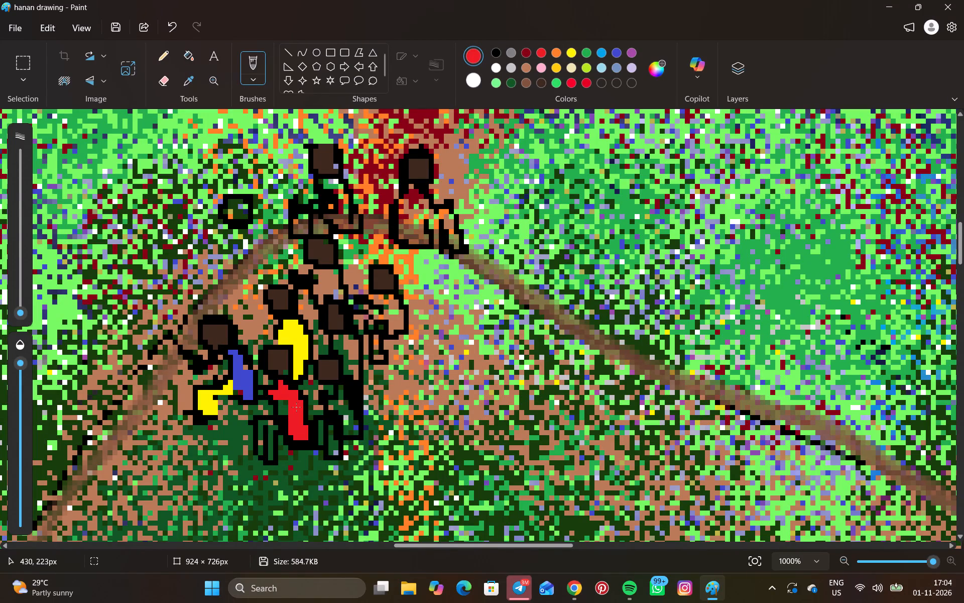
pyautogui.moveTo(296, 407); pyautogui.dragTo(282, 408)
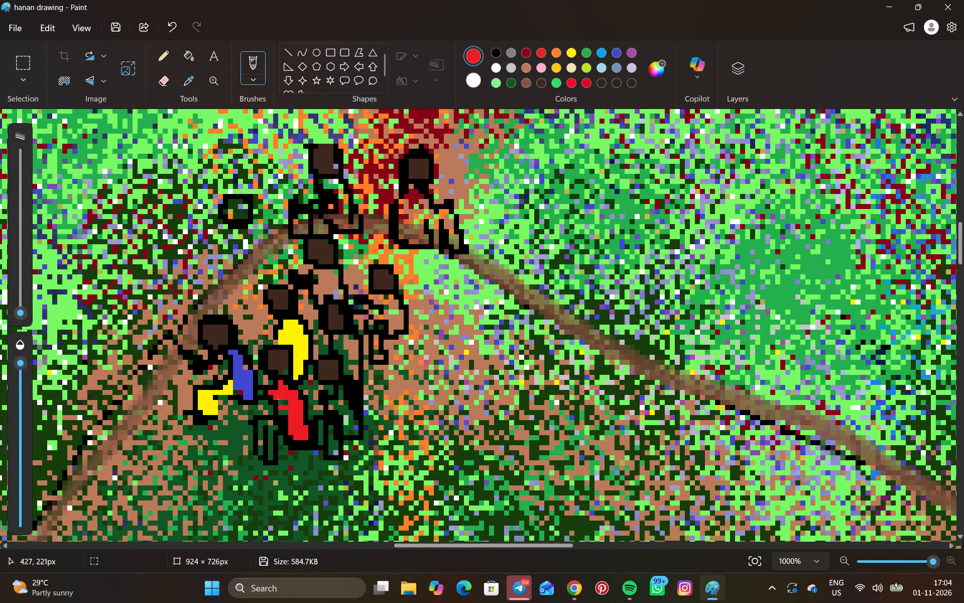
pyautogui.click(283, 400)
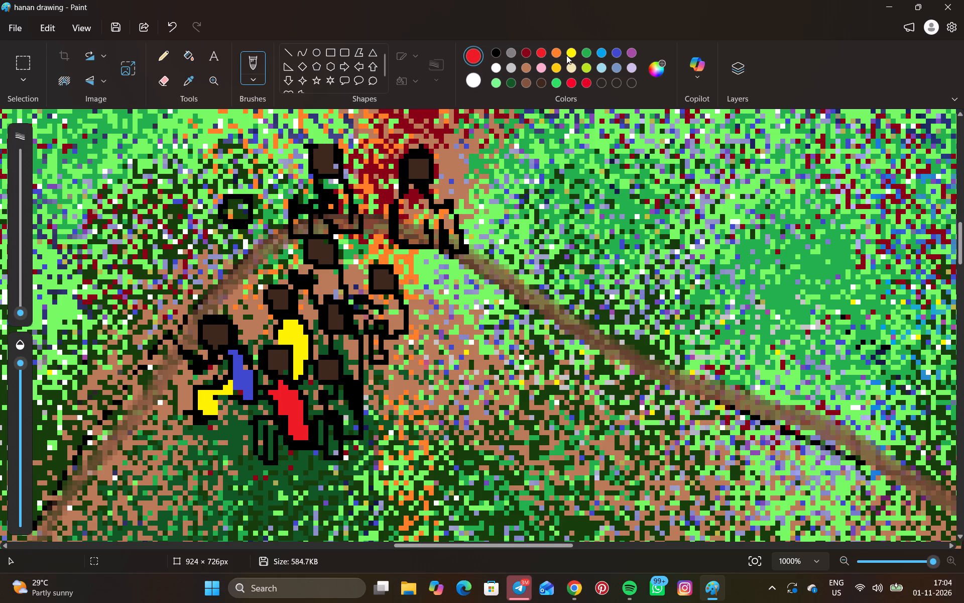
# Paint both legs of the red-bodied figure in the lowest pair turquoise blue, inside their black outlines.
pyautogui.click(605, 52)
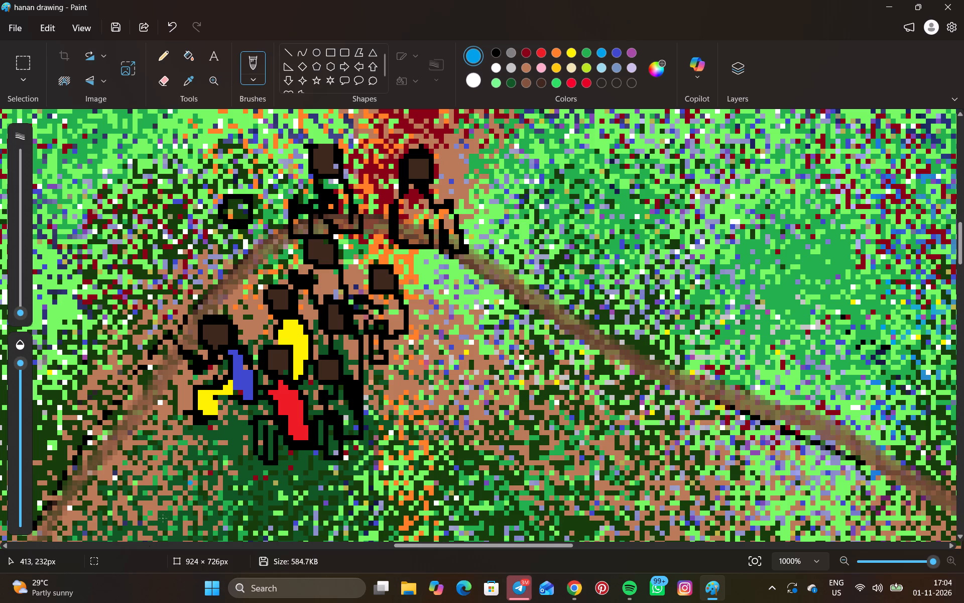
pyautogui.moveTo(271, 424); pyautogui.dragTo(267, 423)
pyautogui.moveTo(267, 423); pyautogui.dragTo(263, 445)
pyautogui.moveTo(263, 445); pyautogui.dragTo(261, 456)
pyautogui.moveTo(277, 426); pyautogui.dragTo(272, 428)
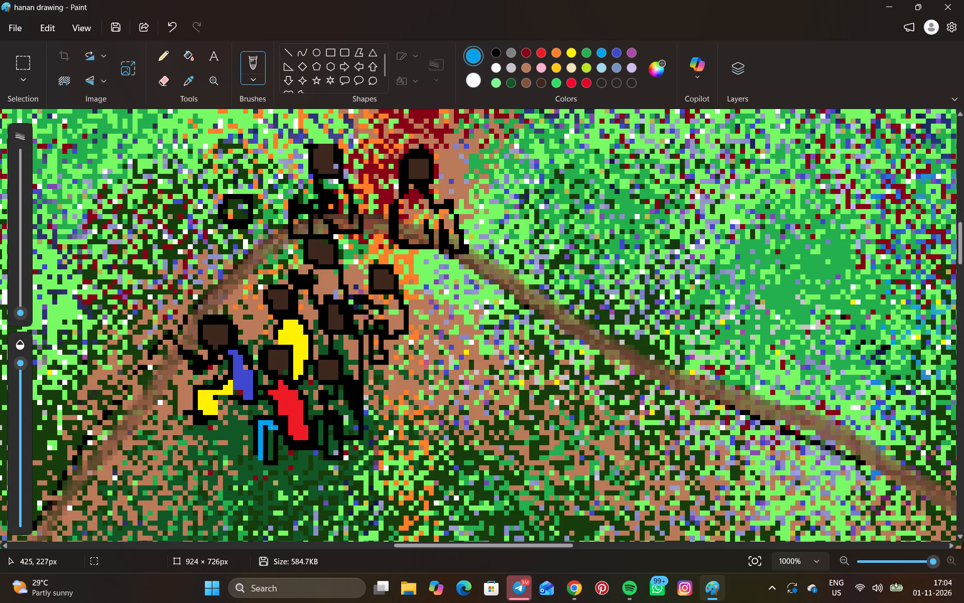
pyautogui.moveTo(272, 428); pyautogui.dragTo(272, 457)
# Set the brush colour to green.
pyautogui.click(585, 51)
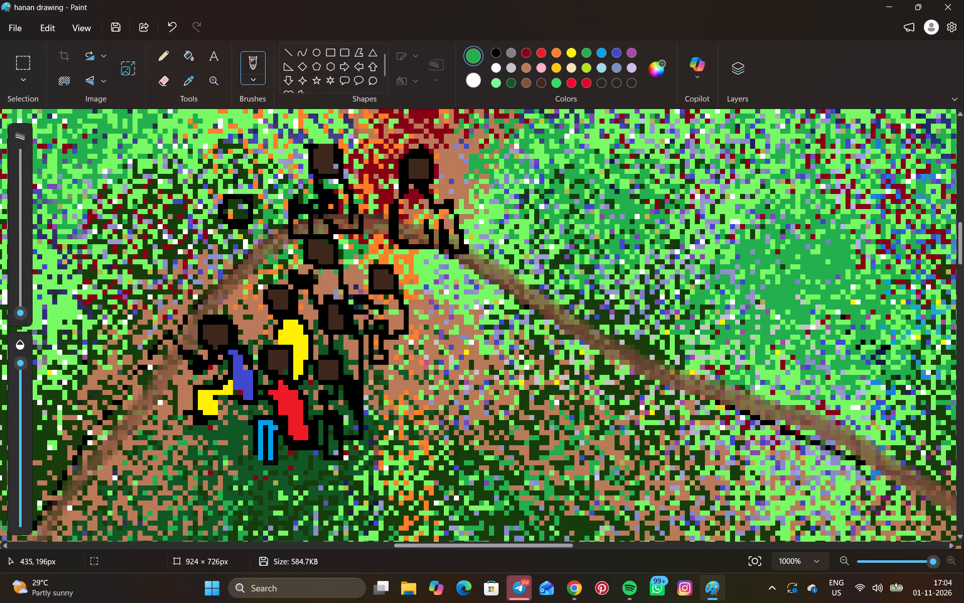
# Paint a solid green block as the body directly below the dark-brown head just under the brown ridge line.
pyautogui.moveTo(321, 272); pyautogui.dragTo(333, 273)
pyautogui.moveTo(333, 273); pyautogui.dragTo(321, 292)
pyautogui.moveTo(321, 292); pyautogui.dragTo(317, 277)
pyautogui.moveTo(317, 277); pyautogui.dragTo(318, 274)
pyautogui.moveTo(319, 272); pyautogui.dragTo(322, 300)
pyautogui.moveTo(322, 300); pyautogui.dragTo(321, 302)
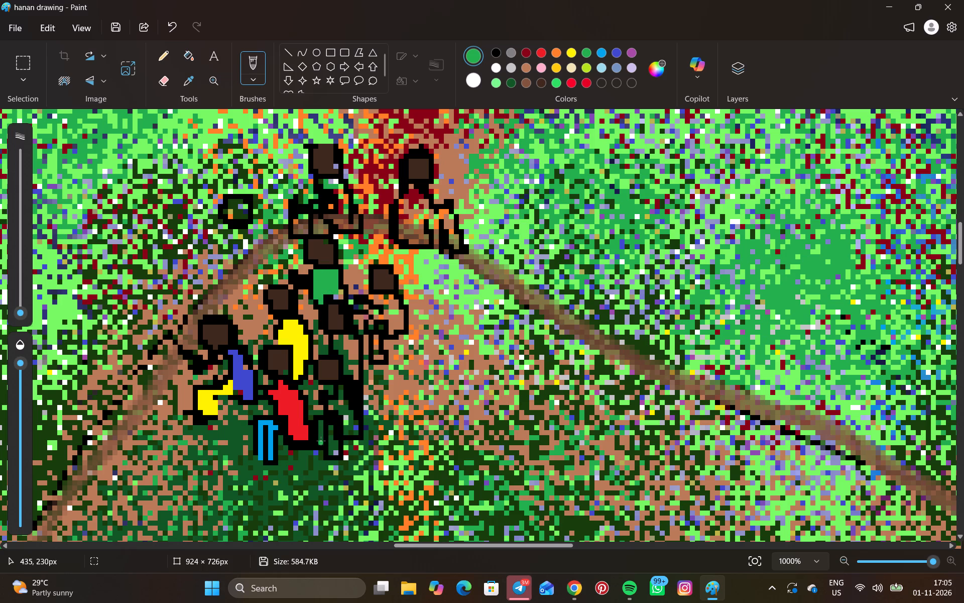
# Paint the legs of the right figure in the lowest pair green, inside their black outlines.
pyautogui.moveTo(321, 441); pyautogui.dragTo(323, 421)
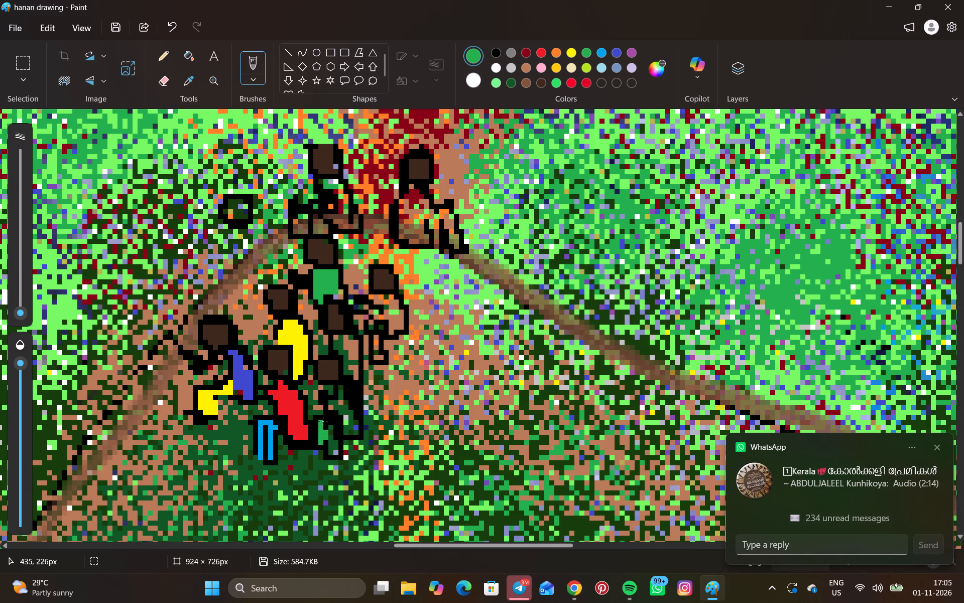
pyautogui.moveTo(323, 421); pyautogui.dragTo(333, 451)
pyautogui.moveTo(333, 451); pyautogui.dragTo(342, 431)
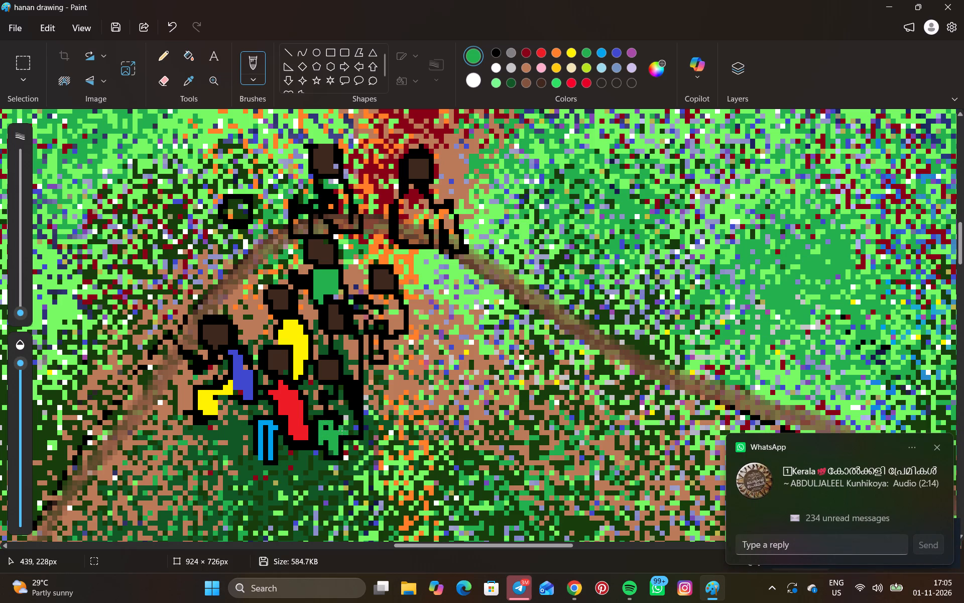
pyautogui.moveTo(342, 431); pyautogui.dragTo(342, 430)
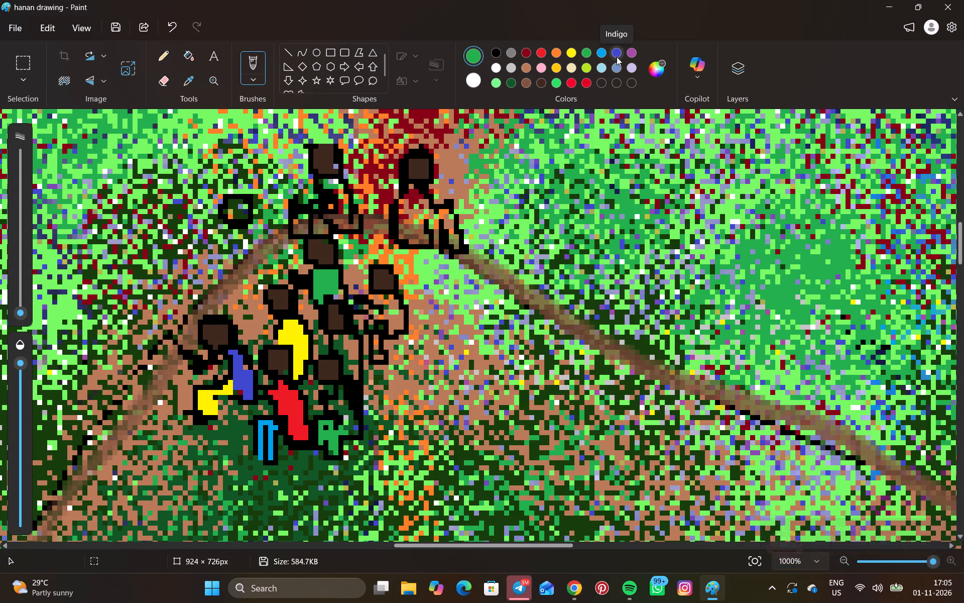
# Paint the body below the right head of the lowest pair solid purple, from the shoulder down to the hip.
pyautogui.click(617, 57)
pyautogui.click(630, 56)
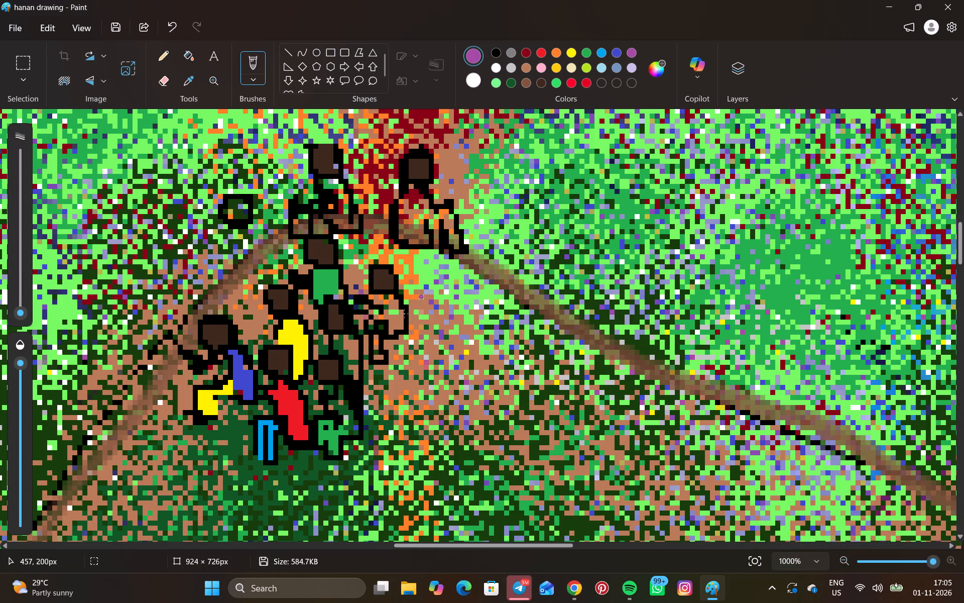
pyautogui.moveTo(331, 403); pyautogui.dragTo(343, 388)
pyautogui.moveTo(343, 388); pyautogui.dragTo(351, 398)
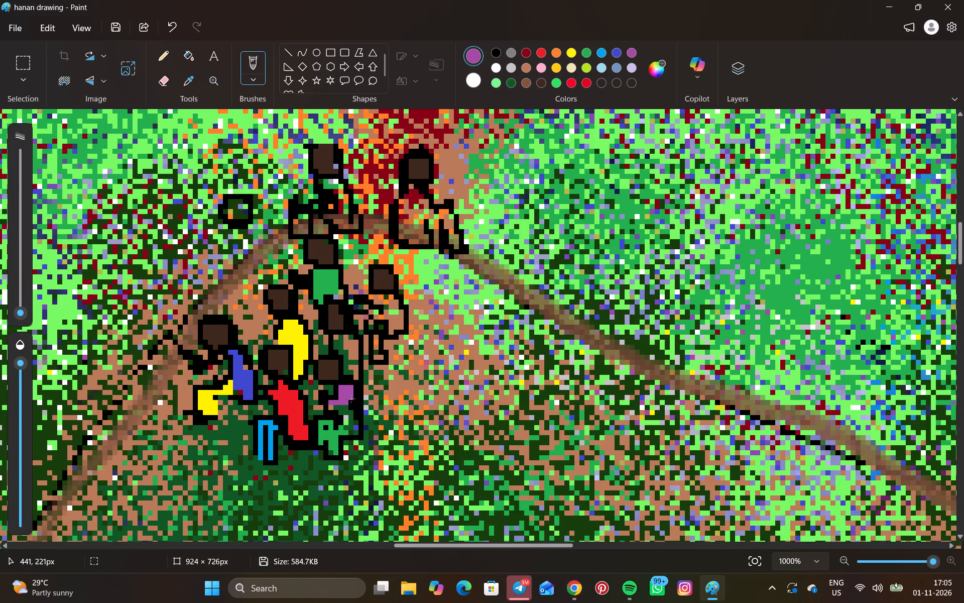
pyautogui.moveTo(351, 398); pyautogui.dragTo(350, 432)
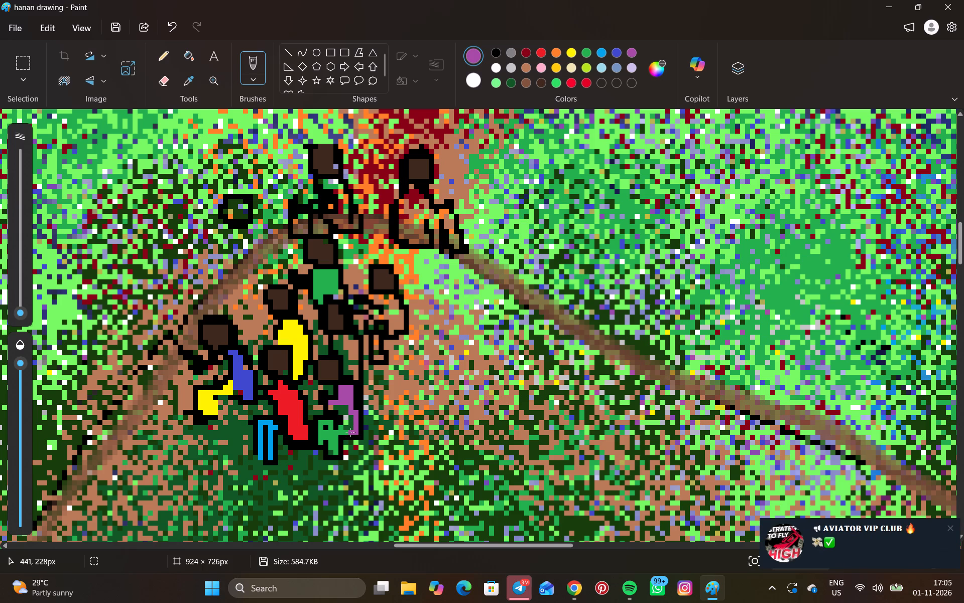
pyautogui.moveTo(350, 432); pyautogui.dragTo(339, 409)
pyautogui.moveTo(339, 409); pyautogui.dragTo(350, 424)
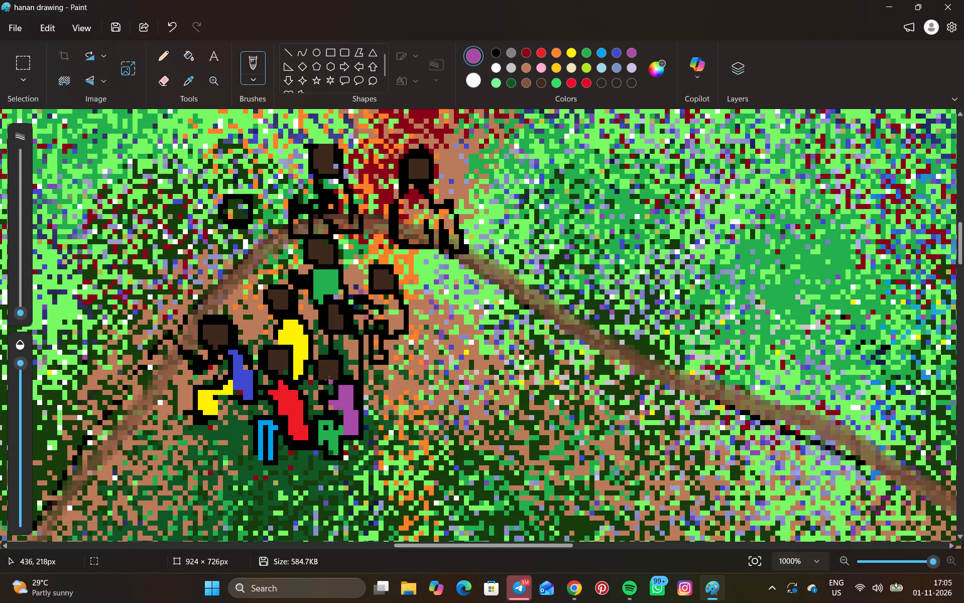
# Paint the body of the figure directly above the purple-bodied one solid indigo, from below its head down to the outline.
pyautogui.click(621, 57)
pyautogui.moveTo(335, 338); pyautogui.dragTo(355, 343)
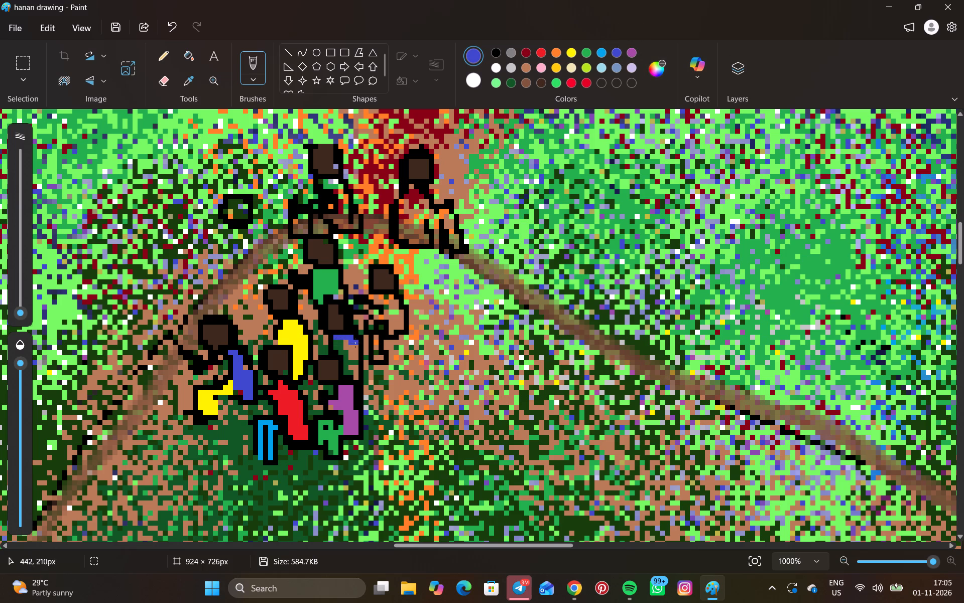
pyautogui.moveTo(355, 343); pyautogui.dragTo(352, 373)
pyautogui.moveTo(352, 373); pyautogui.dragTo(346, 353)
pyautogui.moveTo(346, 353); pyautogui.dragTo(336, 346)
pyautogui.moveTo(336, 346); pyautogui.dragTo(351, 366)
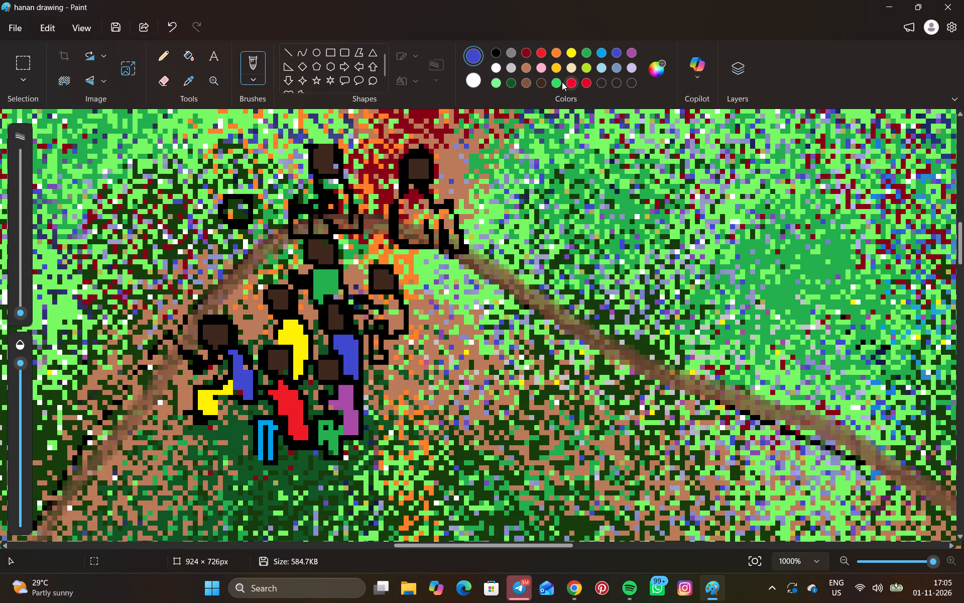
# Paint the upper body of the figure just below the hill's ridge, furthest right in the lower group, bright green.
pyautogui.click(562, 82)
pyautogui.moveTo(378, 298); pyautogui.dragTo(387, 299)
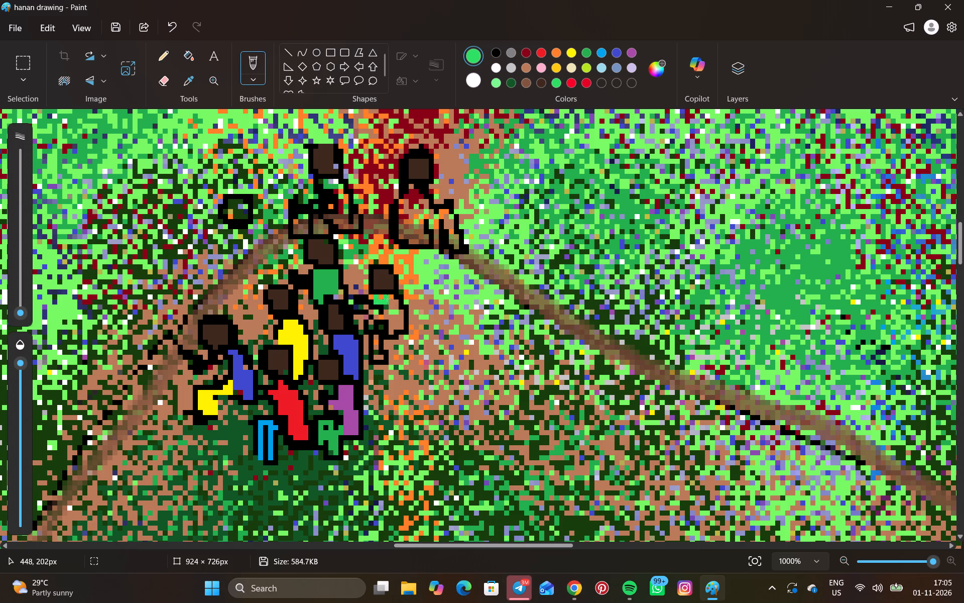
pyautogui.moveTo(387, 299); pyautogui.dragTo(390, 297)
pyautogui.moveTo(390, 297); pyautogui.dragTo(396, 324)
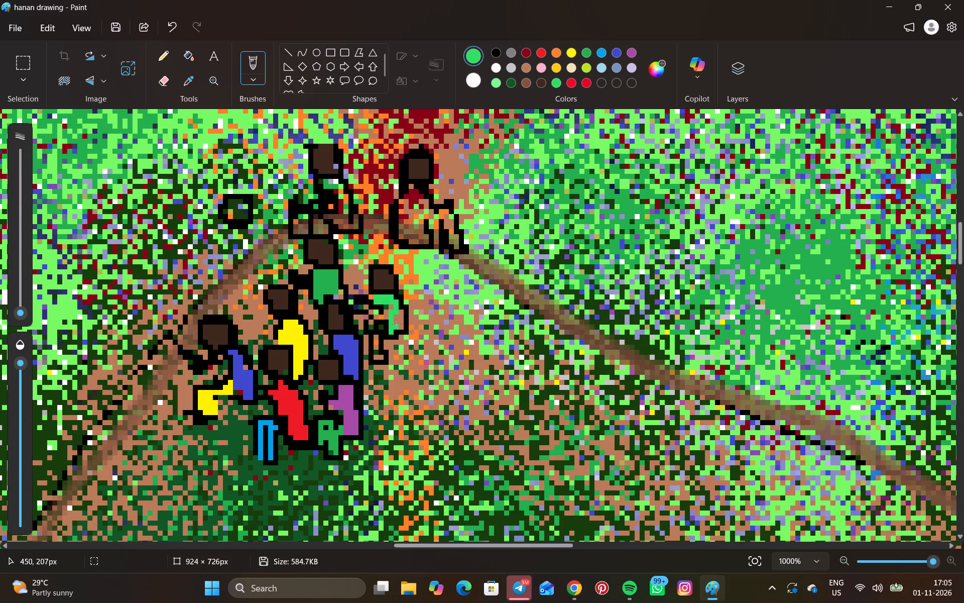
pyautogui.moveTo(396, 324); pyautogui.dragTo(402, 329)
pyautogui.click(401, 328)
pyautogui.moveTo(399, 315); pyautogui.dragTo(387, 321)
pyautogui.moveTo(387, 321); pyautogui.dragTo(379, 318)
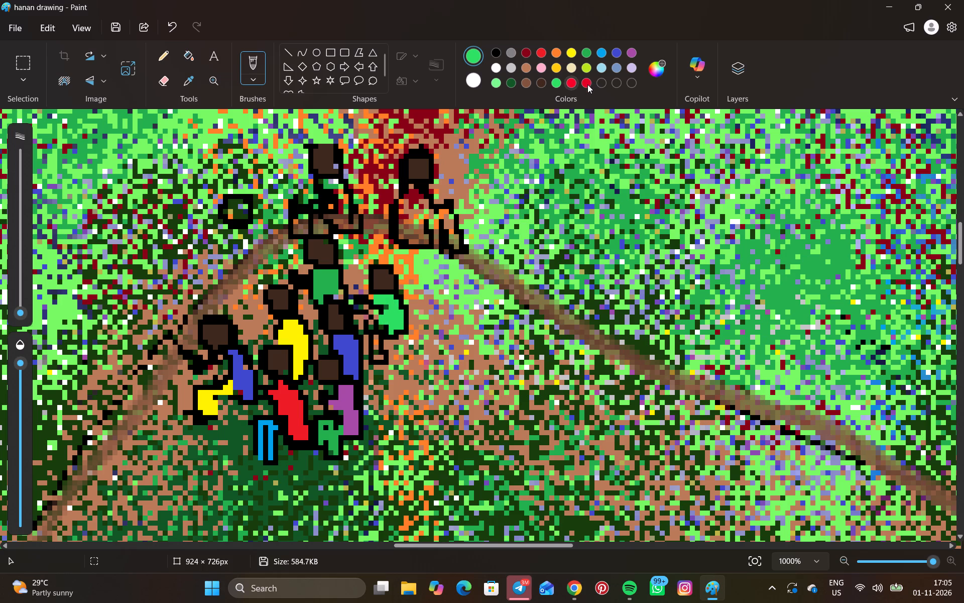
# Paint the leg and arm area beside the bright green body crimson red.
pyautogui.click(587, 84)
pyautogui.click(372, 325)
pyautogui.moveTo(373, 322); pyautogui.dragTo(376, 324)
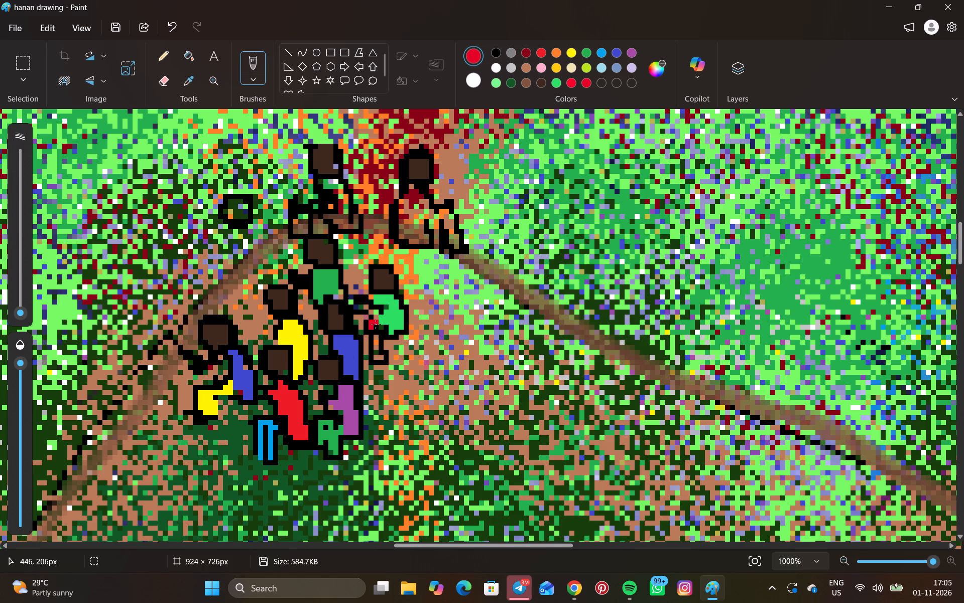
pyautogui.moveTo(376, 324); pyautogui.dragTo(378, 355)
pyautogui.moveTo(378, 355); pyautogui.dragTo(382, 319)
pyautogui.moveTo(377, 312); pyautogui.dragTo(371, 314)
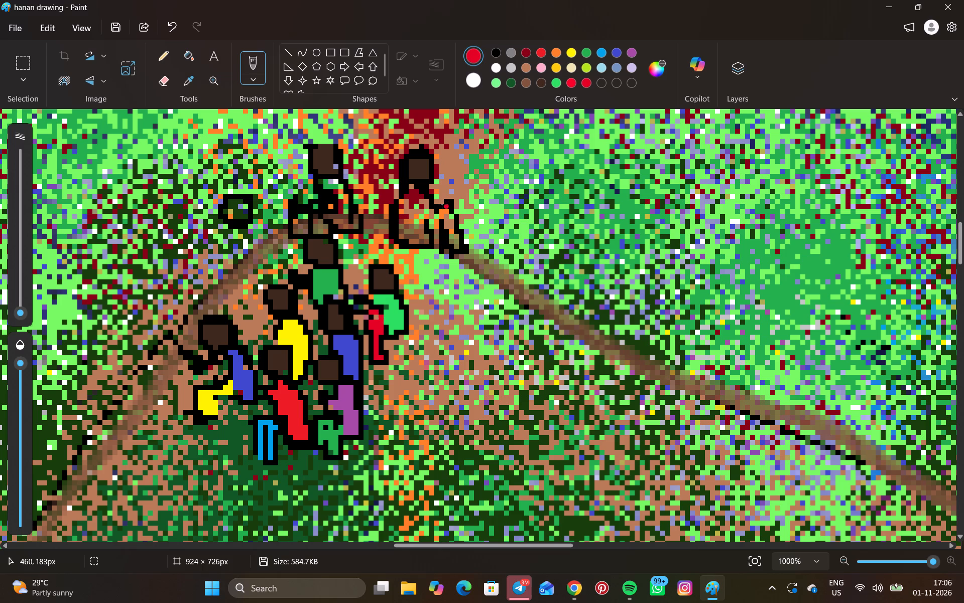
# Paint the body of the rightmost figure on the hill's ridge solid crimson red, from below its head down to the outline.
pyautogui.moveTo(412, 186); pyautogui.dragTo(413, 190)
pyautogui.moveTo(413, 190); pyautogui.dragTo(426, 200)
pyautogui.moveTo(426, 200); pyautogui.dragTo(422, 240)
pyautogui.moveTo(422, 240); pyautogui.dragTo(409, 238)
pyautogui.moveTo(409, 238); pyautogui.dragTo(401, 227)
pyautogui.moveTo(401, 227); pyautogui.dragTo(404, 200)
pyautogui.moveTo(404, 200); pyautogui.dragTo(416, 233)
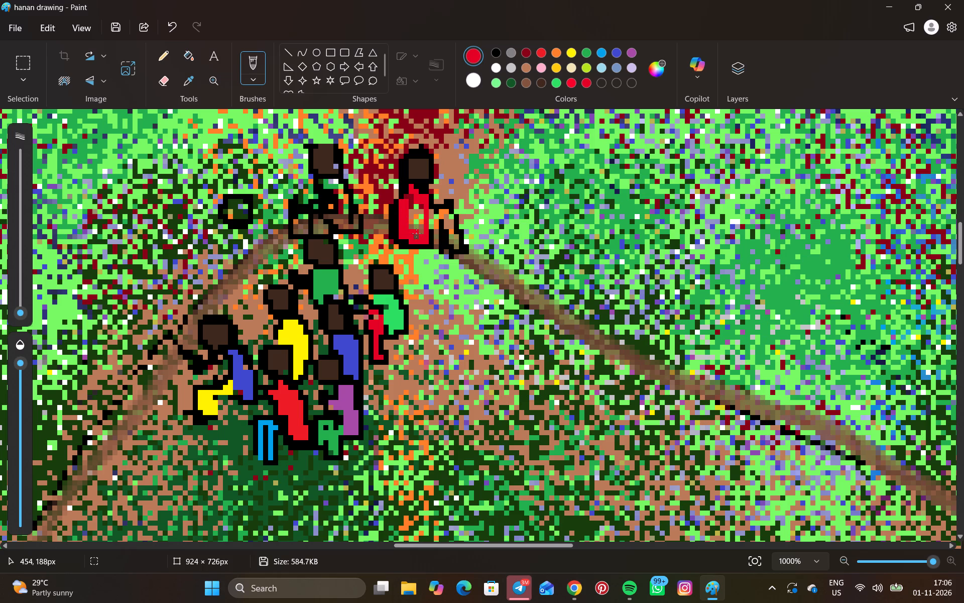
pyautogui.moveTo(416, 233); pyautogui.dragTo(421, 207)
pyautogui.moveTo(421, 207); pyautogui.dragTo(411, 197)
pyautogui.moveTo(411, 197); pyautogui.dragTo(412, 204)
pyautogui.moveTo(412, 204); pyautogui.dragTo(422, 214)
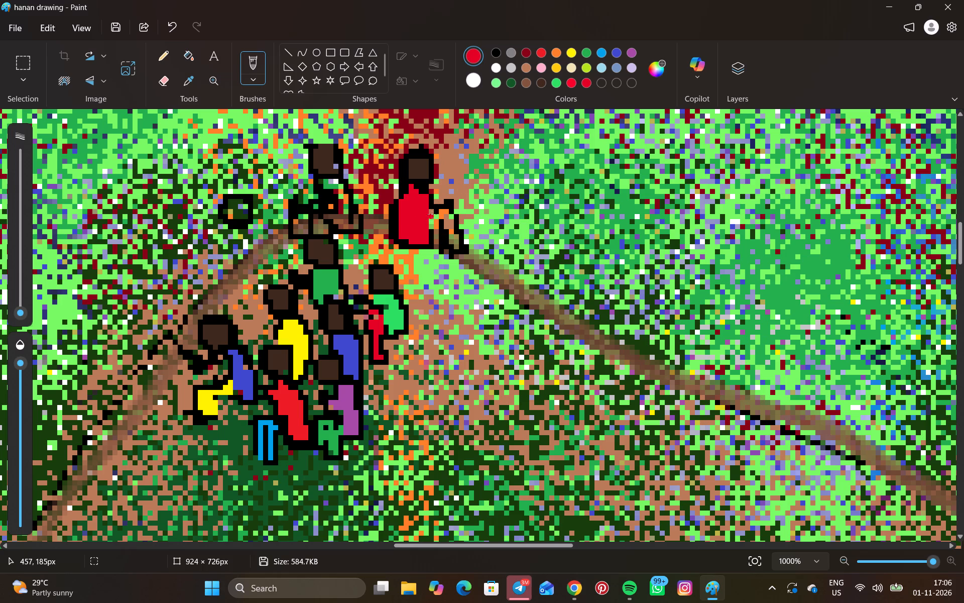
pyautogui.click(432, 211)
# Fill the bent leg area beside the crimson body on the ridge solid black, closing the gaps in its outline.
pyautogui.click(497, 49)
pyautogui.click(432, 225)
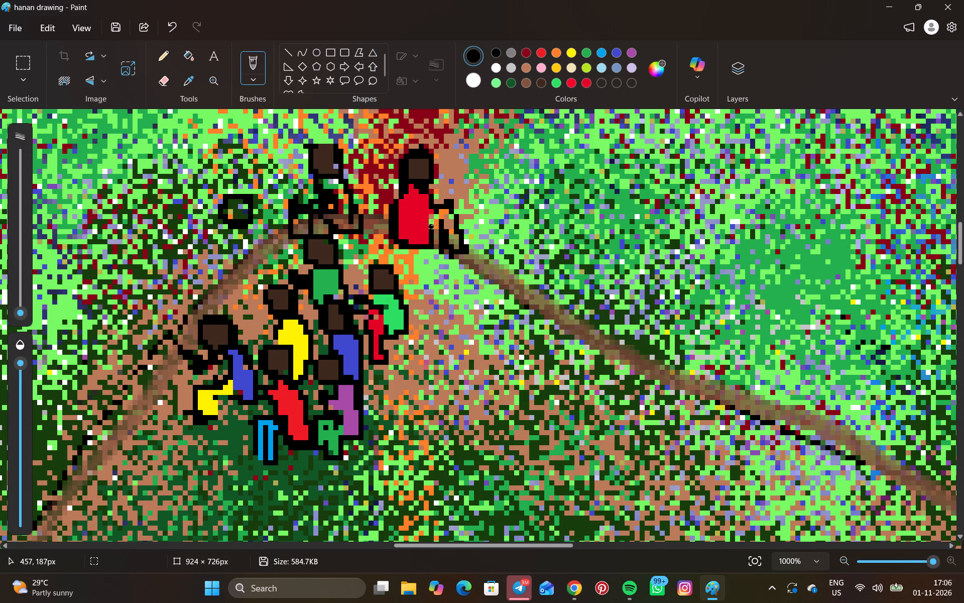
pyautogui.click(434, 222)
pyautogui.moveTo(435, 216); pyautogui.dragTo(444, 211)
pyautogui.moveTo(444, 211); pyautogui.dragTo(457, 239)
pyautogui.moveTo(457, 239); pyautogui.dragTo(451, 214)
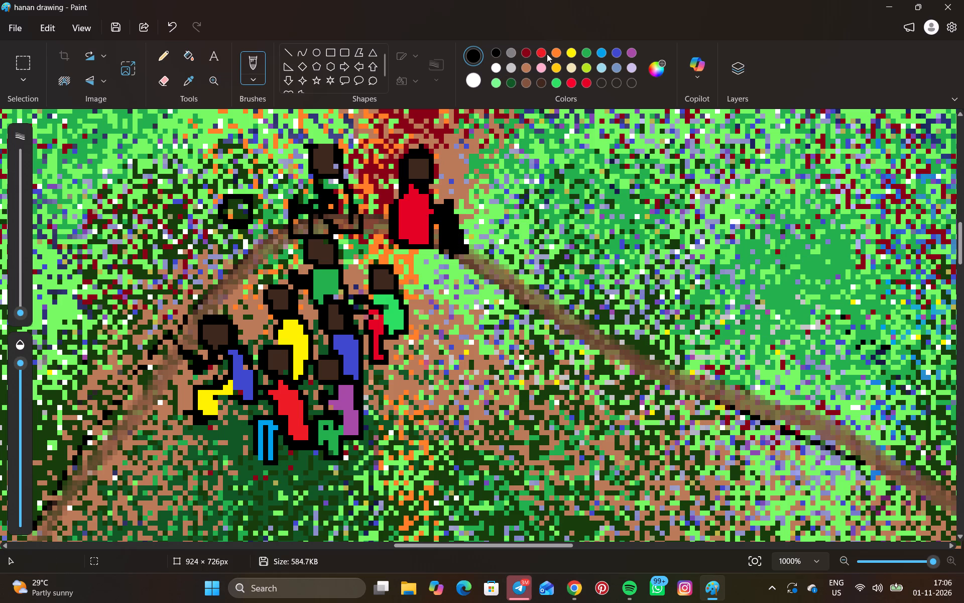
# Paint the leg area beside the crimson body on the ridge yellow, over the black fill.
pyautogui.click(567, 51)
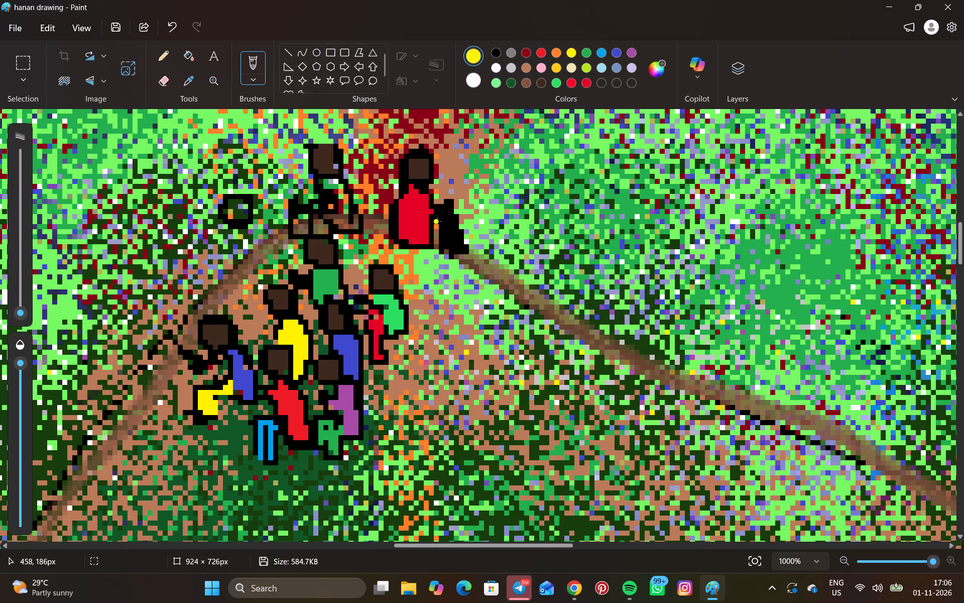
pyautogui.moveTo(437, 221); pyautogui.dragTo(437, 216)
pyautogui.click(437, 213)
pyautogui.moveTo(436, 211); pyautogui.dragTo(445, 206)
pyautogui.moveTo(446, 205); pyautogui.dragTo(458, 235)
pyautogui.moveTo(458, 235); pyautogui.dragTo(454, 251)
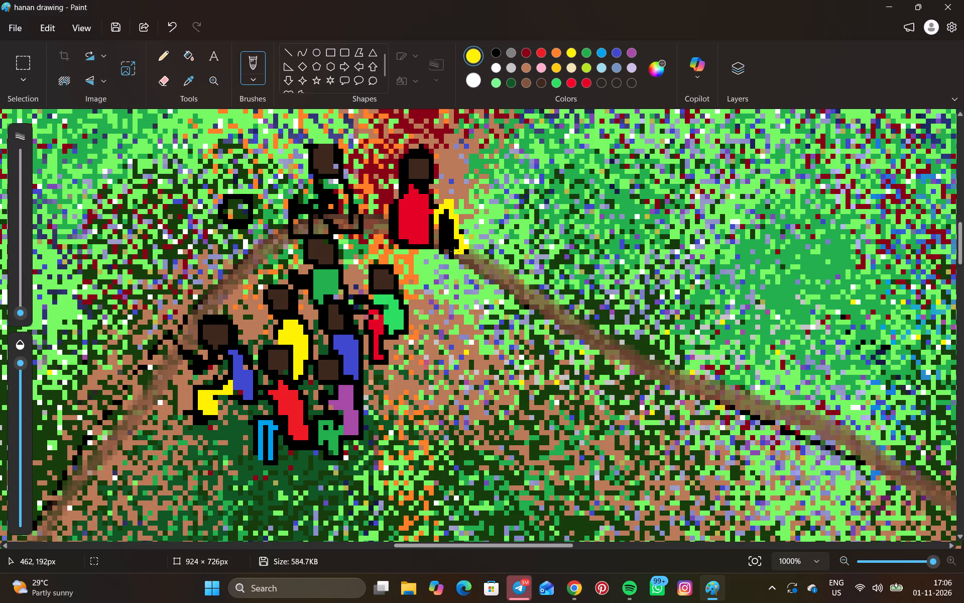
pyautogui.moveTo(454, 251); pyautogui.dragTo(444, 234)
pyautogui.moveTo(444, 234); pyautogui.dragTo(454, 212)
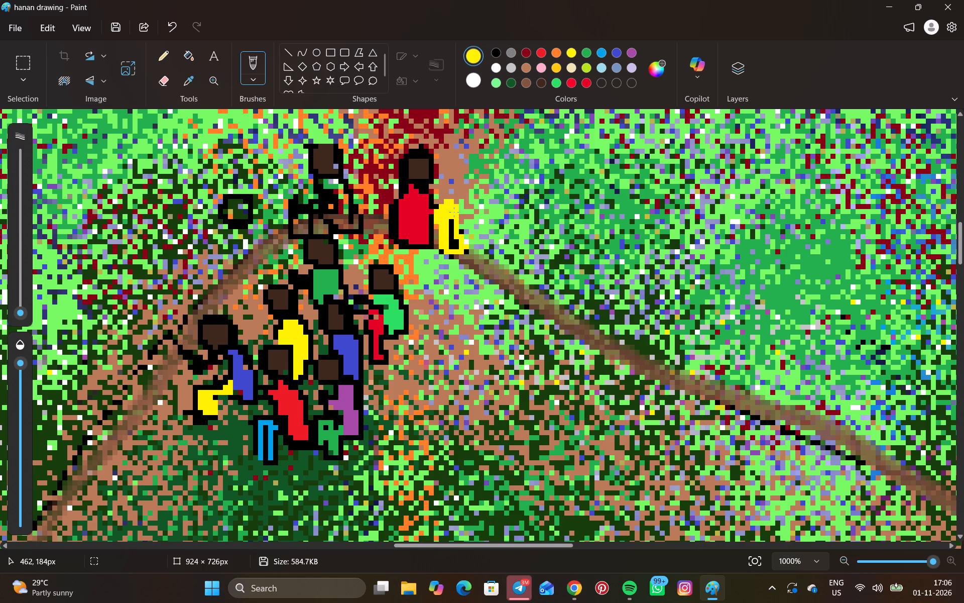
pyautogui.moveTo(454, 212); pyautogui.dragTo(453, 245)
# Outline the yellow leg area beside the crimson body in black, adding a short black line inside it to separate the legs.
pyautogui.click(499, 54)
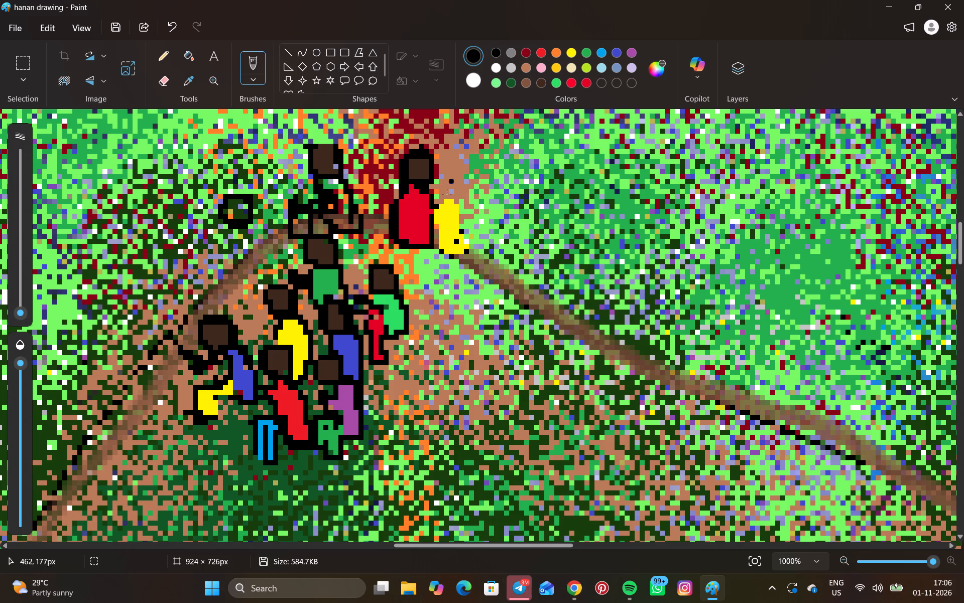
pyautogui.moveTo(442, 204); pyautogui.dragTo(448, 199)
pyautogui.moveTo(448, 199); pyautogui.dragTo(465, 251)
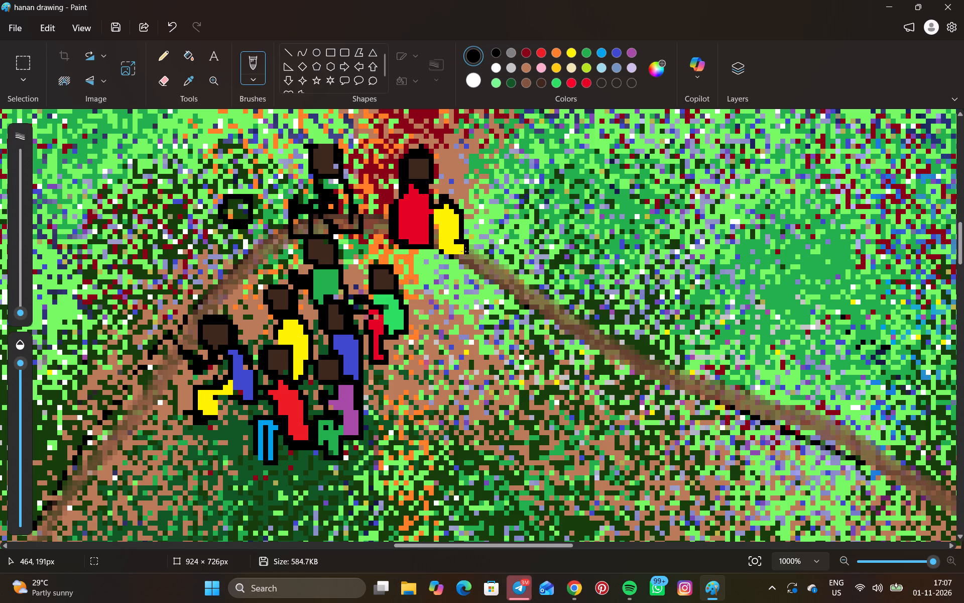
pyautogui.moveTo(465, 251); pyautogui.dragTo(451, 250)
pyautogui.moveTo(451, 250); pyautogui.dragTo(445, 242)
pyautogui.moveTo(449, 238); pyautogui.dragTo(450, 226)
pyautogui.moveTo(433, 228); pyautogui.dragTo(435, 229)
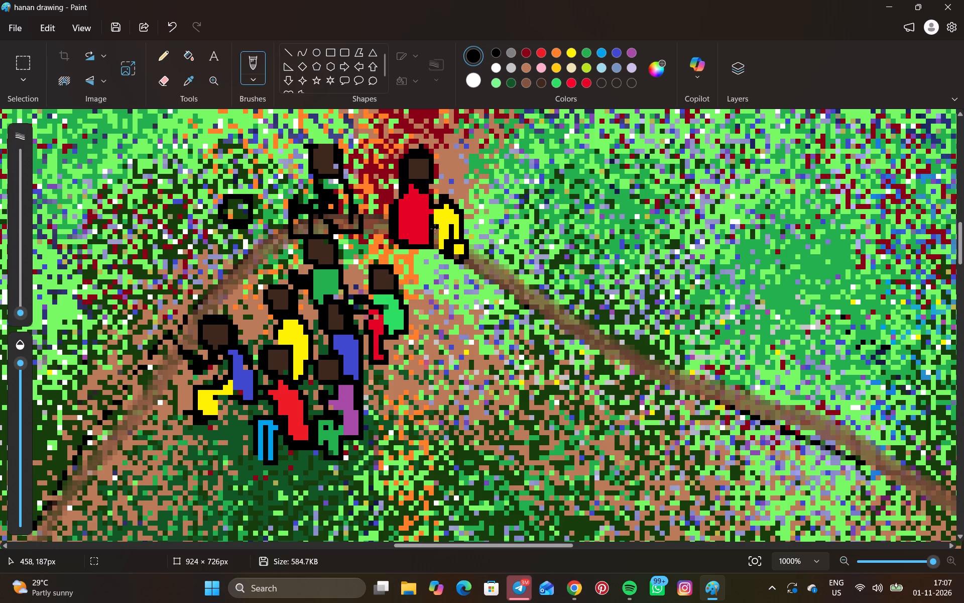
pyautogui.moveTo(435, 229); pyautogui.dragTo(441, 254)
# Paint the body of the other brown-headed figure on the ridge yellow, curving from below its head down to the ridge line.
pyautogui.click(573, 47)
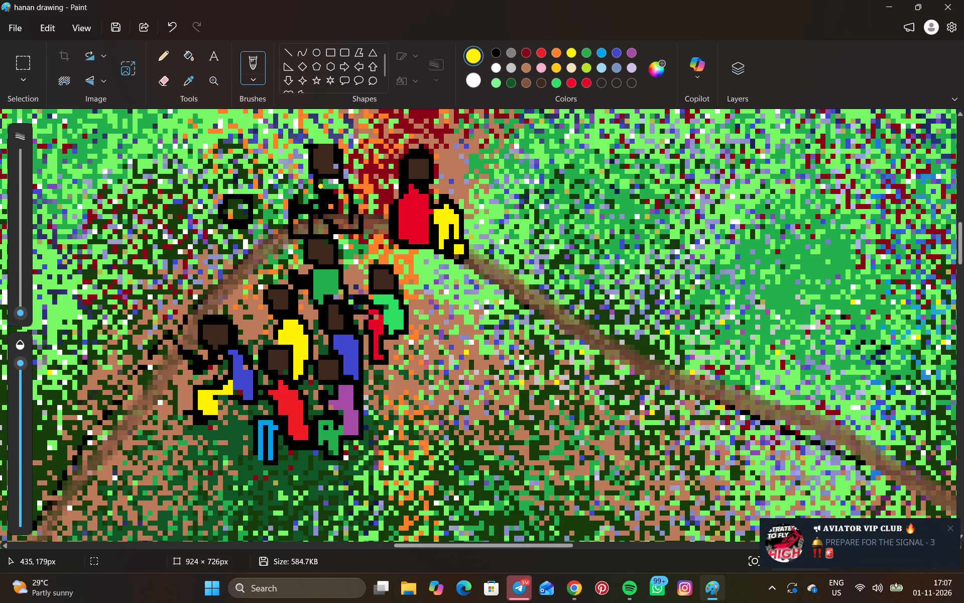
pyautogui.moveTo(322, 181); pyautogui.dragTo(329, 181)
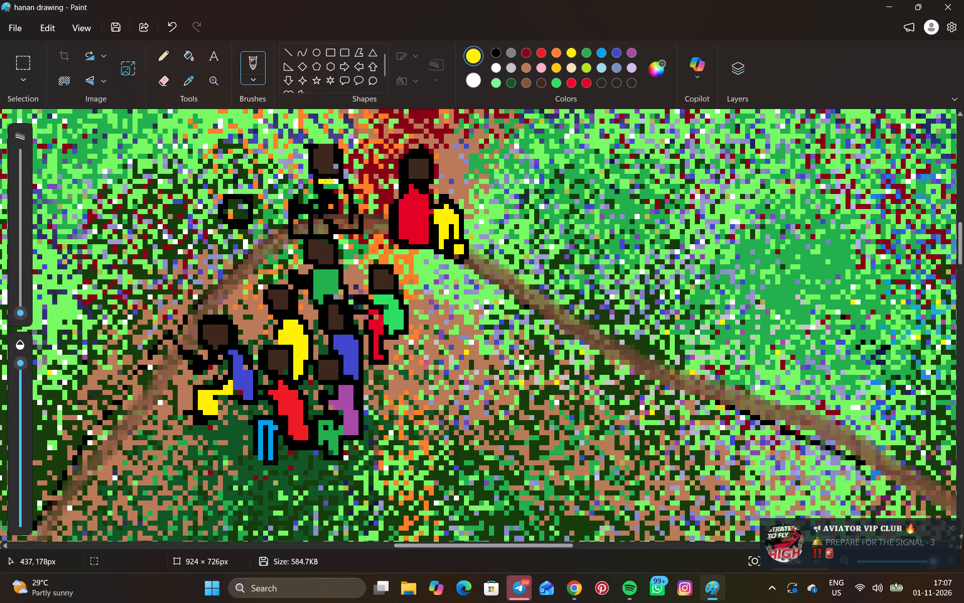
pyautogui.moveTo(329, 181); pyautogui.dragTo(335, 190)
pyautogui.moveTo(335, 187); pyautogui.dragTo(330, 186)
pyautogui.click(330, 186)
pyautogui.moveTo(328, 187); pyautogui.dragTo(343, 197)
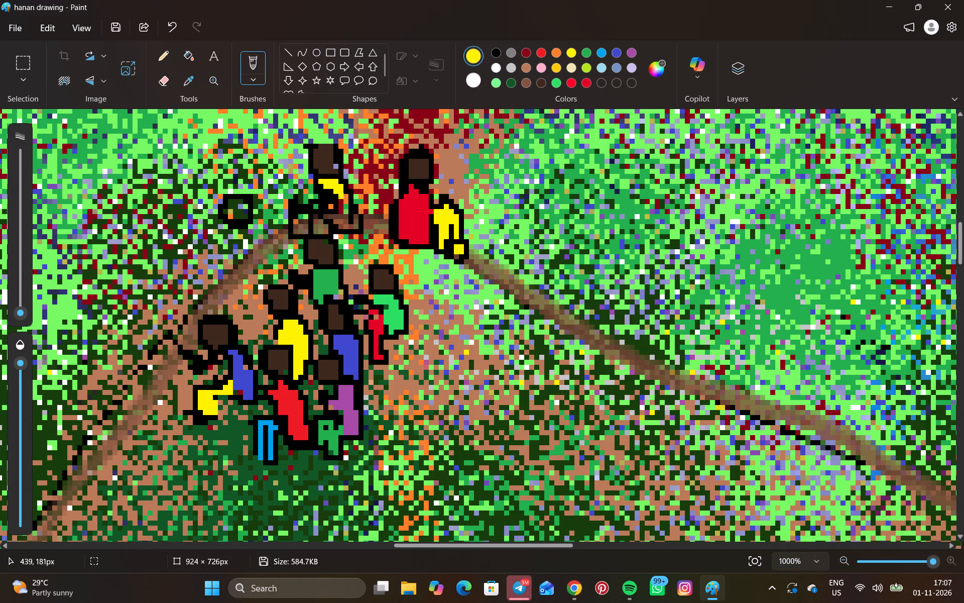
pyautogui.moveTo(343, 197); pyautogui.dragTo(342, 217)
pyautogui.moveTo(342, 217); pyautogui.dragTo(337, 204)
pyautogui.moveTo(337, 199); pyautogui.dragTo(342, 207)
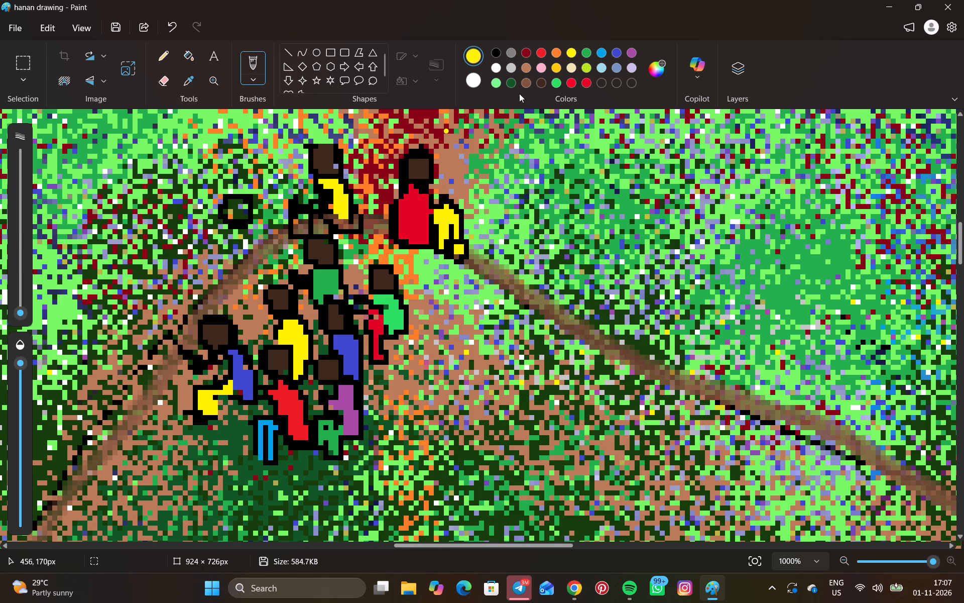
# Paint the bent leg area below the yellow body on the ridge red, filling its outlined sections down to the ridge line.
pyautogui.click(546, 51)
pyautogui.moveTo(356, 219); pyautogui.dragTo(346, 226)
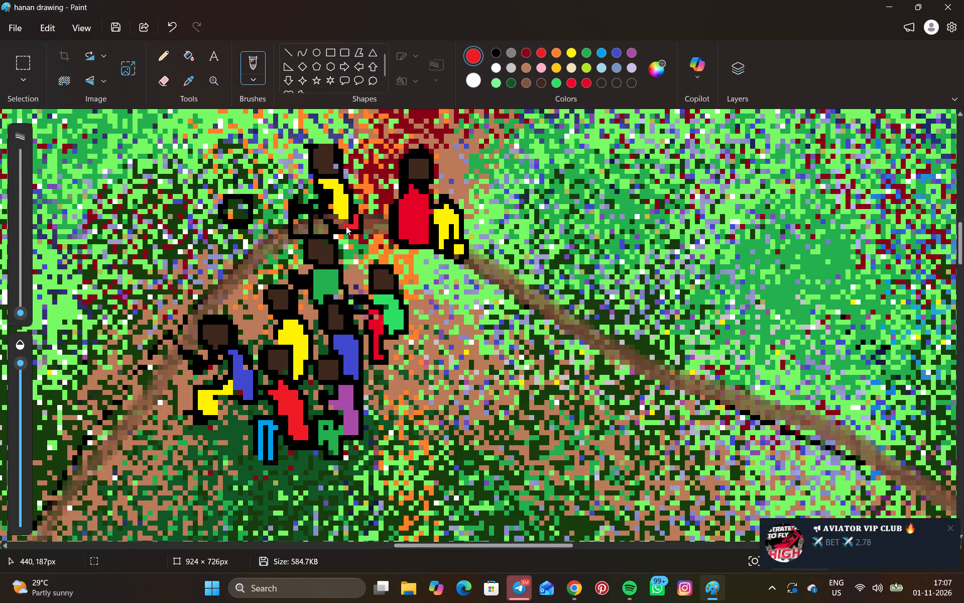
pyautogui.moveTo(346, 226); pyautogui.dragTo(343, 223)
pyautogui.moveTo(342, 223); pyautogui.dragTo(334, 222)
pyautogui.moveTo(334, 222); pyautogui.dragTo(317, 217)
pyautogui.moveTo(317, 217); pyautogui.dragTo(320, 227)
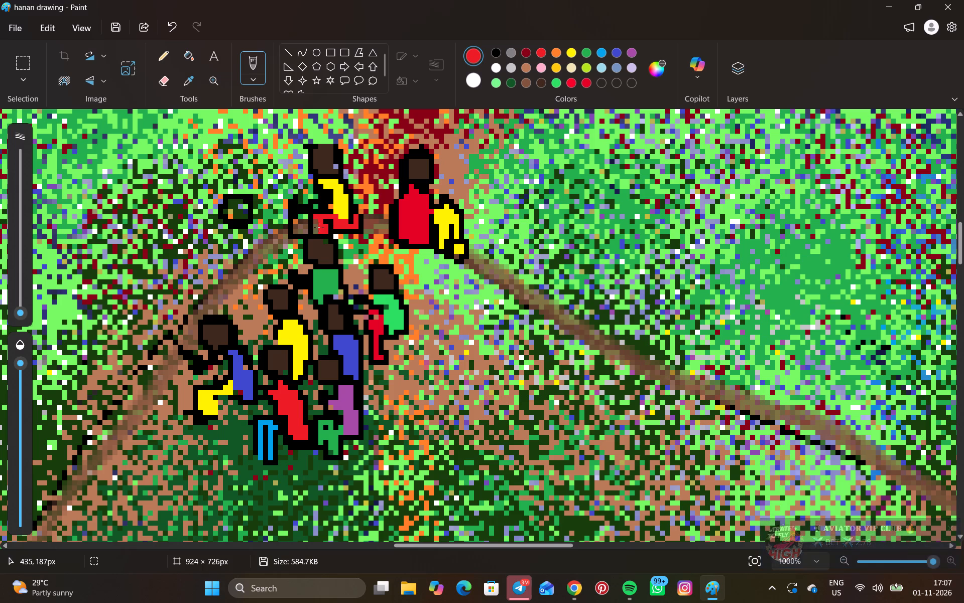
pyautogui.moveTo(319, 227); pyautogui.dragTo(318, 221)
pyautogui.moveTo(318, 221); pyautogui.dragTo(317, 230)
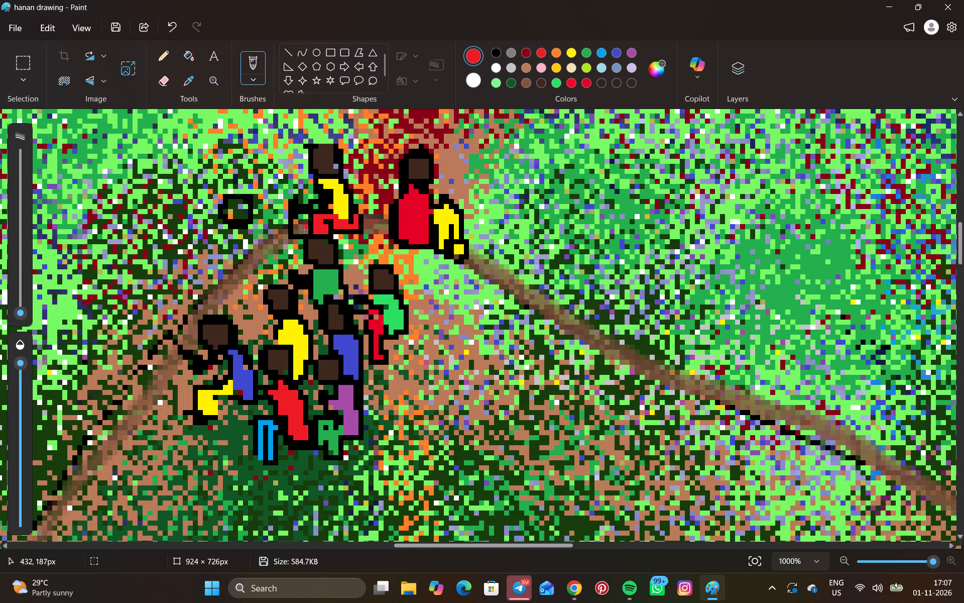
pyautogui.moveTo(305, 230); pyautogui.dragTo(297, 220)
pyautogui.moveTo(297, 220); pyautogui.dragTo(301, 230)
# Examine the whole landscape drawing and the coloured crowd of figures on the central hill.
pyautogui.keyDown('ctrl'); pyautogui.scroll(-6, 959, 395); pyautogui.keyUp('ctrl')
pyautogui.keyDown('ctrl'); pyautogui.scroll(2, 959, 395); pyautogui.keyUp('ctrl')
pyautogui.keyDown('ctrl'); pyautogui.scroll(-5, 959, 395); pyautogui.keyUp('ctrl')
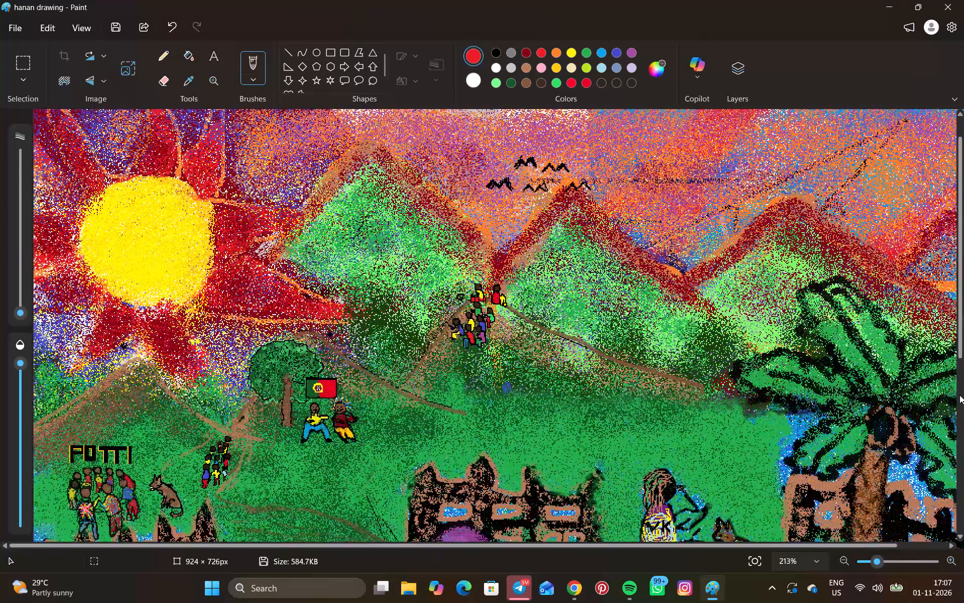
pyautogui.keyDown('ctrl'); pyautogui.scroll(-1, 959, 395); pyautogui.keyUp('ctrl')
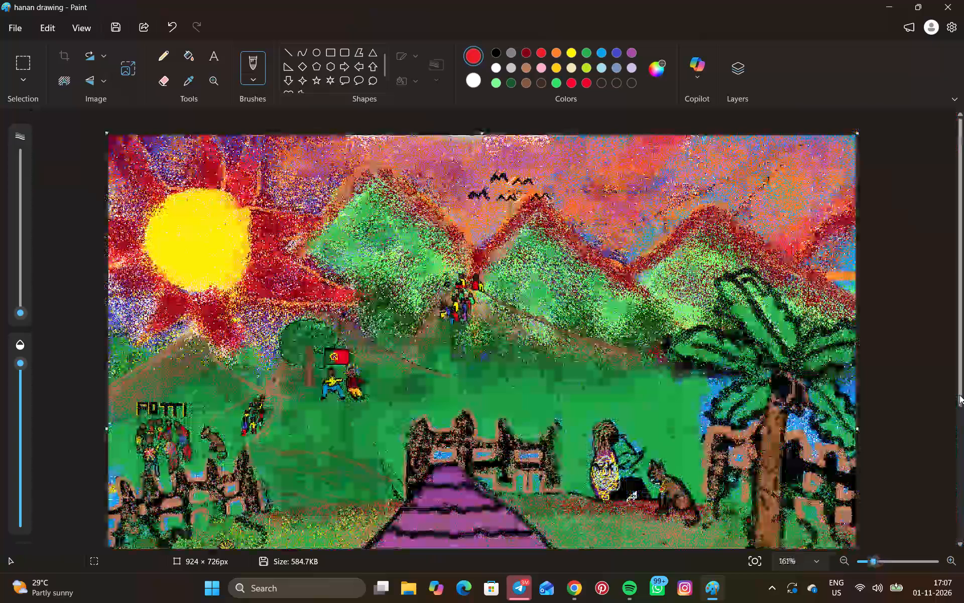
pyautogui.scroll(-1, 959, 395)
pyautogui.scroll(1, 959, 395)
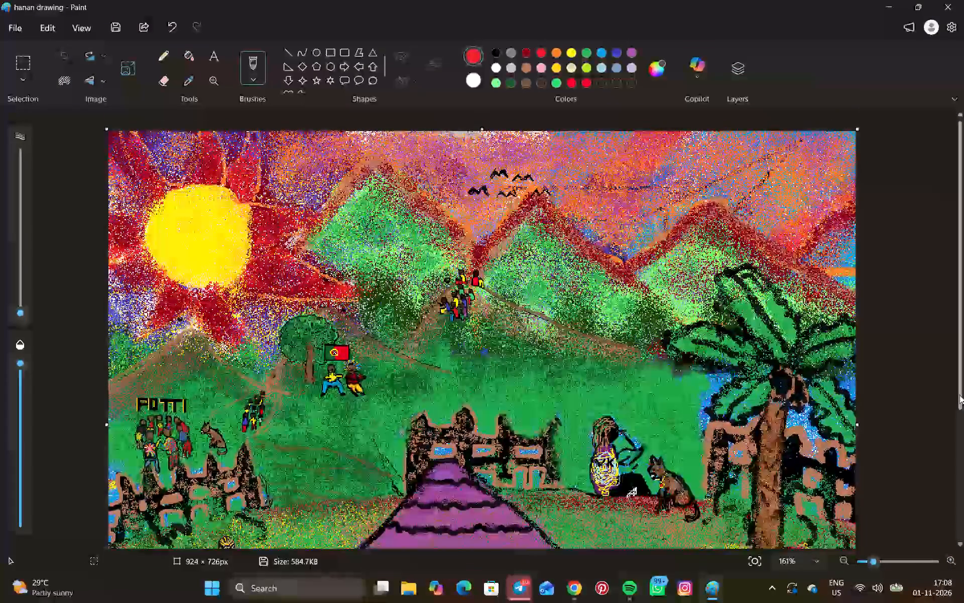
pyautogui.scroll(1, 959, 395)
pyautogui.hscroll(-1, 959, 395)
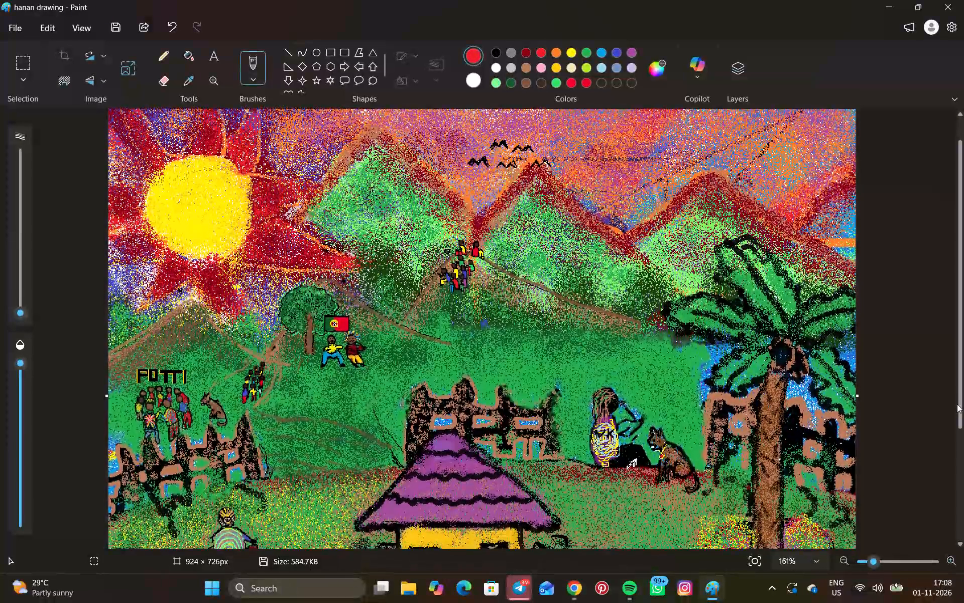
pyautogui.keyDown('ctrl'); pyautogui.scroll(6, 957, 404); pyautogui.keyUp('ctrl')
pyautogui.hscroll(2, 957, 404)
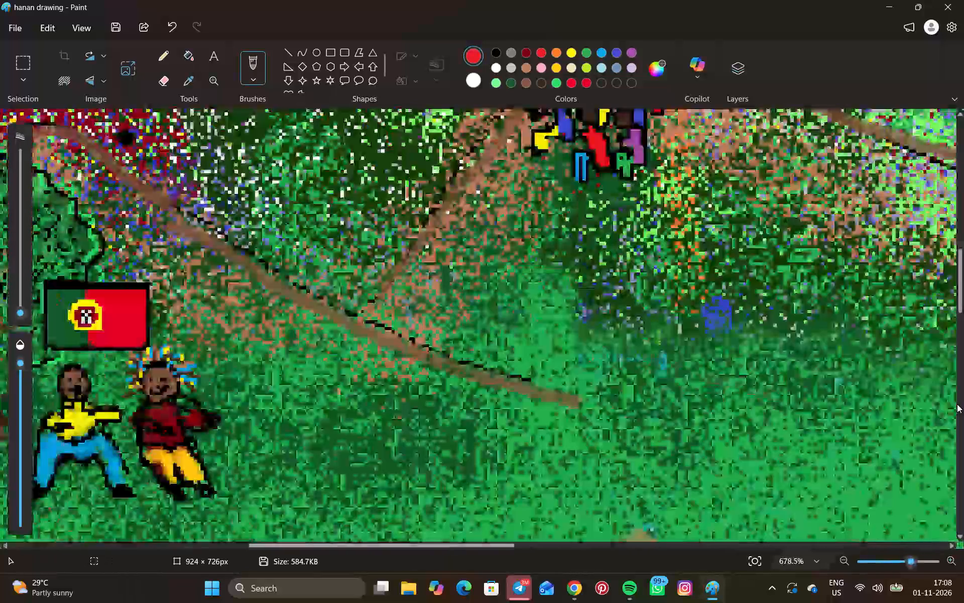
pyautogui.scroll(1, 957, 404)
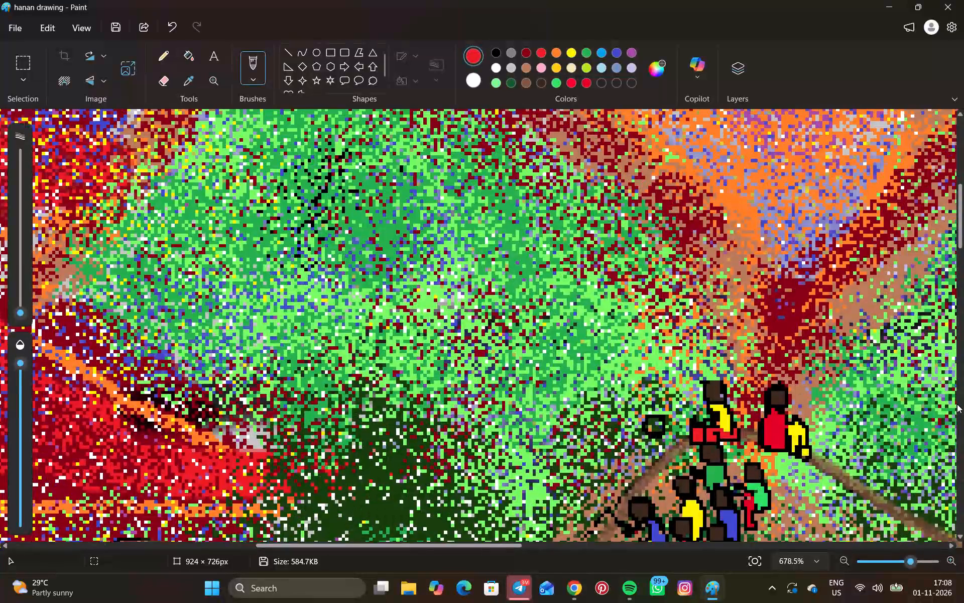
pyautogui.scroll(1, 957, 404)
pyautogui.hscroll(-1, 957, 404)
pyautogui.scroll(-1, 957, 404)
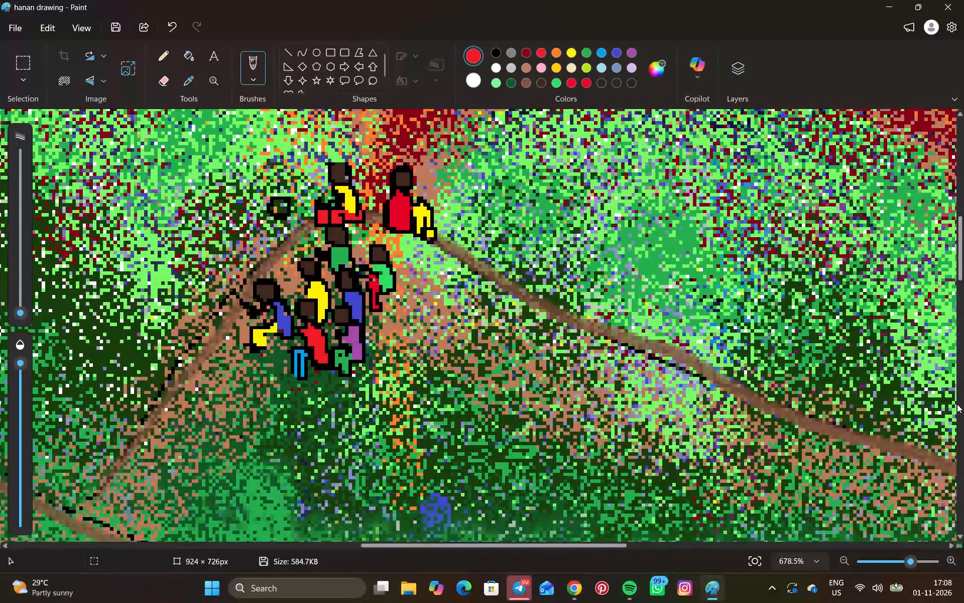
pyautogui.scroll(-1, 957, 404)
pyautogui.keyDown('ctrl'); pyautogui.scroll(-8, 957, 404); pyautogui.keyUp('ctrl')
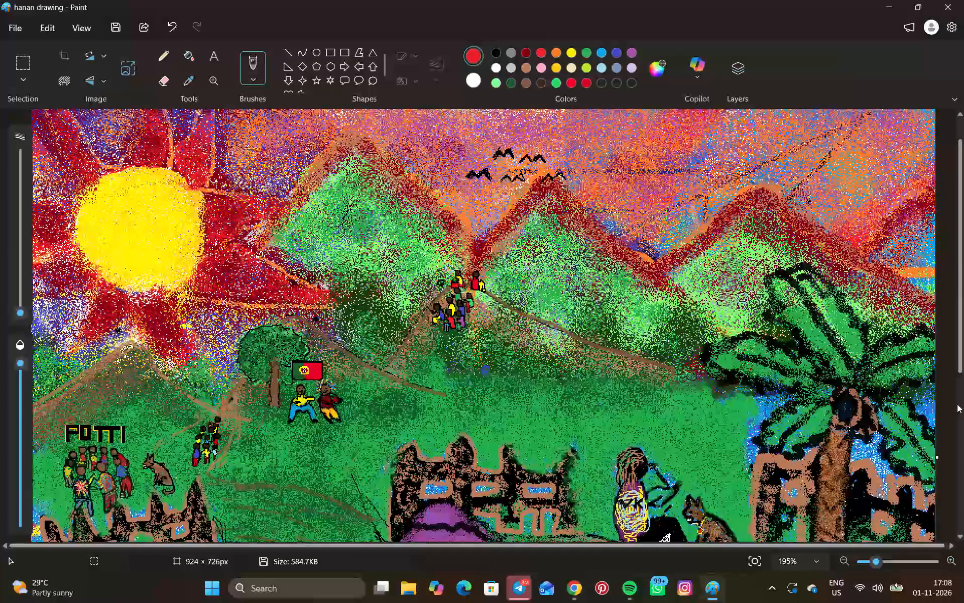
pyautogui.keyDown('ctrl'); pyautogui.scroll(3, 957, 404); pyautogui.keyUp('ctrl')
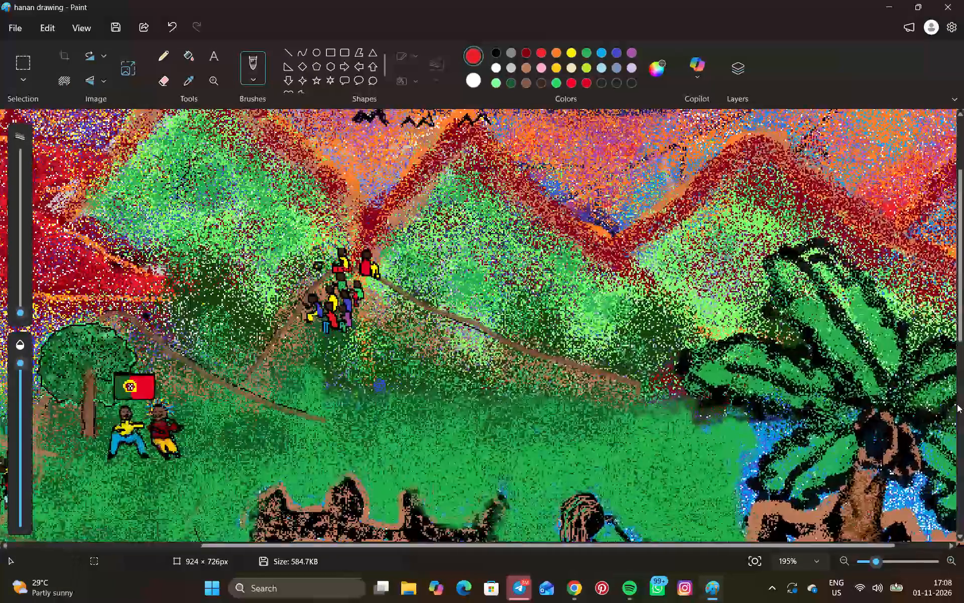
pyautogui.keyDown('ctrl'); pyautogui.scroll(1, 957, 404); pyautogui.keyUp('ctrl')
pyautogui.hscroll(1, 957, 404)
pyautogui.hscroll(-1, 957, 404)
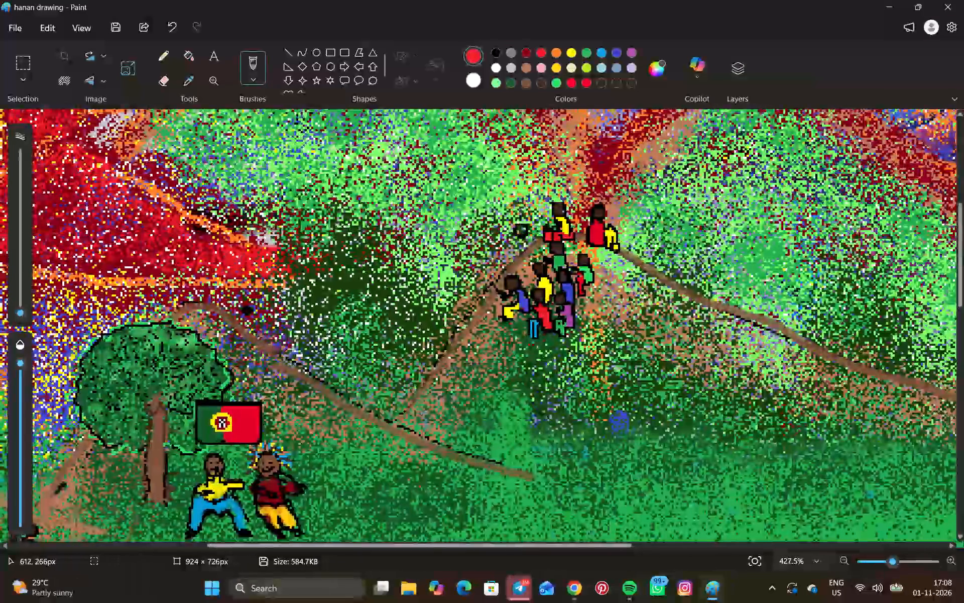
pyautogui.hscroll(-1, 932, 409)
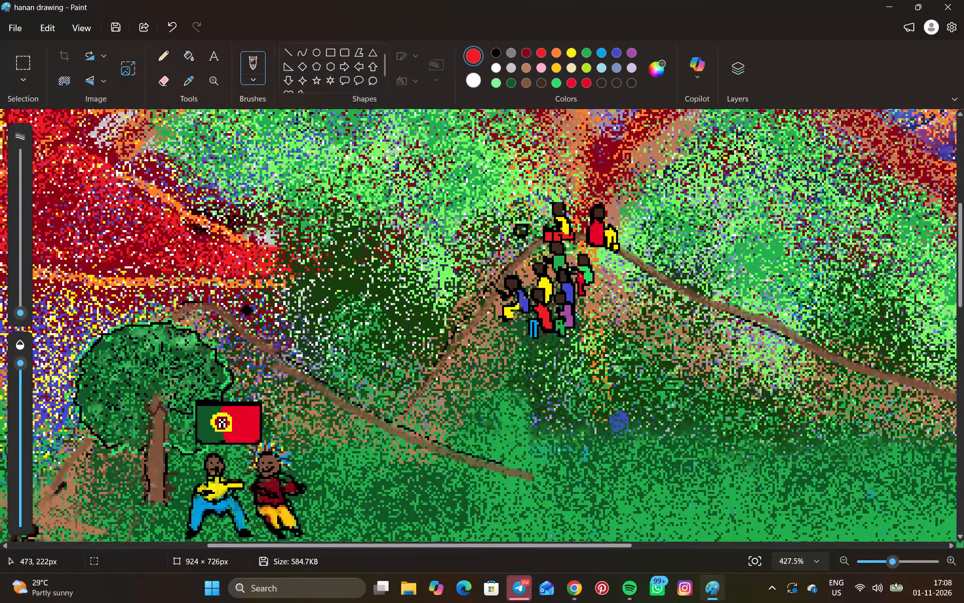
# Paint over the stray black ring beside the crowd on the hillside with light green dabs.
pyautogui.scroll(5, 617, 312)
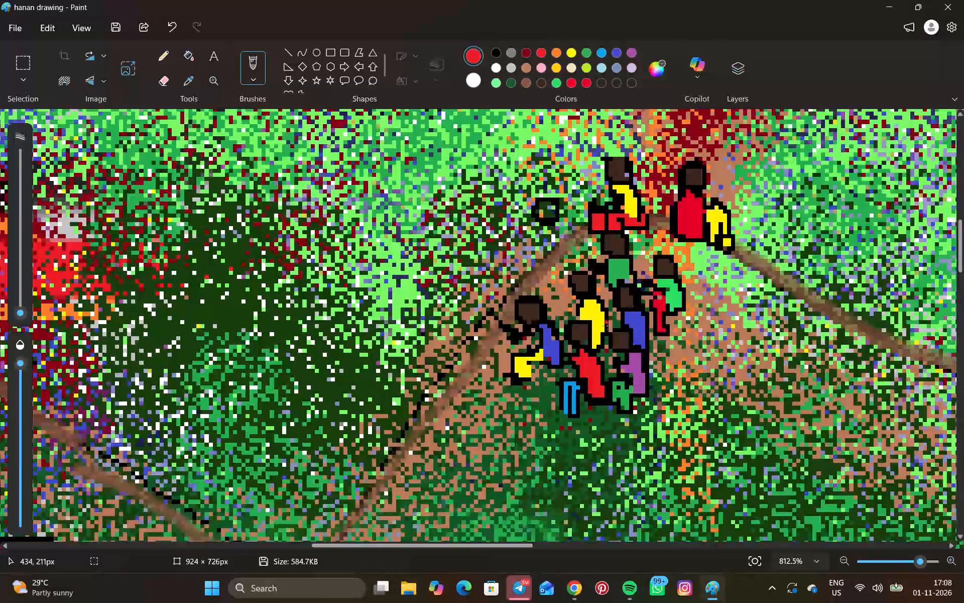
pyautogui.scroll(1, 607, 326)
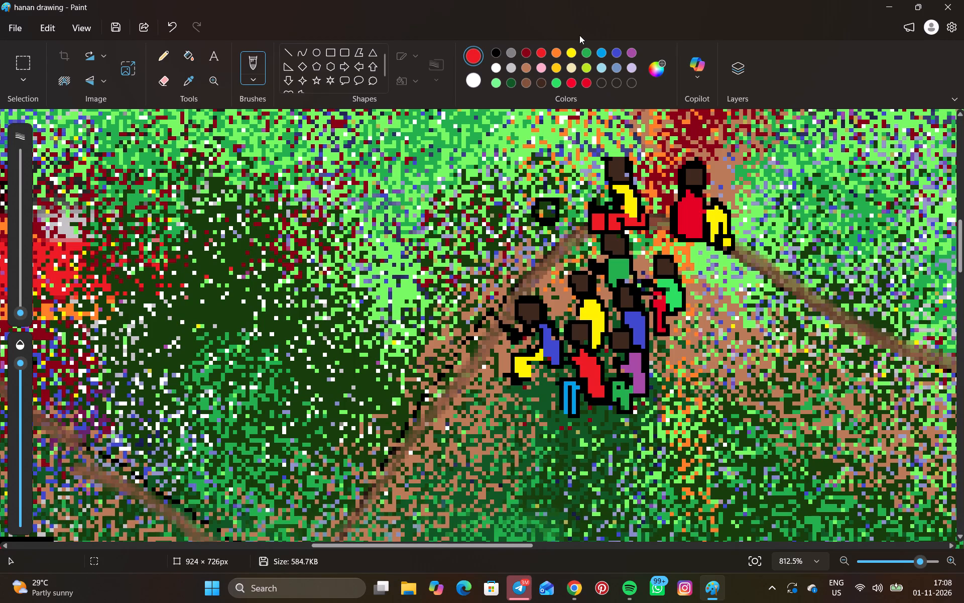
pyautogui.click(524, 85)
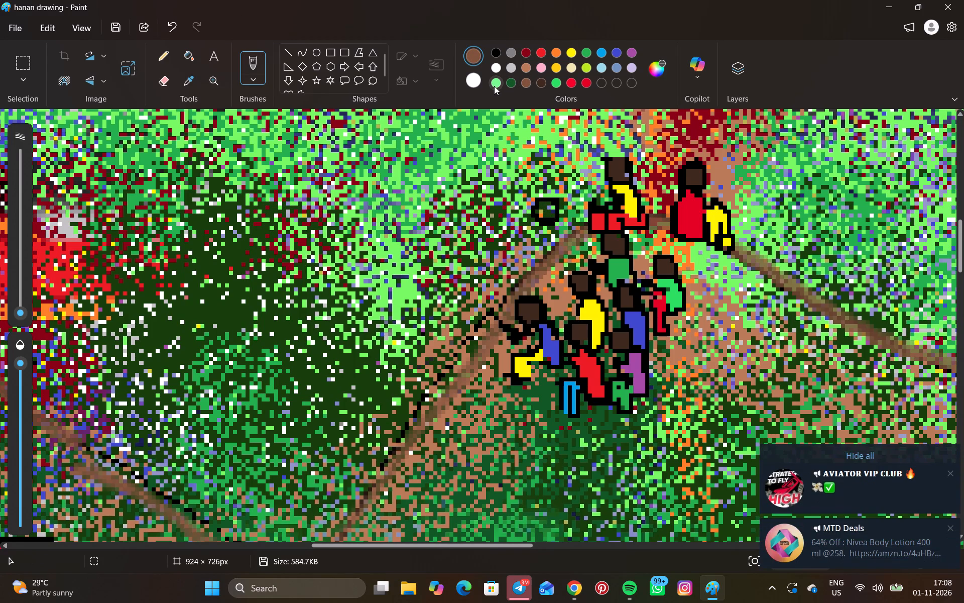
pyautogui.click(495, 86)
pyautogui.click(539, 209)
pyautogui.moveTo(539, 196); pyautogui.dragTo(527, 219)
pyautogui.moveTo(536, 208); pyautogui.dragTo(541, 205)
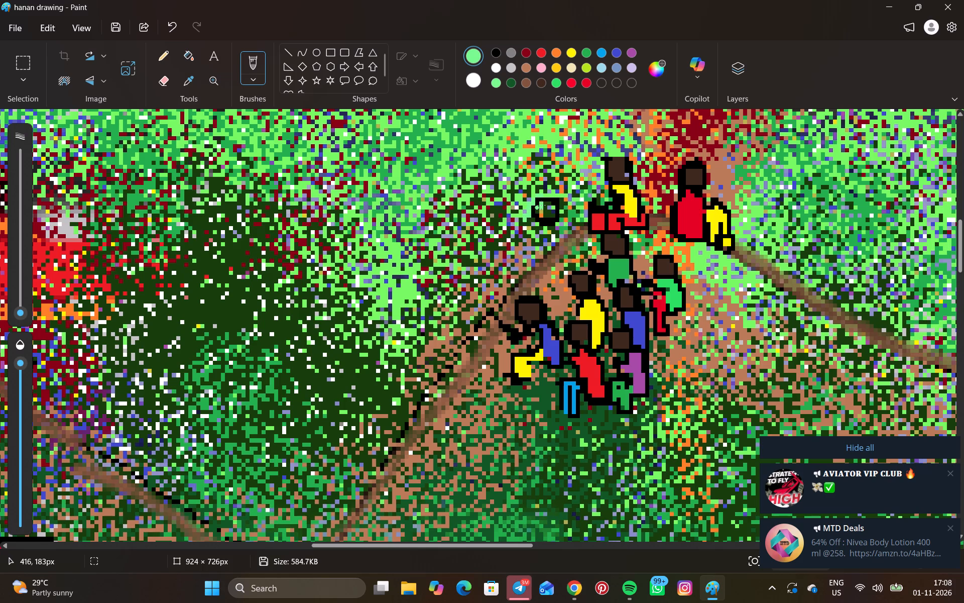
pyautogui.moveTo(541, 205); pyautogui.dragTo(546, 201)
pyautogui.moveTo(558, 194); pyautogui.dragTo(564, 194)
pyautogui.click(573, 194)
pyautogui.moveTo(565, 210); pyautogui.dragTo(558, 218)
pyautogui.click(543, 221)
pyautogui.moveTo(544, 220); pyautogui.dragTo(552, 220)
pyautogui.click(559, 219)
pyautogui.click(519, 217)
pyautogui.moveTo(521, 218); pyautogui.dragTo(528, 218)
pyautogui.click(557, 214)
pyautogui.moveTo(559, 202); pyautogui.dragTo(551, 204)
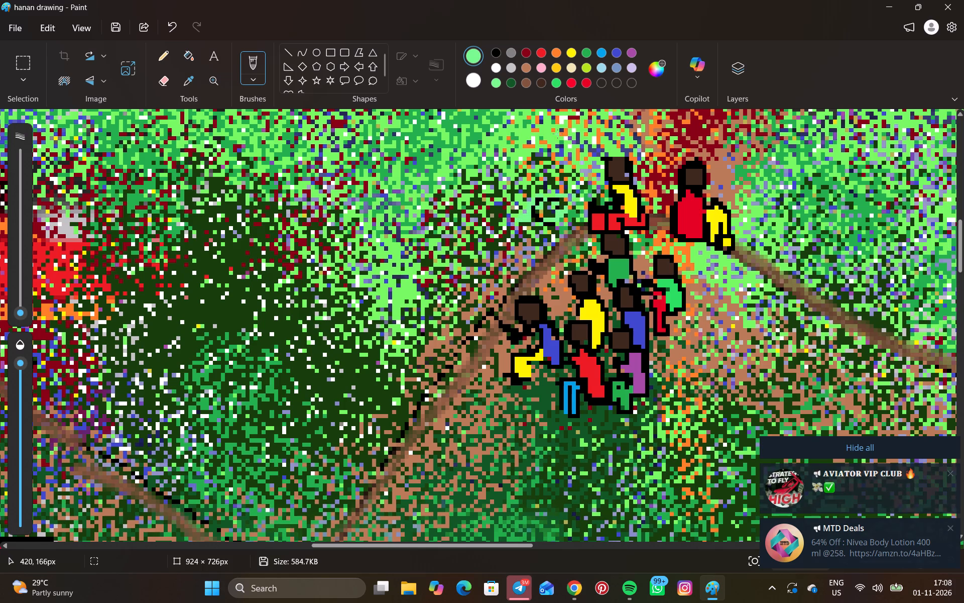
# Add small crimson dabs where the black ring was painted over, matching the speckled hillside.
pyautogui.click(582, 89)
pyautogui.click(555, 195)
pyautogui.moveTo(541, 212); pyautogui.dragTo(538, 219)
pyautogui.click(537, 219)
pyautogui.click(540, 196)
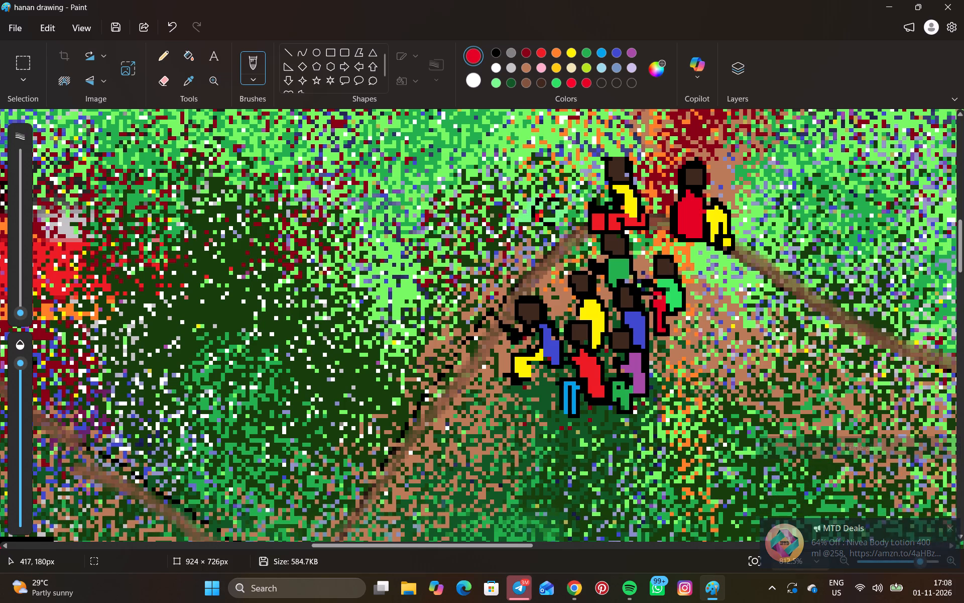
pyautogui.moveTo(547, 221); pyautogui.dragTo(548, 230)
pyautogui.moveTo(550, 233); pyautogui.dragTo(552, 227)
pyautogui.click(555, 217)
pyautogui.click(550, 216)
pyautogui.click(567, 200)
pyautogui.click(543, 210)
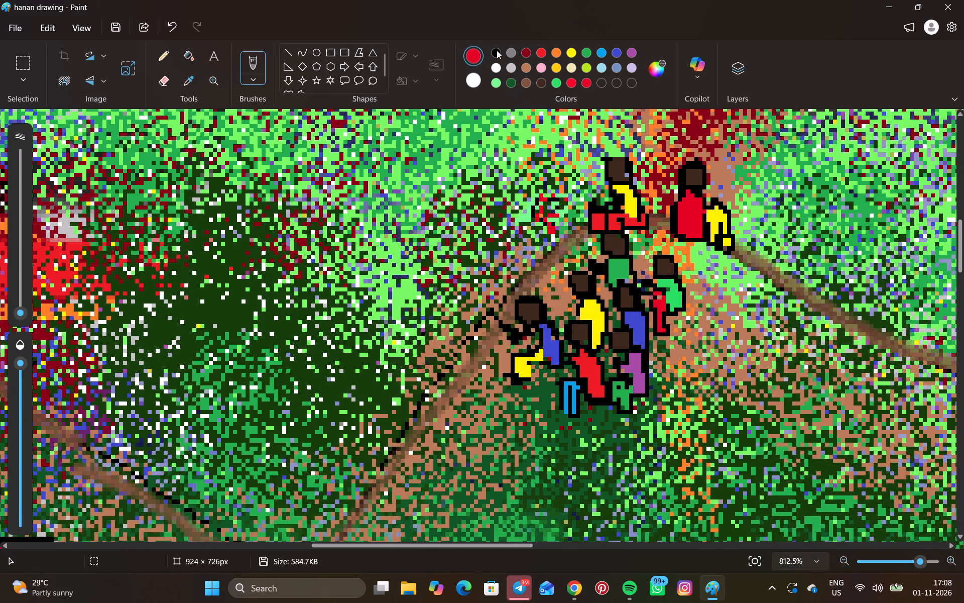
pyautogui.click(497, 50)
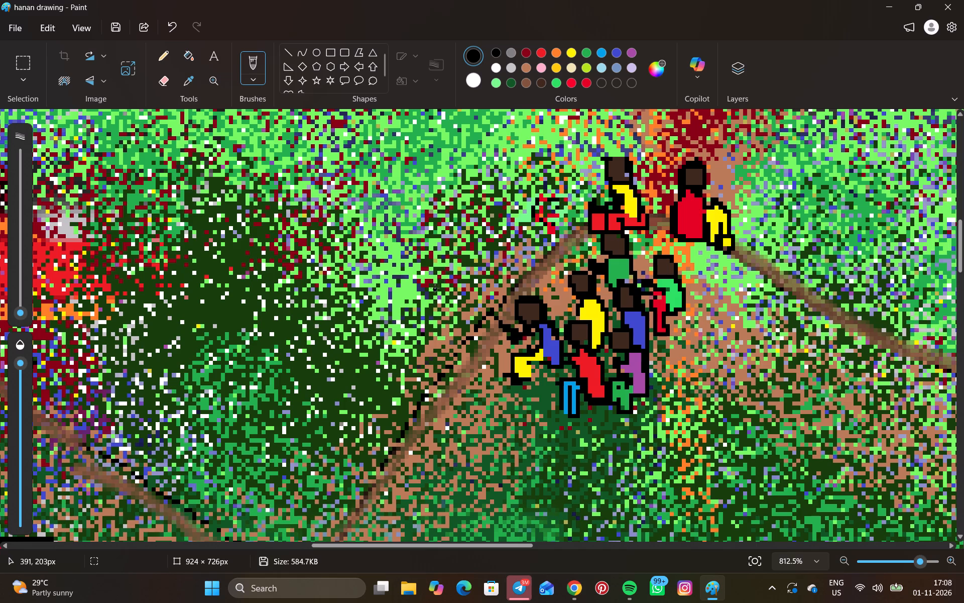
pyautogui.moveTo(435, 286); pyautogui.dragTo(462, 313)
pyautogui.moveTo(462, 313); pyautogui.dragTo(456, 269)
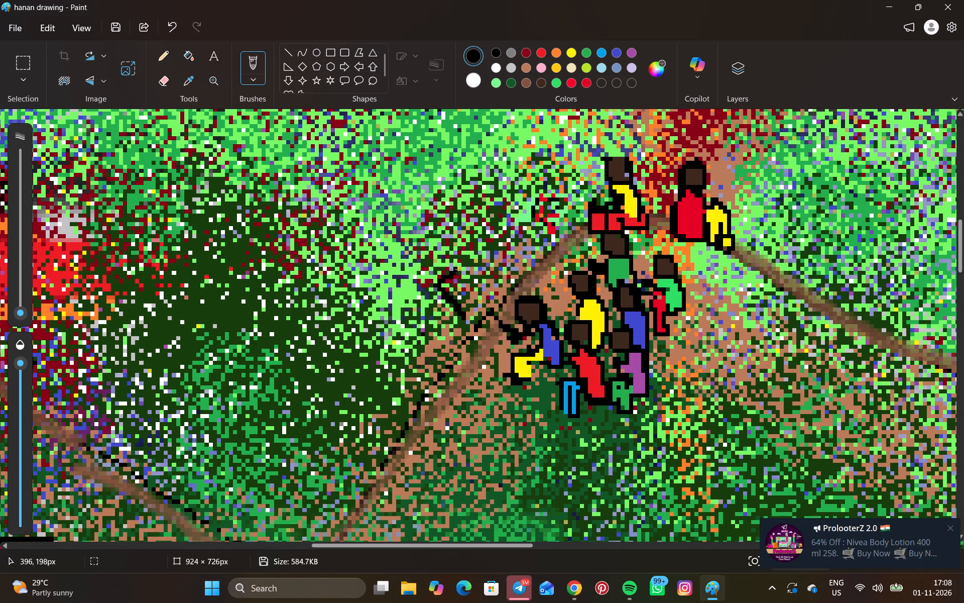
pyautogui.moveTo(456, 269); pyautogui.dragTo(470, 284)
pyautogui.moveTo(470, 284); pyautogui.dragTo(452, 309)
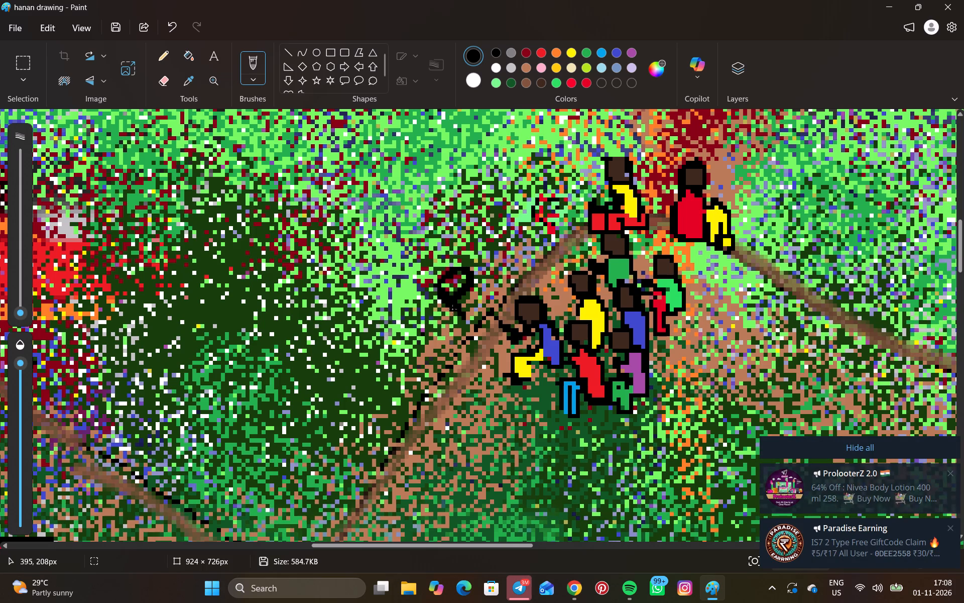
pyautogui.moveTo(452, 309); pyautogui.dragTo(431, 287)
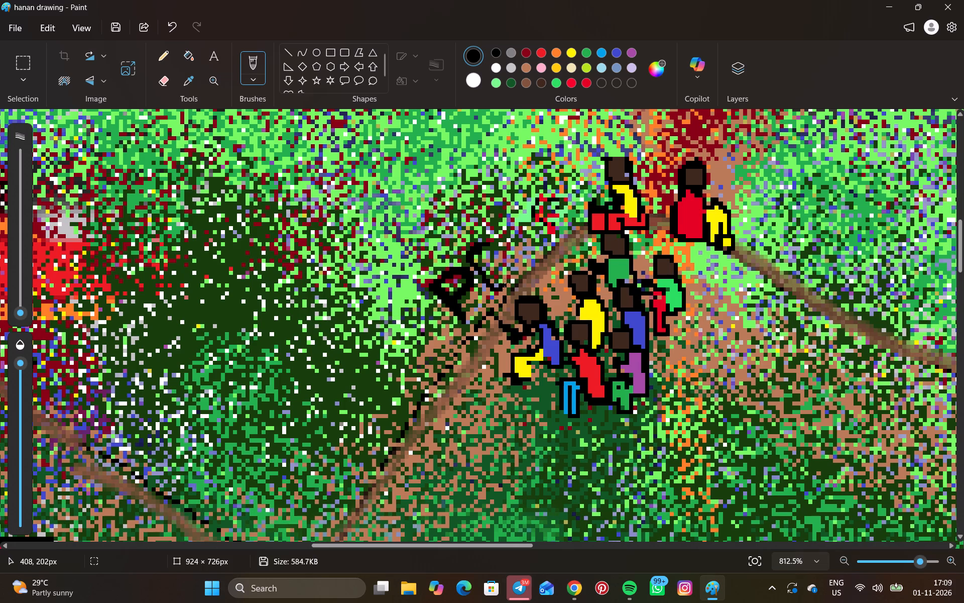
pyautogui.moveTo(505, 283); pyautogui.dragTo(475, 264)
pyautogui.moveTo(475, 264); pyautogui.dragTo(489, 245)
pyautogui.moveTo(490, 268); pyautogui.dragTo(483, 271)
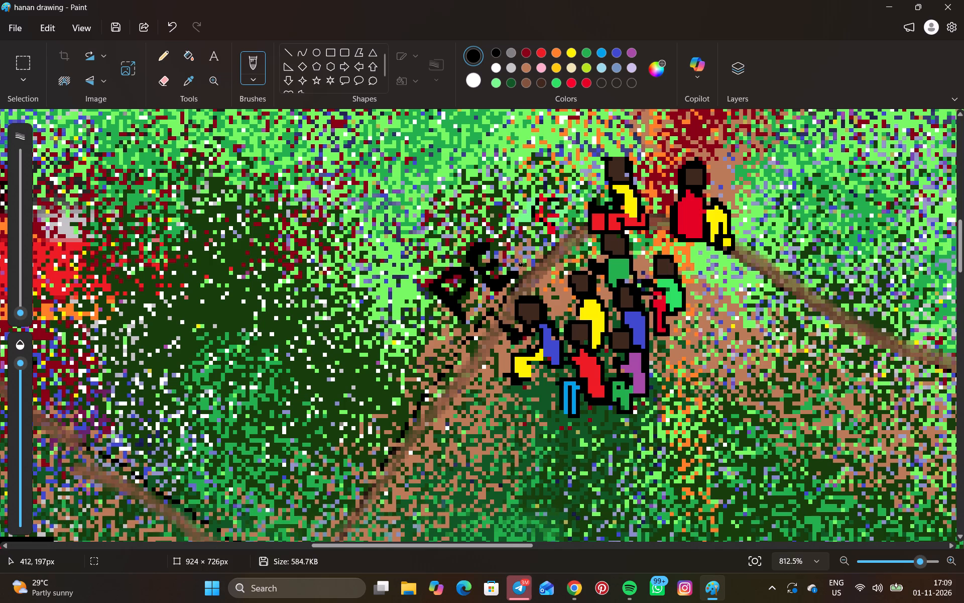
# Draw a slanted black letter A as the third letter of the word climbing the slope.
pyautogui.moveTo(519, 263); pyautogui.dragTo(509, 236)
pyautogui.moveTo(509, 236); pyautogui.dragTo(507, 230)
pyautogui.moveTo(507, 230); pyautogui.dragTo(530, 242)
pyautogui.moveTo(530, 242); pyautogui.dragTo(510, 233)
pyautogui.moveTo(523, 251); pyautogui.dragTo(532, 244)
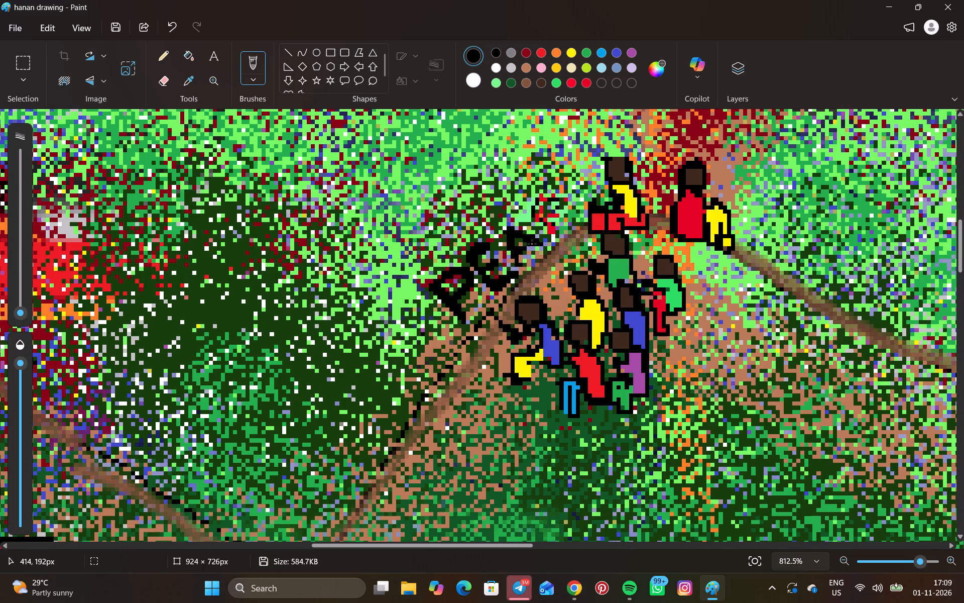
pyautogui.moveTo(532, 244); pyautogui.dragTo(518, 250)
# Draw a thick black K-shaped fourth letter near the hilltop, ending the slanted word beside the crowd.
pyautogui.moveTo(529, 209); pyautogui.dragTo(543, 225)
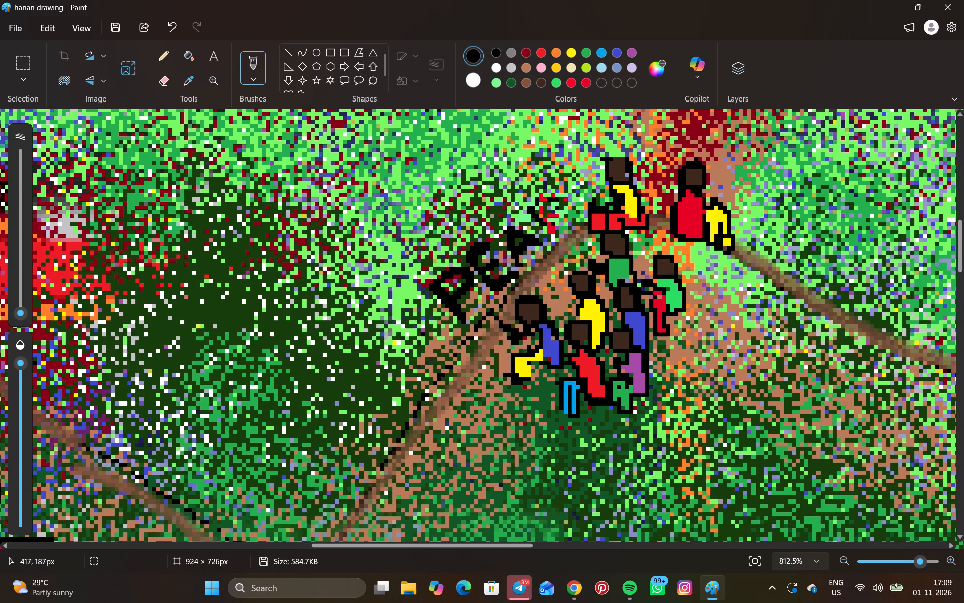
pyautogui.moveTo(543, 225); pyautogui.dragTo(550, 204)
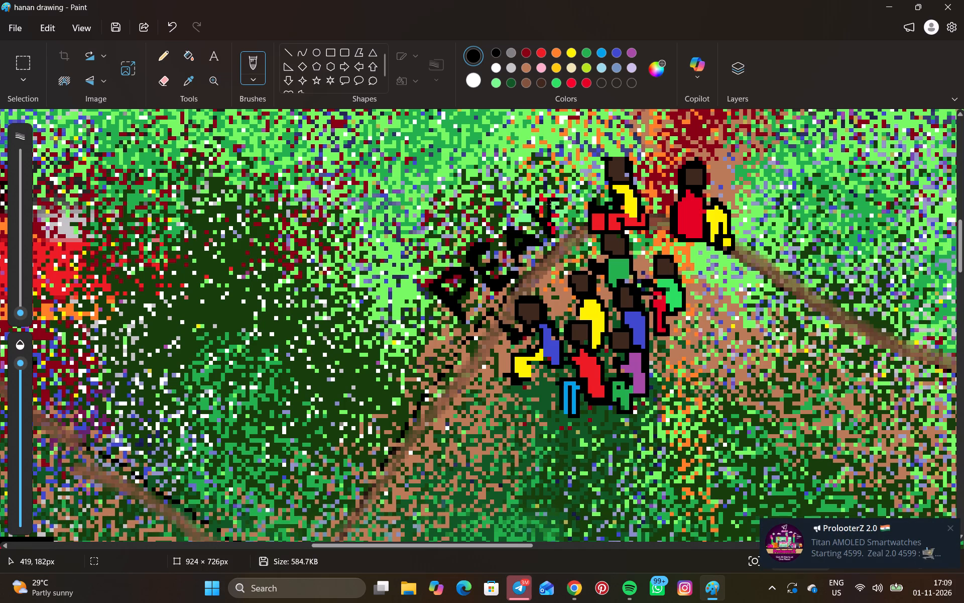
pyautogui.moveTo(550, 204); pyautogui.dragTo(567, 216)
pyautogui.moveTo(567, 216); pyautogui.dragTo(548, 216)
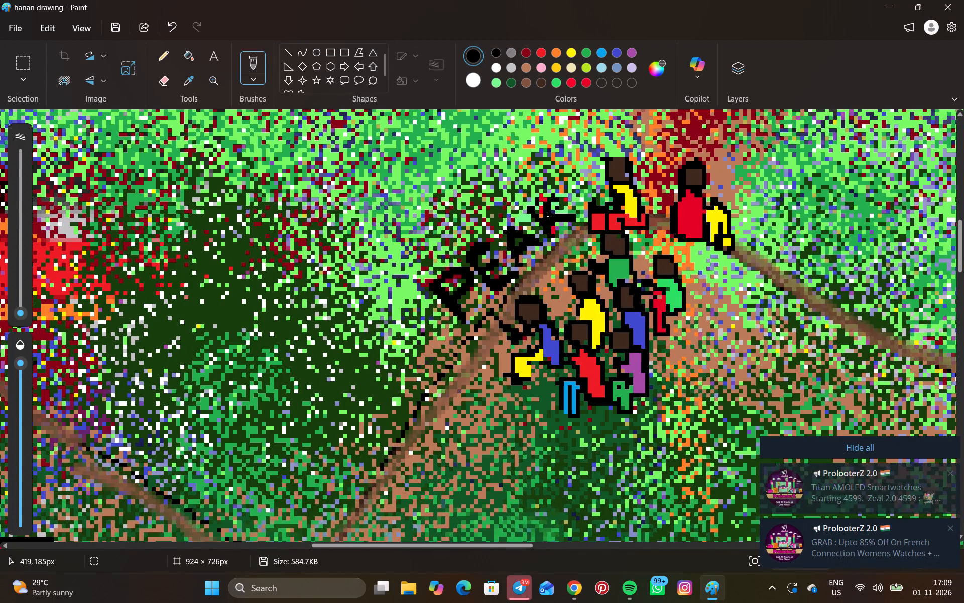
pyautogui.moveTo(548, 216); pyautogui.dragTo(546, 204)
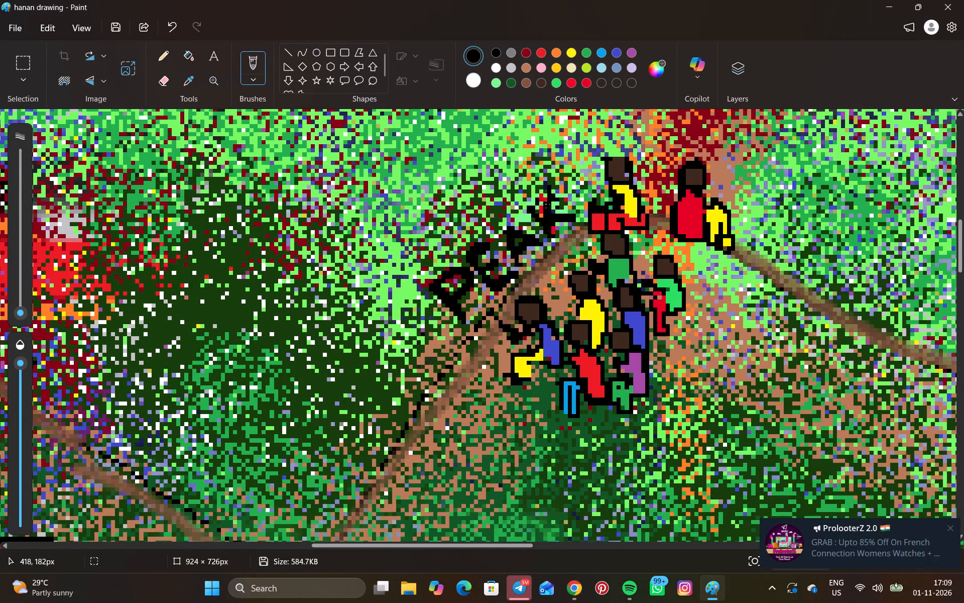
pyautogui.moveTo(546, 204); pyautogui.dragTo(543, 219)
pyautogui.moveTo(543, 219); pyautogui.dragTo(525, 211)
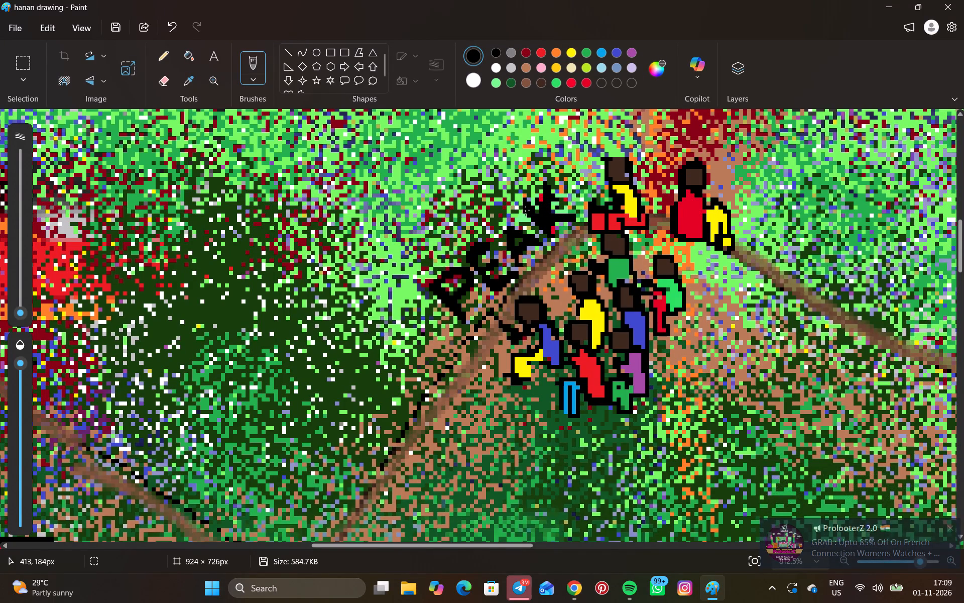
pyautogui.moveTo(525, 211); pyautogui.dragTo(517, 197)
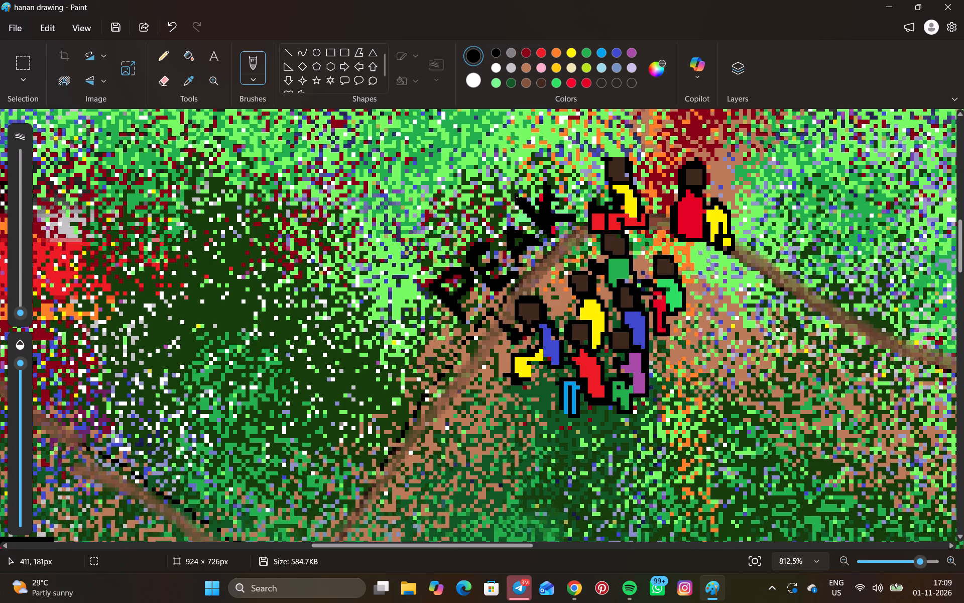
pyautogui.moveTo(517, 197); pyautogui.dragTo(536, 219)
# Thicken and reshape the first three black letters on the slope with extra strokes to match the bold last letter.
pyautogui.moveTo(516, 256); pyautogui.dragTo(509, 231)
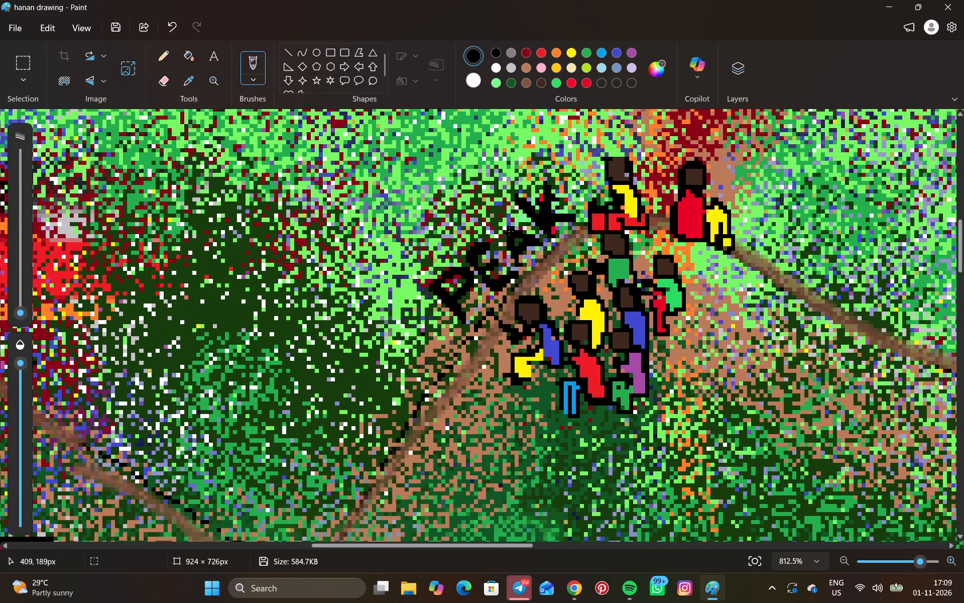
pyautogui.moveTo(509, 231); pyautogui.dragTo(509, 222)
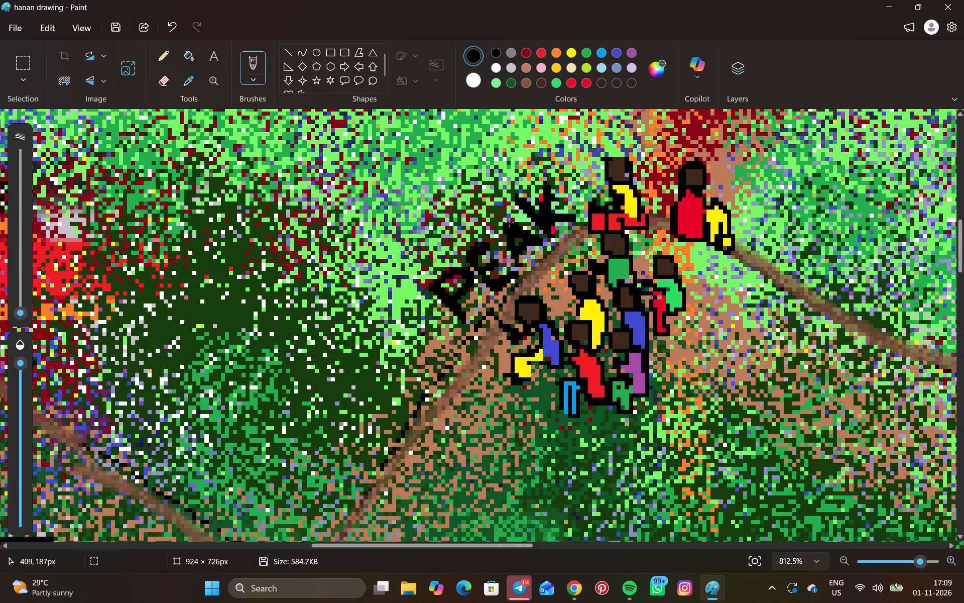
pyautogui.moveTo(509, 222); pyautogui.dragTo(514, 267)
pyautogui.moveTo(514, 267); pyautogui.dragTo(515, 268)
pyautogui.moveTo(487, 244); pyautogui.dragTo(479, 240)
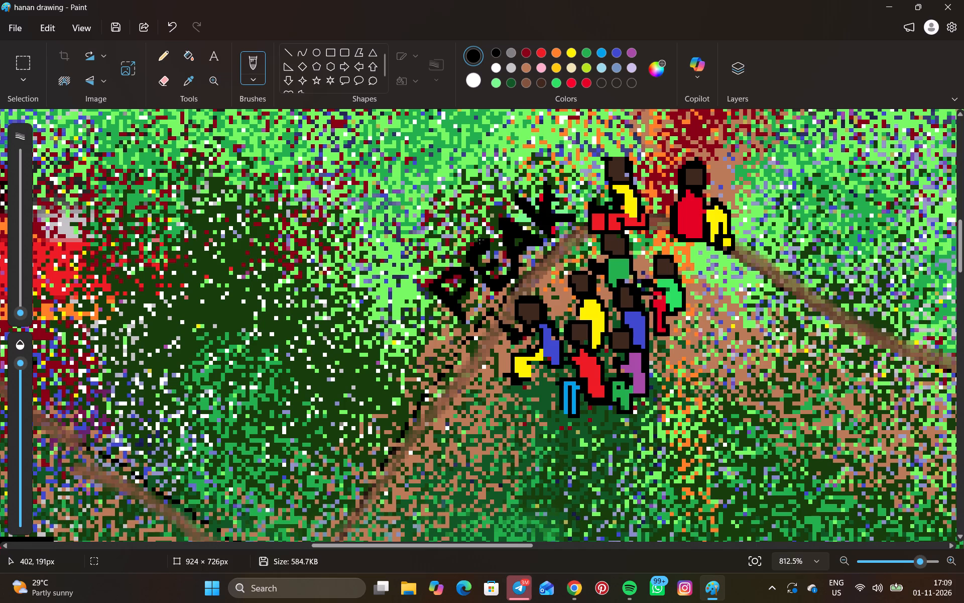
pyautogui.moveTo(479, 240); pyautogui.dragTo(501, 287)
pyautogui.moveTo(501, 287); pyautogui.dragTo(466, 261)
pyautogui.moveTo(449, 309); pyautogui.dragTo(469, 315)
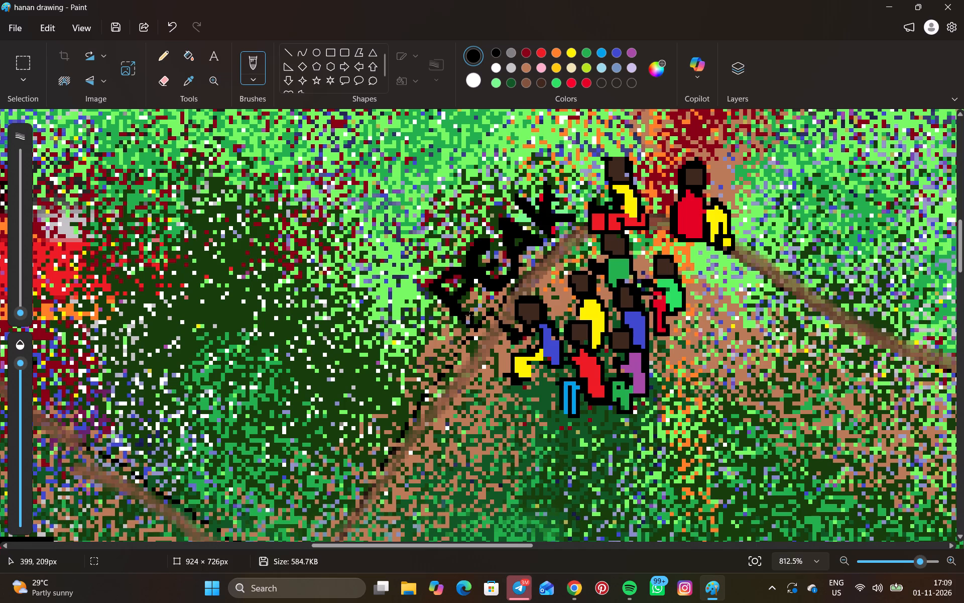
pyautogui.moveTo(469, 315); pyautogui.dragTo(437, 286)
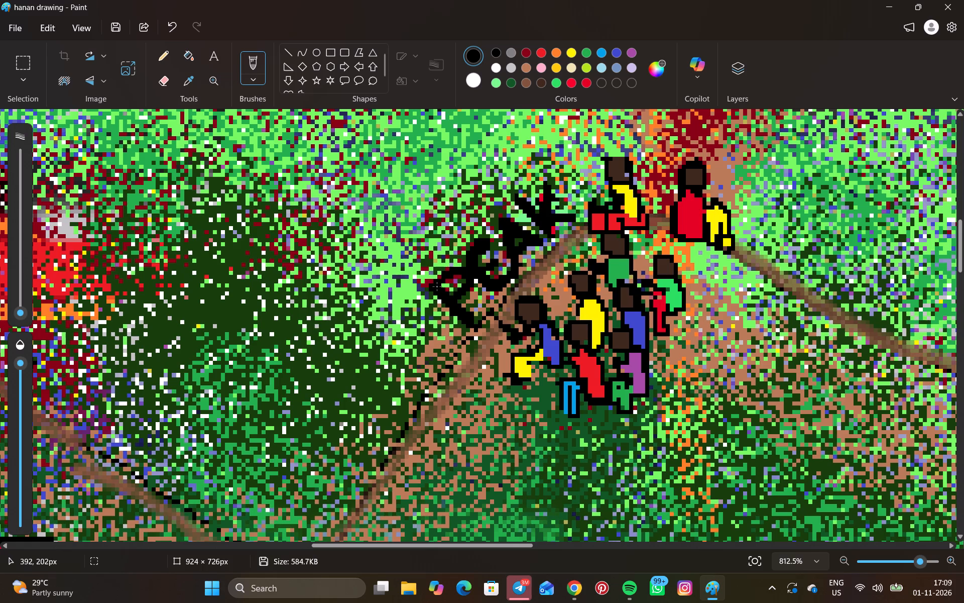
pyautogui.moveTo(437, 286); pyautogui.dragTo(444, 274)
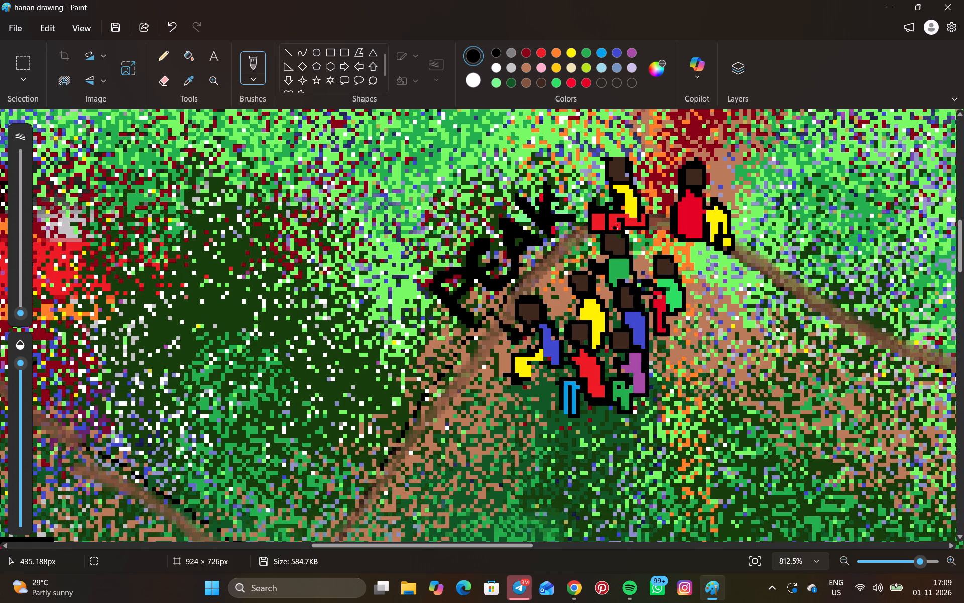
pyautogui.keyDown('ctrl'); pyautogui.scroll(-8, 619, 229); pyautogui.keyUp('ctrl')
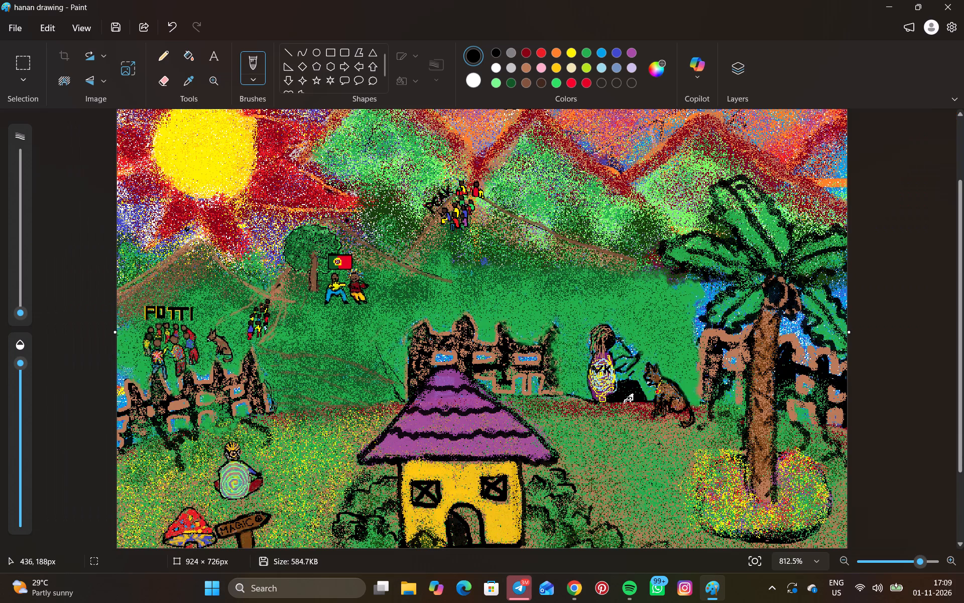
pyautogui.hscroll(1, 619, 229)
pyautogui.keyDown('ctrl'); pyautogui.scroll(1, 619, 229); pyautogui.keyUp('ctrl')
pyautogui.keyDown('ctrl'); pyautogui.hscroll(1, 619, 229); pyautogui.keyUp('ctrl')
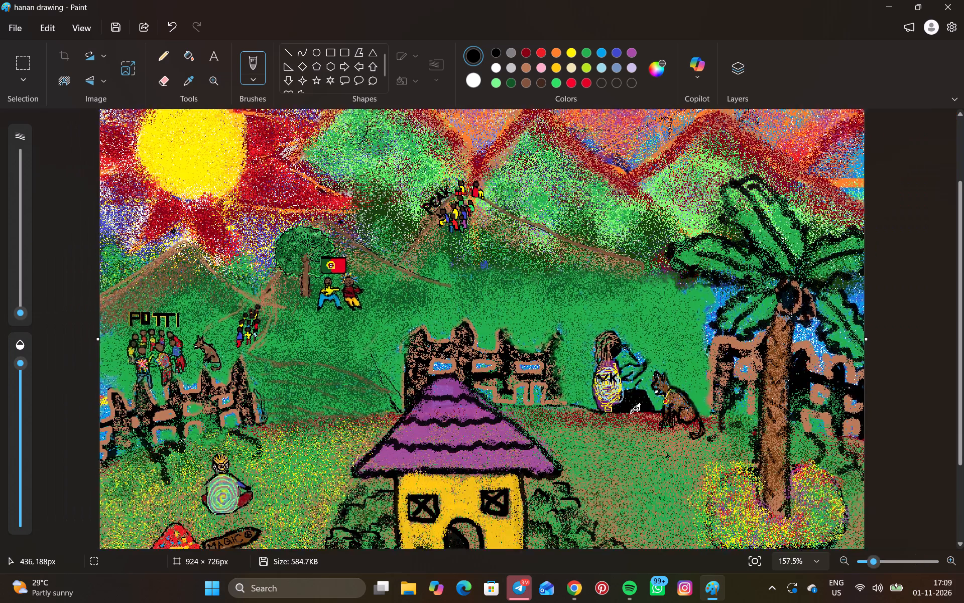
# Add yellow highlight strokes along the stem and inside the bowl of the black P beside the central hill crowd.
pyautogui.keyDown('ctrl'); pyautogui.hscroll(1, 619, 229); pyautogui.keyUp('ctrl')
pyautogui.keyDown('ctrl'); pyautogui.scroll(1, 619, 229); pyautogui.keyUp('ctrl')
pyautogui.keyDown('ctrl'); pyautogui.hscroll(1, 619, 229); pyautogui.keyUp('ctrl')
pyautogui.keyDown('ctrl'); pyautogui.scroll(1, 619, 229); pyautogui.keyUp('ctrl')
pyautogui.keyDown('ctrl'); pyautogui.hscroll(1, 619, 229); pyautogui.keyUp('ctrl')
pyautogui.keyDown('ctrl'); pyautogui.scroll(1, 619, 229); pyautogui.keyUp('ctrl')
pyautogui.keyDown('ctrl'); pyautogui.hscroll(1, 619, 229); pyautogui.keyUp('ctrl')
pyautogui.keyDown('ctrl'); pyautogui.scroll(1, 619, 229); pyautogui.keyUp('ctrl')
pyautogui.keyDown('ctrl'); pyautogui.hscroll(1, 619, 229); pyautogui.keyUp('ctrl')
pyautogui.keyDown('ctrl'); pyautogui.scroll(1, 619, 229); pyautogui.keyUp('ctrl')
pyautogui.keyDown('ctrl'); pyautogui.hscroll(1, 619, 229); pyautogui.keyUp('ctrl')
pyautogui.keyDown('ctrl'); pyautogui.scroll(1, 619, 229); pyautogui.keyUp('ctrl')
pyautogui.keyDown('ctrl'); pyautogui.hscroll(1, 619, 229); pyautogui.keyUp('ctrl')
pyautogui.keyDown('ctrl'); pyautogui.scroll(1, 619, 229); pyautogui.keyUp('ctrl')
pyautogui.keyDown('ctrl'); pyautogui.hscroll(1, 619, 229); pyautogui.keyUp('ctrl')
pyautogui.keyDown('ctrl'); pyautogui.scroll(1, 619, 229); pyautogui.keyUp('ctrl')
pyautogui.keyDown('ctrl'); pyautogui.hscroll(1, 619, 229); pyautogui.keyUp('ctrl')
pyautogui.keyDown('ctrl'); pyautogui.scroll(1, 619, 229); pyautogui.keyUp('ctrl')
pyautogui.keyDown('ctrl'); pyautogui.hscroll(1, 619, 229); pyautogui.keyUp('ctrl')
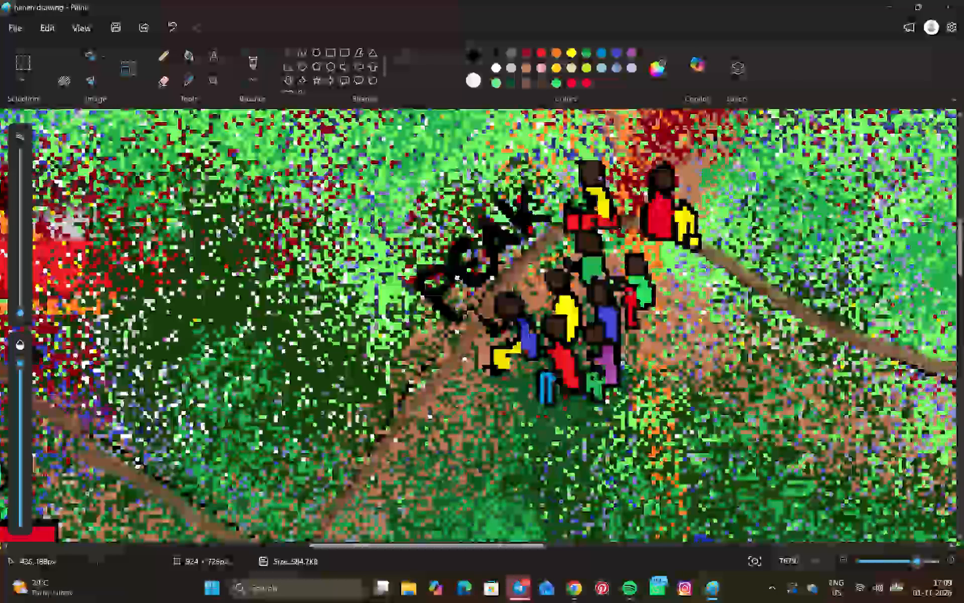
pyautogui.keyDown('ctrl'); pyautogui.scroll(6, 619, 229); pyautogui.keyUp('ctrl')
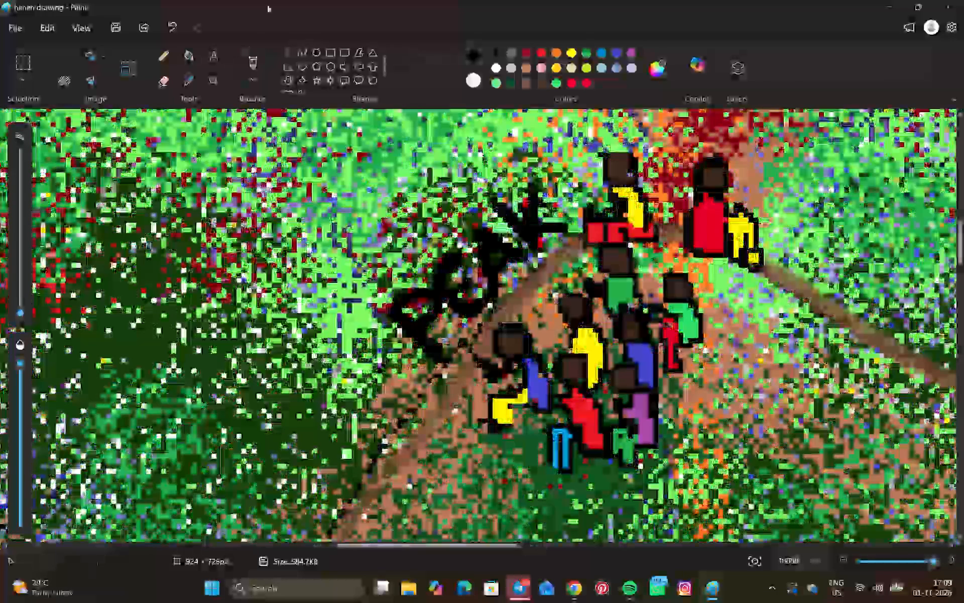
pyautogui.click(570, 51)
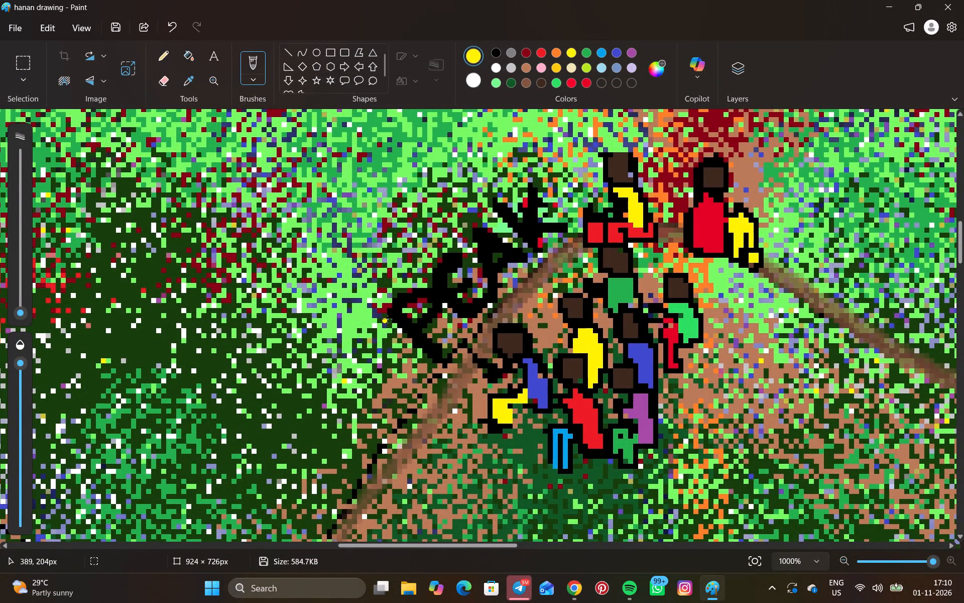
pyautogui.moveTo(388, 319); pyautogui.dragTo(411, 343)
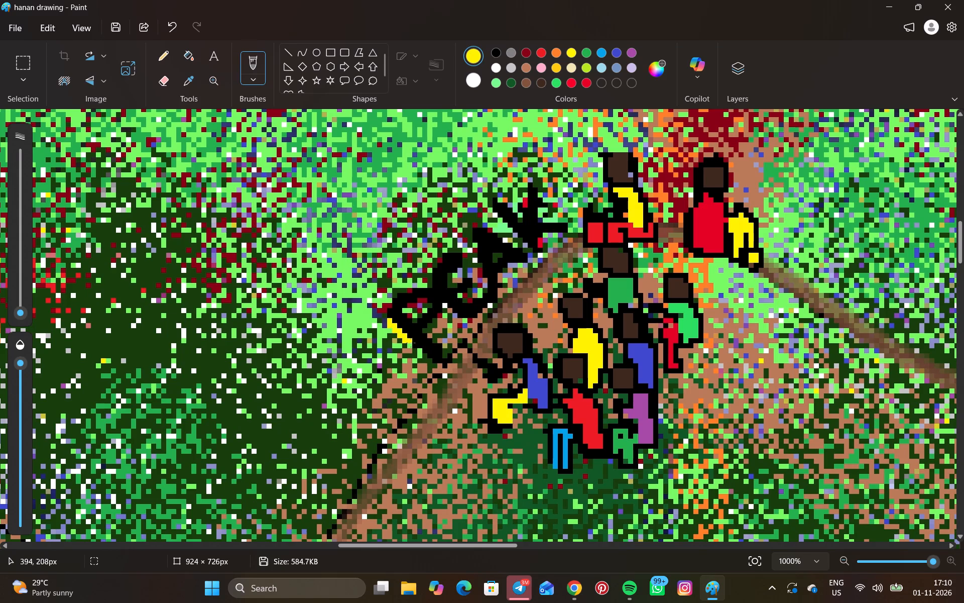
pyautogui.moveTo(411, 343); pyautogui.dragTo(433, 366)
pyautogui.moveTo(408, 311); pyautogui.dragTo(409, 309)
pyautogui.moveTo(409, 309); pyautogui.dragTo(429, 307)
# Highlight the second black letter of the slanted word with yellow strokes along its base, outer curve and inside.
pyautogui.moveTo(445, 310); pyautogui.dragTo(463, 322)
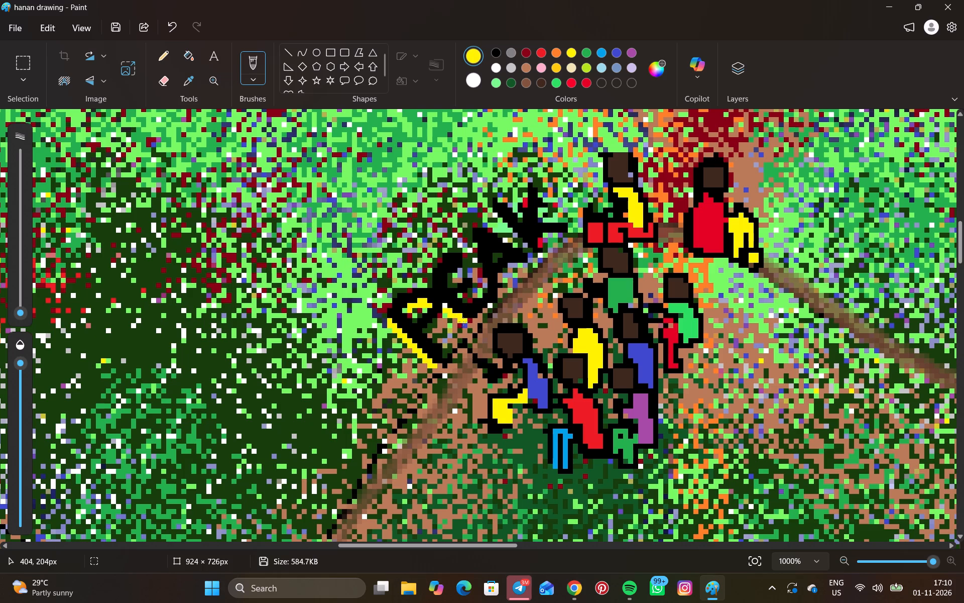
pyautogui.moveTo(463, 322); pyautogui.dragTo(471, 323)
pyautogui.moveTo(429, 287); pyautogui.dragTo(429, 279)
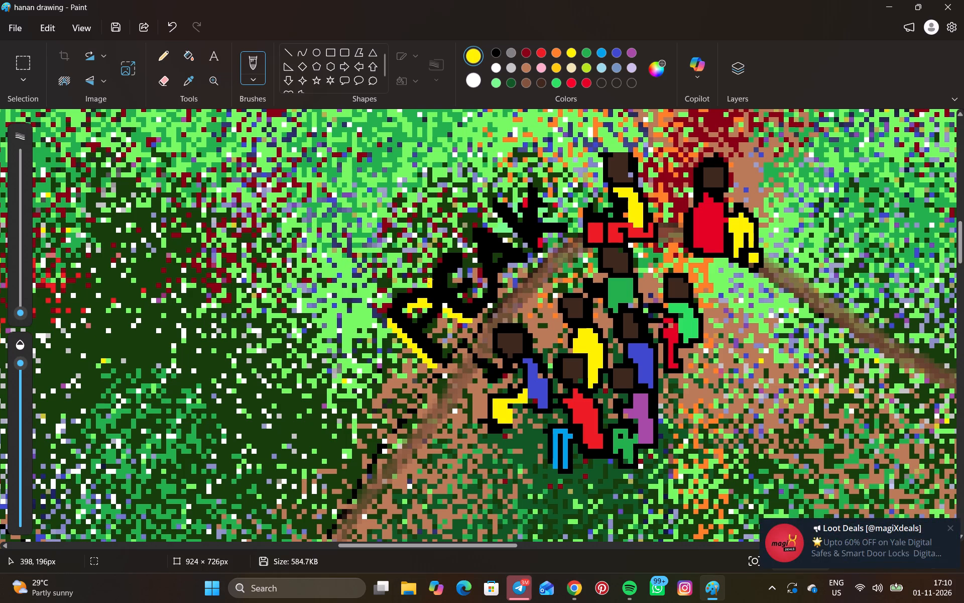
pyautogui.moveTo(429, 279); pyautogui.dragTo(434, 267)
pyautogui.moveTo(461, 273); pyautogui.dragTo(456, 276)
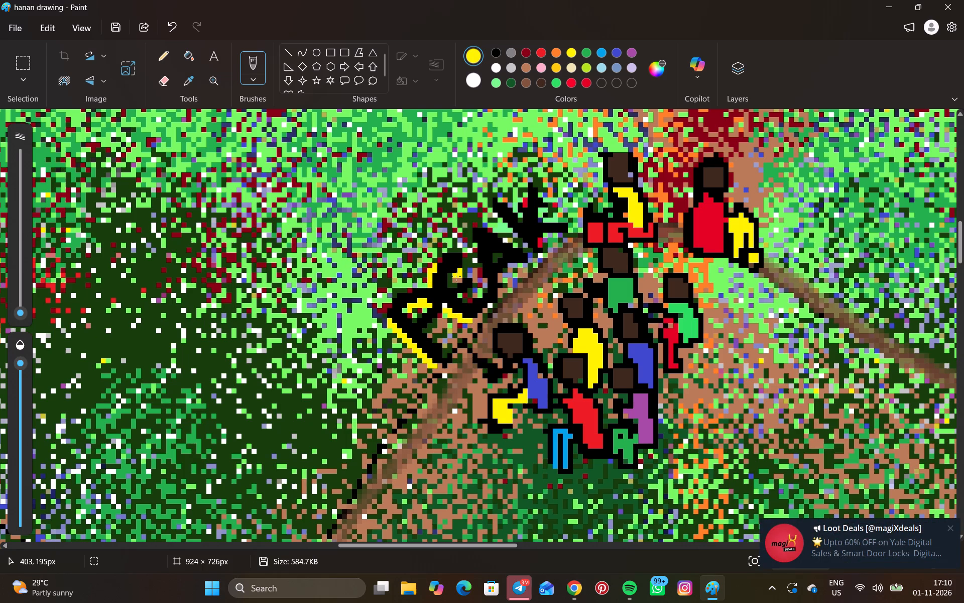
pyautogui.moveTo(456, 276); pyautogui.dragTo(454, 282)
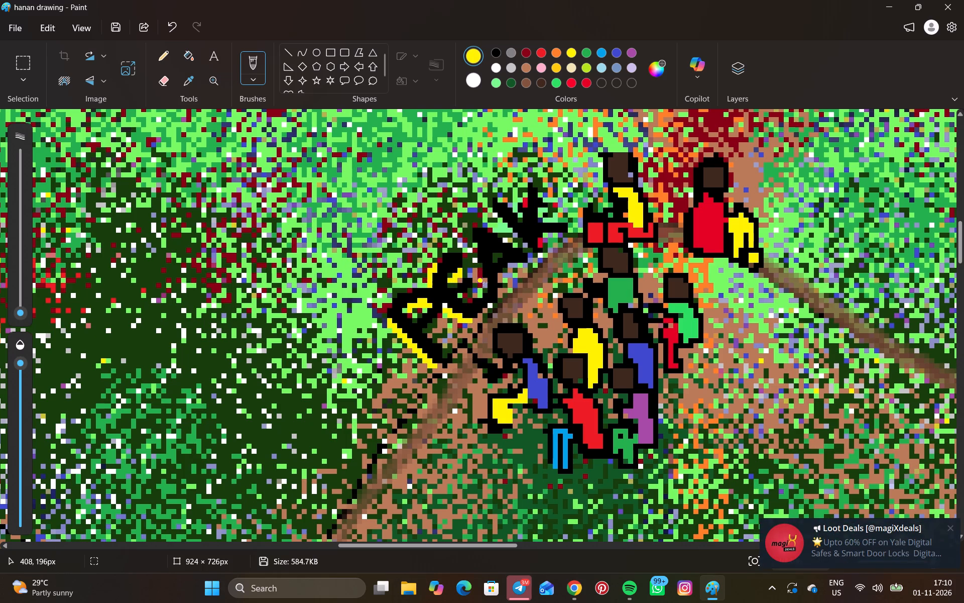
# Highlight the slanted black letter A with a yellow stroke along one leg and a small yellow mark inside.
pyautogui.moveTo(488, 287); pyautogui.dragTo(475, 255)
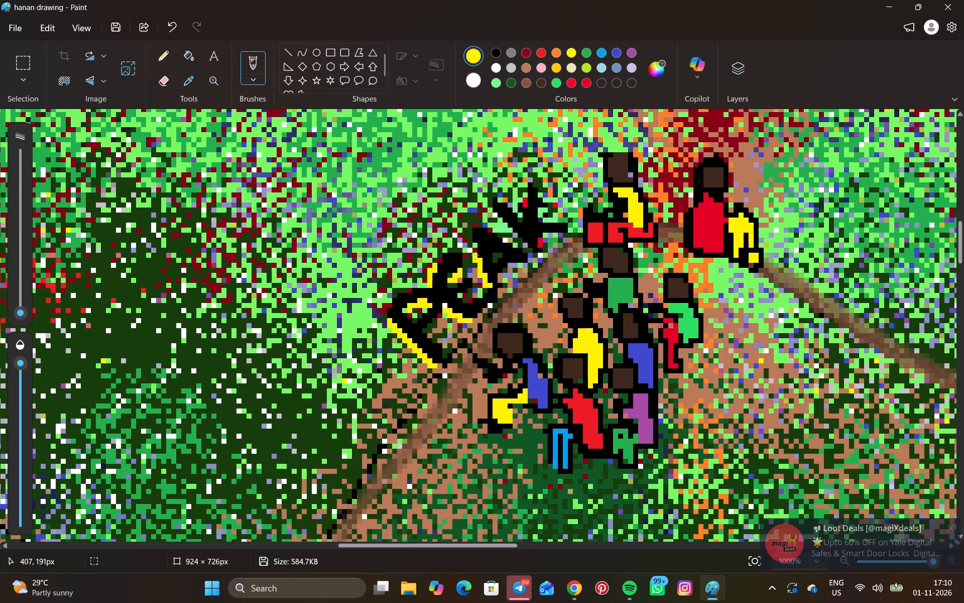
pyautogui.moveTo(475, 255); pyautogui.dragTo(473, 248)
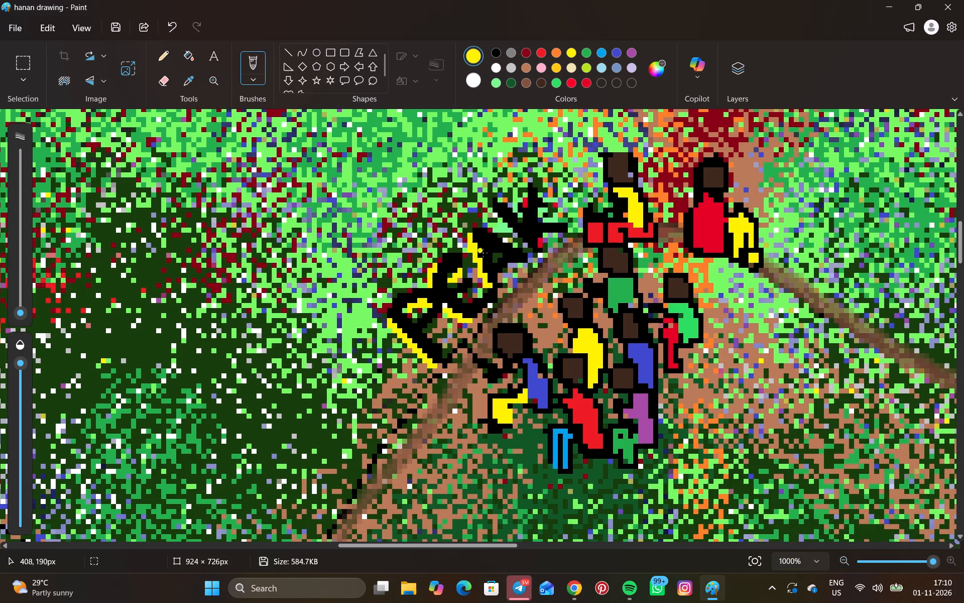
pyautogui.moveTo(496, 256); pyautogui.dragTo(500, 257)
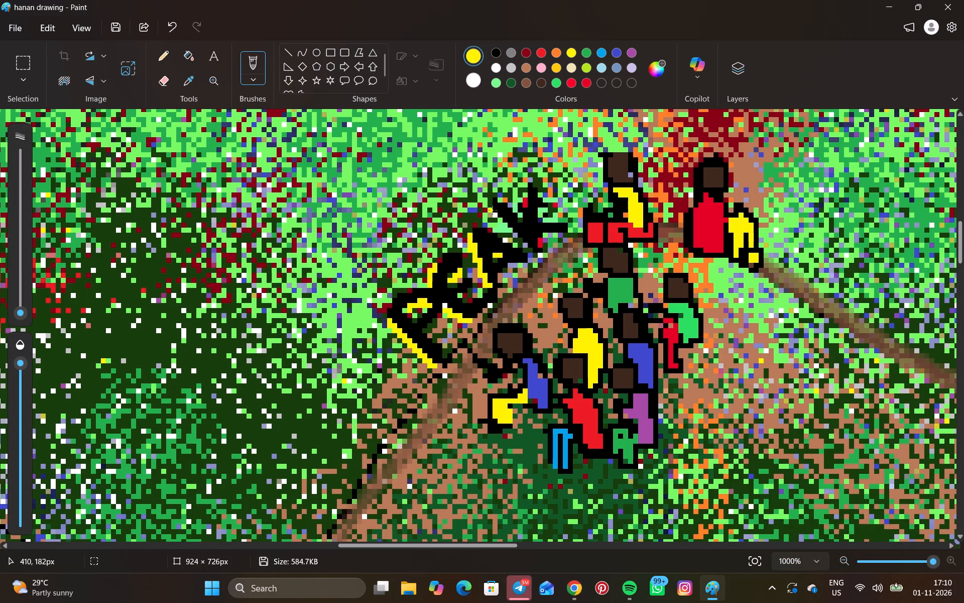
# Highlight the stem and both arms of the black K near the hilltop with yellow strokes.
pyautogui.moveTo(493, 210); pyautogui.dragTo(521, 241)
pyautogui.moveTo(521, 241); pyautogui.dragTo(529, 251)
pyautogui.moveTo(521, 218); pyautogui.dragTo(522, 215)
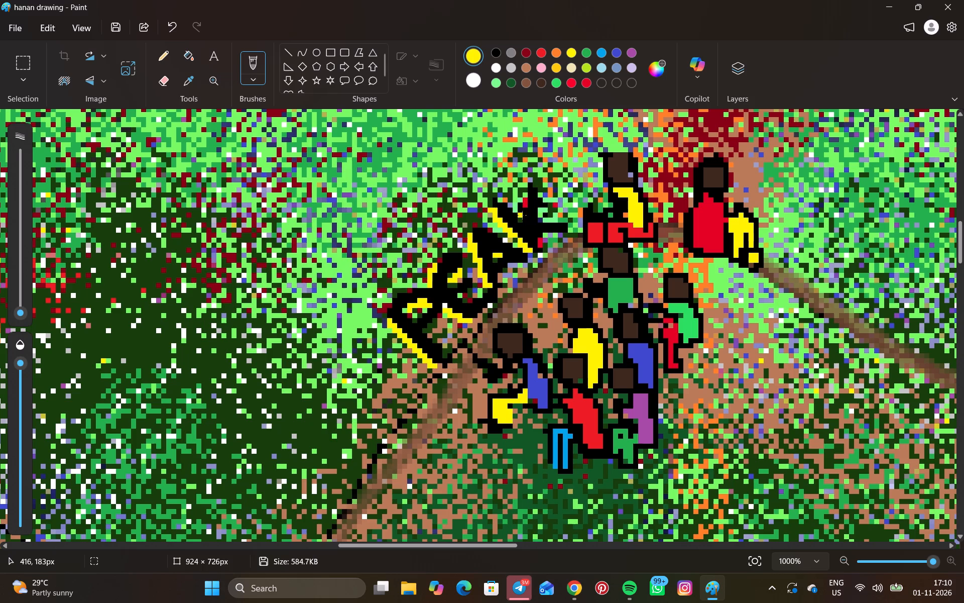
pyautogui.moveTo(522, 215); pyautogui.dragTo(526, 218)
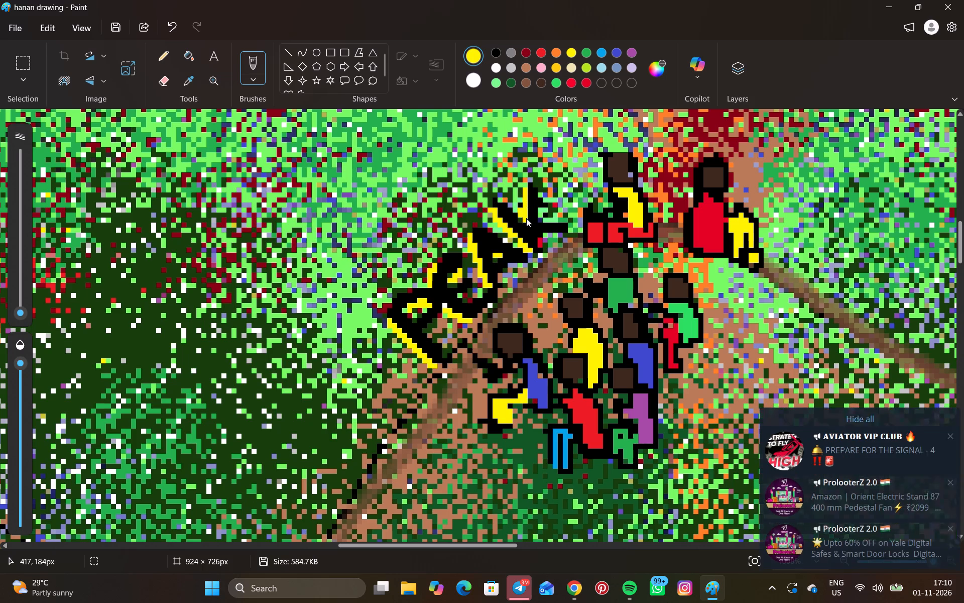
pyautogui.moveTo(526, 218); pyautogui.dragTo(526, 219)
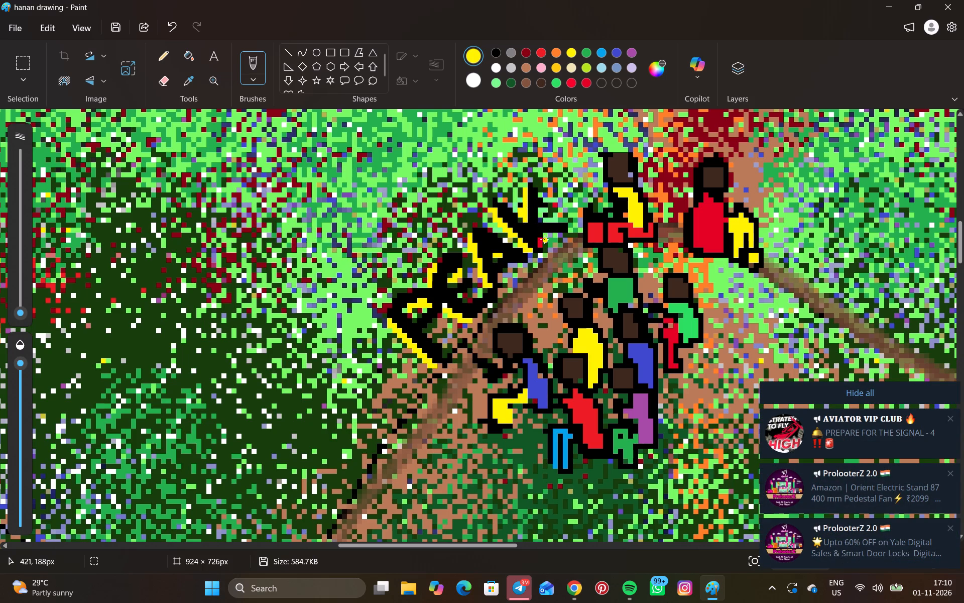
pyautogui.moveTo(546, 236); pyautogui.dragTo(560, 235)
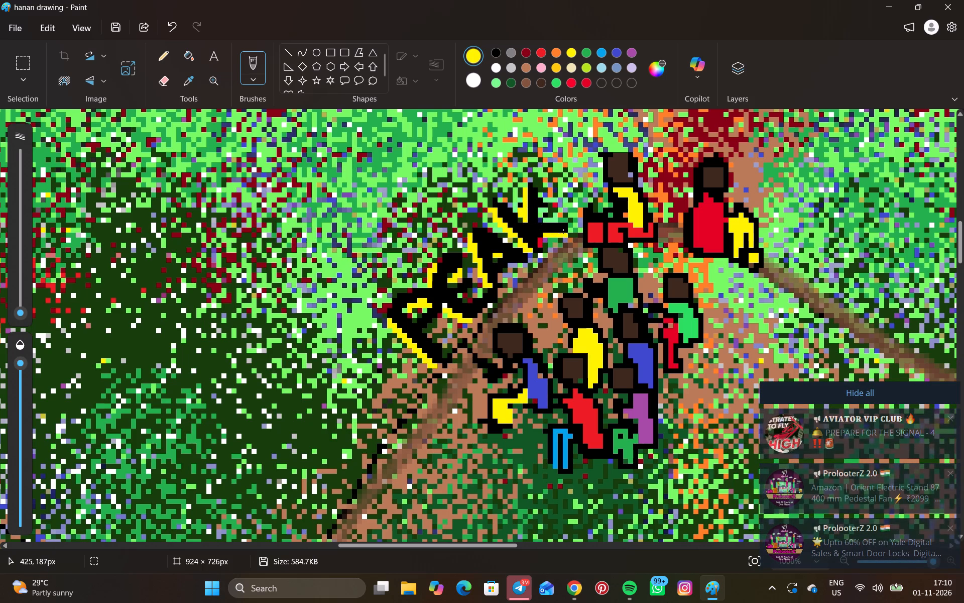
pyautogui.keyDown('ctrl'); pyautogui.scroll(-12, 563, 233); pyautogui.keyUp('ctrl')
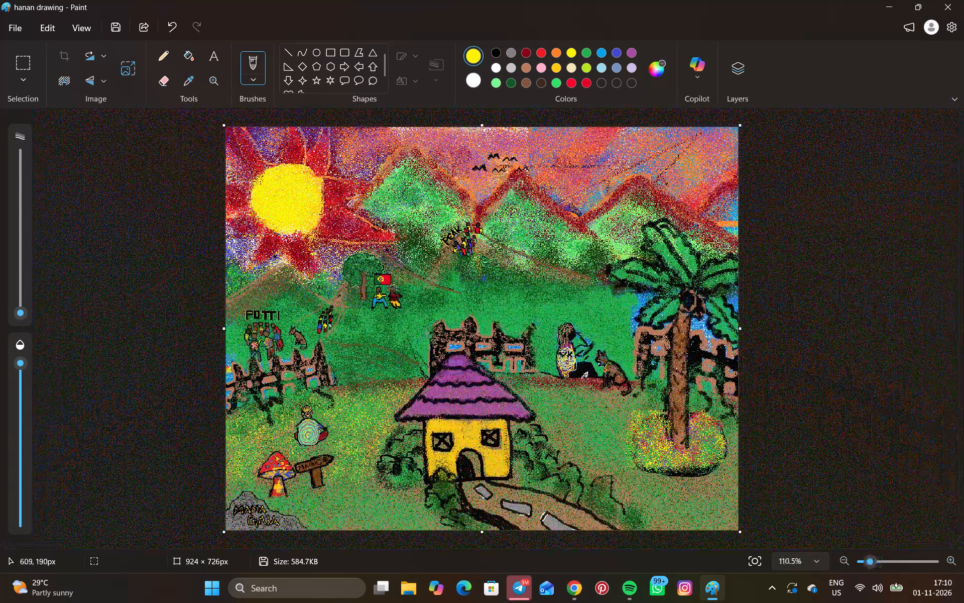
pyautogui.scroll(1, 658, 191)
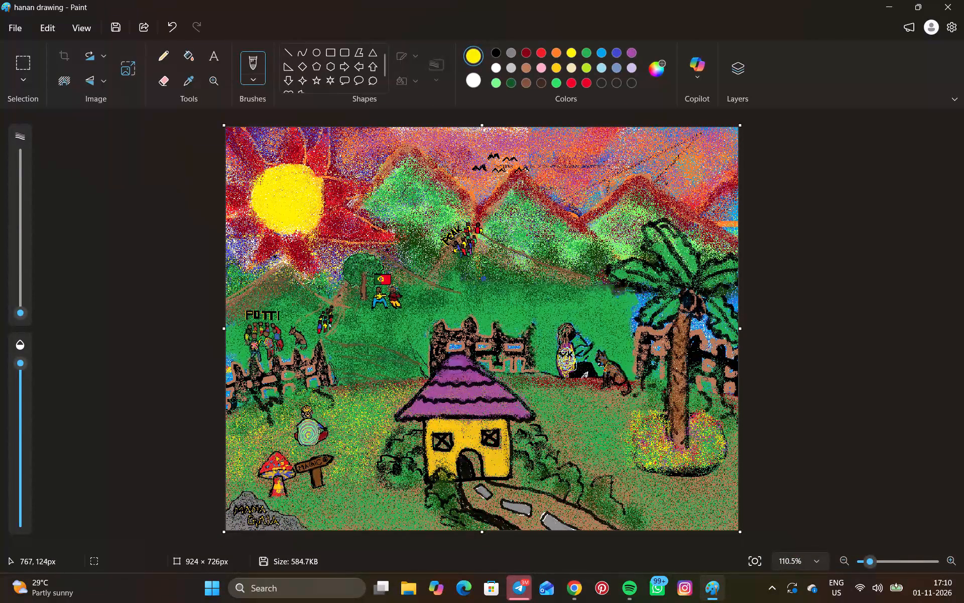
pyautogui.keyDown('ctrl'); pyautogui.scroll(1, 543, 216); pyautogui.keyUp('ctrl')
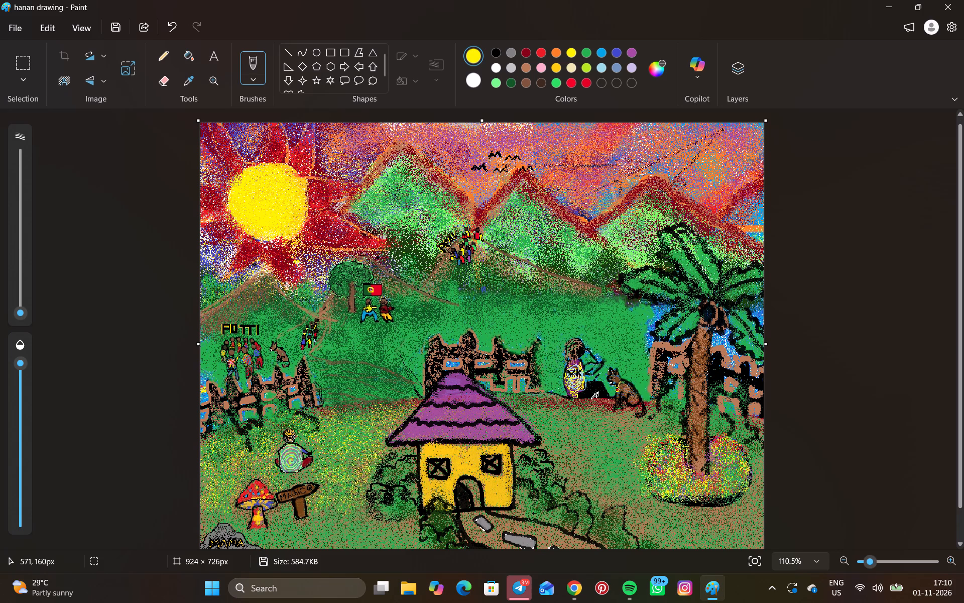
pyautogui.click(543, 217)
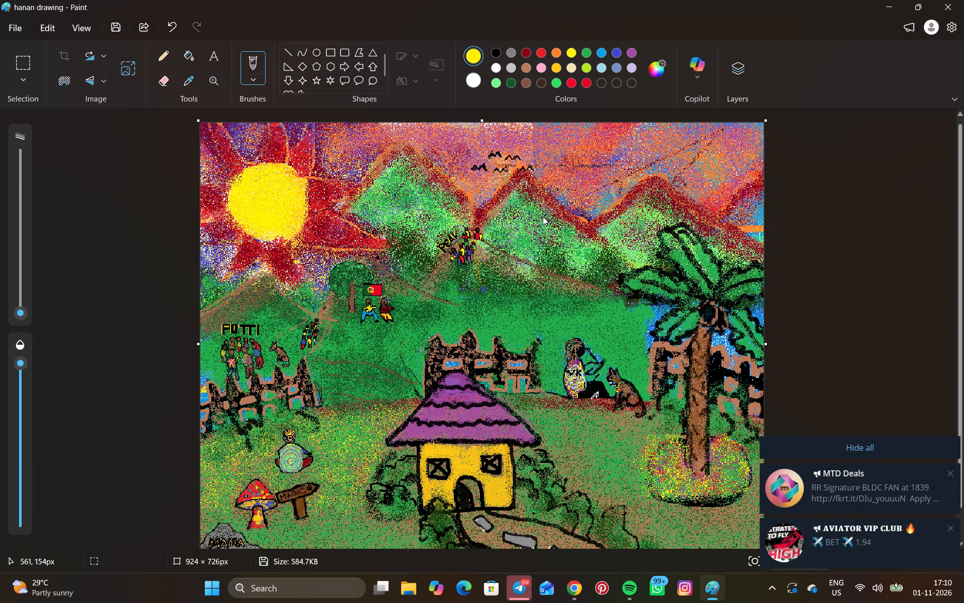
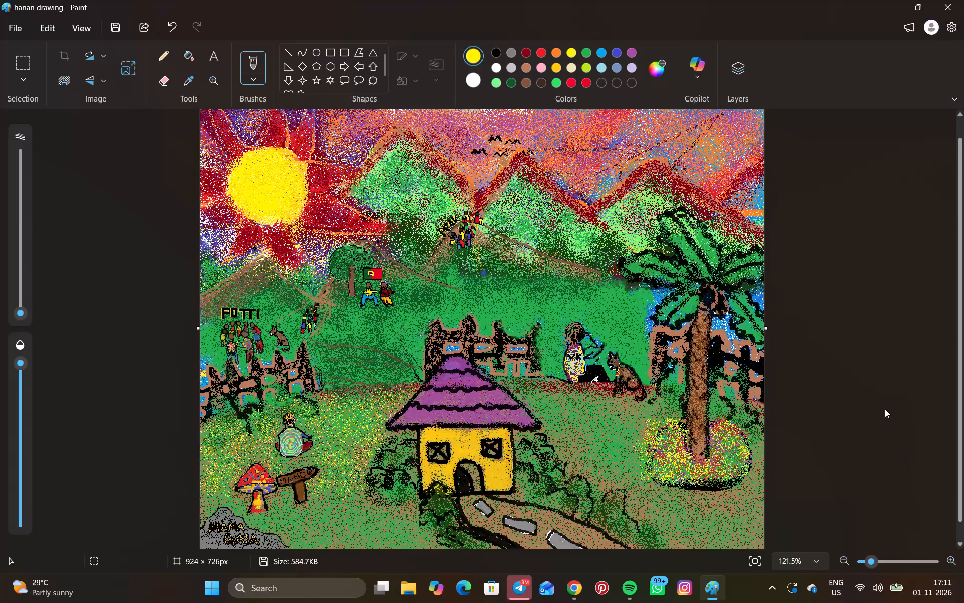
# Save the finished landscape drawing under its existing file name.
pyautogui.scroll(-1, 882, 403)
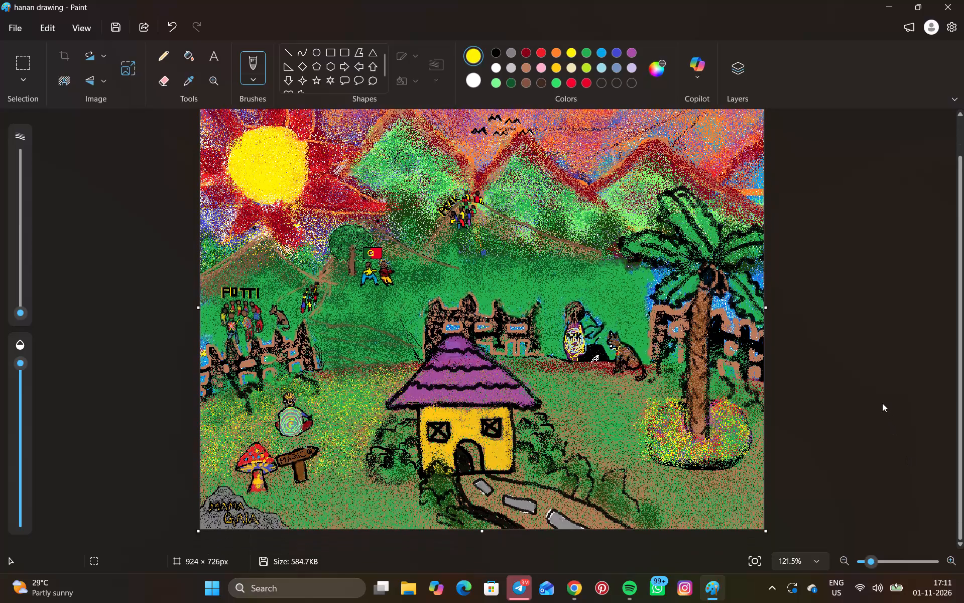
pyautogui.scroll(-1, 882, 403)
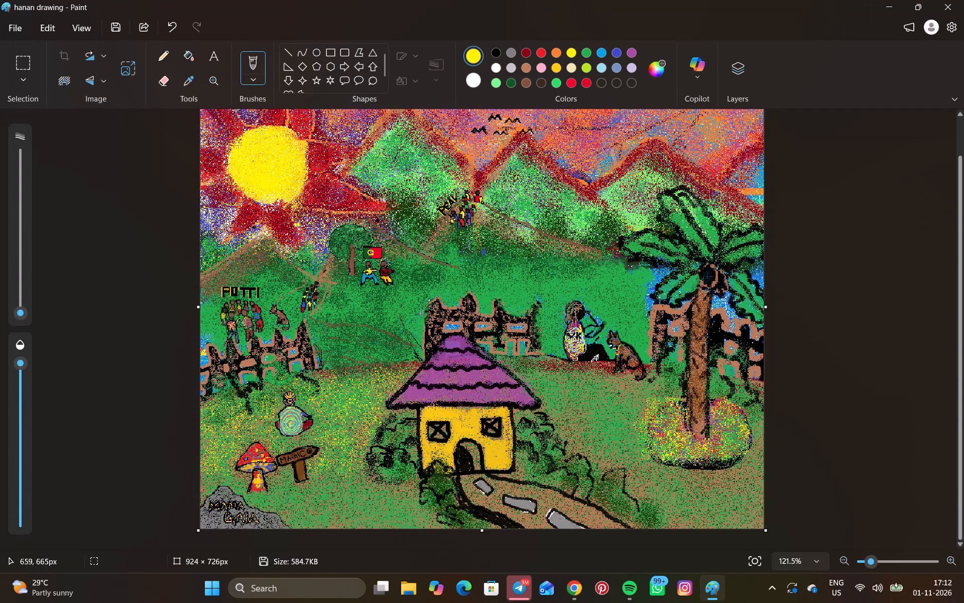
pyautogui.hotkey('ctrl', 's')
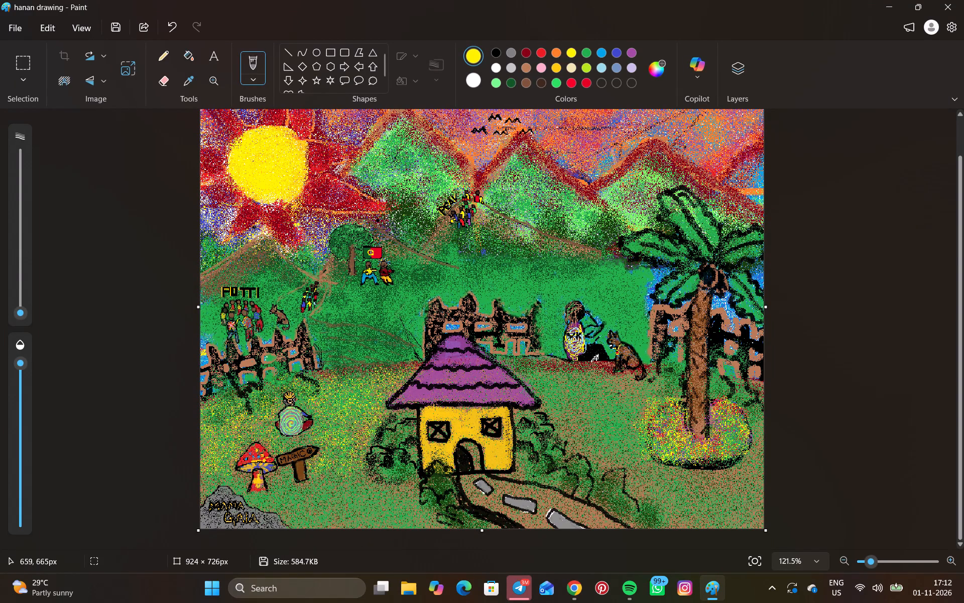
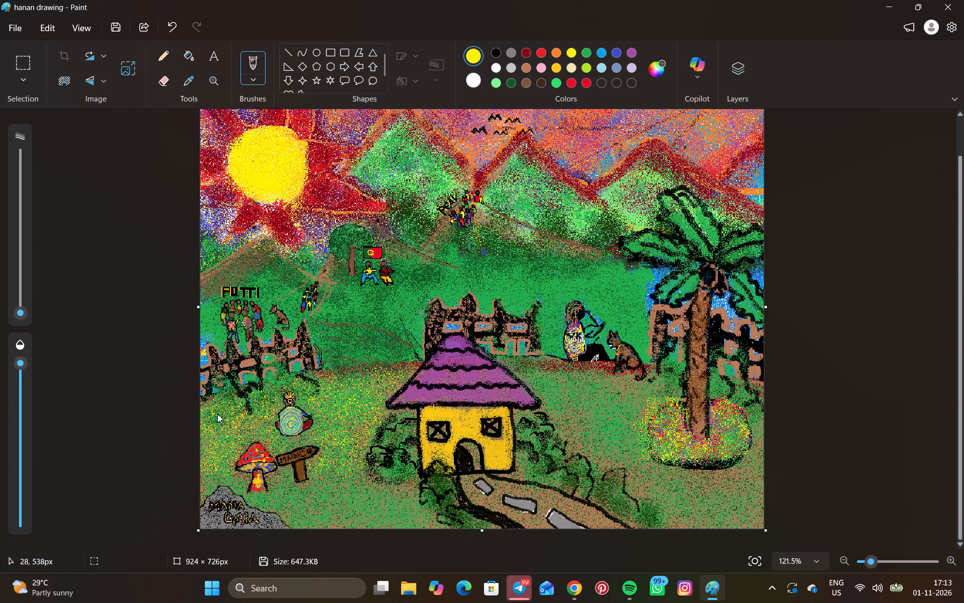
# Examine the drawing's details up close, from the Potti group, fence and house to the sun, mountains and Peak group.
pyautogui.keyDown('ctrl'); pyautogui.scroll(6, 217, 414); pyautogui.keyUp('ctrl')
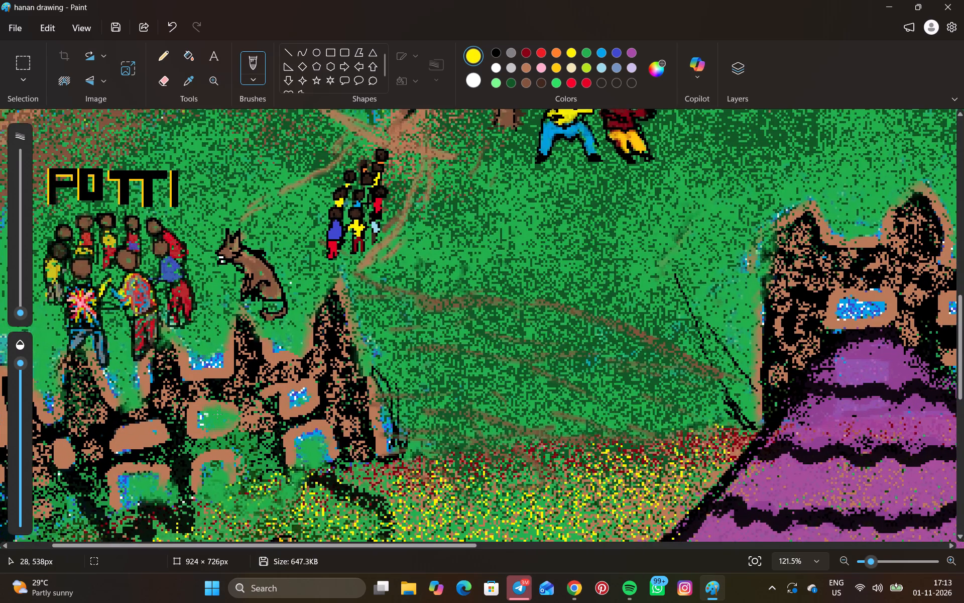
pyautogui.hscroll(1, 217, 414)
pyautogui.keyDown('ctrl'); pyautogui.scroll(-2, 217, 414); pyautogui.keyUp('ctrl')
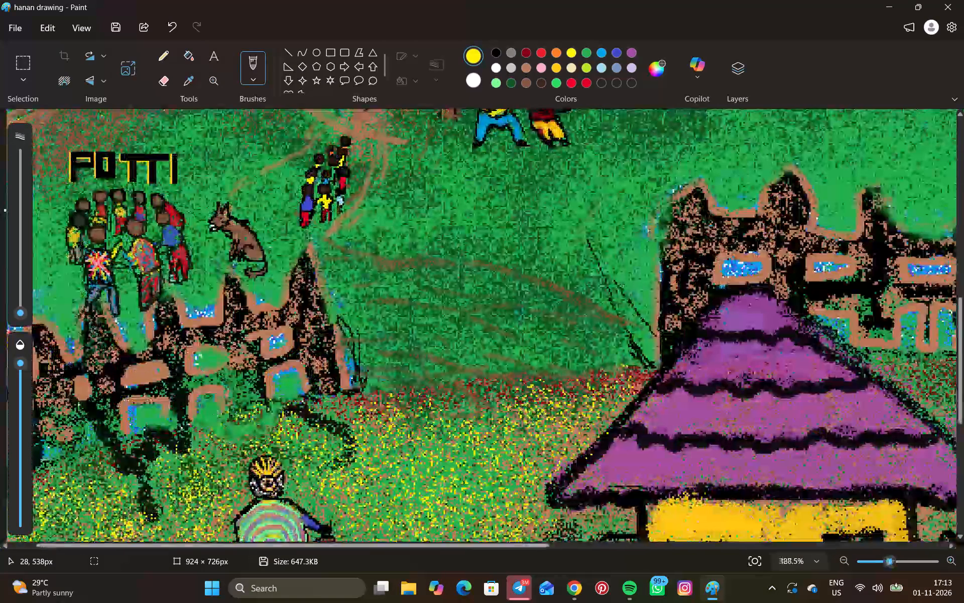
pyautogui.scroll(-1, 217, 414)
pyautogui.hscroll(4, 217, 414)
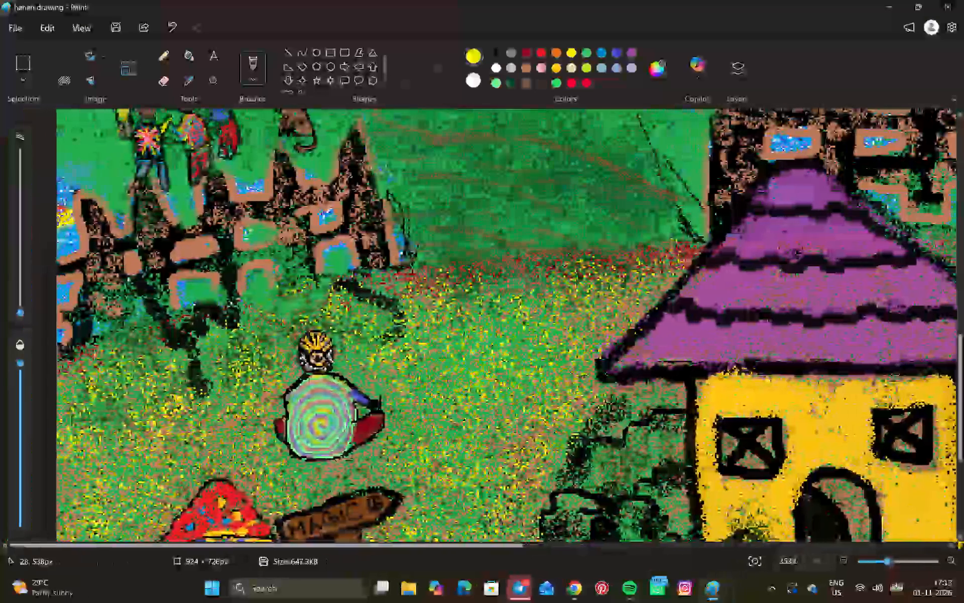
pyautogui.keyDown('ctrl'); pyautogui.scroll(-5, 217, 414); pyautogui.keyUp('ctrl')
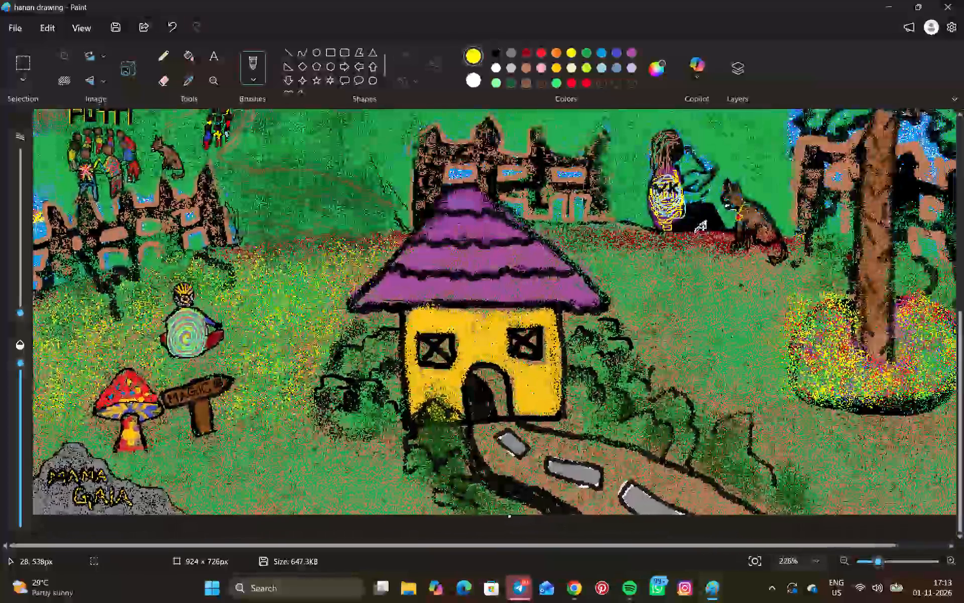
pyautogui.scroll(3, 217, 414)
pyautogui.hscroll(-1, 217, 414)
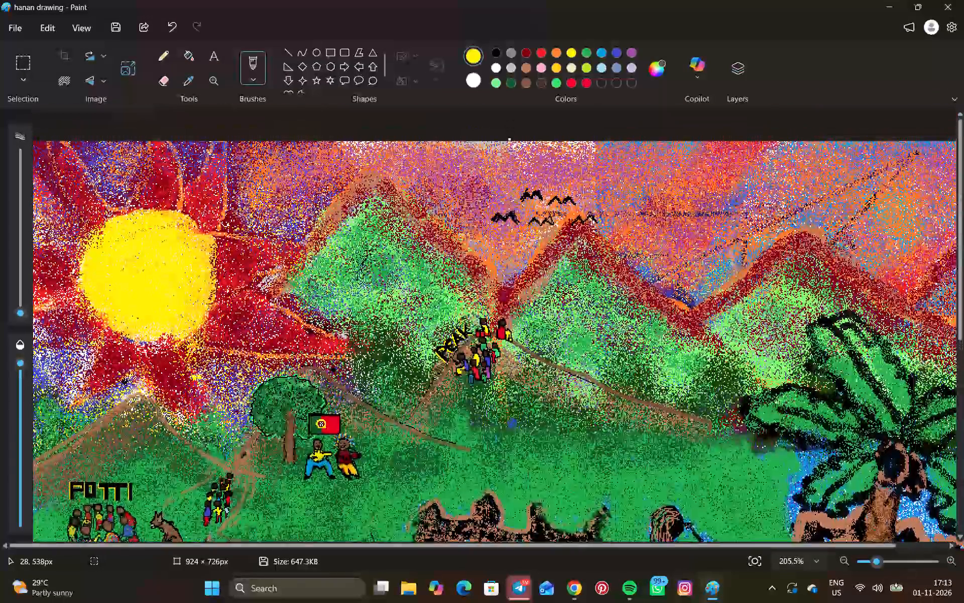
pyautogui.hscroll(-1, 217, 414)
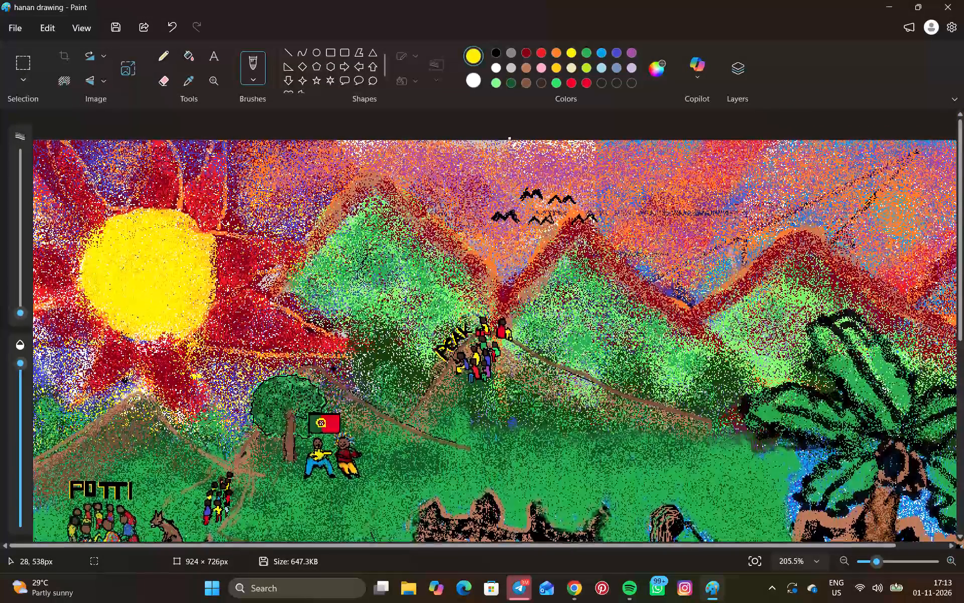
pyautogui.keyDown('ctrl'); pyautogui.scroll(3, 217, 414); pyautogui.keyUp('ctrl')
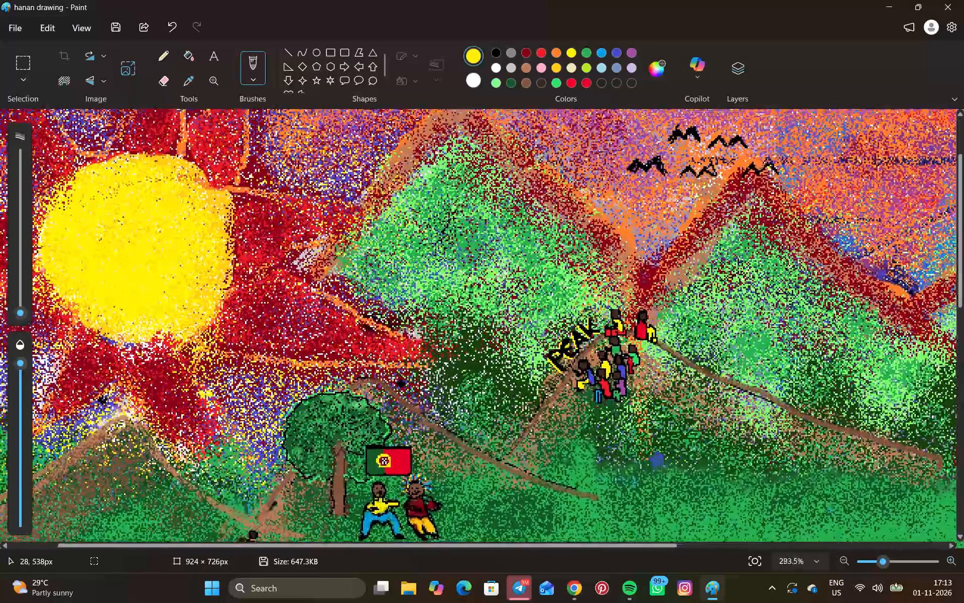
pyautogui.hscroll(-1, 217, 414)
pyautogui.keyDown('ctrl'); pyautogui.scroll(4, 217, 414); pyautogui.keyUp('ctrl')
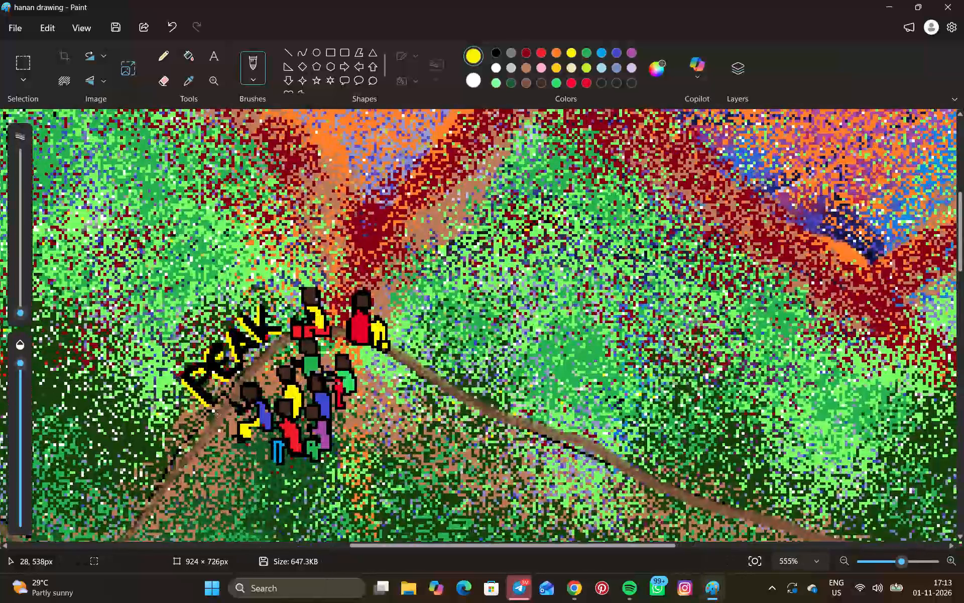
# Review the whole landscape drawing at reduced and near-full size to judge the overall composition.
pyautogui.click(217, 414)
pyautogui.keyDown('ctrl'); pyautogui.scroll(-8, 217, 414); pyautogui.keyUp('ctrl')
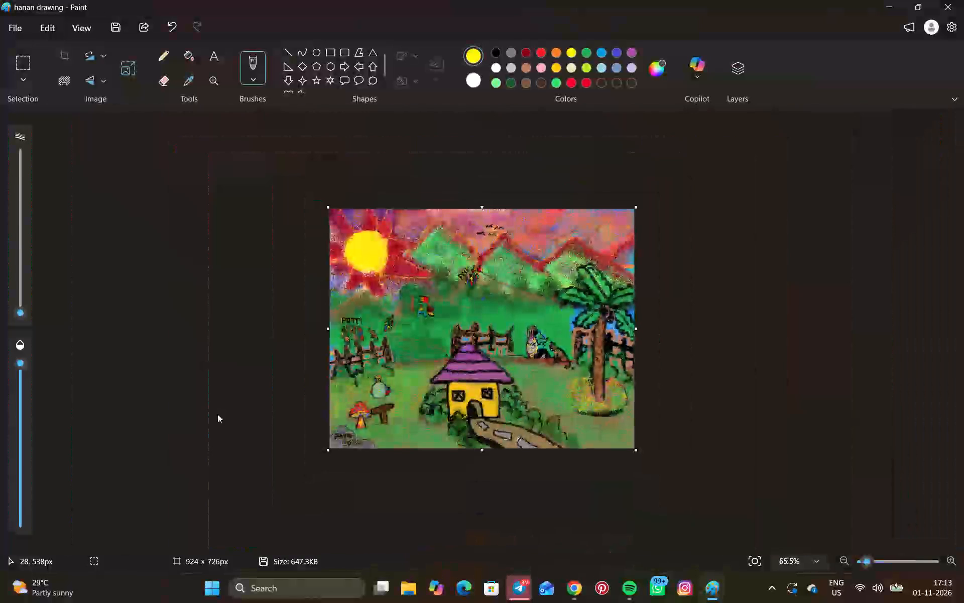
pyautogui.keyDown('ctrl'); pyautogui.scroll(3, 217, 414); pyautogui.keyUp('ctrl')
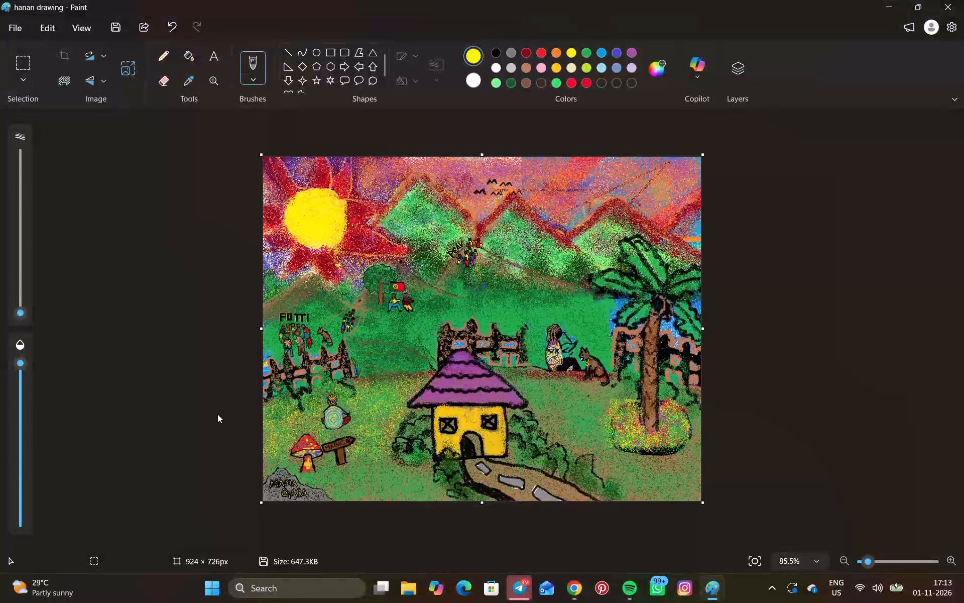
pyautogui.keyDown('ctrl'); pyautogui.scroll(1, 217, 414); pyautogui.keyUp('ctrl')
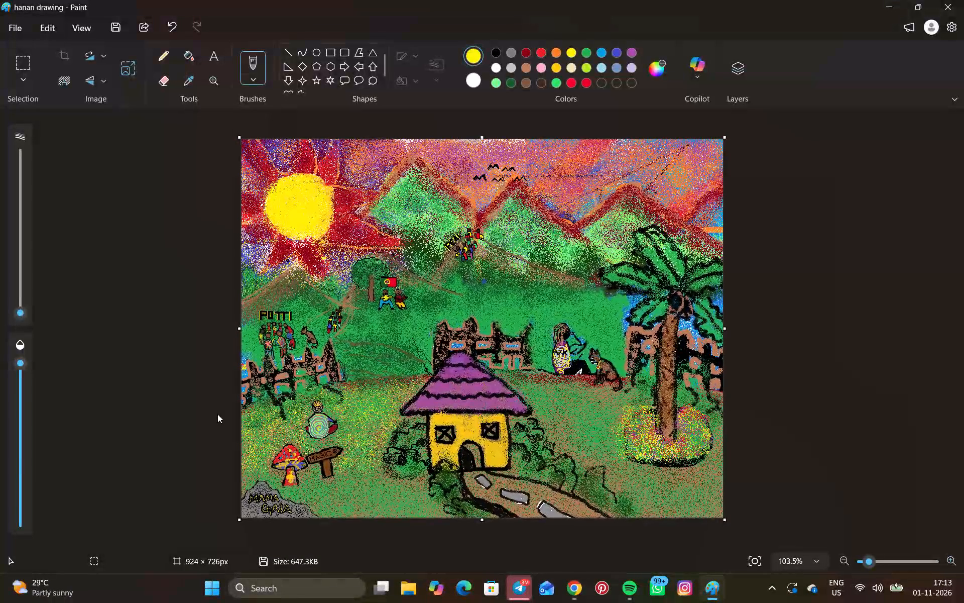
pyautogui.keyDown('ctrl'); pyautogui.scroll(1, 217, 414); pyautogui.keyUp('ctrl')
pyautogui.keyDown('ctrl'); pyautogui.scroll(-5, 217, 414); pyautogui.keyUp('ctrl')
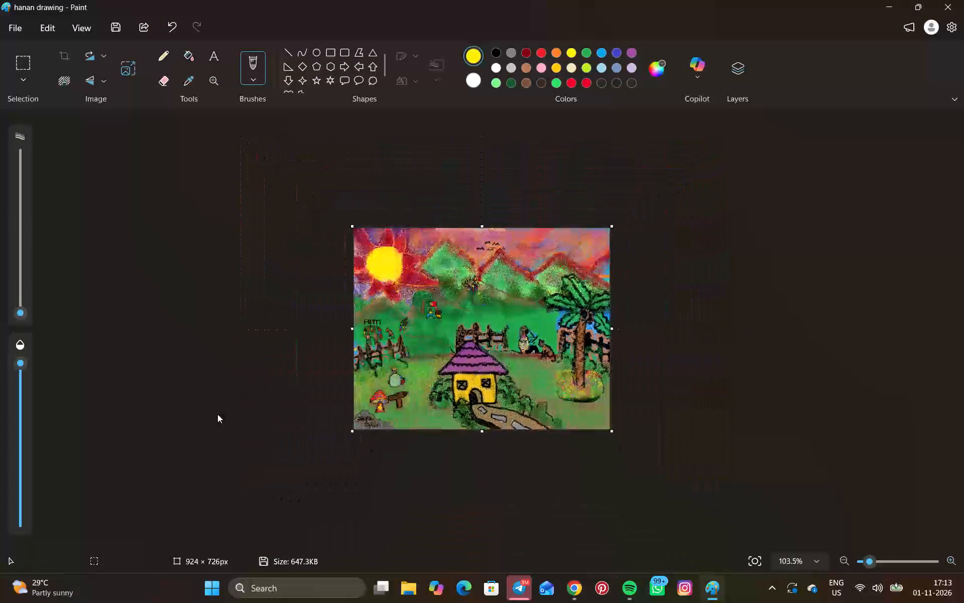
pyautogui.keyDown('ctrl'); pyautogui.scroll(-2, 217, 414); pyautogui.keyUp('ctrl')
pyautogui.keyDown('ctrl'); pyautogui.scroll(2, 217, 414); pyautogui.keyUp('ctrl')
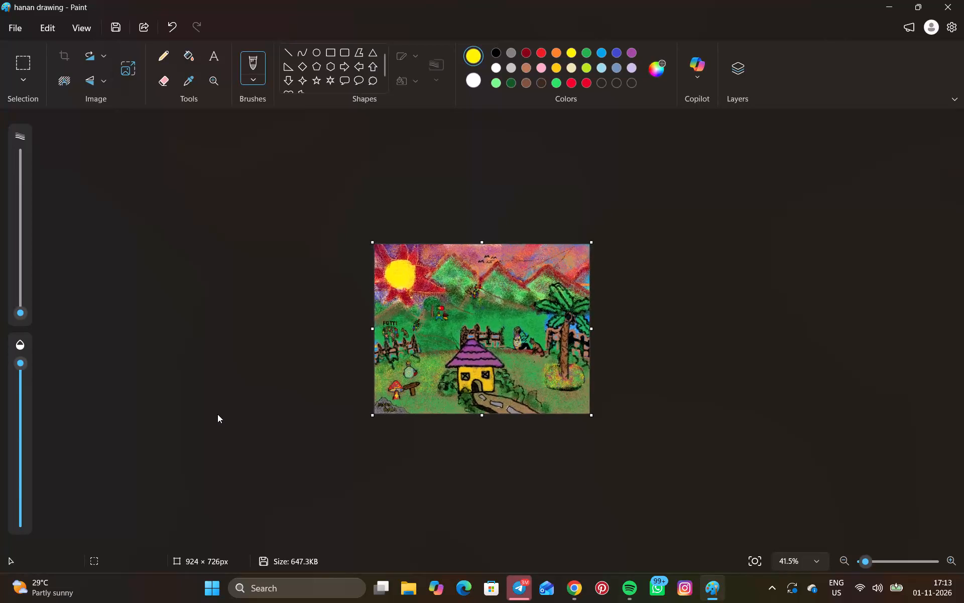
pyautogui.keyDown('ctrl'); pyautogui.scroll(3, 217, 414); pyautogui.keyUp('ctrl')
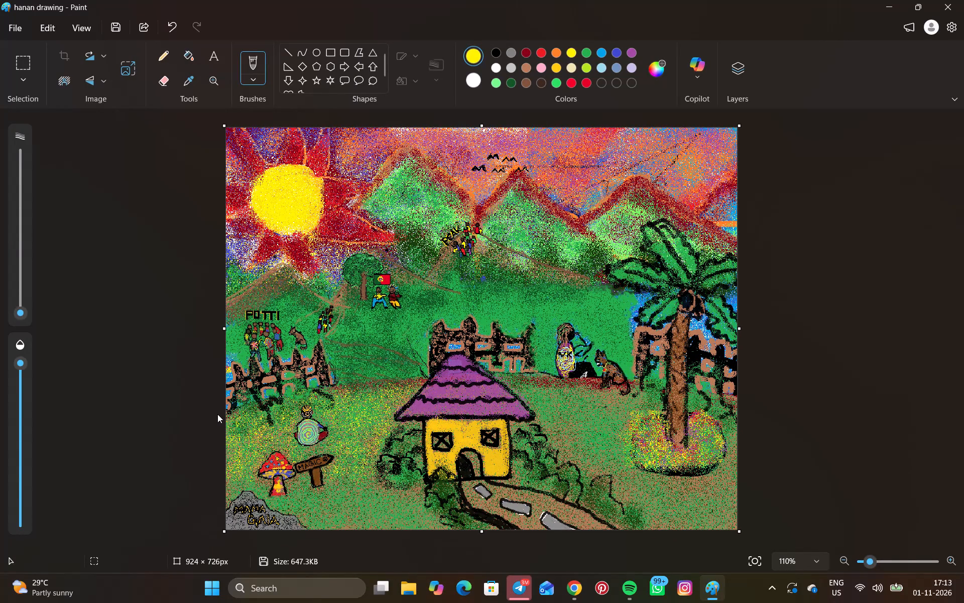
# Minimise the window with the finished drawing.
pyautogui.click(878, 0)
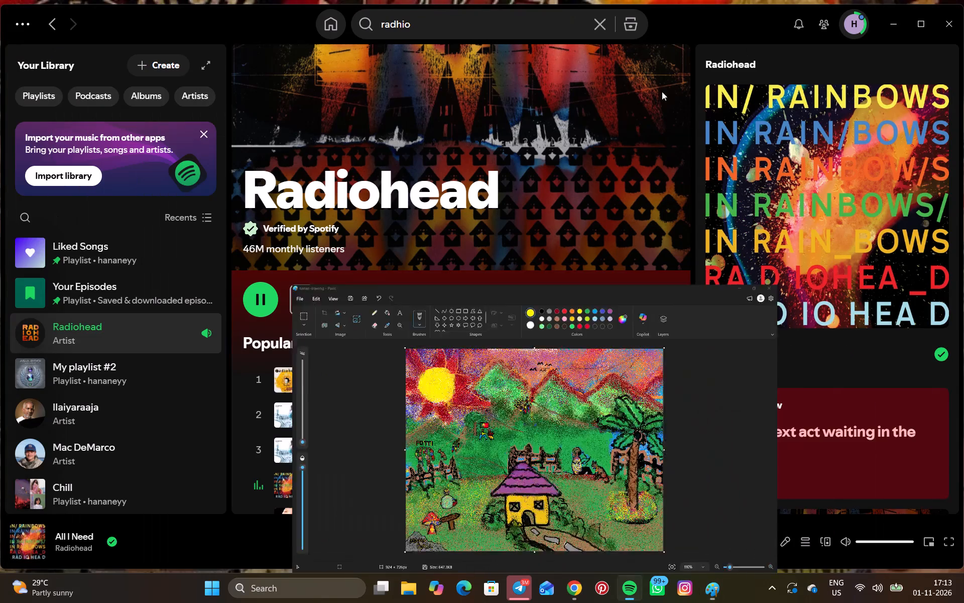